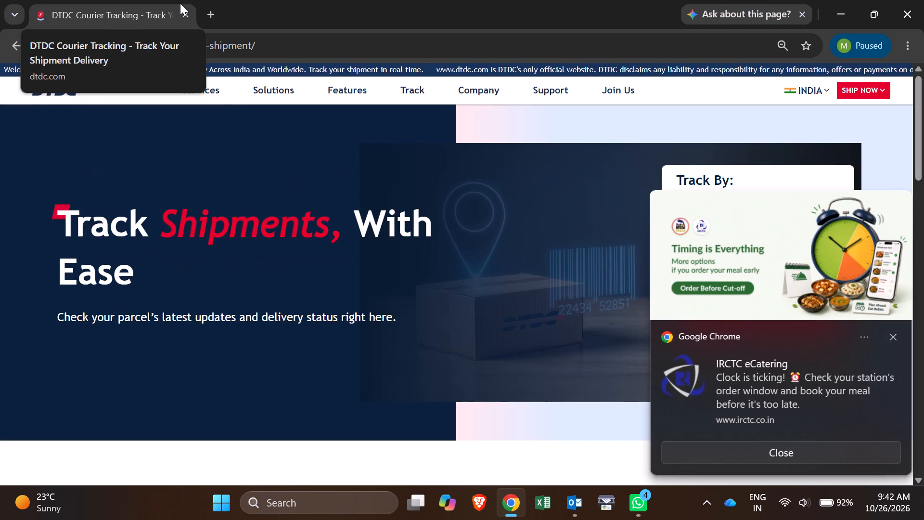
Dismiss the IRCTC eCatering notification that covers the shipment tracking form.
left_click(892, 336)
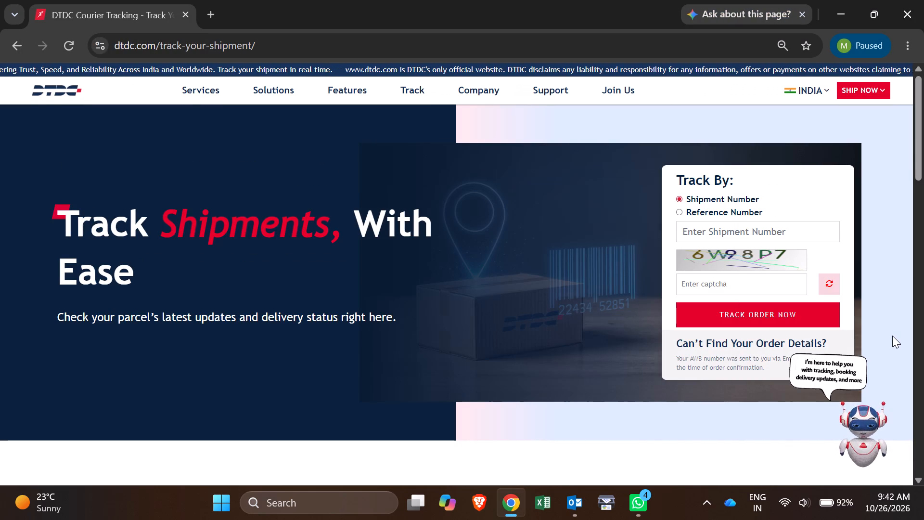
scroll(431, 179, "up", 3)
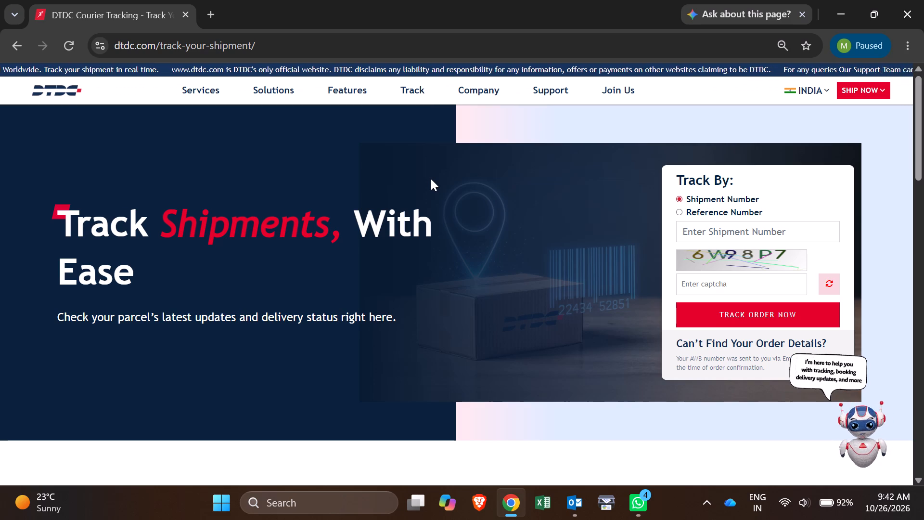
Look through the DTDC shipment tracking page, including its FAQs and footer links.
scroll(431, 179, "down", 5)
scroll(431, 179, "up", 5)
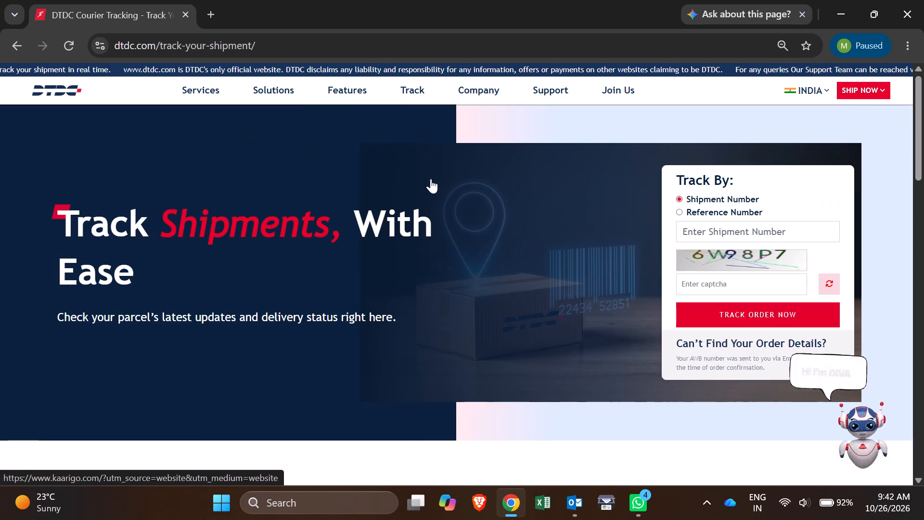
scroll(431, 179, "down", 5)
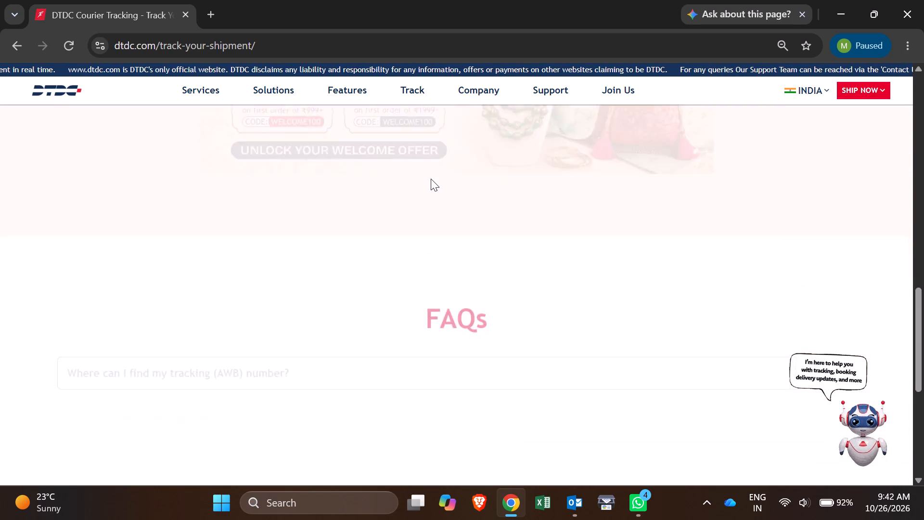
scroll(431, 179, "down", 4)
scroll(431, 179, "up", 9)
scroll(431, 179, "down", 7)
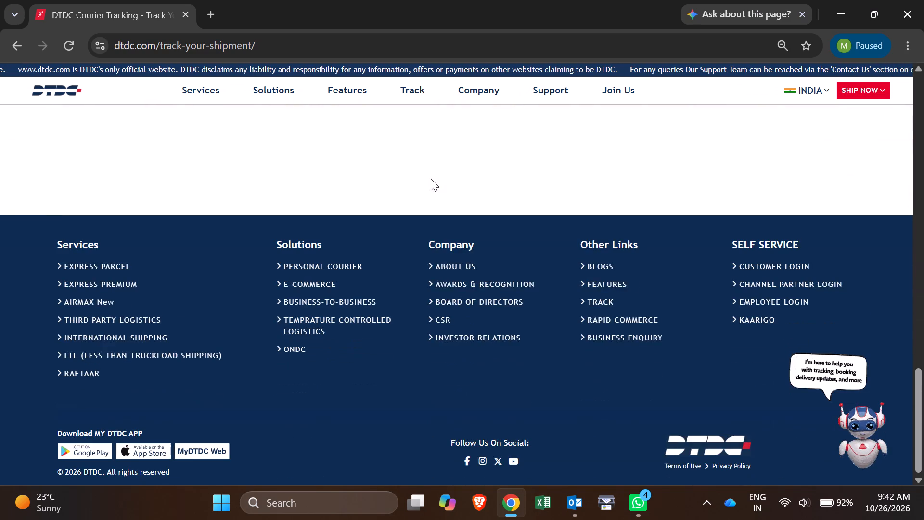
scroll(431, 179, "up", 7)
scroll(431, 179, "down", 5)
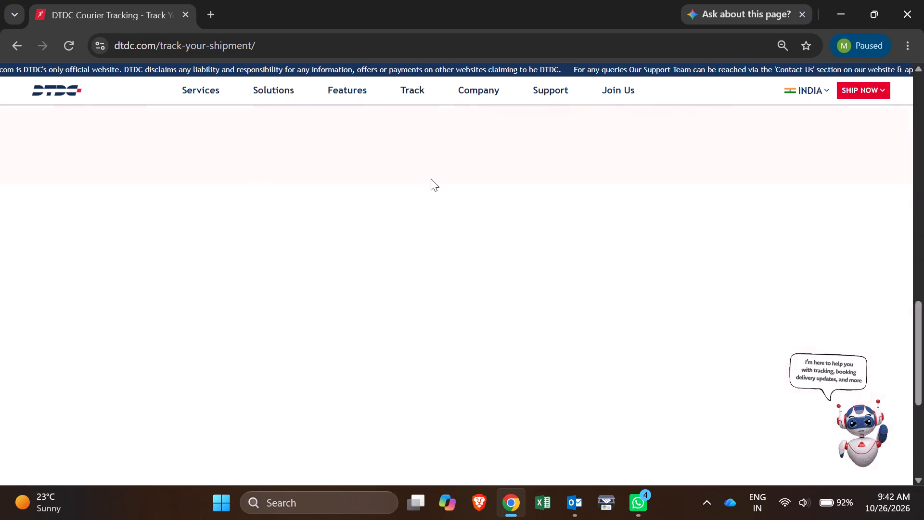
scroll(431, 179, "up", 5)
scroll(431, 179, "down", 5)
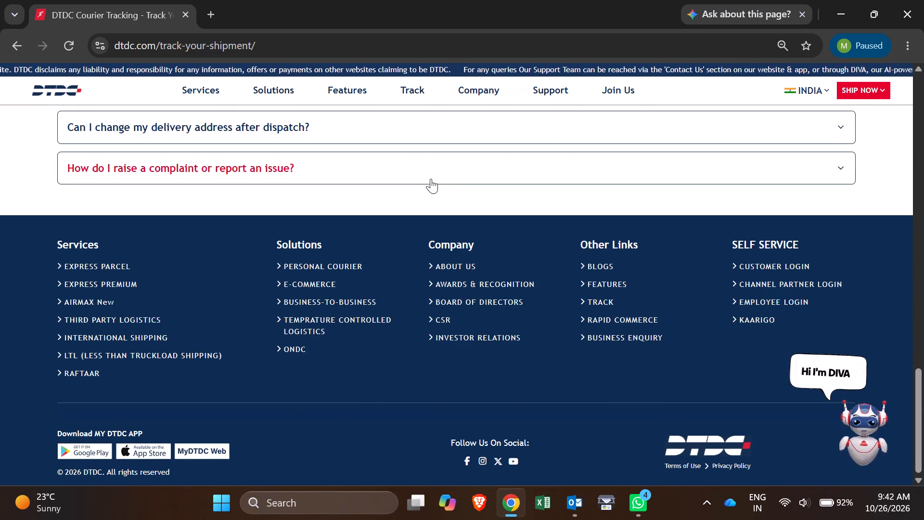
scroll(431, 179, "up", 8)
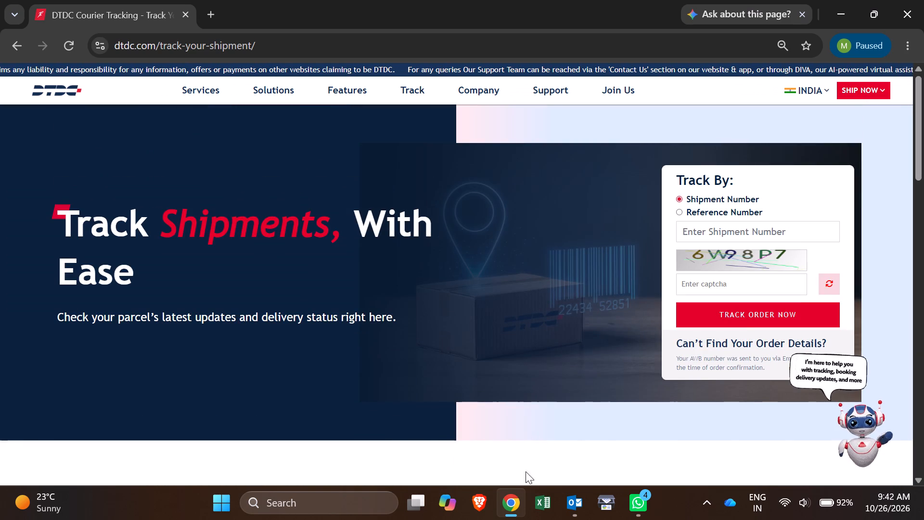
In File Explorer, open the ORDER workbook from Mastect Services > Acoounts > PO generated > North > October - 2026 and maximize it.
key("super+e")
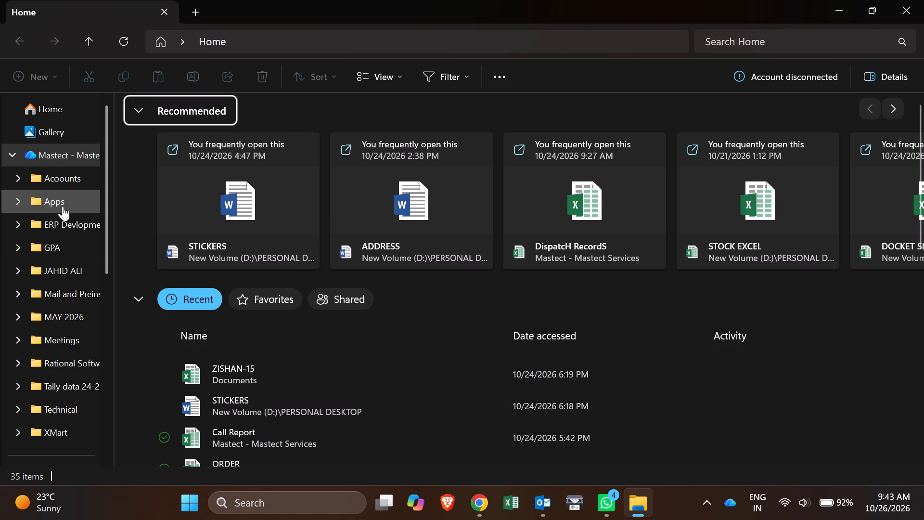
scroll(63, 206, "up", 10)
left_click(64, 161)
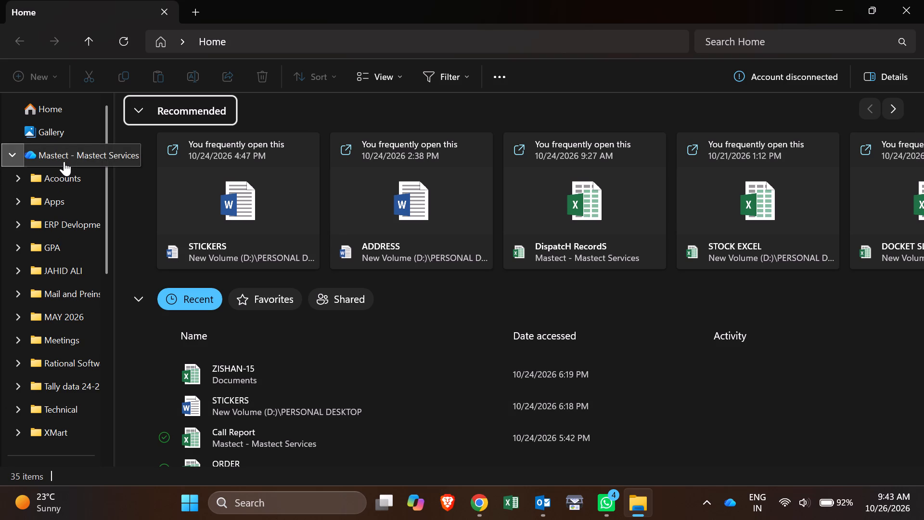
double_click(180, 127)
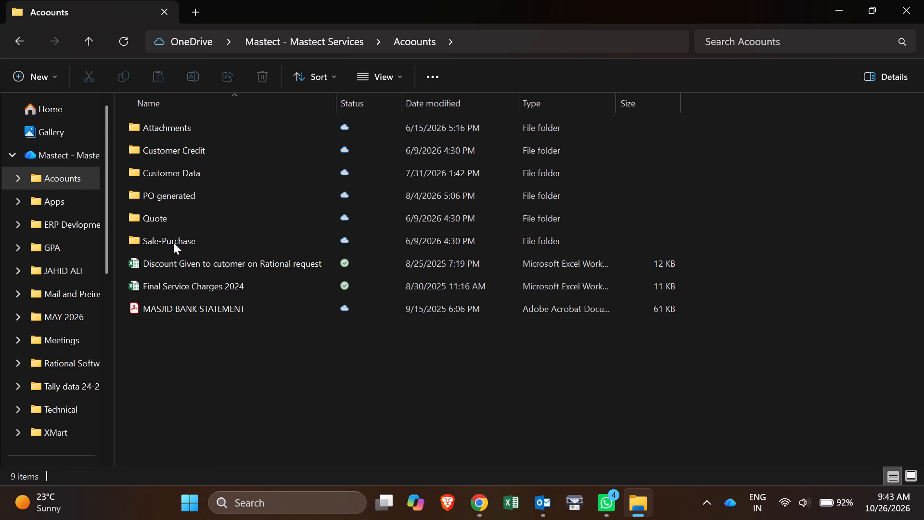
double_click(173, 185)
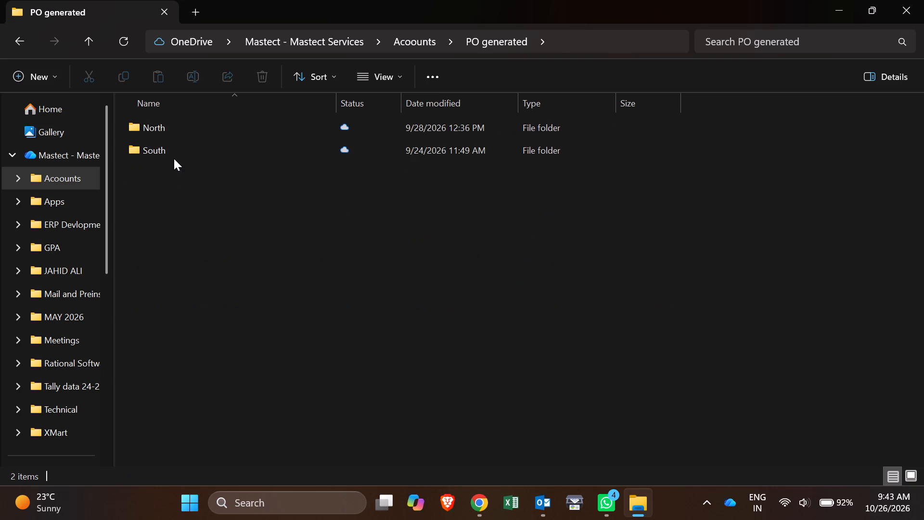
double_click(173, 130)
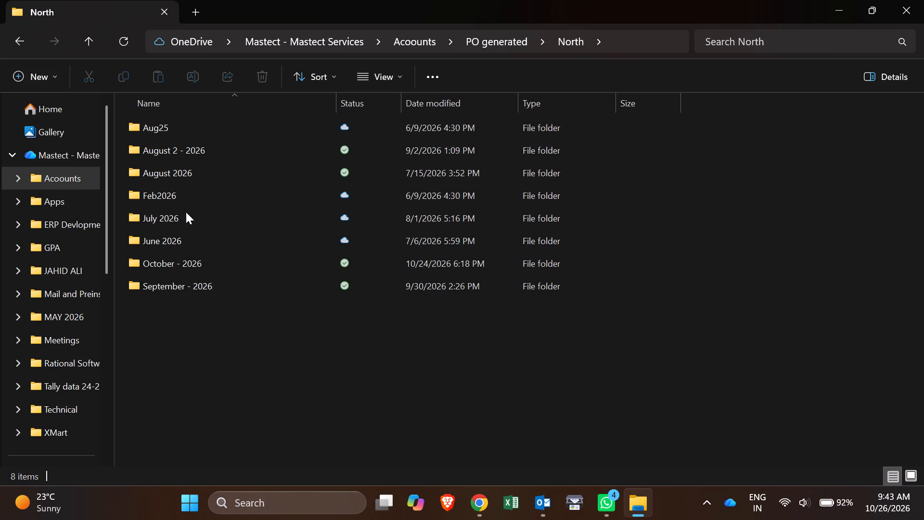
double_click(188, 255)
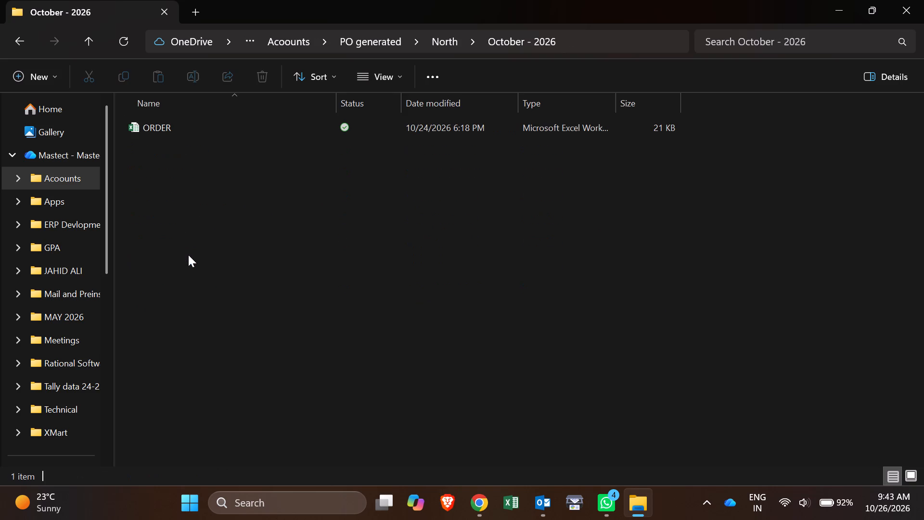
double_click(200, 124)
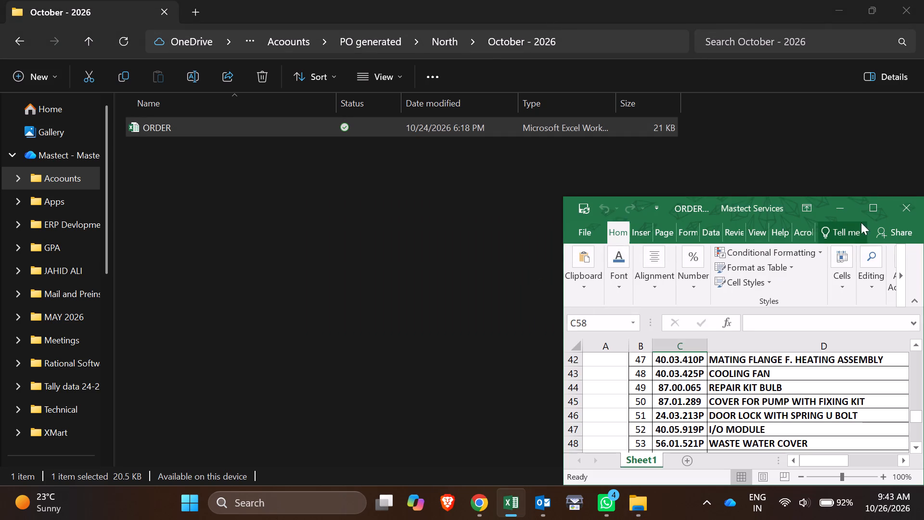
left_click(868, 210)
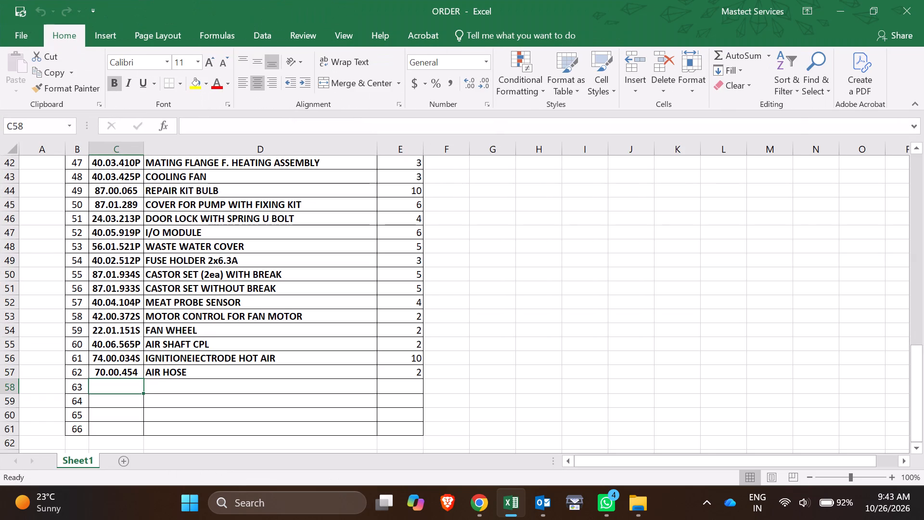
Return to the Mastect - Mastect Services folder in File Explorer and open the DispatcH RecordS workbook.
key("alt+Tab")
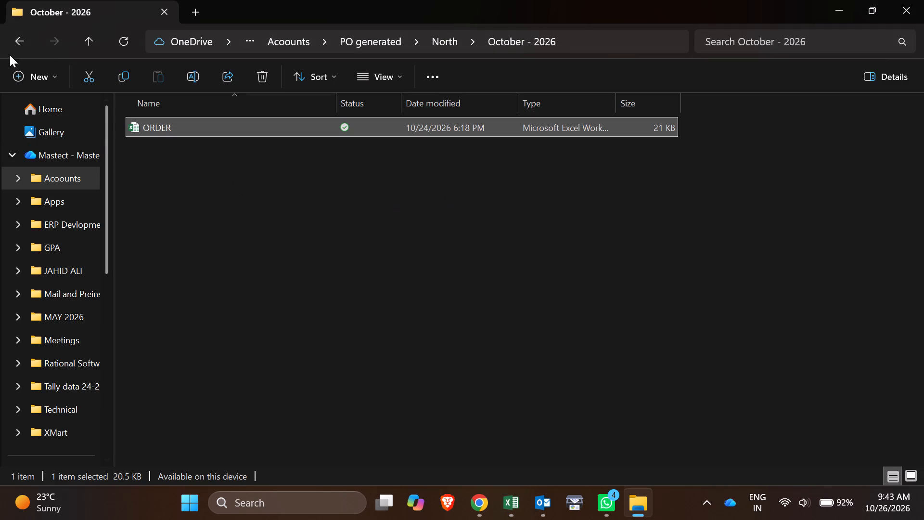
left_click(5, 42)
left_click(20, 40)
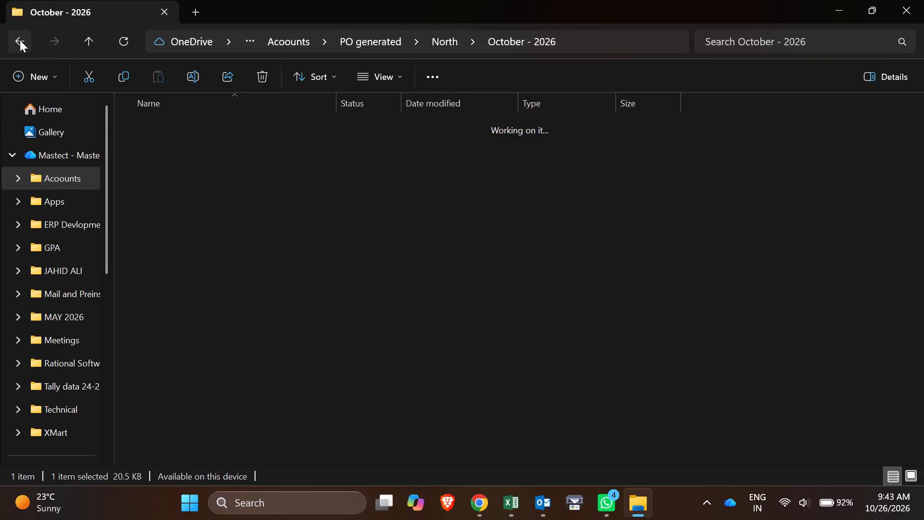
left_click(20, 40)
left_click(20, 40)
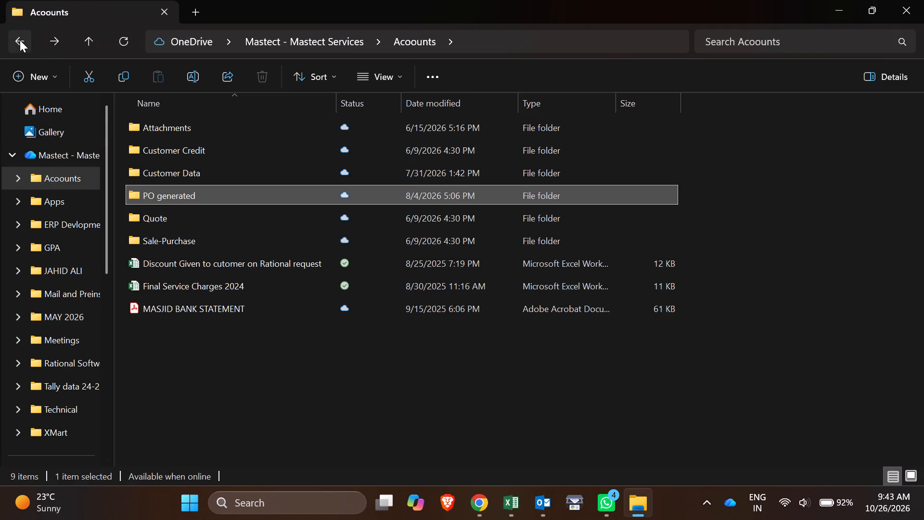
left_click(20, 40)
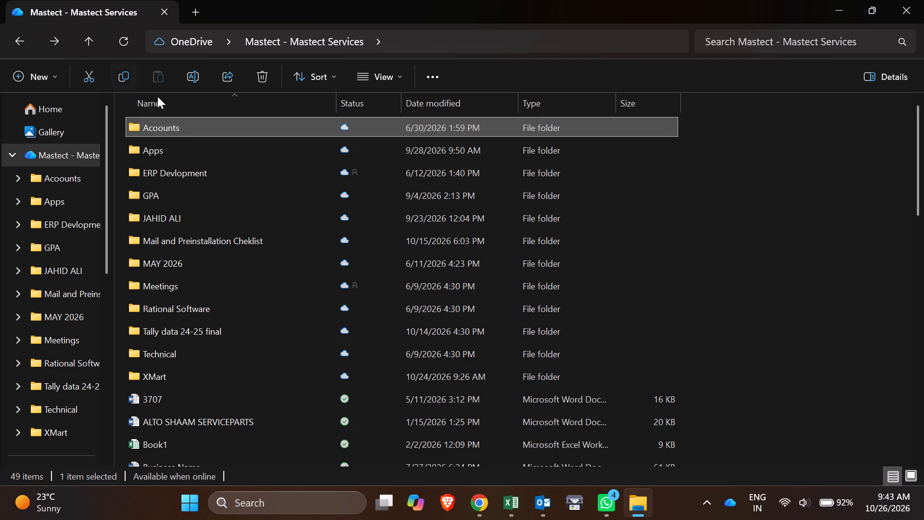
scroll(216, 365, "down", 3)
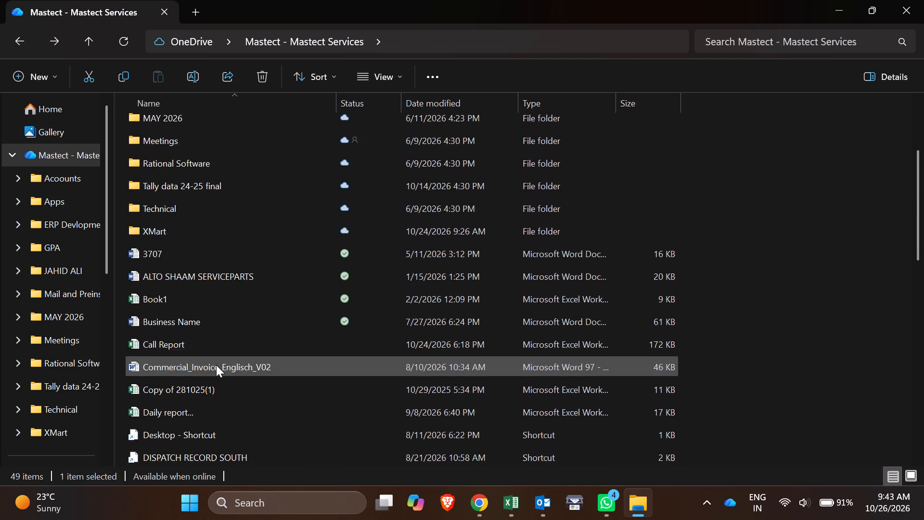
scroll(216, 365, "down", 1)
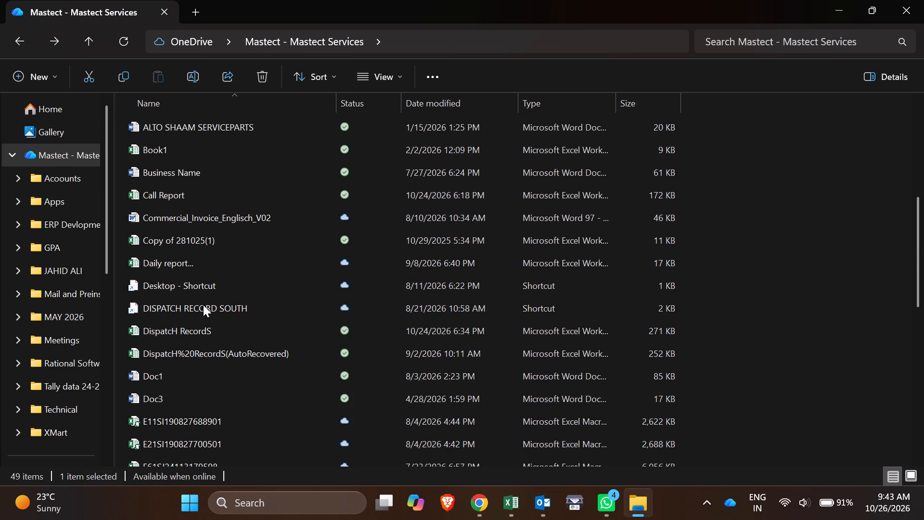
double_click(200, 332)
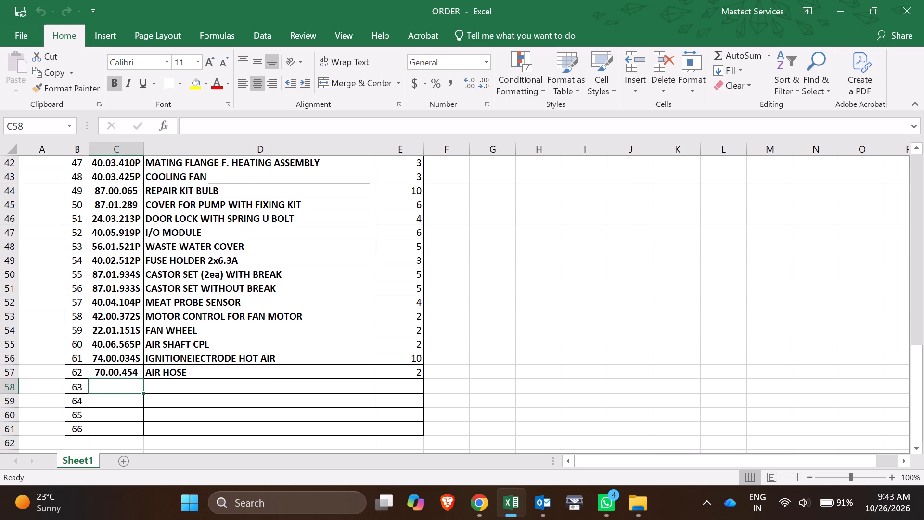
left_click(271, 234)
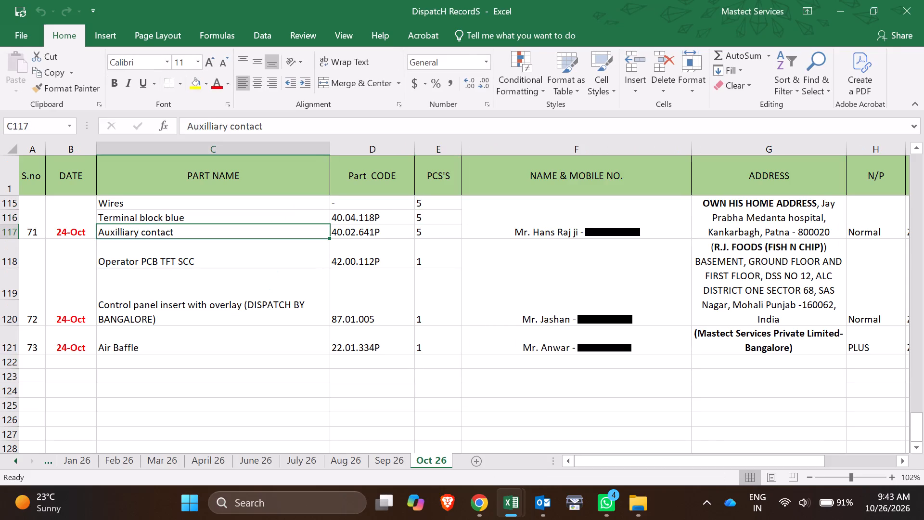
scroll(271, 234, "right", 2)
From File Explorer, open the DOCKET SLIP workbook in the DOCKET SLIP folder on New Volume (D:).
key("alt+Tab")
key("alt+Tab")
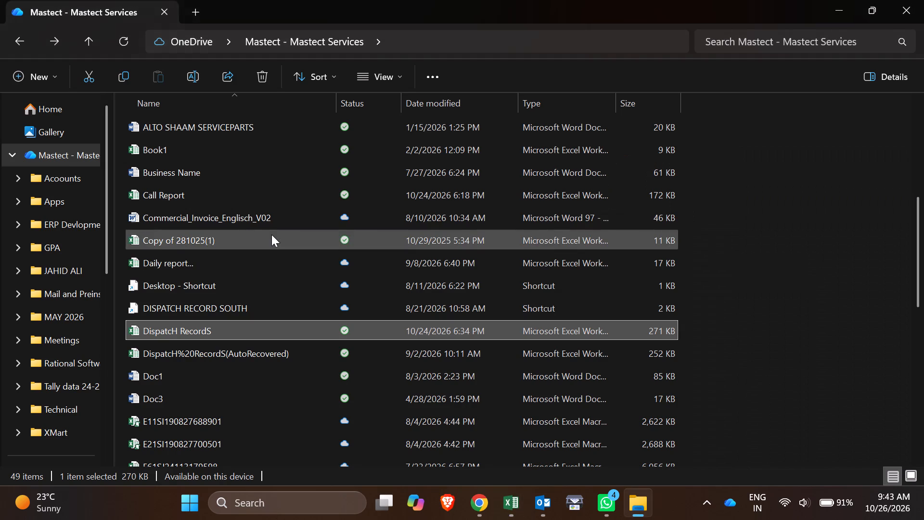
scroll(208, 270, "down", 3)
scroll(206, 345, "down", 3)
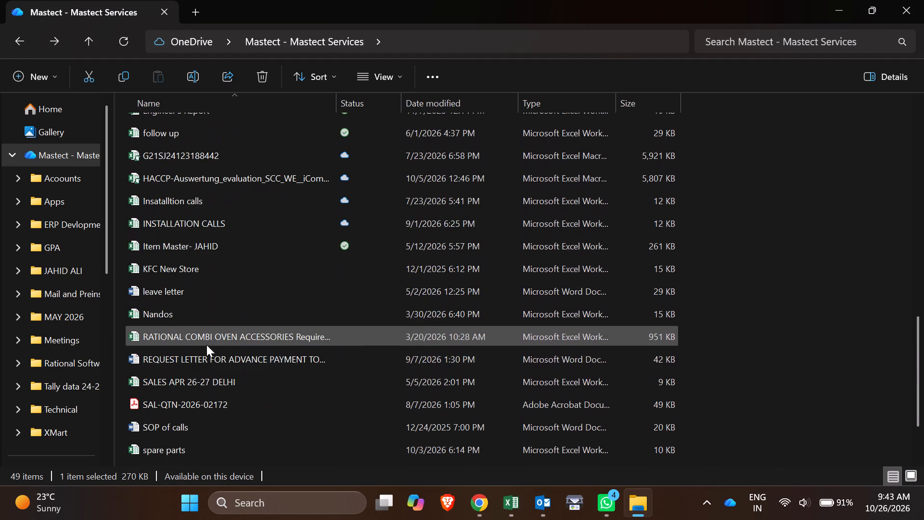
scroll(74, 366, "down", 2)
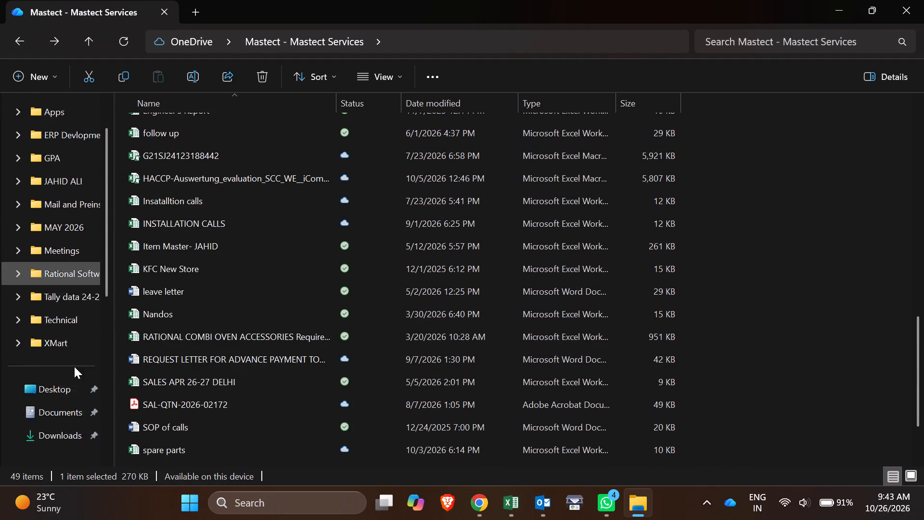
scroll(74, 366, "down", 2)
left_click(72, 271)
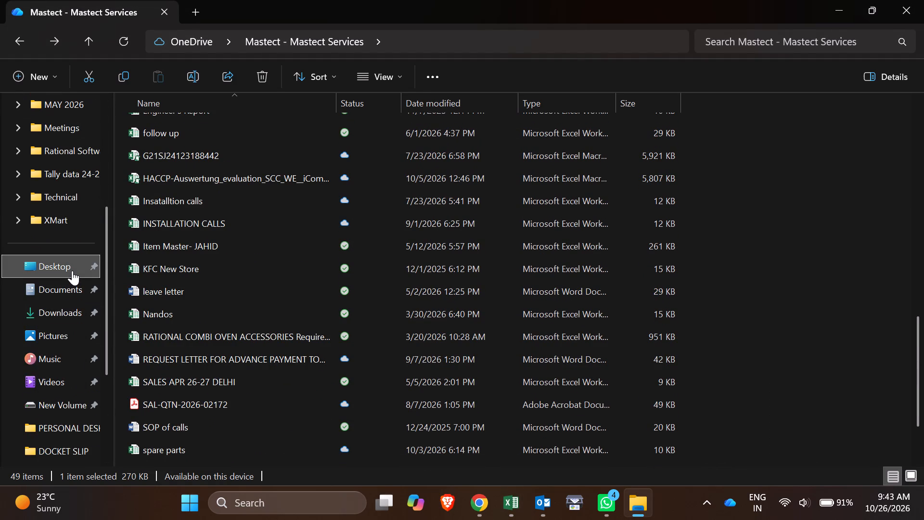
left_click(75, 410)
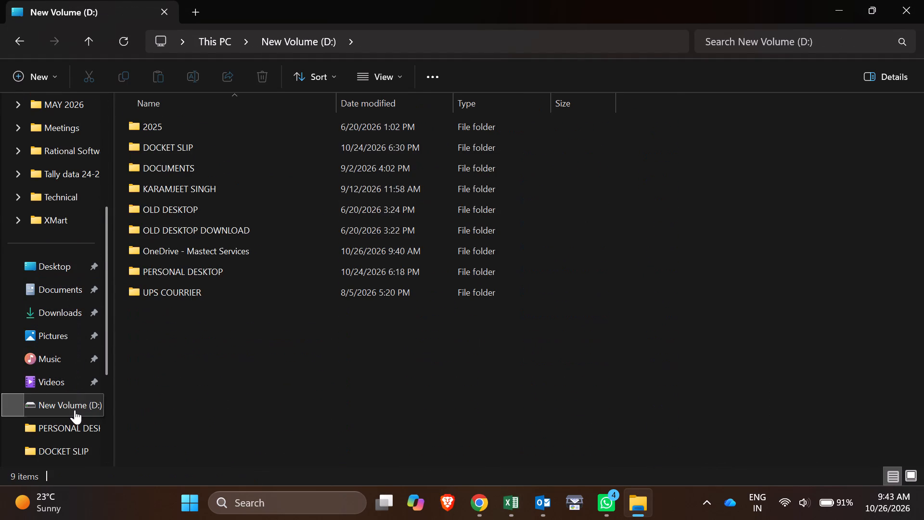
double_click(199, 143)
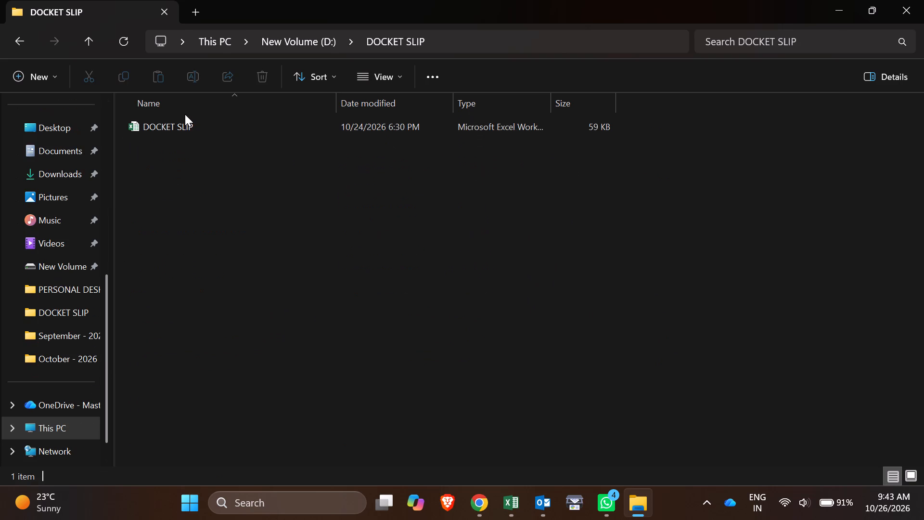
double_click(185, 127)
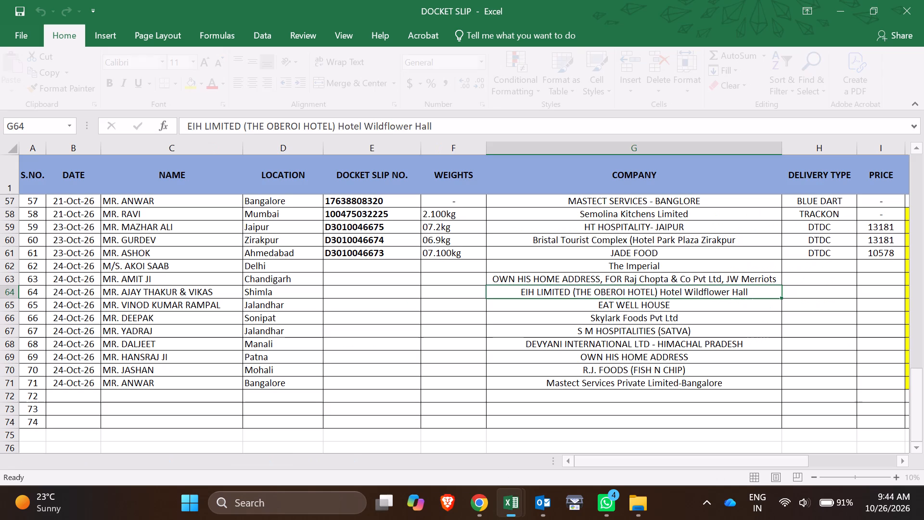
left_click(408, 295)
From File Explorer, open the BANGALORE DISPATCH RECORD workbook in the PERSONAL DESKTOP folder.
key("alt+Tab")
key("alt+Tab")
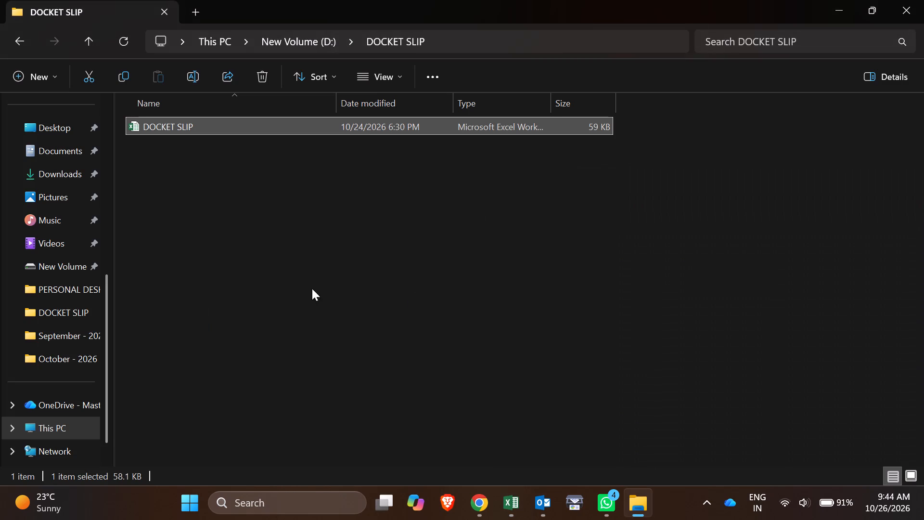
left_click(78, 293)
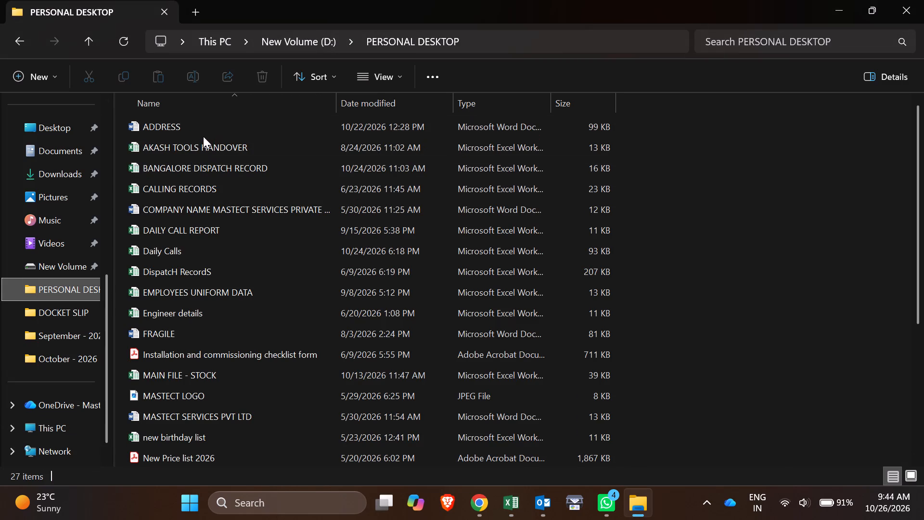
double_click(194, 171)
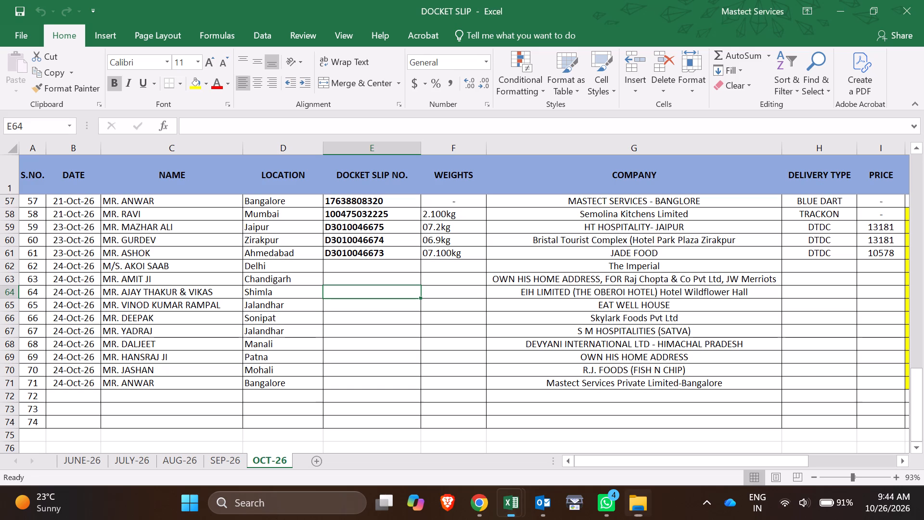
left_click(445, 294)
Go back to the PERSONAL DESKTOP folder in File Explorer and open the Daily Calls workbook.
key("alt+Tab")
key("alt+Tab")
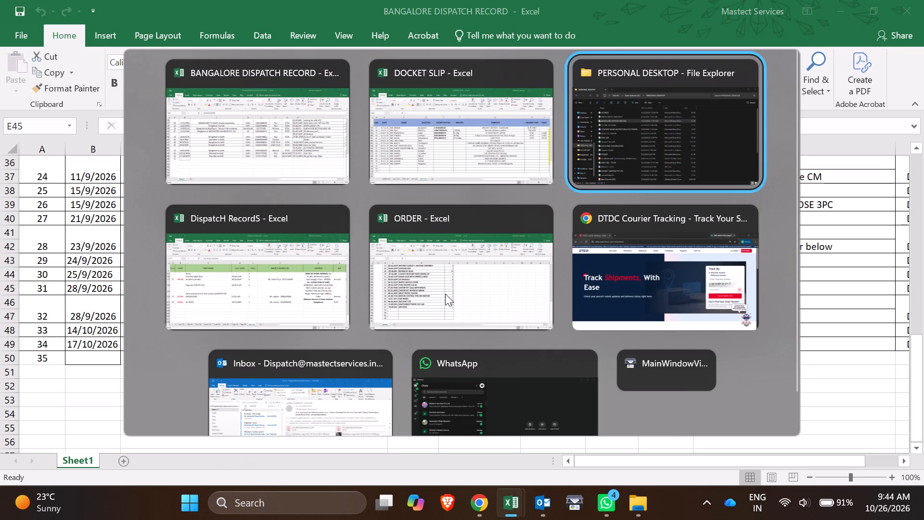
double_click(206, 246)
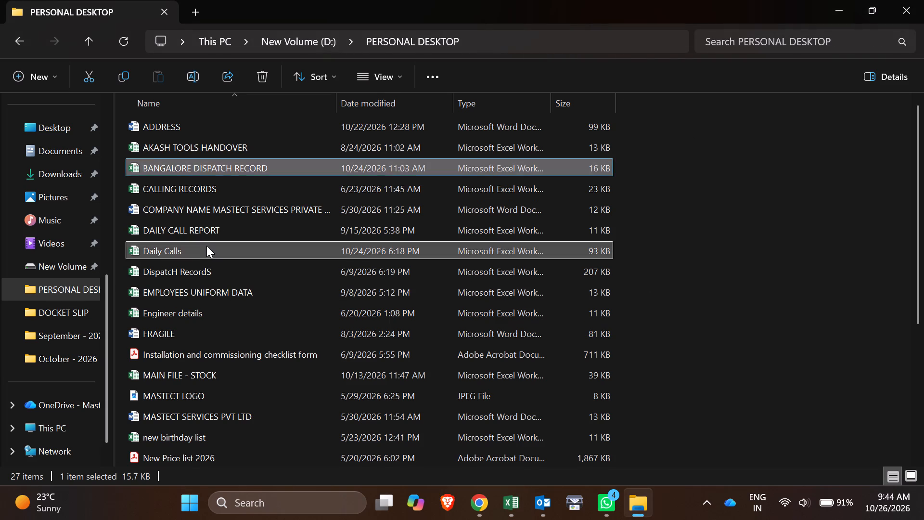
scroll(386, 262, "right", 1)
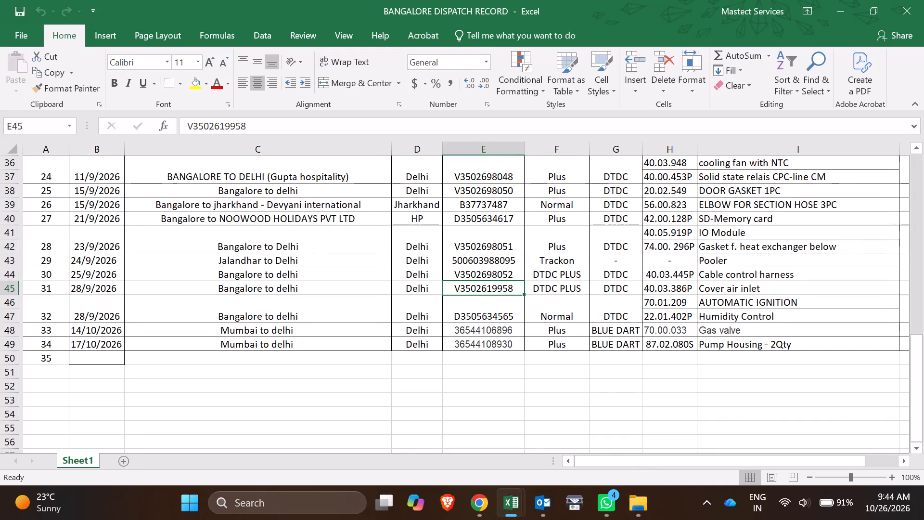
Return to the PERSONAL DESKTOP folder in File Explorer and open the STICKERS Word document.
scroll(386, 262, "right", 1)
left_click(386, 262)
scroll(386, 262, "right", 5)
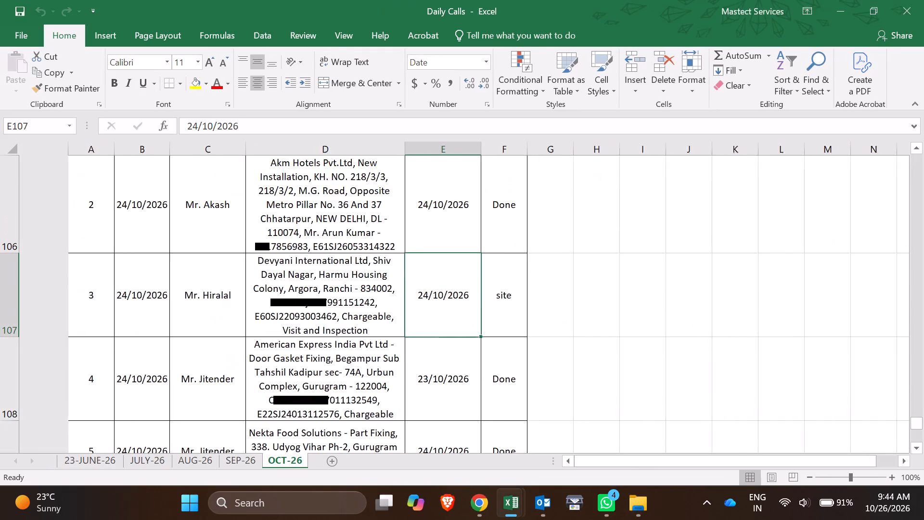
key("alt+Tab")
key("alt+Tab")
scroll(386, 262, "down", 3)
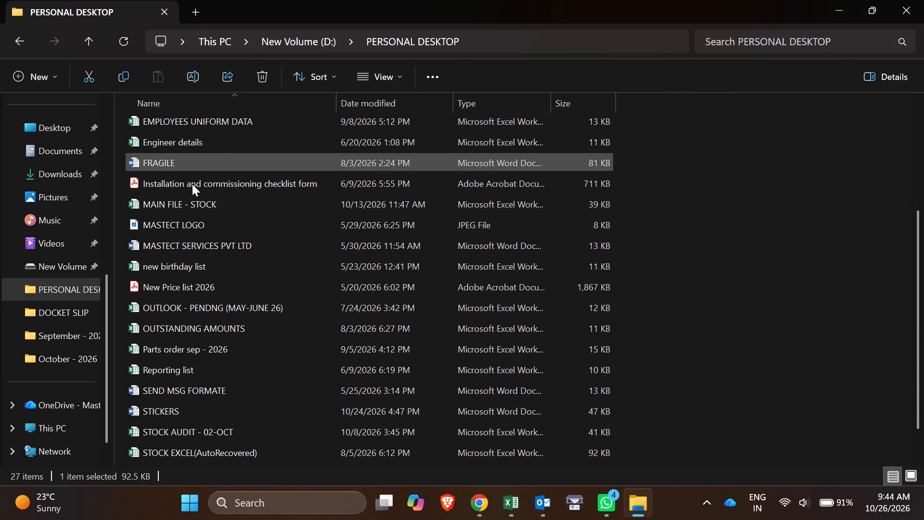
double_click(198, 408)
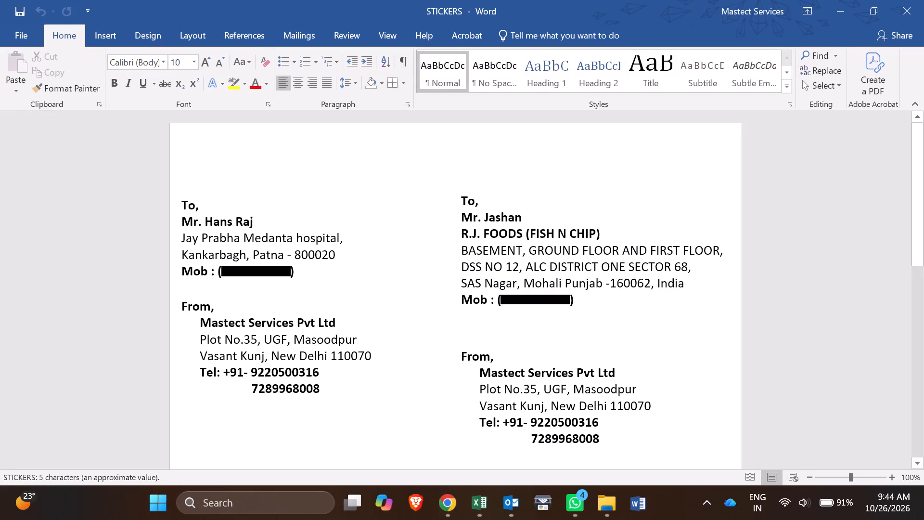
left_click(577, 257)
Go back to File Explorer, switch to the Documents folder and open the ZISHAN-15 workbook.
key("alt+Tab")
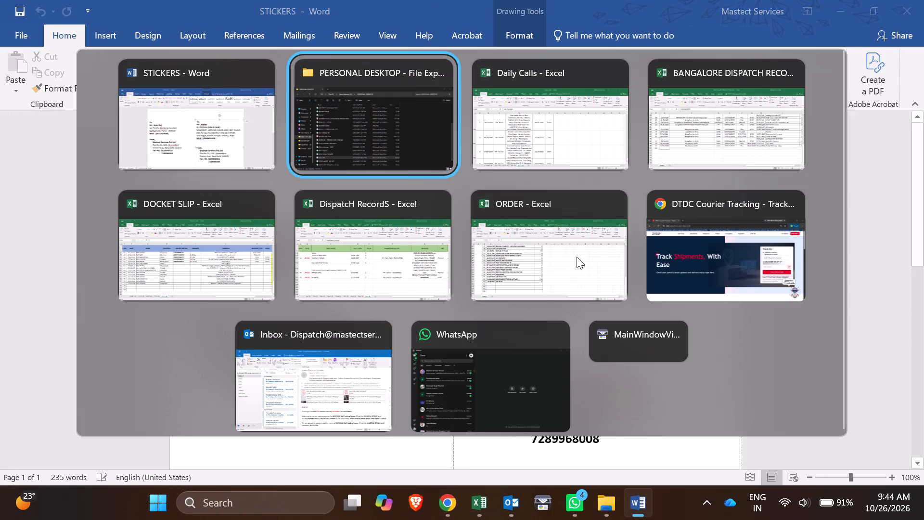
scroll(577, 257, "down", 4)
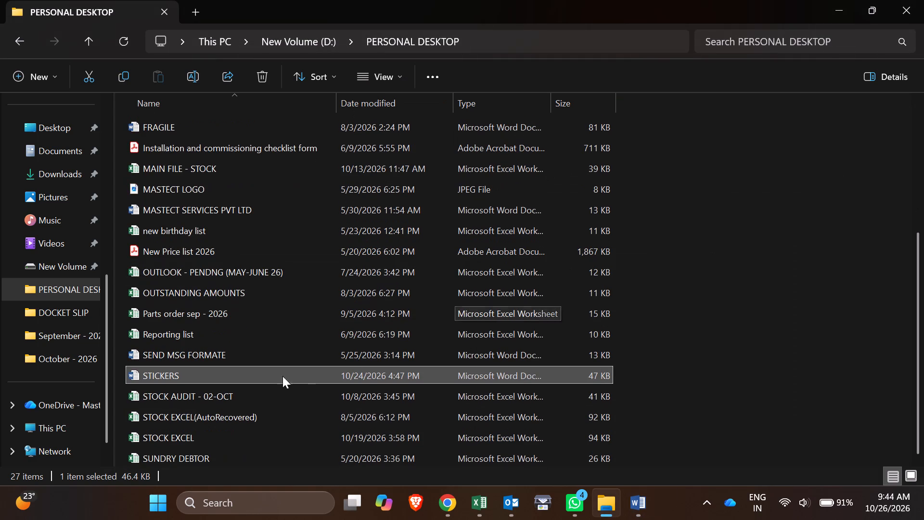
scroll(224, 406, "down", 4)
scroll(224, 406, "up", 1)
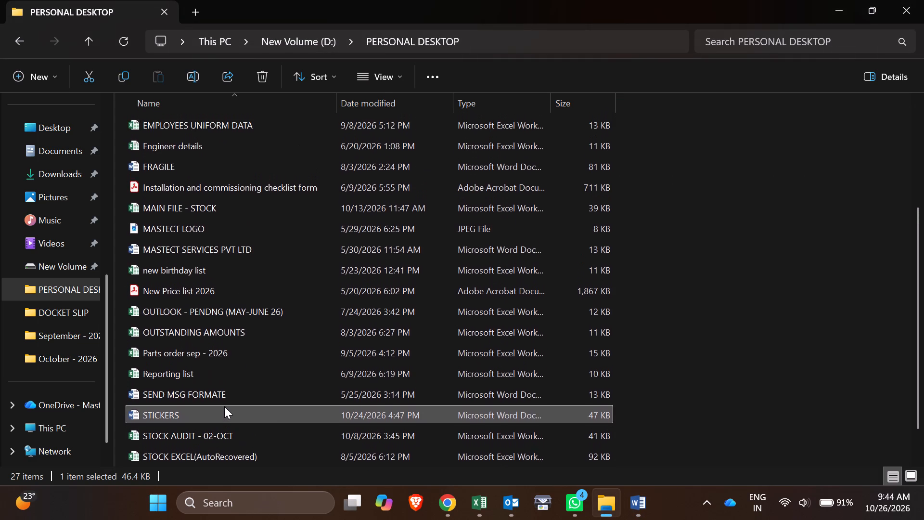
scroll(224, 406, "up", 2)
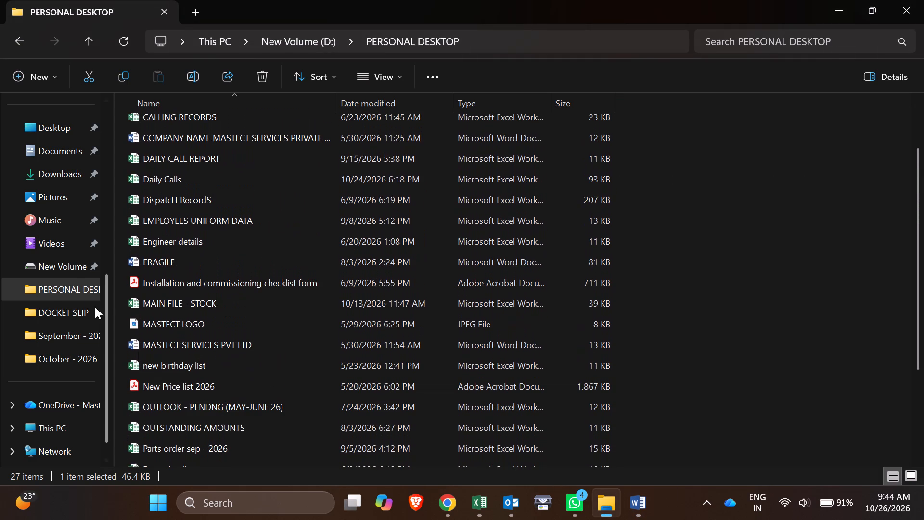
left_click(66, 154)
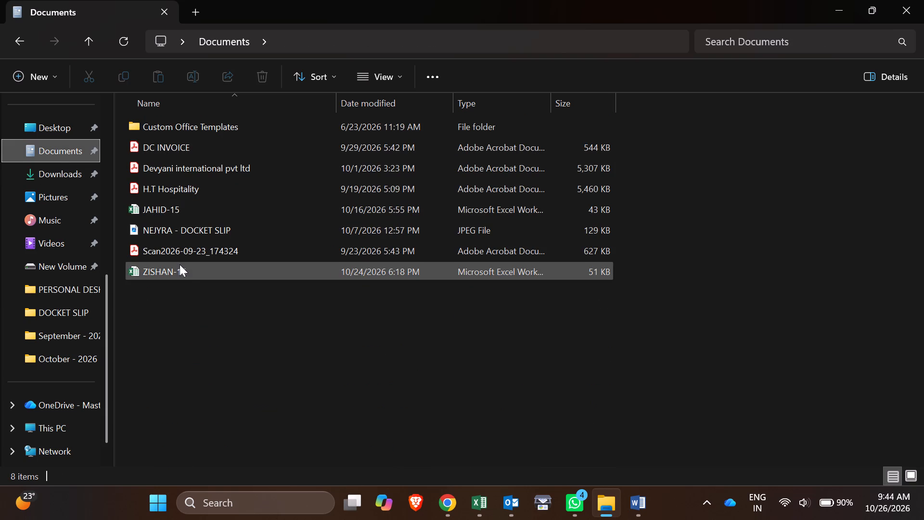
double_click(180, 264)
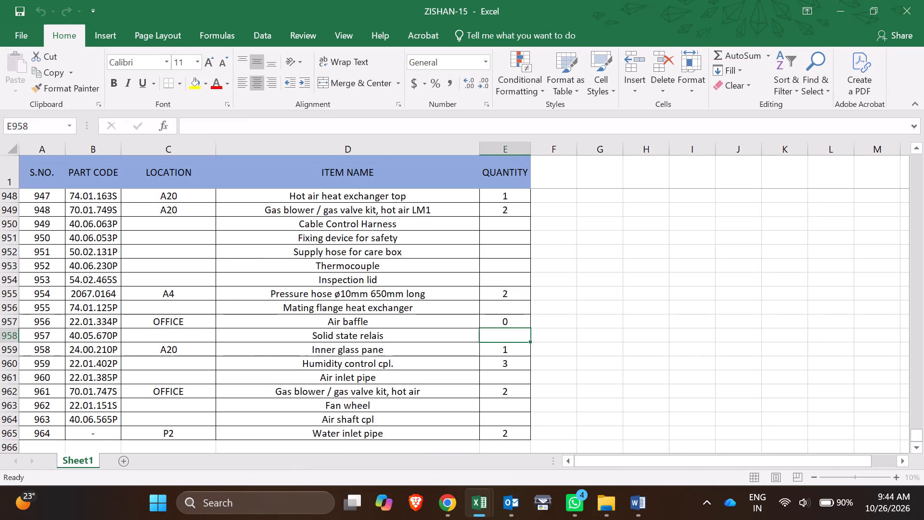
left_click(307, 245)
scroll(307, 245, "right", 2)
Switch to the File Explorer window showing Documents, close it and return to the ZISHAN-15 workbook.
key("alt+Tab")
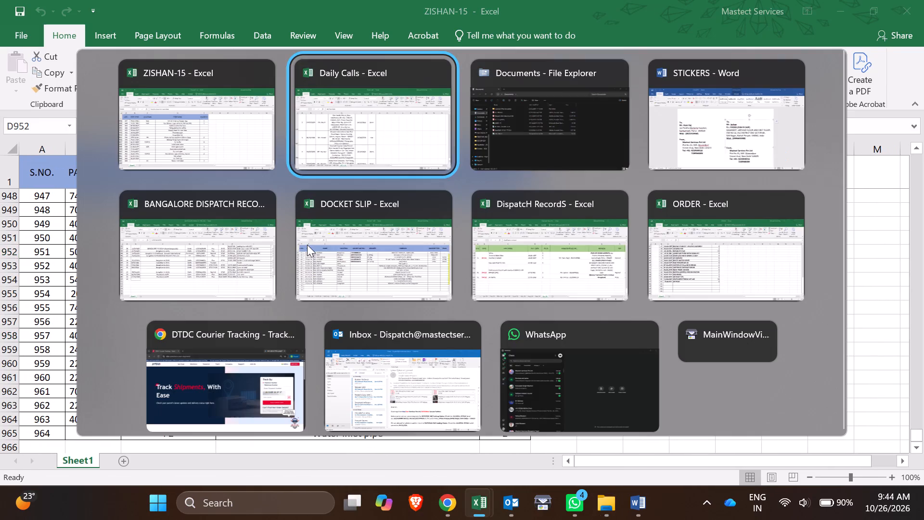
key("alt+Tab")
left_click(923, 0)
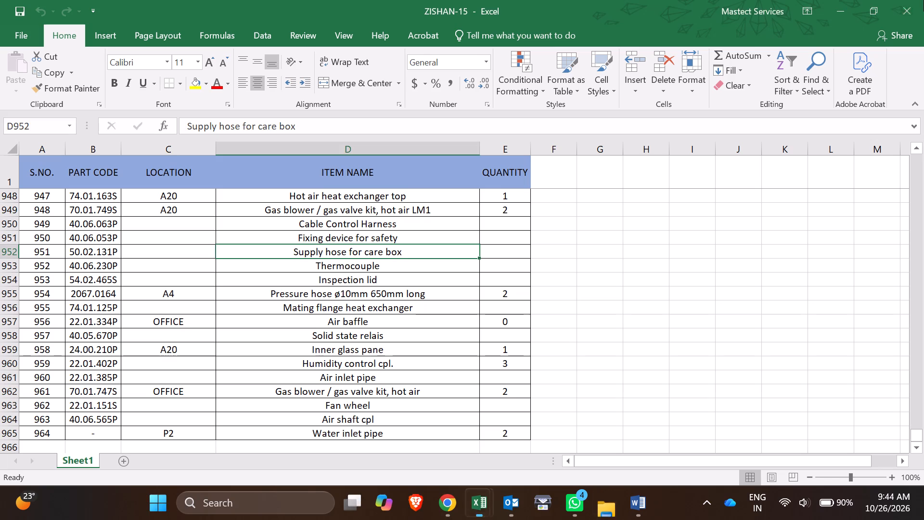
left_click(495, 313)
Look through the open windows, past STICKERS and the workbooks to MainWindowVi..., for one to switch to.
key("alt+Tab")
key("alt+Tab")
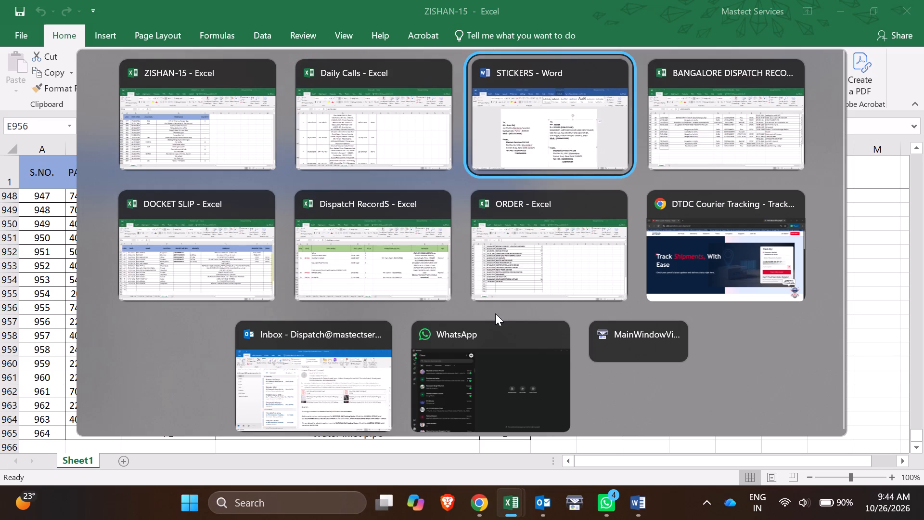
key("alt+Tab")
key("alt+Tab")
key("alt+Tab")
key("alt+Tab")
key("alt+Tab")
key("alt+Tab")
key("alt+Tab")
key("alt+Tab")
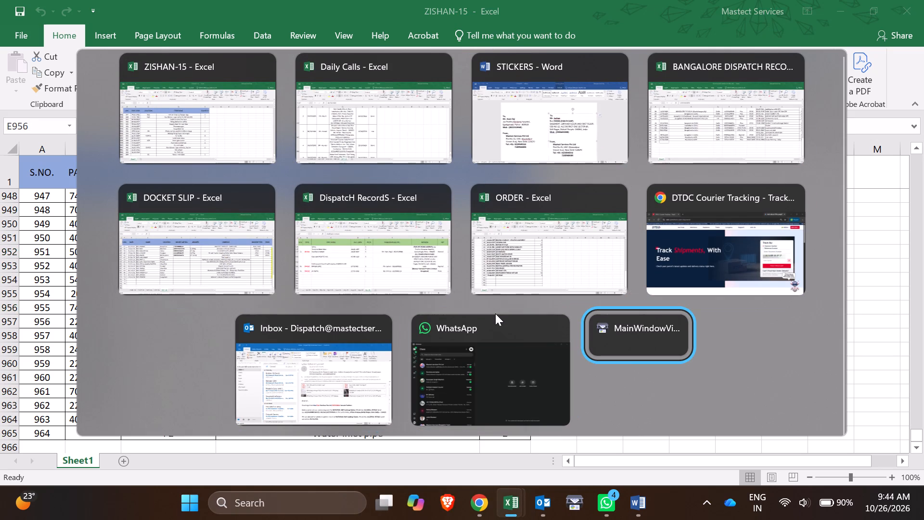
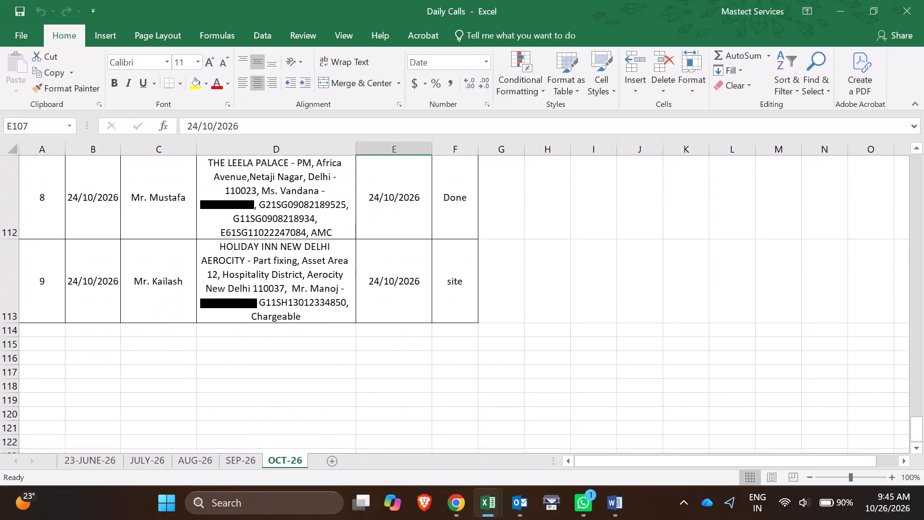
Copy the column header row from the 24/10/2026 block to row 115 of the OCT-26 sheet and save the workbook.
scroll(413, 377, "up", 4)
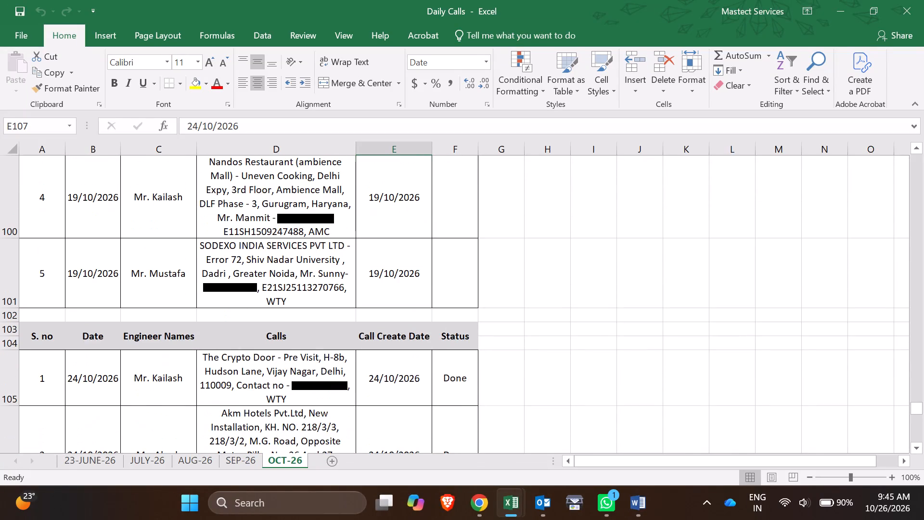
left_click(41, 340)
key("ctrl+shift+Right")
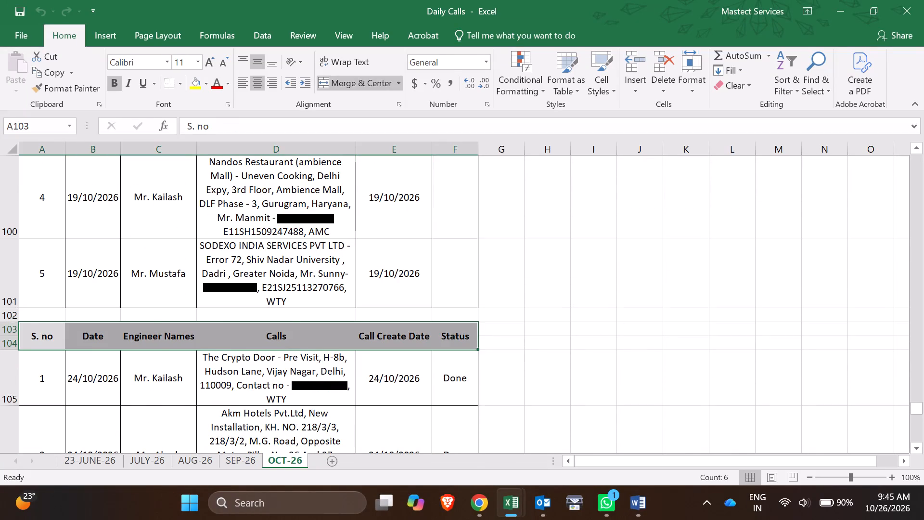
key("ctrl+c")
scroll(288, 359, "down", 7)
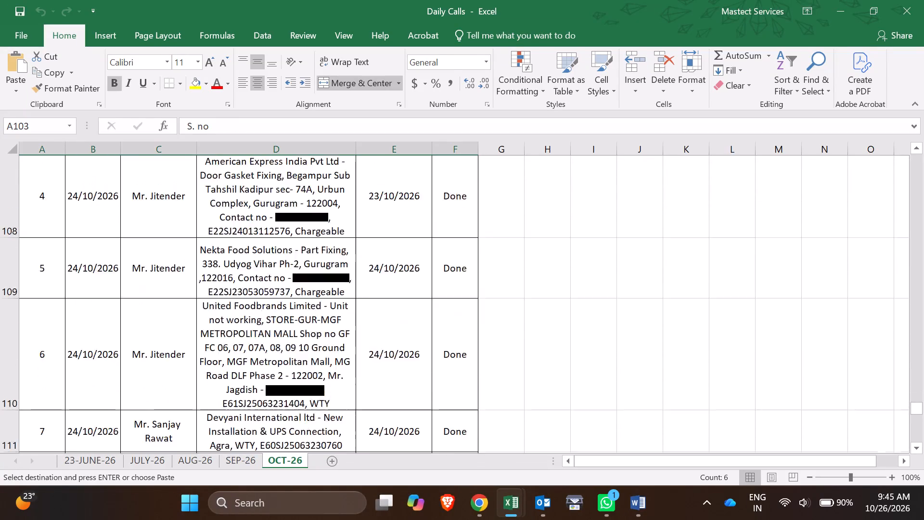
scroll(288, 359, "down", 3)
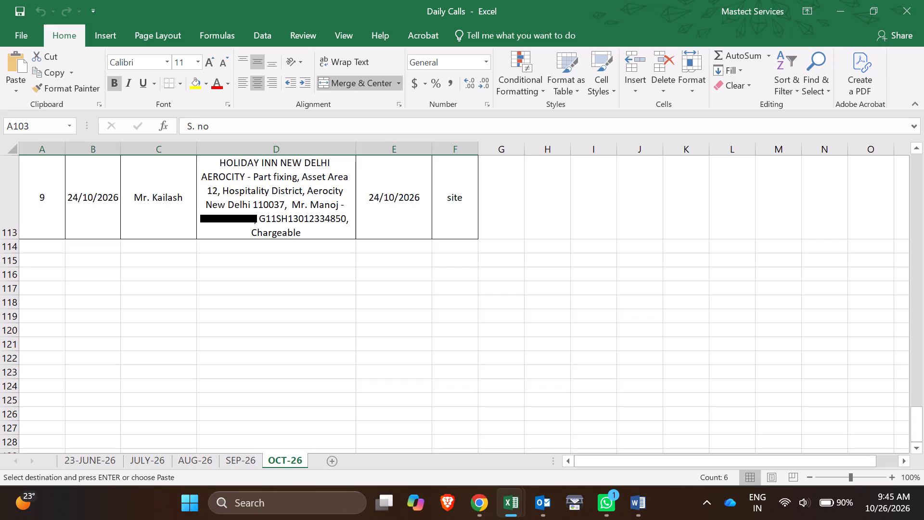
left_click(57, 260)
key("ctrl+v")
key("ctrl+s")
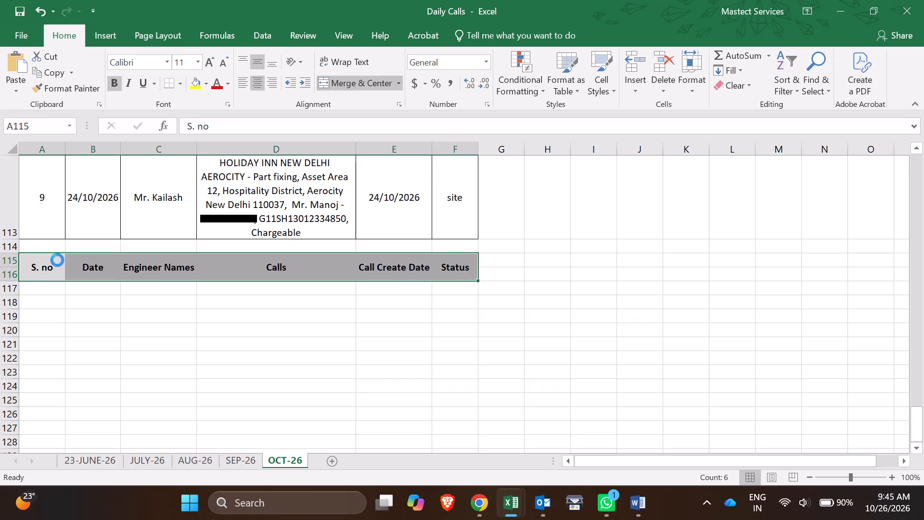
Copy the last call entry, row 113 for Holiday Inn New Delhi Aerocity, into row 117 below the new header and save.
left_click(36, 180)
key("ctrl+shift+Right")
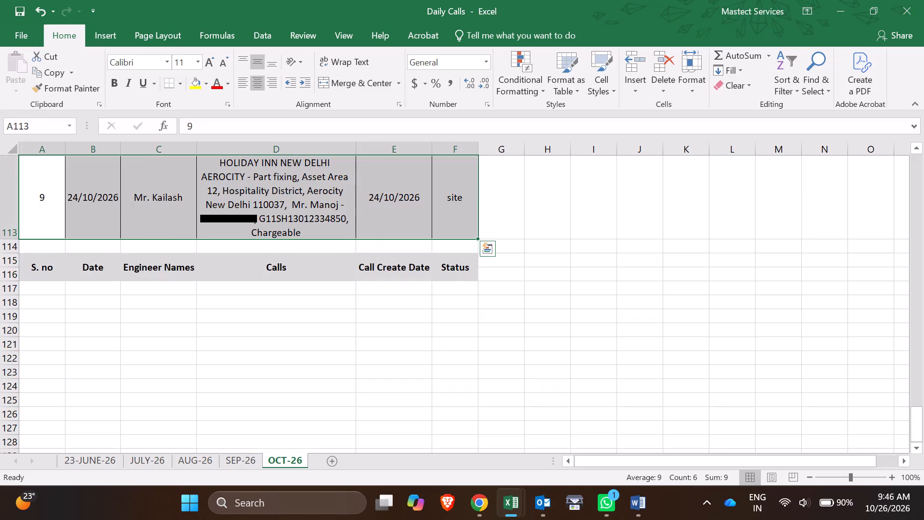
key("ctrl+c")
left_click(32, 294)
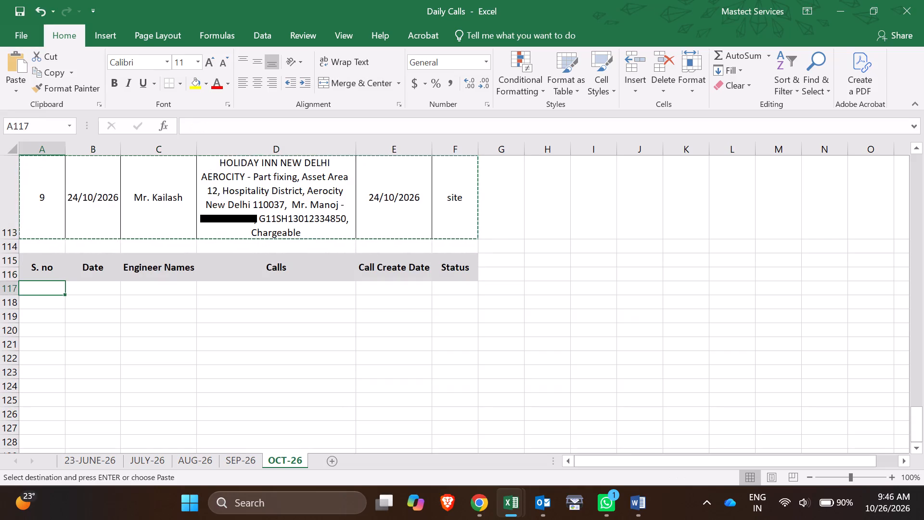
key("ctrl+v")
key("ctrl+s")
Set the serial number of the entry in row 117 to 1 and clear its Status cell.
left_click(34, 305)
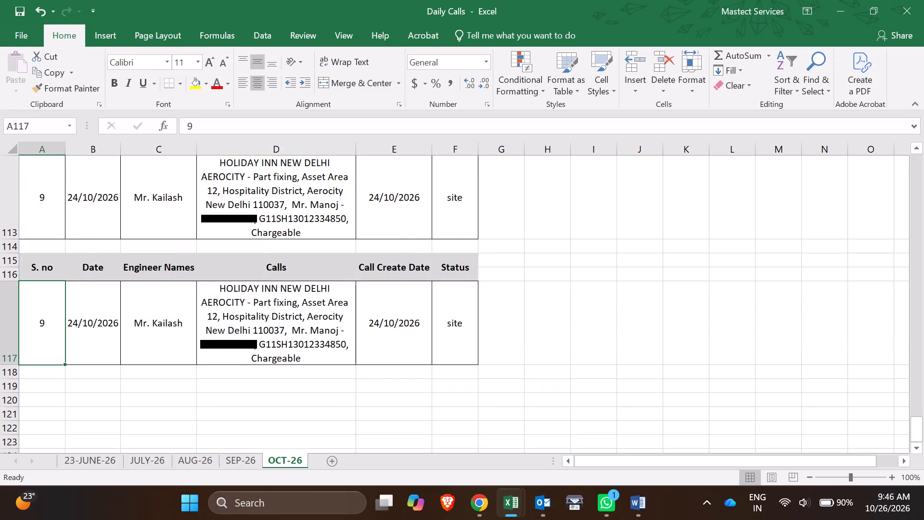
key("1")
key("Return")
key("Up")
key("Right")
key("Right")
key("Right")
key("Right")
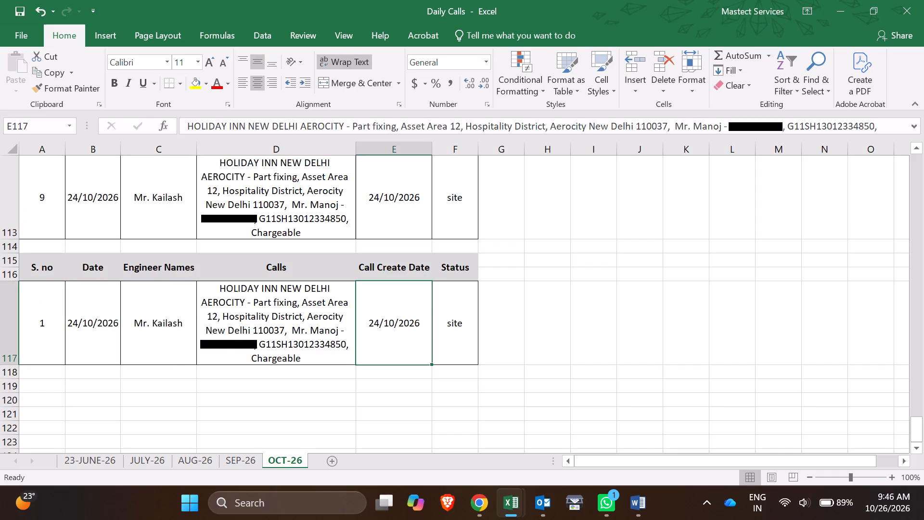
key("Right")
key("BackSpace")
key("Return")
key("Up")
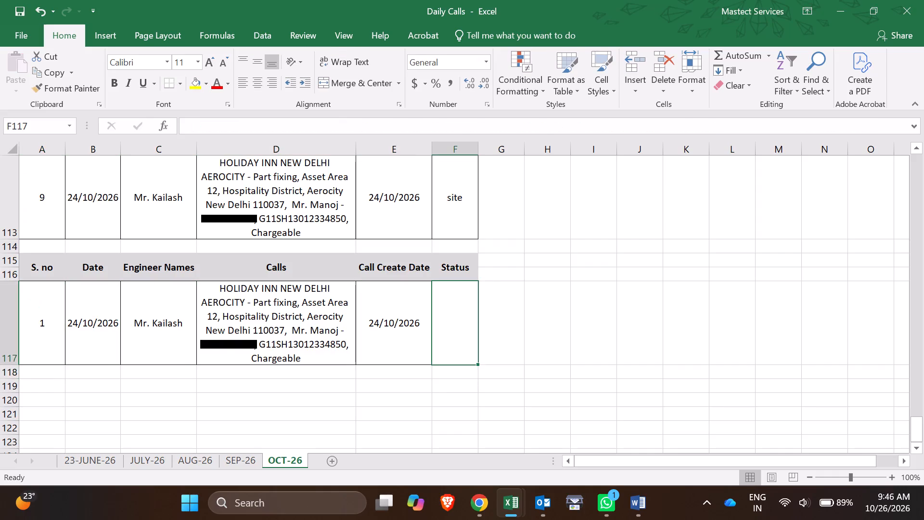
Change the Date of the entry in row 117 to 26/10/2026.
key("Left")
key("Left")
key("Left")
key("Left")
key("Right")
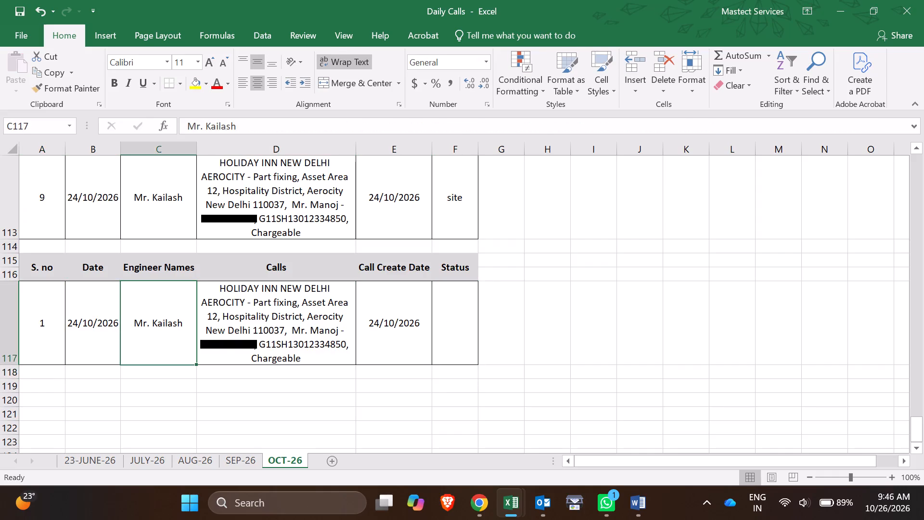
left_click(71, 349)
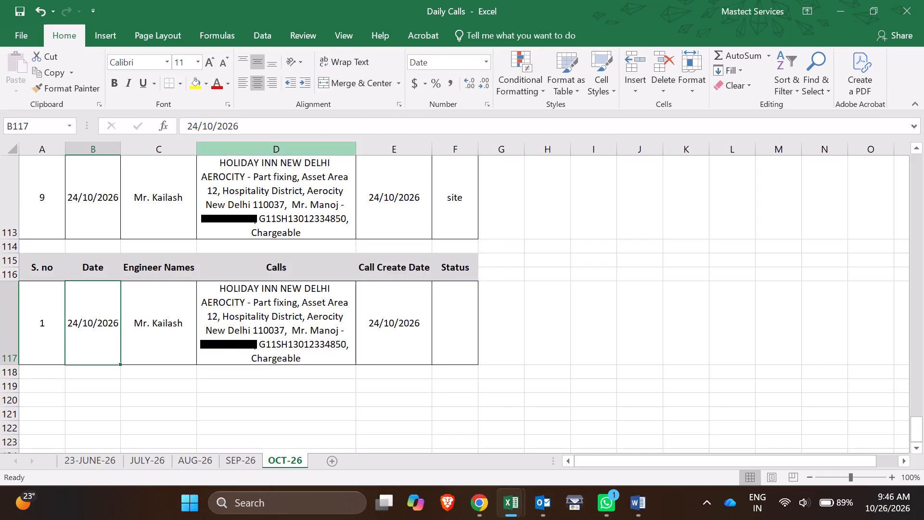
left_click(197, 126)
key("BackSpace")
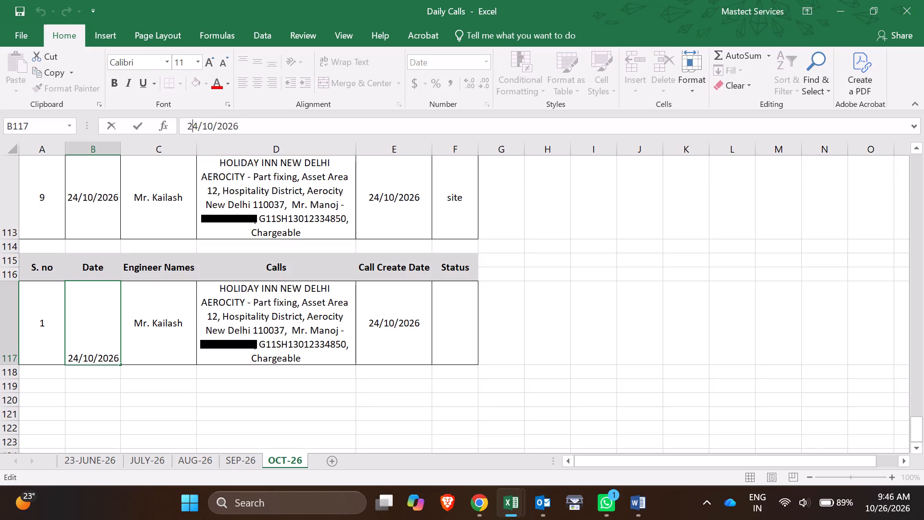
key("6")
key("Return")
Copy the 26/10/2026 date into the Call Create Date cell of row 117 and save the workbook.
key("Up")
key("ctrl+c")
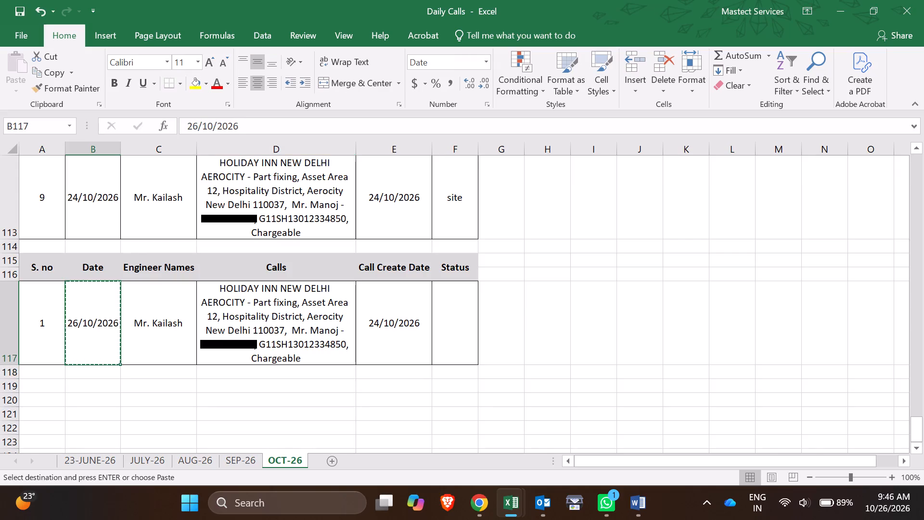
key("Right")
key("Right")
key("Right")
key("ctrl+v")
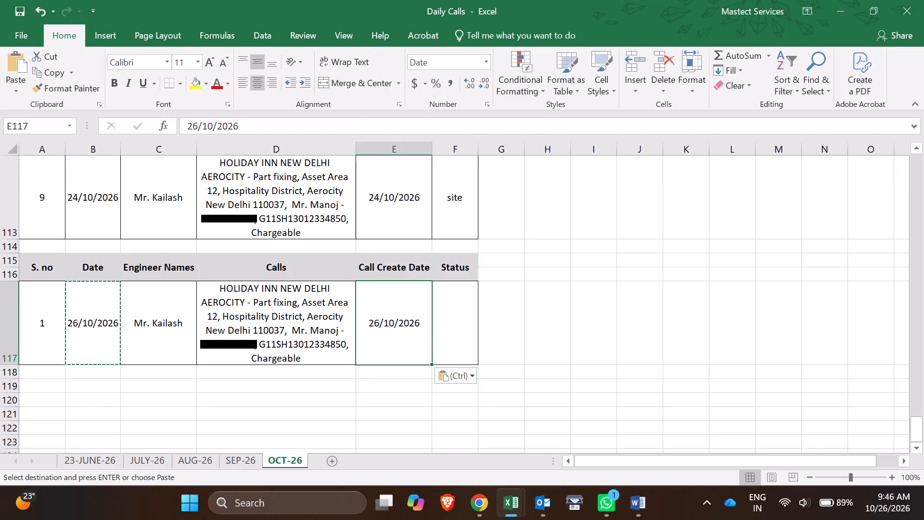
key("ctrl+s")
key("Return")
Change the engineer name in row 117 to Mr. Ali.
key("Up")
key("Left")
key("Left")
key("Left")
key("Right")
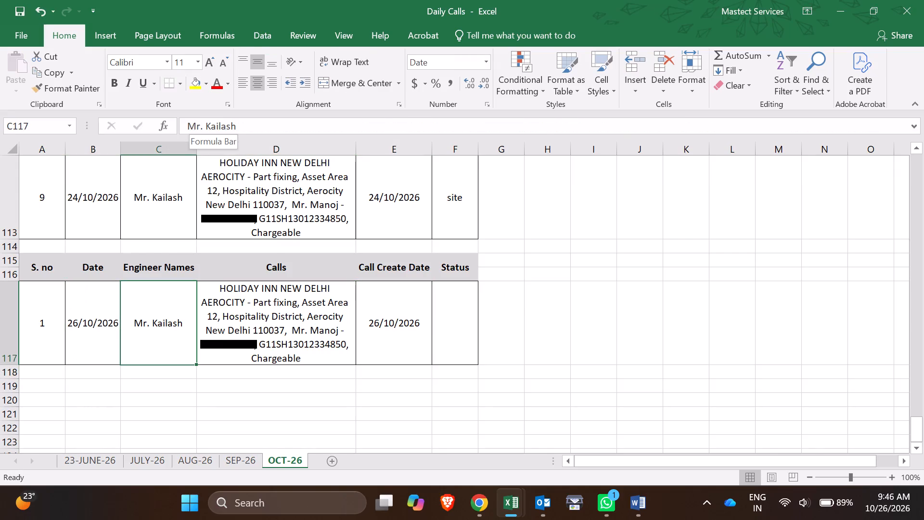
key("ctrl+s")
left_click(257, 125)
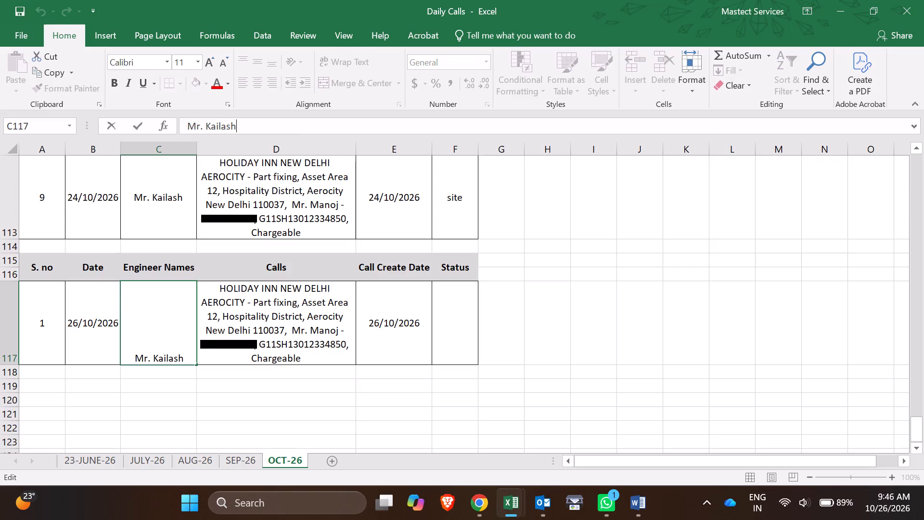
key("BackSpace")
key("BackSpace")
key("BackSpace")
key("BackSpace")
key("BackSpace")
key("BackSpace")
key("BackSpace")
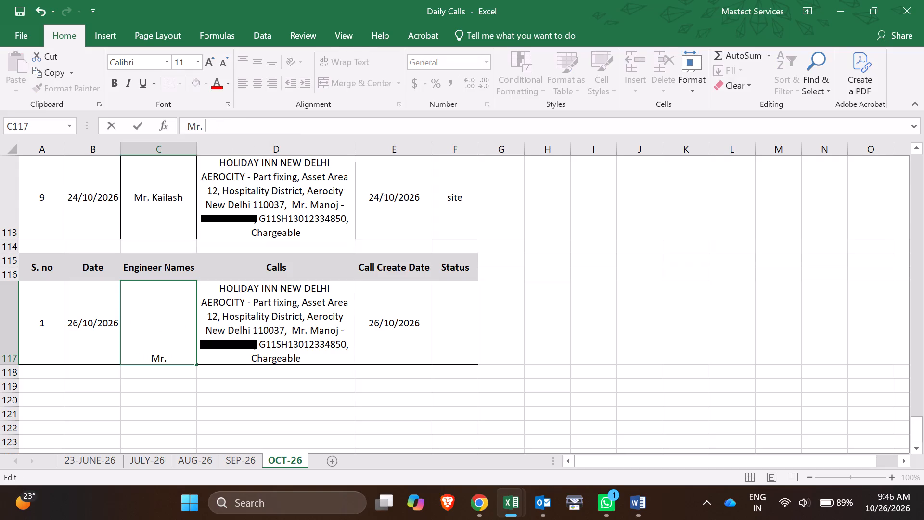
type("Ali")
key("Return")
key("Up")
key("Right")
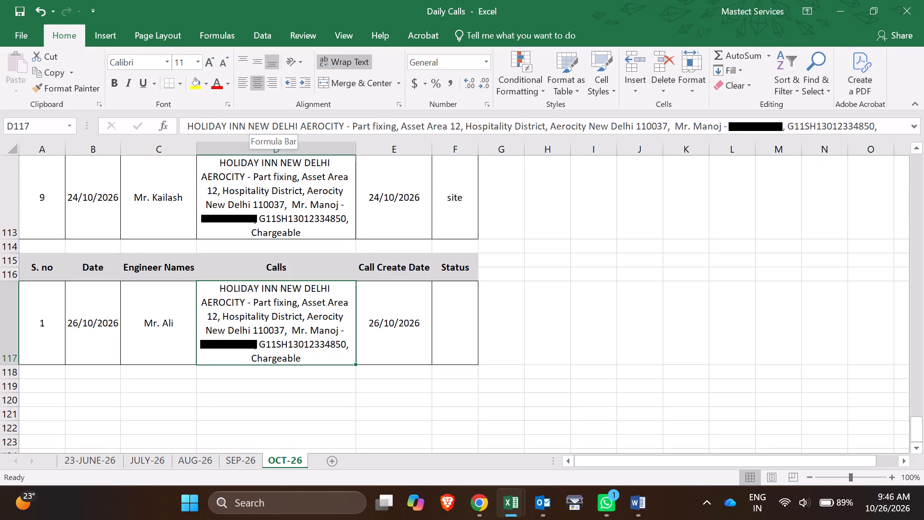
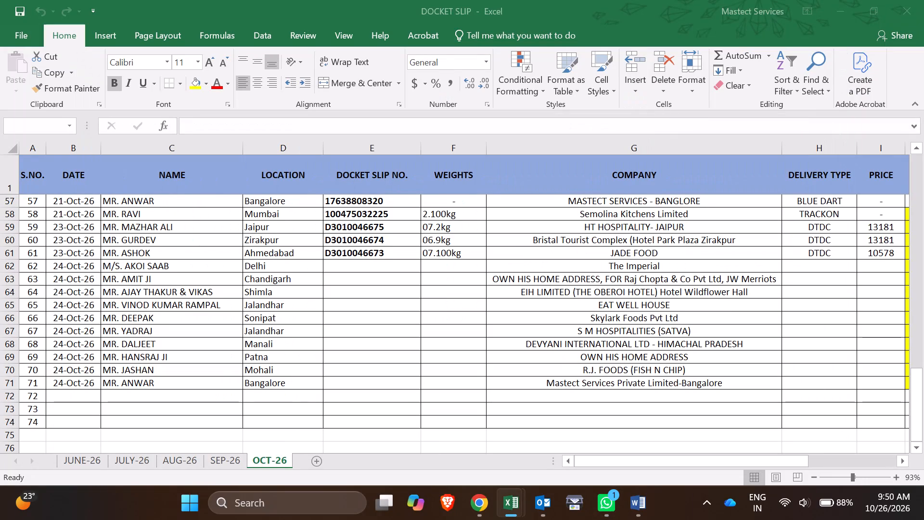
Copy the 24-Oct-26 company entries in G62:G71, The Imperial through Mastect Services Private Limited-Bangalore, and start switching to another open window.
left_click(147, 266)
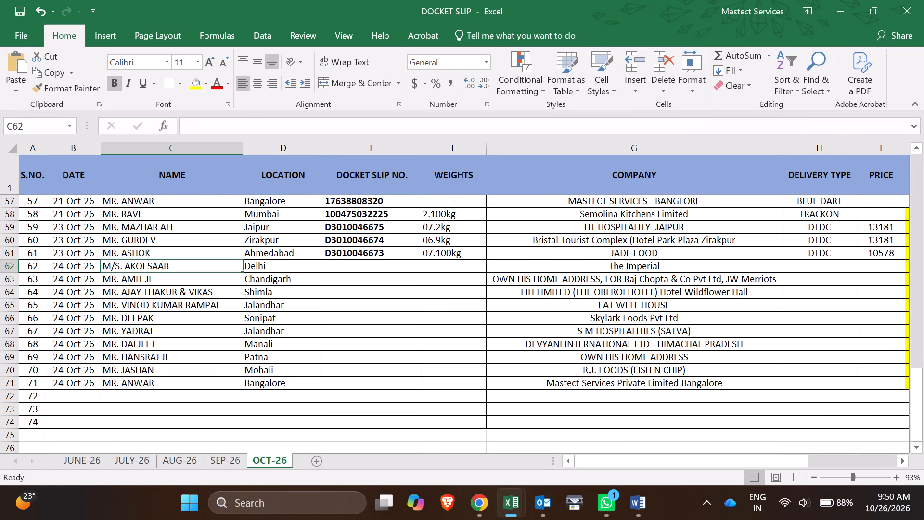
key("Right")
key("Right")
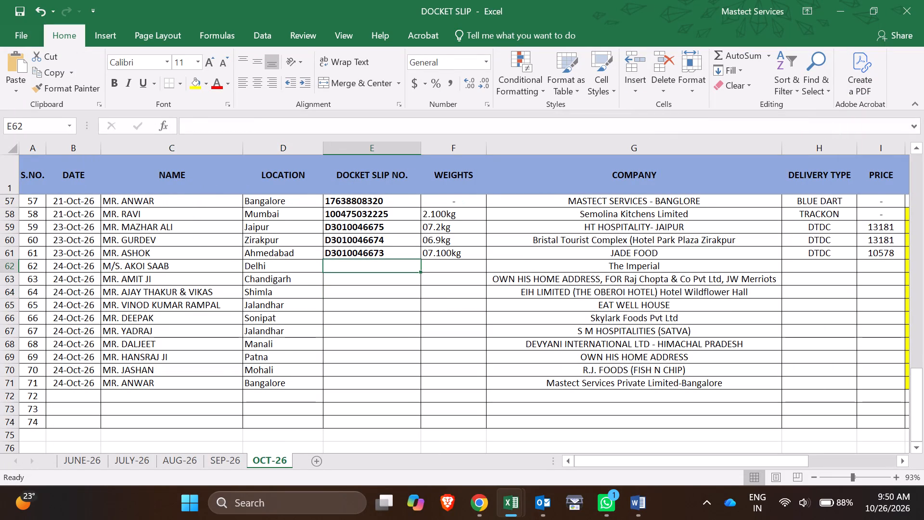
key("Right")
key("Right")
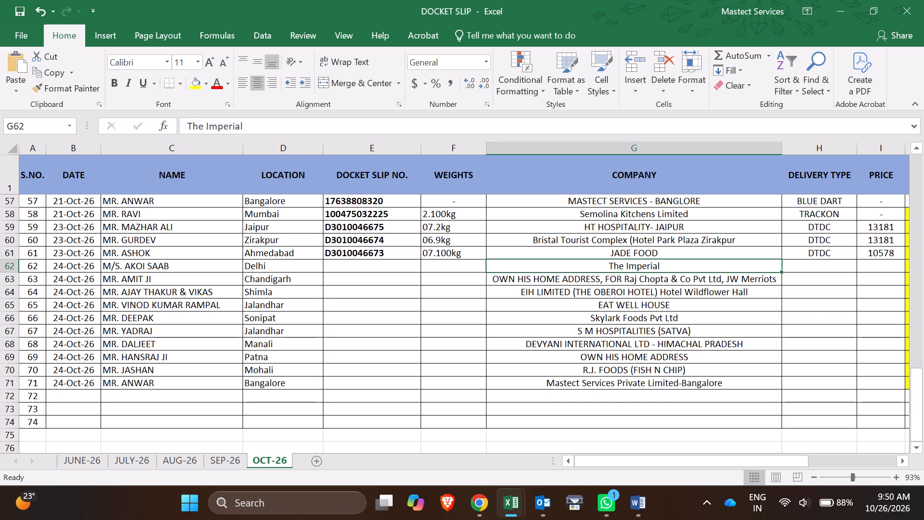
key("shift+Down")
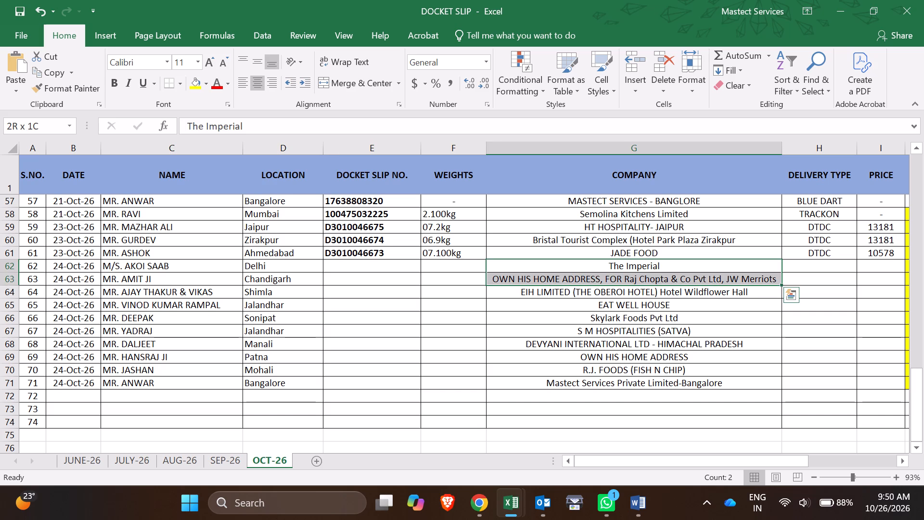
key("shift+Down")
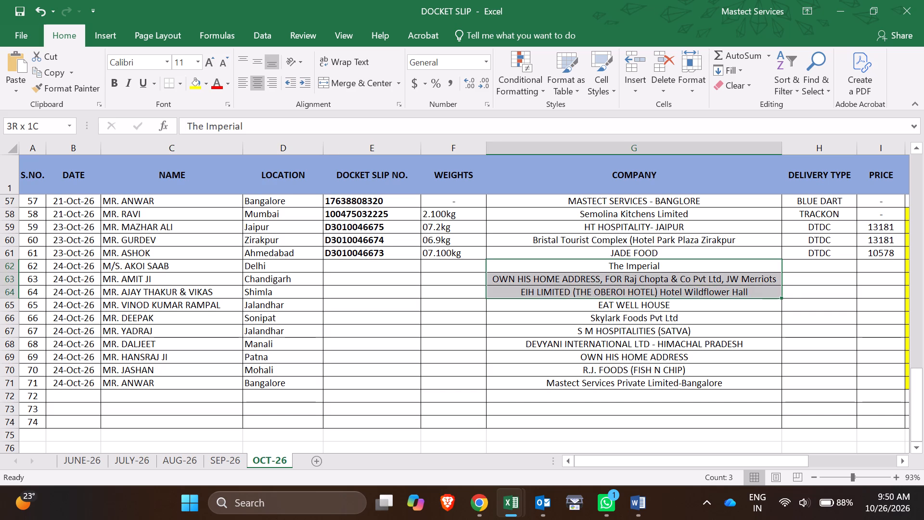
key("shift+Down")
key("shift+Down")
key("shift+Down")
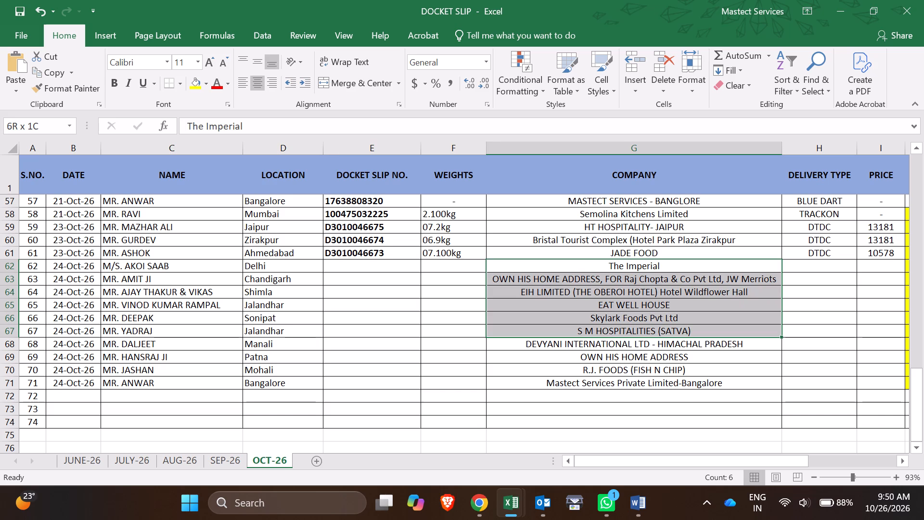
key("shift+Down")
key("shift+Down")
key("shift+Down")
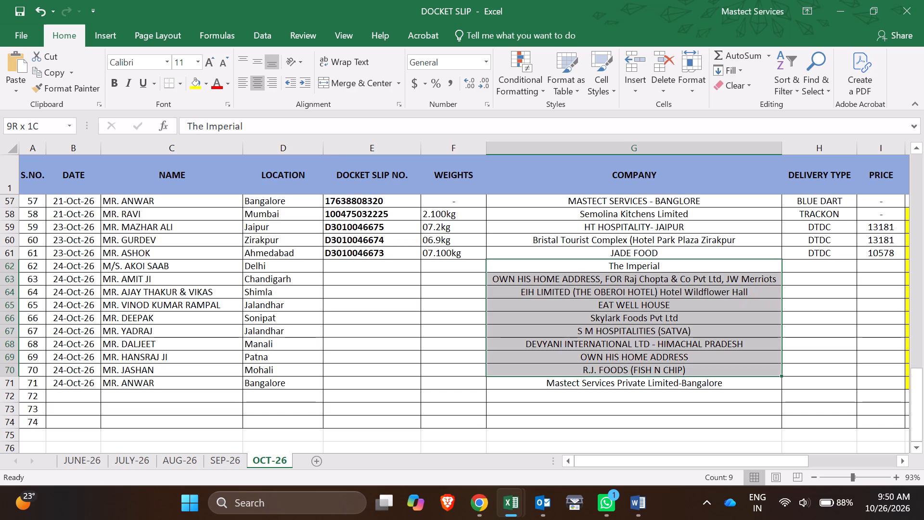
key("shift+Down")
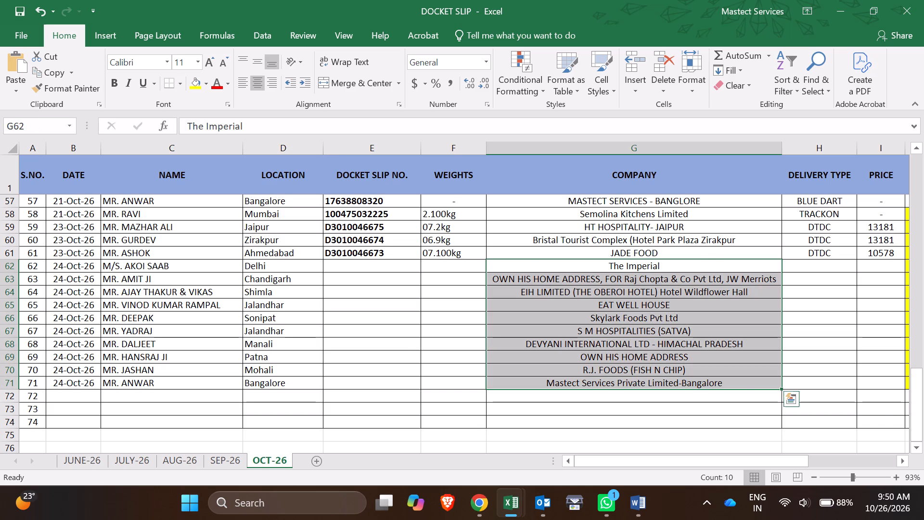
key("ctrl+c")
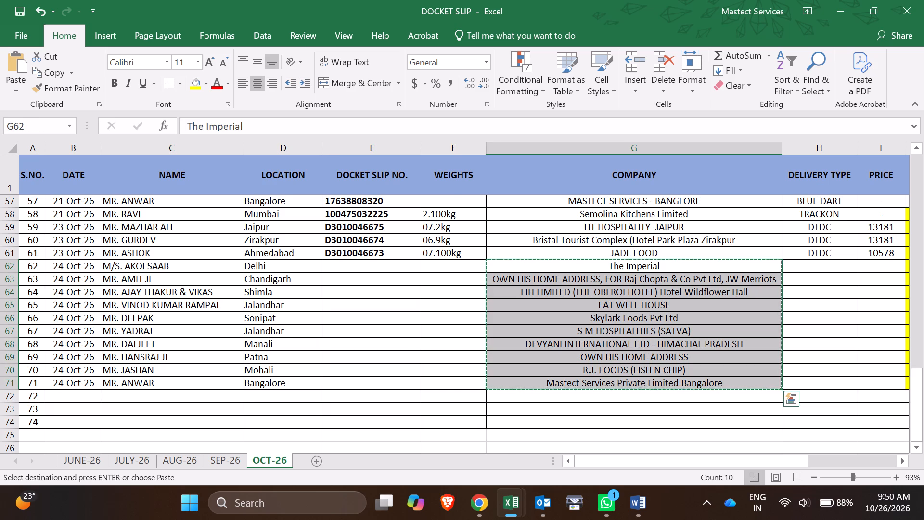
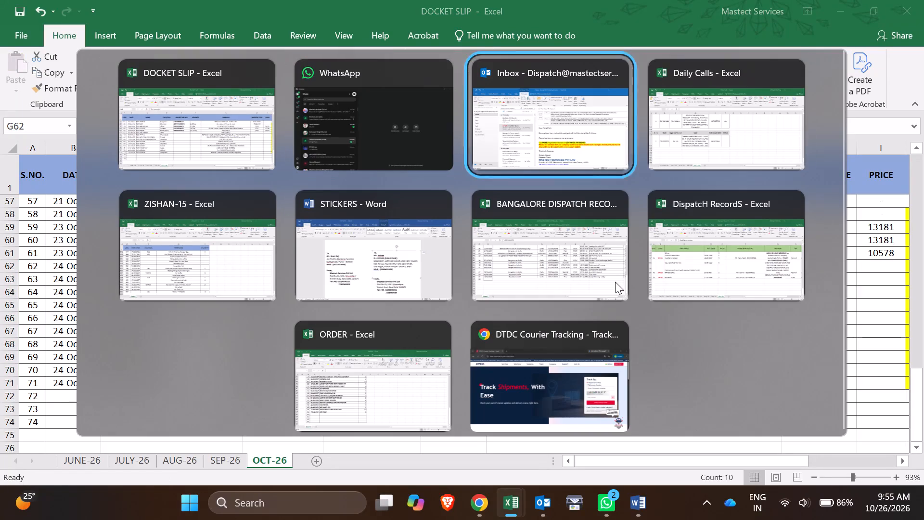
Switch to the DispatcH RecordS workbook and review the 23-Oct and 24-Oct dispatch entries on the Oct 26 sheet.
key("alt+Tab")
key("alt+Tab")
key("alt+Tab")
key("alt+Tab")
key("alt+Tab")
left_click(540, 272)
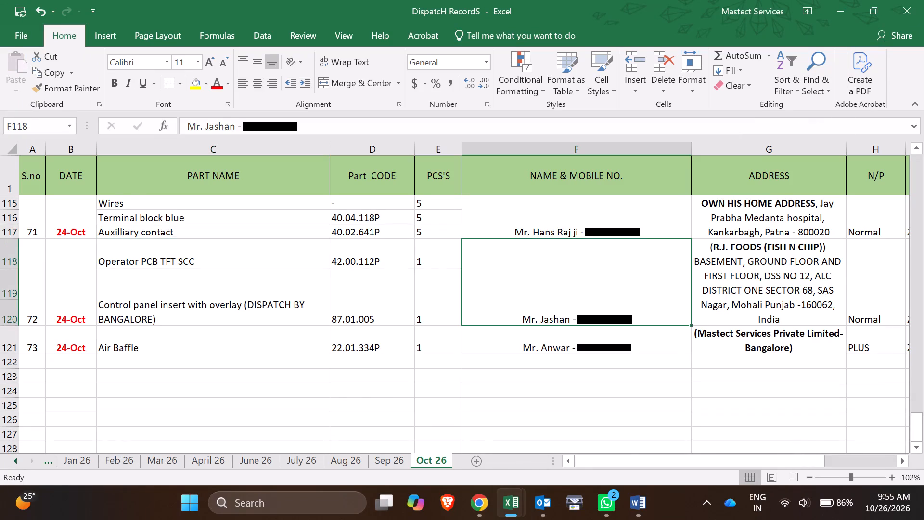
scroll(540, 272, "up", 8)
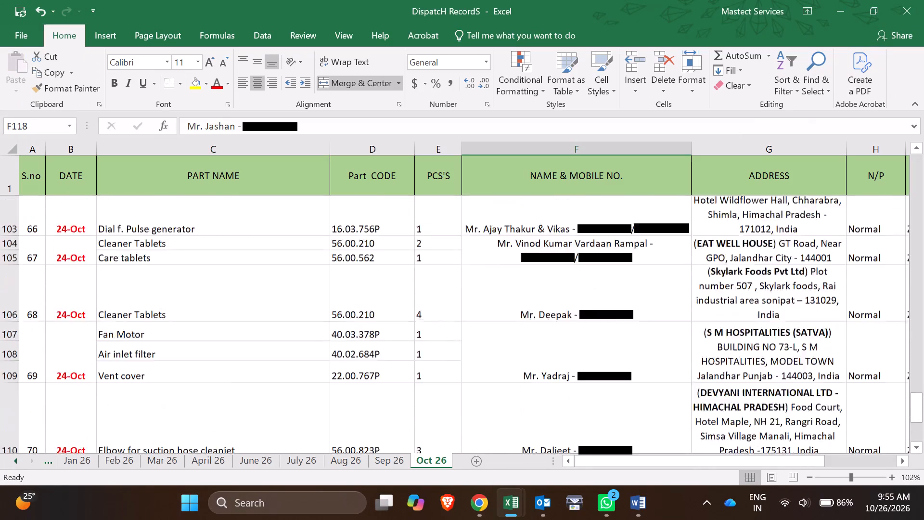
scroll(540, 272, "up", 4)
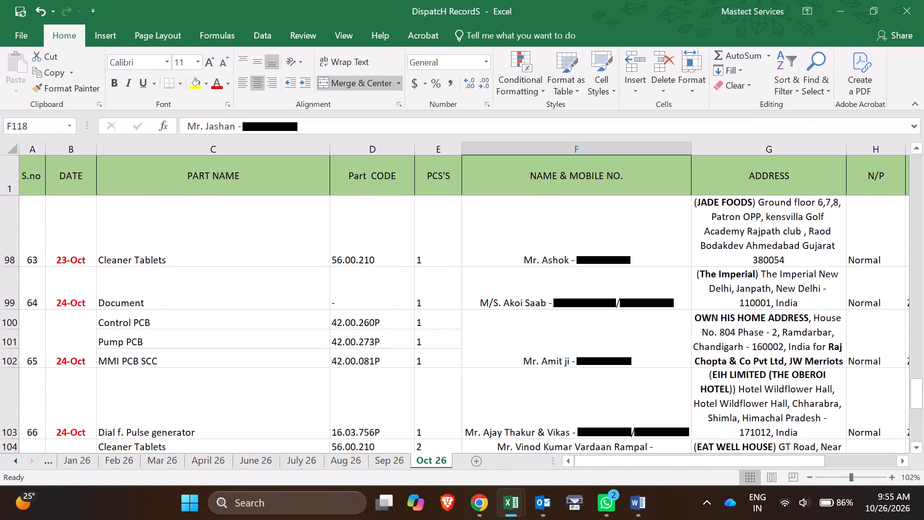
scroll(540, 272, "up", 5)
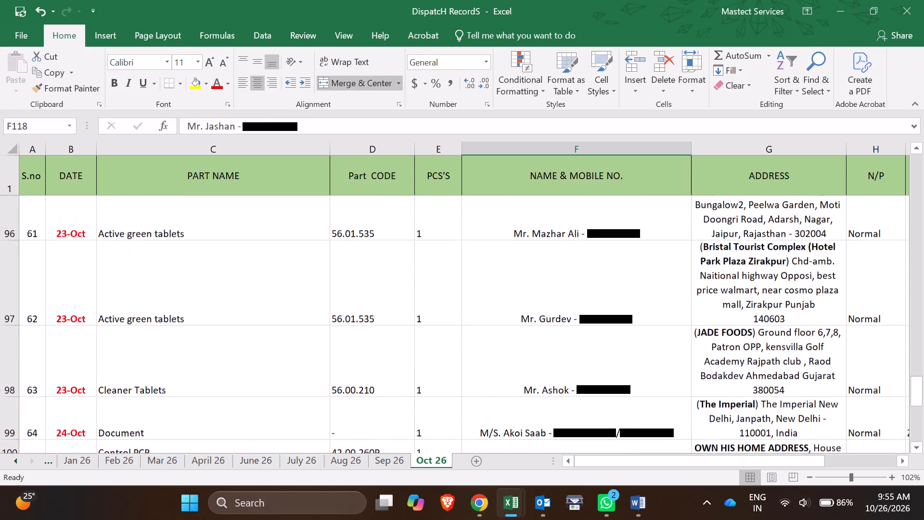
scroll(540, 272, "up", 3)
scroll(540, 272, "down", 4)
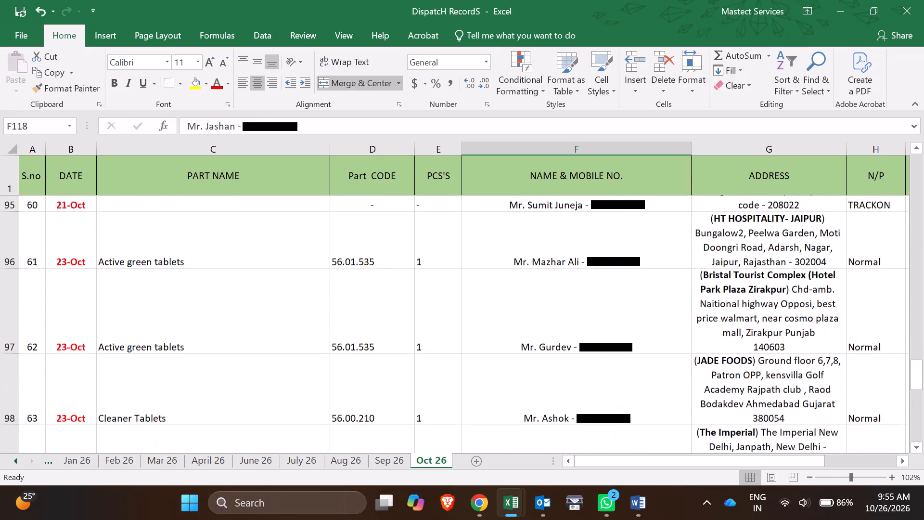
scroll(540, 272, "down", 1)
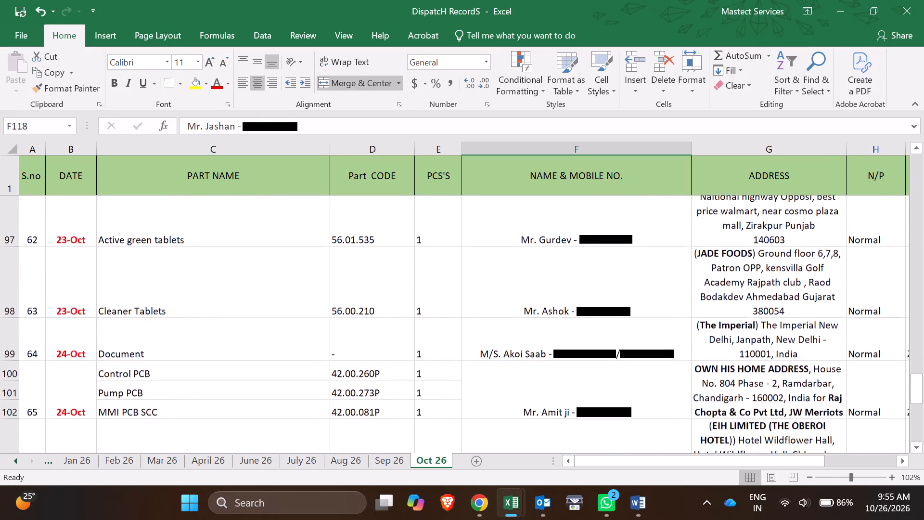
scroll(540, 272, "down", 2)
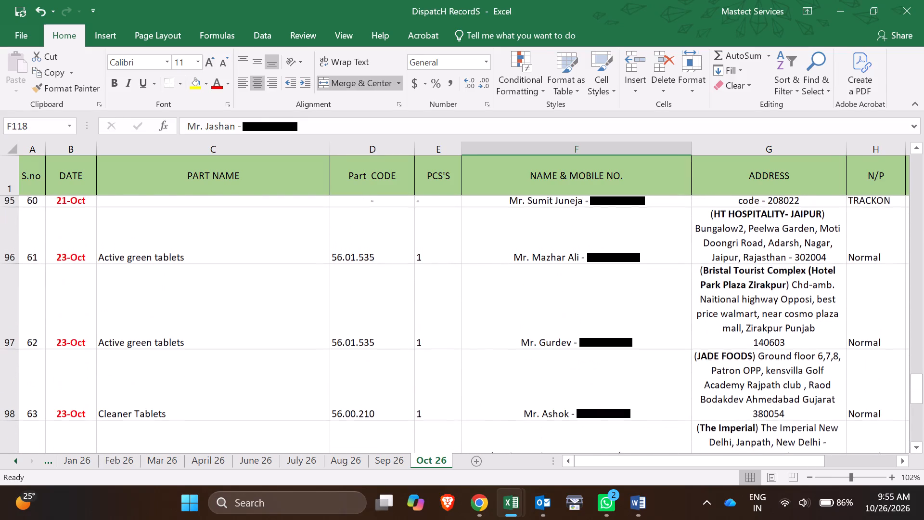
scroll(540, 272, "down", 1)
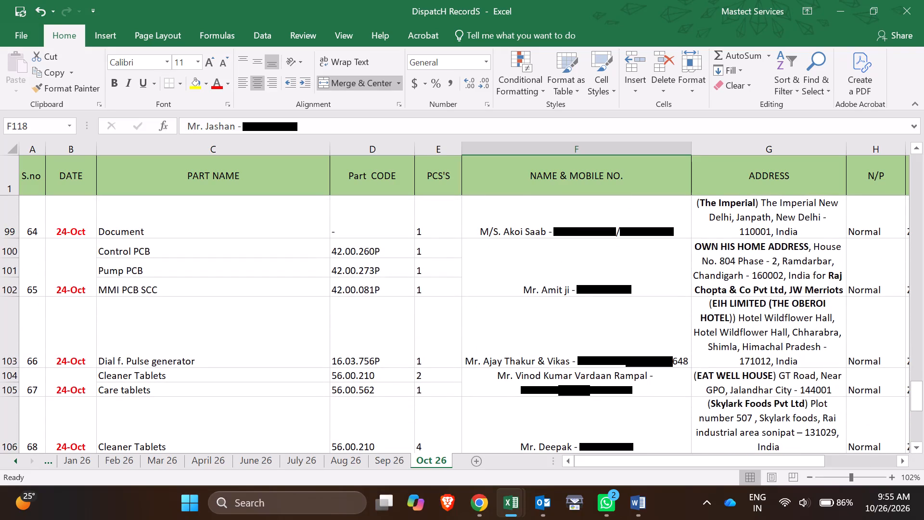
Open the system calendar to check the dates.
left_click(887, 519)
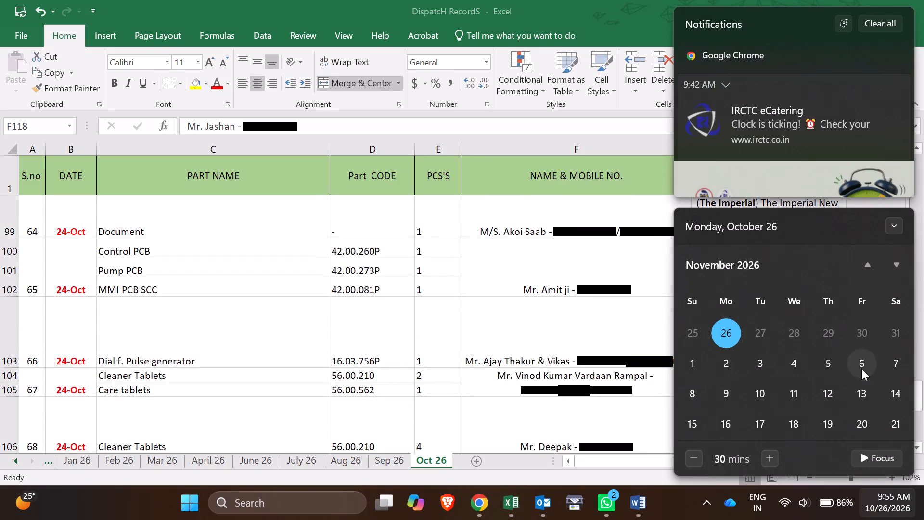
Dismiss the calendar, select the 24-Oct Document entry for The Imperial in the DispatcH RecordS workbook, and save the workbook.
left_click(590, 297)
scroll(590, 297, "up", 1)
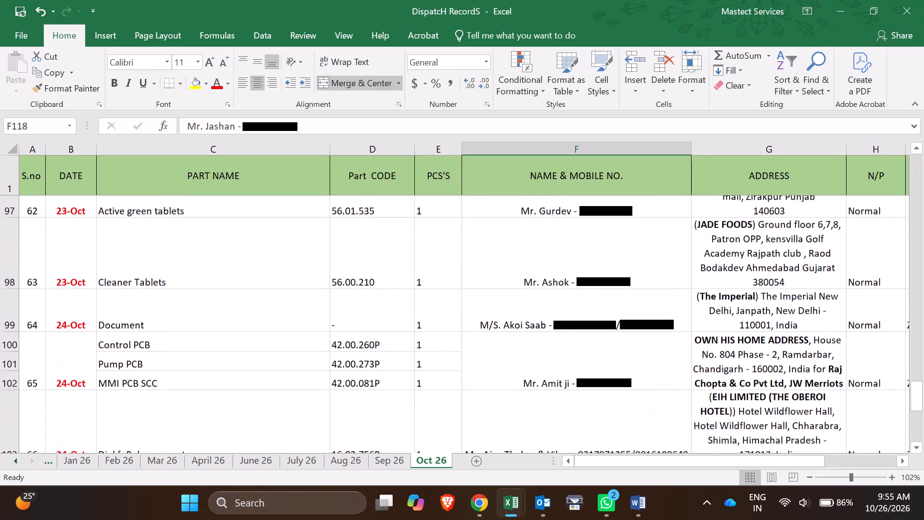
scroll(590, 297, "up", 1)
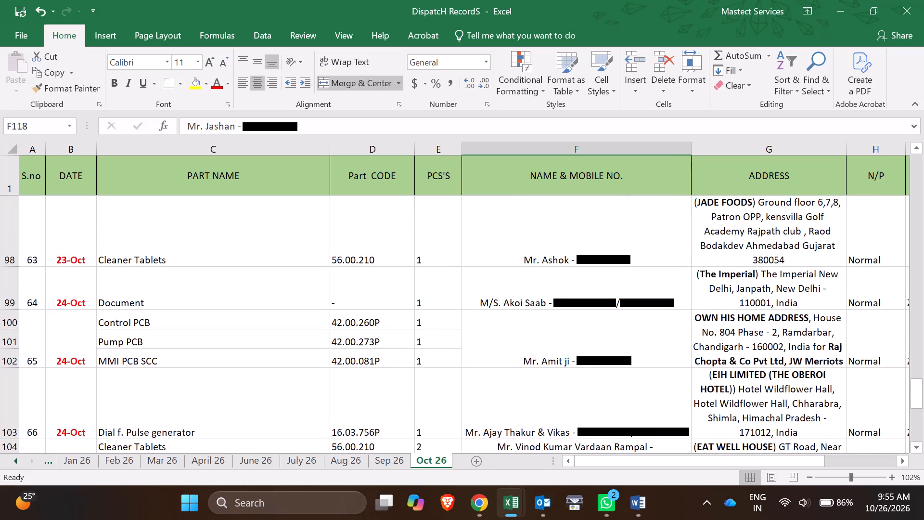
left_click(741, 291)
left_click(613, 287)
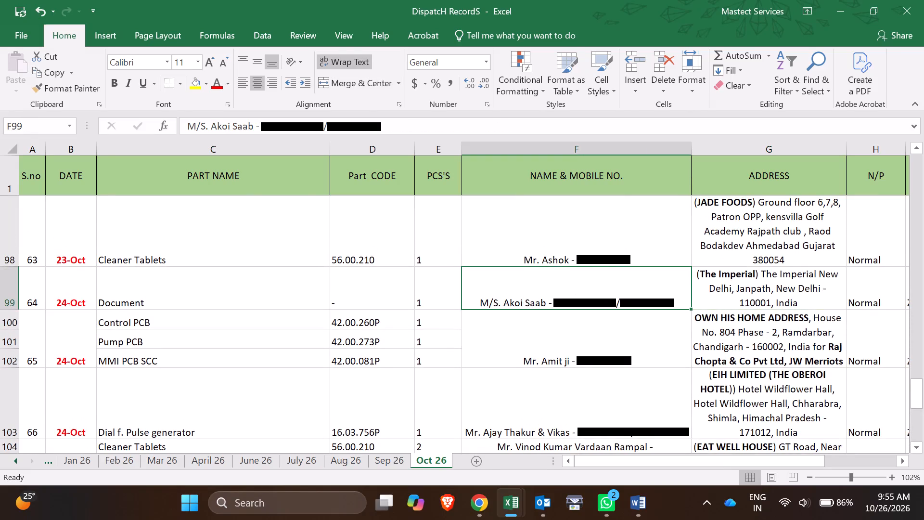
left_click(250, 286)
key("ctrl+s")
key("ctrl+s")
Save the DOCKET SLIP workbook and return to the DispatcH RecordS workbook.
key("alt+Tab")
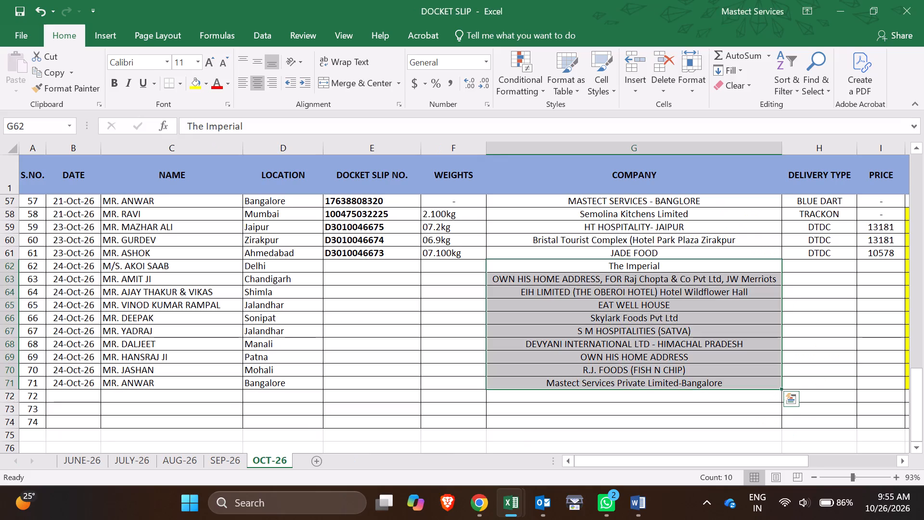
key("ctrl+s")
key("ctrl+s")
key("alt+Tab")
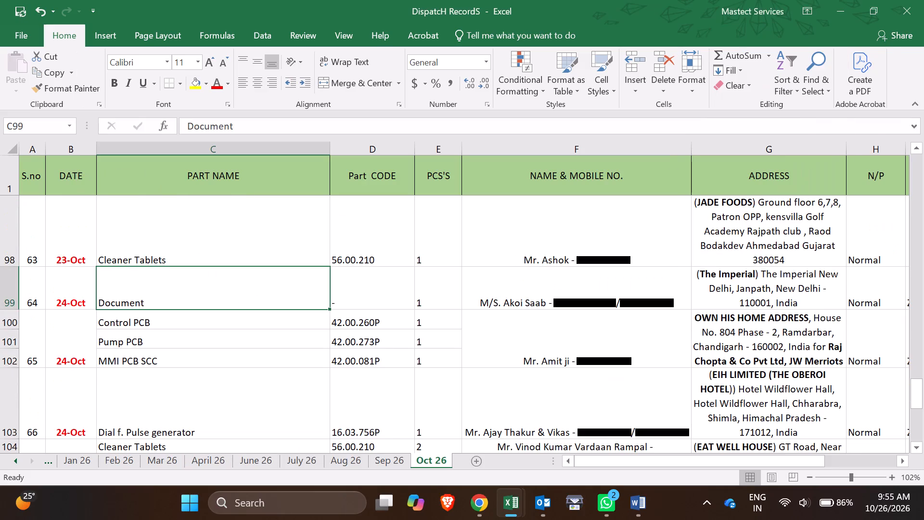
key("alt+Tab")
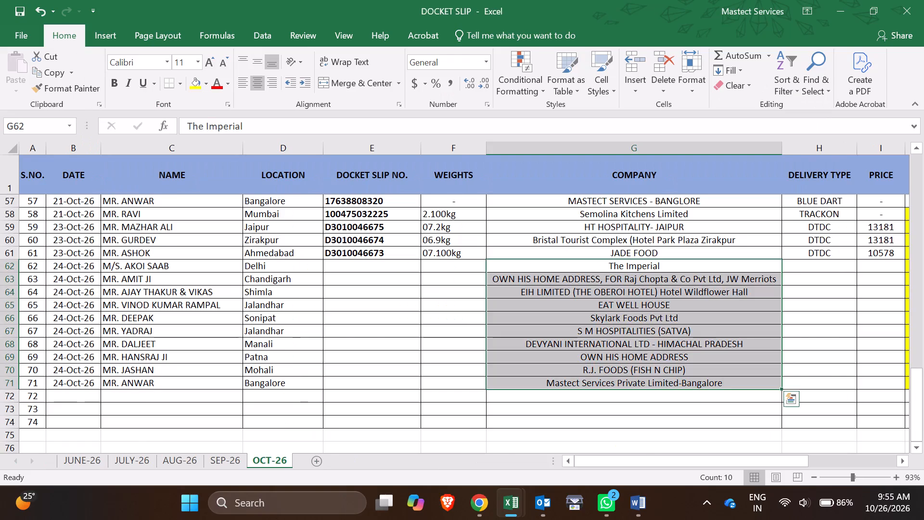
key("alt+Tab")
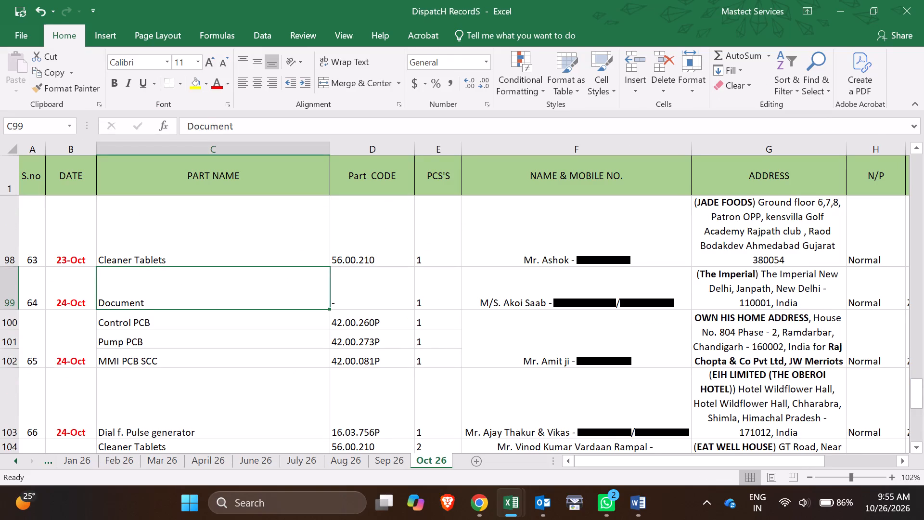
scroll(609, 346, "down", 1)
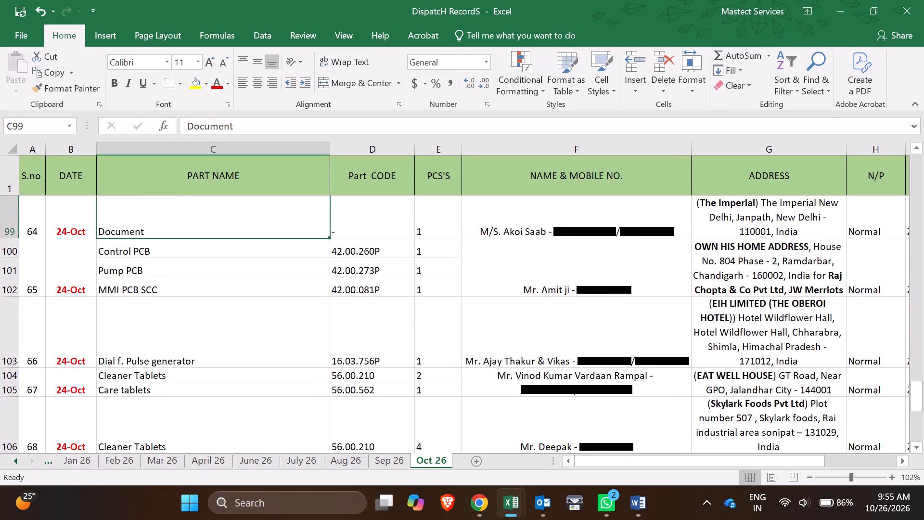
scroll(609, 346, "up", 1)
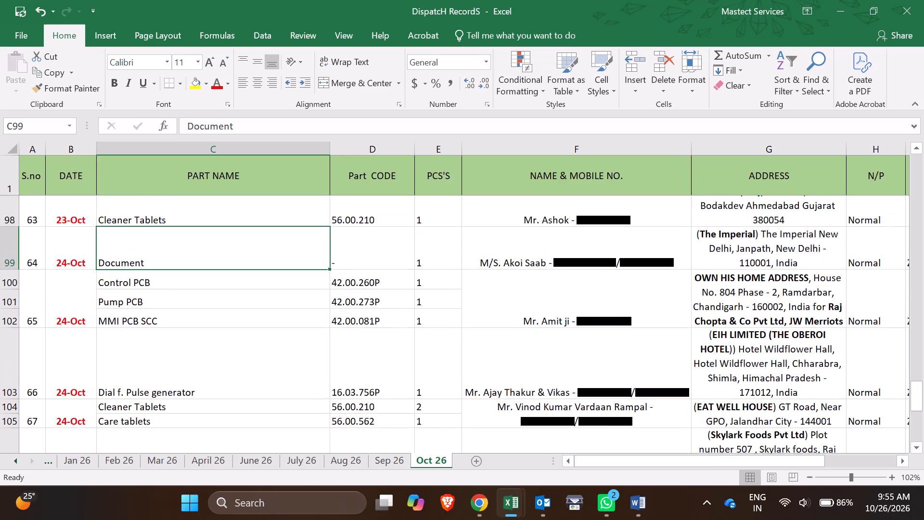
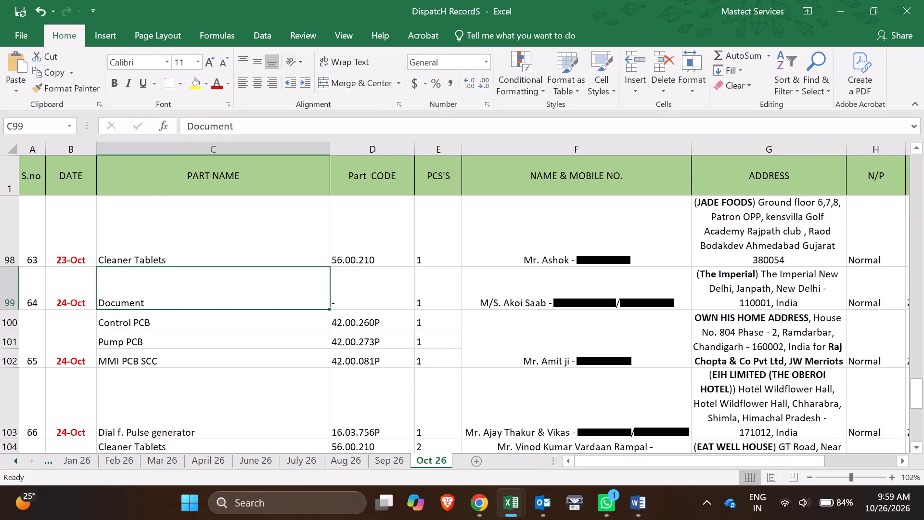
Examine the name and mobile entries of the 24-Oct dispatches on the Oct 26 sheet, from serial number 64 through 71.
left_click(675, 292)
scroll(675, 292, "down", 1)
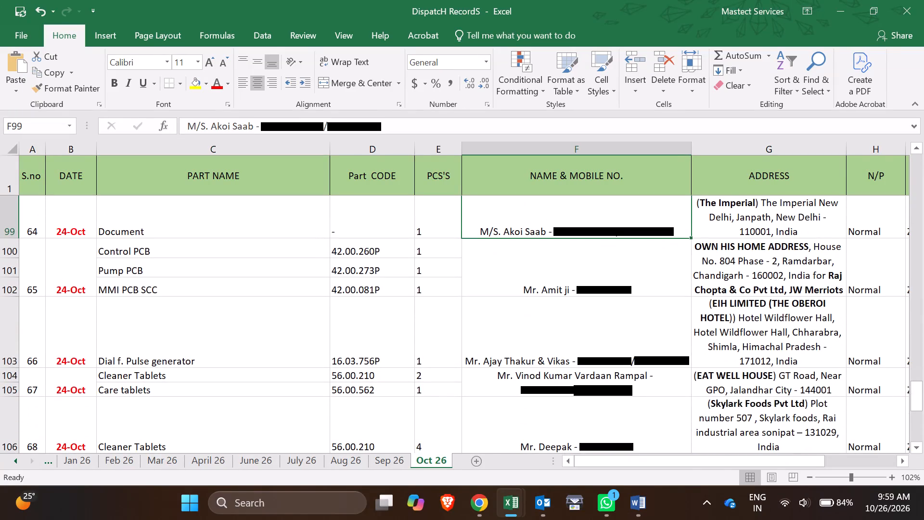
key("Return")
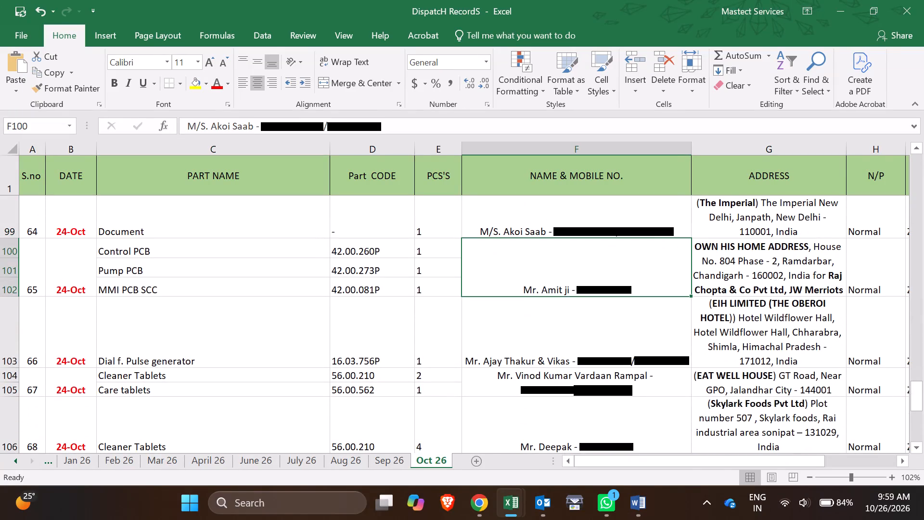
key("Return")
key("Return")
key("Return")
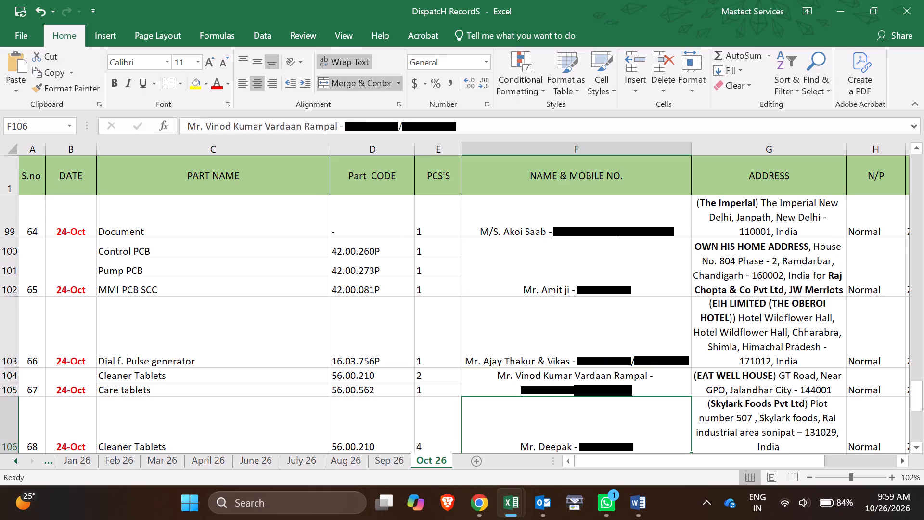
key("Return")
key("Return")
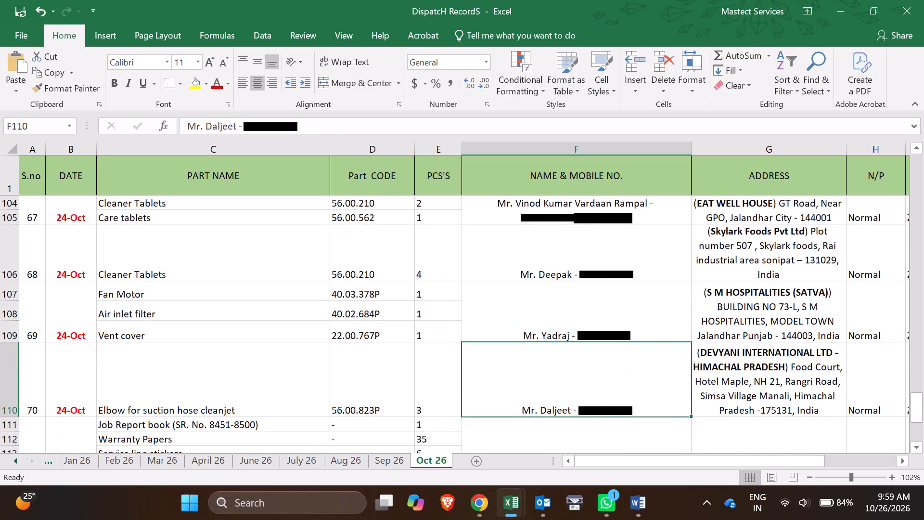
key("Return")
key("Return")
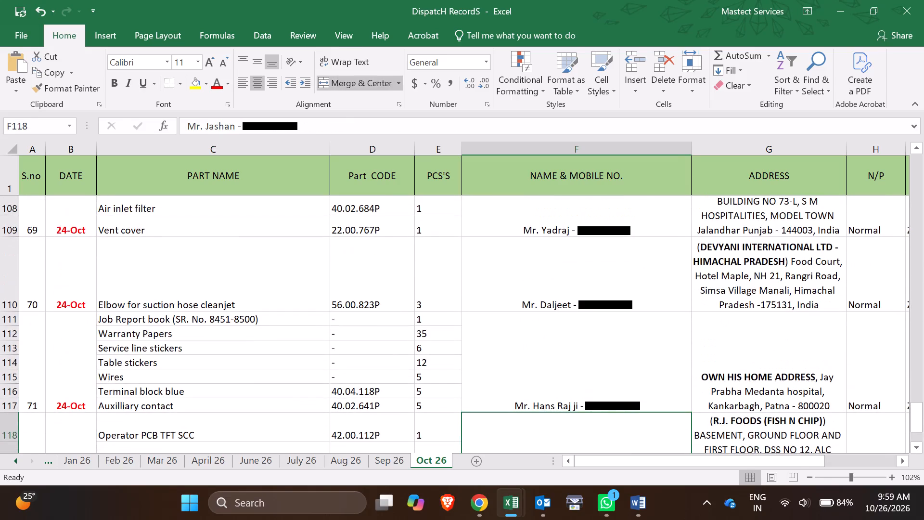
key("Up")
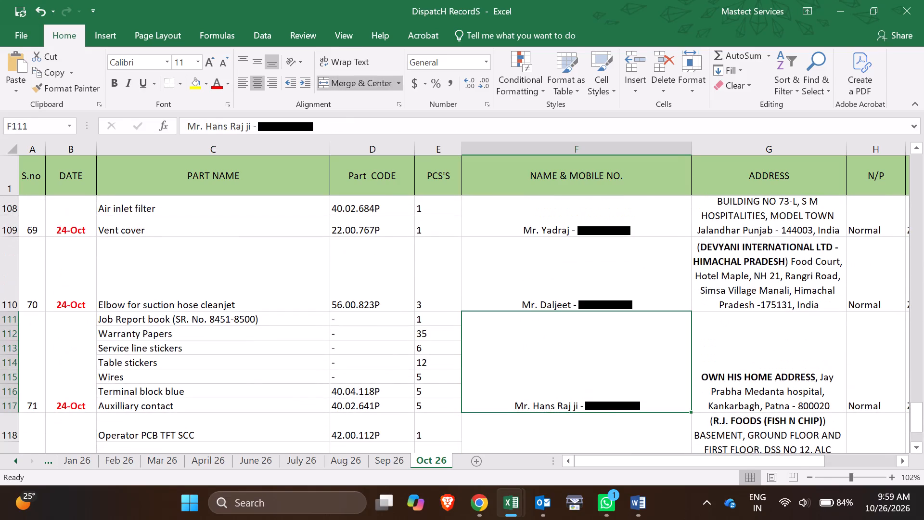
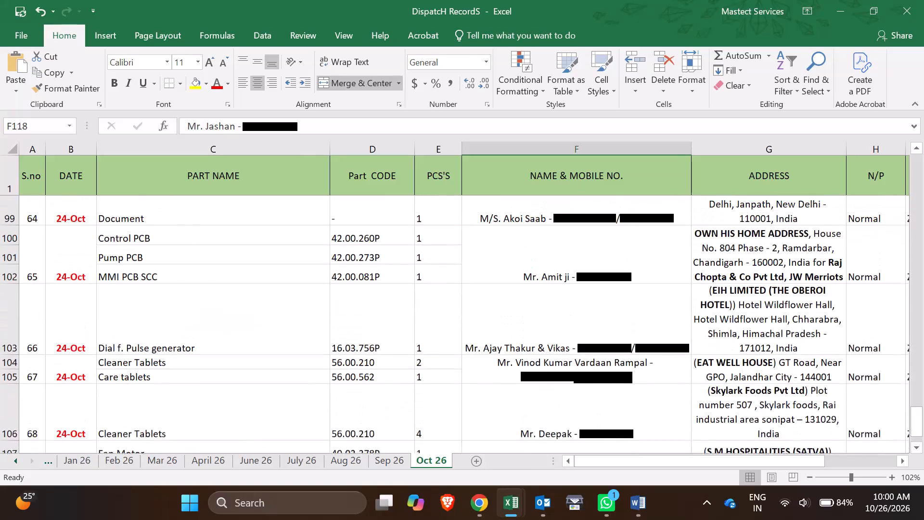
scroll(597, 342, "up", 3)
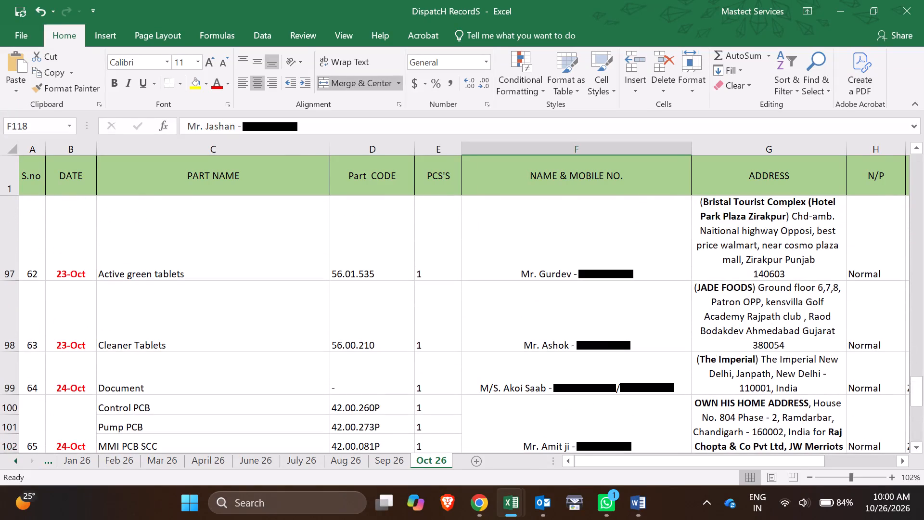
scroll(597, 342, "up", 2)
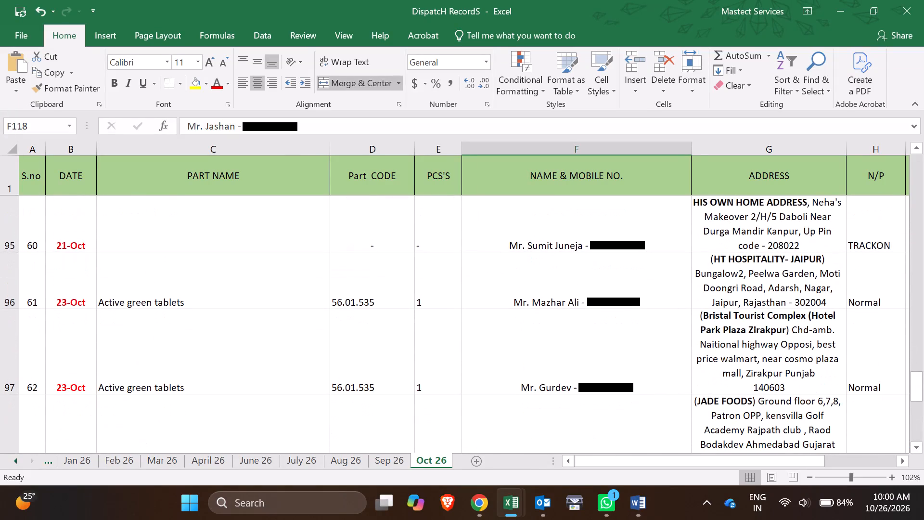
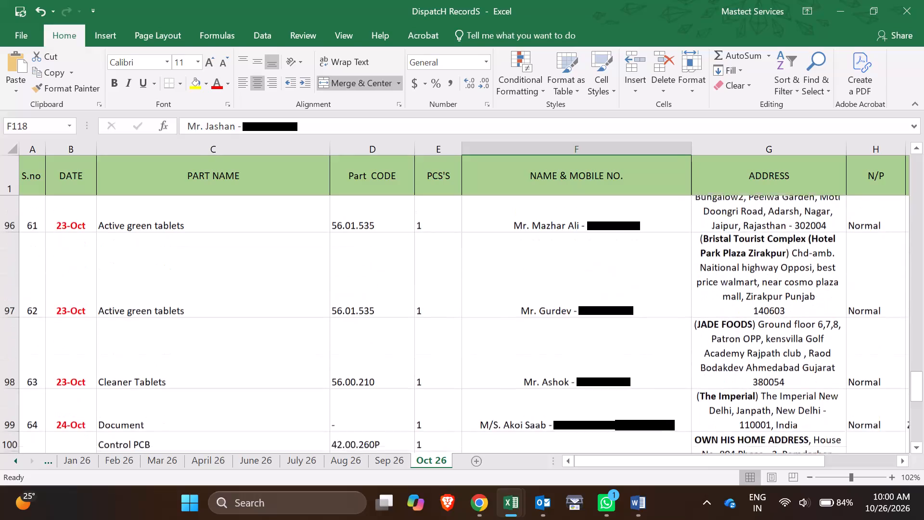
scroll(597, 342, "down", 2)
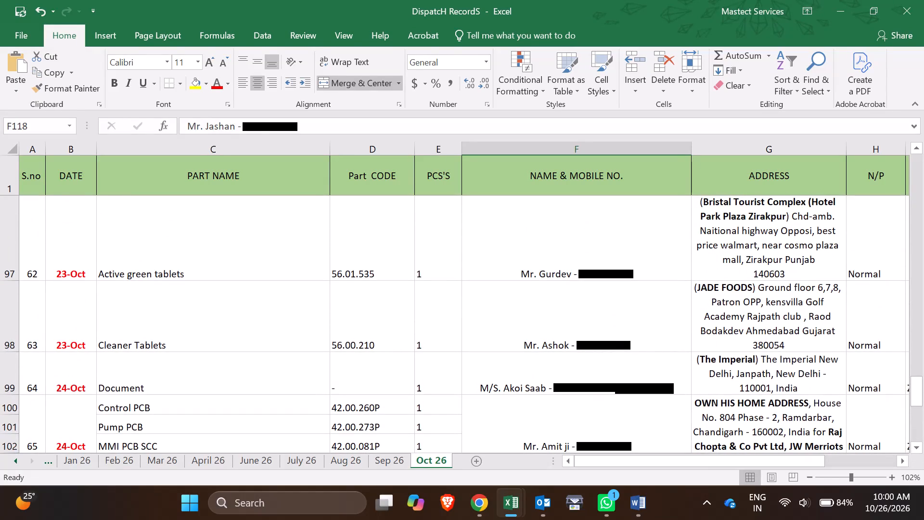
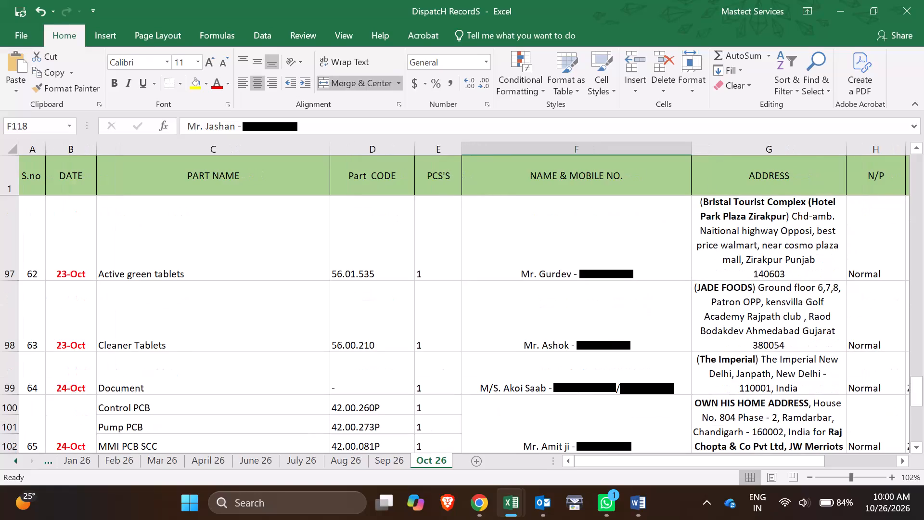
Review the 24-Oct dispatch rows on the Oct 26 sheet through the last entries, serial numbers 71 to 73.
scroll(487, 303, "right", 5)
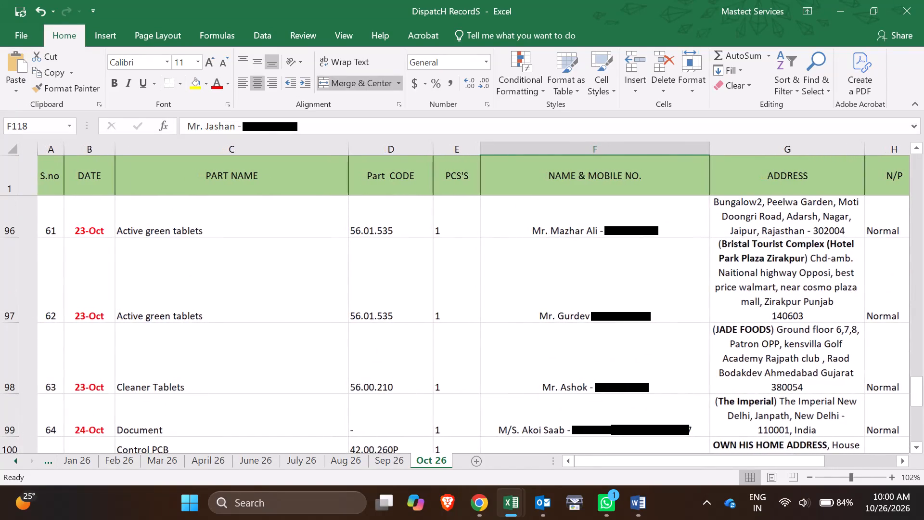
scroll(487, 303, "right", 1)
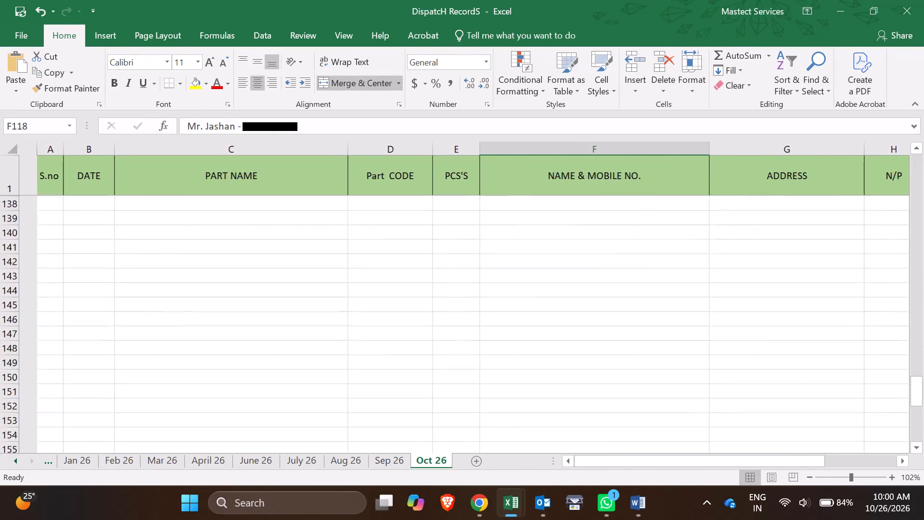
scroll(487, 303, "right", 6)
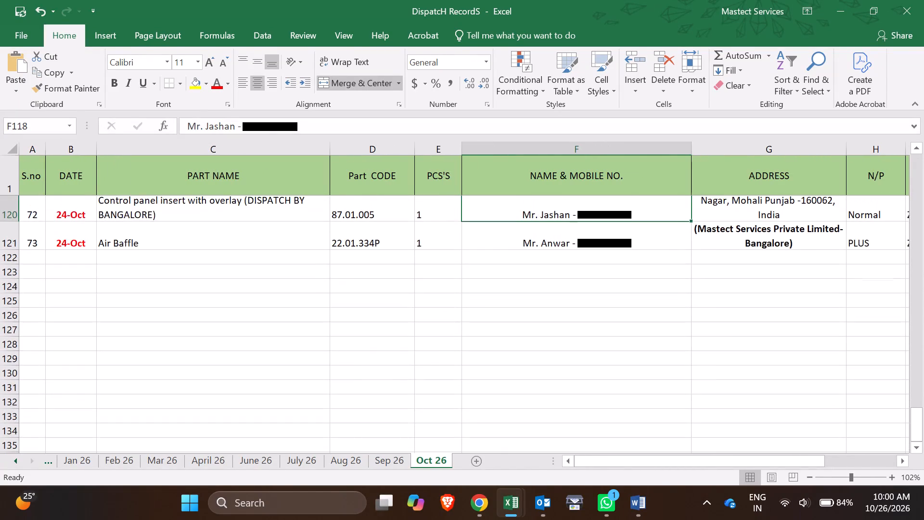
scroll(487, 303, "right", 5)
scroll(487, 303, "up", 4)
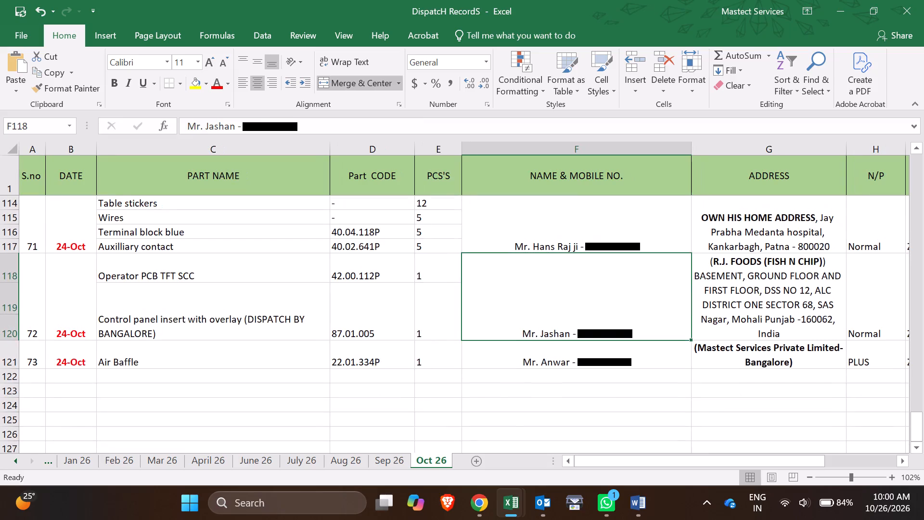
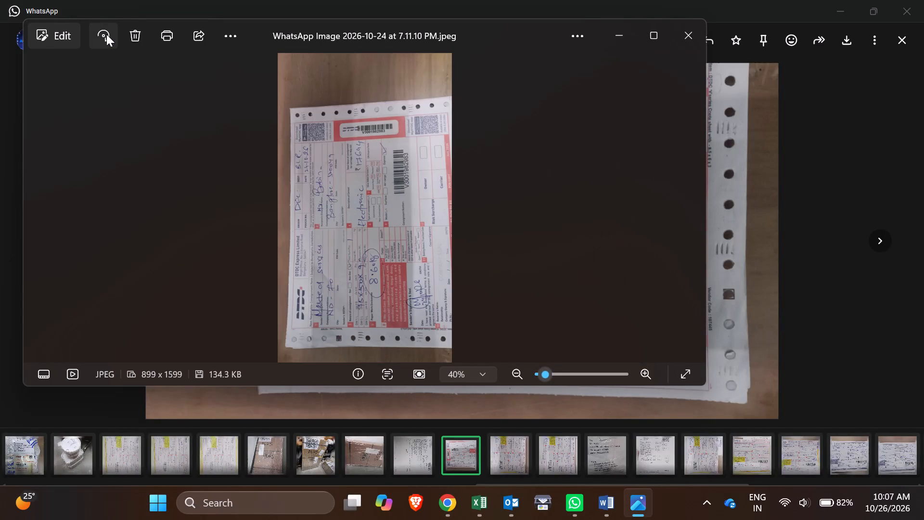
Rotate the WhatsApp photo of the DTDC consignment slip upright and maximize the image window to read its details.
left_click(106, 34)
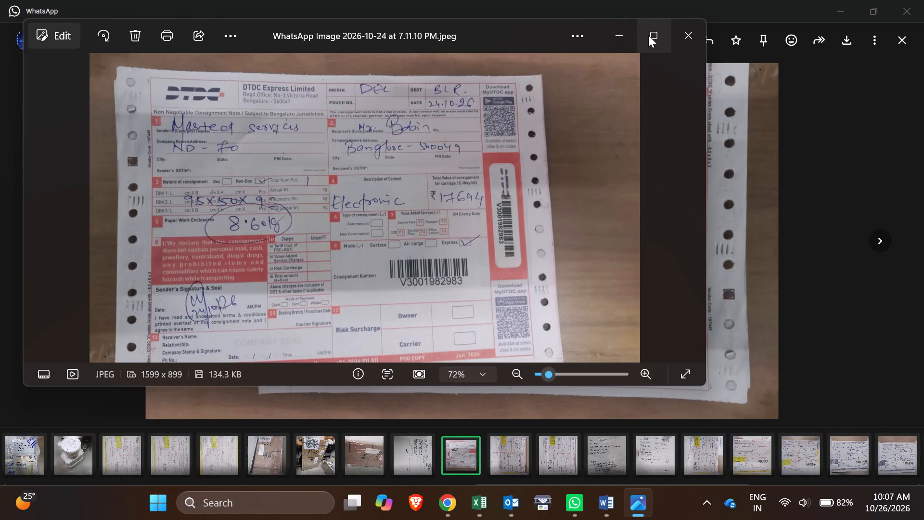
left_click(648, 35)
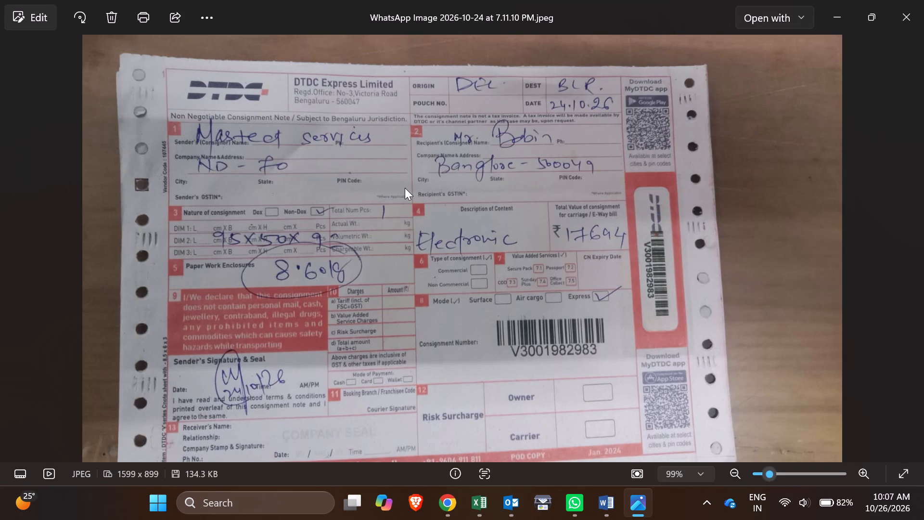
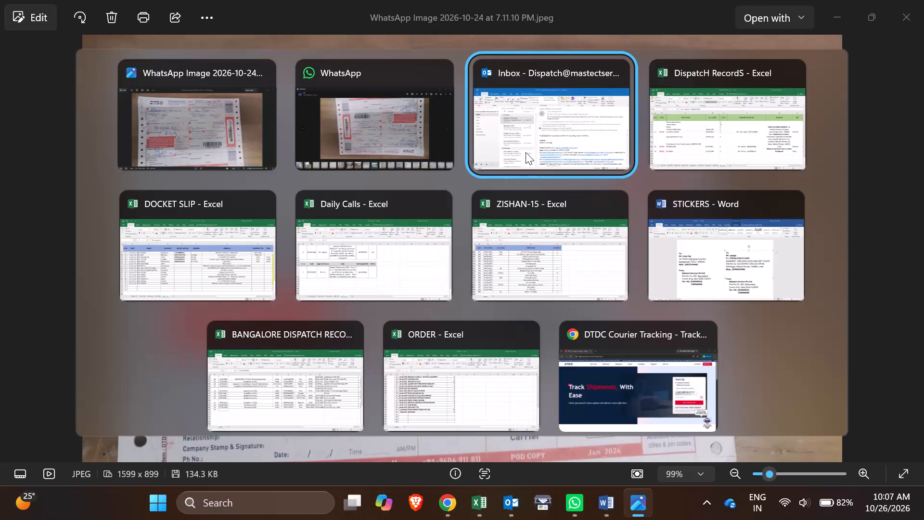
Select the docket slip number cell of the 24-Oct Bangalore dispatch in the DOCKET SLIP workbook and return to the photographed DTDC slip.
key("alt+Down")
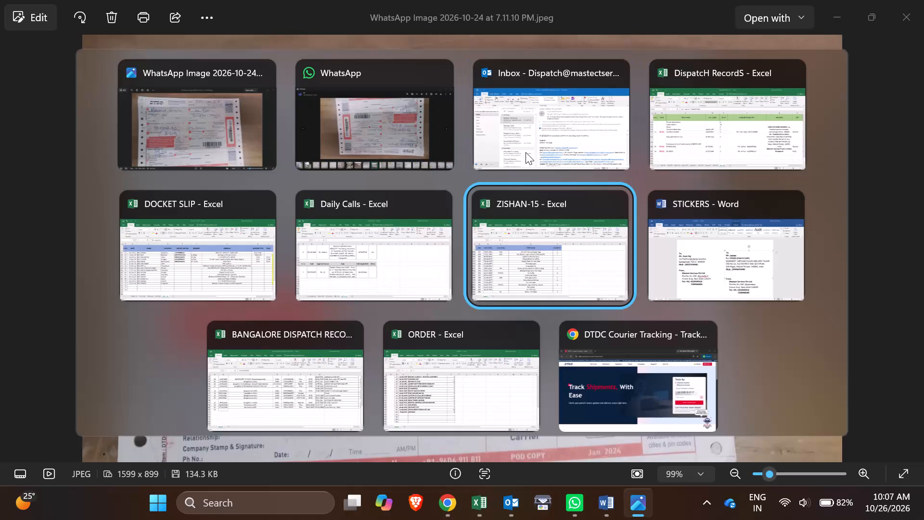
key("alt+Left")
key("alt+Left")
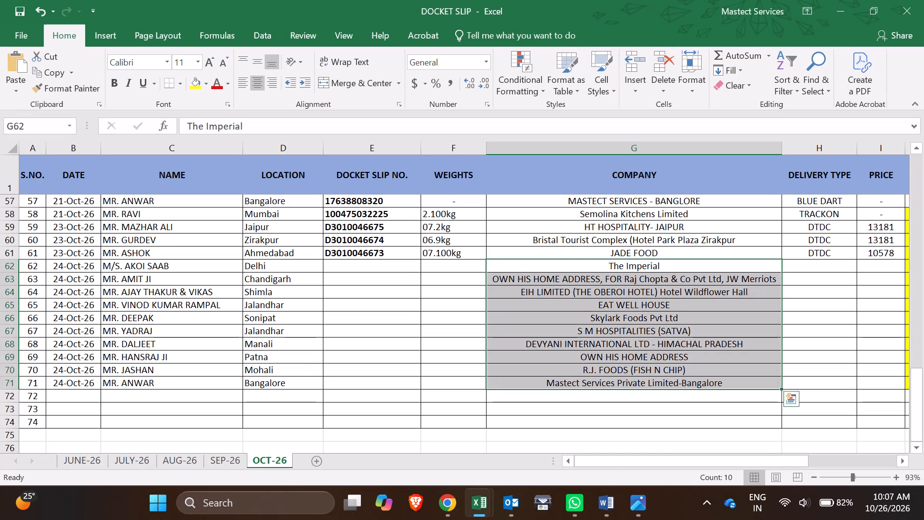
left_click(143, 384)
key("Right")
key("Right")
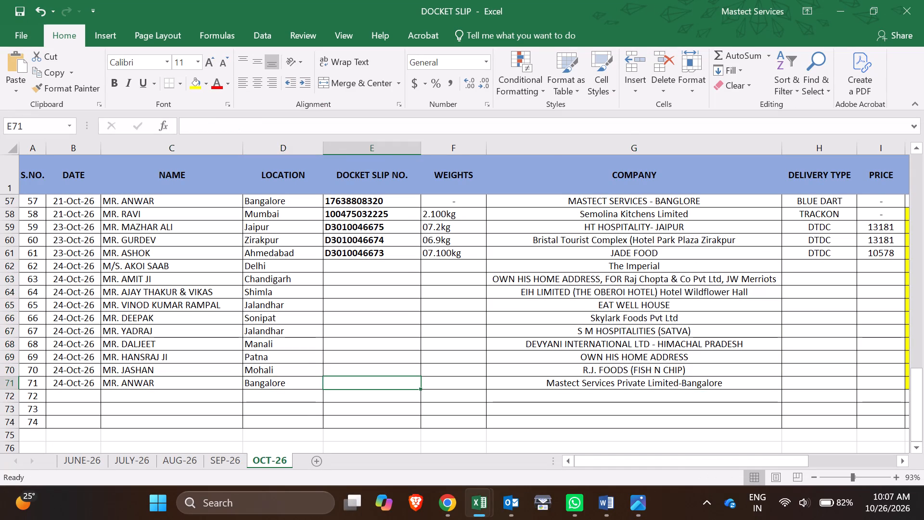
key("alt+Tab")
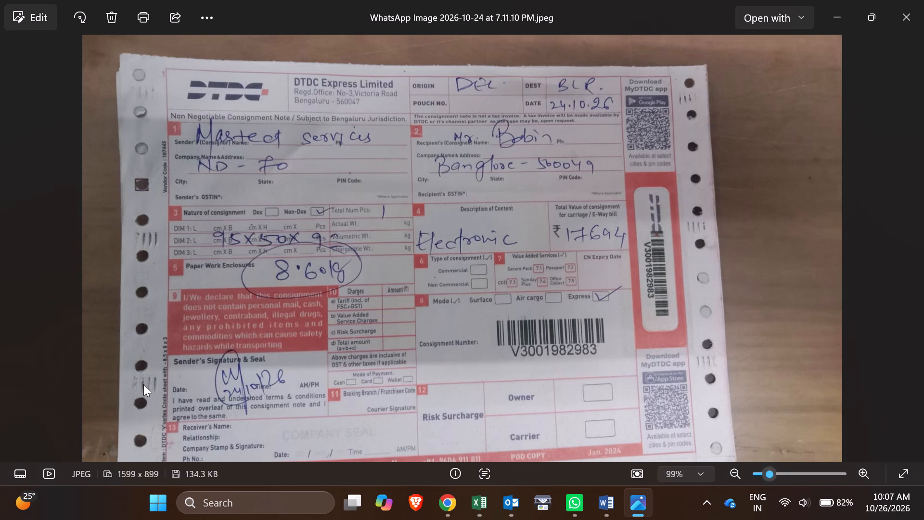
key("alt+Tab")
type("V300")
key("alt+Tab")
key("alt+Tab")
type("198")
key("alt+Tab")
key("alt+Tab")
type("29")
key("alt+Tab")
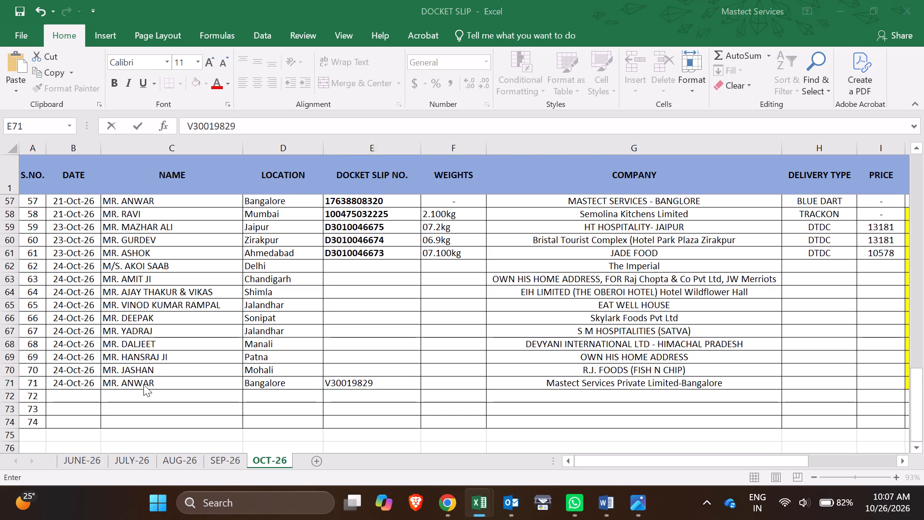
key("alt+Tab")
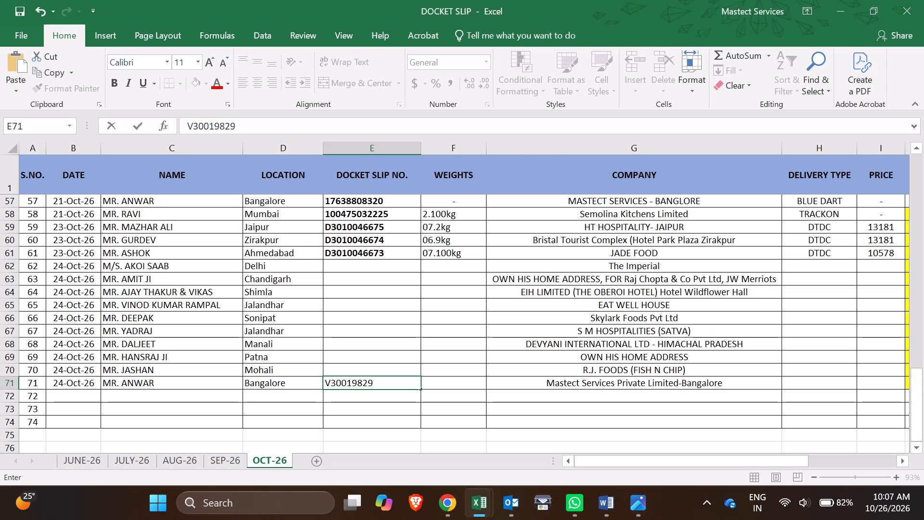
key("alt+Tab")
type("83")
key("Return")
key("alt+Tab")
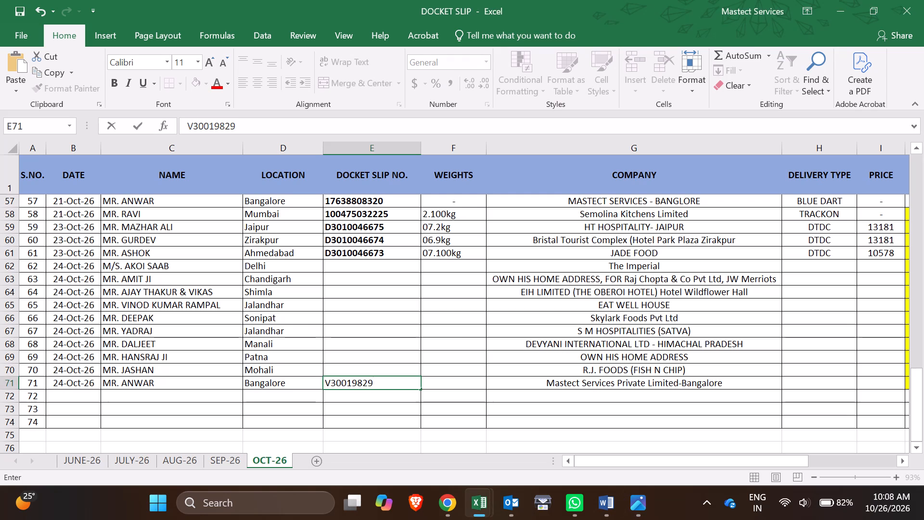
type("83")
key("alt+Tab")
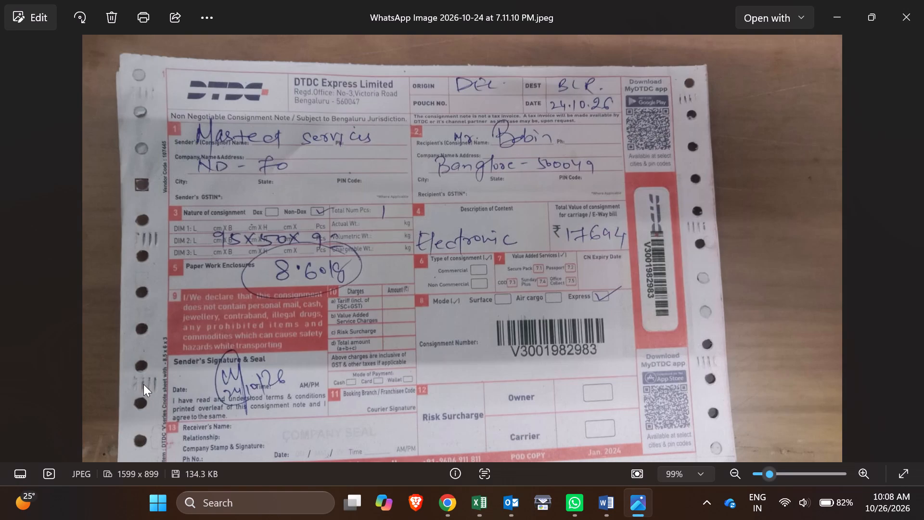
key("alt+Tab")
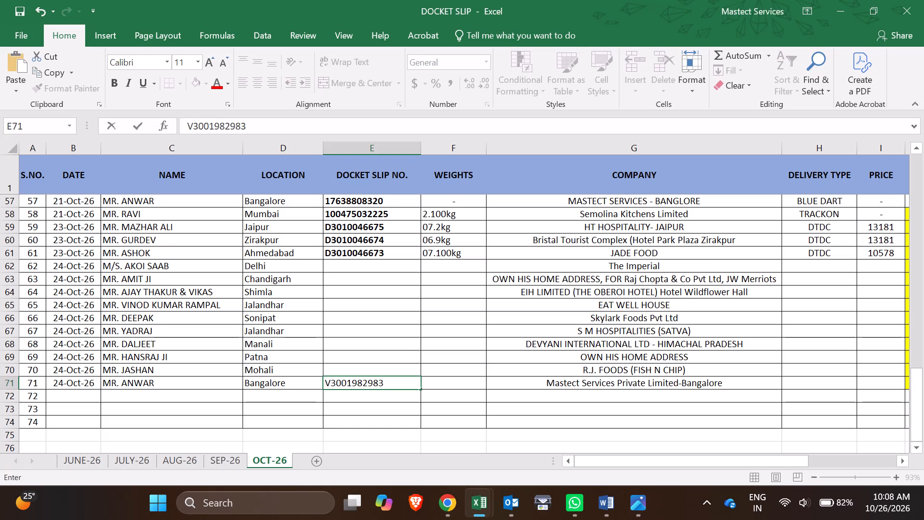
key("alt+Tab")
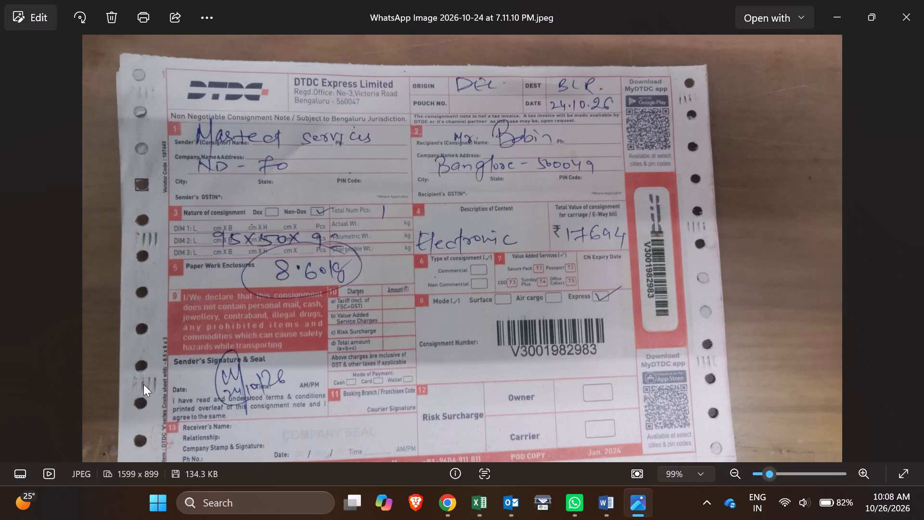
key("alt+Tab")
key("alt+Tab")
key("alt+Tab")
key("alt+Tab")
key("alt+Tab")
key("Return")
Make the docket slip number in row 71 bold and save the workbook.
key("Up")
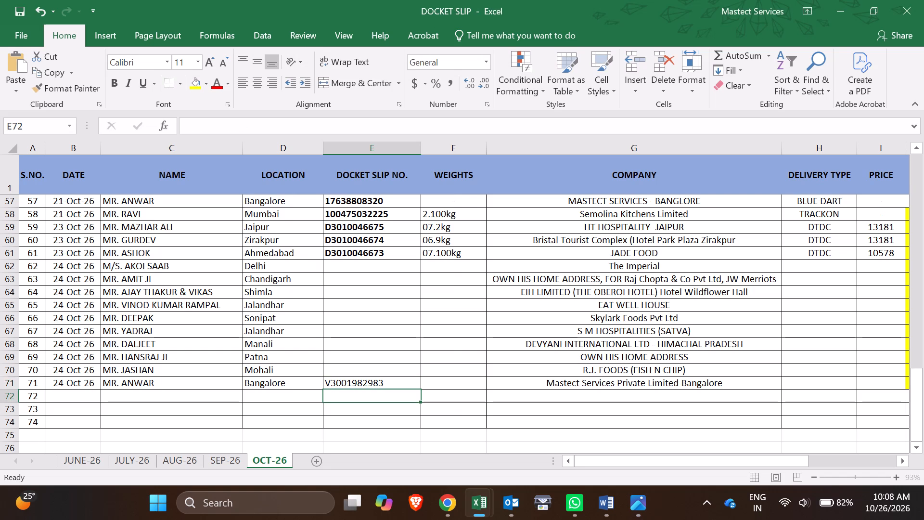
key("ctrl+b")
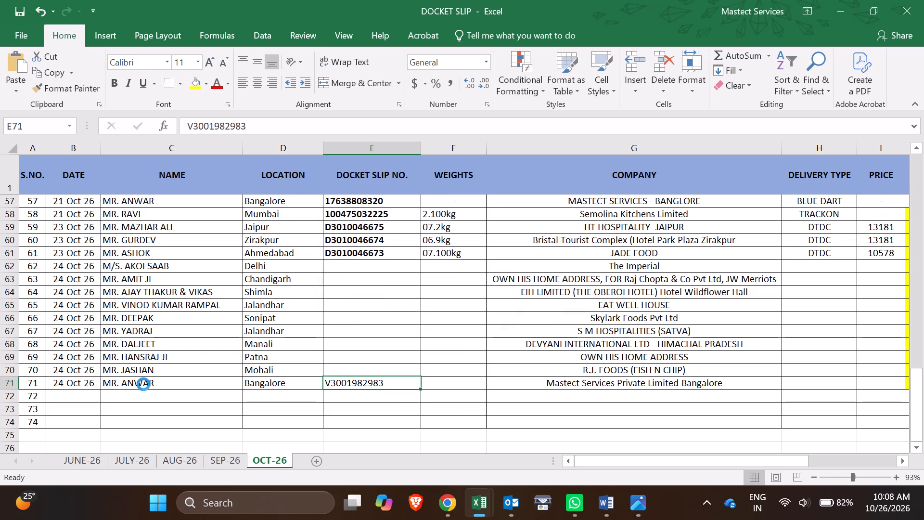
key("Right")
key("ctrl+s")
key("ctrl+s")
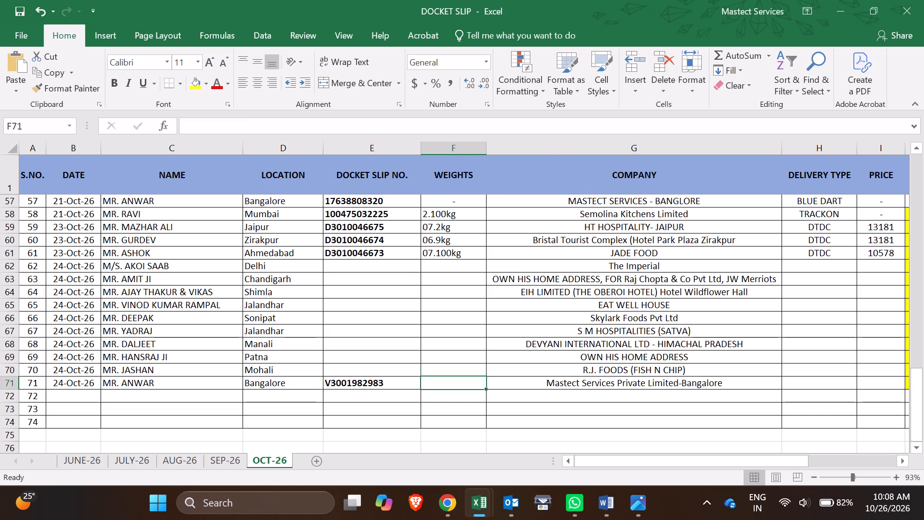
Enter the weight 8.60kg for row 71, reading it from the consignment note photo.
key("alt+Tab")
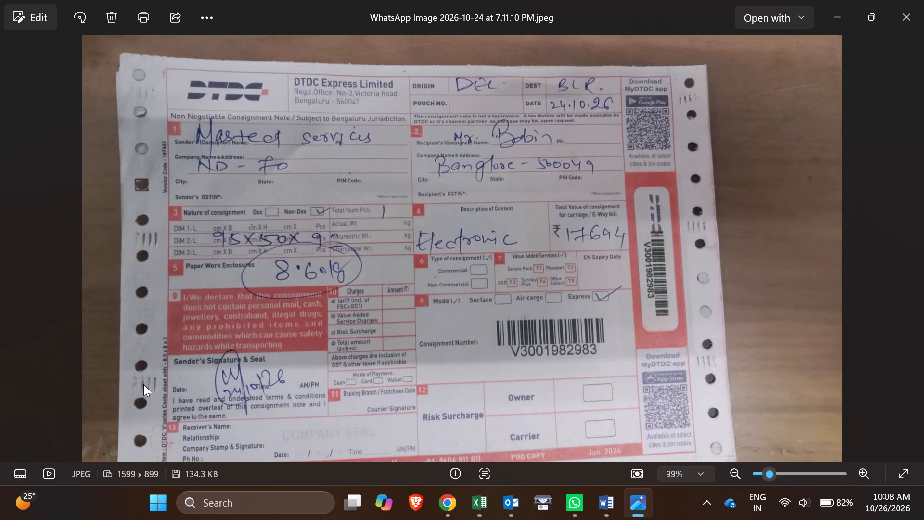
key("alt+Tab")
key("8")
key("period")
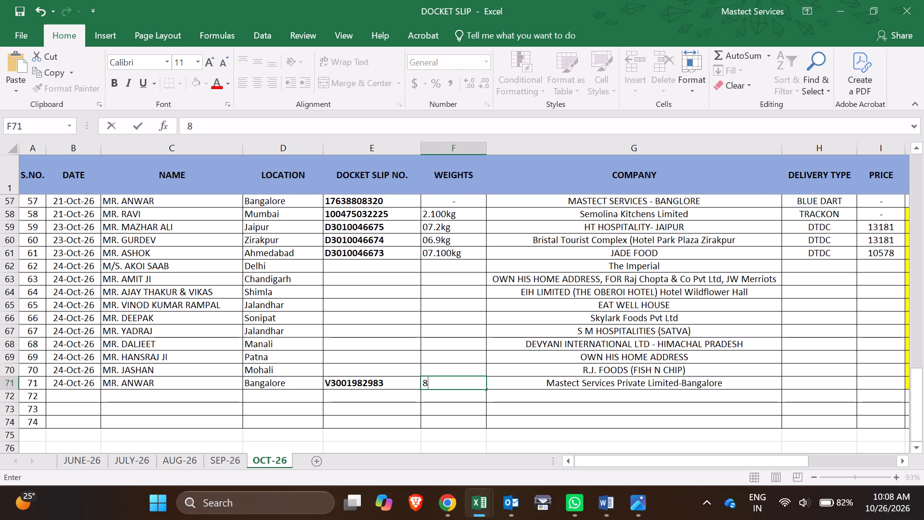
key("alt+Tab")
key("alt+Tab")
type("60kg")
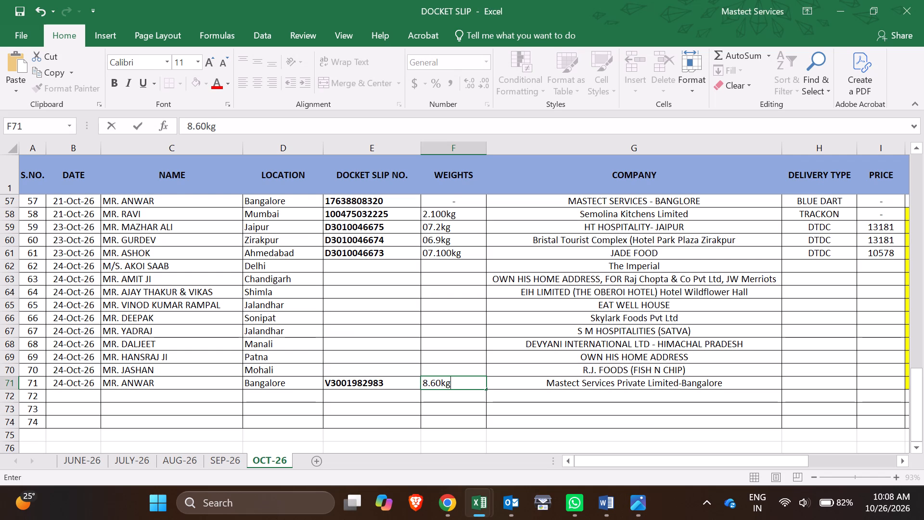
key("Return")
Enter DTDC PLUS as the delivery type for row 71 and centre it in the cell.
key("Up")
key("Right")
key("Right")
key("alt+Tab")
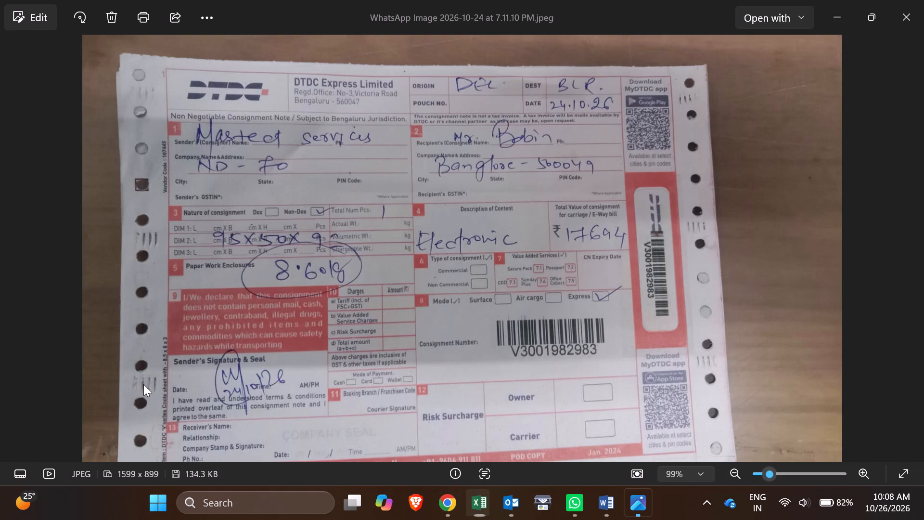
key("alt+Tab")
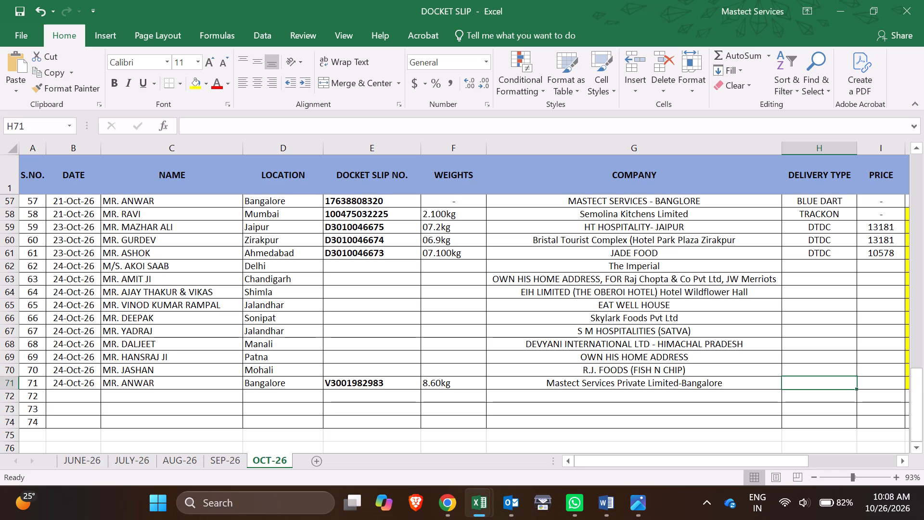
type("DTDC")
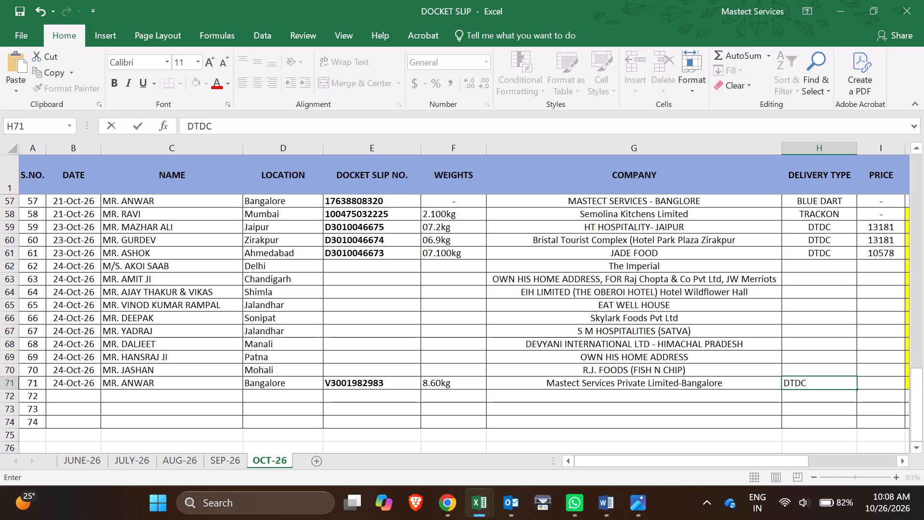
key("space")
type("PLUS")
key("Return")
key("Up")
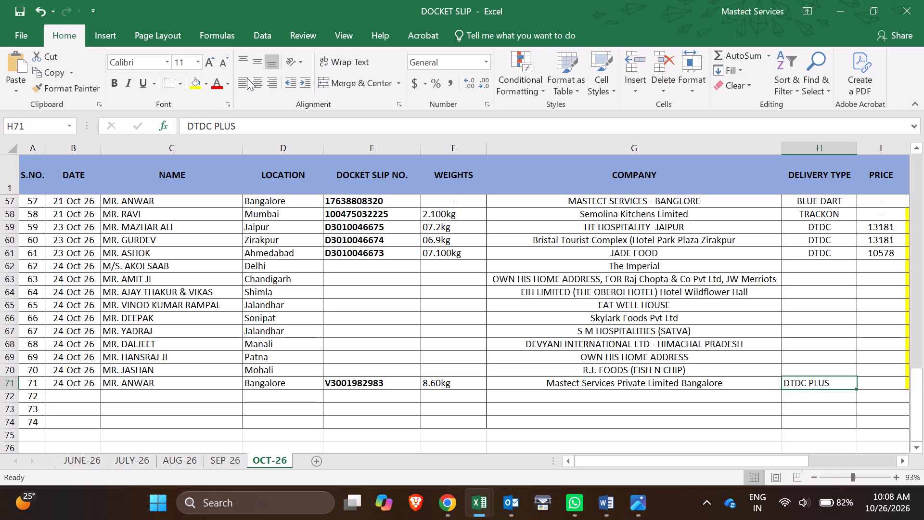
left_click(259, 83)
Enter 17695 as the price for row 71, consulting the amount on the consignment note photo.
key("Right")
key("alt+Tab")
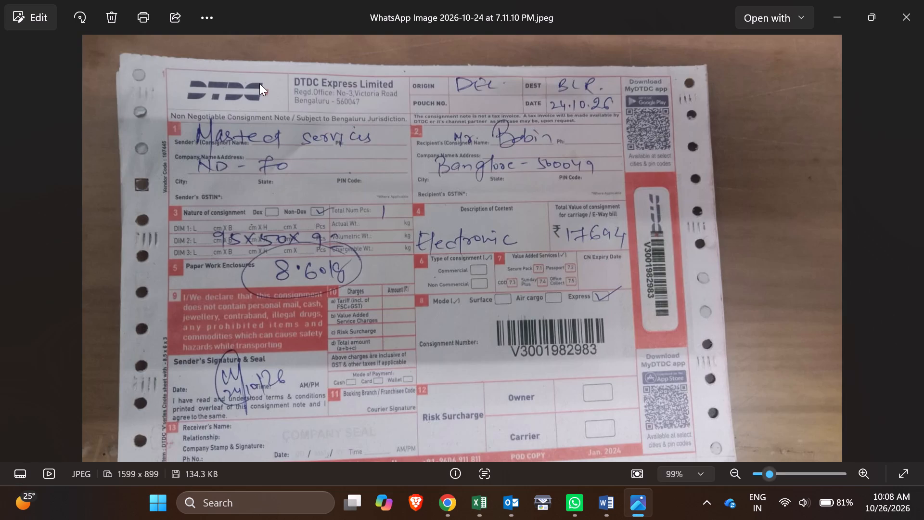
key("alt+Tab")
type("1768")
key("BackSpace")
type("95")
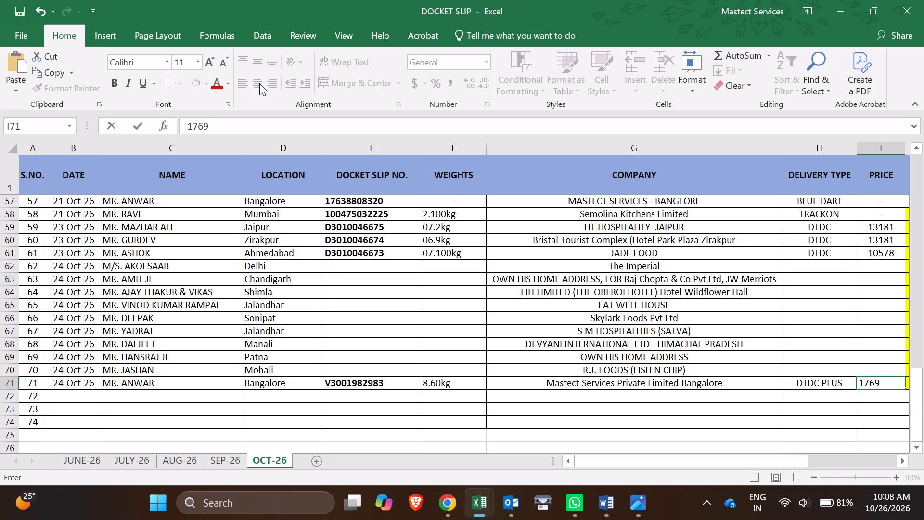
Correct the price for row 71 to 17694, check it against the consignment note photo, and centre it in the cell.
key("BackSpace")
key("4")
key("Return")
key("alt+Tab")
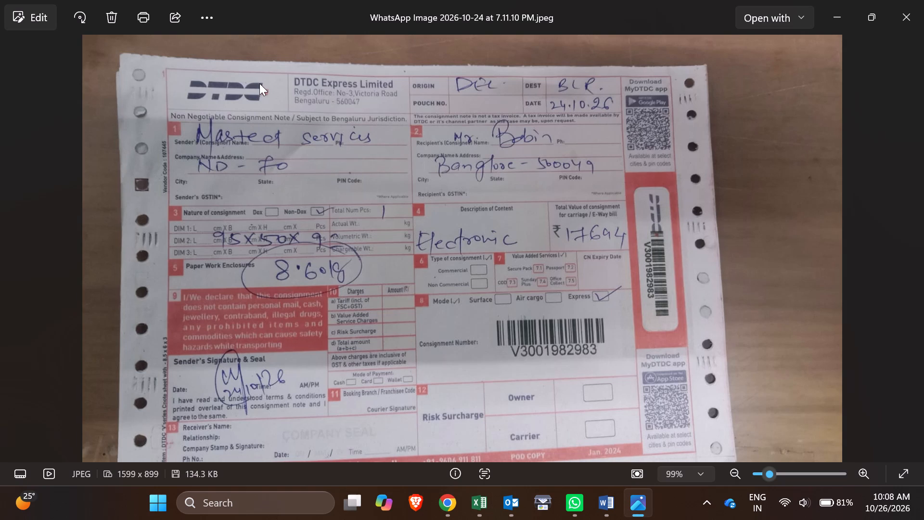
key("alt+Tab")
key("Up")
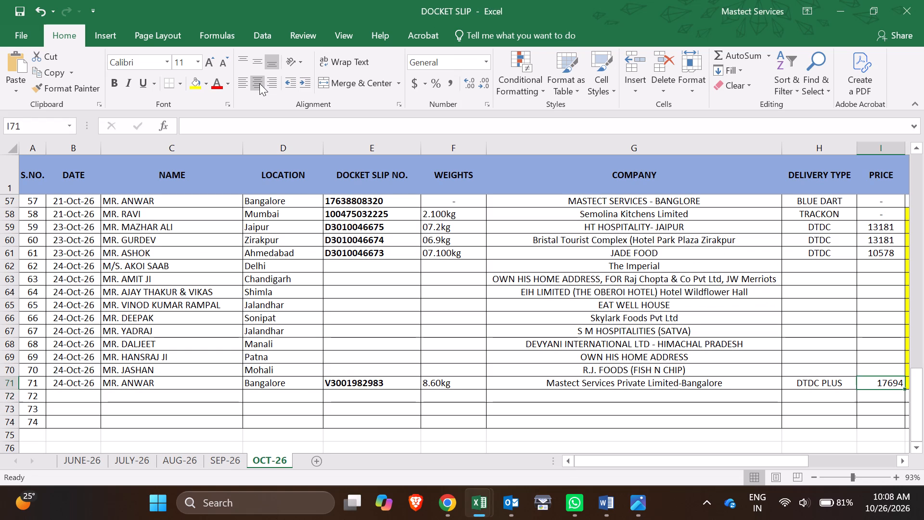
left_click(256, 84)
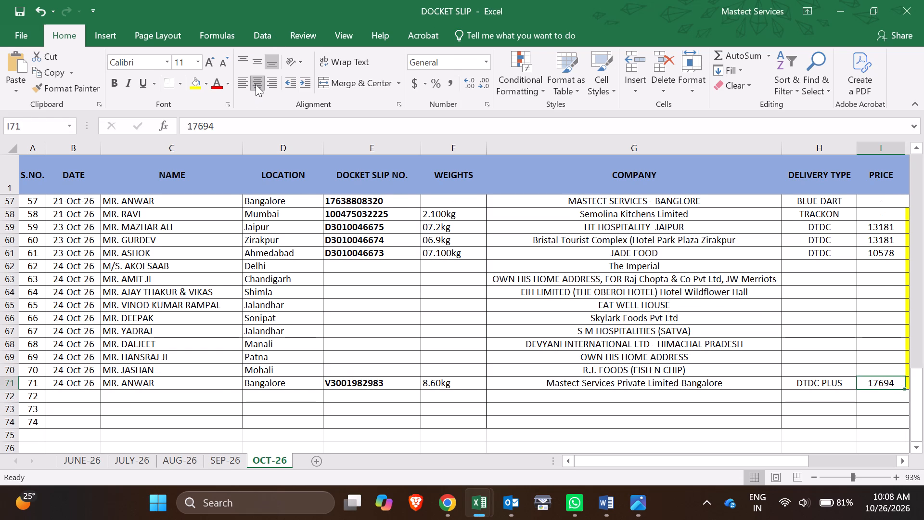
Save the DOCKET SLIP workbook with the row 71 dispatch details.
key("Right")
key("ctrl+s")
key("ctrl+s")
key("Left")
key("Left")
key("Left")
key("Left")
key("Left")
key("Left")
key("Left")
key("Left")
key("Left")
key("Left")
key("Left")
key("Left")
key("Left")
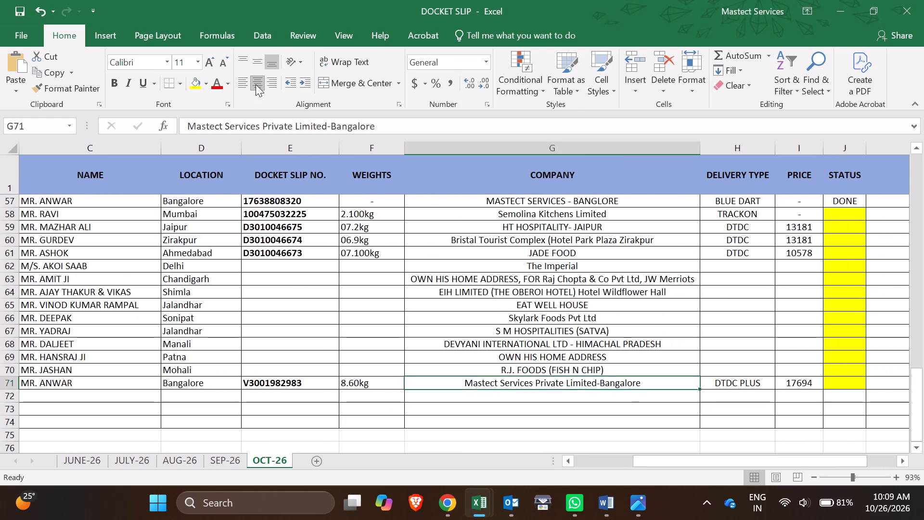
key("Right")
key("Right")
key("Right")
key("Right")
key("alt+Tab")
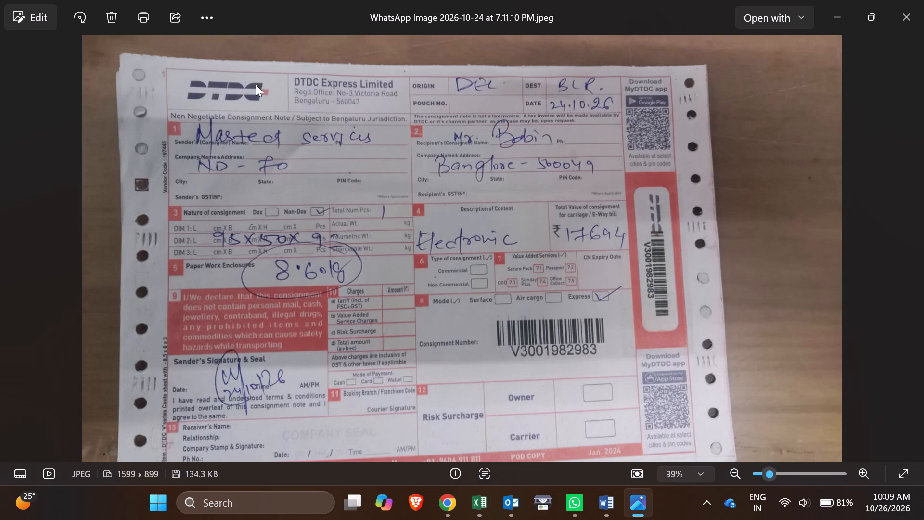
left_click(923, 1)
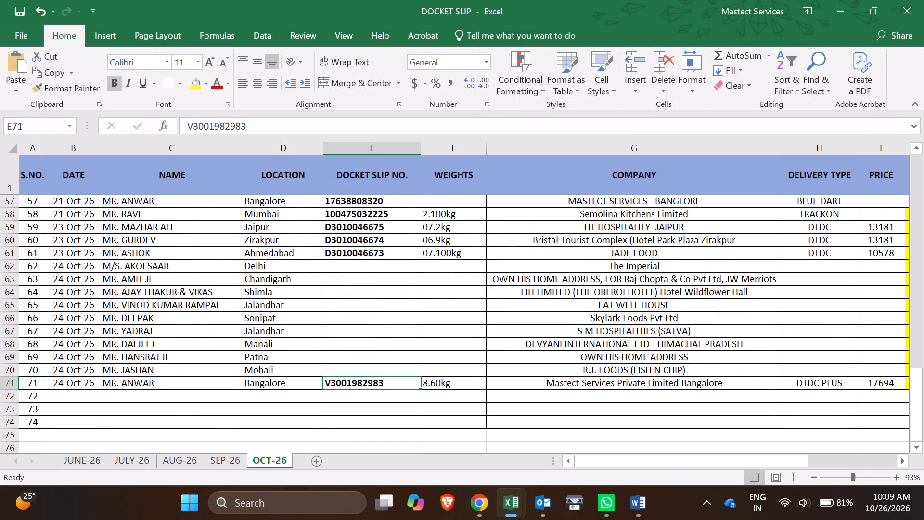
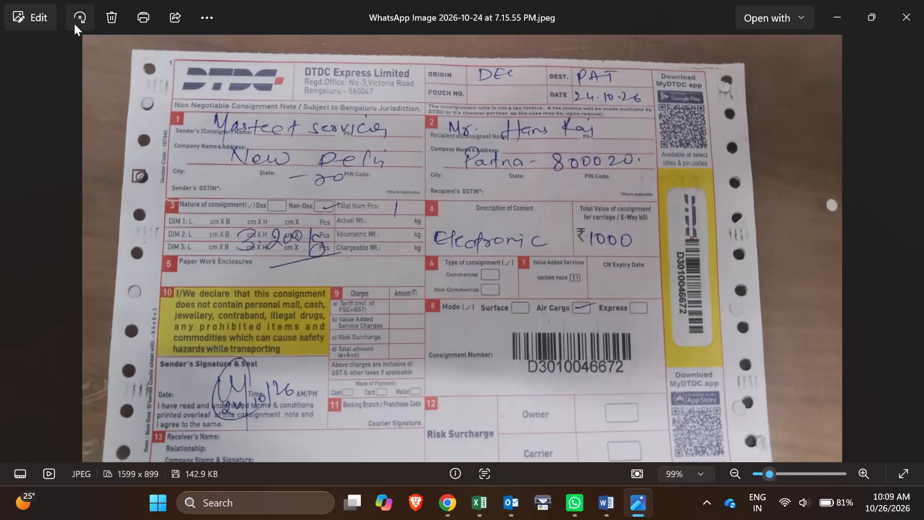
Select the docket slip number cell for the Patna dispatch in row 69 and consult the matching consignment note photo for its number.
key("alt+Tab")
key("alt+Tab")
key("alt+Tab")
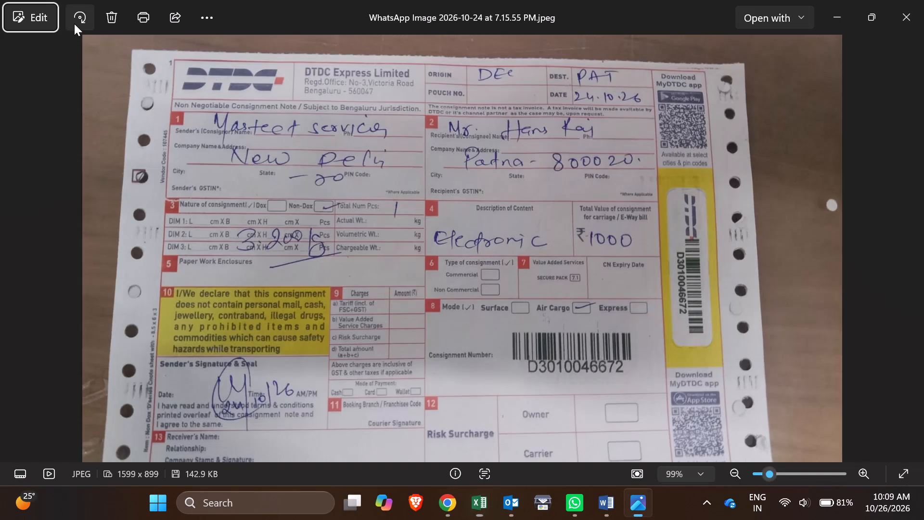
key("alt+Tab")
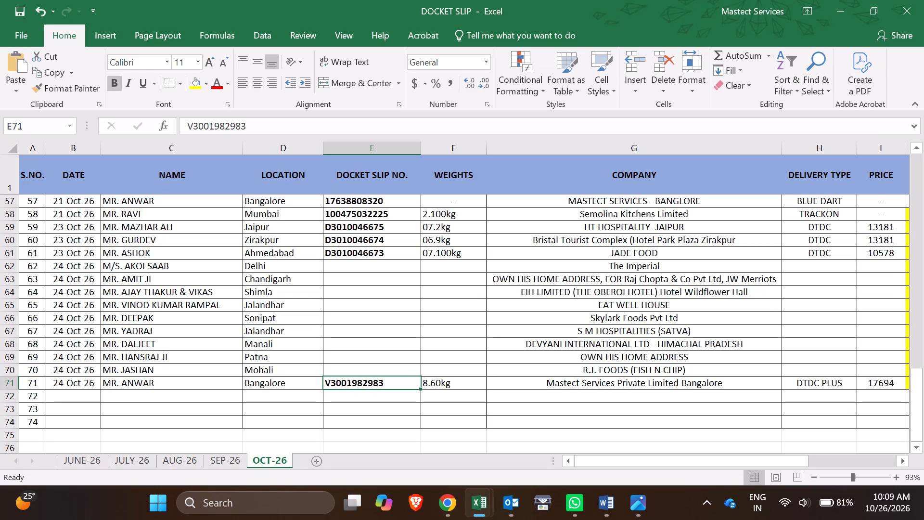
left_click(154, 353)
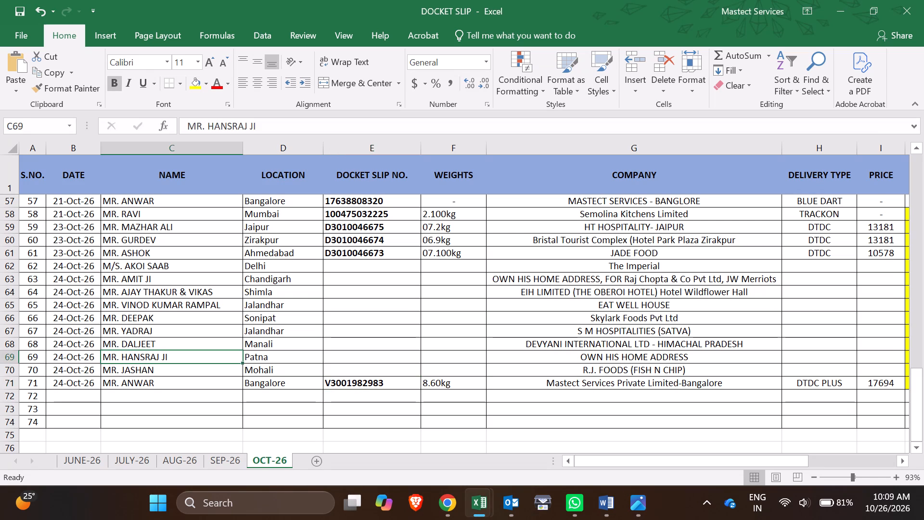
key("Right")
key("Right")
key("alt+Tab")
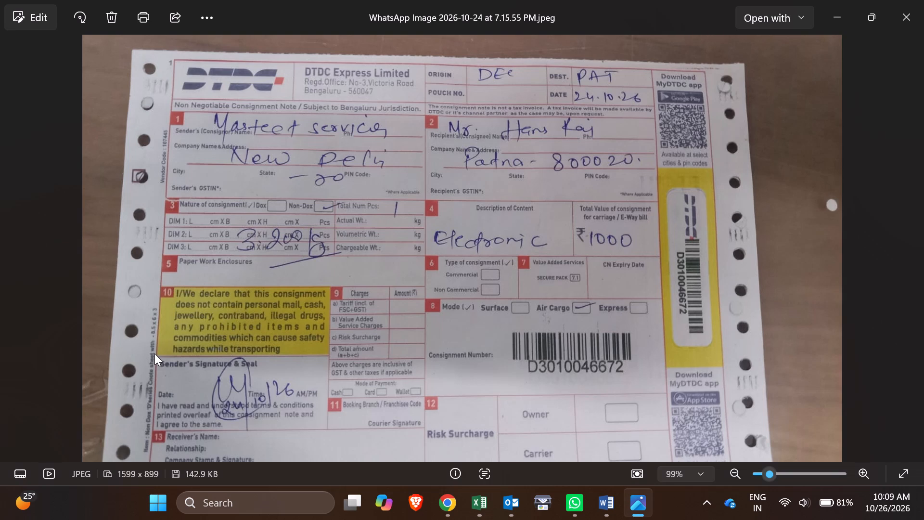
key("alt+Tab")
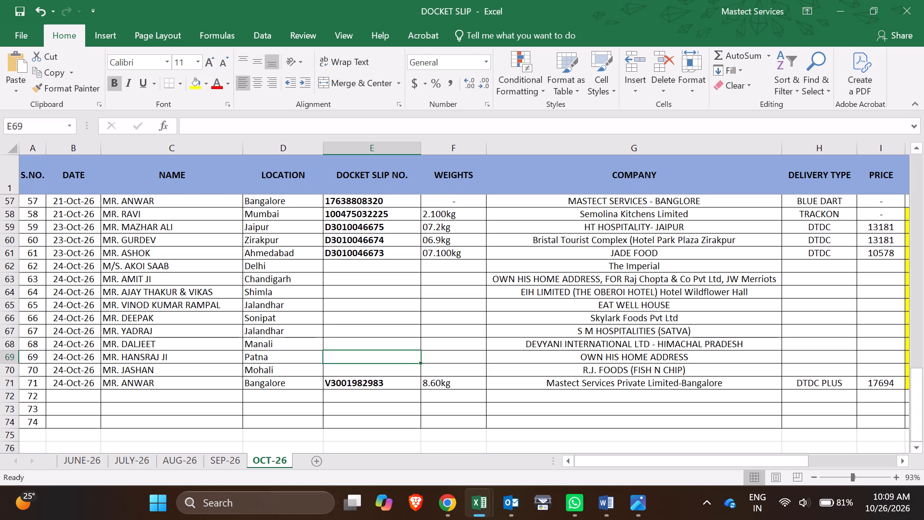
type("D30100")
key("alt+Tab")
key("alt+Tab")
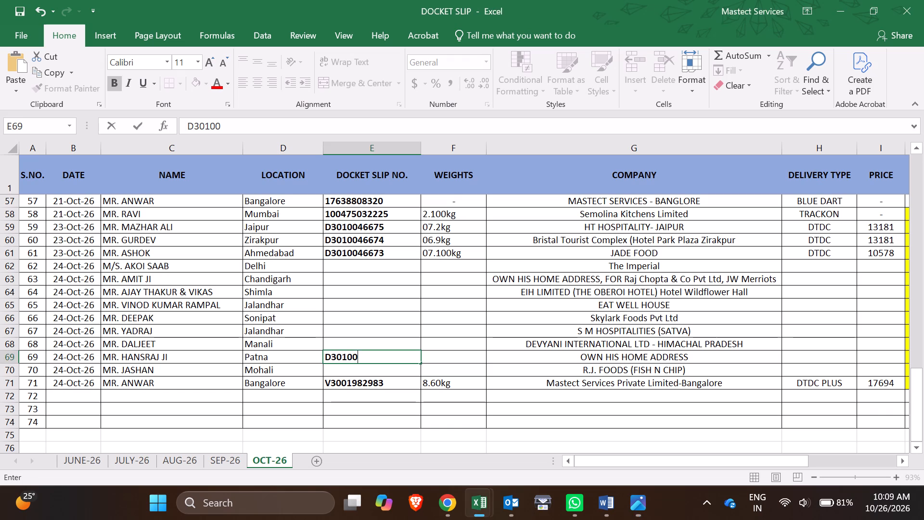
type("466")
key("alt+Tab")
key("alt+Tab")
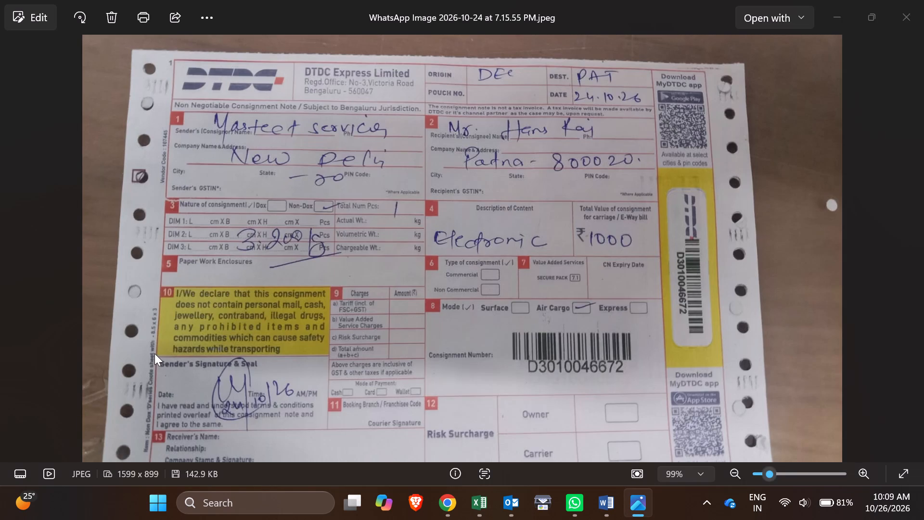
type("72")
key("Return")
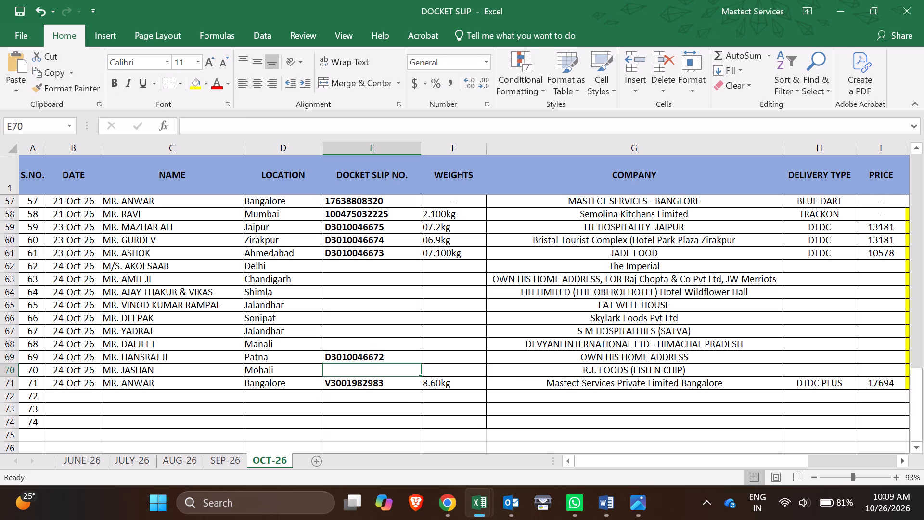
Enter the weight 3.200kg for row 69, reading it from the consignment note photo.
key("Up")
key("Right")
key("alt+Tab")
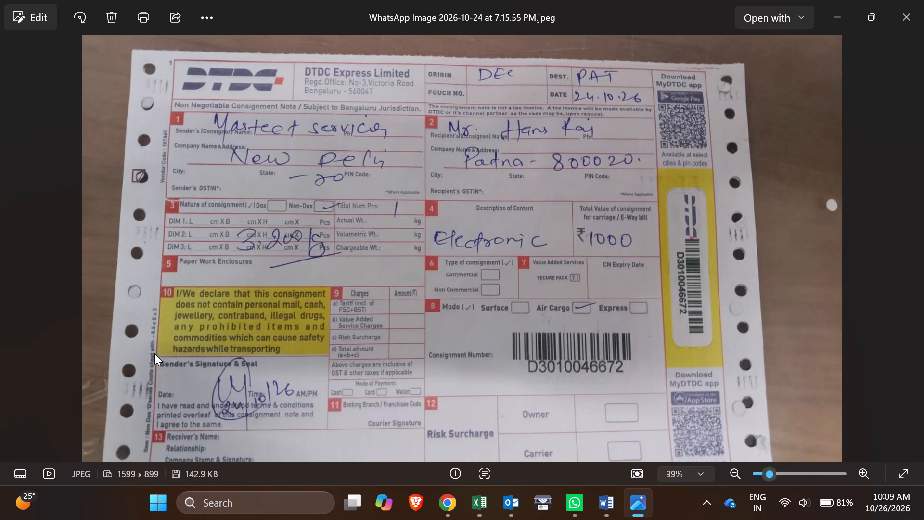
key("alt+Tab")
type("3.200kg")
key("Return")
Enter DTDC as the delivery type for row 69, checking the consignment note photo.
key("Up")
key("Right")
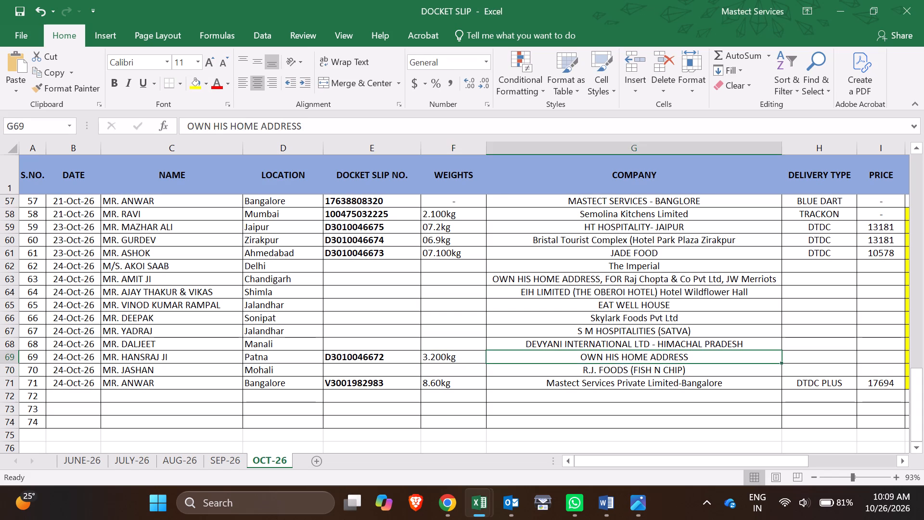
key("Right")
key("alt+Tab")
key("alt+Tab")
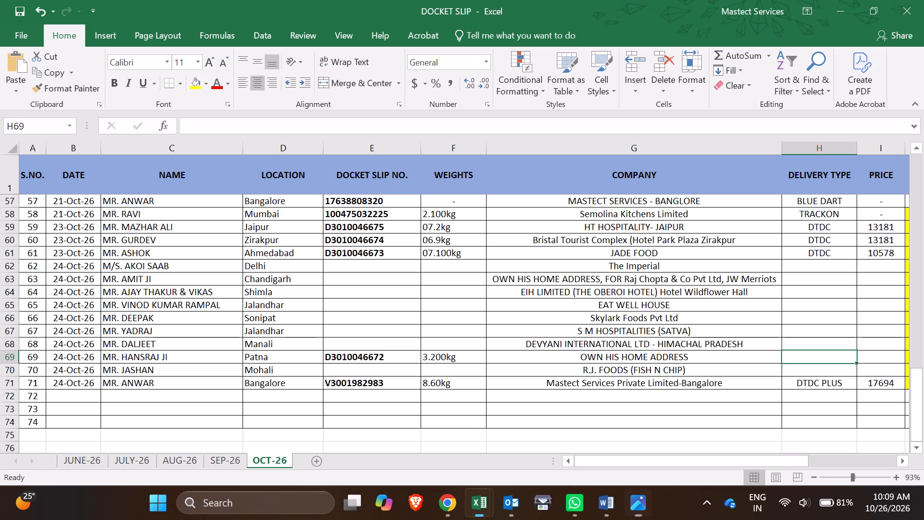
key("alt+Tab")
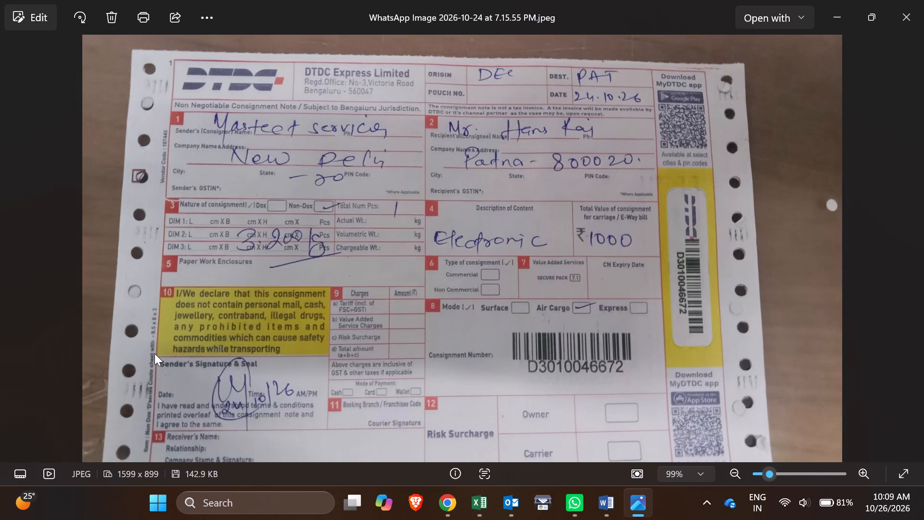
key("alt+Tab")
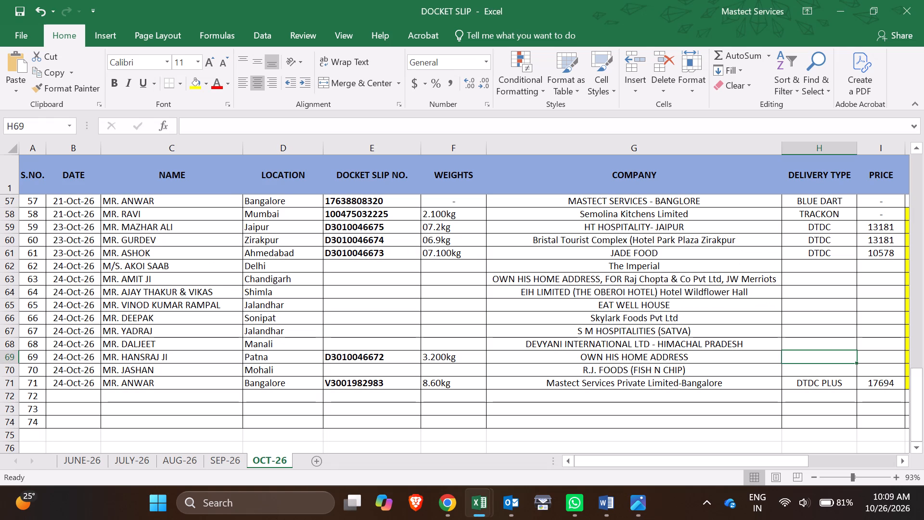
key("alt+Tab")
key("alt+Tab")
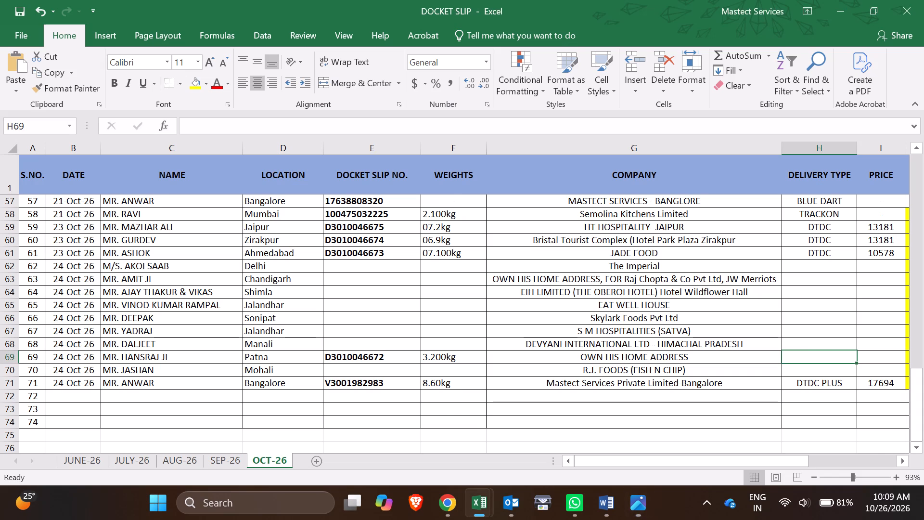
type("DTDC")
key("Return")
Enter 1000 as the price for row 69 from the consignment note photo and save the workbook.
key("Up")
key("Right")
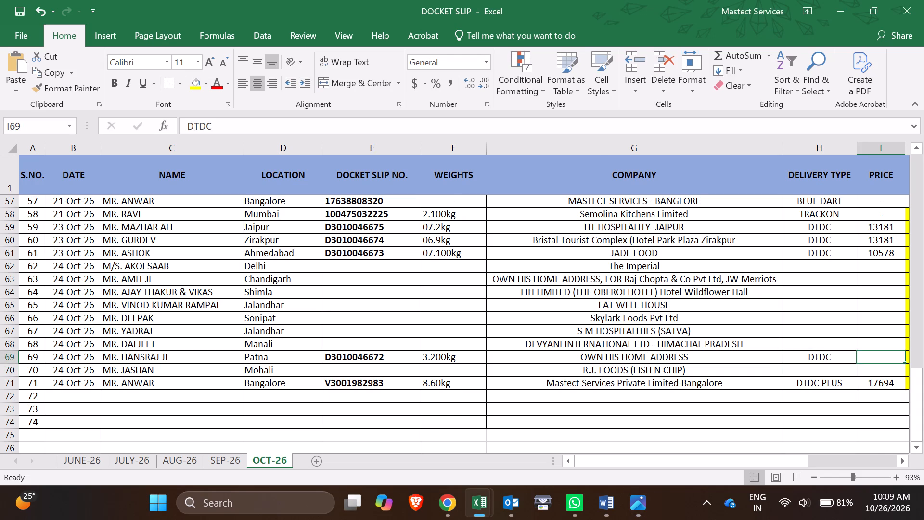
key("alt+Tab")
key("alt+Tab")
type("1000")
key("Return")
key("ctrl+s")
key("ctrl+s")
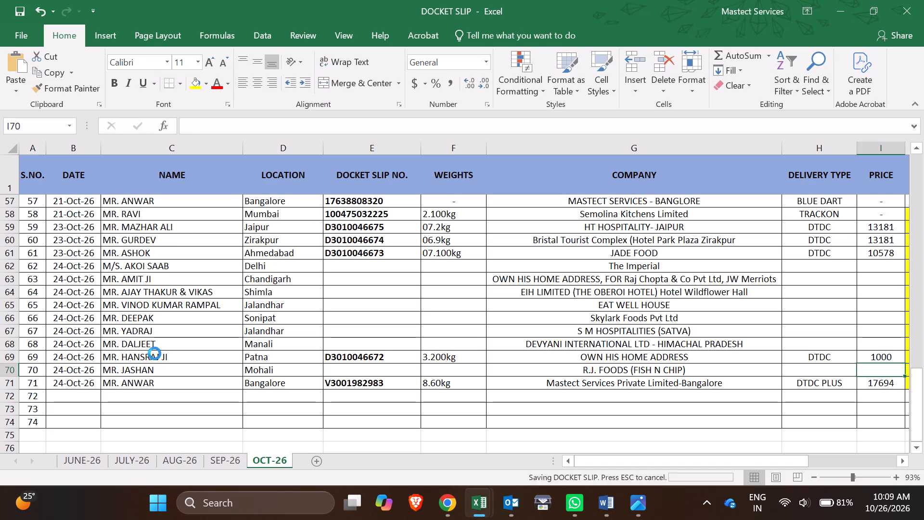
Close the Patna consignment note photo and switch to WhatsApp.
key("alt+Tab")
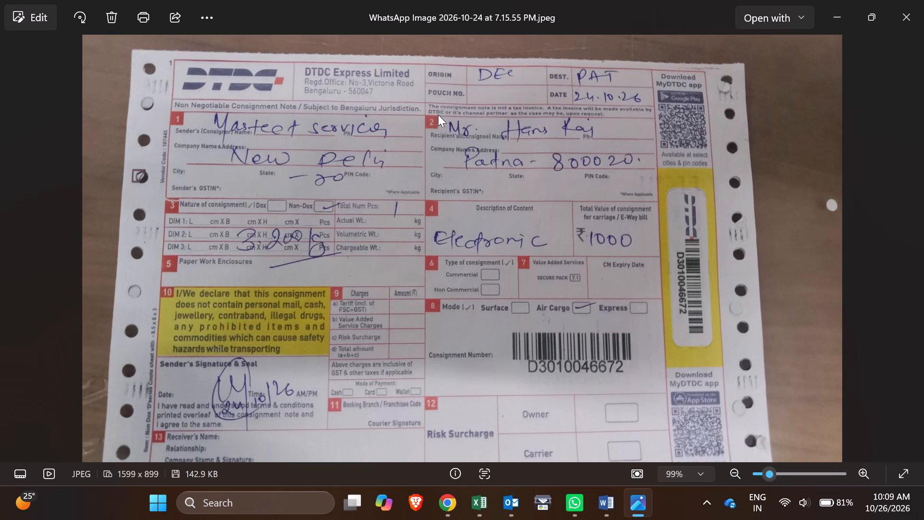
left_click(893, 0)
key("alt+Tab")
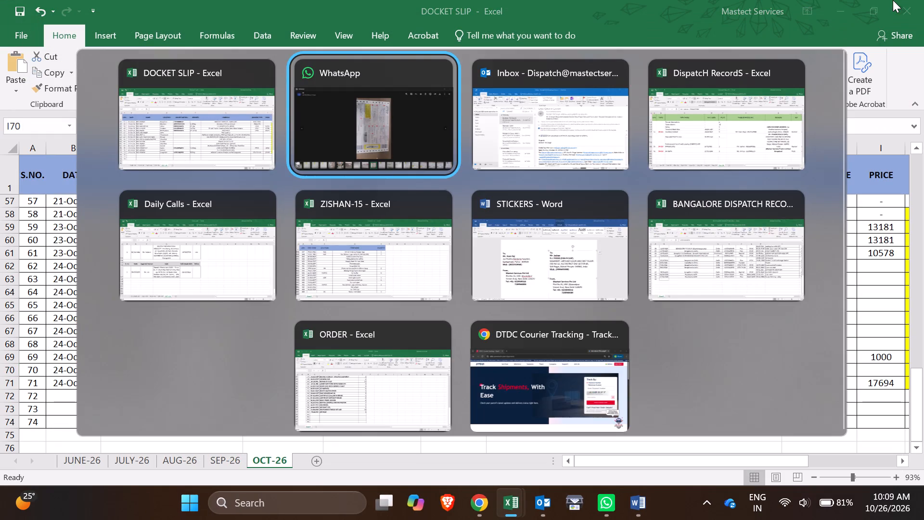
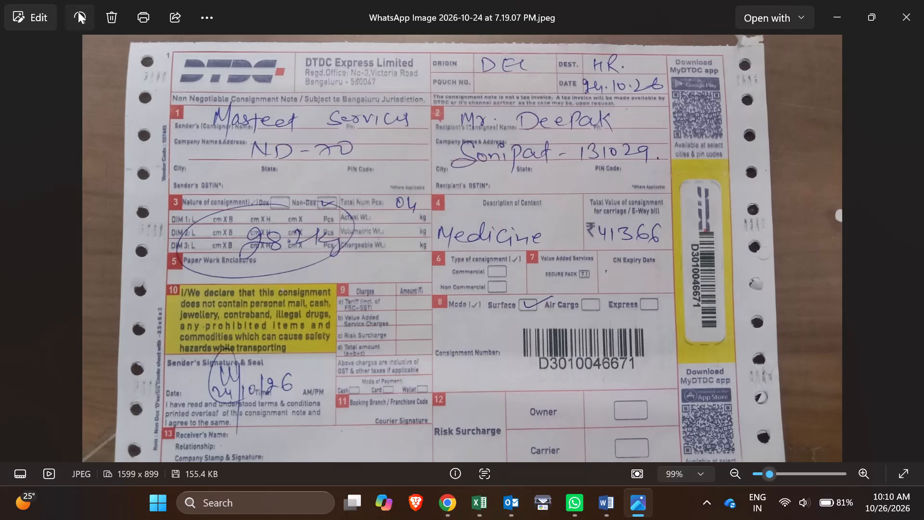
key("alt+Tab")
key("alt+Tab")
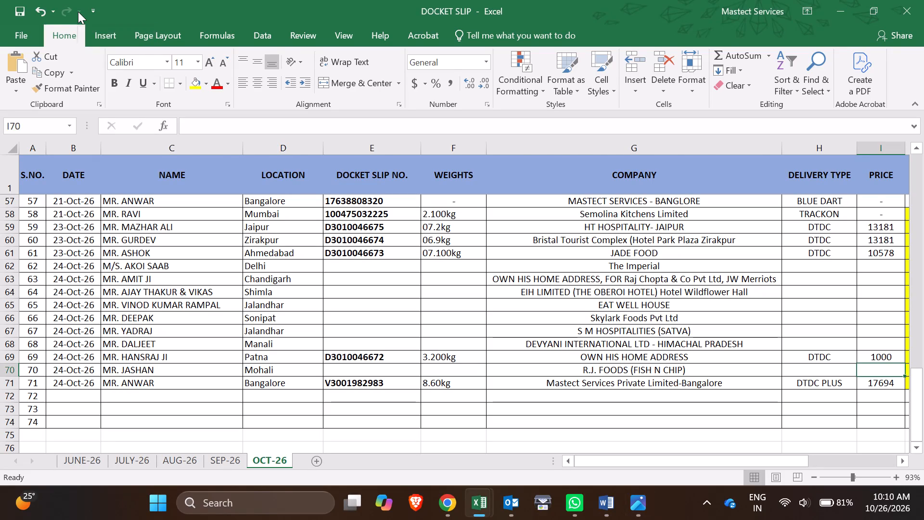
key("alt+Tab")
key("alt+Tab")
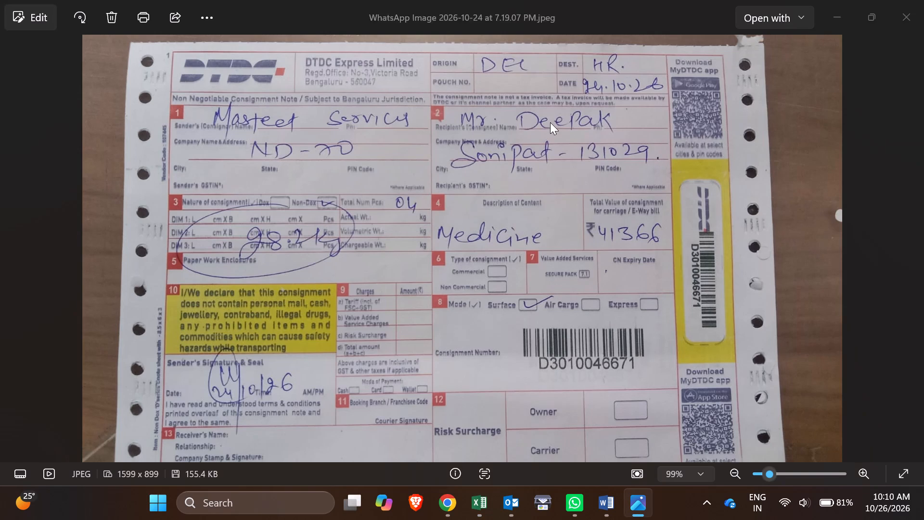
left_click(141, 319)
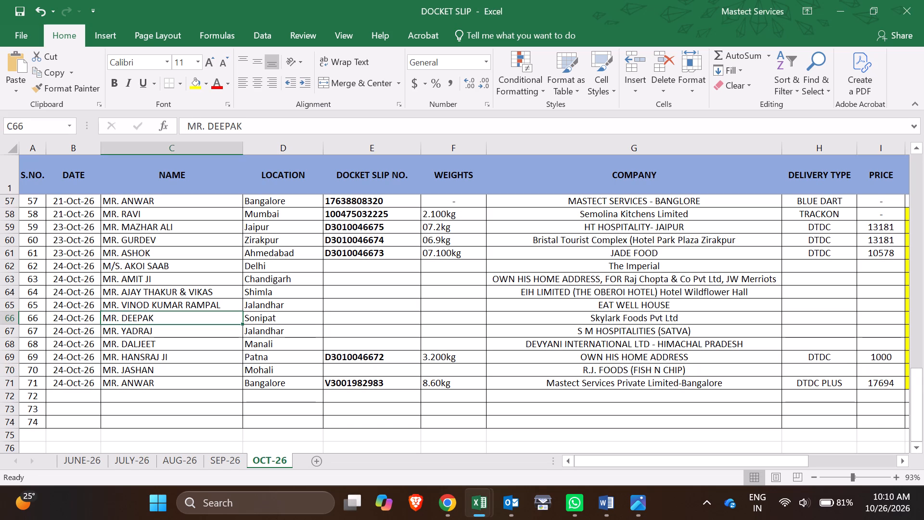
key("Right")
key("Right")
key("alt+Tab")
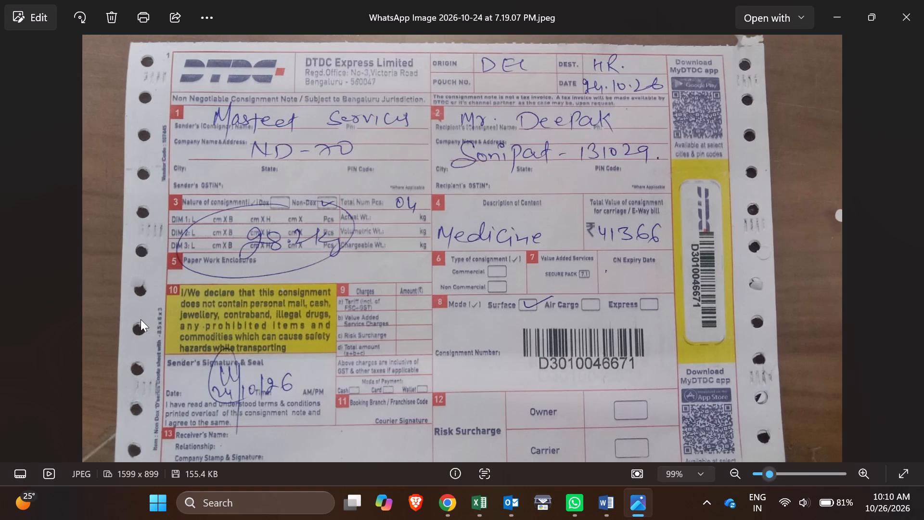
key("alt+Tab")
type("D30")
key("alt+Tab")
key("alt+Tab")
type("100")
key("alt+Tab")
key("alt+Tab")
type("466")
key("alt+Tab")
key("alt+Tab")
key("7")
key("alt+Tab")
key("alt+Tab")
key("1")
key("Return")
Check row 66's docket slip number against the consignment number on the Sonipat consignment note photo.
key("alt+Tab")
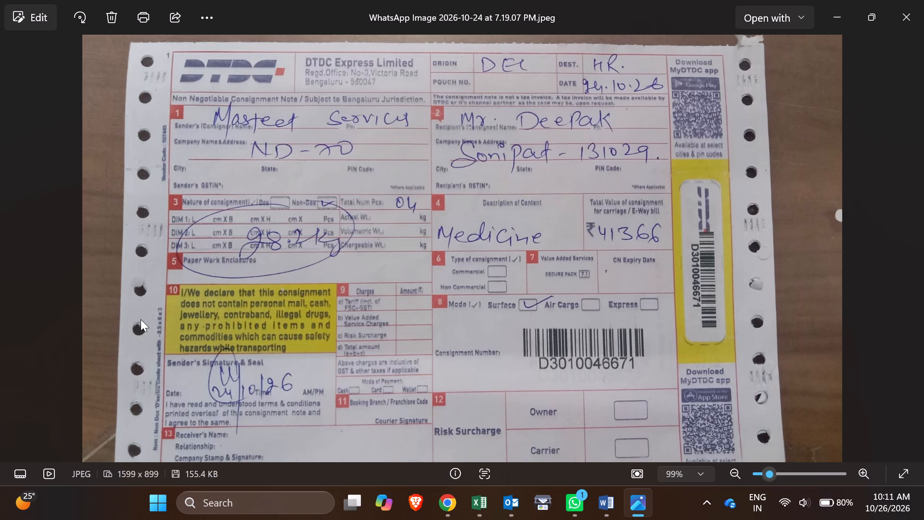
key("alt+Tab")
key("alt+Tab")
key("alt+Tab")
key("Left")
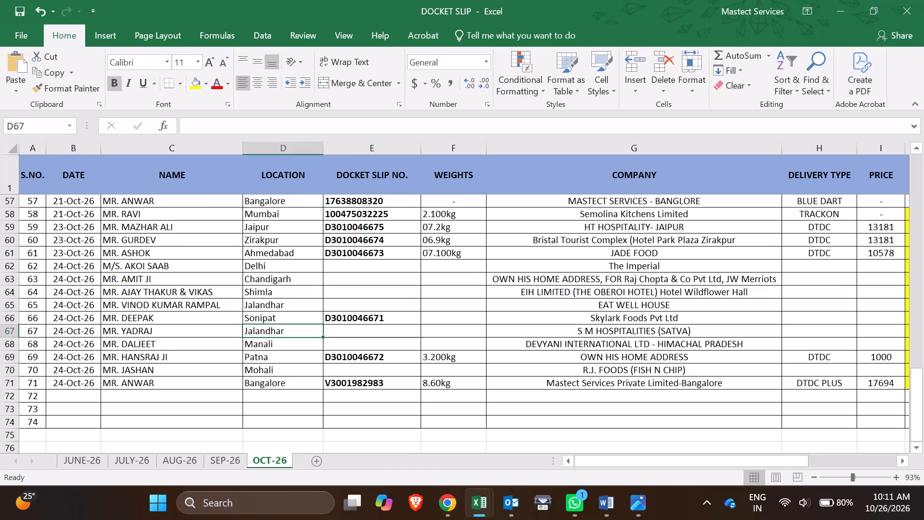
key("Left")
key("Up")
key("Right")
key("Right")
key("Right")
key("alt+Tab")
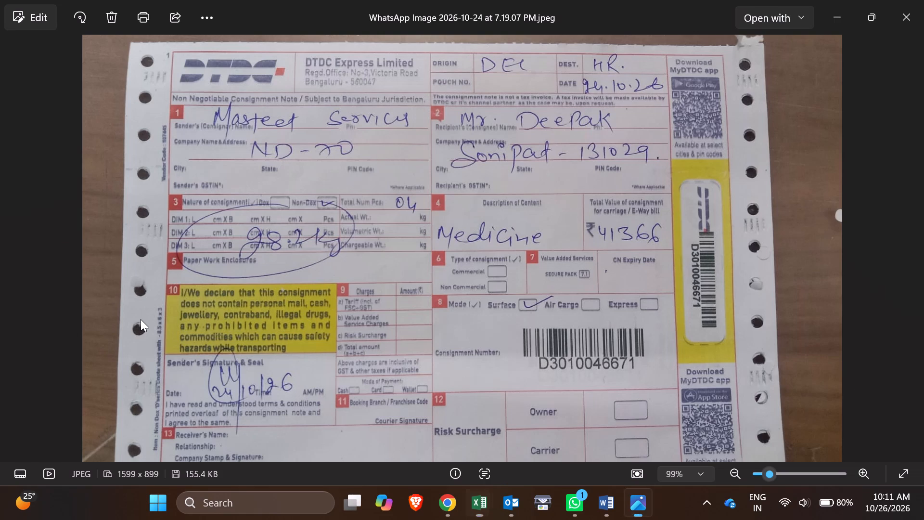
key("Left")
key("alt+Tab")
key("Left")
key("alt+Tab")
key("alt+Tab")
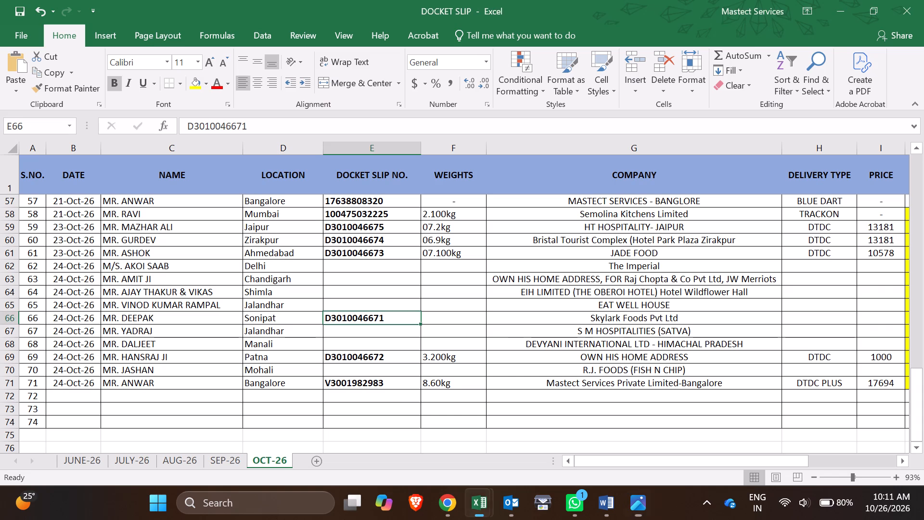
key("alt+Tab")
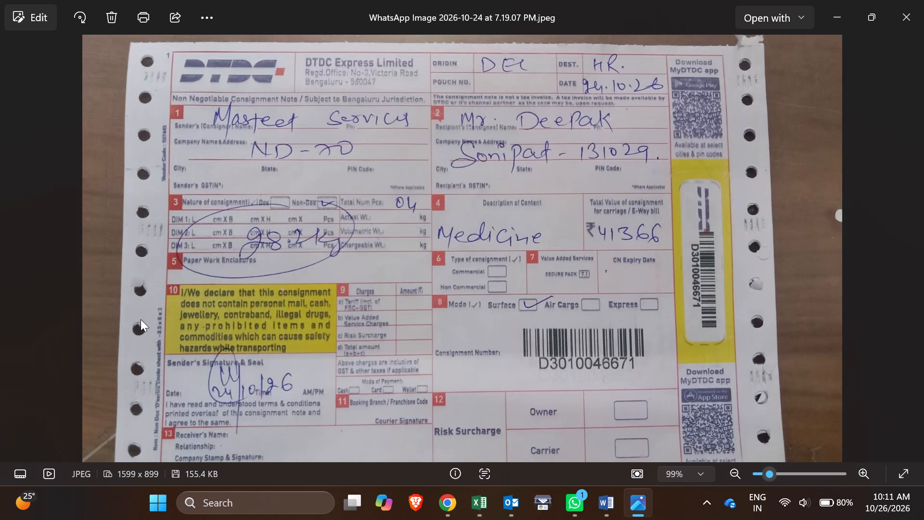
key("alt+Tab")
Enter the weight 28.2kg for row 66, reading it from the consignment note photo.
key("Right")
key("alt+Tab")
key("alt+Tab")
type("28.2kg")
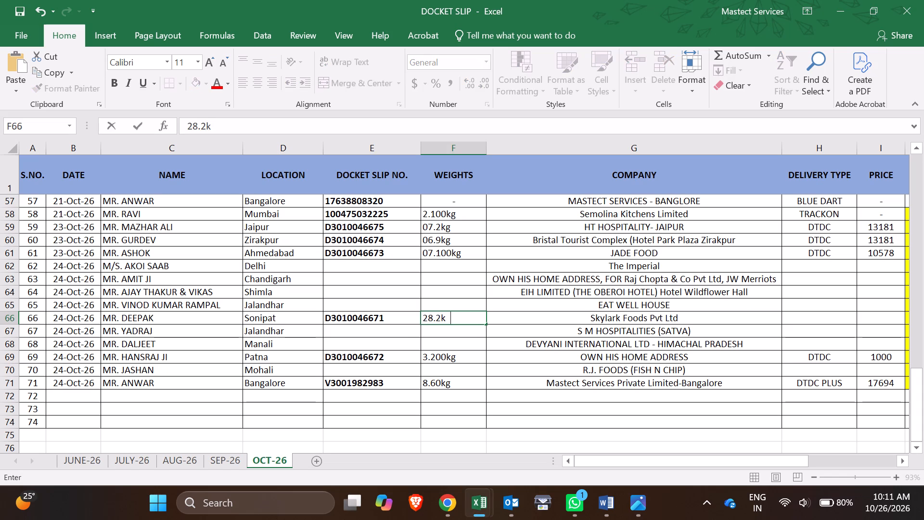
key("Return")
Enter DTDC as the delivery type for row 66, checking the consignment note photo.
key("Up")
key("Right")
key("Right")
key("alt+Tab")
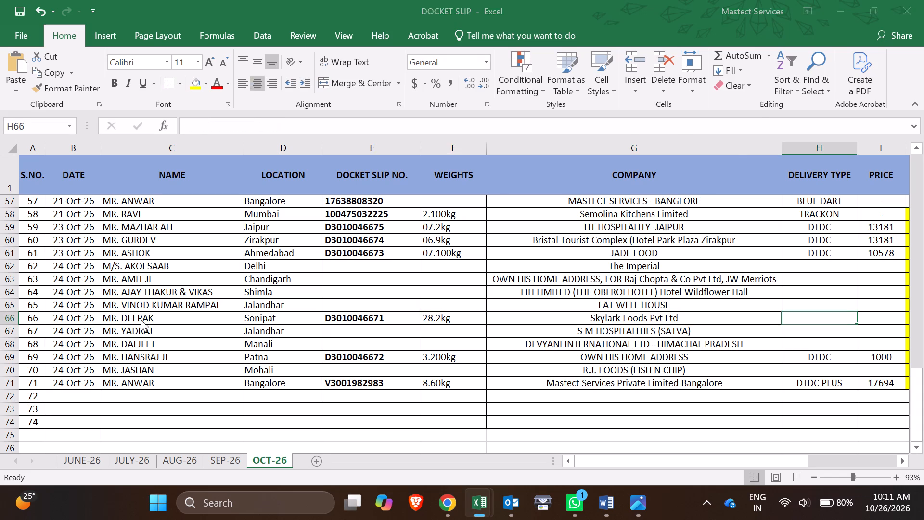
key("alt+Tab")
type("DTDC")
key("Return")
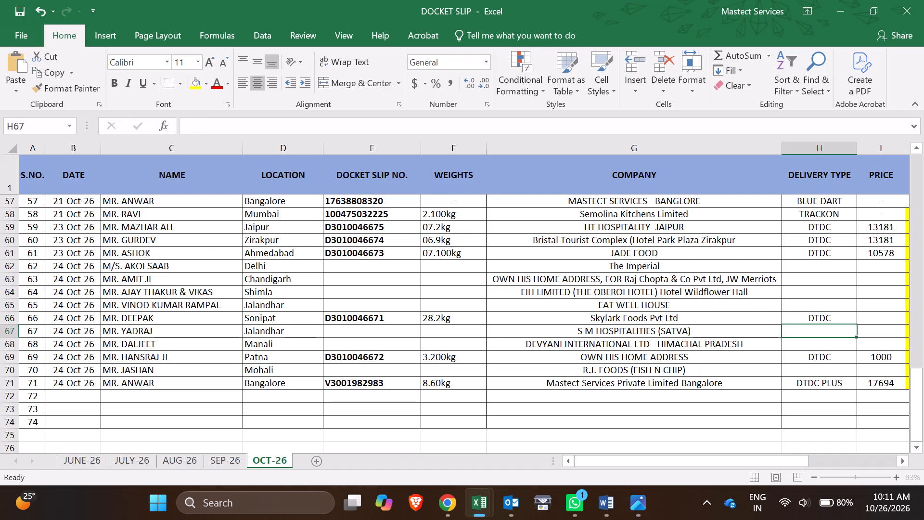
Fill in the price for row 66 from the total consignment value on the Sonipat consignment note photo.
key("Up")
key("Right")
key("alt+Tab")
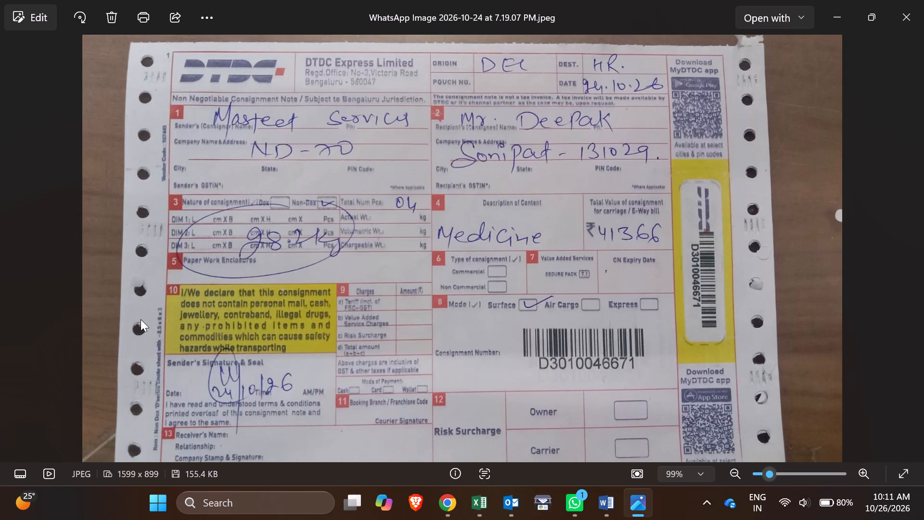
Enter the price 41366 for row 66 in the DOCKET SLIP workbook in Excel.
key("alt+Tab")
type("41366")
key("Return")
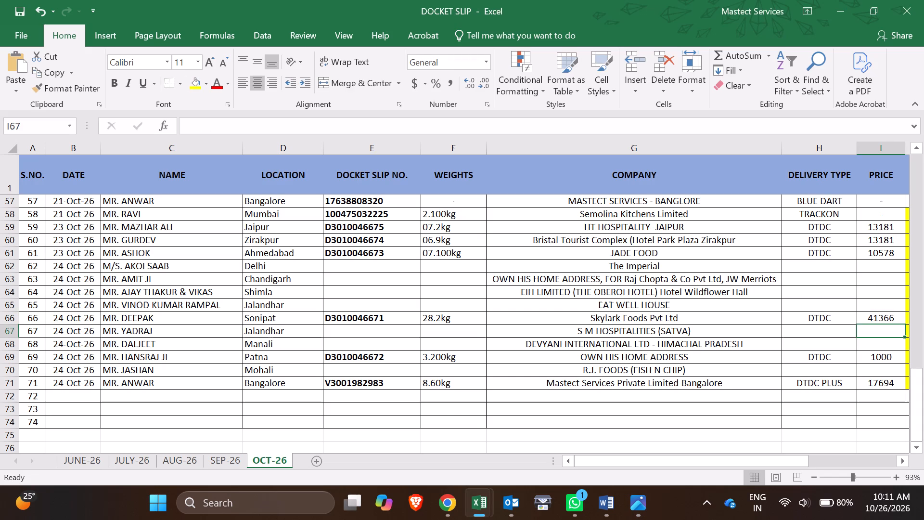
Compare row 66 with the Sonipat consignment note photo once more and close the photo.
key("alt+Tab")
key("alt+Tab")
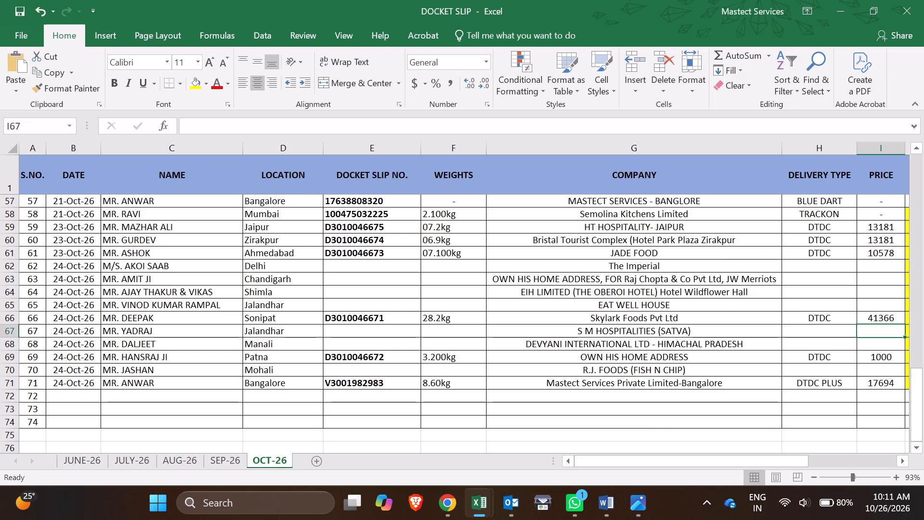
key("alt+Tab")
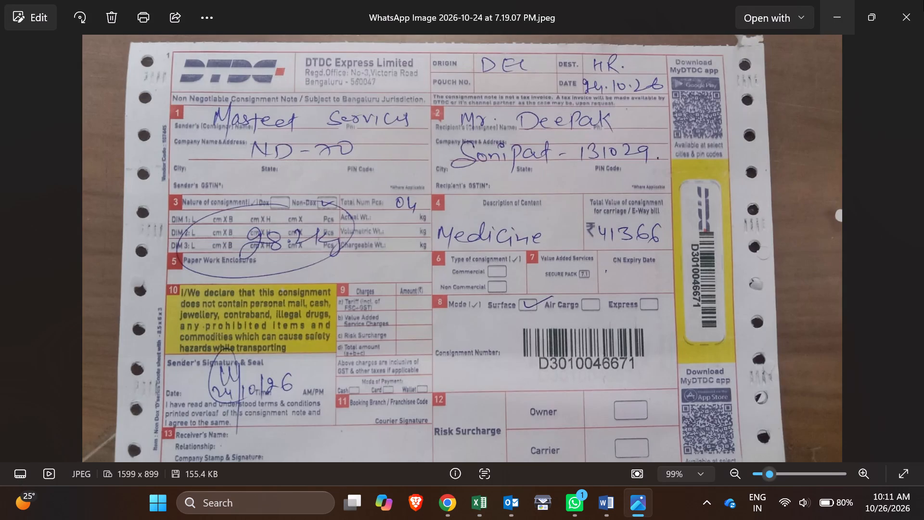
left_click(923, 0)
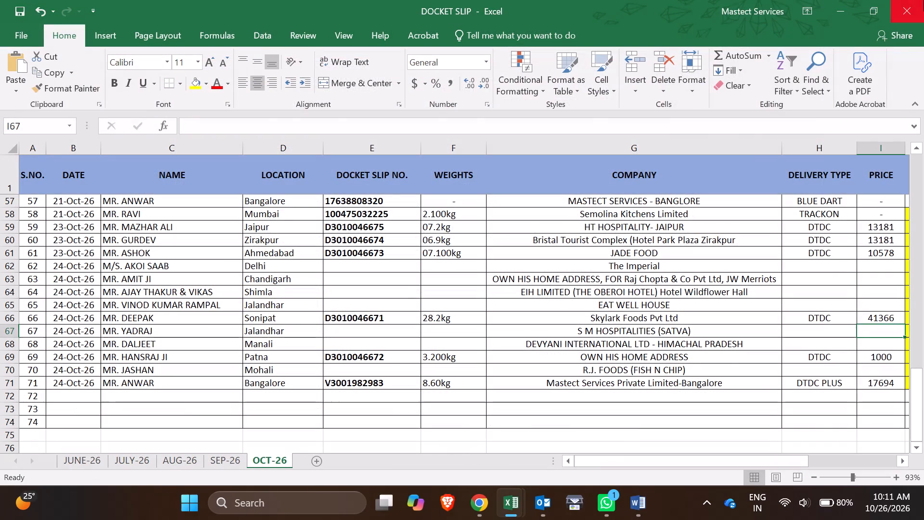
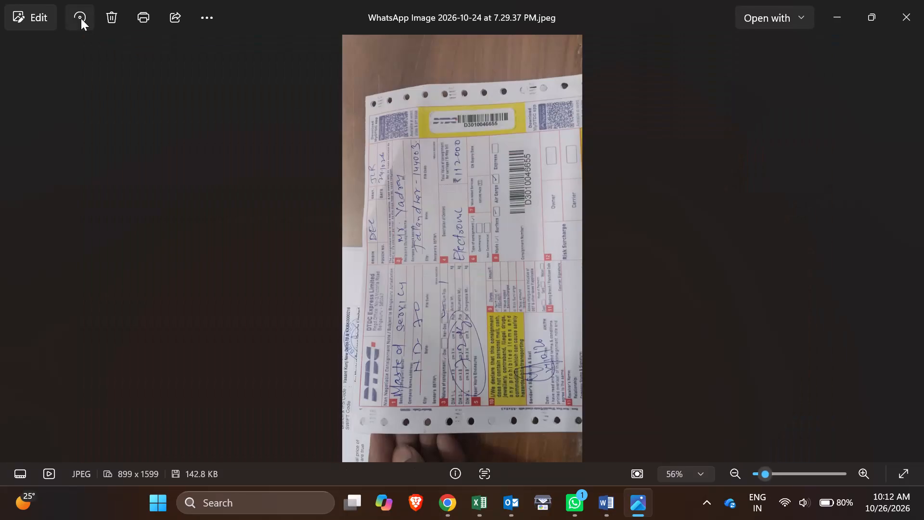
Rotate the Jalandhar consignment note photo upright so it is readable, and return to the DOCKET SLIP workbook in Excel.
left_click(81, 18)
key("alt+Tab")
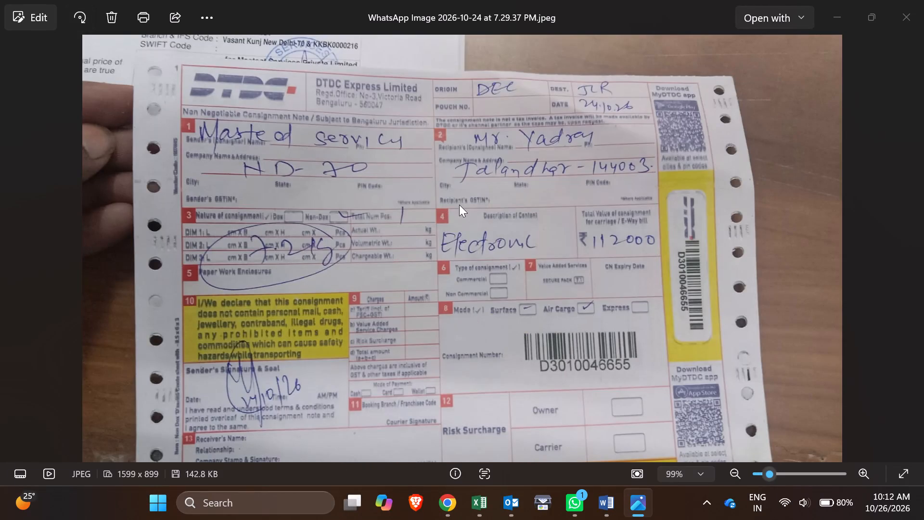
key("alt+Right")
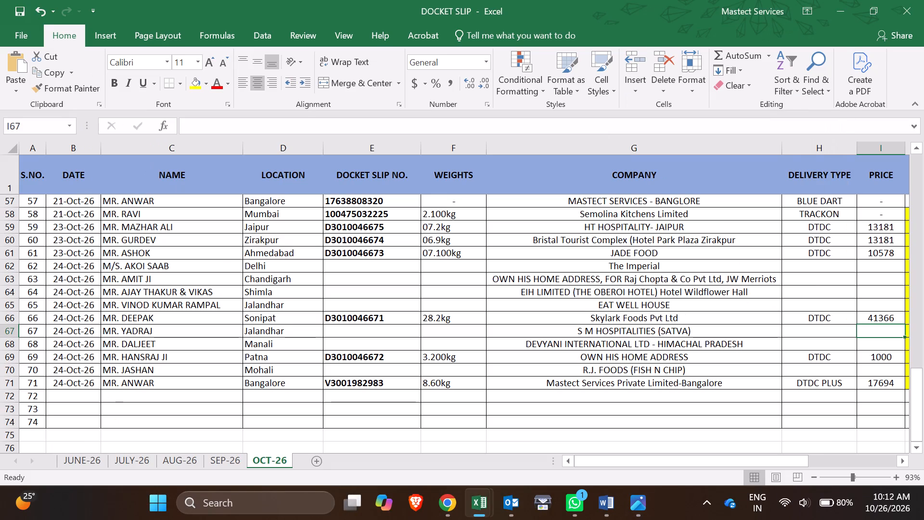
key("Left")
key("Left")
key("Left")
key("Left")
key("Left")
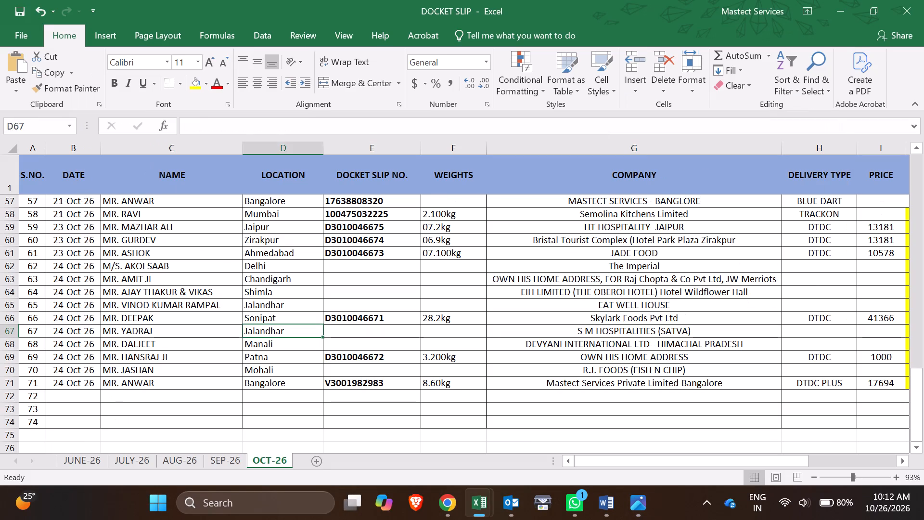
key("Left")
key("Right")
key("Right")
key("alt+Tab")
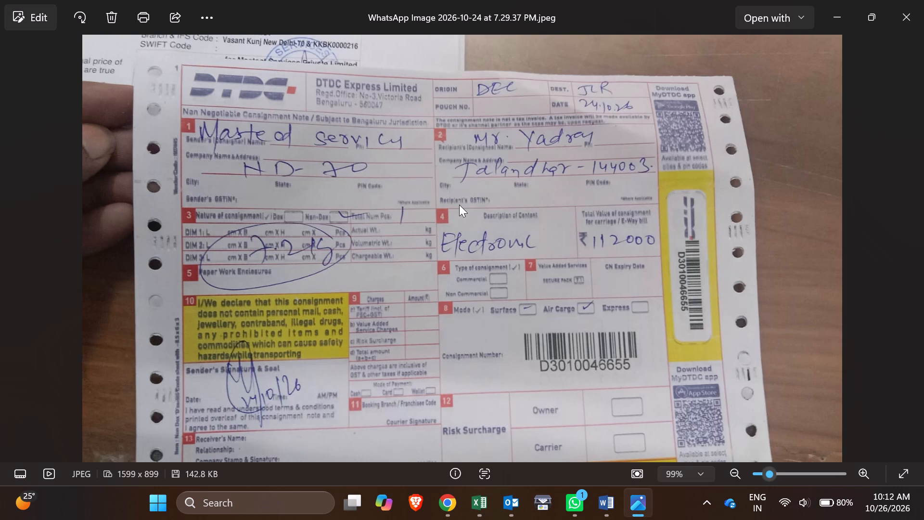
key("alt+Tab")
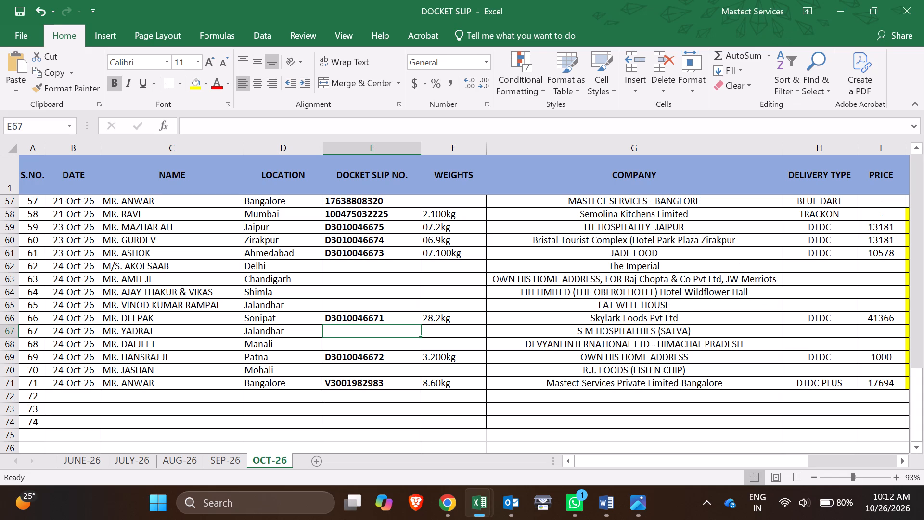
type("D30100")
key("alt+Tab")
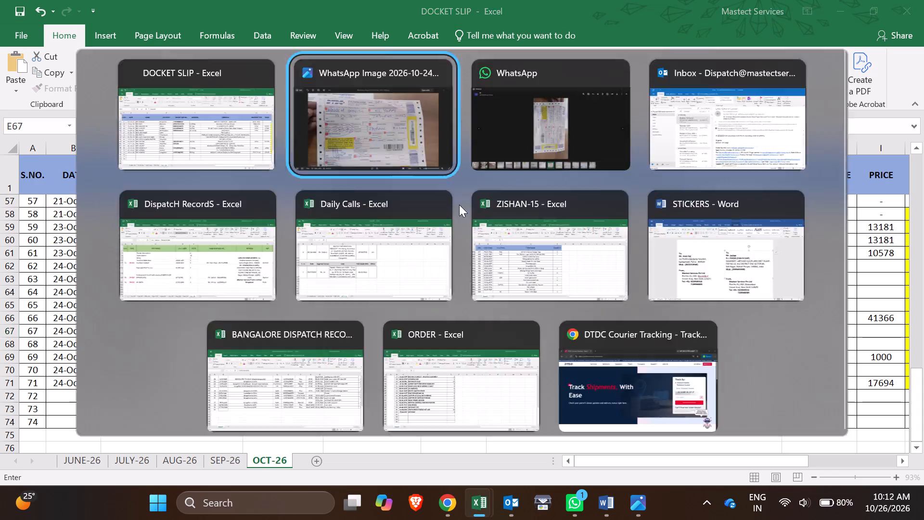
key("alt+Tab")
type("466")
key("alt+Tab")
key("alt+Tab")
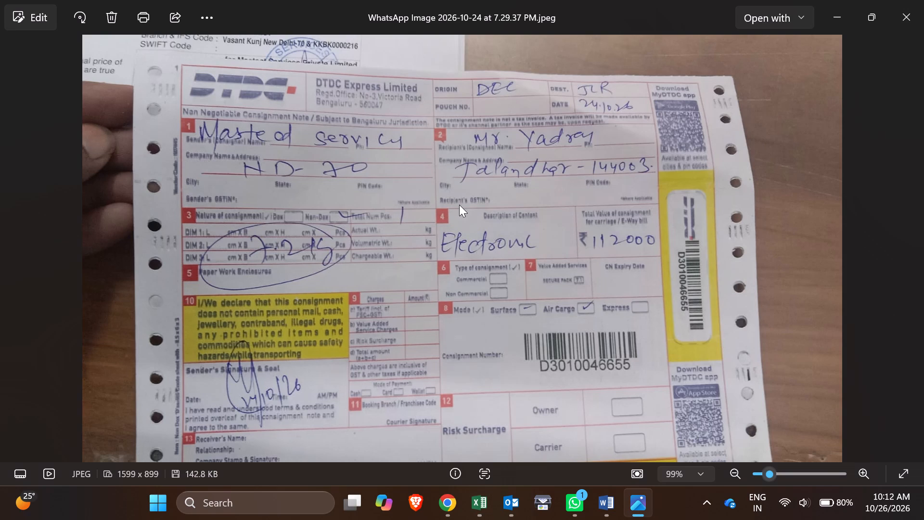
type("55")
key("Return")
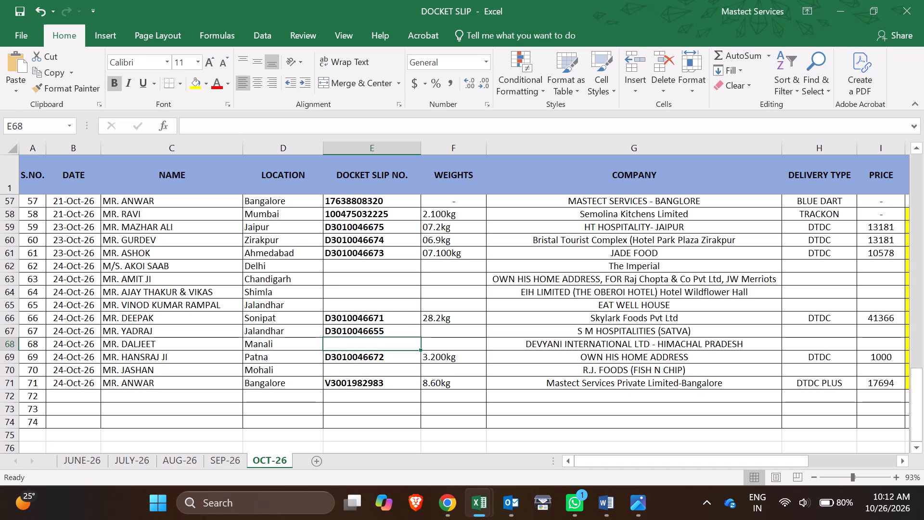
Enter the weight 7.2kg for row 67, reading it from the Jalandhar consignment note photo.
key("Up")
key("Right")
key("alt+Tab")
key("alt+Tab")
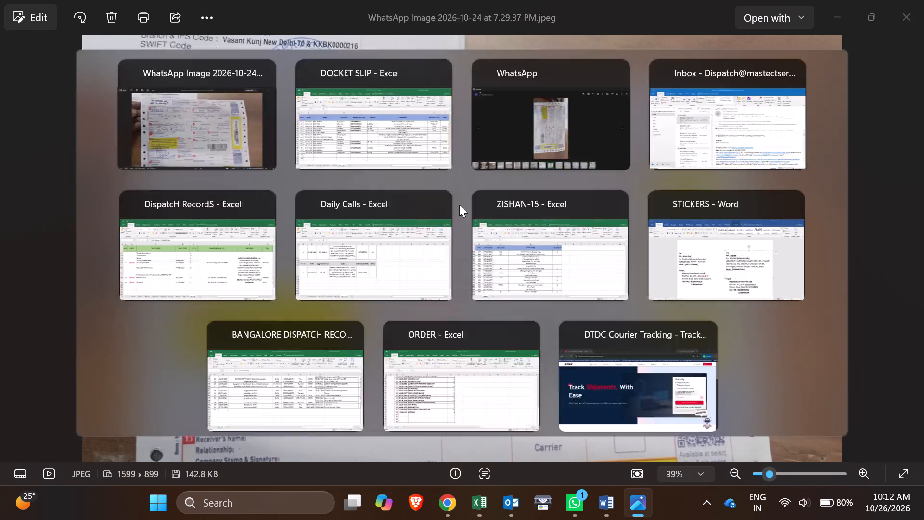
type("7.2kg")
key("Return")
Fill row 67's delivery type with DTDC from the row above, checking the consignment note photo.
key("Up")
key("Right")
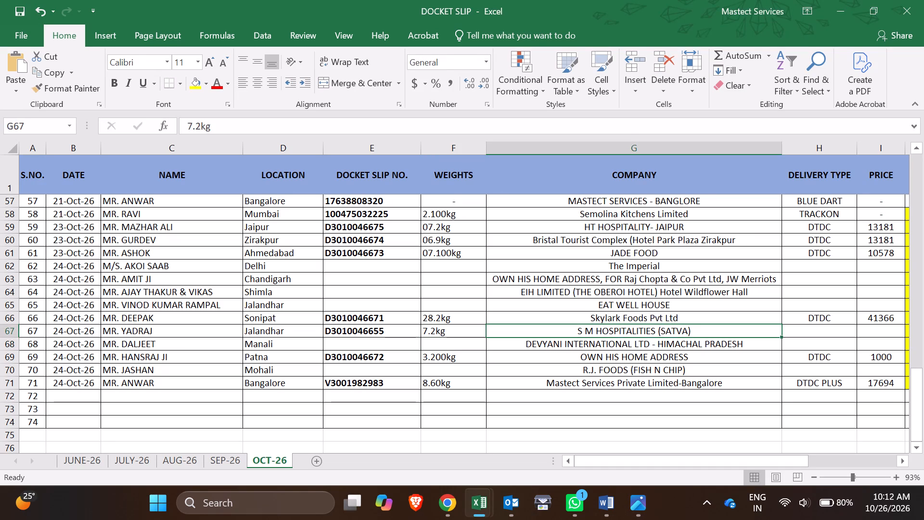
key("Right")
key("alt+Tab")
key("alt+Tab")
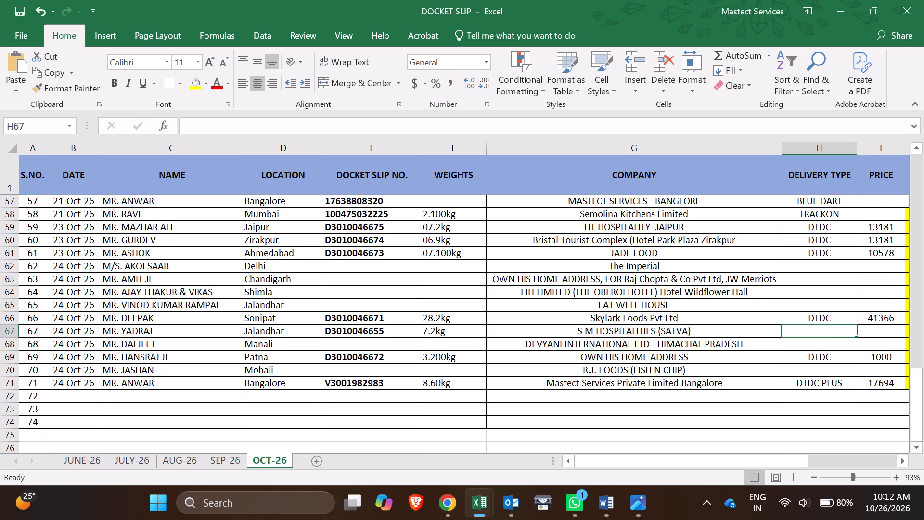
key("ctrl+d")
Enter the price 112000 for row 67, checking it against the total consignment value on the Jalandhar note photo.
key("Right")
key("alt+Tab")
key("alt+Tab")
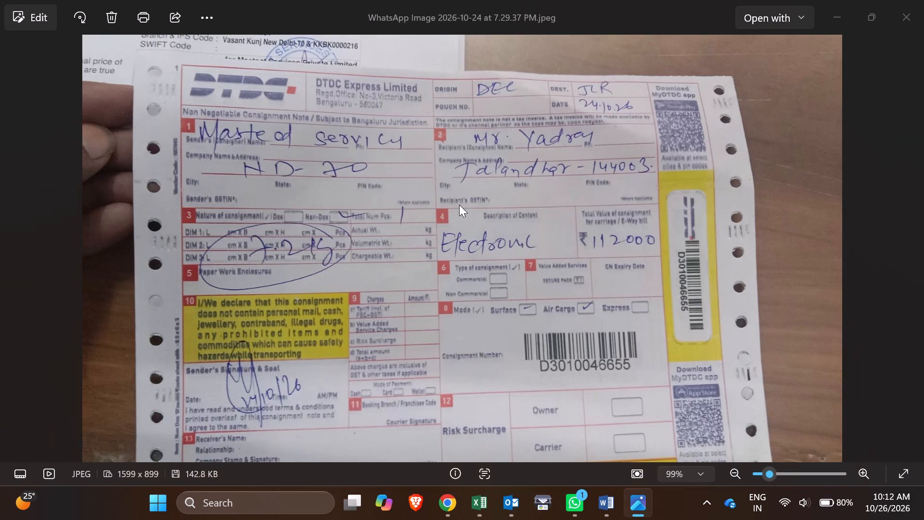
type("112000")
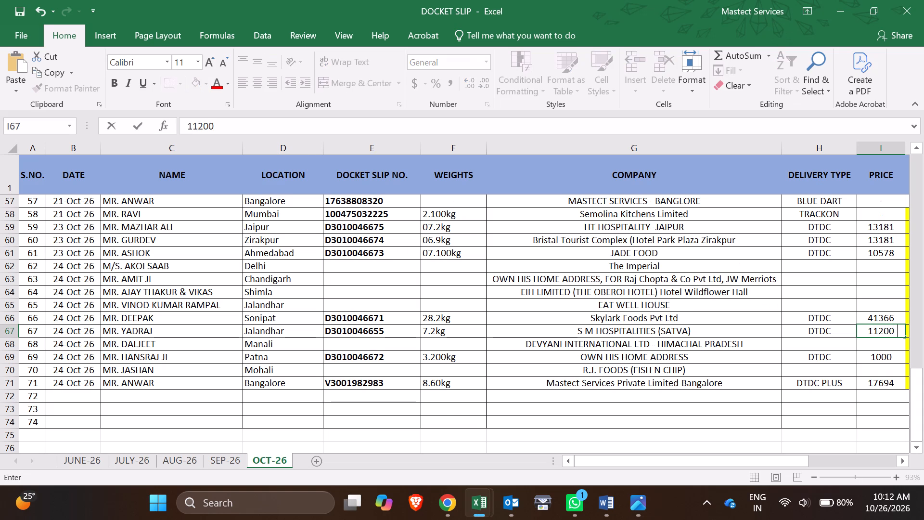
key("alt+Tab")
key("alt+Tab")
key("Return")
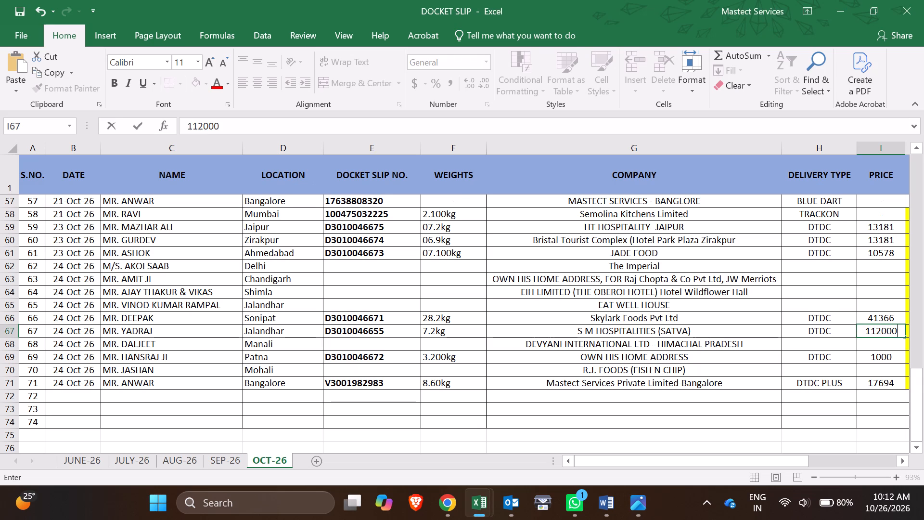
Save the docket slip workbook.
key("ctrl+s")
Switch to Photos to go back to the consignment note photo.
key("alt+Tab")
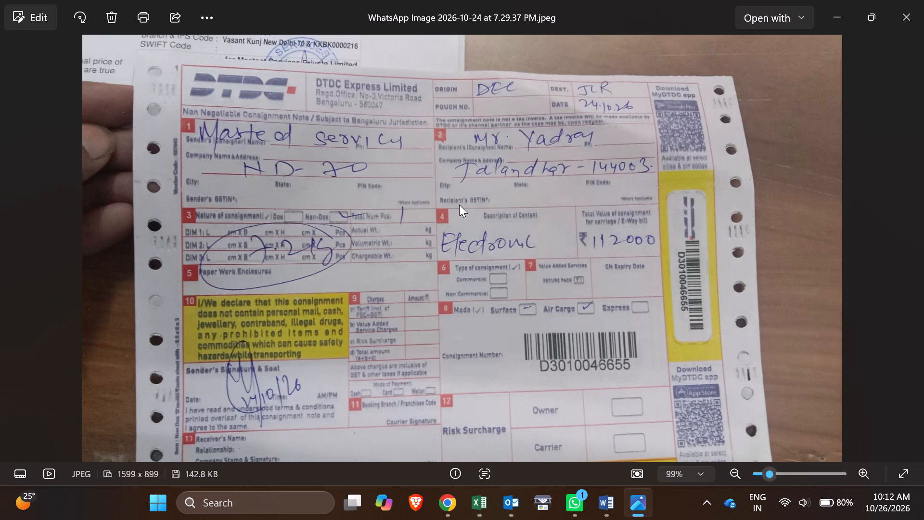
Check the row 67 entries against the Jalandhar consignment note photo, and close the photo.
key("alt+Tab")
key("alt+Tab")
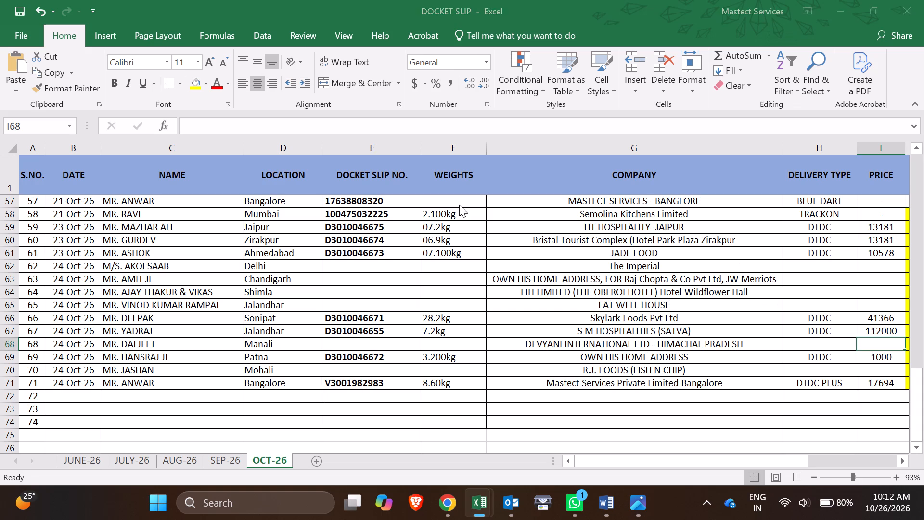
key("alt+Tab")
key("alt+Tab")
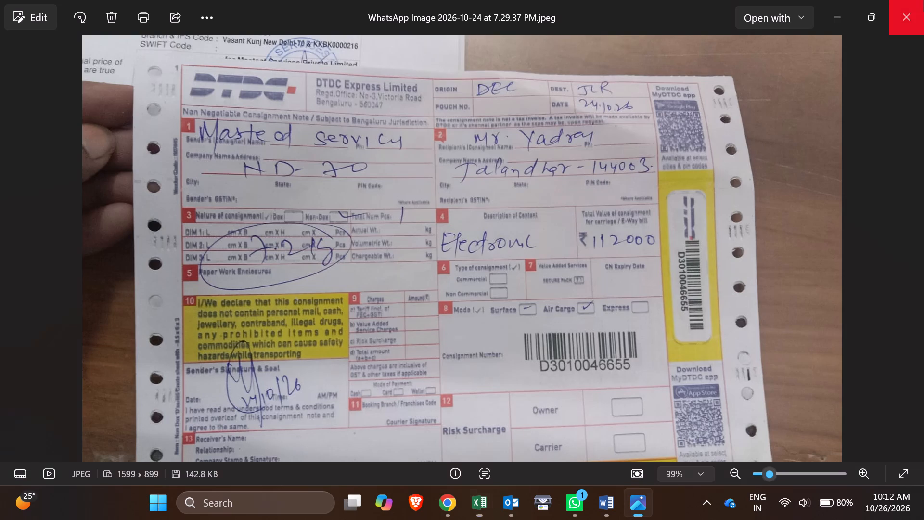
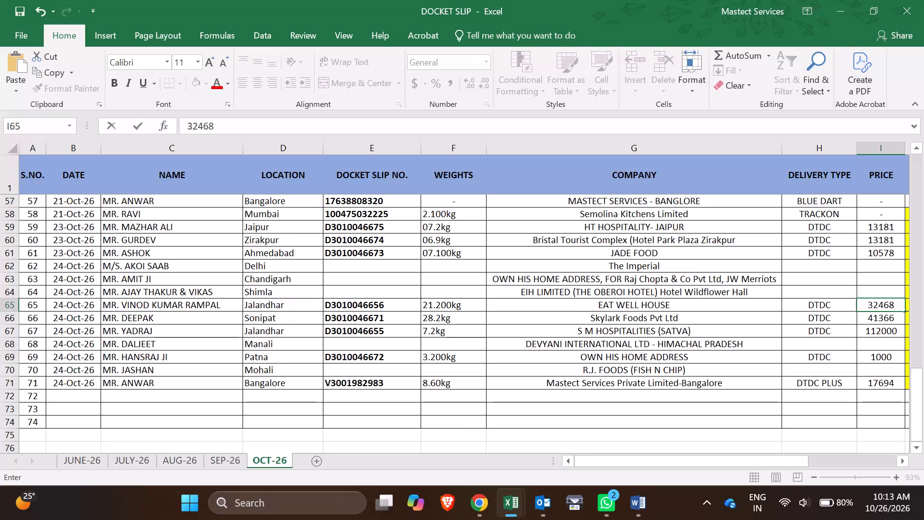
Commit the price 32468 for the Jalandhar dispatch to Eat Well House in row 65 and save the docket slip workbook.
key("Return")
key("ctrl+s")
key("ctrl+s")
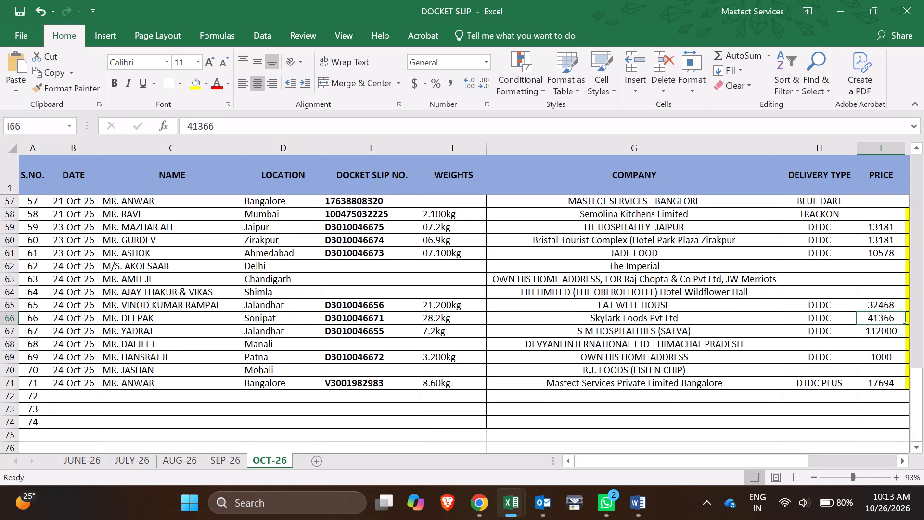
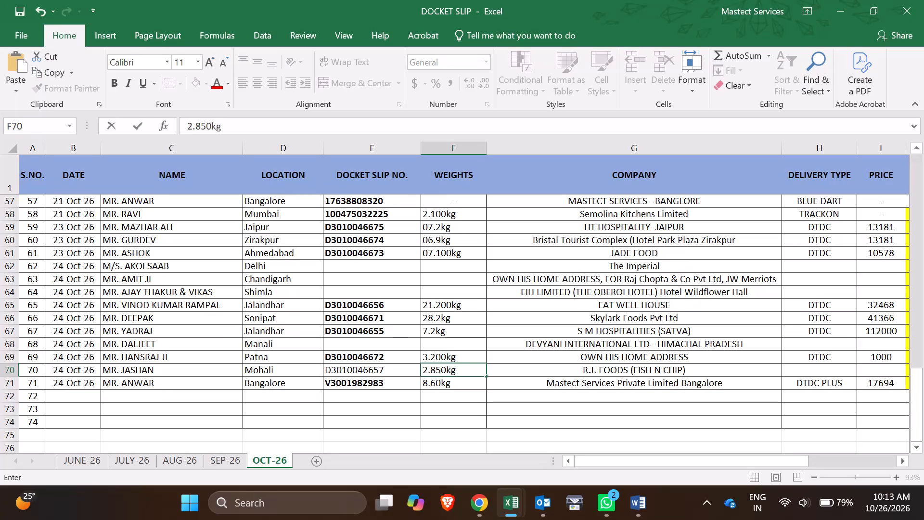
Enter the weight 2.850kg for row 70, the Mohali dispatch, and move to that row's delivery type cell.
key("Return")
key("Up")
key("Right")
key("Right")
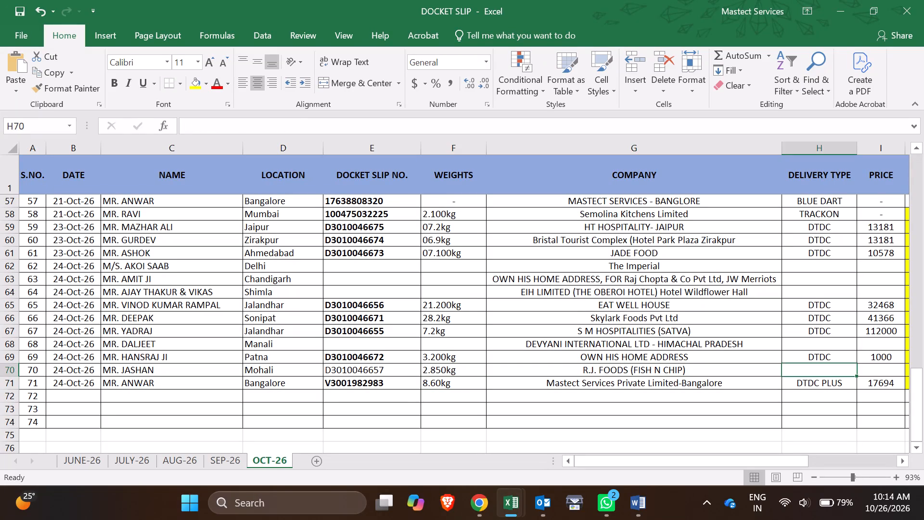
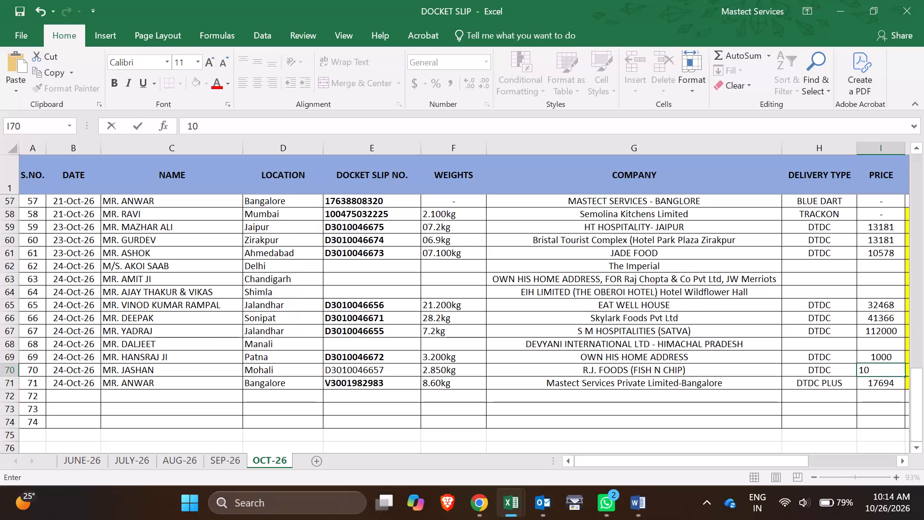
Complete the price for row 70 as 106292 and save the workbook.
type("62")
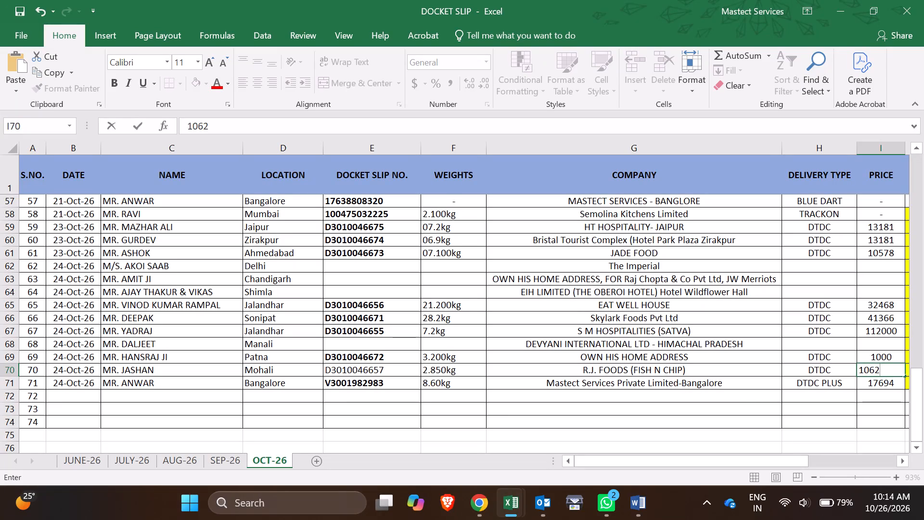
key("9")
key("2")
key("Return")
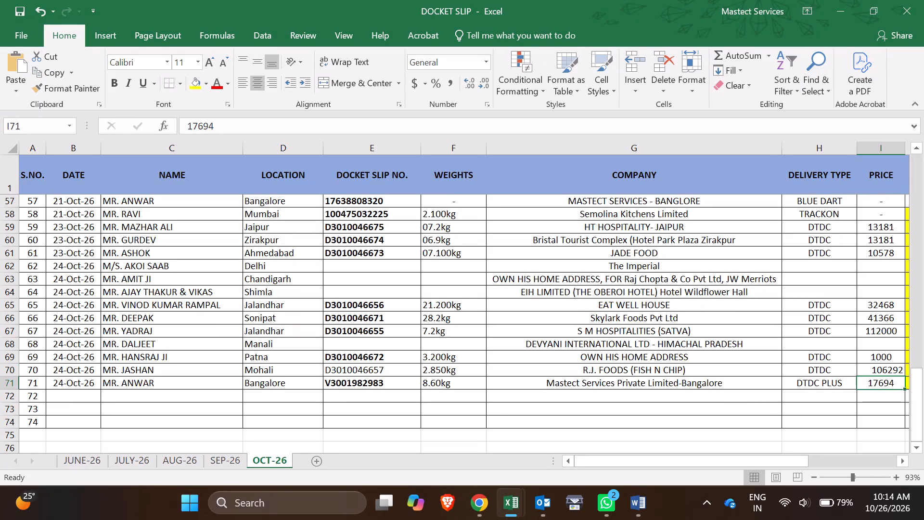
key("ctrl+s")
Centre-align the price in row 70 and save the workbook.
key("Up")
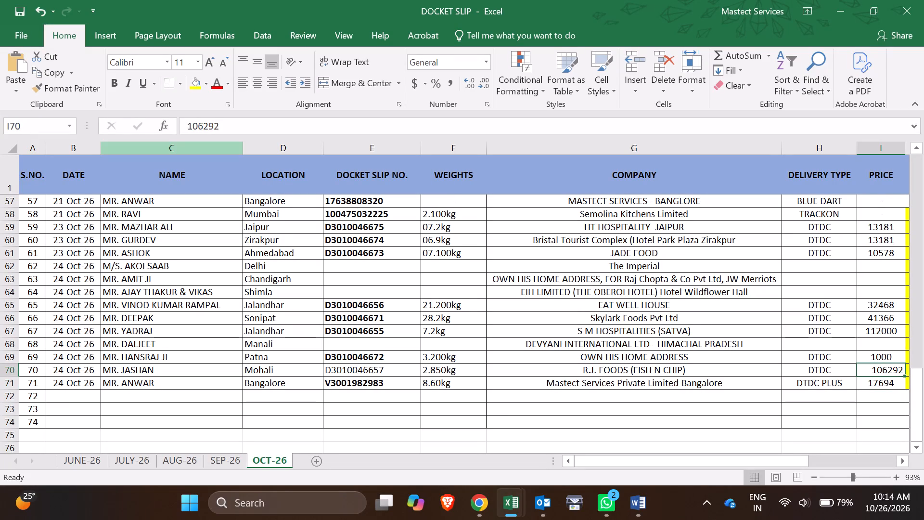
left_click(257, 89)
key("ctrl+s")
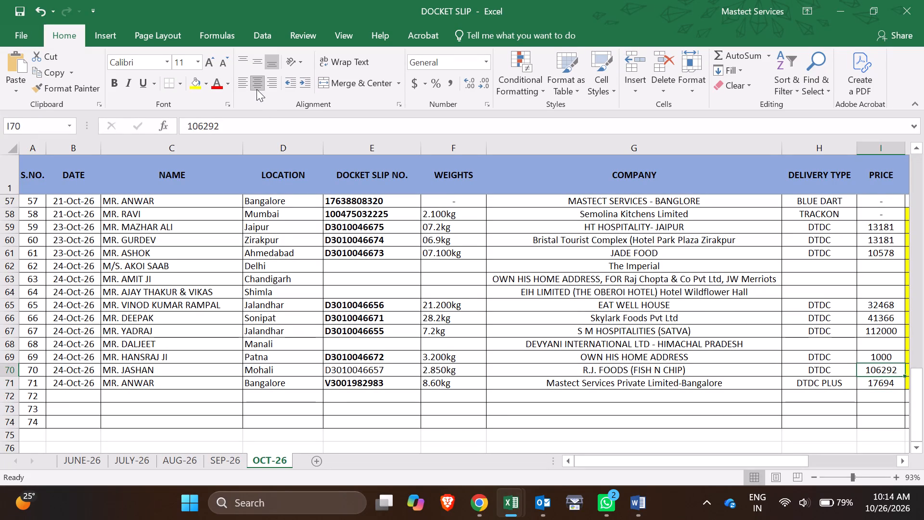
Make the docket slip number in row 70 bold and save the workbook.
key("Left")
key("Left")
key("Left")
key("Left")
key("Left")
key("Right")
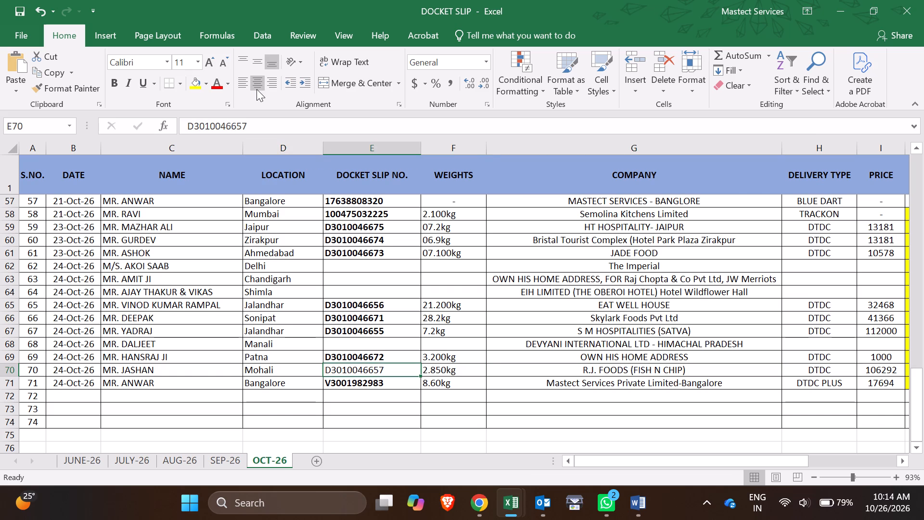
key("ctrl+b")
key("ctrl+s")
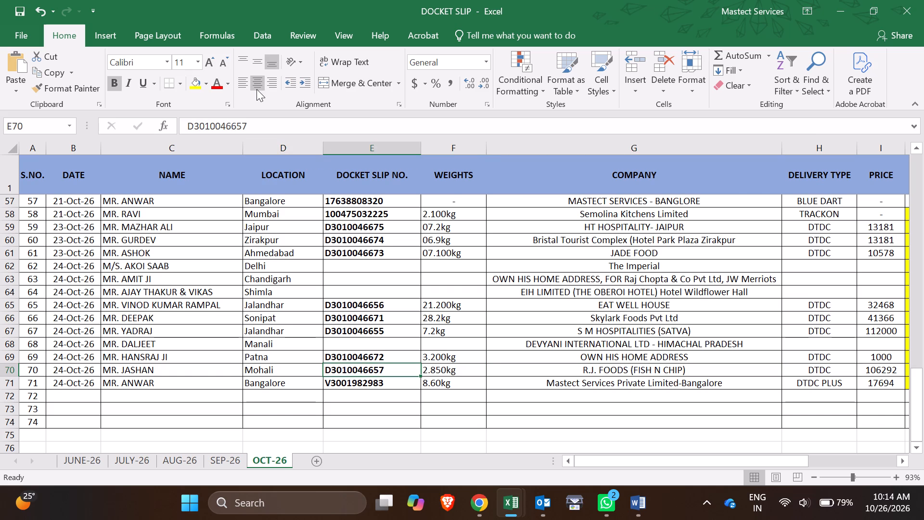
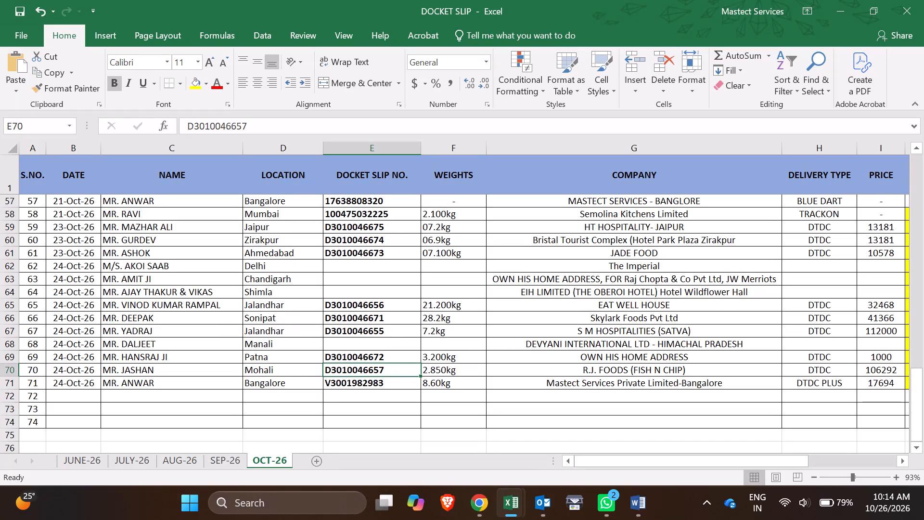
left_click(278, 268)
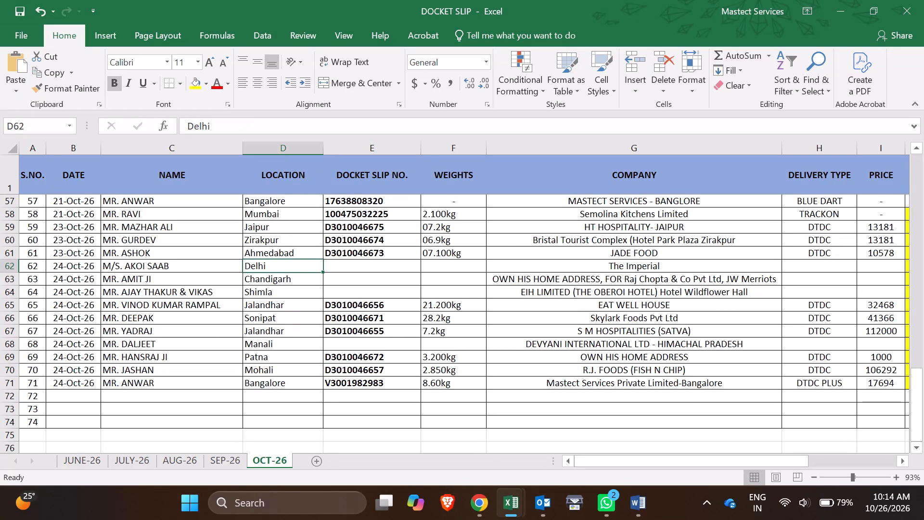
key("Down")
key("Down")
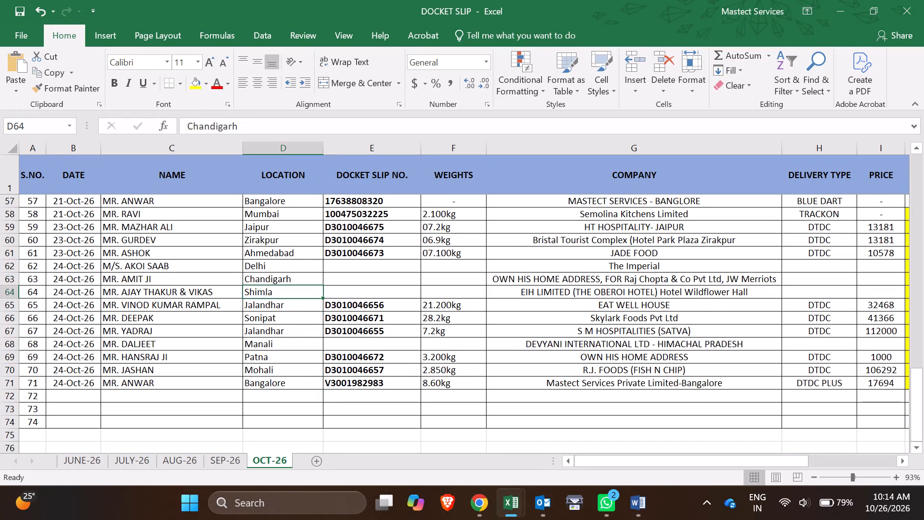
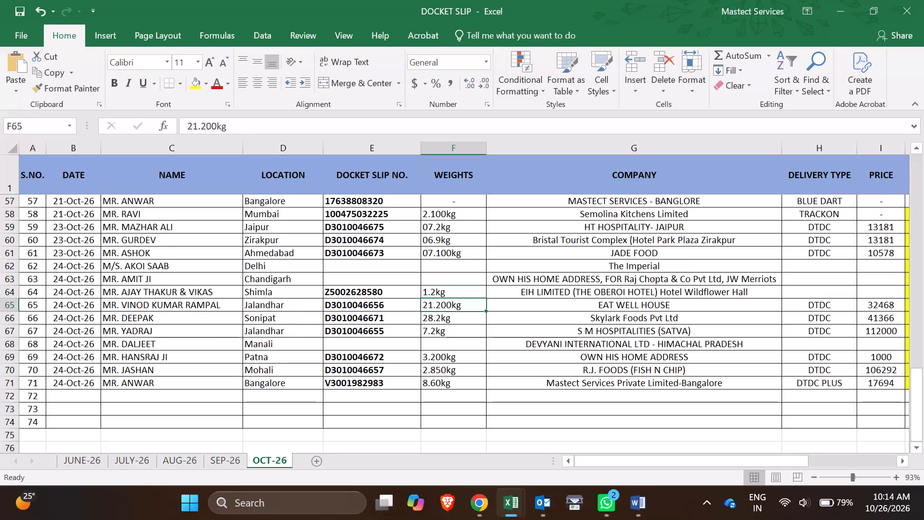
Select the empty delivery type cell for entry 64, the Shimla consignment to EIH LIMITED (THE OBEROI HOTEL).
key("Up")
key("Right")
key("Right")
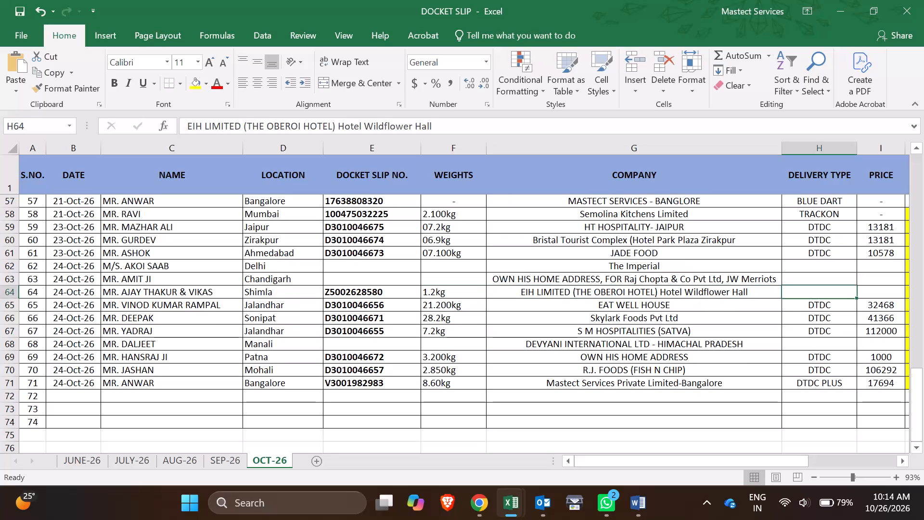
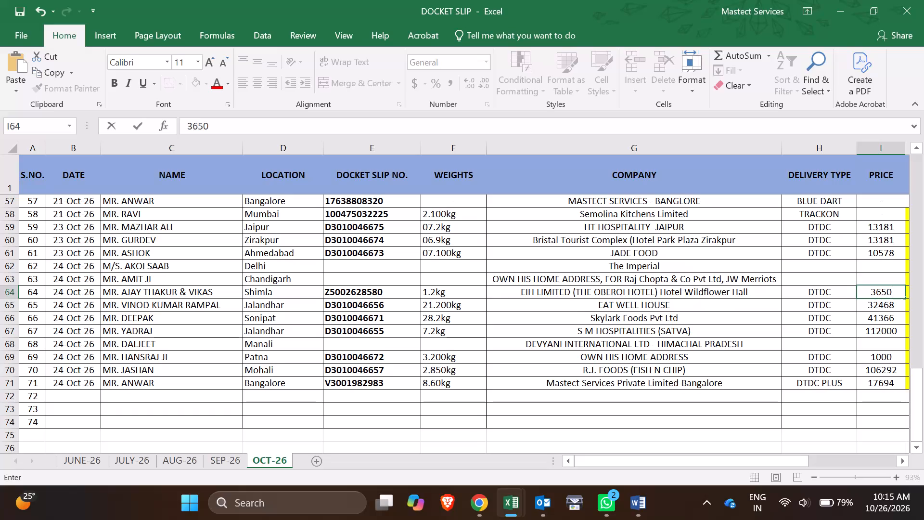
Complete the price entry of 3650 for entry 64, the Shimla consignment, and save the workbook.
key("Return")
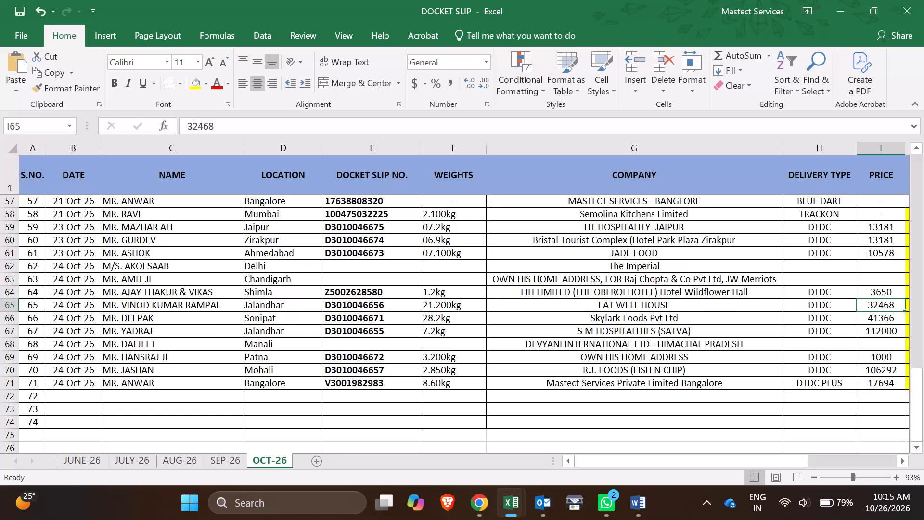
key("ctrl+s")
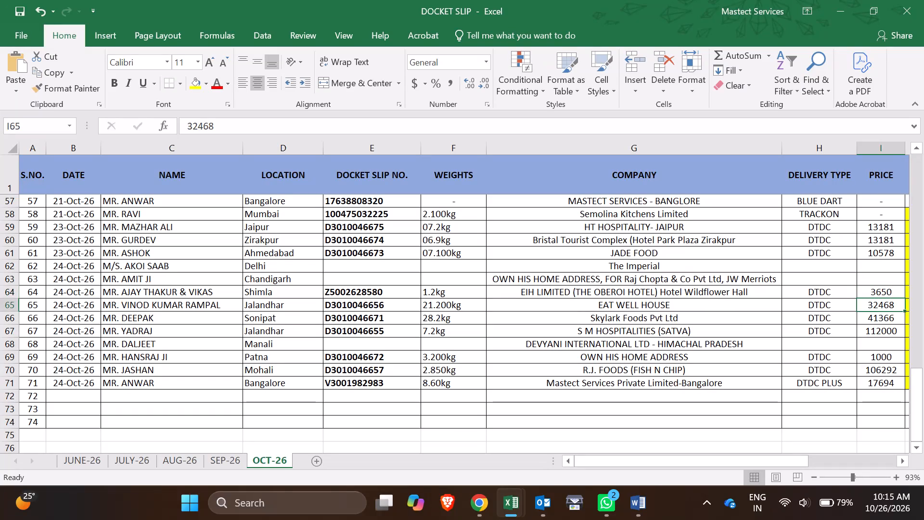
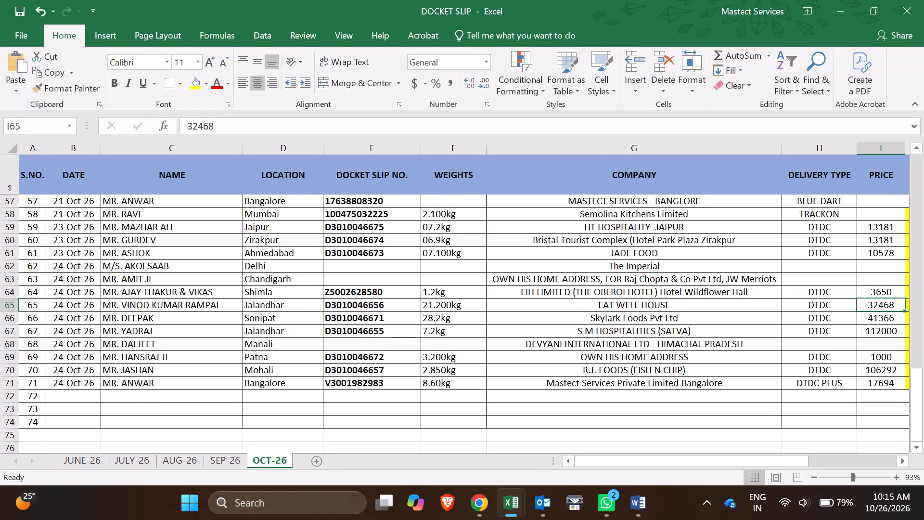
Go to entry 68, the Manali consignment, and check its row for missing courier details.
left_click(173, 341)
key("Right")
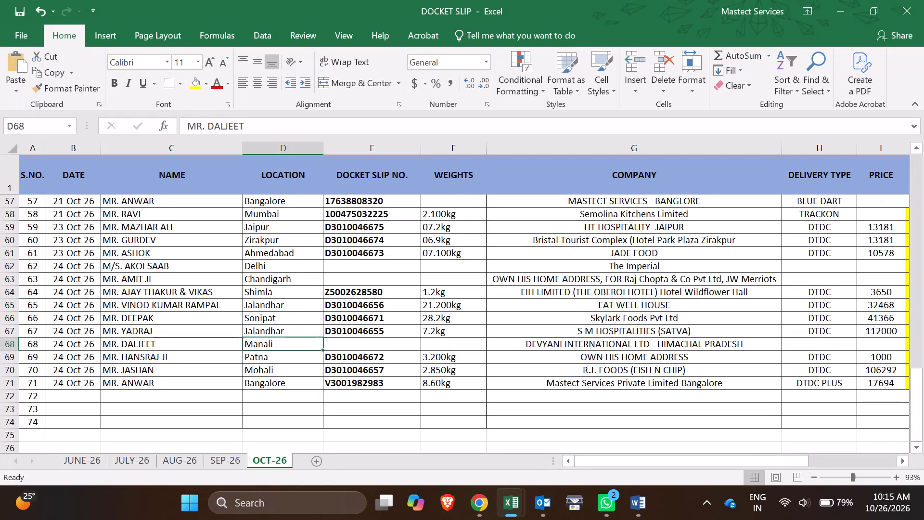
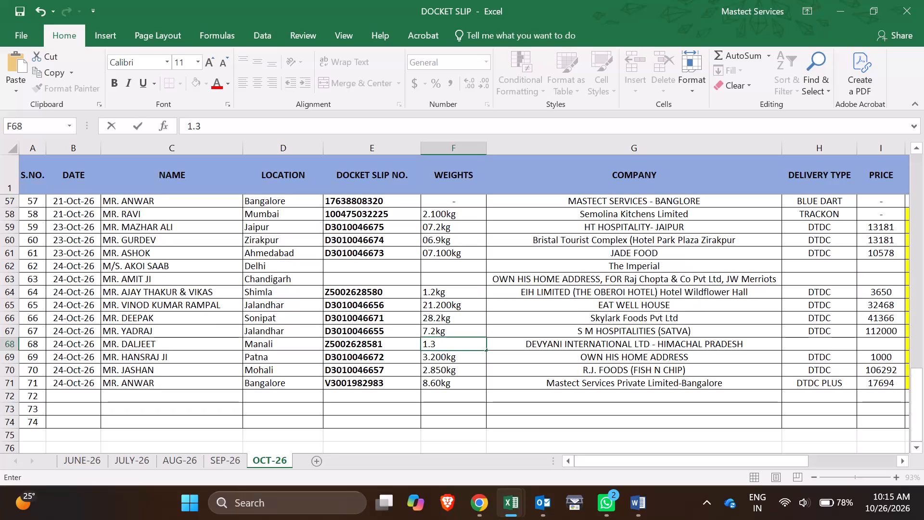
Complete the weight for entry 68, the Manali consignment, as 1.3kg.
type("kg")
key("Return")
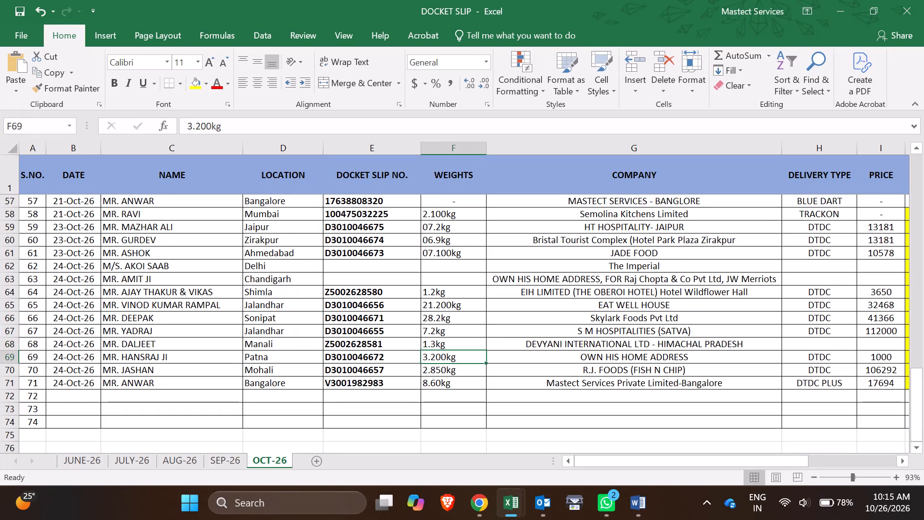
Fill entry 68's delivery type with DTDC, copied down from the entry above.
key("Up")
key("Right")
key("Right")
key("Right")
key("Left")
key("ctrl+d")
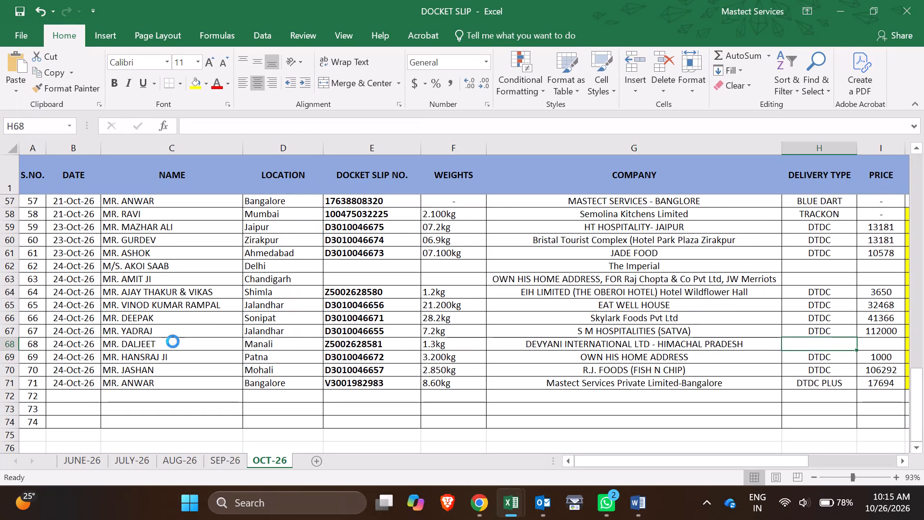
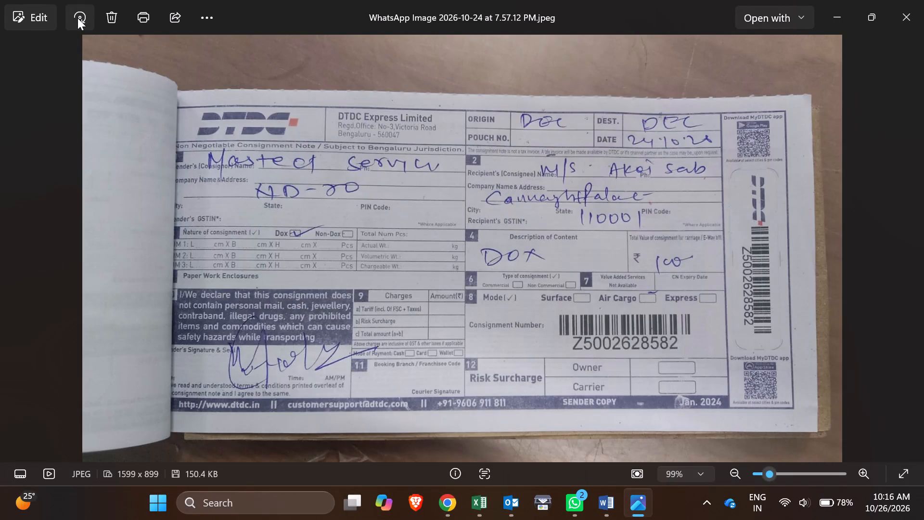
key("alt+Tab")
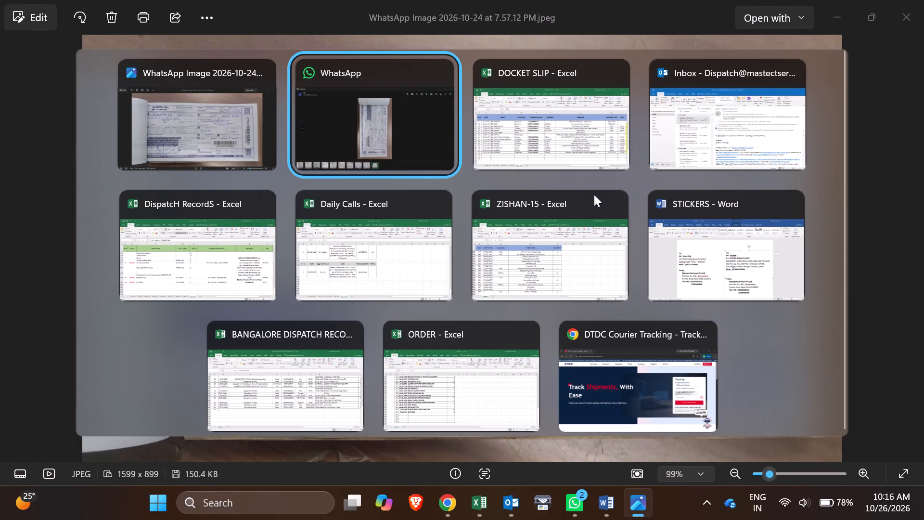
key("alt+Tab")
key("Up")
key("Up")
key("Up")
key("Left")
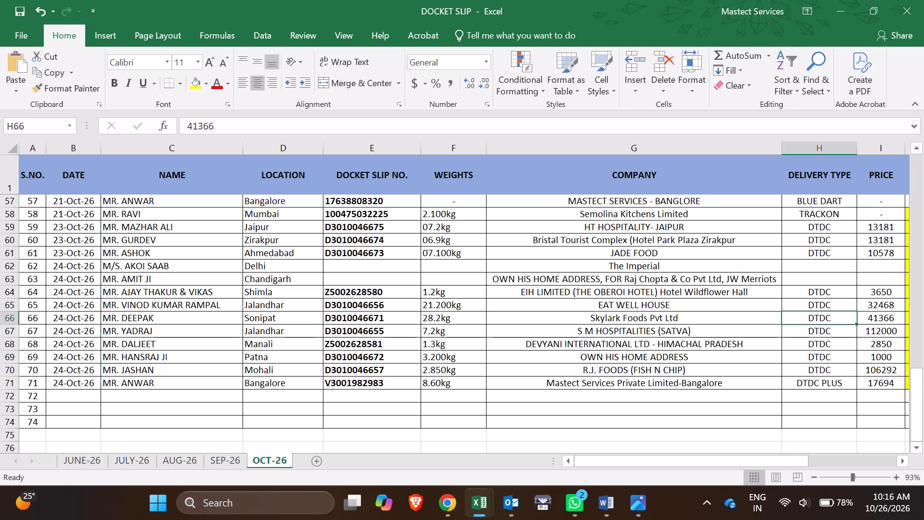
key("Left")
key("Left")
key("Left")
key("Left")
key("Up")
key("Up")
key("Up")
key("Up")
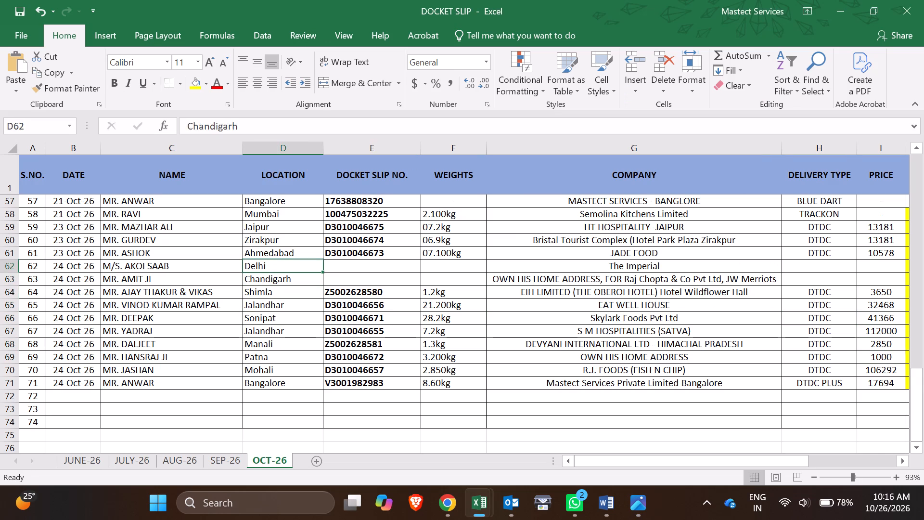
key("Right")
key("alt+Tab")
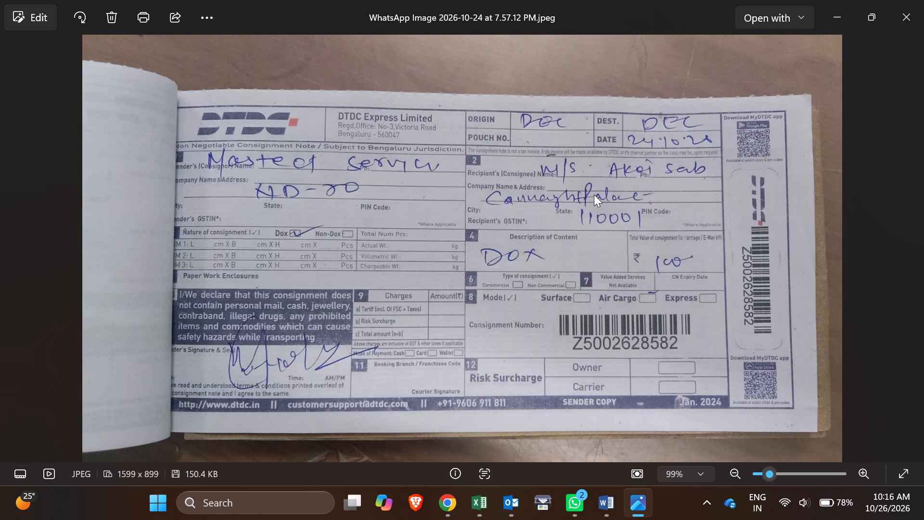
key("alt+Tab")
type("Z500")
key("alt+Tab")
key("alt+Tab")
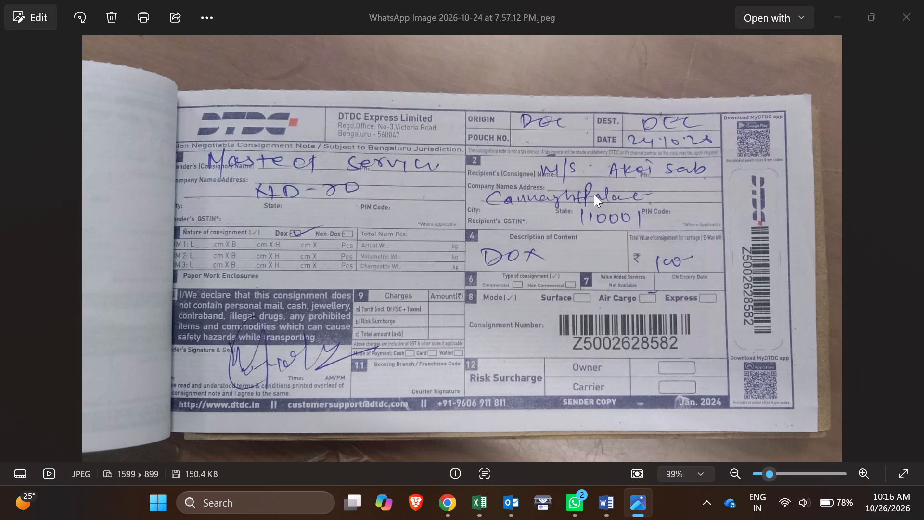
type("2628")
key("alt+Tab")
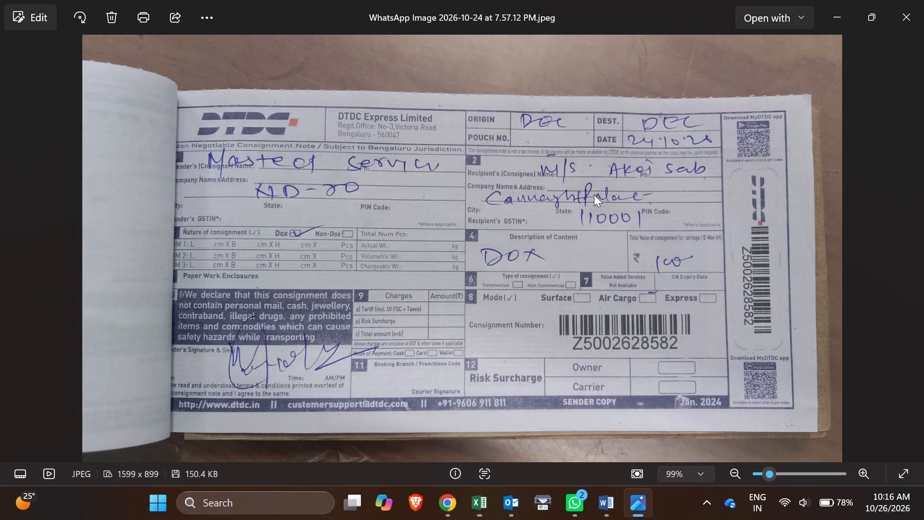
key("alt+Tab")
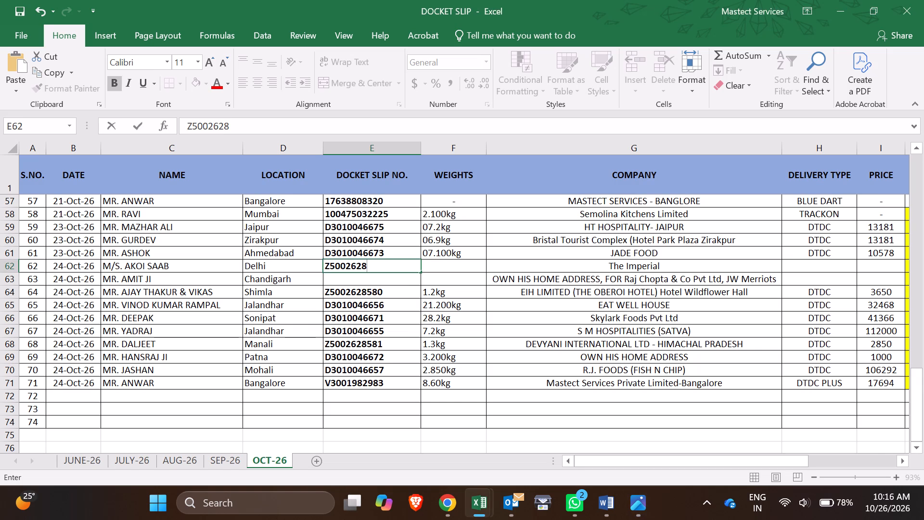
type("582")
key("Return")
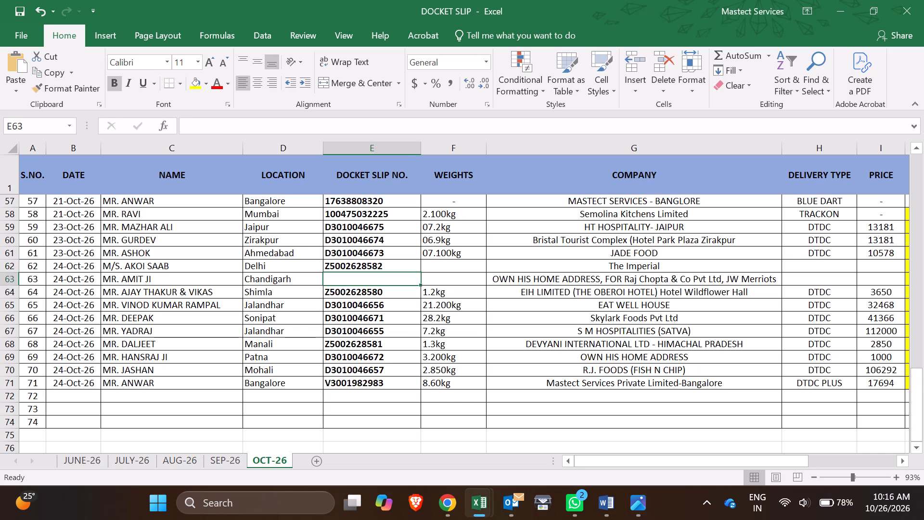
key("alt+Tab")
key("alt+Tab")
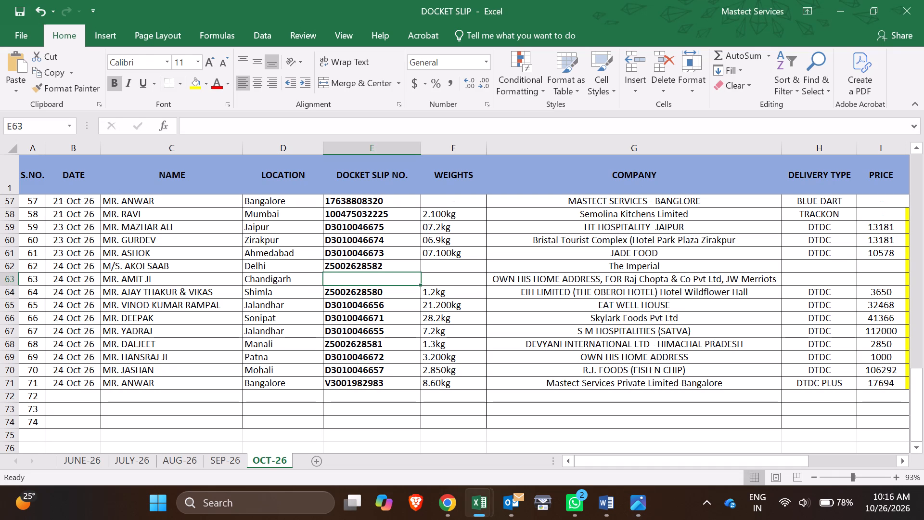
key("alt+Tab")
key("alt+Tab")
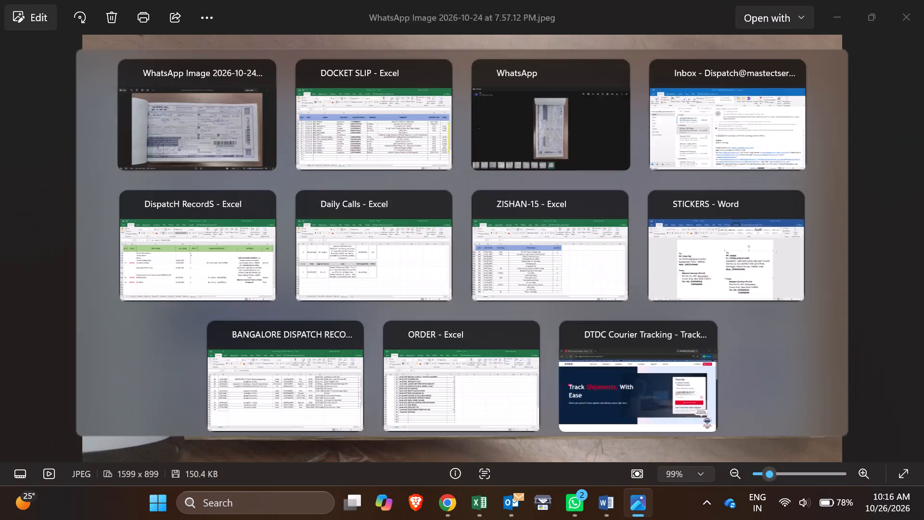
Enter Documents in the weights column for entry 62, the Delhi consignment.
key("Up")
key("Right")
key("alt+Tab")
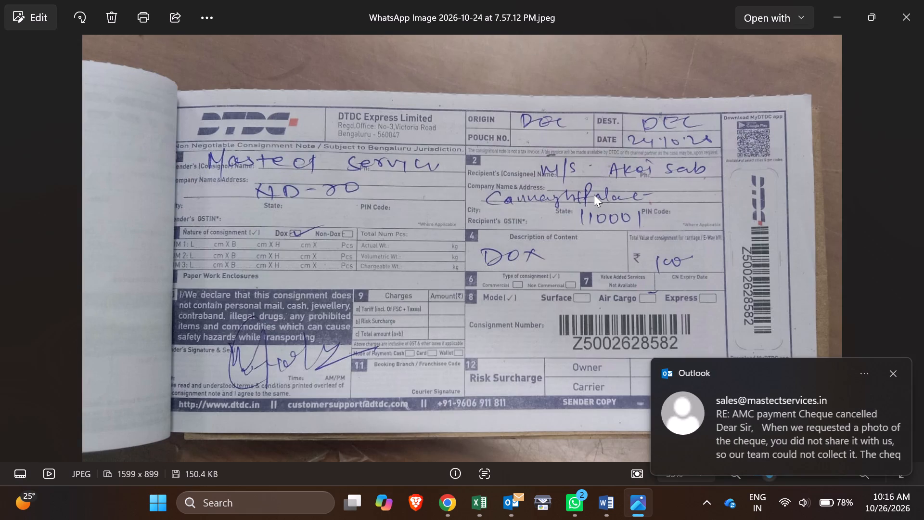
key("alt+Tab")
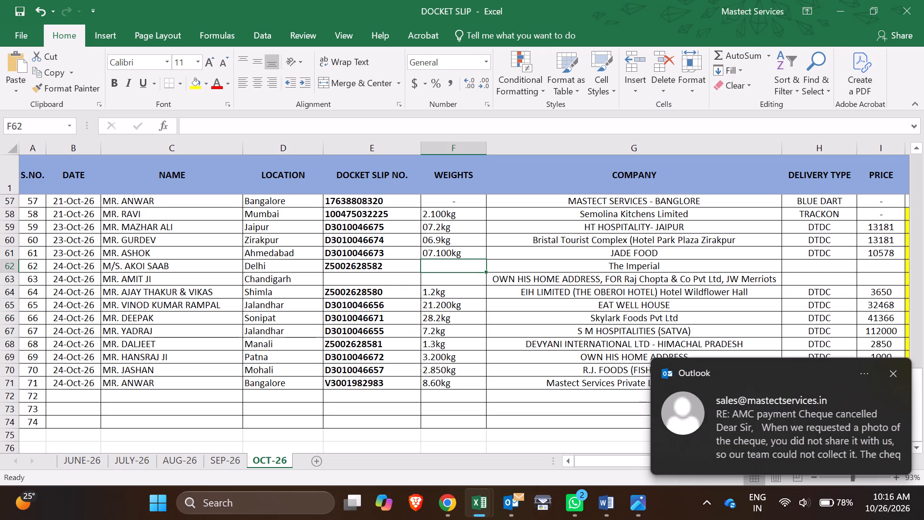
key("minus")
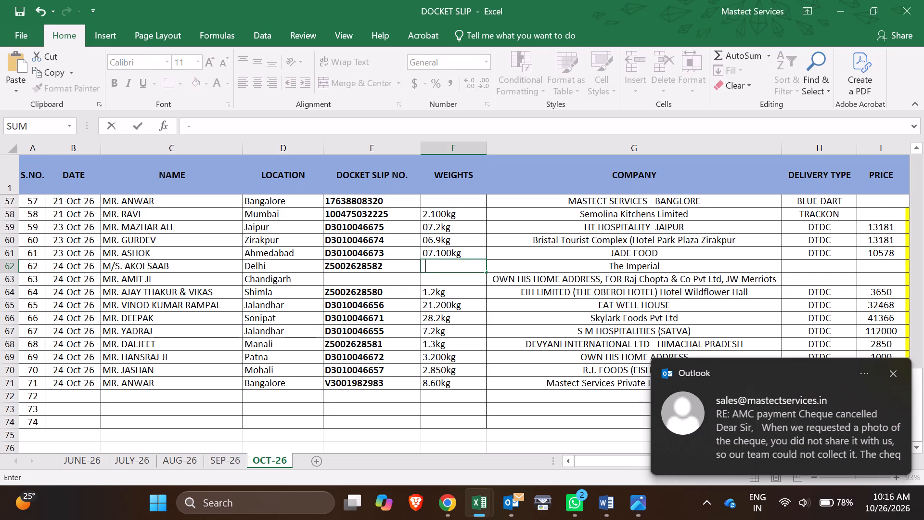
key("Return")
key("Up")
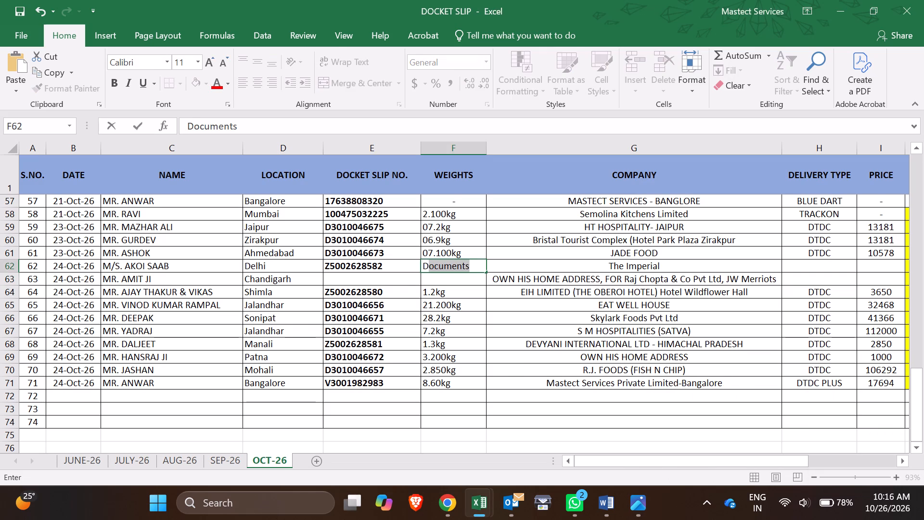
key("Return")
Fill entry 62's delivery type with DTDC, copied down from the entry above.
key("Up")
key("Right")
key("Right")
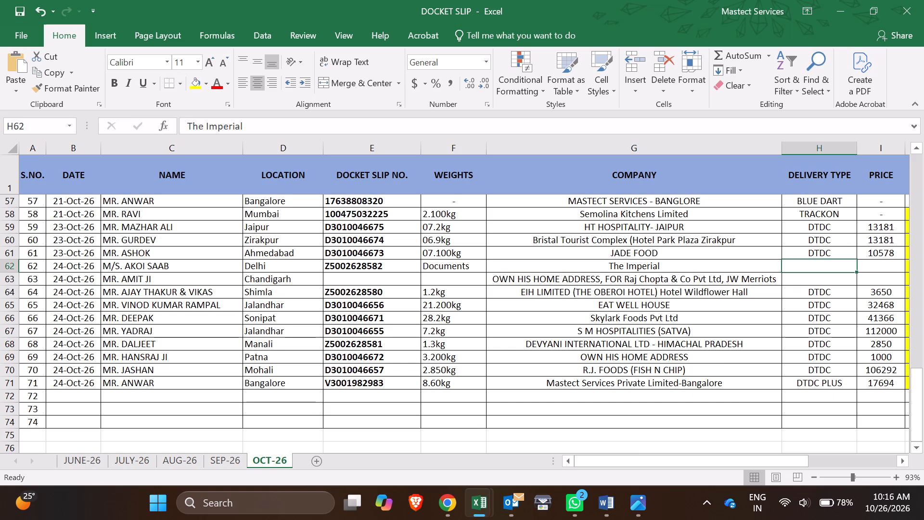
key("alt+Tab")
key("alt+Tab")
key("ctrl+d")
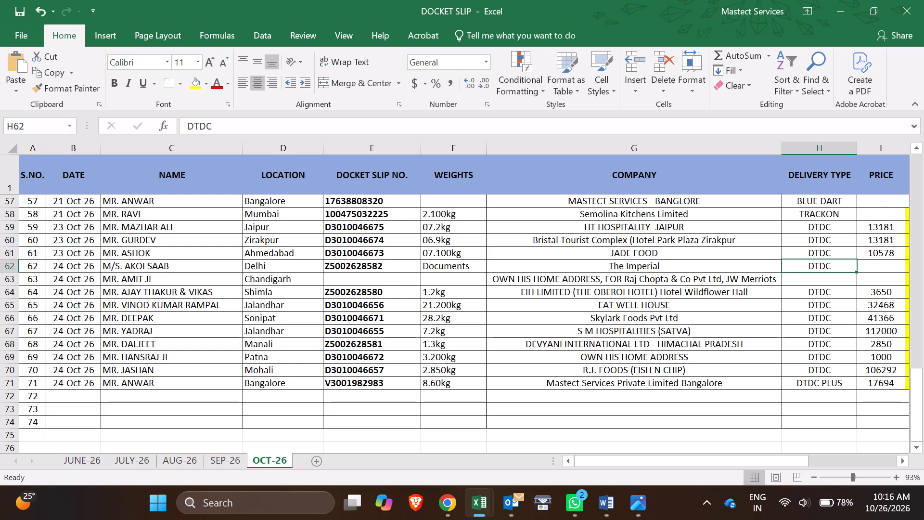
Consult the courier slip photo, enter a price of 1000 for entry 62, and save the workbook.
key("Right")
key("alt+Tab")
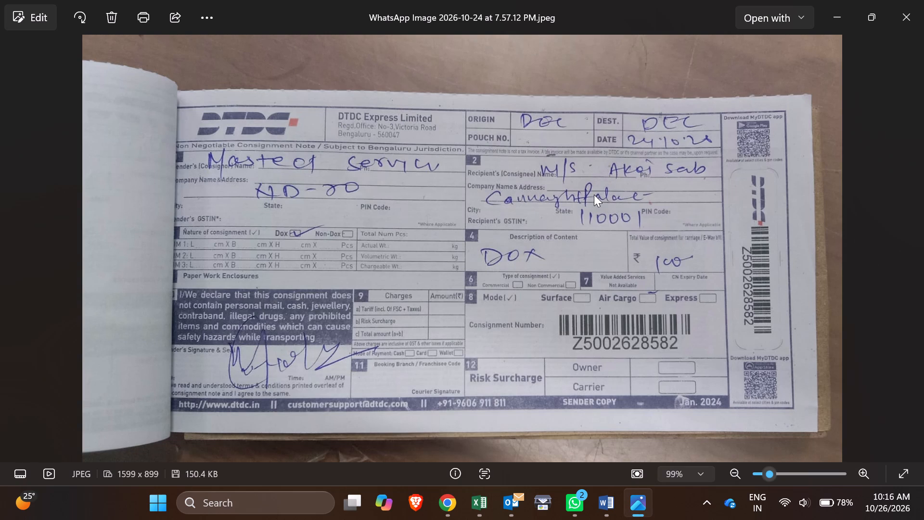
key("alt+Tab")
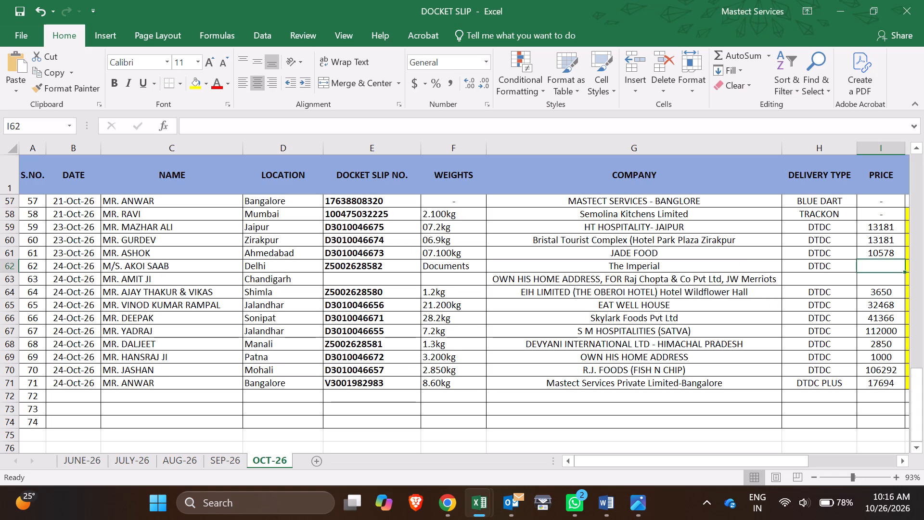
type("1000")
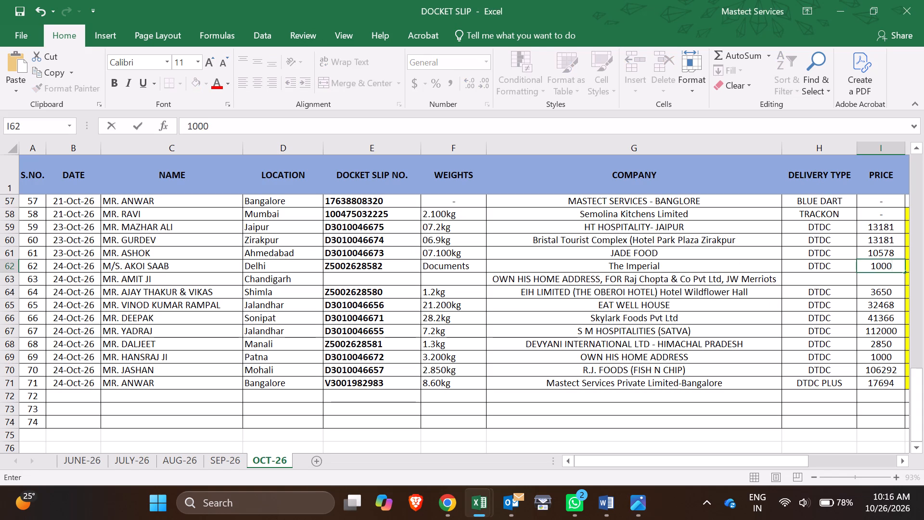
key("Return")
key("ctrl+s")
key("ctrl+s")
Go to the start of entry 63's row, the Chandigarh consignment, and save the workbook again.
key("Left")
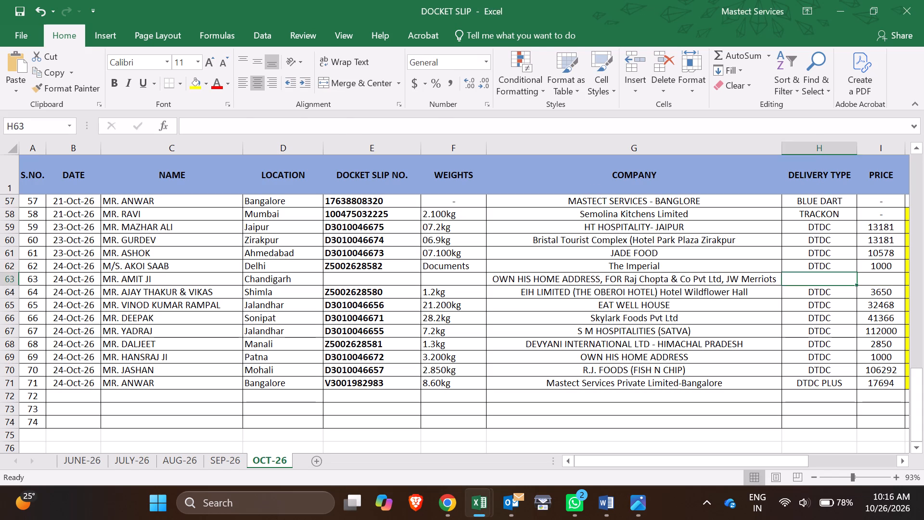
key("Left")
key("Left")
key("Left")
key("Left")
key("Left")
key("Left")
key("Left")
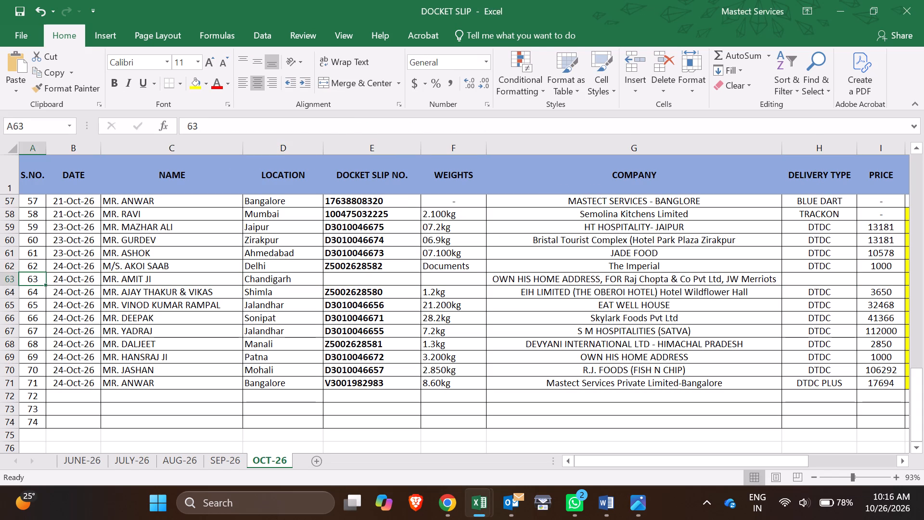
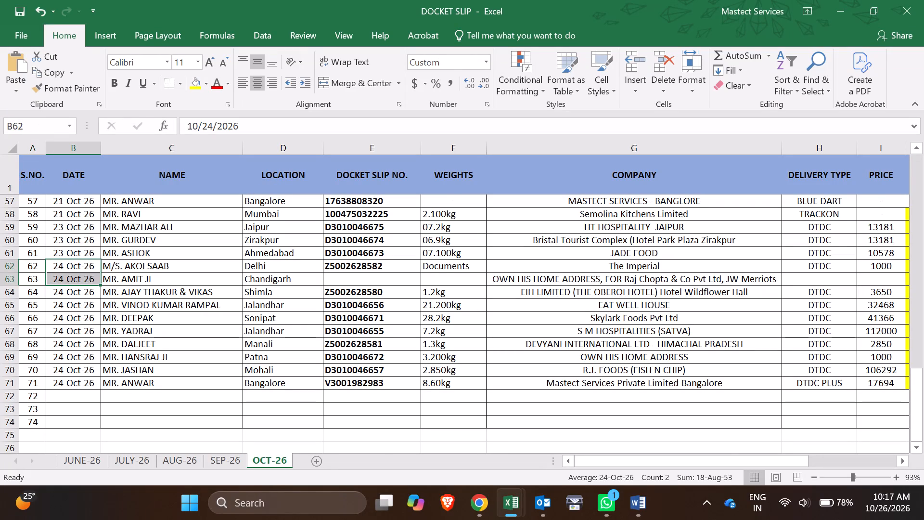
key("shift+Right")
key("shift+Right")
key("shift+Right")
key("shift+Right")
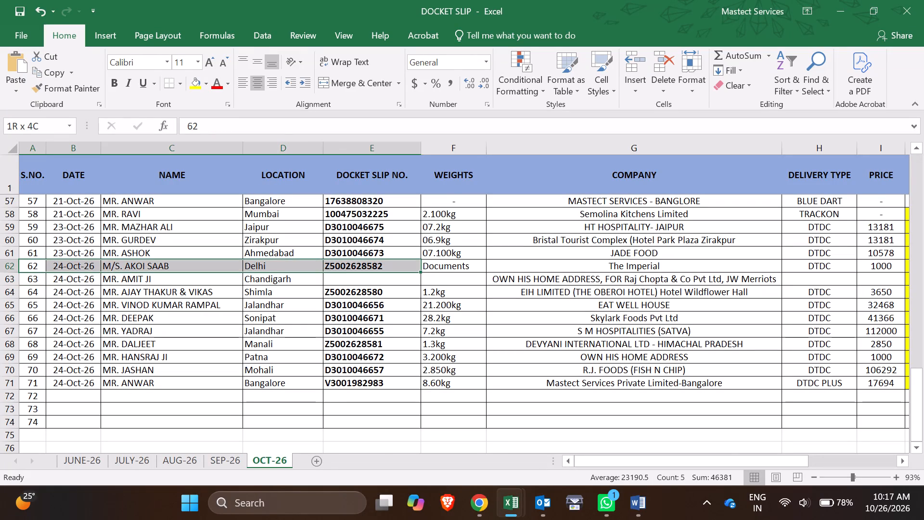
key("shift+Right")
key("shift+Right")
key("shift+Right")
key("shift+Right")
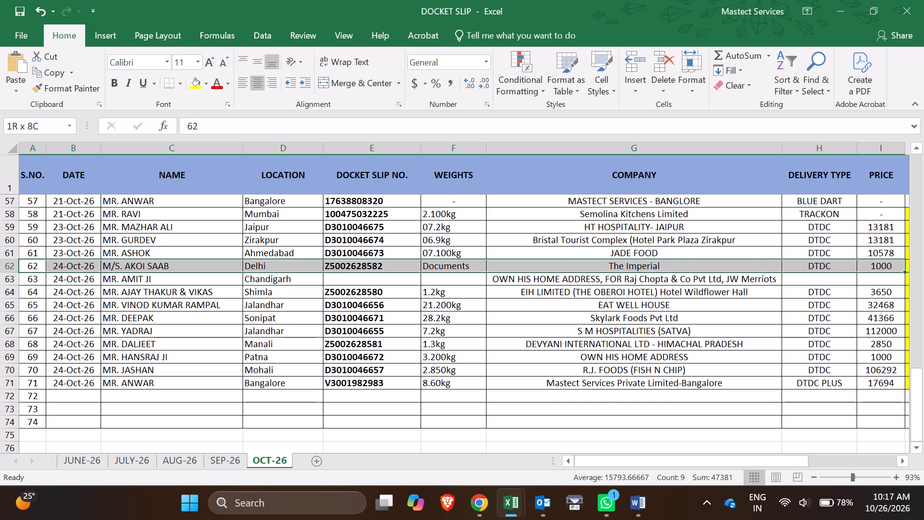
key("shift+Left")
key("shift+Left")
key("shift+Left")
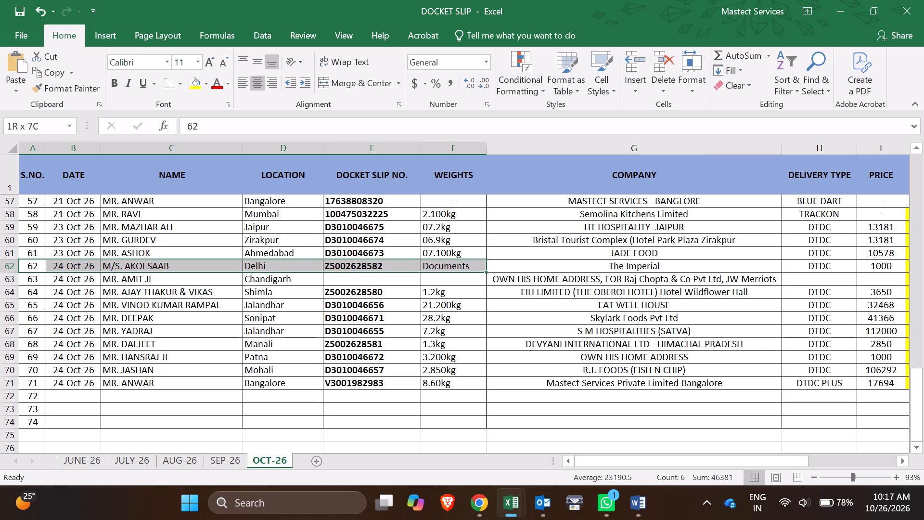
key("shift+Left")
key("shift+Left")
key("shift+Left")
key("shift+Left")
key("shift+Left")
key("shift+Right")
key("shift+Right")
key("shift+Right")
key("shift+Right")
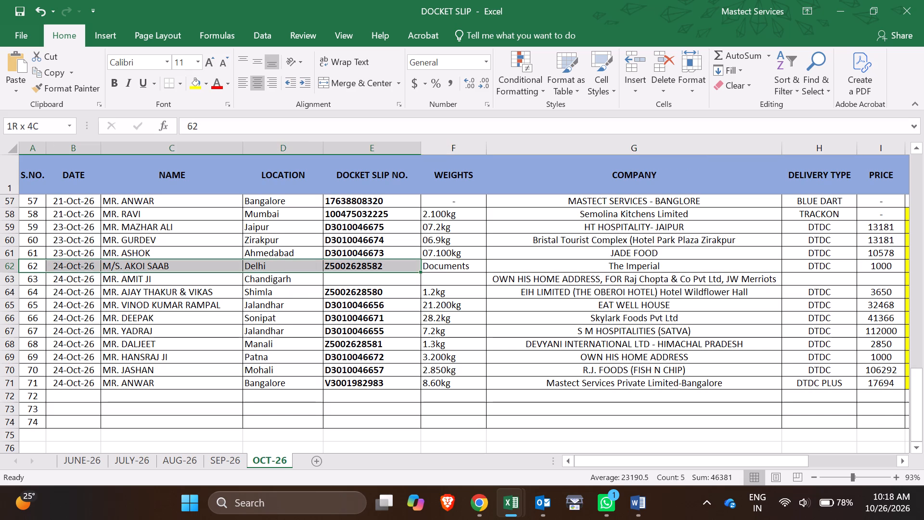
key("shift+Right")
key("shift+Right")
key("shift+Right")
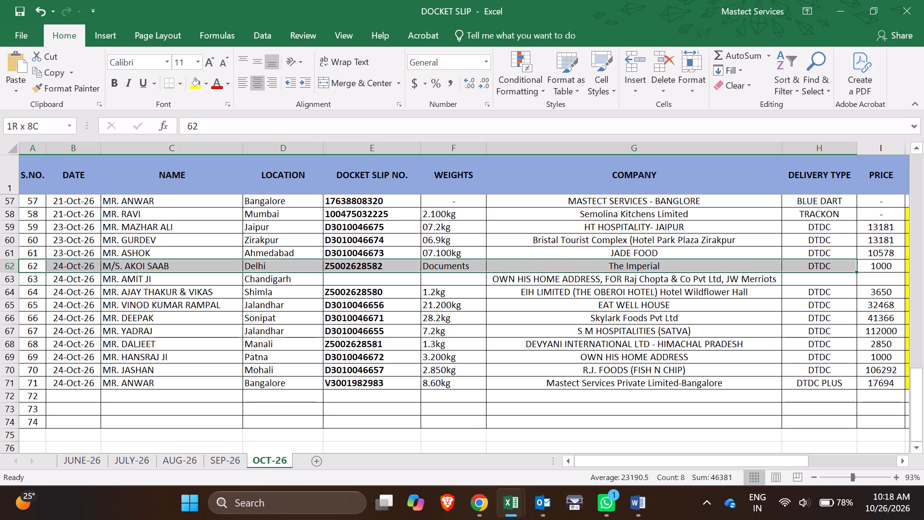
Review the Delhi consignment row, entry 62, across its details through the Status and Mail columns of the October sheet.
key("shift+Right")
key("shift+Right")
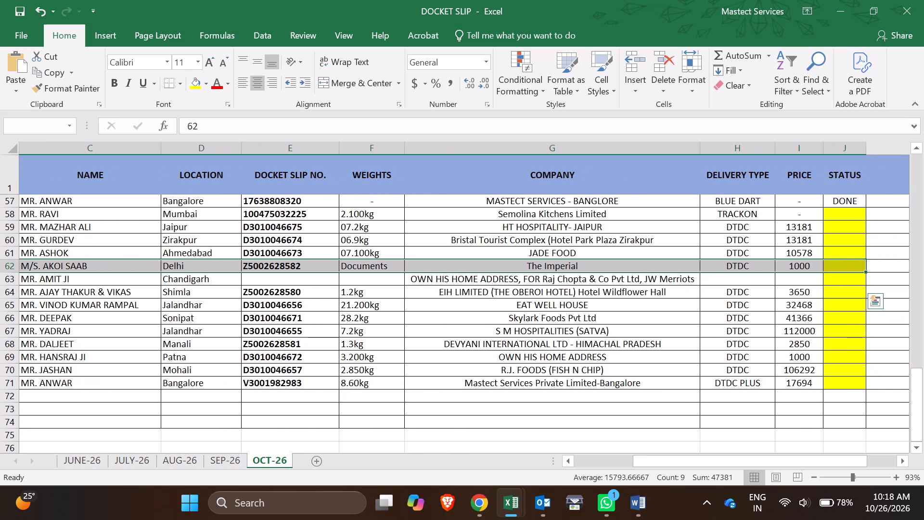
key("Right")
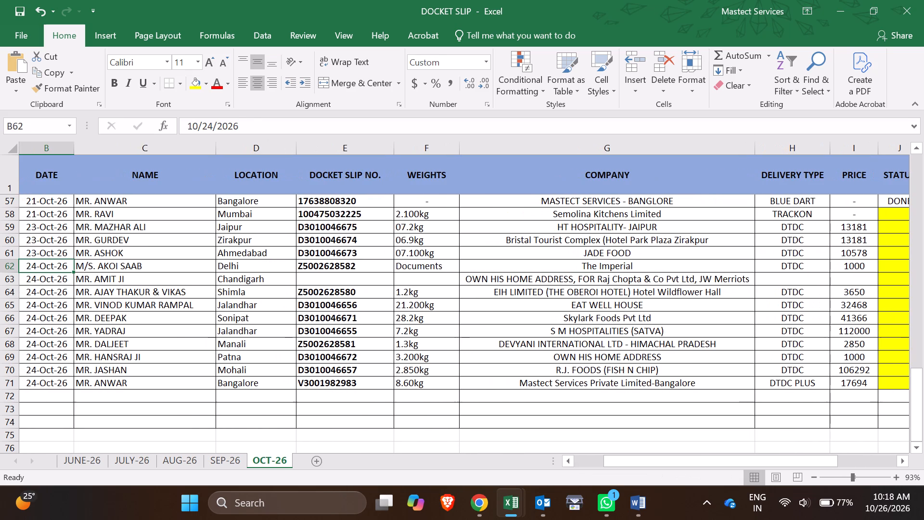
key("Right")
key("Right")
key("Right")
key("Right")
key("Right")
key("Right")
key("Right")
key("Right")
key("Right")
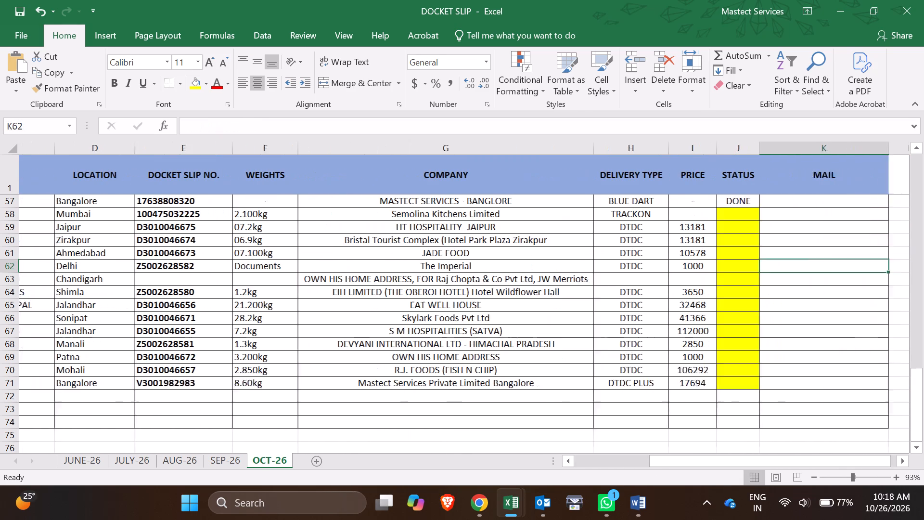
Enter "NOT SEND ONLY DOCUMENTS" as the Mail note for entry 62, the Delhi consignment.
key("Right")
key("Left")
key("Left")
key("Right")
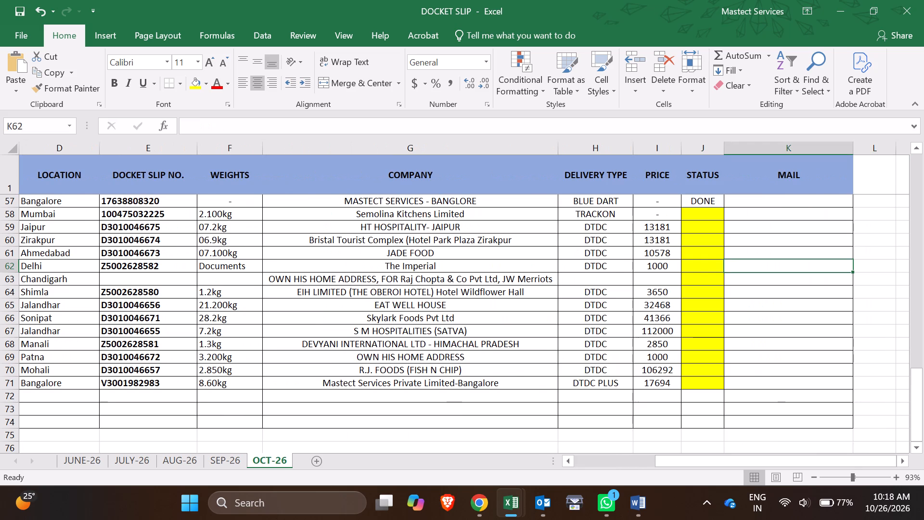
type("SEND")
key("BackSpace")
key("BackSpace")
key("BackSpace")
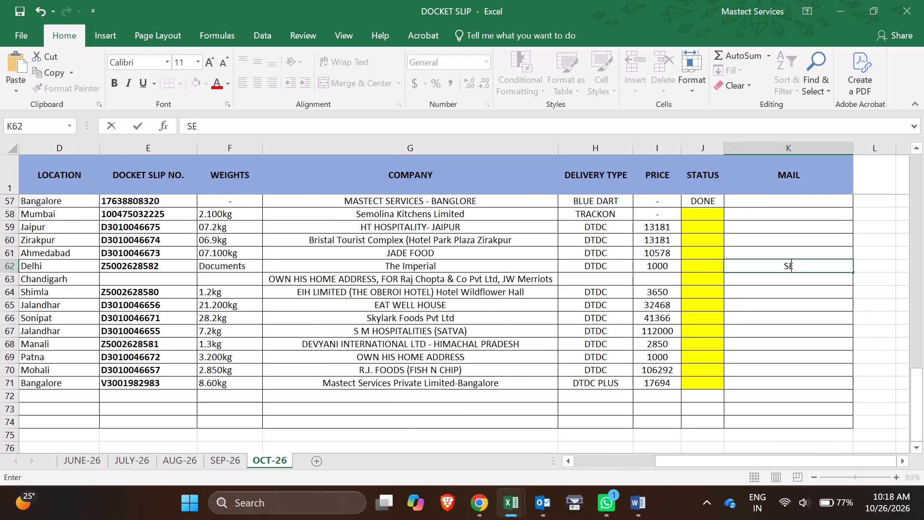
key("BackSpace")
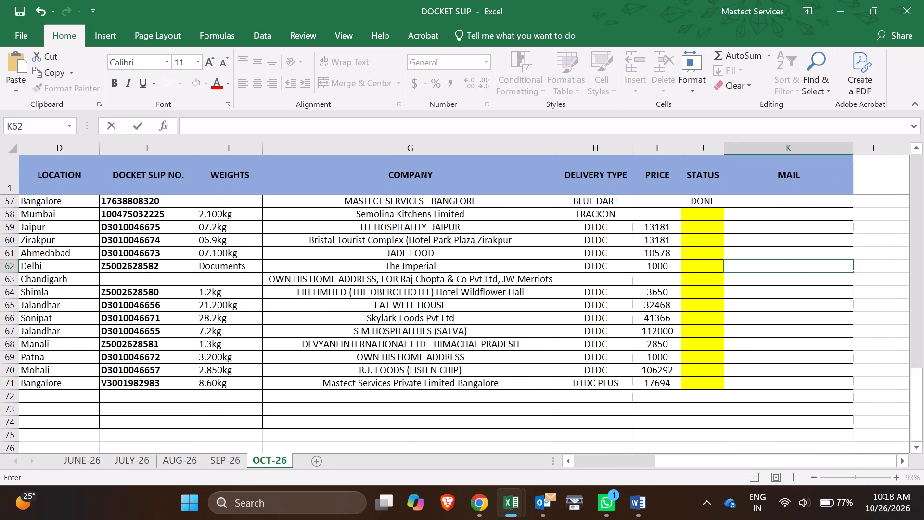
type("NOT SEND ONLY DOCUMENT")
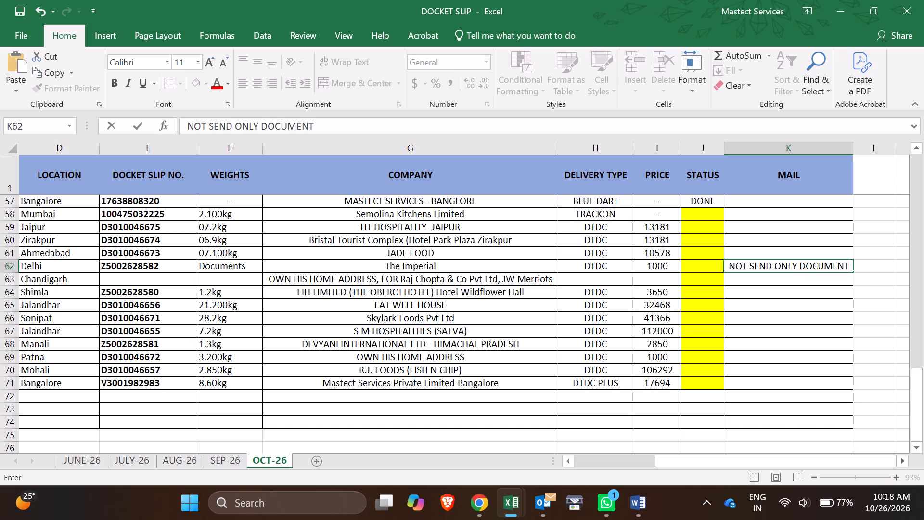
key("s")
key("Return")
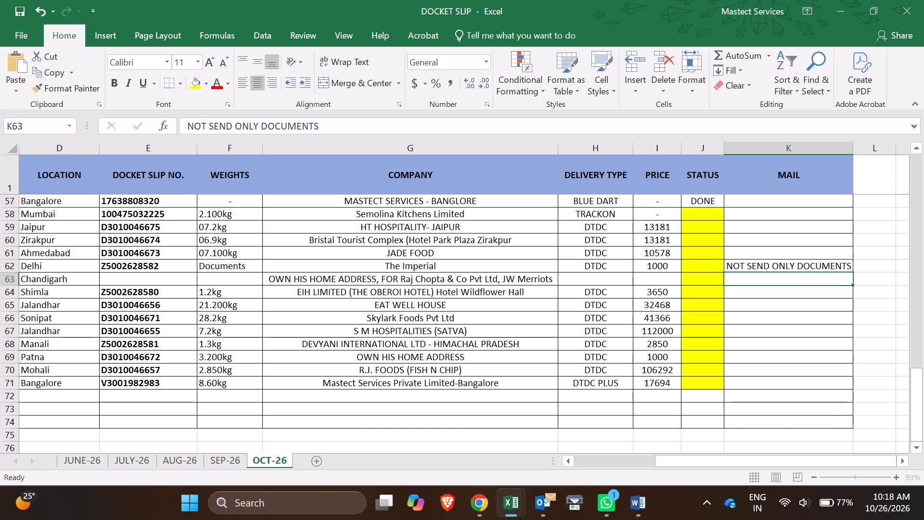
Go back to the name and location details of entry 63, the Chandigarh consignment, and save the workbook.
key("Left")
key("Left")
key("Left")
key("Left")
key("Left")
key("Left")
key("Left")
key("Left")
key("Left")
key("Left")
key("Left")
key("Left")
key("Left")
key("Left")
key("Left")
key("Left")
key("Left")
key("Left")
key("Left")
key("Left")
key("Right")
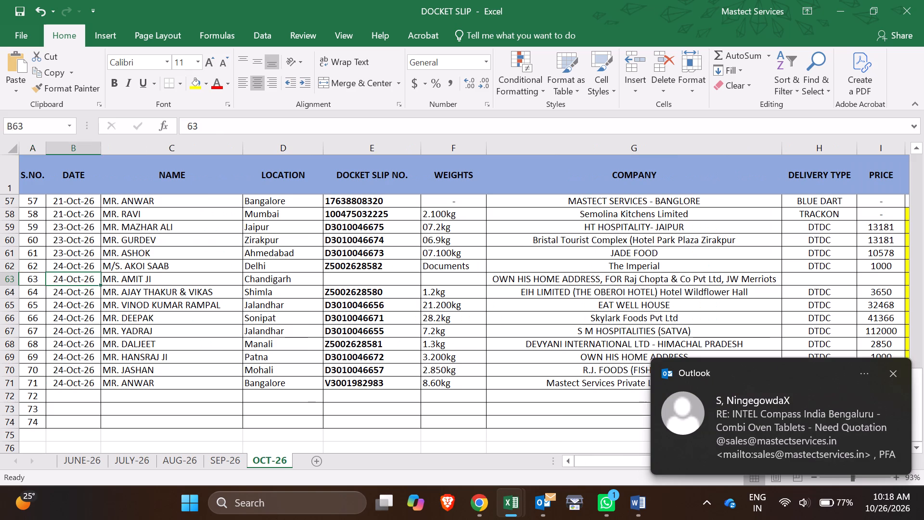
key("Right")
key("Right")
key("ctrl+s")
In entry 64, the Shimla consignment, select the words "Hotel Wildflower Hall" within the company text.
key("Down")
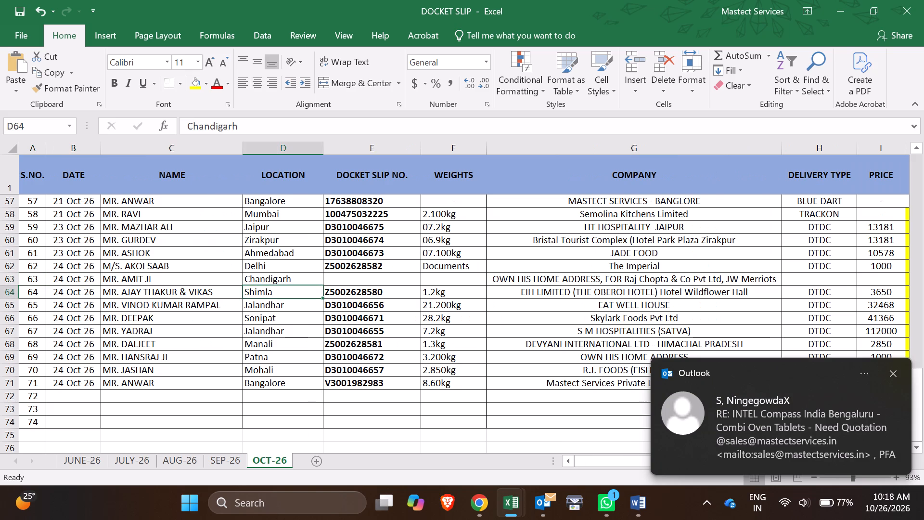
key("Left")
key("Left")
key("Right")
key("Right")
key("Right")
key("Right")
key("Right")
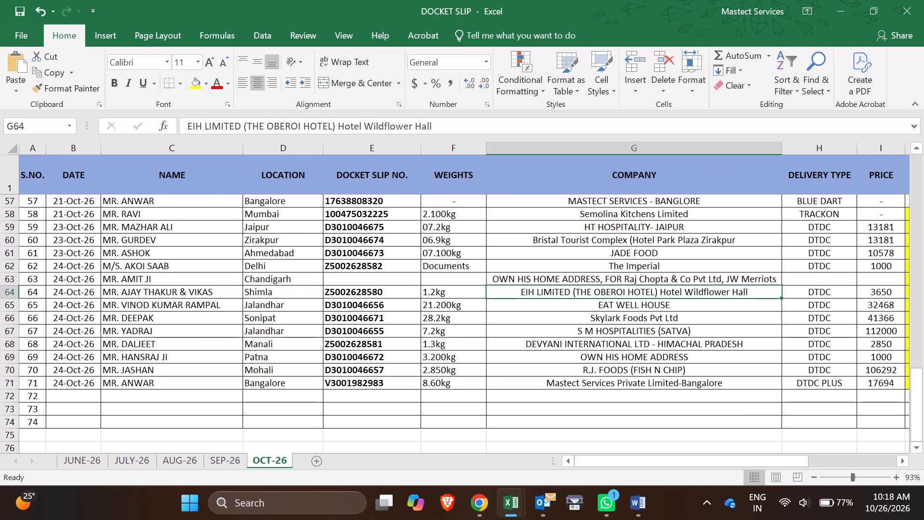
triple_click(287, 125)
left_click(287, 125)
triple_click(287, 125)
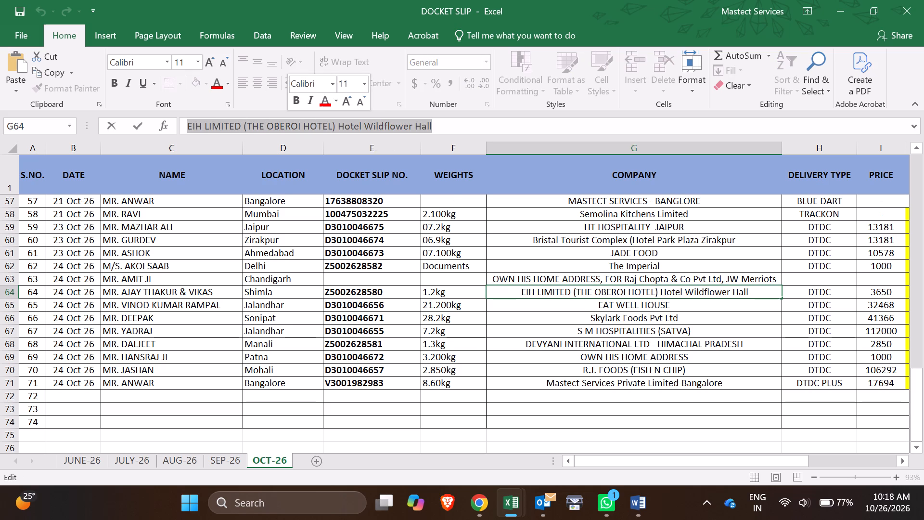
left_click(287, 125)
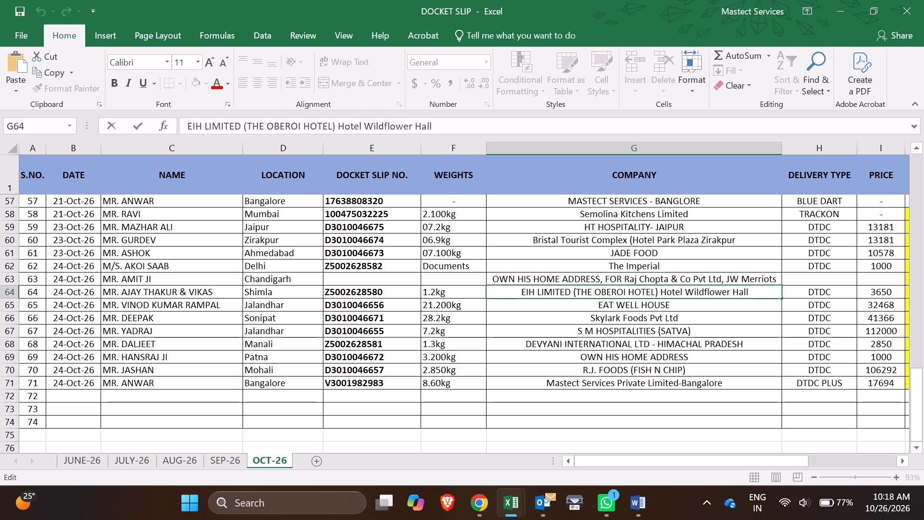
left_click(189, 126)
key("Right")
key("Right")
key("Right")
key("Right")
key("Right")
key("Right")
key("Right")
key("Right")
key("Right")
key("Right")
key("Right")
key("Right")
key("Right")
key("Right")
key("Right")
key("Right")
key("Right")
key("Right")
key("Right")
key("Right")
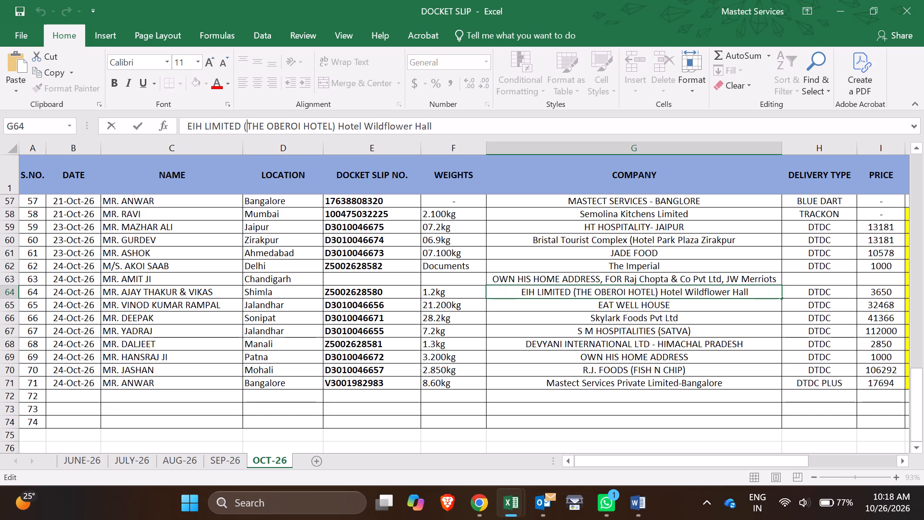
key("shift+Right")
key("shift+Right")
key("shift+Right")
key("shift+Right")
key("shift+Right")
key("shift+Right")
key("shift+Right")
key("shift+Right")
key("shift+Right")
key("shift+Right")
key("shift+Right")
key("shift+Right")
key("shift+Right")
key("shift+Right")
key("shift+Right")
key("shift+Right")
key("shift+Right")
key("shift+Right")
key("shift+Right")
key("shift+Right")
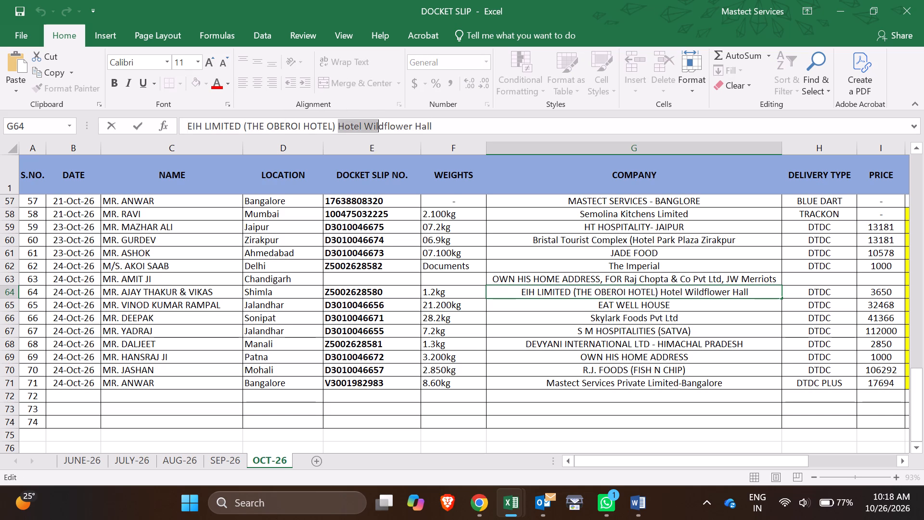
key("shift+Left")
key("shift+Left")
key("shift+Right")
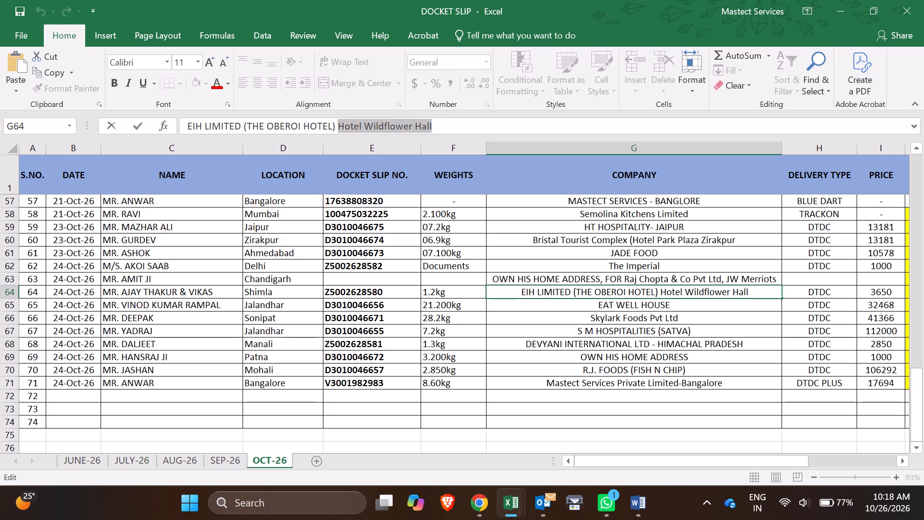
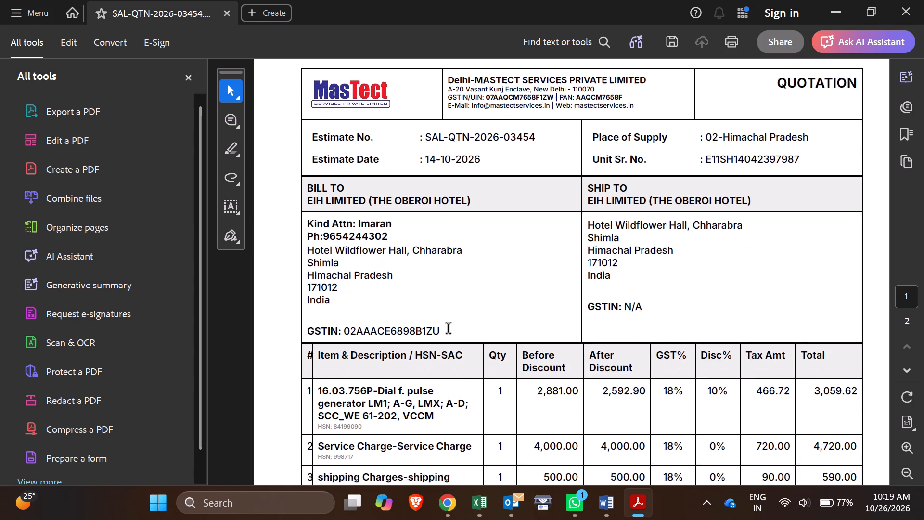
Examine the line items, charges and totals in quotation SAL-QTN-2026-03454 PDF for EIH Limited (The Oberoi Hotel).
scroll(449, 329, "down", 3)
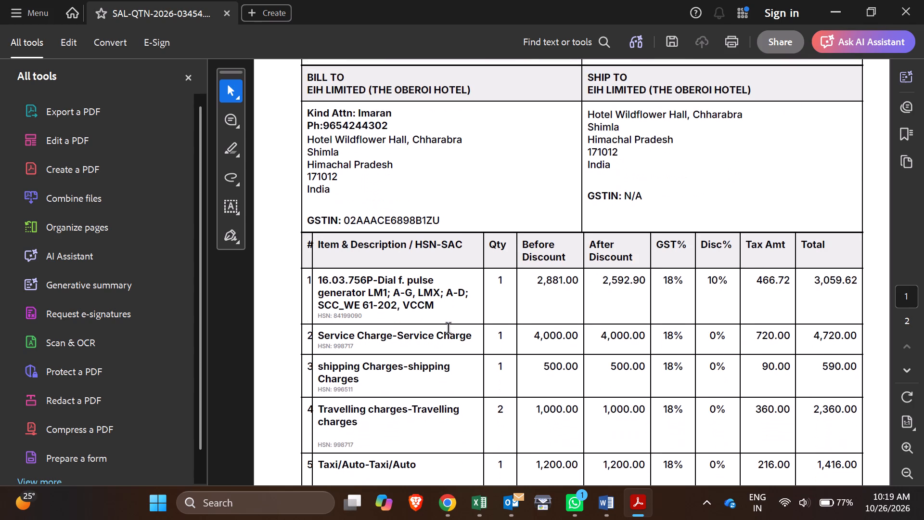
scroll(449, 329, "down", 3)
scroll(449, 329, "up", 1)
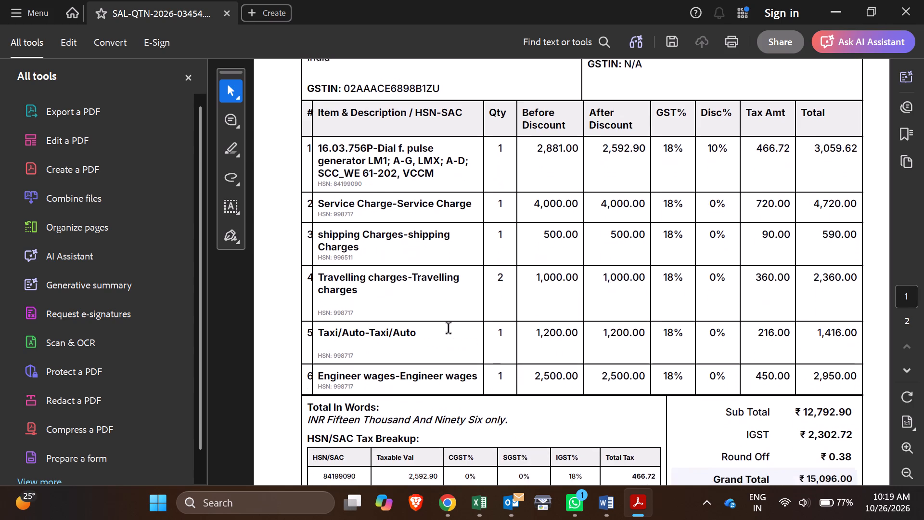
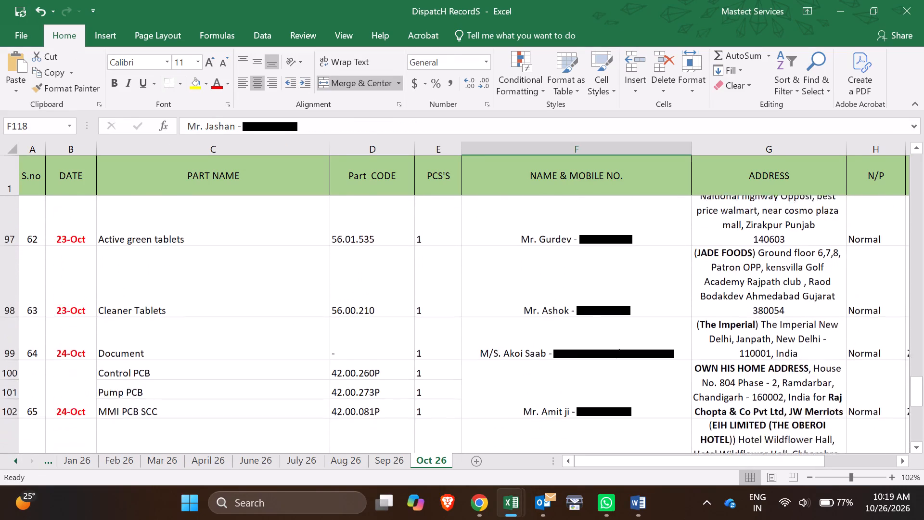
Check the recipients of dispatch entries 61 to 66 in the Oct 26 sheet against the OCT-26 rows of the DOCKET SLIP workbook.
left_click(599, 249)
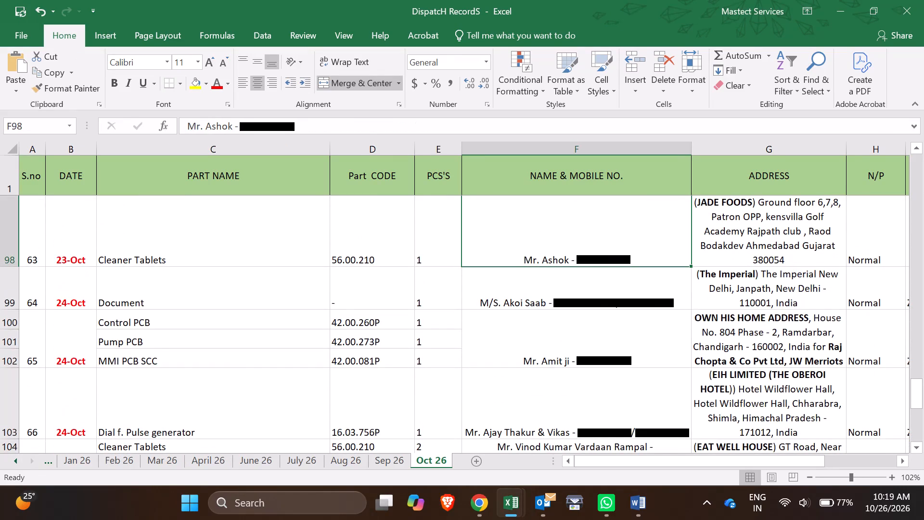
key("Up")
key("Up")
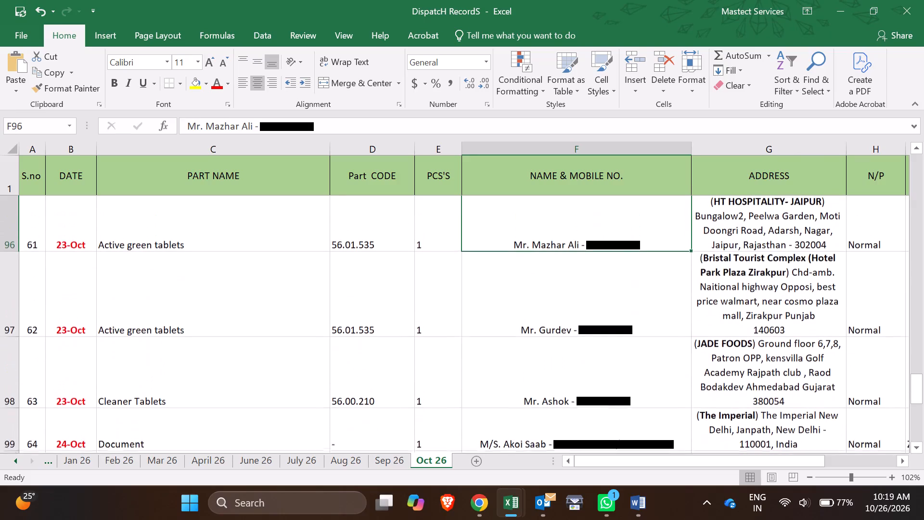
key("Down")
key("Down")
key("Down")
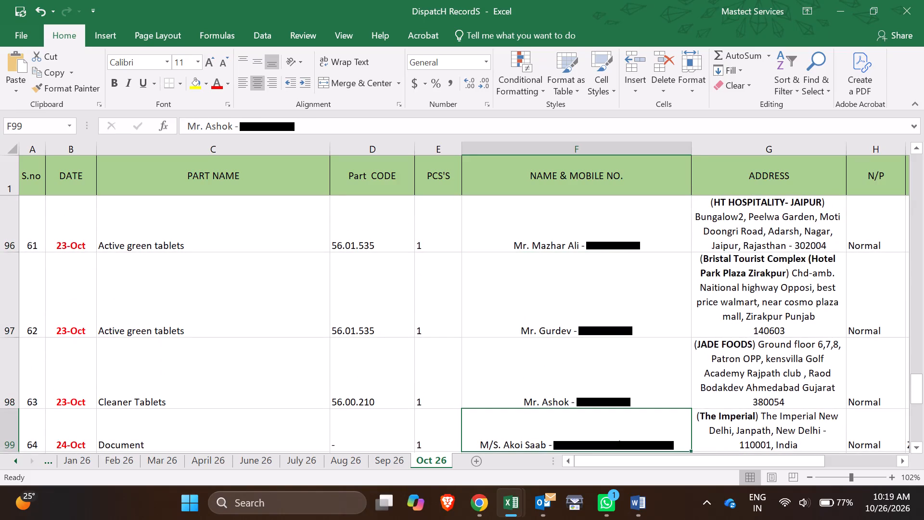
key("Down")
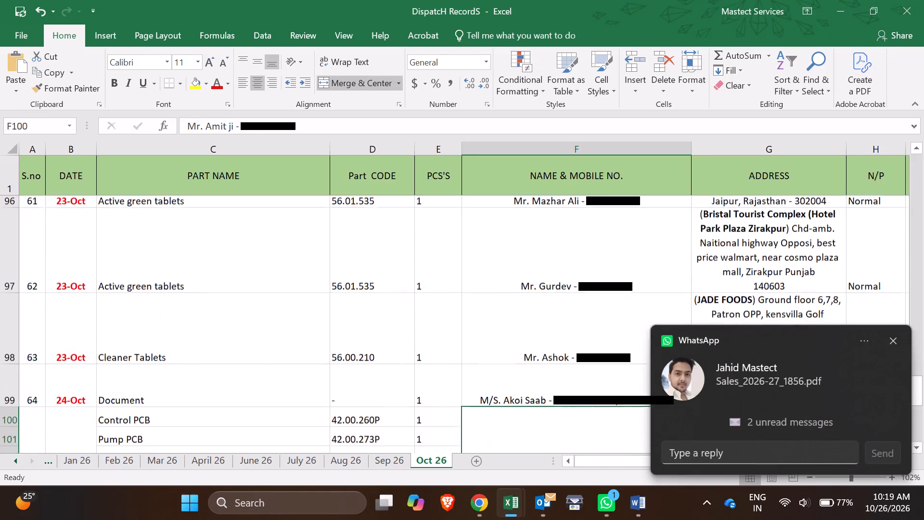
key("Down")
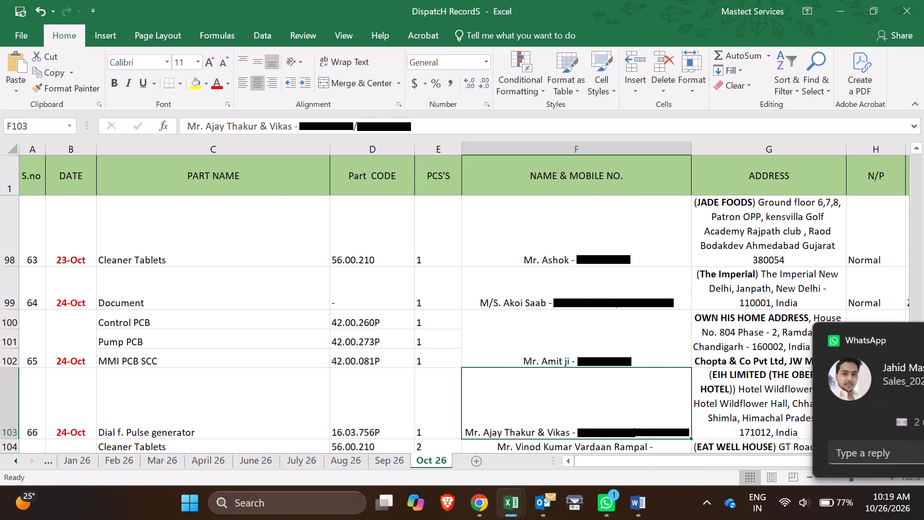
key("alt+Tab")
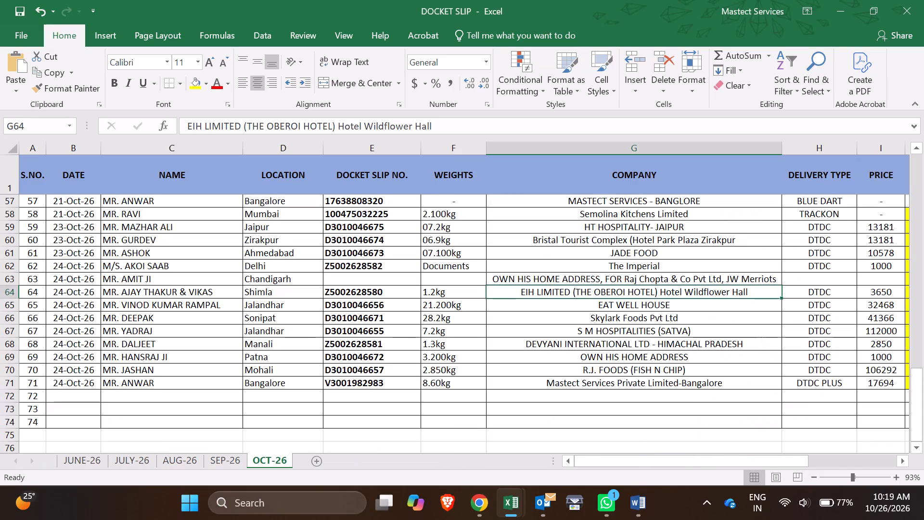
key("alt+Tab")
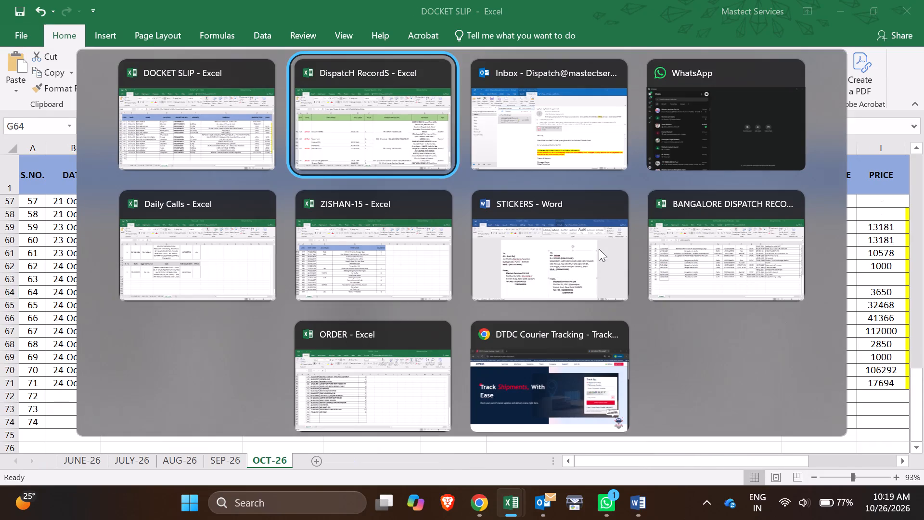
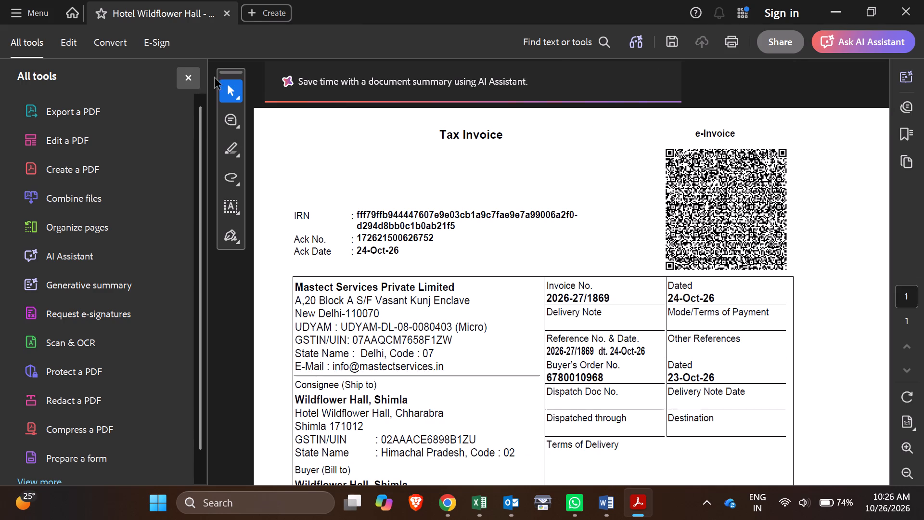
Review the Wildflower Hall, Shimla tax invoice PDF, checking its invoice and order references, consignee, item, freight and tax details.
left_click(765, 82)
scroll(697, 263, "down", 2)
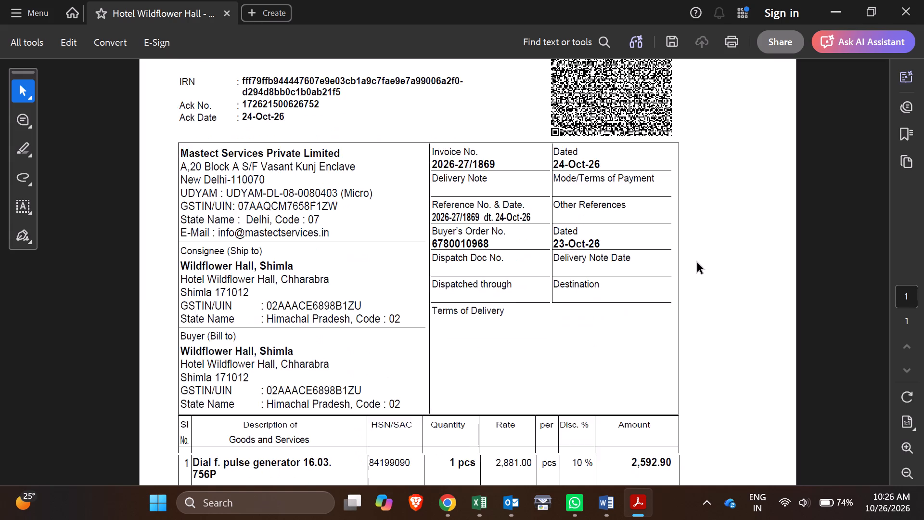
scroll(697, 263, "down", 3)
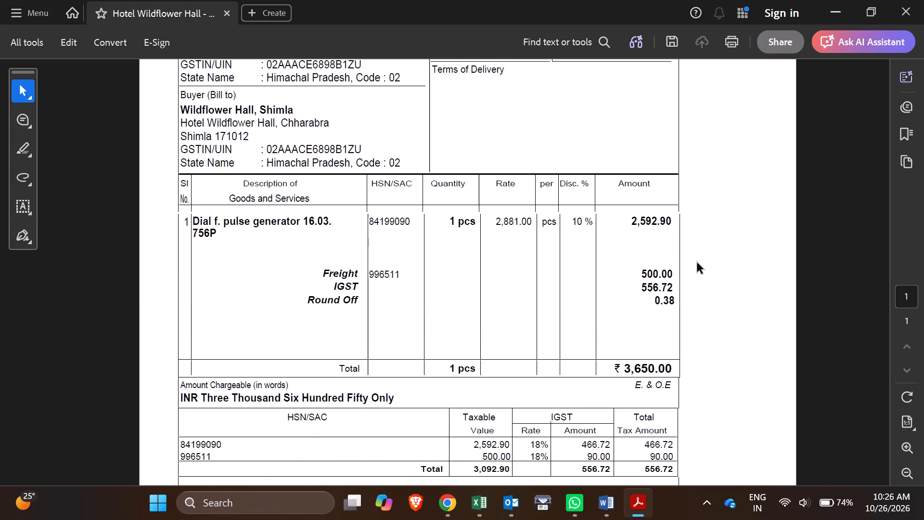
scroll(697, 263, "down", 3)
scroll(697, 263, "up", 1)
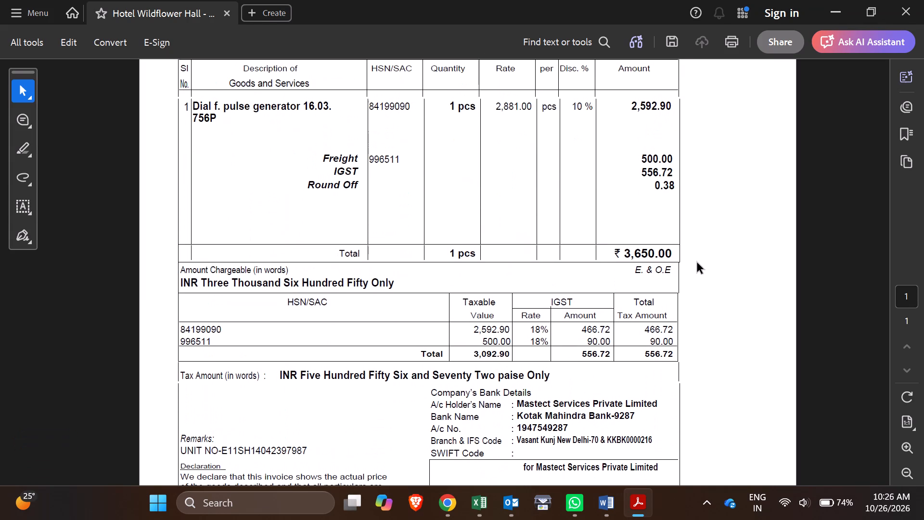
scroll(697, 263, "up", 8)
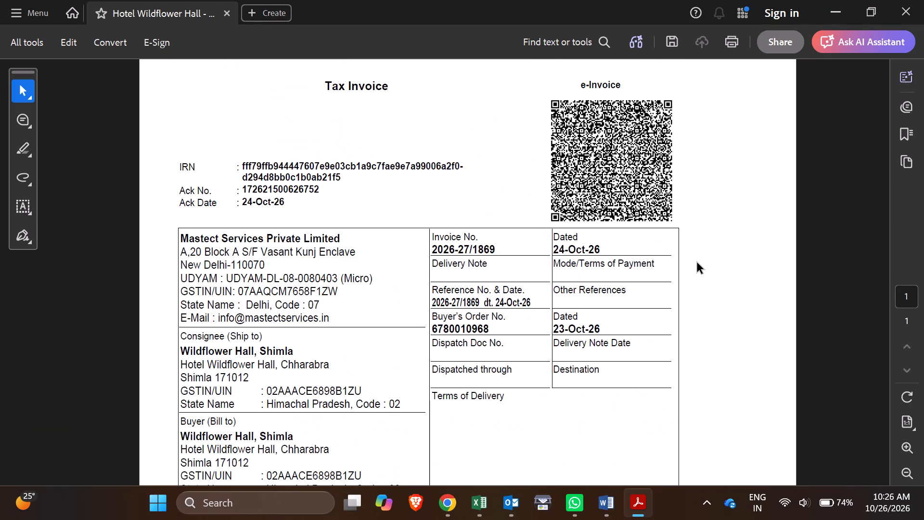
scroll(697, 263, "up", 4)
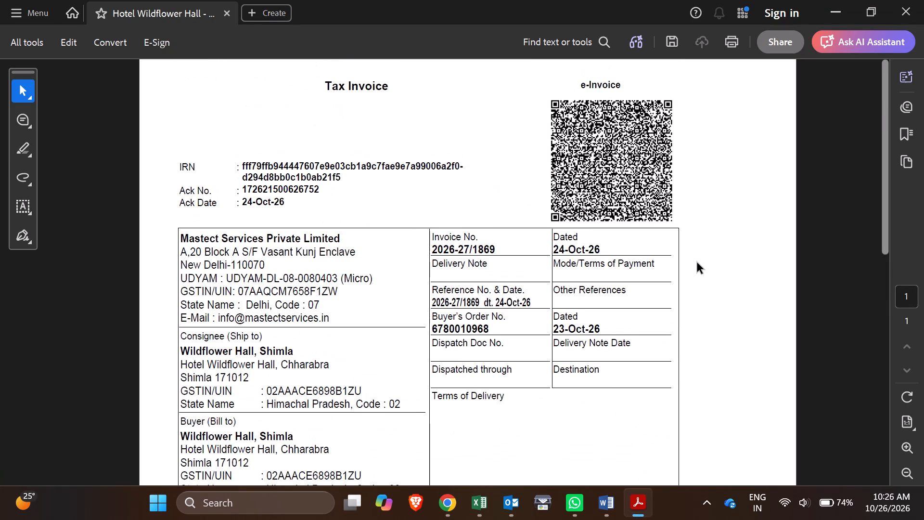
scroll(697, 263, "up", 3)
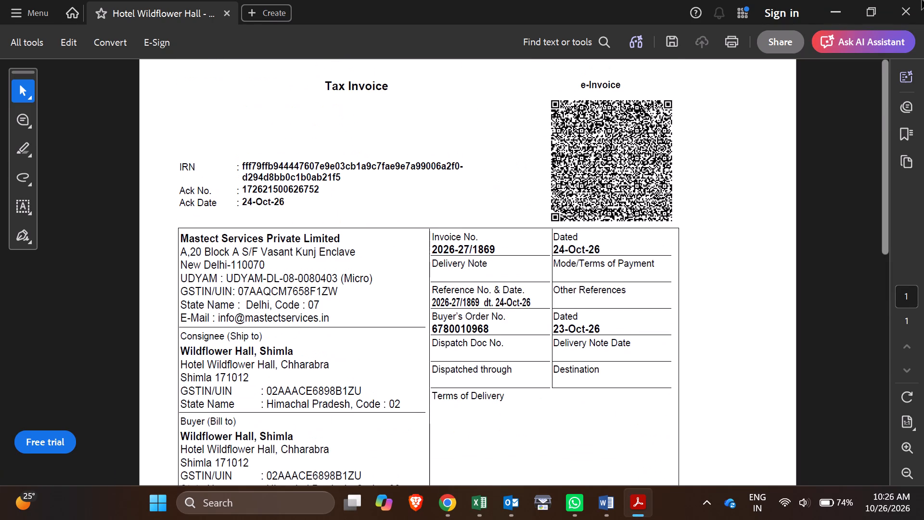
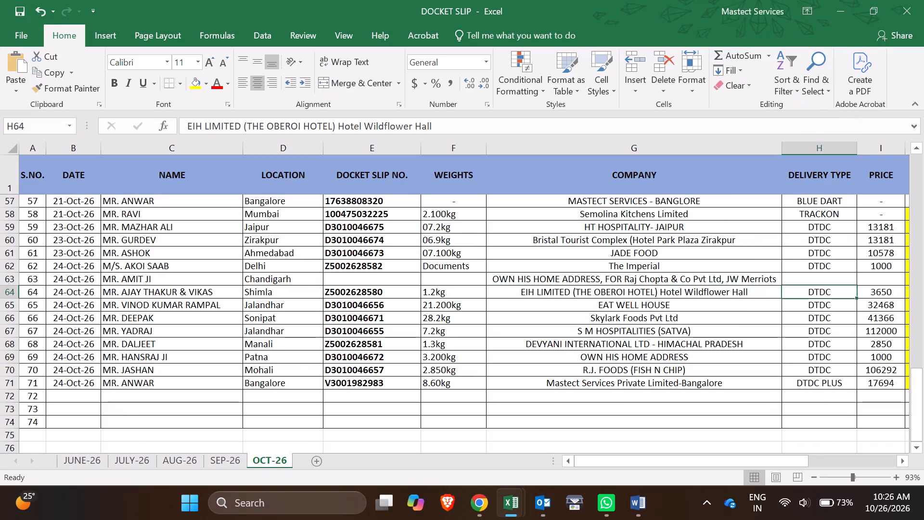
Record SEND - 26 in the Mail column for entry 64, the Shimla consignment.
key("Right")
key("Right")
key("Right")
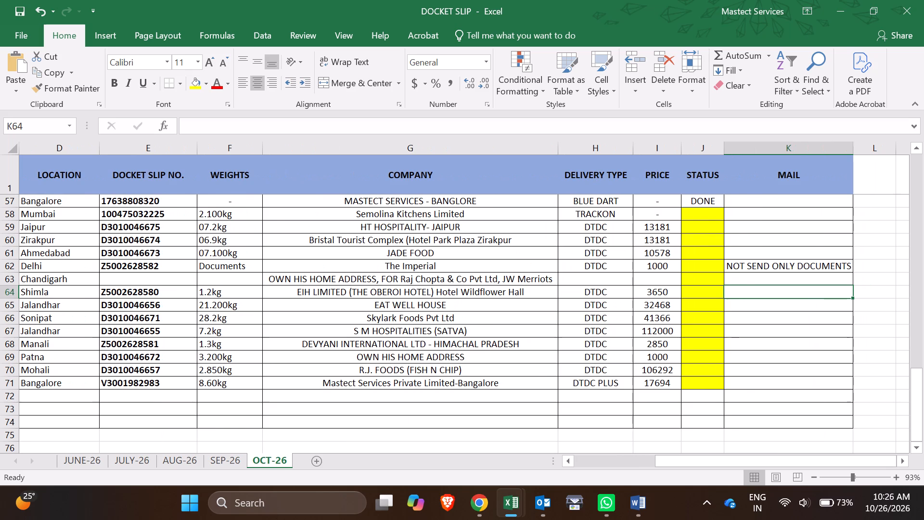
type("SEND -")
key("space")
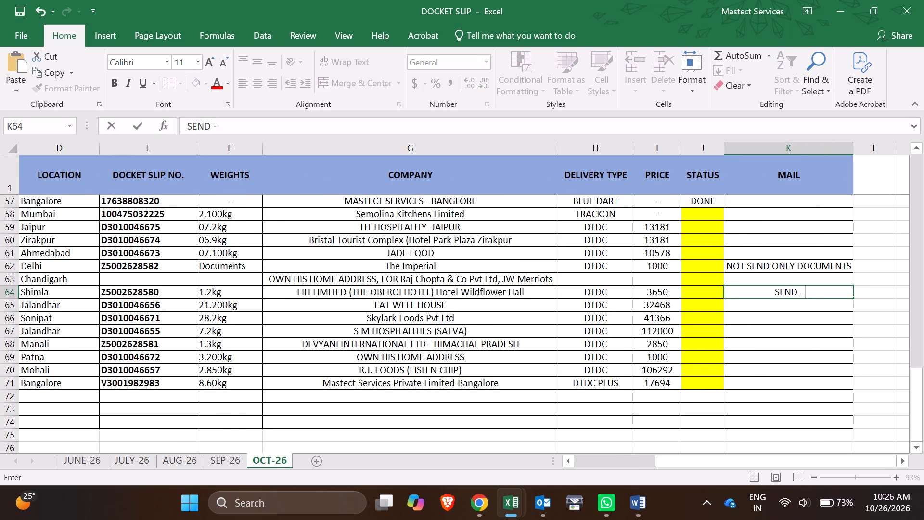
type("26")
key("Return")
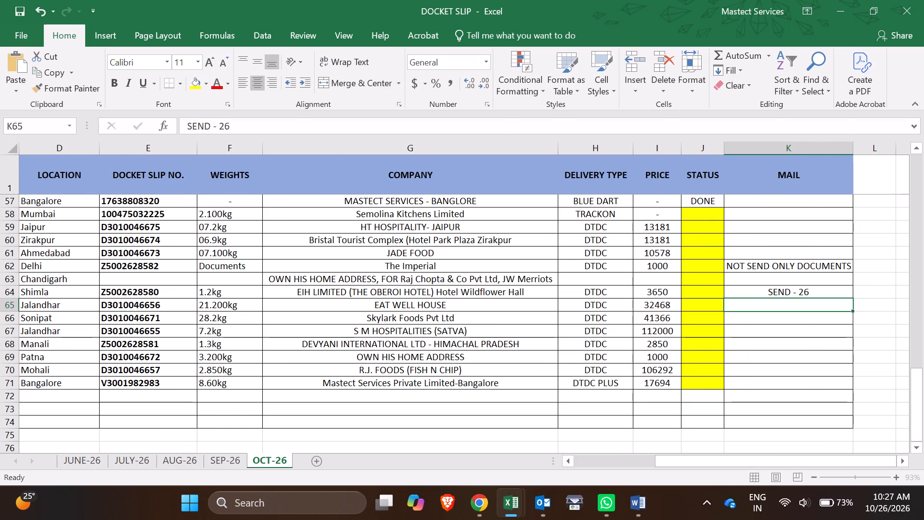
Switch from the docket slip workbook to the Outlook Drafts window.
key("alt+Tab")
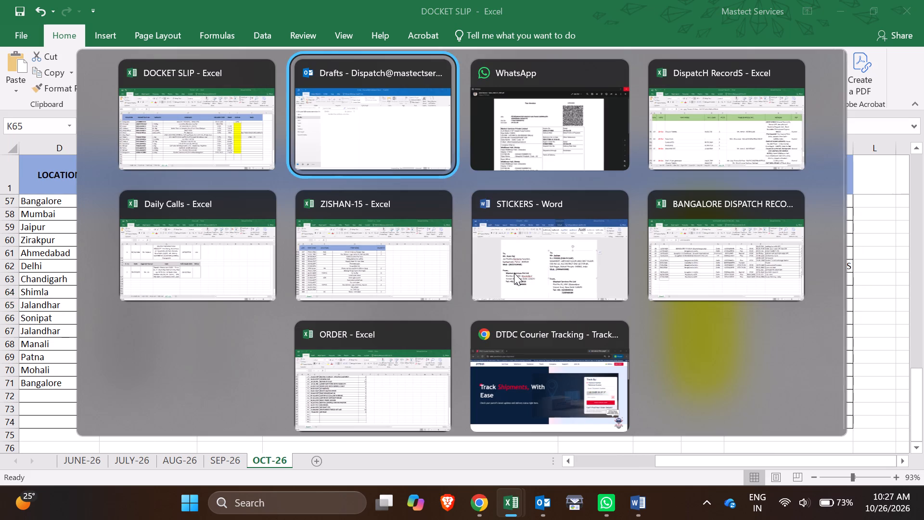
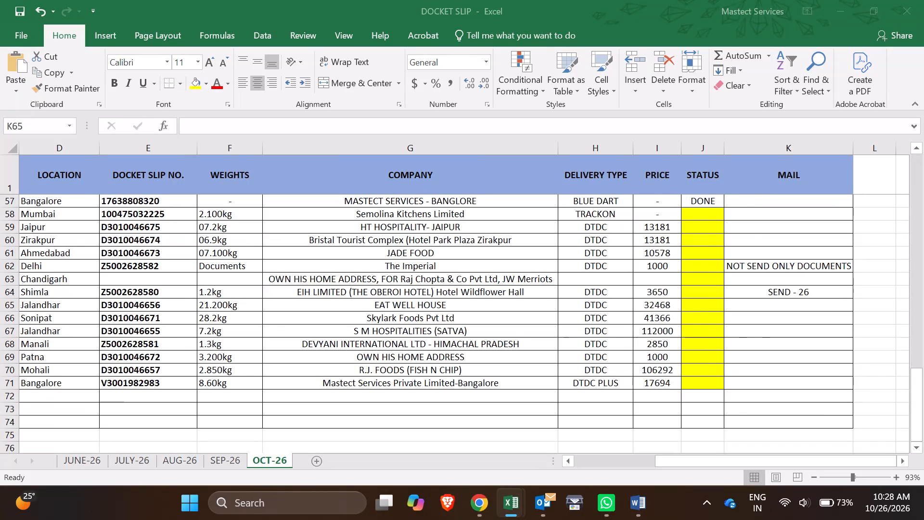
Check the October rows from entry 63 to entry 65, then the date, name and location of the Eat Well House consignment to Jalandhar.
scroll(634, 391, "right", 1)
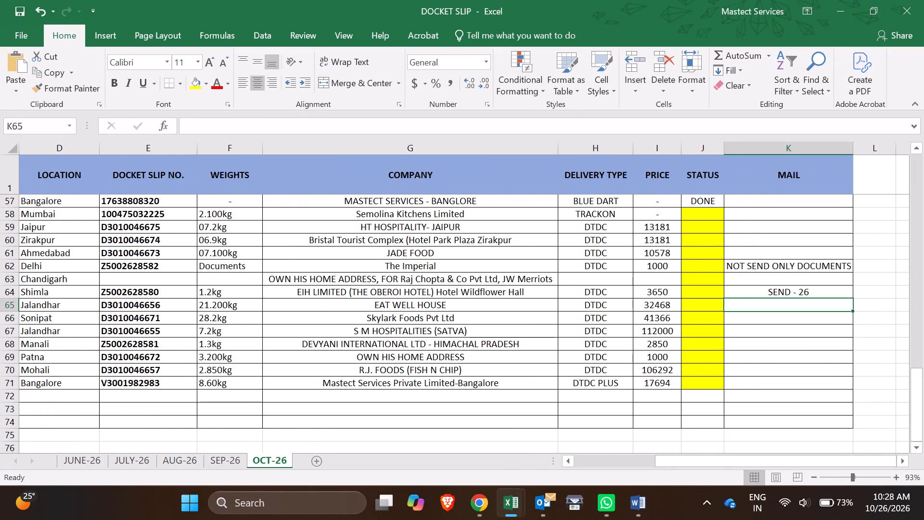
left_click(762, 270)
key("Down")
key("Left")
key("Left")
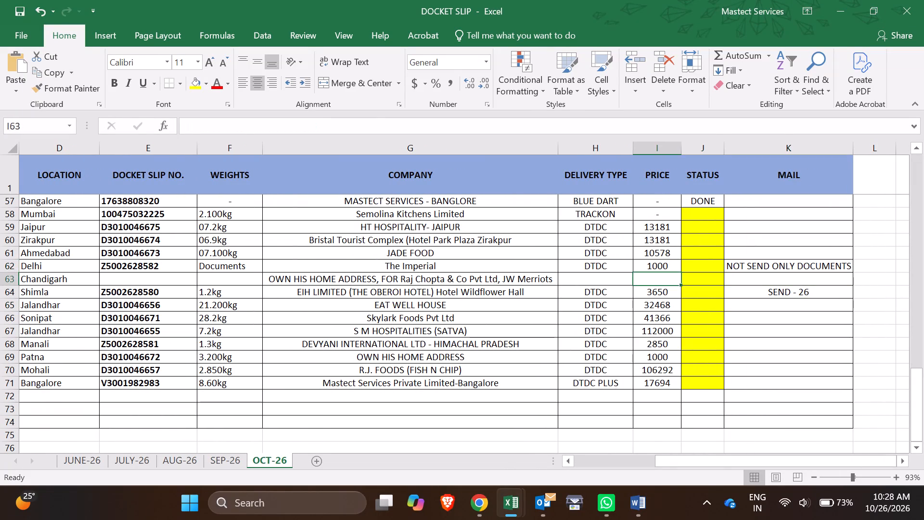
key("Left")
key("Left")
key("Down")
key("Left")
key("Left")
key("Left")
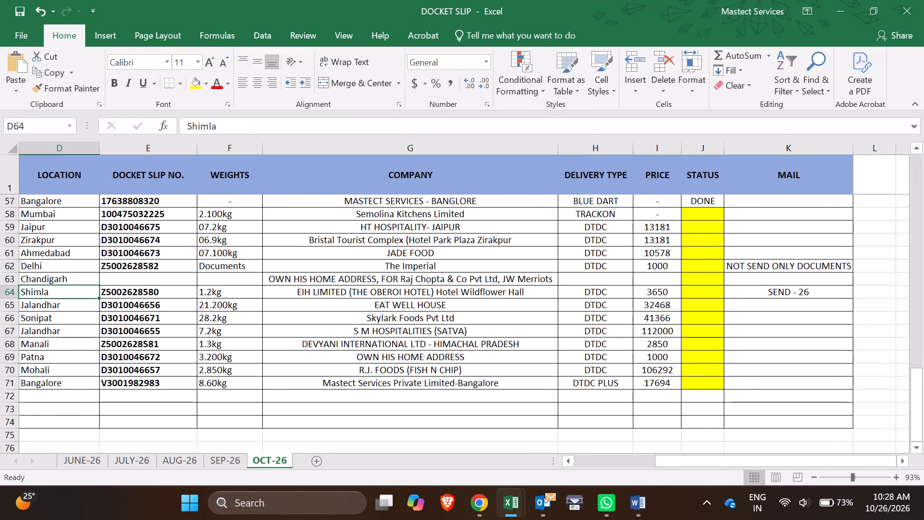
key("Down")
key("Left")
key("Left")
key("Left")
key("Left")
key("Left")
key("Left")
key("Right")
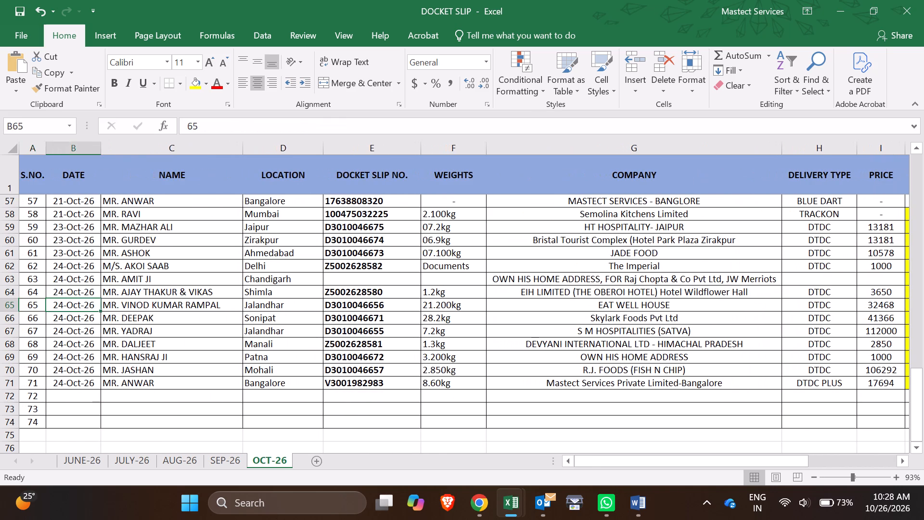
key("Right")
key("Right")
key("Left")
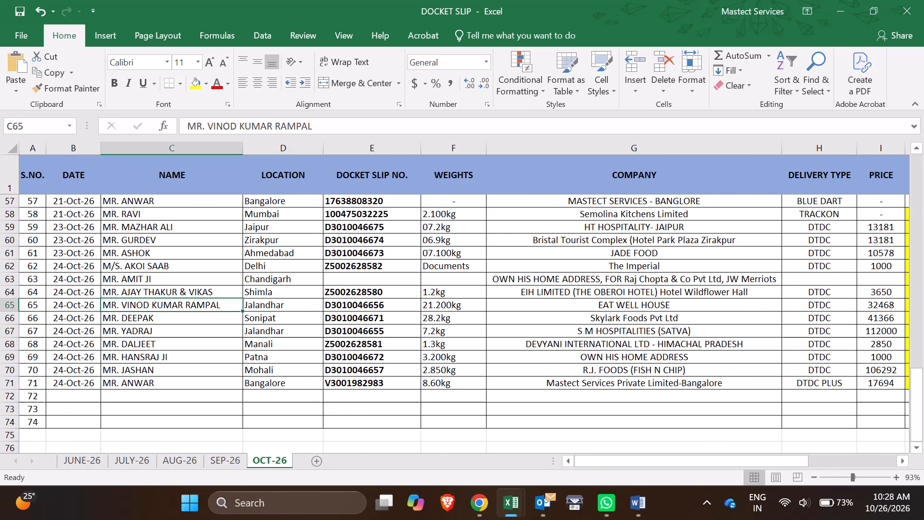
Switch from the docket slip workbook to another open window.
key("alt+Tab")
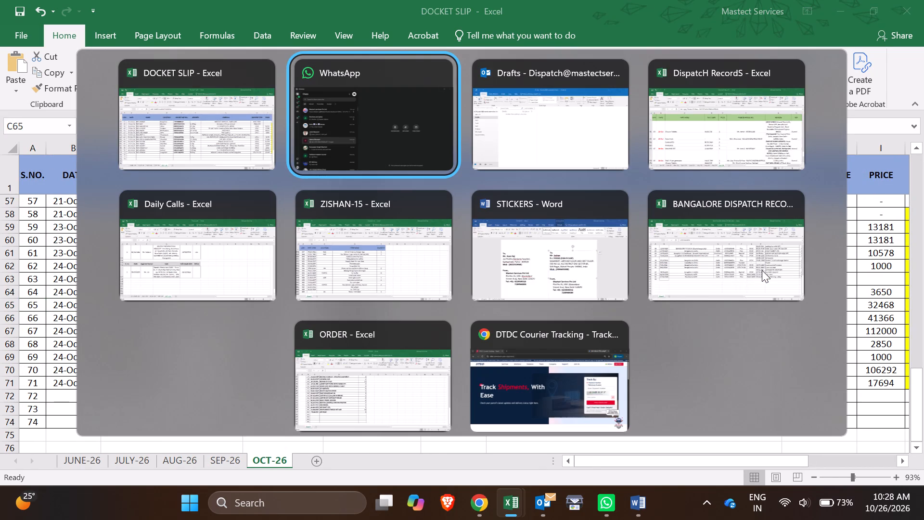
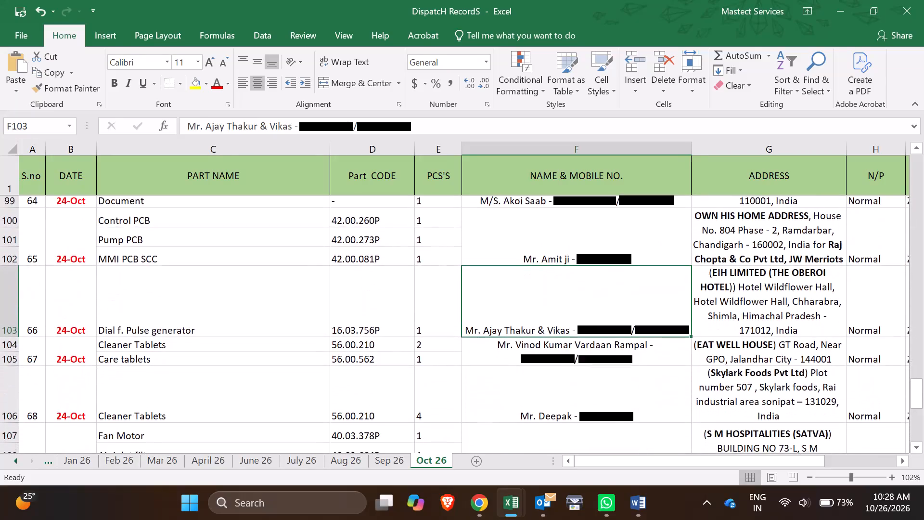
Locate the recipient for entry 67, the Eat Well House consignment to Jalandhar, and switch to the DOCKET SLIP workbook to cross-check it.
left_click(498, 344)
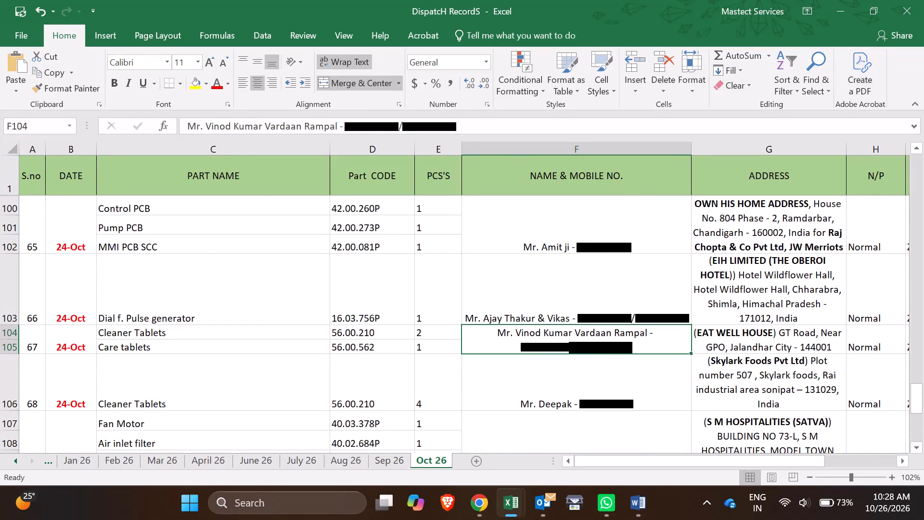
key("alt+Tab")
key("alt+Tab")
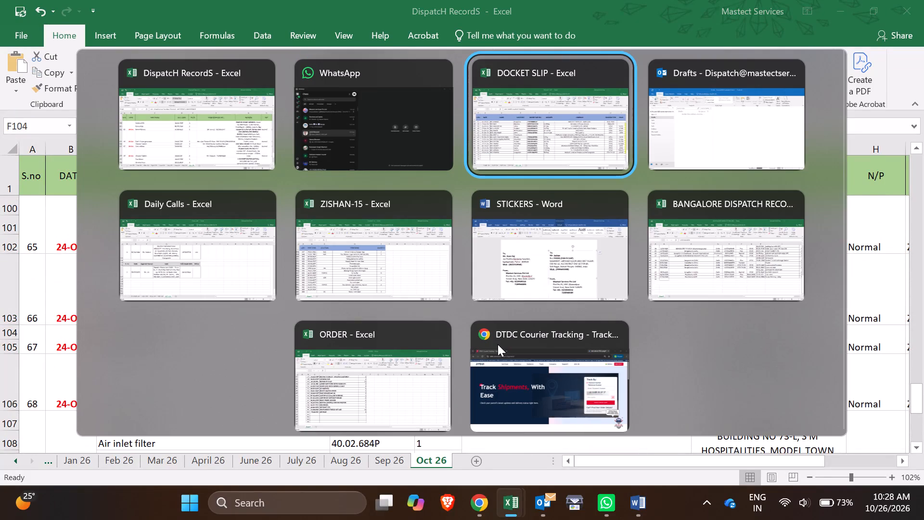
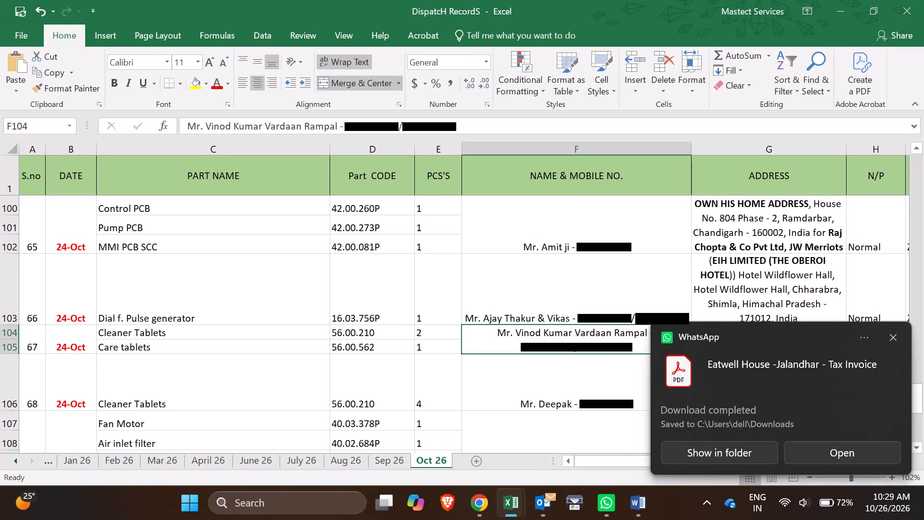
Save the DispatcH RecordS workbook with the current entries on the Oct 26 sheet.
key("ctrl+s")
key("ctrl+s")
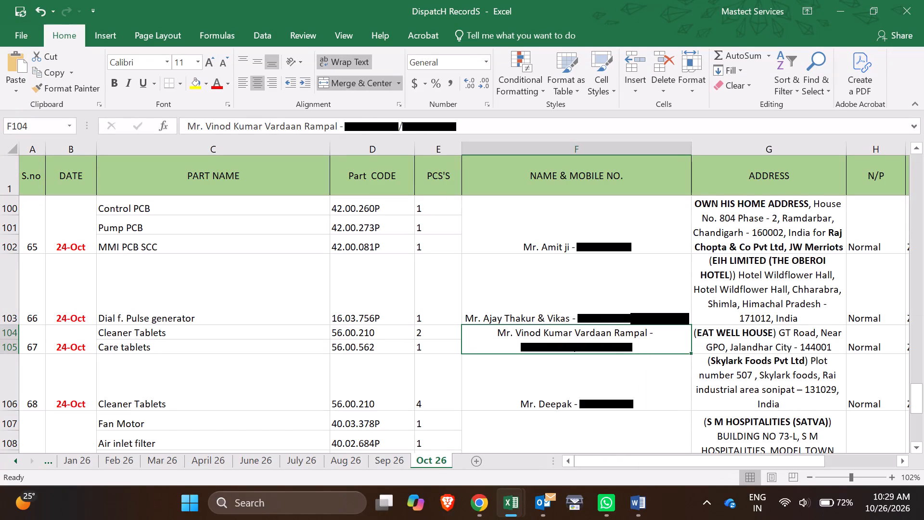
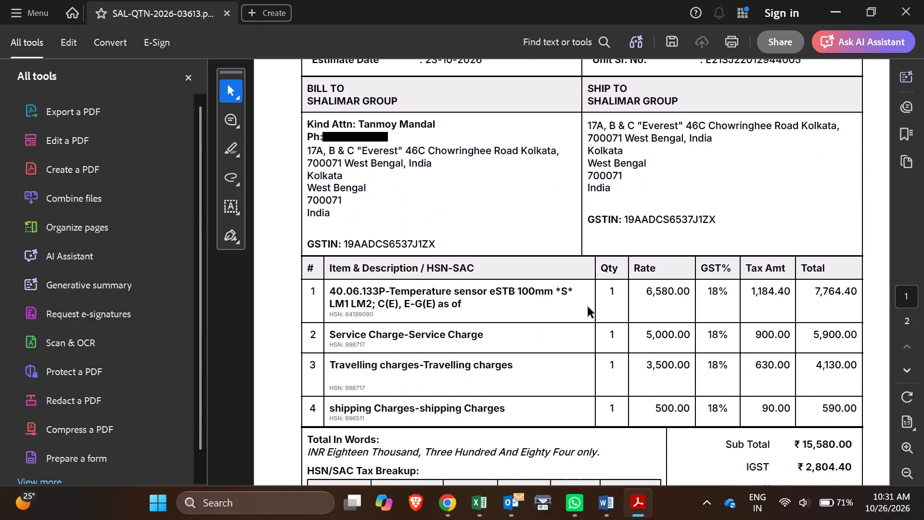
Copy part code 40.06.133P from the quotation's first item and look up its stock row in the ZISHAN-15 Excel workbook.
triple_click(373, 292)
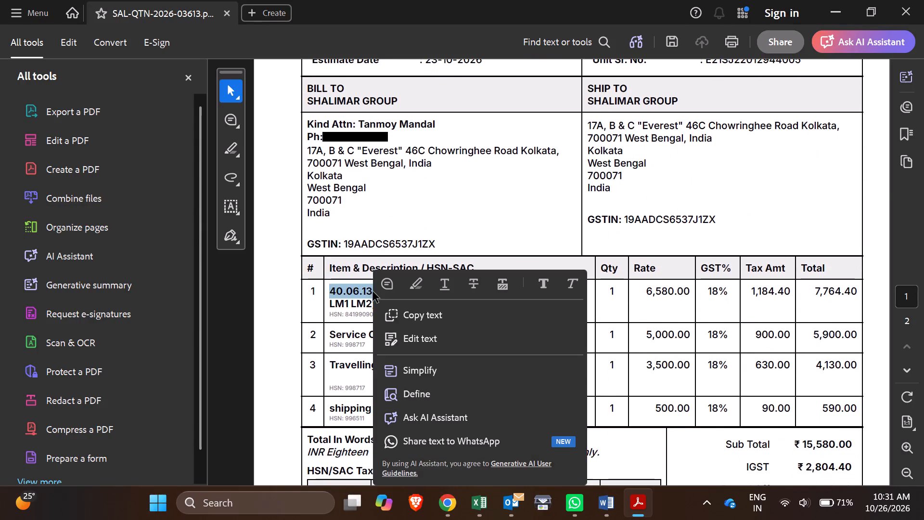
key("ctrl+c")
key("alt+Tab")
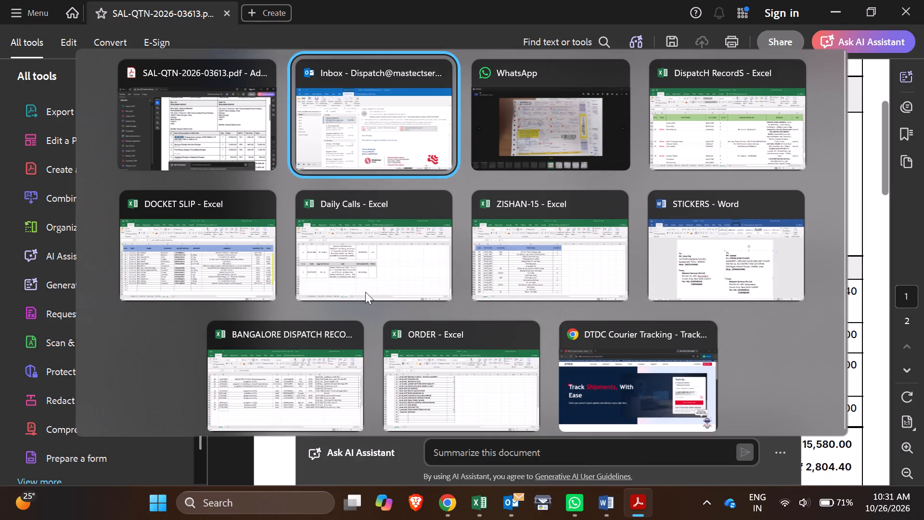
key("alt+Down")
key("alt+Right")
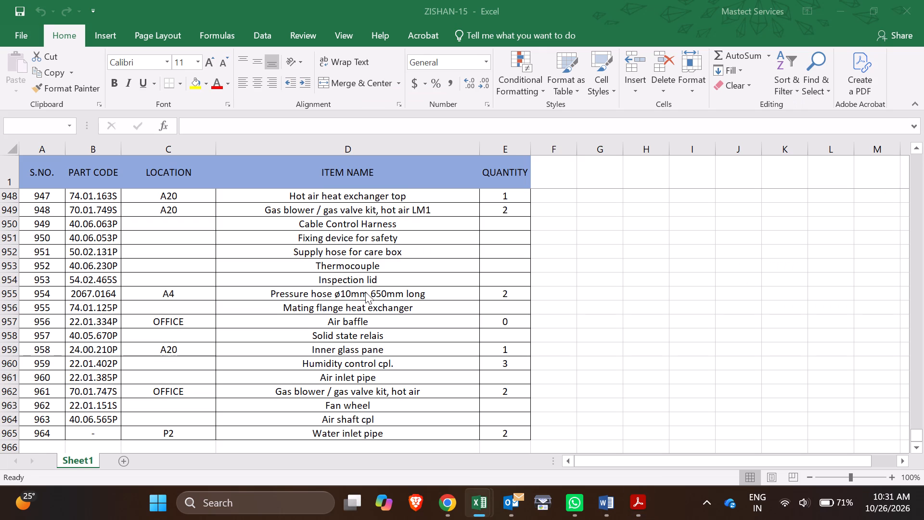
left_click(670, 266)
key("ctrl+f")
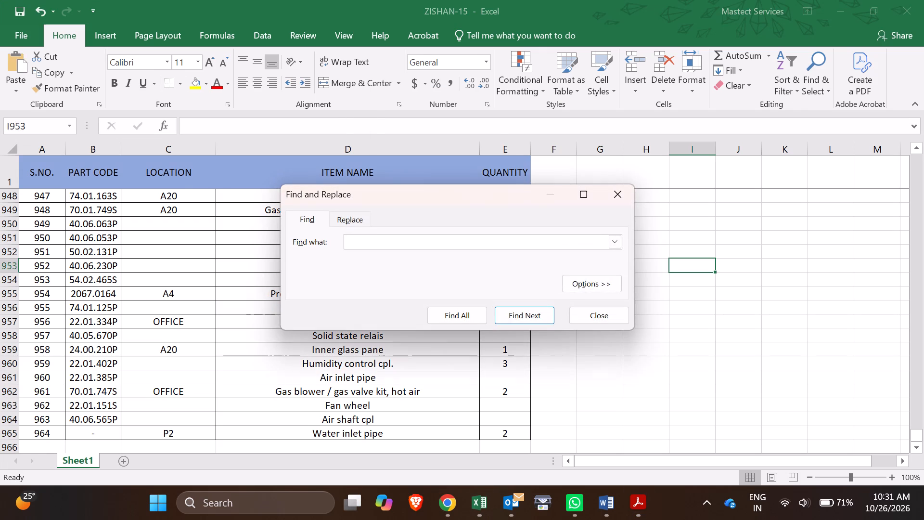
key("ctrl+v")
key("Return")
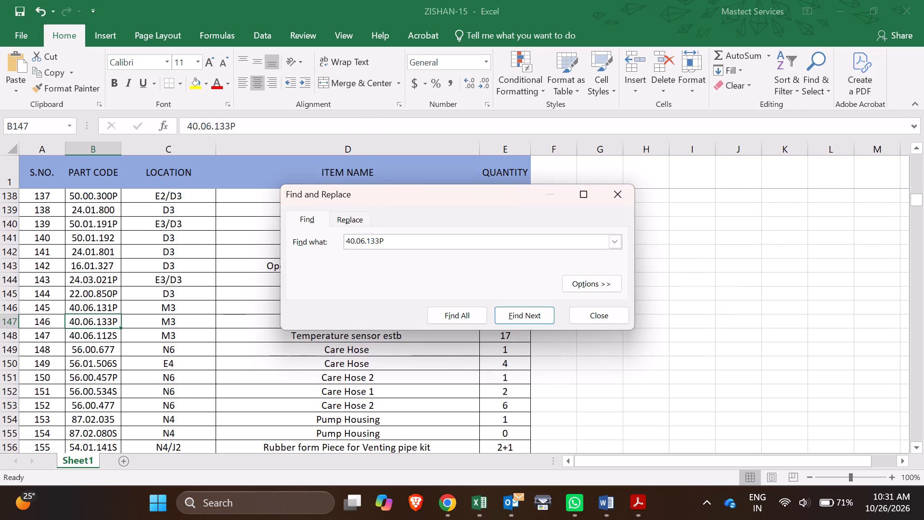
key("Return")
left_click_drag(525, 193, 809, 65)
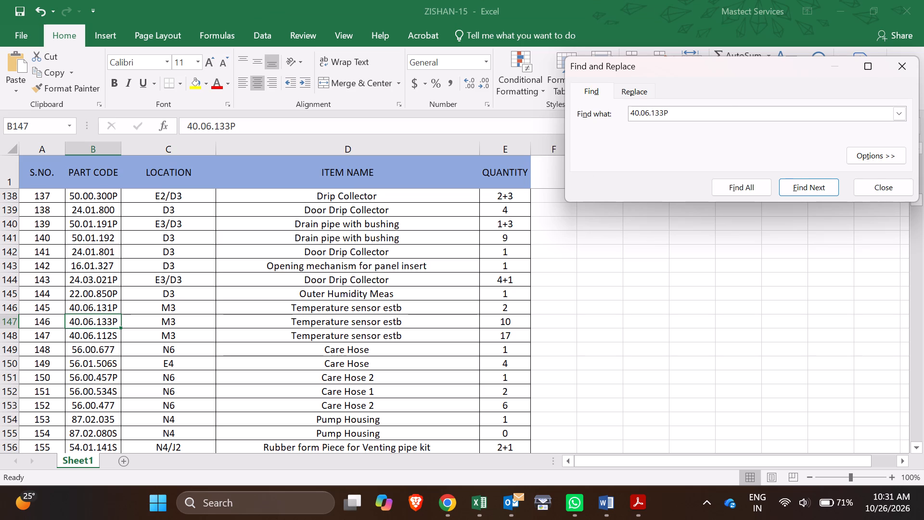
Dismiss the part code search, switch to Adobe Acrobat and close quotation SAL-QTN-2026-03613.
left_click(908, 60)
key("alt+Tab")
scroll(532, 297, "right", 2)
scroll(532, 297, "down", 1)
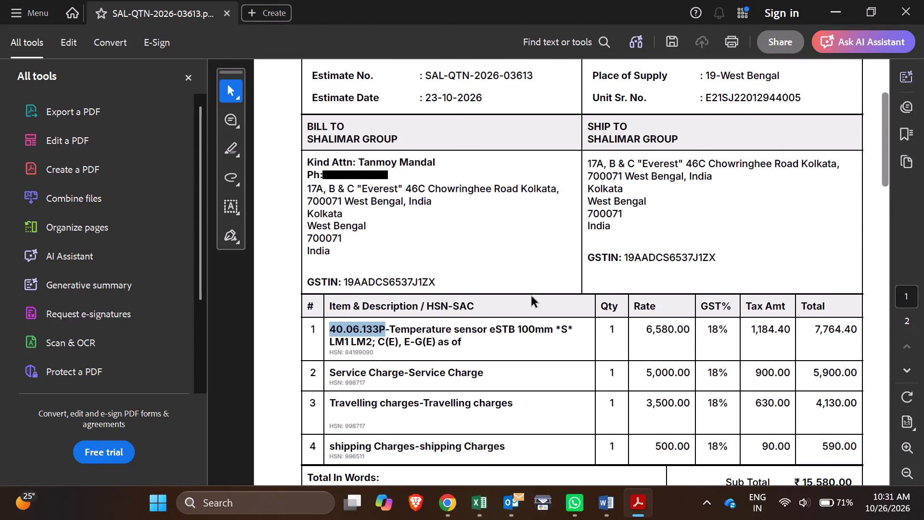
left_click(923, 0)
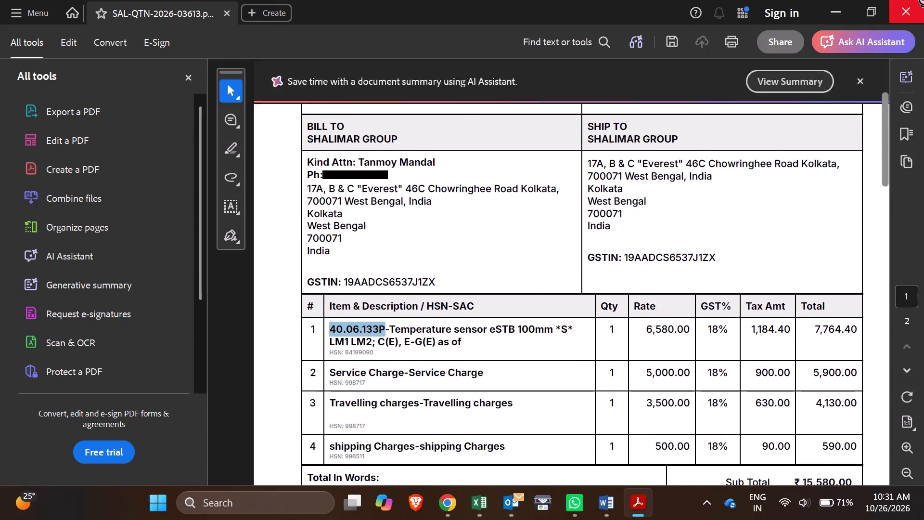
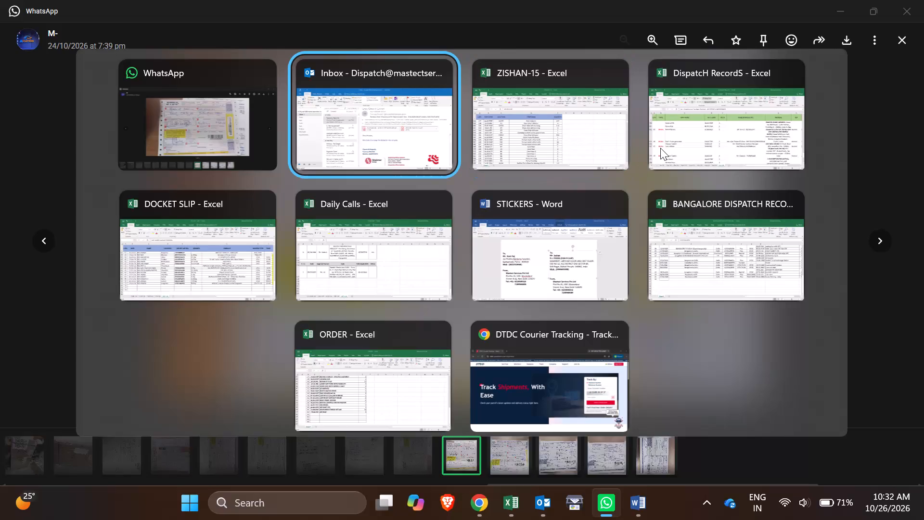
Switch to the DOCKET SLIP workbook and check entry 65's Jalandhar consignment through its Company column against the WhatsApp docket slip photo.
key("alt+Right")
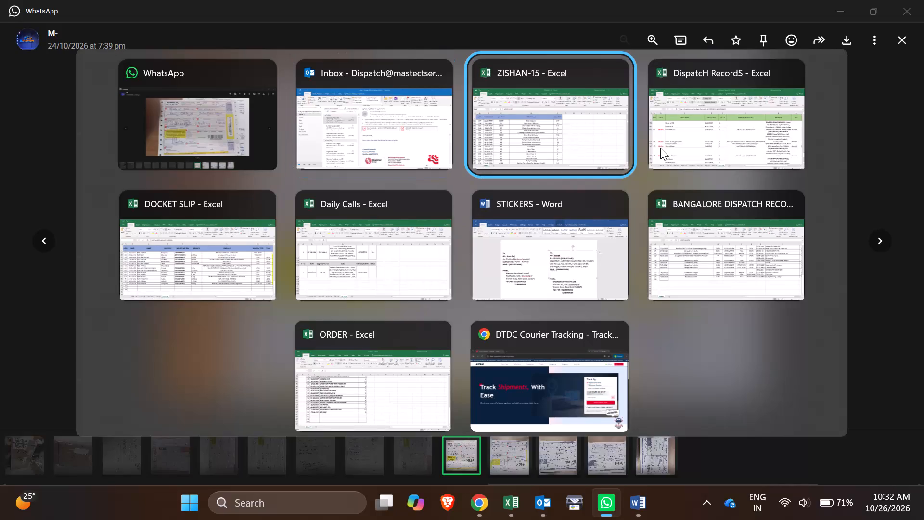
key("alt+Down")
key("alt+Left")
key("alt+Left")
key("Right")
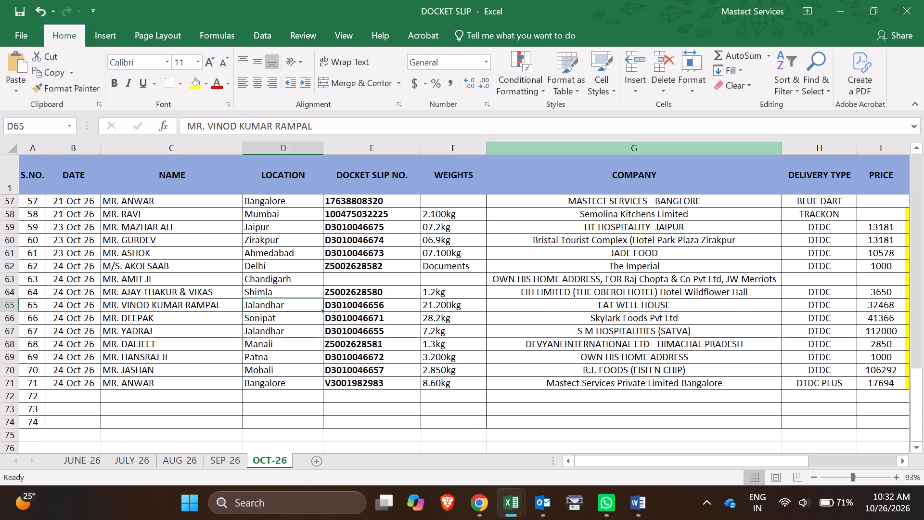
key("Right")
key("Right")
key("Right")
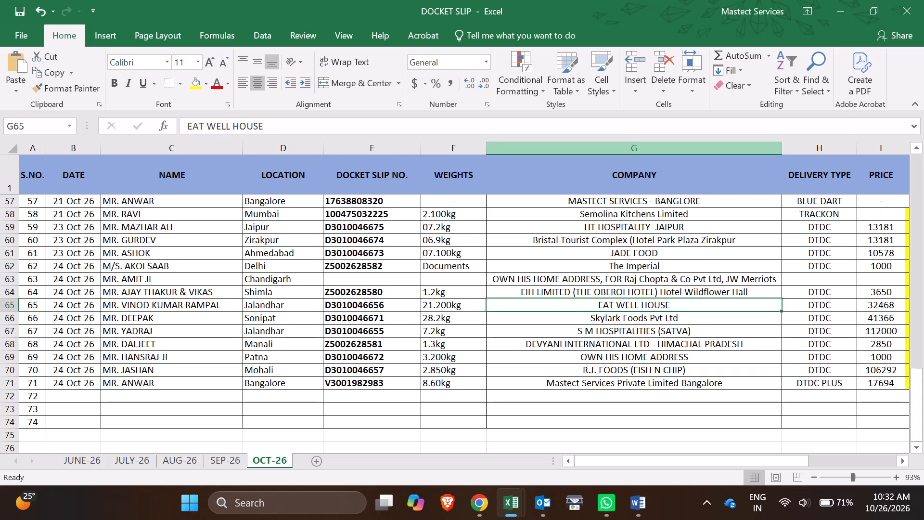
key("alt+Tab")
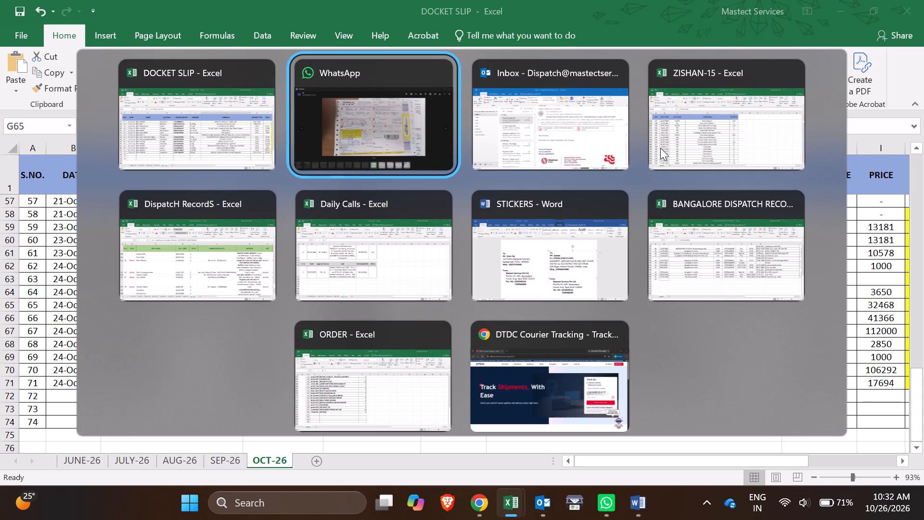
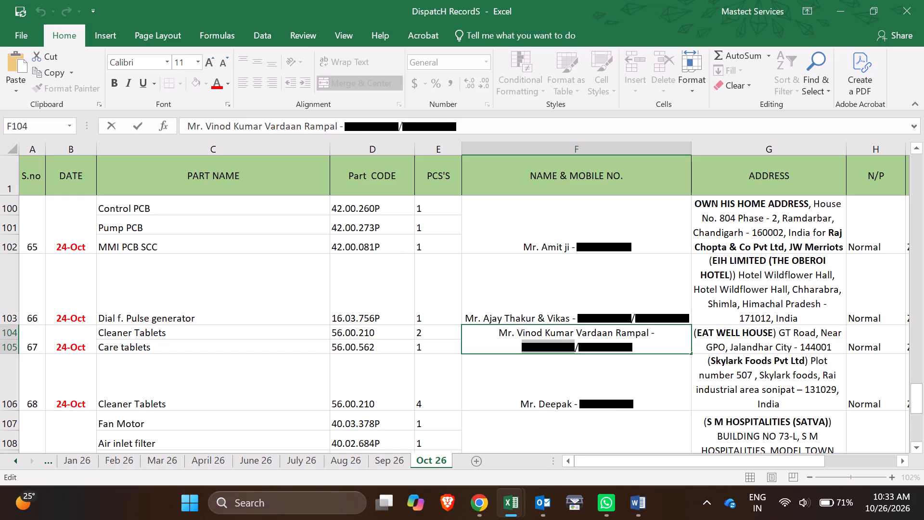
Switch from the DispatcH RecordS workbook to WhatsApp.
key("alt+Tab")
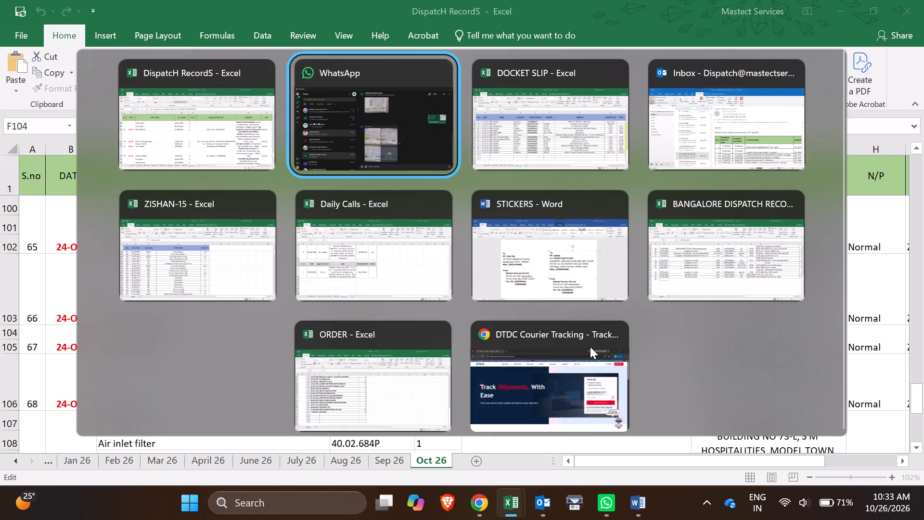
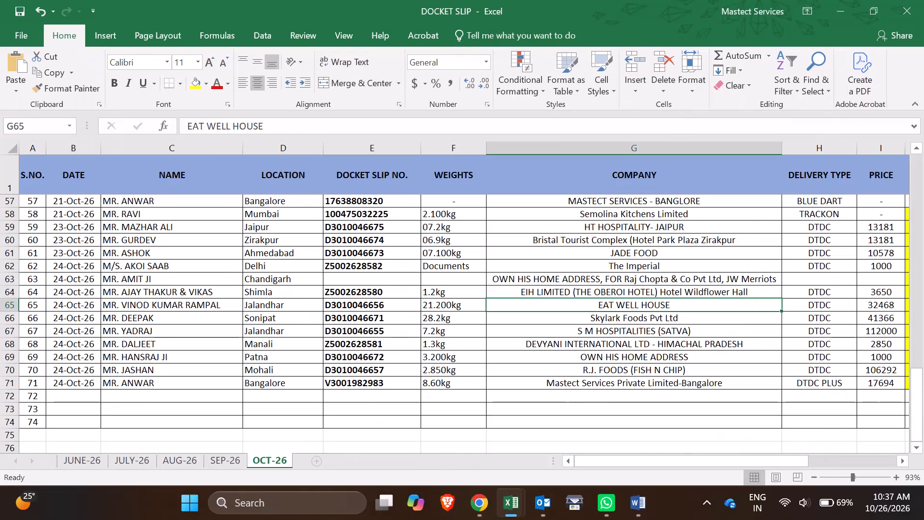
Record SEND WP - 26 in the Mail column for entry 65, EAT WELL HOUSE, and save the workbook.
key("Right")
key("Right")
key("Right")
key("Right")
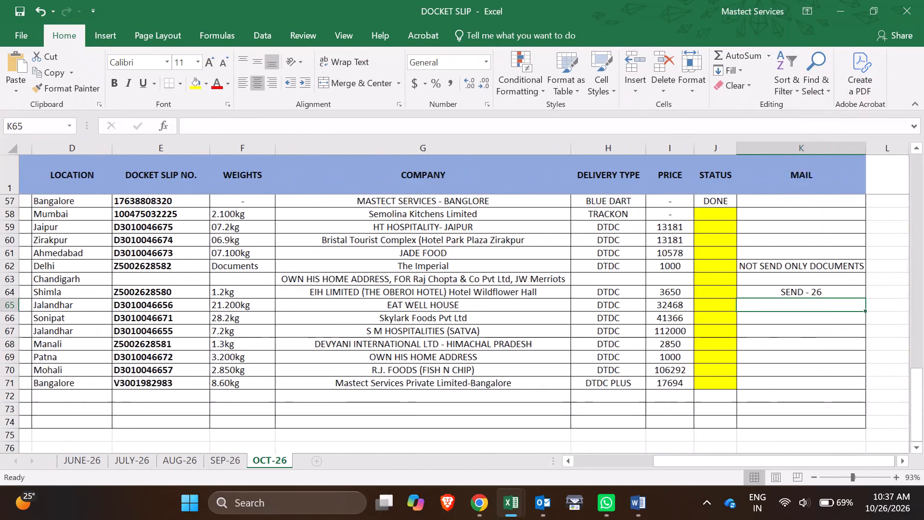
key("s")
key("BackSpace")
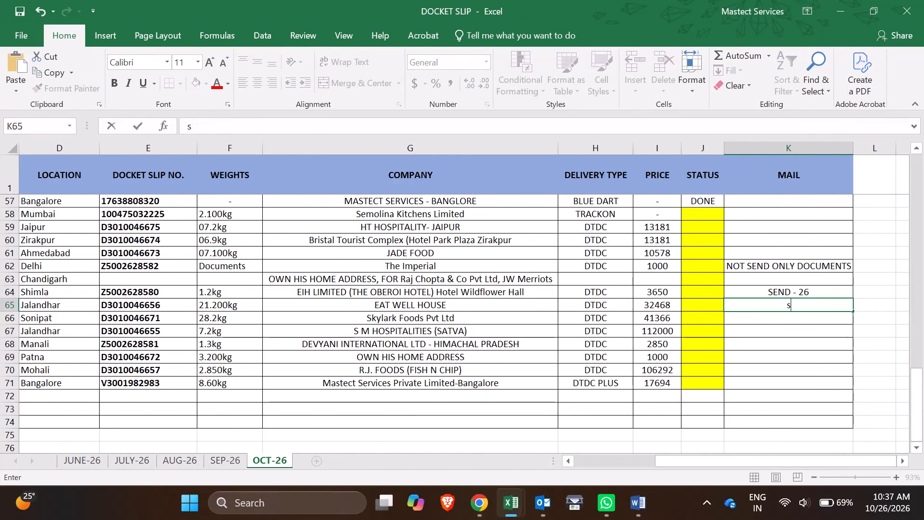
key("BackSpace")
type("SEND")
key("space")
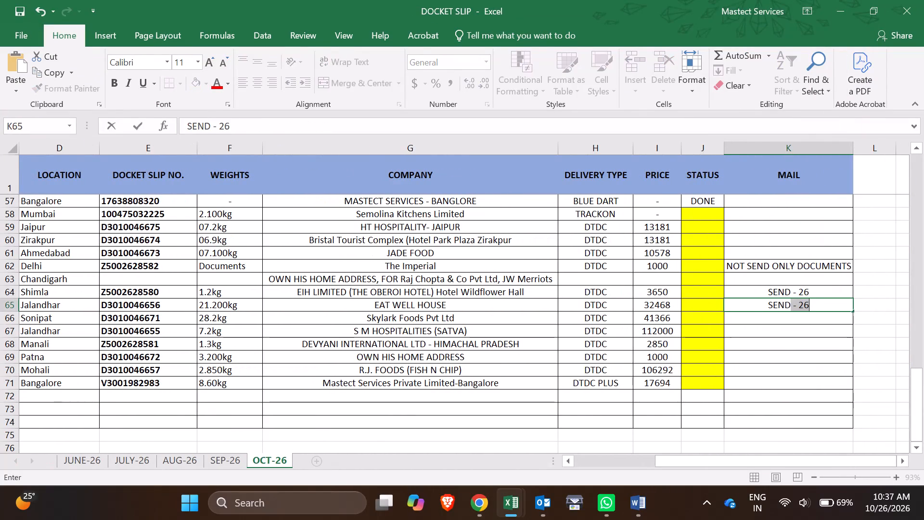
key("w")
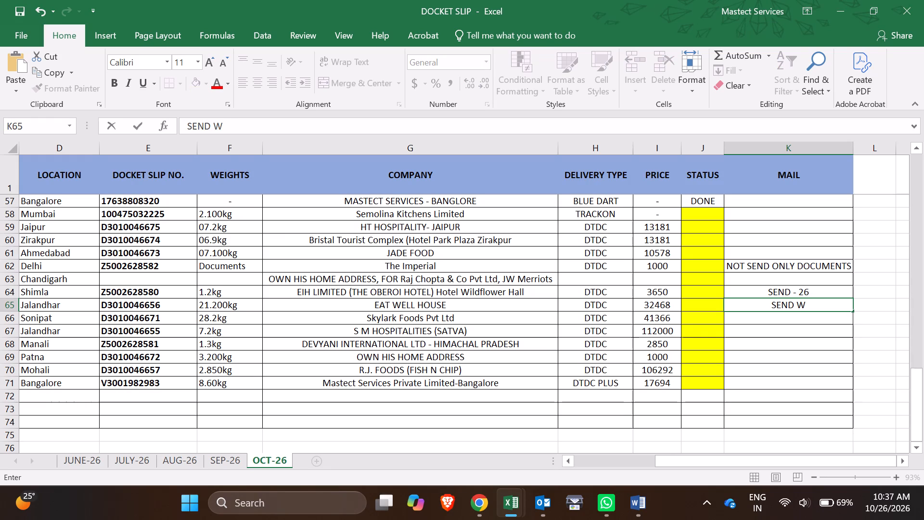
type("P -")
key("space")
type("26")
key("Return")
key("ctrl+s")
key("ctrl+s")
Copy the company name Skylark Foods Pvt Ltd from entry 66 and switch to the DispatcH RecordS workbook.
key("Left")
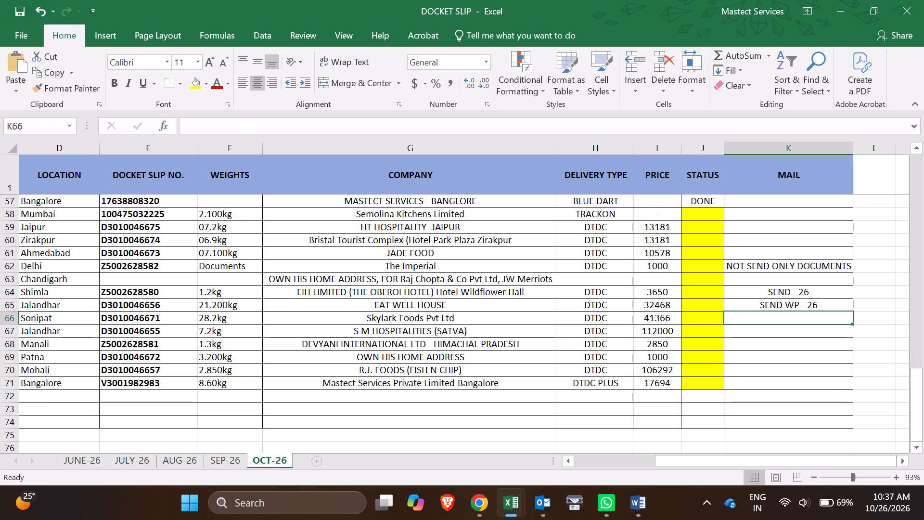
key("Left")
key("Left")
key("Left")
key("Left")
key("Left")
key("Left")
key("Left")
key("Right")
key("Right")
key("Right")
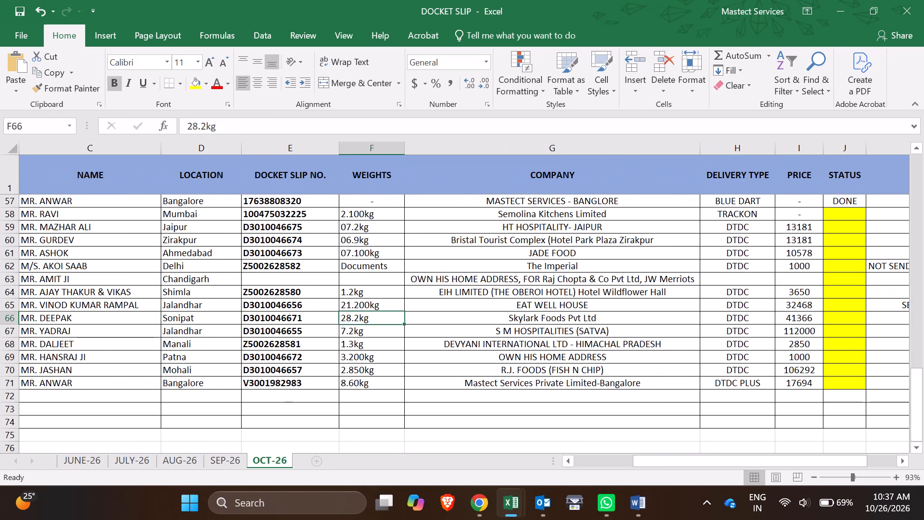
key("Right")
triple_click(231, 123)
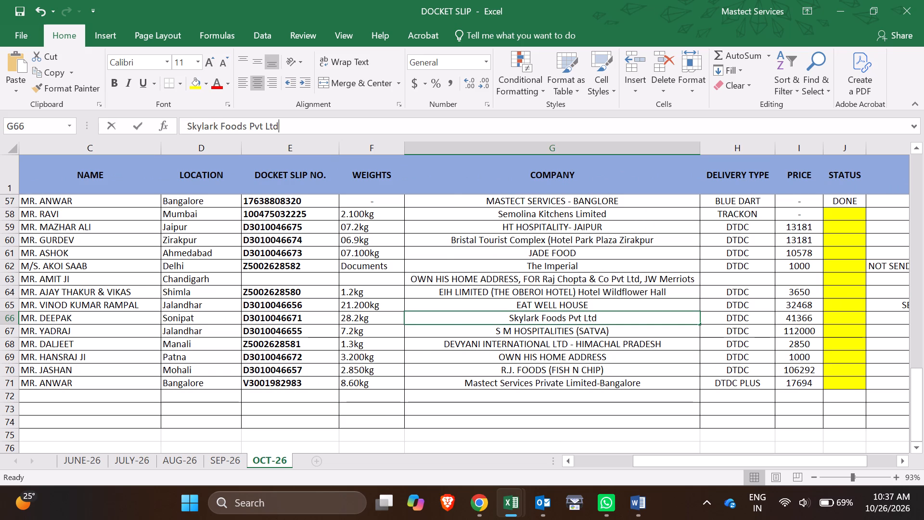
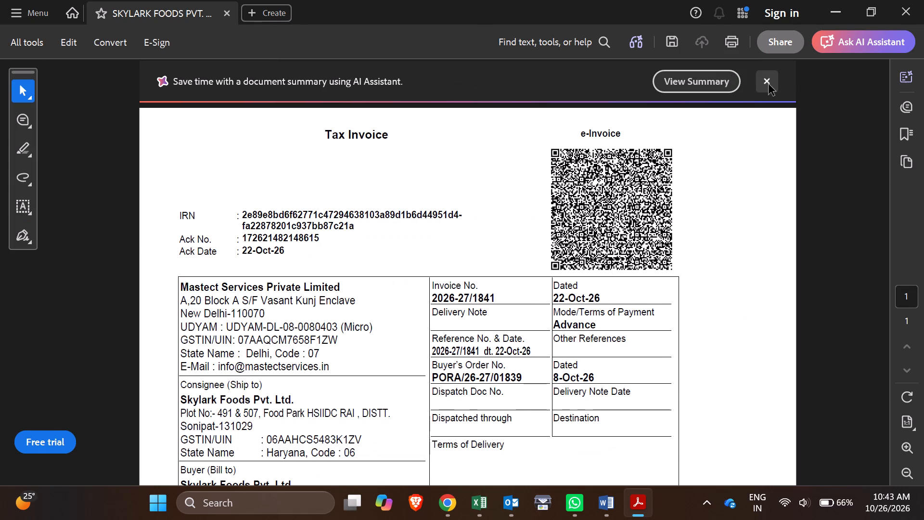
Dismiss the document summary prompt and review the Skylark Foods tax invoice down to its goods and amount lines.
left_click(769, 85)
scroll(698, 295, "down", 3)
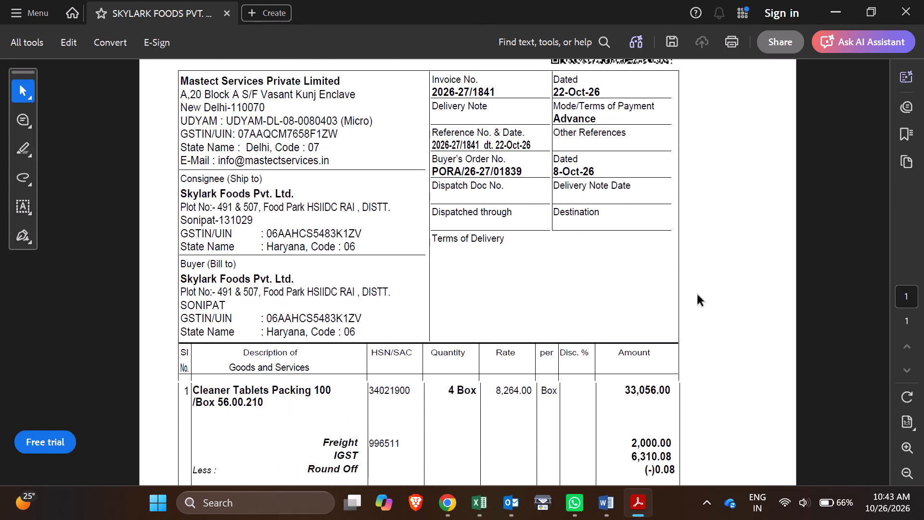
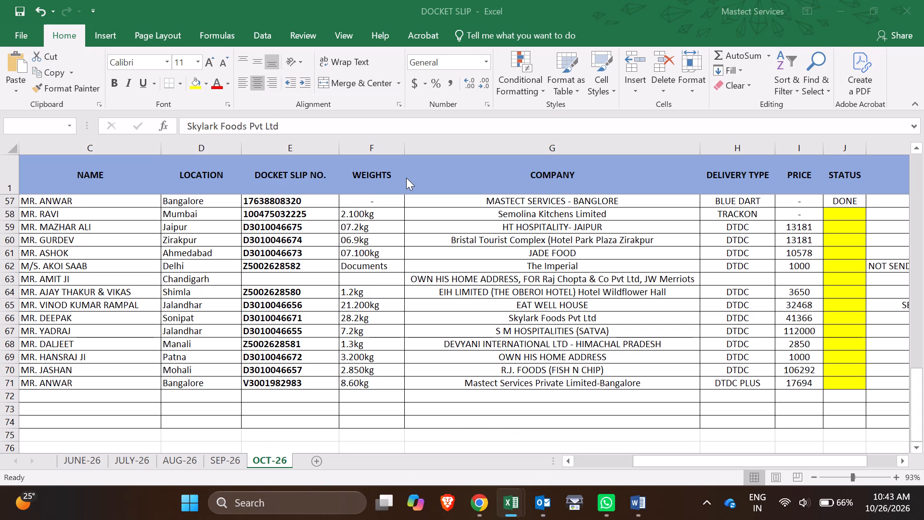
Mark the Mail column for the Sonipat consignment, Skylark Foods Pvt Ltd, as SEND - 26, copied from the Shimla entry, and save the workbook.
key("Right")
key("Right")
key("Right")
key("Right")
key("Right")
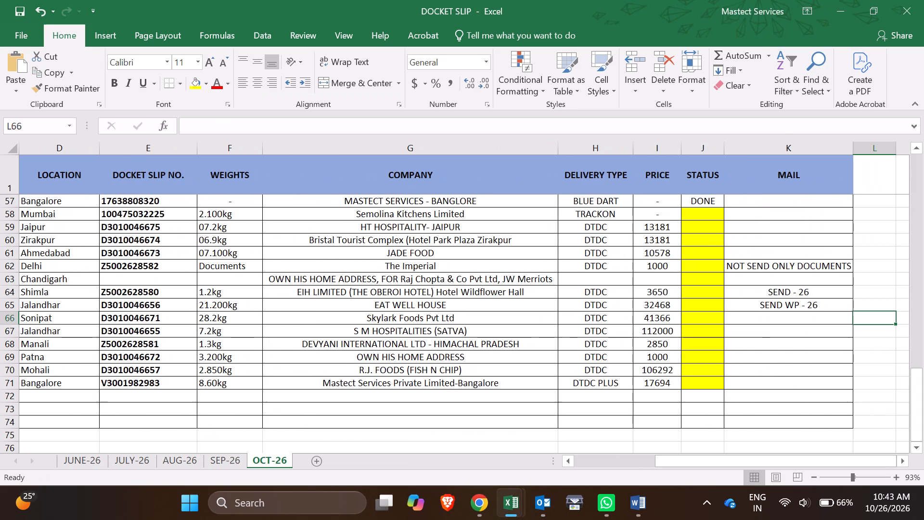
key("Left")
key("Up")
key("Up")
key("ctrl+c")
key("Down")
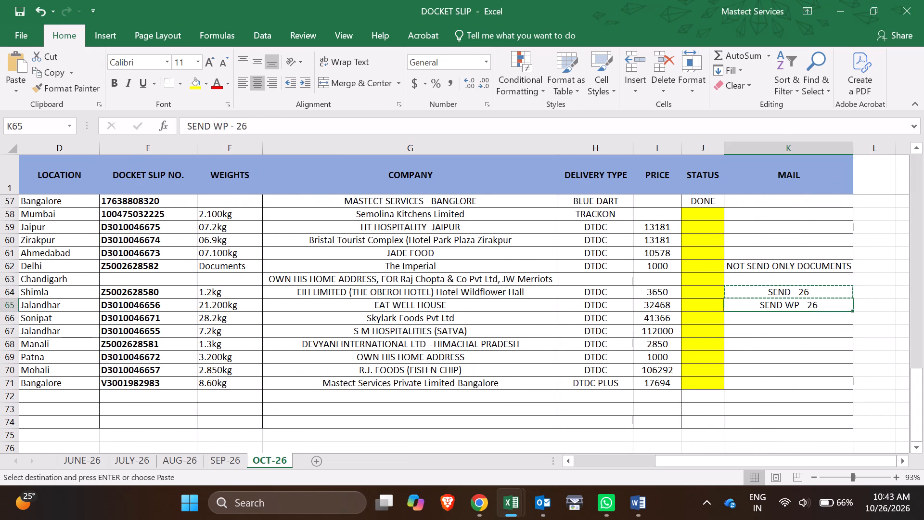
key("Down")
key("ctrl+v")
key("ctrl+s")
key("Return")
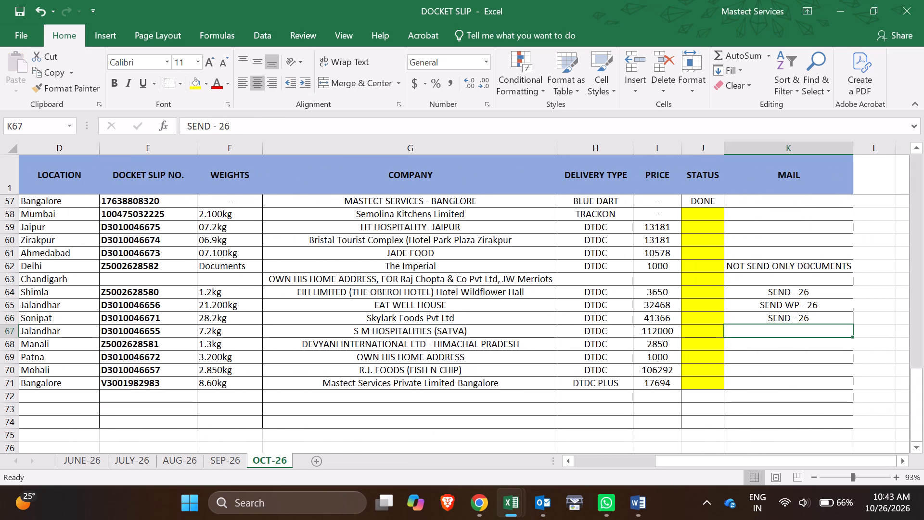
key("ctrl+s")
Switch from the docket slip workbook to the STICKERS Word document.
key("alt+Tab")
key("alt+Right")
key("alt+Down")
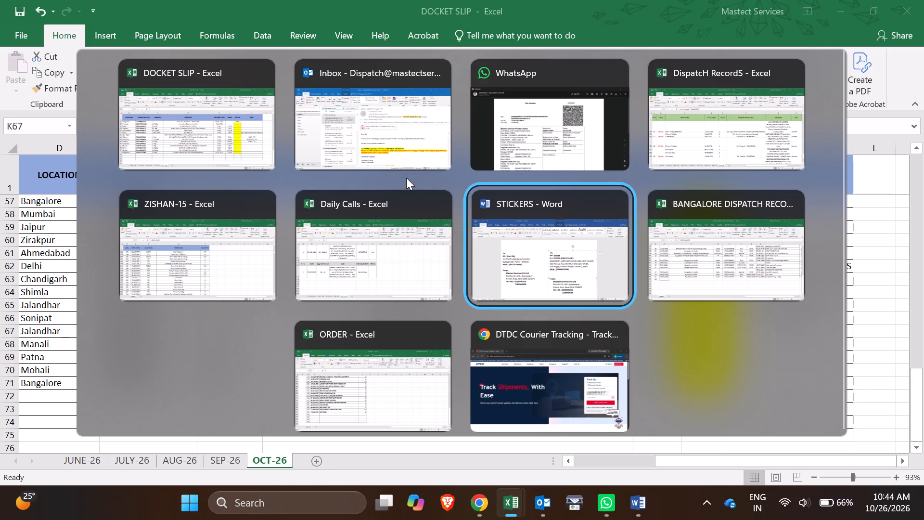
Switch to the ZISHAN-15 workbook, search for part code 56.00.952P and check its stock row and quantity.
key("alt+Left")
key("alt+Left")
key("ctrl+f")
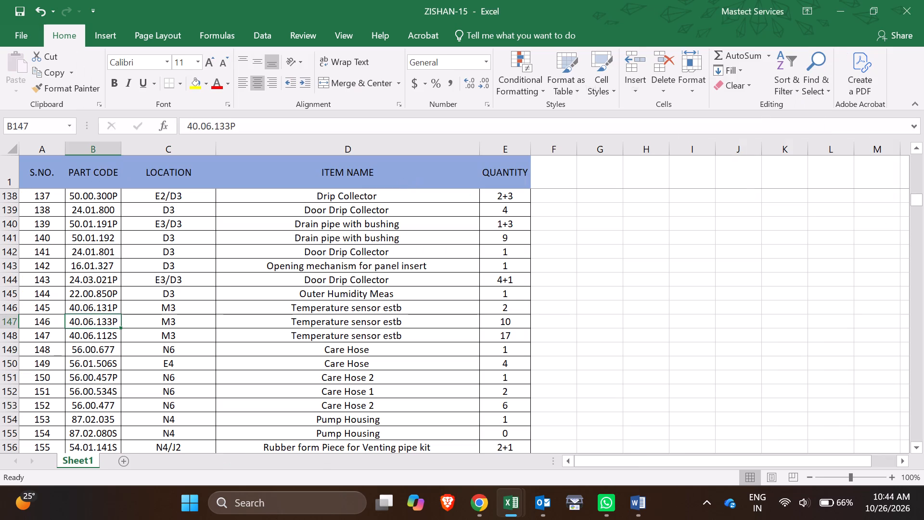
key("BackSpace")
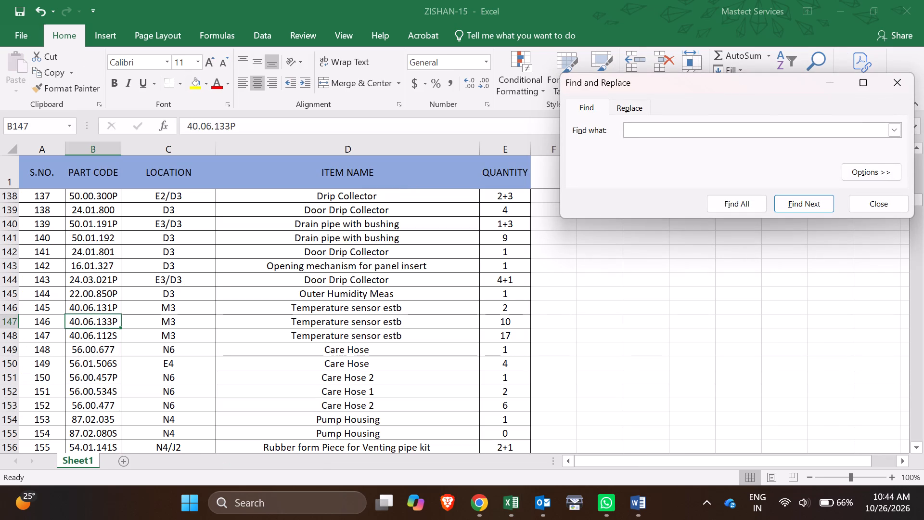
type("56.")
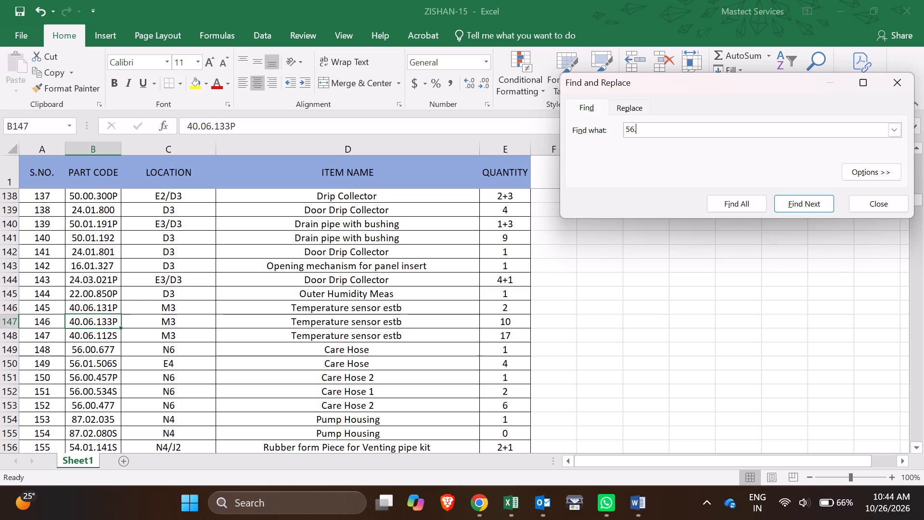
type("00.952")
key("shift+p")
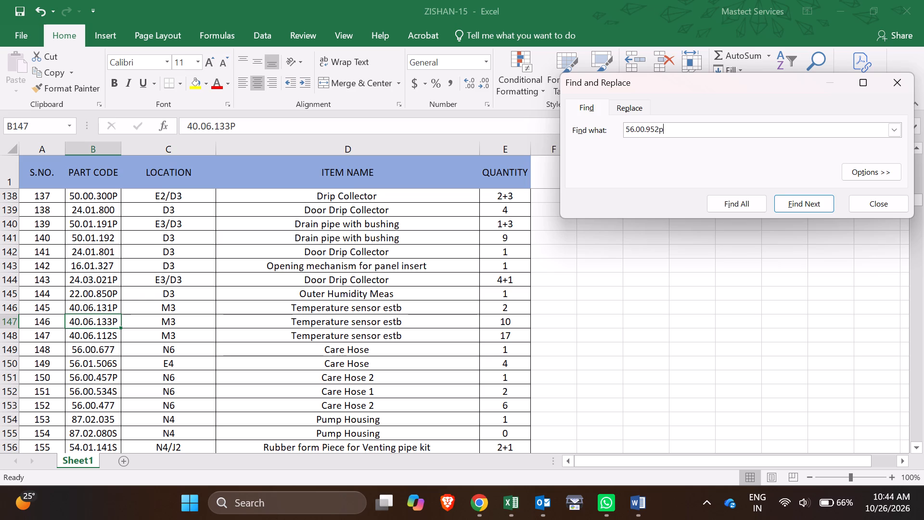
key("BackSpace")
key("p")
key("Return")
key("Return")
key("Return")
key("Return")
key("Return")
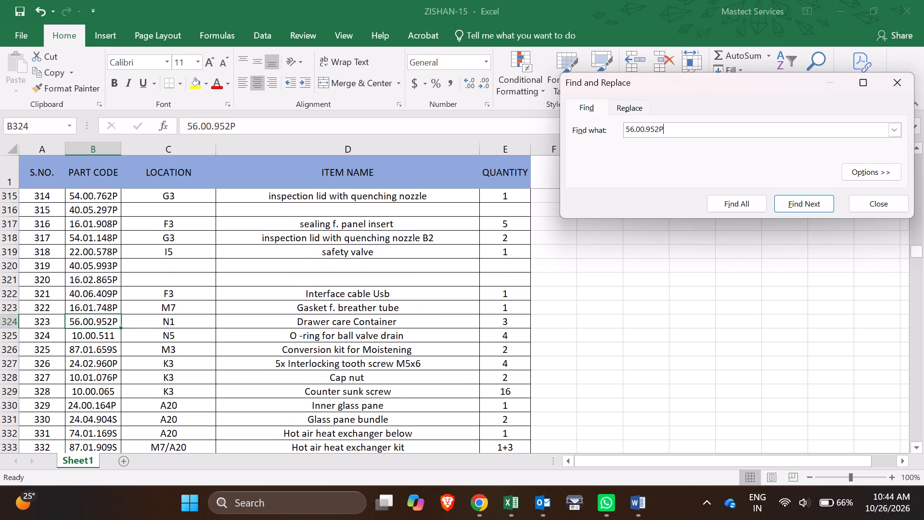
left_click(11, 322)
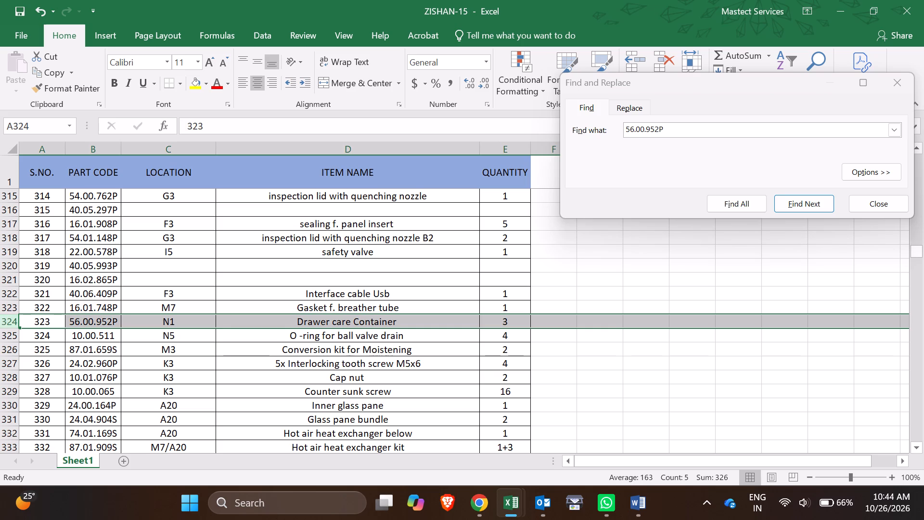
left_click(487, 321)
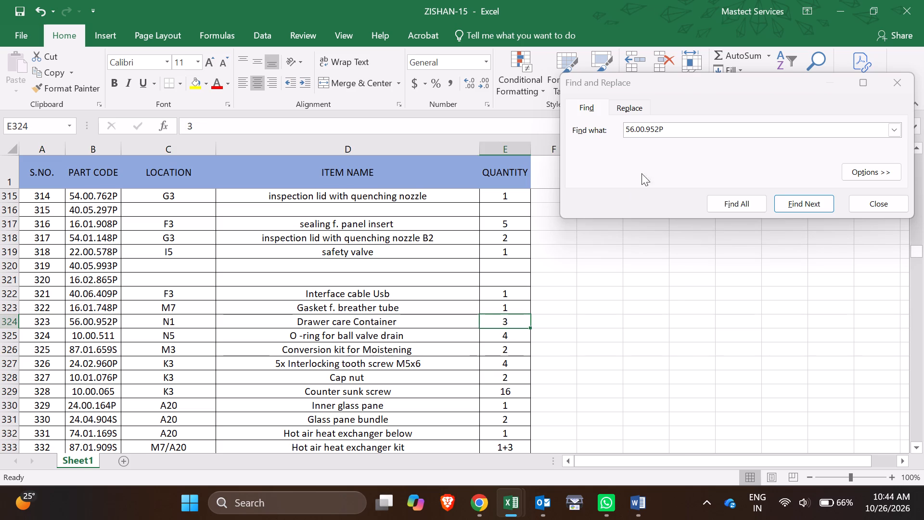
Search the ZISHAN-15 stock sheet for part code 56.00.618S and check its stock row.
double_click(669, 130)
key("BackSpace")
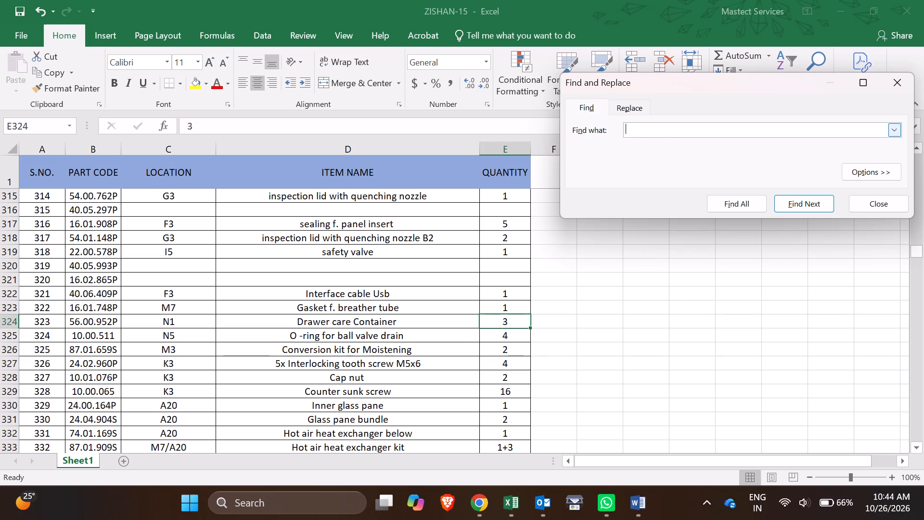
type("56.00.")
type("618")
key("s")
key("Return")
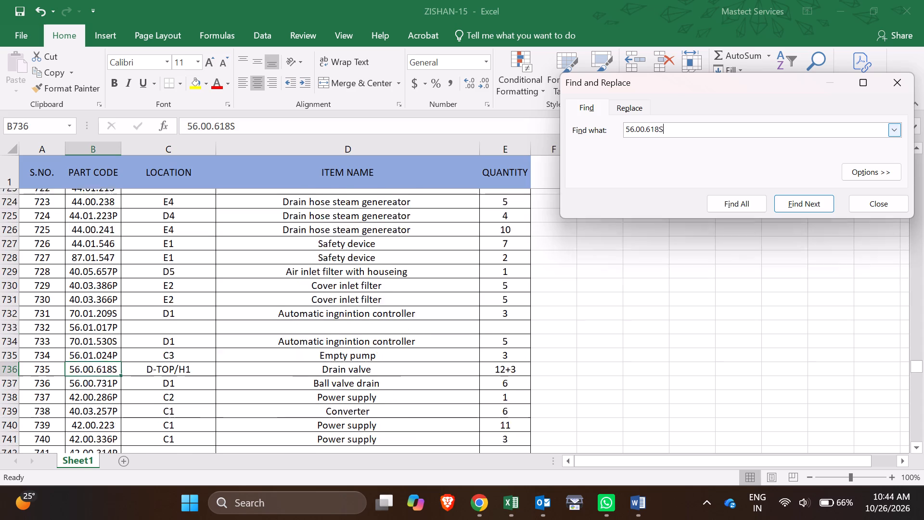
key("Return")
key("Return")
key("Return")
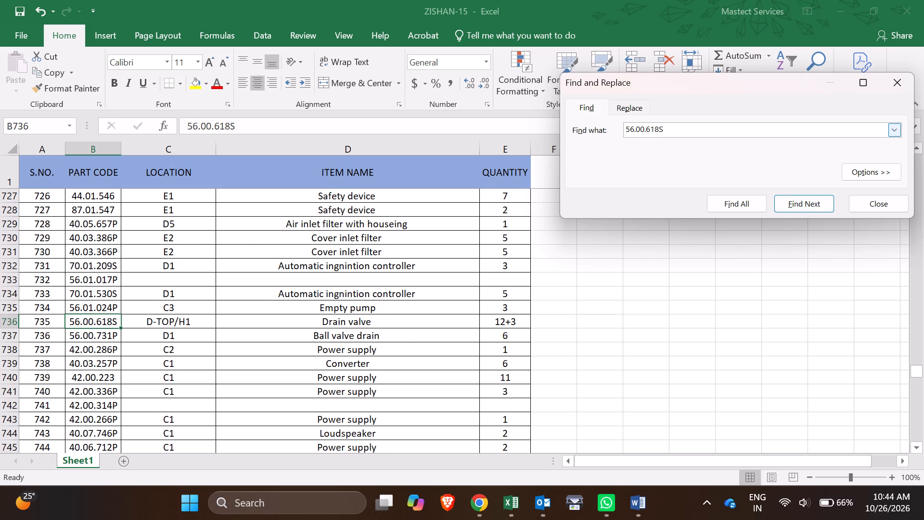
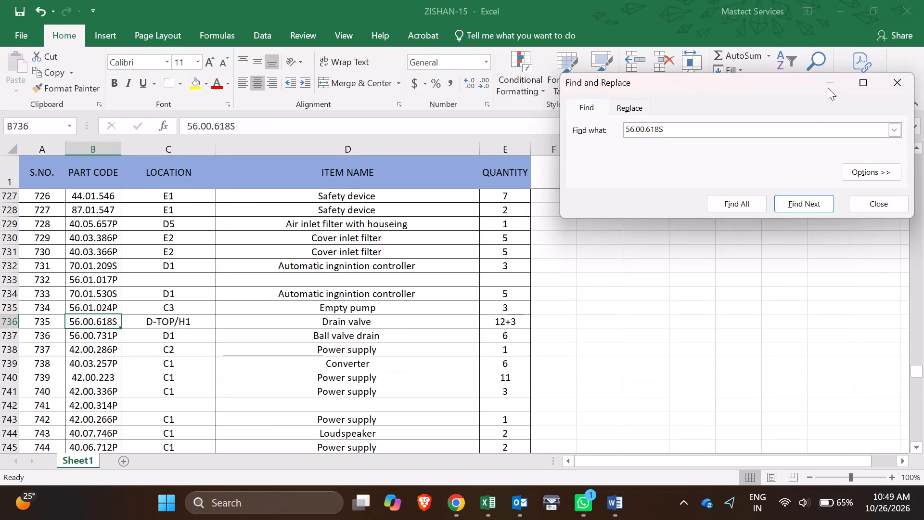
Search the ZISHAN-15 stock sheet for part codes containing 992.
double_click(781, 128)
key("BackSpace")
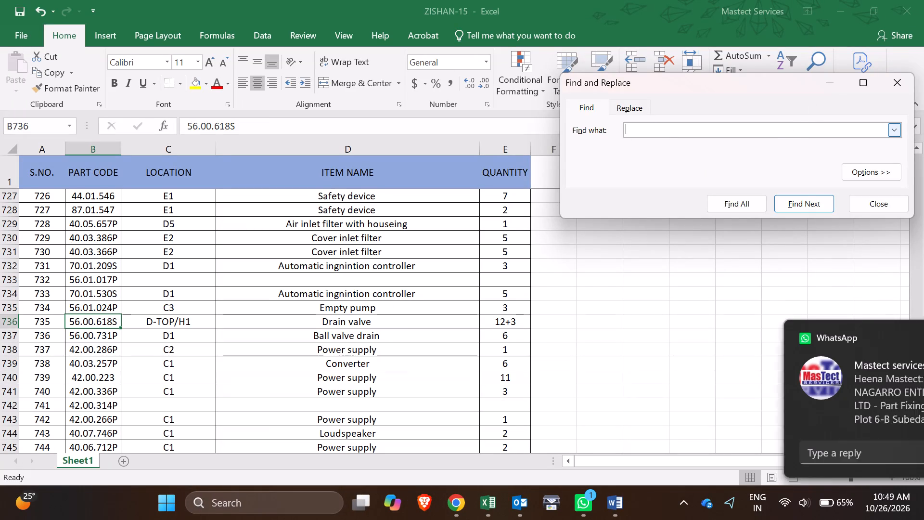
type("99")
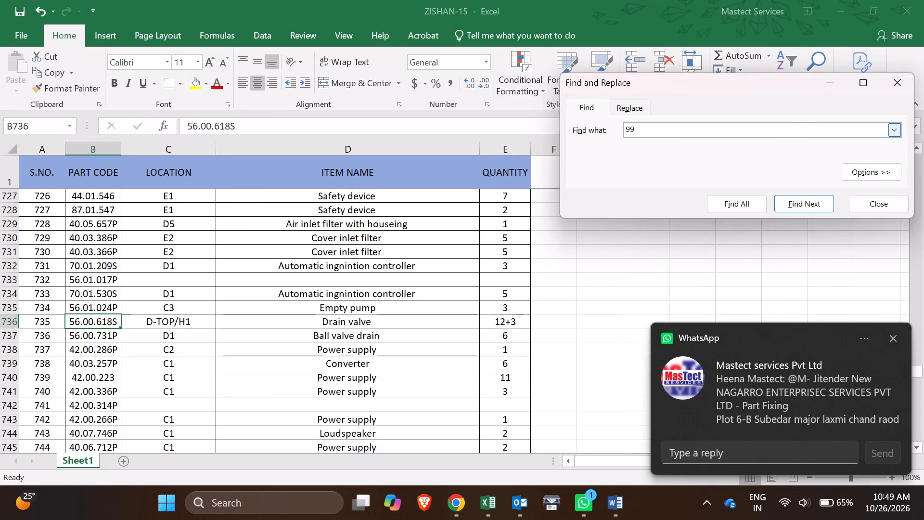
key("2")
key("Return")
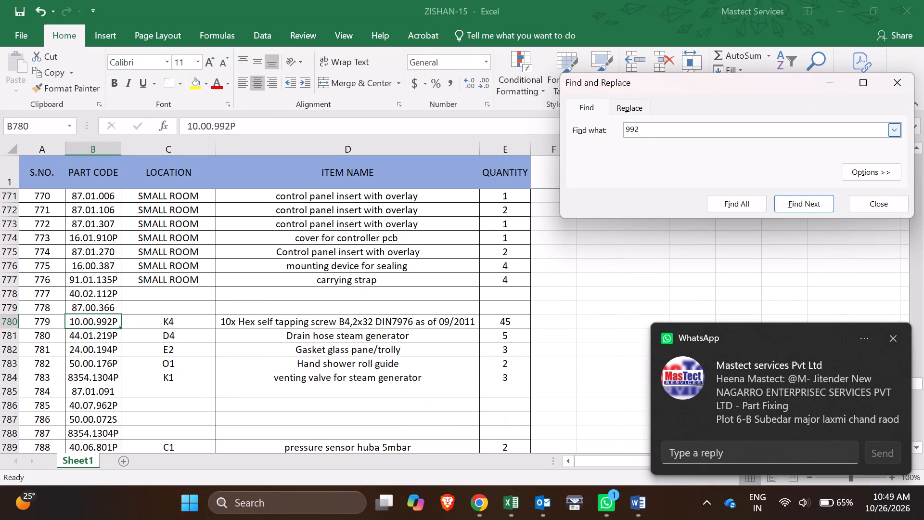
Search the stock sheet for 952 and set the quantity of the Drawer care Container, part 56.00.952P, to 1.
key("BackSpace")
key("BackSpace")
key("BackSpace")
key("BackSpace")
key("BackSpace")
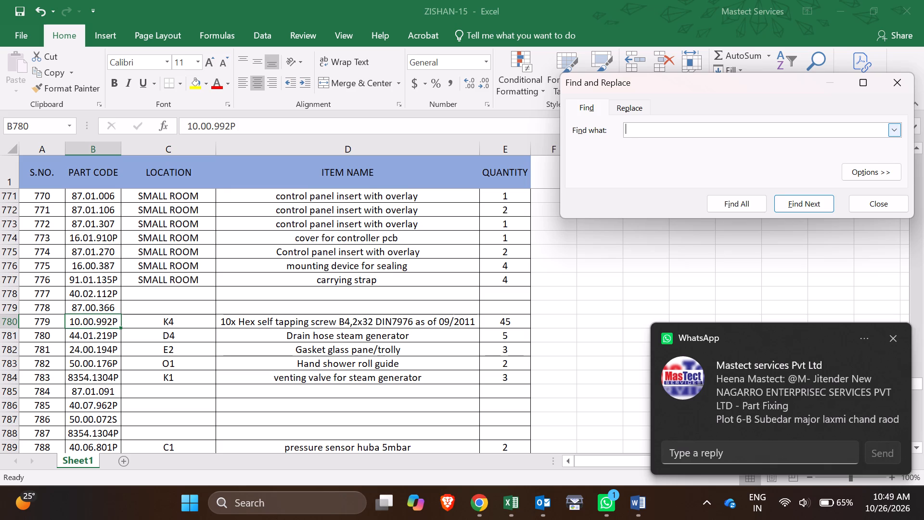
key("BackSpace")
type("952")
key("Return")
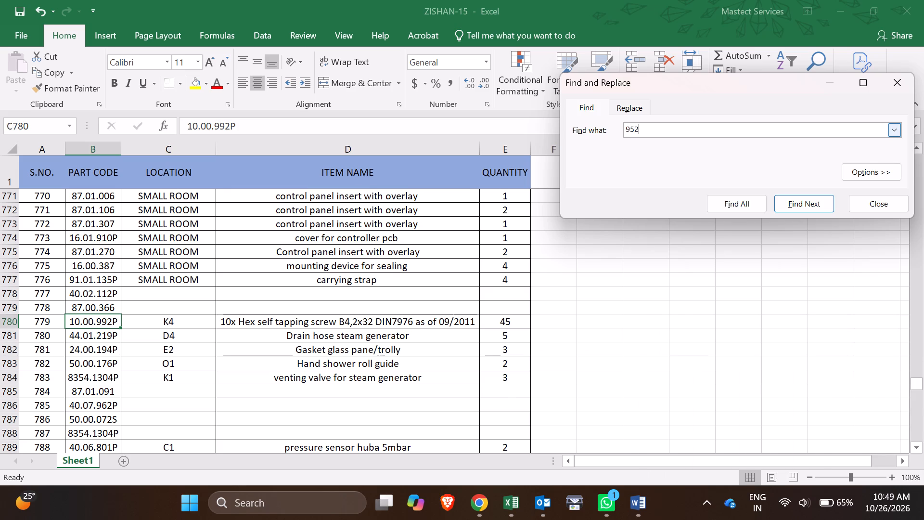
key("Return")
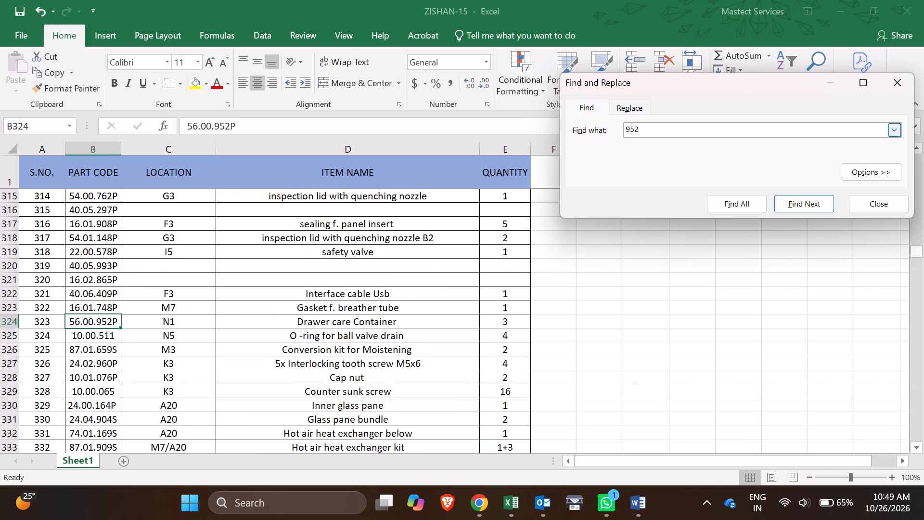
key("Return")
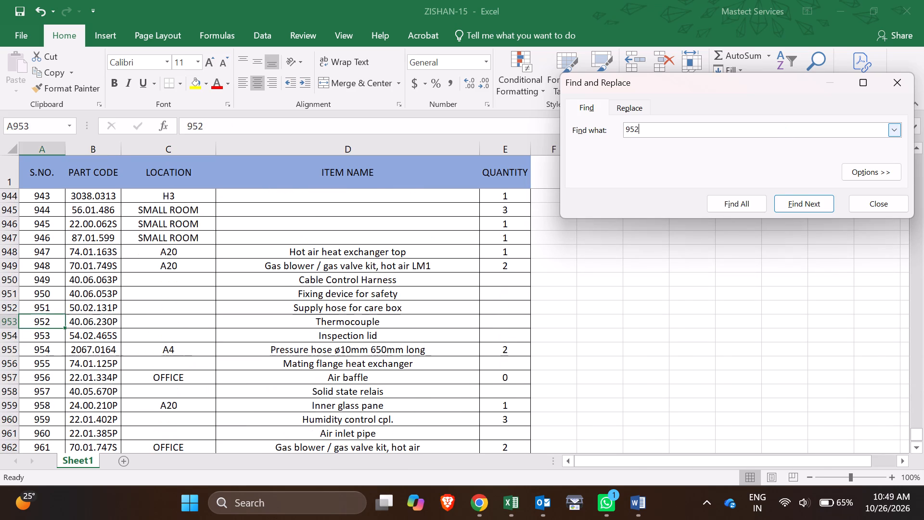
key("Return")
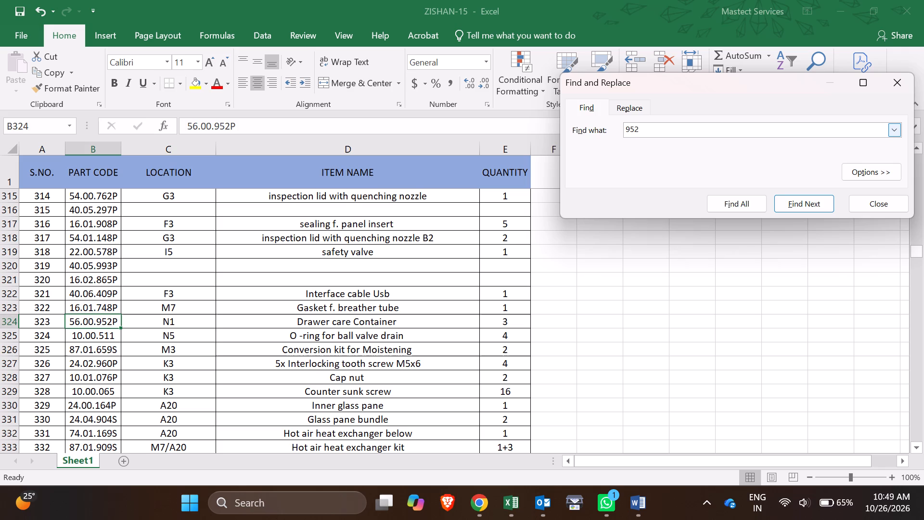
left_click(510, 321)
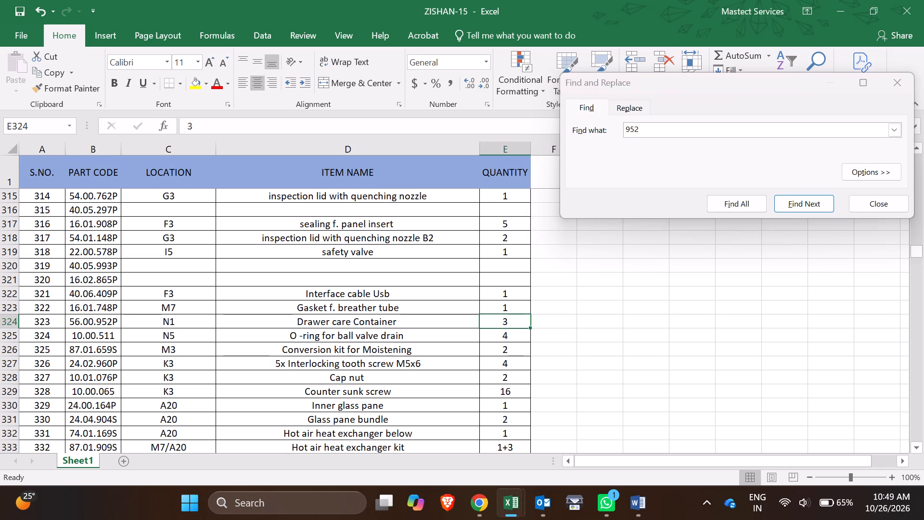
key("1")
key("Return")
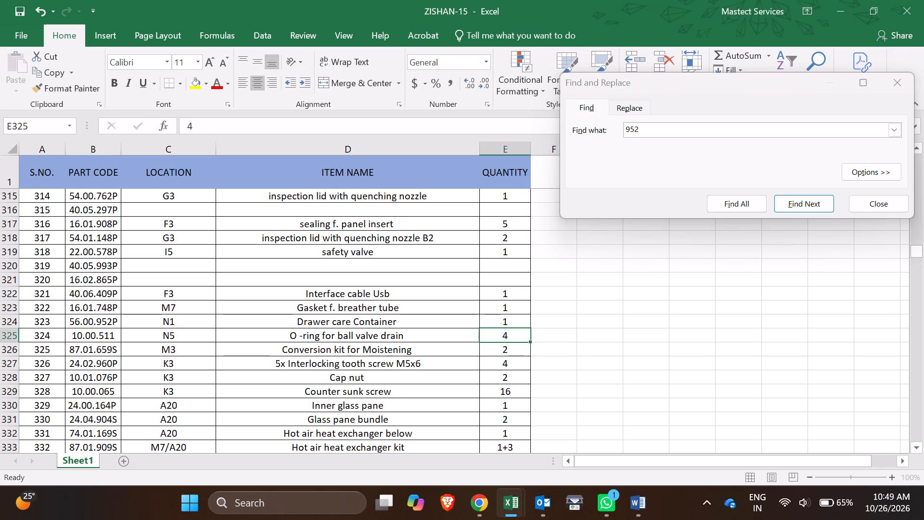
left_click(514, 323)
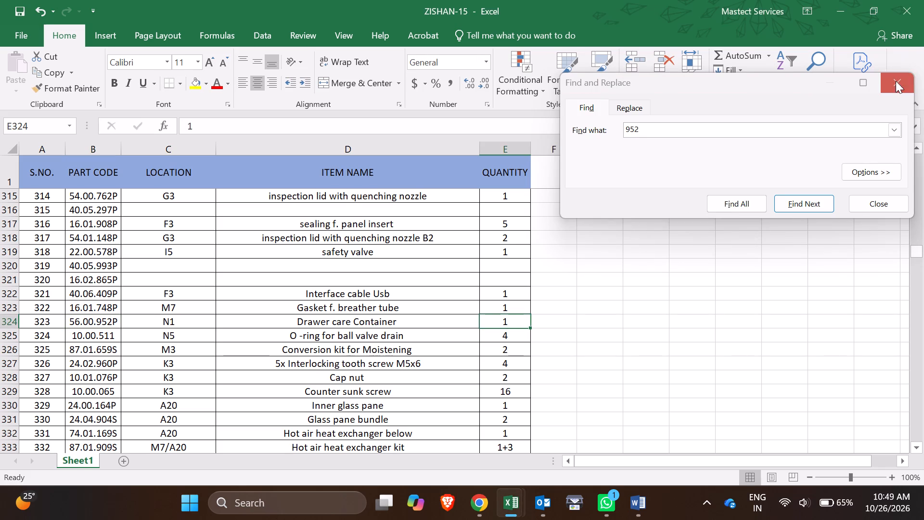
left_click(896, 82)
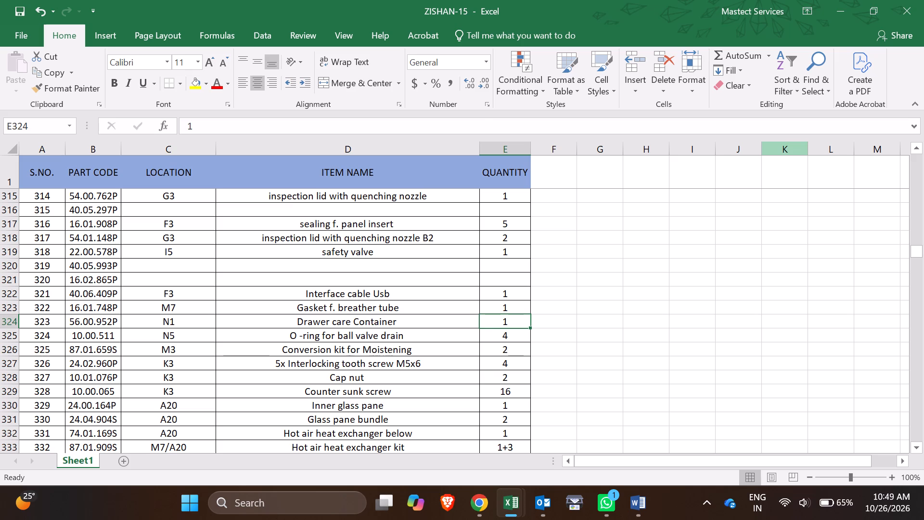
Switch from the stock workbook to the DOCKET SLIP Excel workbook.
key("alt+Tab")
key("alt+Down")
key("alt+Right")
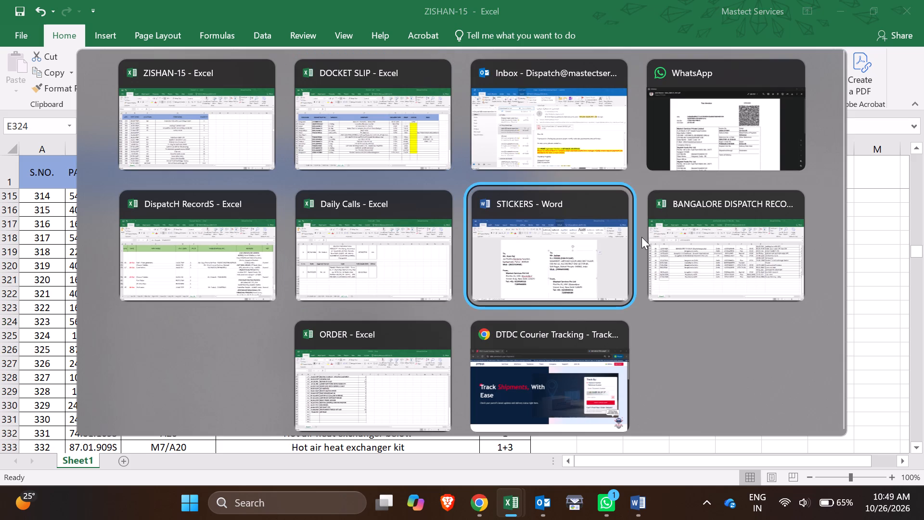
key("alt+Left")
key("alt+Up")
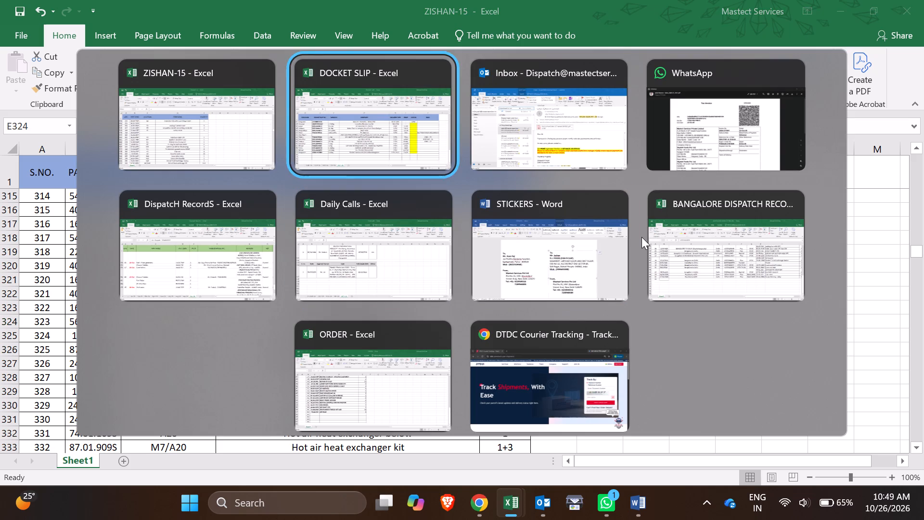
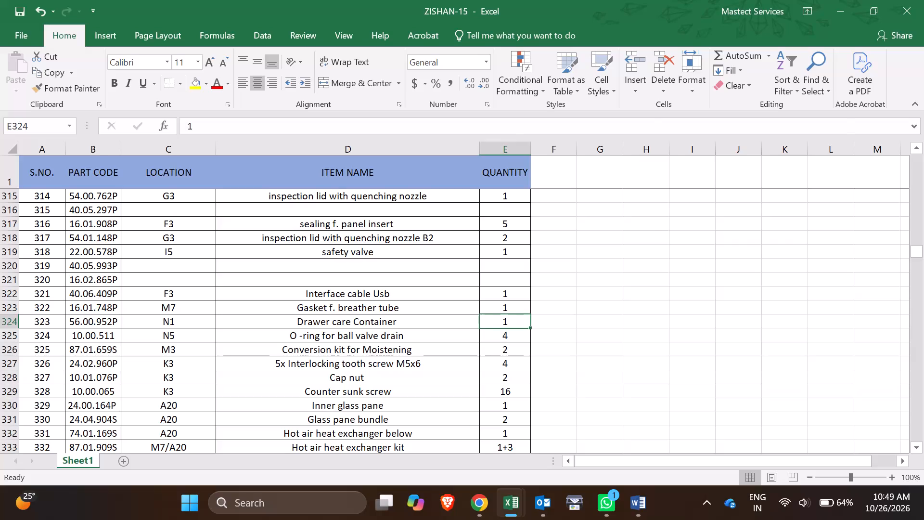
Switch to the ORDER workbook for a brief look and return to the ZISHAN-15 stock sheet.
key("alt+Tab")
key("alt+Tab")
key("alt+Tab")
key("alt+Left")
key("alt+Down")
key("alt+Left")
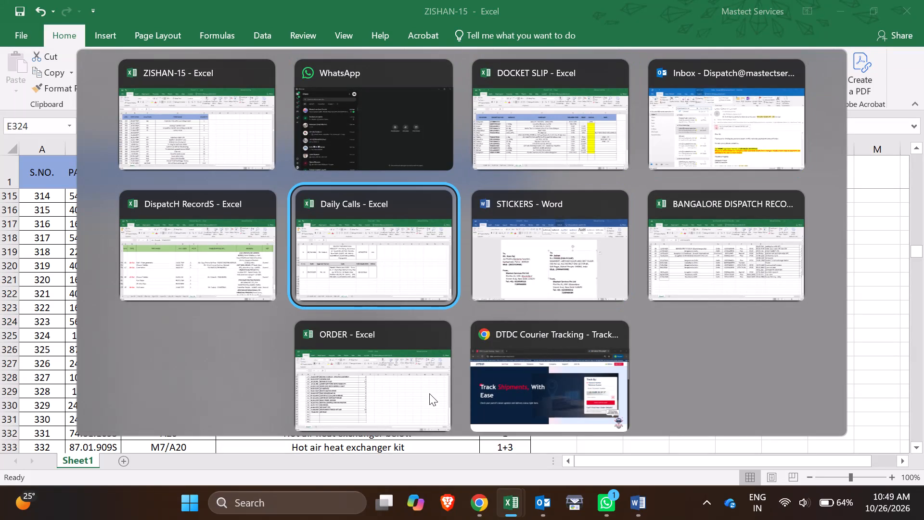
key("alt+Down")
key("alt+Tab")
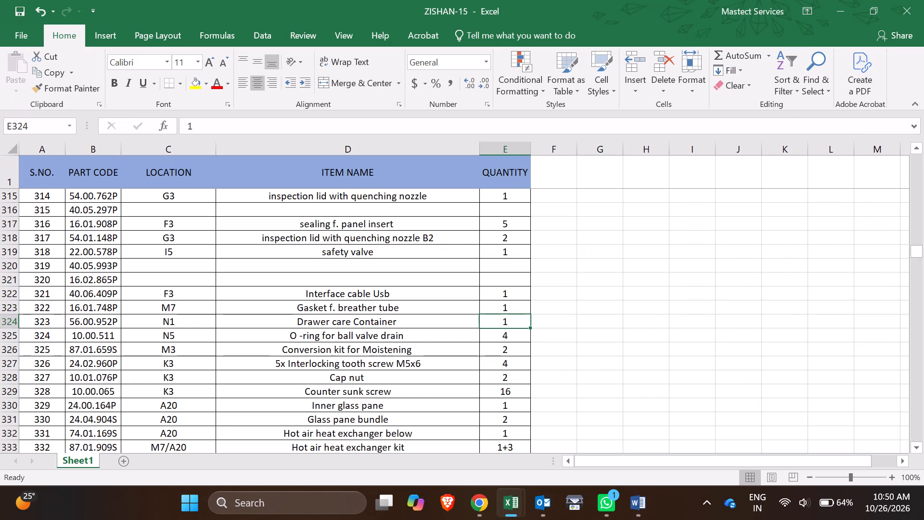
Copy part code 56.00.952P from the ZISHAN-15 stock sheet into cell C58, serial number 63, of the ORDER workbook.
key("Left")
key("Left")
key("Left")
key("alt+Tab")
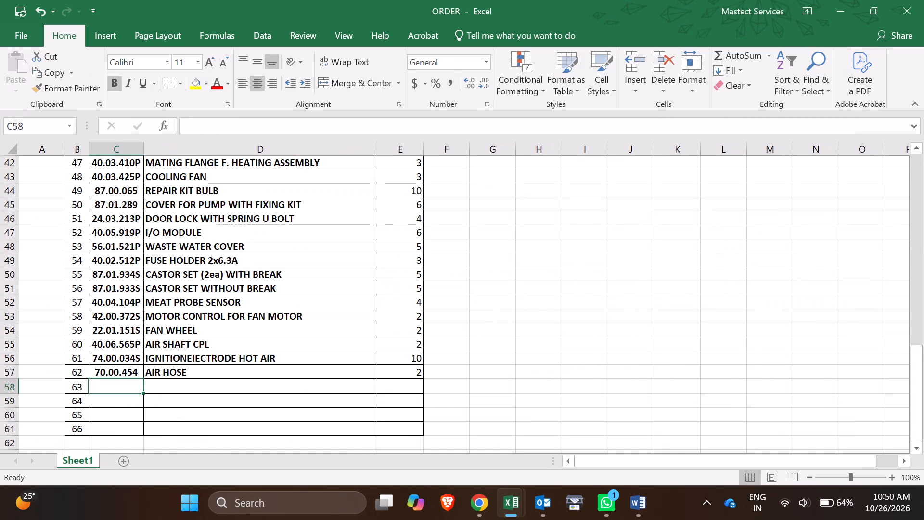
key("alt+Tab")
key("ctrl+c")
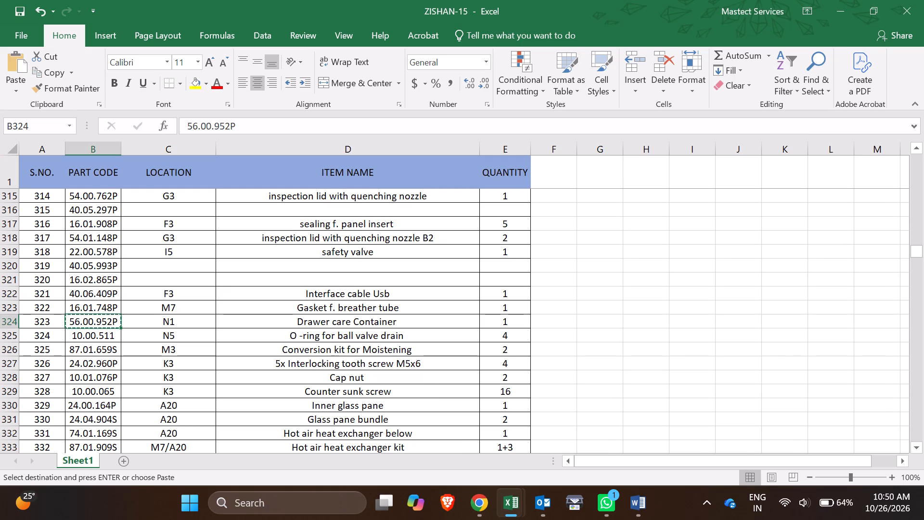
key("alt+Tab")
key("ctrl+v")
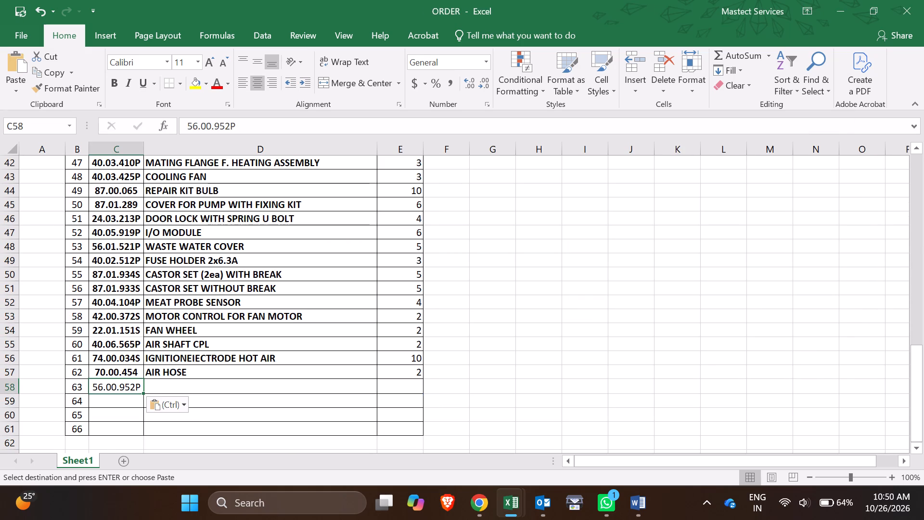
key("Return")
key("Down")
key("Up")
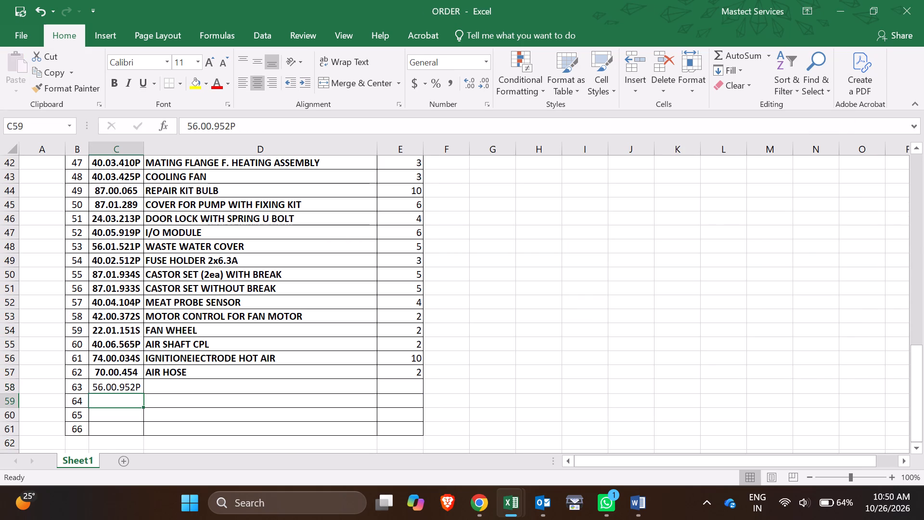
Copy the text of the item name Drawer care Container from ZISHAN-15 into cell D58 of the ORDER workbook and save.
key("Right")
key("alt+Tab")
key("Right")
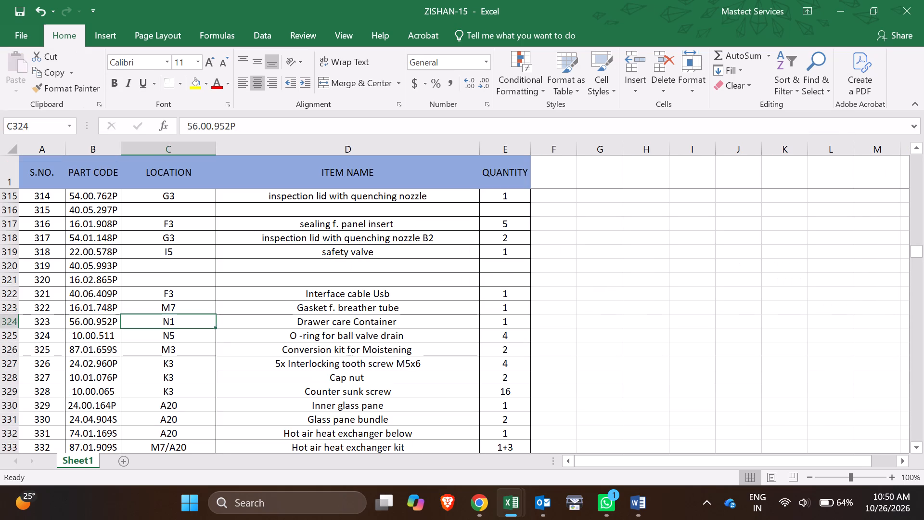
key("Right")
key("Left")
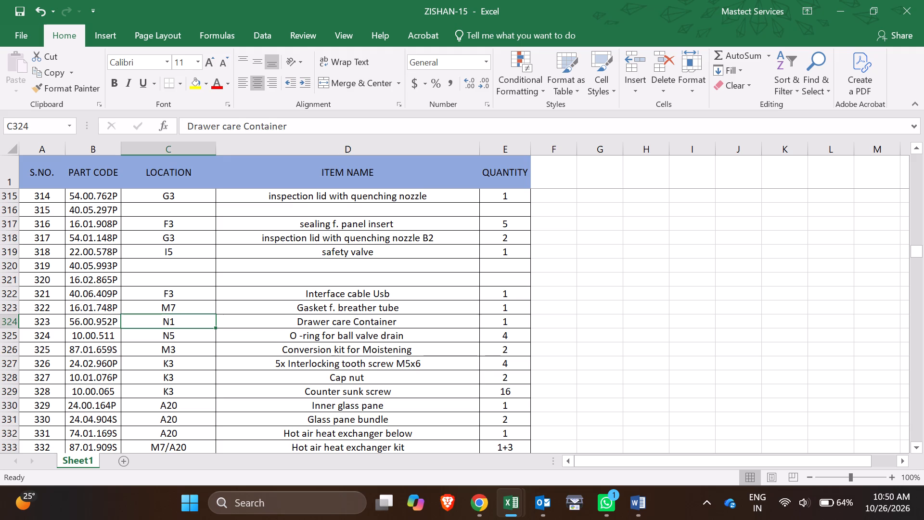
key("alt+Tab")
key("alt+Tab")
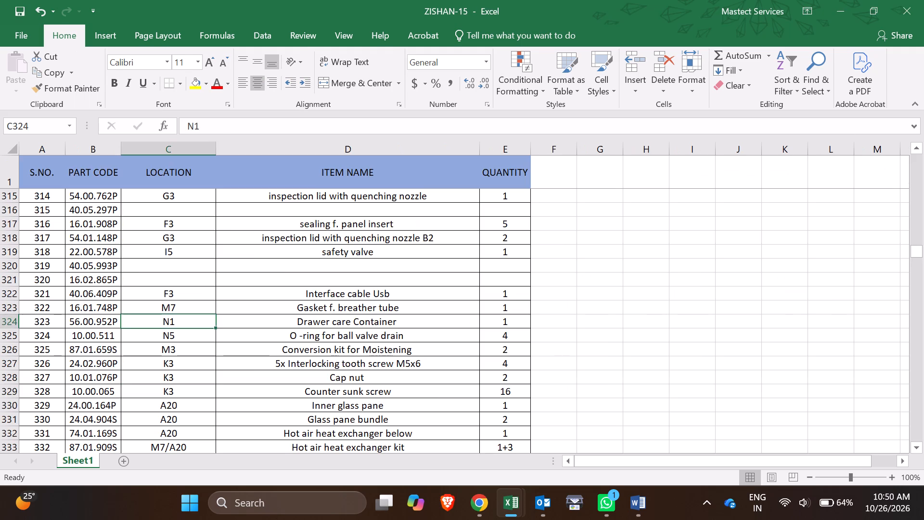
key("Right")
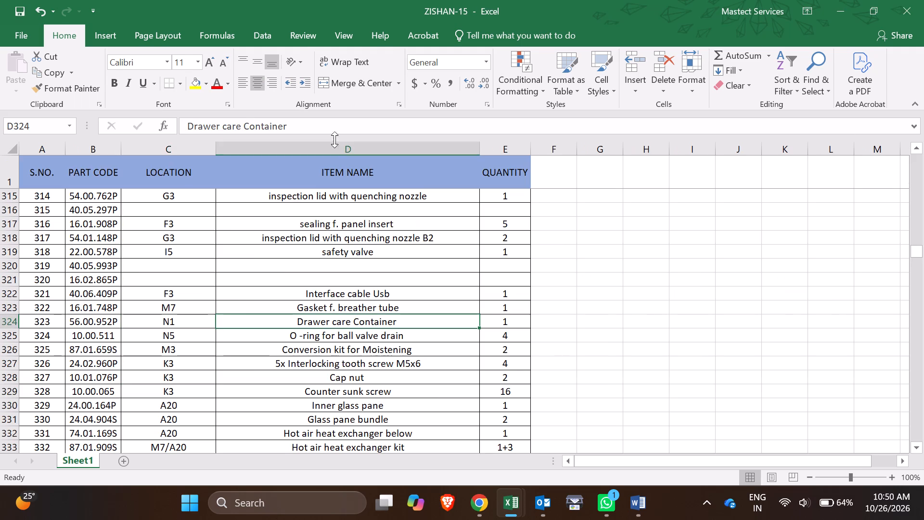
triple_click(328, 129)
key("ctrl+c")
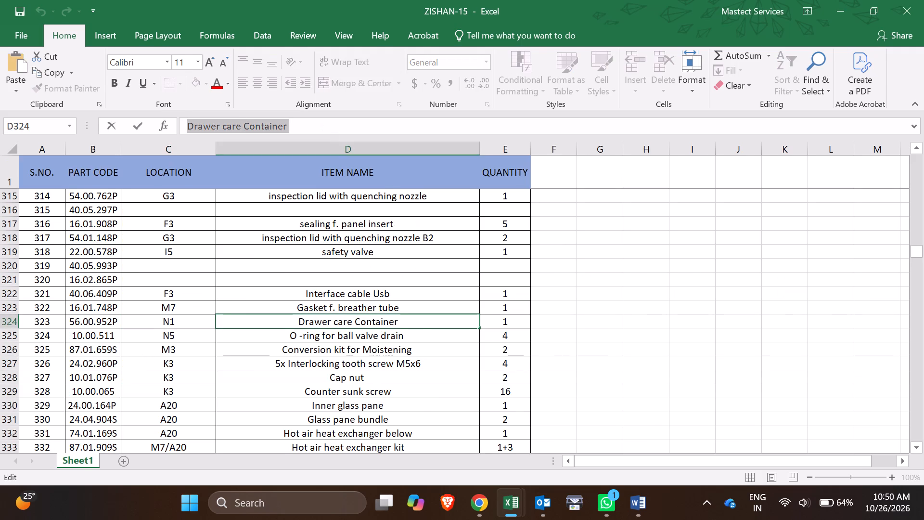
key("alt+Tab")
key("ctrl+v")
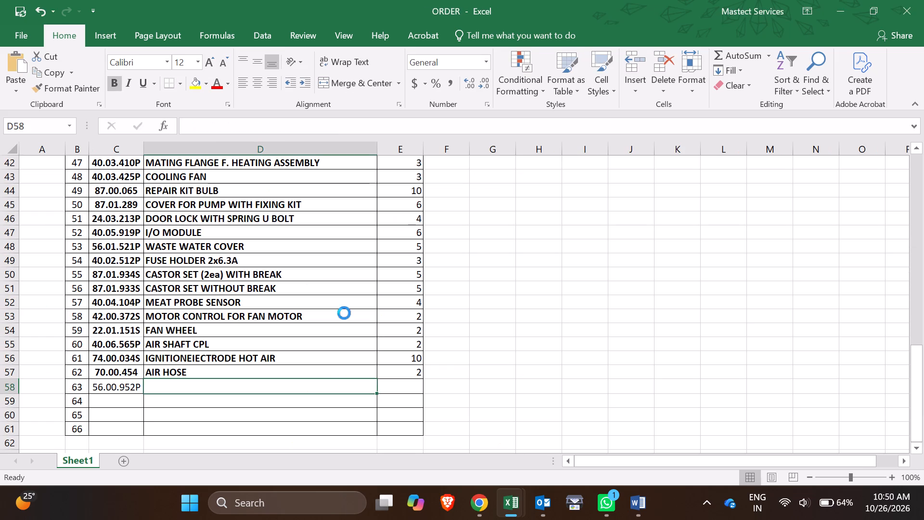
key("ctrl+s")
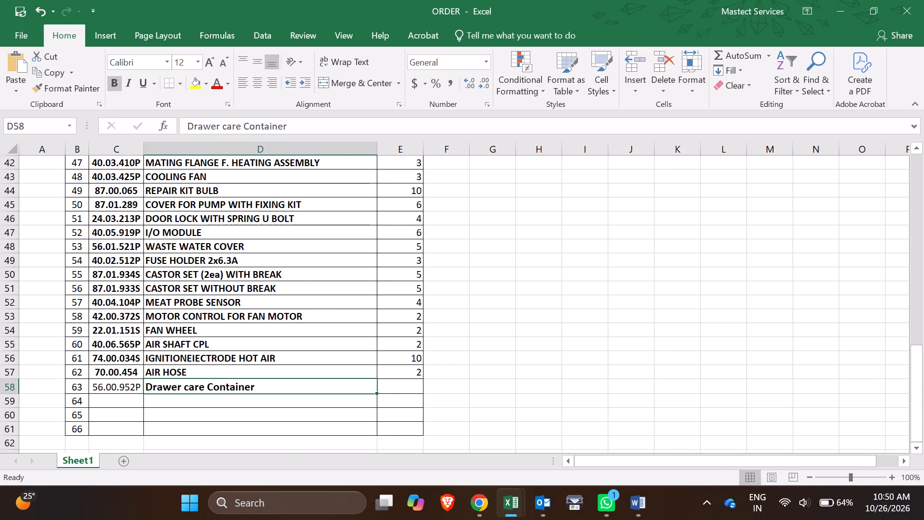
Match row 58 to the rows above by reducing the item name's font size to 11 and making the part code bold.
key("Up")
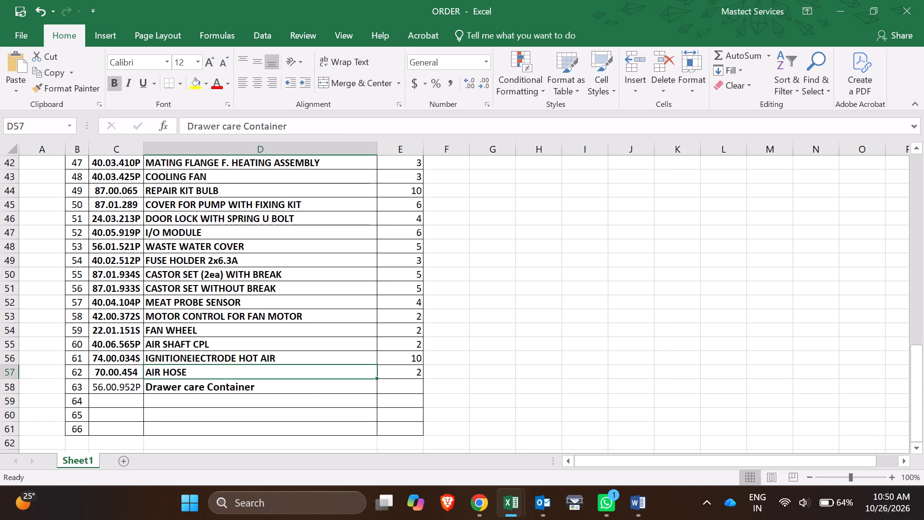
key("Down")
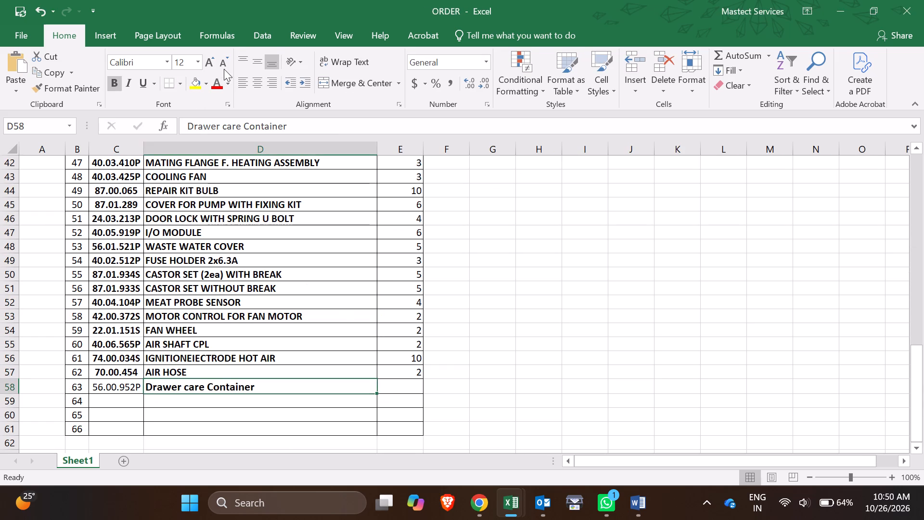
left_click(224, 67)
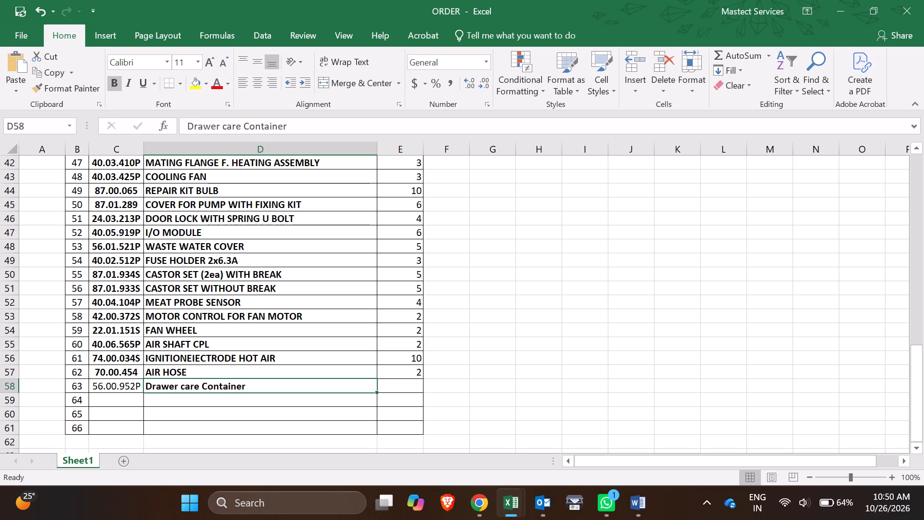
left_click(116, 385)
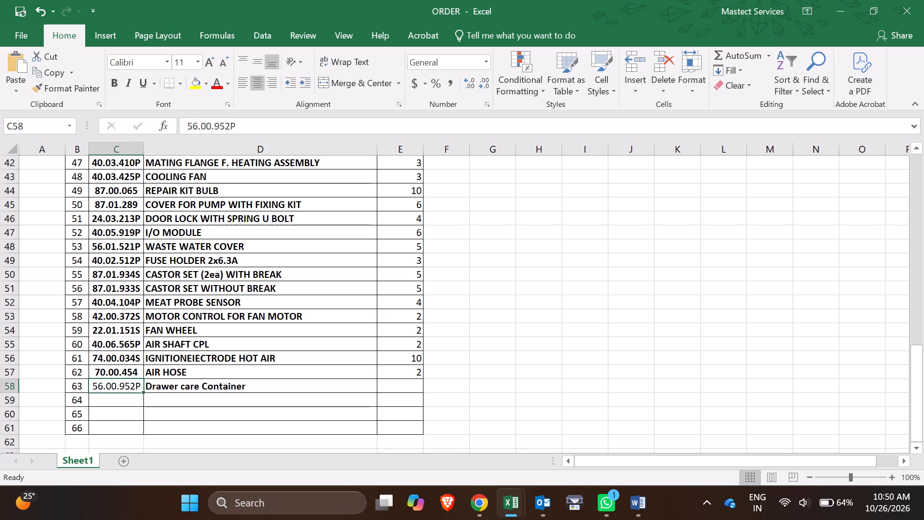
key("ctrl+b")
key("Right")
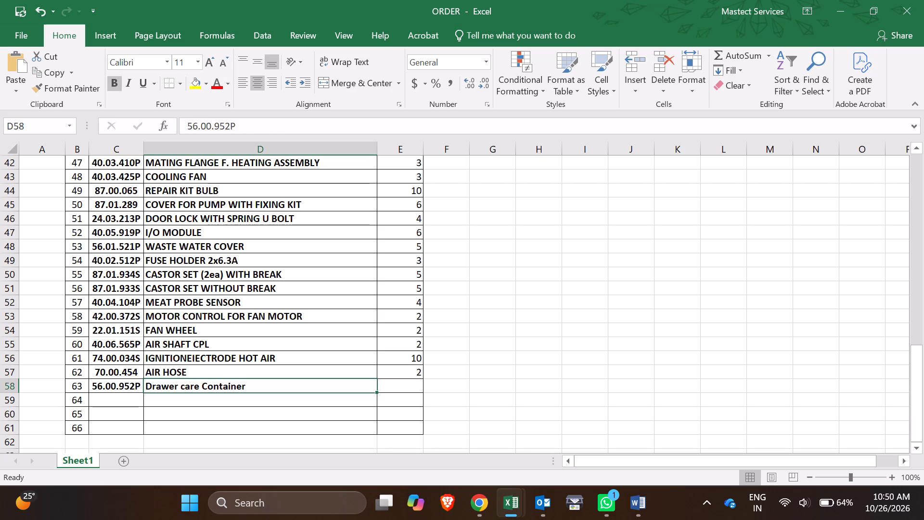
Rewrite the item name in cell D58 in capitals as DRAWER CARE CONTAINER.
left_click(338, 126)
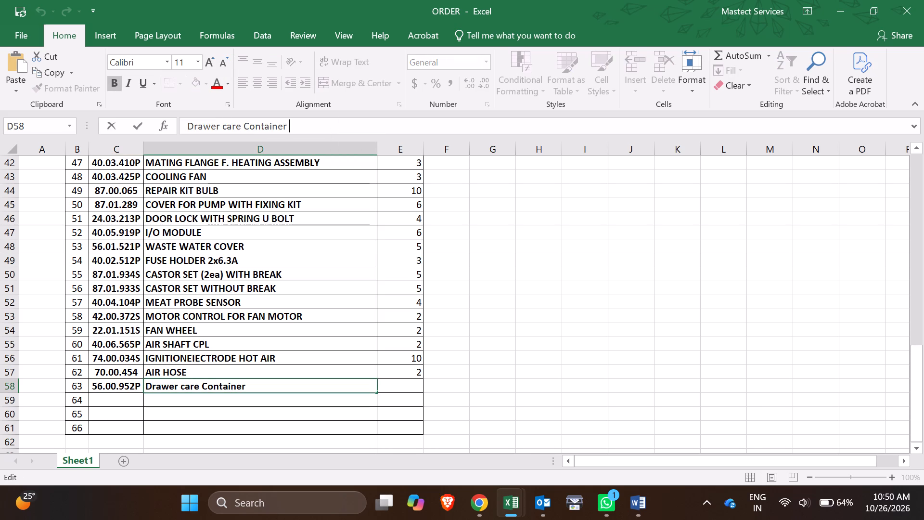
key("BackSpace")
key("BackSpace")
key("BackSpace")
key("BackSpace")
key("BackSpace")
key("BackSpace")
key("BackSpace")
key("BackSpace")
key("BackSpace")
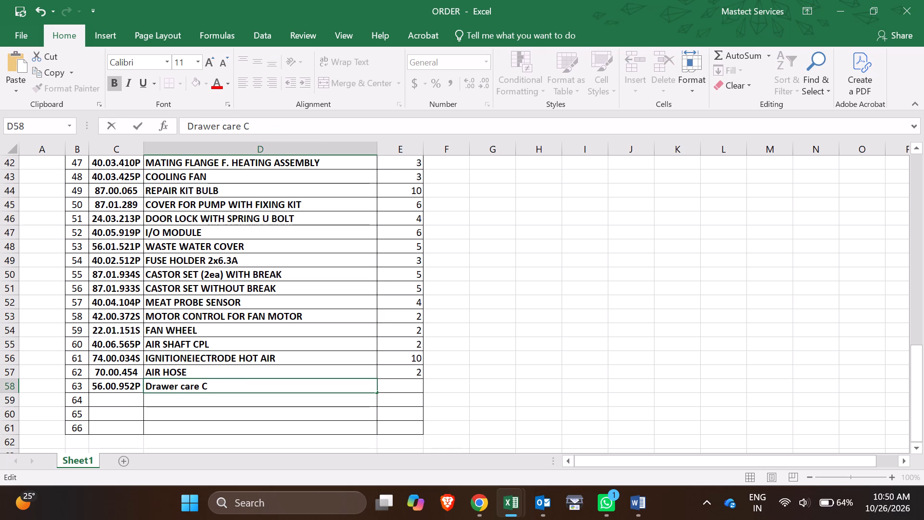
type("ONTAINER")
key("Left")
key("Left")
key("Left")
key("Left")
key("Left")
key("Left")
key("Left")
key("Left")
key("Left")
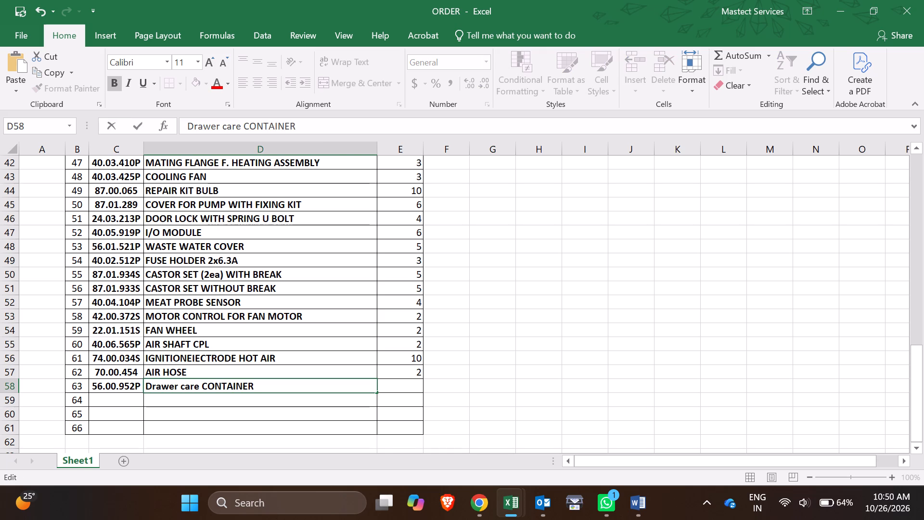
key("Left")
key("Left")
key("Right")
key("BackSpace")
key("BackSpace")
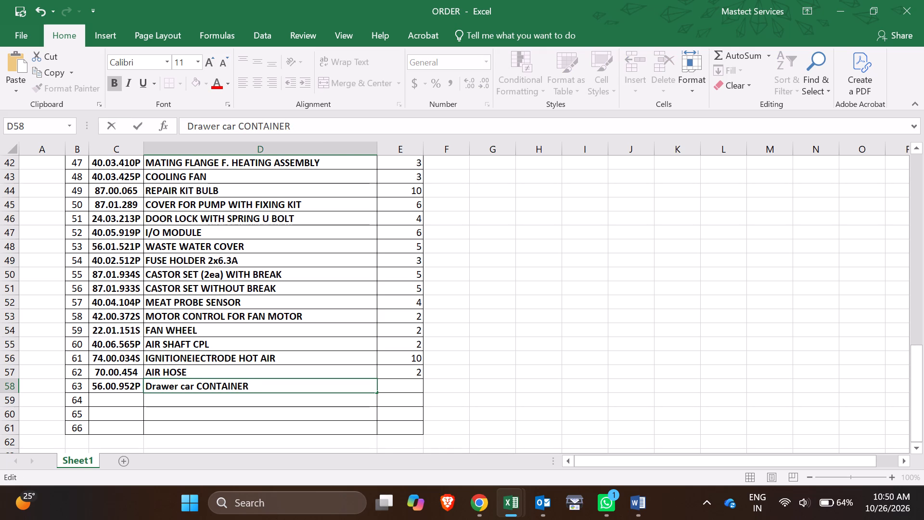
key("BackSpace")
key("BackSpace")
type("CARE")
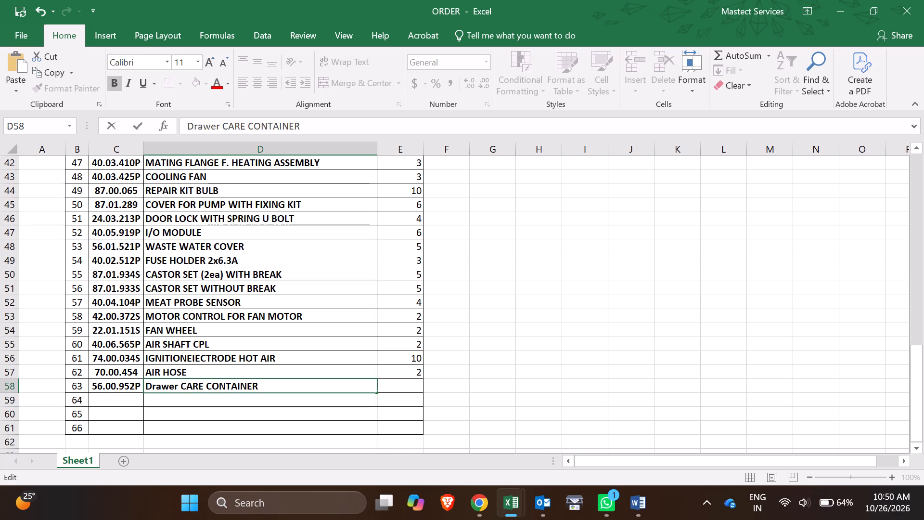
key("Left")
key("Left")
key("Left")
key("Left")
key("Left")
key("BackSpace")
key("BackSpace")
key("BackSpace")
key("BackSpace")
key("BackSpace")
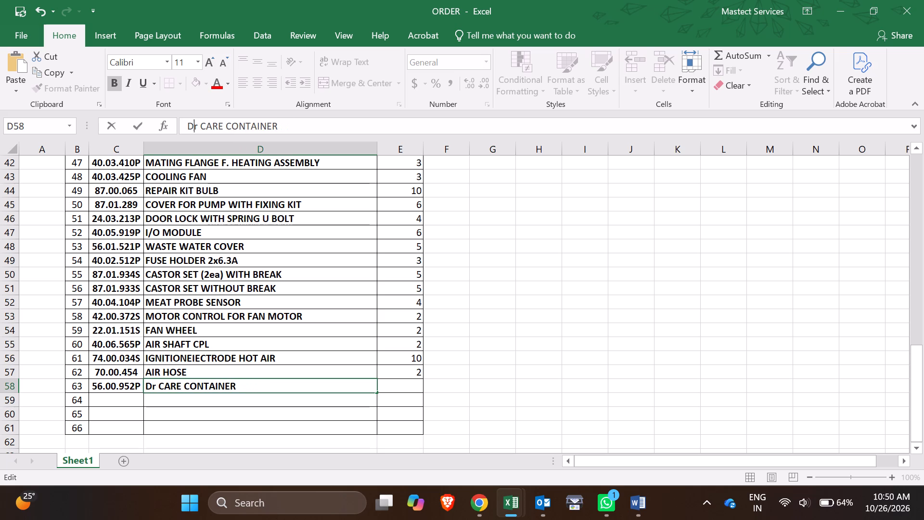
type("RAWER")
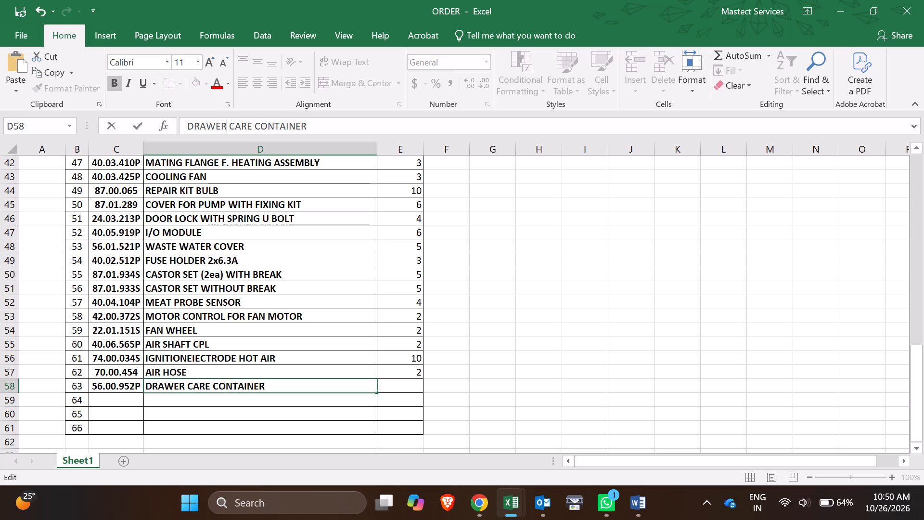
key("Return")
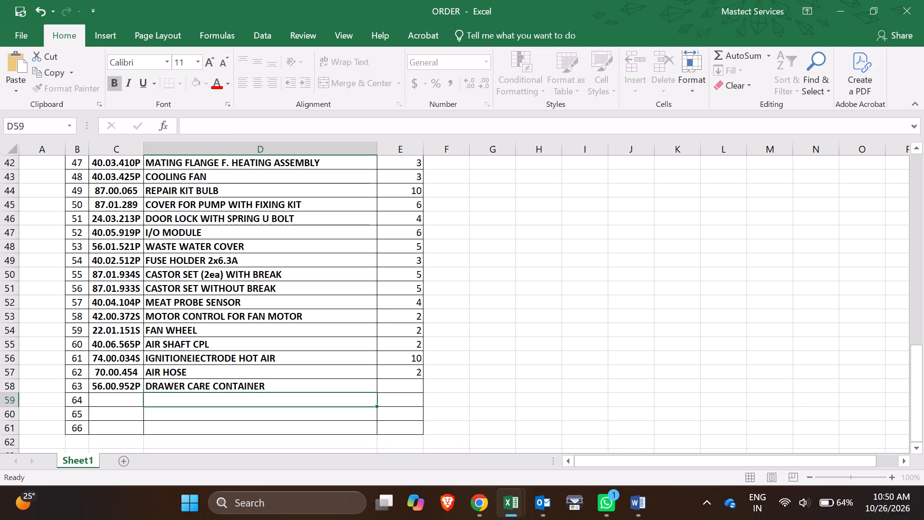
Enter an order quantity of 5 for the drawer care container in cell E58 and save the ORDER workbook.
key("Up")
key("Right")
key("ctrl+s")
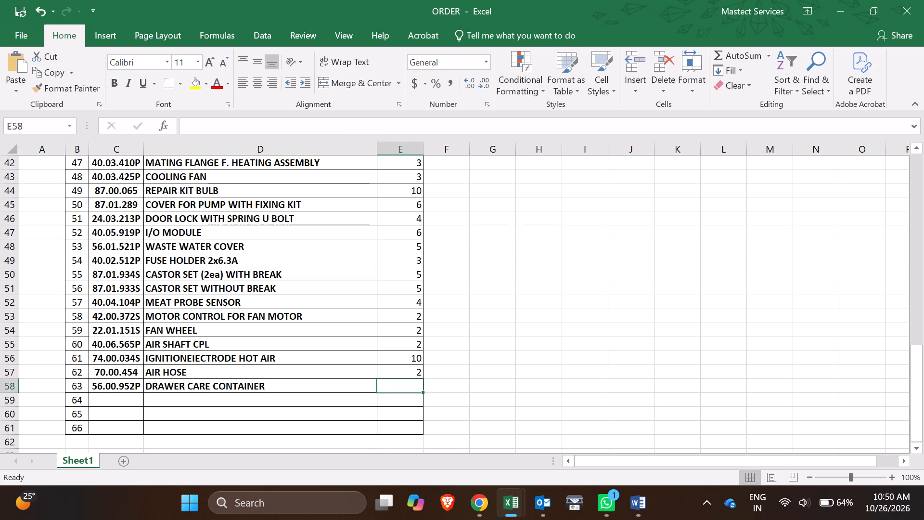
key("5")
key("Return")
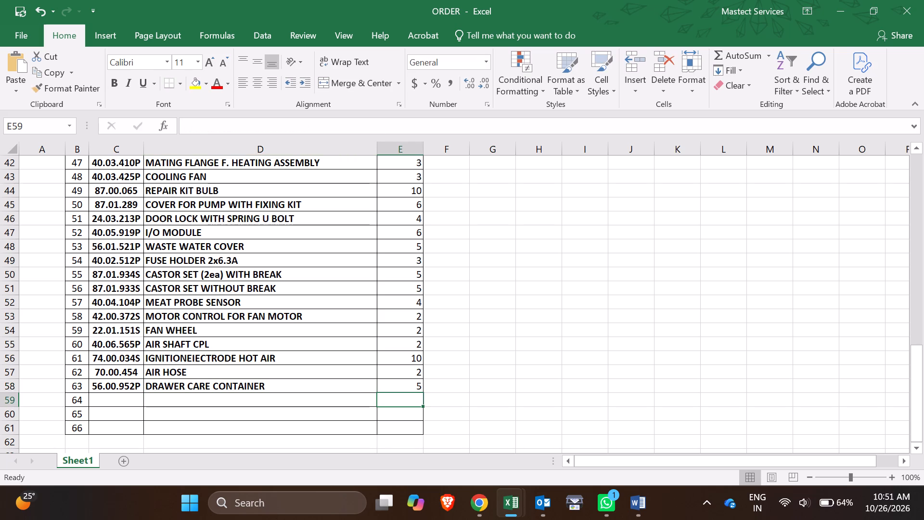
key("ctrl+s")
key("ctrl+s")
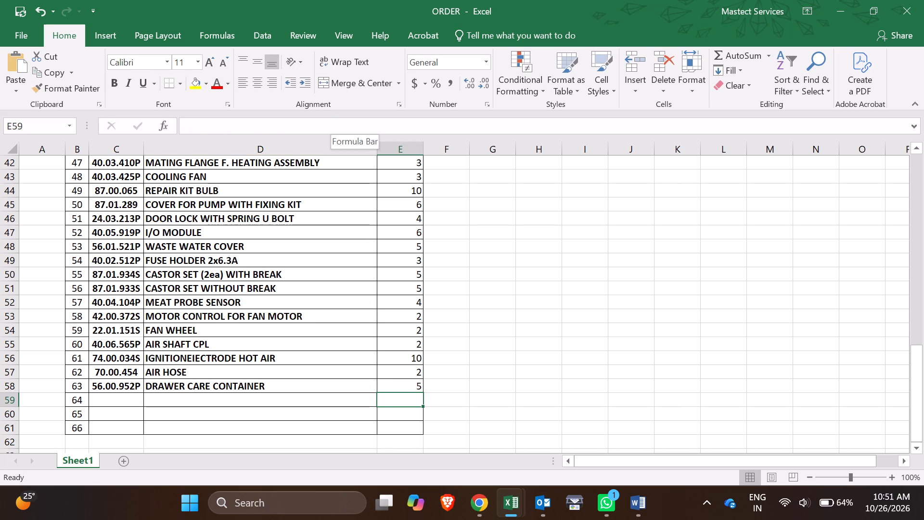
In ZISHAN-15, find the drain valve by part code 618S, set its quantity to 12+2 and save the workbook.
key("alt+Tab")
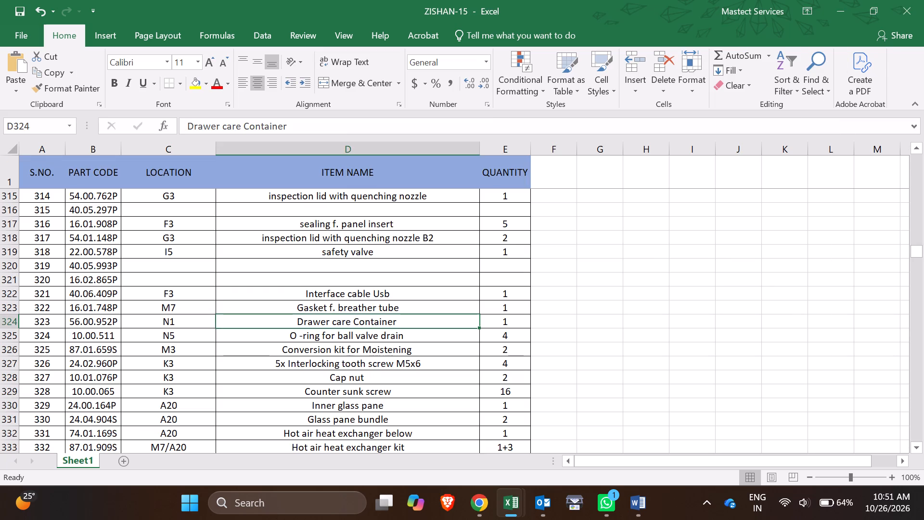
key("ctrl+f")
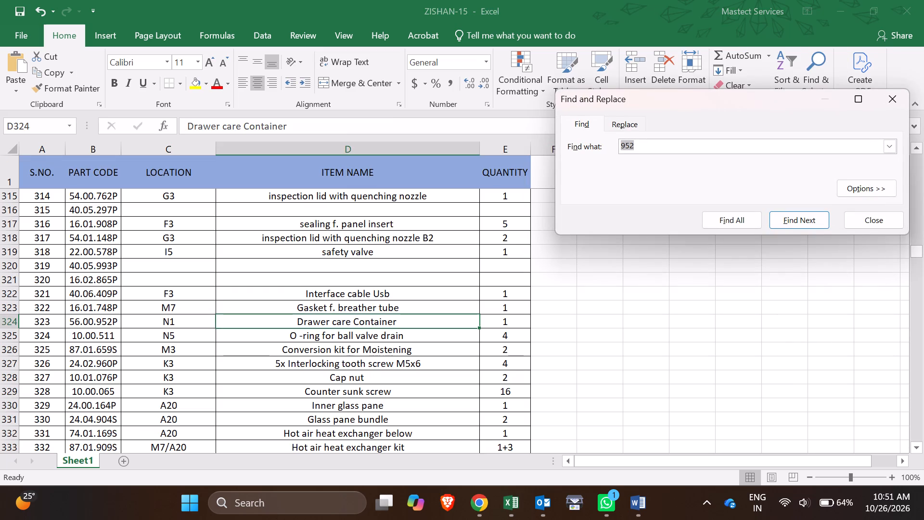
key("BackSpace")
type("618")
key("shift+s")
key("Return")
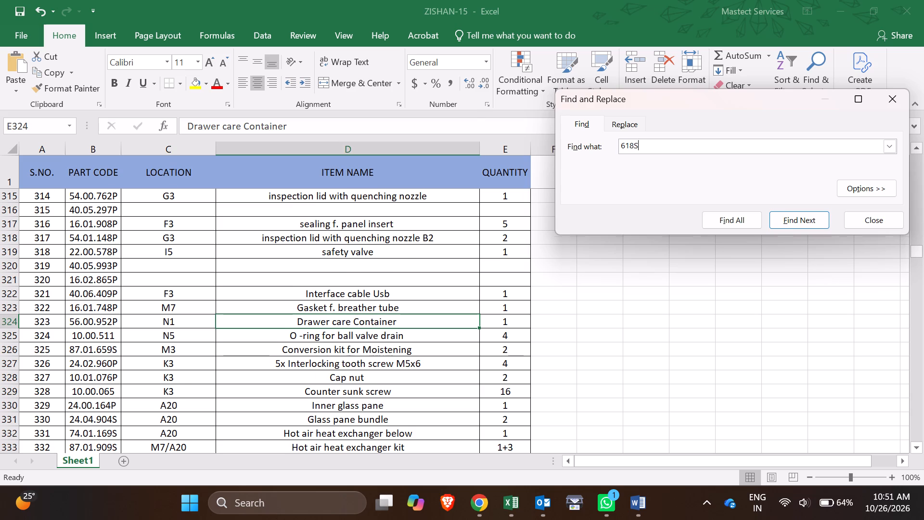
key("Return")
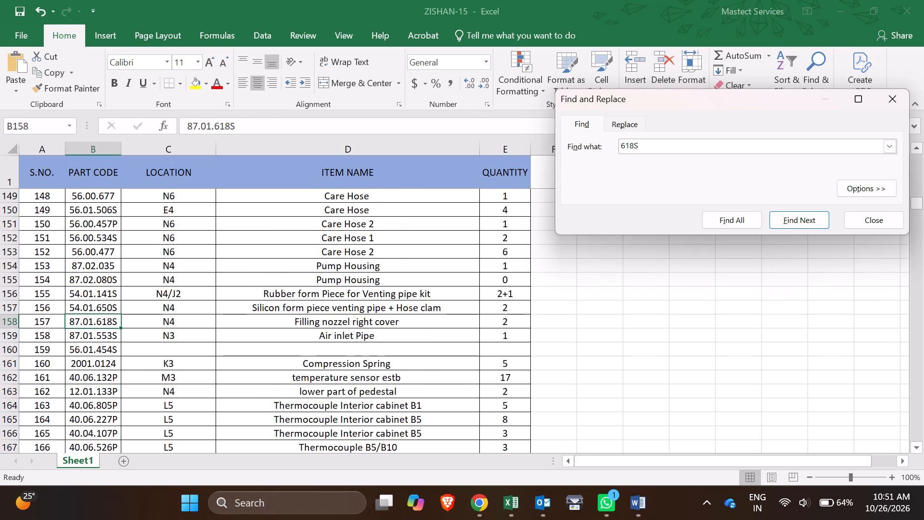
key("Return")
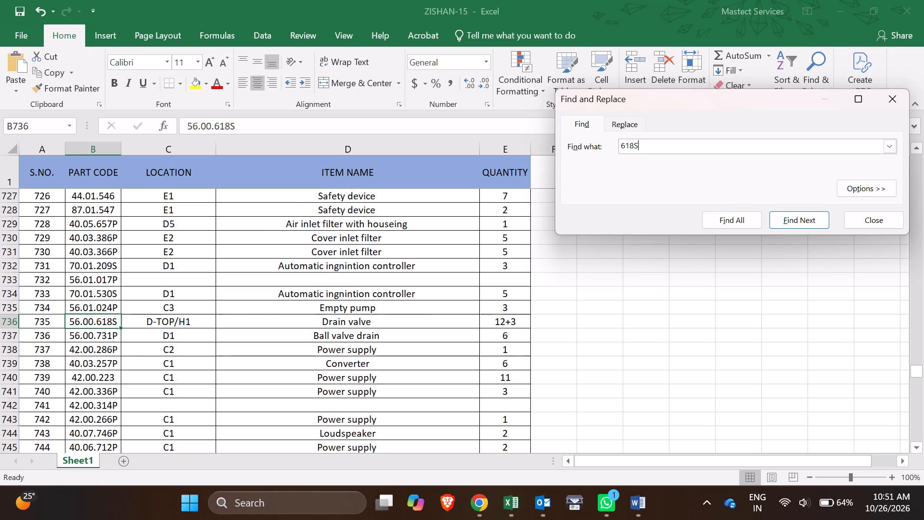
left_click(502, 321)
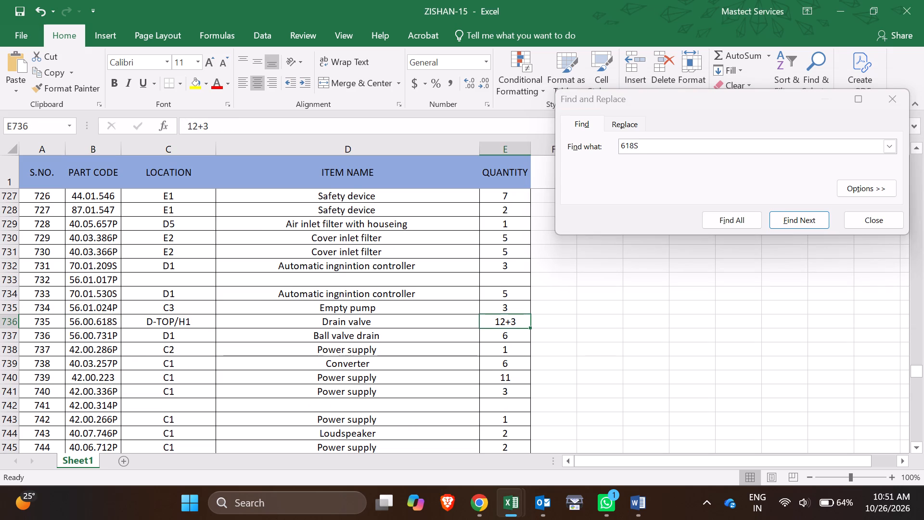
left_click(230, 126)
key("BackSpace")
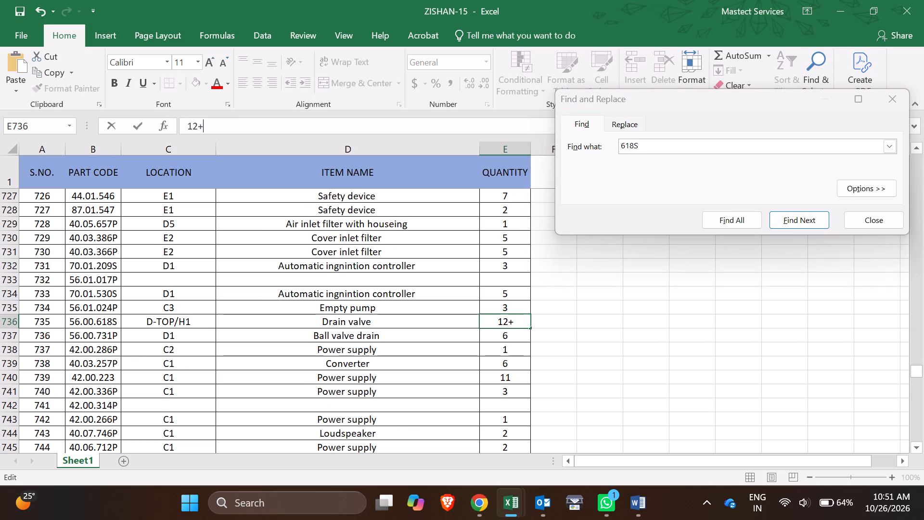
key("2")
key("Return")
key("ctrl+s")
key("ctrl+s")
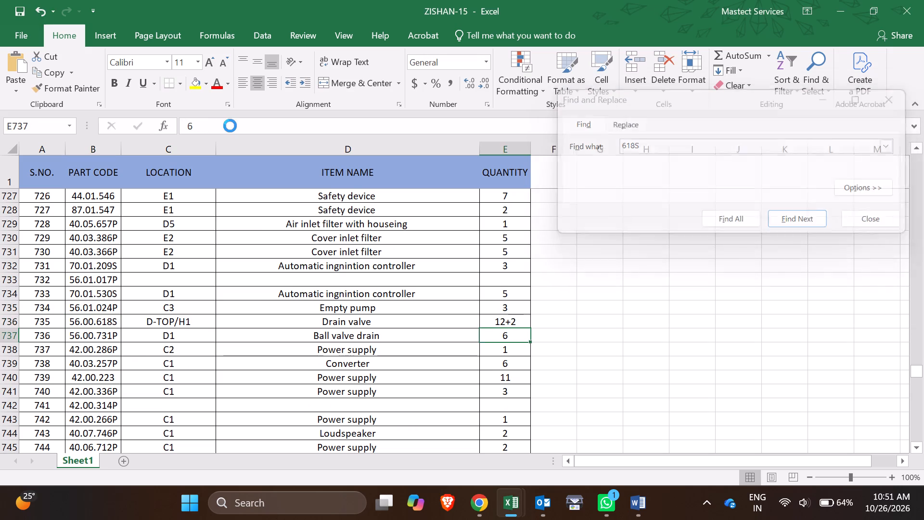
left_click(891, 91)
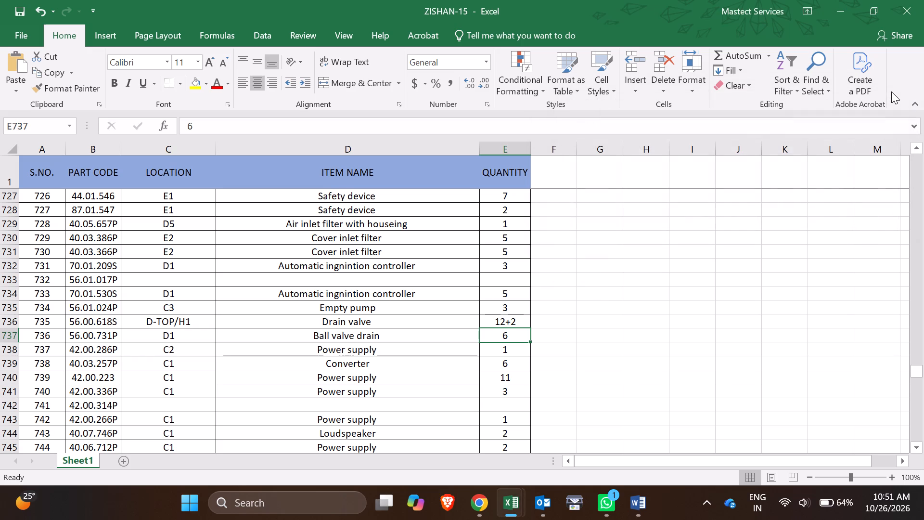
Open the leave letter document from the Mastect Services OneDrive folder in File Explorer.
key("super+e")
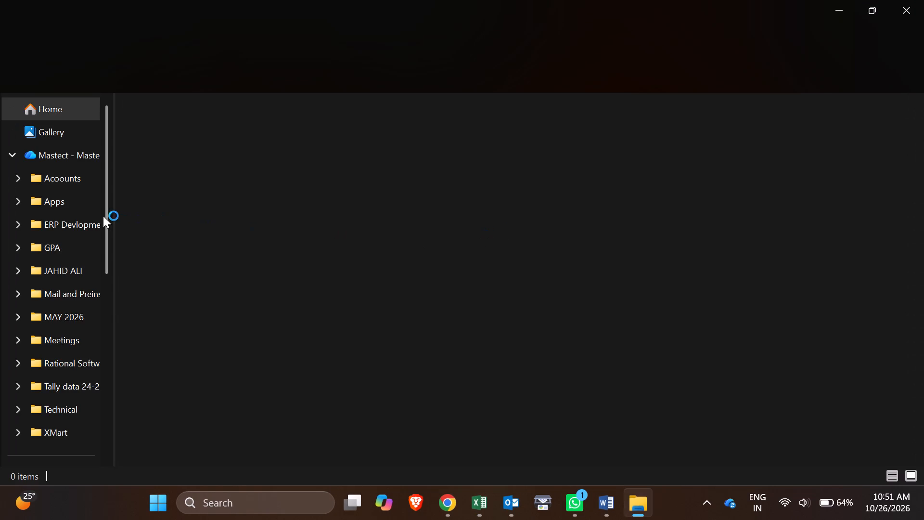
scroll(70, 177, "up", 4)
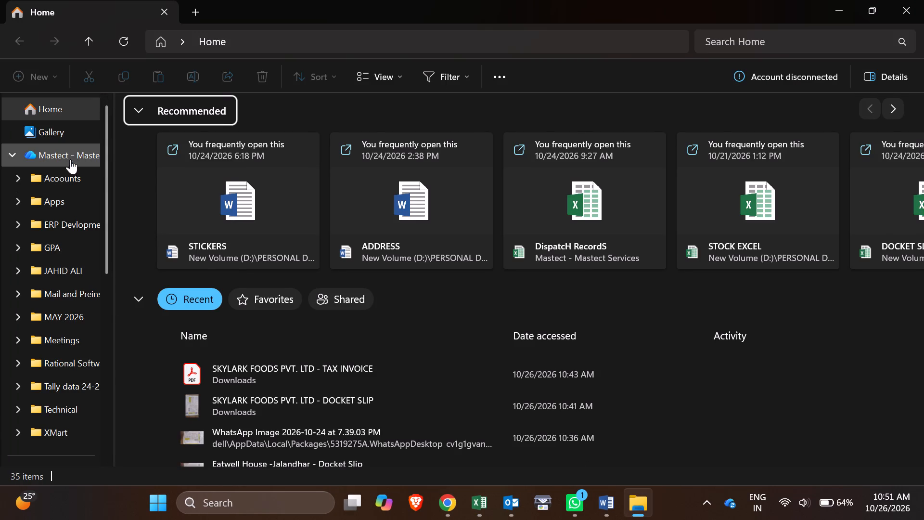
left_click(69, 150)
scroll(339, 351, "down", 1)
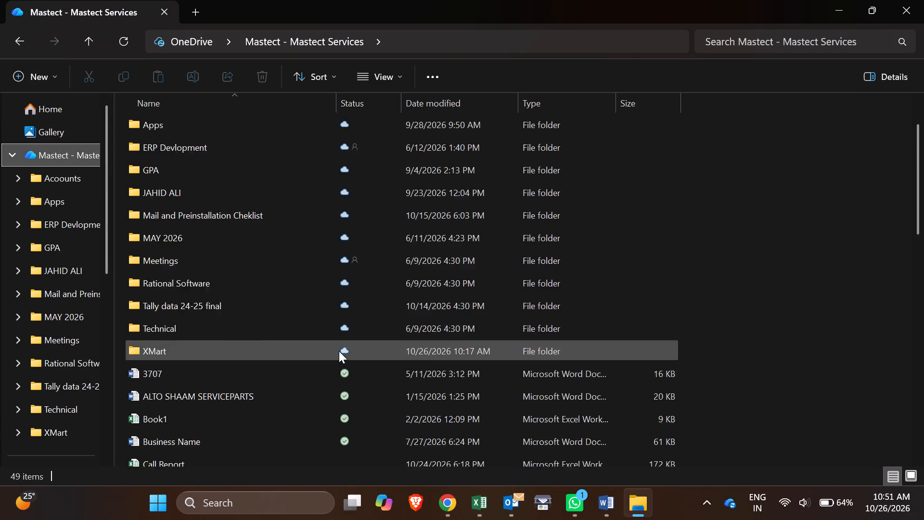
scroll(339, 351, "down", 5)
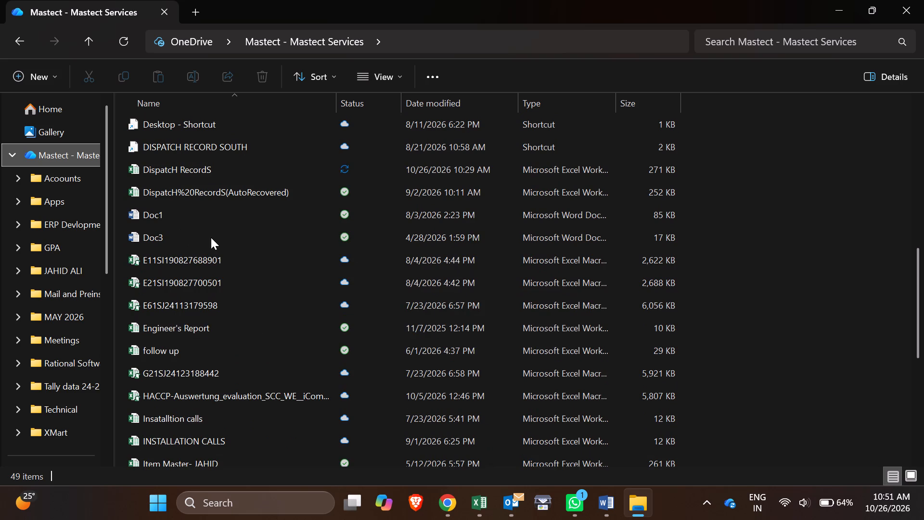
scroll(257, 417, "down", 2)
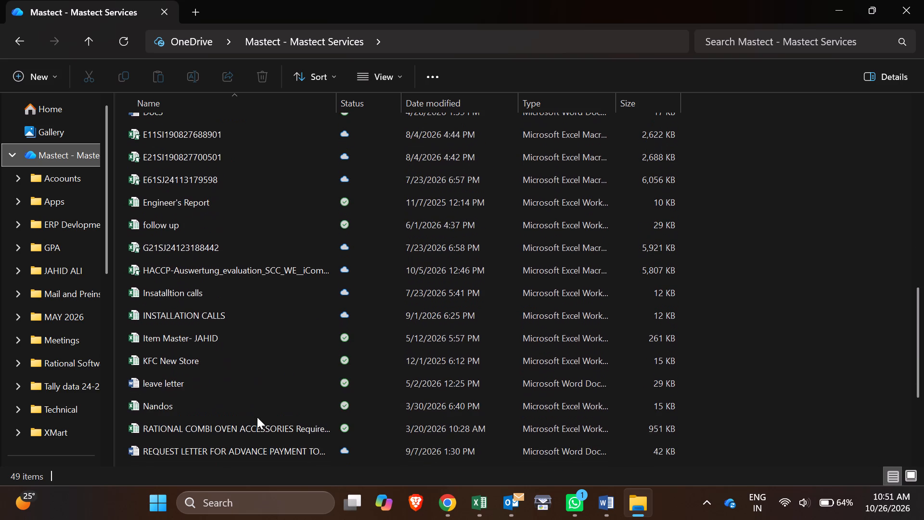
double_click(244, 384)
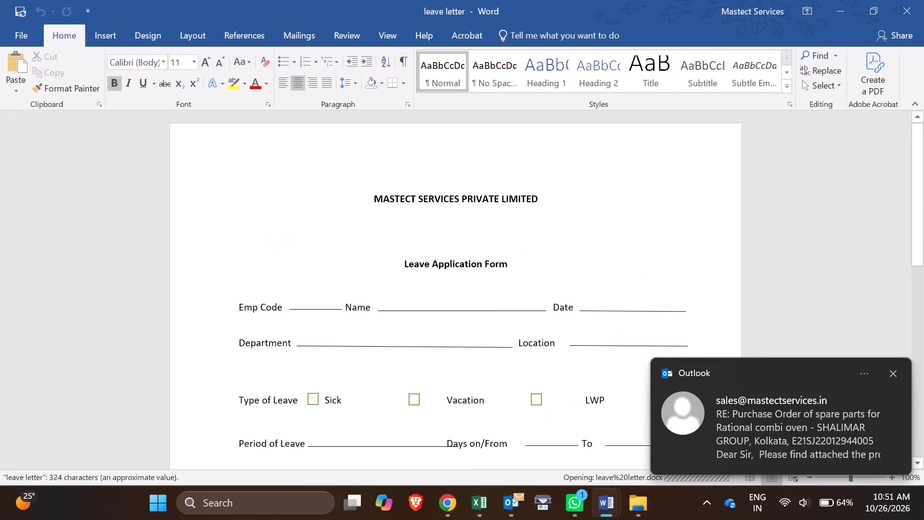
Print one copy of the leave application form on the Brother DCP-L2640DW printer and close the document.
key("ctrl+p")
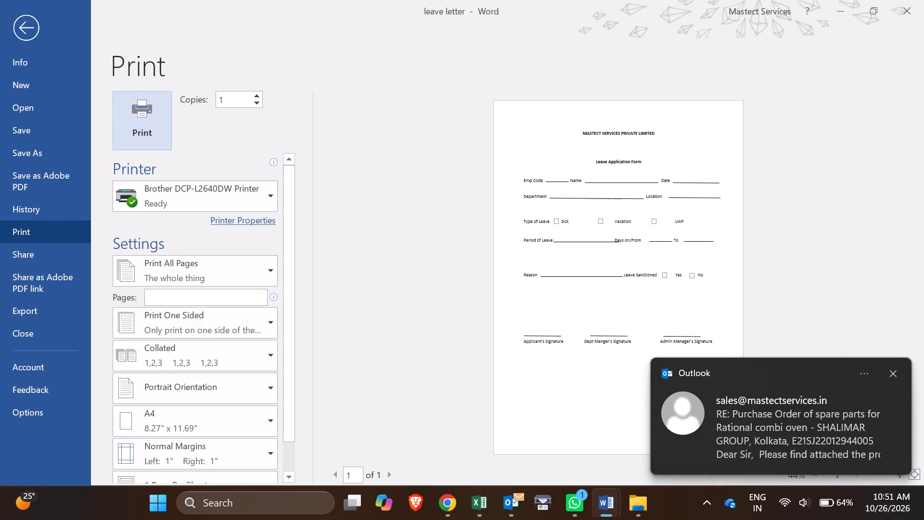
left_click(141, 120)
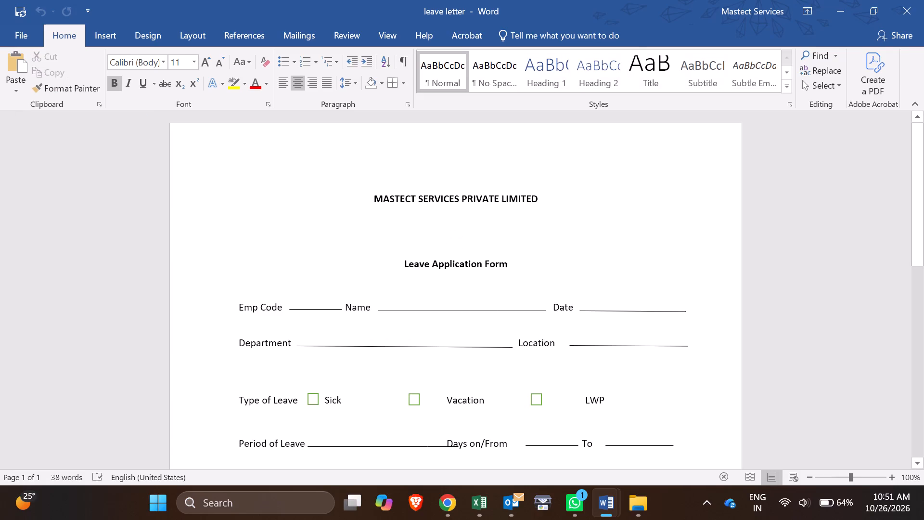
key("alt+Tab")
key("alt+Tab")
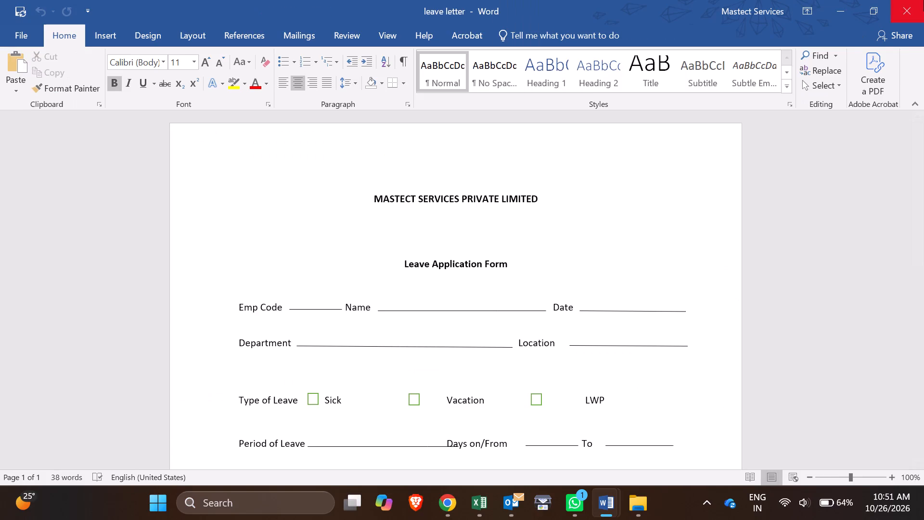
left_click(923, 0)
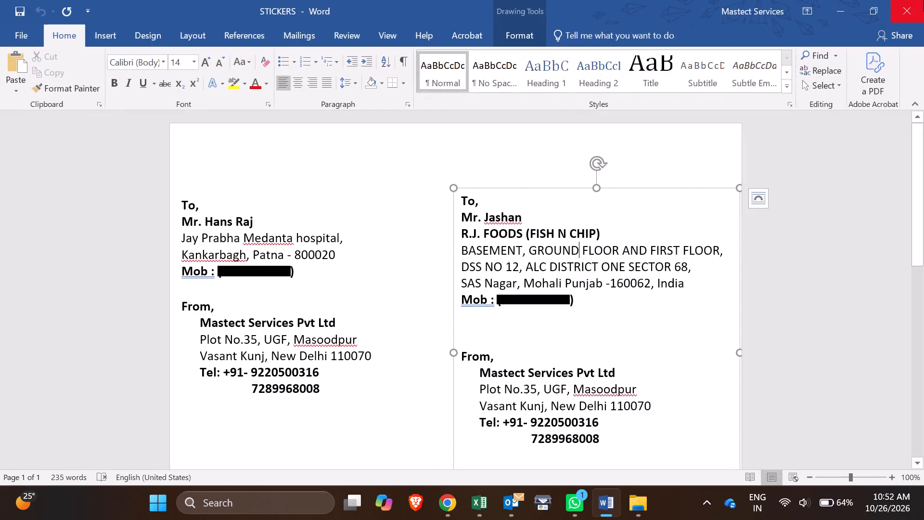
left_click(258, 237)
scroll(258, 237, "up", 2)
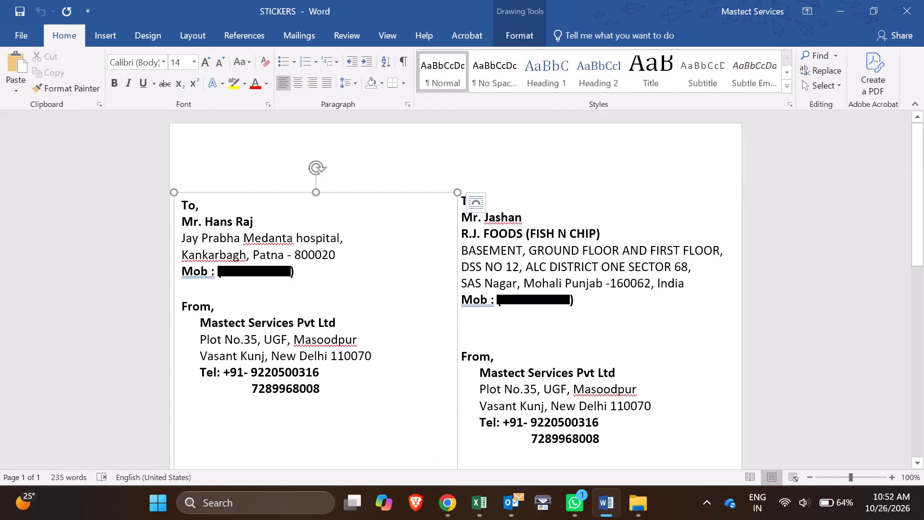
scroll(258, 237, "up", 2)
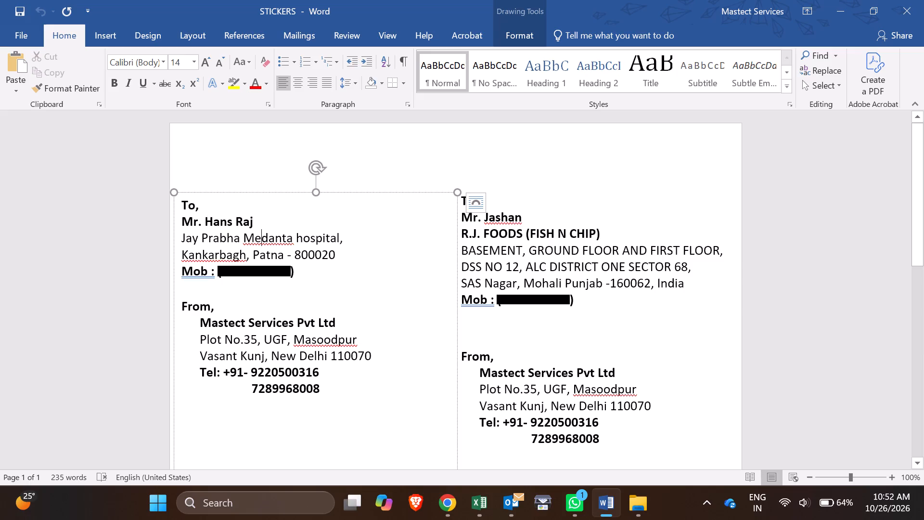
Close the File Explorer window showing the Mastect Services folder.
key("alt+Tab")
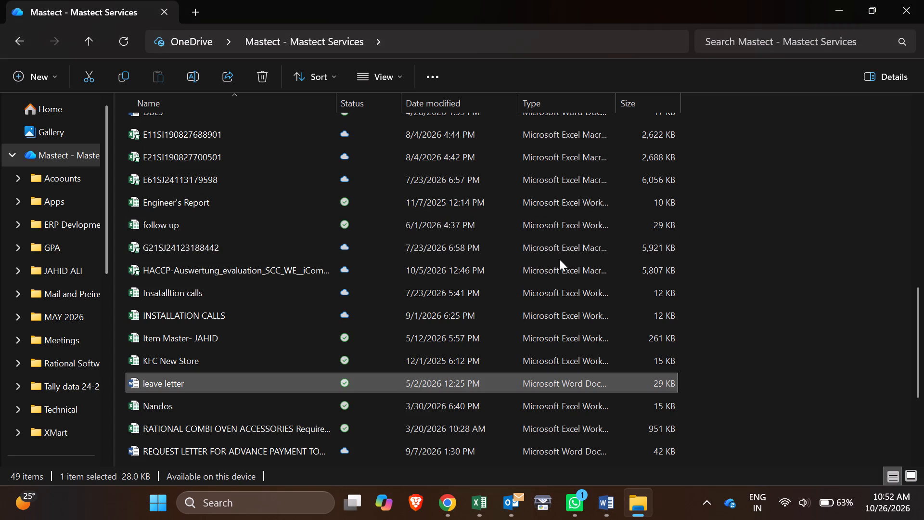
left_click(923, 0)
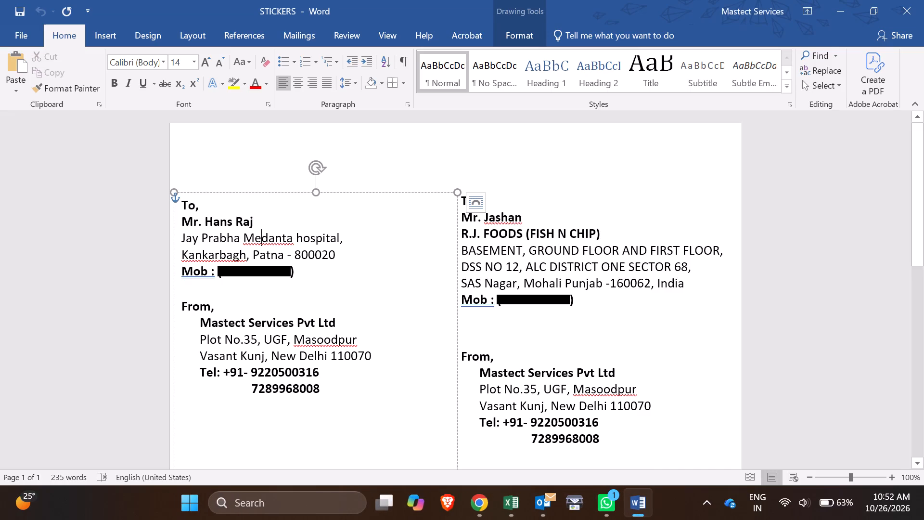
Save the STICKERS document in Word.
left_click(565, 278)
key("ctrl+s")
key("ctrl+s")
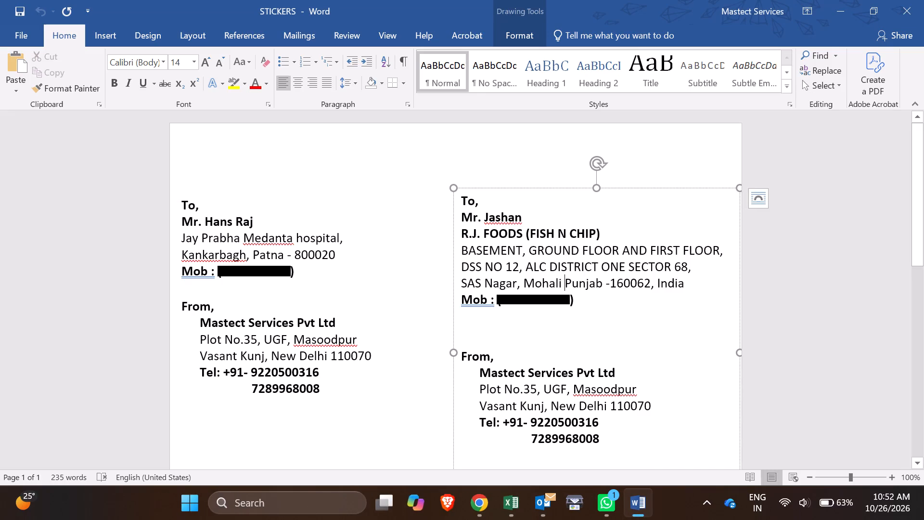
Switch back to the ZISHAN-15 workbook in Excel.
key("alt+Tab")
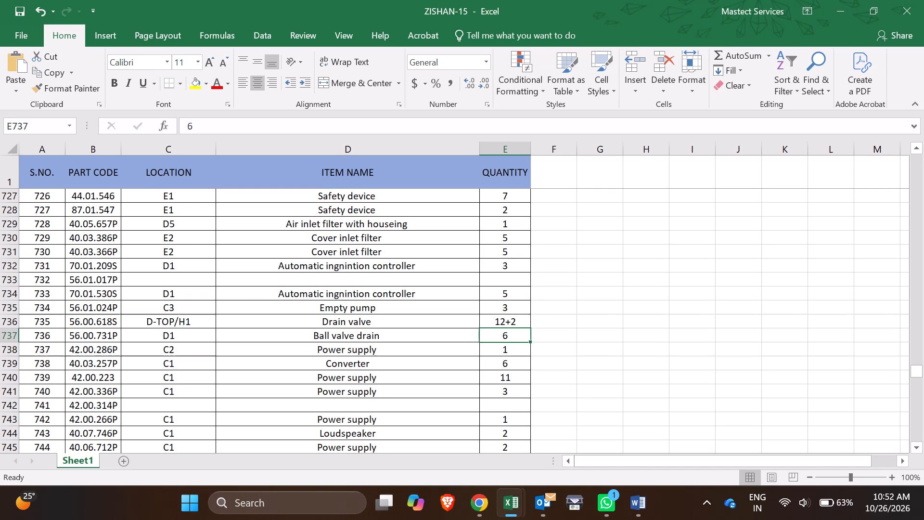
key("alt+Tab")
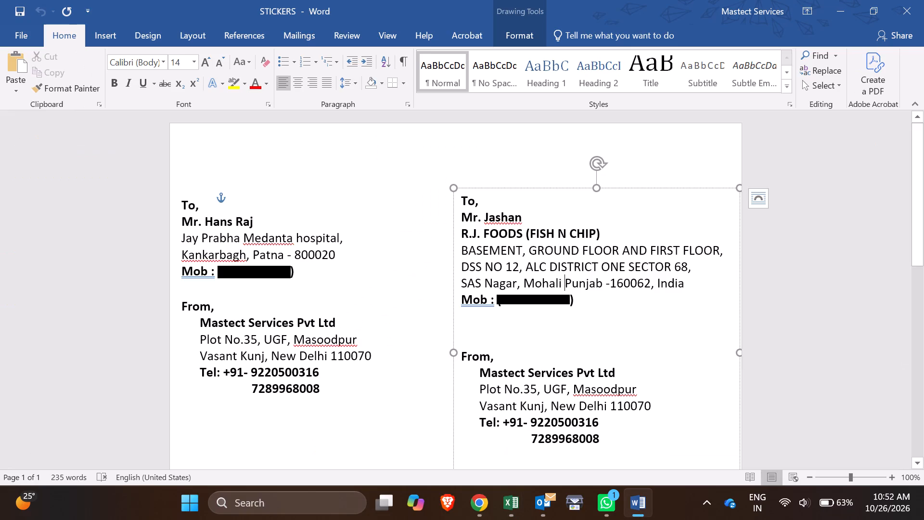
key("alt+Tab")
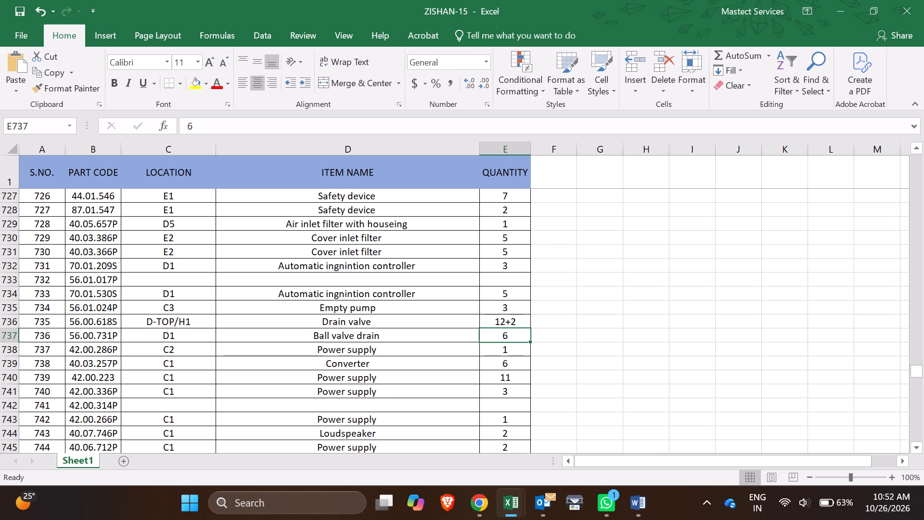
Switch to the ORDER workbook in Excel, select the empty part code cell in row 64 of the list, and save the workbook.
key("alt+Tab")
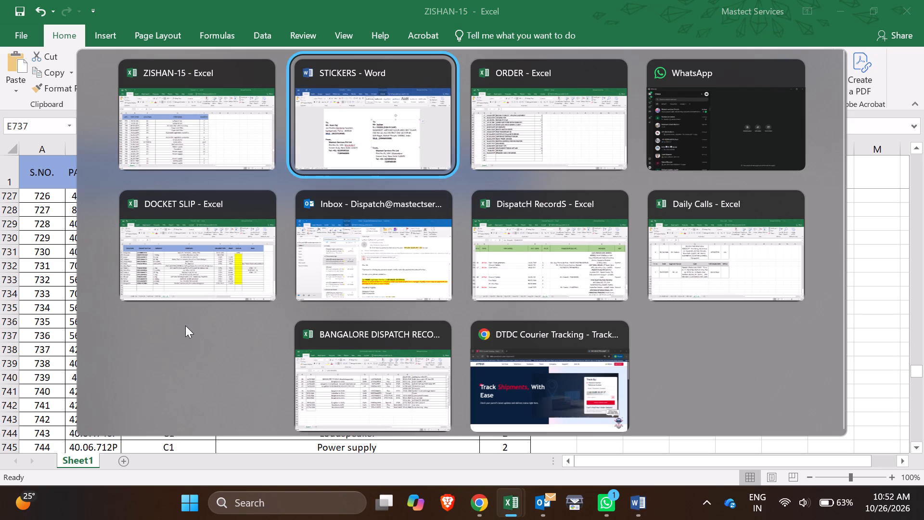
key("alt+Right")
key("ctrl+s")
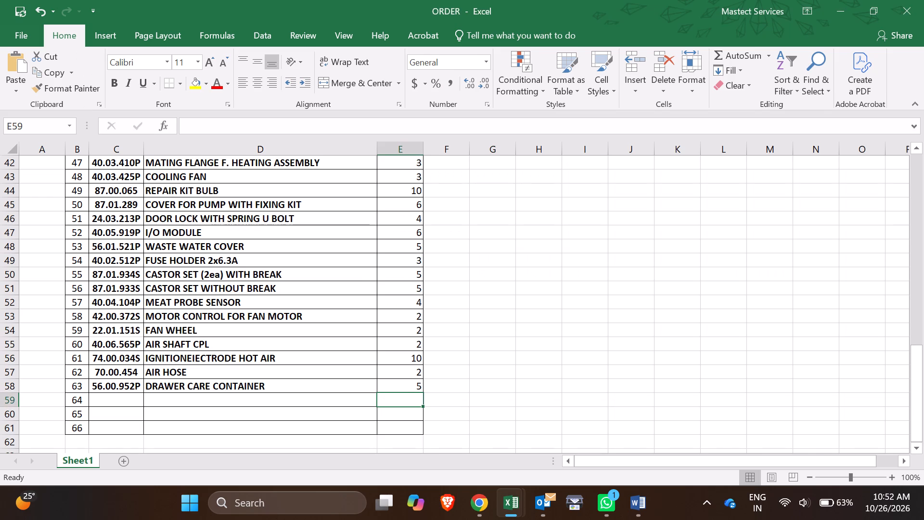
key("ctrl+s")
key("Left")
key("Left")
key("Left")
key("Right")
key("ctrl+s")
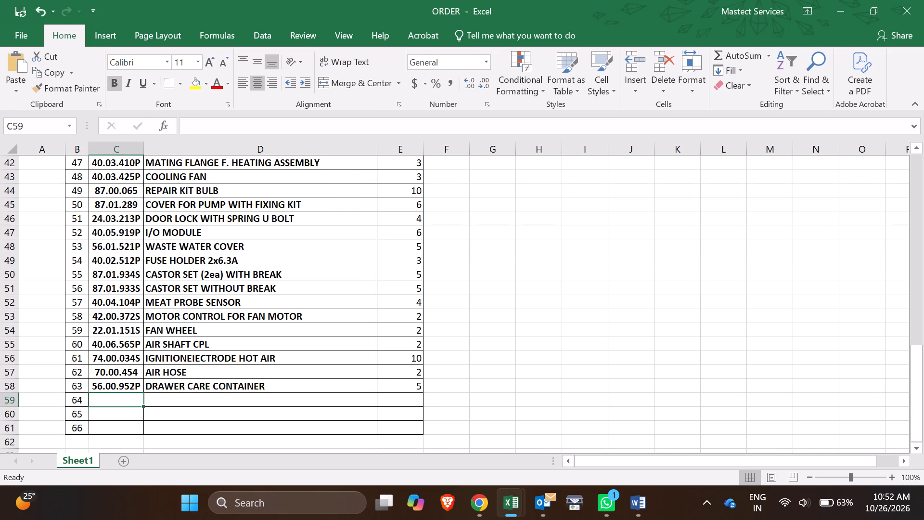
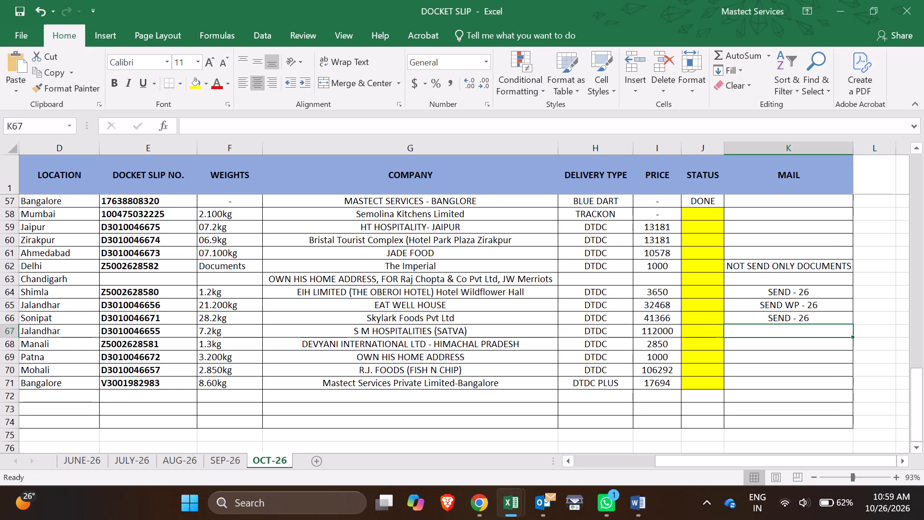
key("Left")
key("Left")
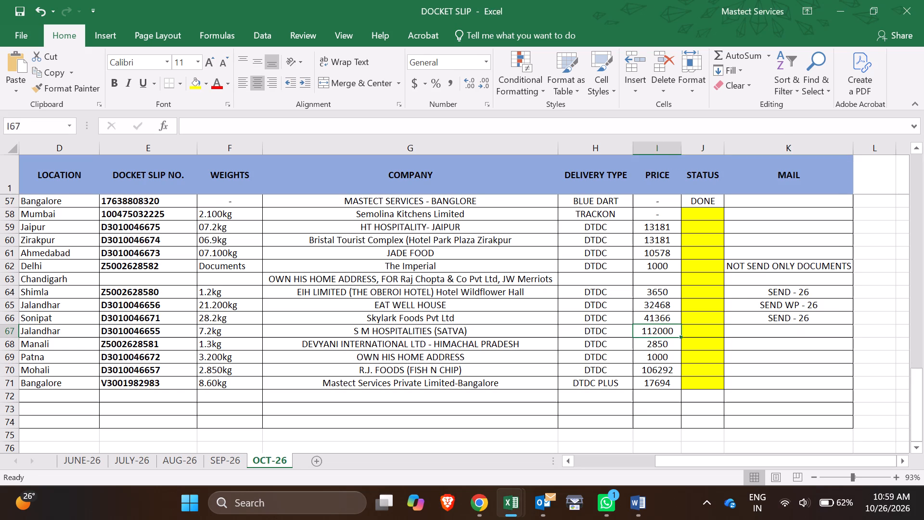
key("Left")
key("Left")
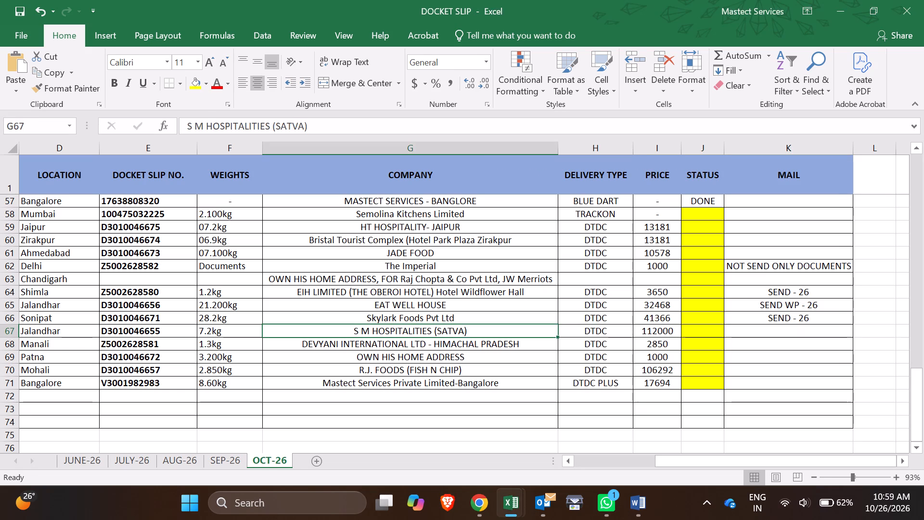
triple_click(253, 126)
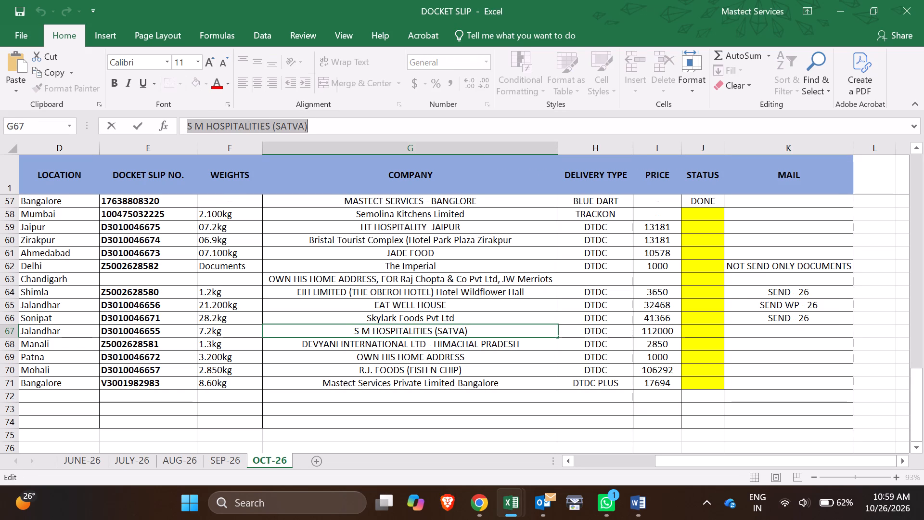
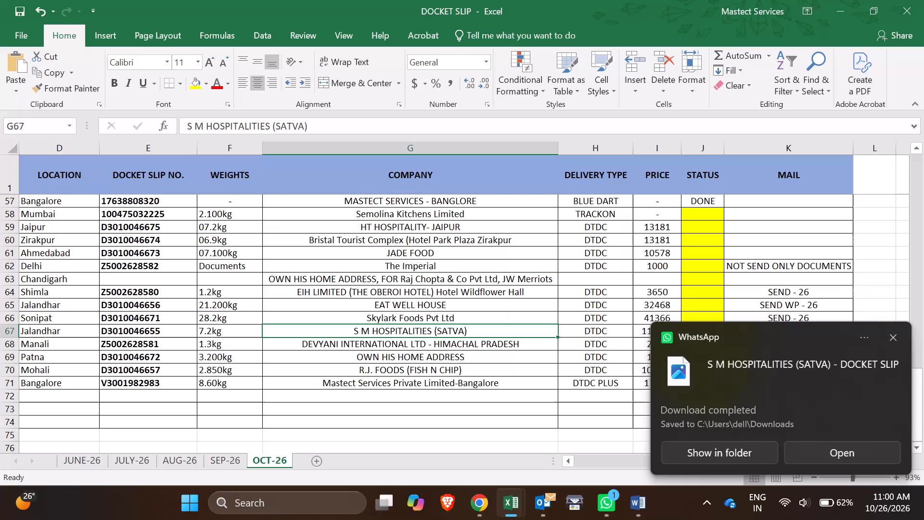
Review the S M HOSPITALITIES (SATVA) row in the OCT-26 docket sheet, checking its name, location, docket slip number and weight.
key("Left")
key("Left")
key("Left")
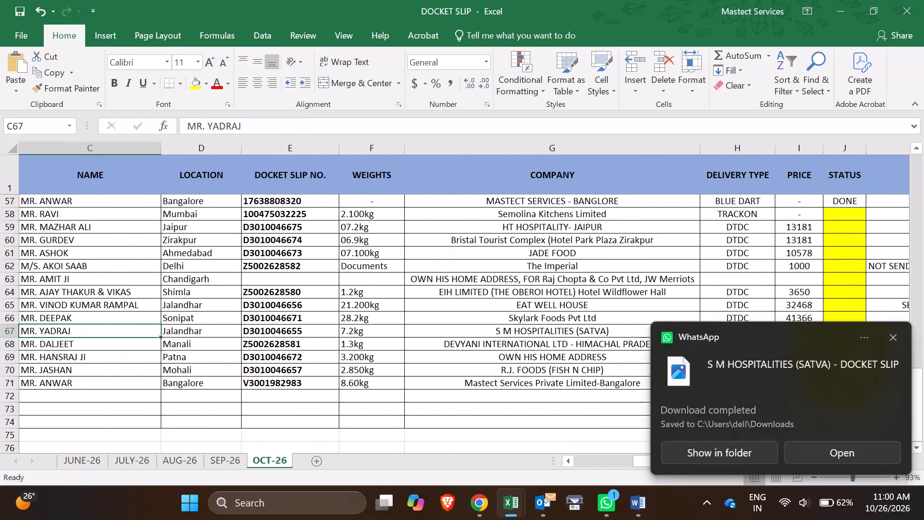
key("Left")
key("Left")
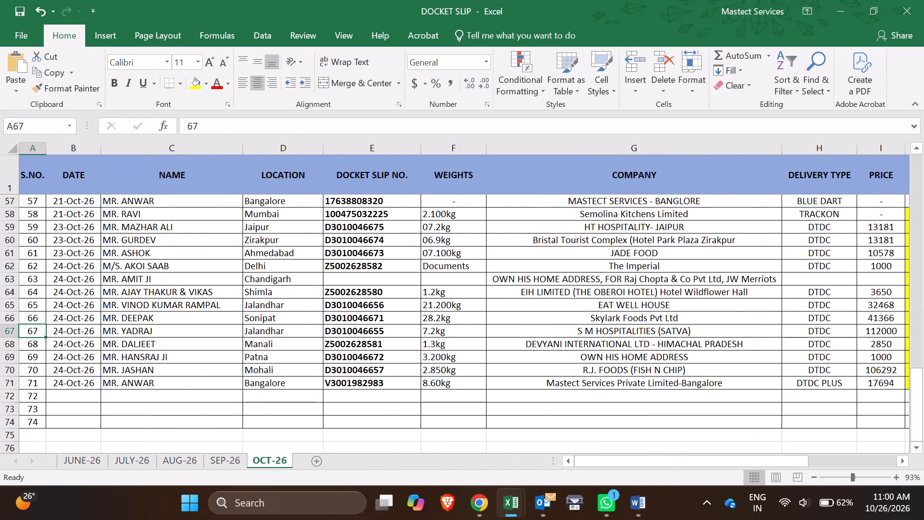
key("Right")
key("Right")
key("Right")
key("Right")
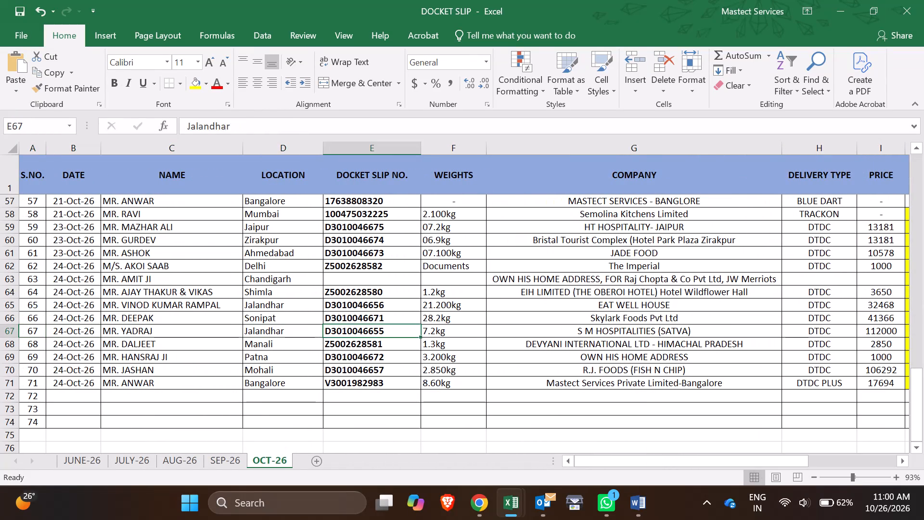
key("Right")
key("Right")
key("Right")
key("Left")
key("Left")
key("Right")
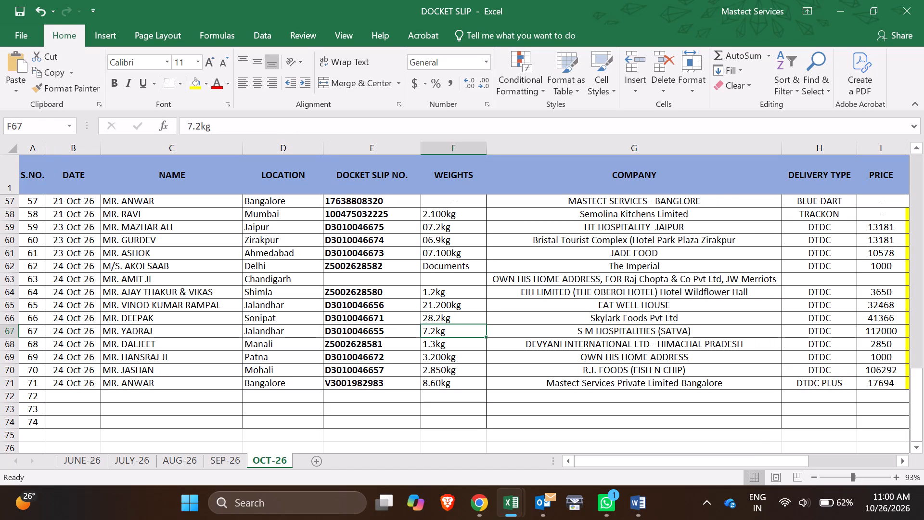
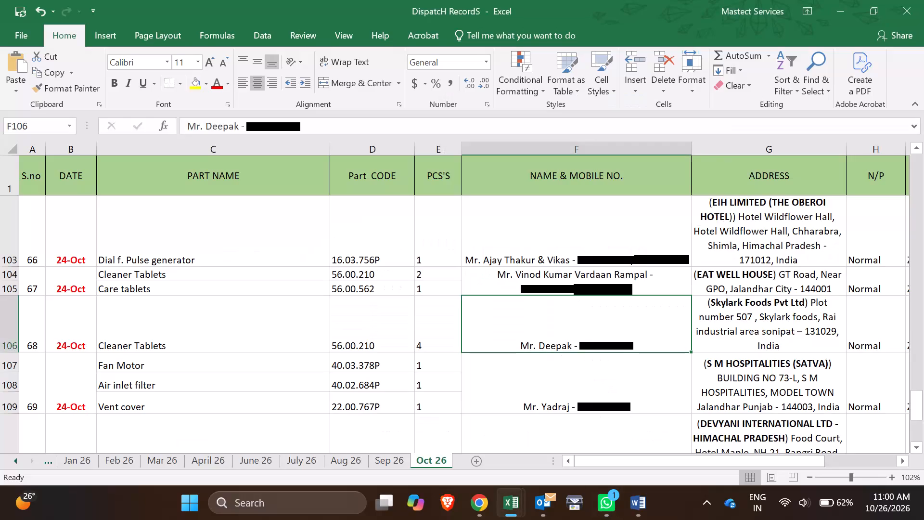
Select the name and mobile number cell of the S M Hospitalities (Satva) dispatch entry in the Oct 26 sheet.
left_click(621, 375)
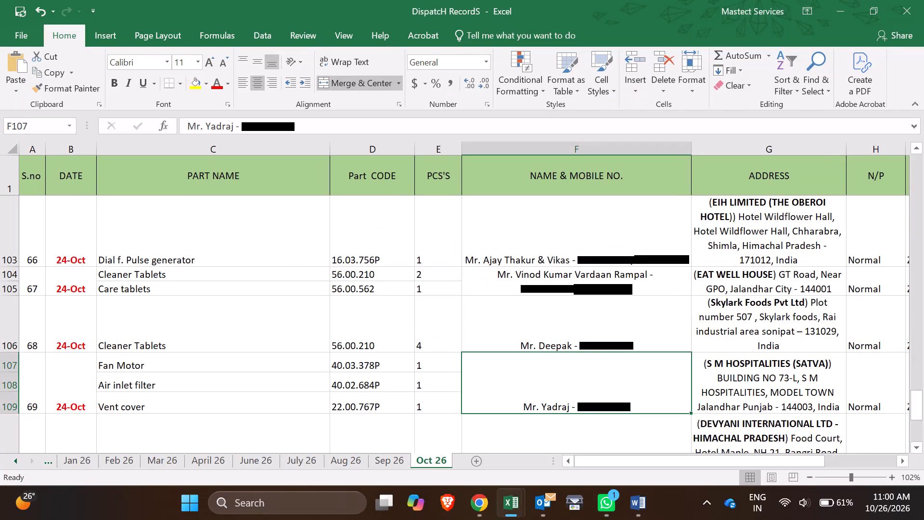
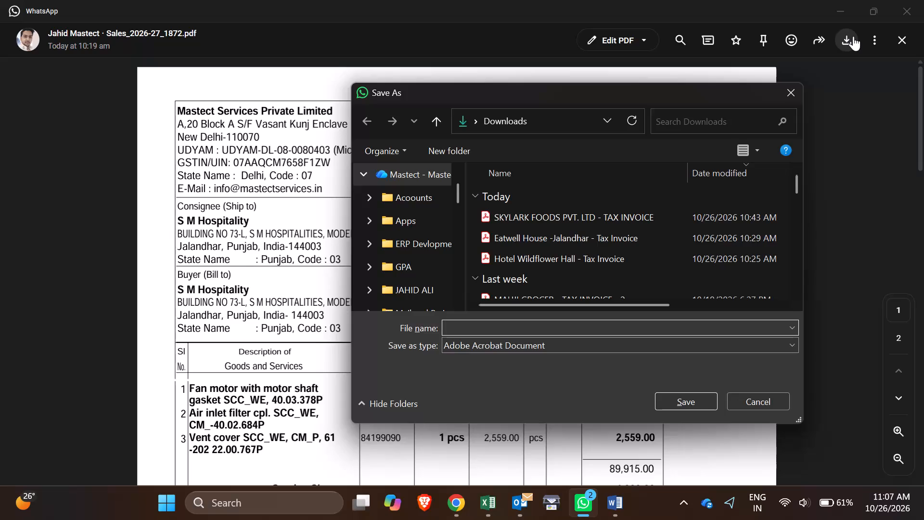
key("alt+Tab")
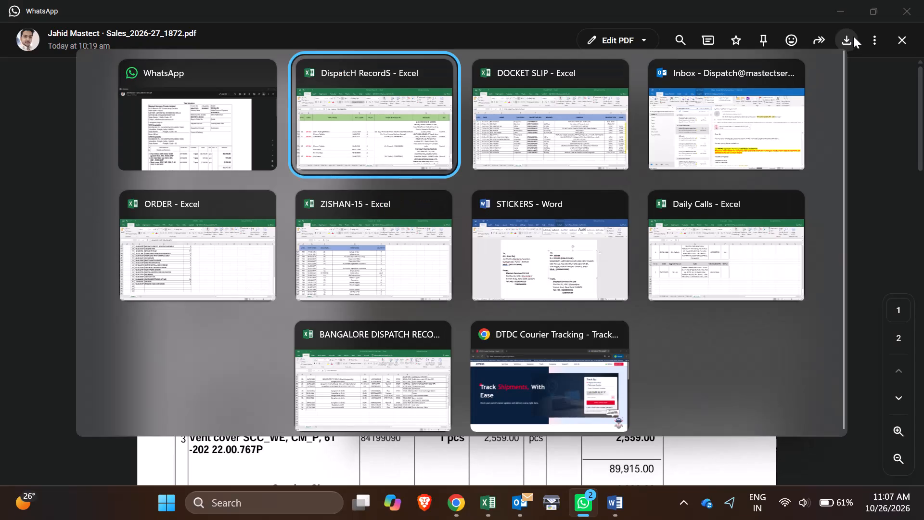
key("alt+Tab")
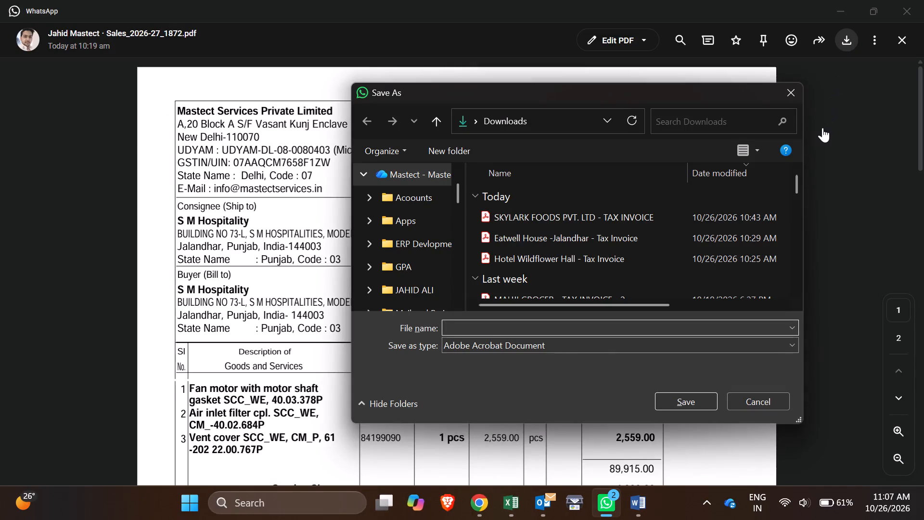
Save the S M Hospitality invoice PDF to Downloads under the name "S M HOSPITALITIES (SATVA) - TAX INVOICE".
key("s")
key("m")
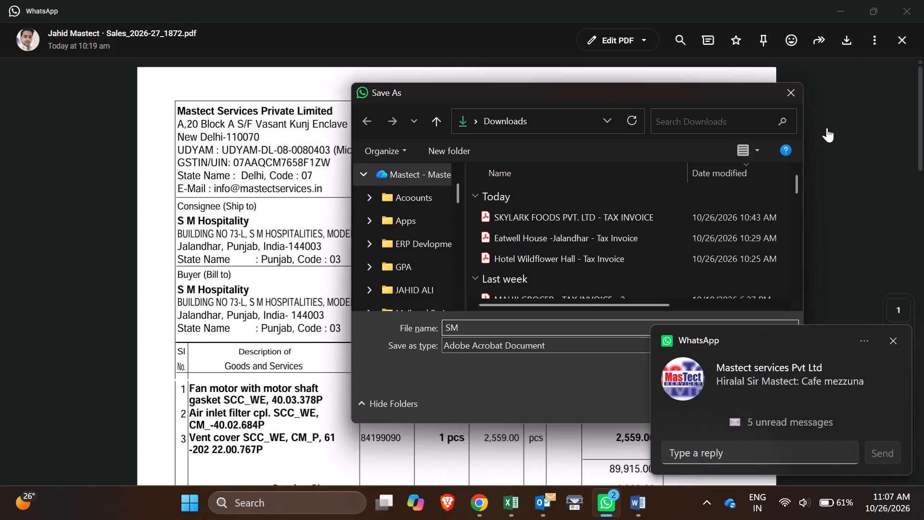
key("BackSpace")
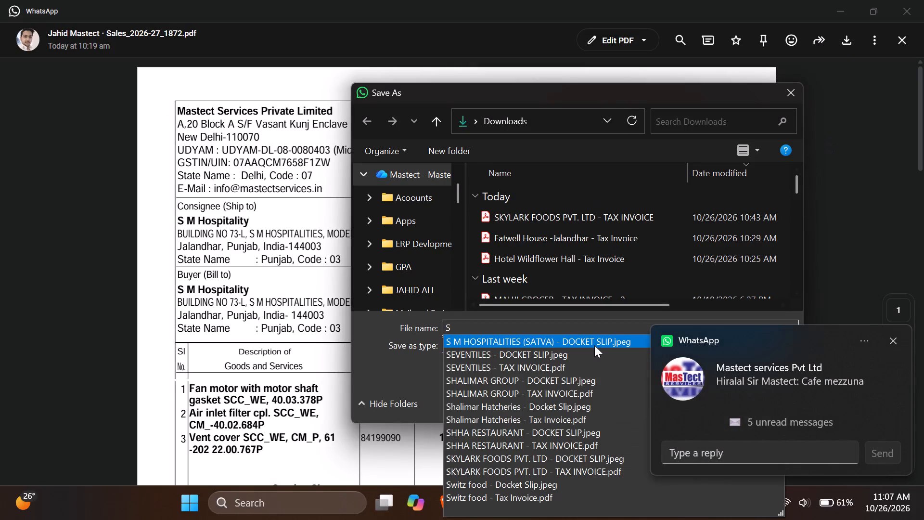
left_click(594, 345)
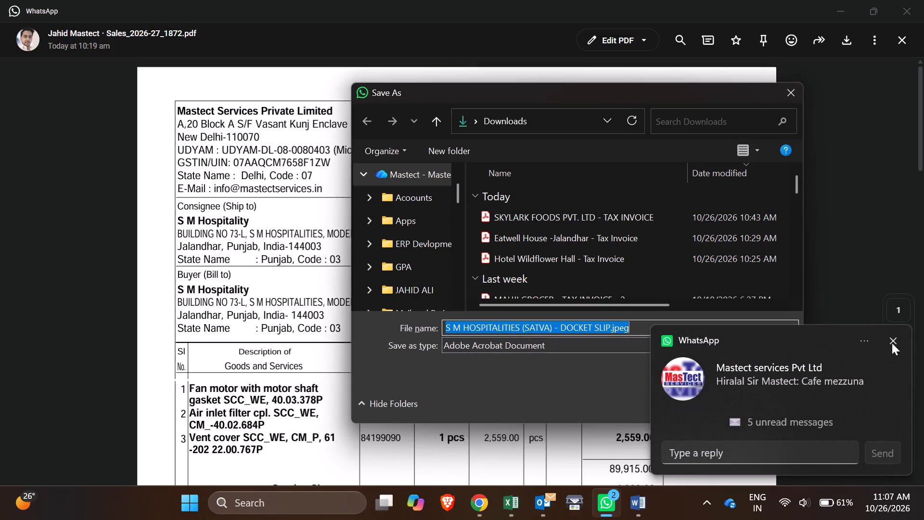
left_click(894, 342)
left_click(709, 328)
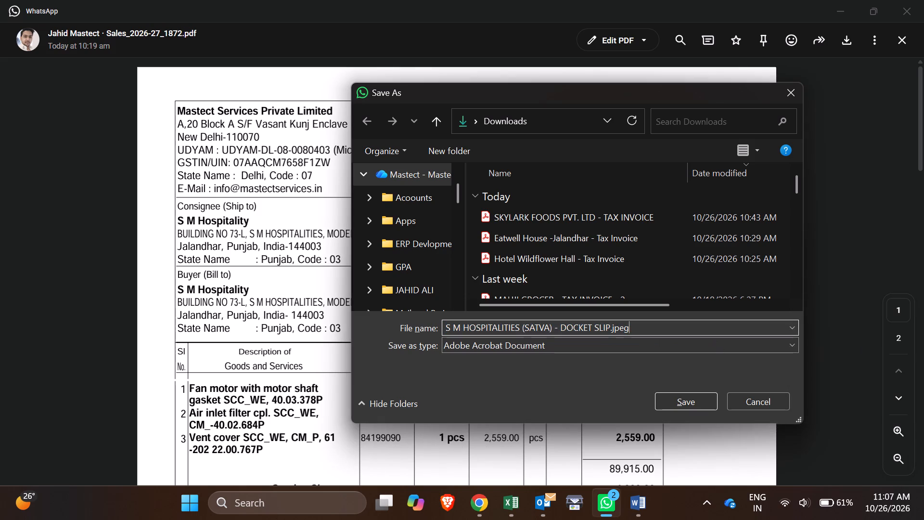
key("BackSpace")
key("BackSpace")
key("BackSpace")
key("BackSpace")
key("BackSpace")
key("BackSpace")
key("BackSpace")
key("BackSpace")
key("BackSpace")
key("BackSpace")
key("BackSpace")
key("BackSpace")
key("BackSpace")
key("BackSpace")
key("BackSpace")
key("BackSpace")
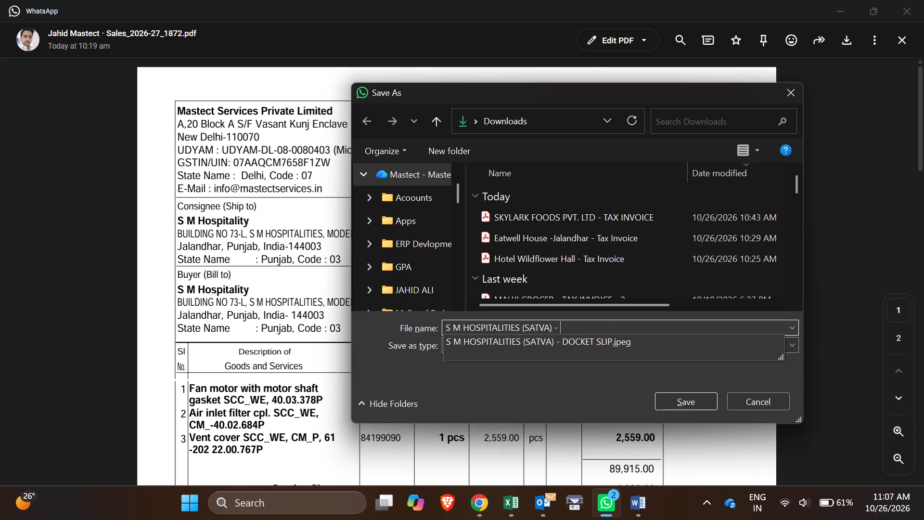
type("TAX INVOICE")
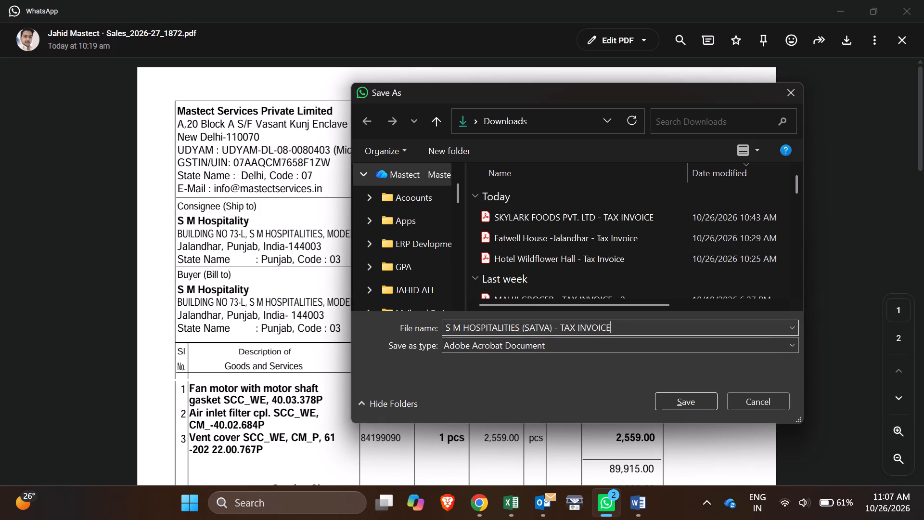
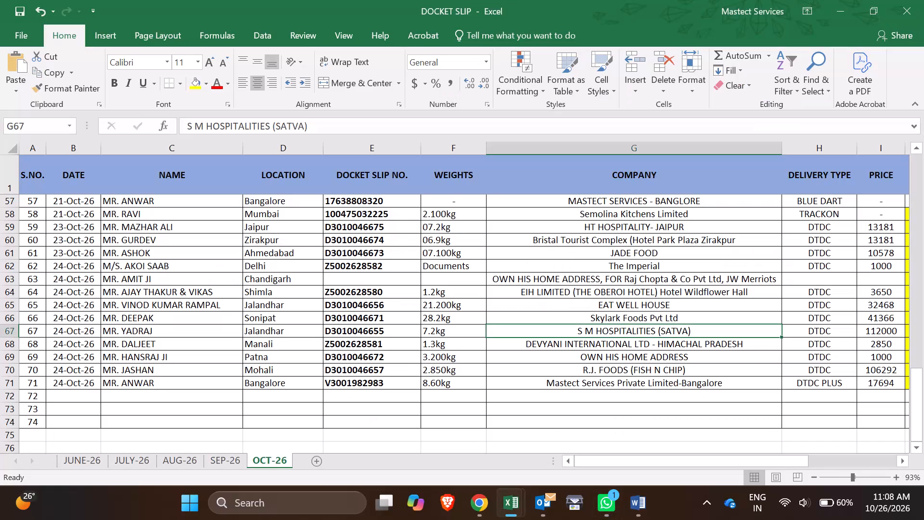
Mark the mail status of the S M HOSPITALITIES (SATVA) row as "SEND - 26" and save the DOCKET SLIP workbook.
key("Right")
key("Right")
key("Right")
key("Right")
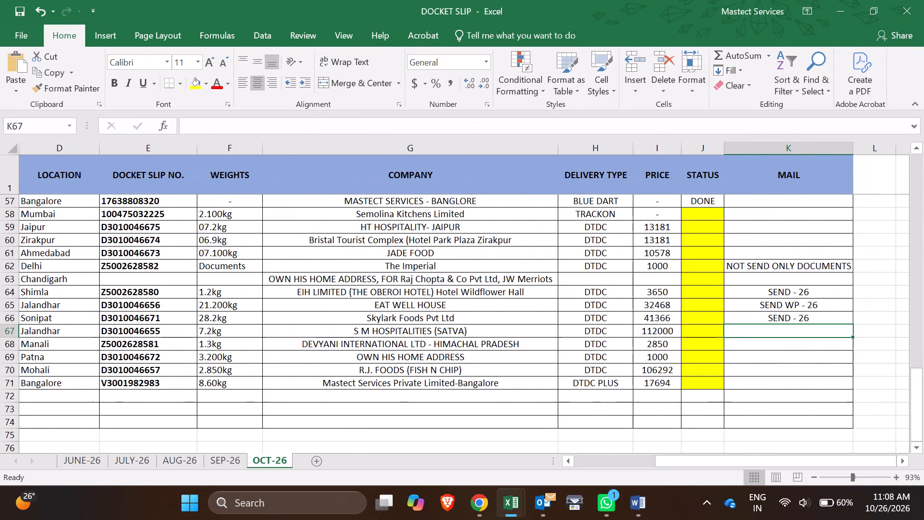
key("ctrl+d")
key("ctrl+s")
key("Return")
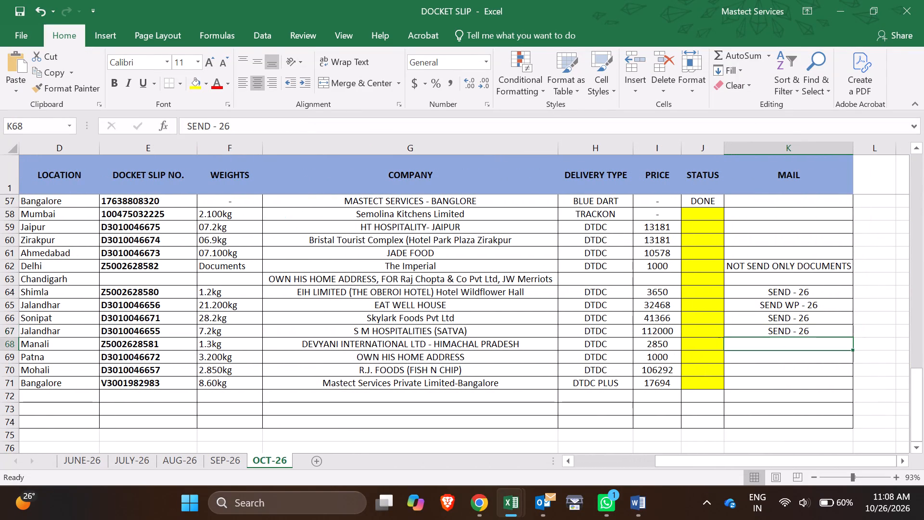
Return to the company cell of the S M HOSPITALITIES (SATVA) row and bring up the open windows to switch away from DOCKET SLIP.
key("Up")
key("Left")
key("Left")
key("Left")
key("Left")
key("Left")
key("Left")
key("Right")
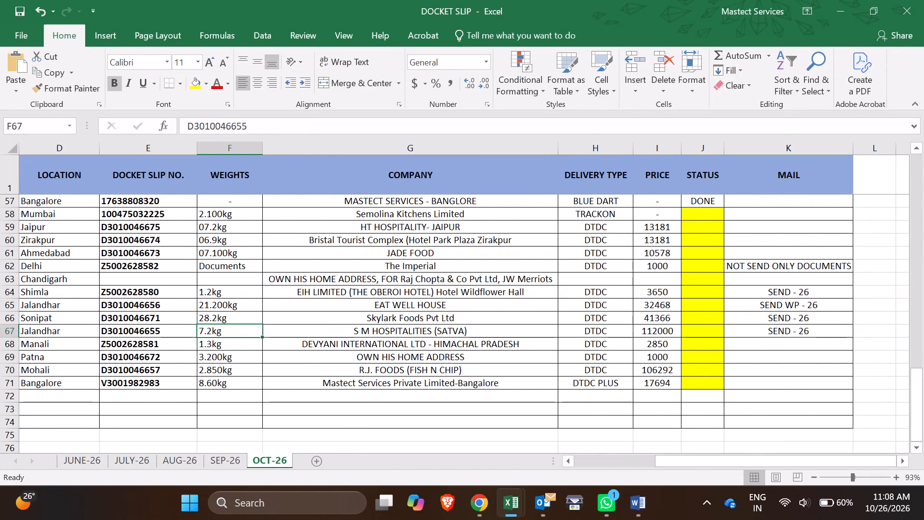
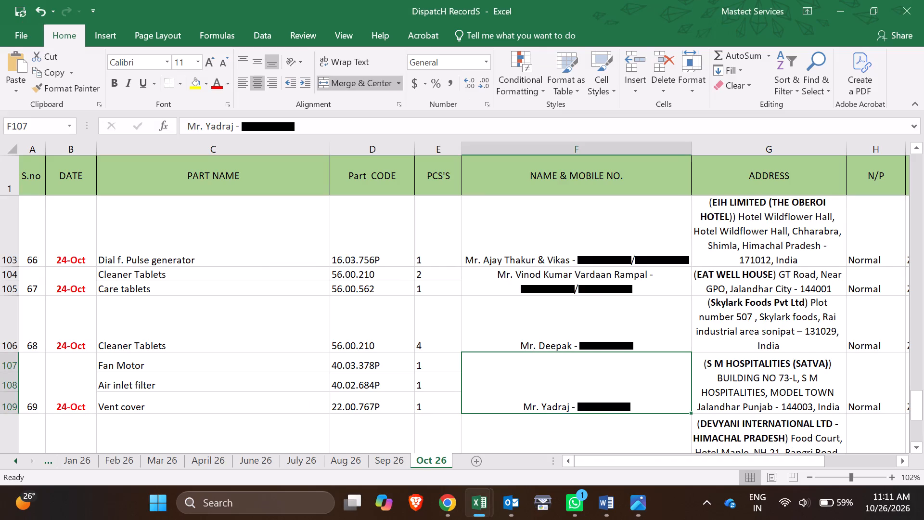
Close the S M HOSPITALITIES (SATVA) docket slip image open in Photos.
key("alt+Tab")
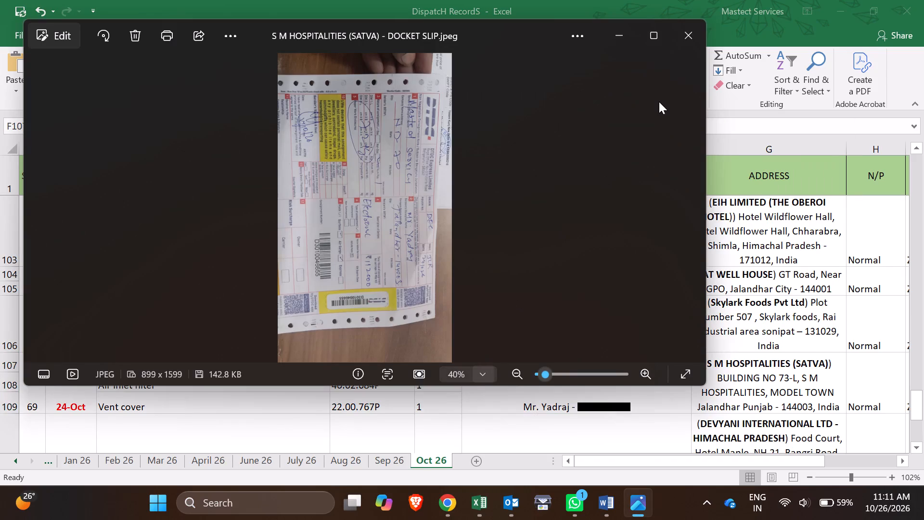
left_click(688, 38)
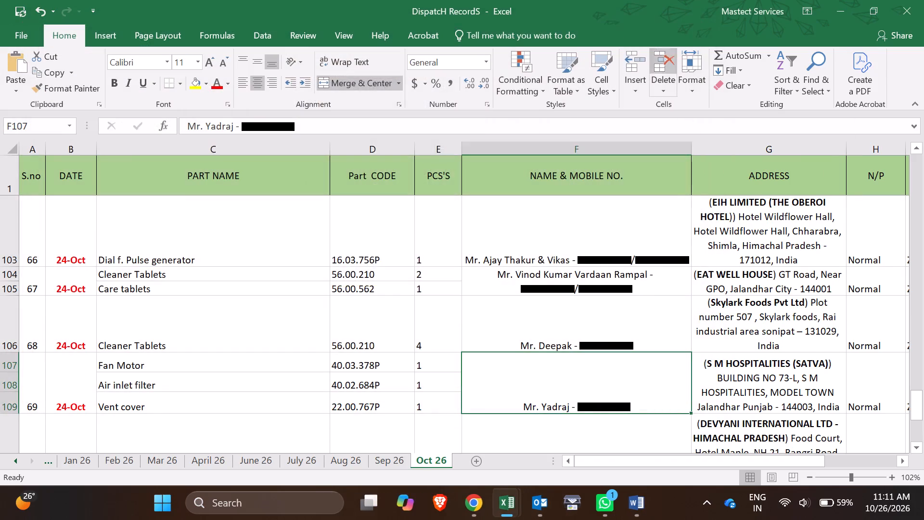
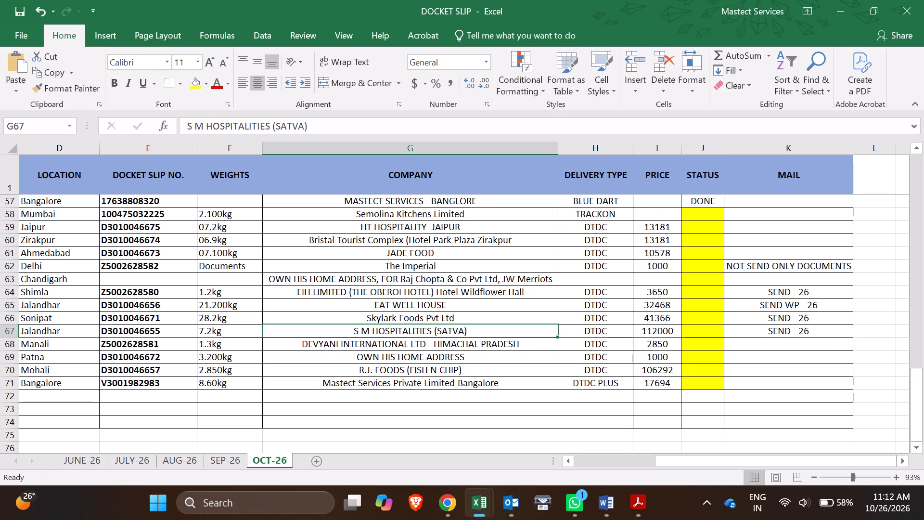
Open the Manali row's company cell, DEVYANI INTERNATIONAL LTD - HIMACHAL PRADESH, on the OCT-26 sheet and select its name text.
key("Right")
key("Right")
key("Right")
key("Right")
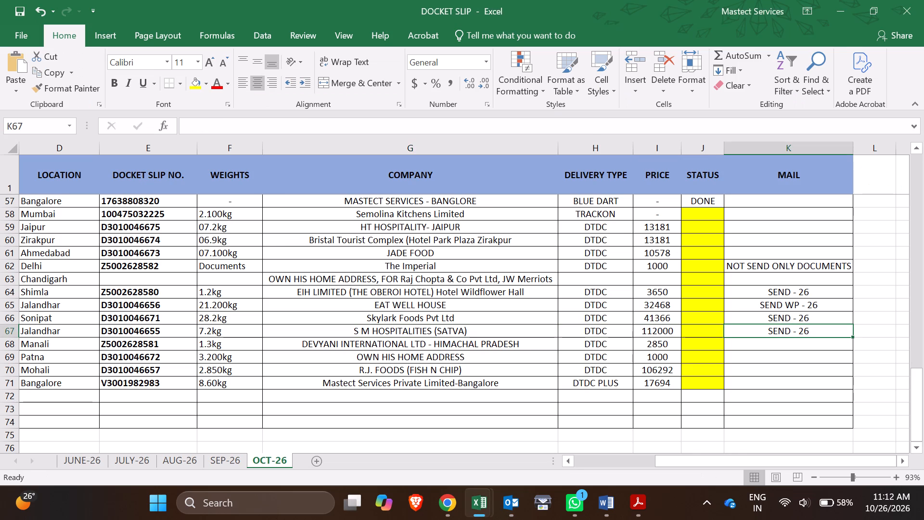
key("Down")
key("Left")
key("Left")
key("Left")
key("Left")
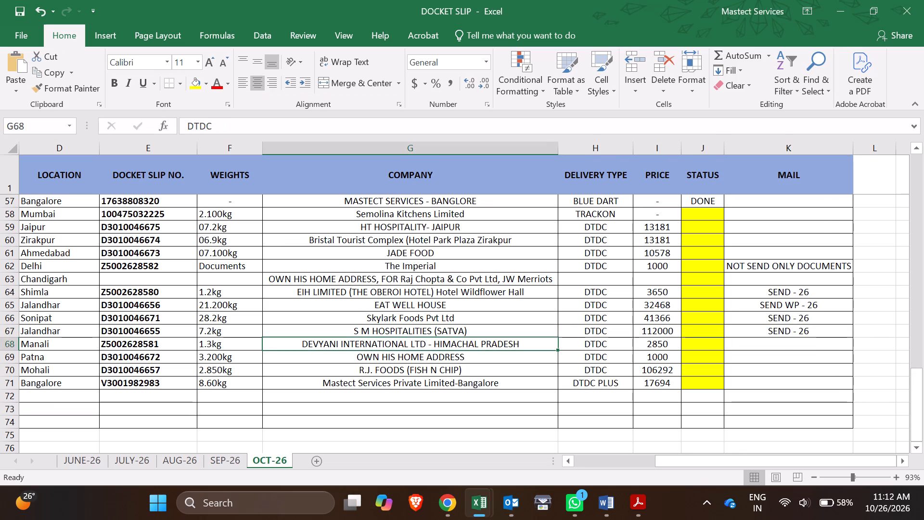
triple_click(356, 345)
left_click(356, 345)
triple_click(356, 345)
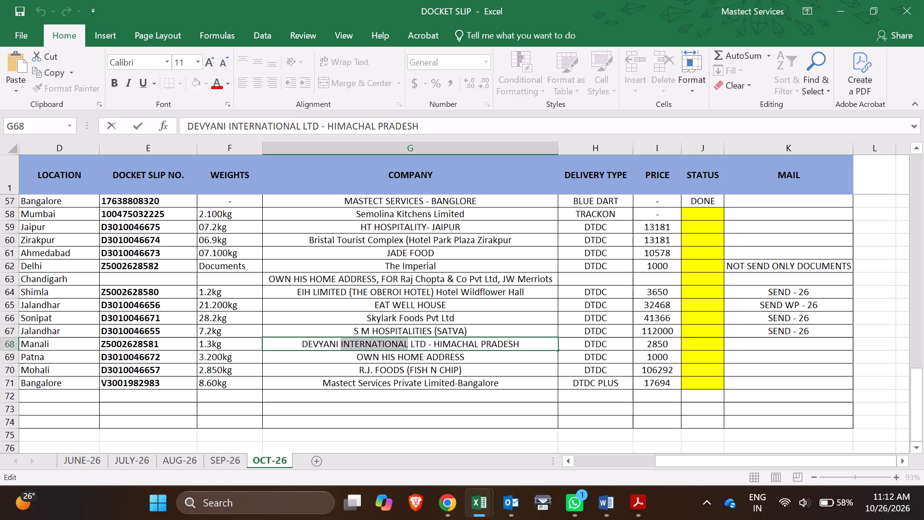
left_click(356, 345)
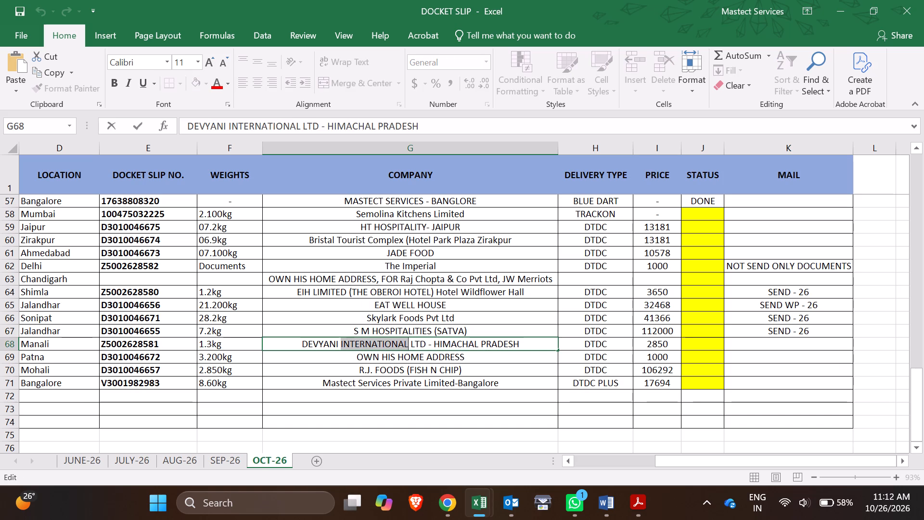
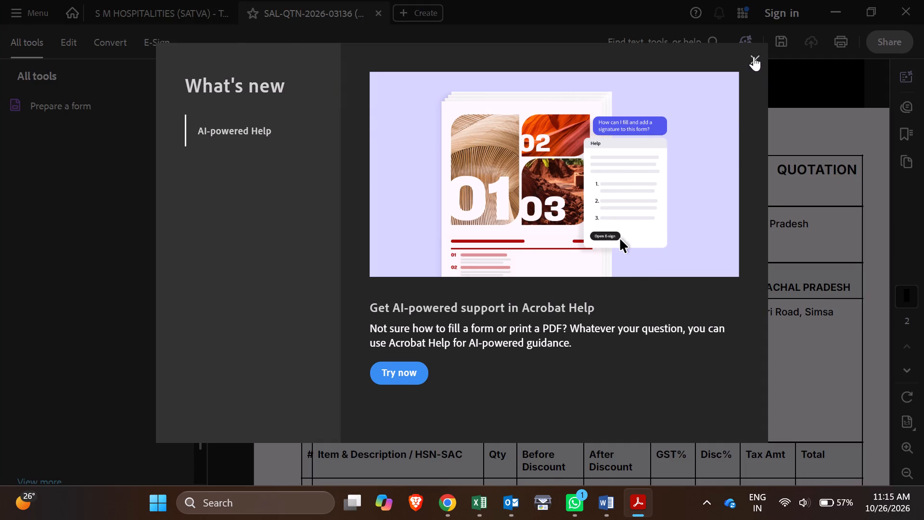
left_click(754, 56)
scroll(624, 324, "up", 1)
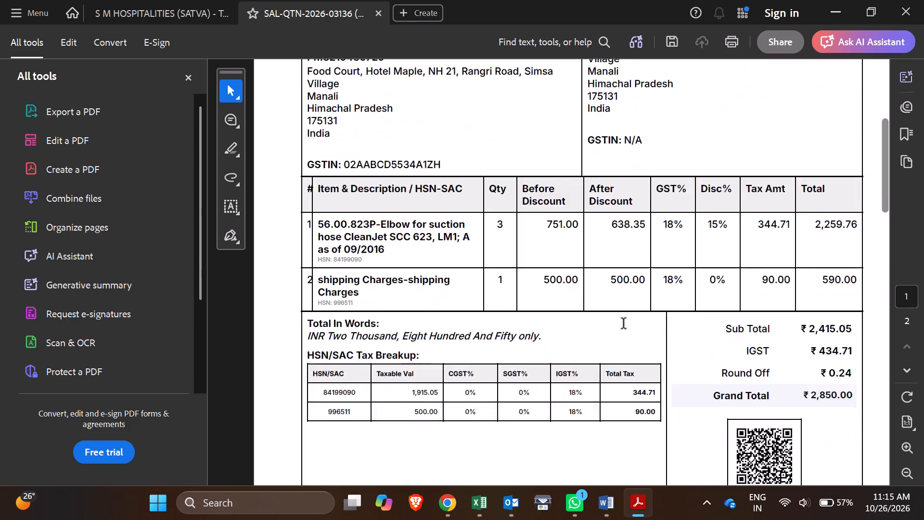
scroll(624, 324, "up", 2)
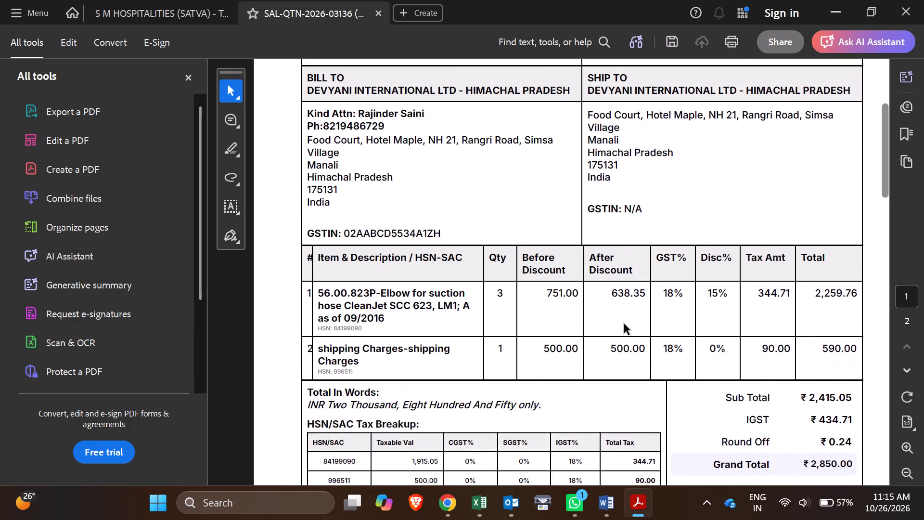
scroll(624, 324, "up", 1)
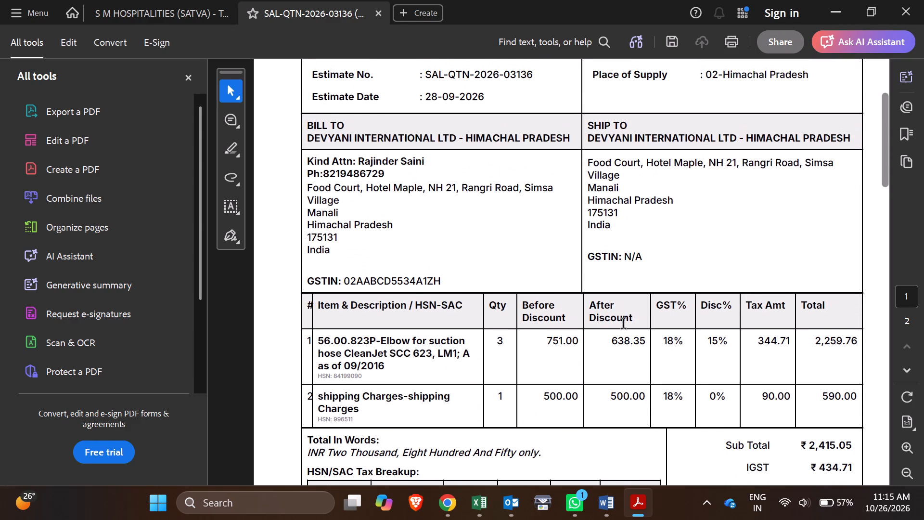
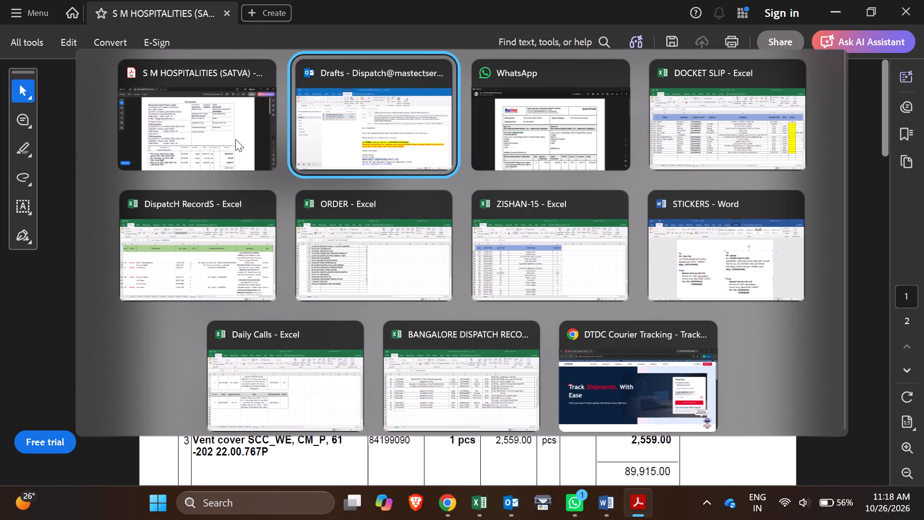
Switch to the DOCKET SLIP workbook in Excel, showing the OCT-26 dispatch entries.
key("alt+Tab")
key("alt+Tab")
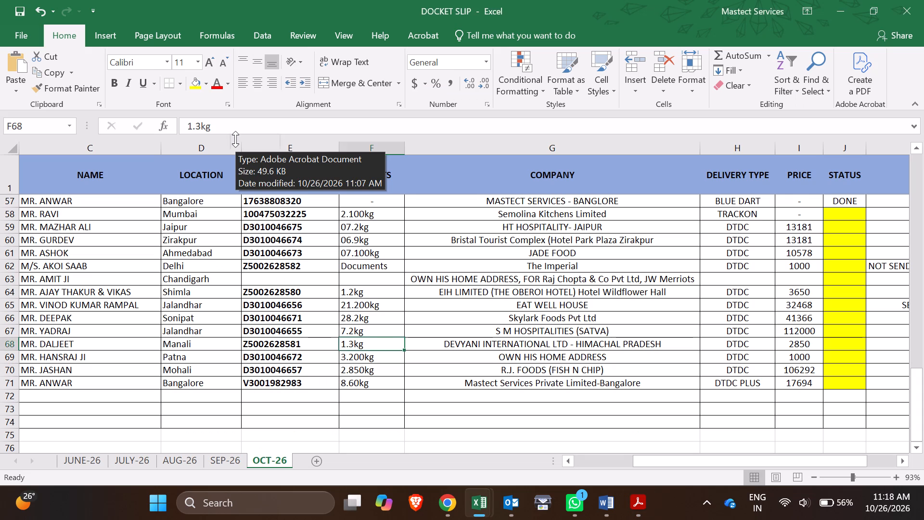
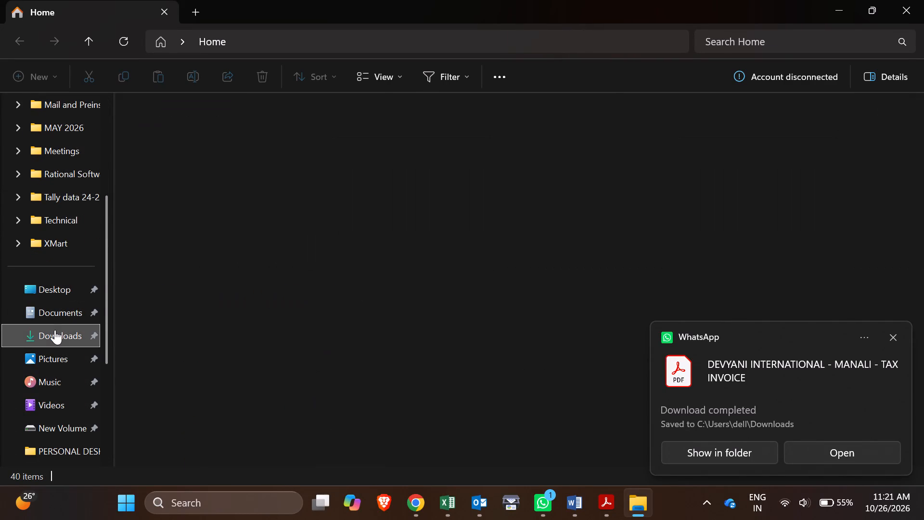
Open the file name of the DEVYANI INTERNATIONAL - MOHALI docket image in Downloads for renaming.
left_click(282, 147)
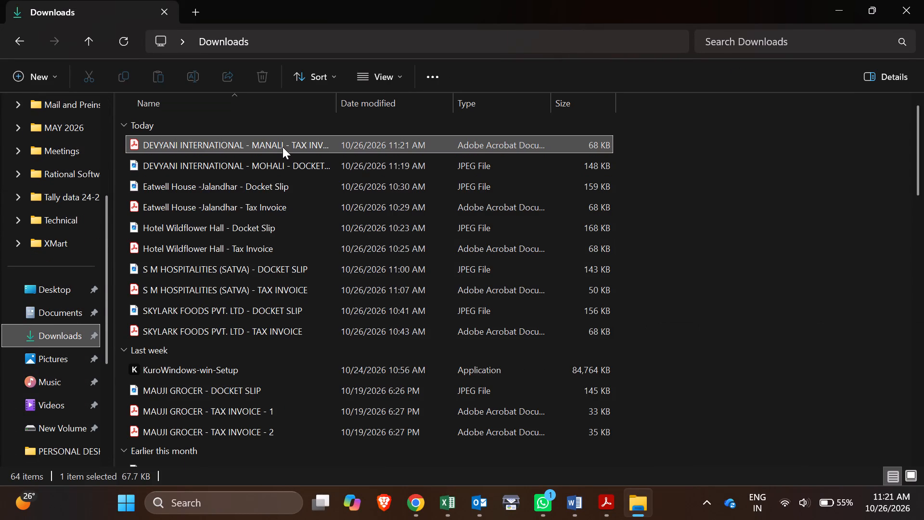
left_click(282, 161)
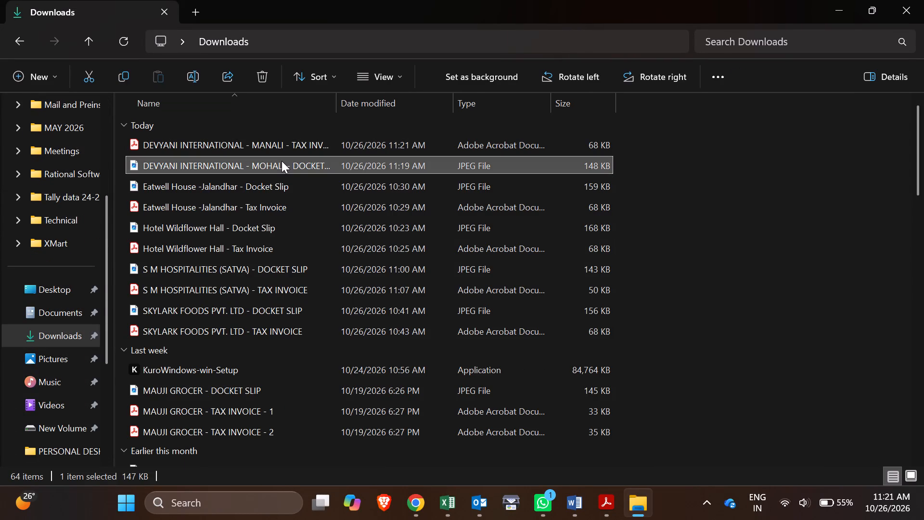
right_click(282, 161)
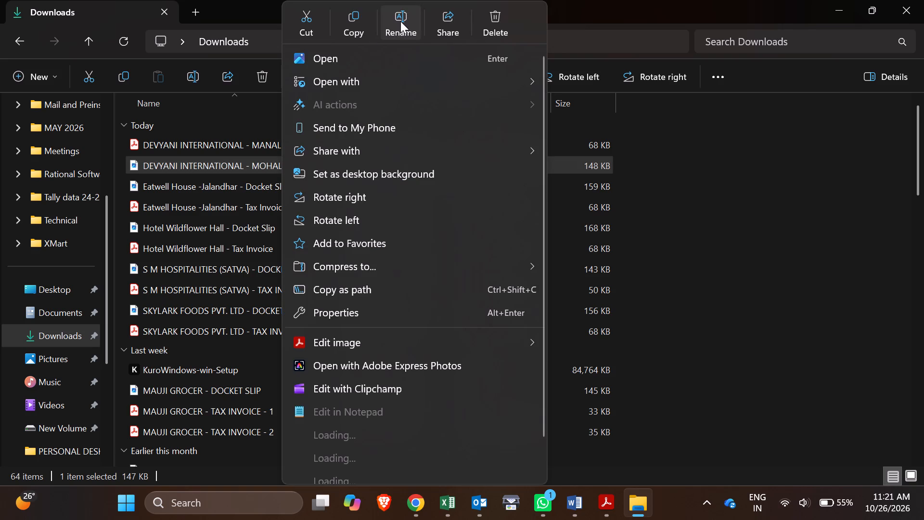
left_click(400, 21)
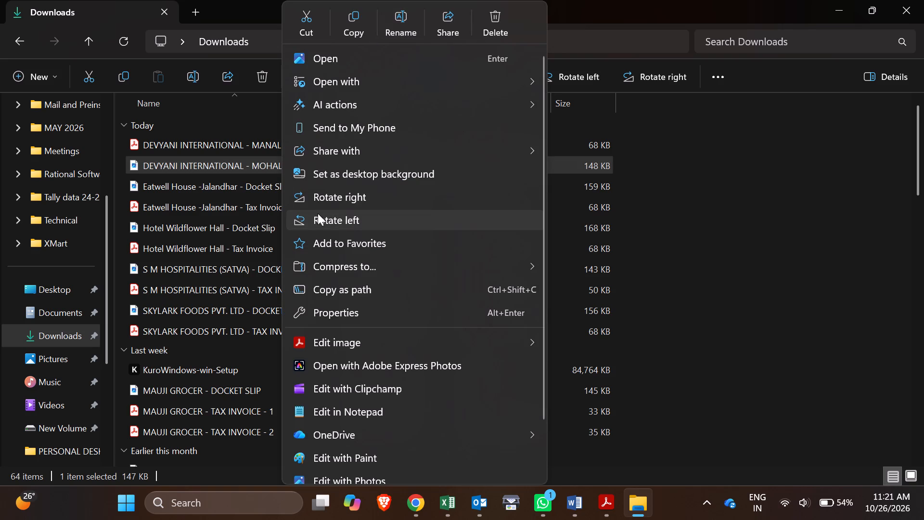
Open the file name of the image "DEVYANI INTERNATIONAL - MOHALI - DOCKET SLIP" in Downloads for editing.
left_click(397, 20)
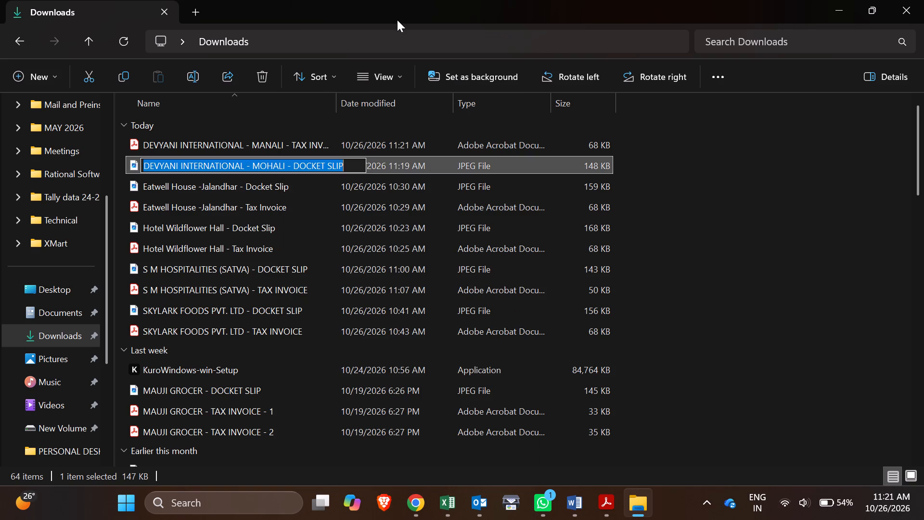
left_click(351, 164)
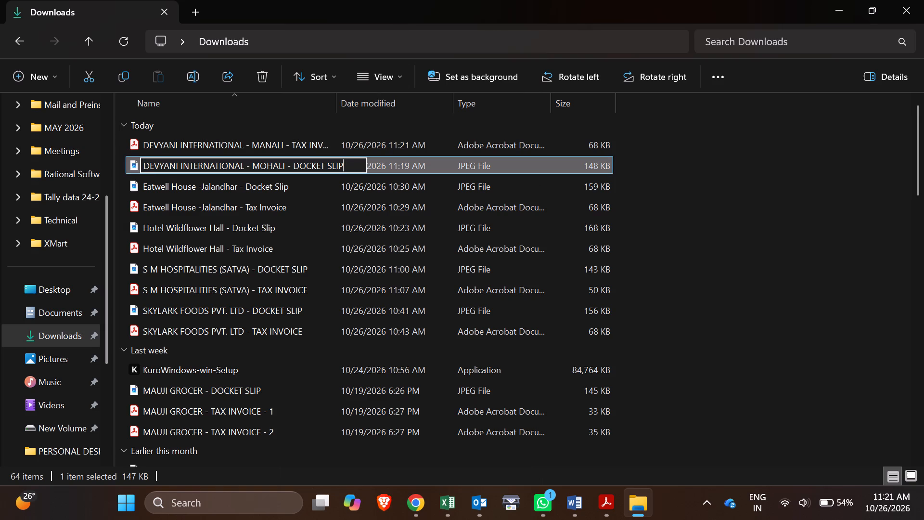
Rename the Mohali docket slip image in Downloads as "DEVYANI INTERNATIONAL - MANALI - DOCKET SLIP".
key("Left")
key("Left")
key("Left")
key("Left")
key("Left")
key("Left")
key("Left")
key("Left")
key("Left")
key("Left")
key("Left")
key("Left")
key("Left")
key("Left")
key("BackSpace")
key("BackSpace")
key("BackSpace")
key("BackSpace")
key("BackSpace")
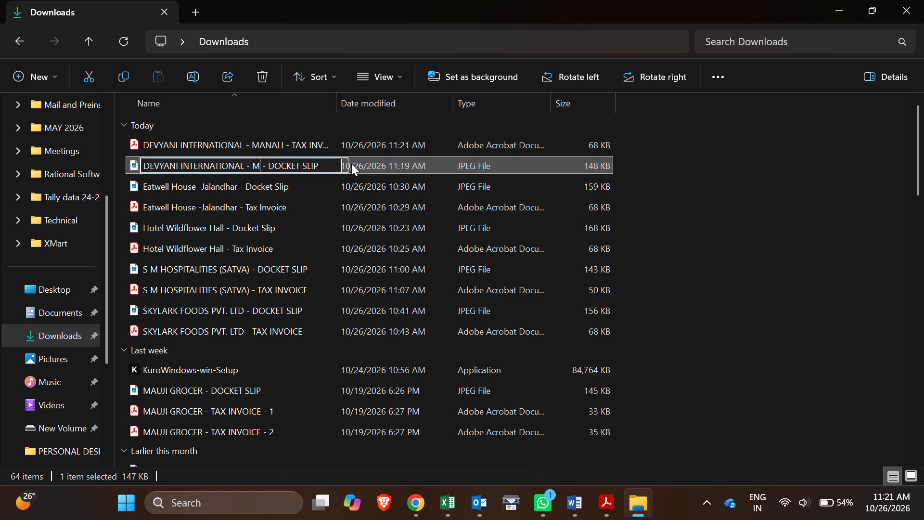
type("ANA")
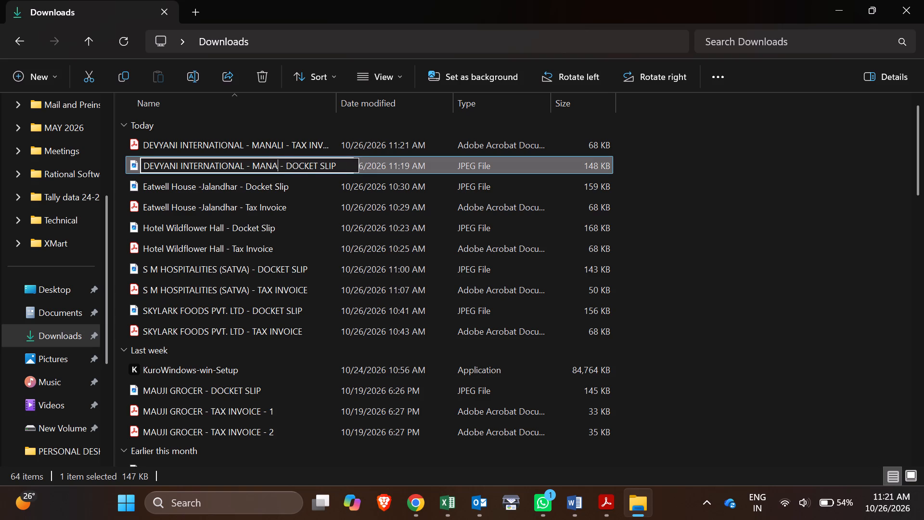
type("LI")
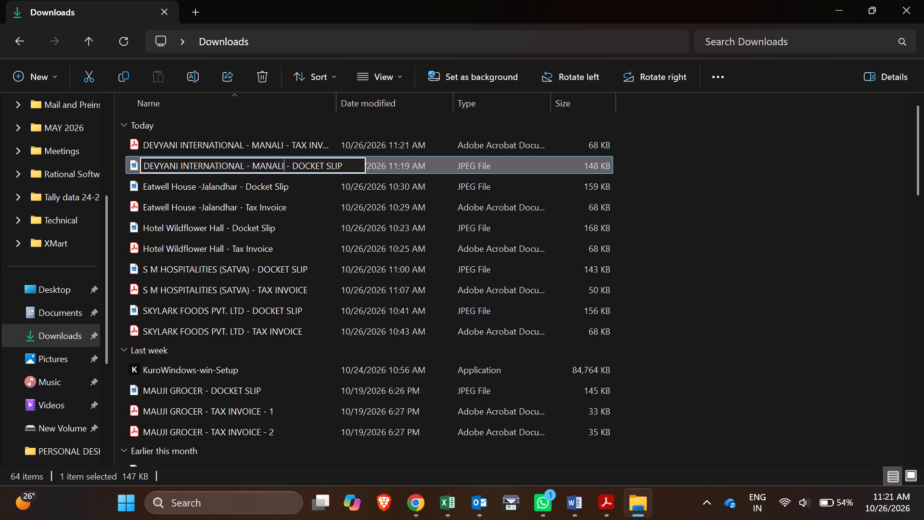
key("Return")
scroll(360, 255, "up", 10)
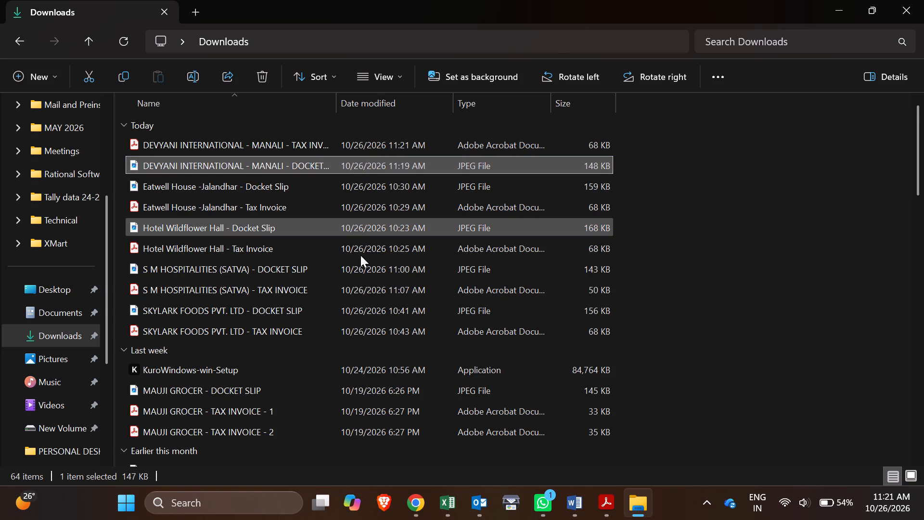
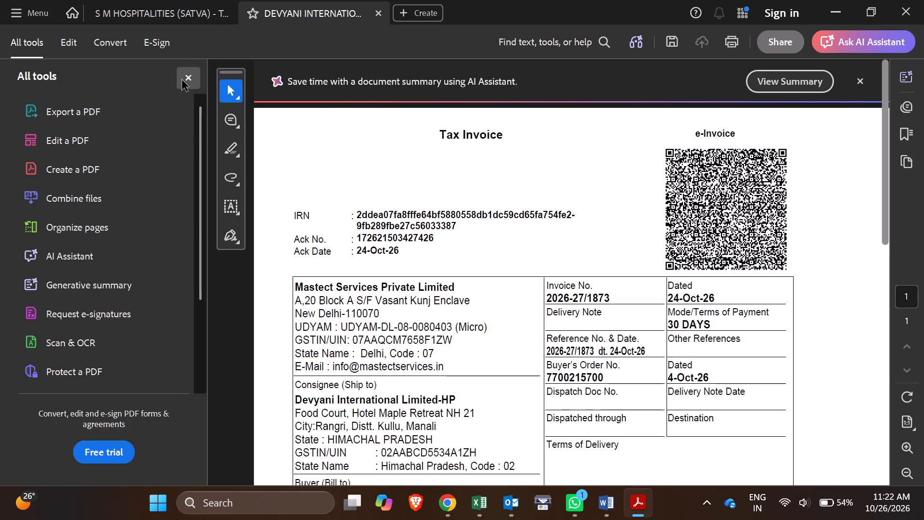
Review the Devyani International Limited-HP tax invoice for its consignee, buyer, order, item and amount details.
left_click(773, 78)
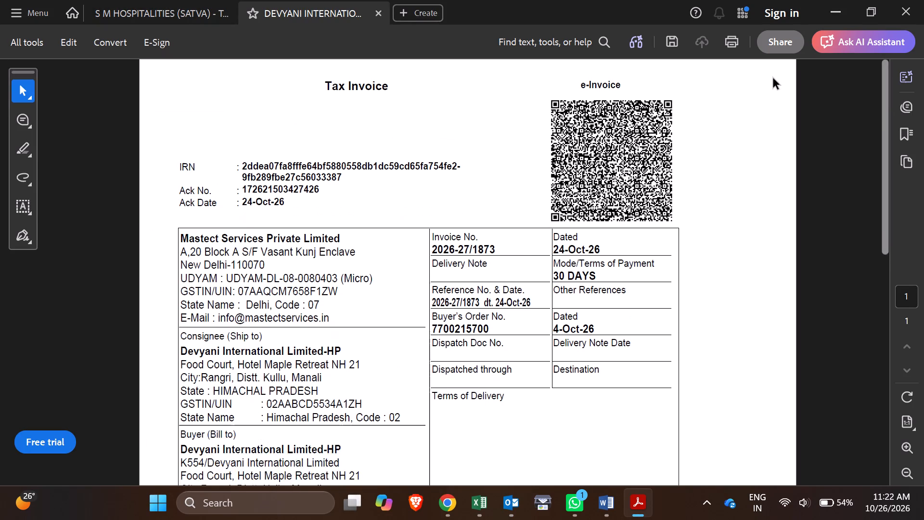
scroll(533, 299, "down", 3)
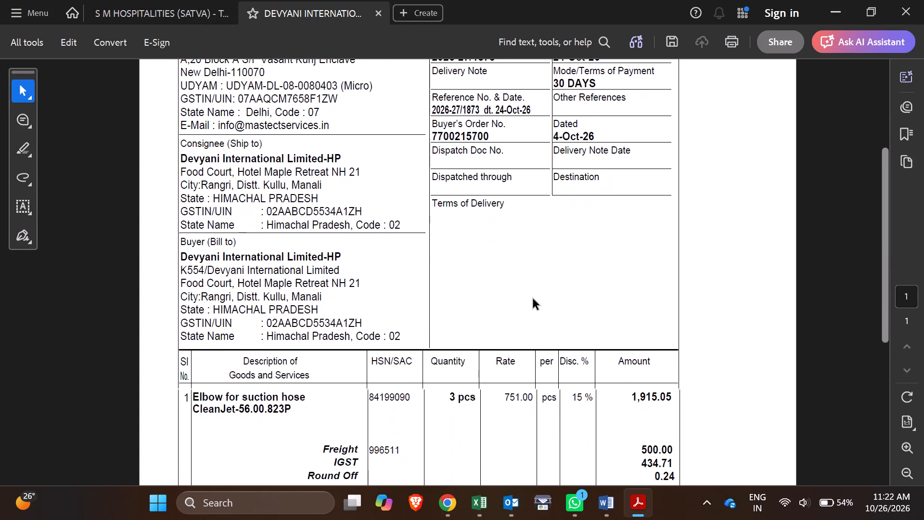
scroll(533, 299, "down", 2)
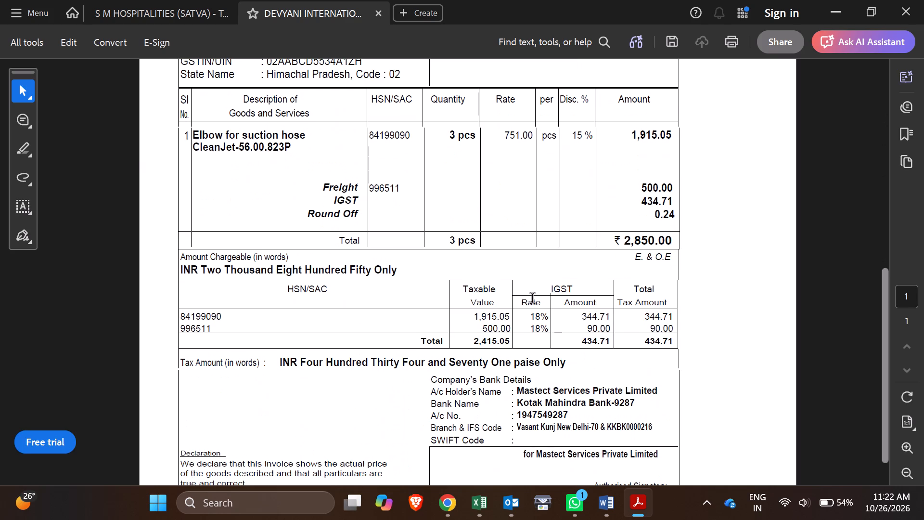
scroll(533, 299, "down", 1)
scroll(533, 299, "up", 2)
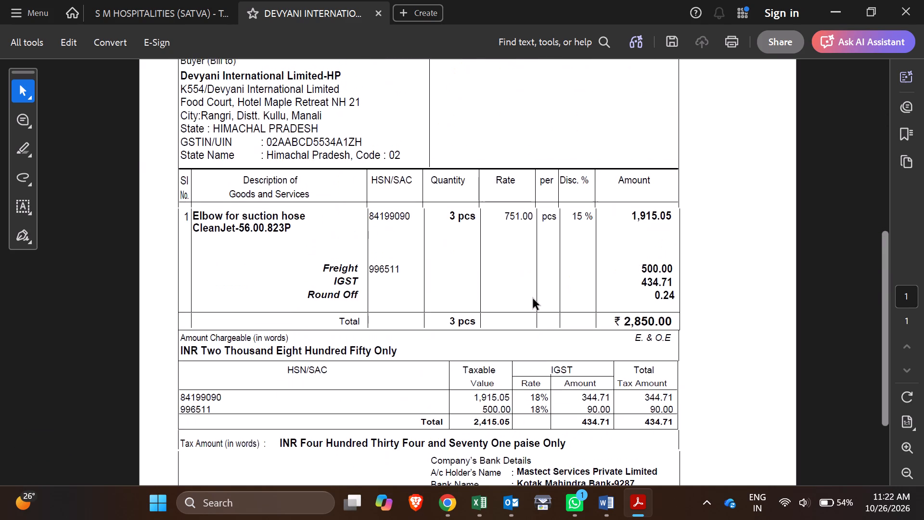
scroll(533, 299, "up", 3)
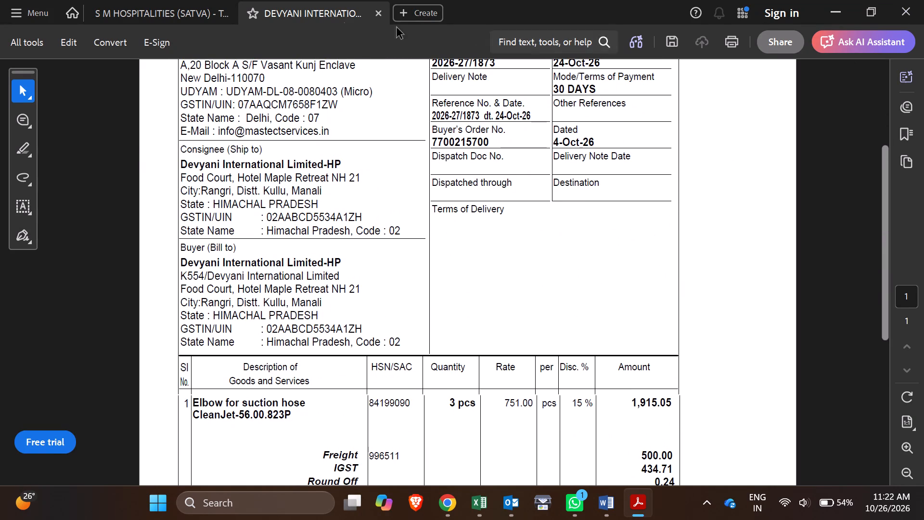
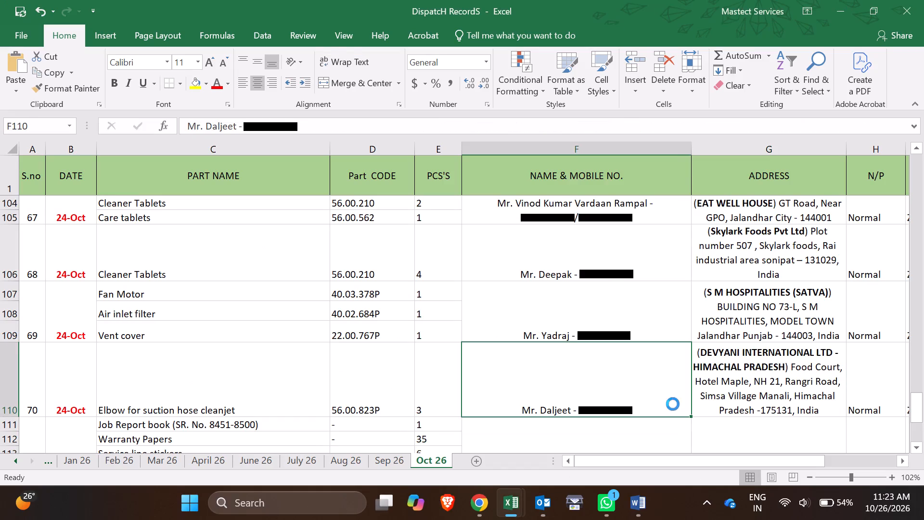
Save the dispatch records workbook.
key("ctrl+s")
Select the name and mobile number cell of the 24-Oct dispatch with serial number 71 on the Oct 26 sheet.
scroll(673, 404, "down", 3)
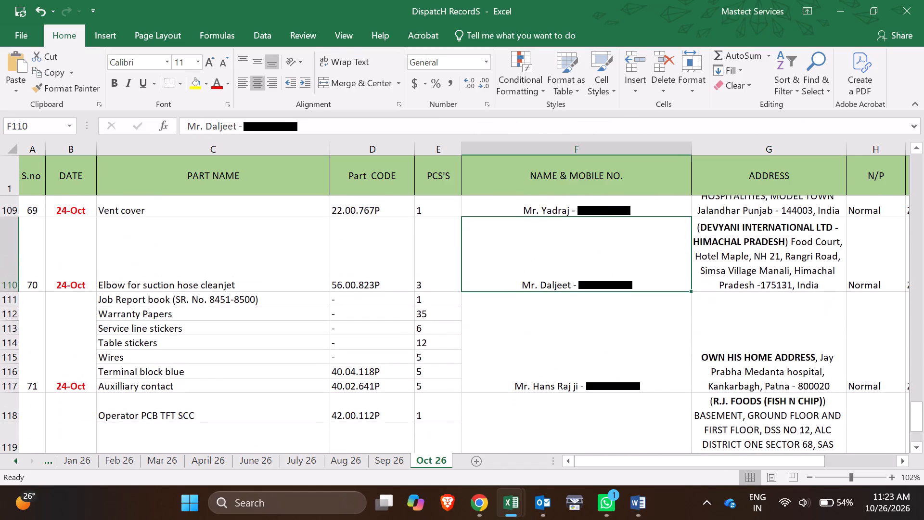
left_click(565, 353)
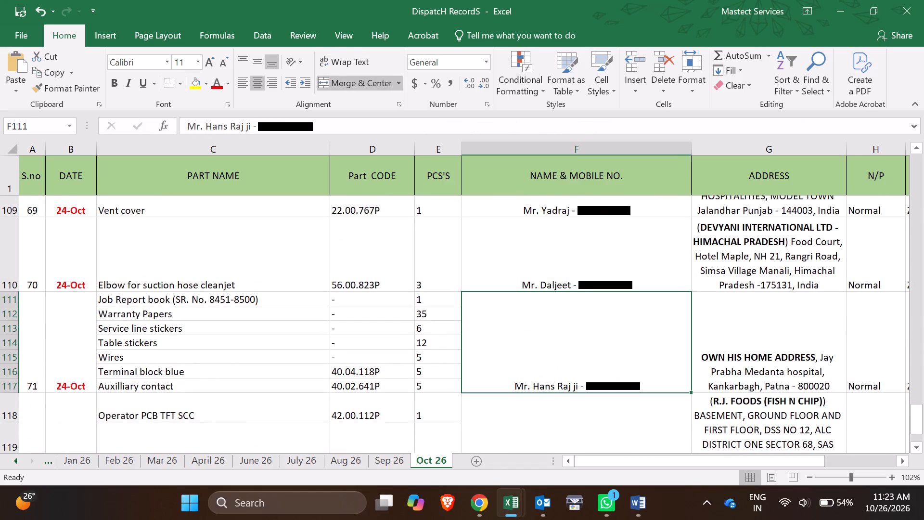
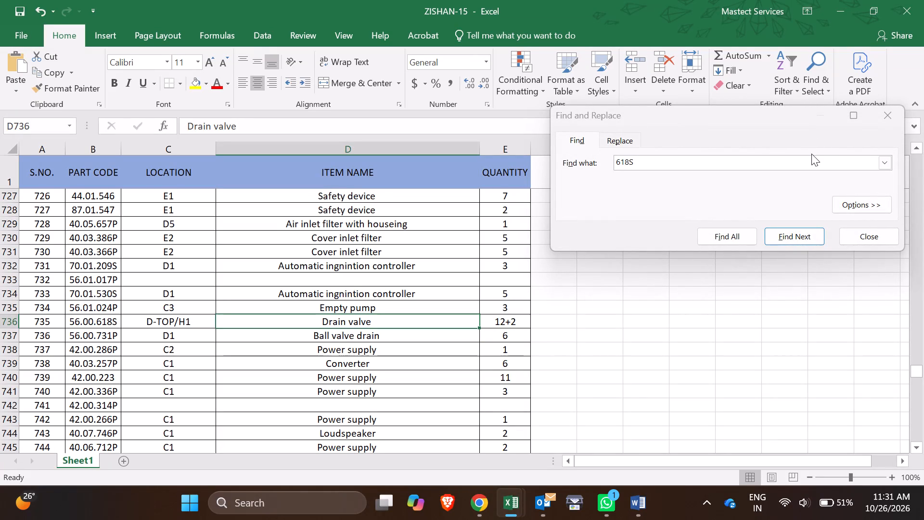
Search the ZISHAN-15 stock sheet for part code 56.00.166 and cycle through every match.
left_click(811, 154)
key("BackSpace")
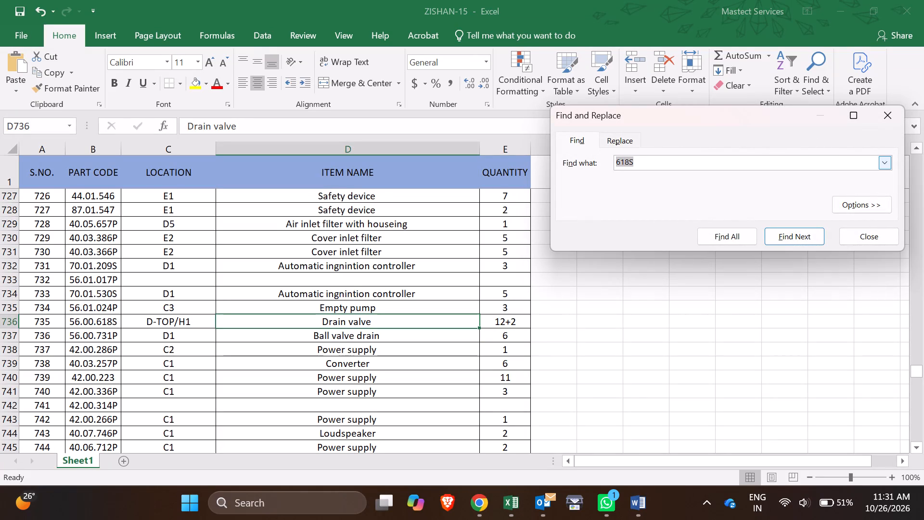
type("56.00.")
type("166")
key("Return")
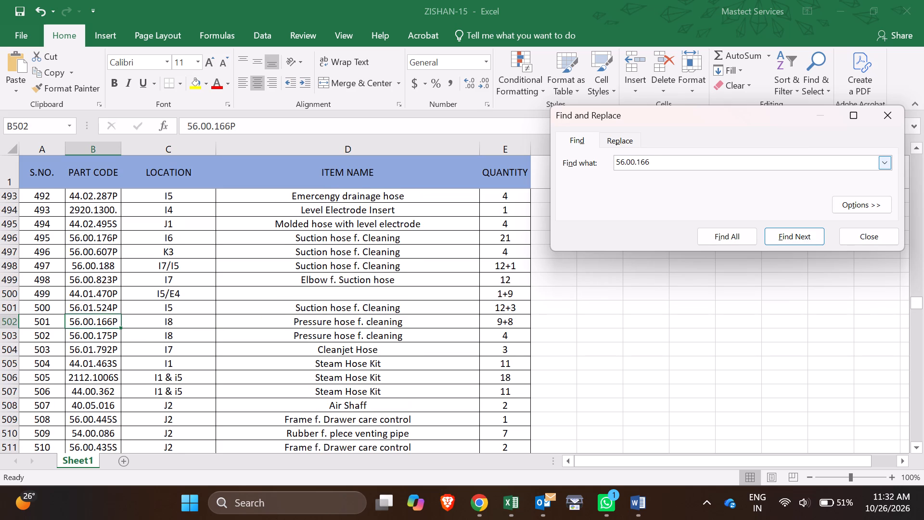
key("Return")
key("Return")
key("Return")
key("Return")
key("Return")
key("Return")
key("Return")
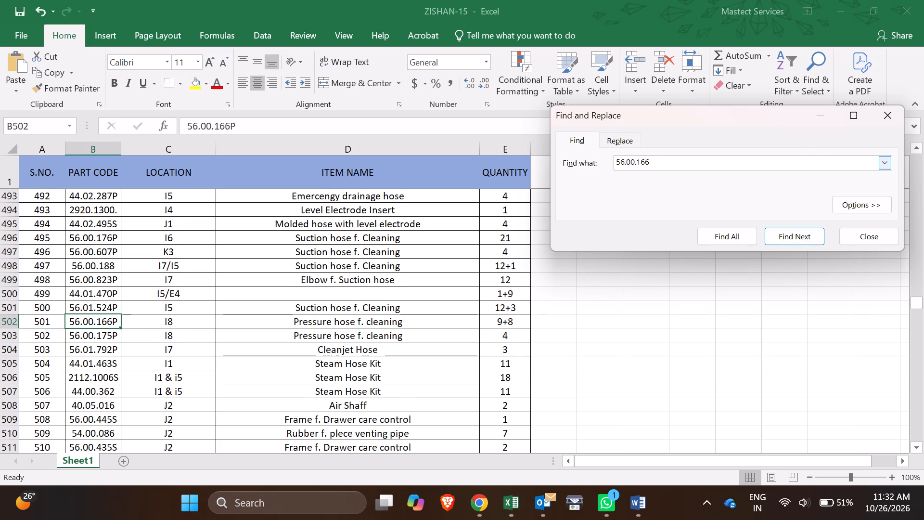
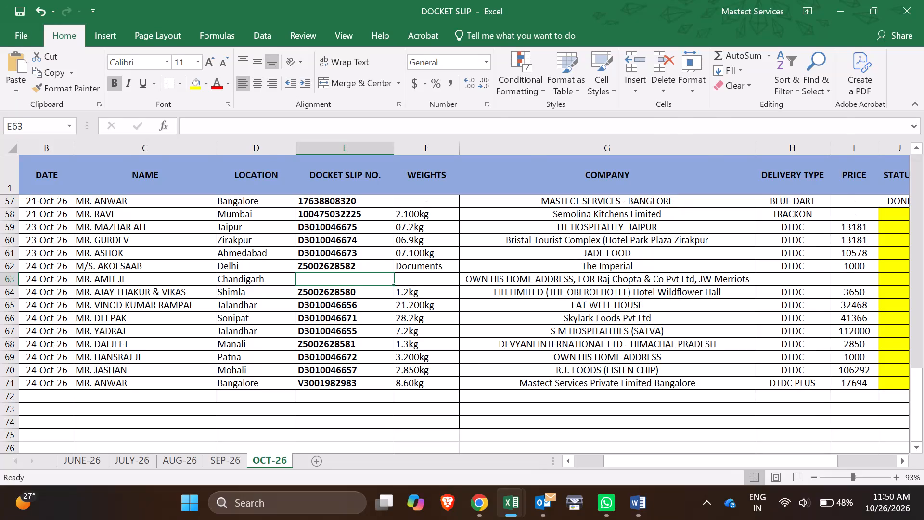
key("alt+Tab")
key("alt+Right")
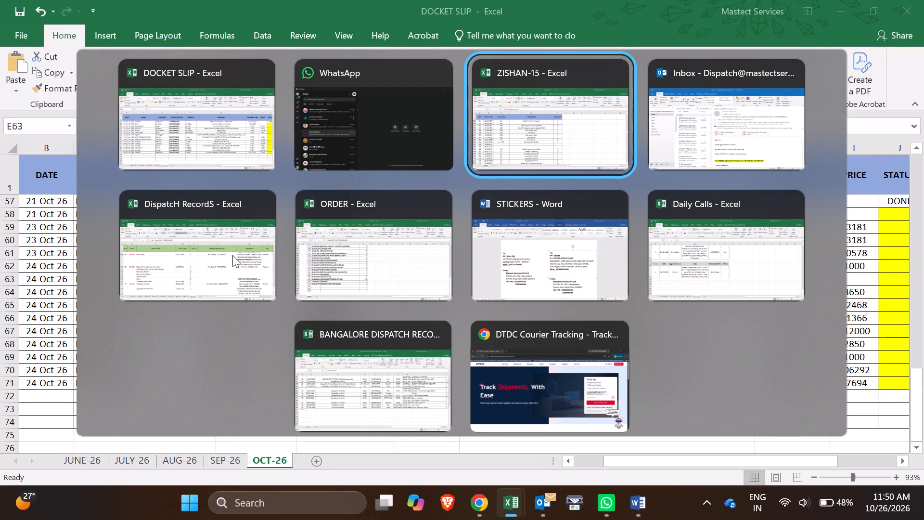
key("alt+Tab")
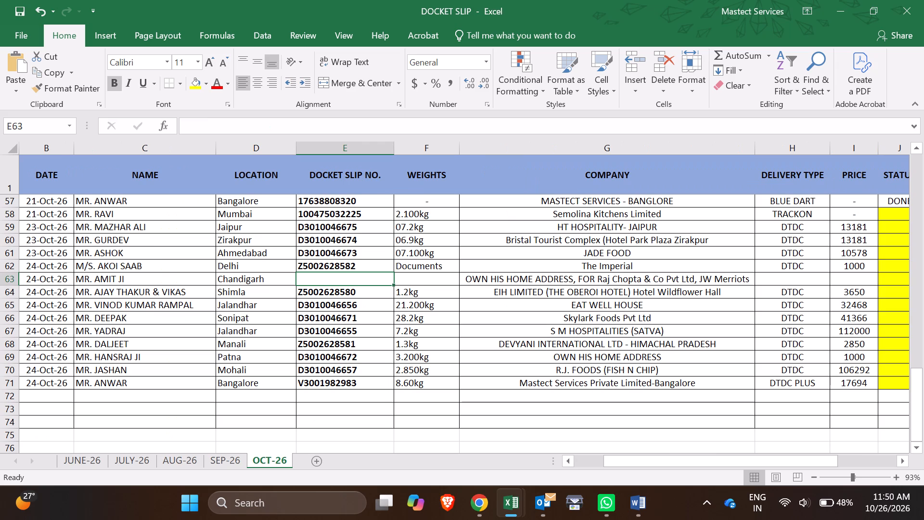
Save the DOCKET SLIP workbook.
key("alt+Tab")
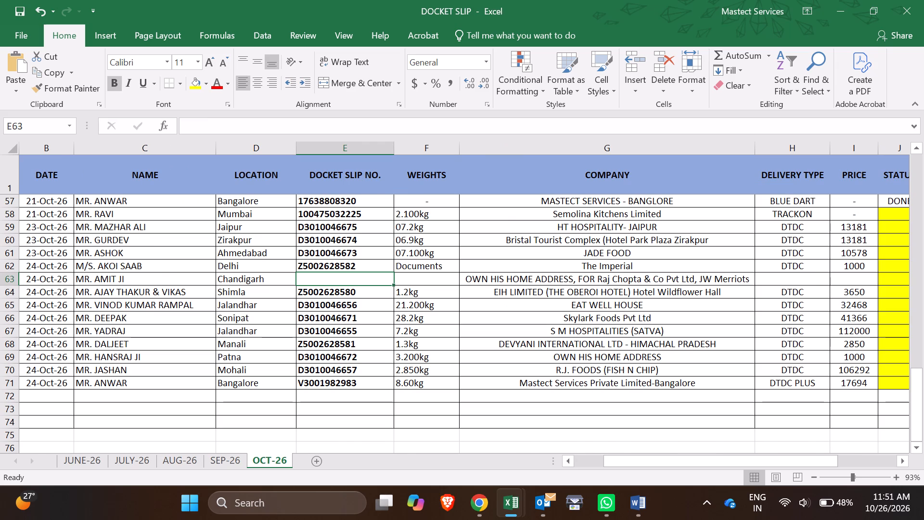
key("alt+Tab")
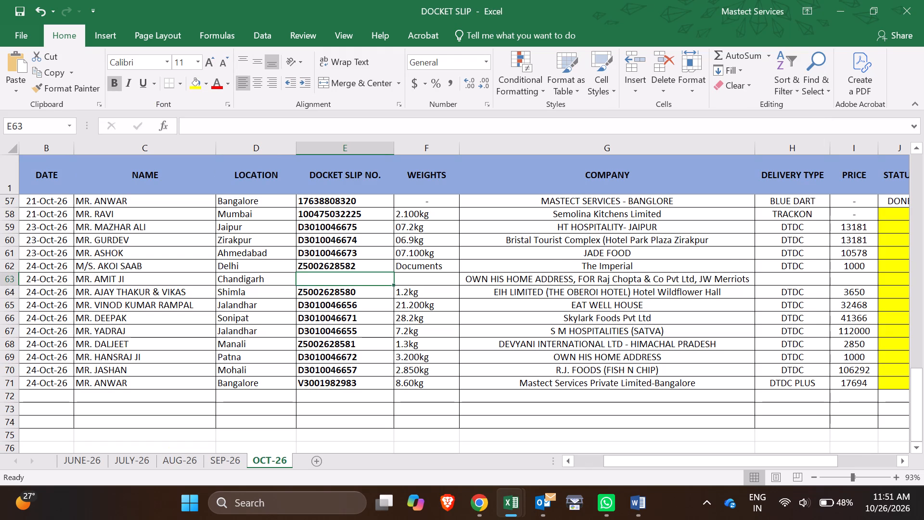
key("ctrl+s")
key("ctrl+s")
Review the 24-Oct-26 dispatch rows in the OCT-26 docket sheet, checking the MAIL column and the Mohali entry's details.
key("alt+Tab")
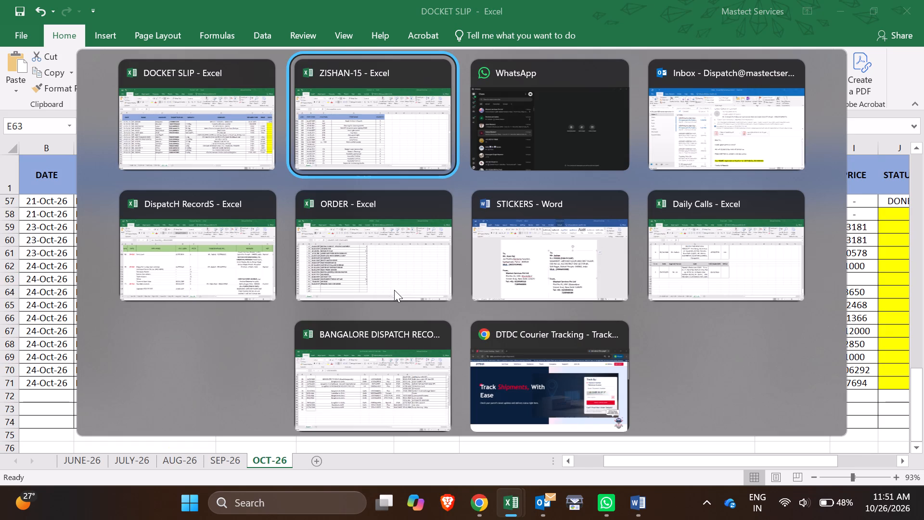
key("alt+Left")
key("Right")
key("Right")
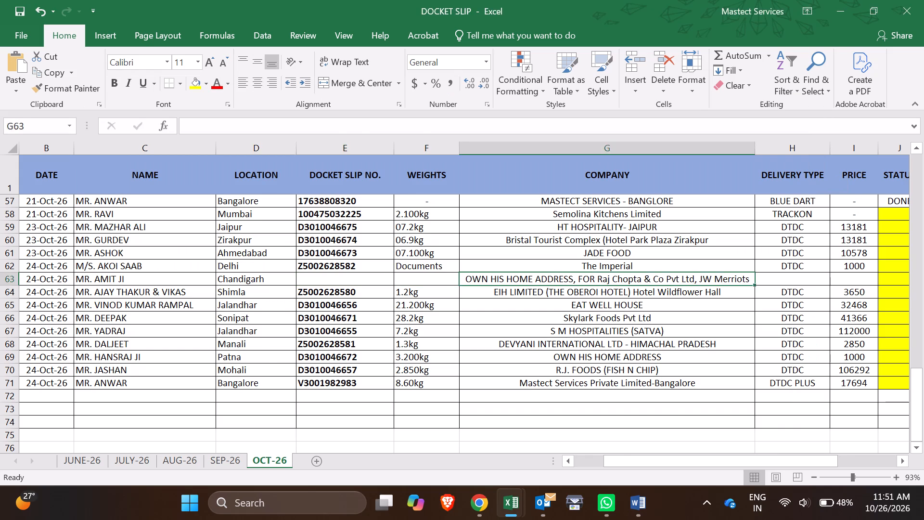
key("Right")
key("Right")
key("Right")
key("Right")
key("Down")
key("Down")
key("Down")
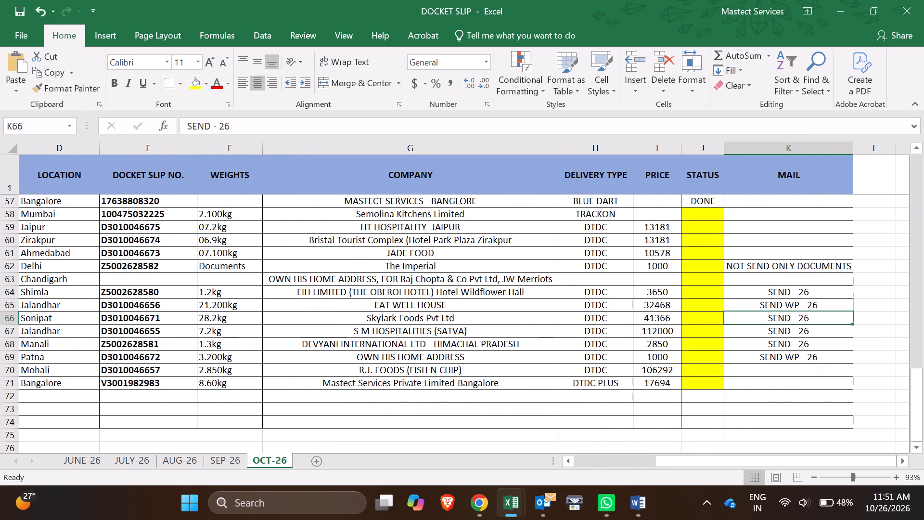
key("Down")
key("Down")
key("Down")
key("Down")
key("Left")
key("Left")
key("Left")
key("Left")
key("Left")
key("Right")
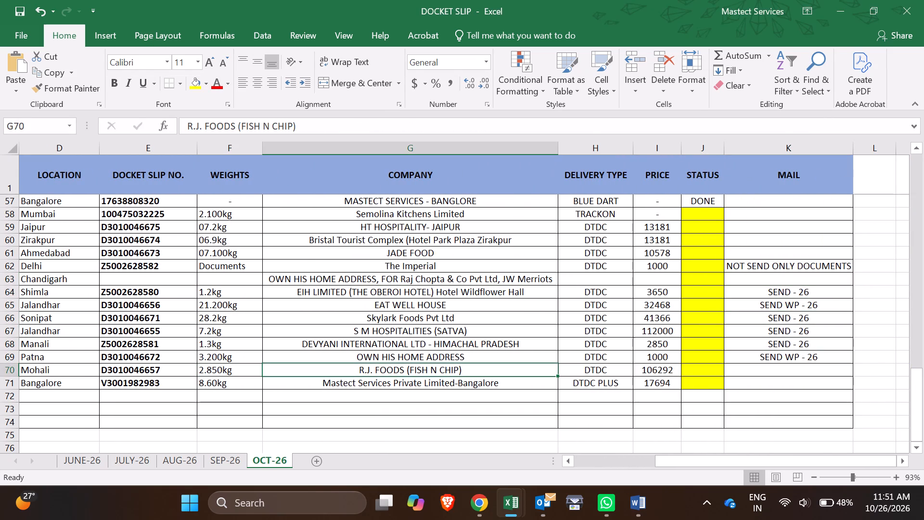
Copy the company name R.J. FOODS (FISH N CHIP) from the Mohali row of the docket sheet.
triple_click(218, 119)
key("ctrl+c")
Switch to the ZISHAN-15 workbook, set the quantity of Recirculation pump 56.01.020P to 0, and save the workbook.
key("alt+Tab")
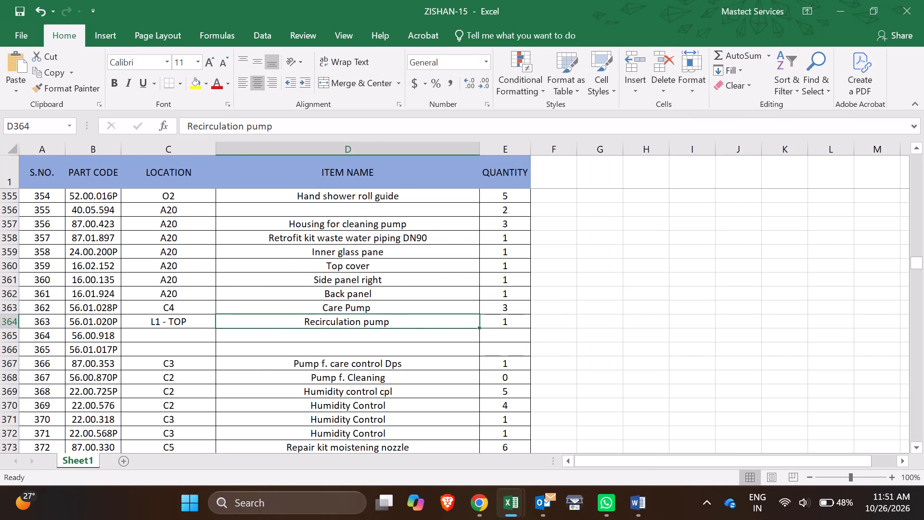
scroll(529, 283, "right", 3)
key("alt+Tab")
key("alt+Tab")
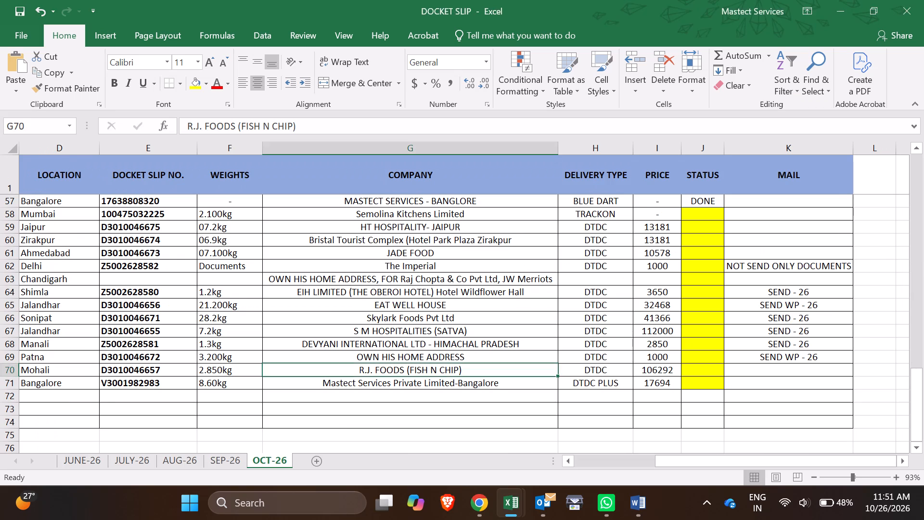
left_click(503, 322)
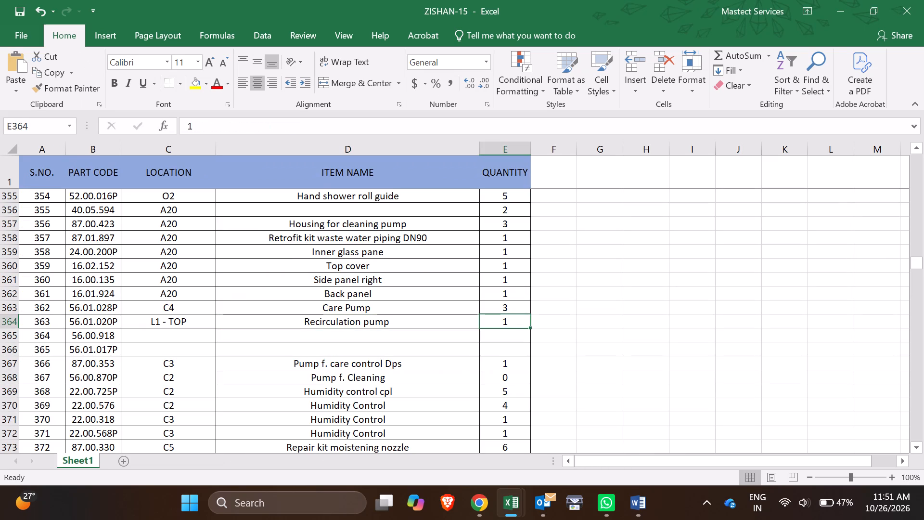
key("0")
key("Return")
key("ctrl+s")
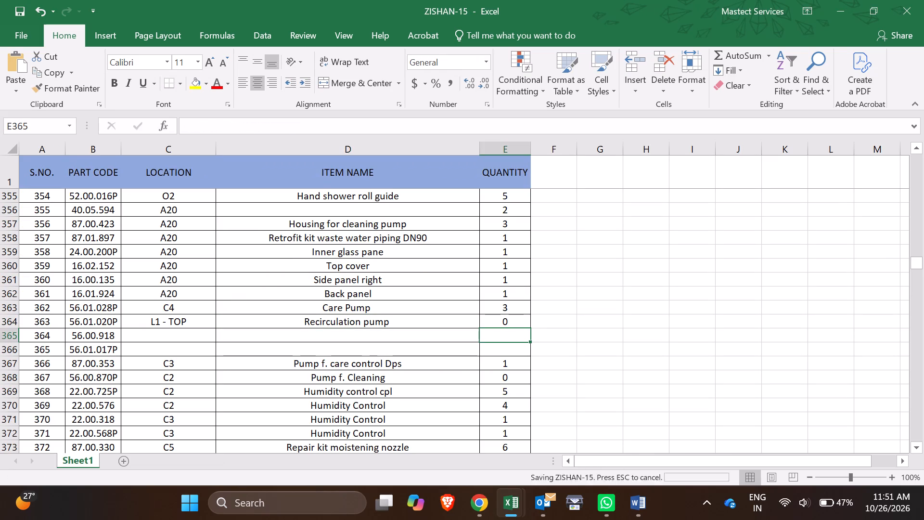
Start a search of the ZISHAN-15 stock sheet for a part code beginning with 87.
key("ctrl+f")
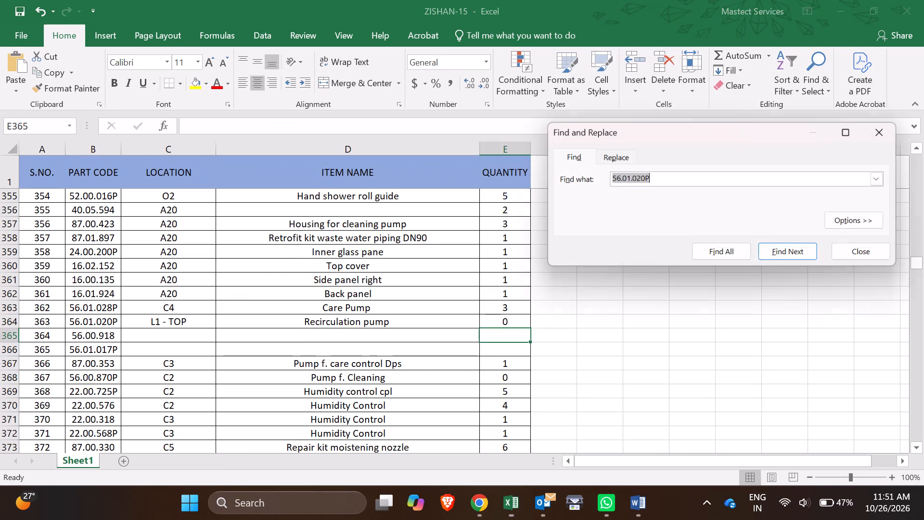
key("BackSpace")
type("87.")
key("alt+Tab")
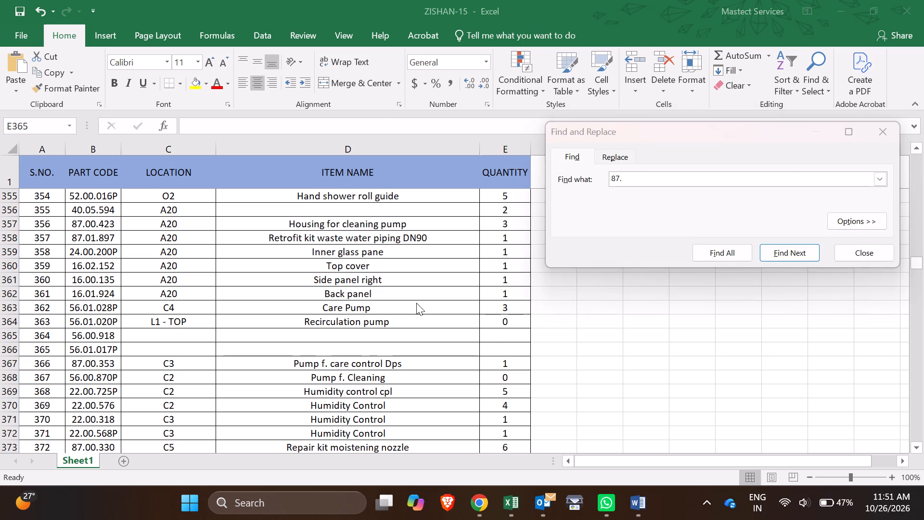
key("alt+Tab")
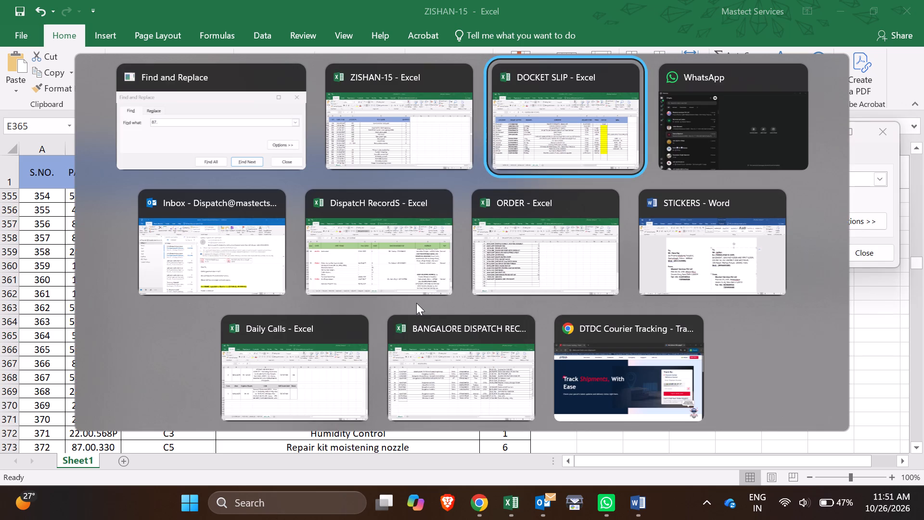
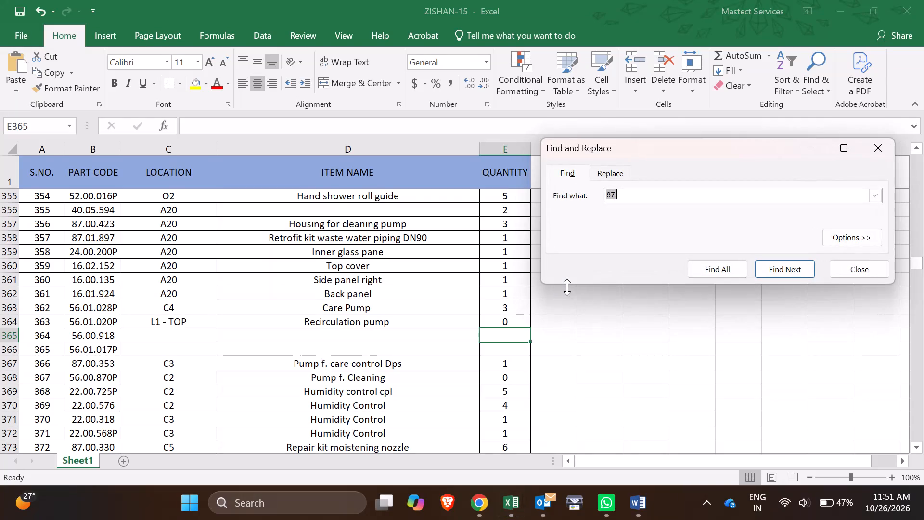
Find part code 87.01.953S in the stock sheet, set that Recirculation pump's quantity to 3, and save the workbook.
key("BackSpace")
key("ctrl+v")
key("BackSpace")
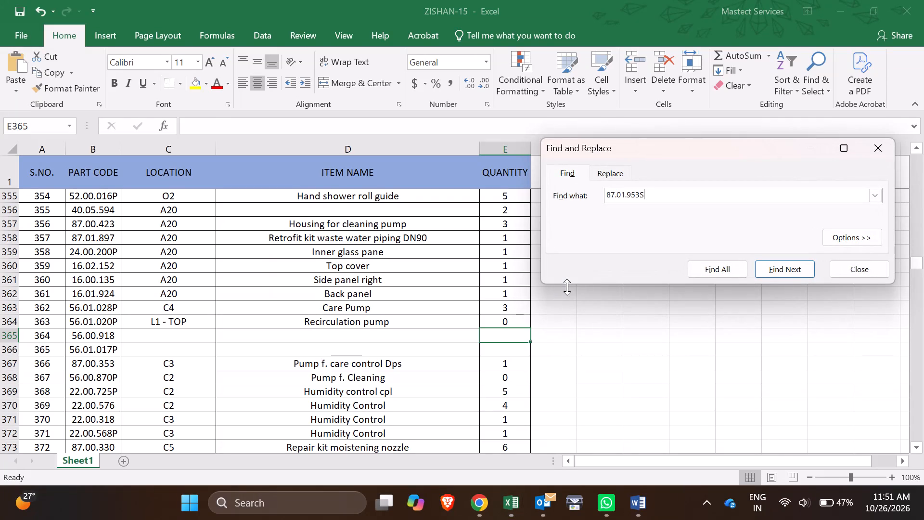
key("Return")
key("Return")
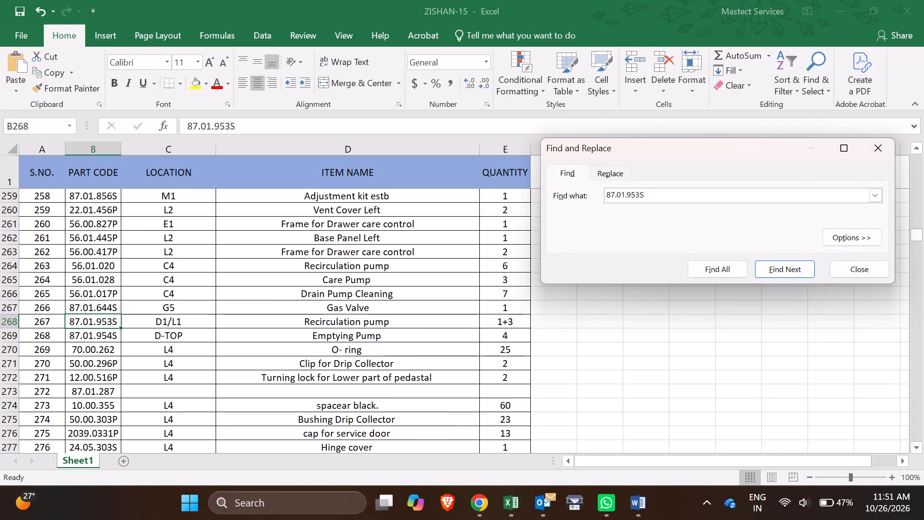
left_click(507, 322)
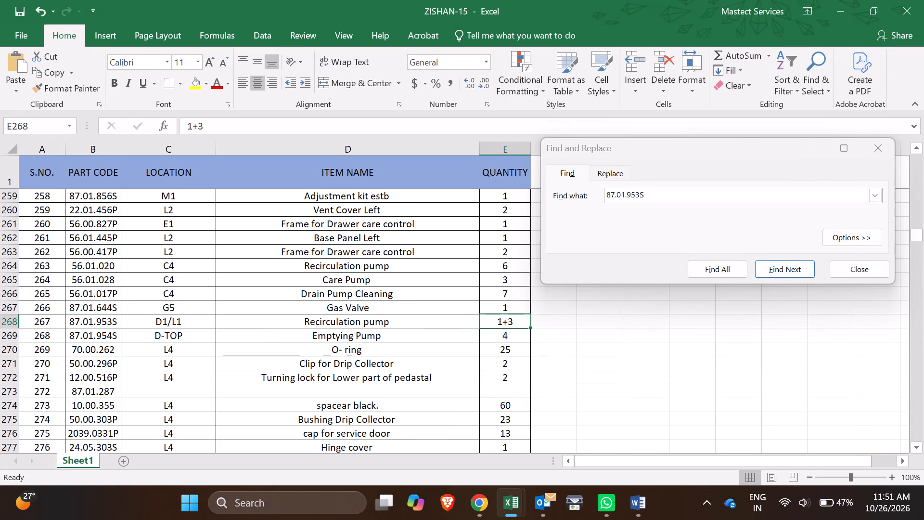
left_click(191, 127)
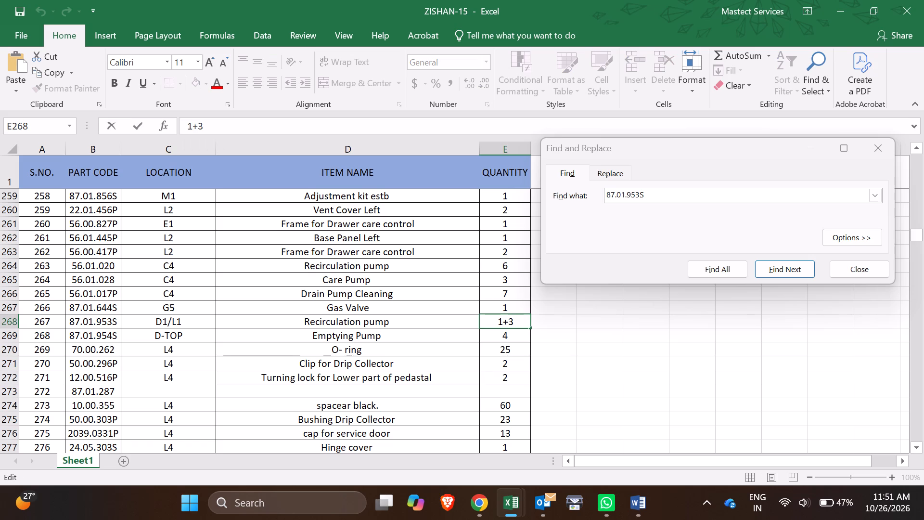
key("Right")
key("BackSpace")
key("BackSpace")
key("Return")
key("ctrl+s")
key("ctrl+s")
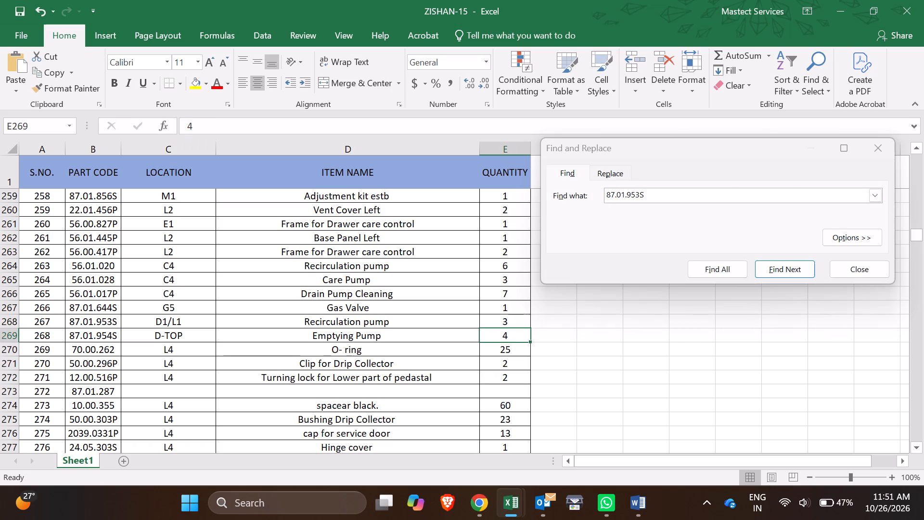
left_click(883, 150)
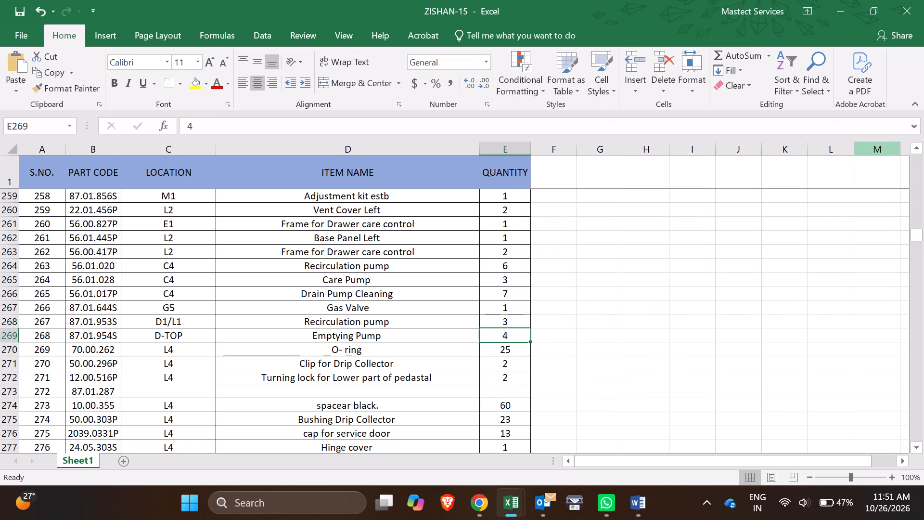
key("ctrl+s")
Switch from the ZISHAN-15 workbook to the WhatsApp window.
key("alt+Tab")
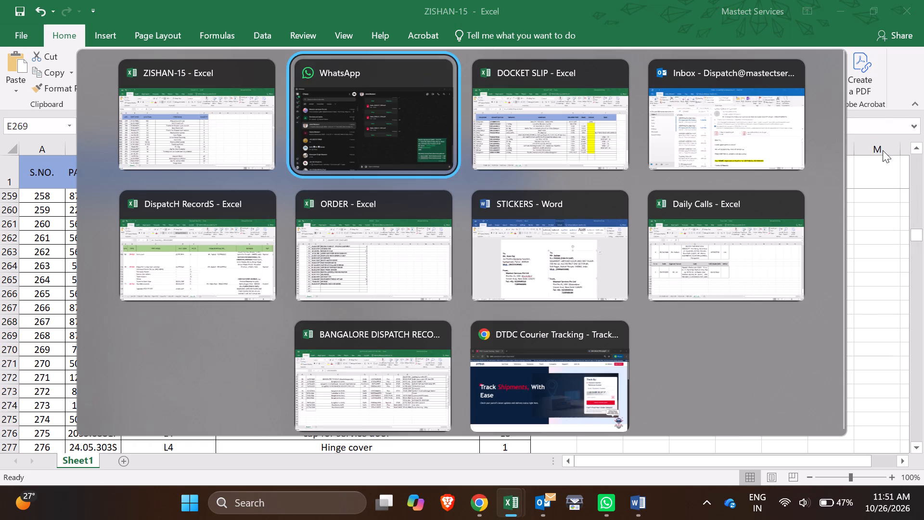
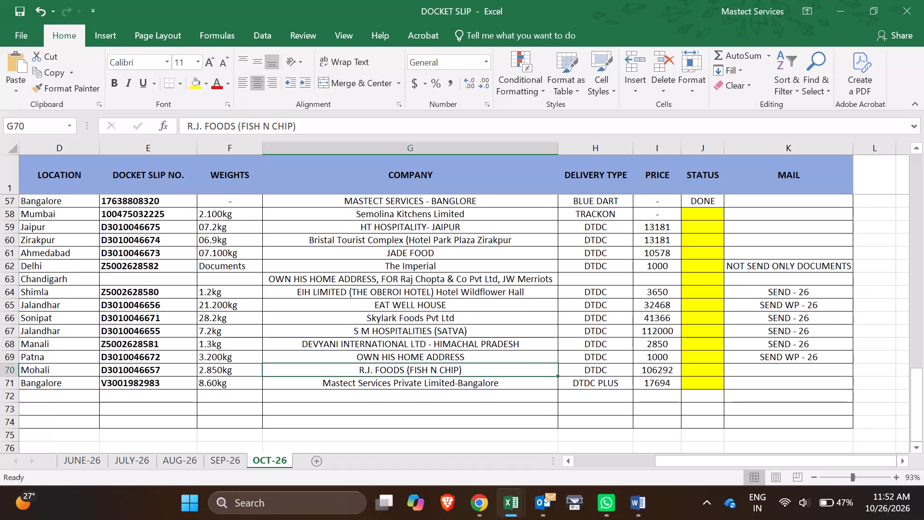
Open the Mohali row's company entry, R.J. FOODS (FISH N CHIP), in the OCT-26 docket sheet and select its text.
key("alt+Tab")
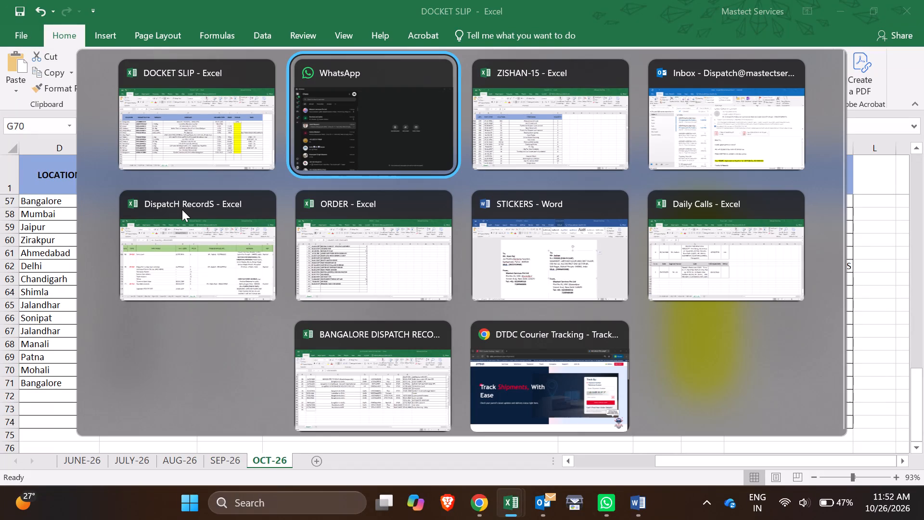
key("alt+Left")
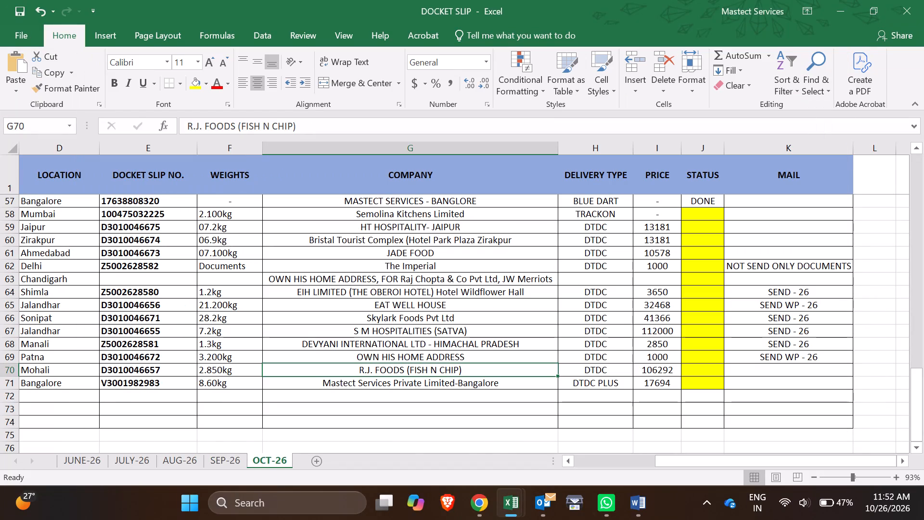
triple_click(235, 129)
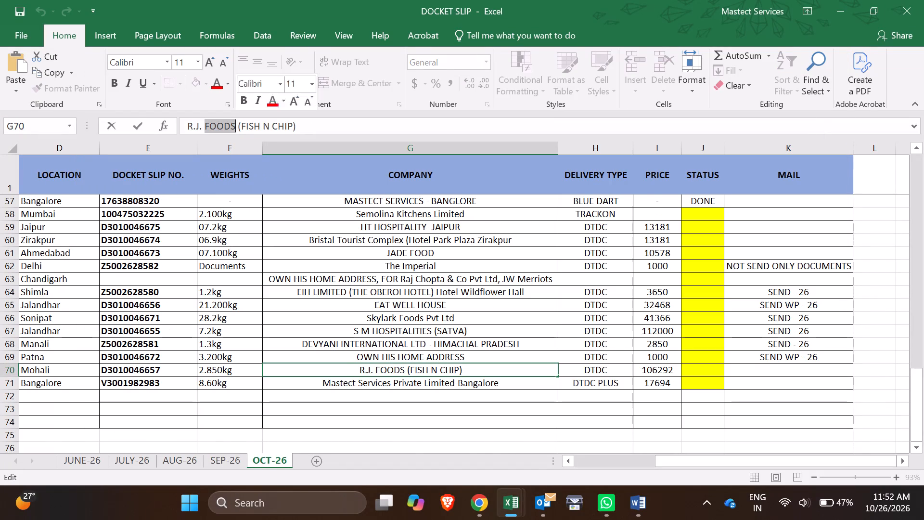
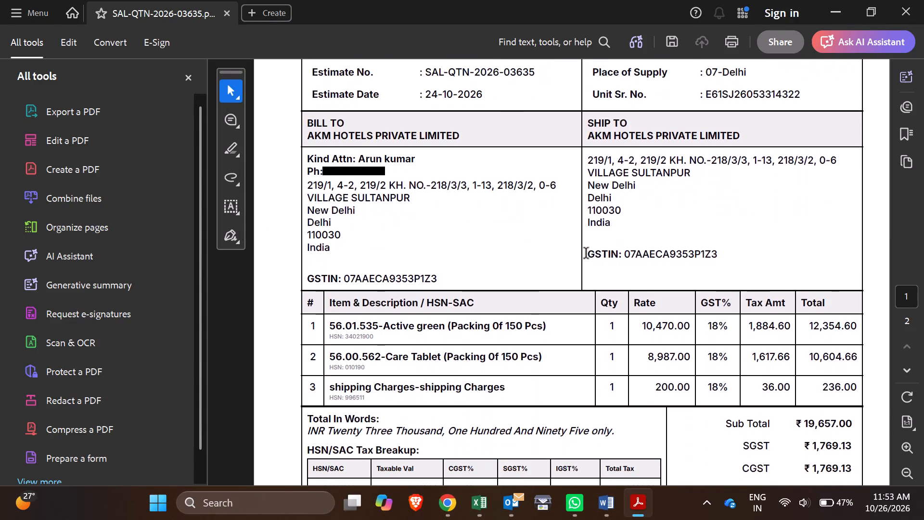
Switch to the DispatcH RecordS workbook and check the part names and codes of the 24-Oct R.J. FOODS (FISH N CHIP) dispatch.
key("alt+Tab")
key("alt+Right")
key("alt+Down")
key("alt+Left")
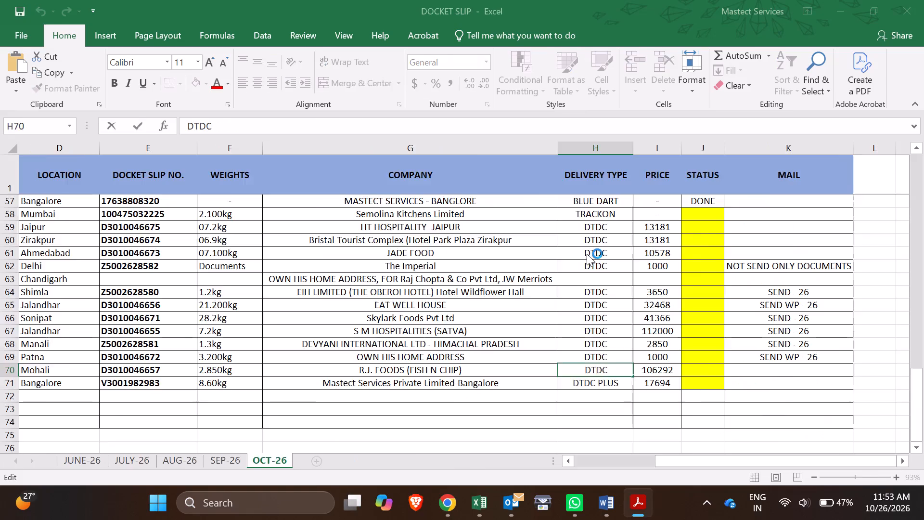
scroll(580, 310, "down", 2)
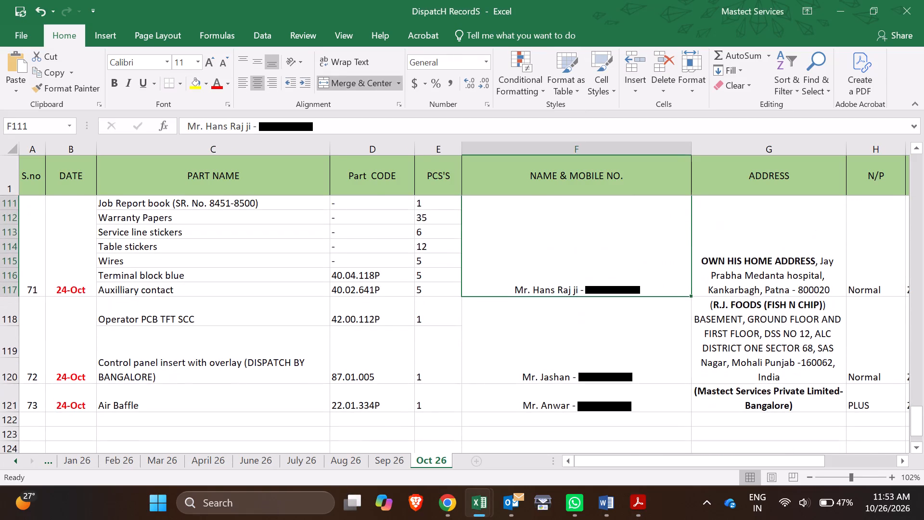
left_click(580, 310)
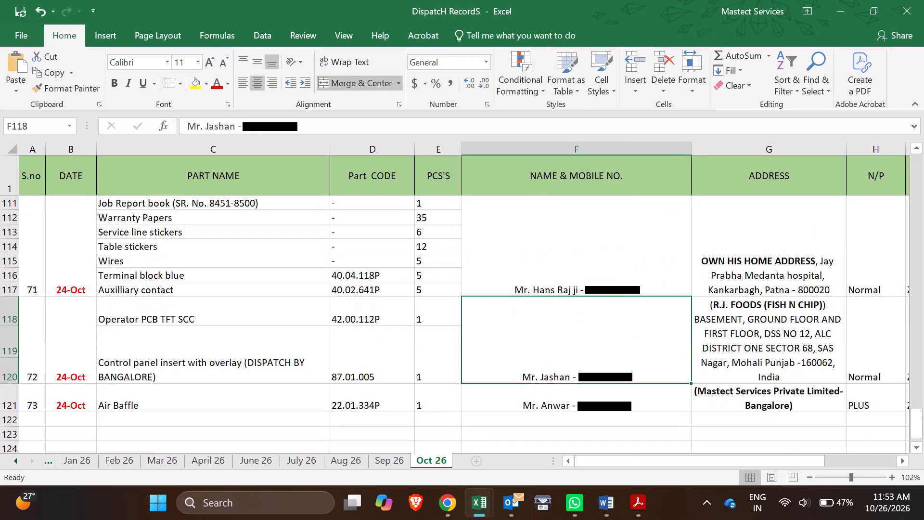
left_click(239, 313)
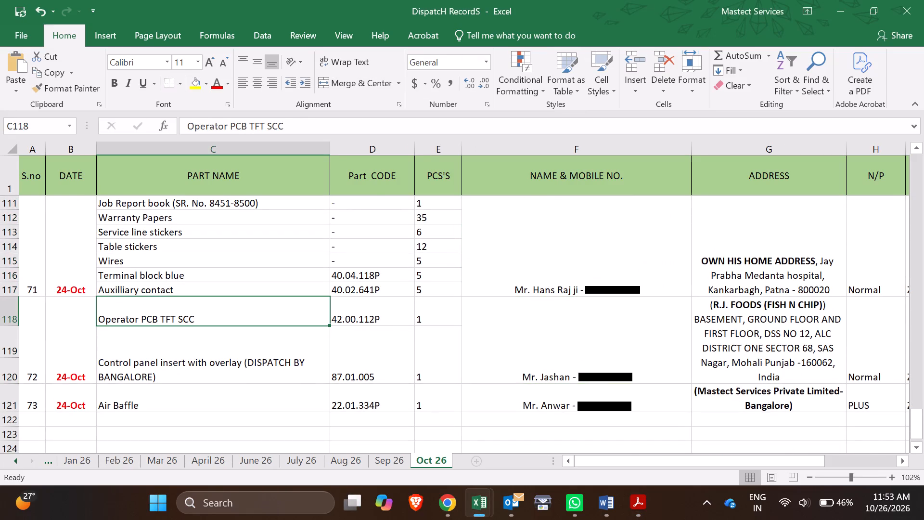
key("shift+Down")
key("shift+Right")
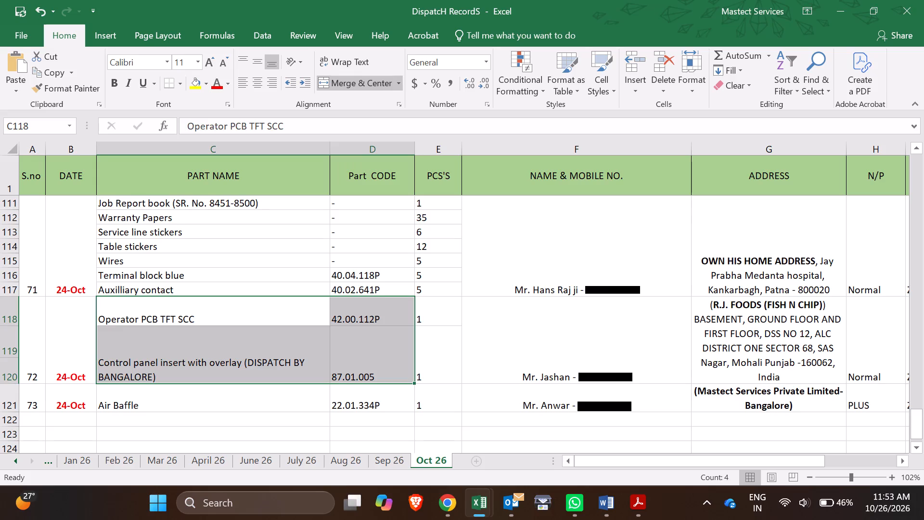
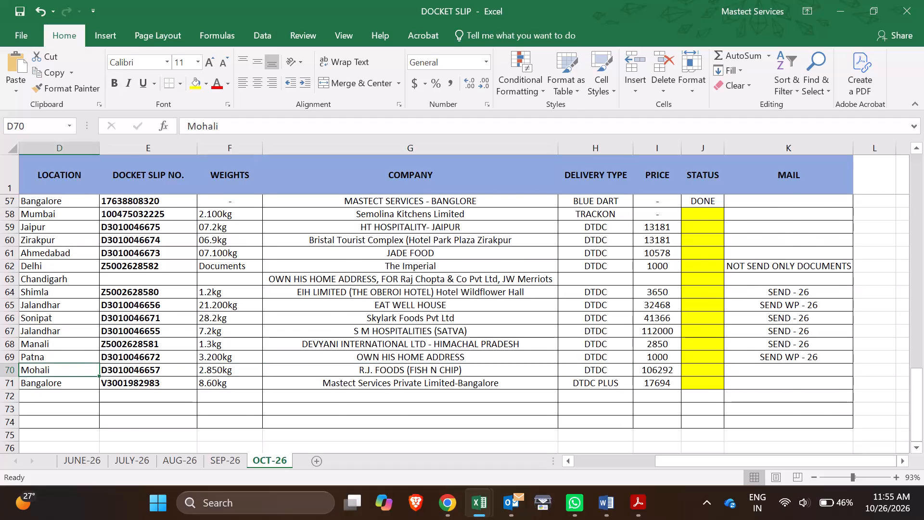
Check the recipient name for the Mohali dispatch to R.J. FOODS (FISH N CHIP) in the OCT-26 docket sheet.
key("Left")
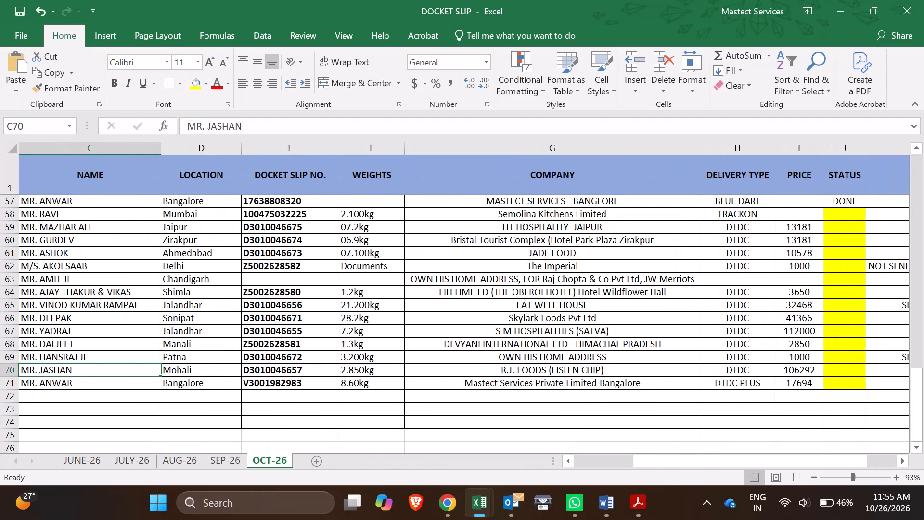
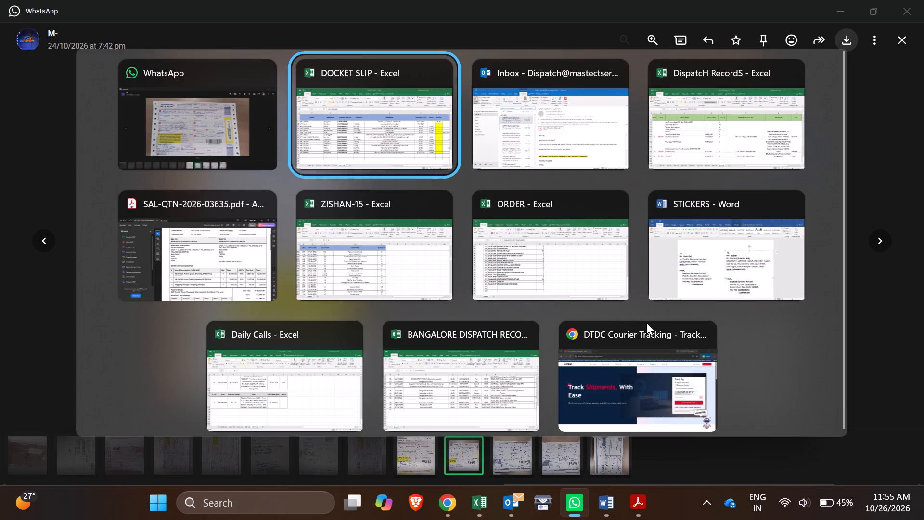
left_click(553, 368)
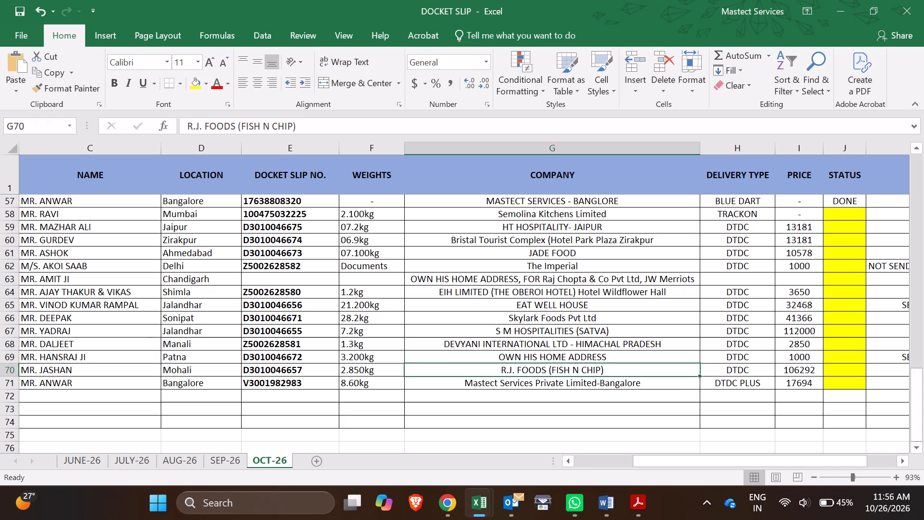
triple_click(275, 124)
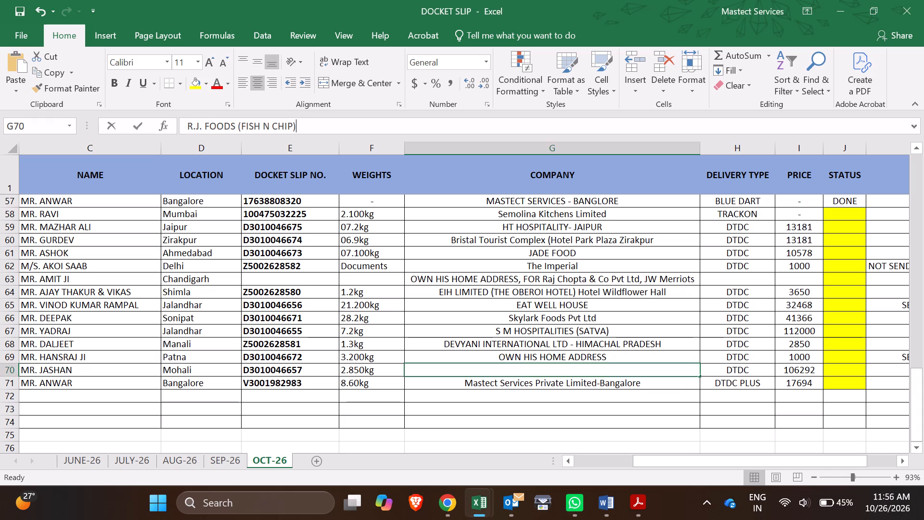
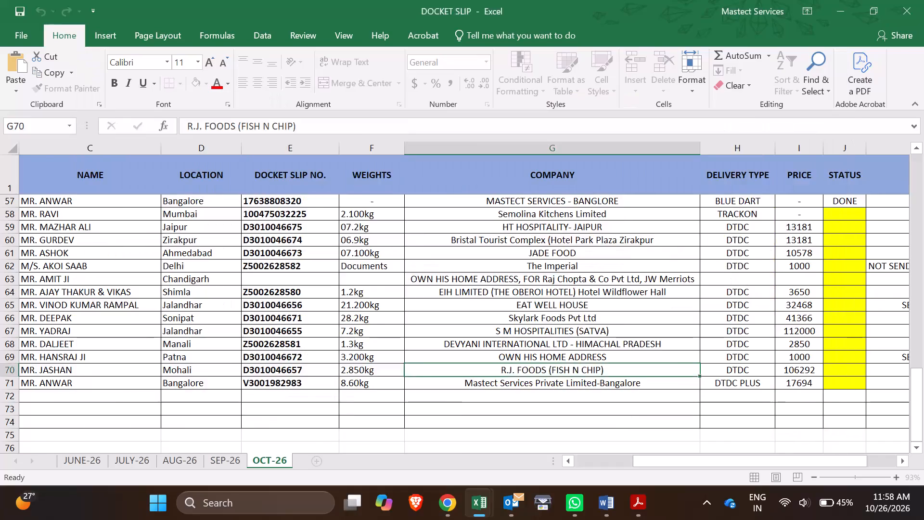
Save the DispatcH RecordS workbook, copy only the mobile number from the R.J. FOODS (FISH N CHIP) contact cell, and switch windows.
left_click(580, 358)
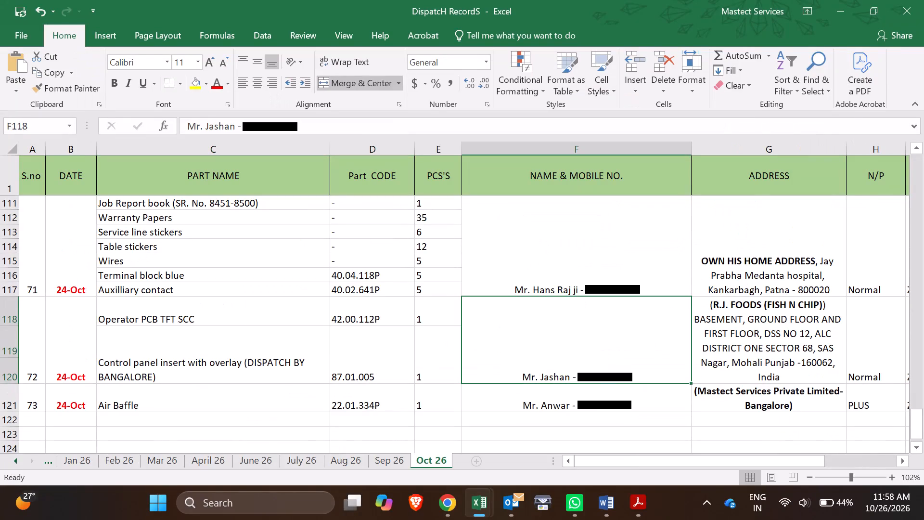
key("ctrl+s")
key("ctrl+s")
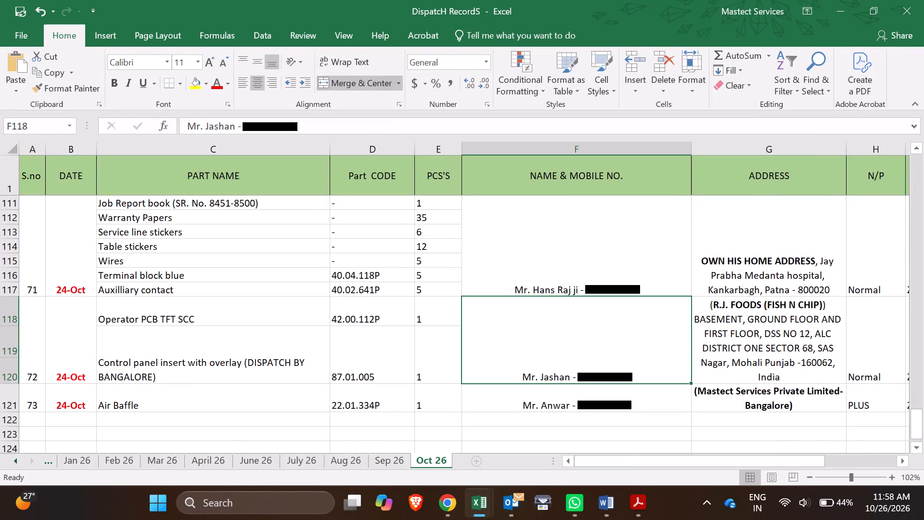
key("ctrl+s")
double_click(283, 126)
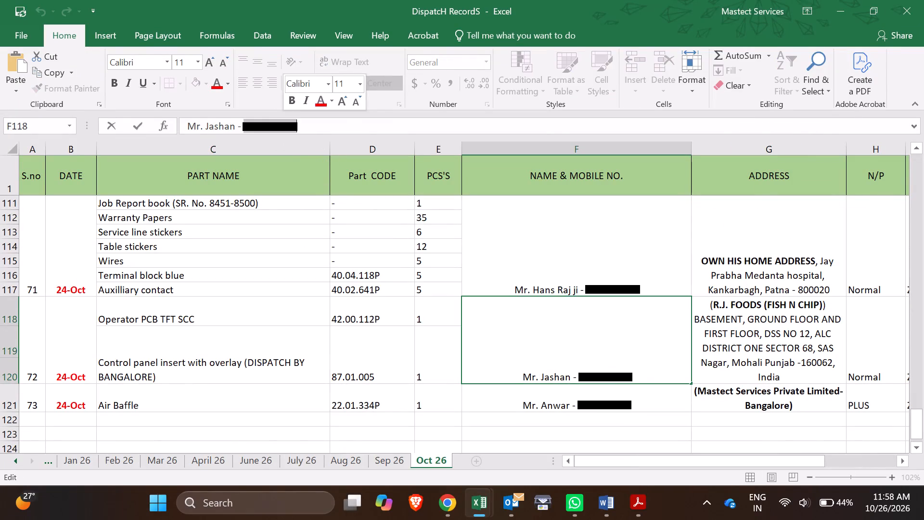
key("ctrl+c")
key("alt+Tab")
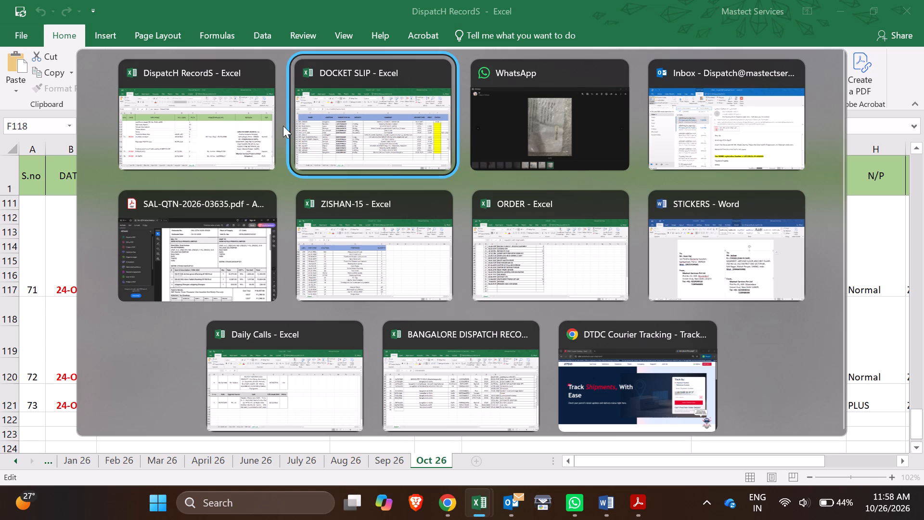
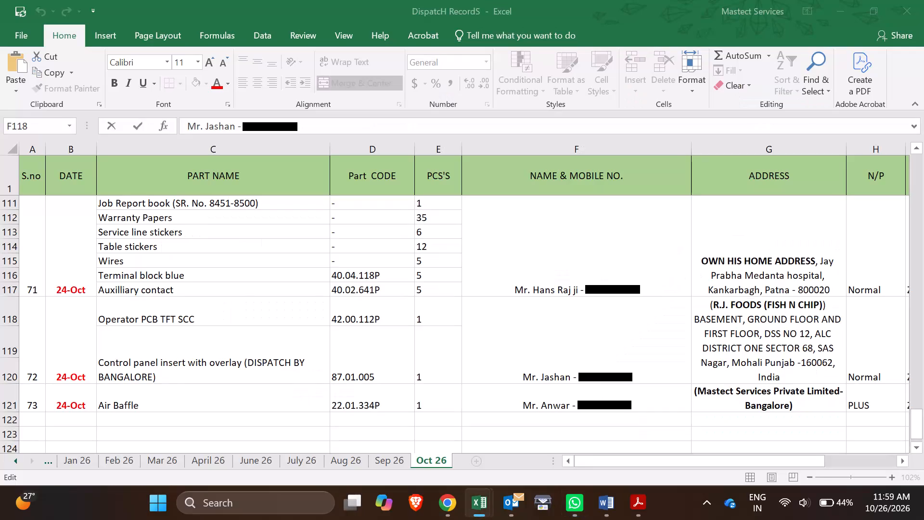
Finish editing the name and mobile number cell of the R.J. Foods dispatch entry and reselect that cell.
key("Left")
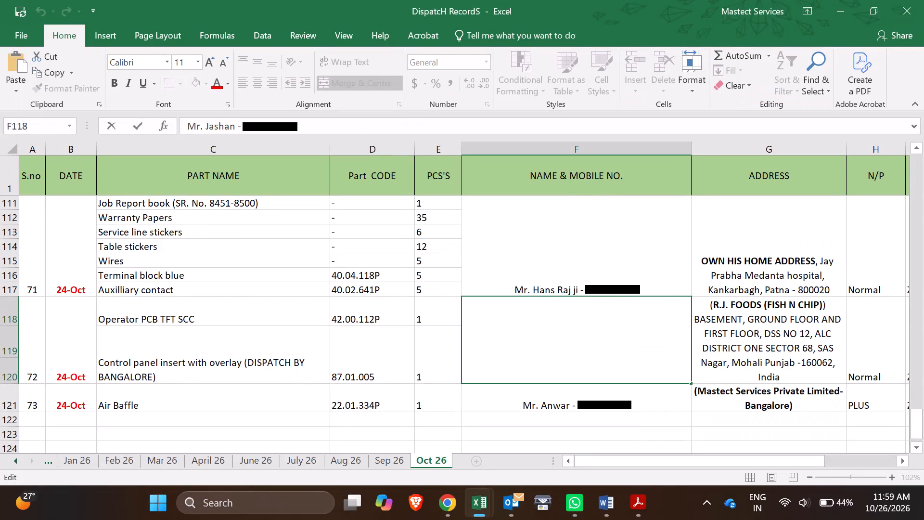
left_click(733, 345)
left_click(552, 333)
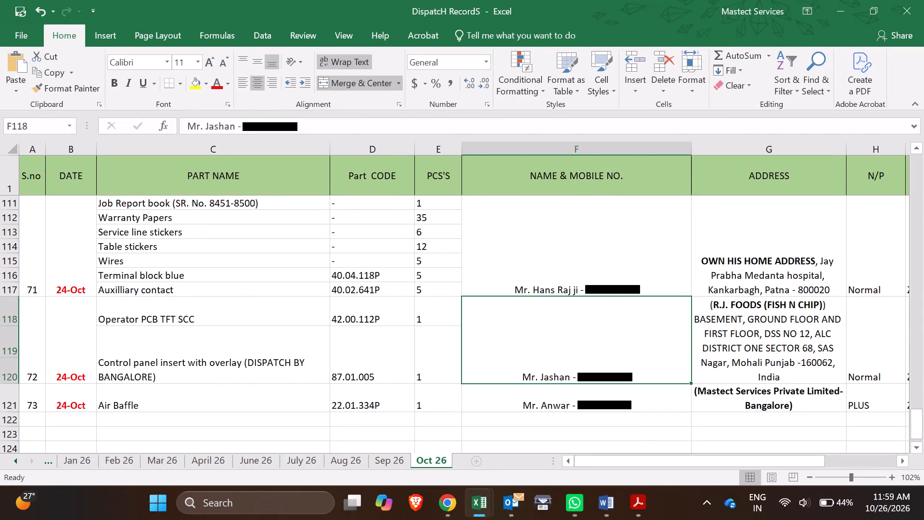
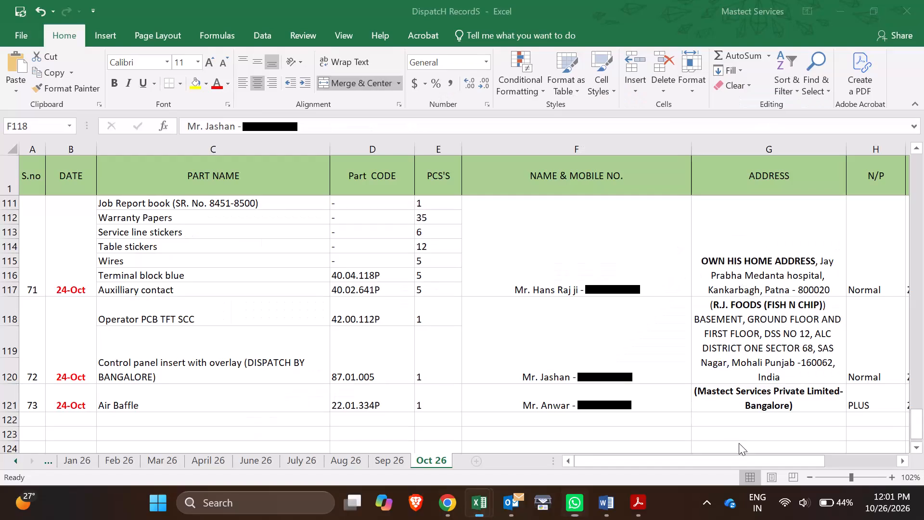
Switch from the DispatcH RecordS workbook to the WhatsApp window.
key("alt+Tab")
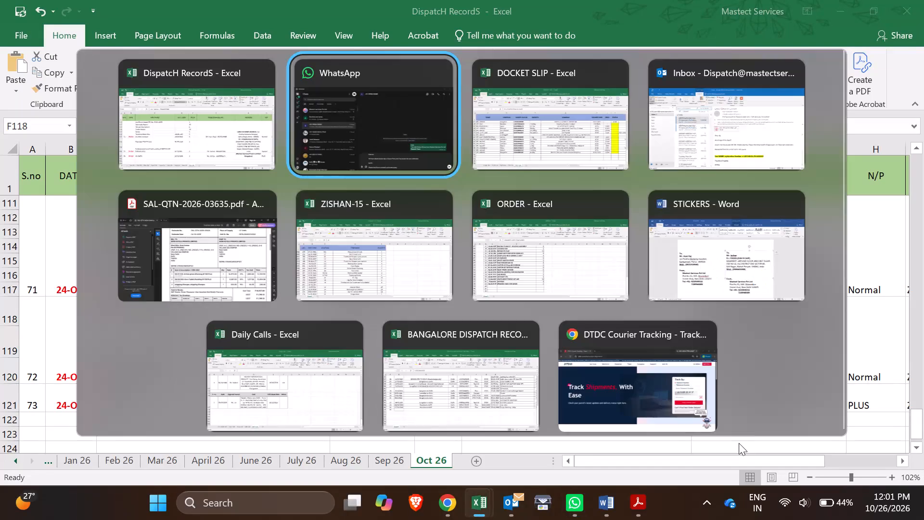
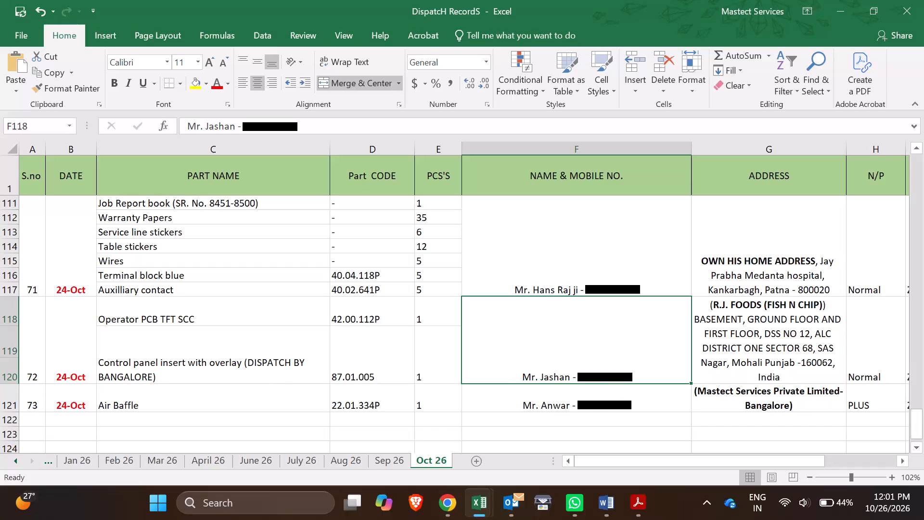
Switch from the DispatcH RecordS workbook to the WhatsApp window.
key("alt+Tab")
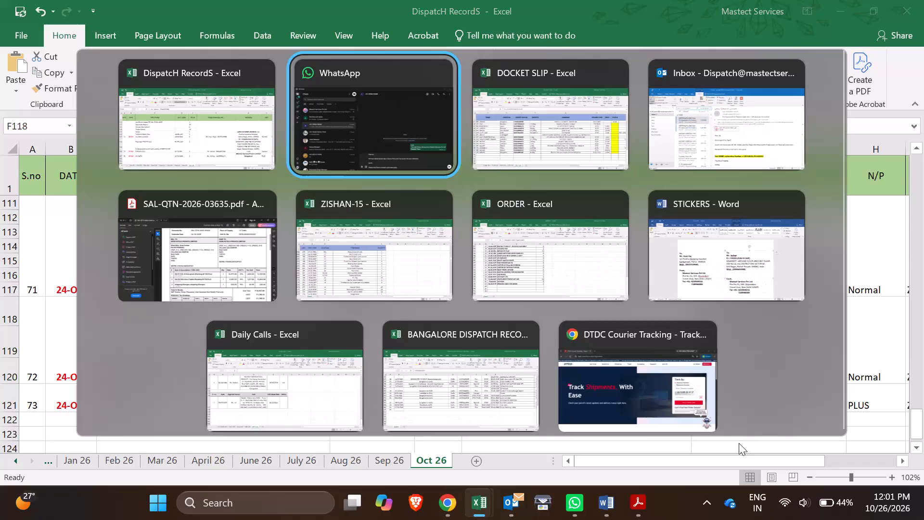
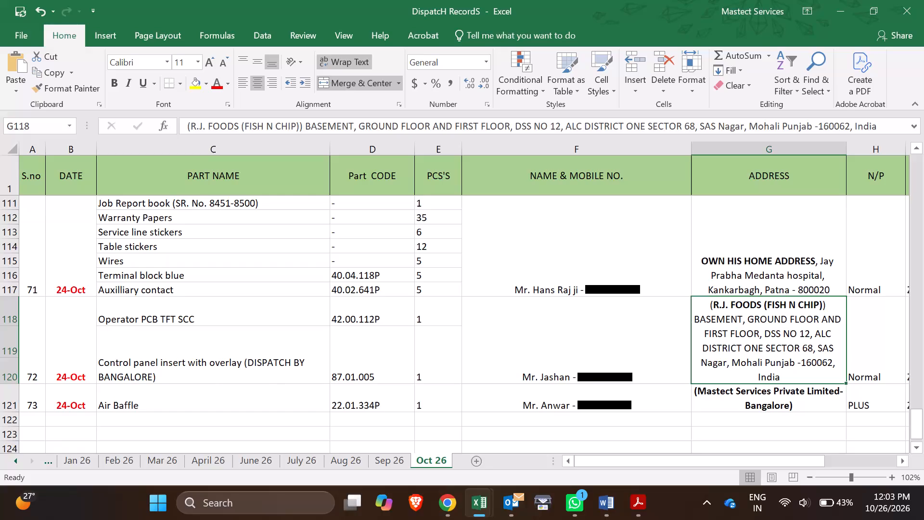
Switch from the DispatcH RecordS workbook to the WhatsApp window.
key("alt+Tab")
key("alt+Right")
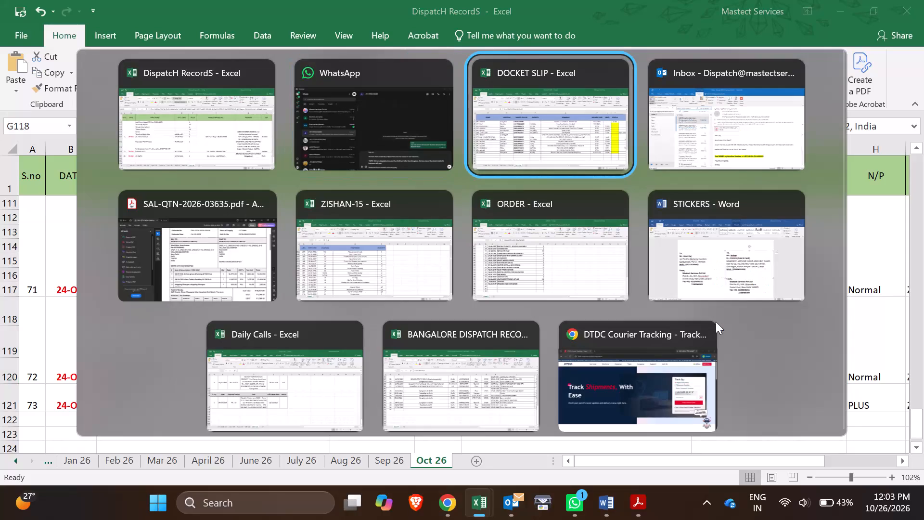
key("alt+Left")
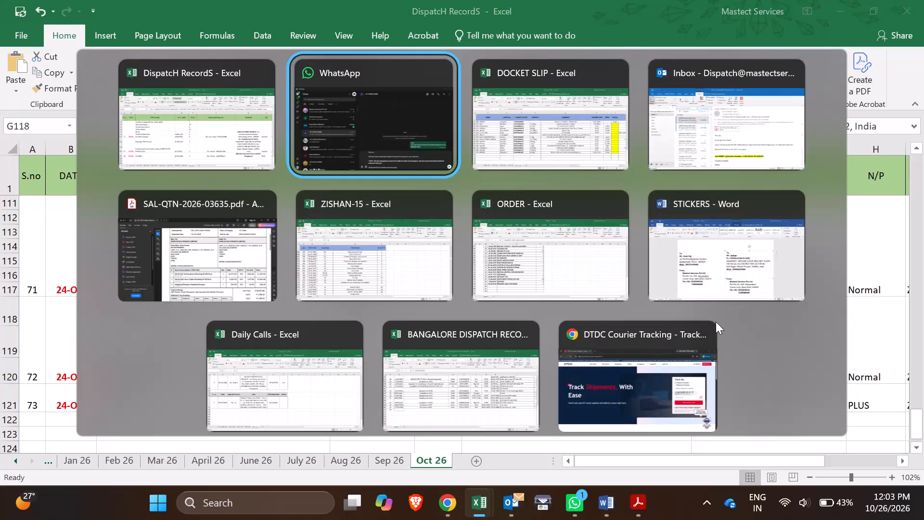
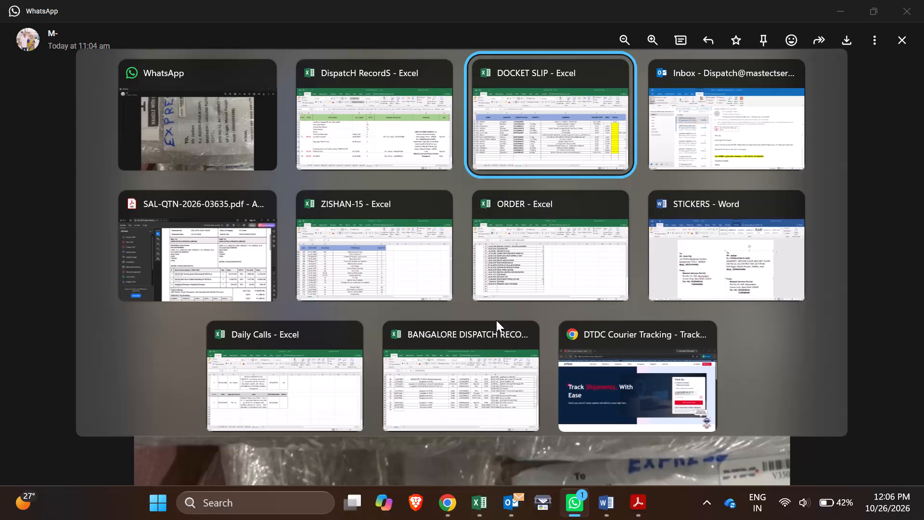
Move the open-window selection from the DOCKET SLIP workbook back to the WhatsApp window showing the parcel photo.
key("alt+Left")
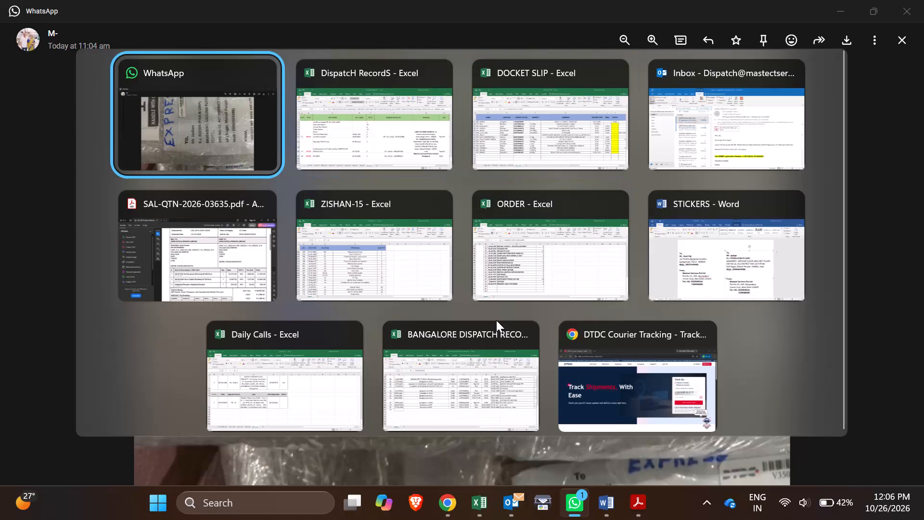
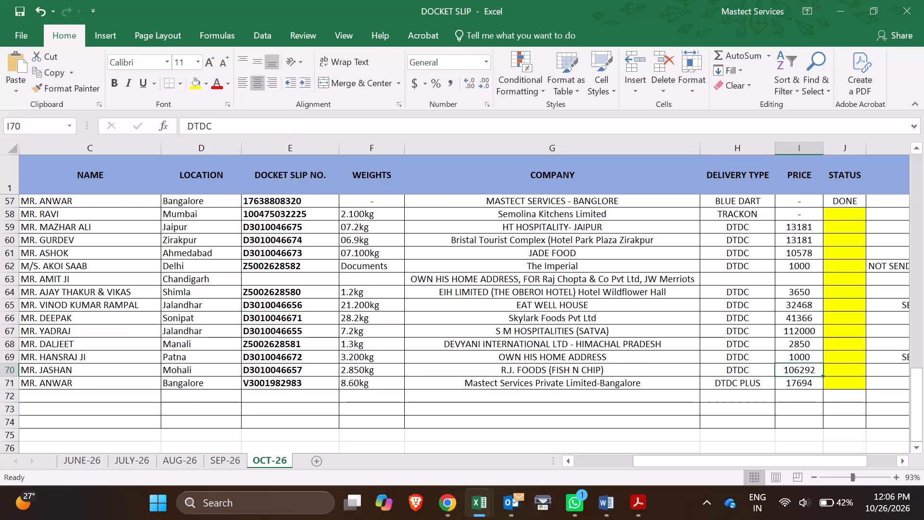
Mark the R.J. FOODS (FISH N CHIP) entry's MAIL cell as SEND WP - 26, copied from the row above, and save the workbook.
key("Right")
key("Right")
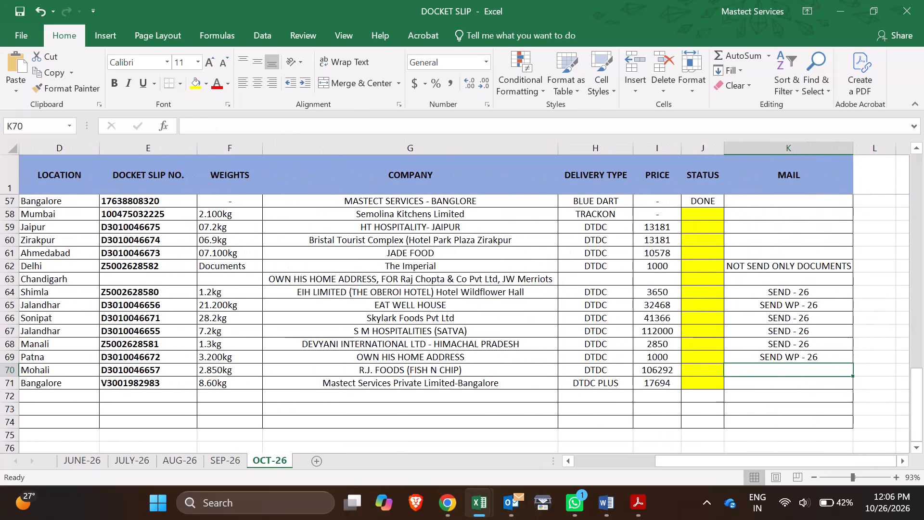
key("ctrl+d")
key("ctrl+s")
Examine the dispatch details in the last entry, for Mastect Services Private Limited-Bangalore, from its date across to its company.
key("Return")
key("Left")
key("Left")
key("Left")
key("Left")
key("Left")
key("Left")
key("Left")
key("Left")
key("Left")
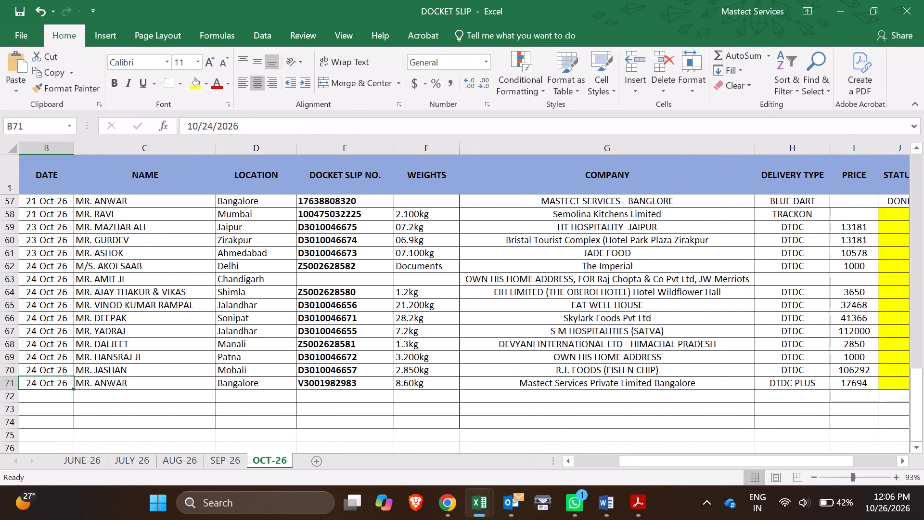
key("Right")
key("Right")
key("Right")
key("Right")
key("Right")
Switch from the DOCKET SLIP workbook to the previously used window.
key("alt+Tab")
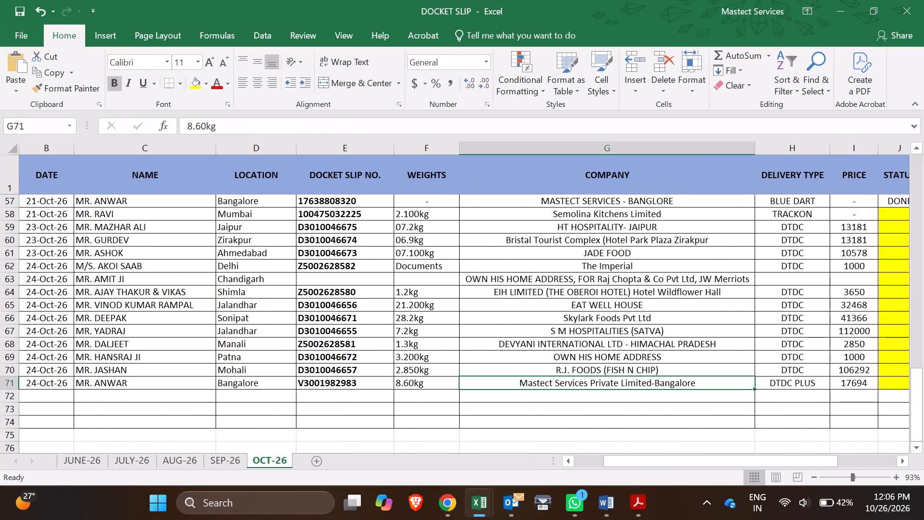
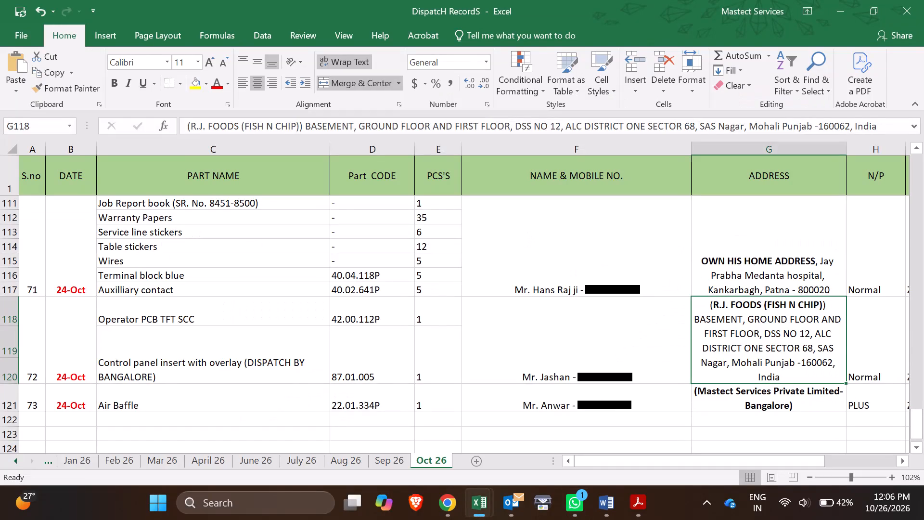
Check the Air Baffle entry on the Oct 26 sheet of the dispatch records and switch to the previously used window.
left_click(575, 406)
left_click(268, 403)
key("alt+Tab")
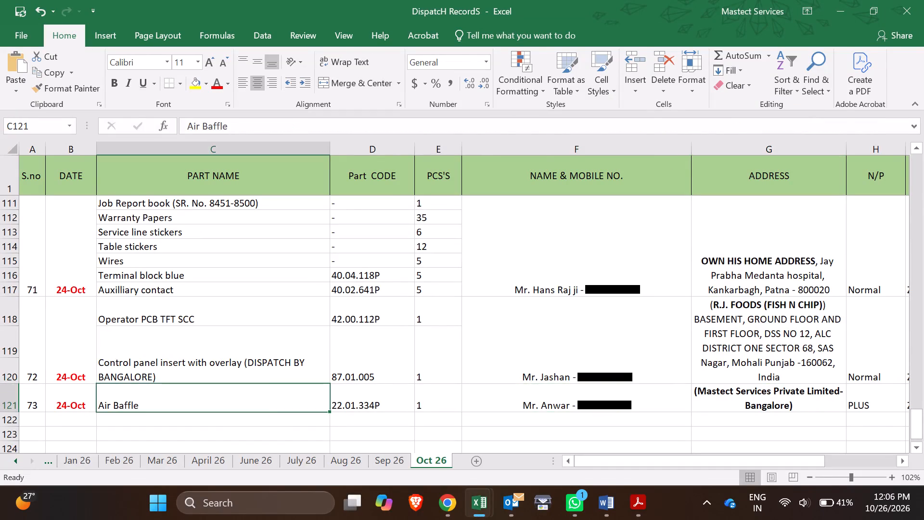
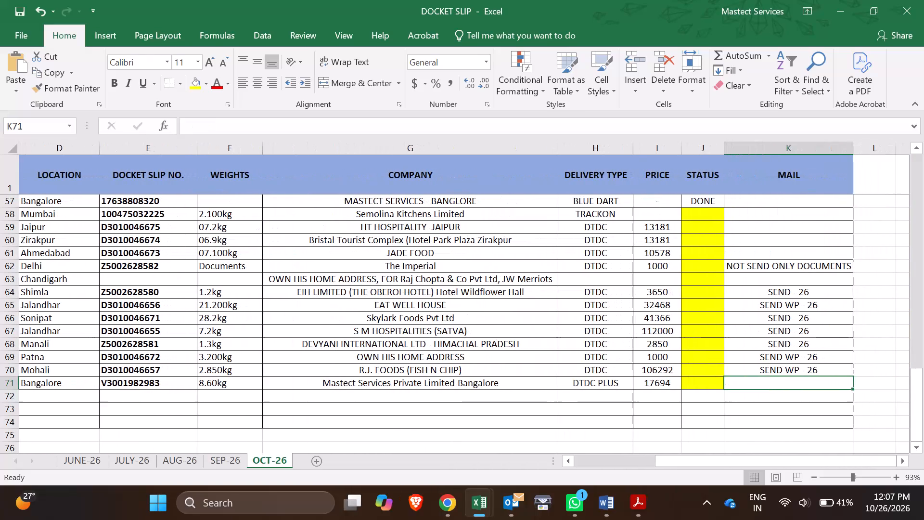
key("ctrl+s")
key("ctrl+s")
type("SEND")
key("space")
type("WP")
key("space")
type("GRP - 26")
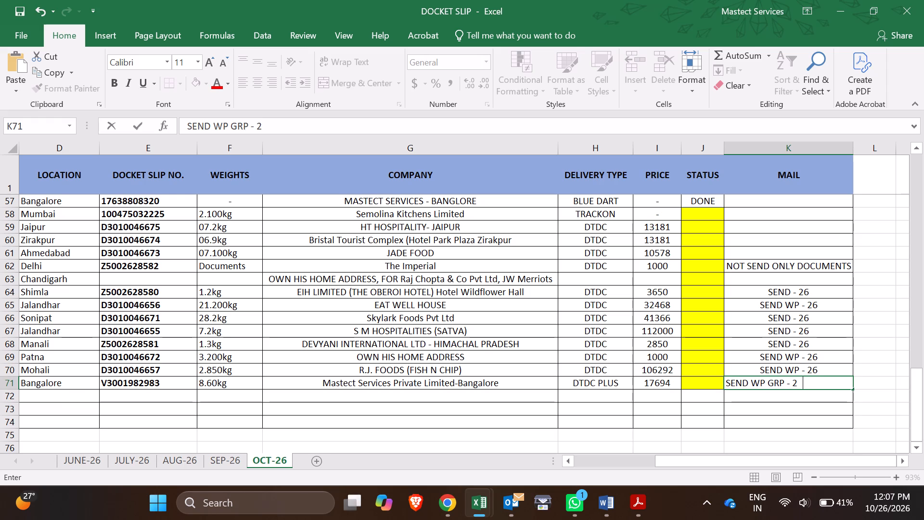
key("Return")
key("Up")
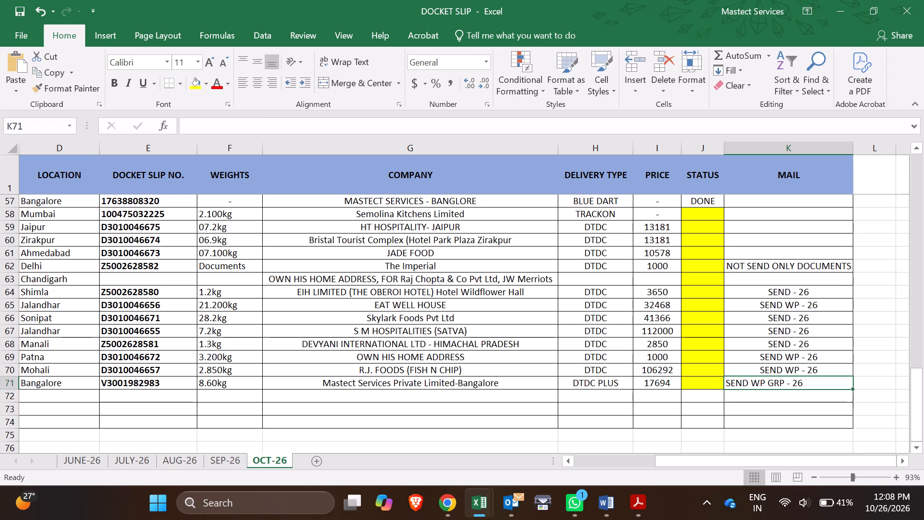
left_click(254, 88)
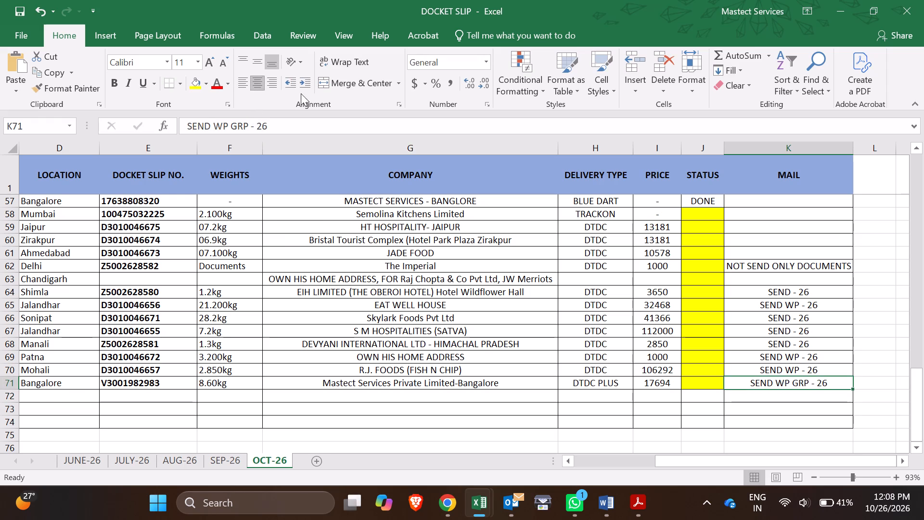
left_click(621, 325)
key("ctrl+s")
key("ctrl+s")
Review the MAIL entries of rows 62 to 71, save the workbook again and go back to the S.NO. column of row 63.
left_click(774, 267)
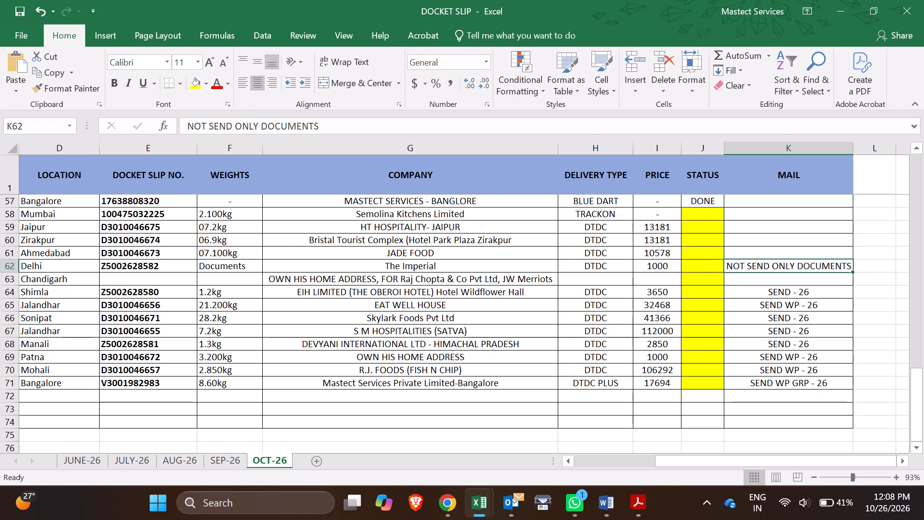
key("shift+Down")
key("shift+Down")
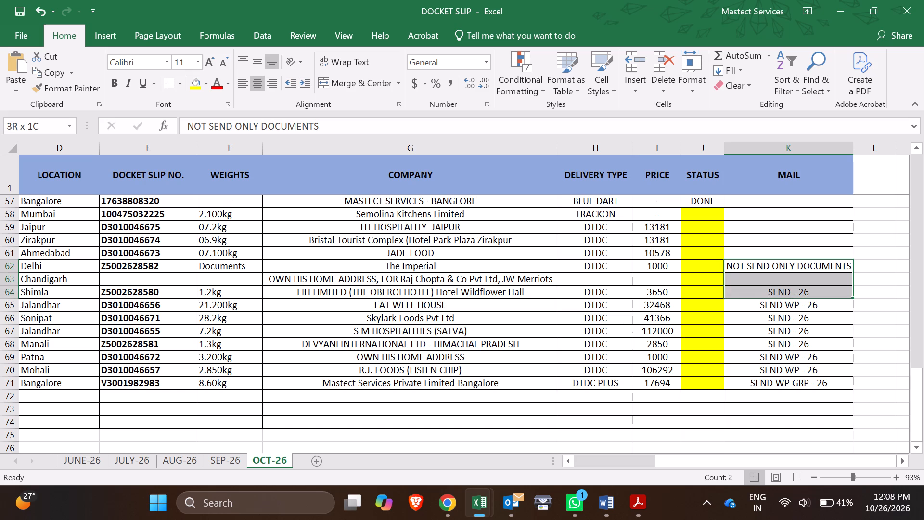
key("shift+Down")
key("shift+Down")
key("shift+Down")
key("shift+Down")
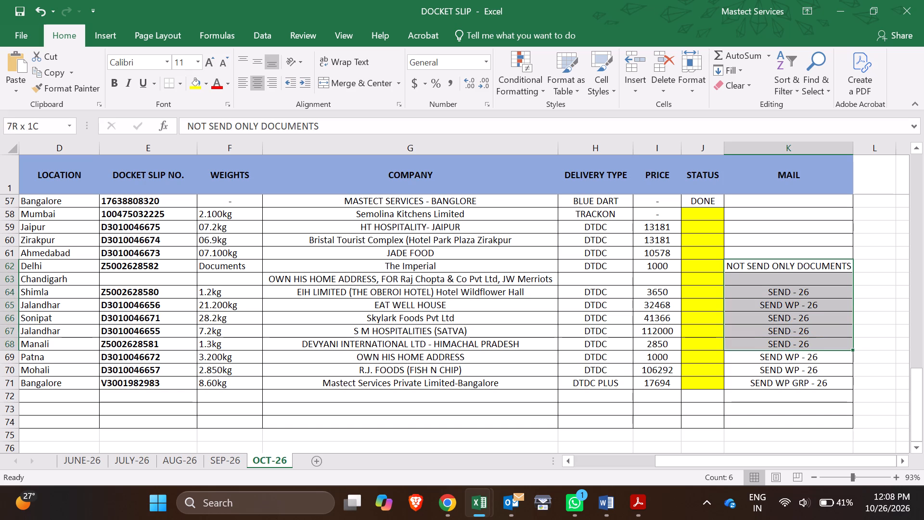
key("shift+Down")
key("shift+Down")
key("shift+Down")
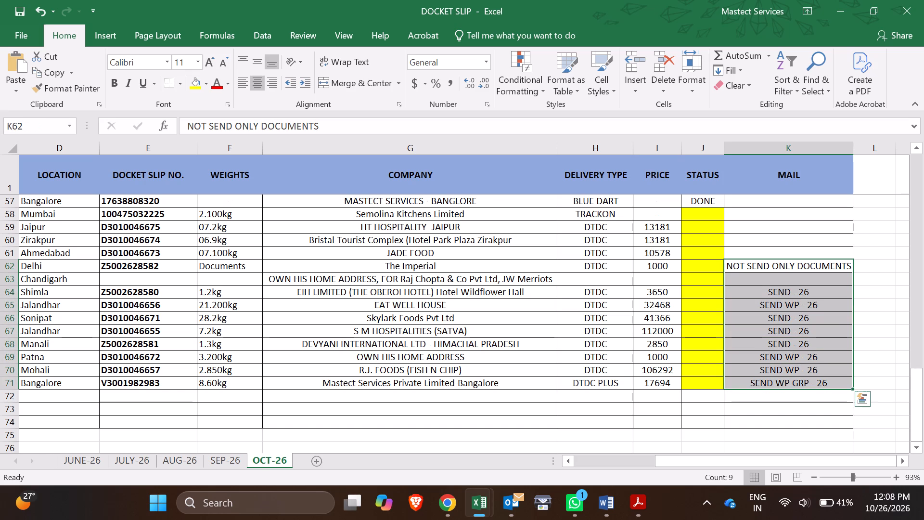
key("Left")
key("Down")
key("ctrl+s")
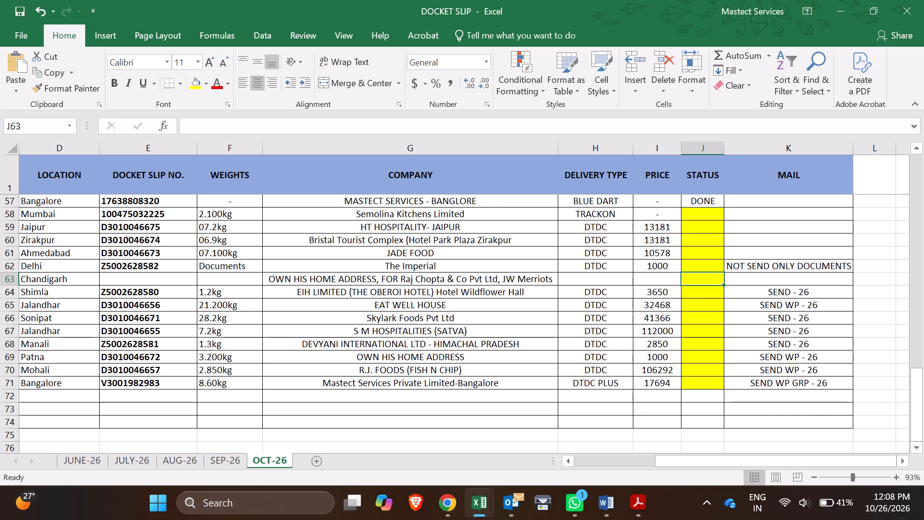
key("ctrl+s")
key("Left")
key("Left")
key("Left")
key("Left")
key("Left")
key("Left")
key("Left")
key("Left")
key("Left")
key("Left")
key("Left")
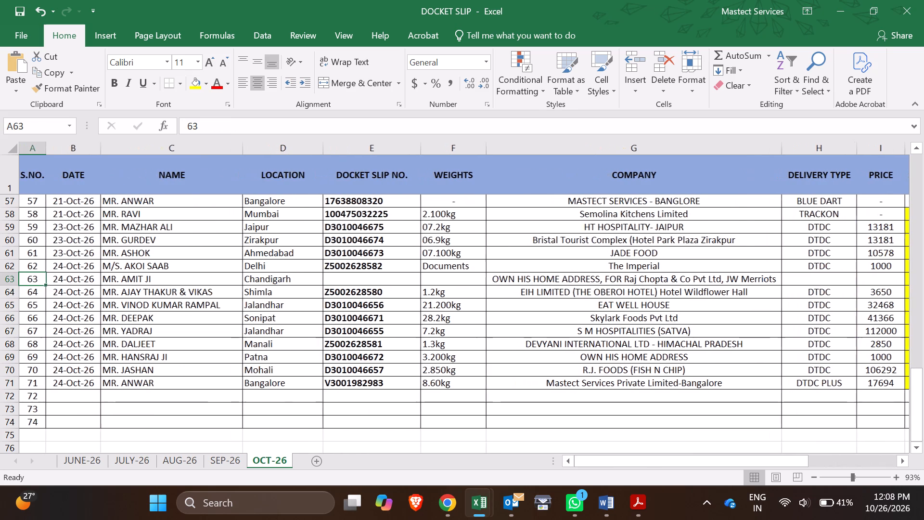
Save the DOCKET SLIP workbook.
key("Left")
key("ctrl+s")
key("alt+Tab")
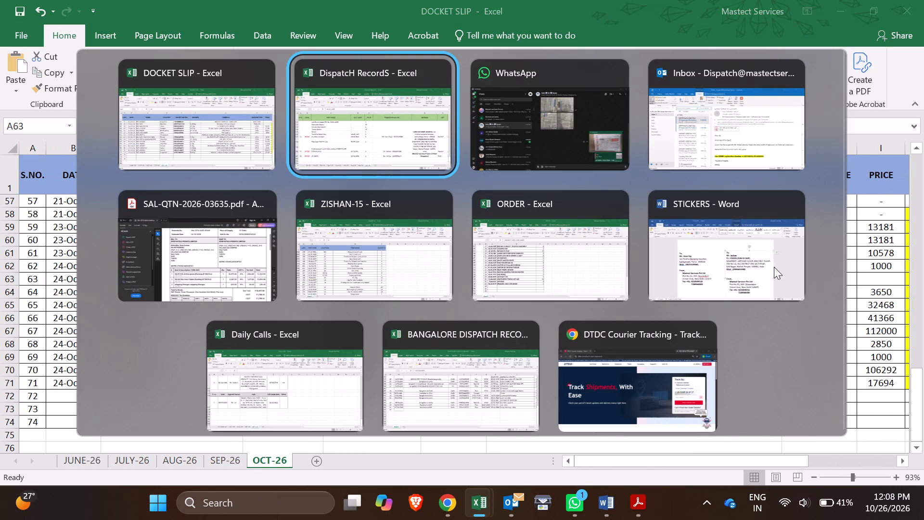
key("alt+Tab")
key("alt+Tab")
key("alt+Tab")
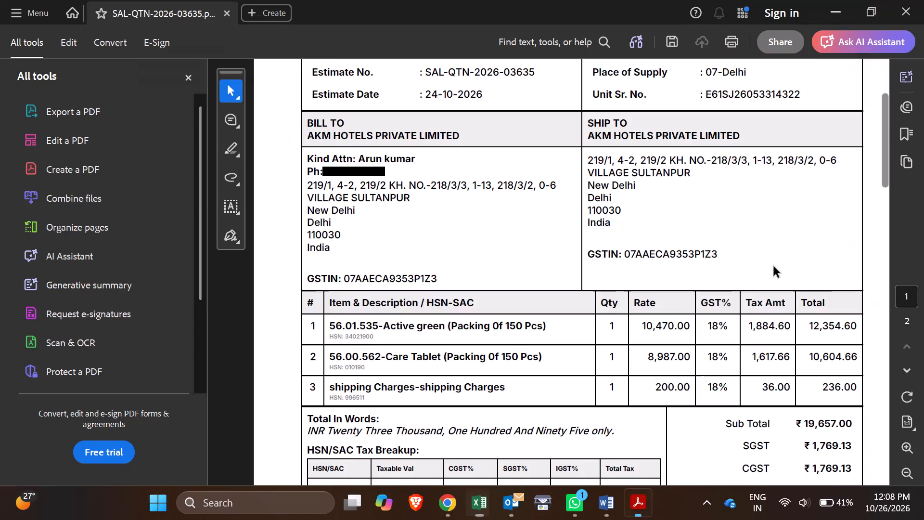
scroll(587, 312, "up", 2)
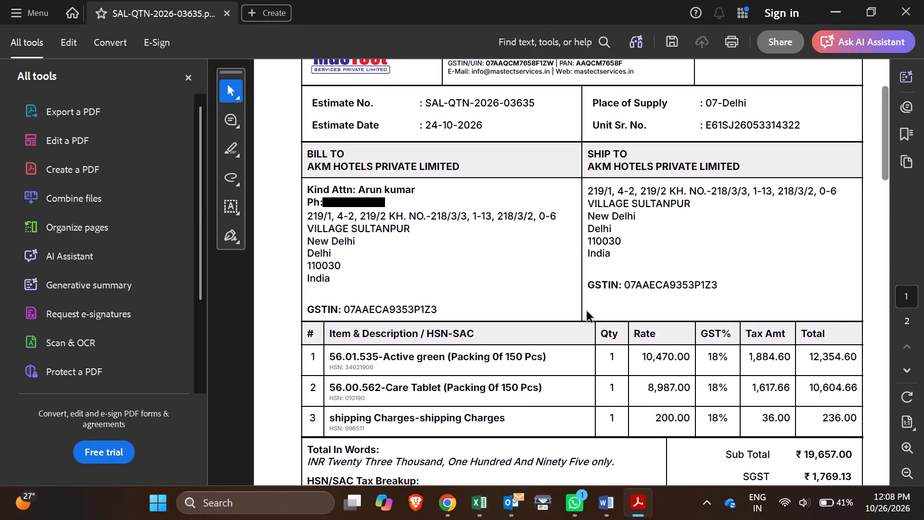
scroll(587, 312, "up", 1)
left_click(923, 0)
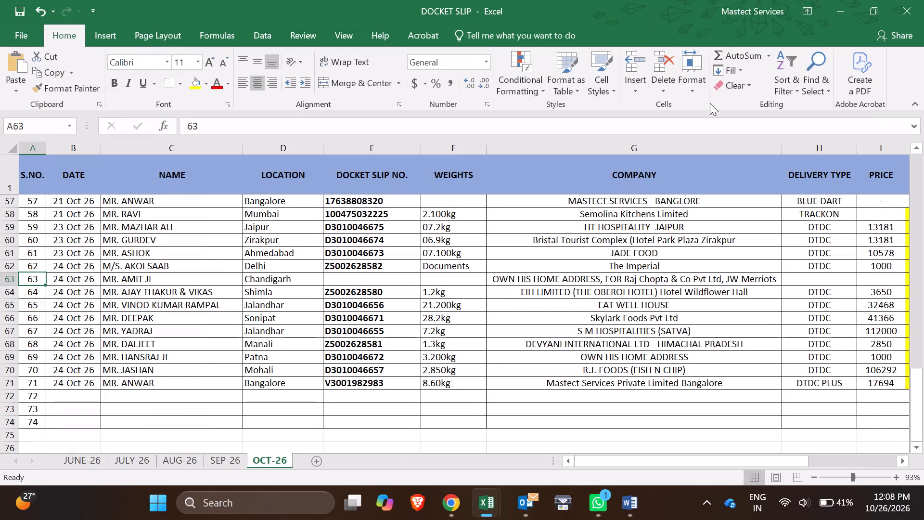
Switch from the DOCKET SLIP workbook to another open window.
key("Escape")
key("alt+Tab")
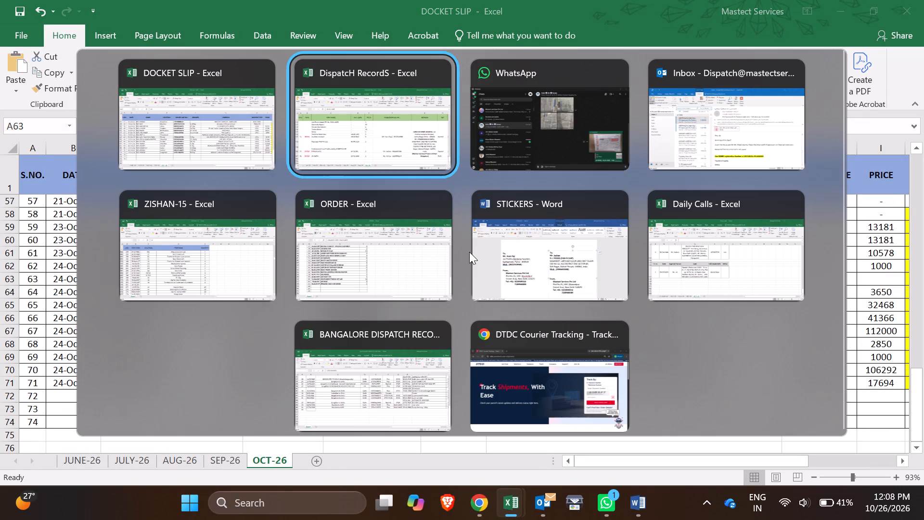
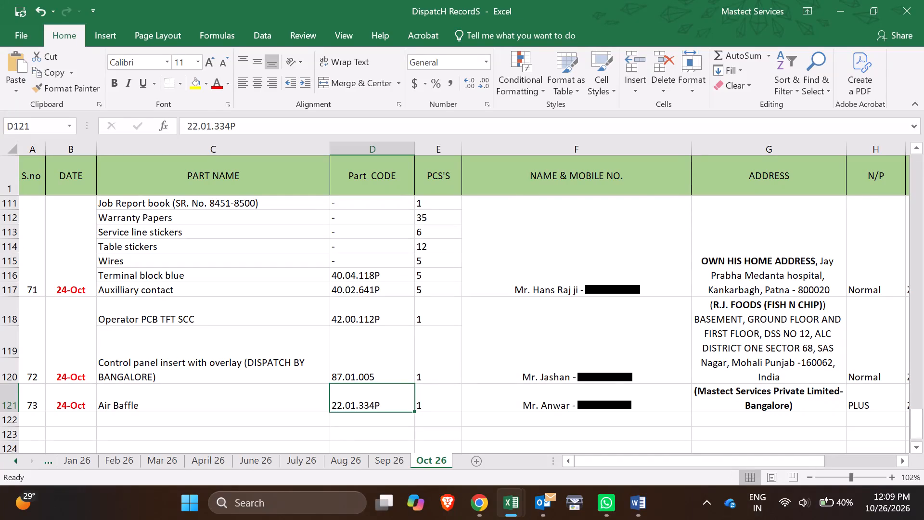
Select the name and mobile number cell of entry 72 on the Oct 26 sheet and save the dispatch records workbook.
left_click(592, 370)
key("ctrl+s")
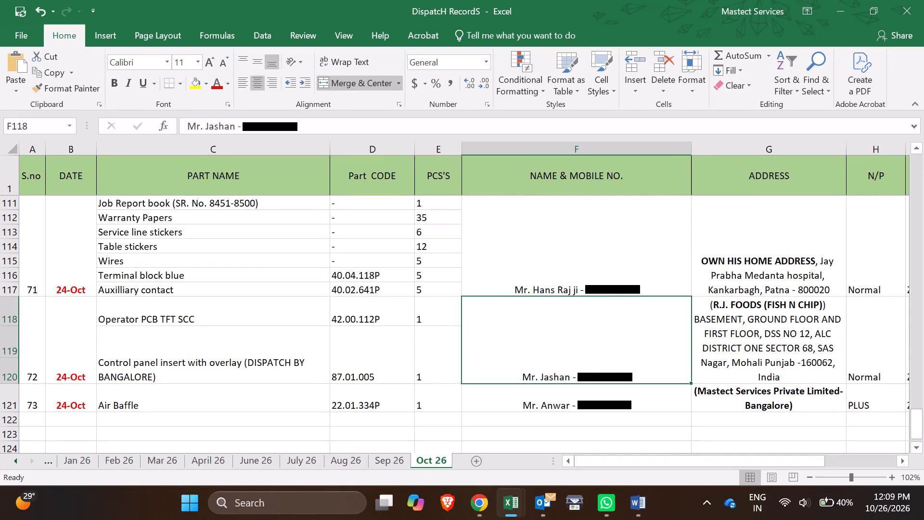
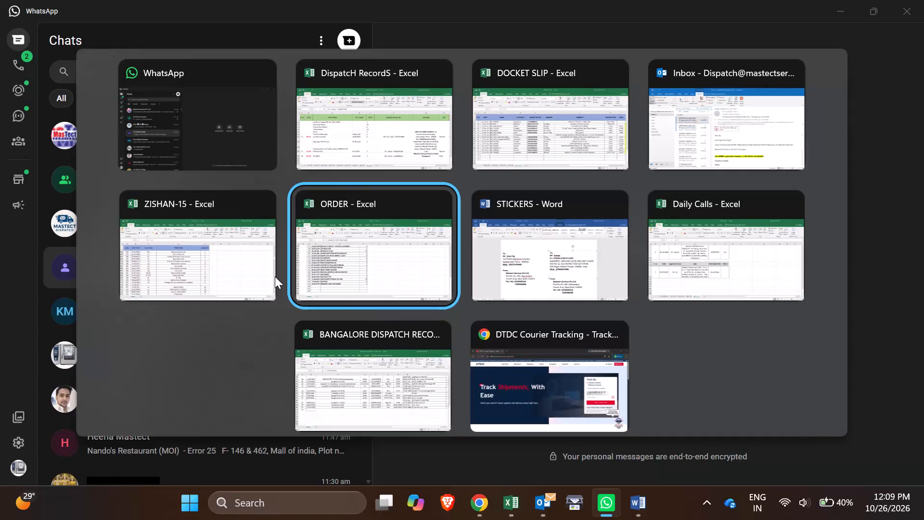
Save the ORDER workbook, search its parts list for code 289, and save the workbook again.
key("ctrl+s")
key("ctrl+s")
key("ctrl+s")
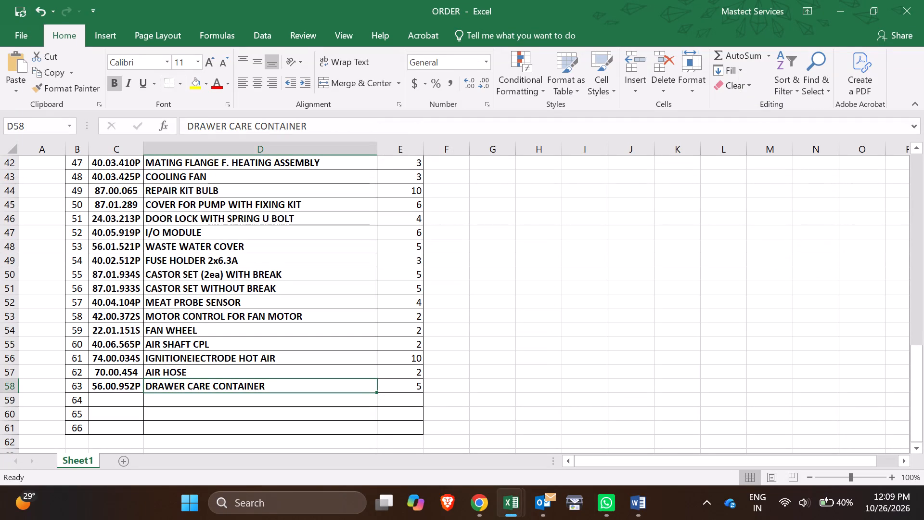
key("ctrl+f")
key("BackSpace")
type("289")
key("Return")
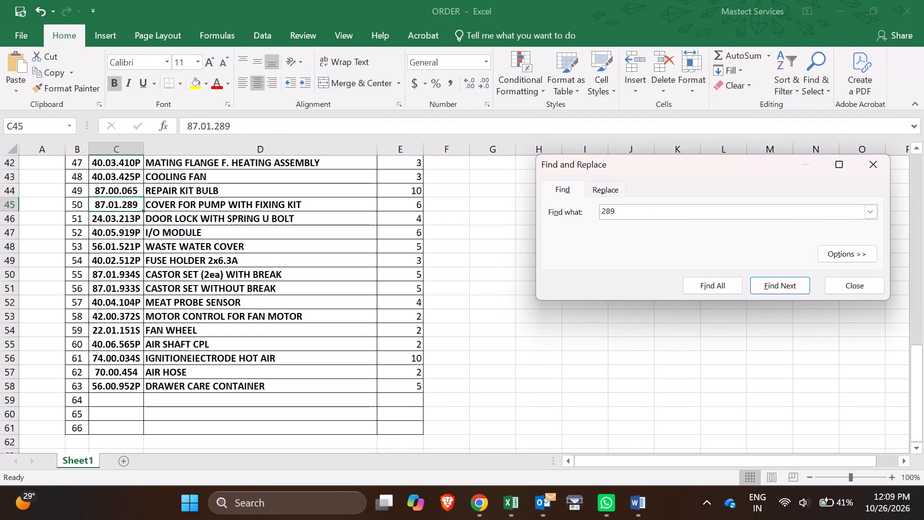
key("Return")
left_click(866, 162)
key("ctrl+s")
key("ctrl+s")
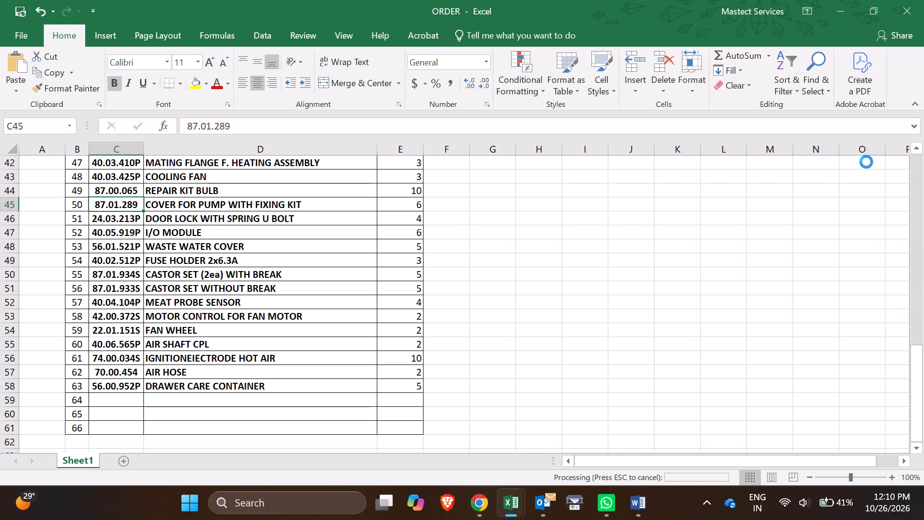
Review the ORDER parts list, select the empty Parts code cell of S.no 64, save the workbook and switch to the WhatsApp window.
left_click(278, 330)
scroll(278, 330, "up", 5)
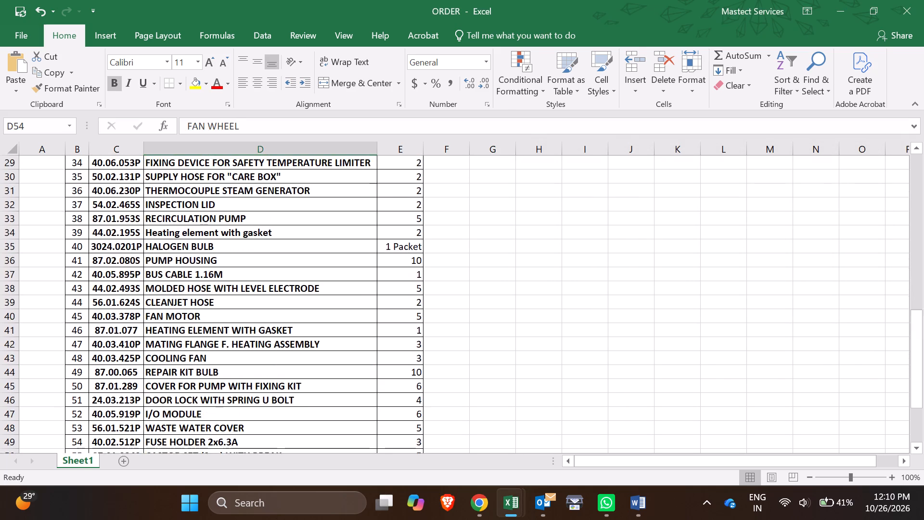
scroll(278, 330, "up", 11)
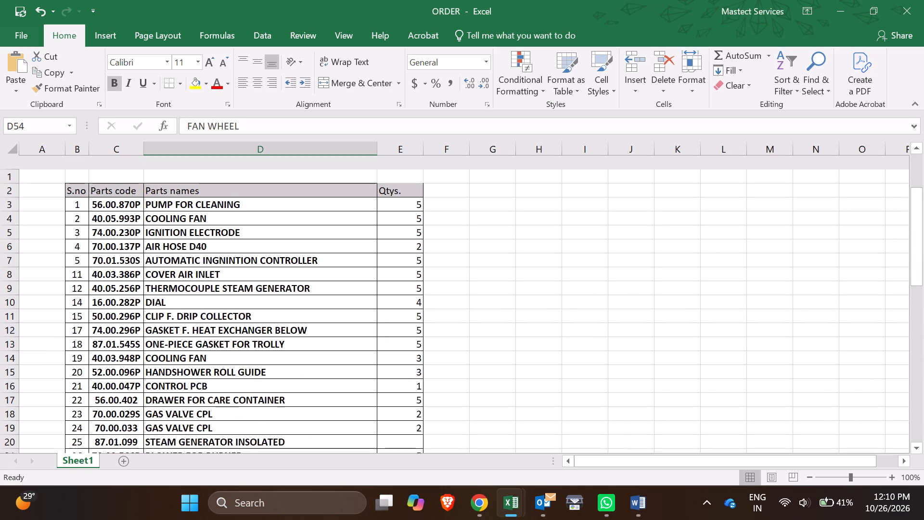
scroll(278, 330, "down", 8)
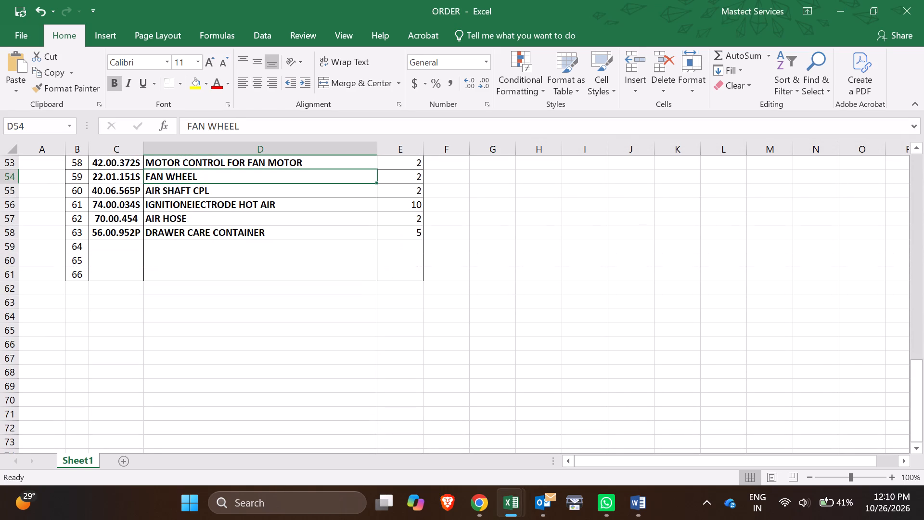
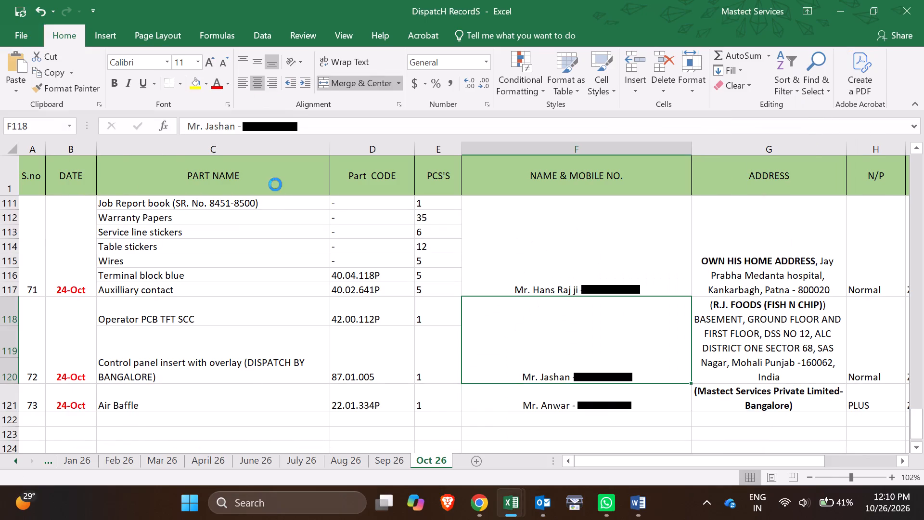
Review the serial 72 dispatch entry across to its Remark column, save the dispatch records workbook and return to the entry's DATE cell.
key("Down")
key("Right")
key("Up")
key("Right")
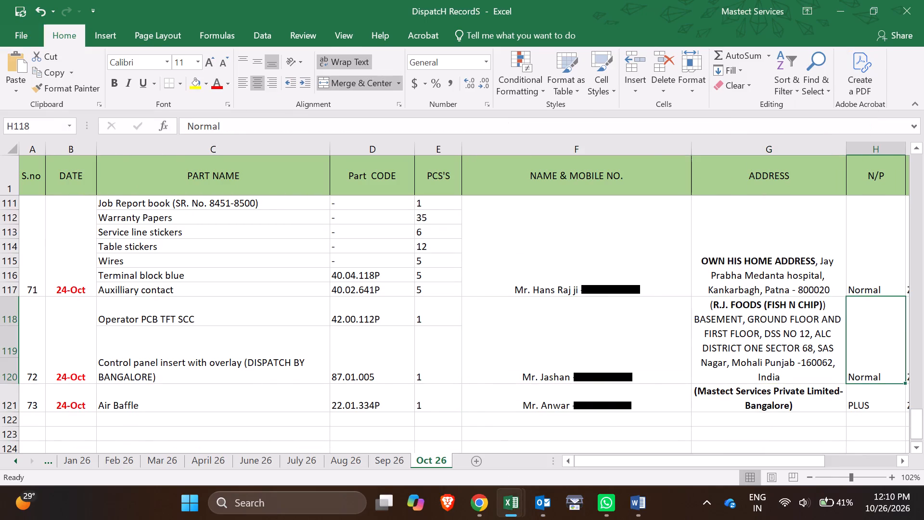
key("Right")
key("Left")
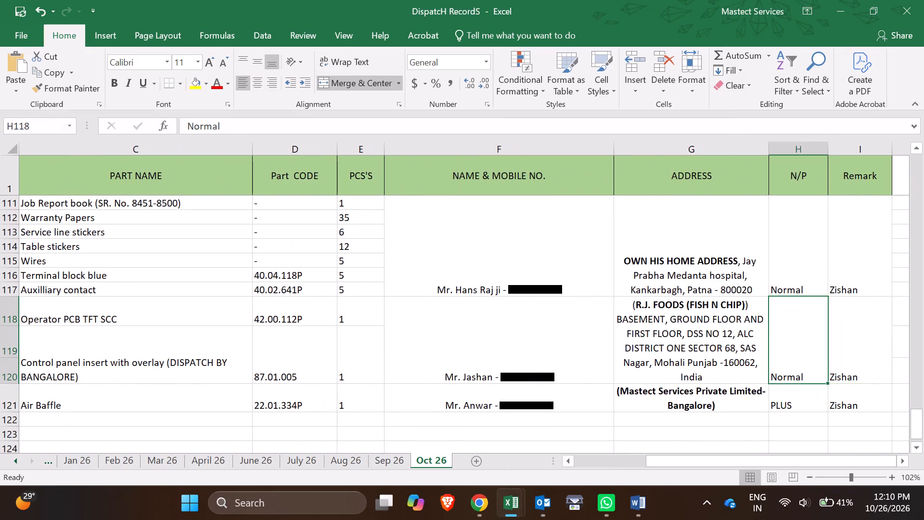
key("ctrl+s")
key("Left")
key("Left")
key("Left")
key("Left")
key("Left")
key("Left")
key("Left")
key("Left")
key("Left")
key("Left")
key("Right")
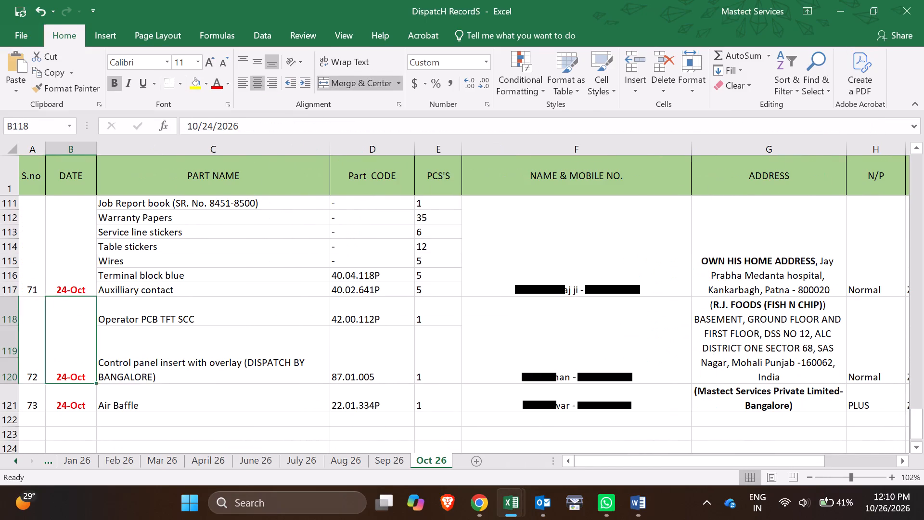
Switch from the dispatch records to the ZISHAN-15 workbook.
key("alt+Tab")
key("alt+Down")
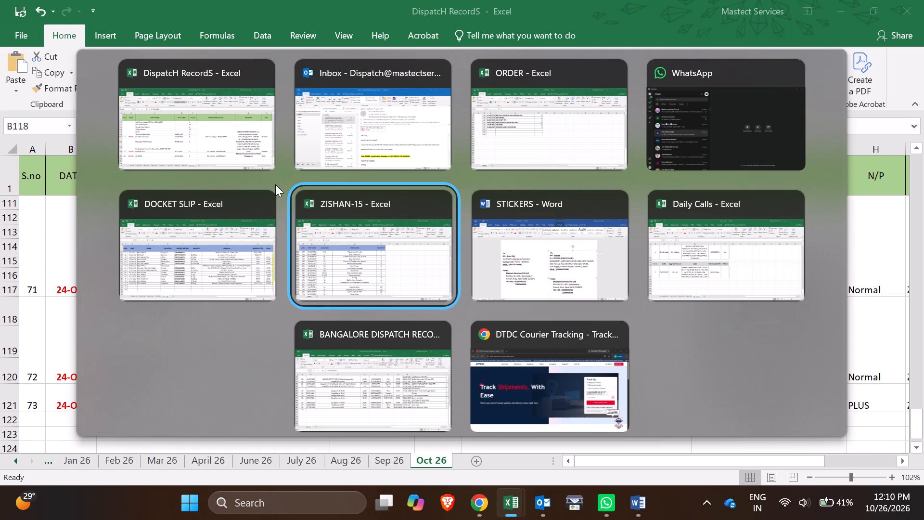
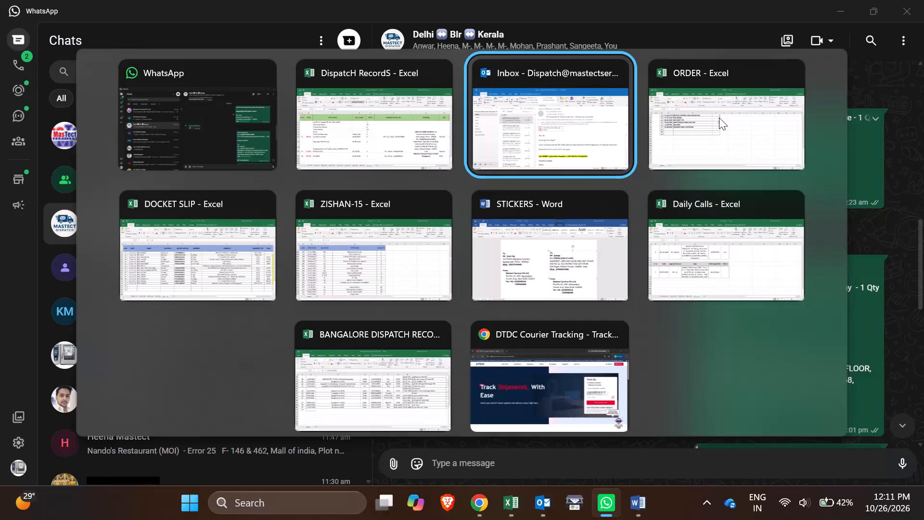
Switch to the BANGALORE DISPATCH RECORD workbook and add serial numbers 36 and 37 in column A below 35.
key("alt+Down")
key("alt+Left")
key("alt+Down")
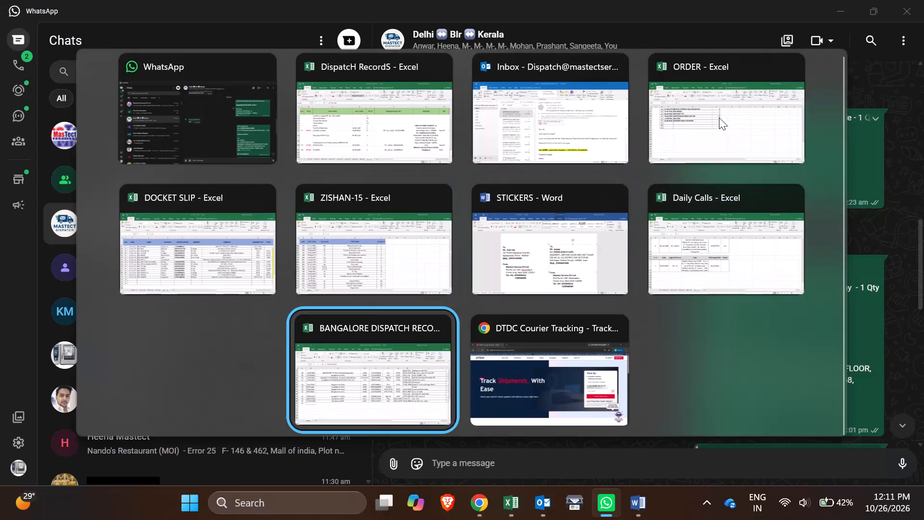
key("Down")
key("Down")
key("Down")
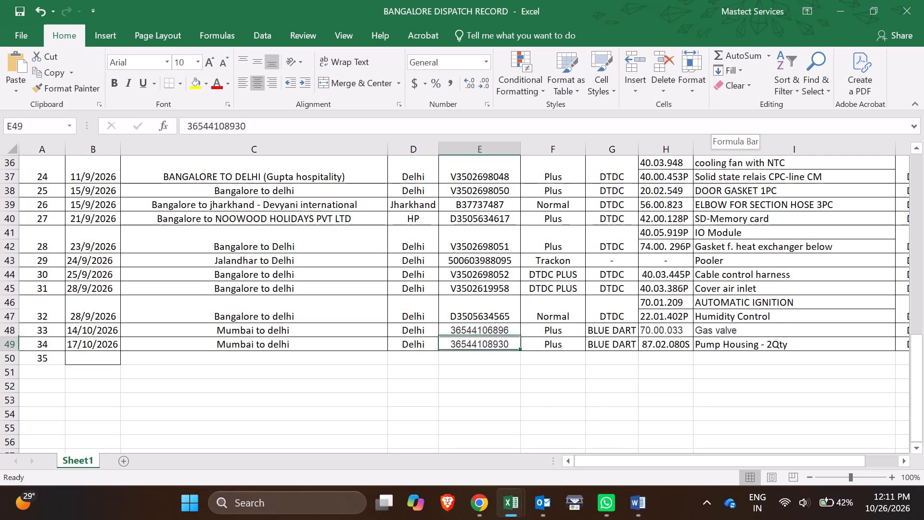
key("Down")
key("Left")
key("Left")
key("Left")
key("Left")
key("Left")
key("Right")
key("Left")
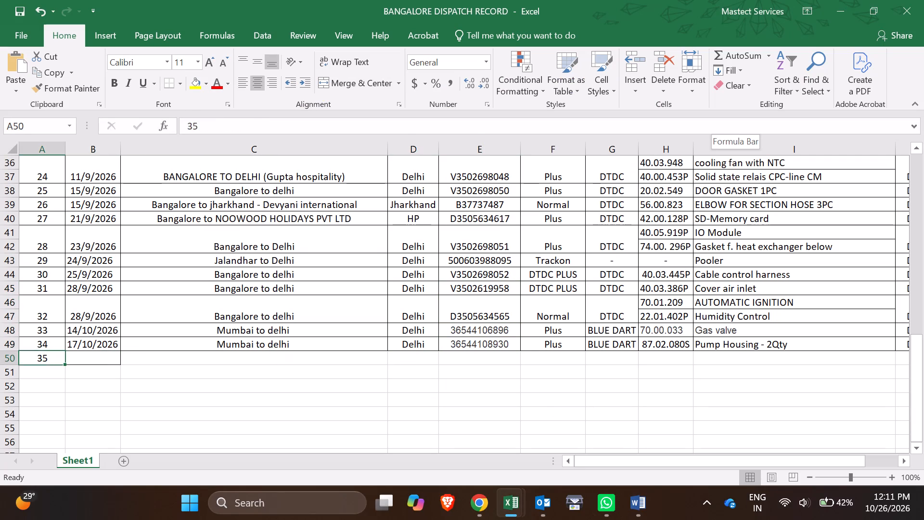
key("Down")
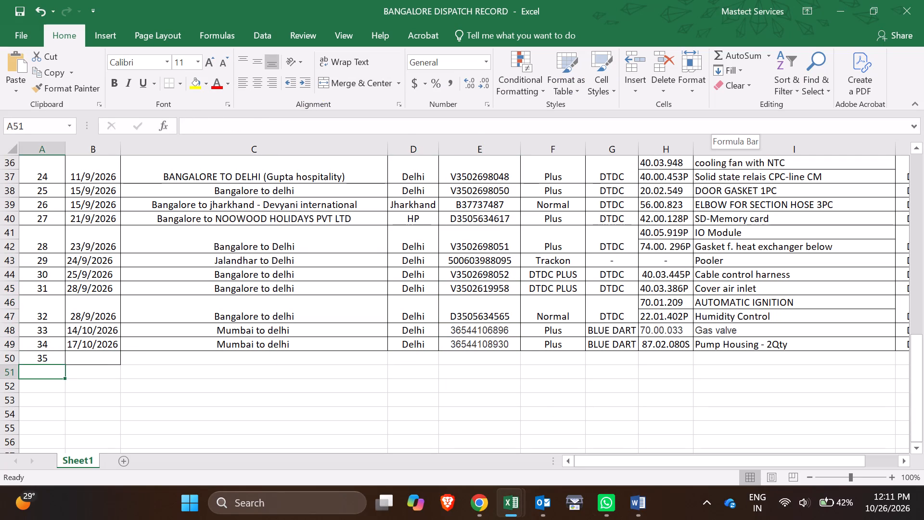
type("36")
key("Return")
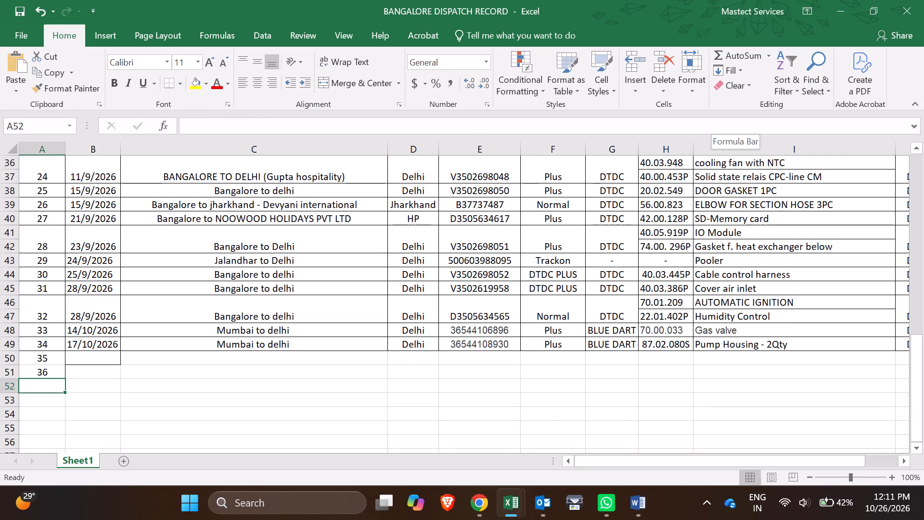
type("37")
key("Return")
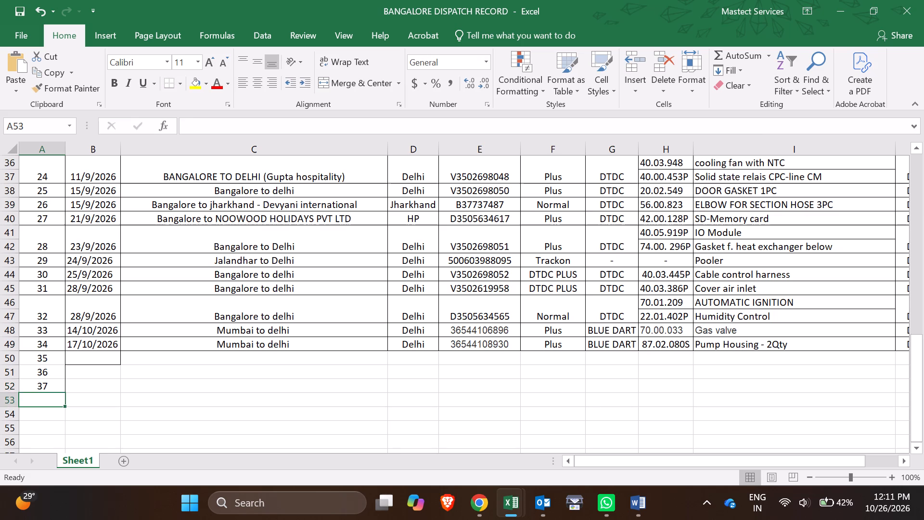
Apply all borders to rows 50 to 52 from column A to J and save the workbook.
key("Up")
key("Up")
key("Up")
key("shift+Down")
key("shift+Down")
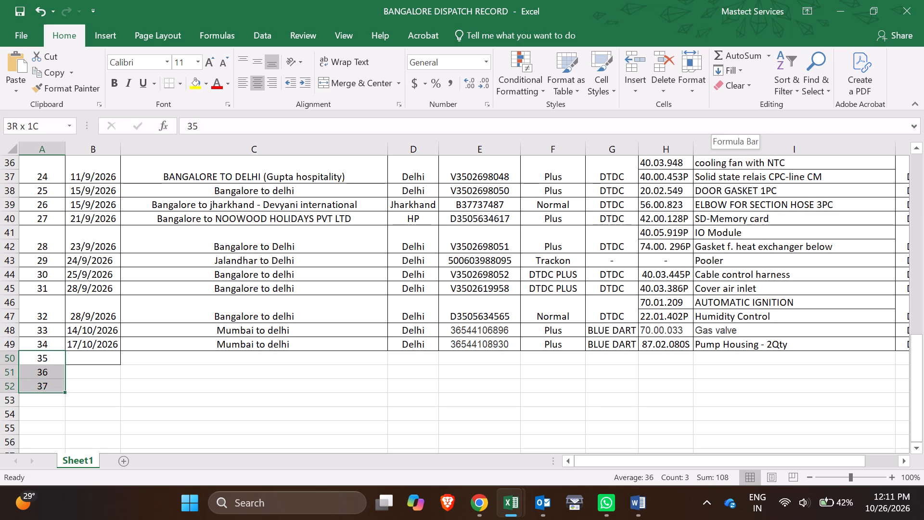
key("shift+Right")
key("shift+Right")
key("shift+Right")
key("shift+Right")
key("shift+Right")
key("shift+Right")
key("shift+Right")
key("shift+Right")
key("shift+Right")
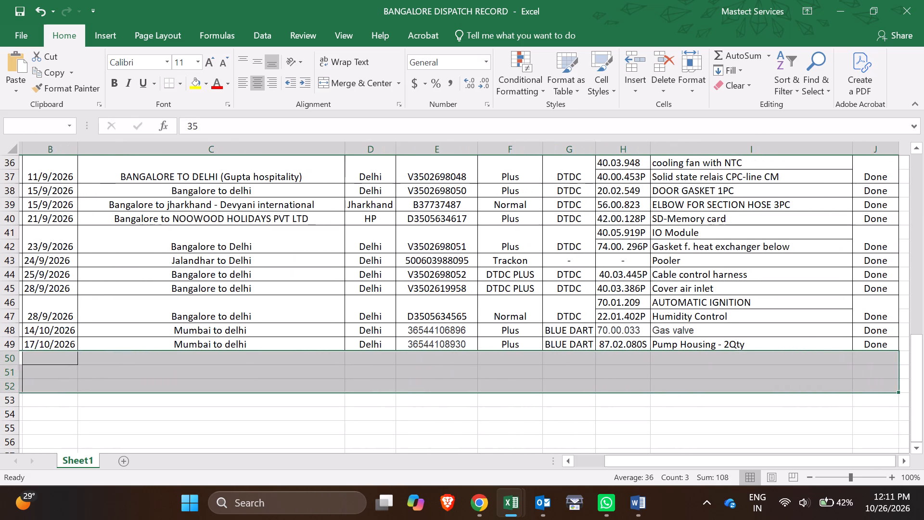
key("shift+Right")
key("shift+Left")
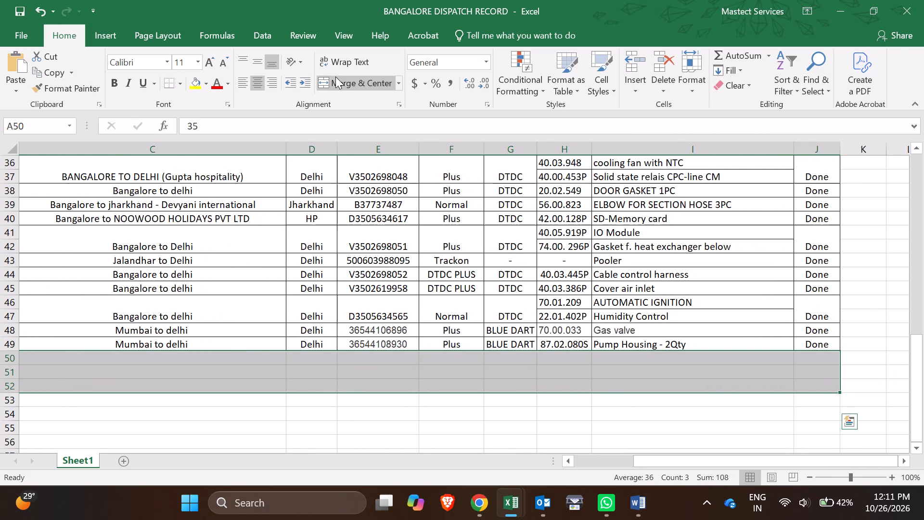
left_click(182, 83)
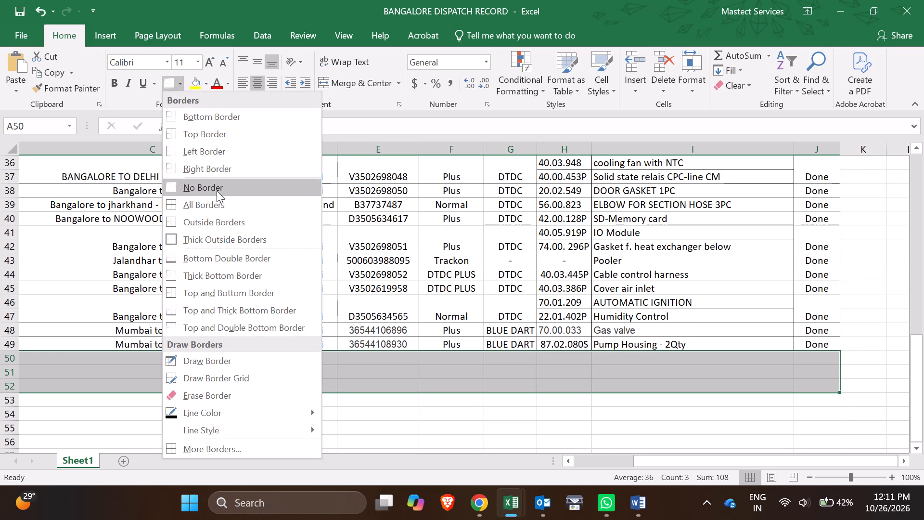
left_click(217, 204)
scroll(460, 329, "right", 3)
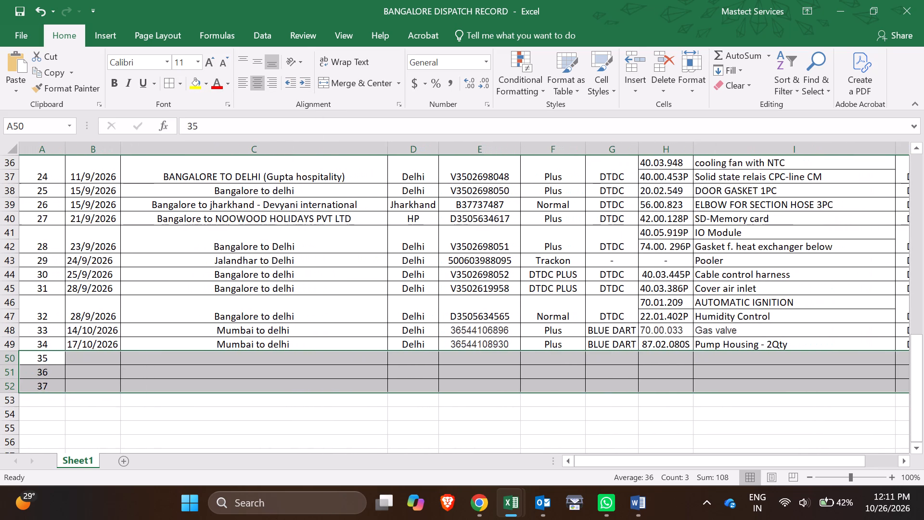
key("ctrl+s")
left_click(88, 362)
key("ctrl+s")
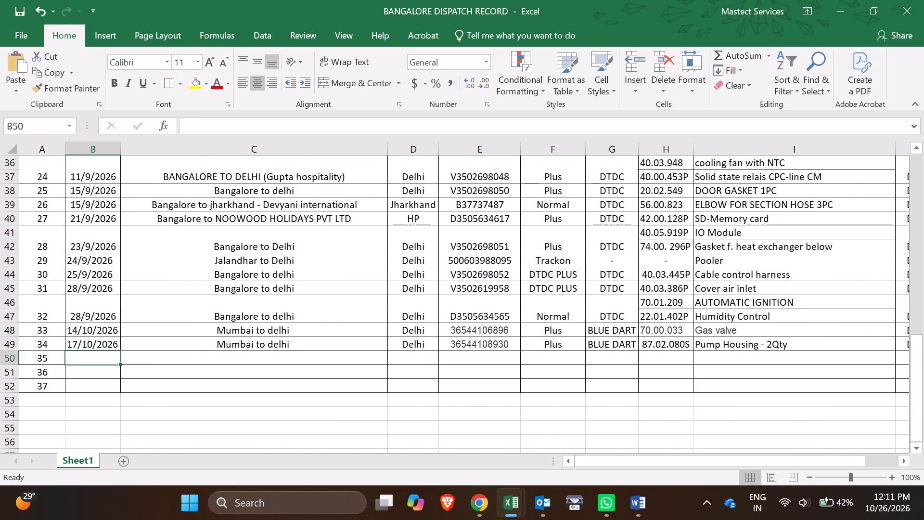
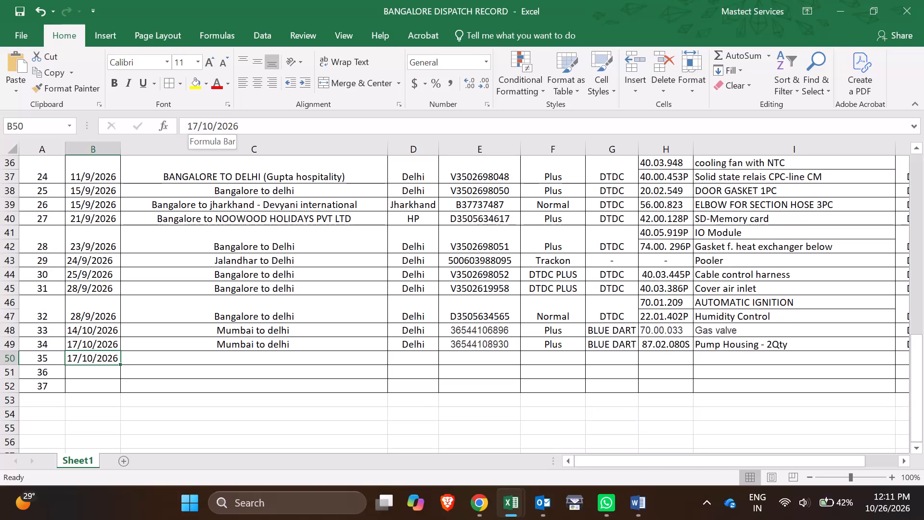
Set the date for serial number 35 in cell B50 to 24/10/2026 and save the workbook.
left_click(196, 129)
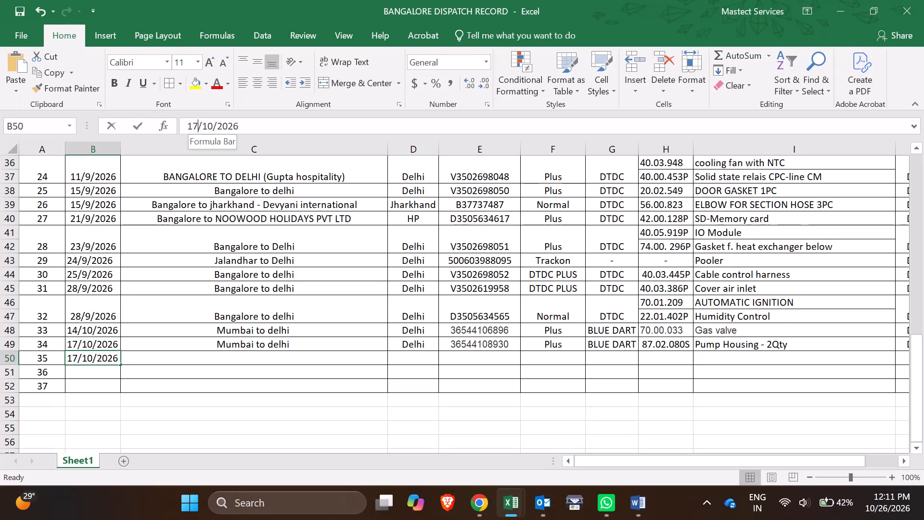
key("BackSpace")
key("BackSpace")
type("24")
key("Return")
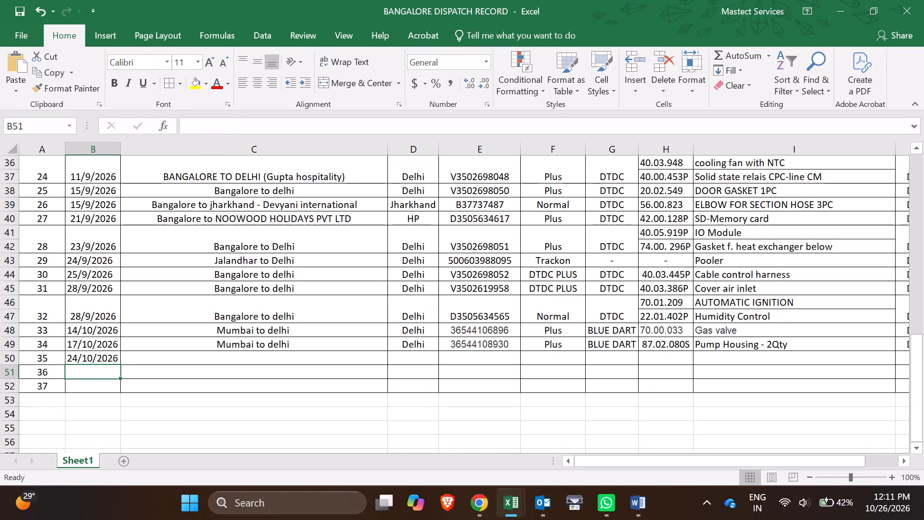
key("ctrl+s")
key("ctrl+s")
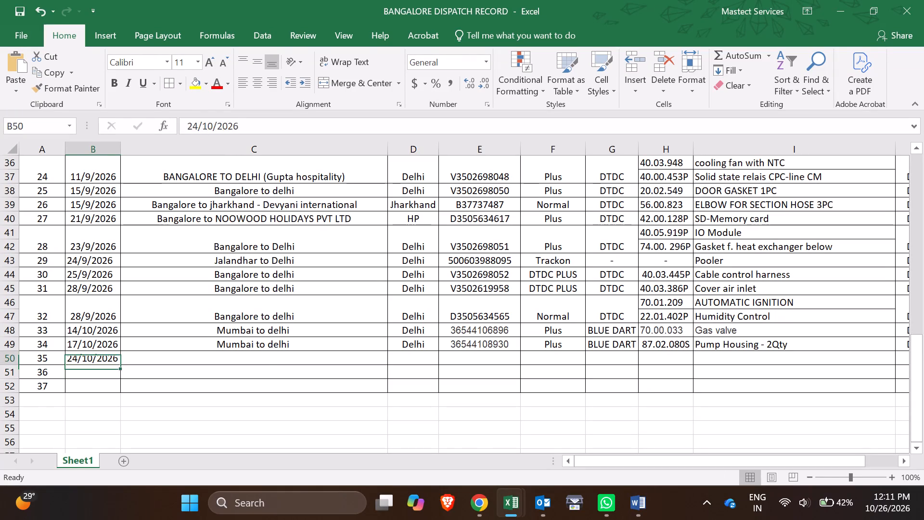
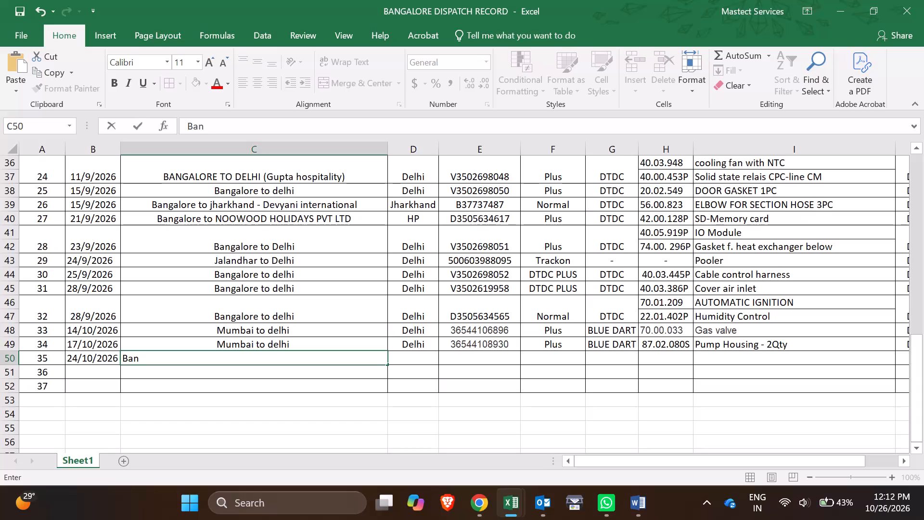
Enter the route "Bangalore to chandigarh" in cell C50 for serial number 35.
type("lore to c")
key("BackSpace")
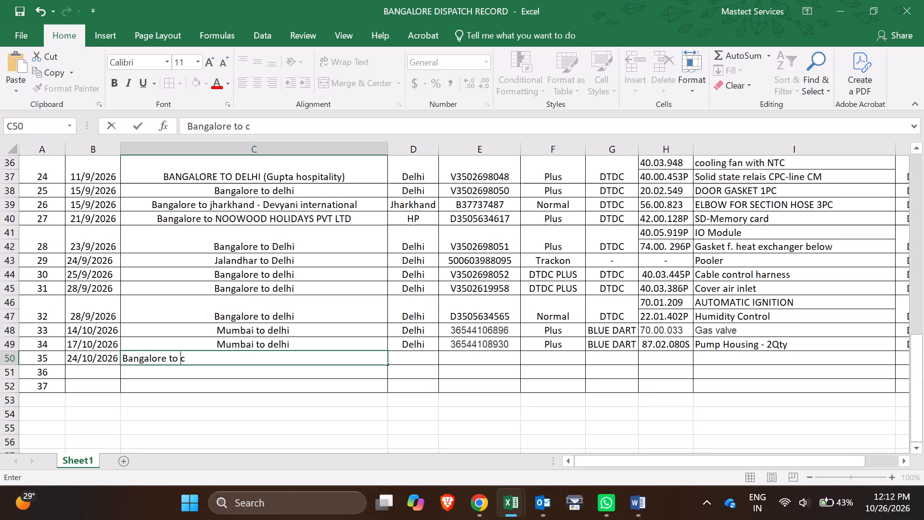
type("chandi")
type("garh")
key("Return")
key("Up")
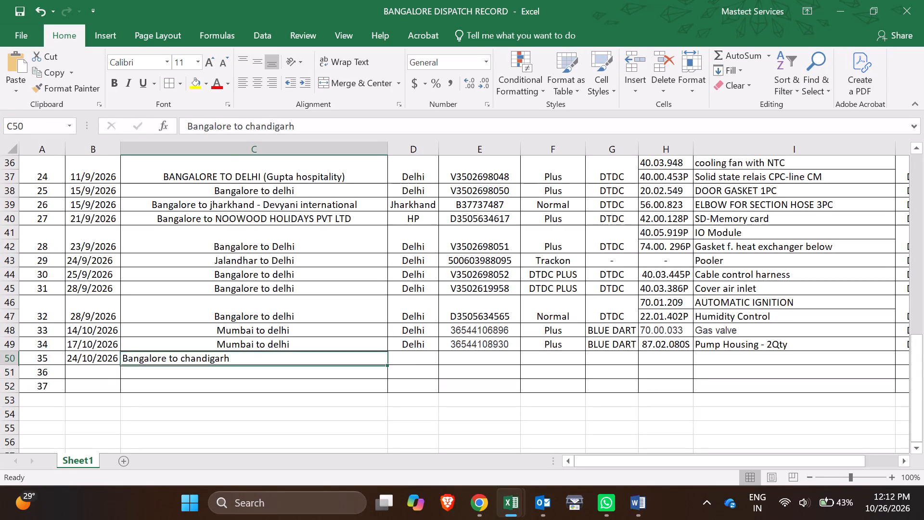
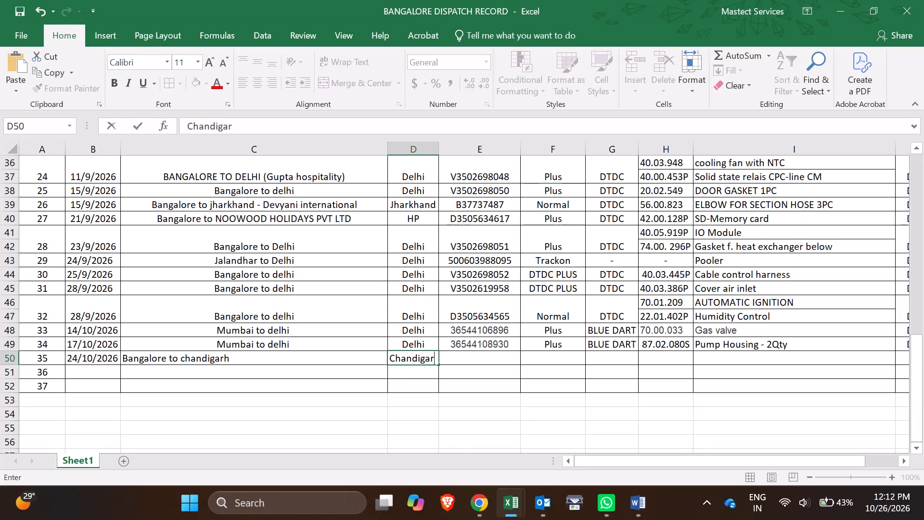
Enter the destination "Chandigarh" in cell D50 for serial number 35, correcting its spelling.
key("BackSpace")
key("g")
key("Return")
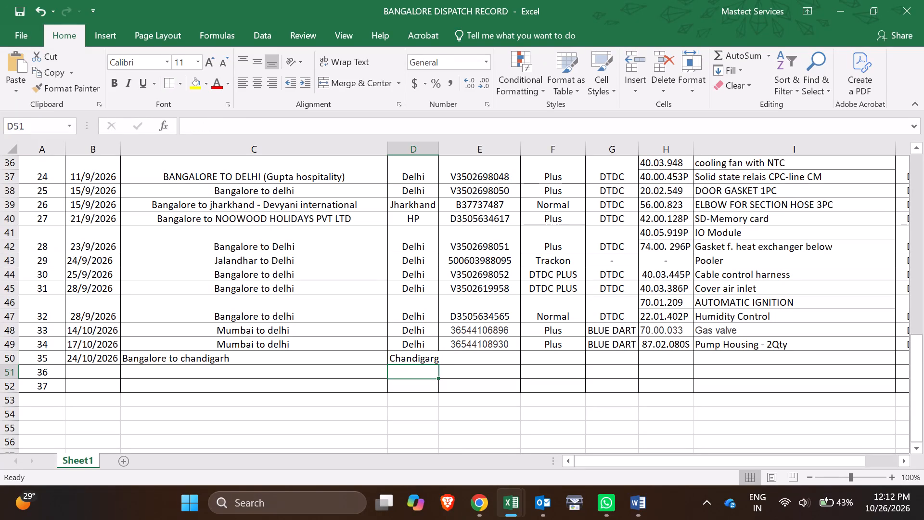
key("Up")
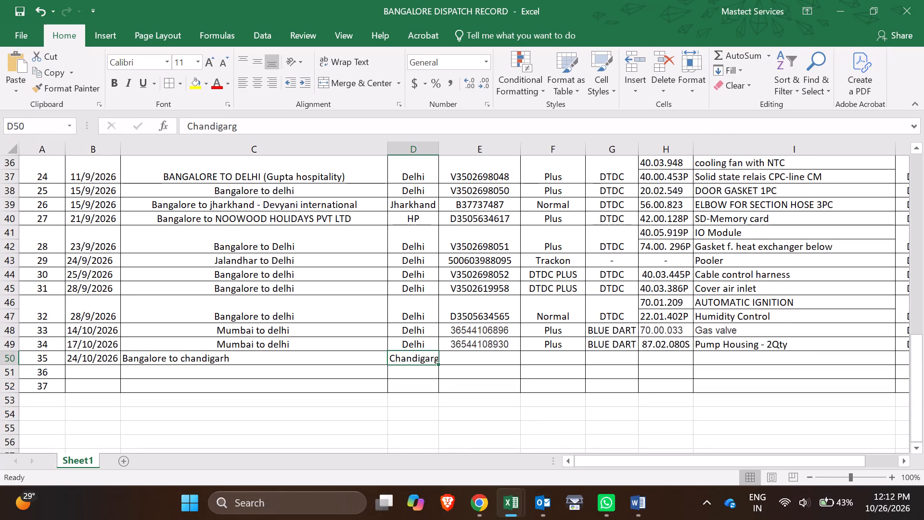
left_click(711, 130)
key("BackSpace")
key("h")
key("Return")
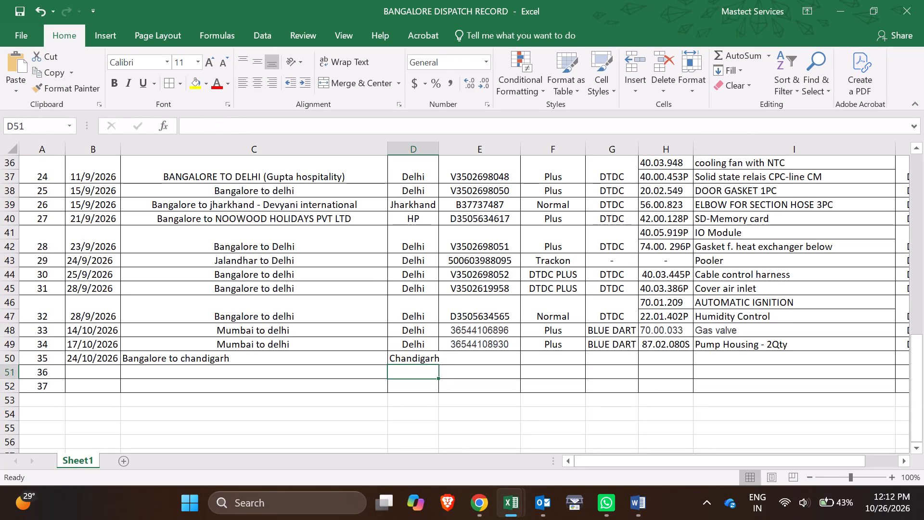
key("Up")
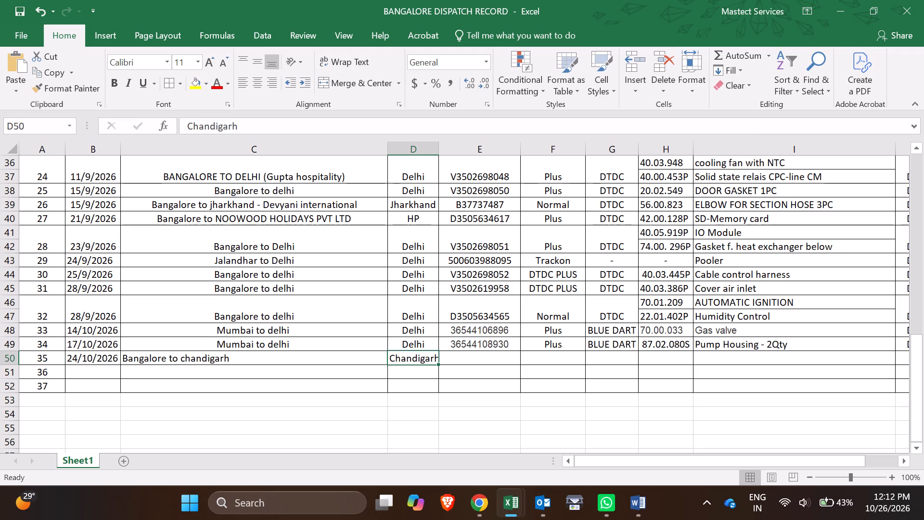
Select the empty cell E50 in the row for serial number 35.
left_click(302, 356)
key("Right")
key("Right")
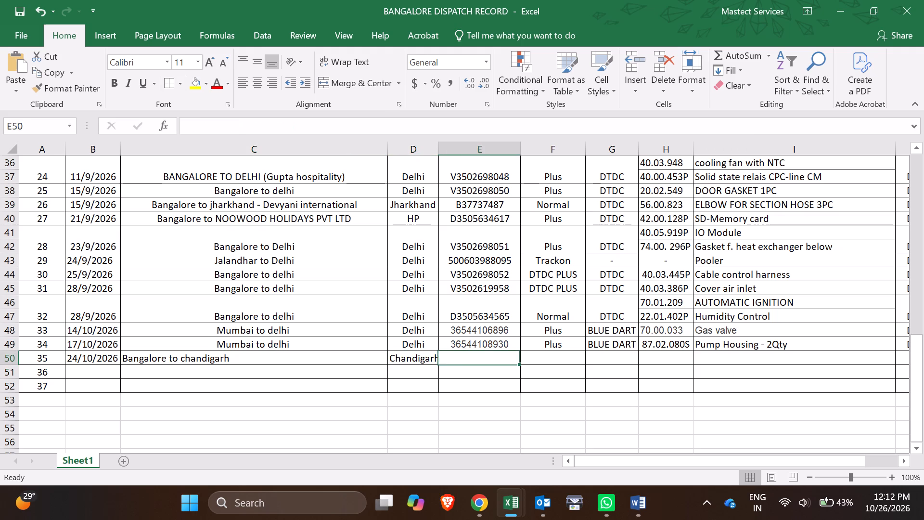
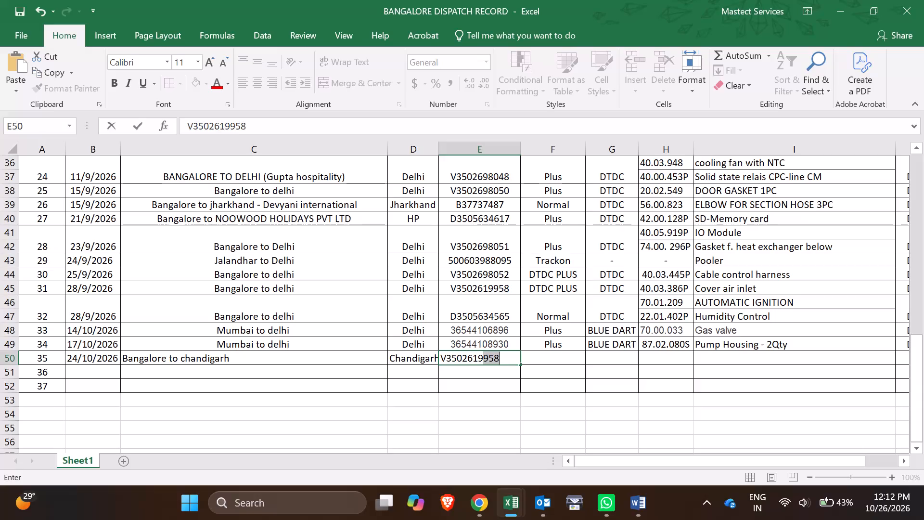
key("Return")
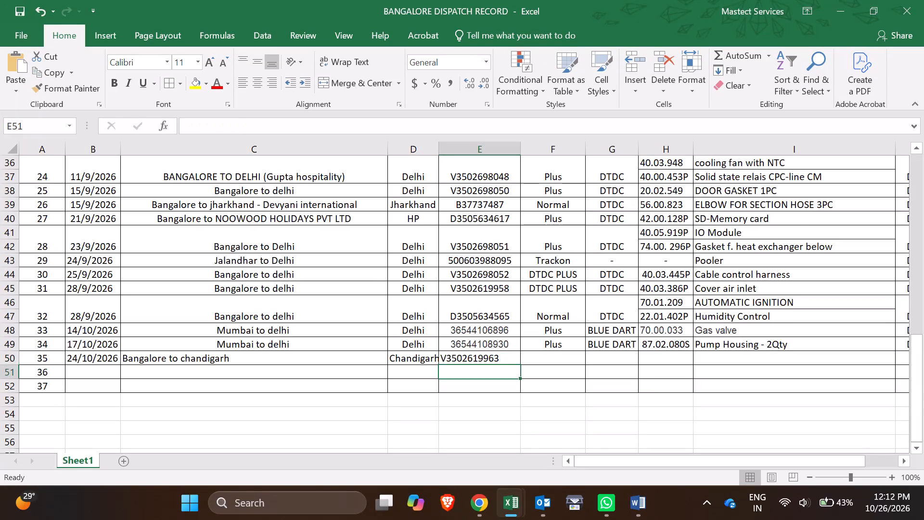
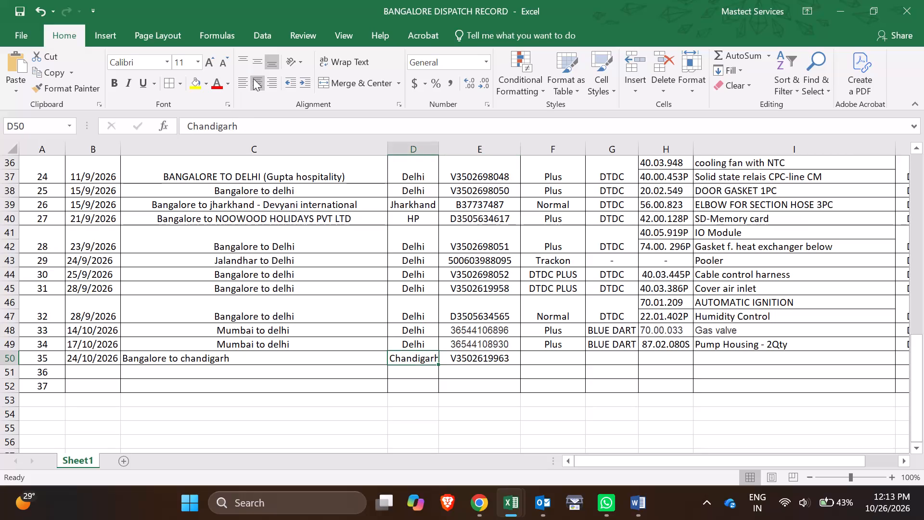
Centre the Chandigarh destination in D50 and the Bangalore to chandigarh entry in C50.
left_click(253, 78)
key("Left")
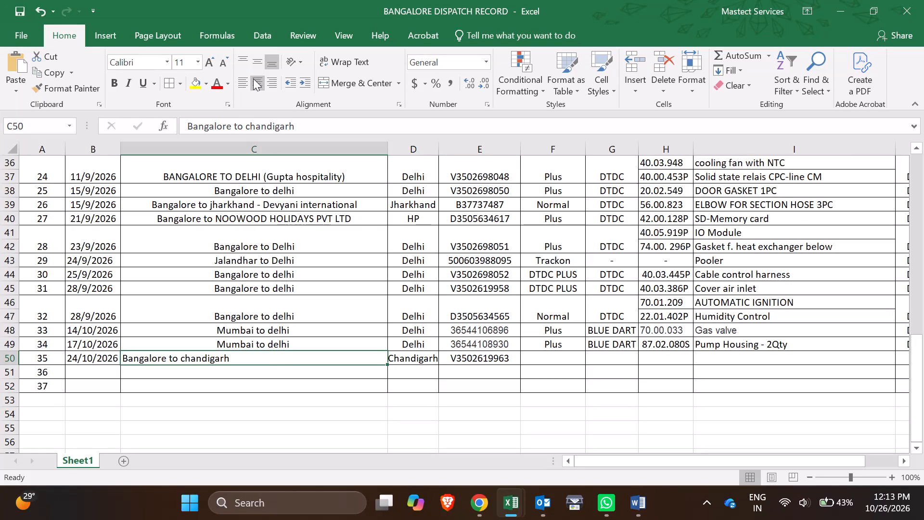
left_click(253, 78)
For serial number 35, copy Plus from the row above into F50 and enter DTDC, centred, in G50.
key("Right")
key("Right")
key("Right")
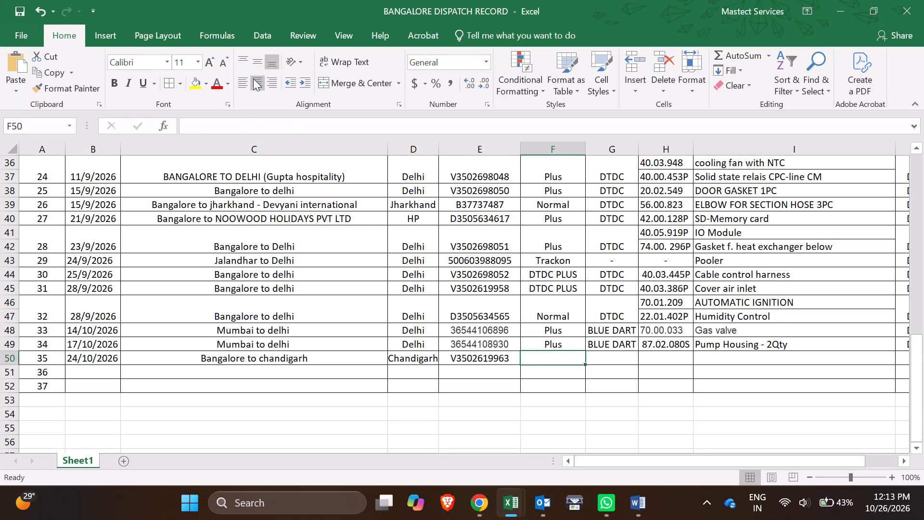
key("ctrl+d")
key("Right")
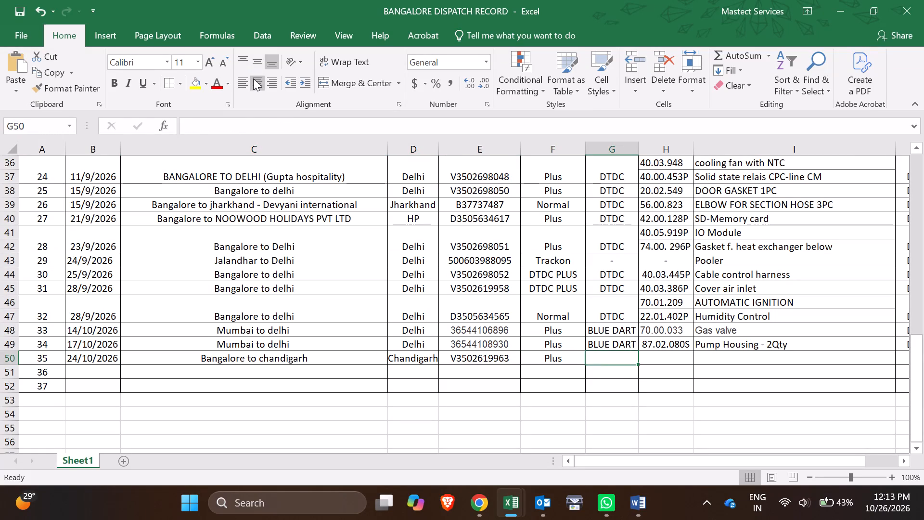
type("DTDC")
key("Return")
key("Up")
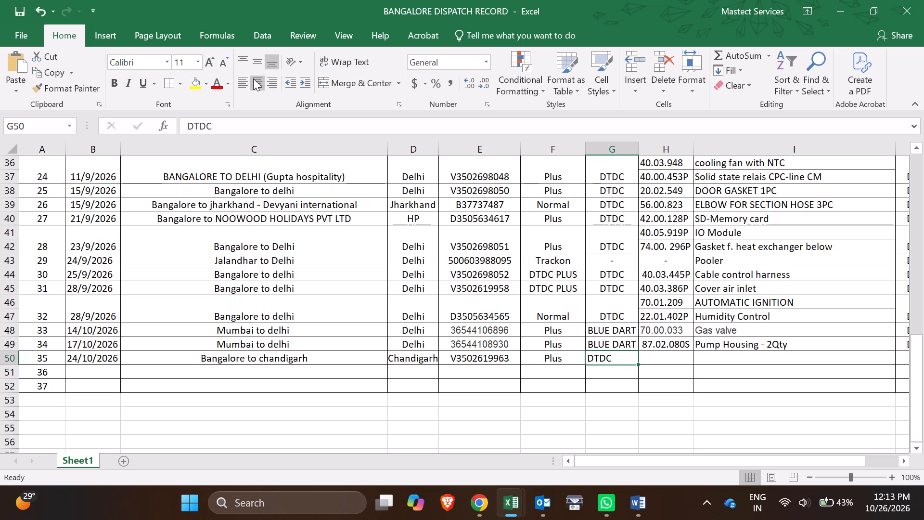
left_click(253, 78)
key("Right")
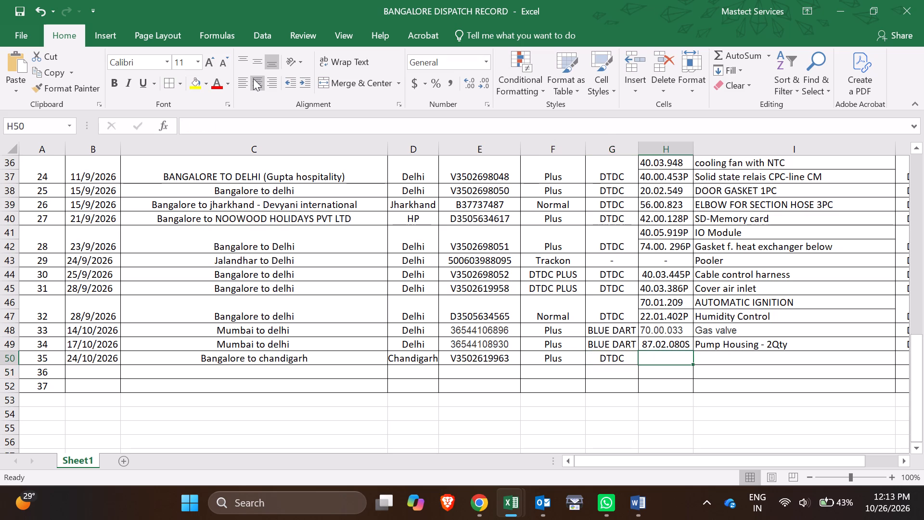
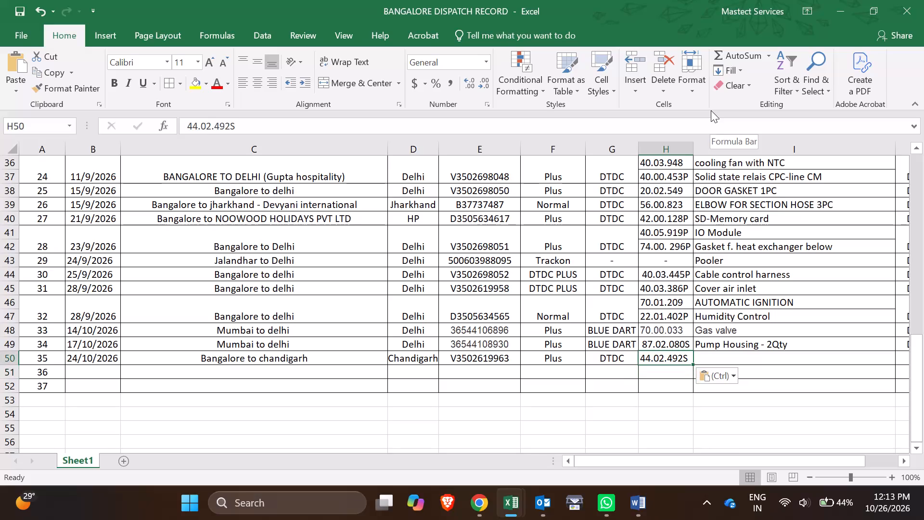
Centre the part number 44.02.492S in H50 of the serial number 35 dispatch row.
left_click(253, 77)
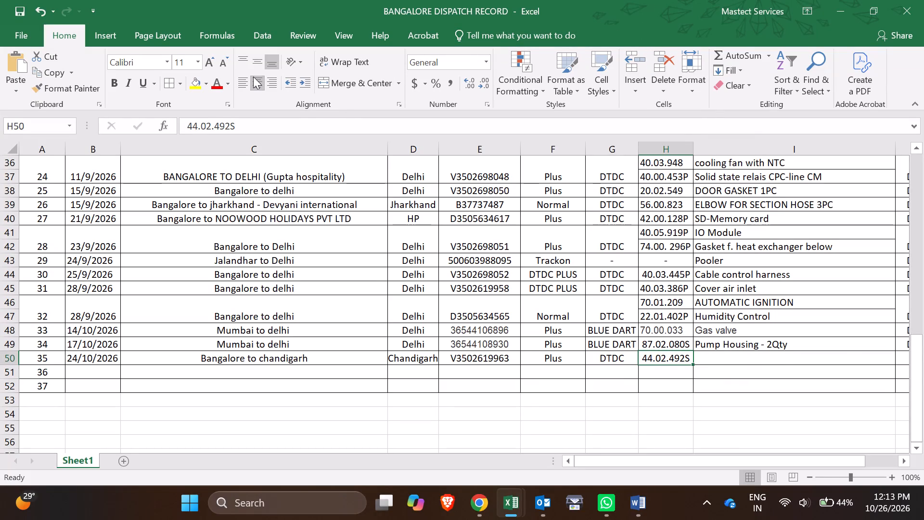
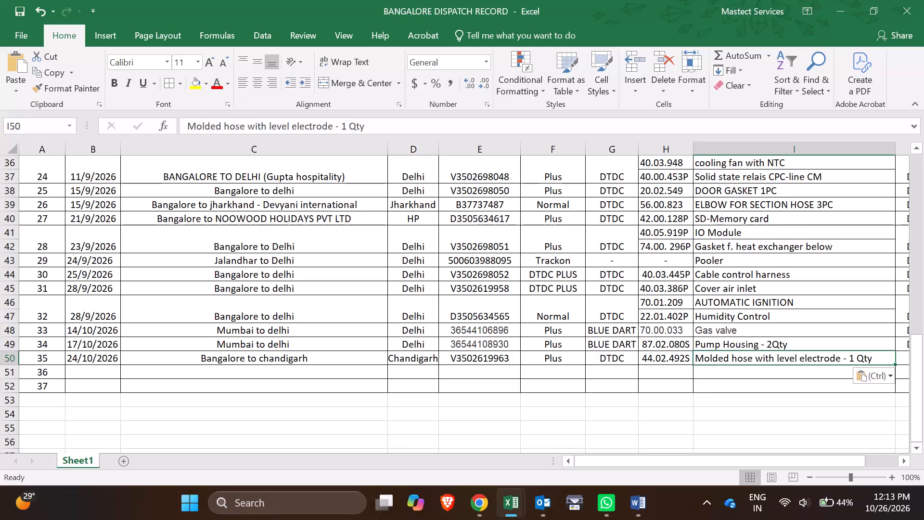
Save the dispatch record workbook with the serial number 35 part description in place.
key("Return")
key("ctrl+s")
Save the workbook again and fill the date 24/10/2026 from the row above into B51 for serial number 36.
key("Up")
key("Right")
key("Down")
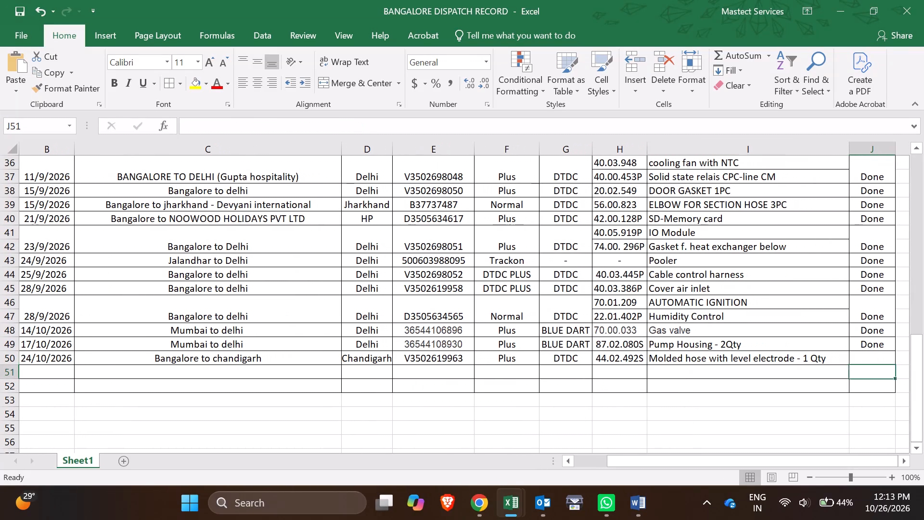
key("Left")
key("Left")
key("Left")
key("Left")
key("Left")
key("Left")
key("Left")
key("Left")
key("Left")
key("Left")
key("Left")
key("Left")
key("Left")
key("Left")
key("Left")
key("Left")
key("Left")
key("Left")
key("Right")
key("ctrl+s")
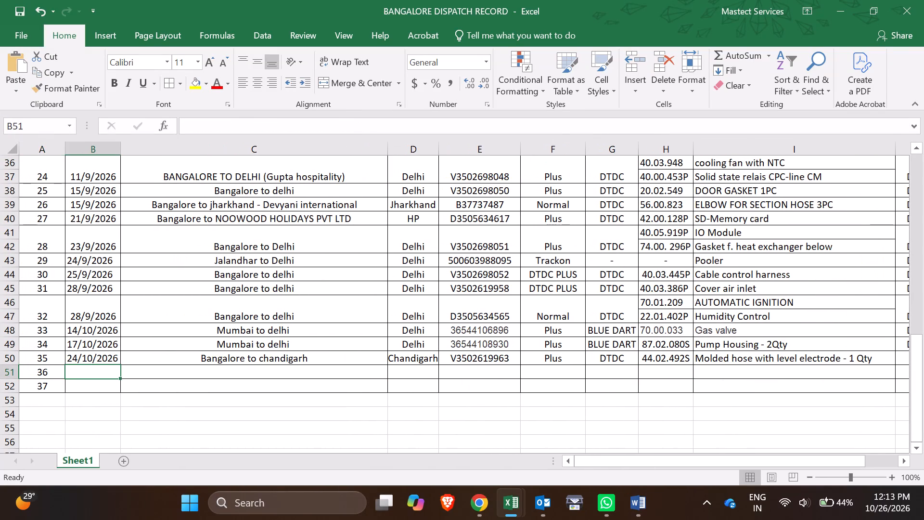
key("ctrl+d")
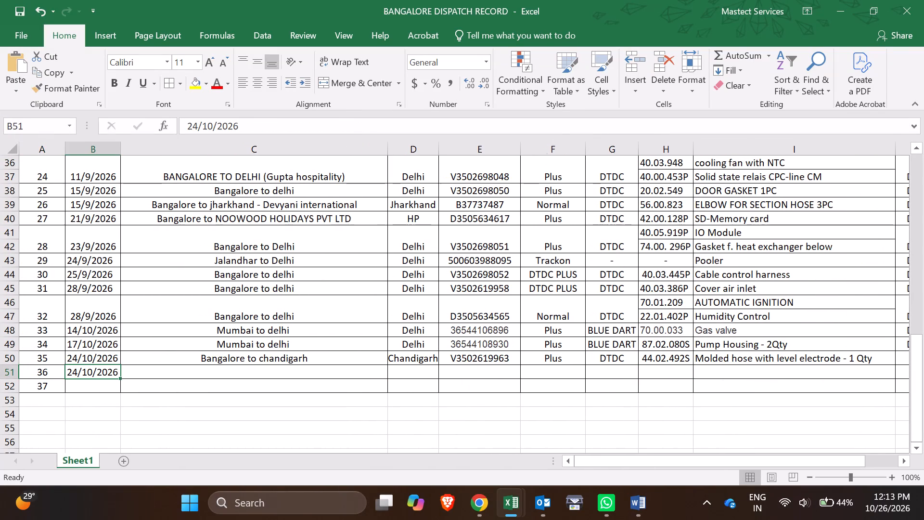
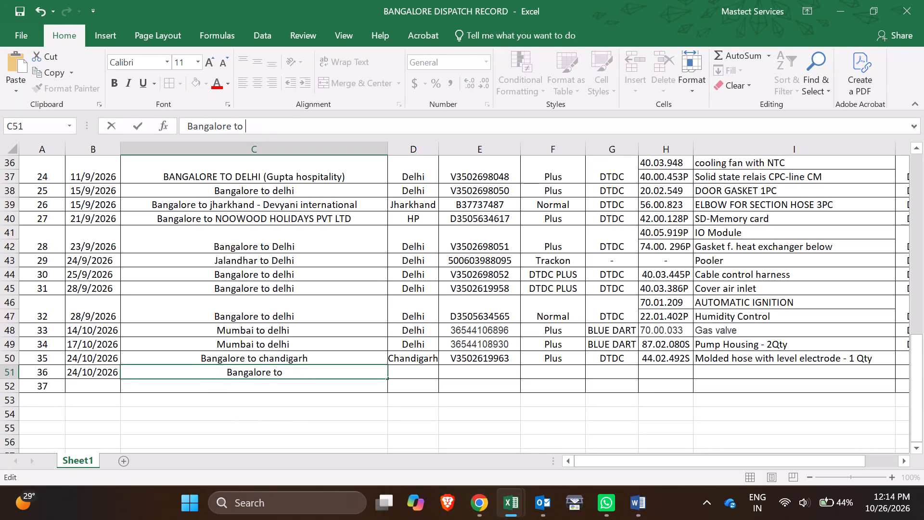
Complete the route description in C51 for serial number 36 as "Bangalore to Mohali".
key("shift+m")
key("BackSpace")
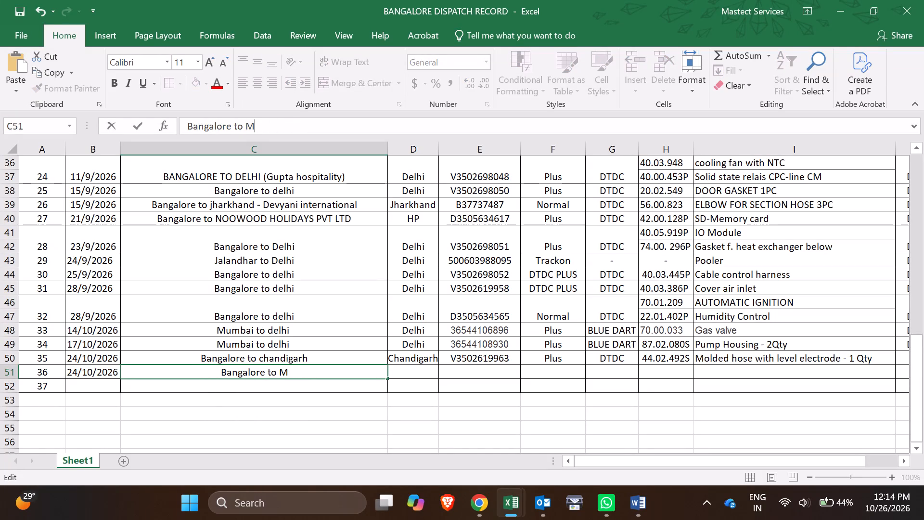
type("ohali")
key("Return")
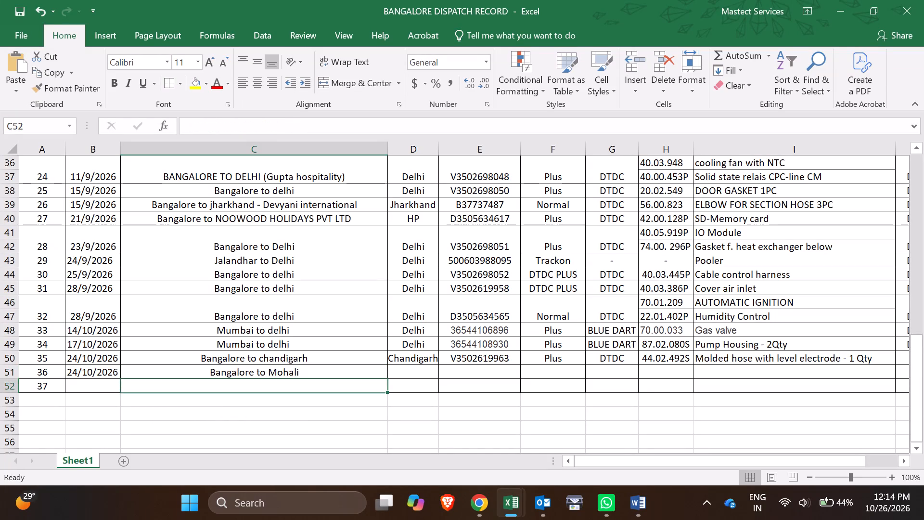
Enter Mohali as the destination in D51 for serial number 36 and centre it horizontally in the cell.
key("Up")
key("Right")
type("Mohali")
key("Return")
key("Up")
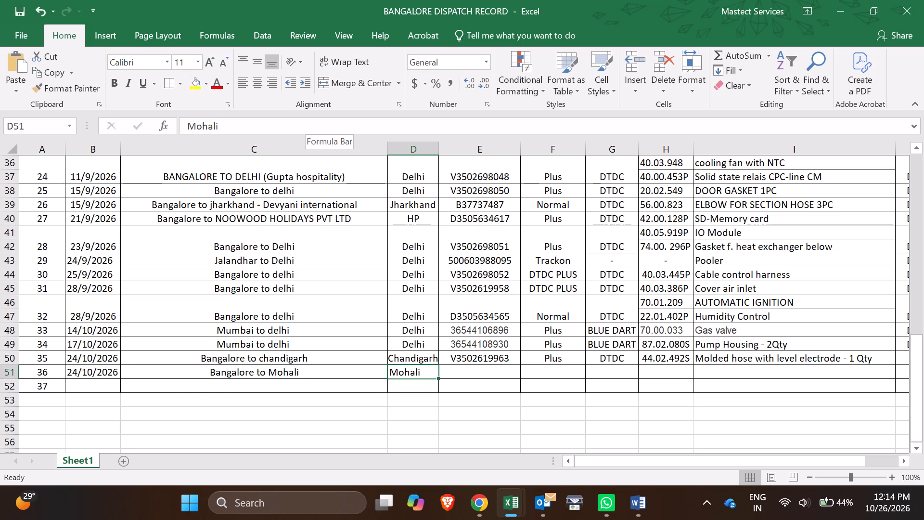
left_click(259, 81)
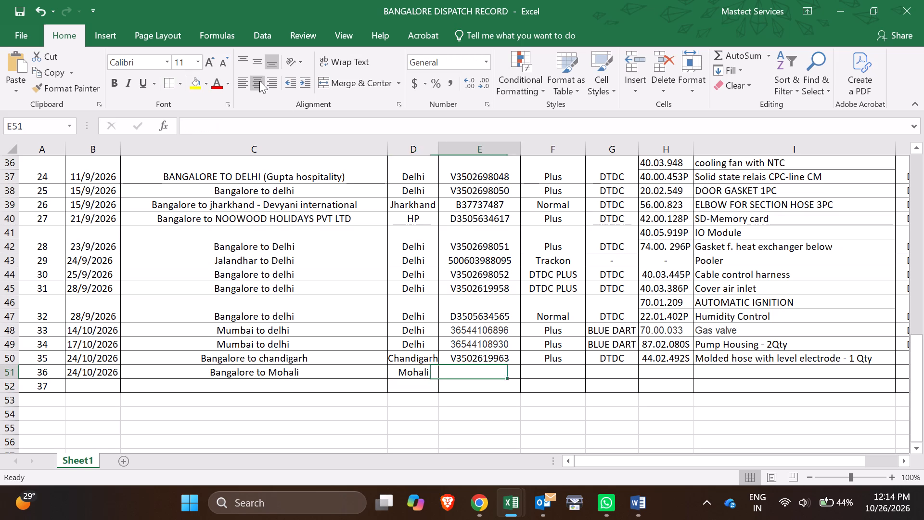
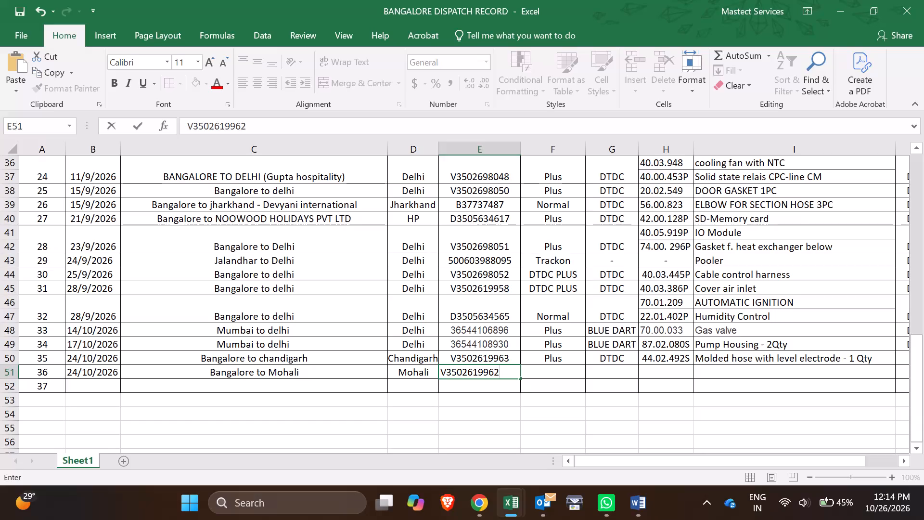
Centre the docket number in E51 for serial number 36 horizontally in its cell.
key("Up")
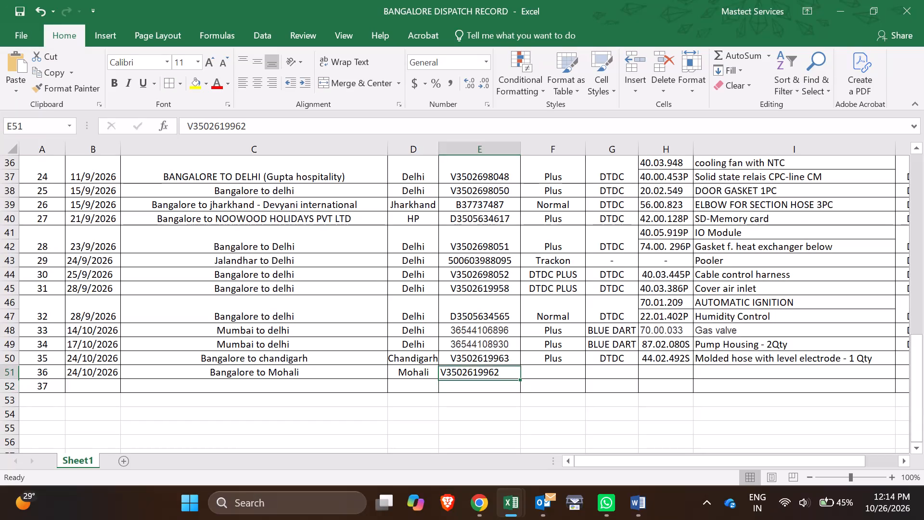
left_click(257, 85)
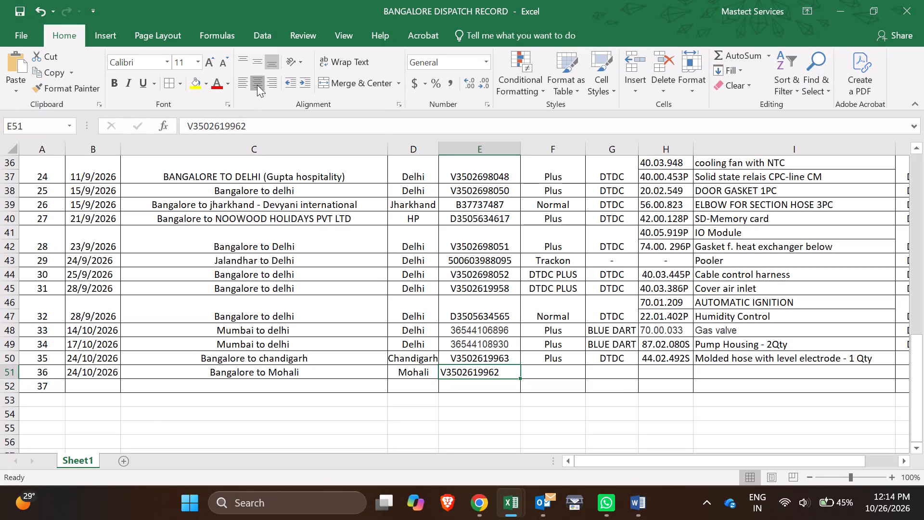
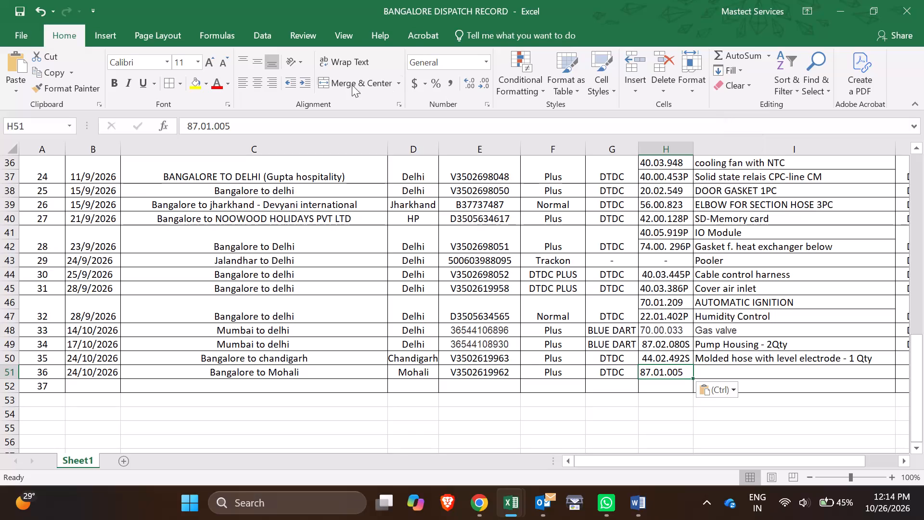
Centre the part number 87.01.005 in H51 for serial number 36 horizontally in its cell.
left_click(256, 80)
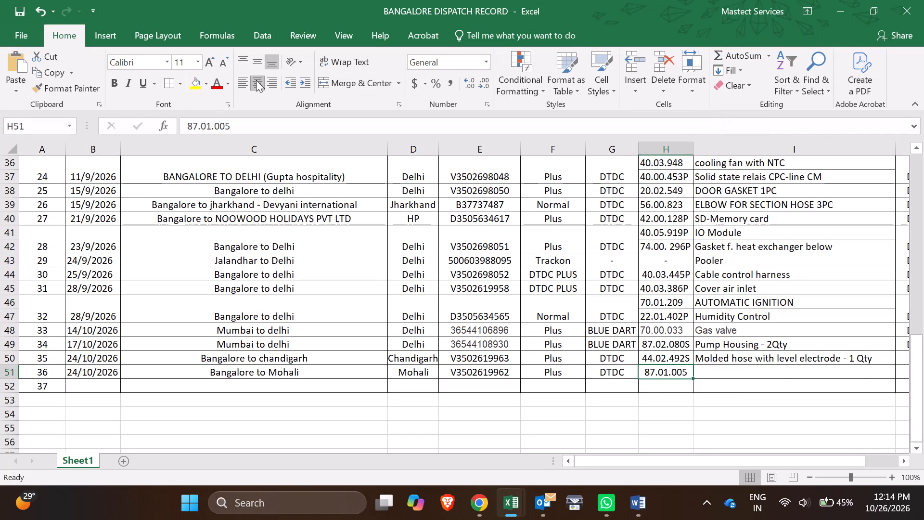
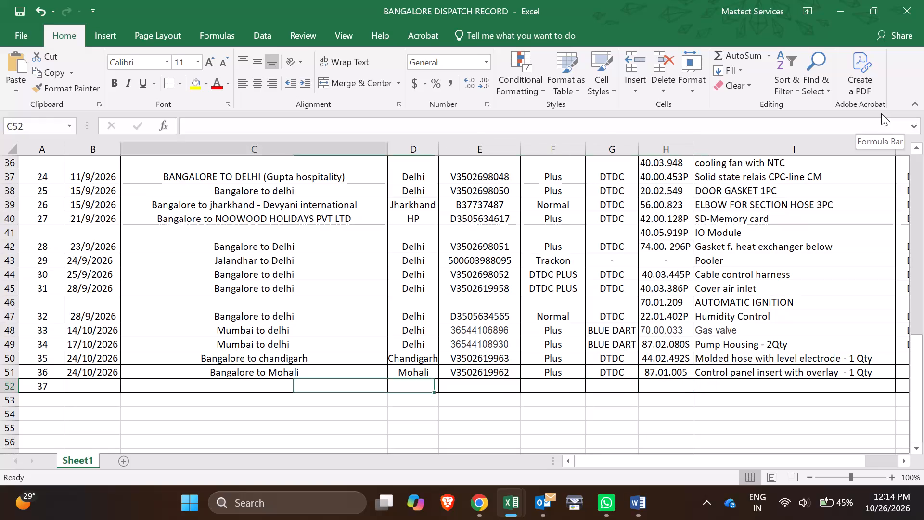
Copy the dispatch date 24/10/2026 from the row above into B52 for serial number 37 and save the workbook.
key("Right")
key("ctrl+d")
key("ctrl+s")
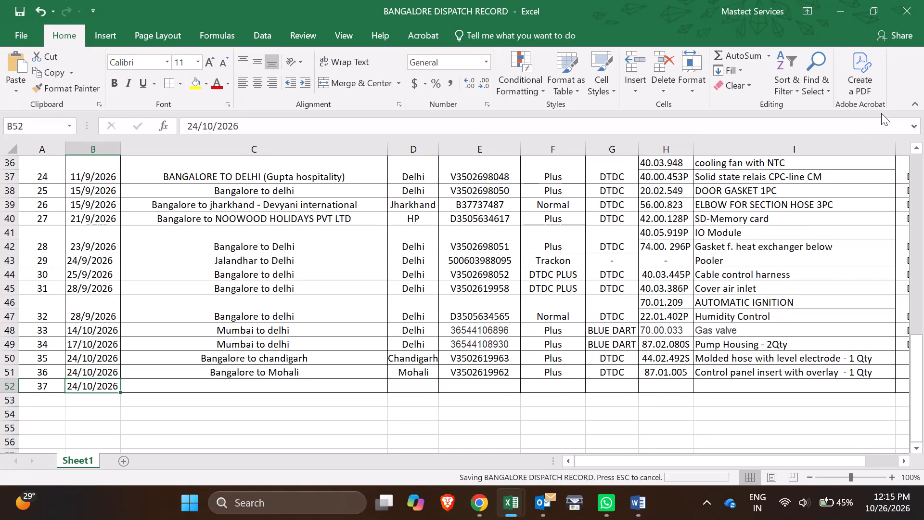
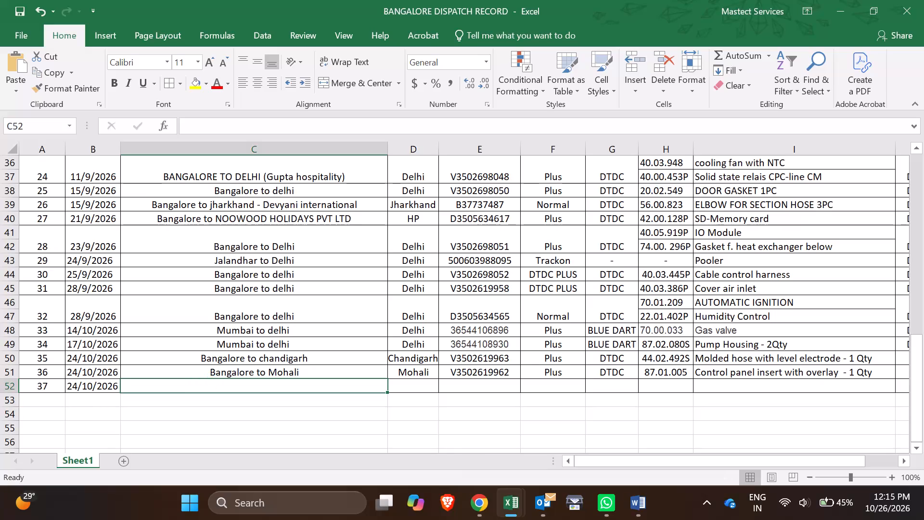
Copy the route "Bangalore to delhi" from an earlier record into C52 for serial number 37 and save the workbook.
left_click(245, 291)
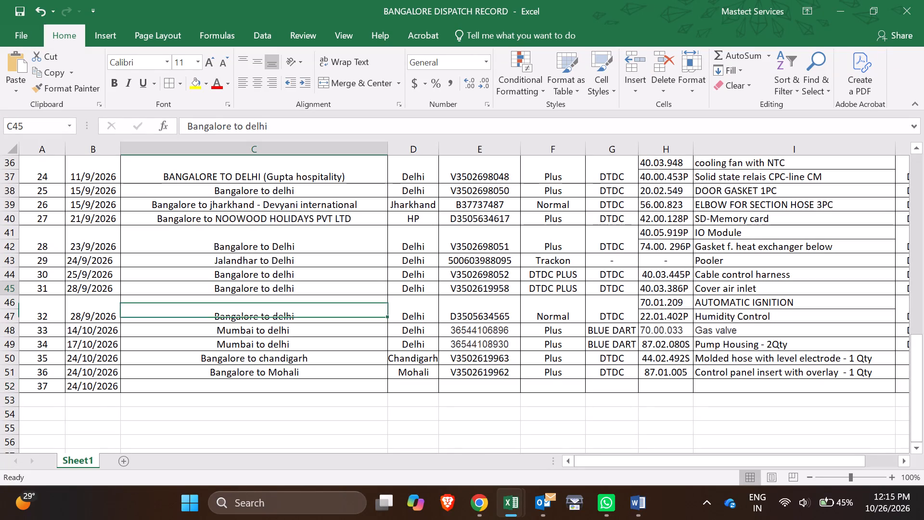
key("ctrl+c")
key("Down")
key("Down")
key("Down")
key("Down")
key("Down")
key("Down")
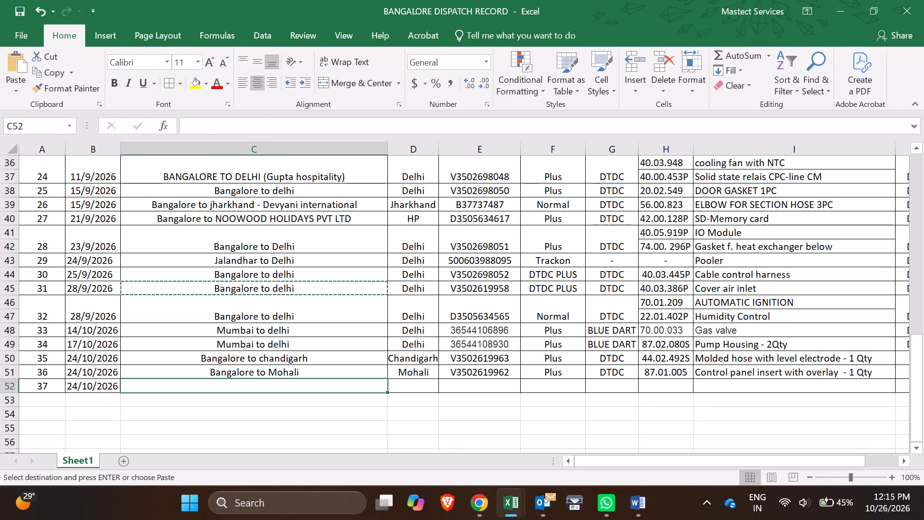
key("ctrl+v")
key("ctrl+s")
key("Return")
Enter Delhi as the destination in D52 for serial number 37, centre it in the cell and save the workbook.
key("Up")
key("Right")
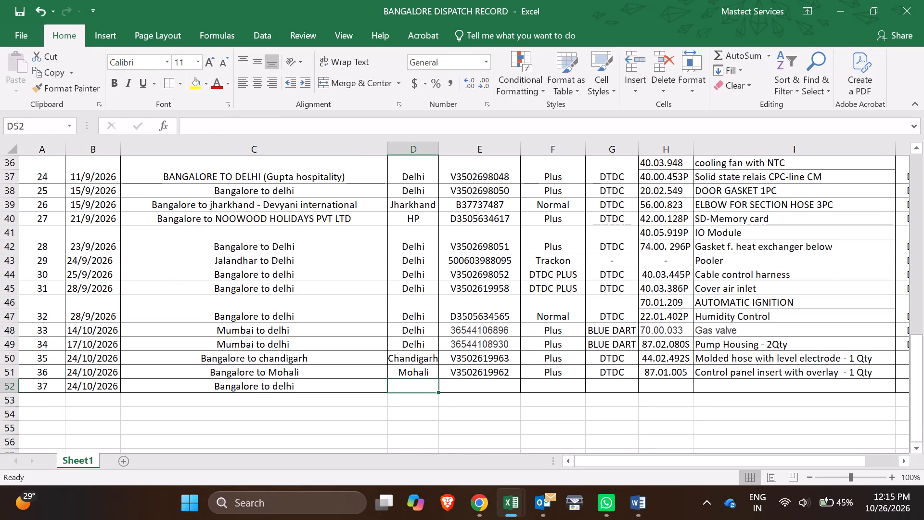
key("d")
key("Return")
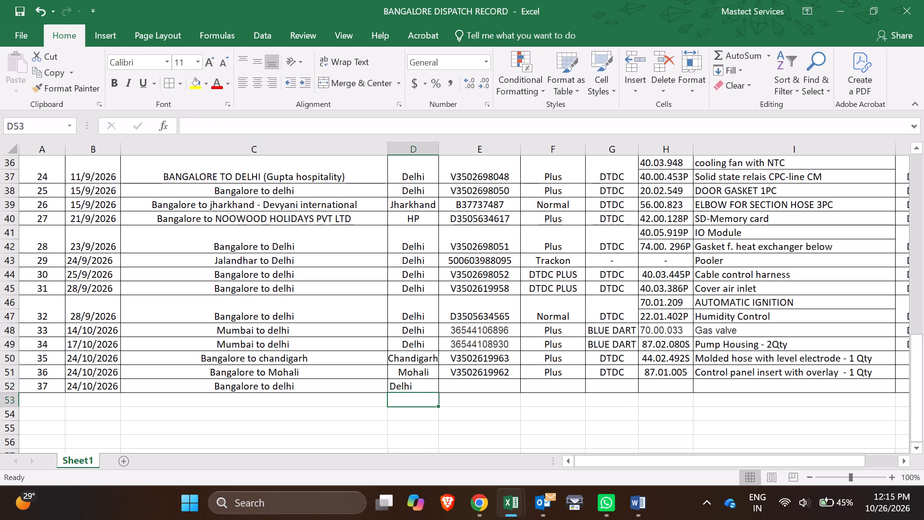
key("Up")
left_click(254, 90)
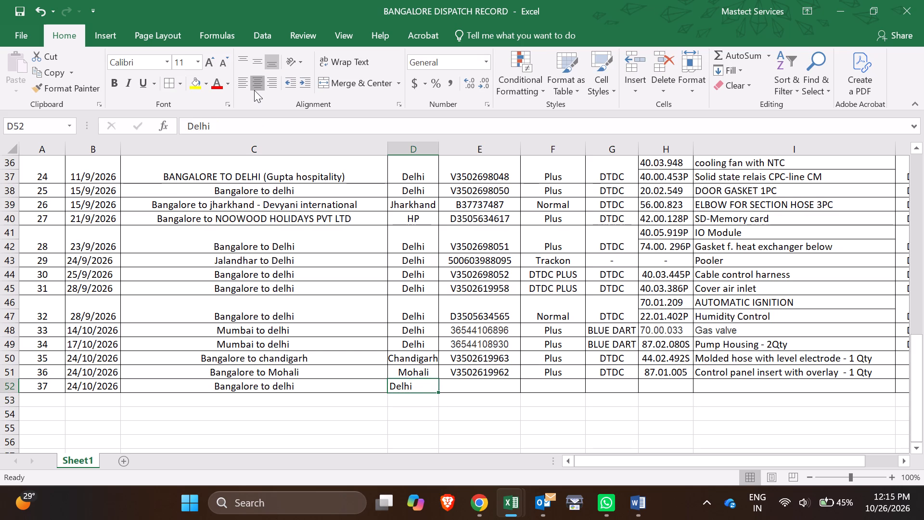
key("ctrl+s")
key("ctrl+s")
key("Right")
key("ctrl+s")
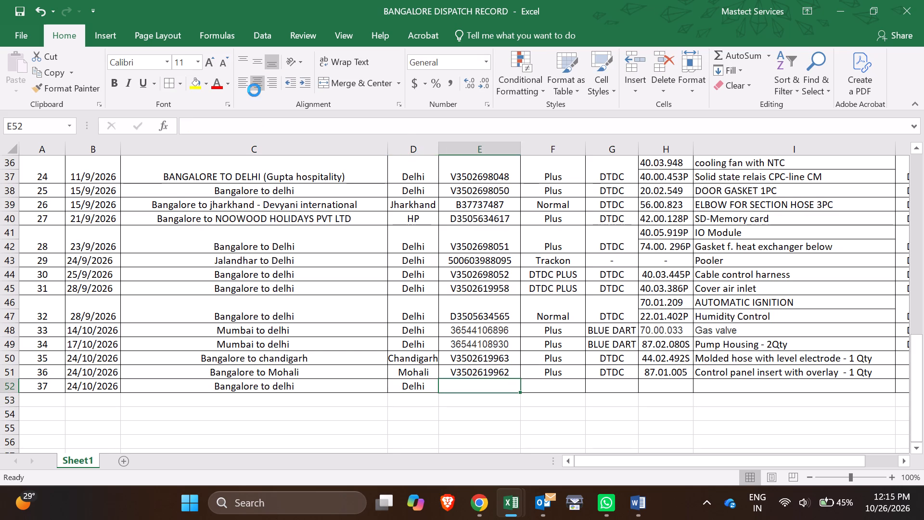
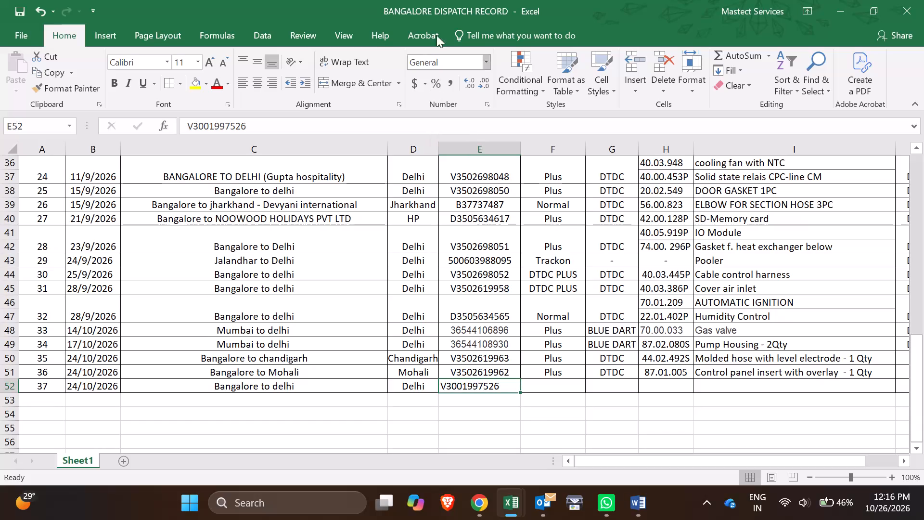
Centre the docket number in cell E52 for serial number 37.
left_click(261, 86)
key("Right")
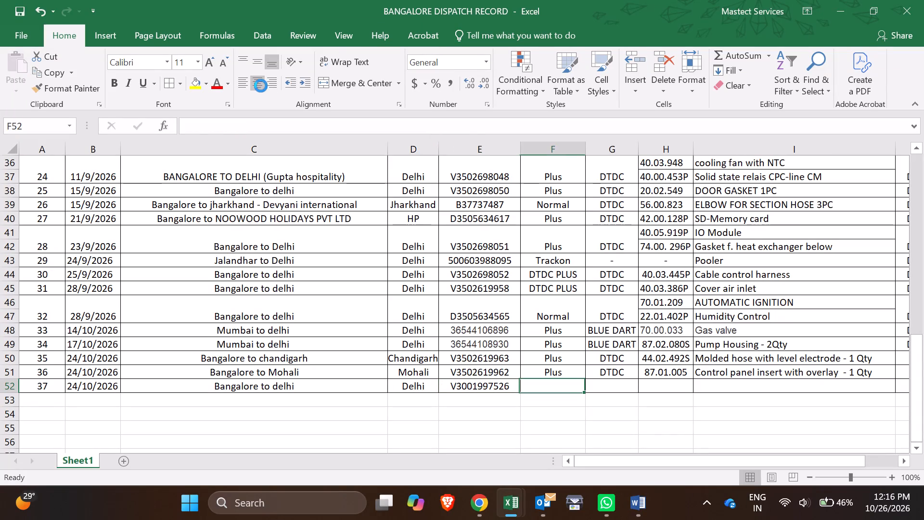
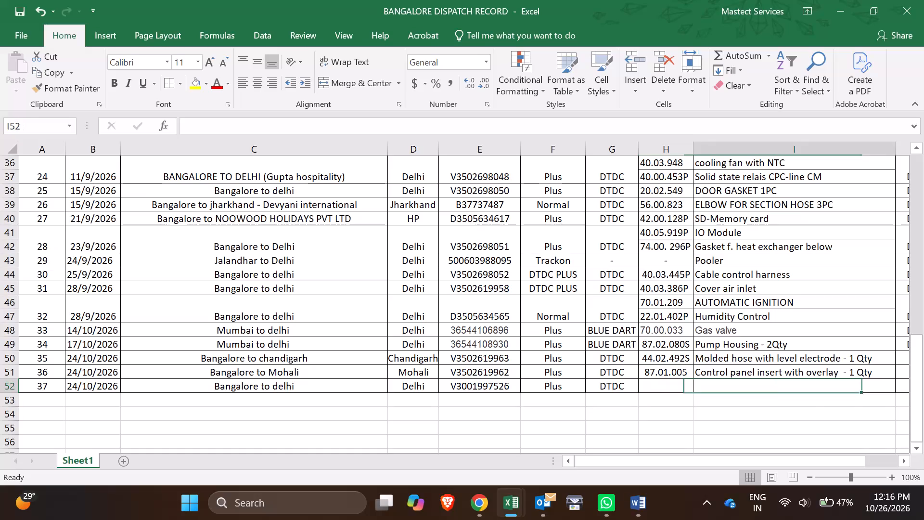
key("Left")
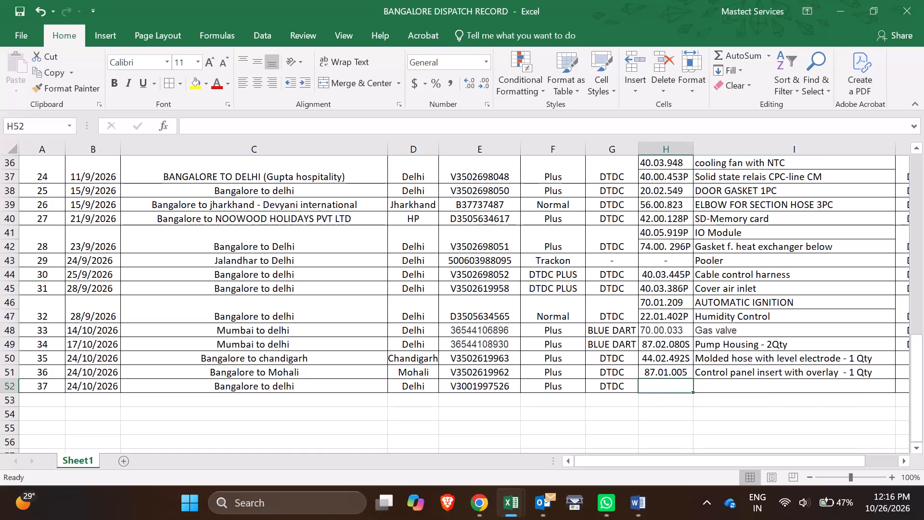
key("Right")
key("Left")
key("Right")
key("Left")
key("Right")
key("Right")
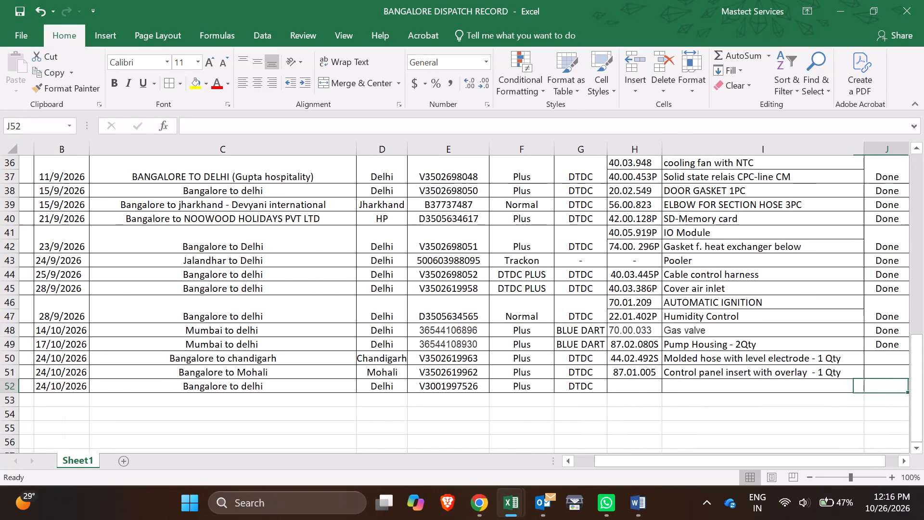
Select the range A52:J53, covering the serial number 37 entry and the blank row beneath it.
key("Down")
key("Left")
key("Left")
key("Left")
key("Left")
key("Left")
key("Left")
key("Left")
key("Left")
key("Left")
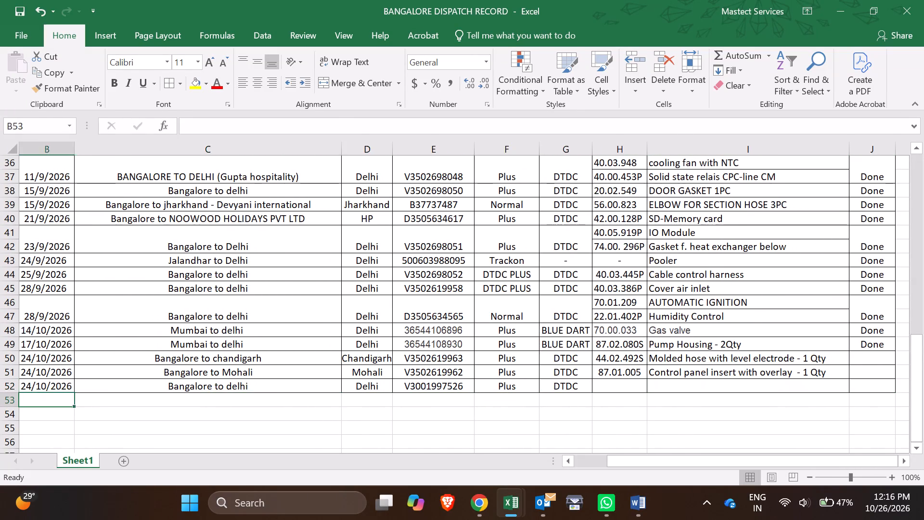
key("Left")
key("Up")
key("shift+Down")
key("shift+Right")
key("shift+Right")
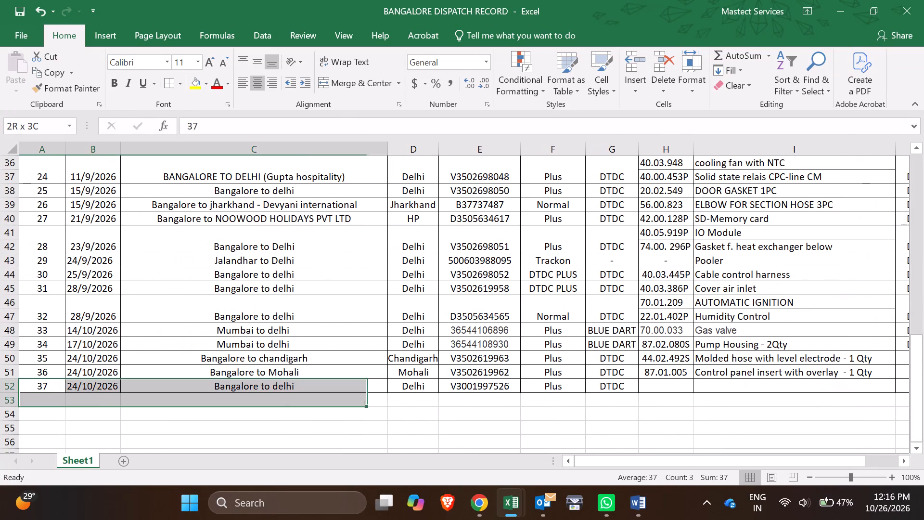
key("shift+Right")
key("shift+Right")
key("shift+Right")
key("shift+Right")
key("shift+Right")
key("shift+Right")
key("shift+Right")
key("shift+Right")
key("shift+Left")
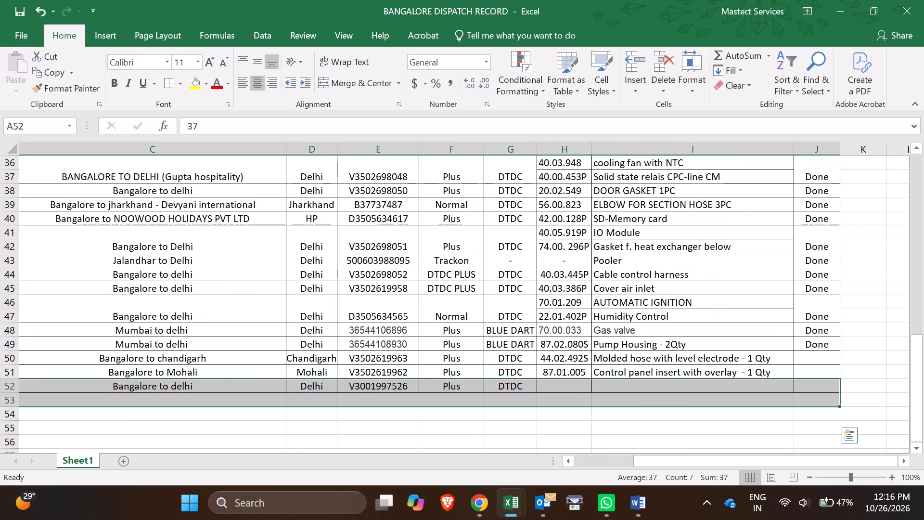
Fill the serial number 37 entry from row 52 down into row 53.
key("ctrl+d")
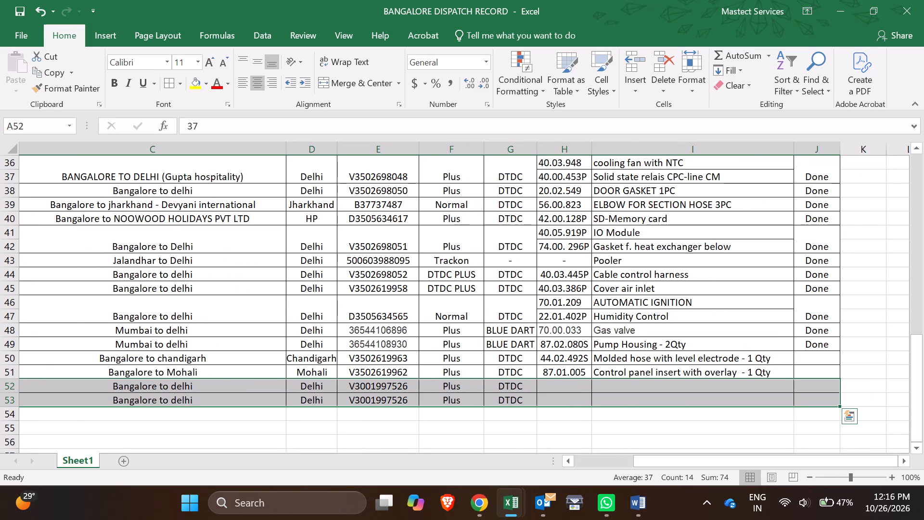
Change the service type in F53 to Normal and save the workbook.
left_click(422, 400)
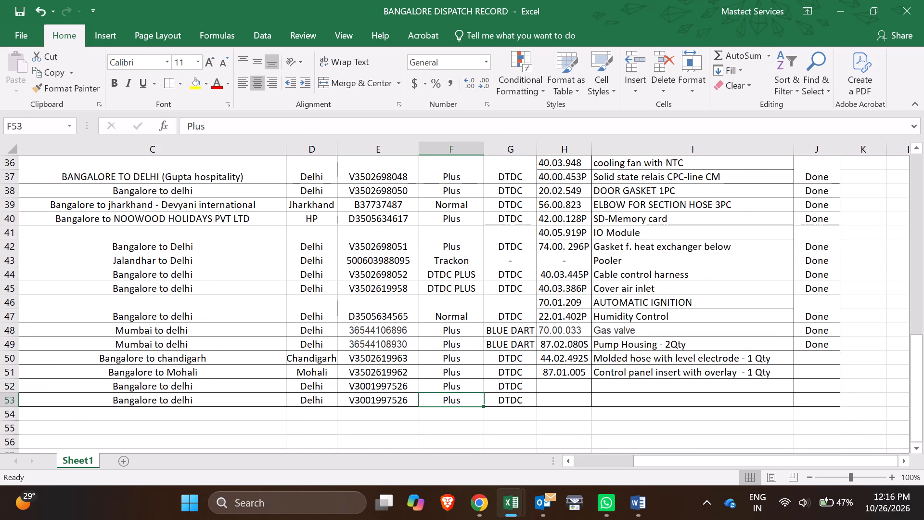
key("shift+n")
key("Return")
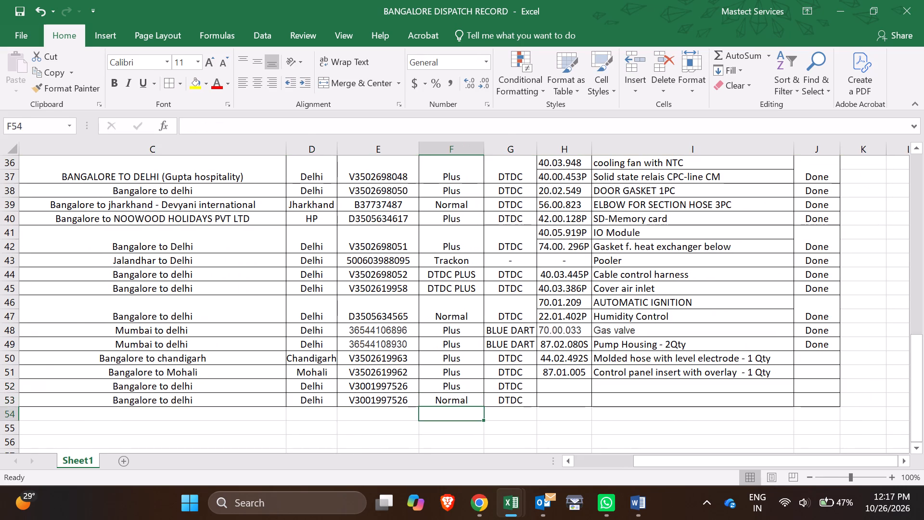
key("Up")
key("Right")
key("Right")
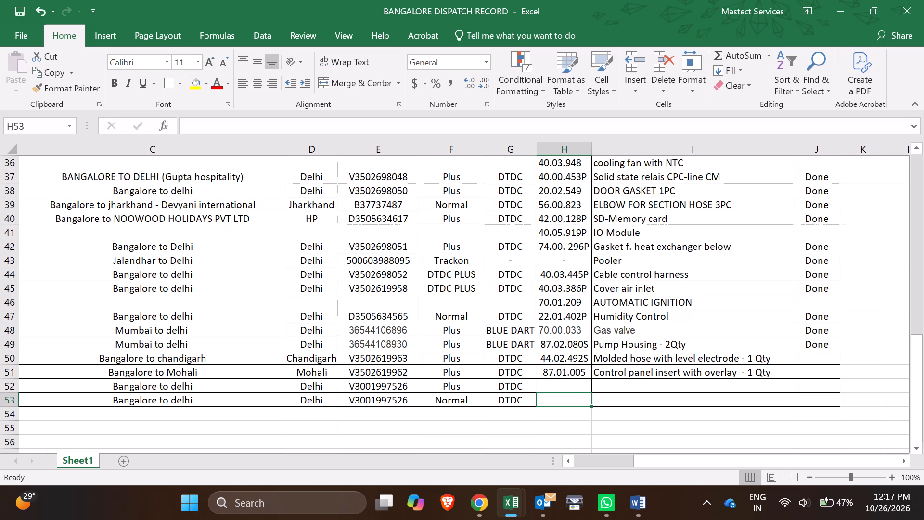
key("Right")
key("ctrl+s")
Clear the copied docket number from E53 in the duplicated row and save the workbook.
key("Left")
key("Left")
key("Left")
key("Left")
key("Left")
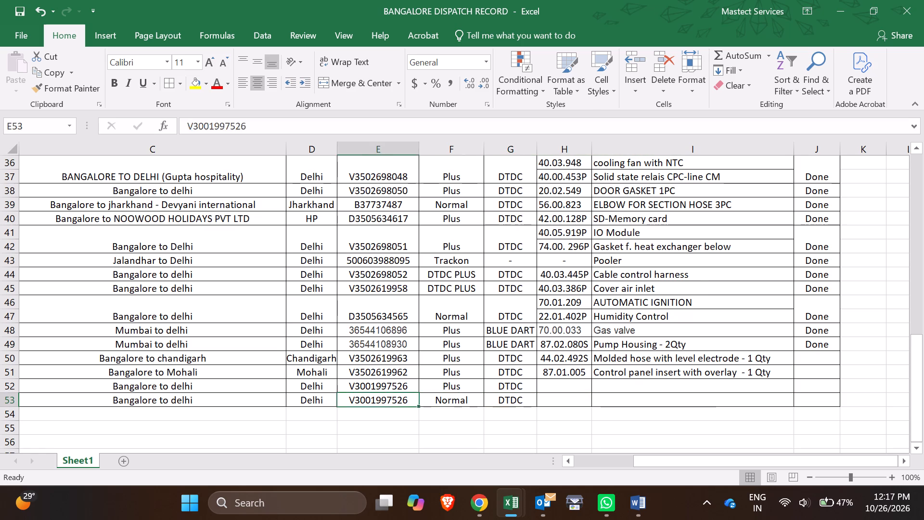
key("Left")
key("Left")
key("Left")
key("Left")
key("Left")
key("Left")
key("Right")
key("Right")
key("Right")
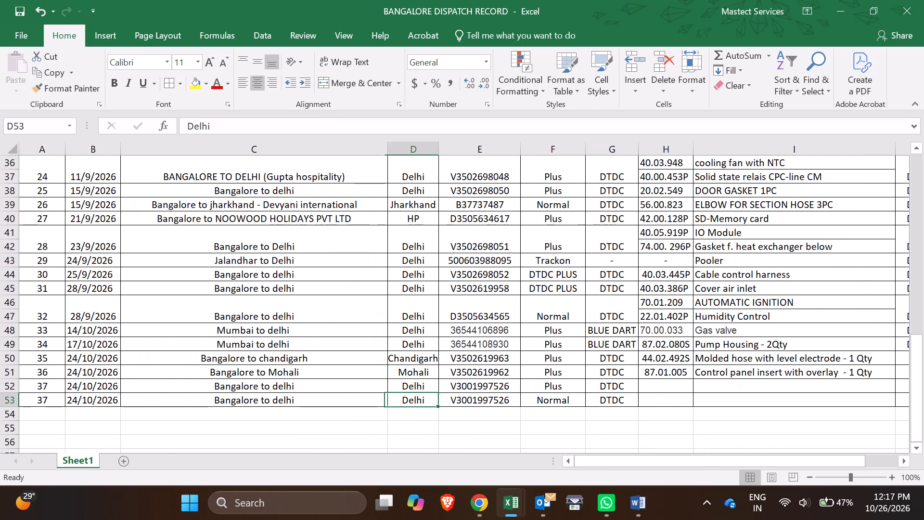
key("Right")
key("BackSpace")
key("Return")
key("ctrl+s")
Select the service type cell F52 in the original serial number 37 entry.
key("Up")
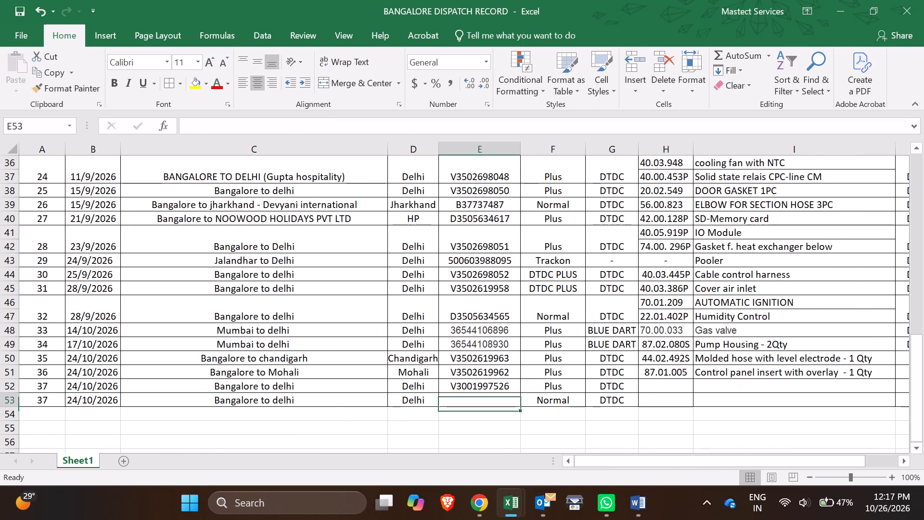
key("Up")
key("Right")
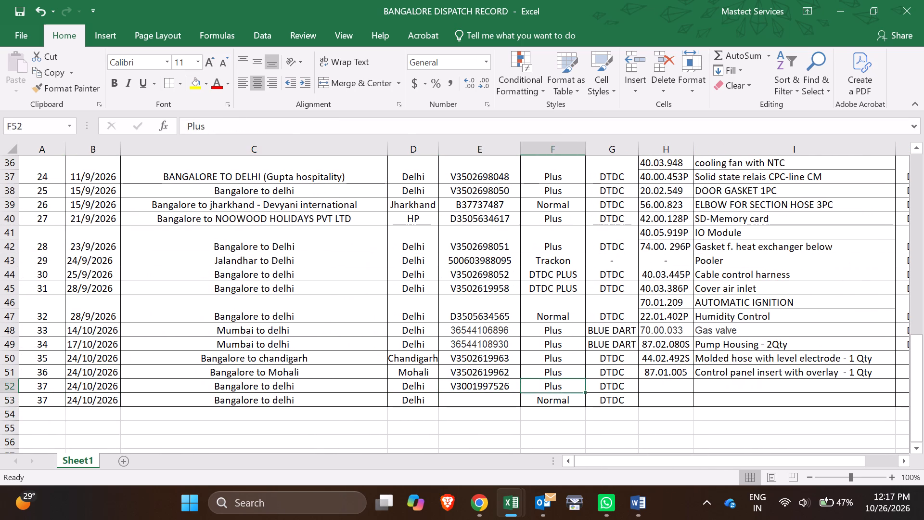
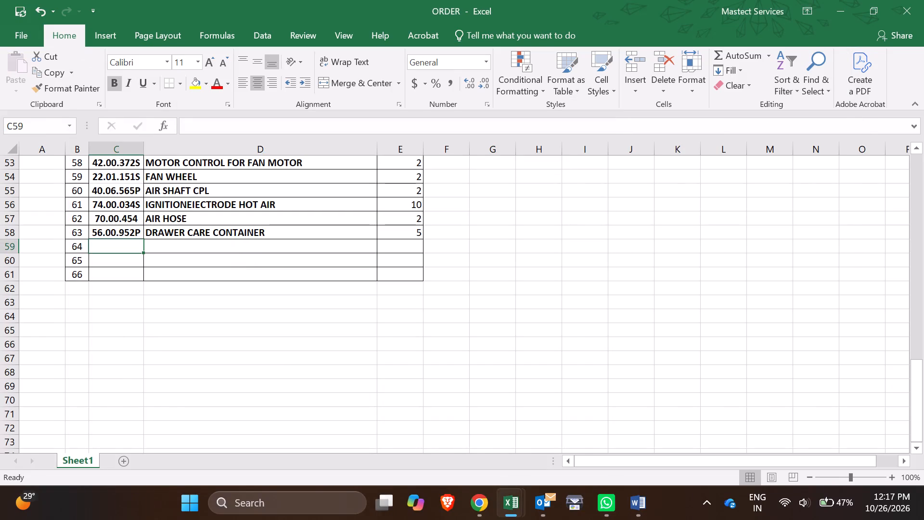
scroll(173, 189, "up", 2)
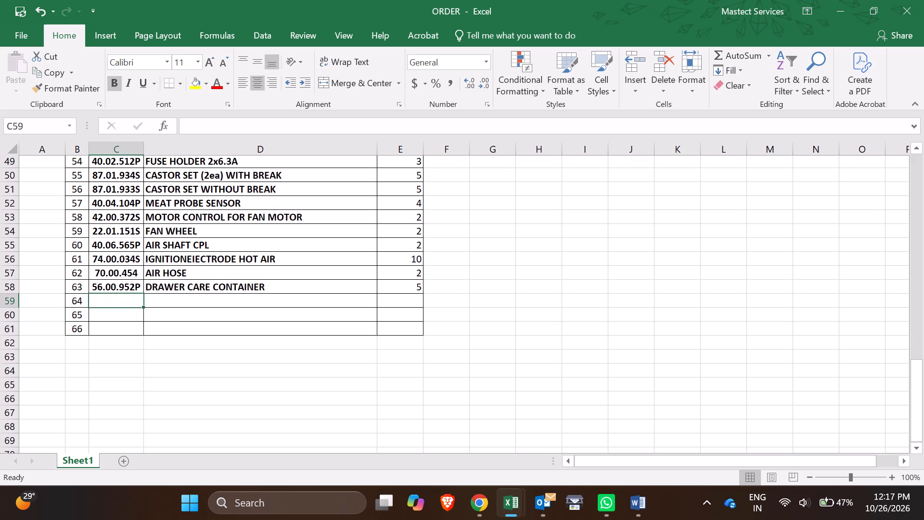
scroll(173, 189, "up", 1)
scroll(173, 189, "down", 6)
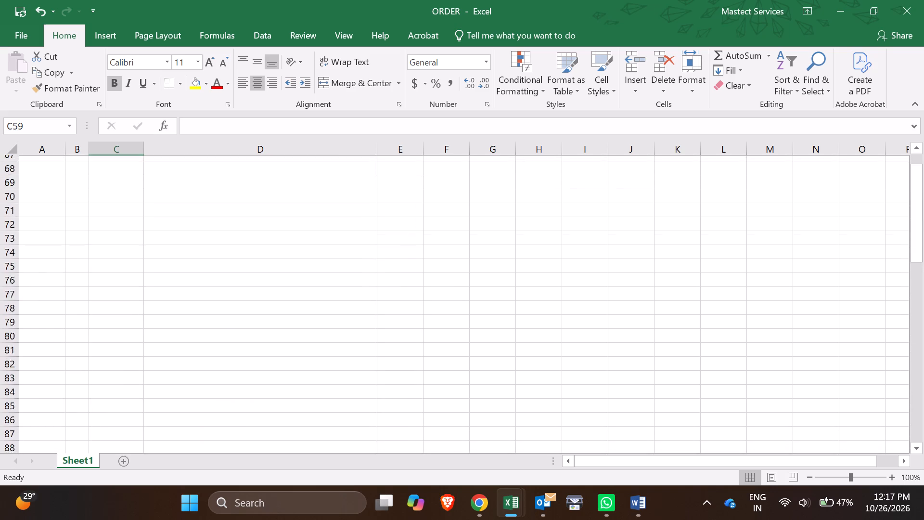
scroll(198, 233, "up", 6)
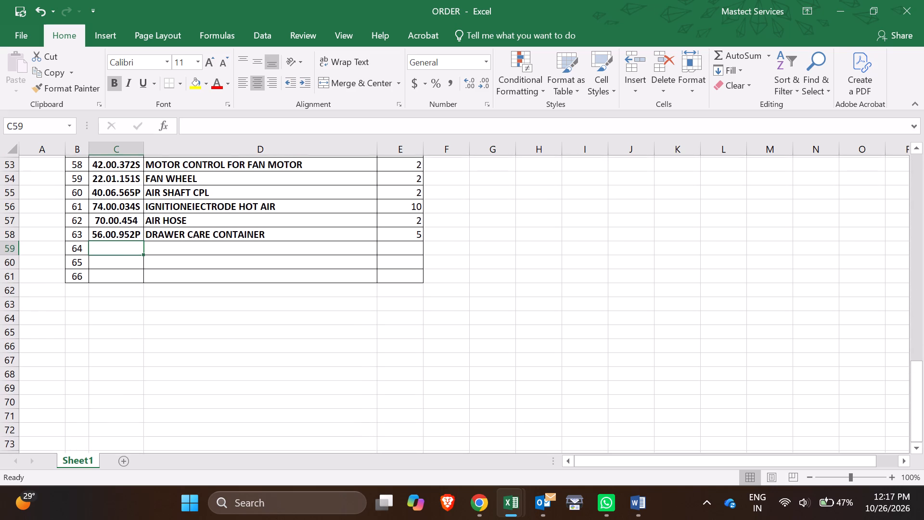
scroll(198, 233, "up", 1)
left_click(168, 205)
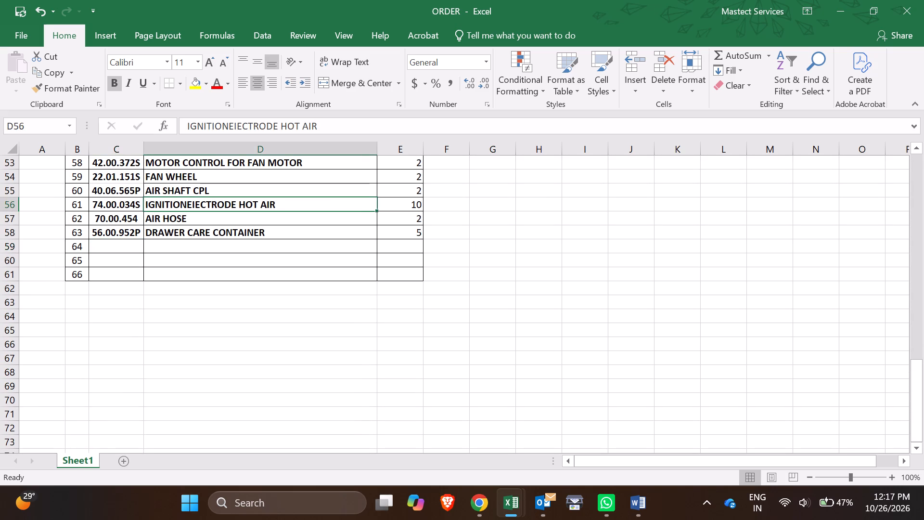
Review the ORDER parts list upward from the IGNITIONEIECTRODE HOT AIR row to the STEAM GENERATOR INSOLATED row, checking part numbers, descriptions and quantities.
key("Up")
key("Up")
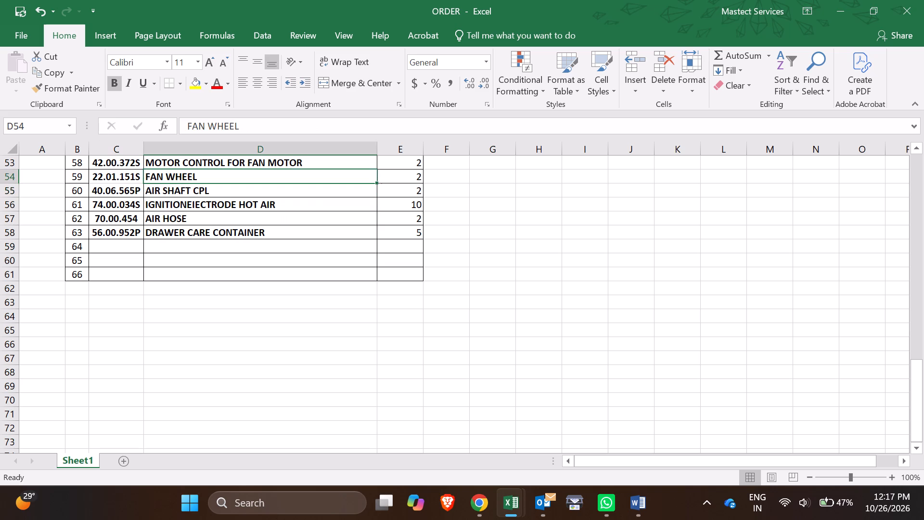
key("Up")
key("Up")
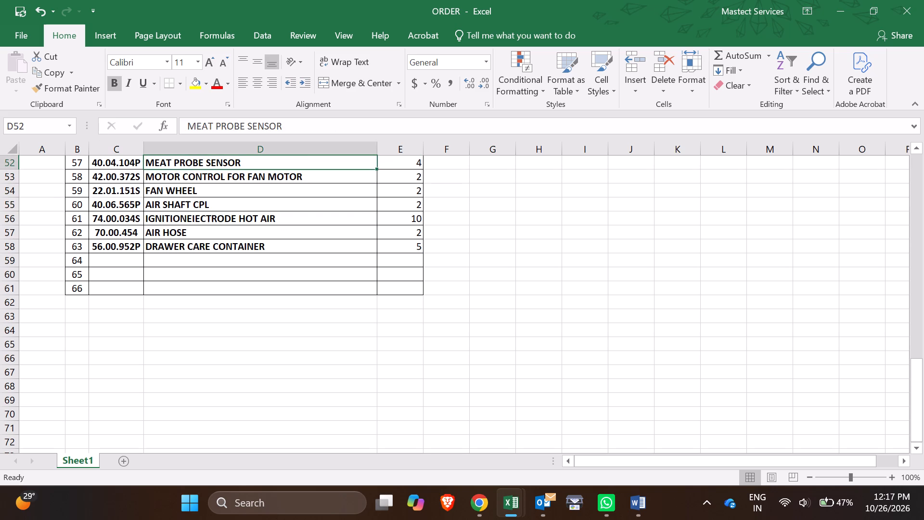
key("Up")
key("Up")
key("Up")
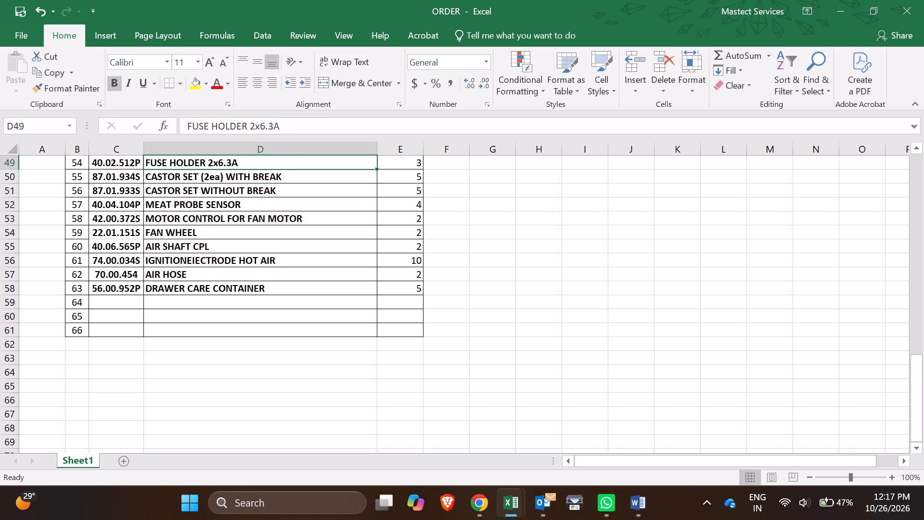
key("Up")
key("Up")
key("Up")
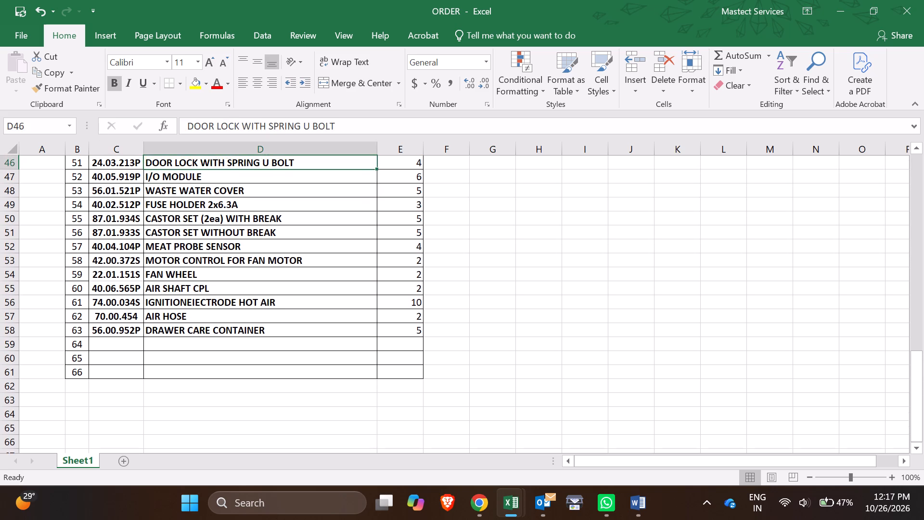
key("Up")
key("Up")
key("Up")
key("Up")
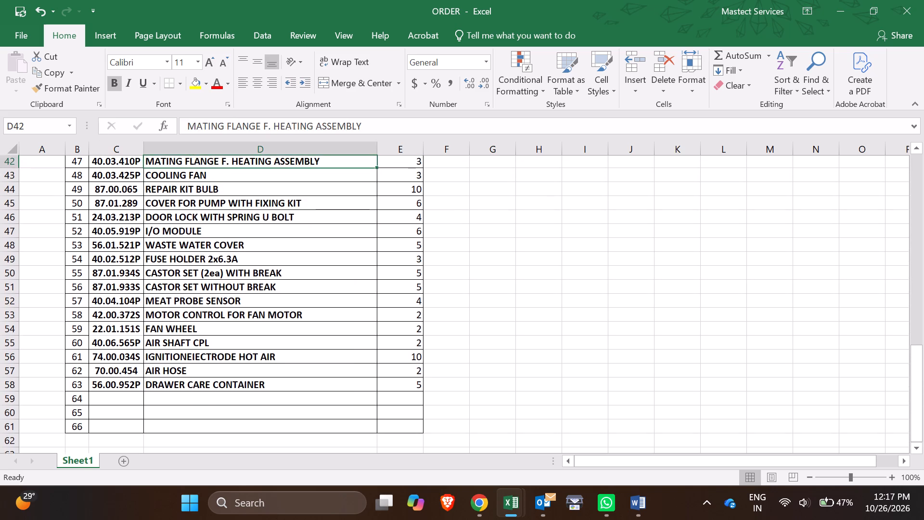
key("Up")
key("Up")
key("Up")
key("Up")
key("Up")
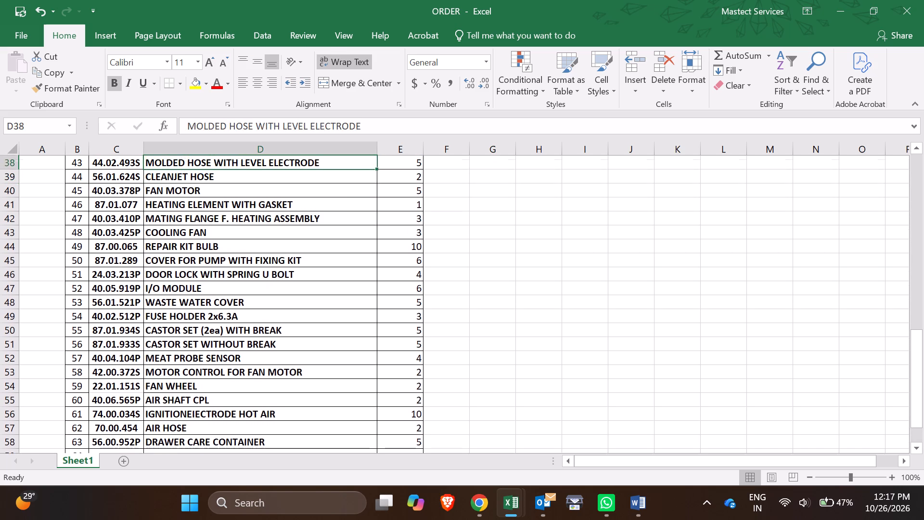
key("Up")
key("Up")
key("Up")
key("Up")
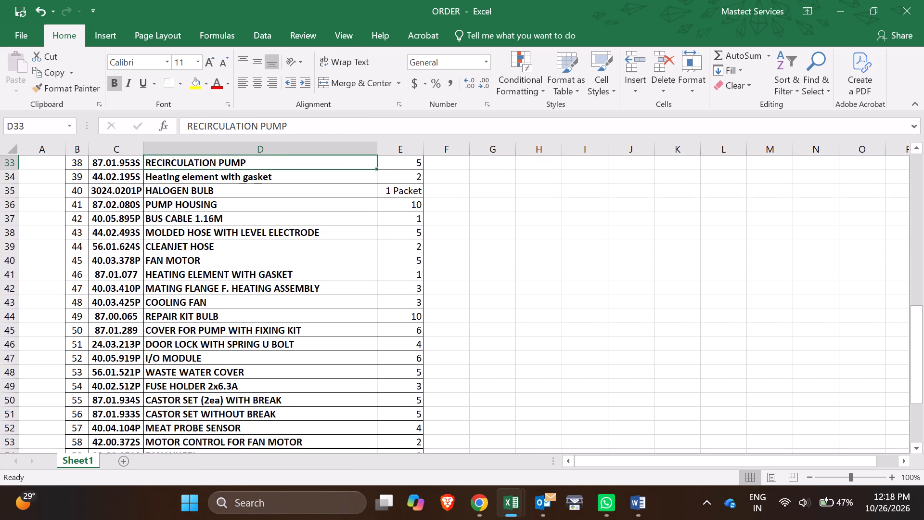
key("Up")
key("Up")
key("Up")
key("Up")
key("Up")
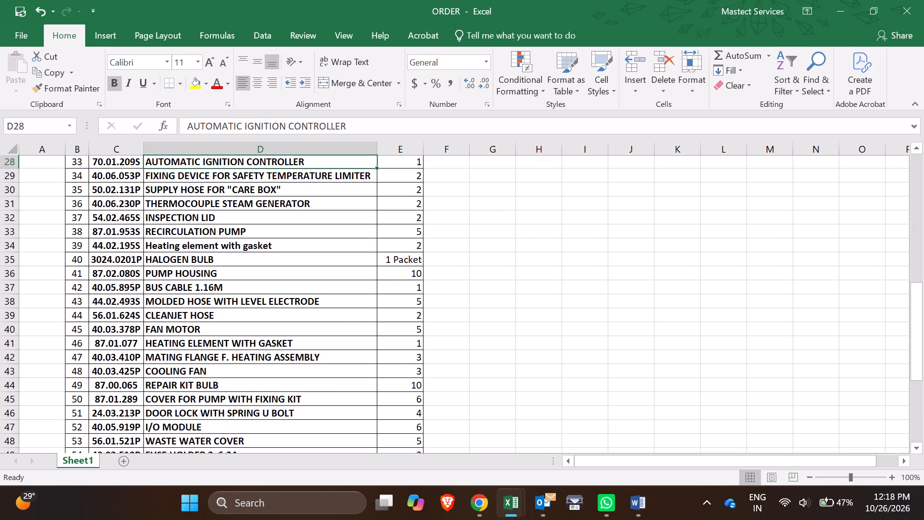
key("Up")
key("Up")
key("Up")
key("Up")
key("Up")
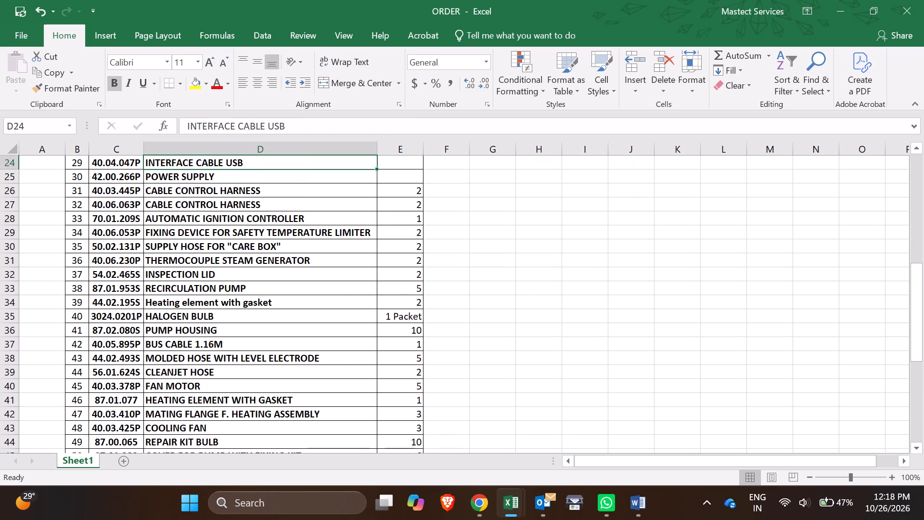
key("Up")
key("Up")
key("Up")
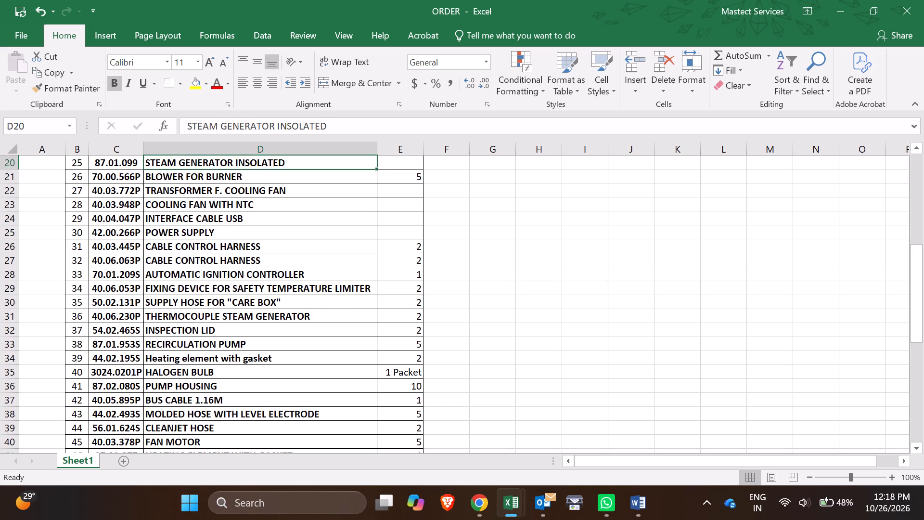
Select the part number cell C21 of the BLOWER FOR BURNER entry in the ORDER sheet.
key("Down")
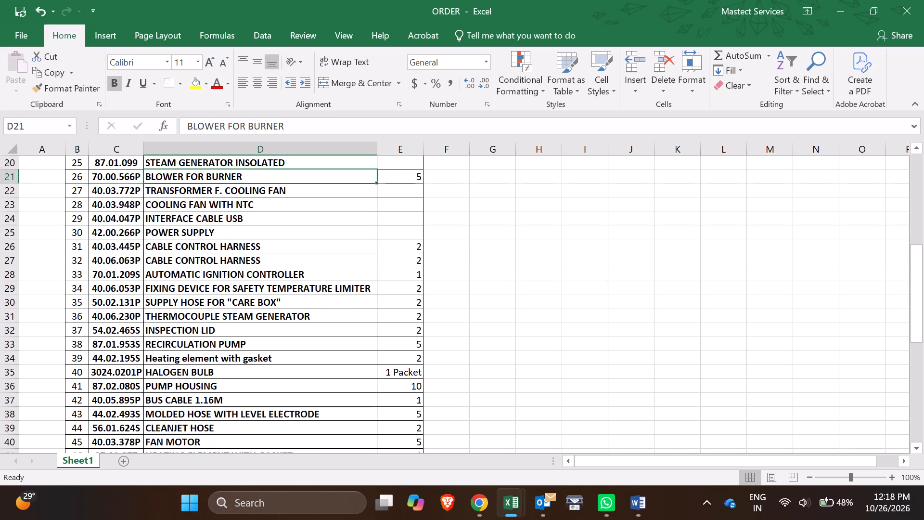
key("Left")
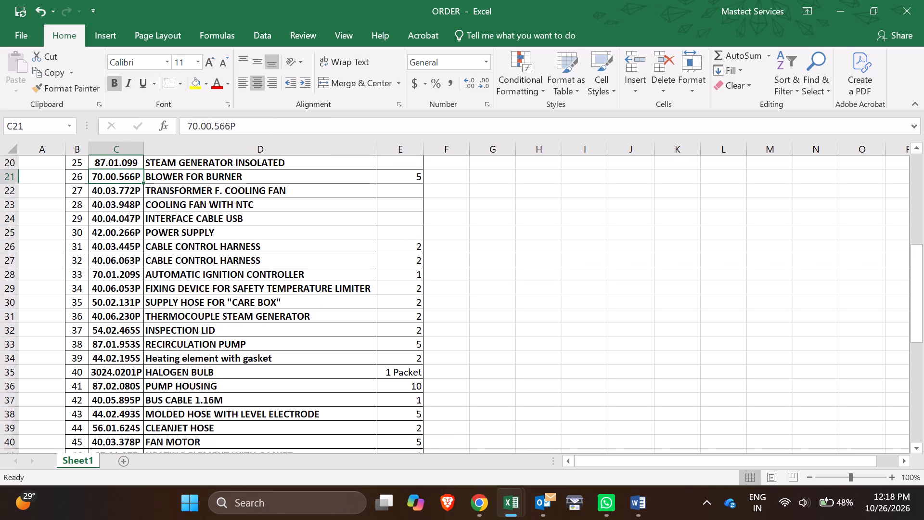
left_click(176, 177)
left_click(136, 175)
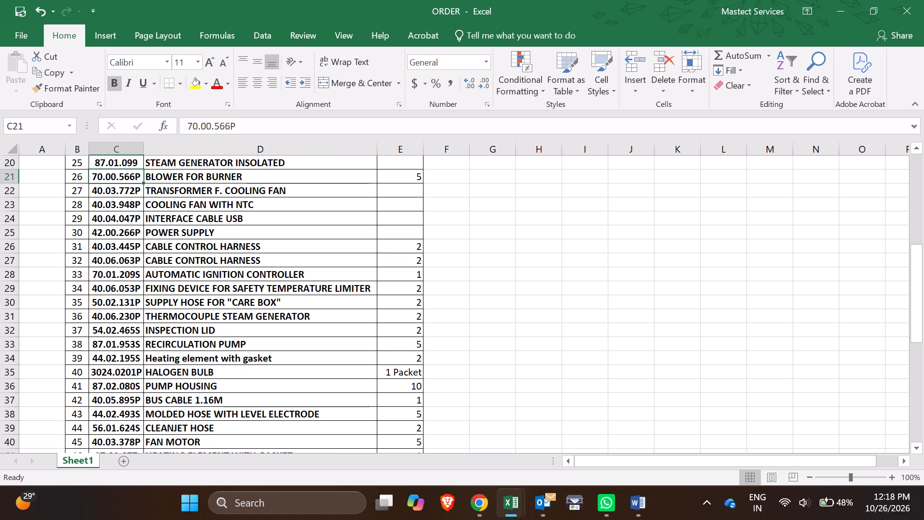
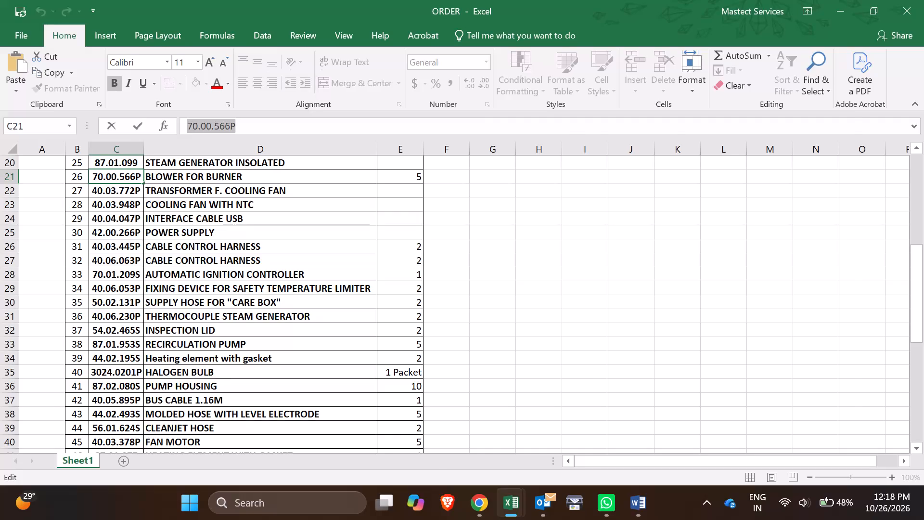
In the BANGALORE DISPATCH RECORD workbook, paste part number 70.00.566P into cell H52, centre it and save the workbook.
key("alt+Tab")
key("alt+Tab")
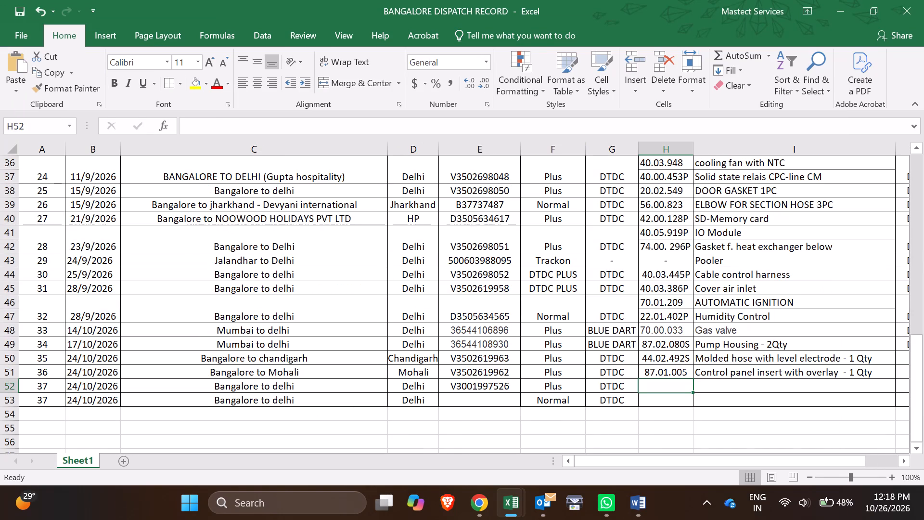
key("ctrl+v")
key("Return")
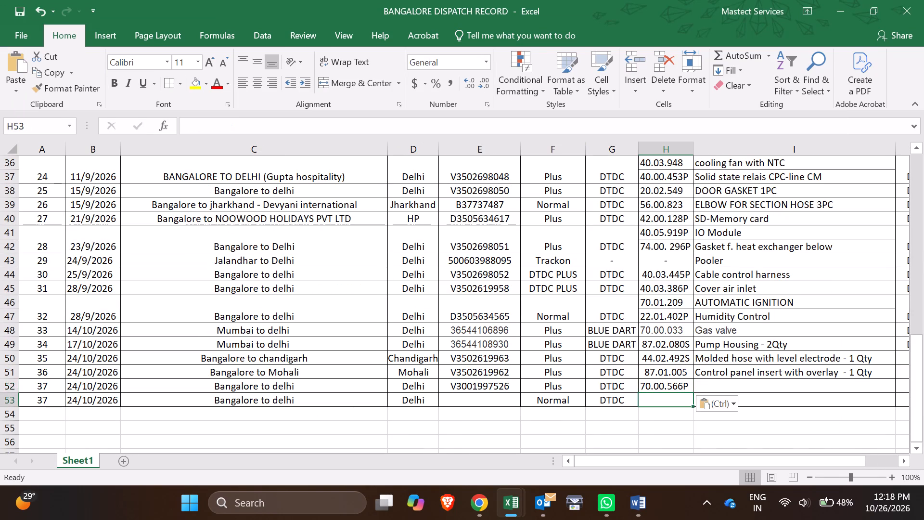
key("Up")
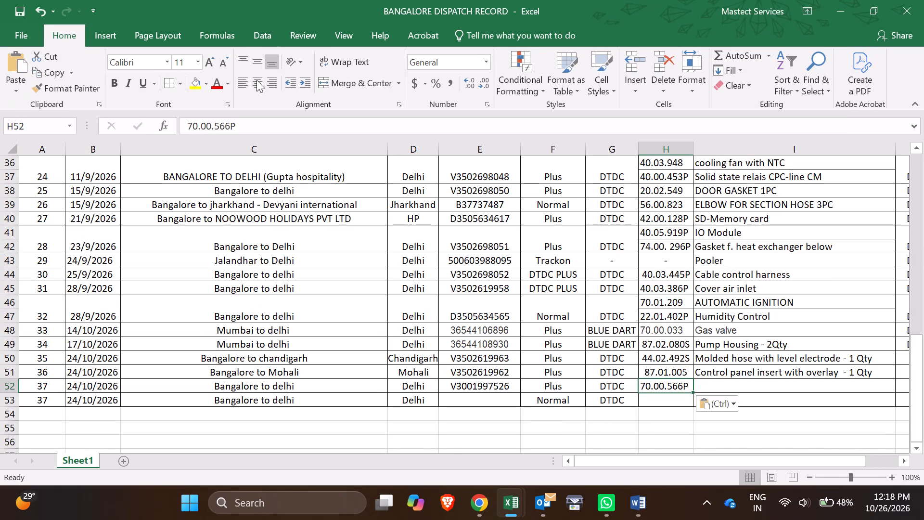
left_click(256, 80)
key("Right")
key("ctrl+s")
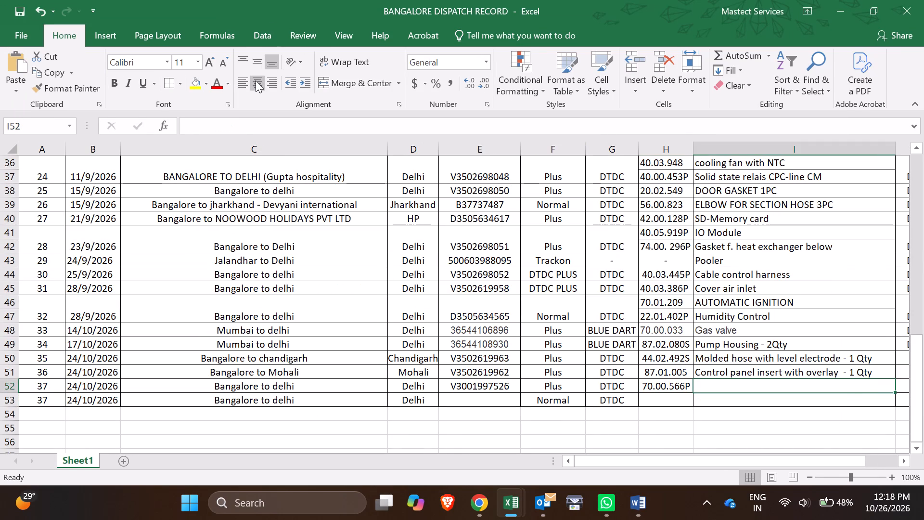
Check the description of part 70.00.566P in the ORDER sheet and enter "Blower for burner" in cell I52 of the dispatch record.
key("alt+Tab")
key("Right")
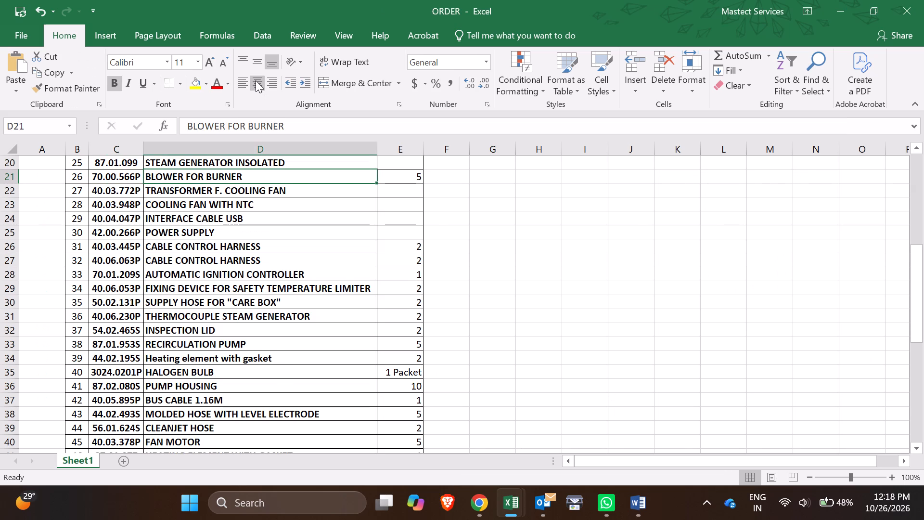
key("alt+Tab")
key("shift+b")
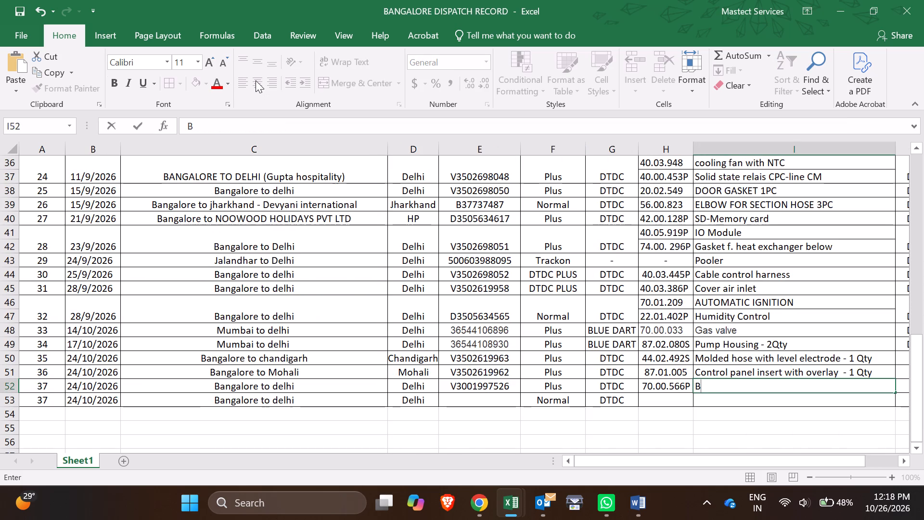
type("lower for burner")
key("Return")
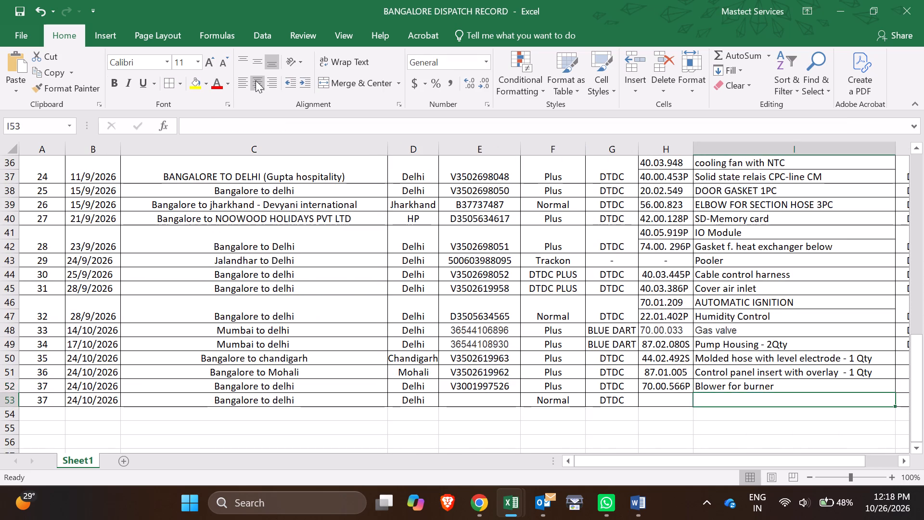
Append "- 1 Qty" to the Blower for burner description in cell I52 and save the dispatch record.
key("Up")
key("Right")
key("Left")
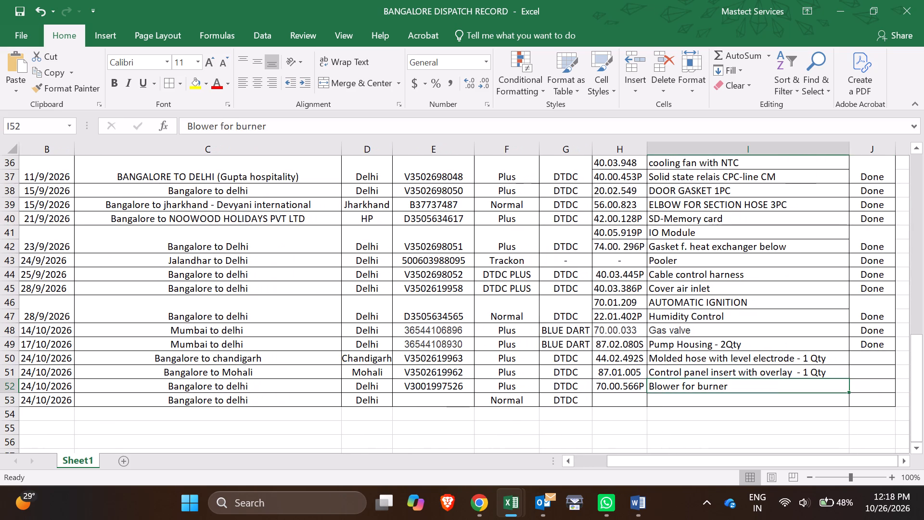
left_click(280, 127)
key("space")
type("- 1")
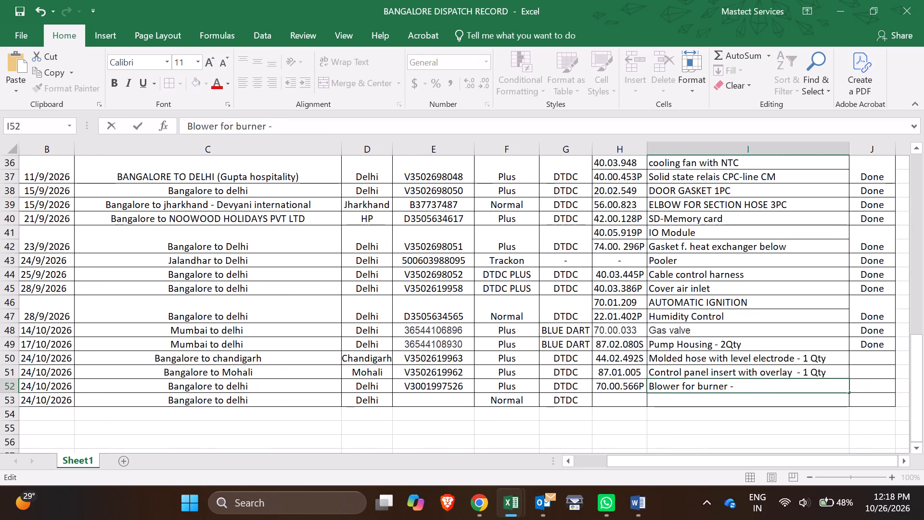
key("space")
type("Qty")
key("Return")
key("Left")
key("Left")
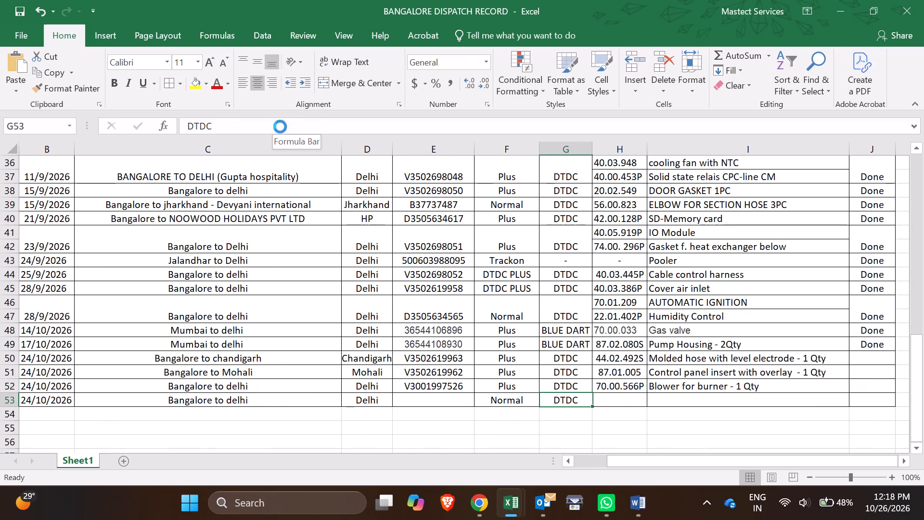
key("ctrl+s")
key("ctrl+s")
Select the empty consignment number cell E53 in the last Bangalore to delhi row and look through the other open windows.
key("Left")
key("Left")
key("alt+Tab")
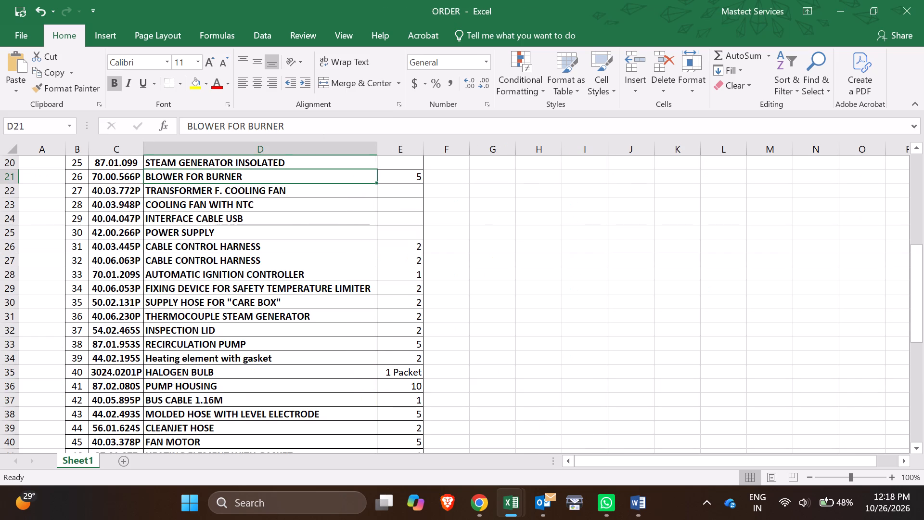
key("alt+Tab")
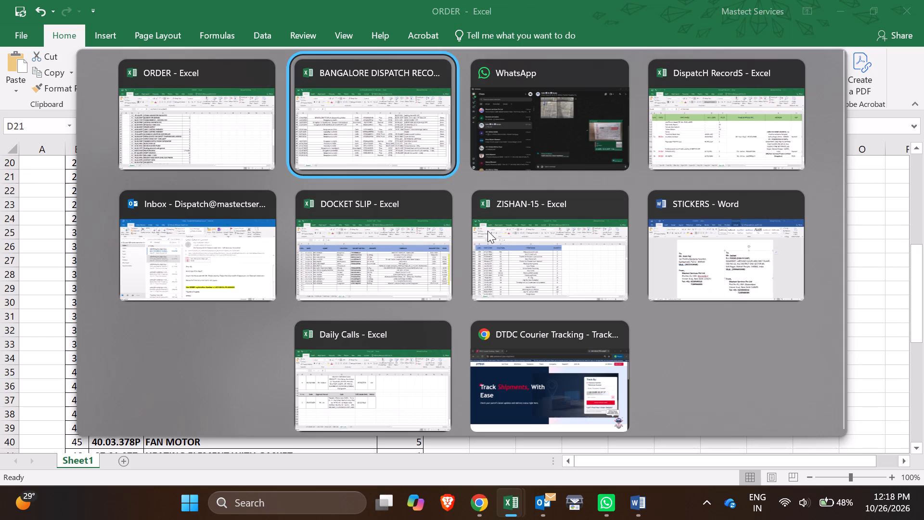
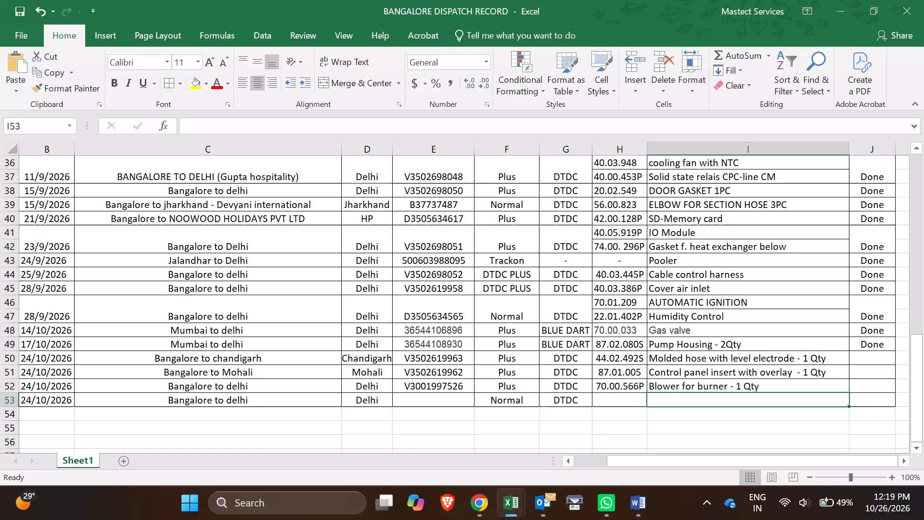
Enter the description "Perforated tray - 5 Pcs & Combi pro - 1 Pcs" in cell I53 of the last Bangalore to delhi row.
type("Perfo")
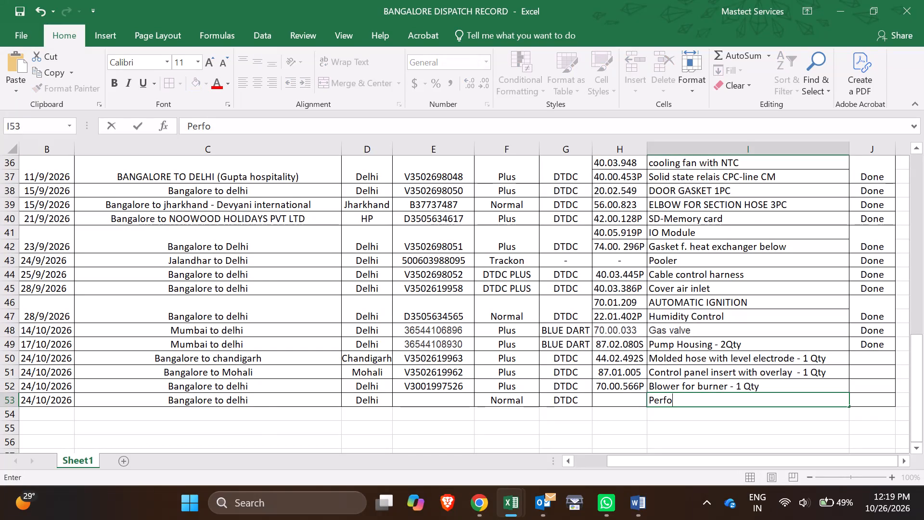
type("ra")
type("ted")
key("space")
type("trau")
key("space")
key("BackSpace")
key("BackSpace")
type("y and")
key("space")
key("BackSpace")
key("BackSpace")
key("BackSpace")
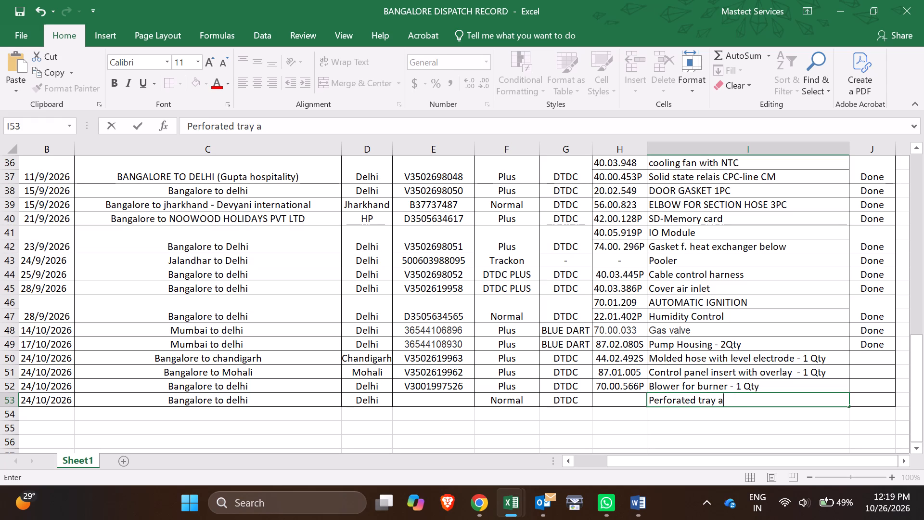
key("BackSpace")
type("- 5 PCs")
key("space")
key("BackSpace")
key("BackSpace")
key("BackSpace")
type("cs")
key("space")
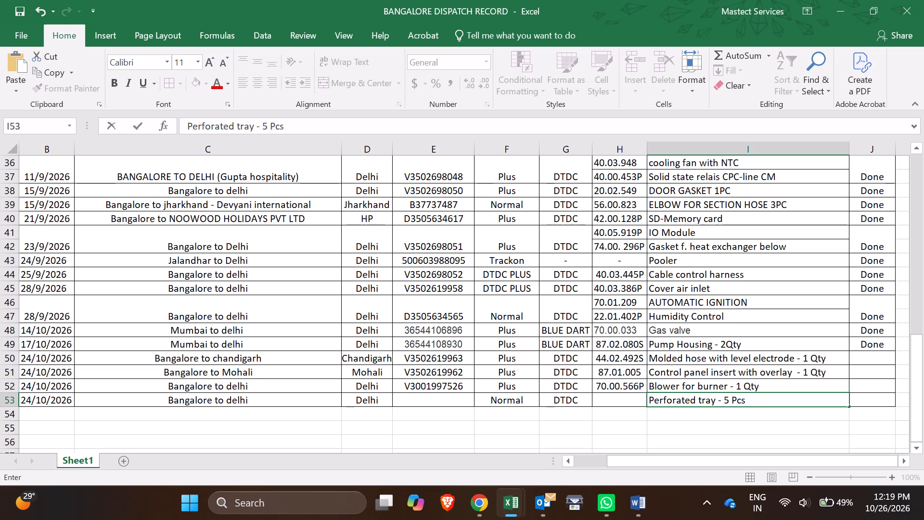
type("&")
key("space")
type("Com")
type("bi")
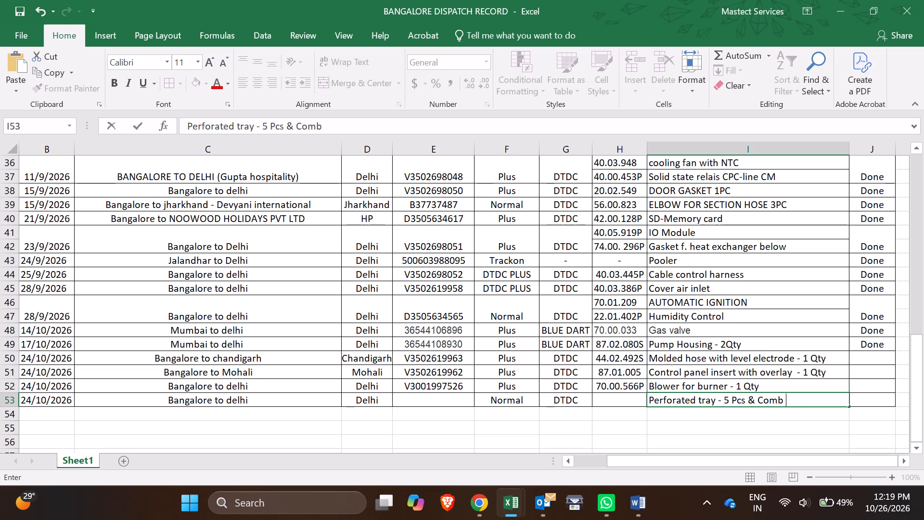
key("space")
key("BackSpace")
type("pro")
key("space")
key("BackSpace")
key("BackSpace")
key("BackSpace")
key("BackSpace")
key("space")
type("pro-")
key("space")
key("BackSpace")
key("BackSpace")
key("space")
type("- 1 Q")
key("BackSpace")
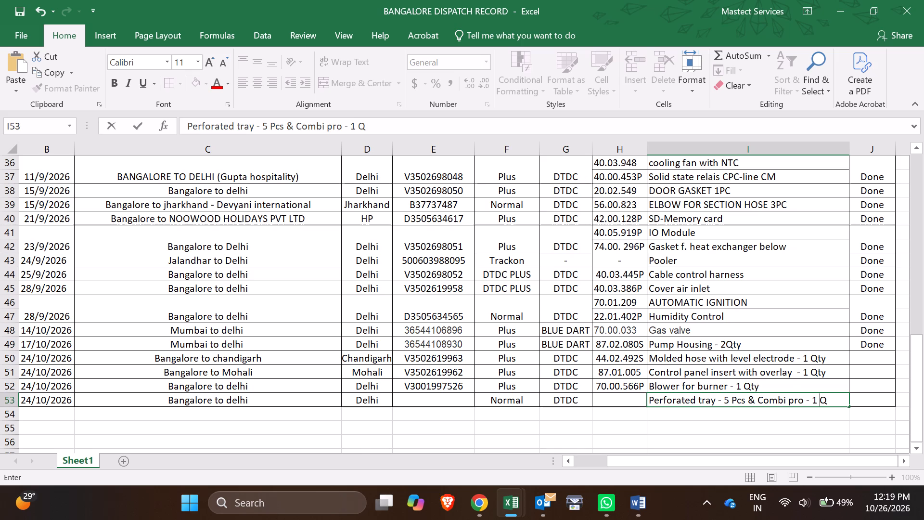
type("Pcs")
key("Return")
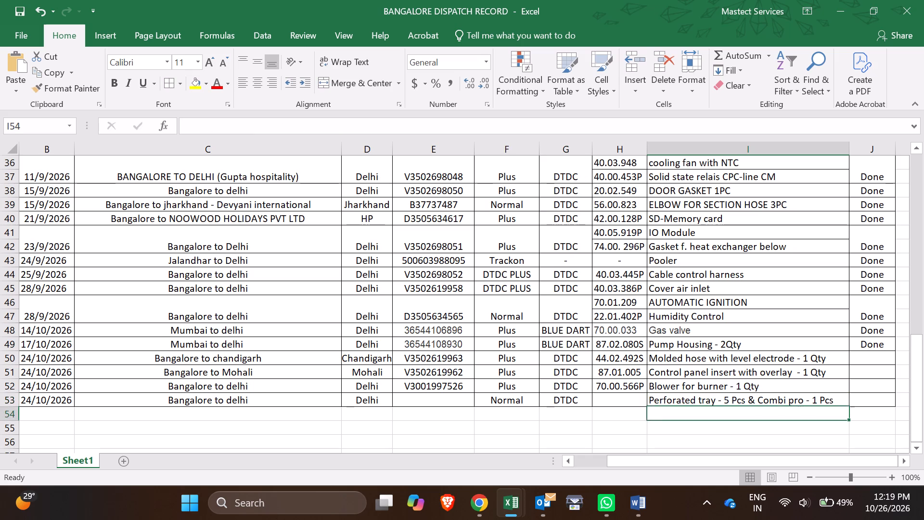
Enter a centred "-" in part number cell H53 of the last Bangalore to delhi row and save the dispatch record.
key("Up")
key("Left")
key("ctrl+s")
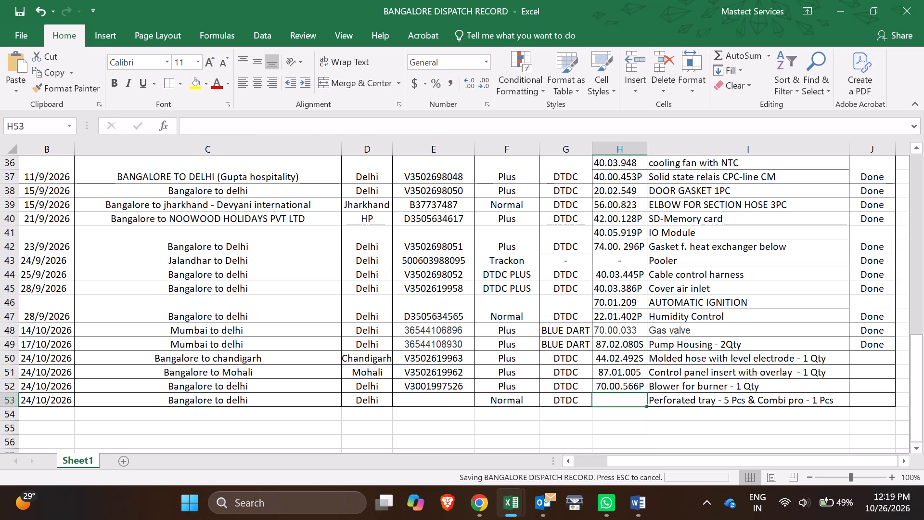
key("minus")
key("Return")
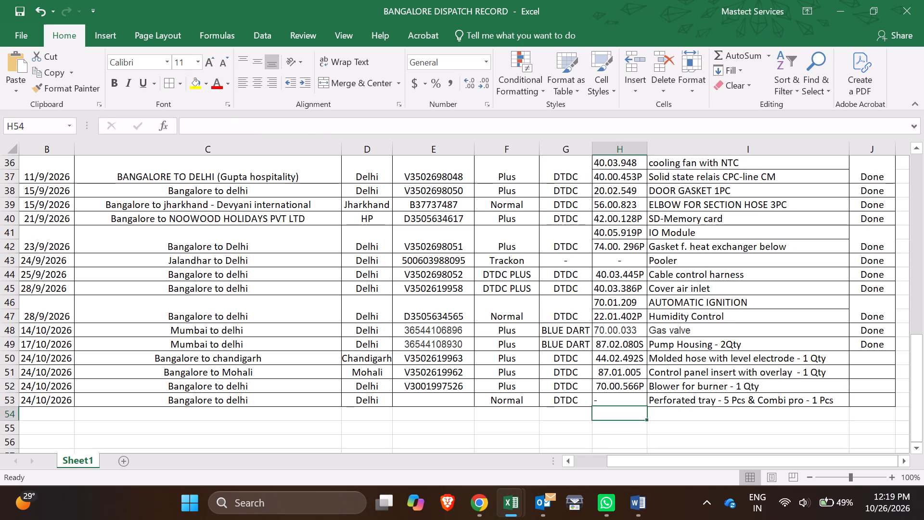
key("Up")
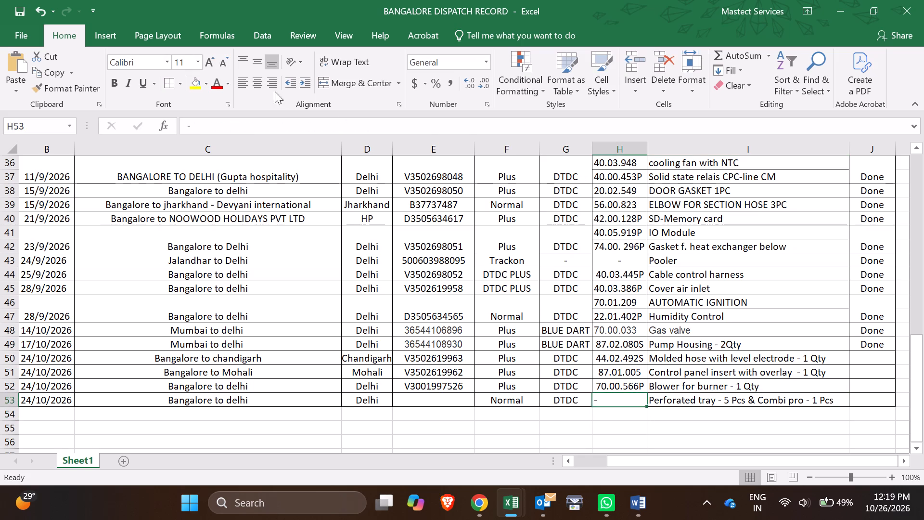
left_click(259, 87)
key("Left")
key("Left")
key("Left")
key("ctrl+s")
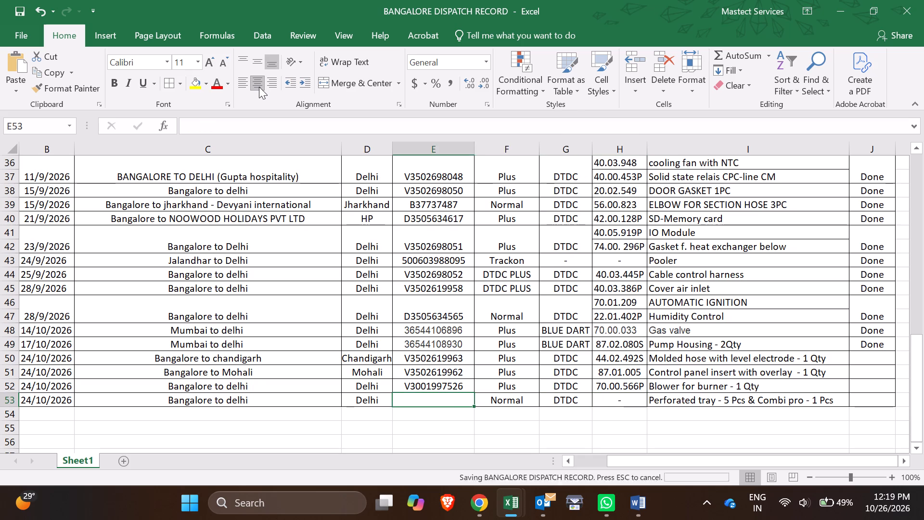
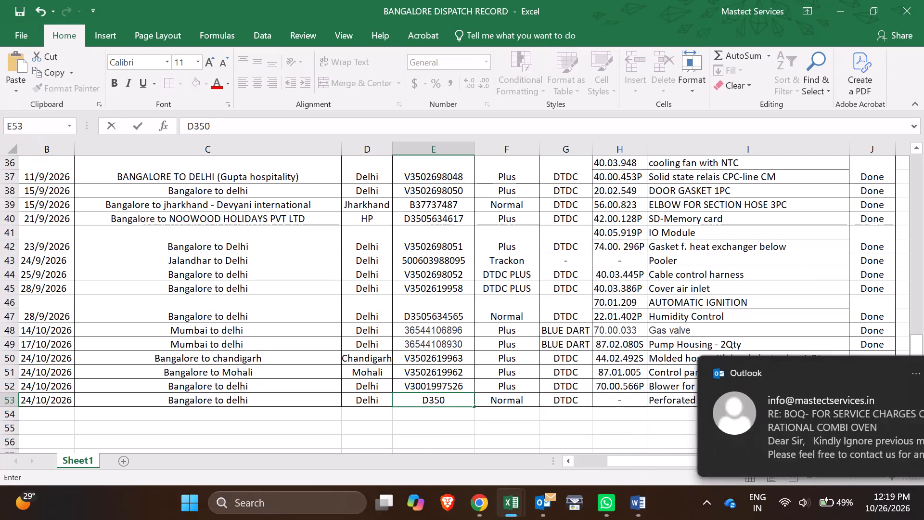
Continue entering the consignment number in cell E53 of the last Bangalore to delhi row, adding 56 after D350.
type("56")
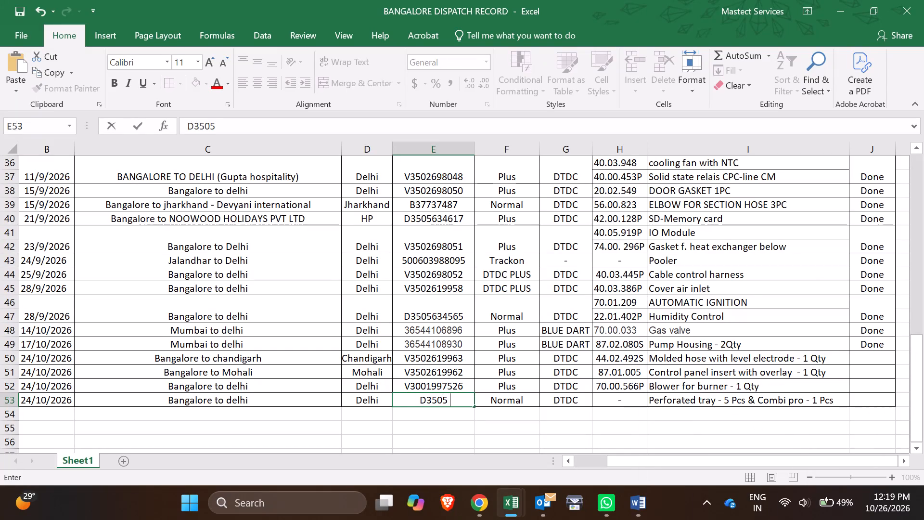
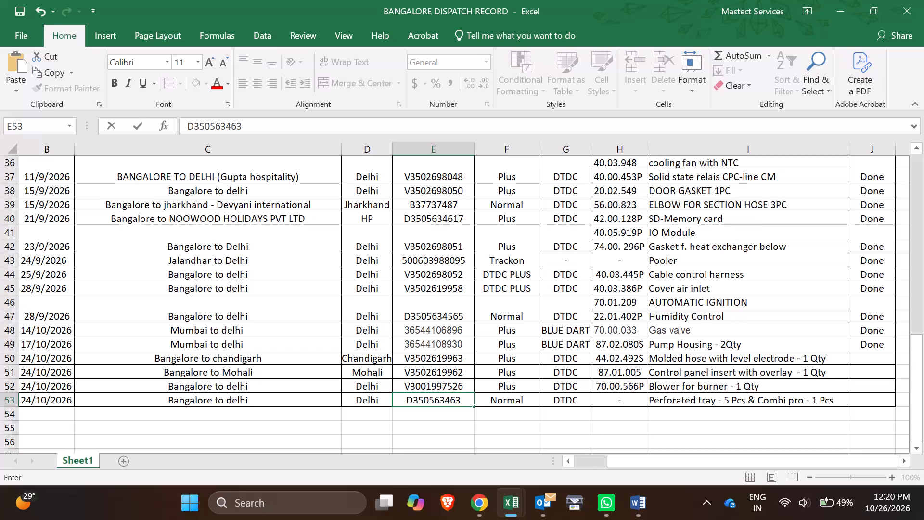
key("Return")
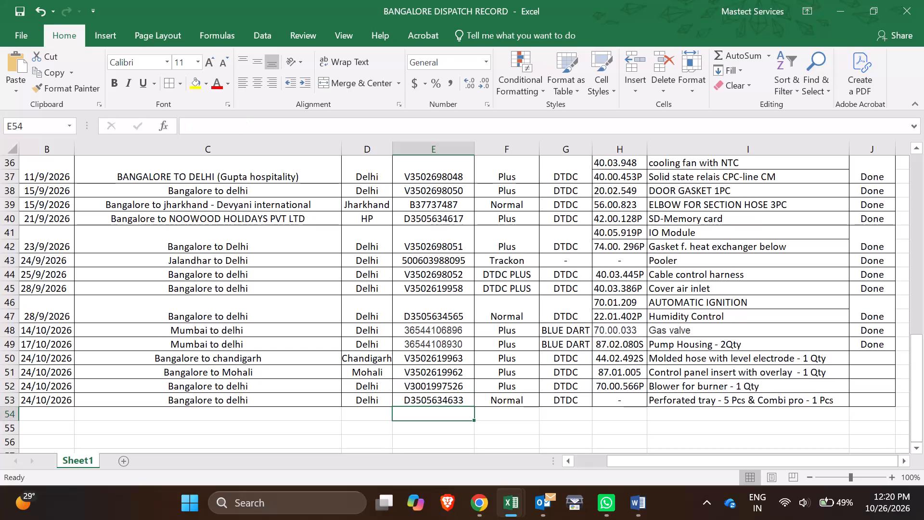
key("ctrl+s")
key("ctrl+s")
key("ctrl+s")
Copy the Bangalore to chandigarh consignment number from cell E50 and switch to the DTDC tracking page in Chrome.
key("Up")
key("Up")
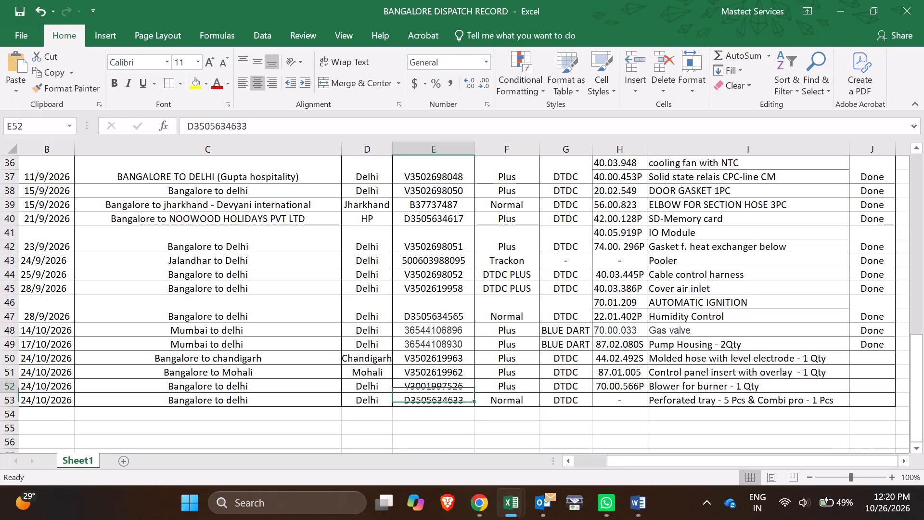
key("Up")
key("Up")
key("ctrl+c")
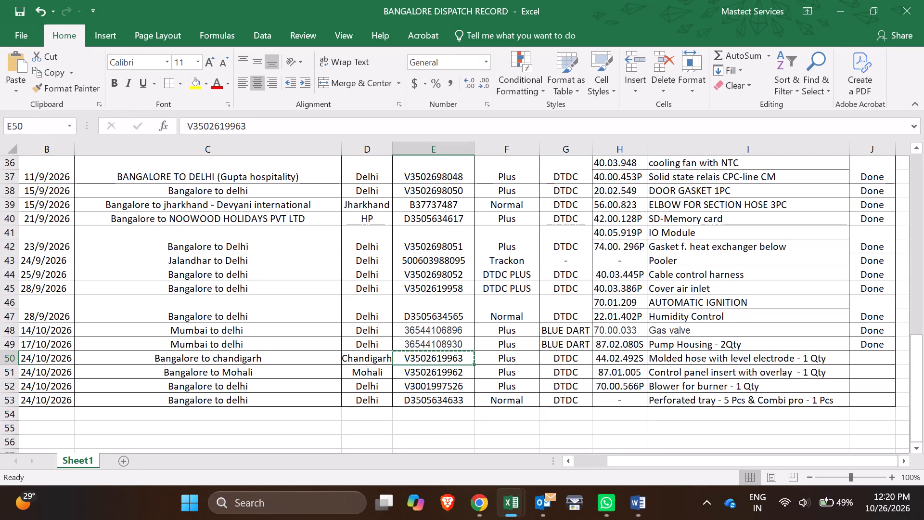
key("alt+Tab")
key("alt+Tab")
key("alt+Tab")
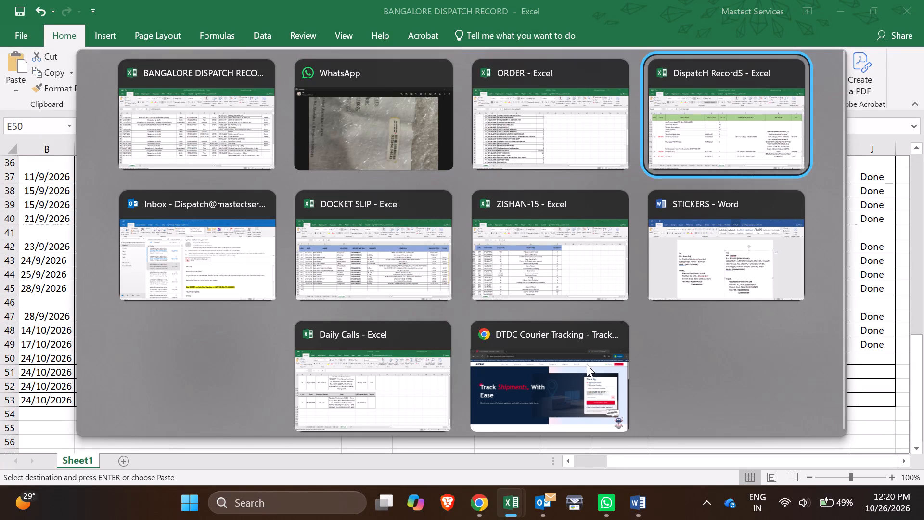
key("alt+Tab")
key("alt+Tab")
key("alt+Tab")
key("alt+Tab")
key("alt+Tab")
key("alt+Tab")
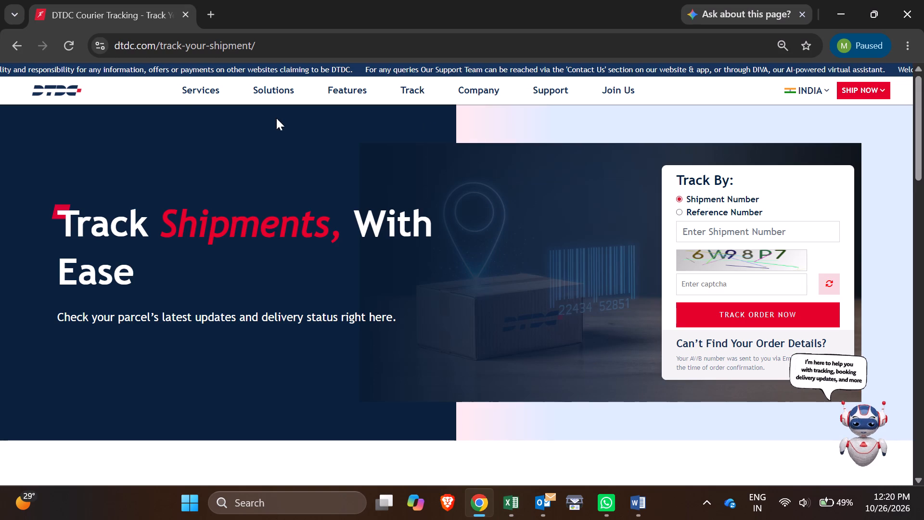
left_click(71, 47)
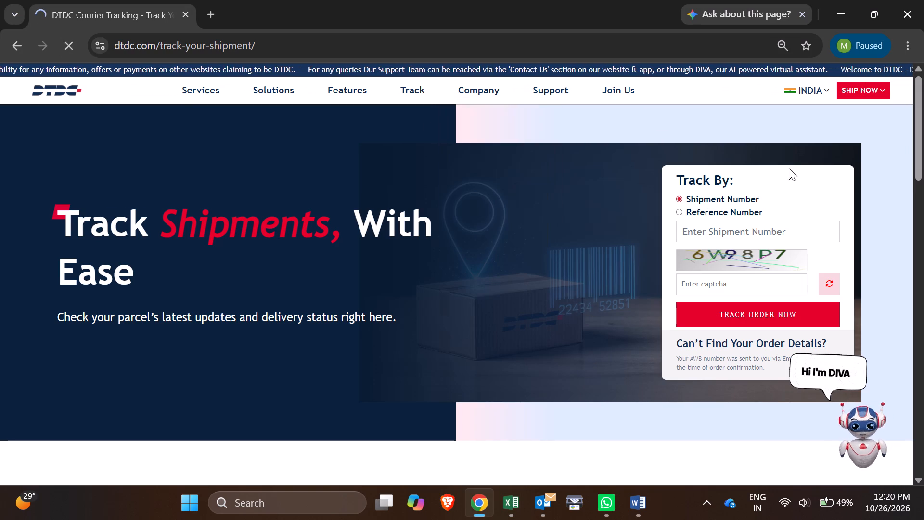
left_click(761, 231)
key("ctrl+v")
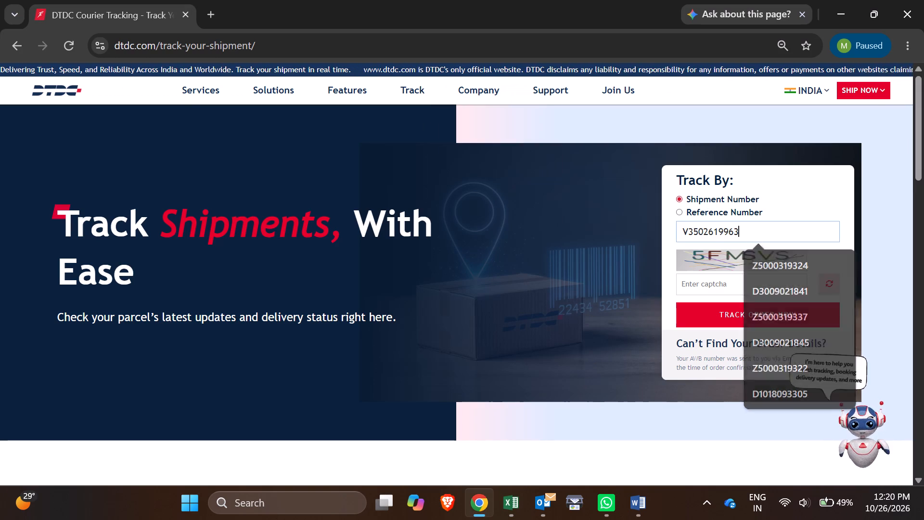
left_click(745, 287)
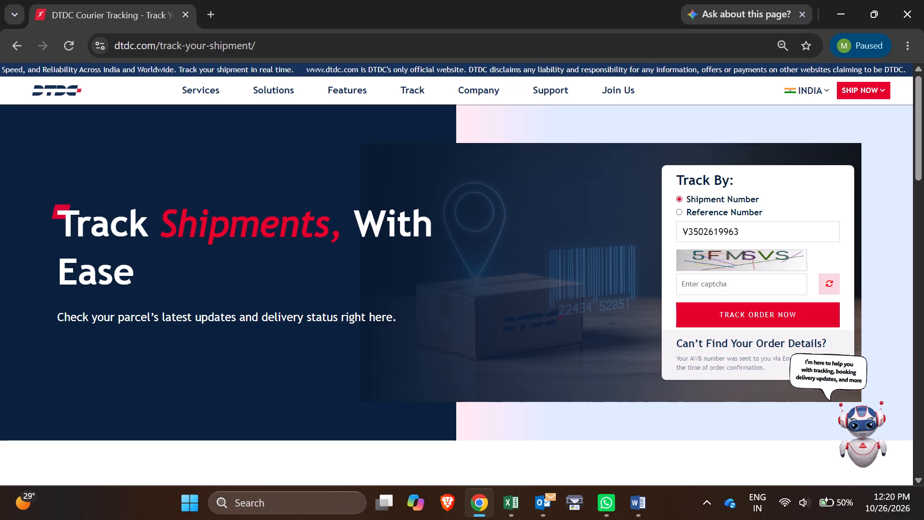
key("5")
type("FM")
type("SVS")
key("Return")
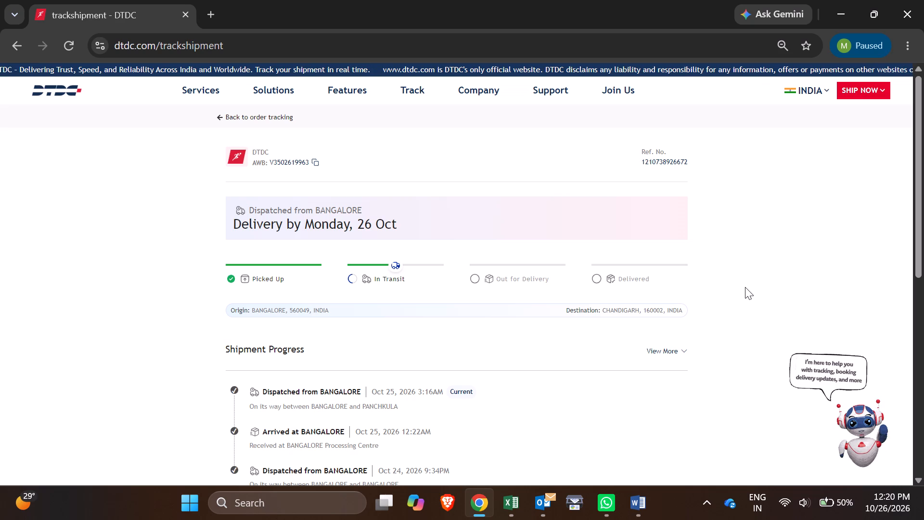
scroll(544, 320, "down", 1)
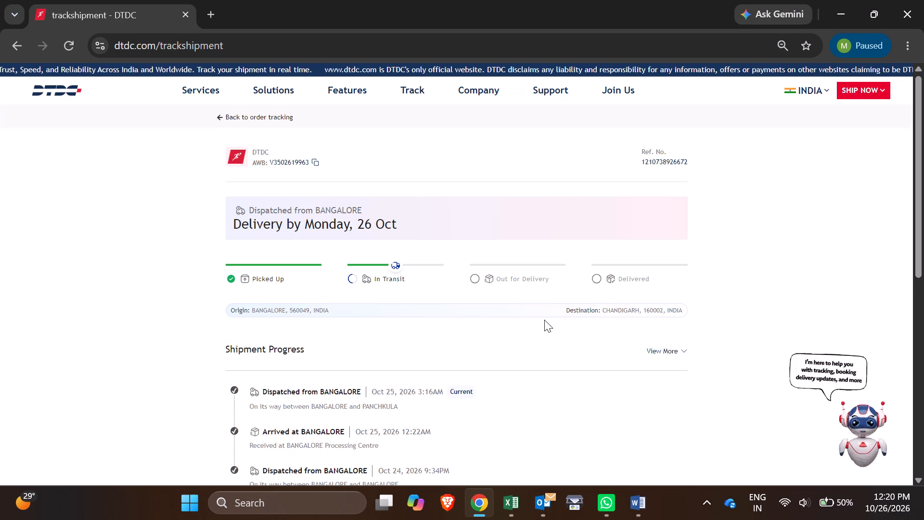
scroll(544, 320, "down", 1)
scroll(544, 320, "up", 1)
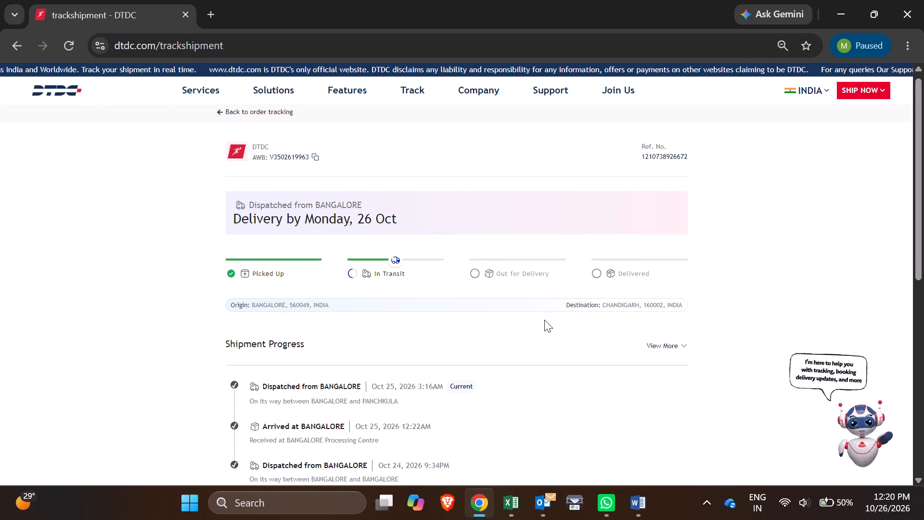
key("alt+Tab")
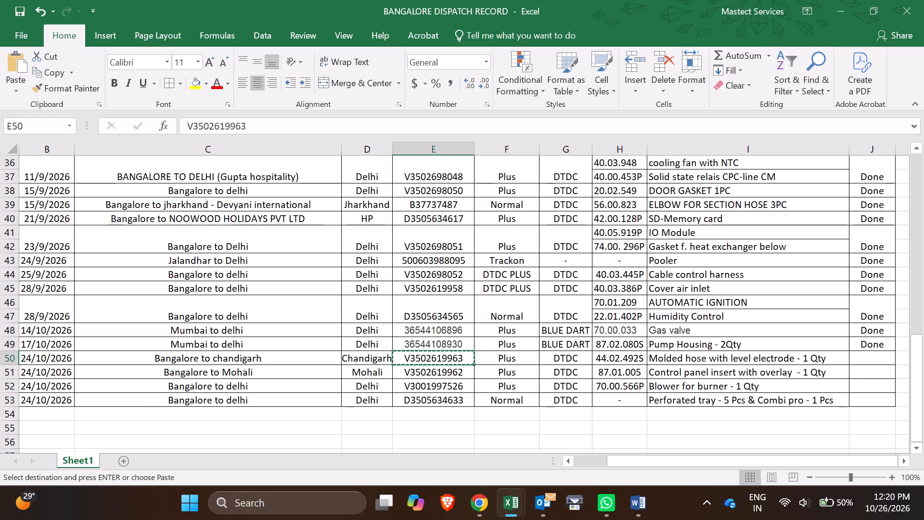
Save the BANGALORE DISPATCH RECORD workbook.
key("ctrl+s")
key("Down")
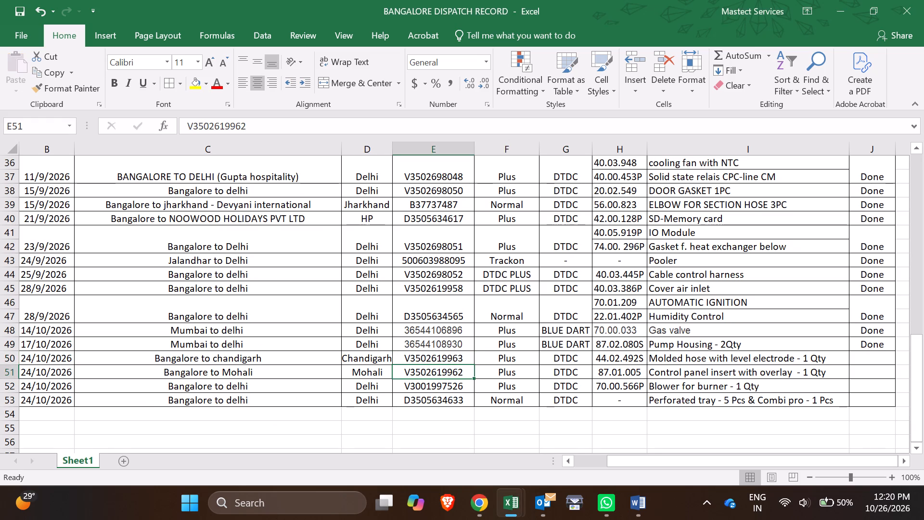
key("ctrl+c")
key("alt+Tab")
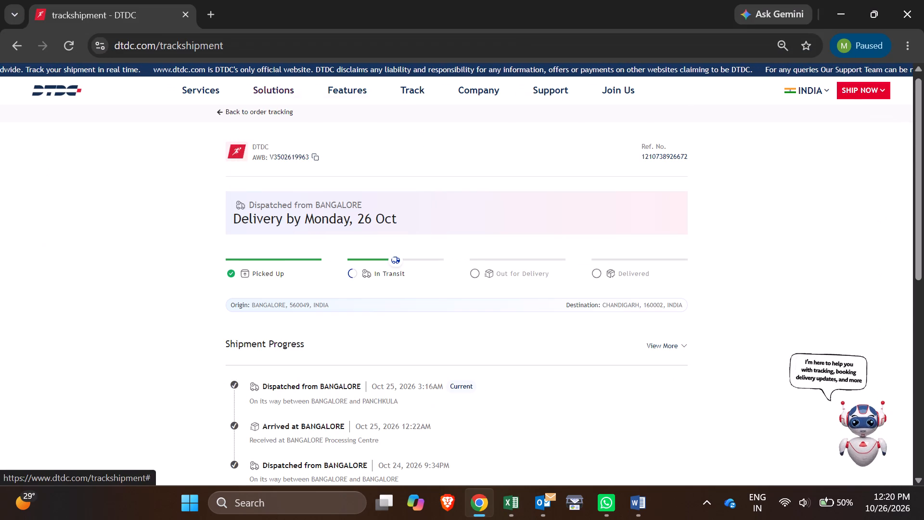
left_click(232, 110)
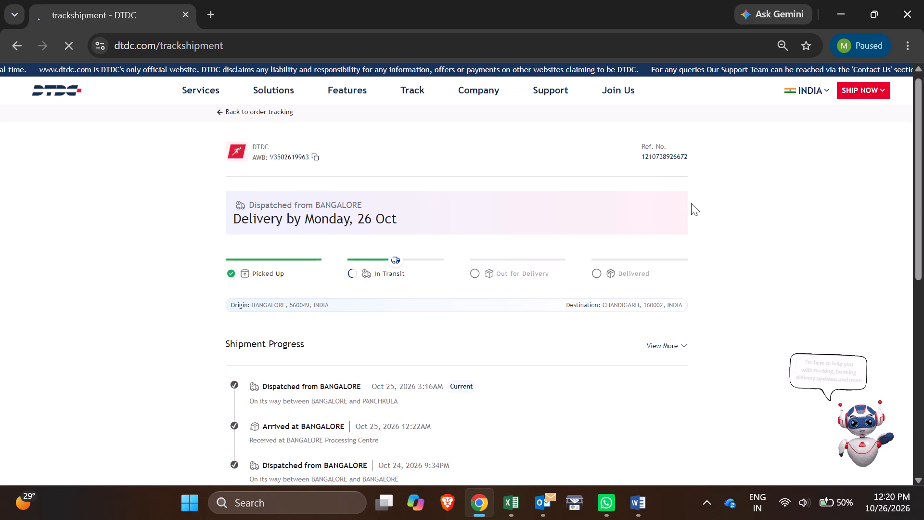
left_click(720, 231)
key("ctrl+v")
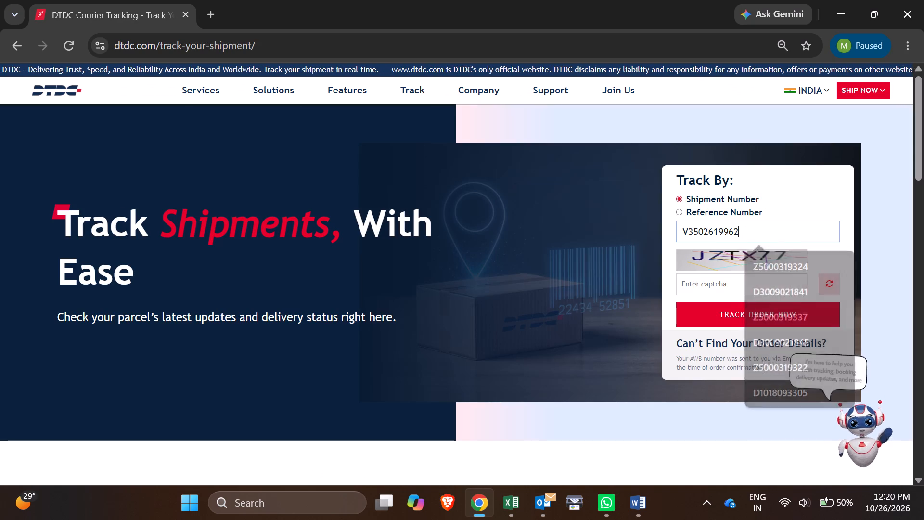
left_click(715, 285)
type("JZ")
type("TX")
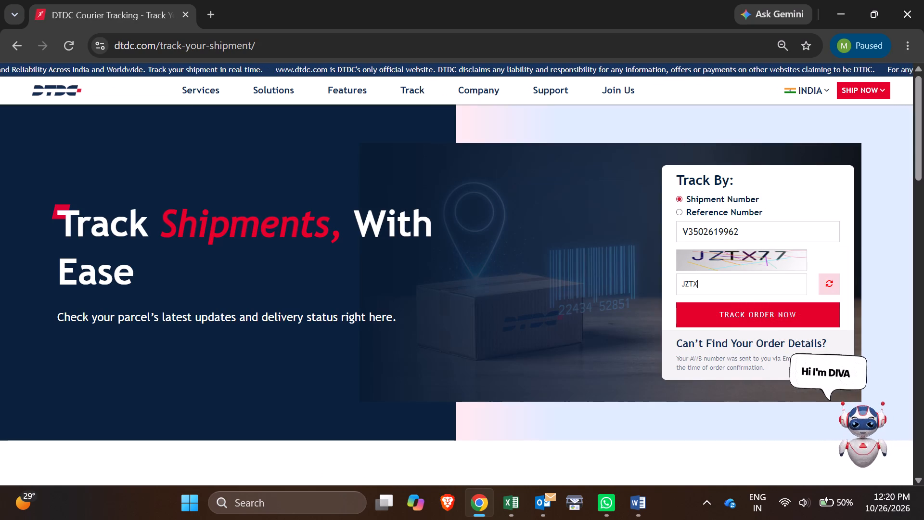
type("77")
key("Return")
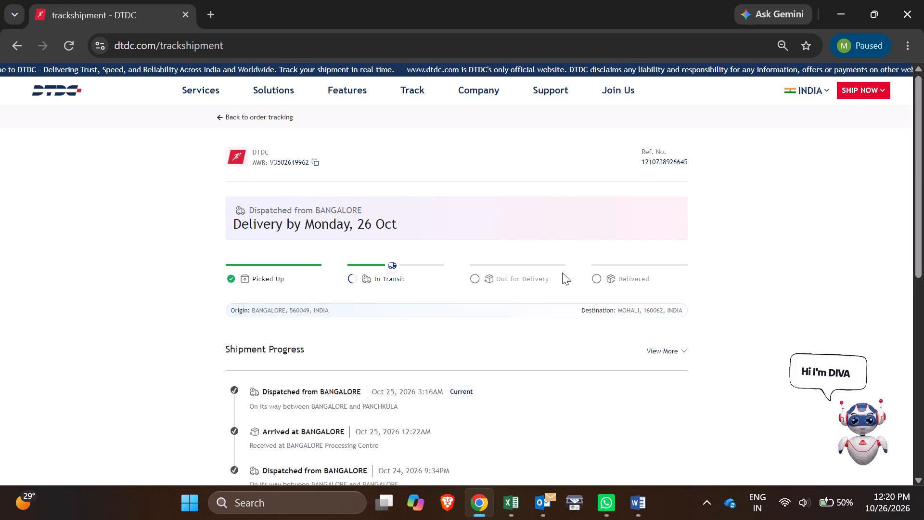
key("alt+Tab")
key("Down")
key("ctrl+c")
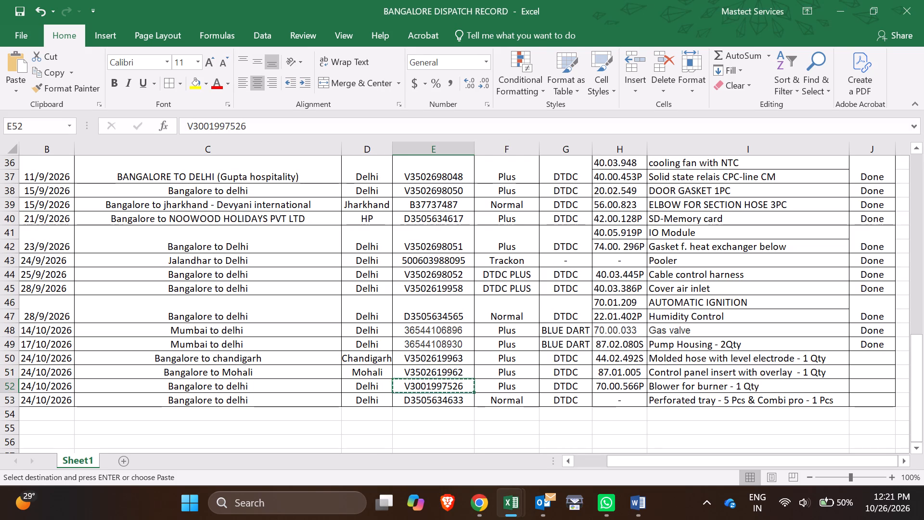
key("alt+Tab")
left_click(222, 113)
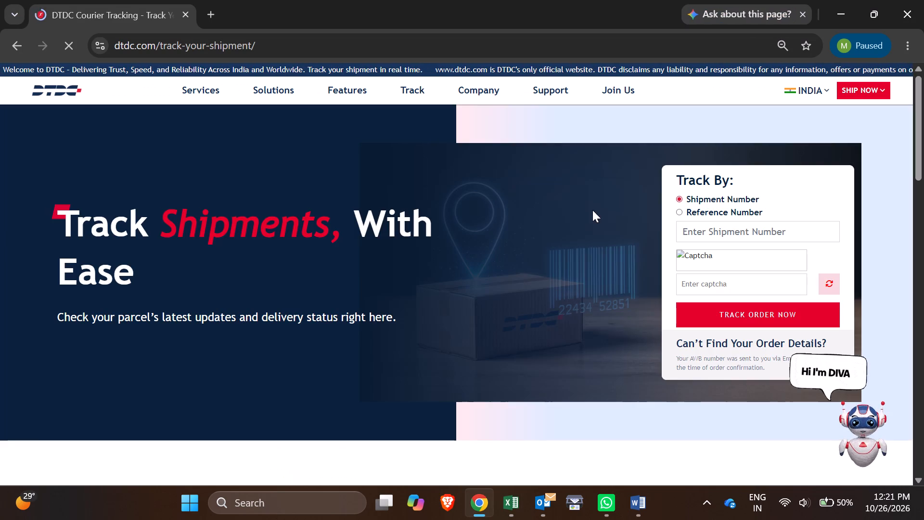
left_click(694, 233)
key("ctrl+v")
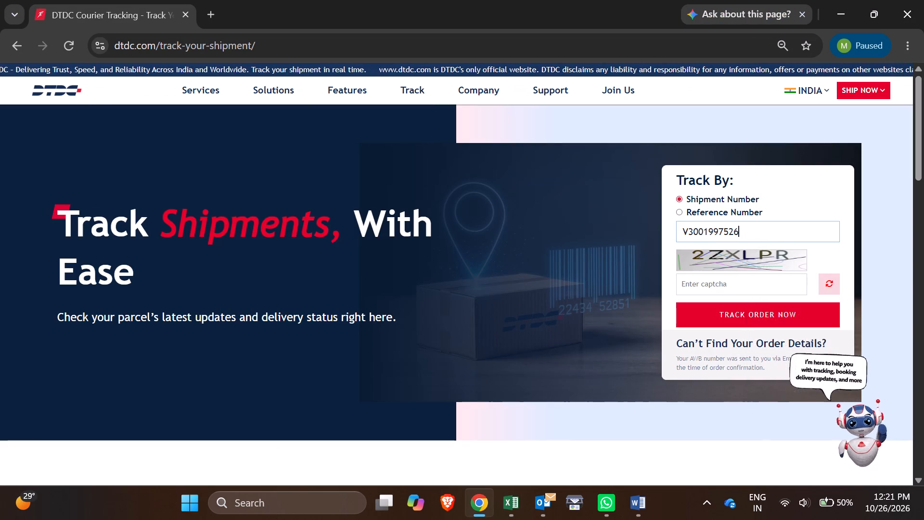
left_click(700, 282)
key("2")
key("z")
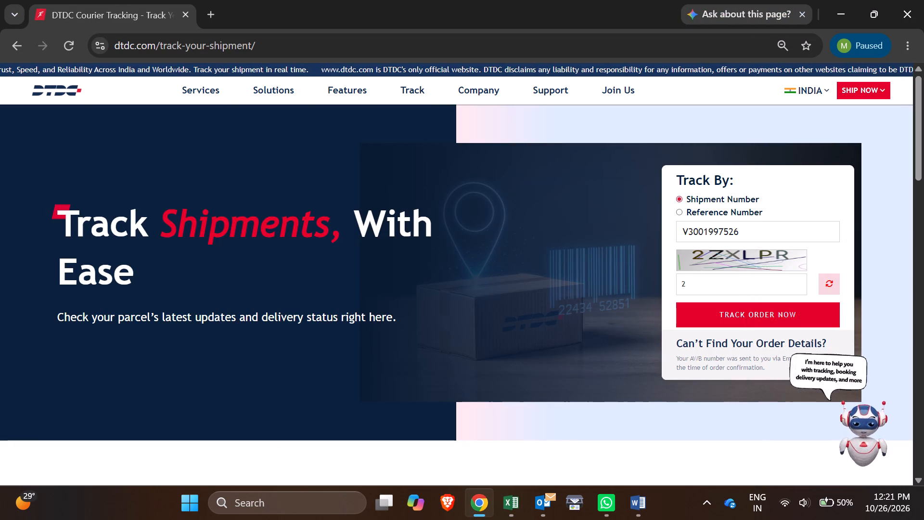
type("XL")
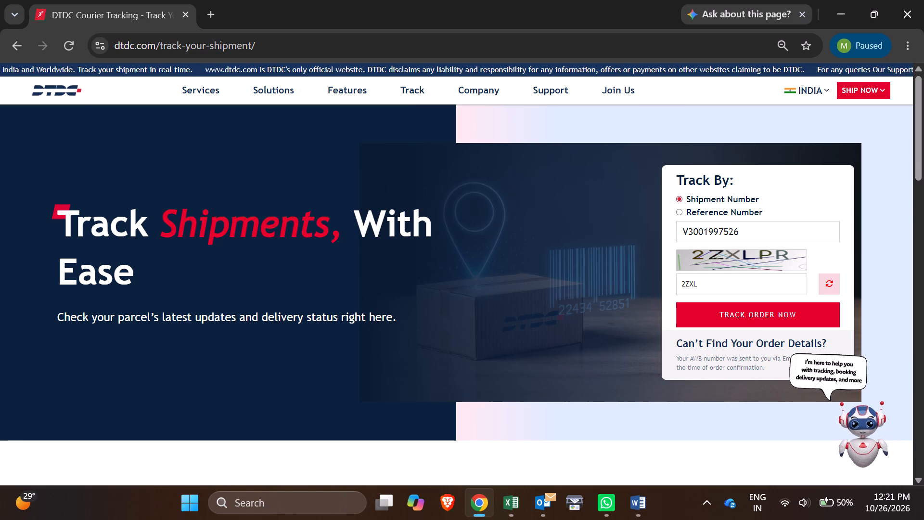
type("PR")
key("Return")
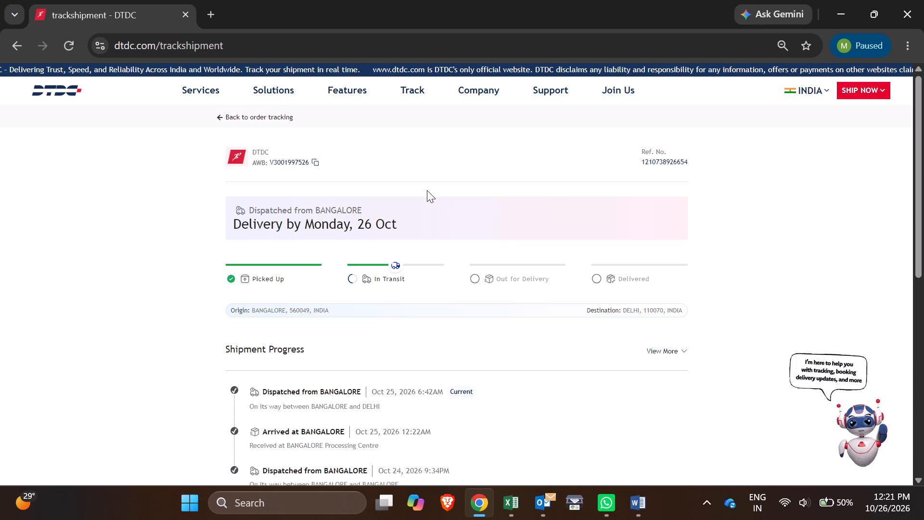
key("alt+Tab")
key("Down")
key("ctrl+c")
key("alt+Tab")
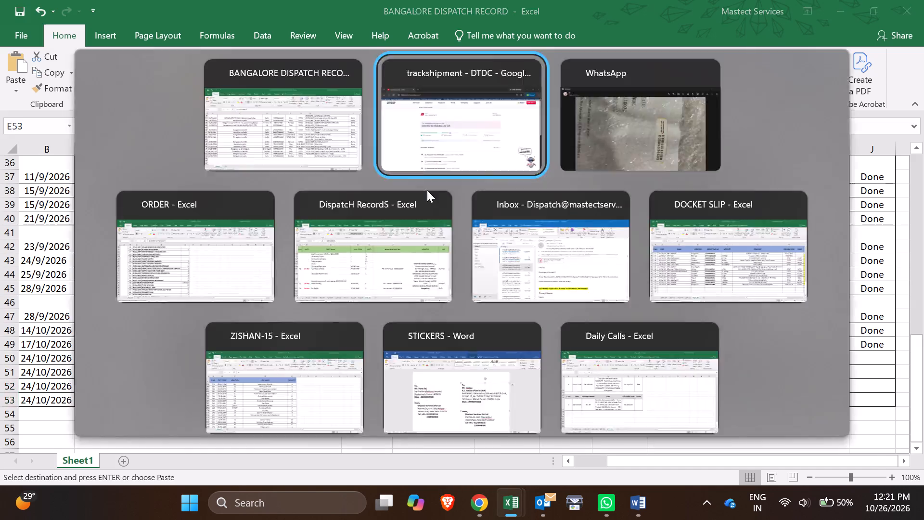
left_click(232, 113)
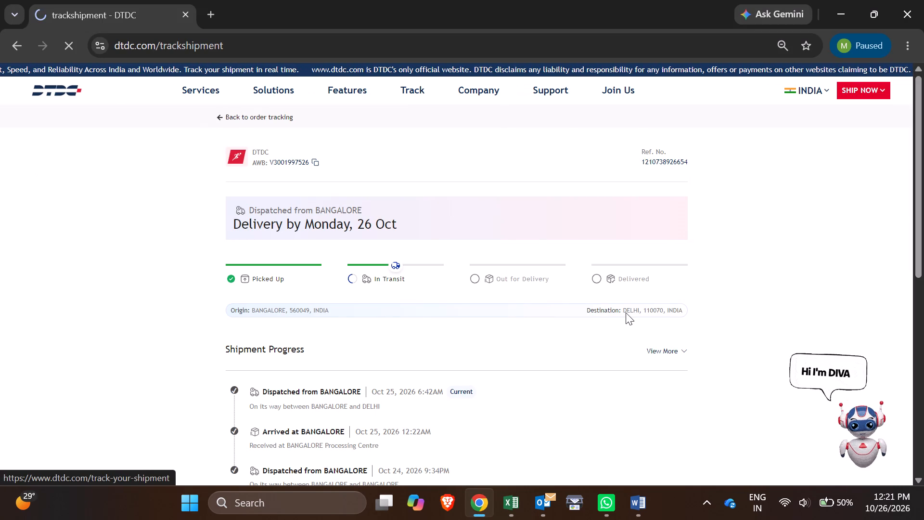
left_click(716, 234)
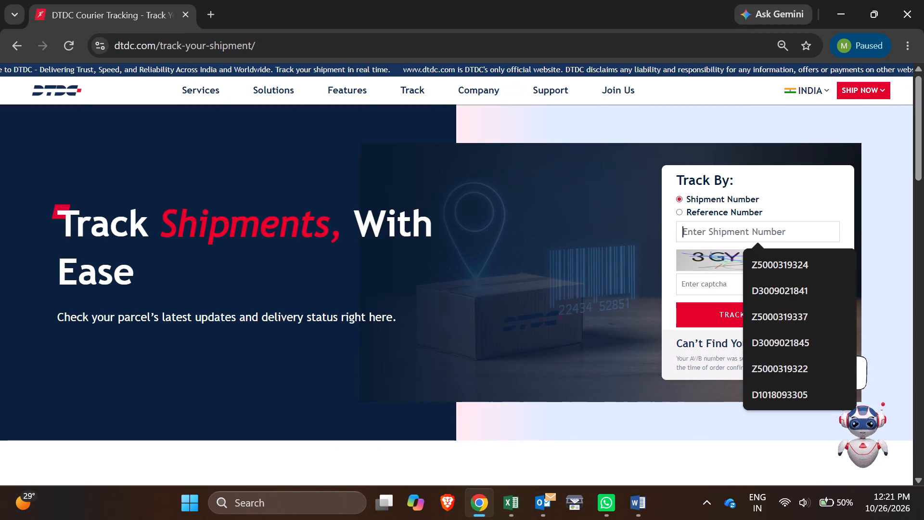
key("ctrl+v")
left_click(715, 285)
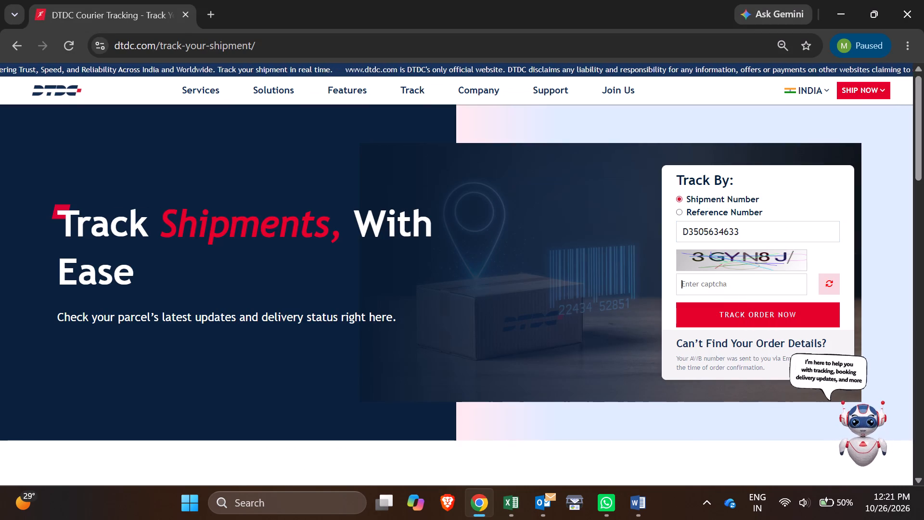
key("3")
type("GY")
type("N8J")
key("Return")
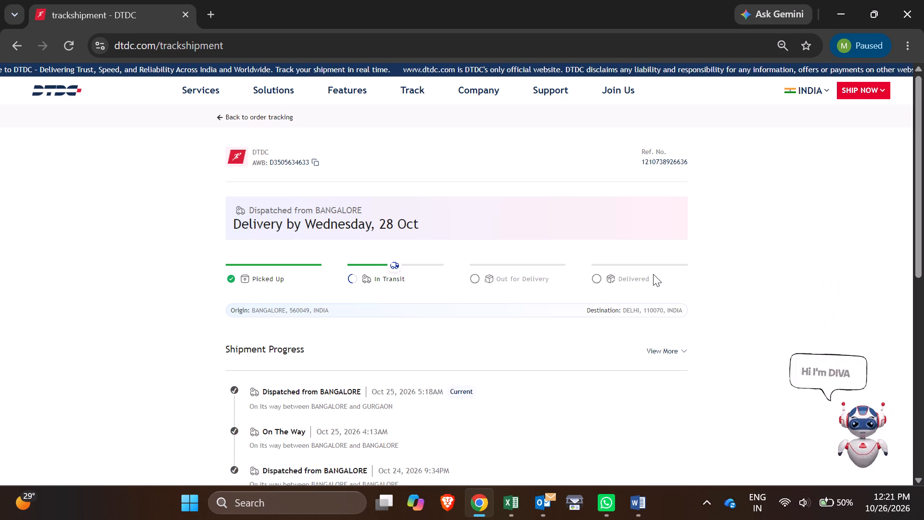
Return to the BANGALORE DISPATCH RECORD workbook from the DTDC tracking page, save it and close it.
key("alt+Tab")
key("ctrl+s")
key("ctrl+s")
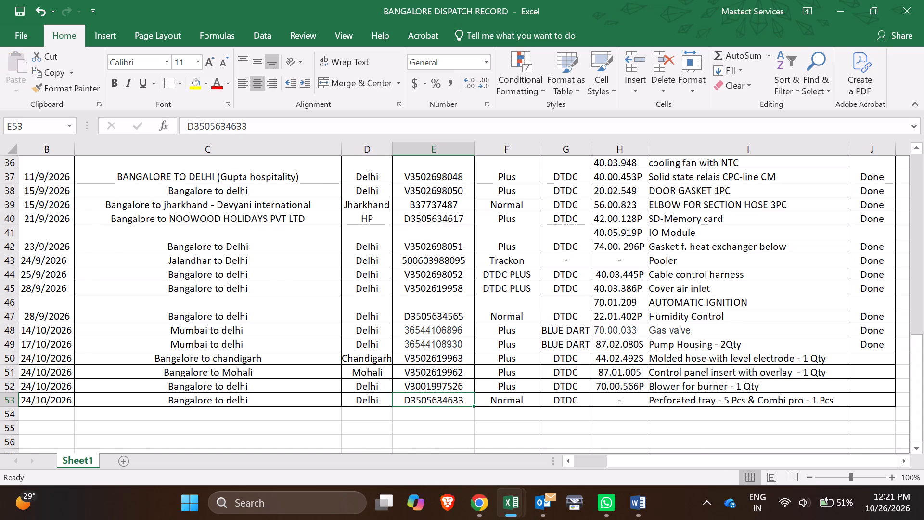
scroll(390, 279, "right", 5)
key("ctrl+s")
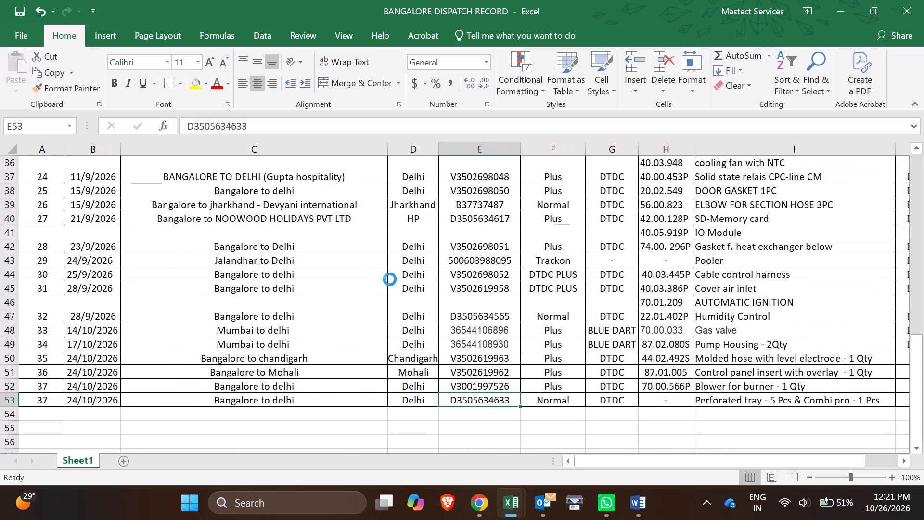
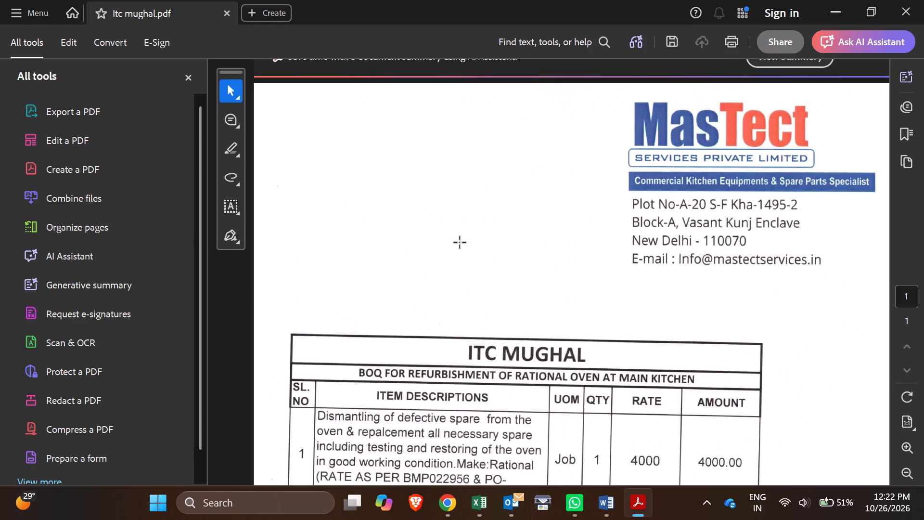
Review the BOQ table for the Rational oven refurbishment in the Itc mughal PDF.
scroll(460, 243, "down", 2)
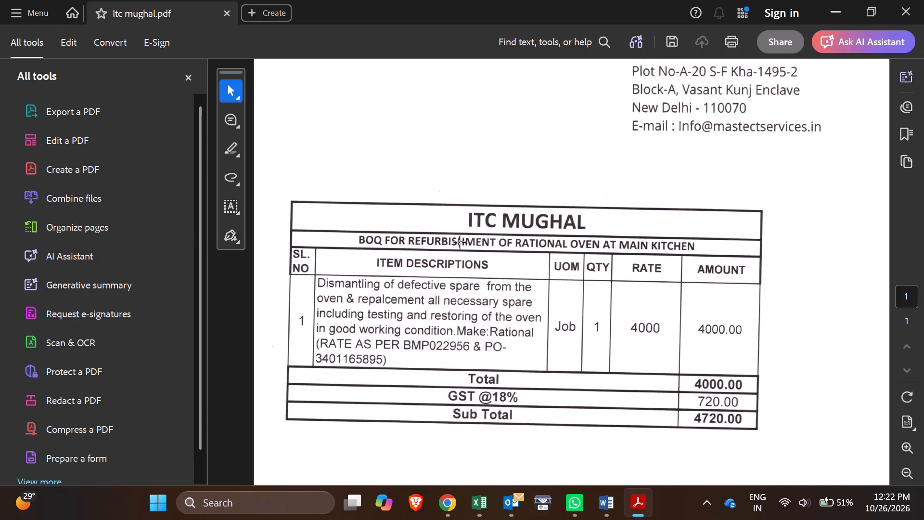
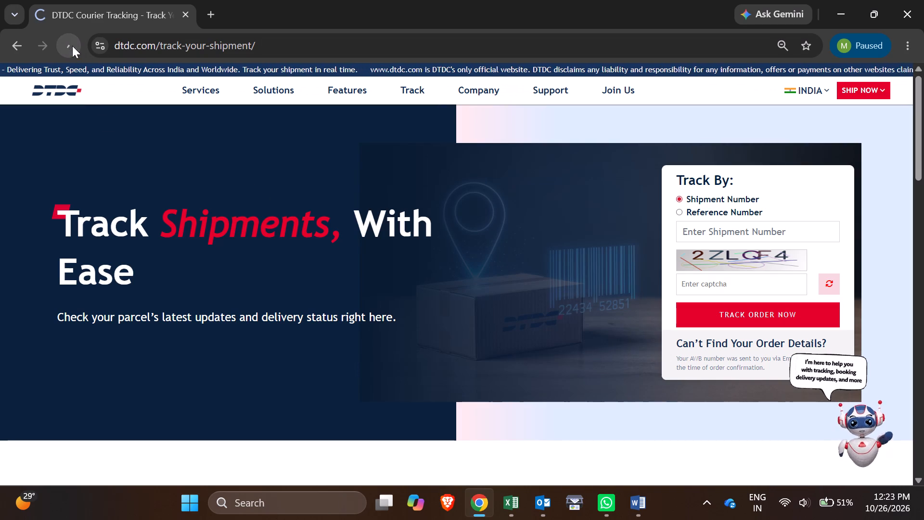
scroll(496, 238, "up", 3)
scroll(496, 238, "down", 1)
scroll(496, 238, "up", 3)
Switch from the DTDC tracking page to the DispatcH RecordS workbook in Excel, at the Oct 26 dispatch entries.
key("alt+Tab")
key("alt+Down")
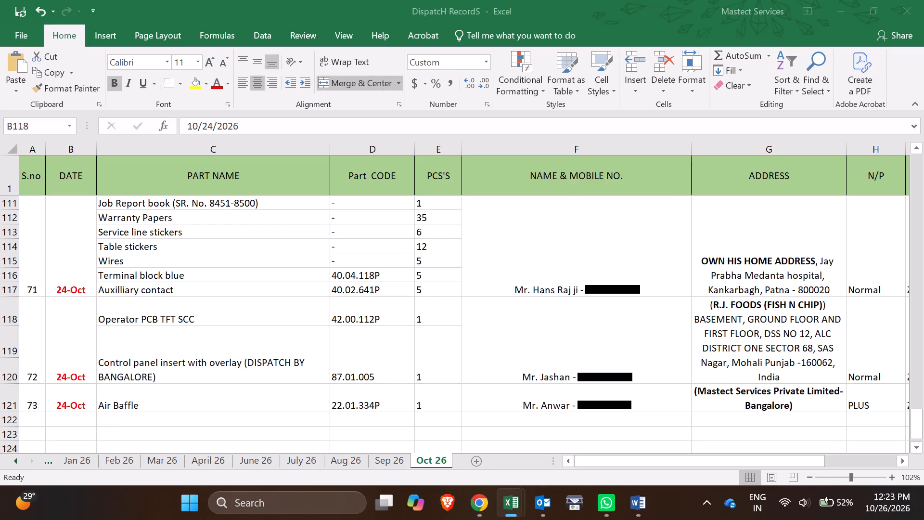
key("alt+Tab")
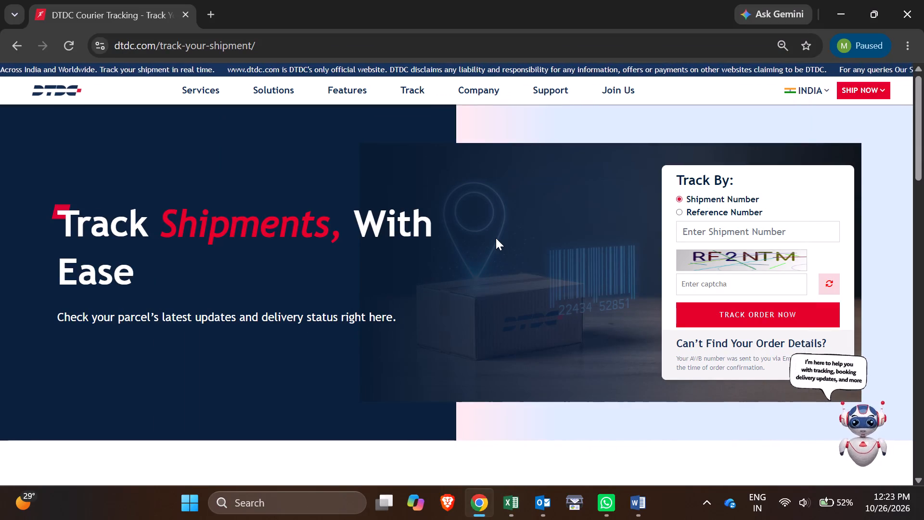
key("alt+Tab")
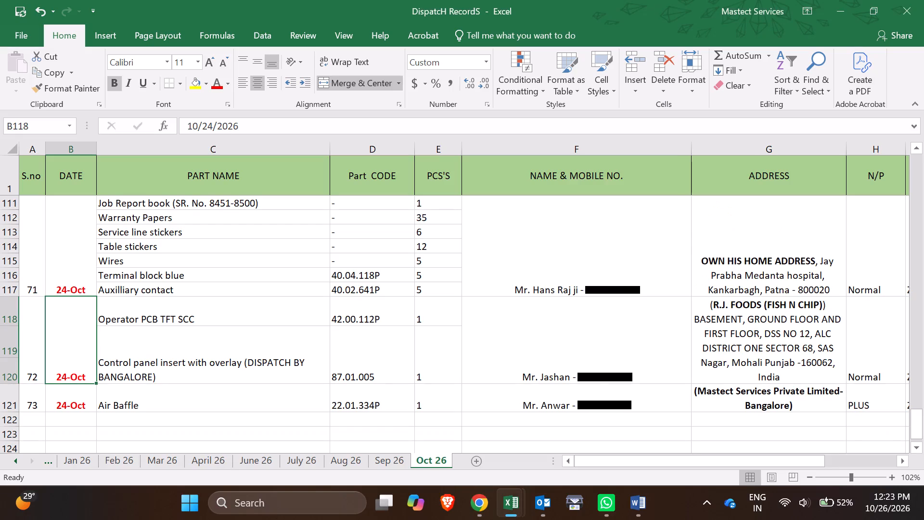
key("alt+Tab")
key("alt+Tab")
Review the 24-Oct entries 72 and 73 on the Oct 26 sheet of DispatcH RecordS, from date through remark.
key("Right")
key("Right")
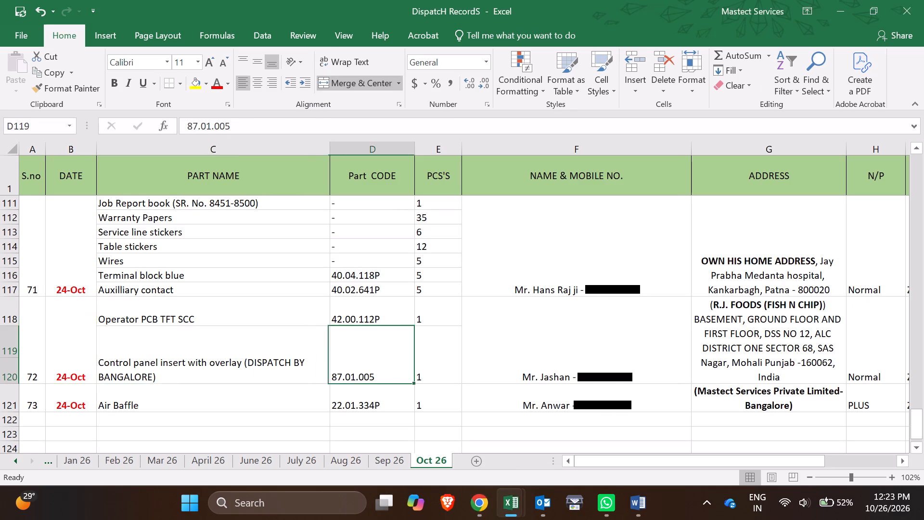
key("Right")
key("Right")
key("Right")
key("Right")
key("Right")
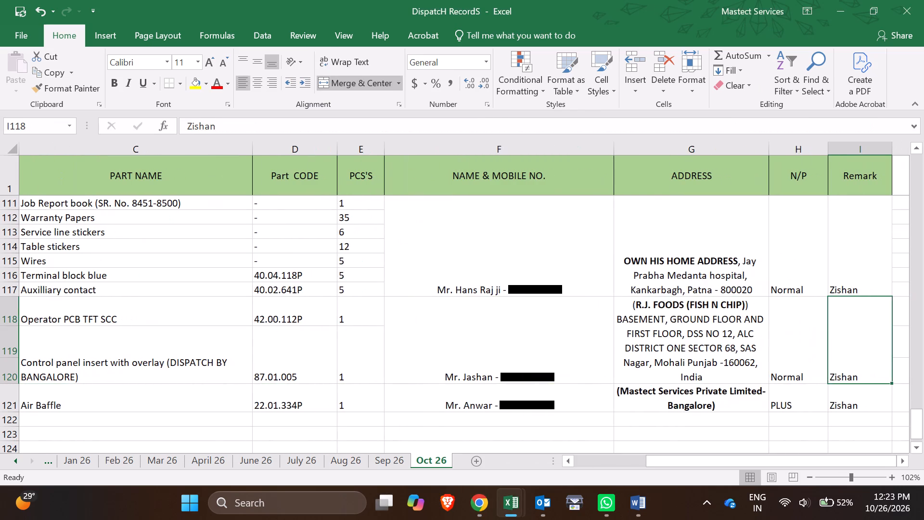
key("Down")
key("Left")
key("Left")
key("Left")
key("Left")
key("Left")
key("Left")
key("Left")
key("Left")
key("Left")
key("Left")
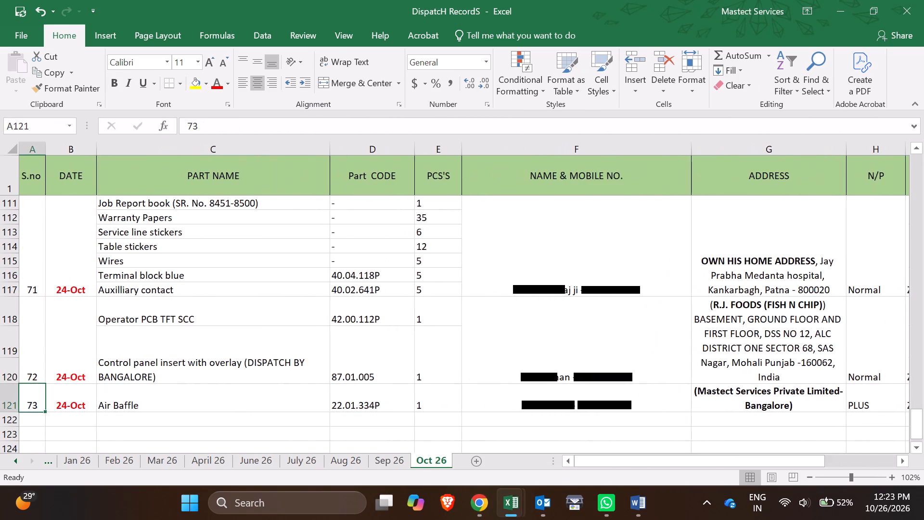
Save the DispatcH RecordS workbook.
key("ctrl+s")
Switch to the ORDER workbook and select the TRANSFORMER F. COOLING FAN description in cell D22.
key("alt+Tab")
key("alt+Down")
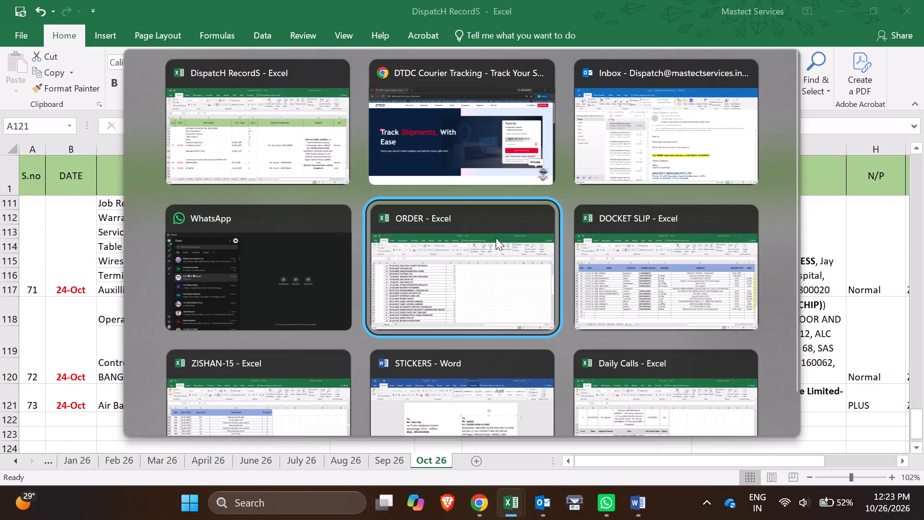
left_click(277, 284)
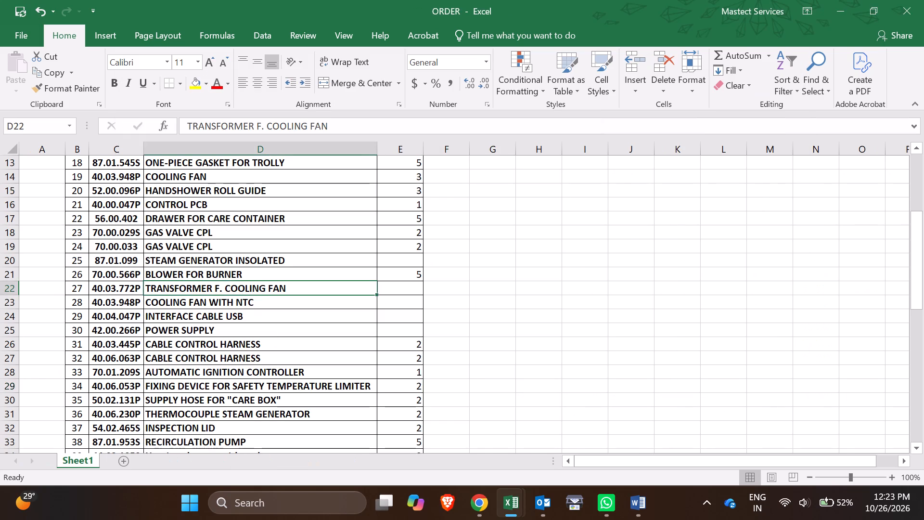
Switch to the DOCKET SLIP workbook and select the empty STATUS cell J58 for the Mumbai Semolina Kitchens Limited docket on OCT-26.
scroll(277, 284, "right", 1)
key("alt+Tab")
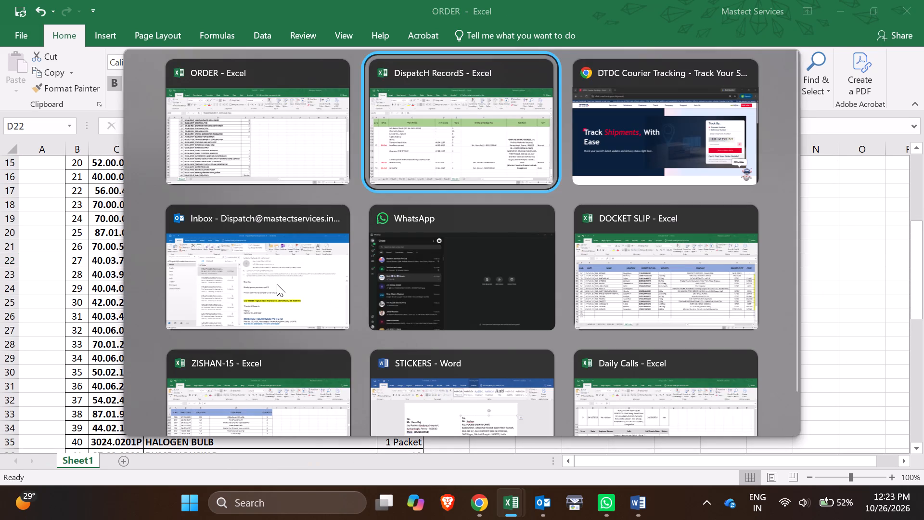
key("alt+Right")
key("alt+Down")
key("alt+Left")
key("alt+Left")
key("alt+Right")
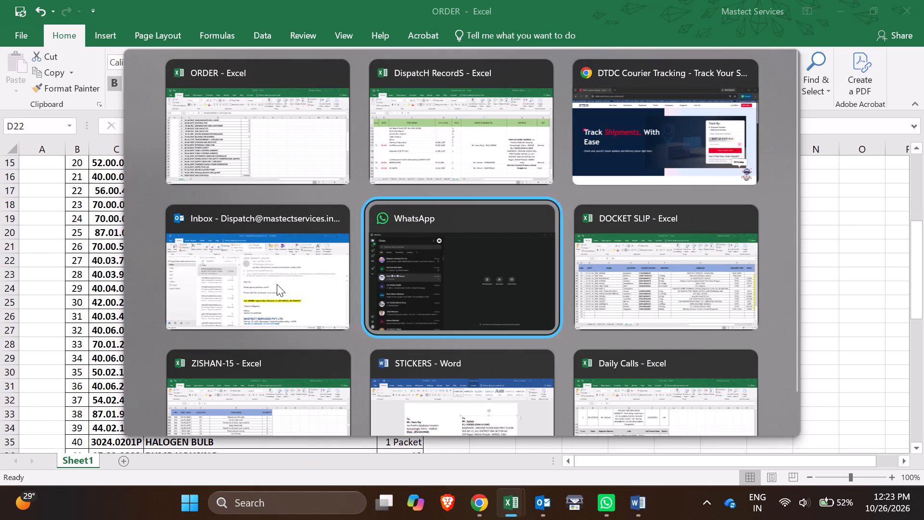
key("alt+Right")
scroll(599, 370, "left", 3)
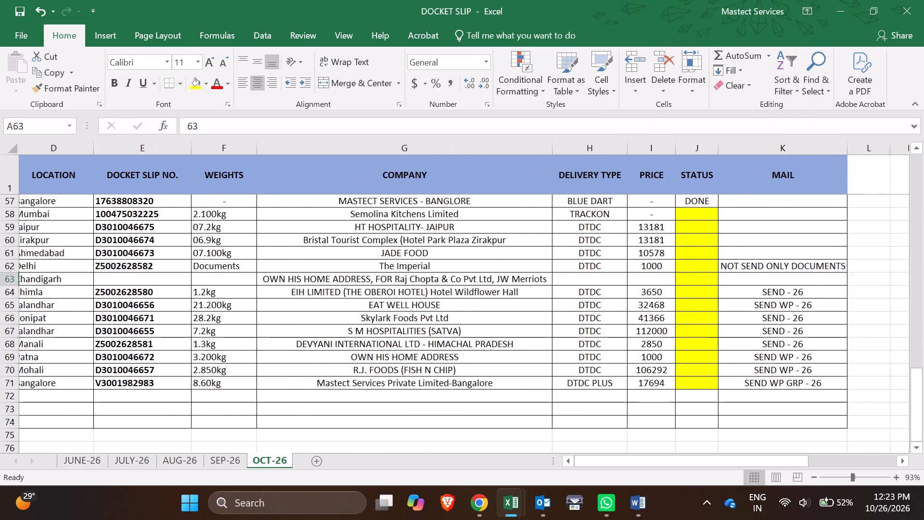
scroll(599, 370, "up", 1)
left_click(690, 291)
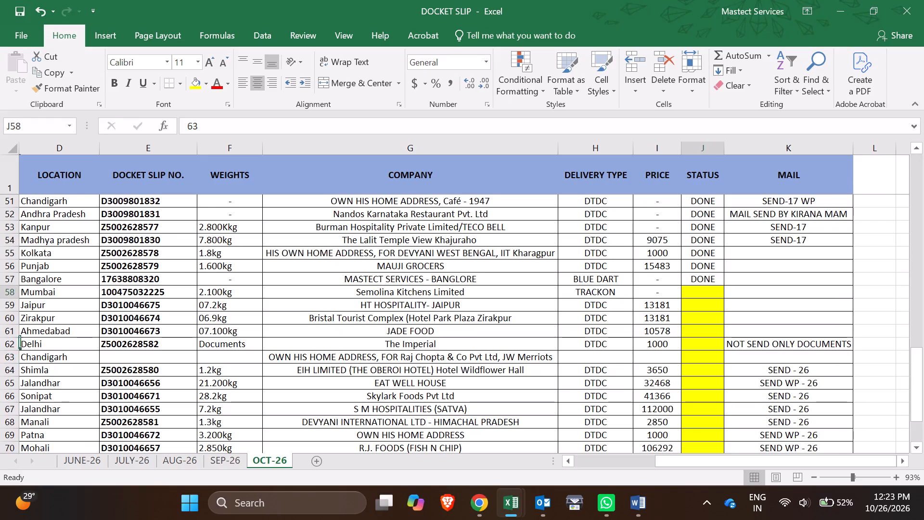
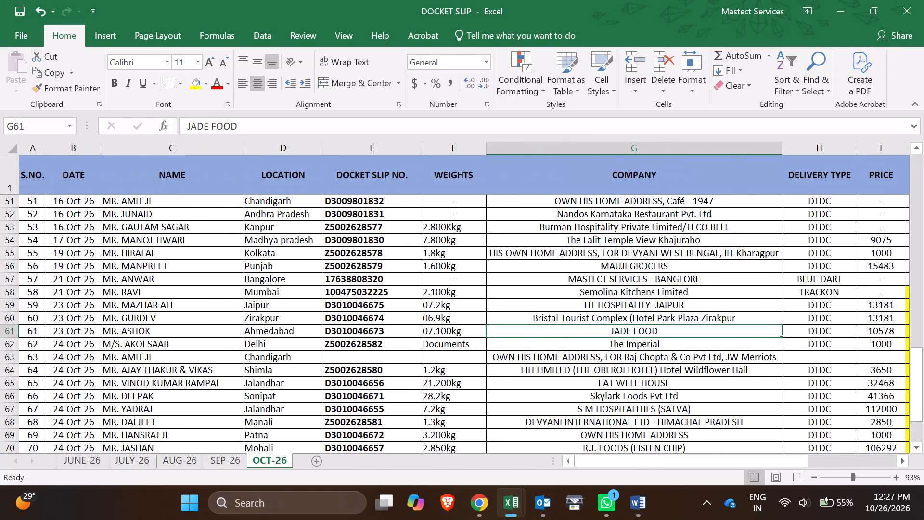
Review the October dispatch entries on the OCT-26 sheet of the DOCKET SLIP workbook, checking names, docket numbers, weights and companies.
scroll(412, 325, "up", 4)
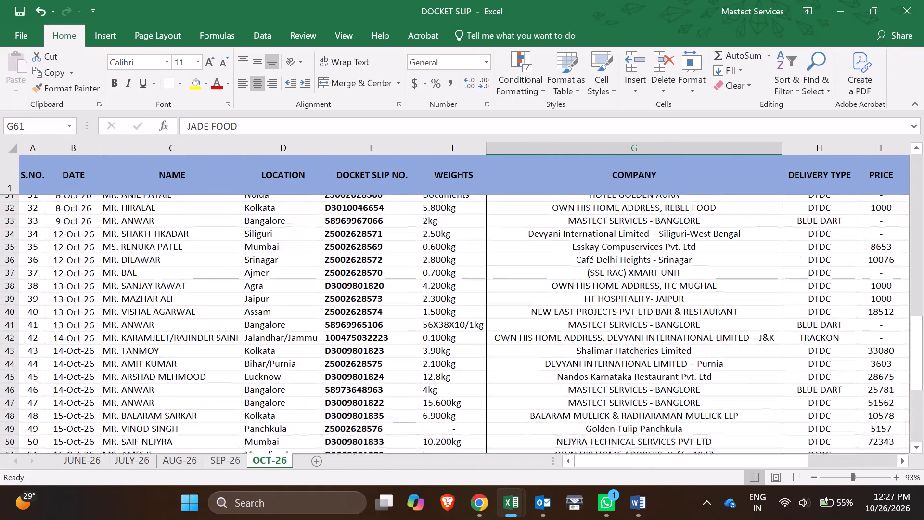
scroll(412, 325, "up", 9)
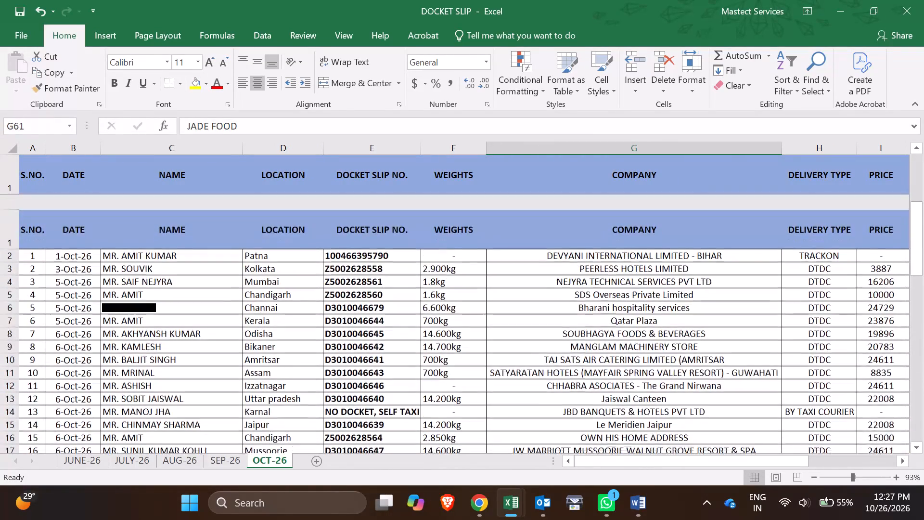
scroll(582, 266, "down", 2)
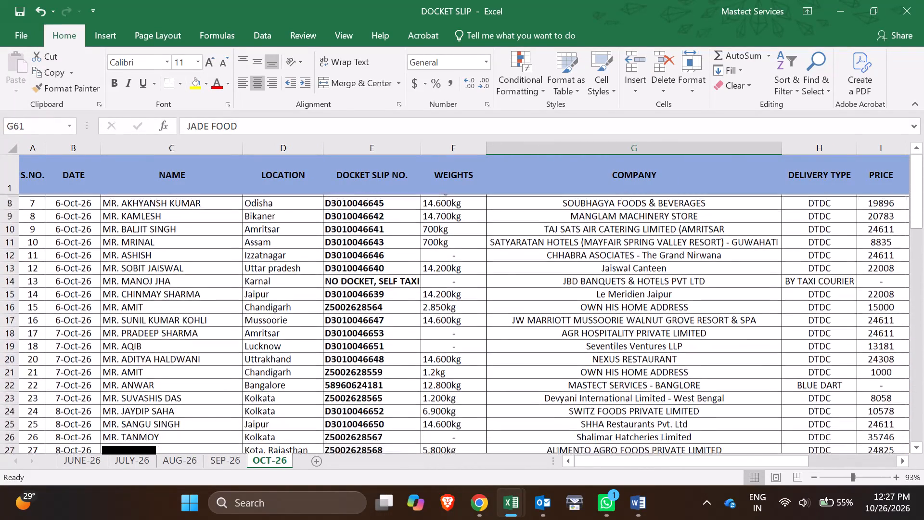
scroll(582, 266, "down", 8)
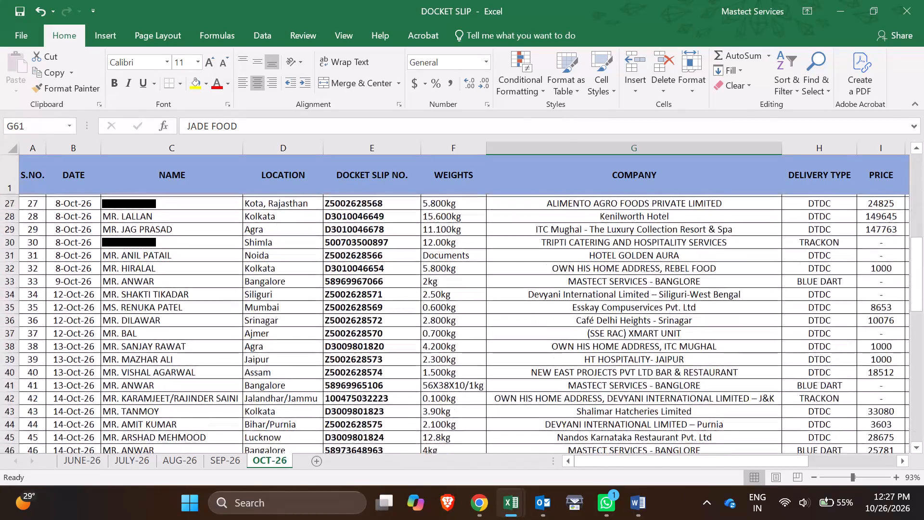
scroll(582, 266, "down", 2)
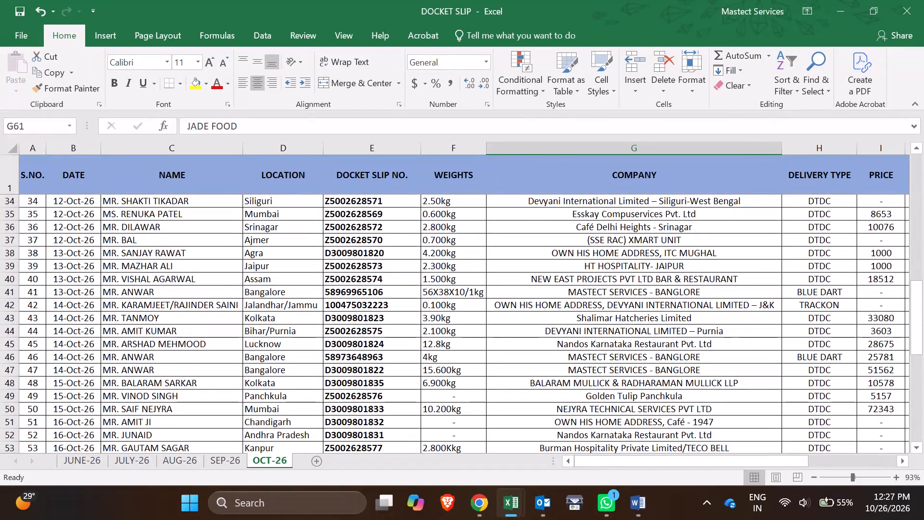
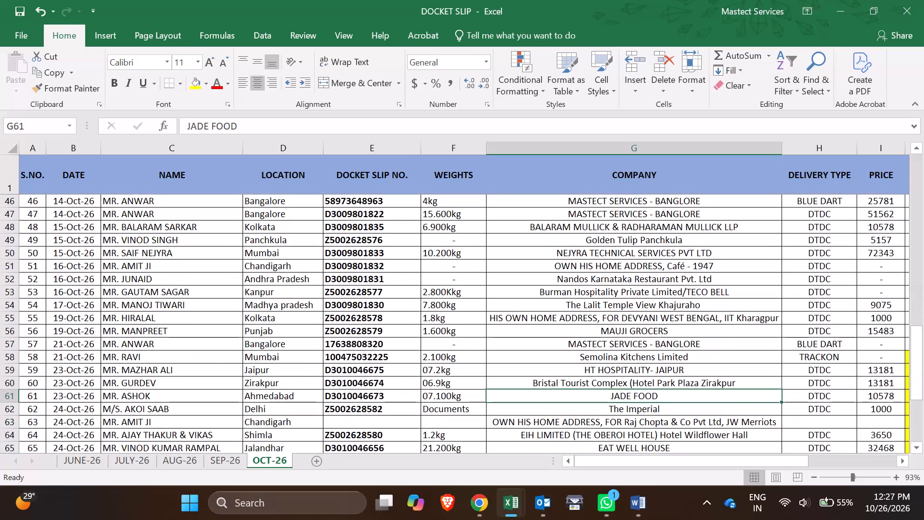
Review the DOCKET SLIP entries at the end of the OCT-26 sheet and the SEP-26 sheet from its last row back to the first.
left_click(765, 358)
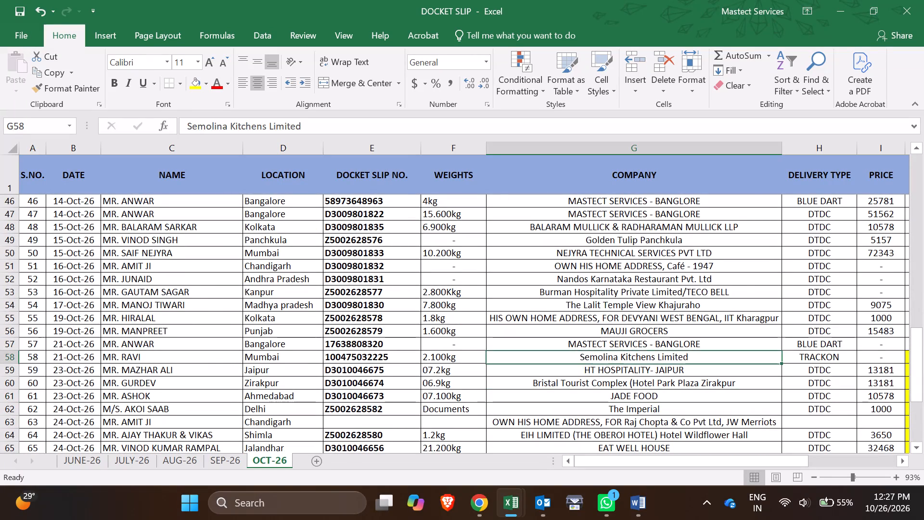
scroll(765, 358, "down", 5)
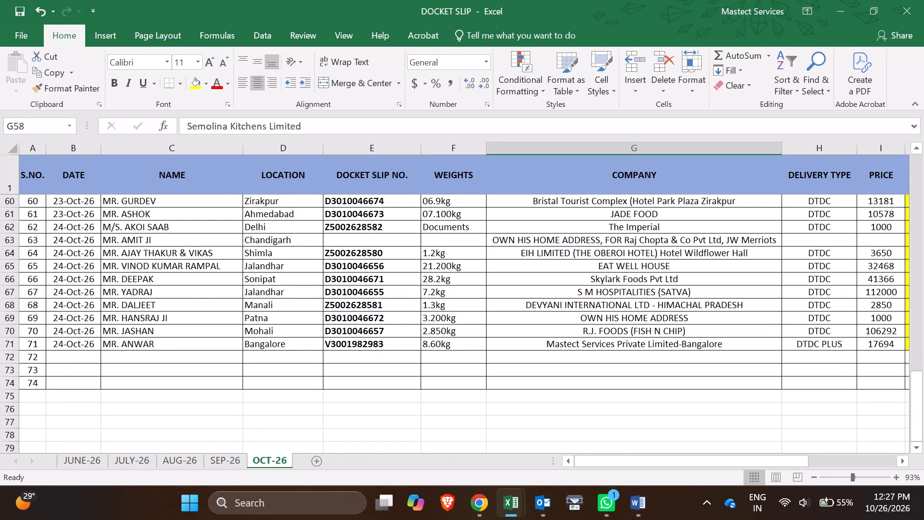
left_click(221, 463)
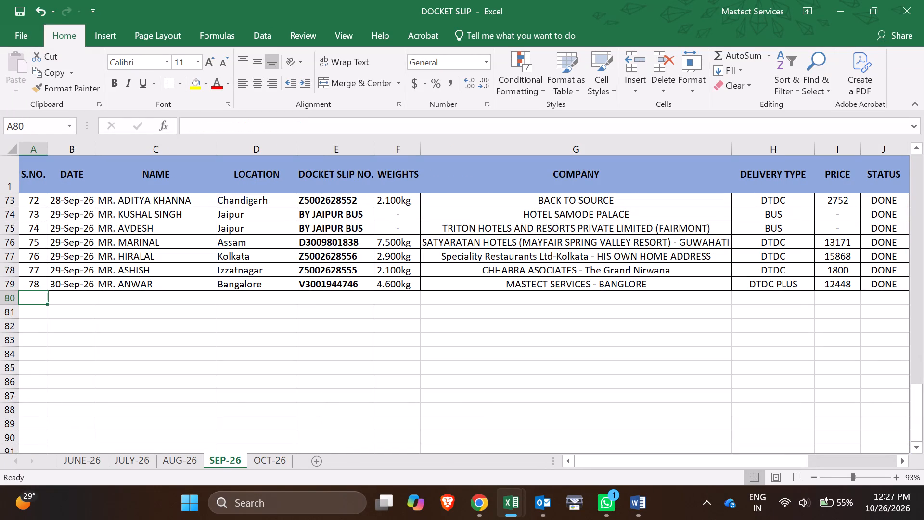
scroll(631, 309, "up", 5)
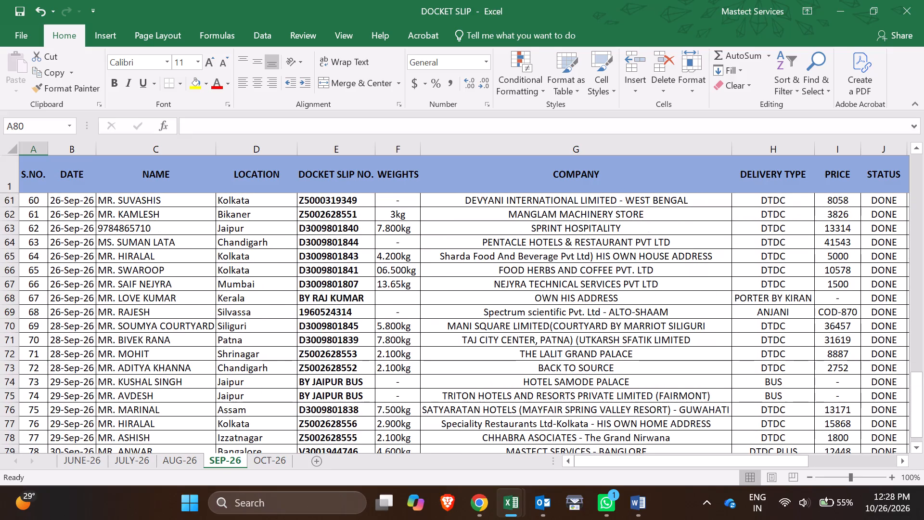
scroll(762, 247, "up", 5)
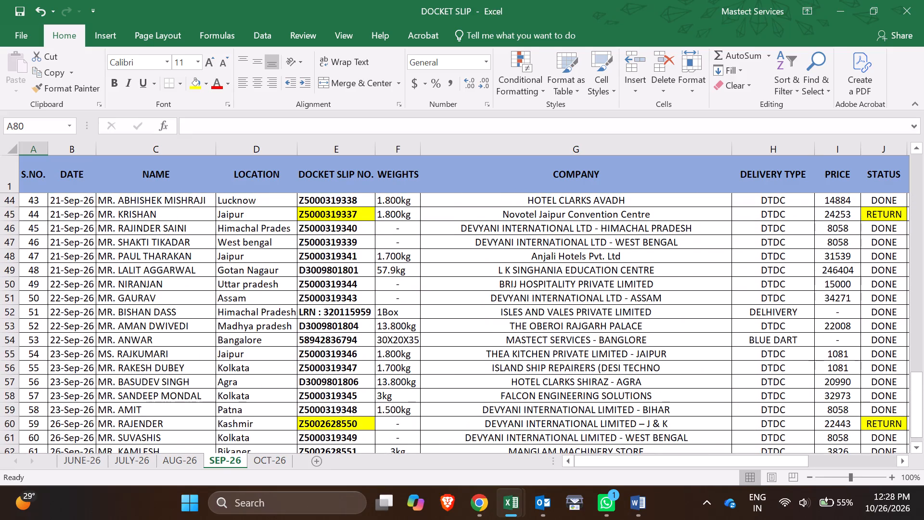
scroll(771, 356, "up", 8)
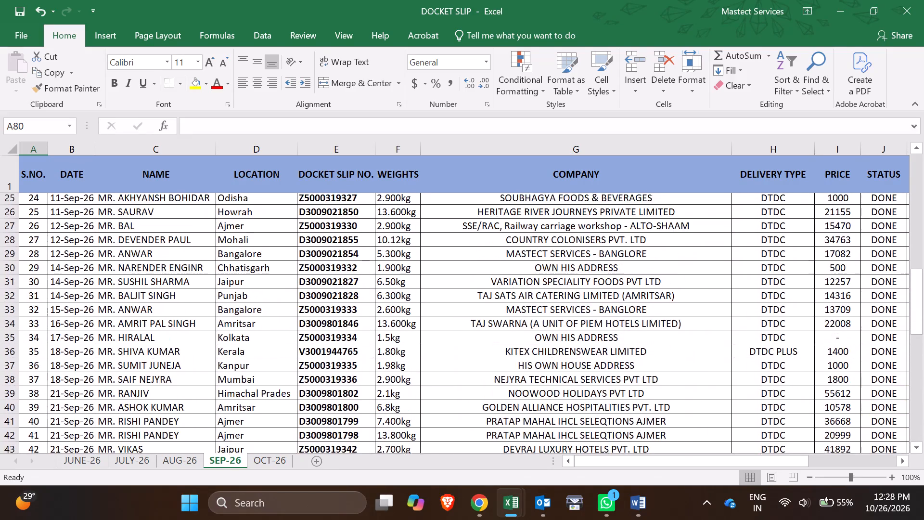
scroll(771, 356, "up", 3)
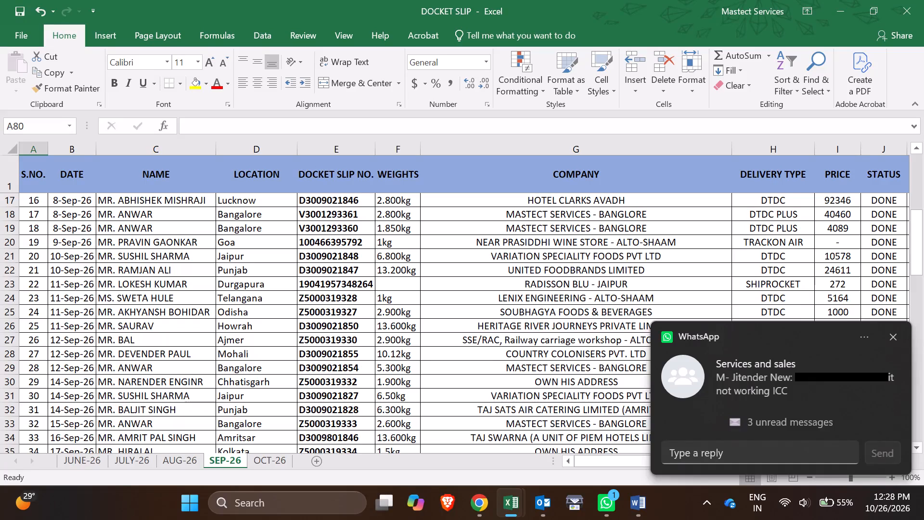
scroll(777, 244, "up", 1)
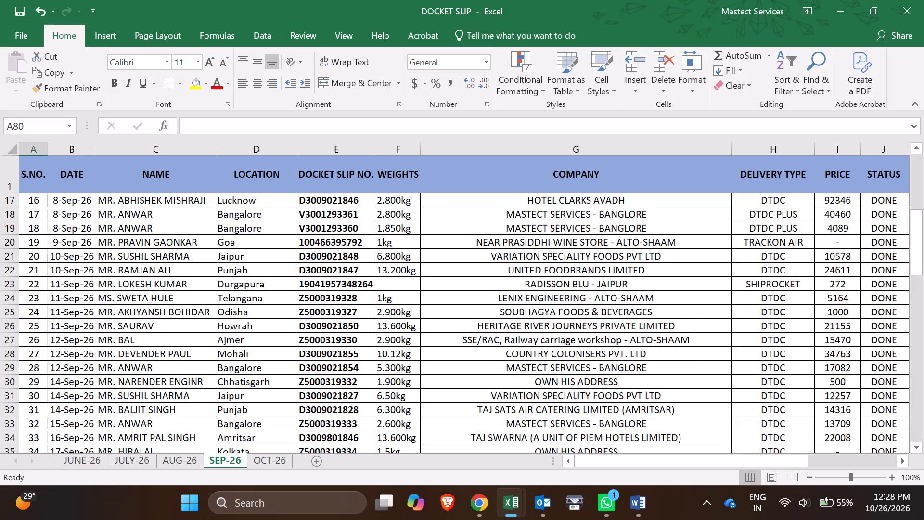
scroll(777, 244, "up", 5)
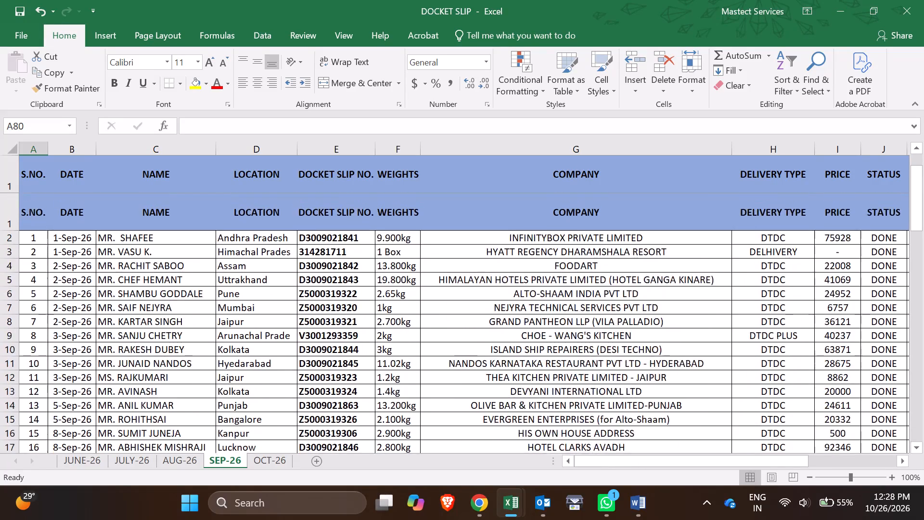
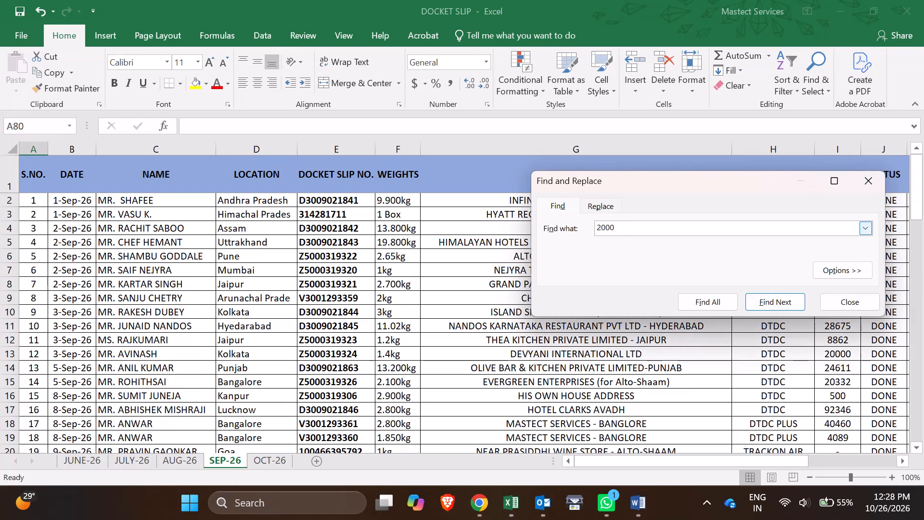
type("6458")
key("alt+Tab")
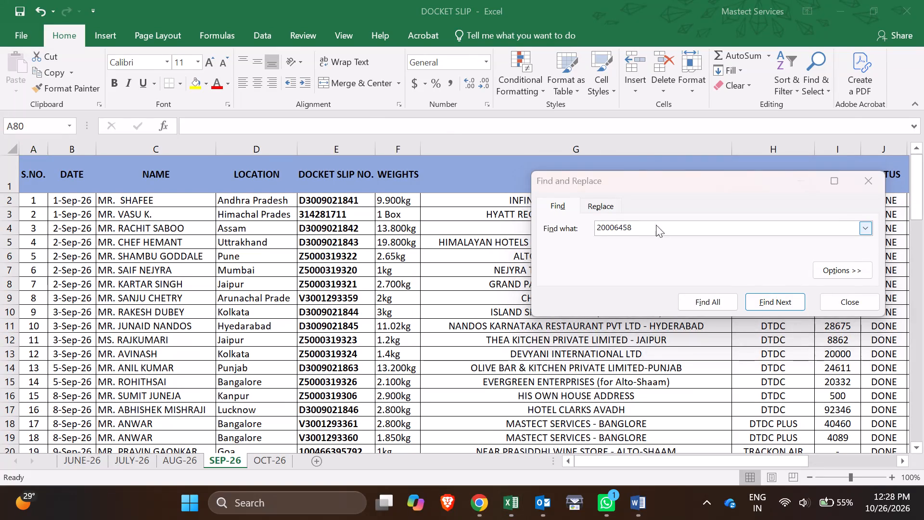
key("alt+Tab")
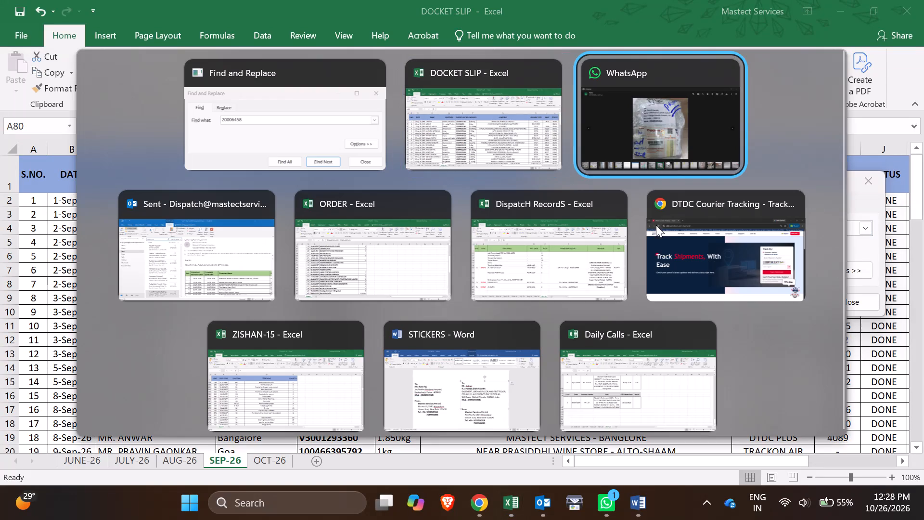
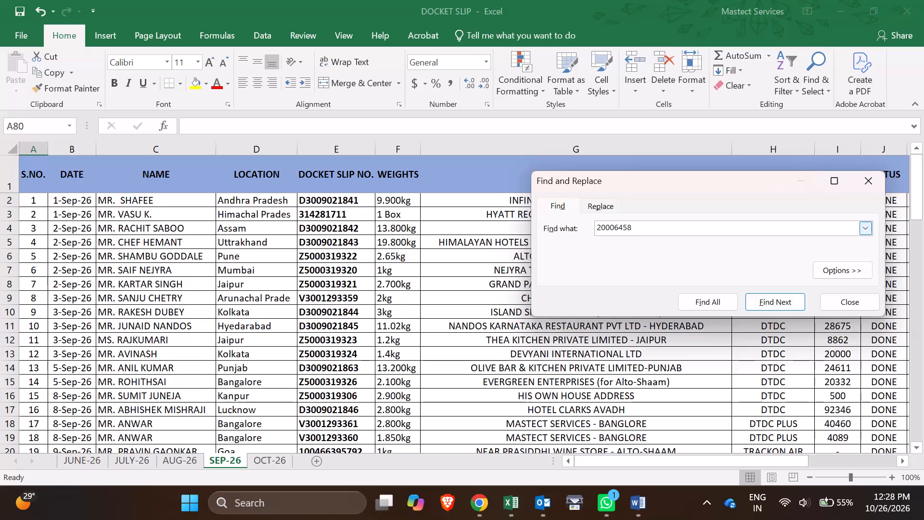
type("8")
type("37")
key("Return")
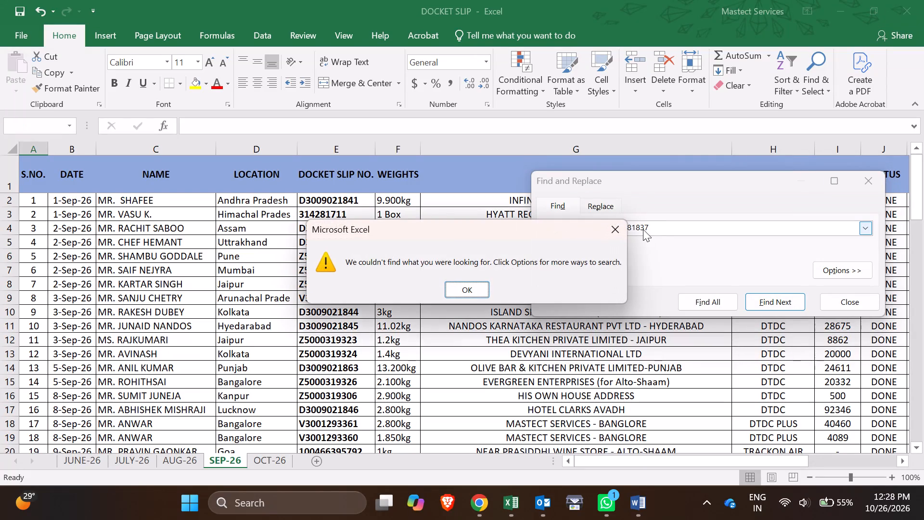
key("Return")
left_click(189, 466)
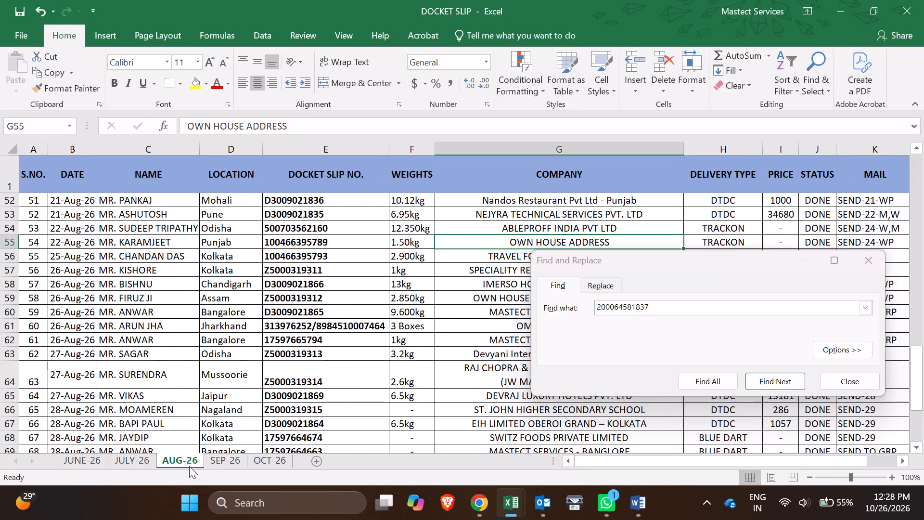
left_click(772, 384)
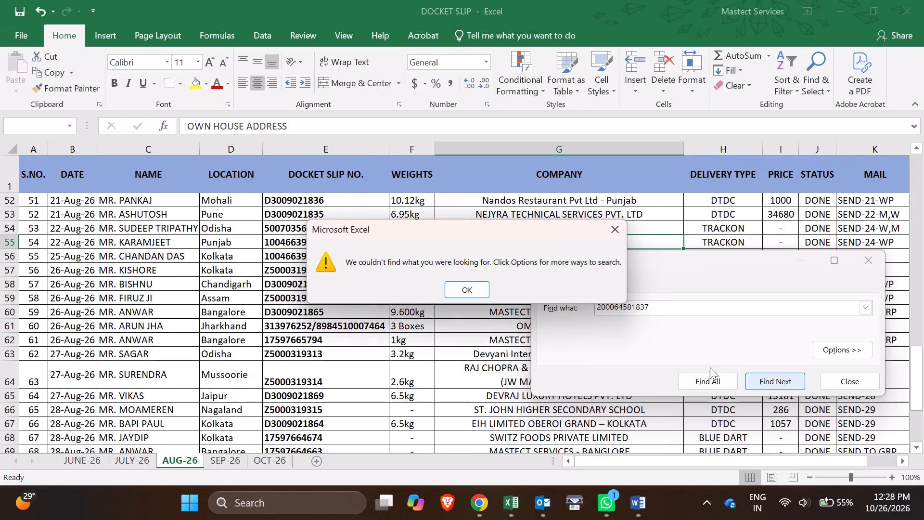
left_click(468, 286)
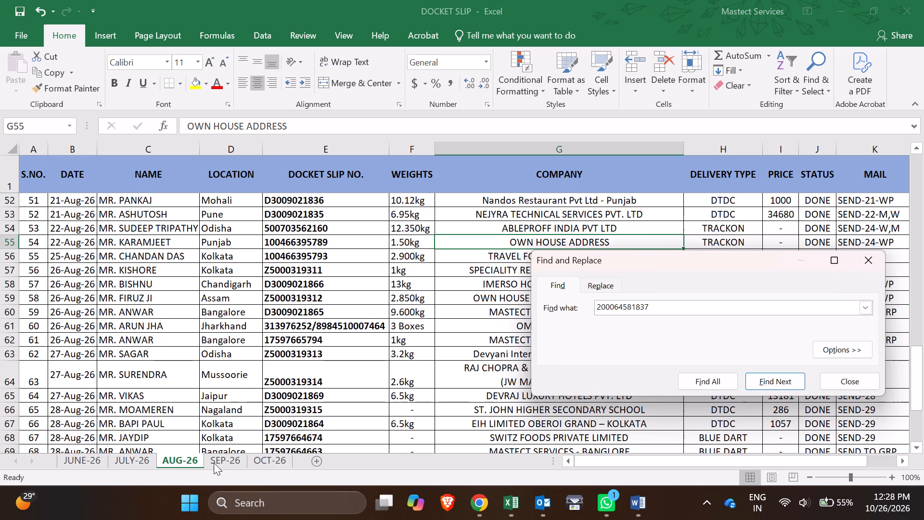
left_click(133, 461)
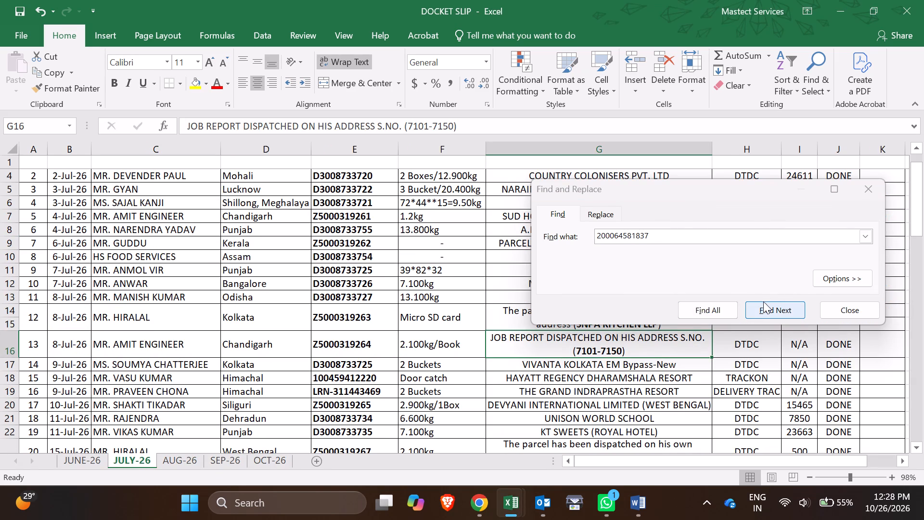
left_click(763, 308)
left_click(462, 282)
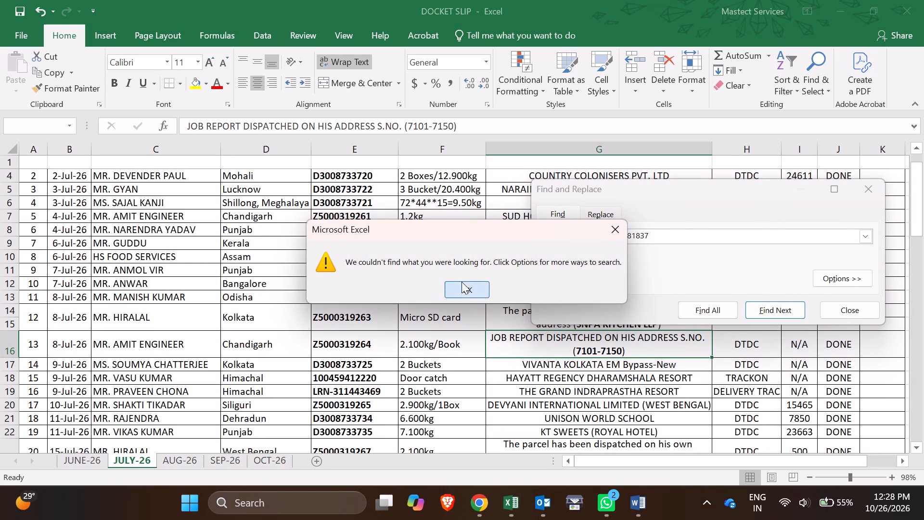
left_click(220, 460)
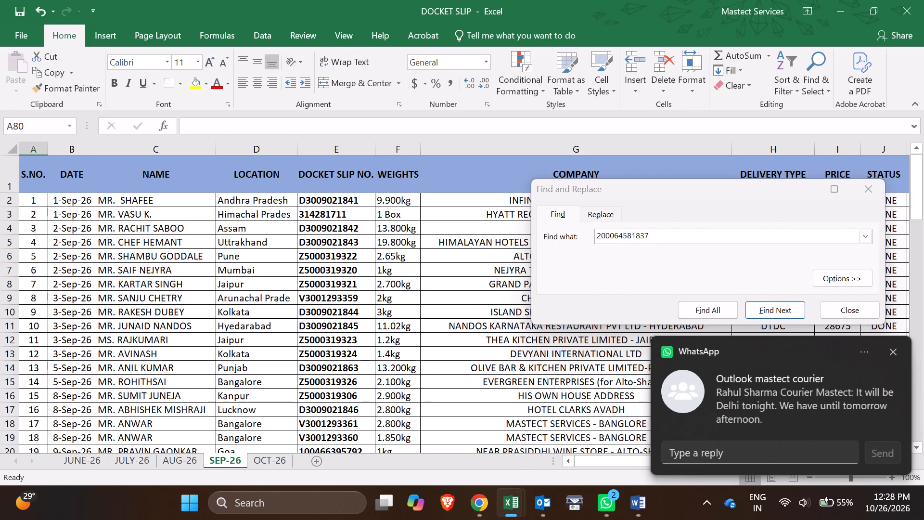
left_click(764, 307)
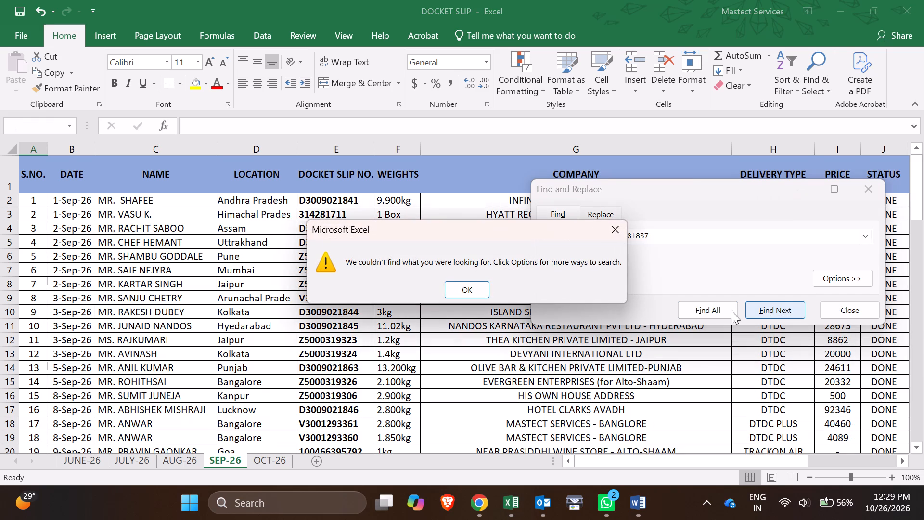
left_click(460, 285)
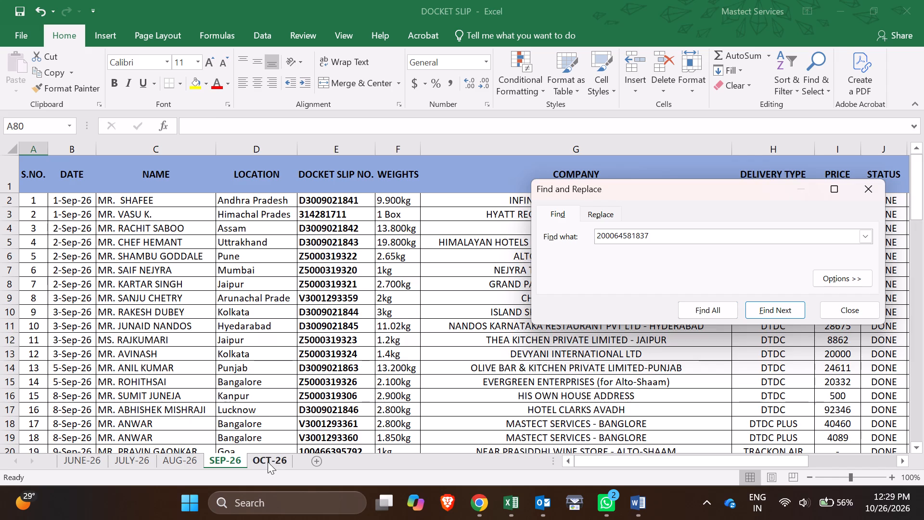
left_click(268, 462)
left_click(776, 304)
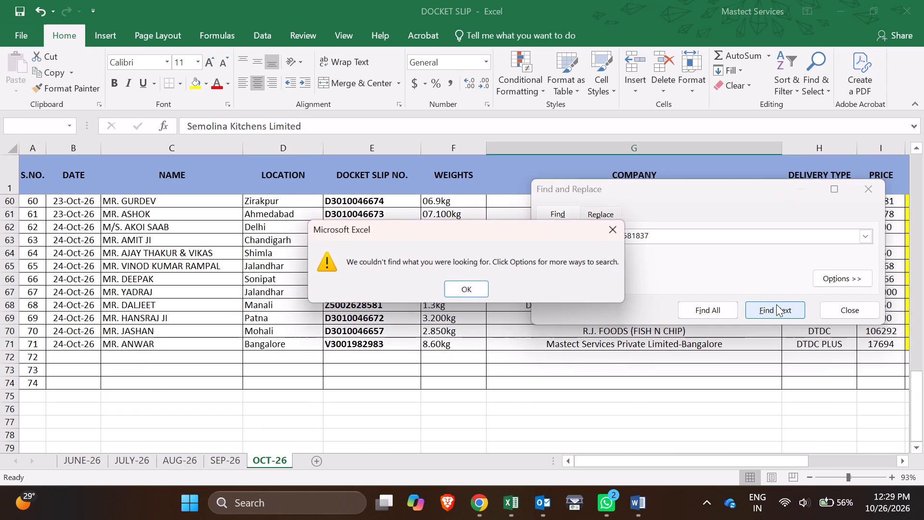
left_click(477, 292)
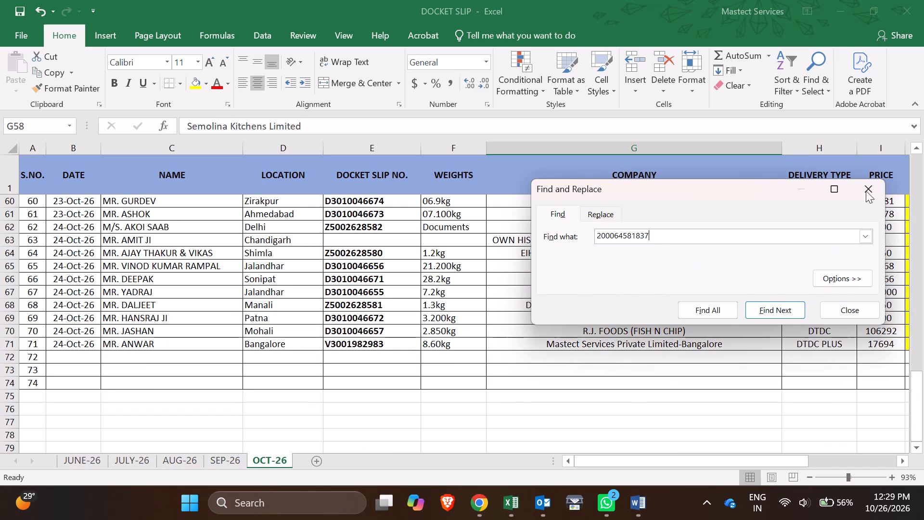
left_click(428, 286)
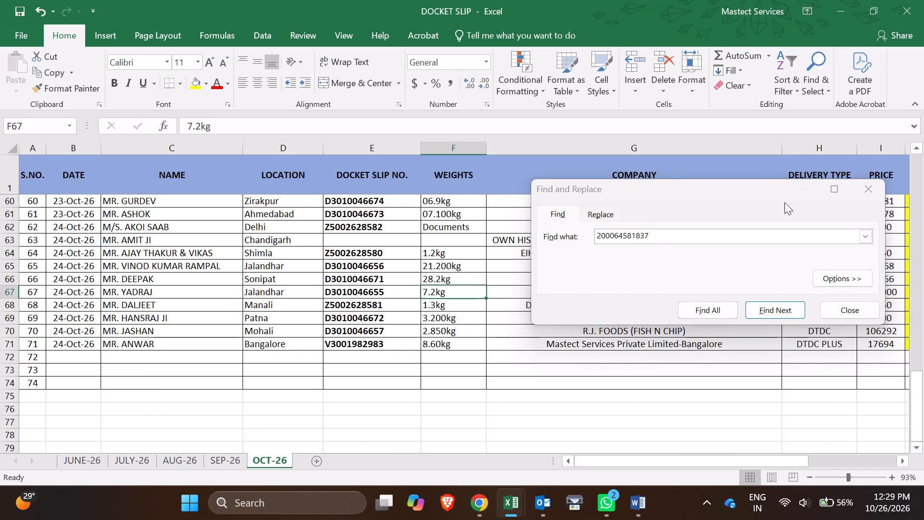
Close the Find and Replace dialog over the OCT-26 sheet of the DOCKET SLIP workbook.
left_click(872, 190)
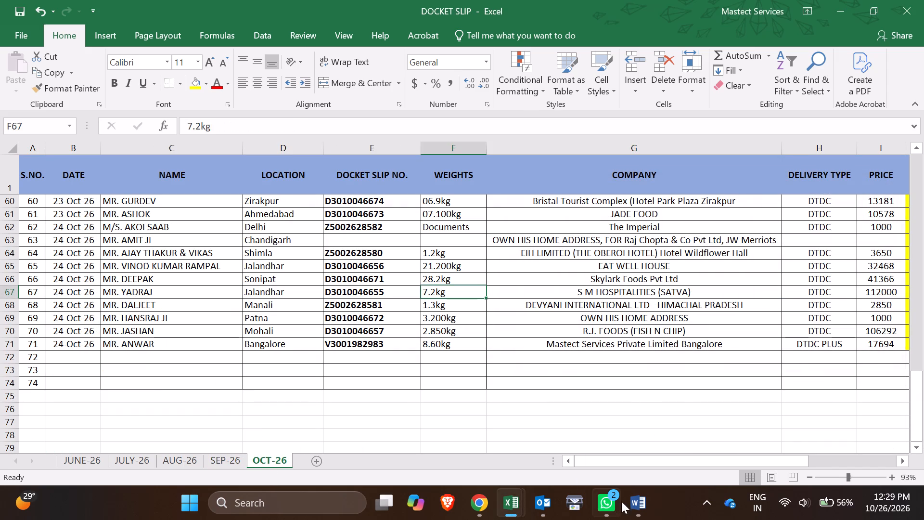
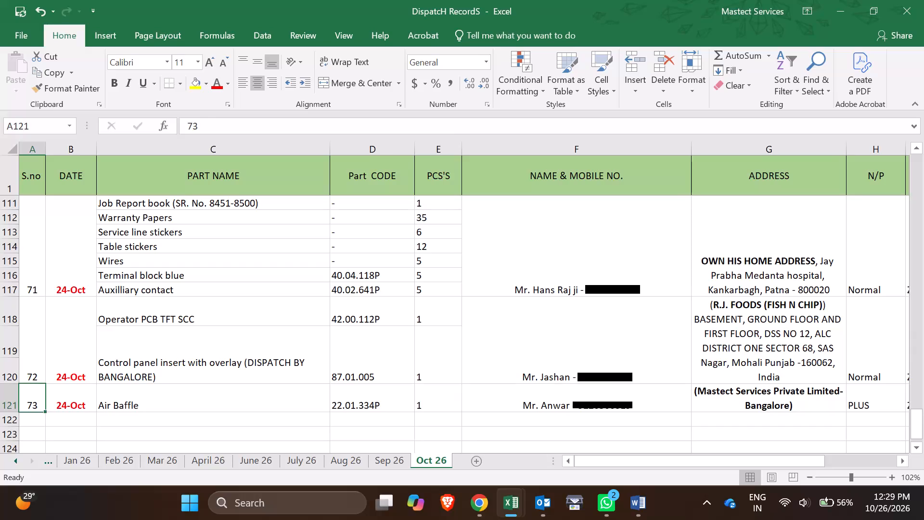
Look back through the Oct 26 sheet of DispatcH RecordS to the 21-Oct entry 60 and select its name cell F95.
left_click(595, 363)
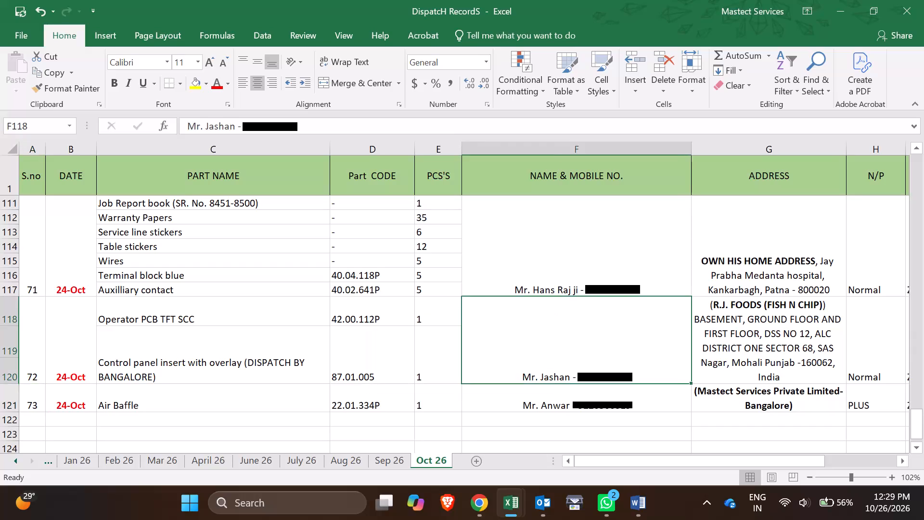
scroll(595, 363, "up", 5)
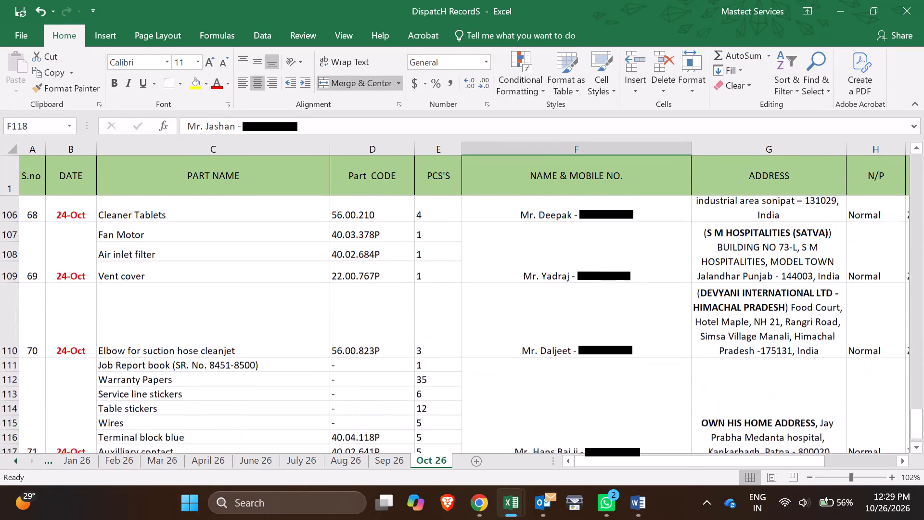
scroll(595, 363, "up", 7)
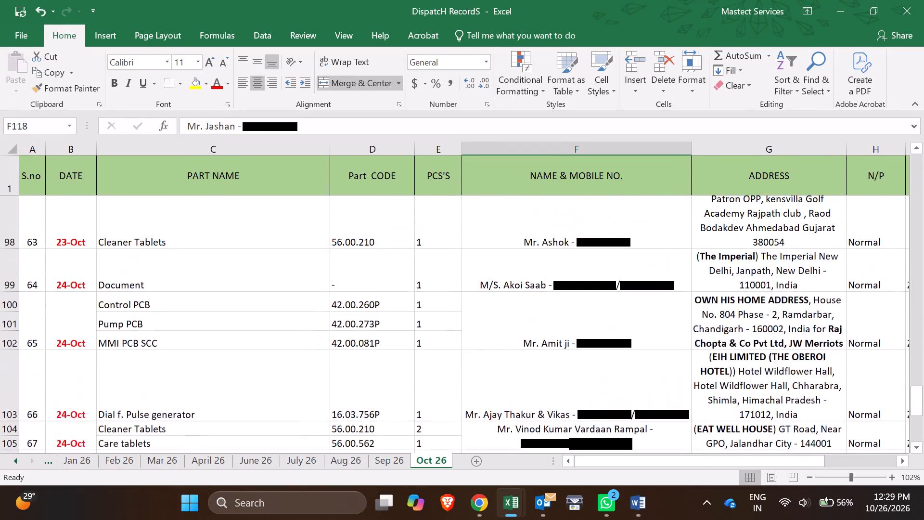
scroll(595, 363, "up", 6)
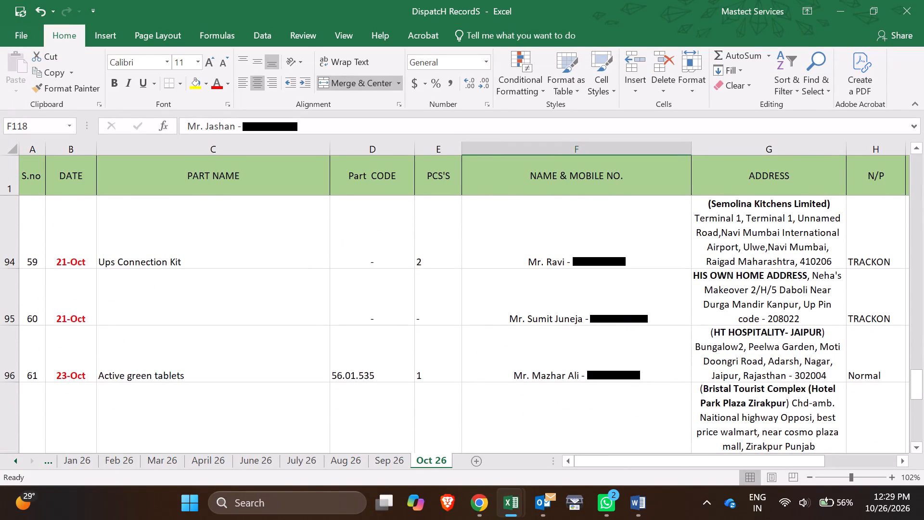
left_click(621, 289)
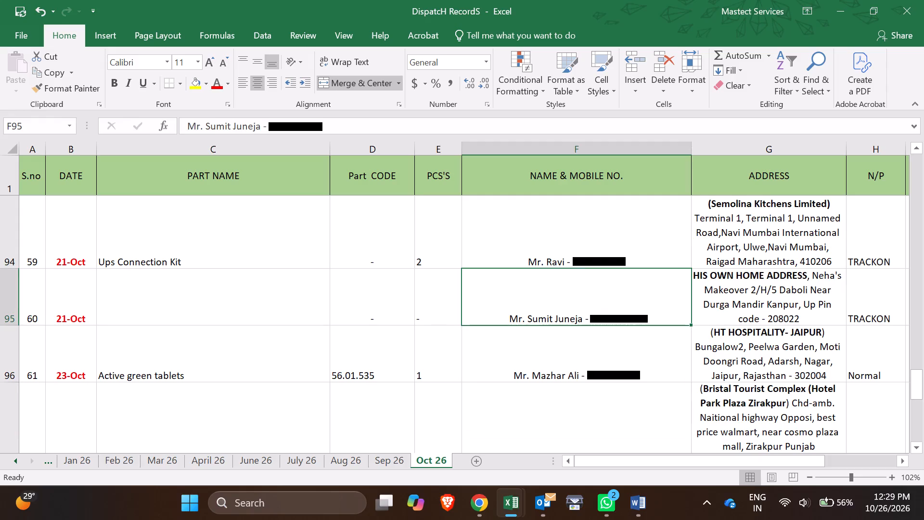
scroll(621, 289, "right", 1)
Save the DispatcH RecordS workbook.
key("ctrl+s")
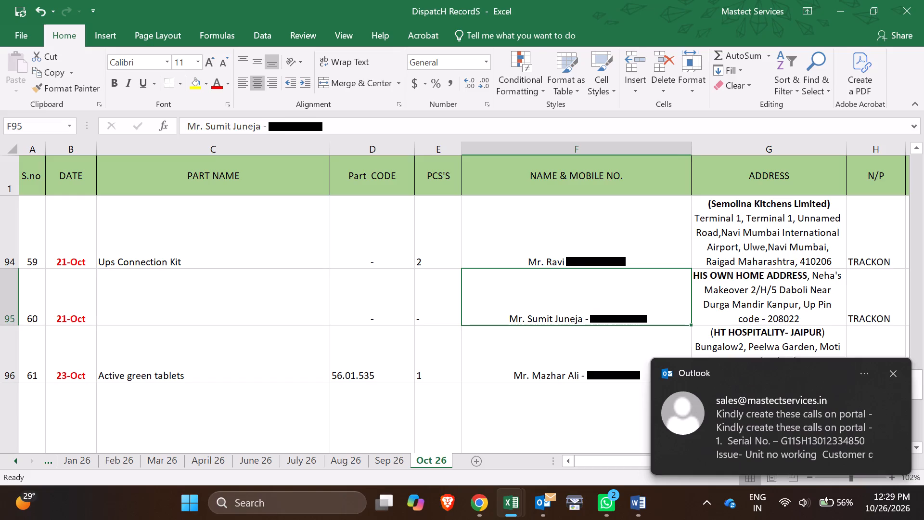
Switch to the DOCKET SLIP workbook and insert a blank row 58 above the 21-Oct-26 Semolina Kitchens Limited entry on OCT-26.
key("alt+Tab")
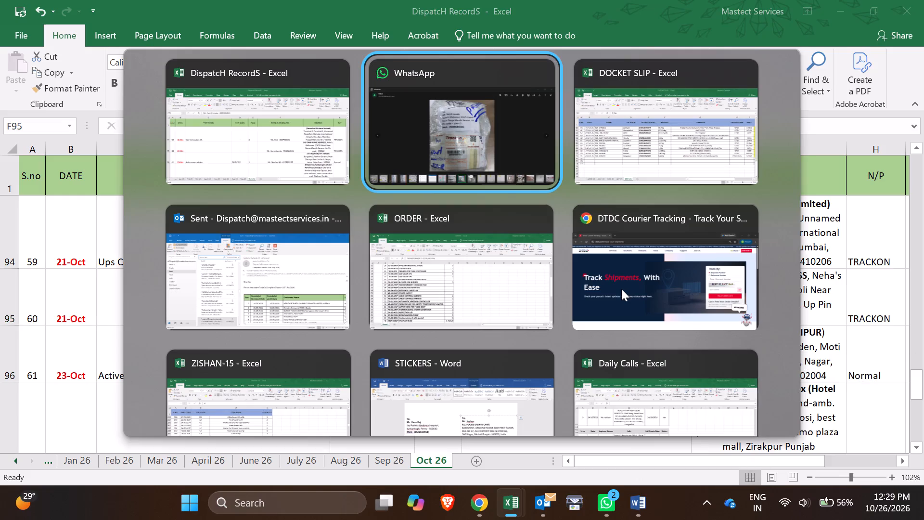
key("alt+Tab")
scroll(219, 289, "up", 2)
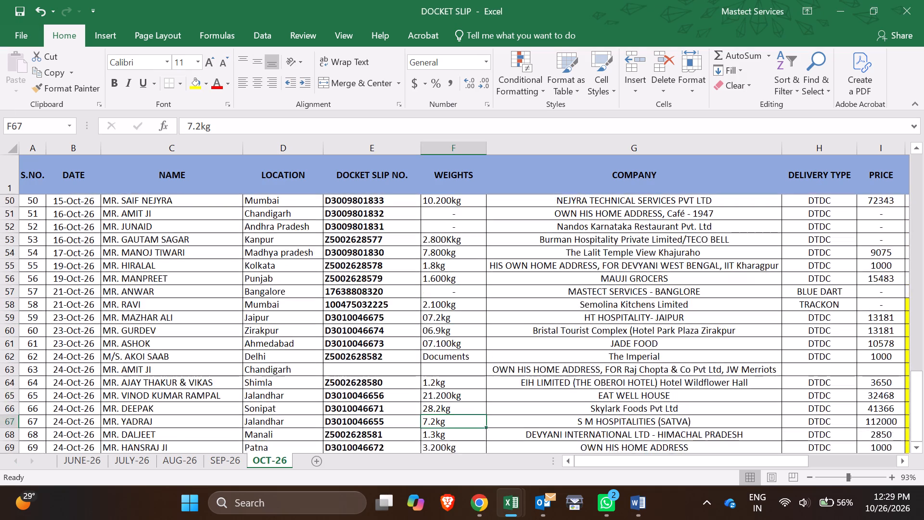
scroll(219, 289, "up", 1)
left_click(89, 320)
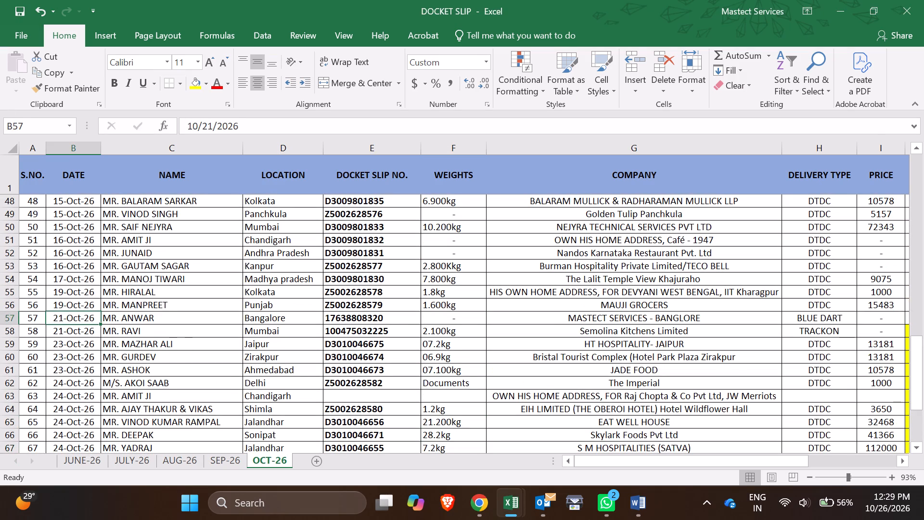
key("shift+Down")
key("shift+Right")
key("shift+Right")
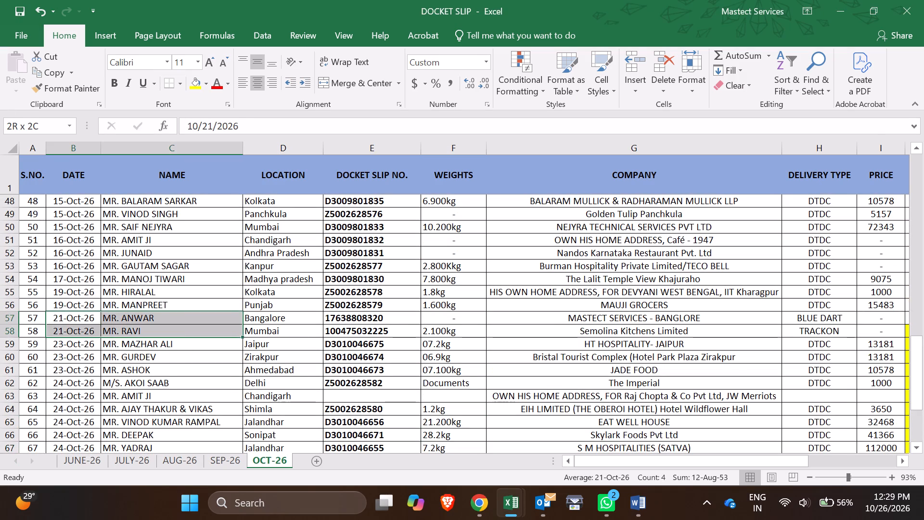
left_click(12, 333)
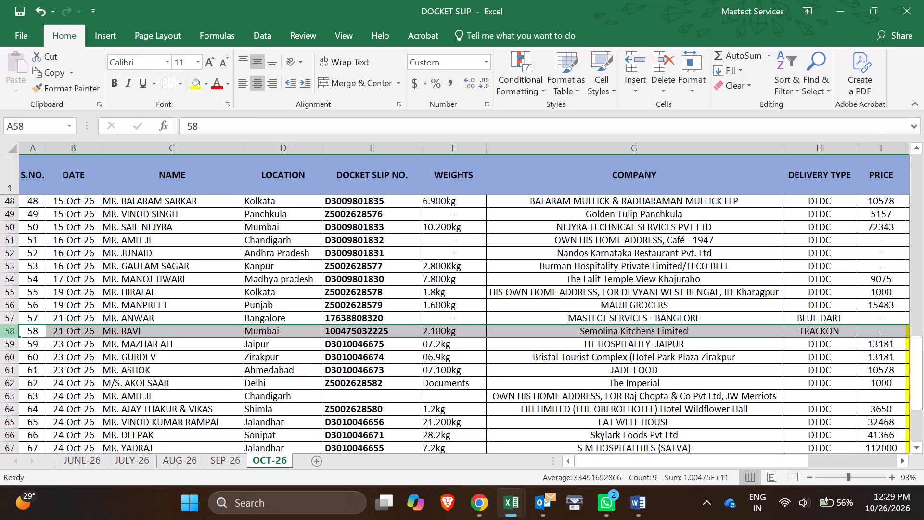
left_click(636, 60)
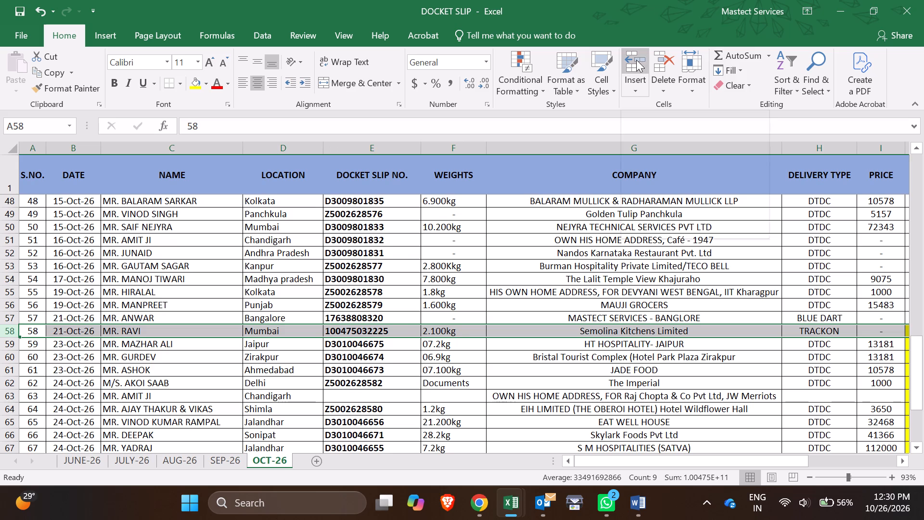
Fill the date 21-Oct-26 from the row above into B58 and save the DOCKET SLIP workbook.
left_click(74, 329)
key("ctrl+d")
key("Left")
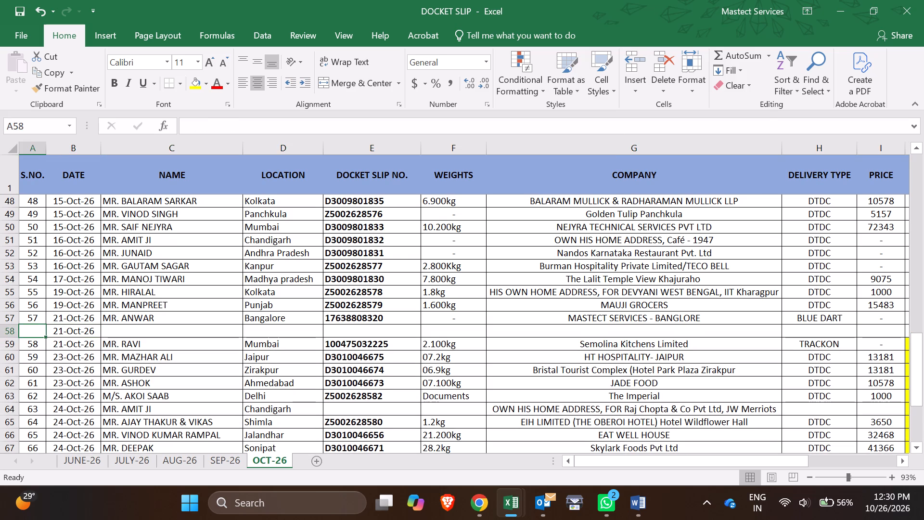
key("Right")
key("Right")
key("ctrl+s")
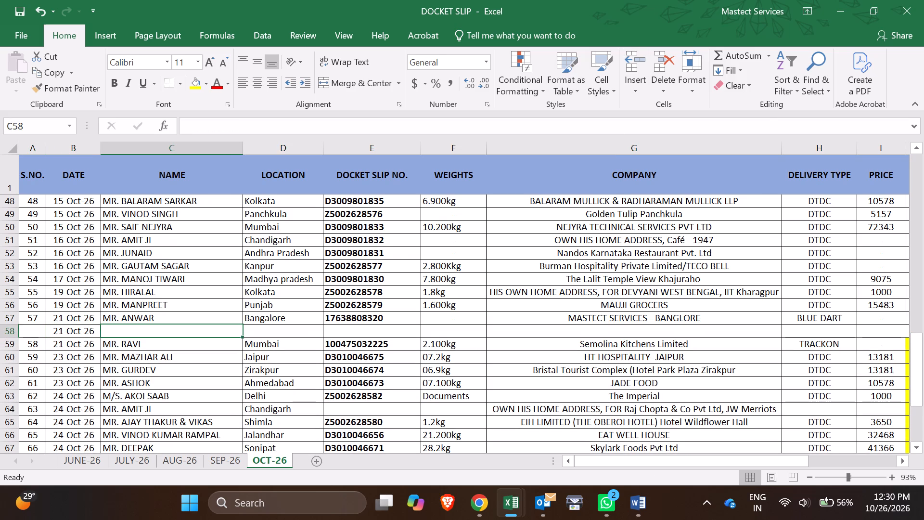
Enter the recipient's name from dispatch entry 60, prefixed with MR., in name cell C58.
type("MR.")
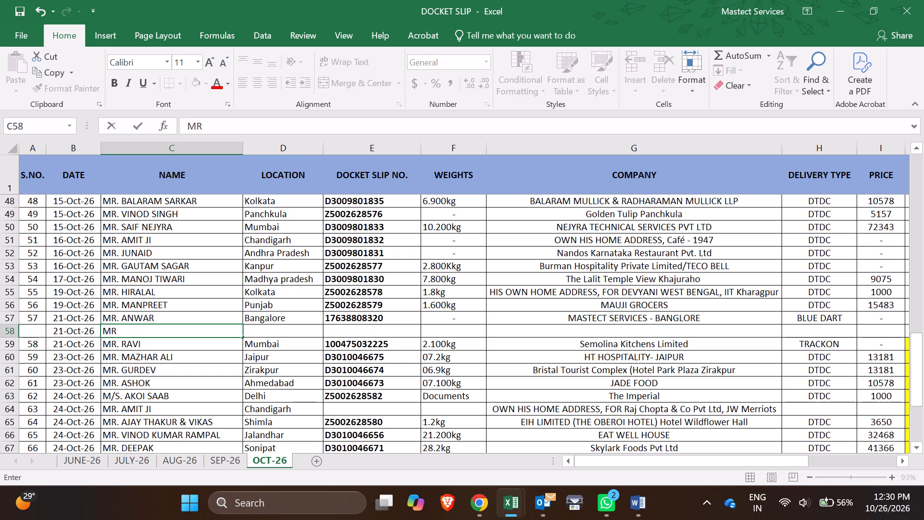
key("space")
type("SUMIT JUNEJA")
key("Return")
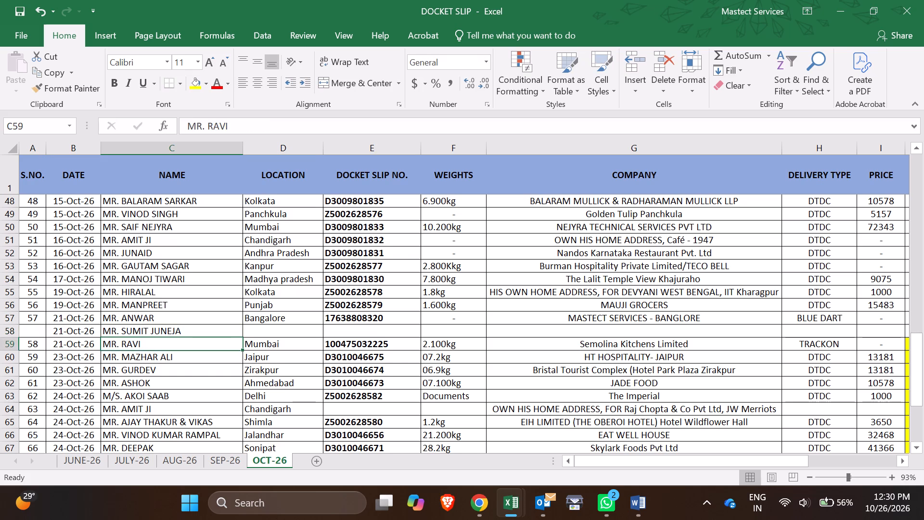
Select the new row's LOCATION cell D58 and switch from DOCKET SLIP to another open window.
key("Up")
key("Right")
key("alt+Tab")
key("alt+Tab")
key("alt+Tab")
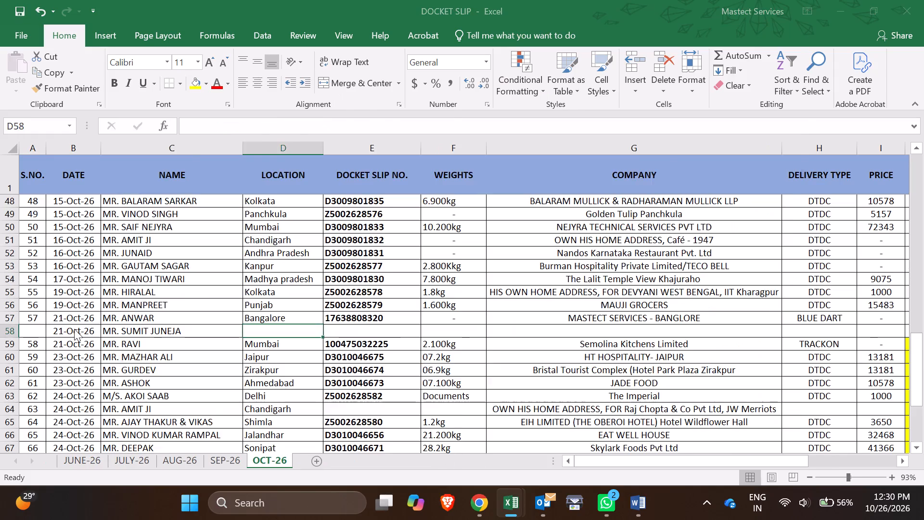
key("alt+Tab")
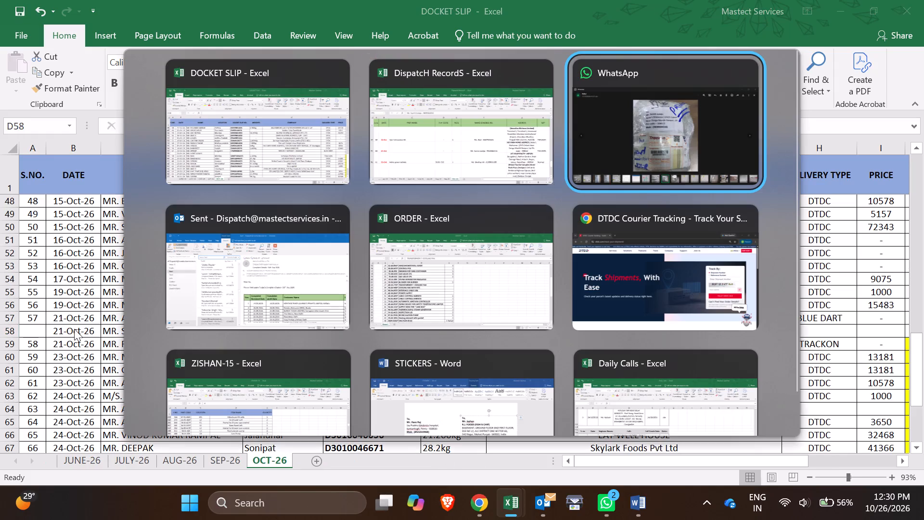
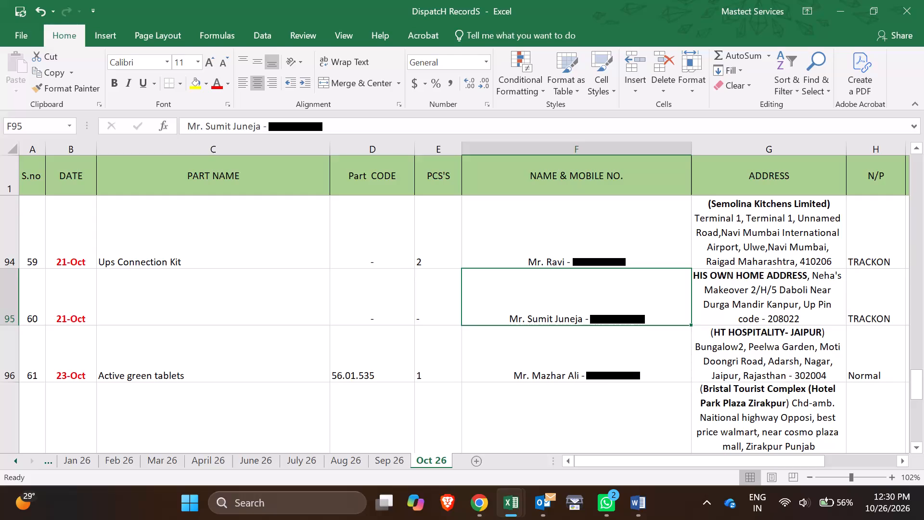
Save the DispatcH RecordS workbook with the part code cell of entry 60 selected on the Oct 26 sheet.
left_click(333, 298)
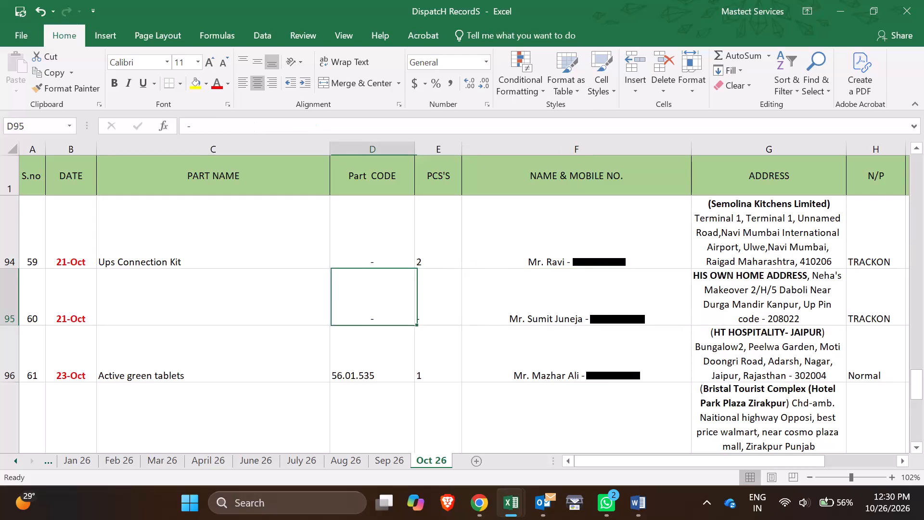
key("ctrl+s")
Switch to the OCT-26 sheet of the DOCKET SLIP workbook and back to DispatcH RecordS to compare the 21-Oct entry.
key("alt+Tab")
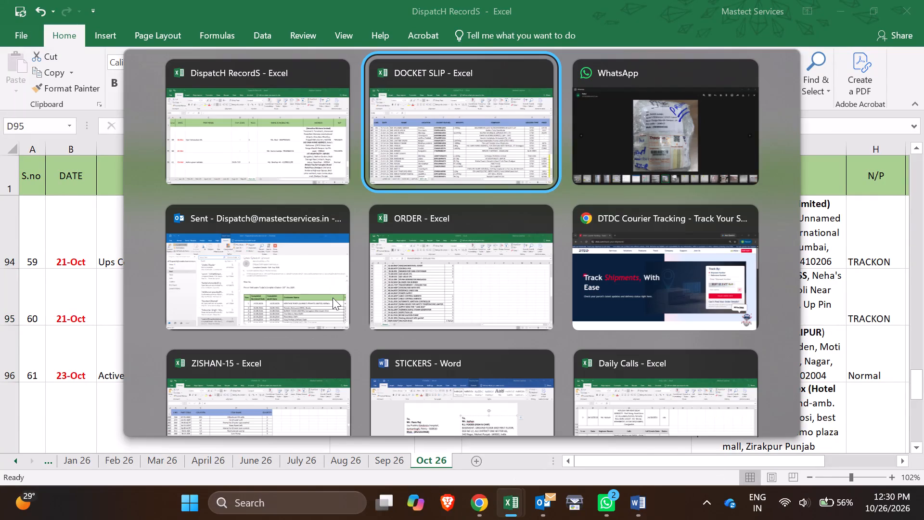
key("alt+Tab")
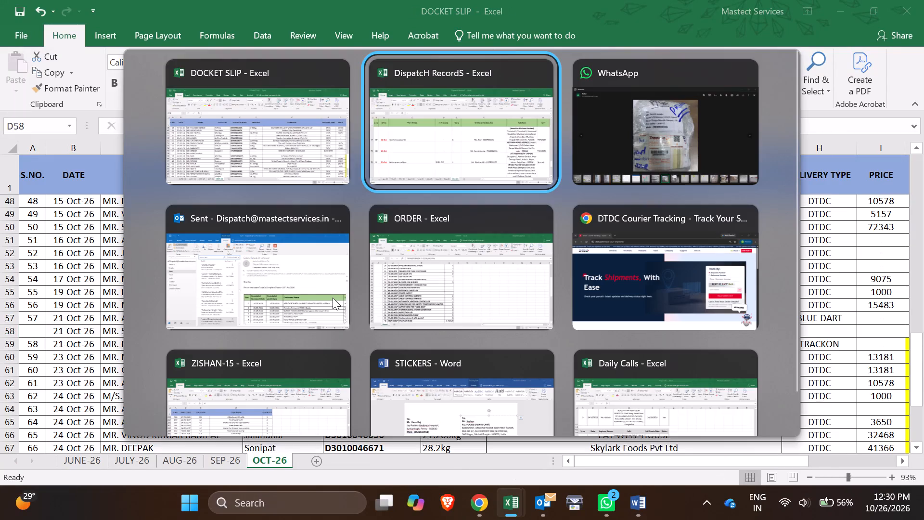
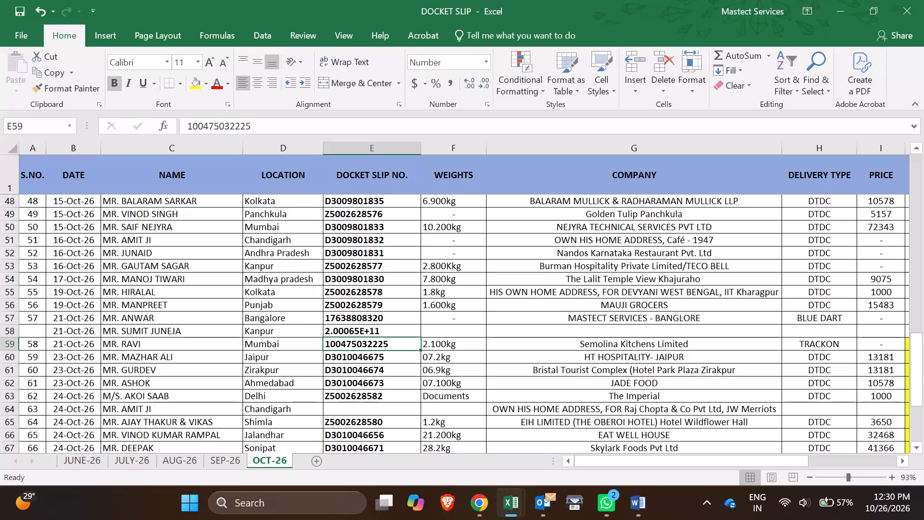
Format the Kanpur docket slip number in cell E58 as Number with no decimal places and save the workbook.
key("Up")
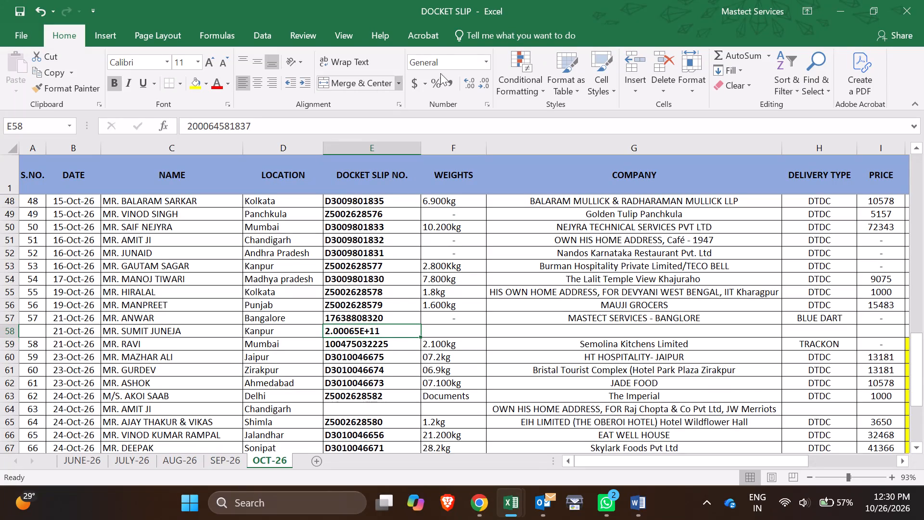
left_click(487, 63)
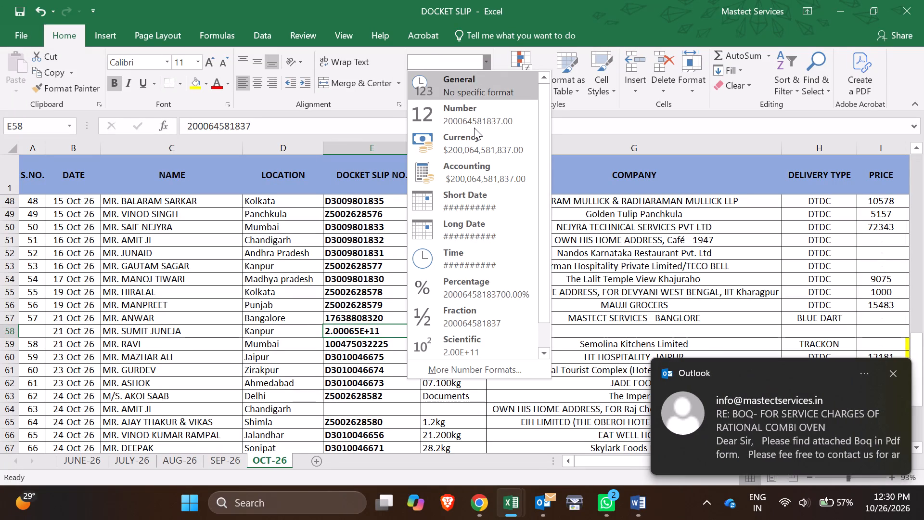
left_click(474, 117)
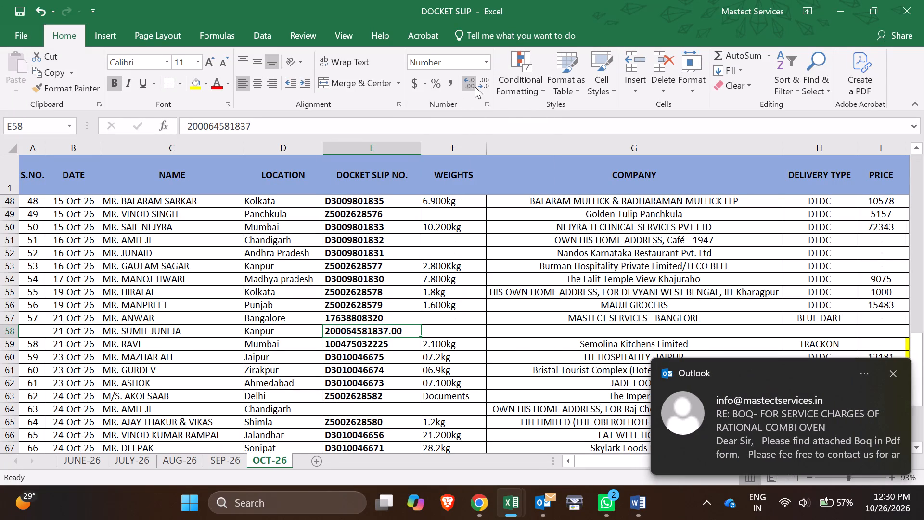
left_click(484, 87)
left_click(484, 87)
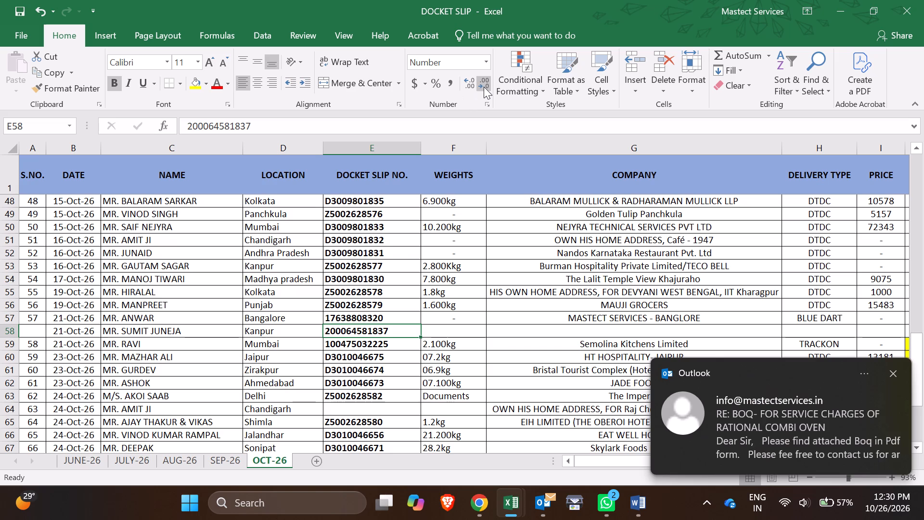
left_click(440, 331)
key("ctrl+s")
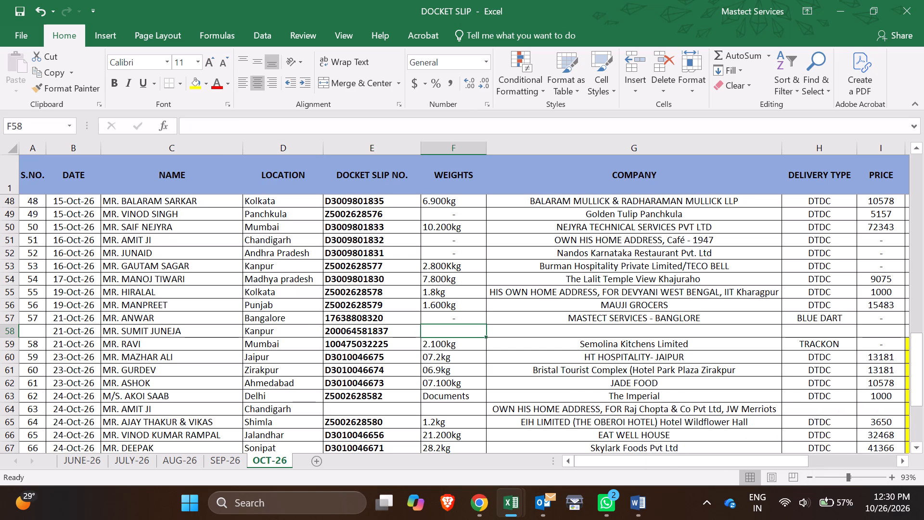
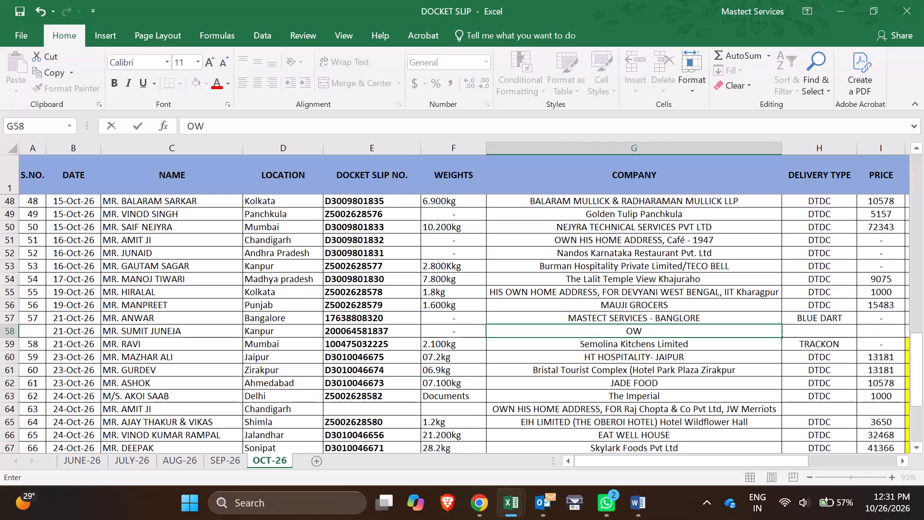
Enter OWN HIS HOME ADDRESS as the company for the 21-Oct-26 Kanpur entry in cell G58.
type("HOS")
key("BackSpace")
key("BackSpace")
type("IS HOME ADDRESS")
key("Return")
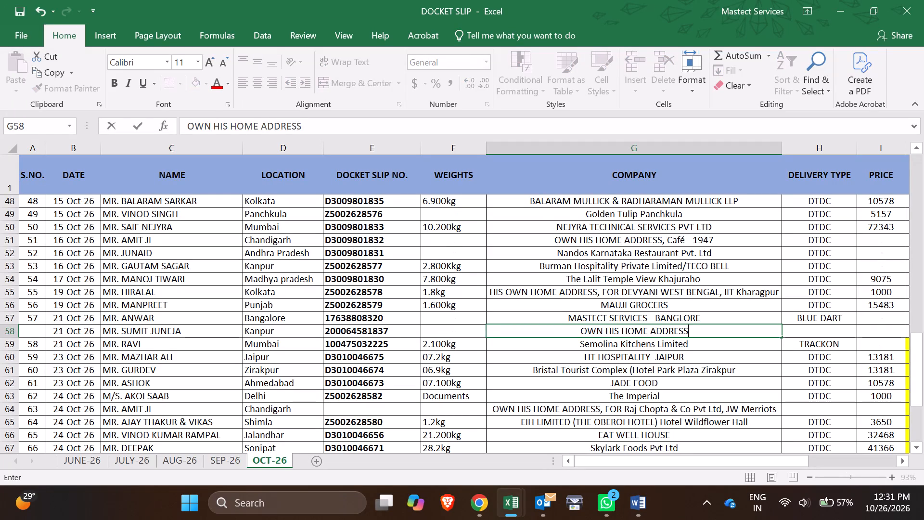
key("Up")
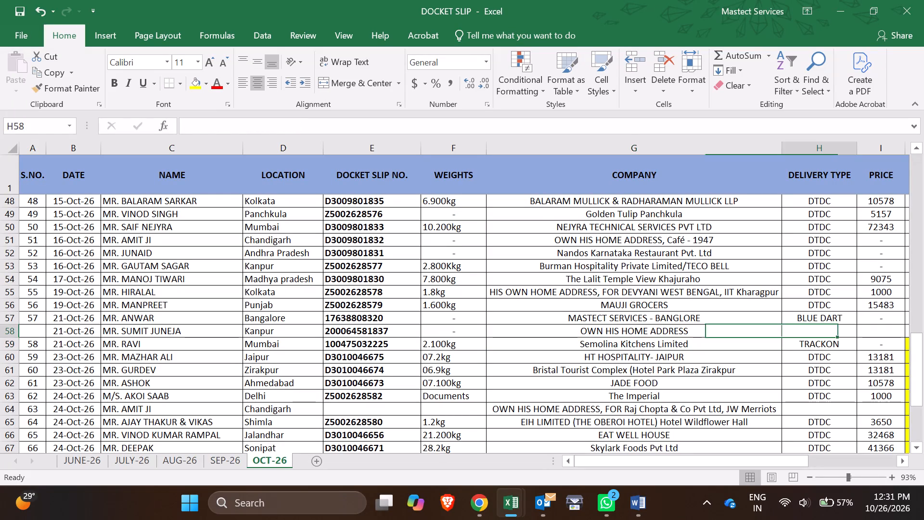
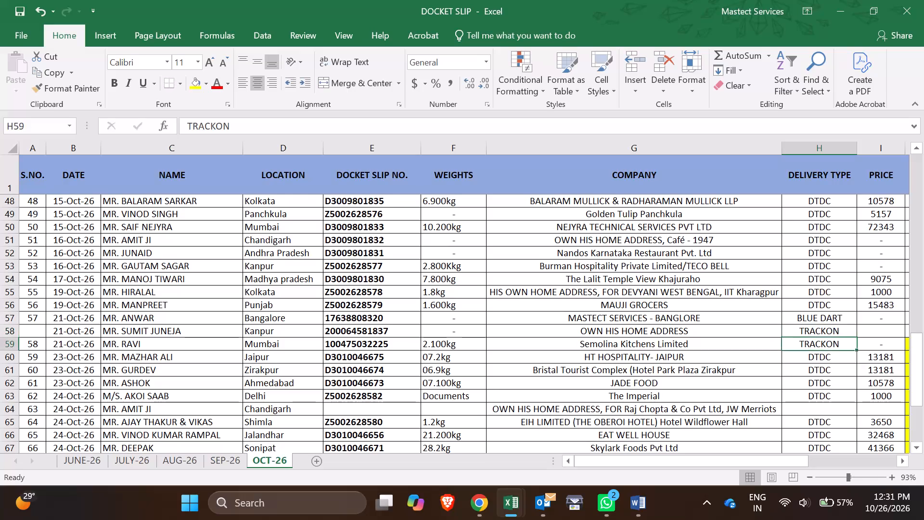
Fill the price in cell I58 of the 21-Oct-26 Kanpur entry with the dash from the row above and save the workbook.
key("Up")
key("Right")
key("ctrl+d")
key("ctrl+s")
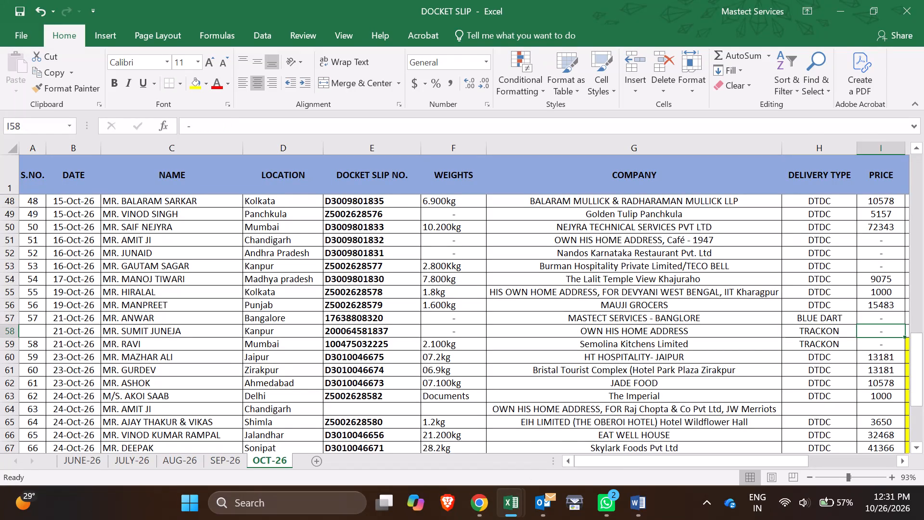
key("Right")
key("ctrl+s")
key("ctrl+s")
Copy the Kanpur docket slip number from cell E58 and switch to Chrome to open the Trackon website in a new tab.
key("Left")
key("Left")
key("Left")
key("Left")
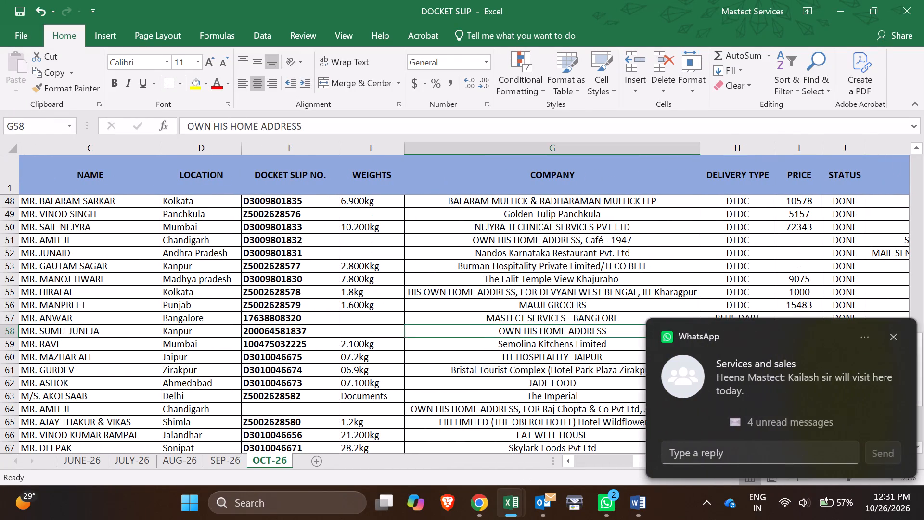
key("Left")
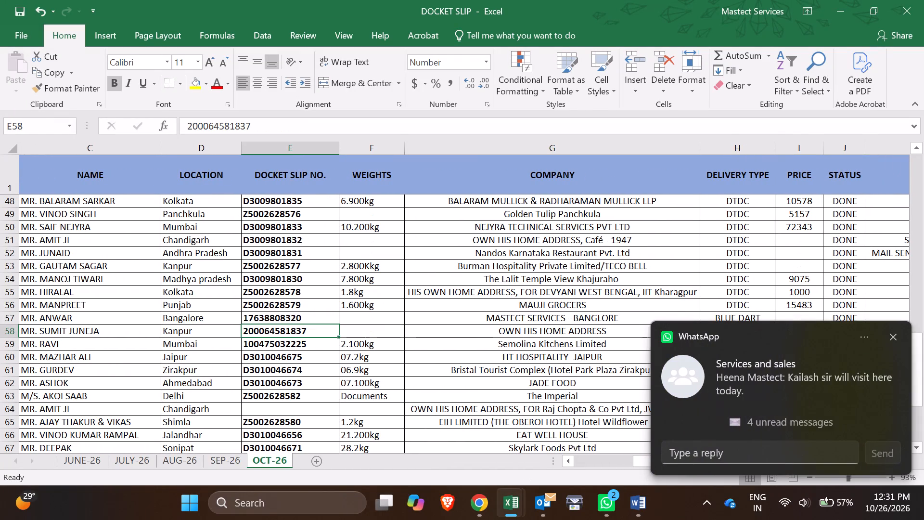
key("ctrl+c")
key("alt+Tab")
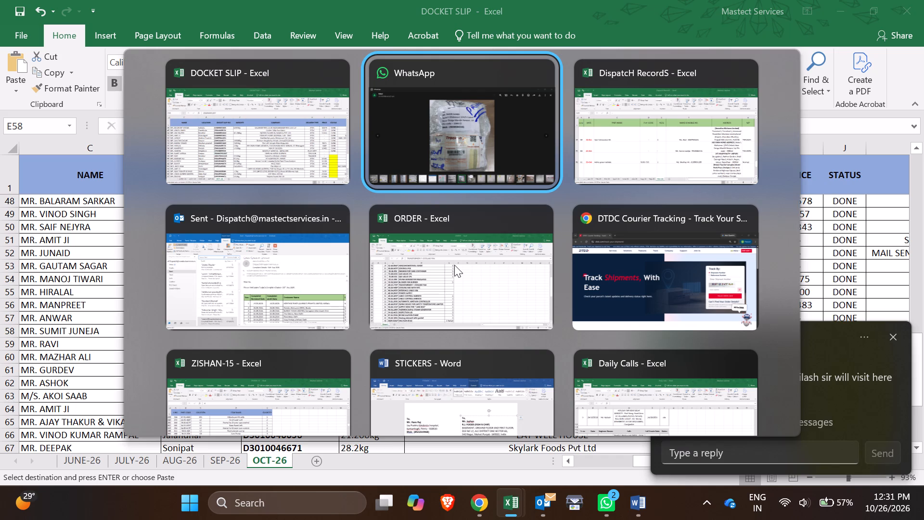
key("alt+Down")
key("alt+Right")
left_click(215, 5)
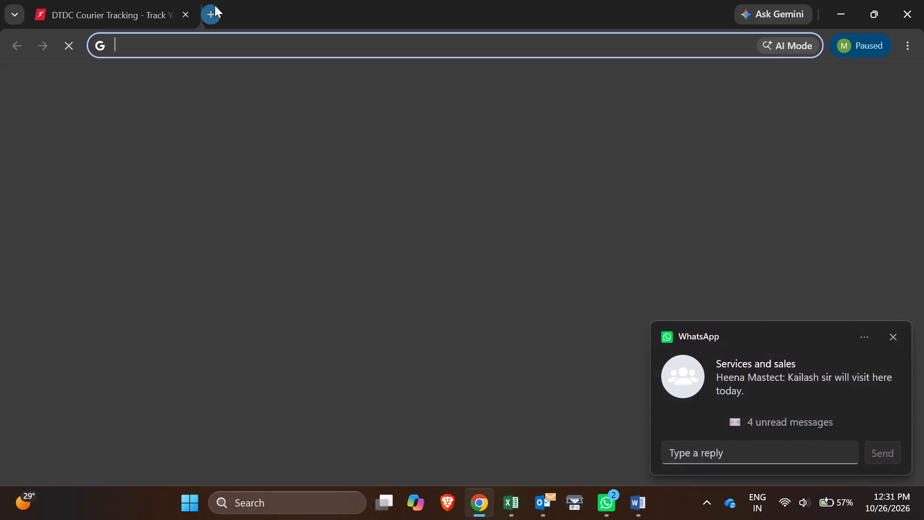
left_click(615, 321)
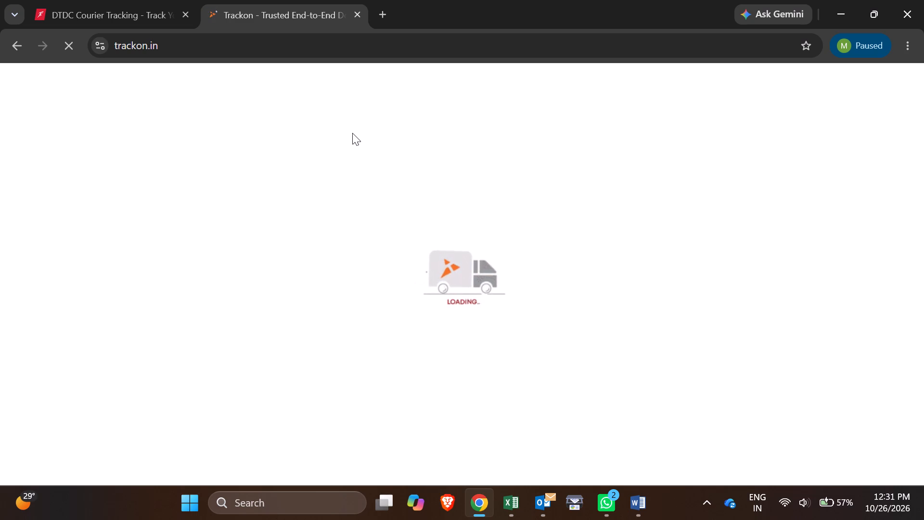
left_click(136, 16)
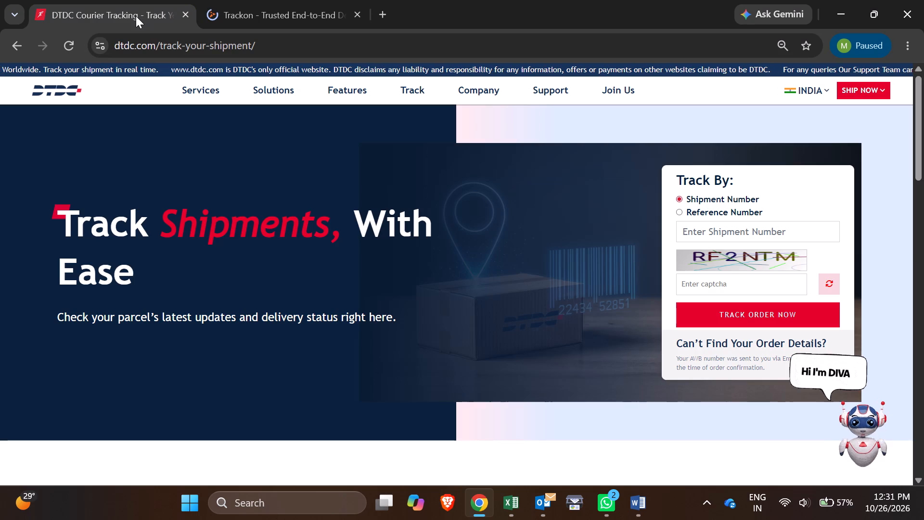
left_click(281, 0)
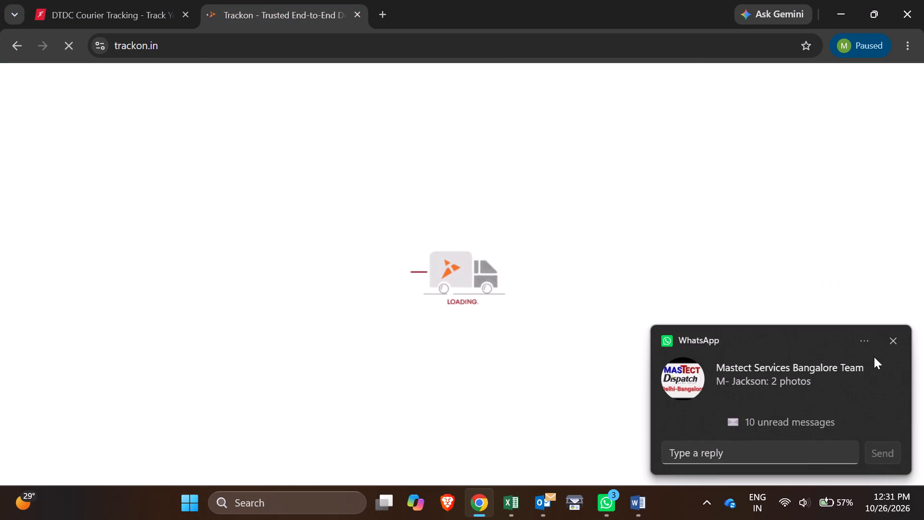
Dismiss the WhatsApp notification from the Mastect Services Bangalore Team group.
left_click(899, 340)
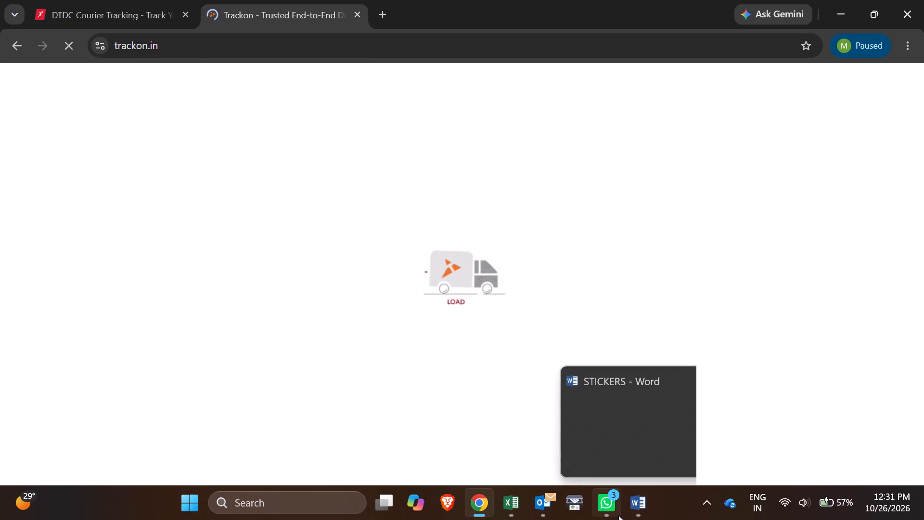
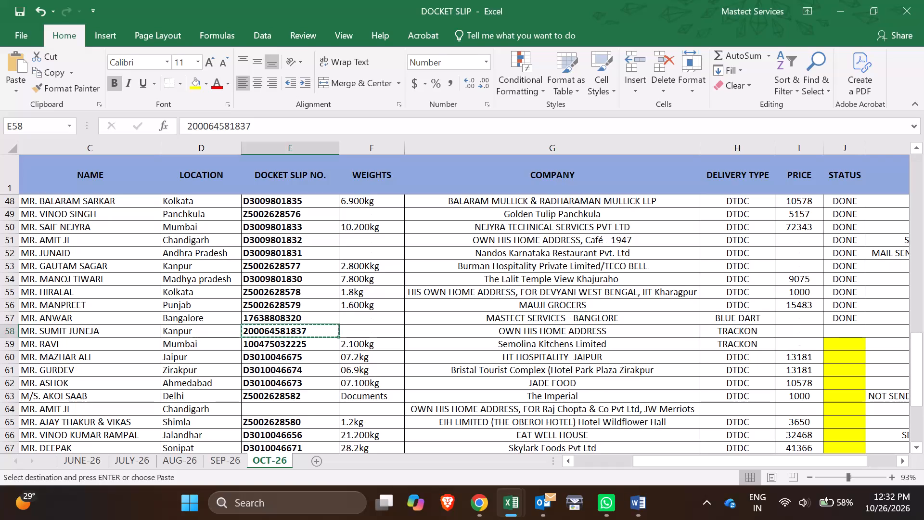
key("alt+Tab")
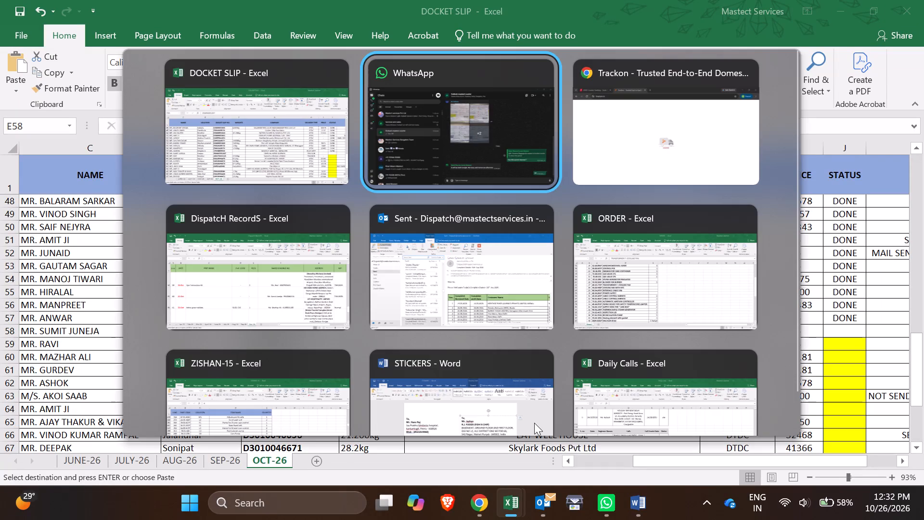
key("alt+Tab")
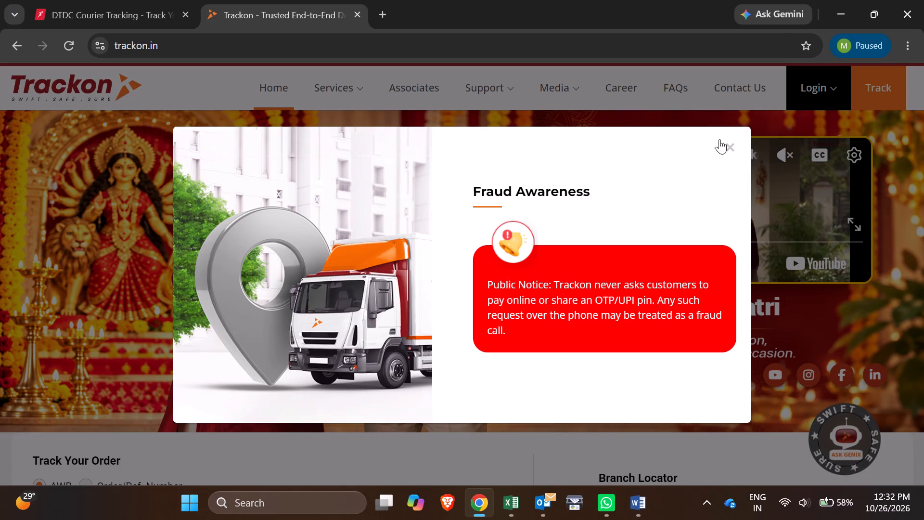
left_click(729, 147)
scroll(506, 280, "down", 2)
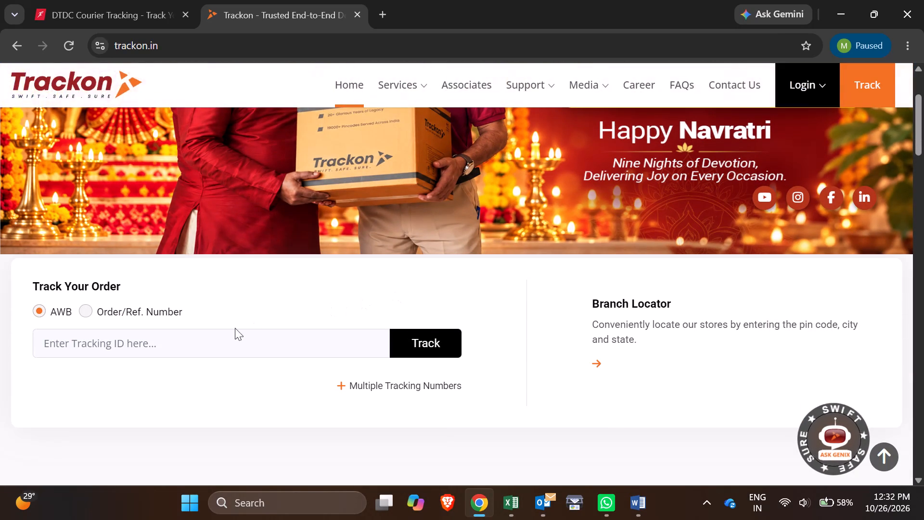
left_click(207, 346)
key("ctrl+v")
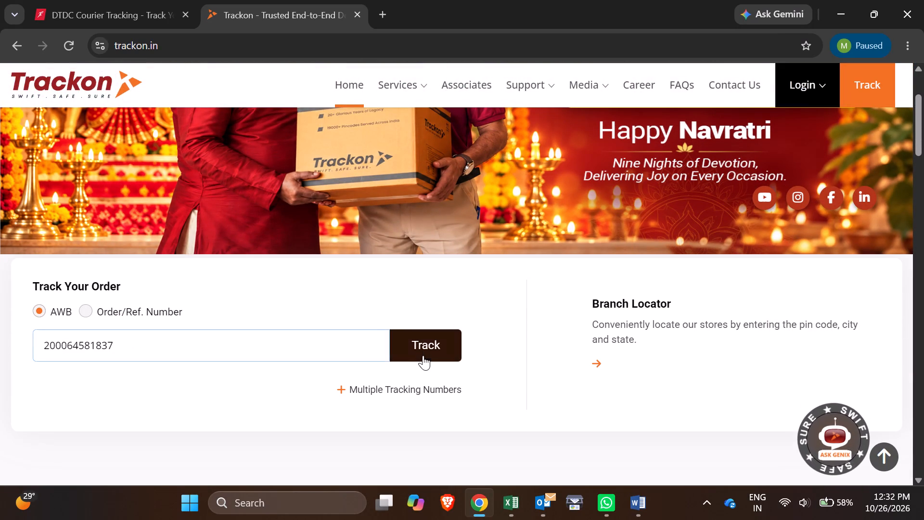
left_click(423, 346)
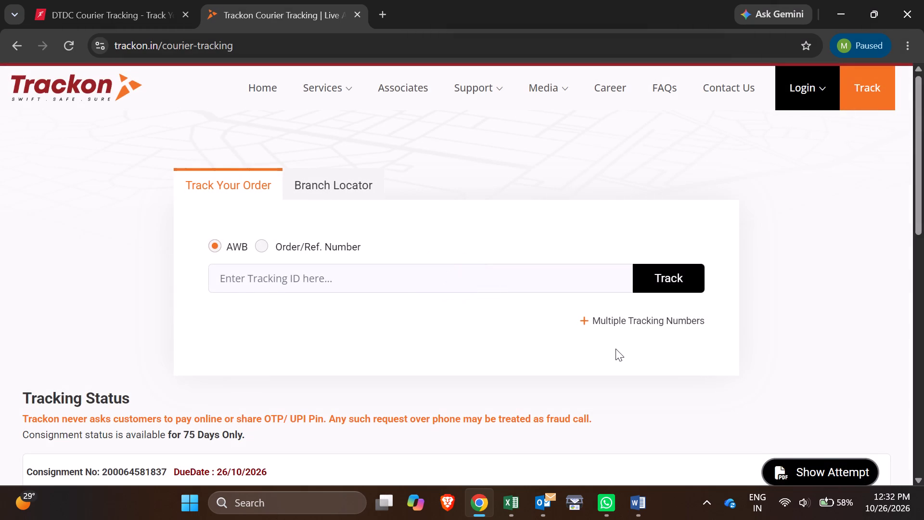
scroll(616, 349, "down", 3)
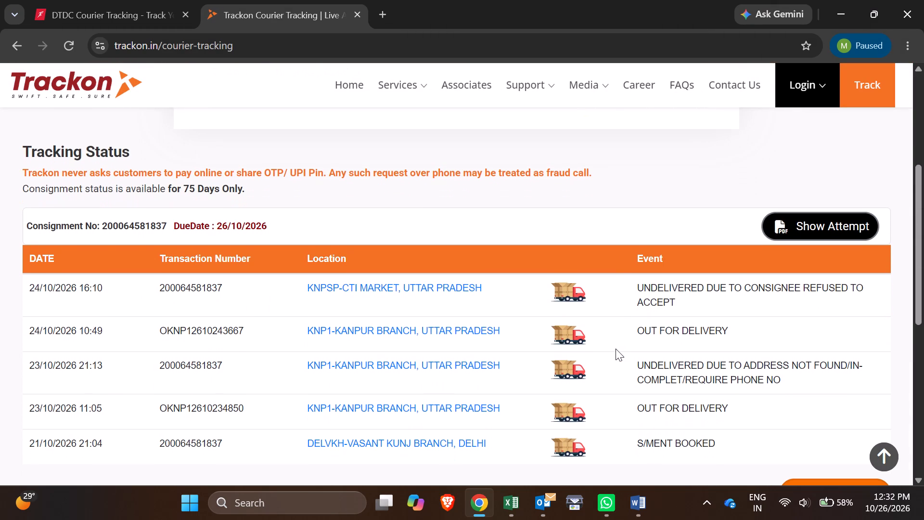
scroll(616, 349, "down", 1)
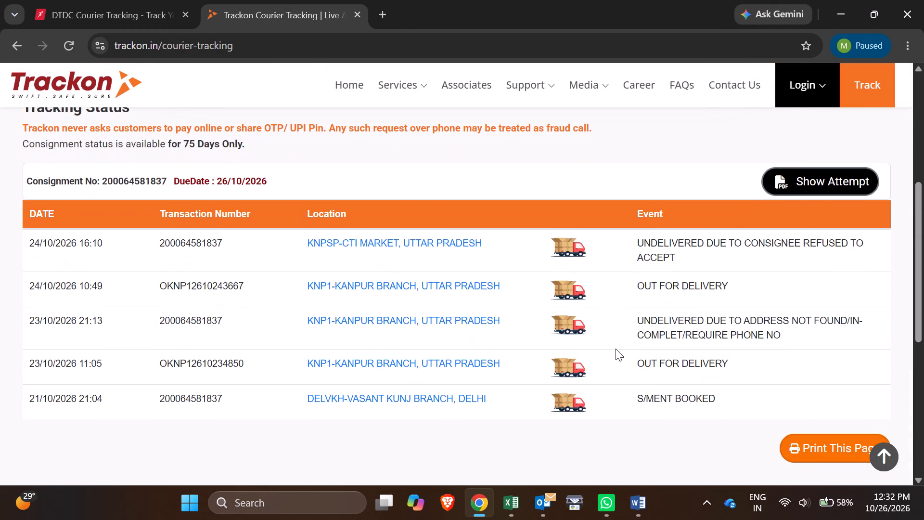
key("alt+Tab")
key("ctrl+s")
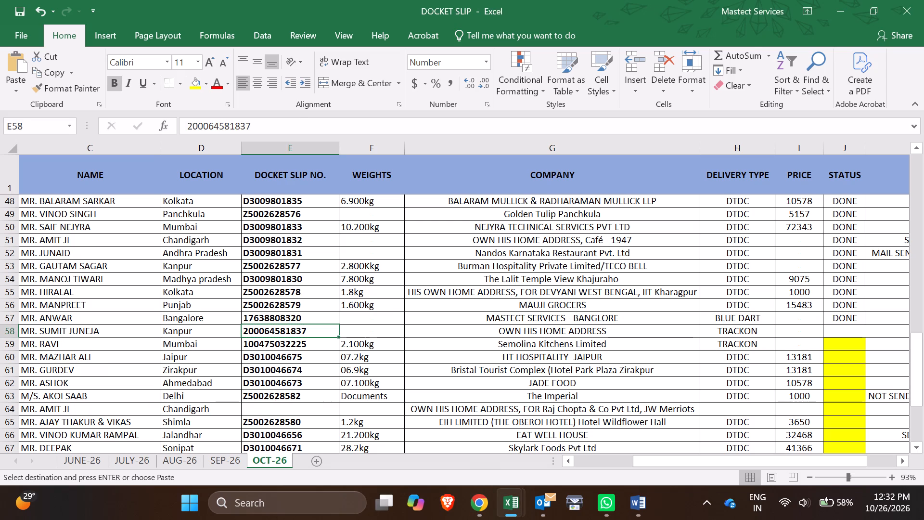
key("Right")
key("Right")
key("Right")
key("Right")
key("Right")
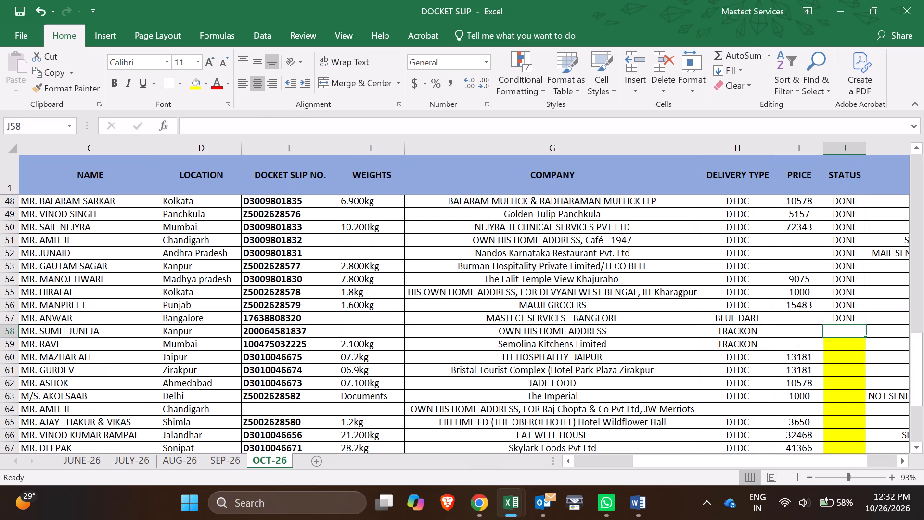
type("RETURN")
key("Return")
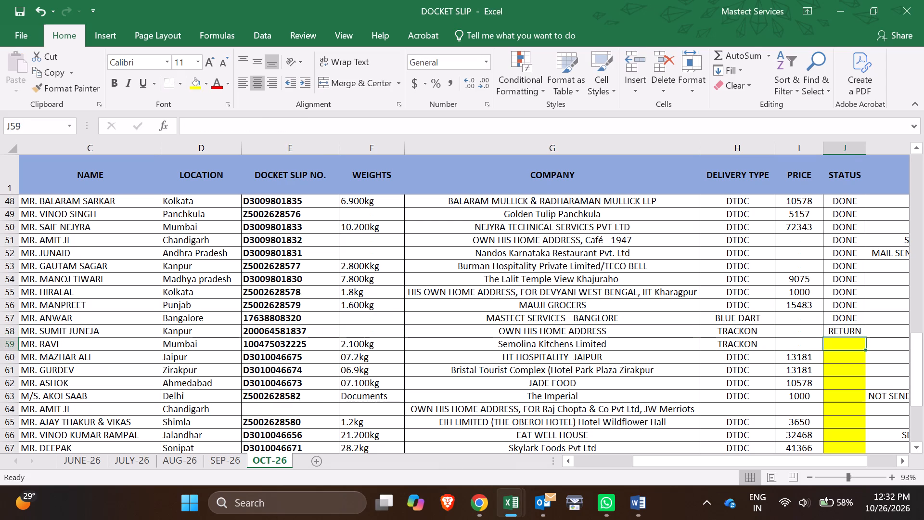
key("ctrl+s")
key("ctrl+s")
Number rows 58 to 60 in the S.NO. column as 58, 59 and 60.
key("Up")
key("Left")
key("Left")
key("Left")
key("Left")
key("Left")
key("Left")
key("Left")
key("Left")
key("Left")
key("Left")
key("Left")
key("Left")
key("Left")
key("Left")
key("Left")
key("Left")
key("Left")
key("Left")
key("Left")
key("Left")
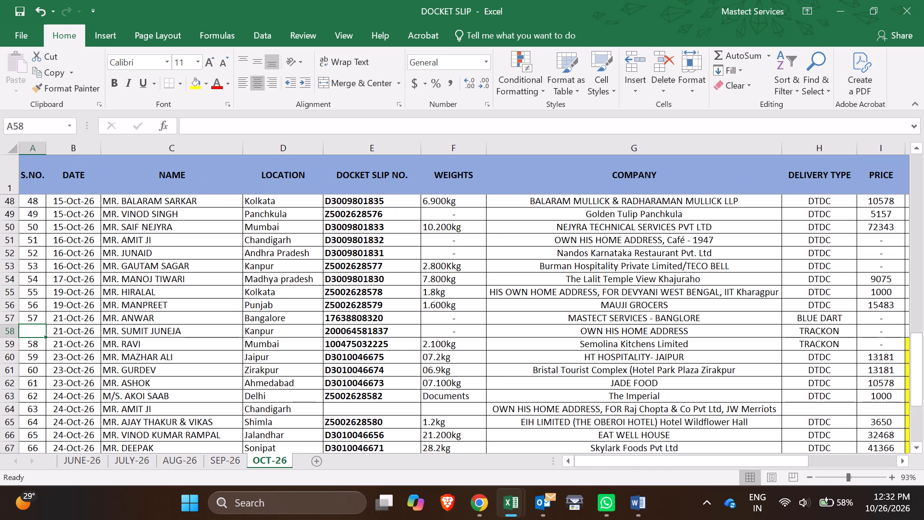
type("58")
key("Return")
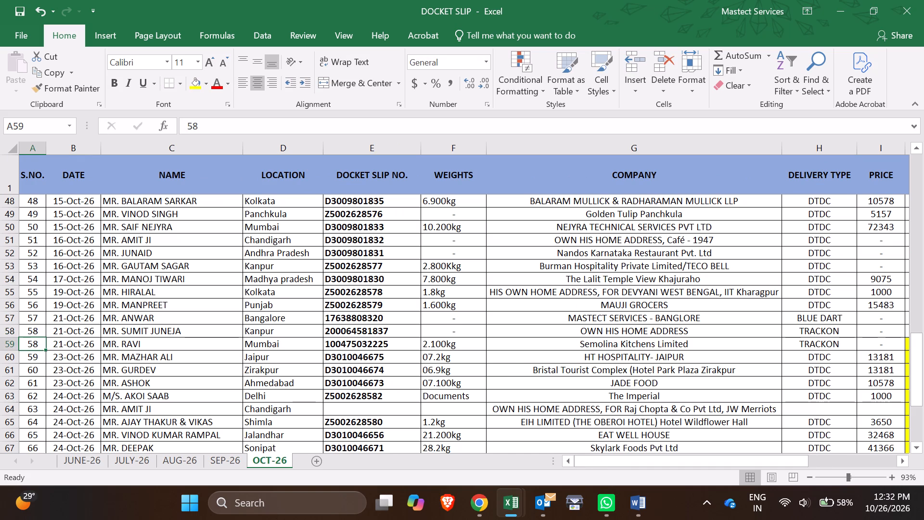
type("59")
key("Return")
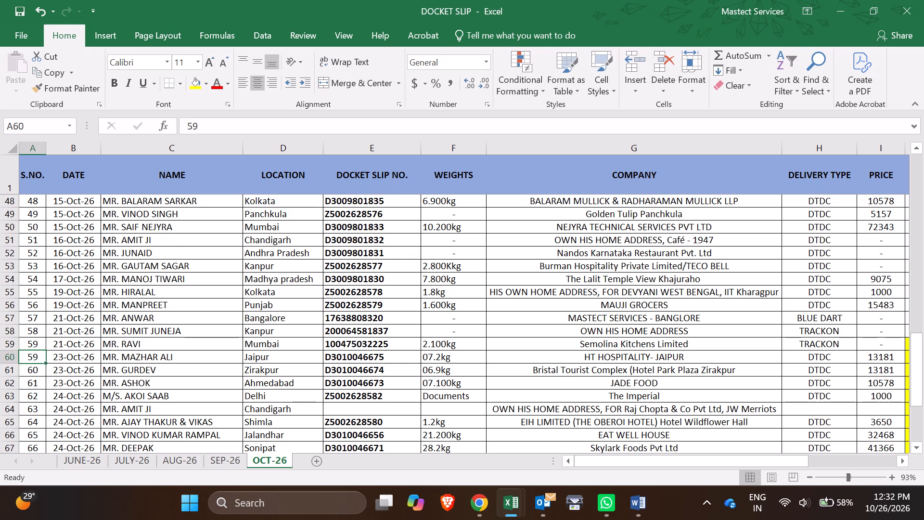
type("60")
key("Return")
Extend the S.NO. series from cells A58:A60 down to row 75, ending at 75, and save the workbook.
key("Up")
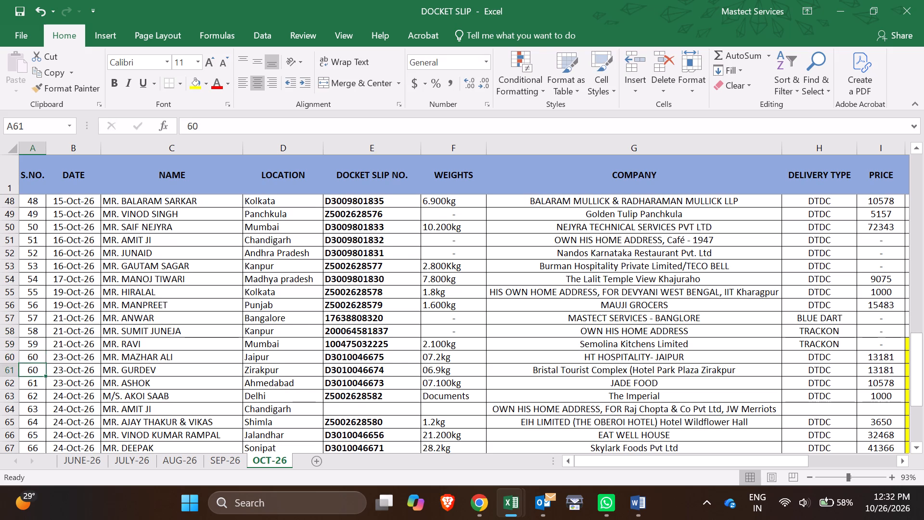
key("Up")
key("Up")
key("Down")
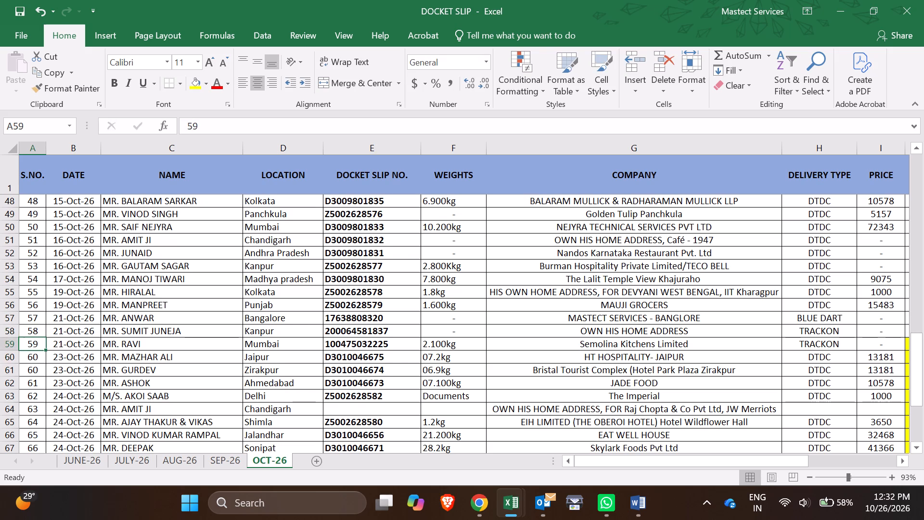
key("shift+Down")
key("shift+Down")
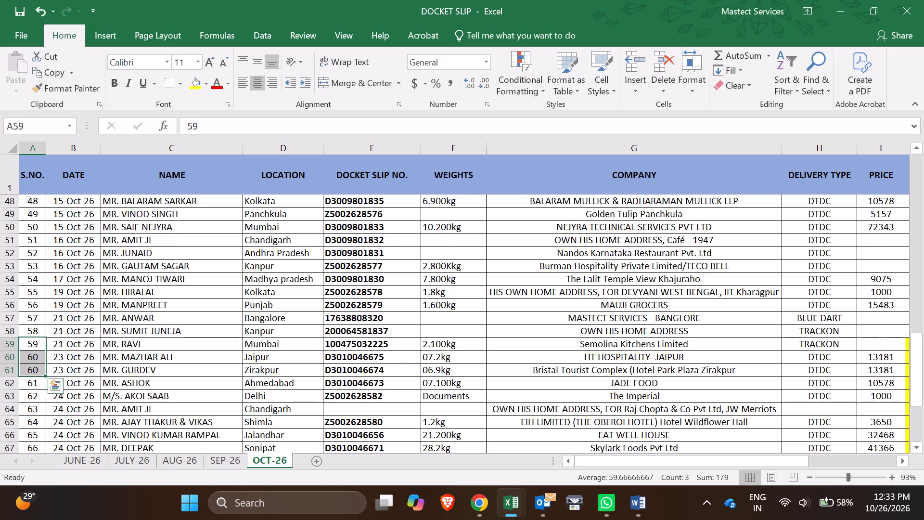
key("Up")
key("Up")
key("Down")
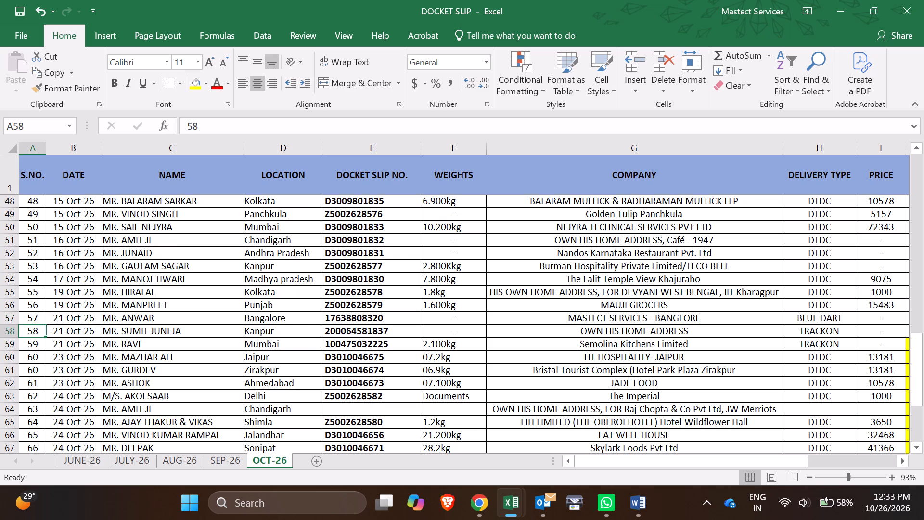
key("Down")
key("Down")
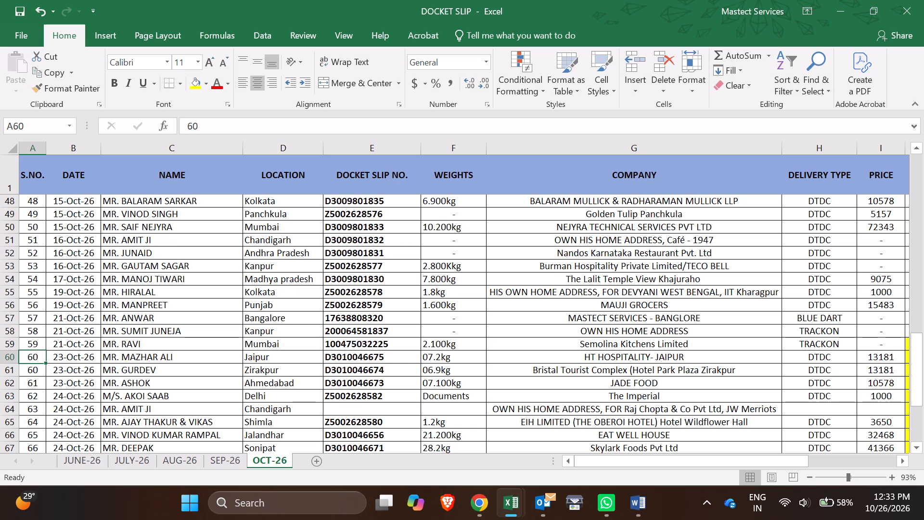
key("Up")
key("Up")
key("shift+Down")
key("shift+Down")
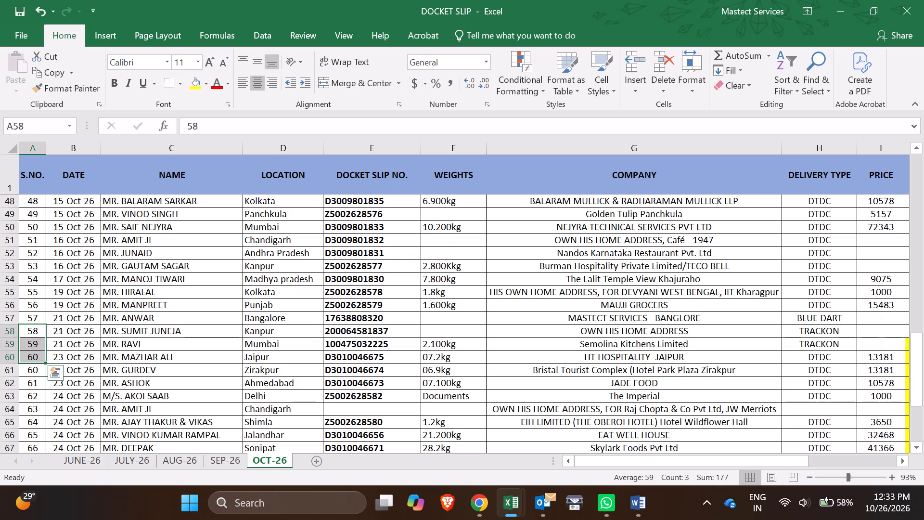
left_click_drag(43, 362, 43, 380)
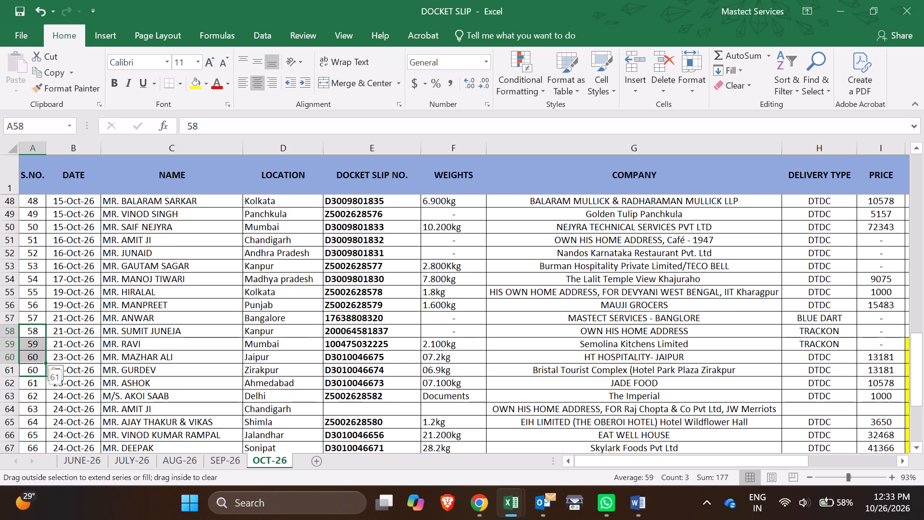
left_click_drag(43, 380, 41, 469)
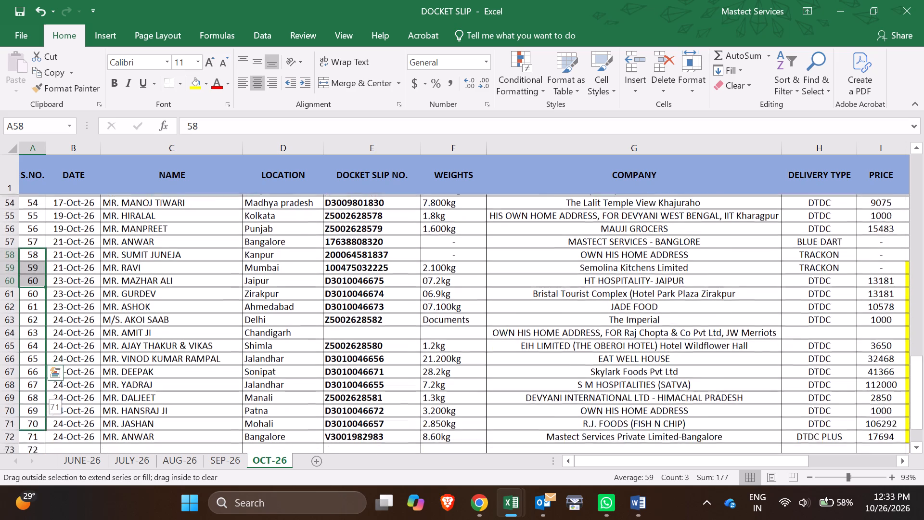
left_click_drag(41, 469, 38, 427)
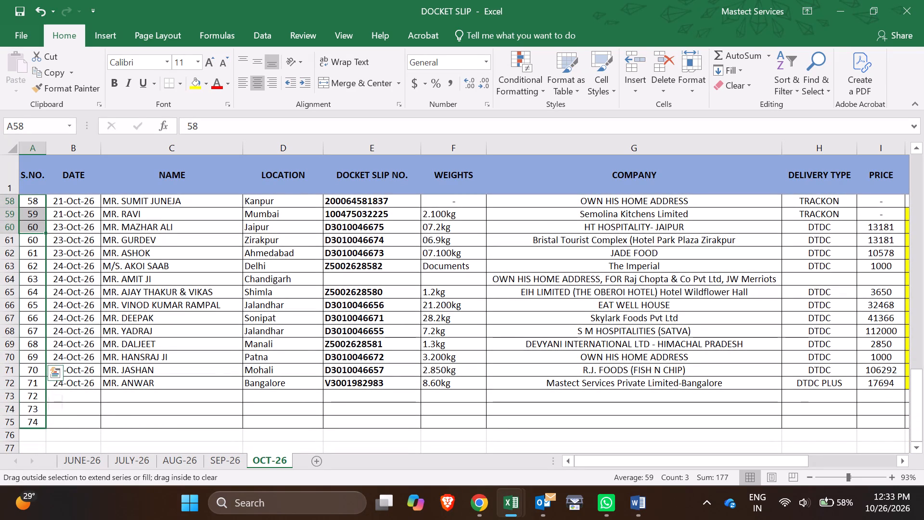
left_click(80, 395)
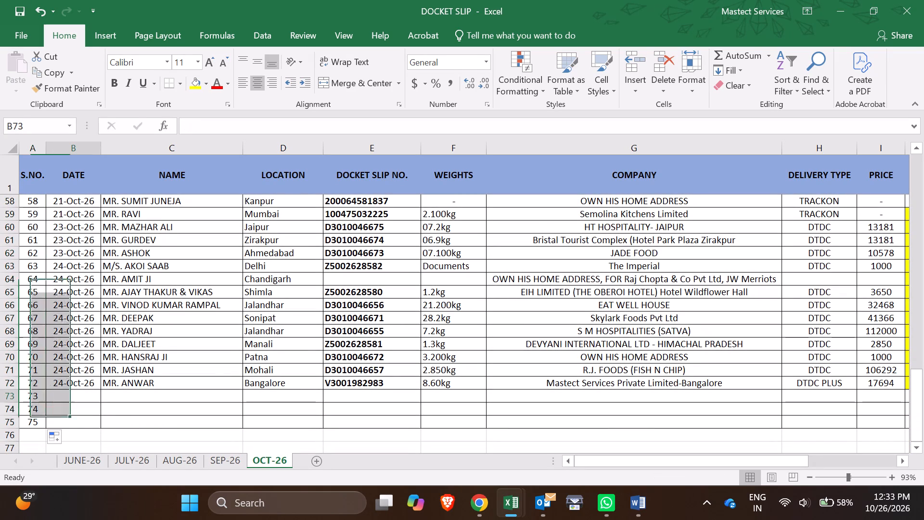
key("ctrl+s")
key("ctrl+s")
key("ctrl+s")
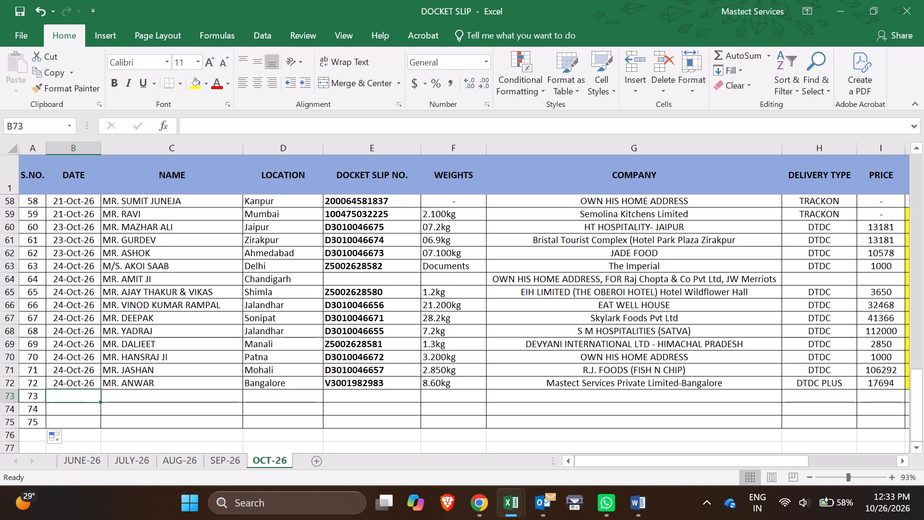
scroll(496, 366, "left", 5)
scroll(496, 366, "up", 1)
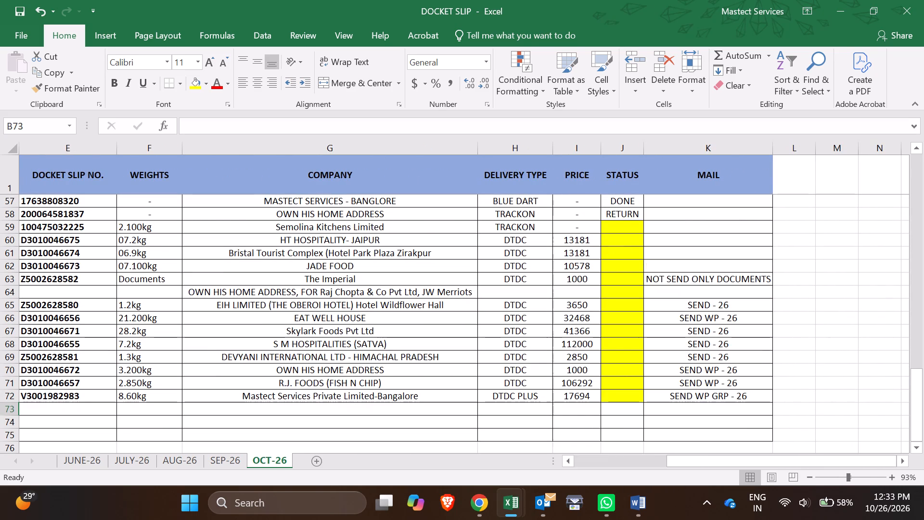
left_click(632, 229)
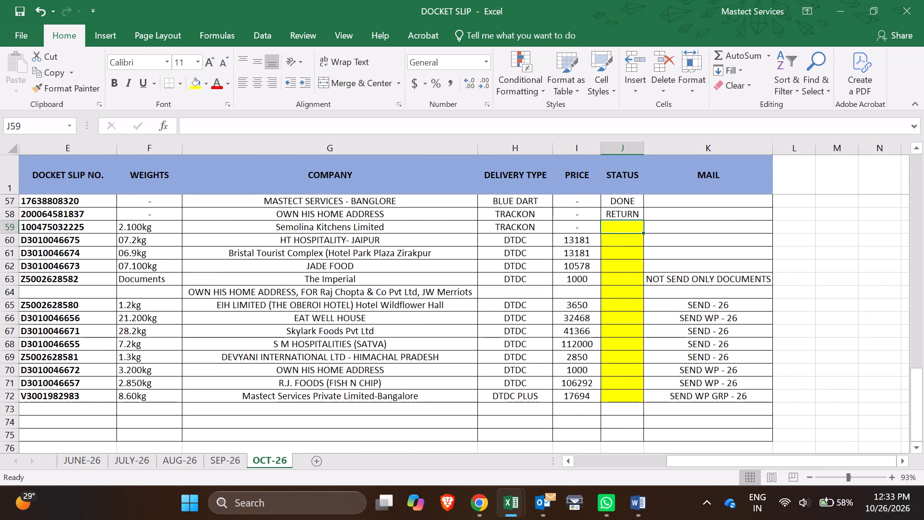
key("Left")
key("Left")
key("Left")
key("Left")
key("Left")
key("Left")
key("Left")
key("Left")
key("Right")
key("Right")
key("Right")
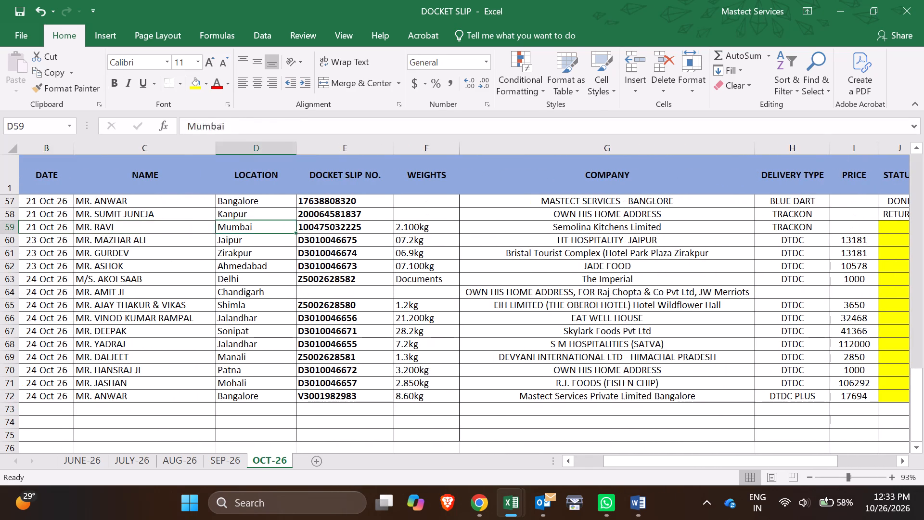
key("ctrl+c")
key("alt+Tab")
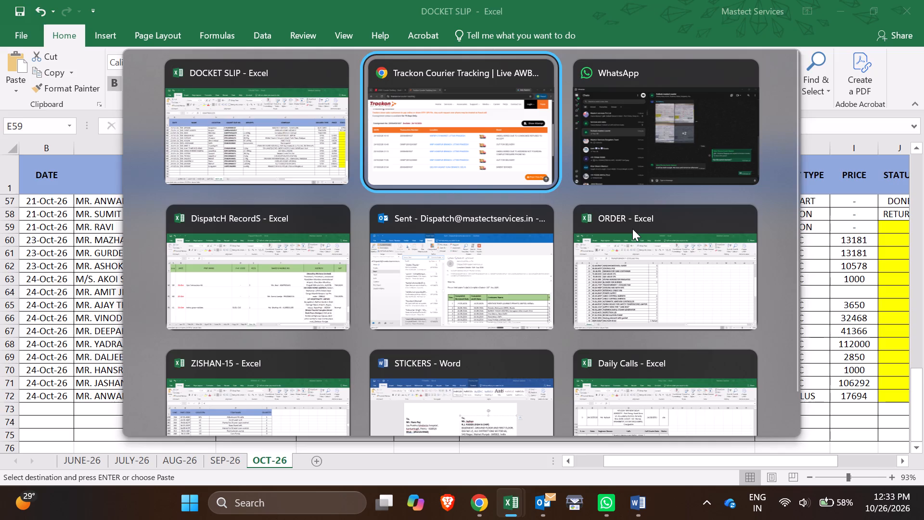
scroll(576, 209, "up", 5)
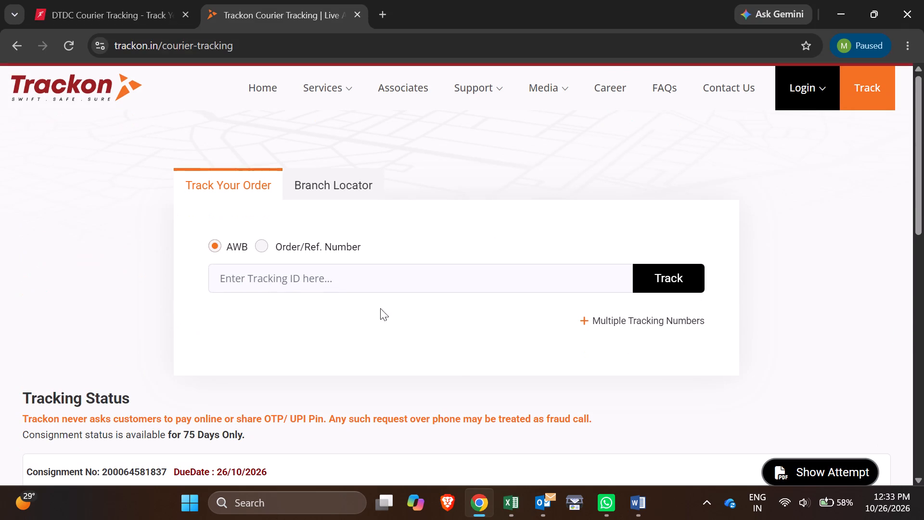
left_click(360, 279)
key("ctrl+v")
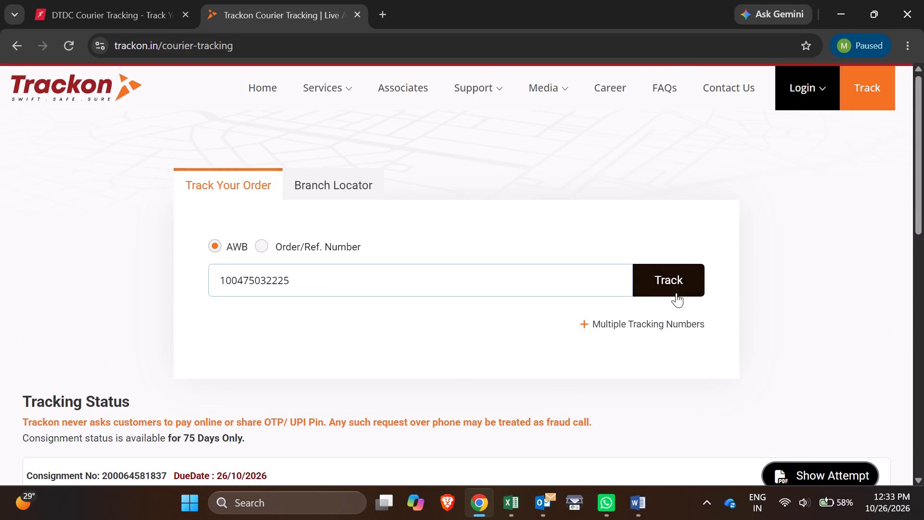
left_click(676, 282)
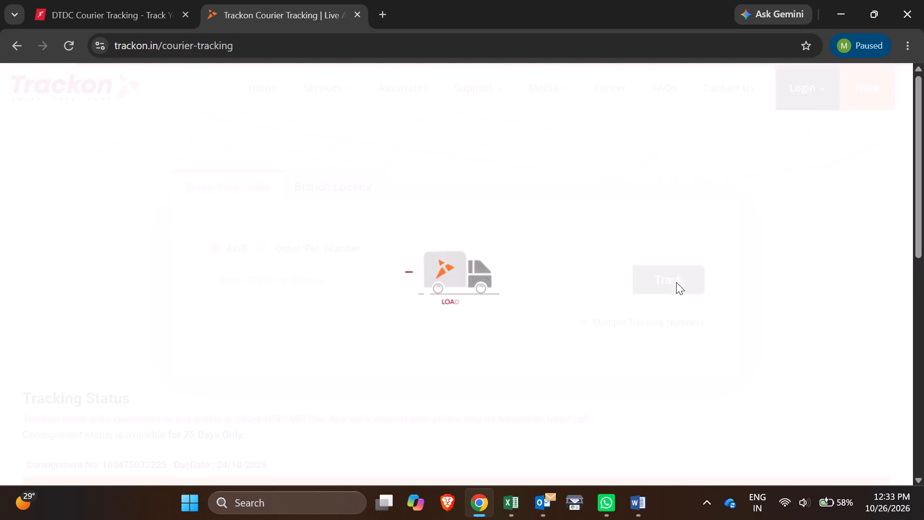
scroll(545, 297, "down", 2)
key("alt+Tab")
key("Right")
key("Right")
key("Right")
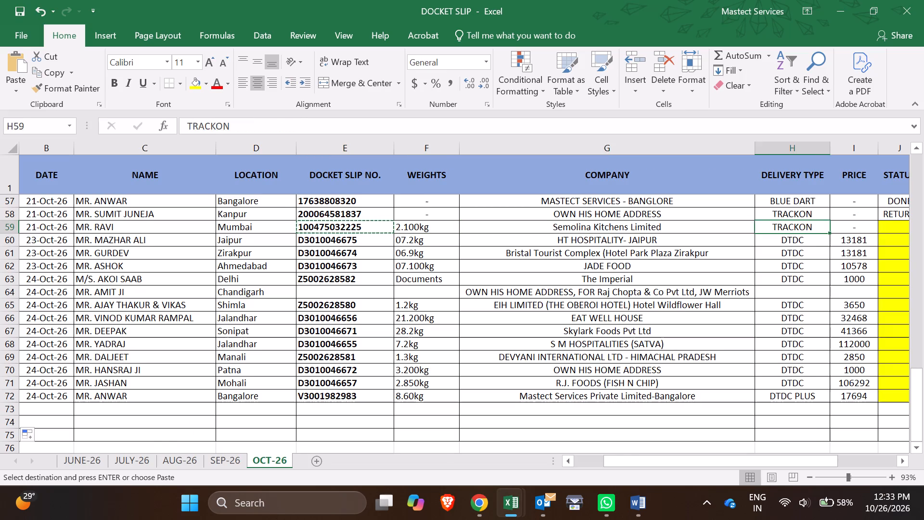
key("Right")
key("Right")
key("Down")
key("Left")
key("Left")
key("Left")
key("Left")
key("Left")
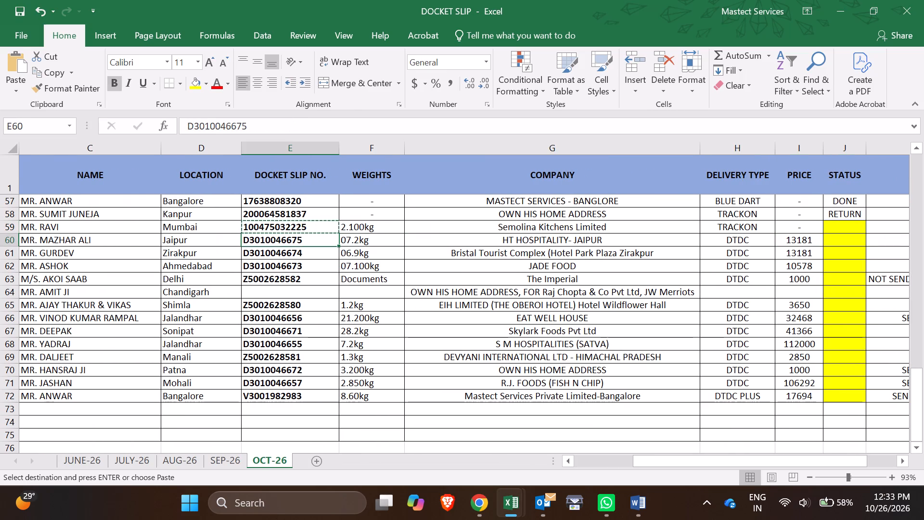
key("ctrl+c")
key("alt+Tab")
left_click(159, 11)
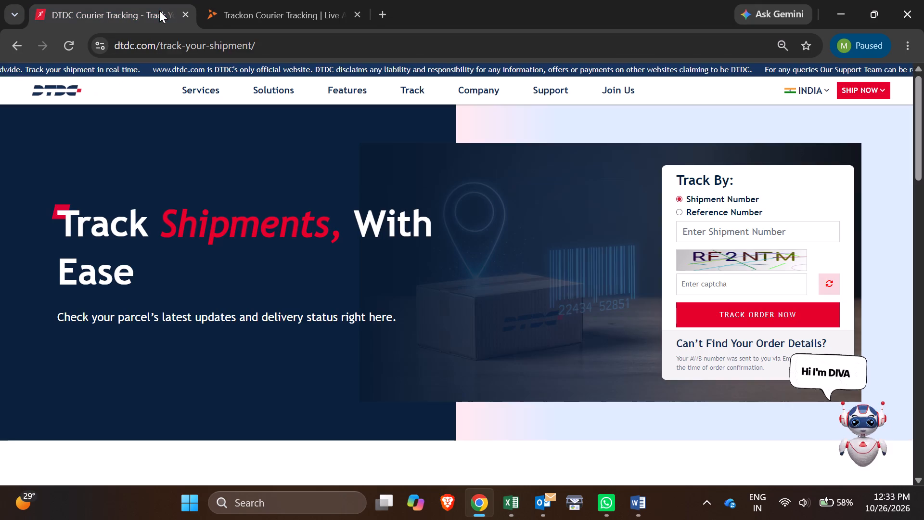
left_click(69, 48)
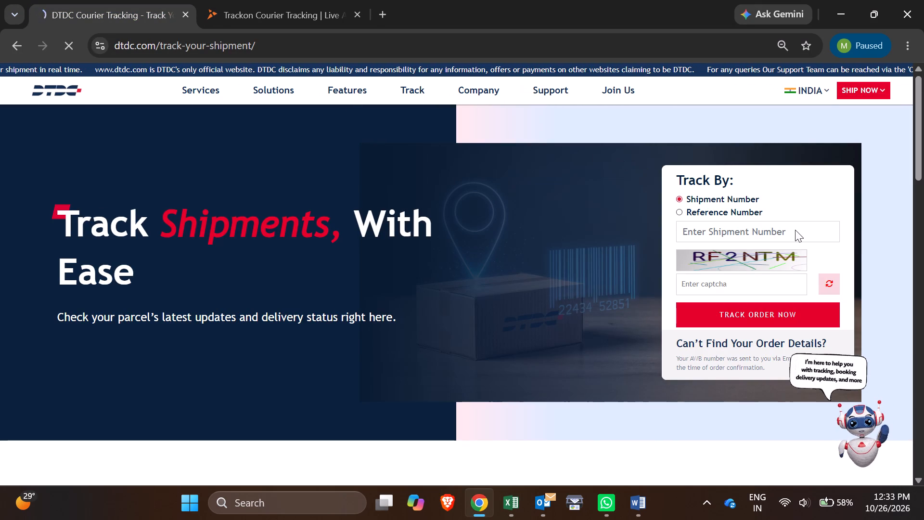
left_click(779, 230)
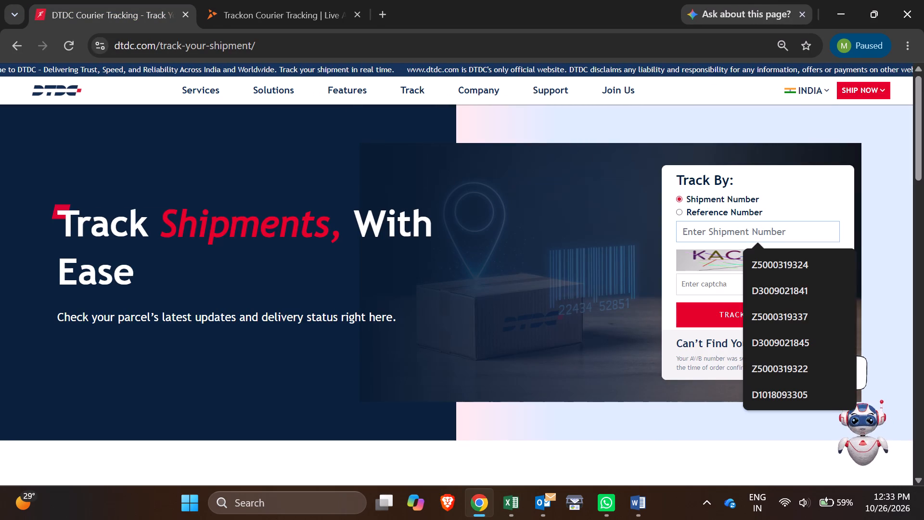
key("ctrl+v")
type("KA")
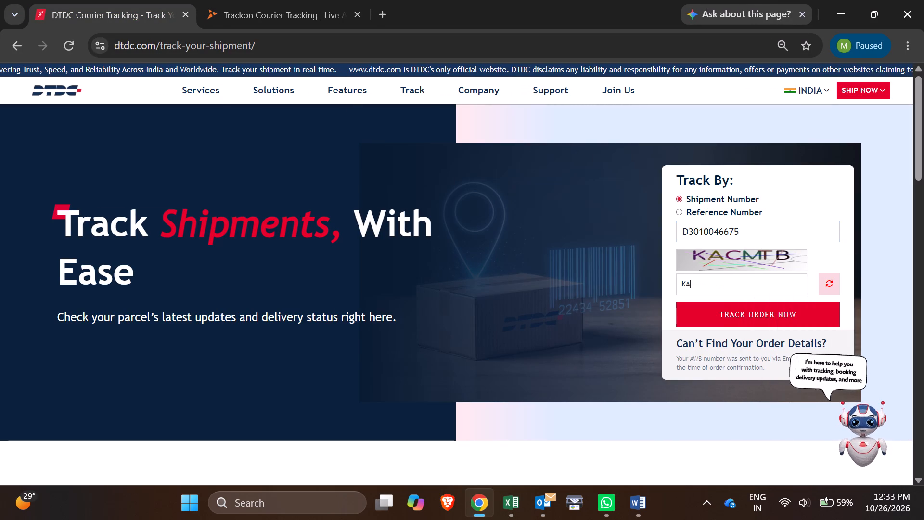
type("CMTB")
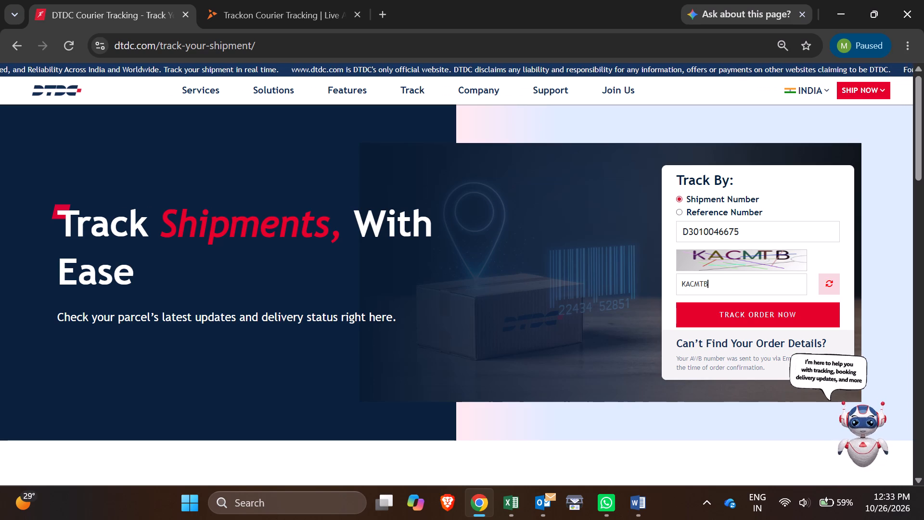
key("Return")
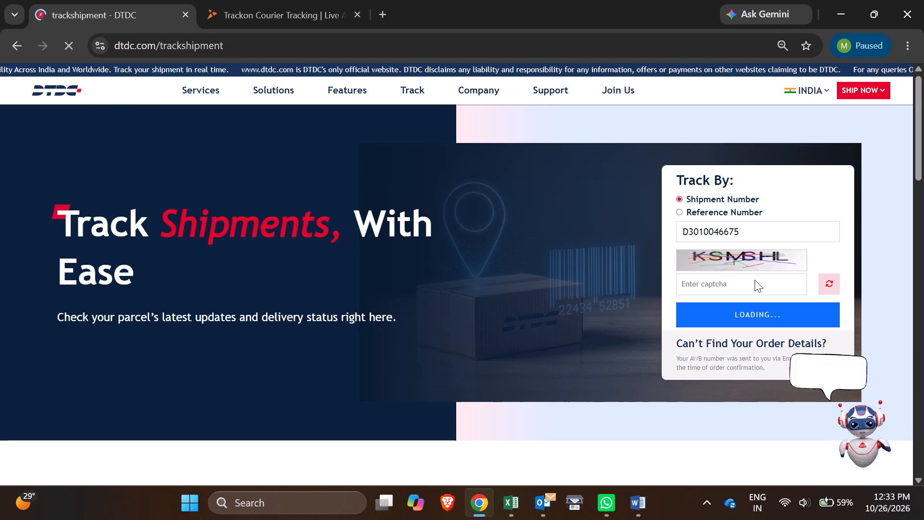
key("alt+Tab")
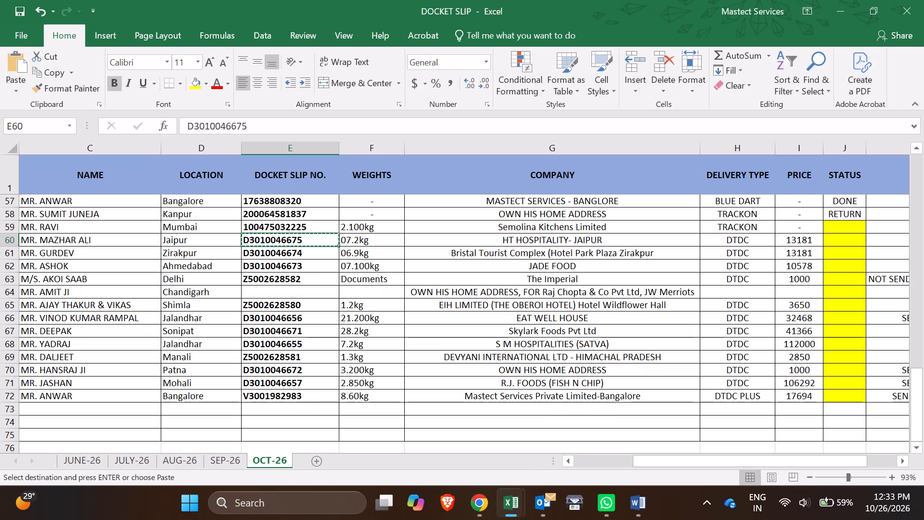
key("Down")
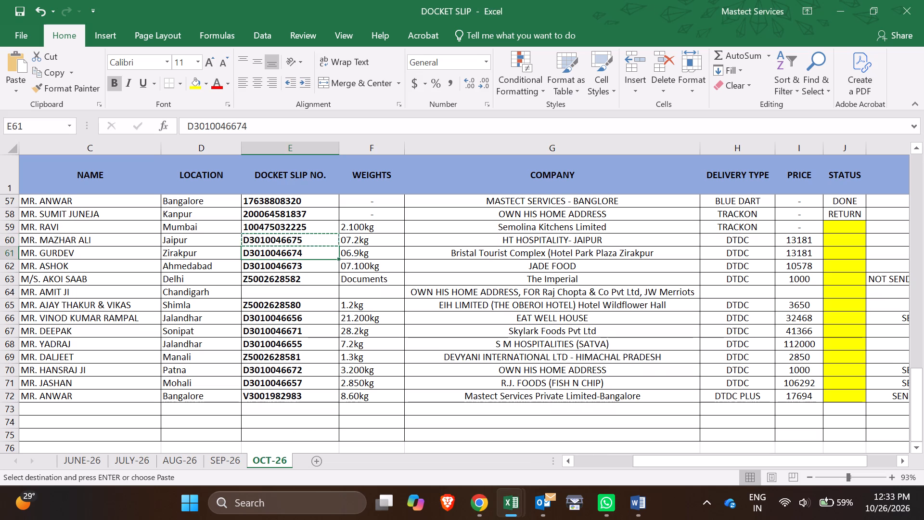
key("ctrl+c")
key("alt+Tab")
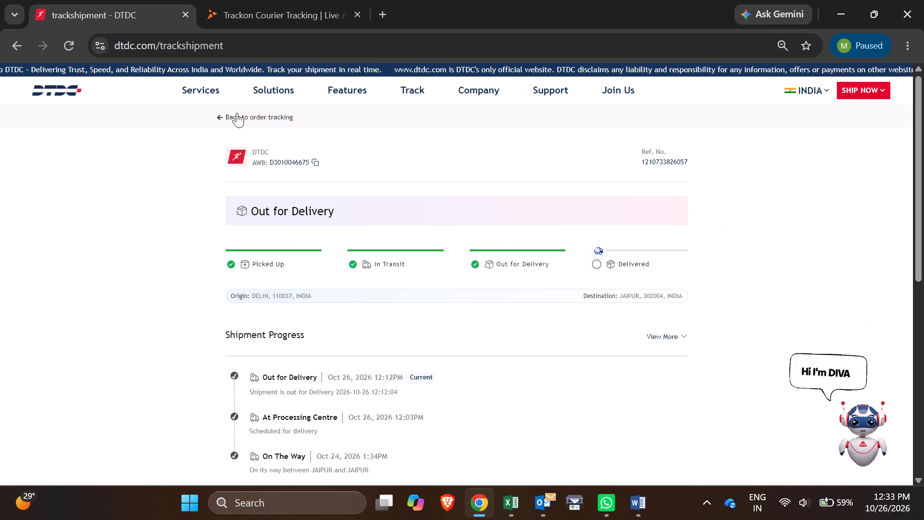
left_click(235, 113)
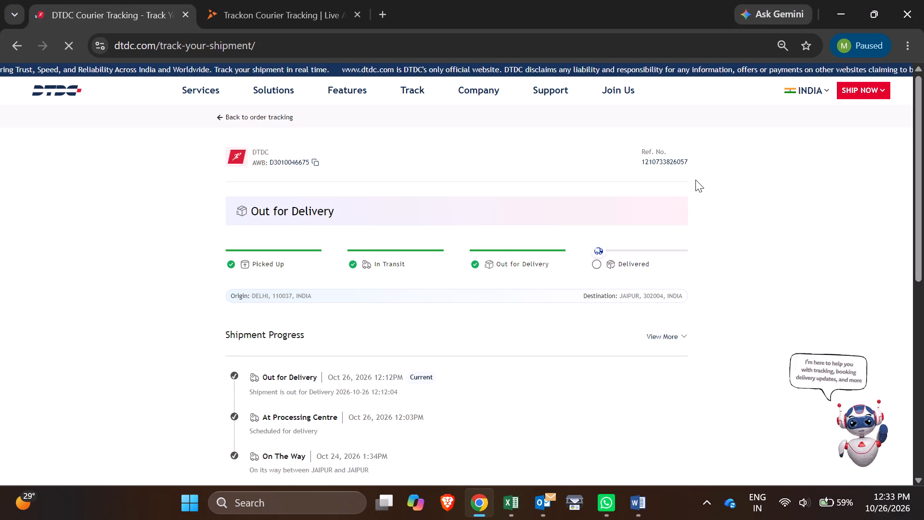
left_click(705, 229)
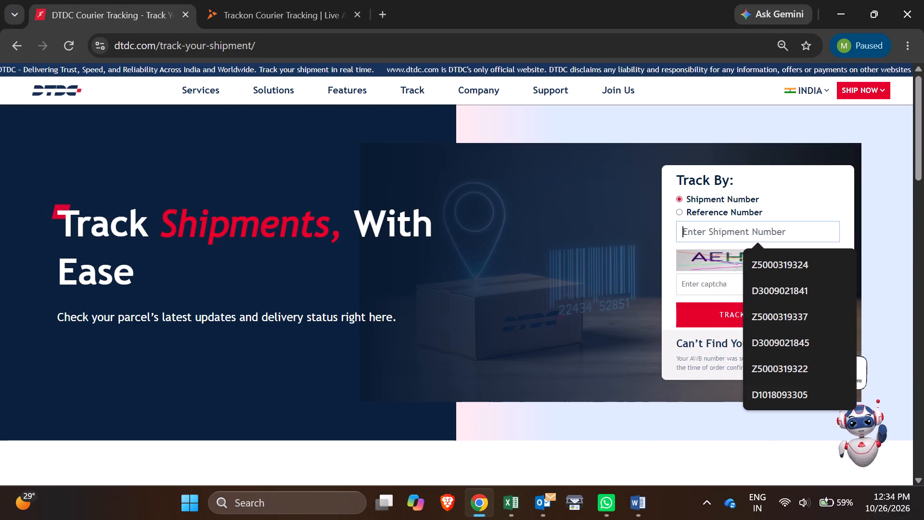
key("ctrl+v")
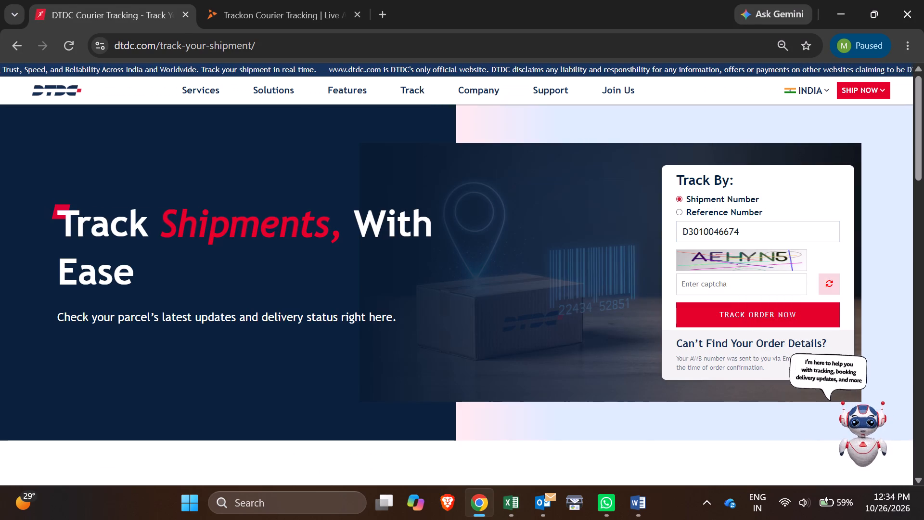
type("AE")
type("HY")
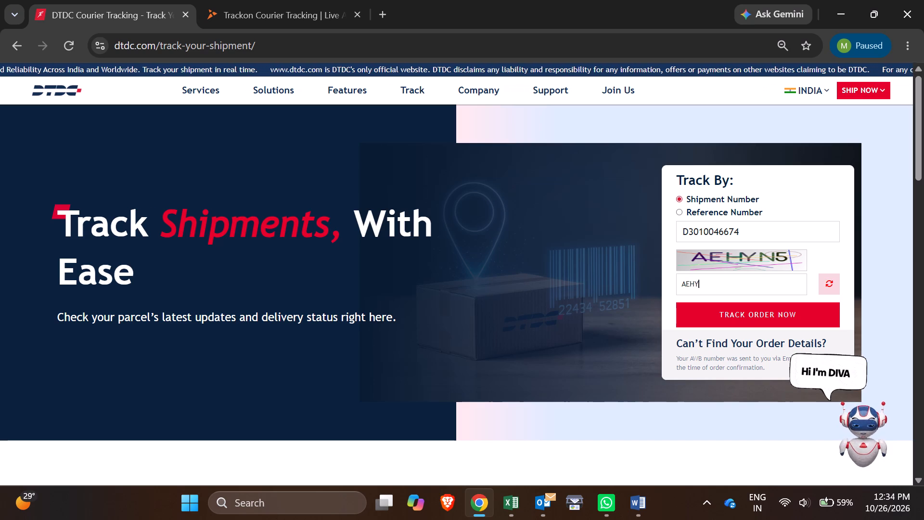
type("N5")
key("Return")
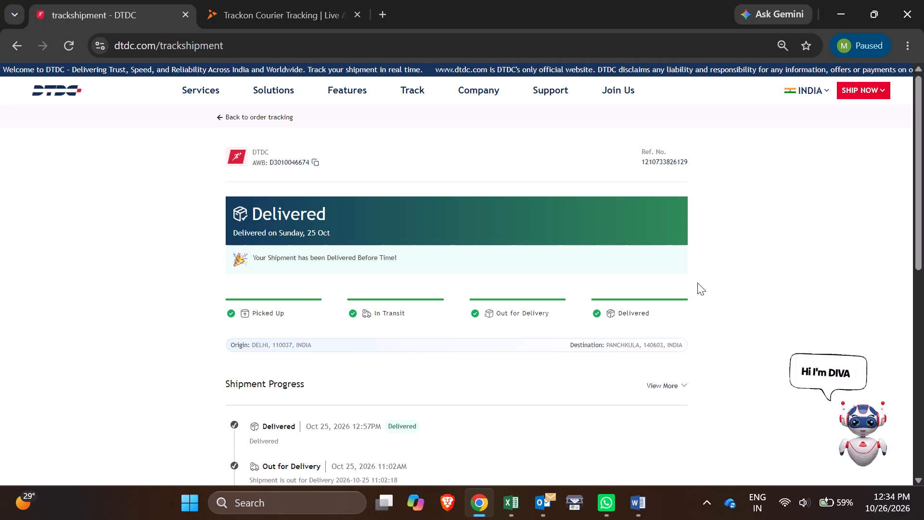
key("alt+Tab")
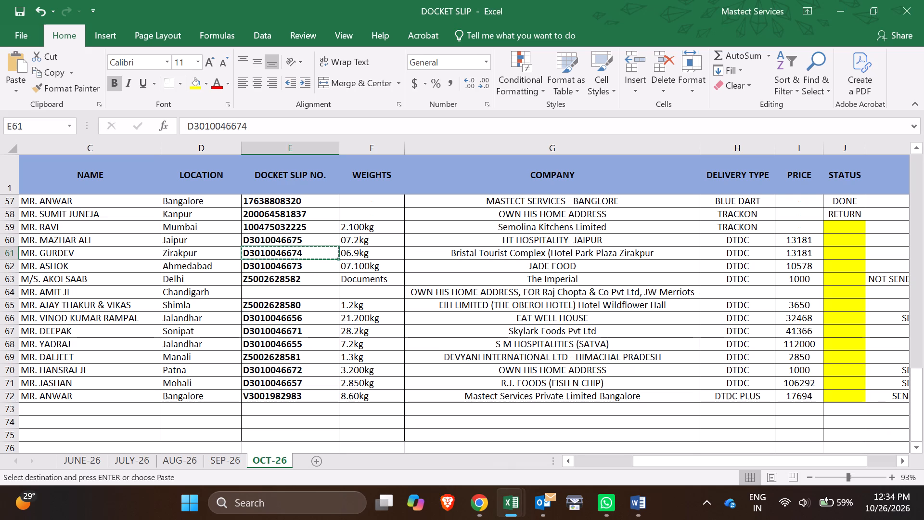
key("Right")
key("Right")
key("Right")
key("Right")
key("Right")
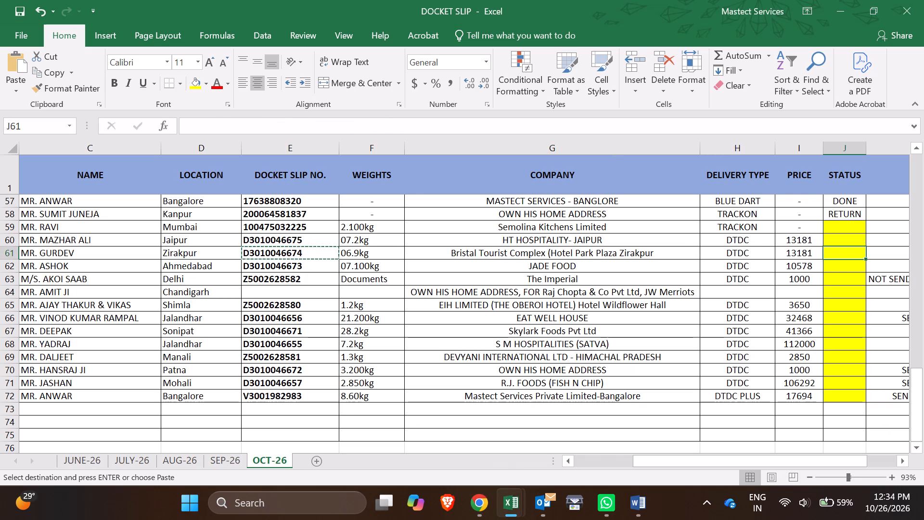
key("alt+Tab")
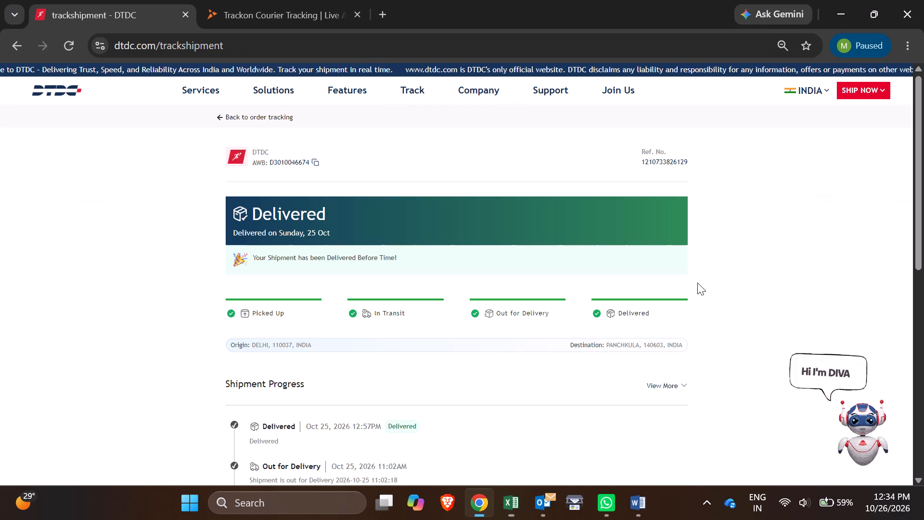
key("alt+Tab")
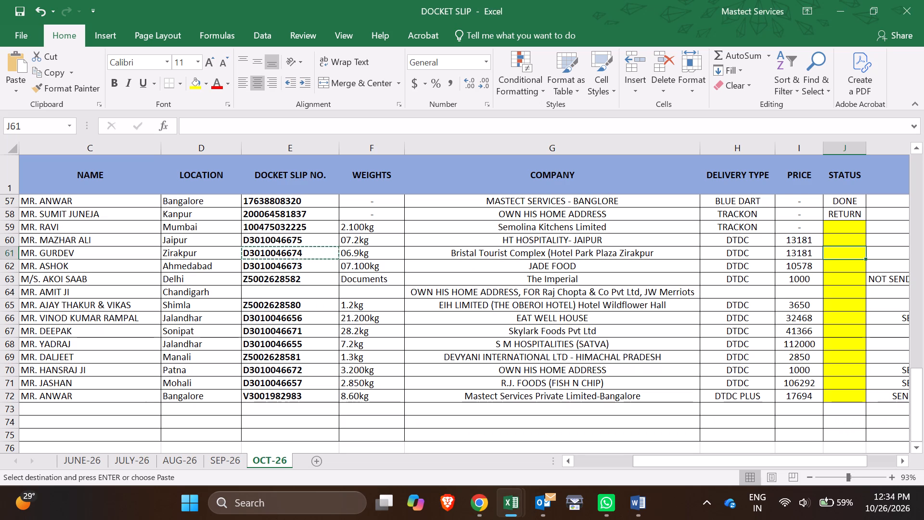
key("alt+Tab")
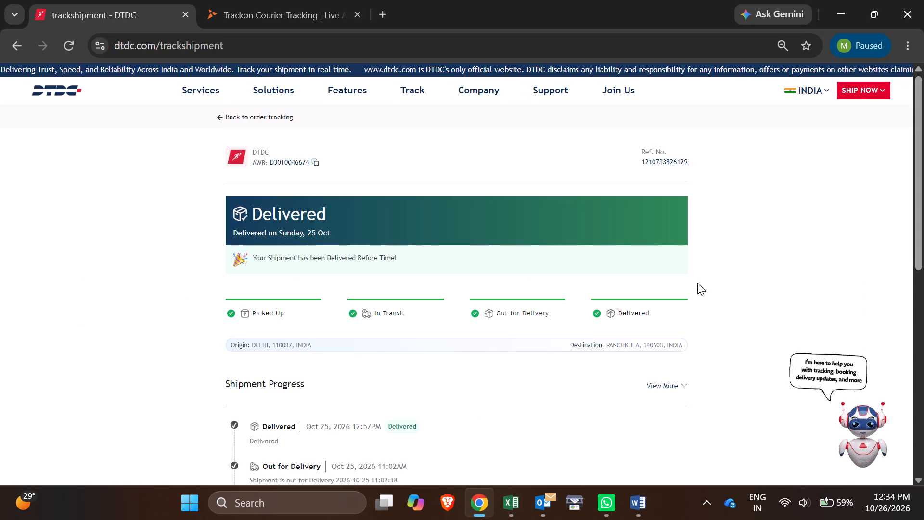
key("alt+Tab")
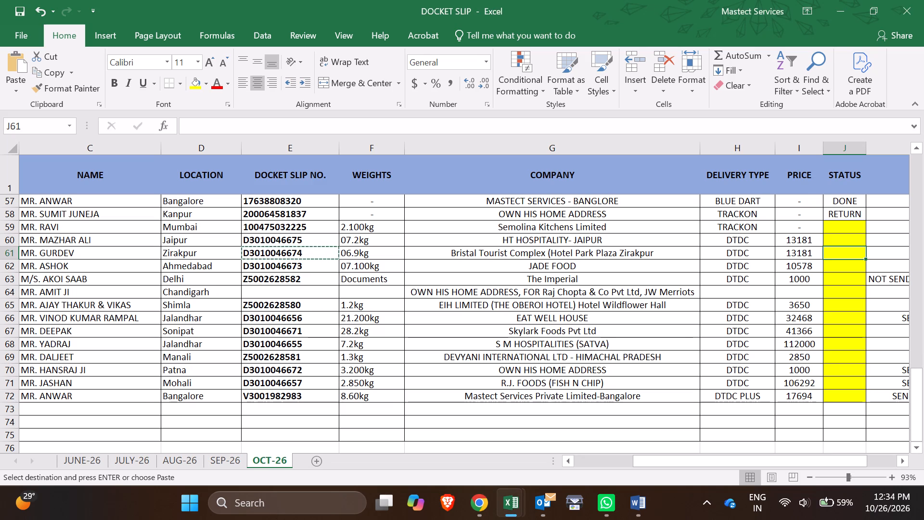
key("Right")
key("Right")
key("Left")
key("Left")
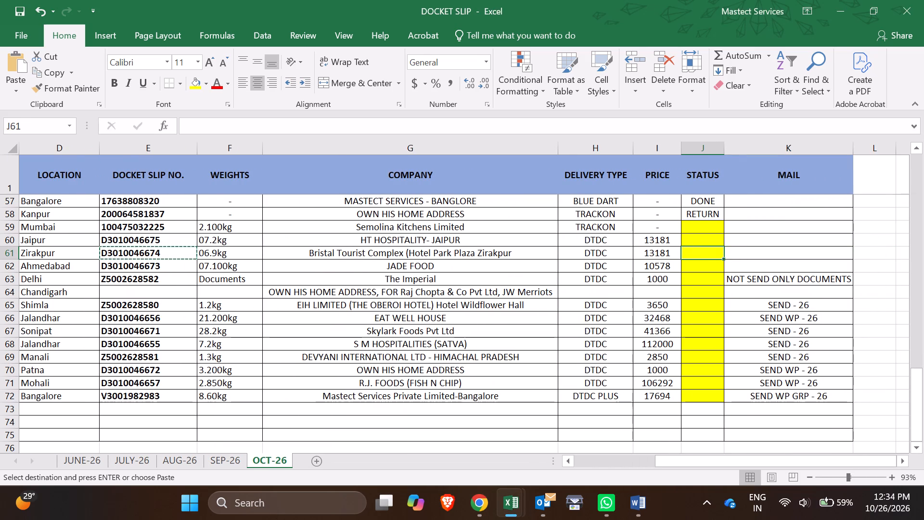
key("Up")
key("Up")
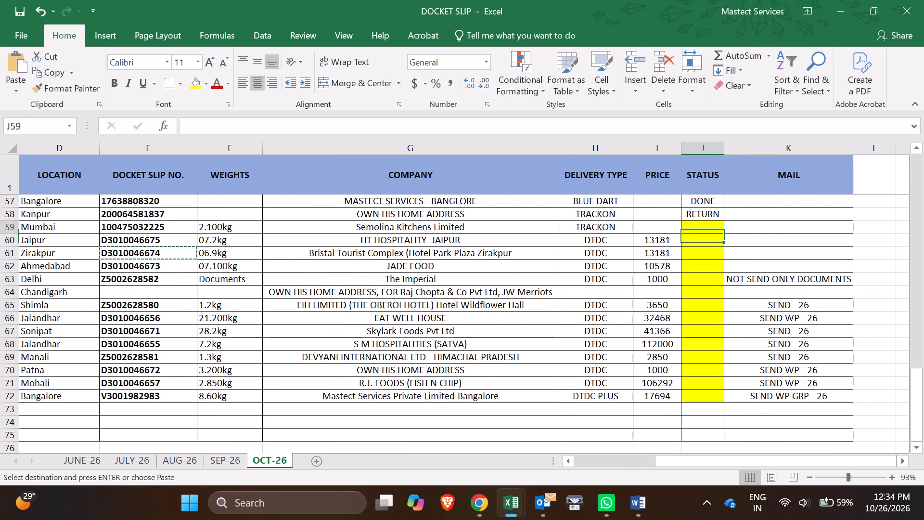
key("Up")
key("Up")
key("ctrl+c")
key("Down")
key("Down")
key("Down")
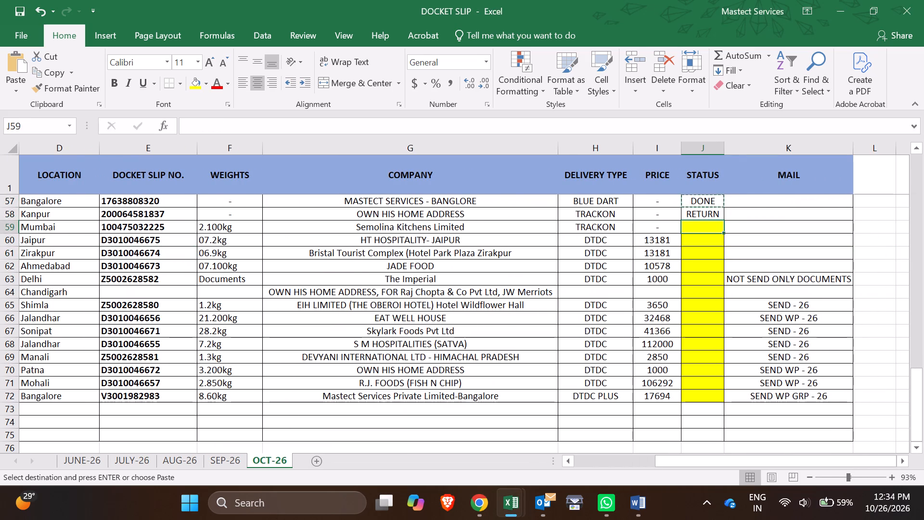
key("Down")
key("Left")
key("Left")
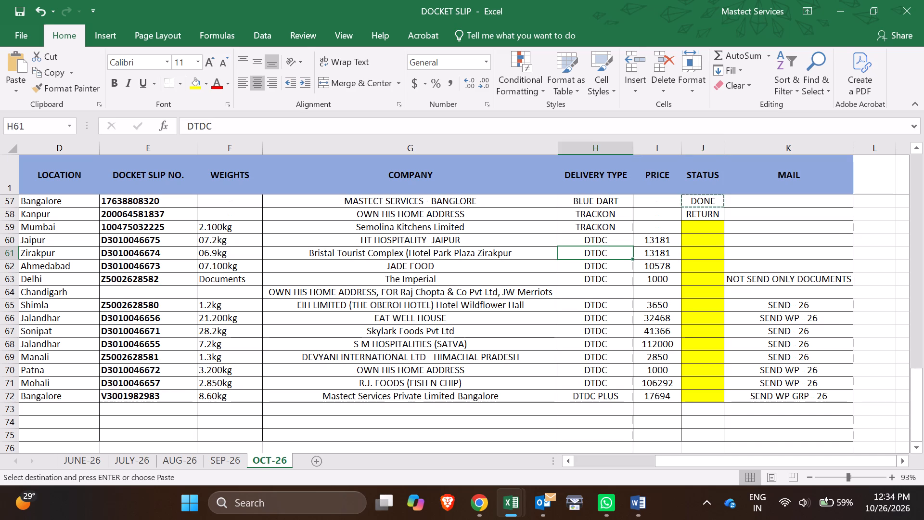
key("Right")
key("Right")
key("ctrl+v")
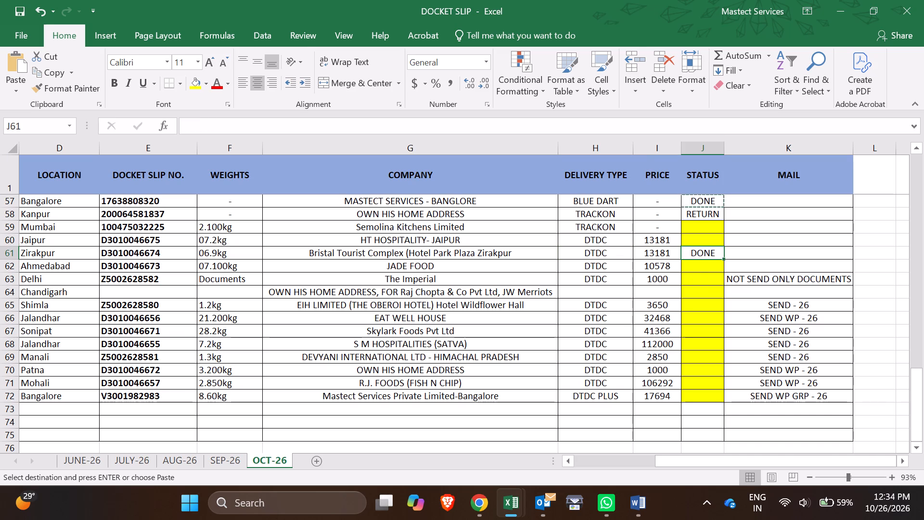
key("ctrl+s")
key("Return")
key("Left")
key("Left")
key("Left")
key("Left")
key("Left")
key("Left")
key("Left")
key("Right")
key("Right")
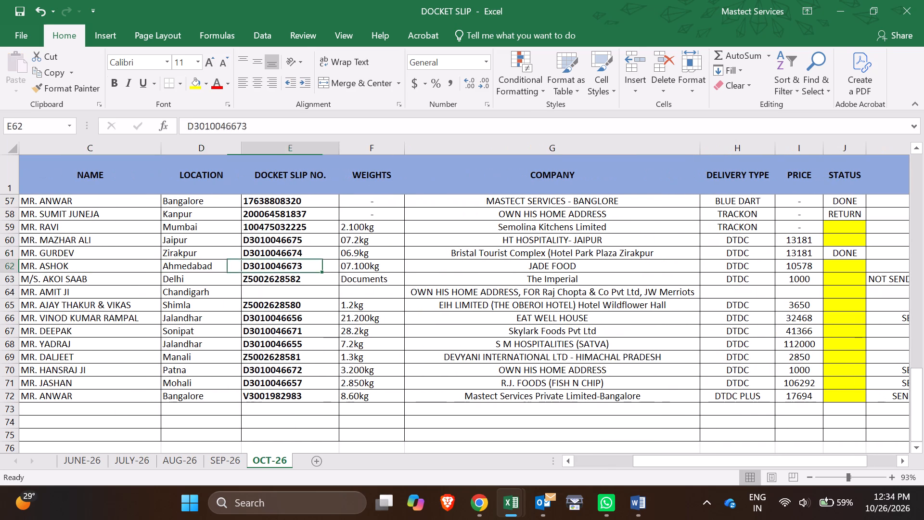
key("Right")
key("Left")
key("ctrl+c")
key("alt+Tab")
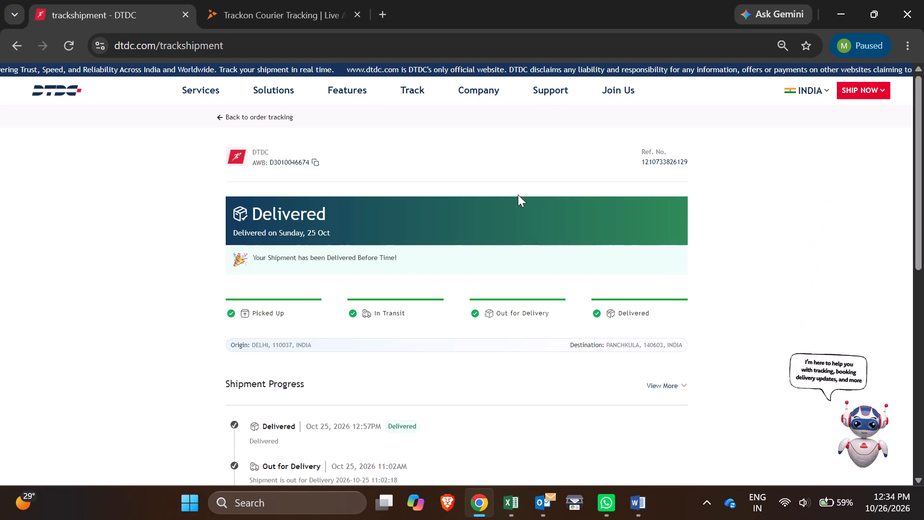
left_click(281, 116)
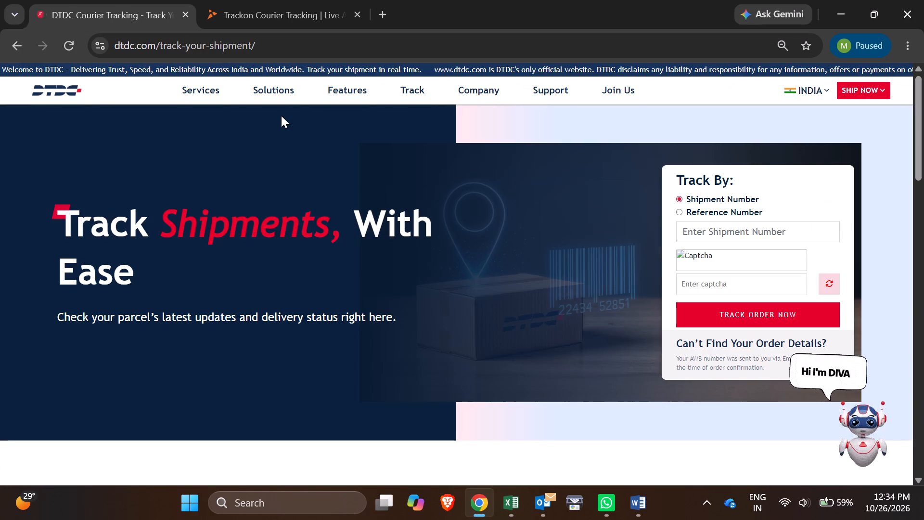
left_click(710, 233)
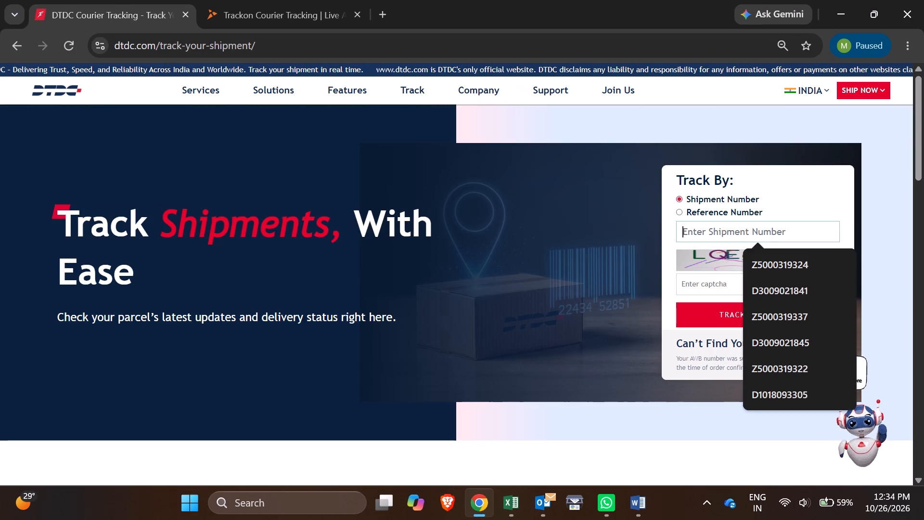
key("ctrl+v")
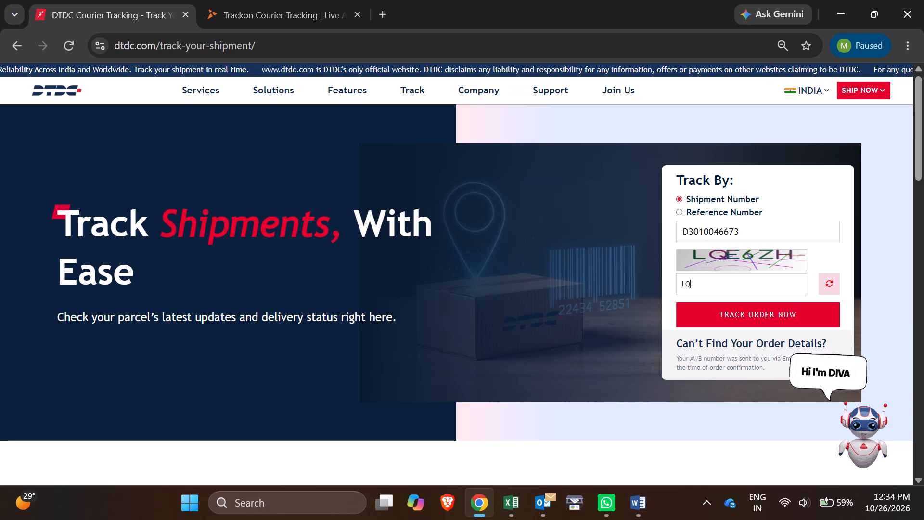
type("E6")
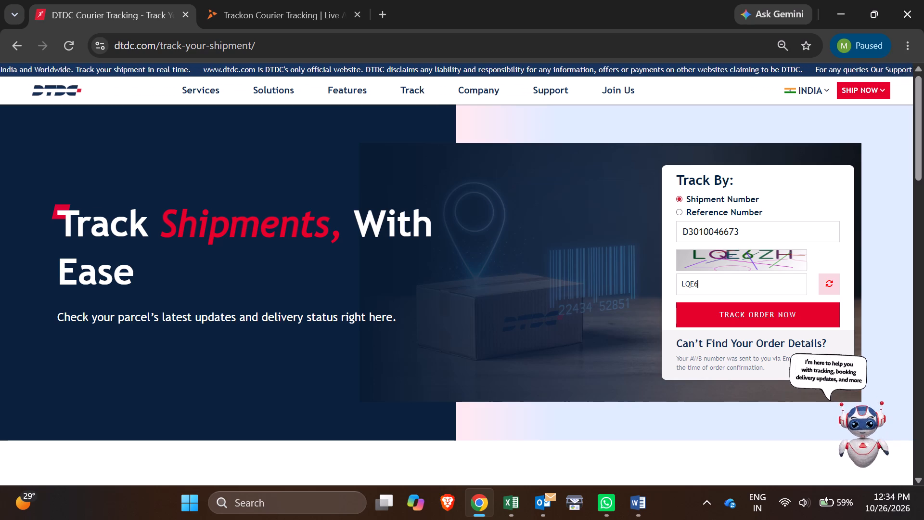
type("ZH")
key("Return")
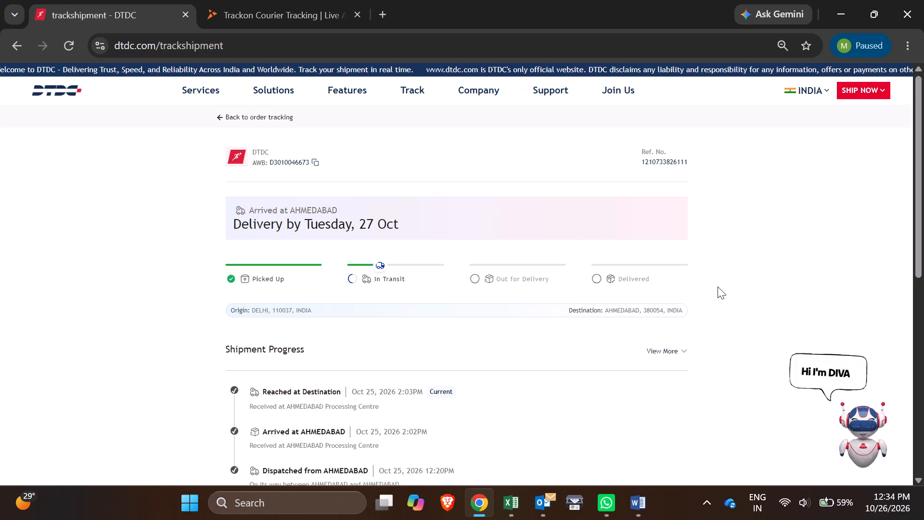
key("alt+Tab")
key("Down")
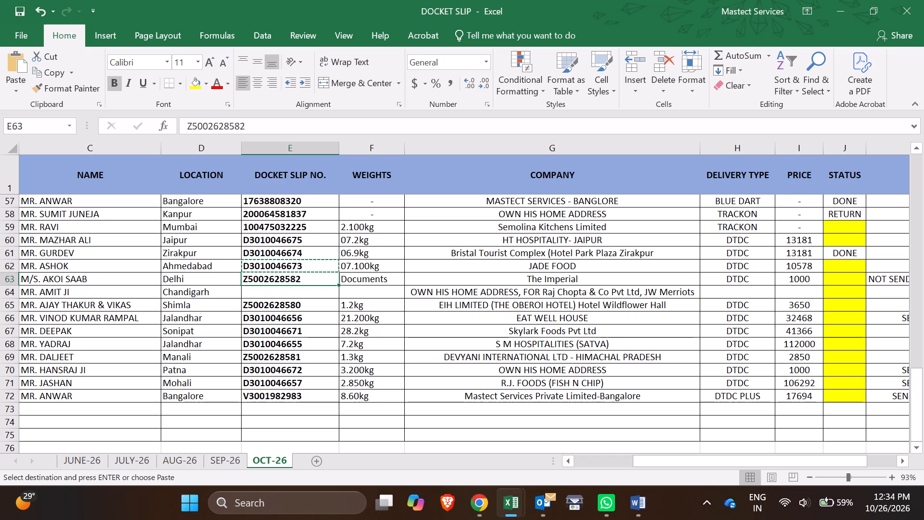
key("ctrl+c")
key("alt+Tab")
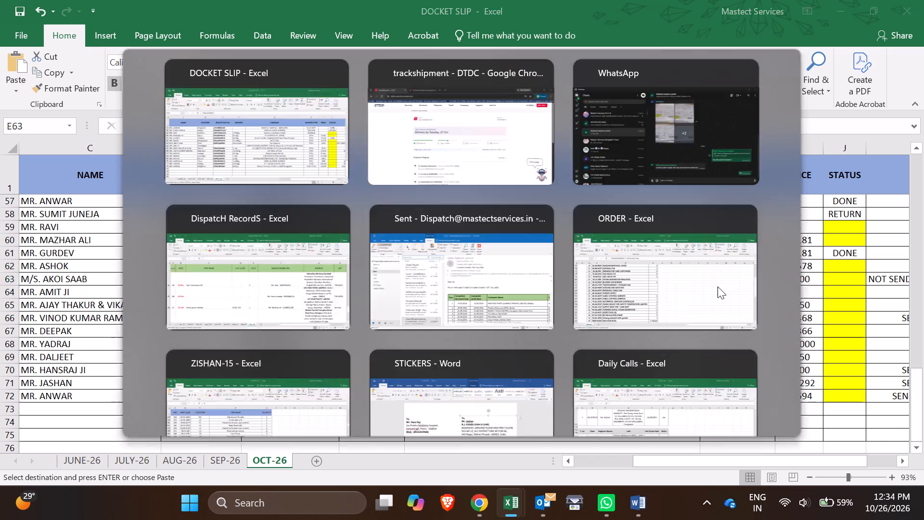
left_click(230, 114)
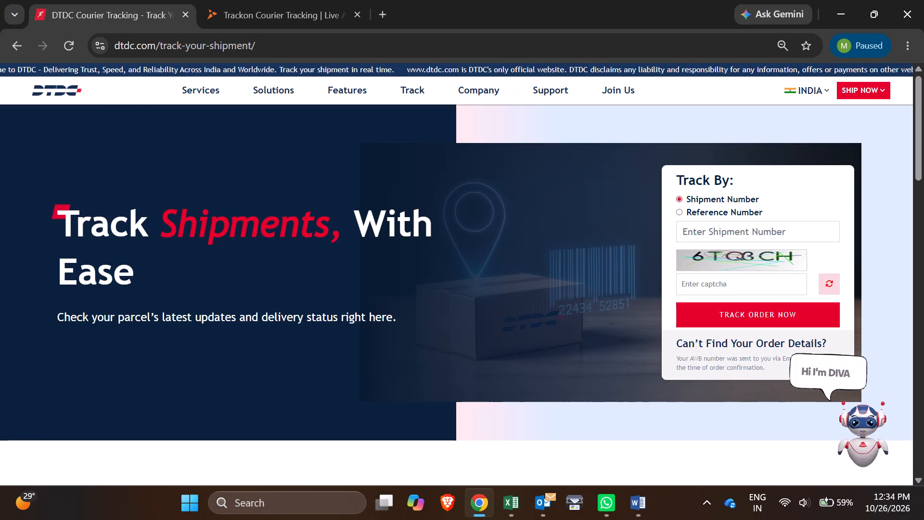
left_click(702, 231)
key("ctrl+v")
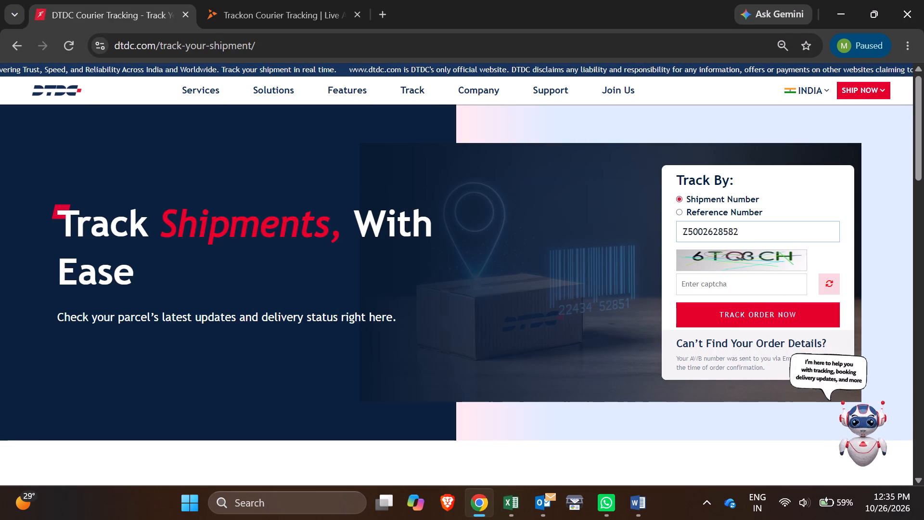
left_click(708, 282)
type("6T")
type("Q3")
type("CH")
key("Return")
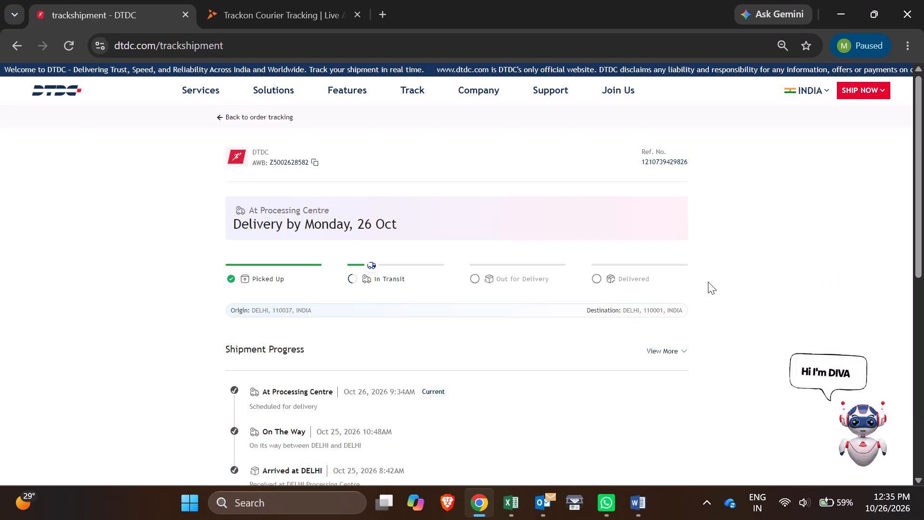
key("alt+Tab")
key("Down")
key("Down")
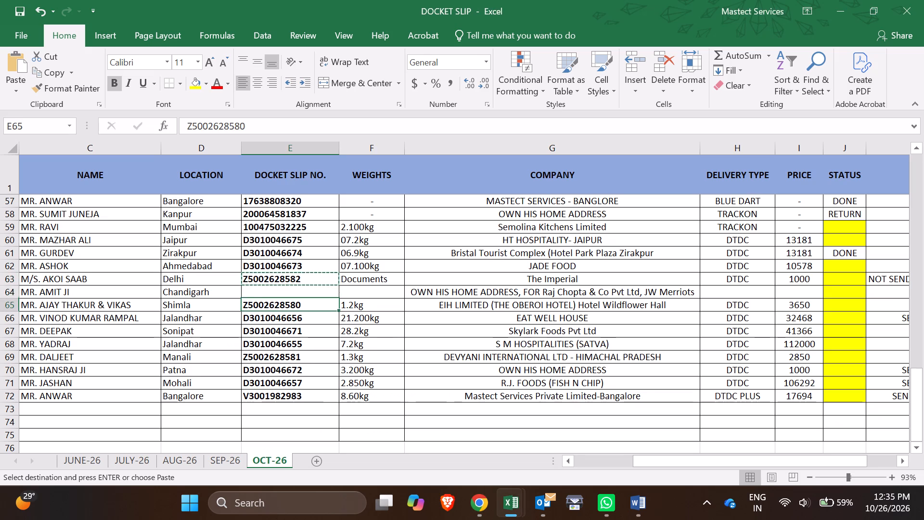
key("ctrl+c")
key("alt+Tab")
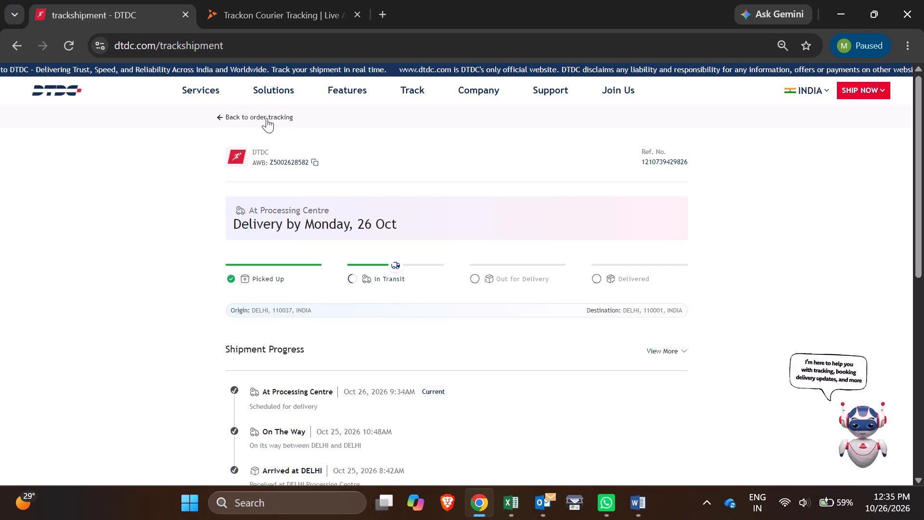
left_click(263, 114)
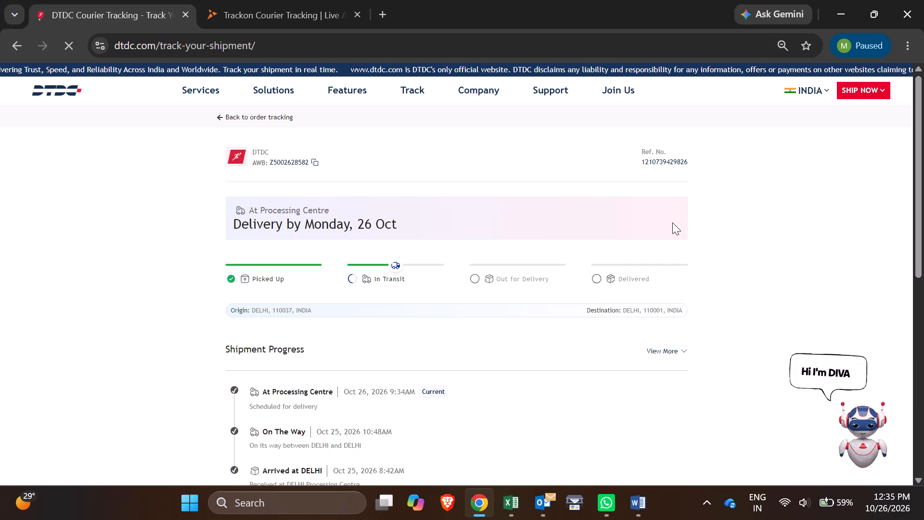
left_click(710, 229)
key("ctrl+v")
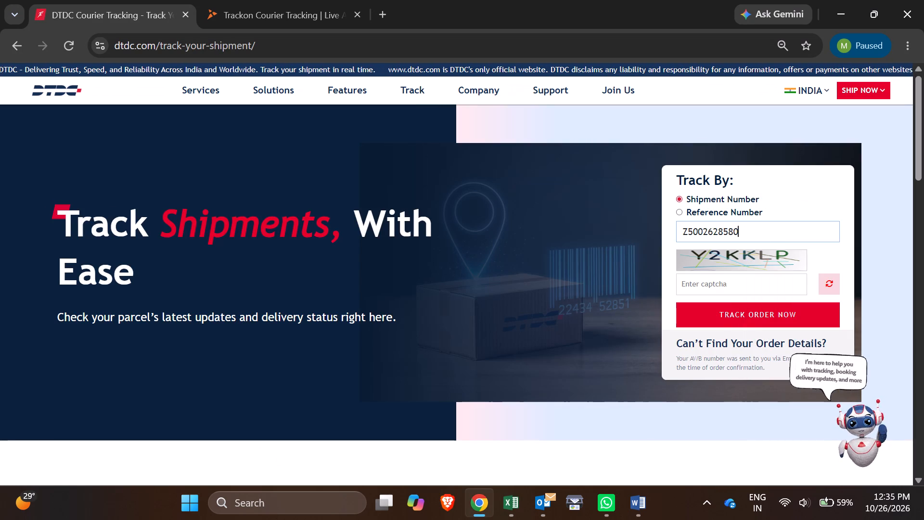
left_click(712, 289)
key("y")
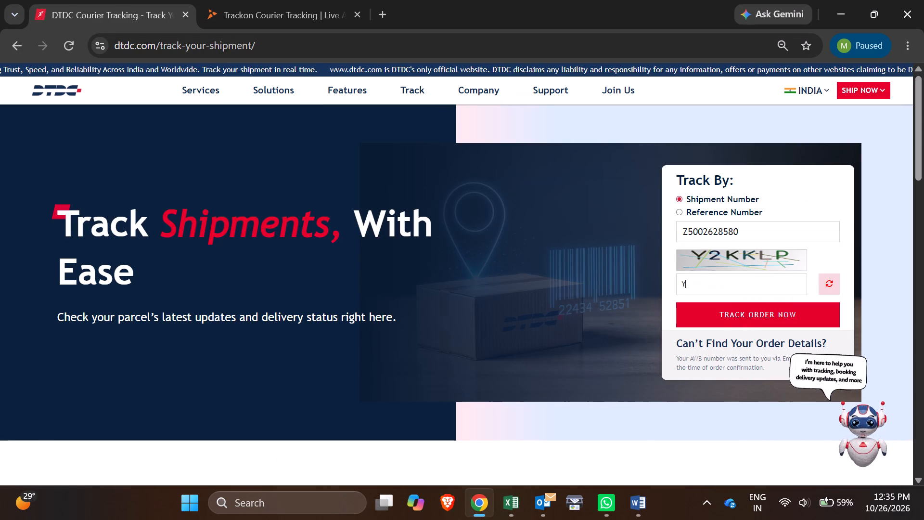
key("2")
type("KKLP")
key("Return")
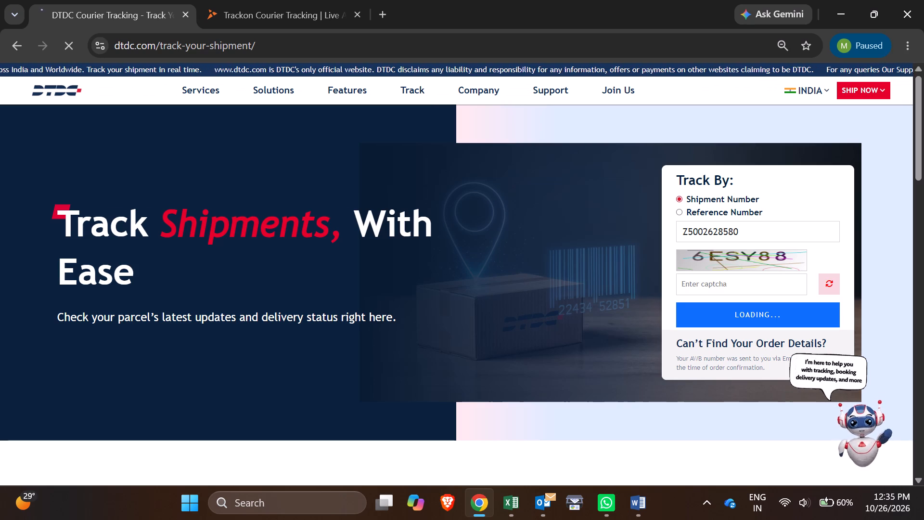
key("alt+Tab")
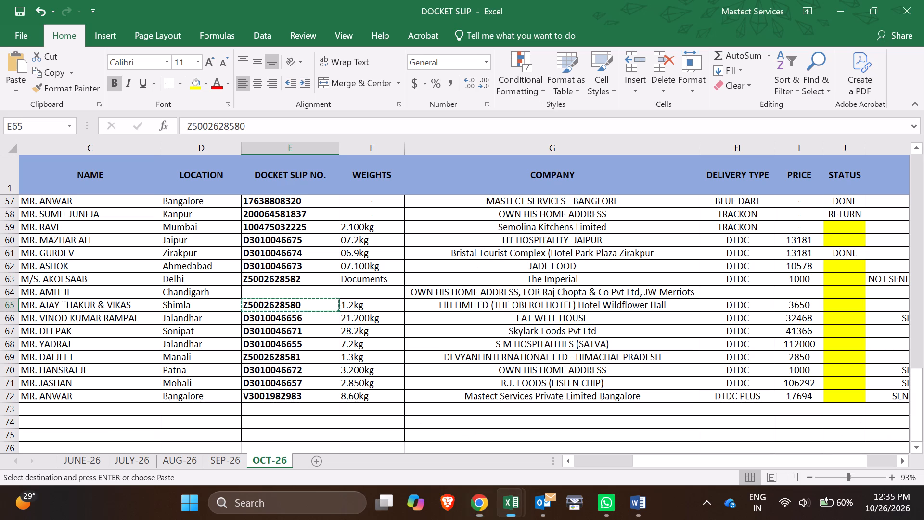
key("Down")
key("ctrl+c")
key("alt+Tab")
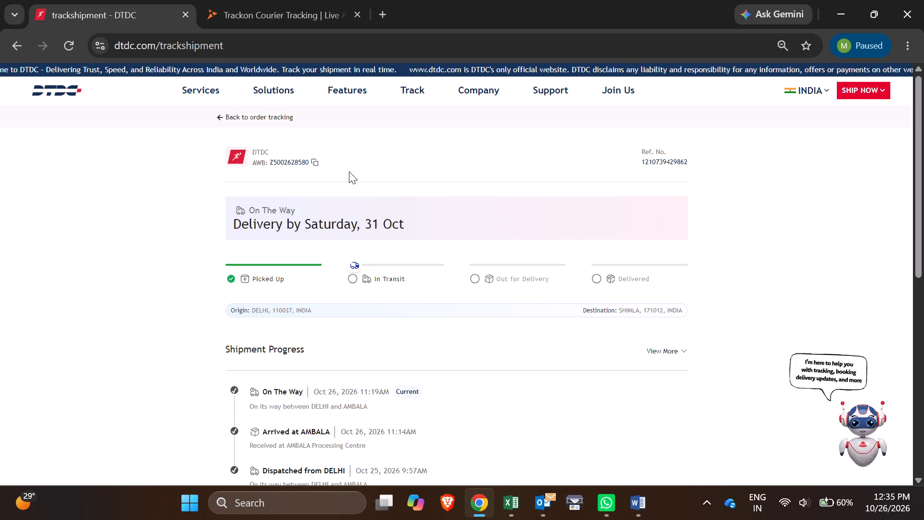
left_click(259, 117)
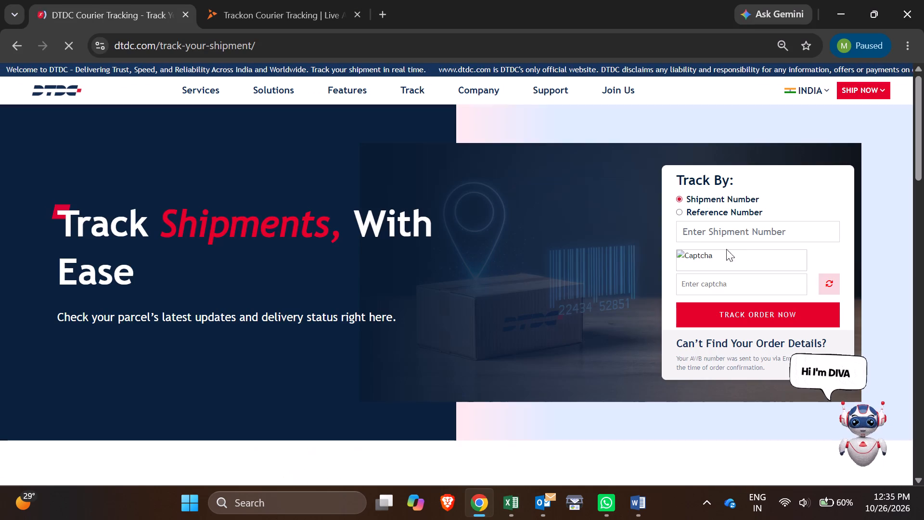
left_click(740, 232)
key("ctrl+v")
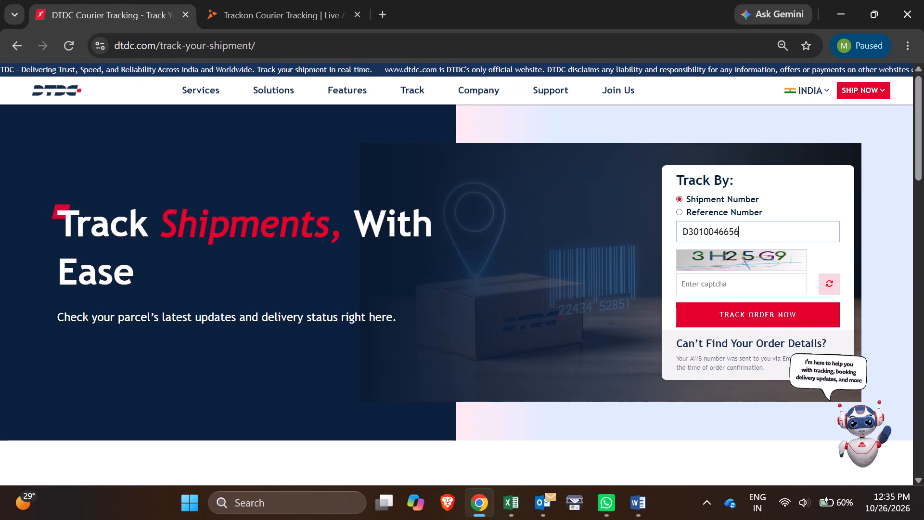
left_click(724, 279)
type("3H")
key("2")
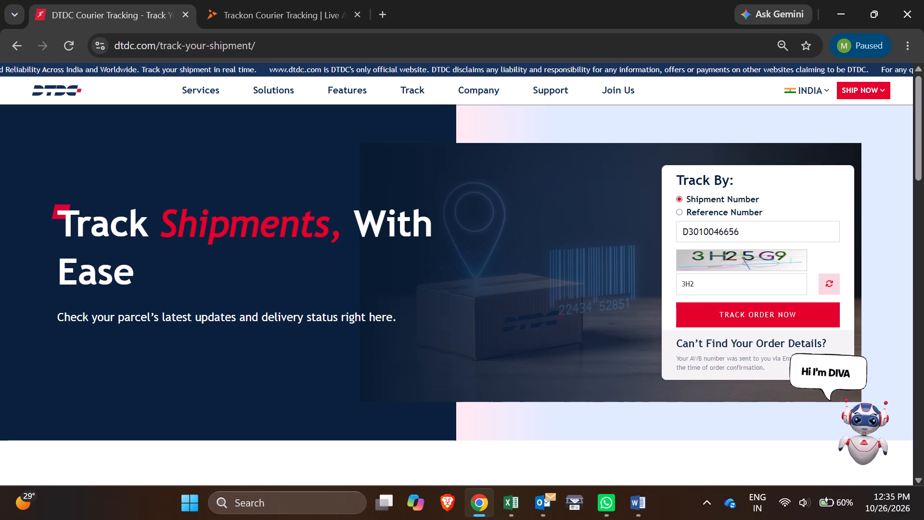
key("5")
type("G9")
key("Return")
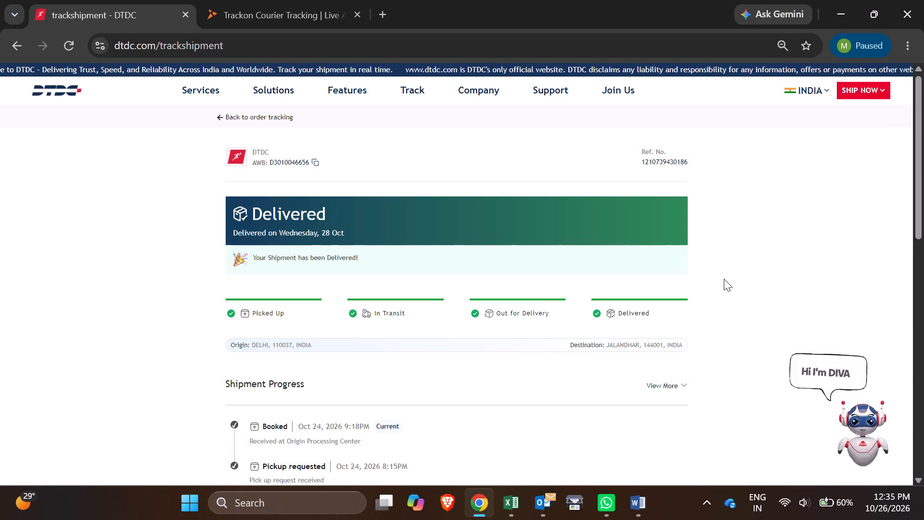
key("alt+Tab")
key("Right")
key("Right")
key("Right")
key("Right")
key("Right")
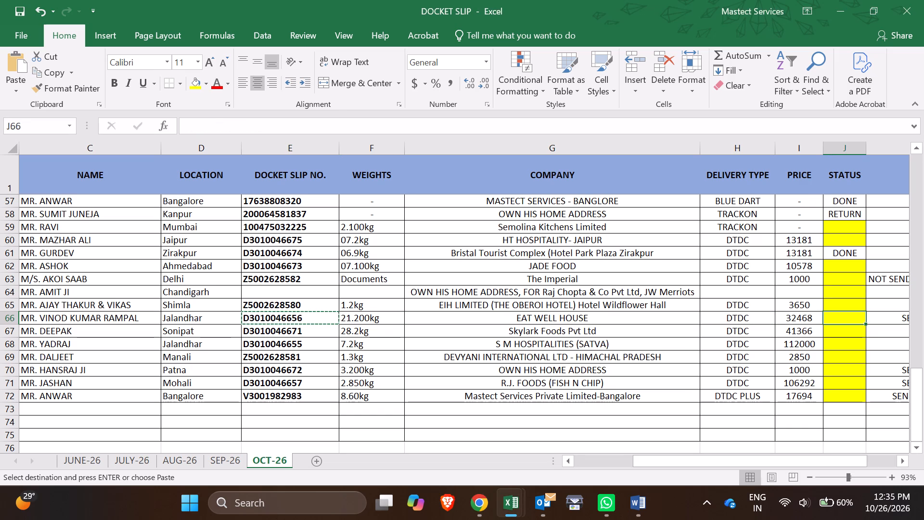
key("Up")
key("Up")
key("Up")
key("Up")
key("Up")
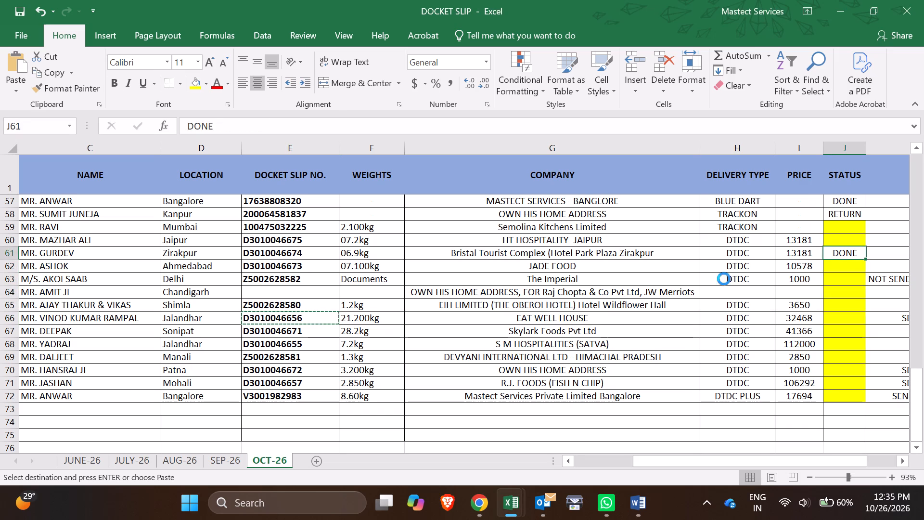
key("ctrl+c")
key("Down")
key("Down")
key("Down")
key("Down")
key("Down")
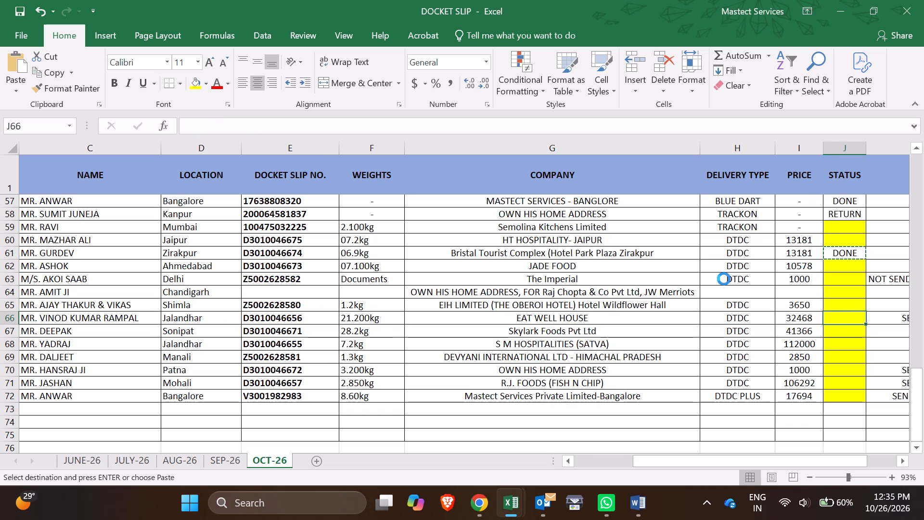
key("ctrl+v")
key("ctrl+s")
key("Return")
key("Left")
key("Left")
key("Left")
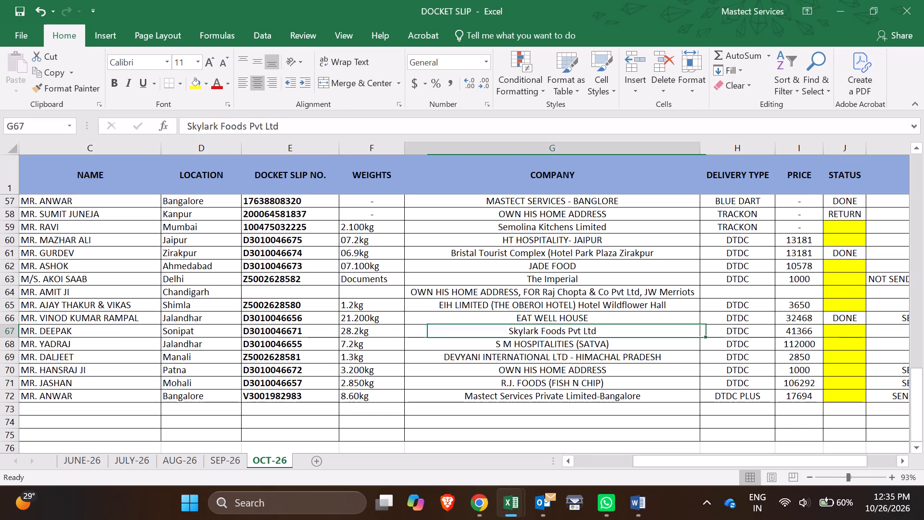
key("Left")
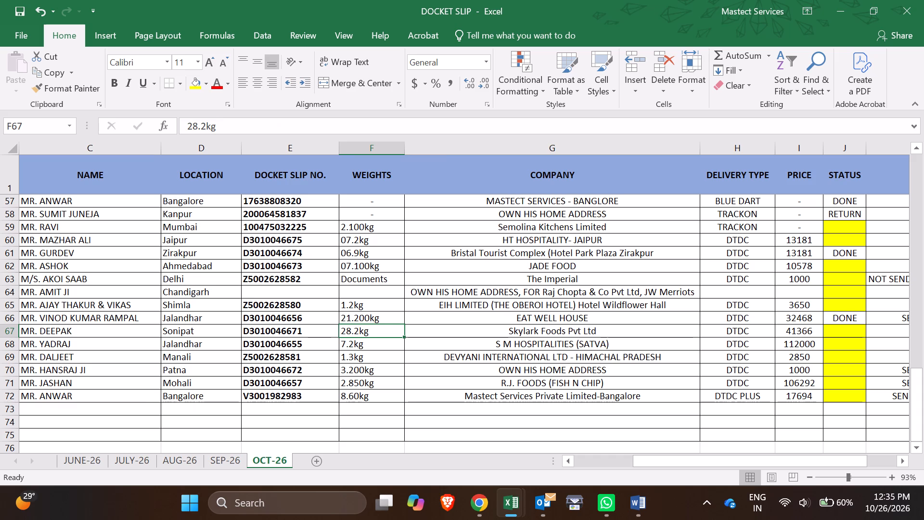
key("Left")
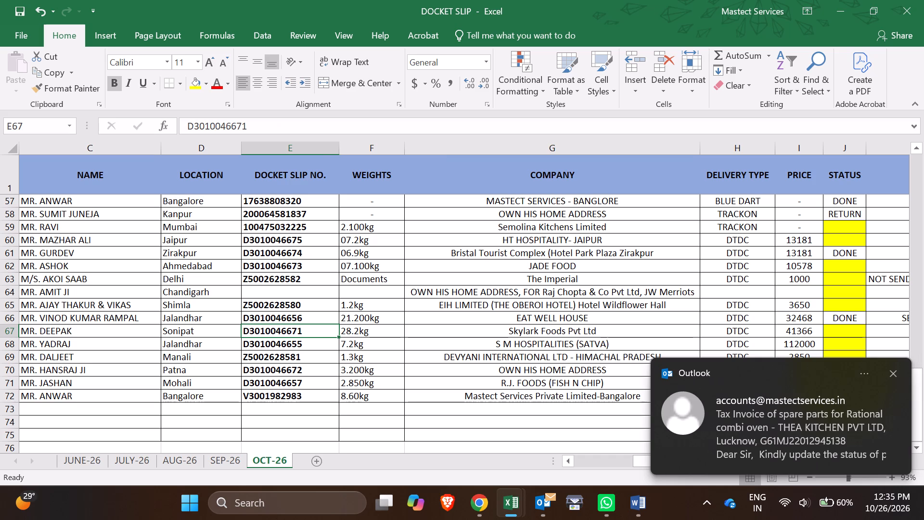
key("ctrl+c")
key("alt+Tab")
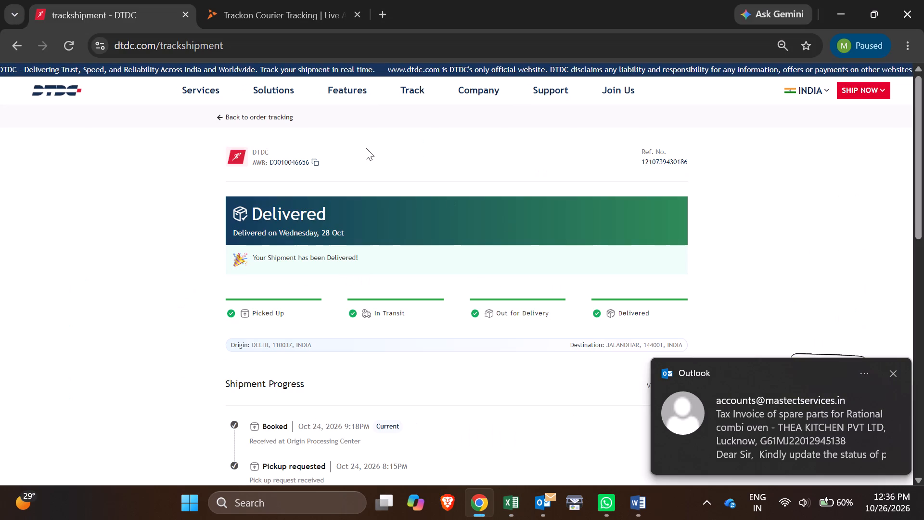
left_click(248, 115)
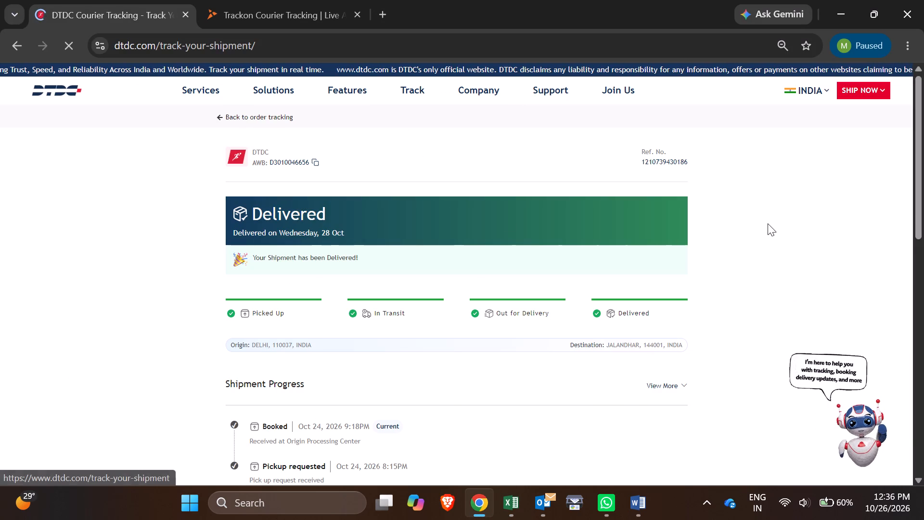
left_click(715, 229)
key("ctrl+v")
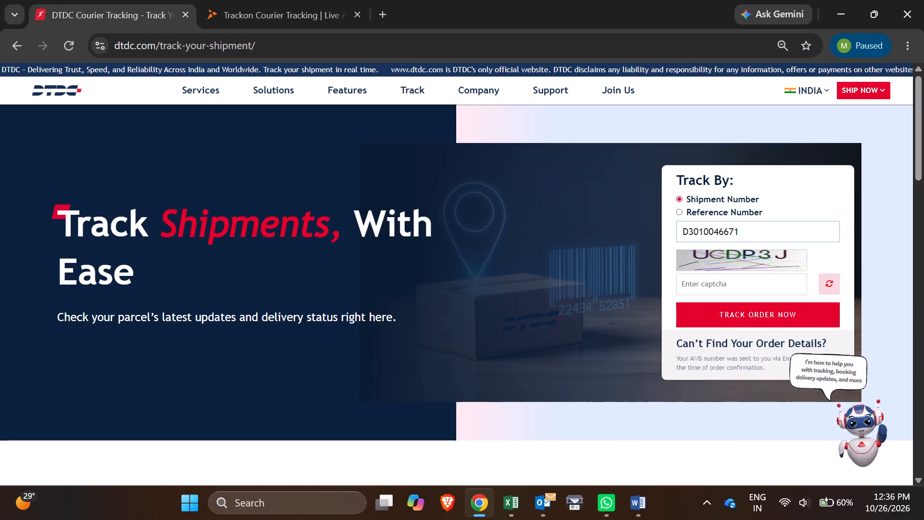
left_click(710, 281)
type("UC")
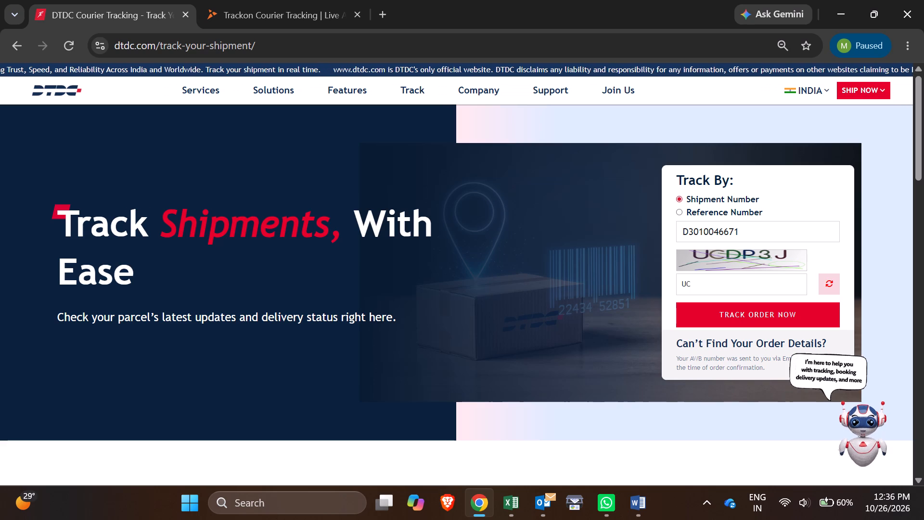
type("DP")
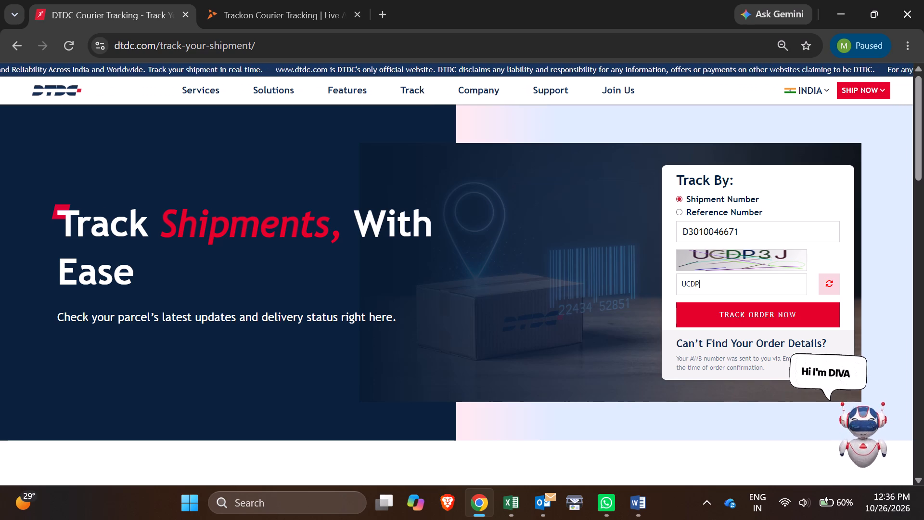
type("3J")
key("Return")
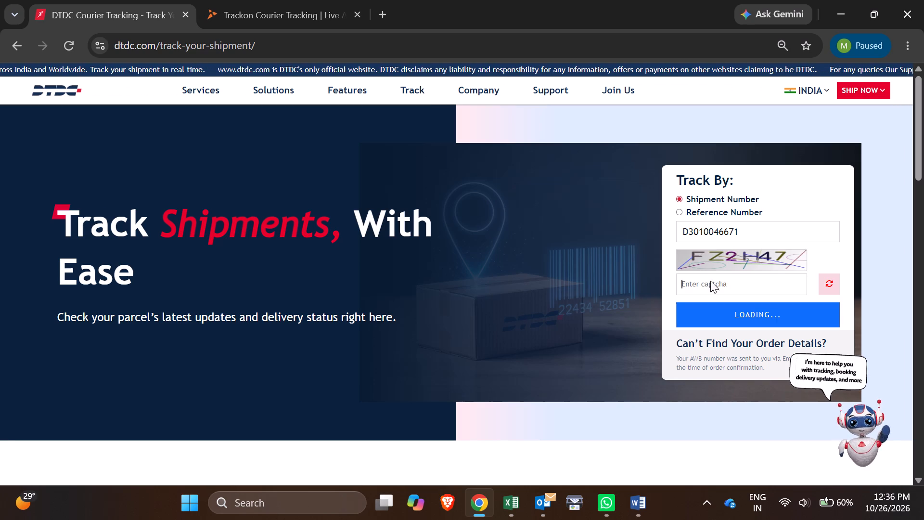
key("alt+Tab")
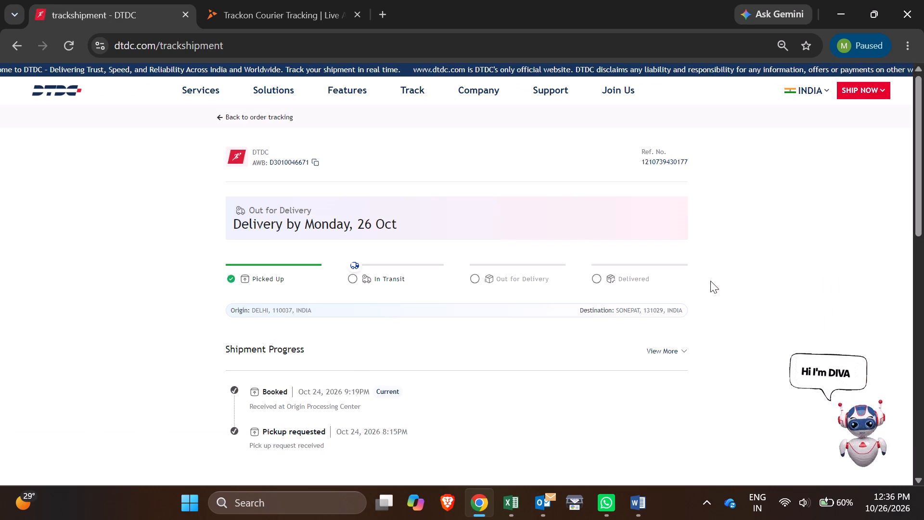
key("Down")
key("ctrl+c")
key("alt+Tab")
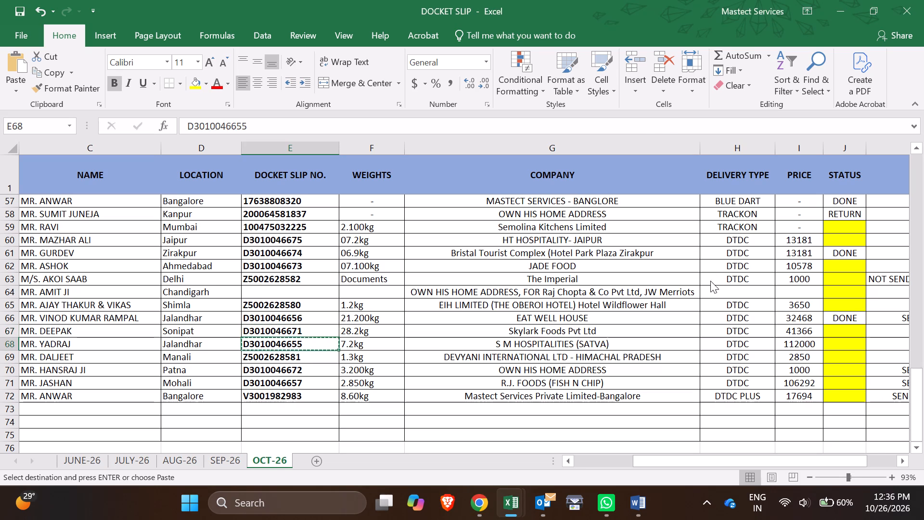
left_click(266, 117)
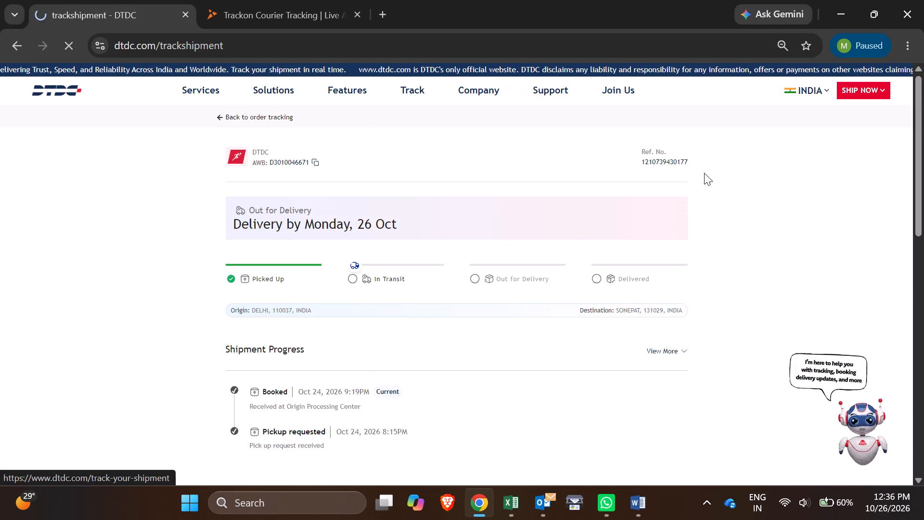
left_click(763, 235)
key("ctrl+v")
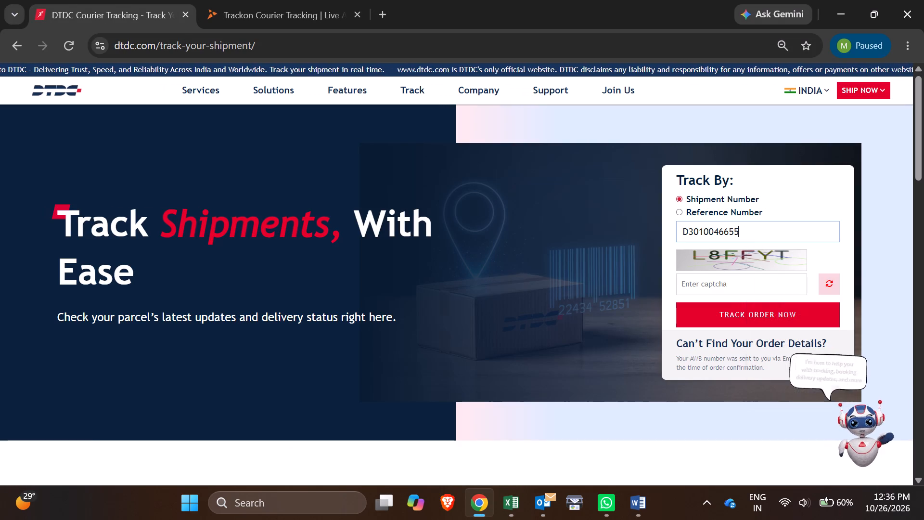
left_click(742, 282)
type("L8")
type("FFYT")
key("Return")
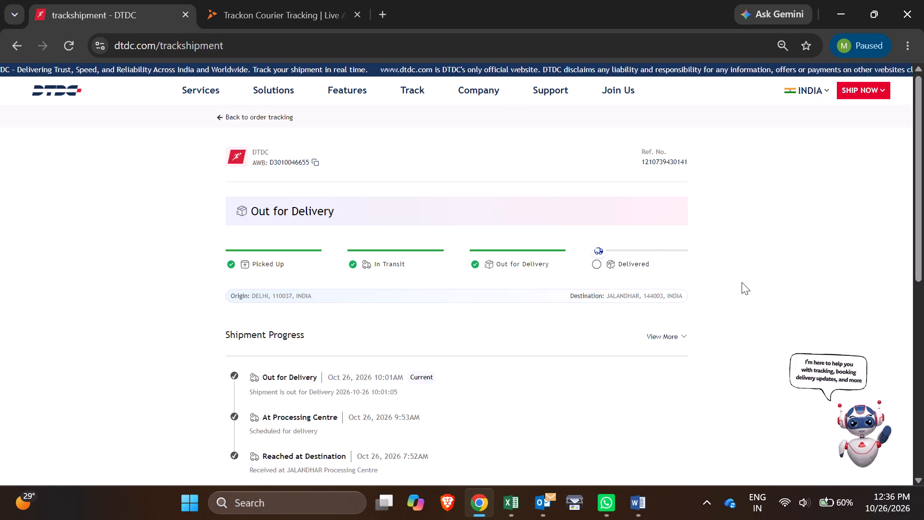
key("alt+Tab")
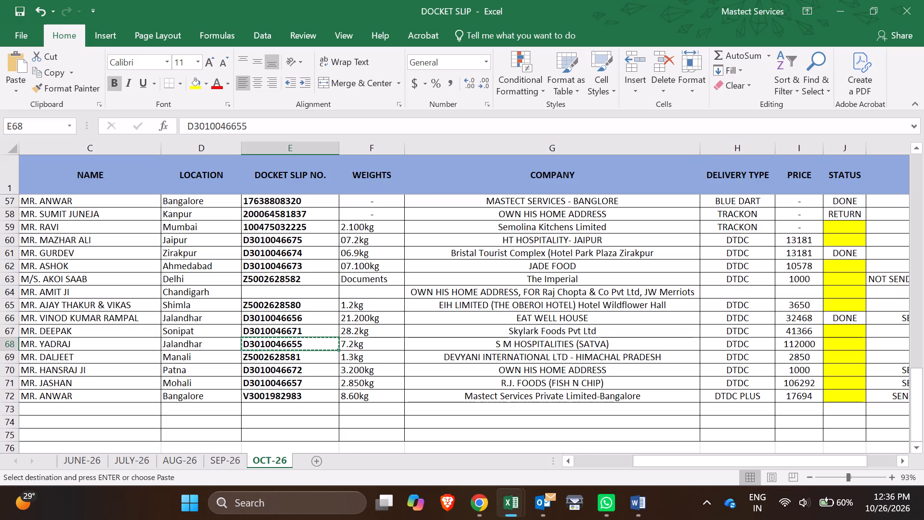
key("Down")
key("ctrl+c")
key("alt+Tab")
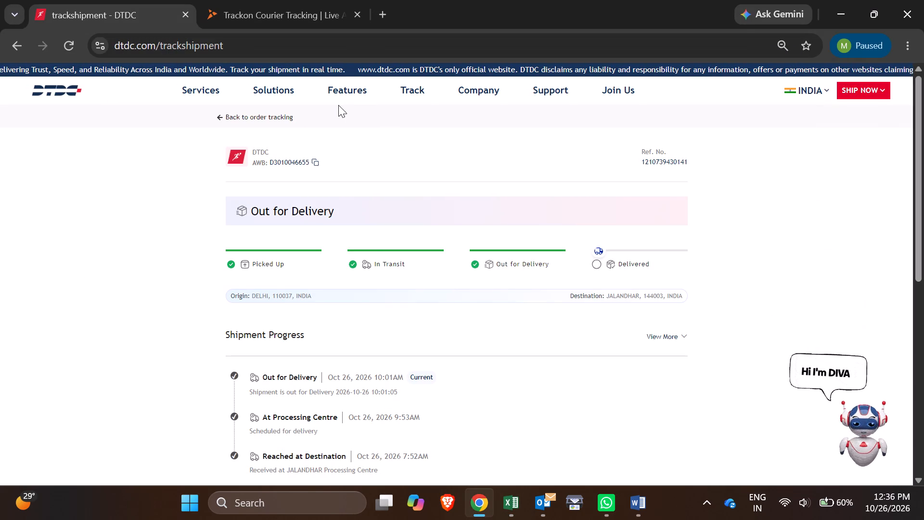
left_click(277, 114)
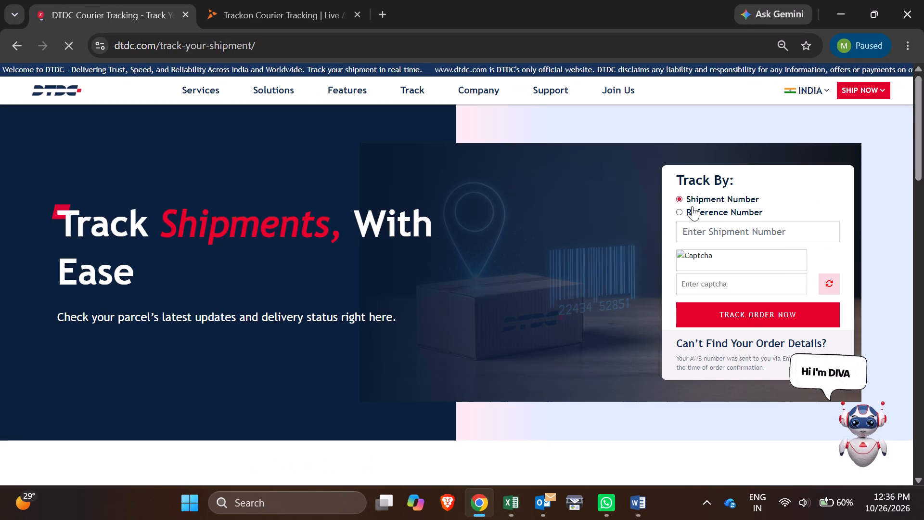
left_click(721, 234)
key("ctrl+v")
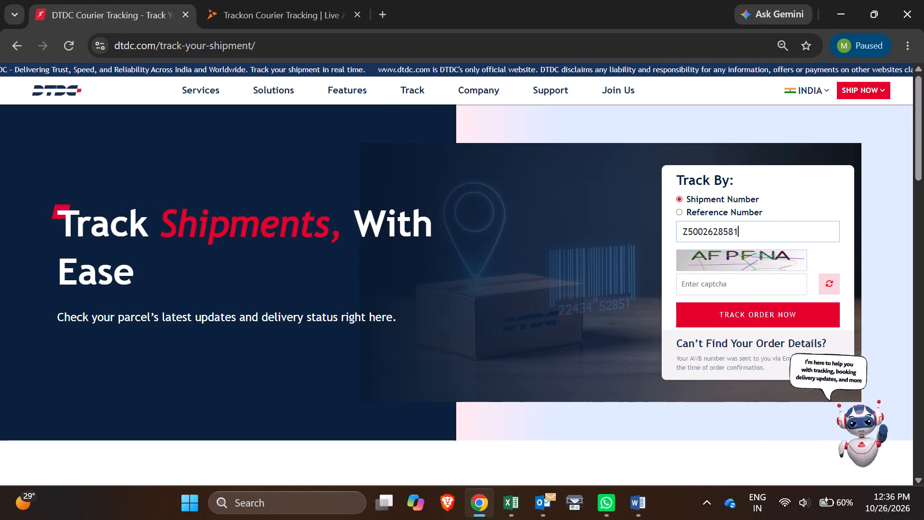
left_click(713, 287)
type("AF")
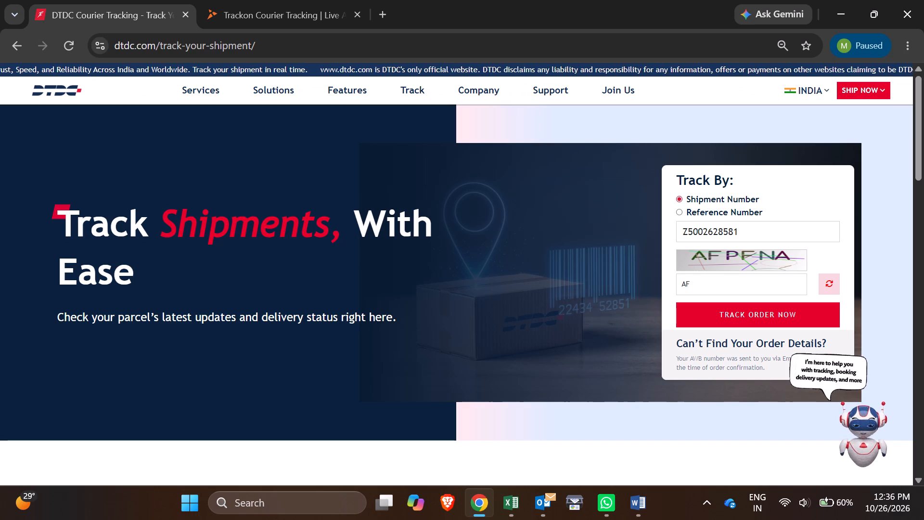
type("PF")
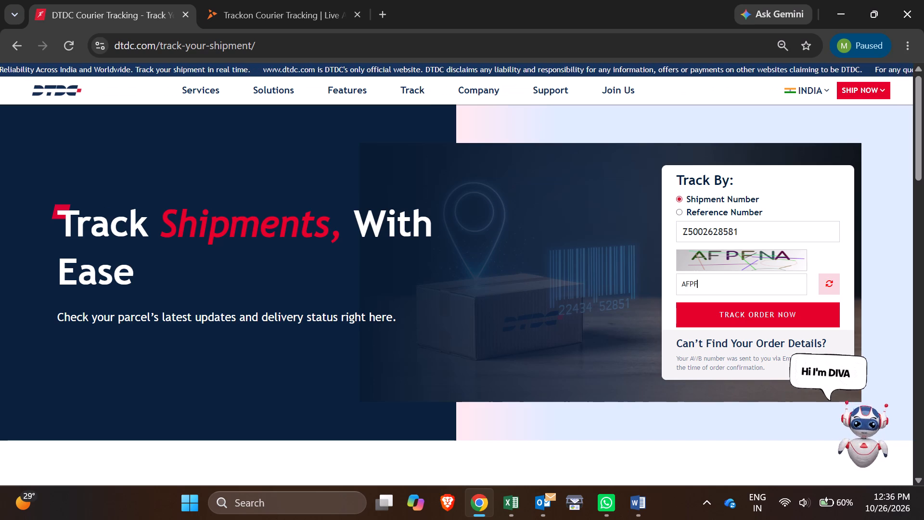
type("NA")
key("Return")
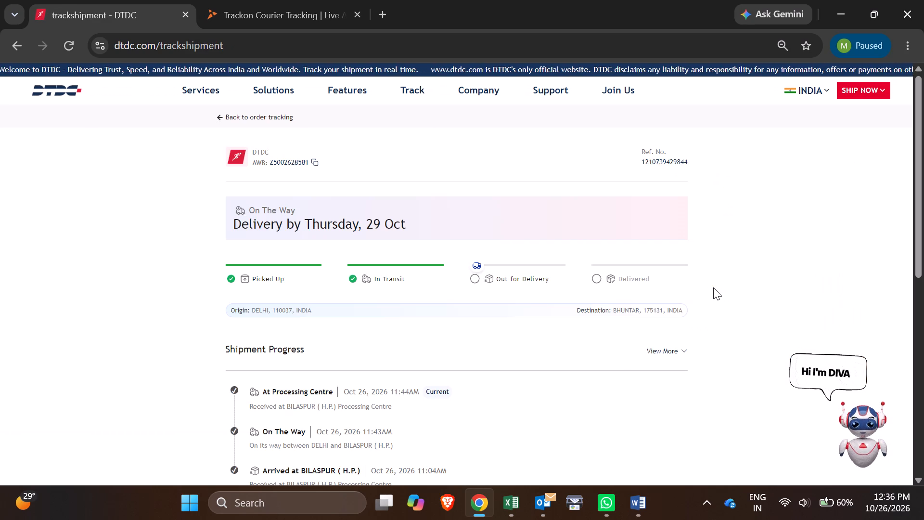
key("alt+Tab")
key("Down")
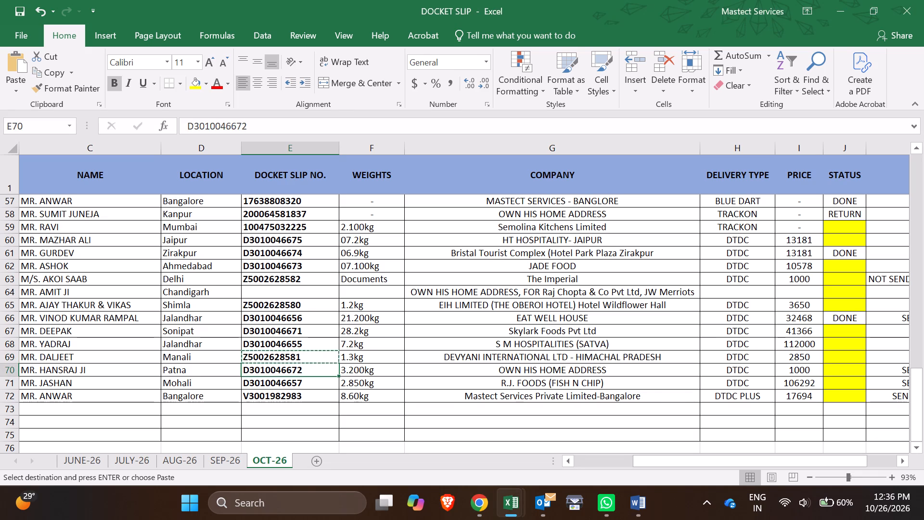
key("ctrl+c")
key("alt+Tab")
left_click(255, 120)
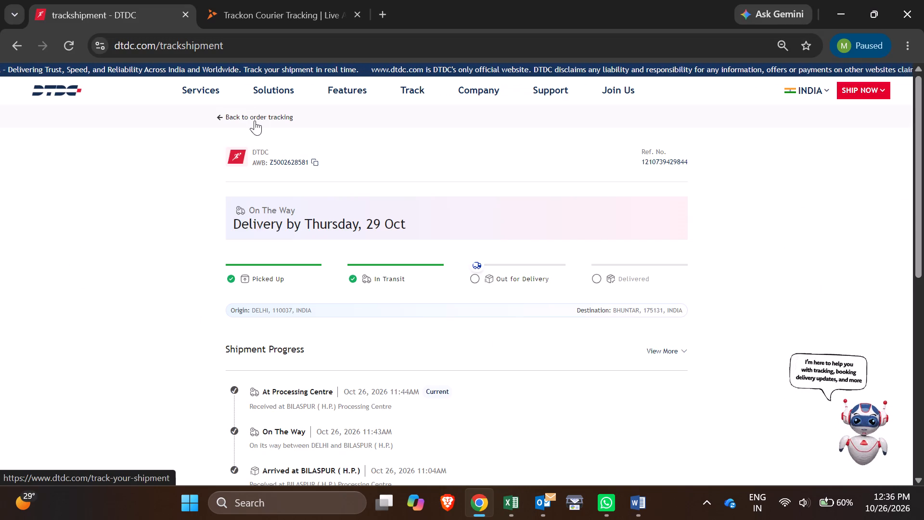
left_click(696, 236)
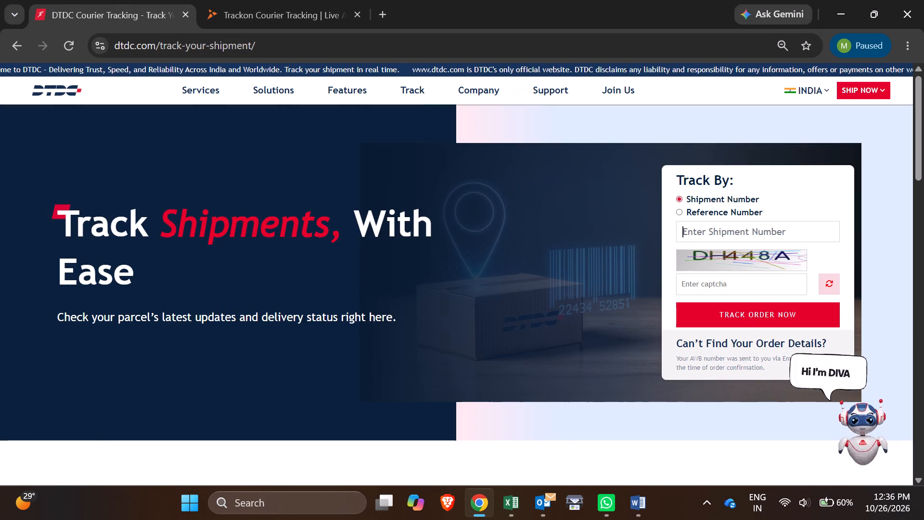
key("ctrl+v")
left_click(700, 286)
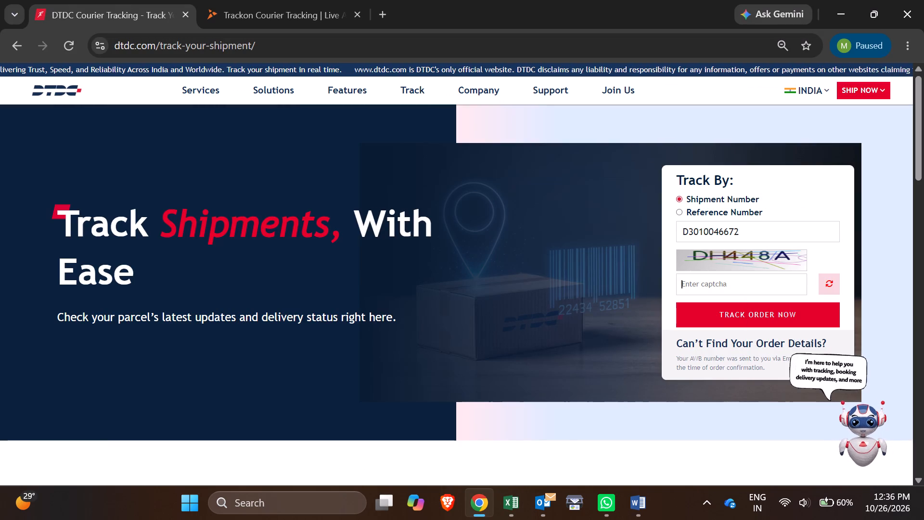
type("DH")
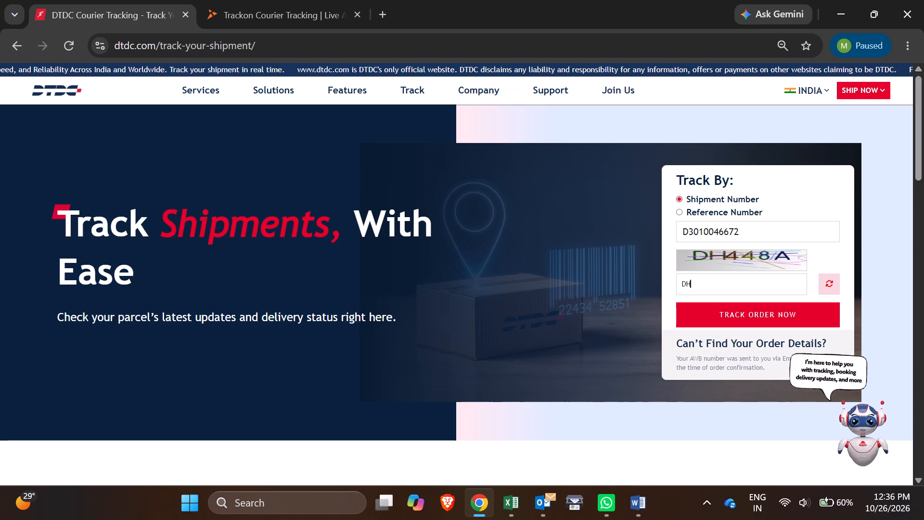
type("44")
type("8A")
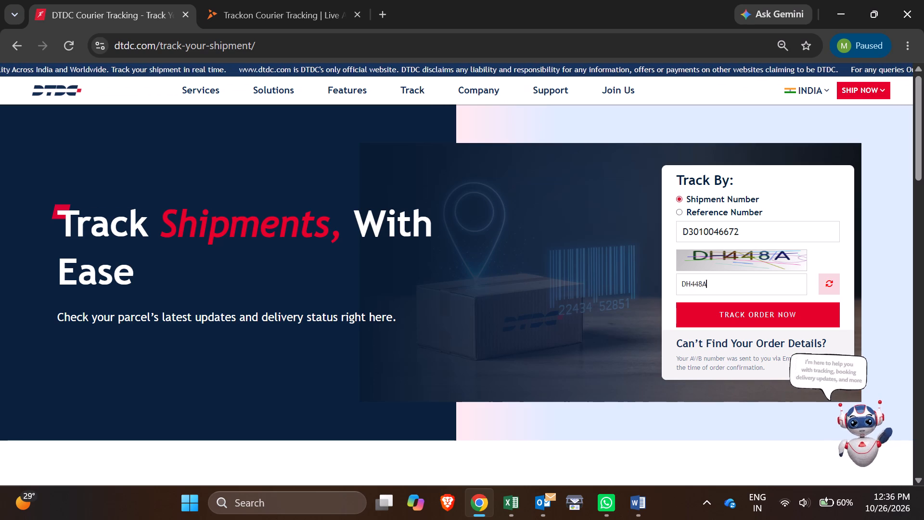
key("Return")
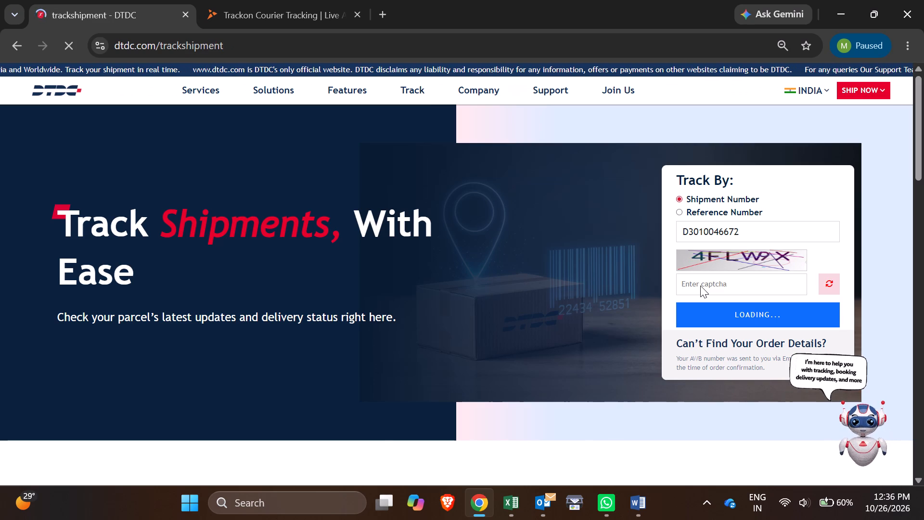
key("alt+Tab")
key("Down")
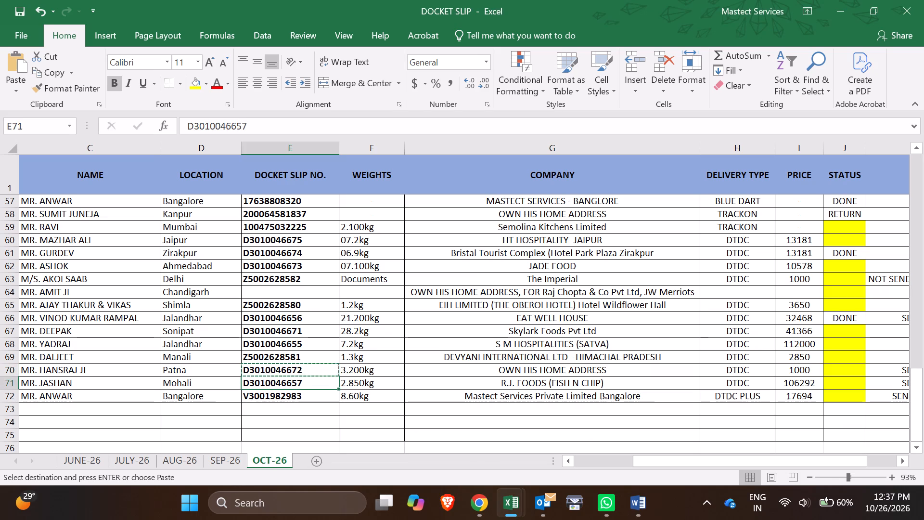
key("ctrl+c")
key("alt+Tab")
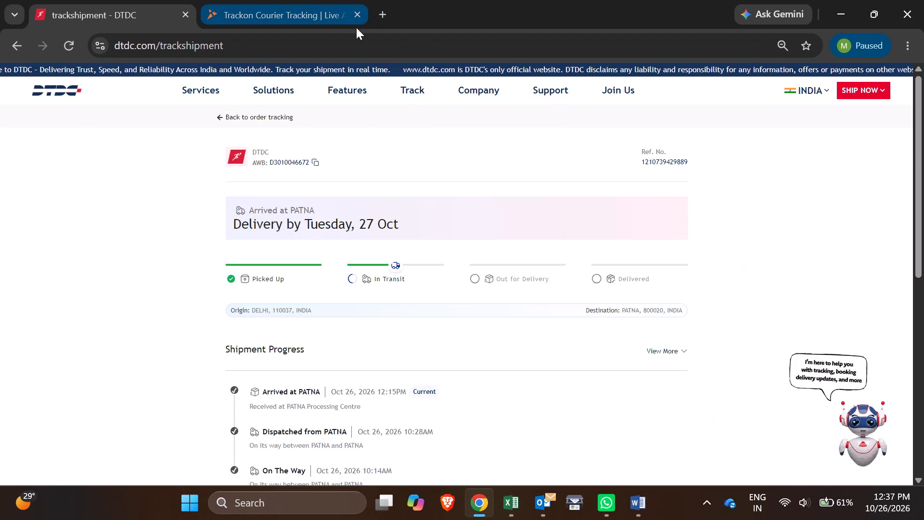
left_click(226, 115)
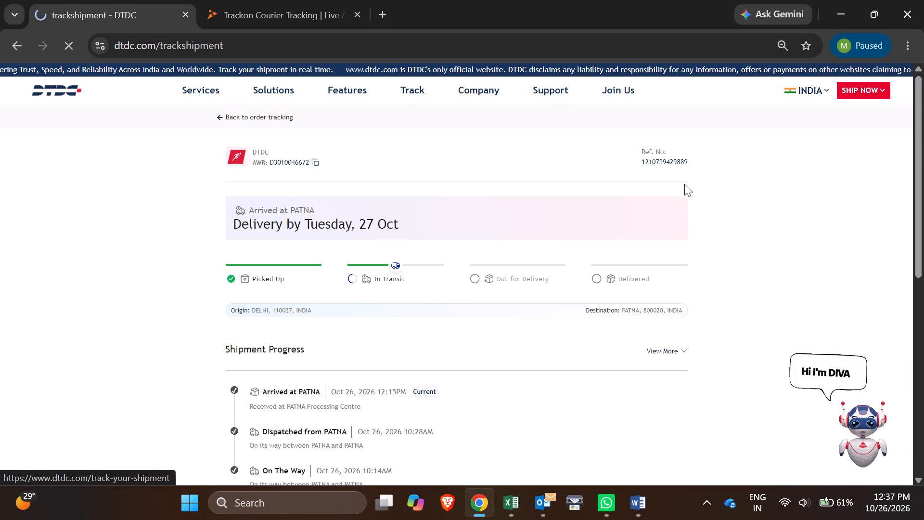
left_click(703, 232)
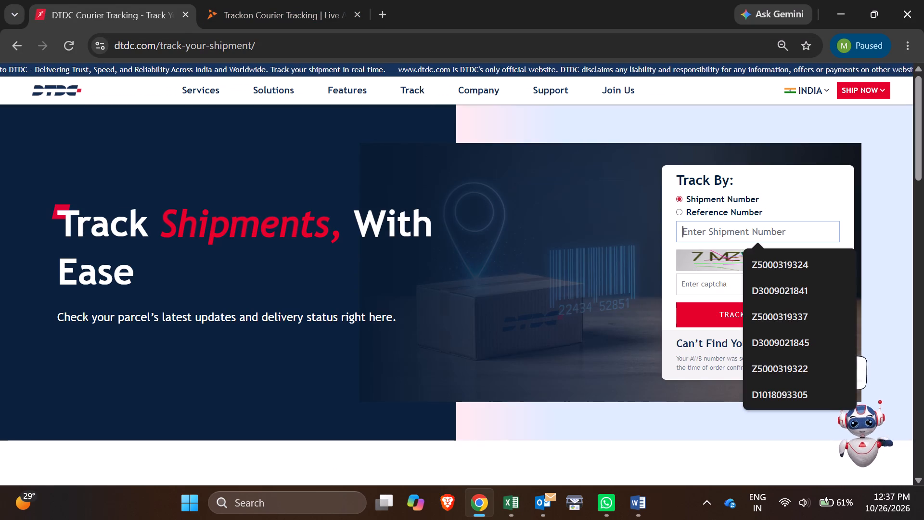
key("ctrl+v")
left_click(701, 284)
key("7")
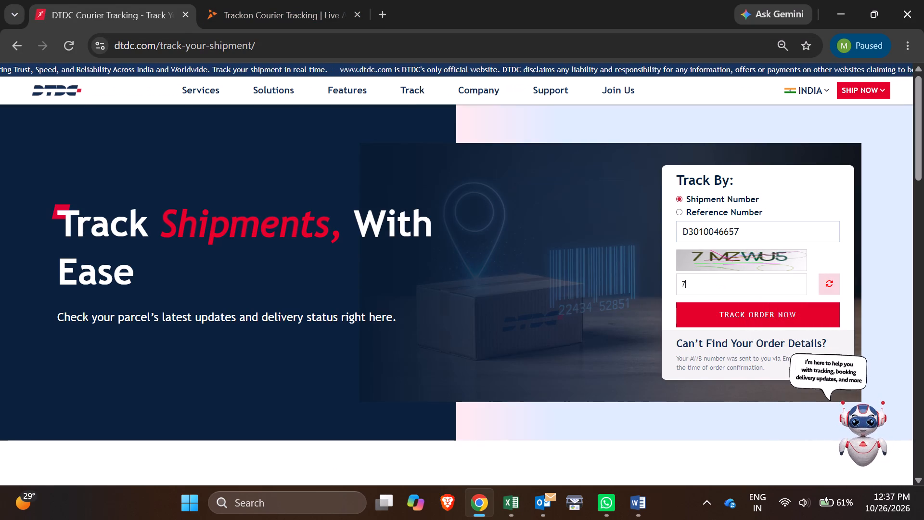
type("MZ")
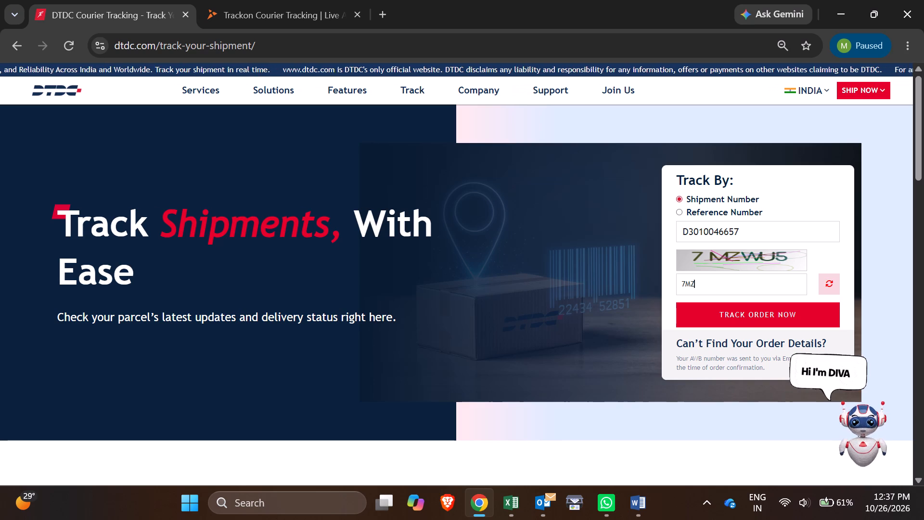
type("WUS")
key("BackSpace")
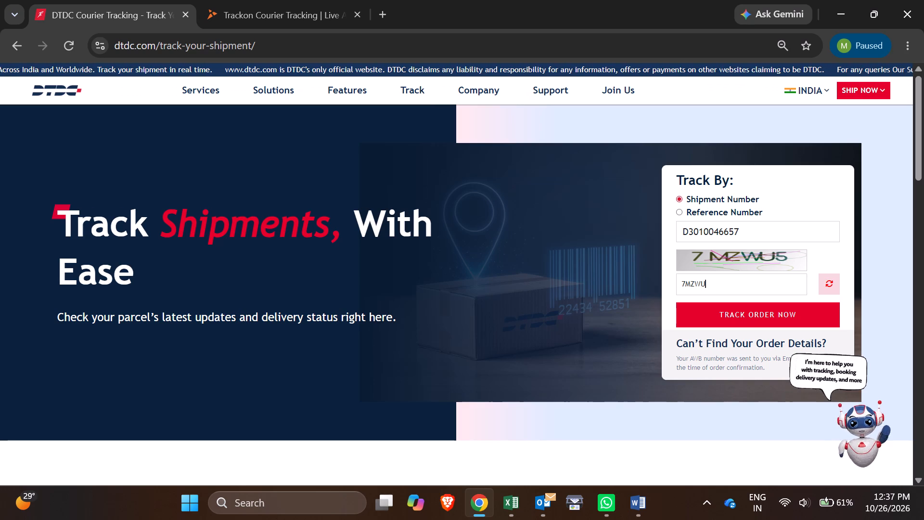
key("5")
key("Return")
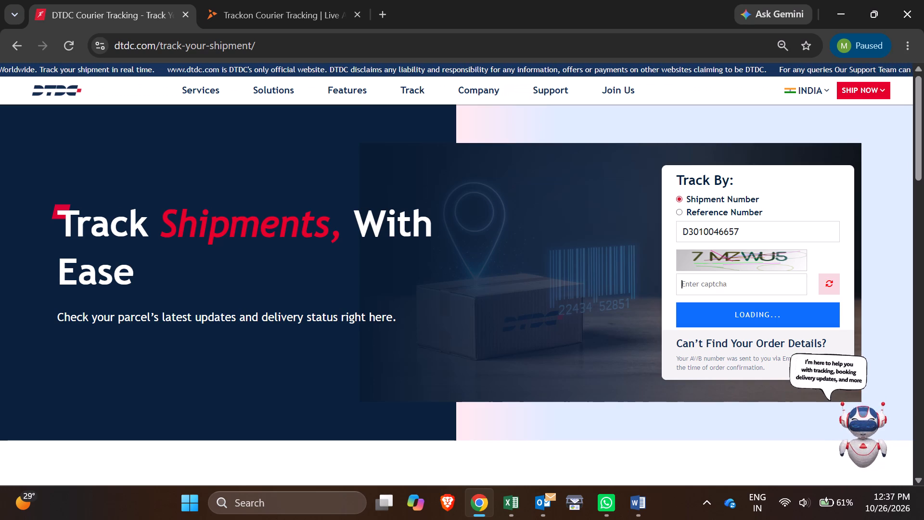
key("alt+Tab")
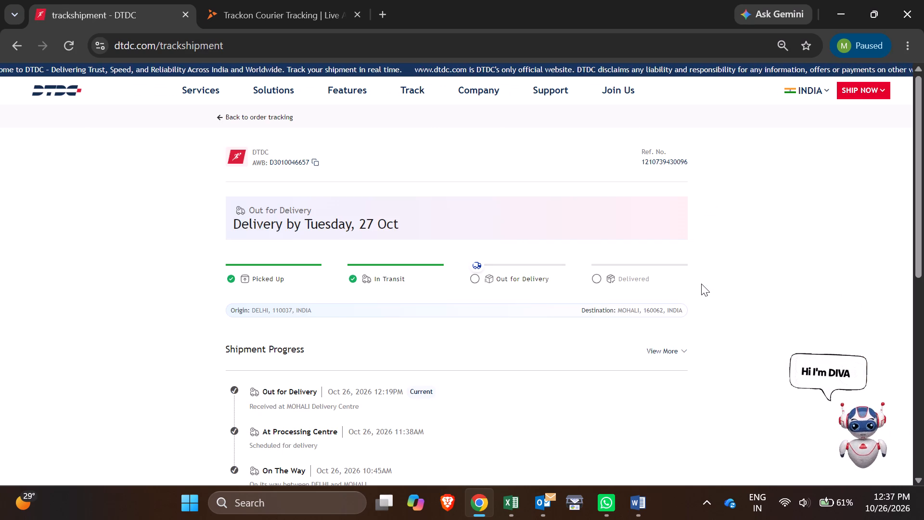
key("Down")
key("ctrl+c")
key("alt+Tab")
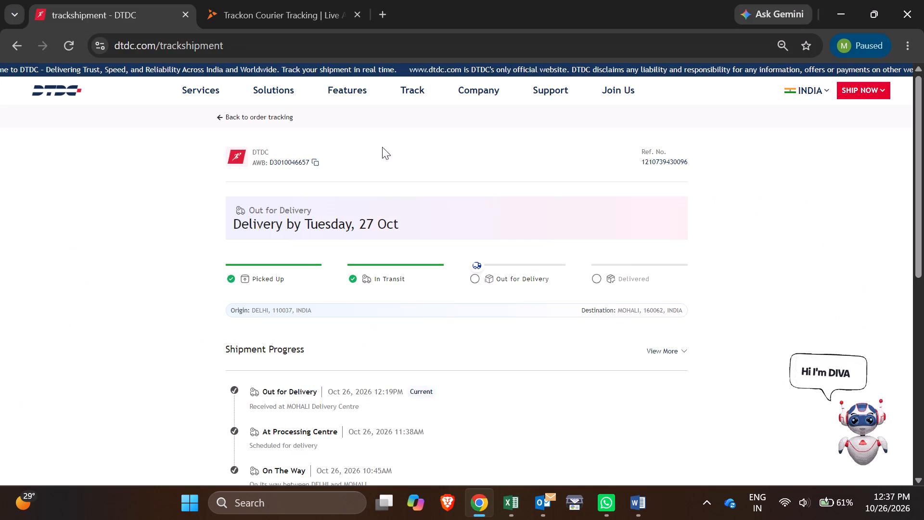
left_click(278, 114)
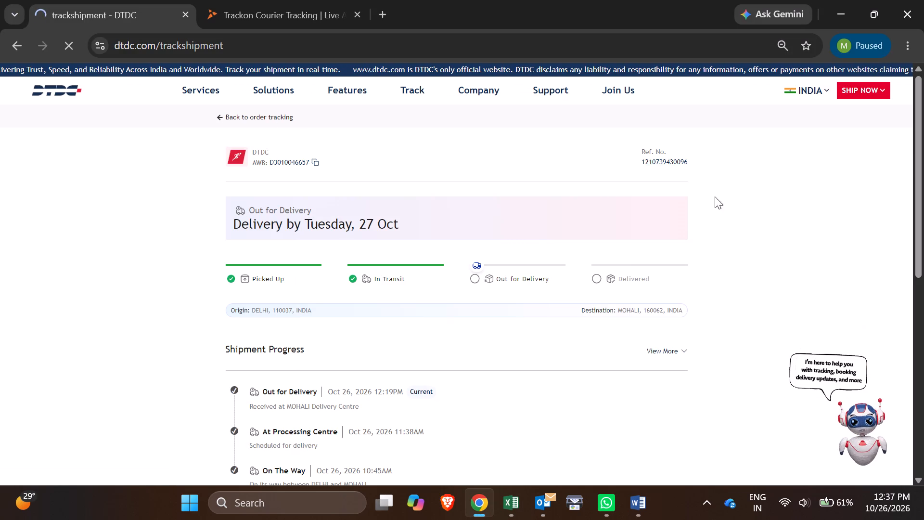
left_click(720, 234)
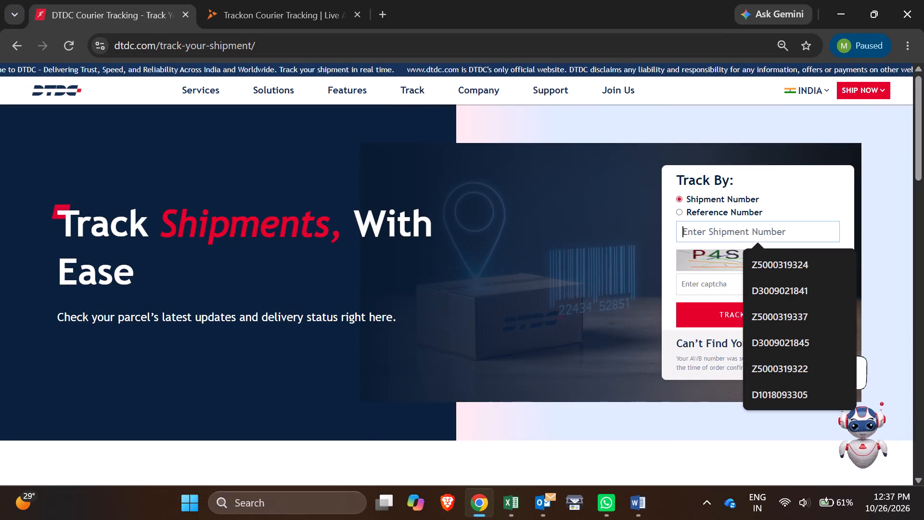
key("ctrl+v")
left_click(714, 281)
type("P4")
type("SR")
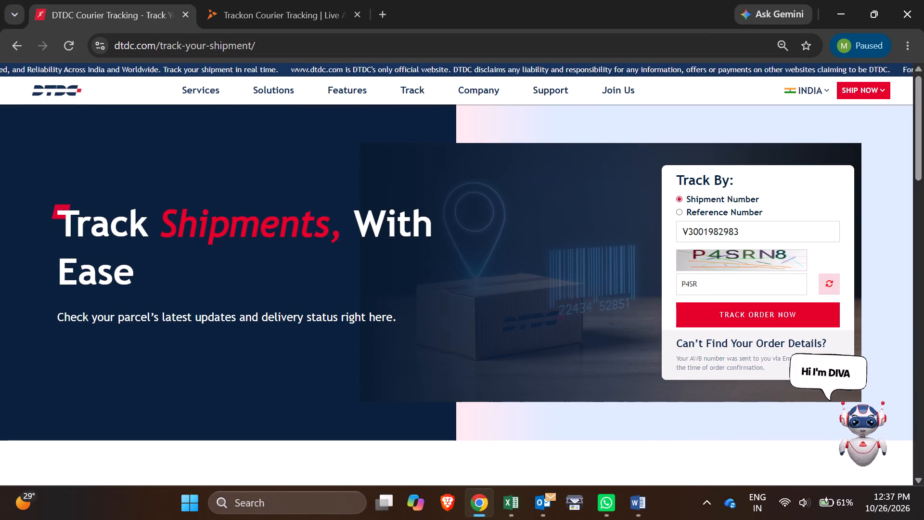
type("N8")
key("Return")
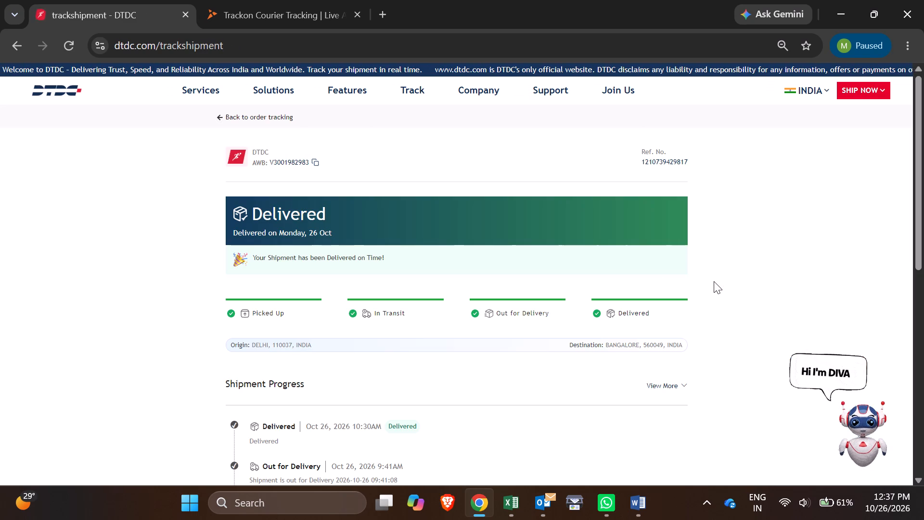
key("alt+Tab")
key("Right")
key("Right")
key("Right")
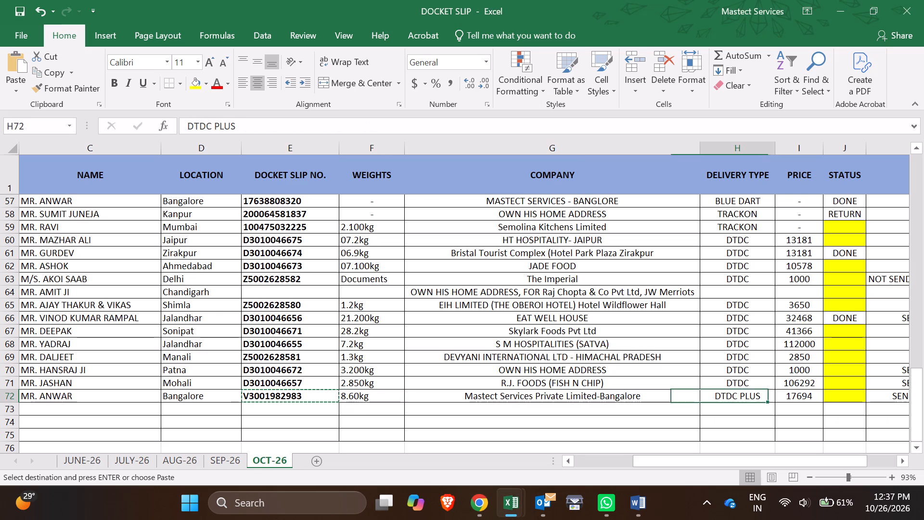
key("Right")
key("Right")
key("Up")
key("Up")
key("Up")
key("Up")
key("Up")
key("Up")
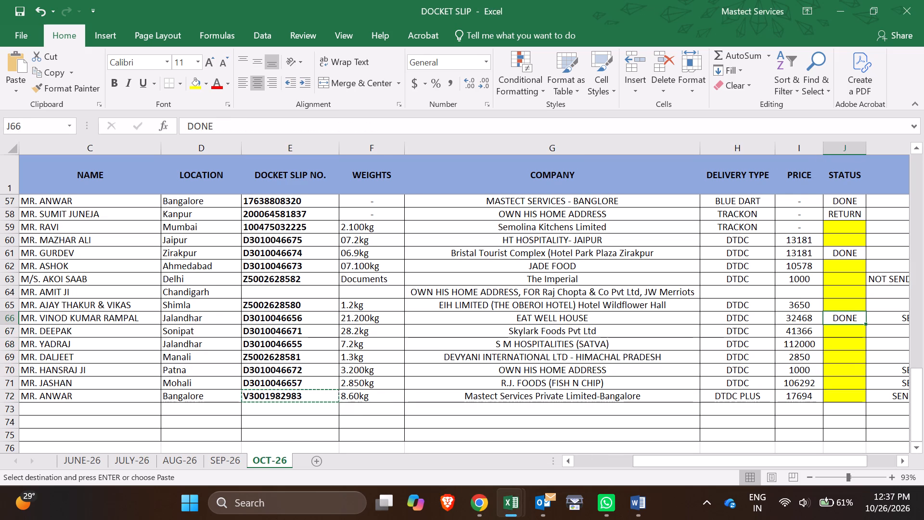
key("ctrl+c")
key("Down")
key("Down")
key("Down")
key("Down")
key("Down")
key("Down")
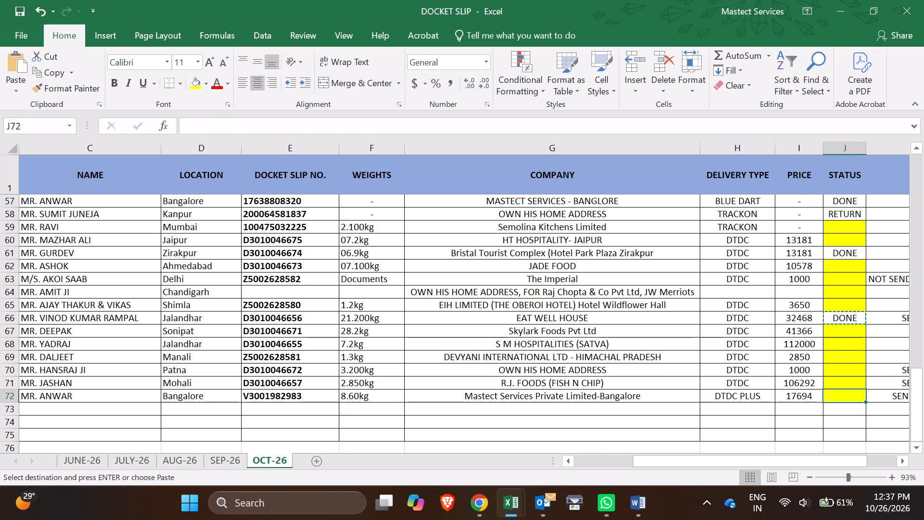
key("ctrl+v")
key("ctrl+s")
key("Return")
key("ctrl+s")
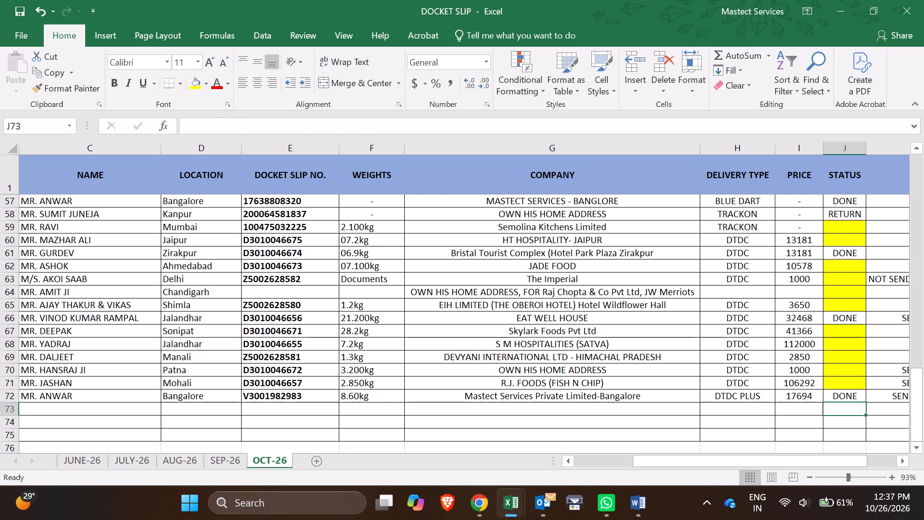
Switch to the DispatcH RecordS workbook and review the late-October dispatch entries in the Oct 26 sheet.
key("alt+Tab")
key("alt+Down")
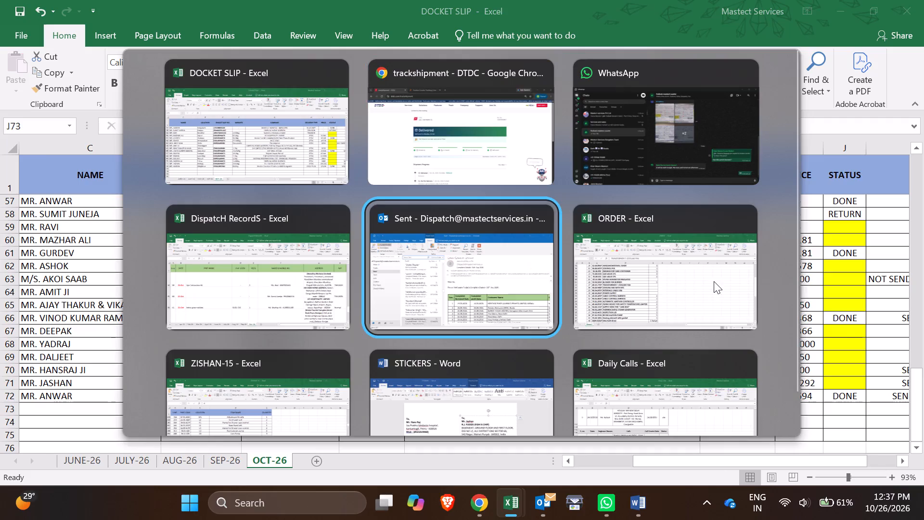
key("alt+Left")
scroll(554, 353, "down", 1)
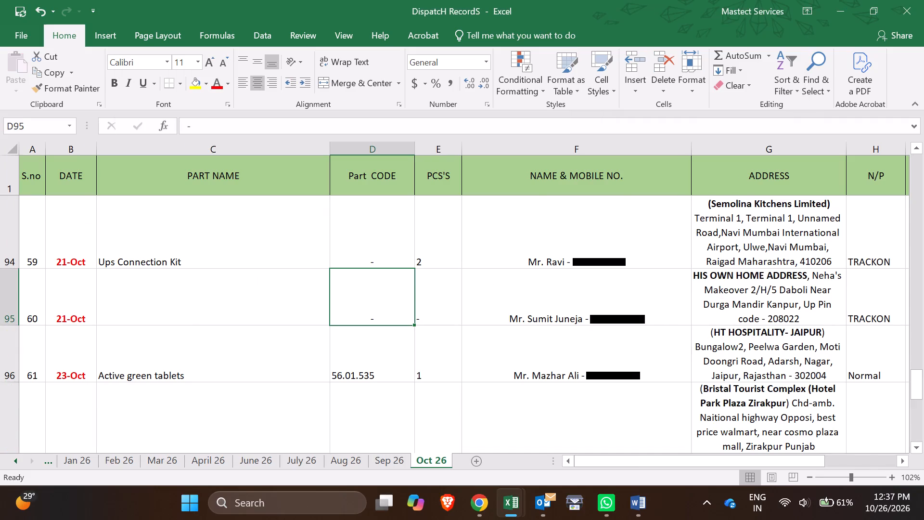
scroll(554, 353, "down", 4)
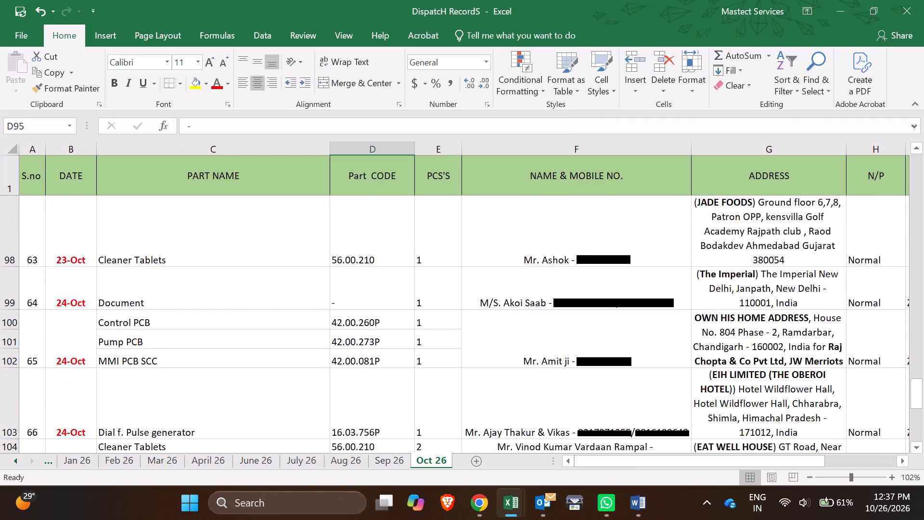
scroll(610, 338, "down", 6)
scroll(610, 338, "up", 4)
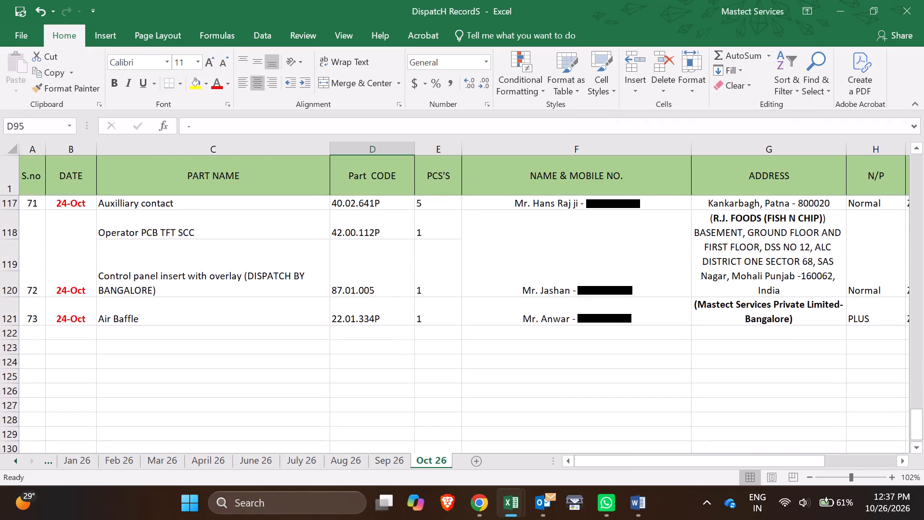
scroll(610, 338, "up", 5)
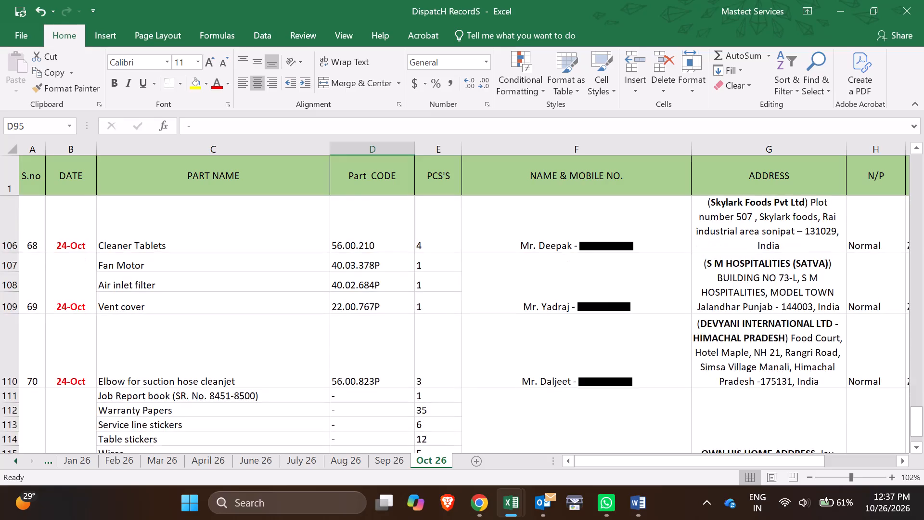
scroll(610, 338, "up", 2)
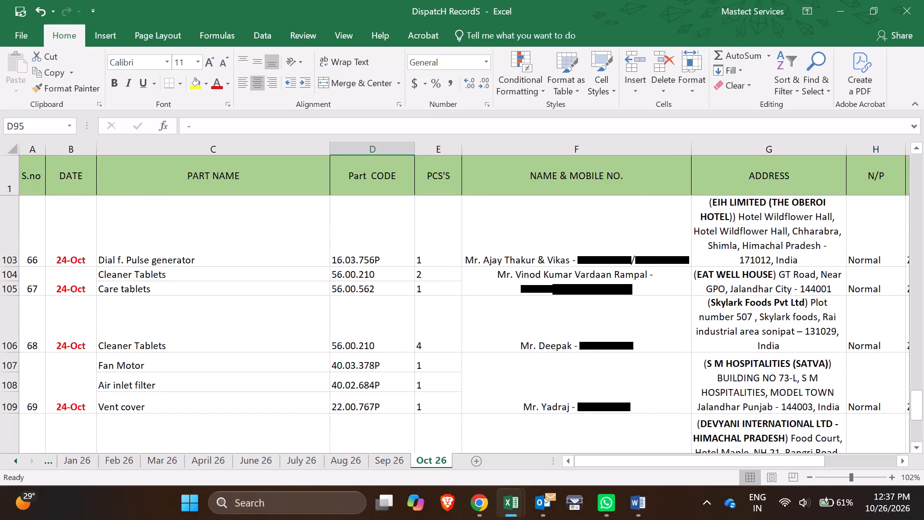
Save the DispatcH RecordS workbook.
left_click(559, 287)
key("ctrl+s")
key("ctrl+s")
Return to the DOCKET SLIP workbook, check the latest OCT-26 docket rows and save the workbook.
key("alt+Tab")
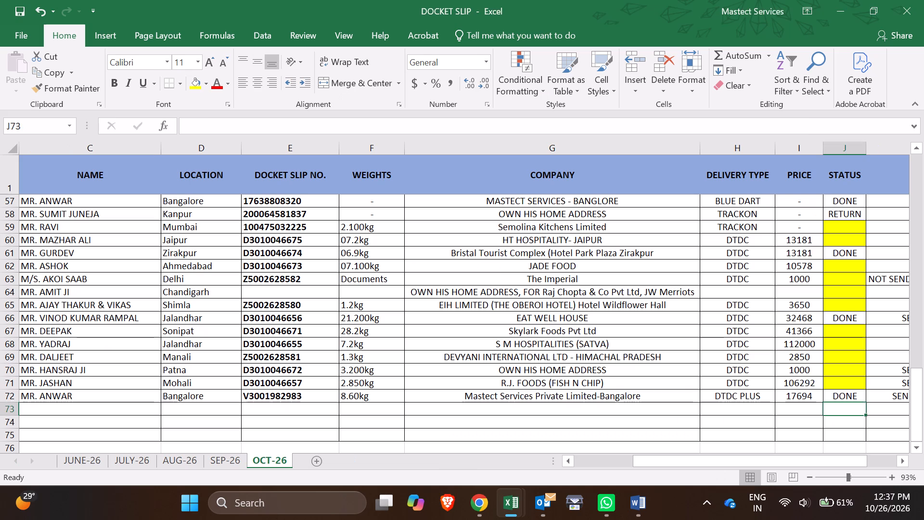
left_click(663, 348)
key("ctrl+s")
scroll(663, 348, "right", 4)
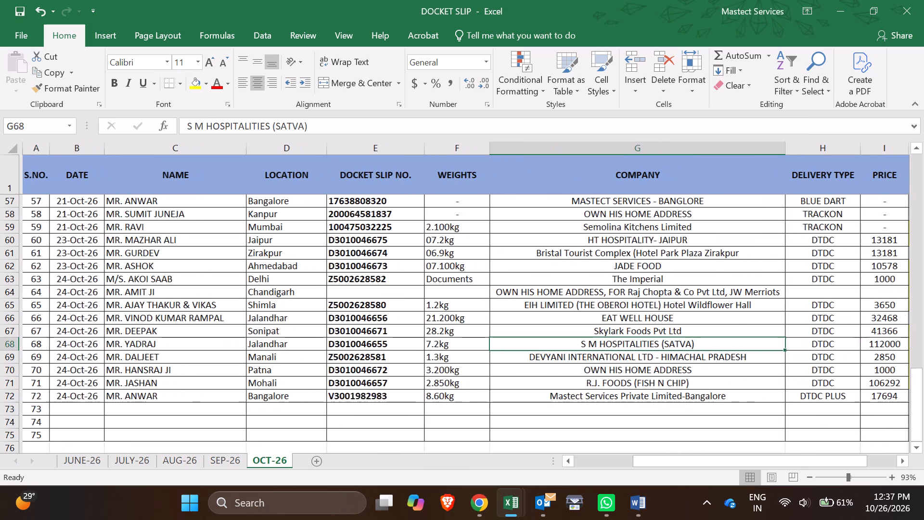
scroll(663, 348, "down", 1)
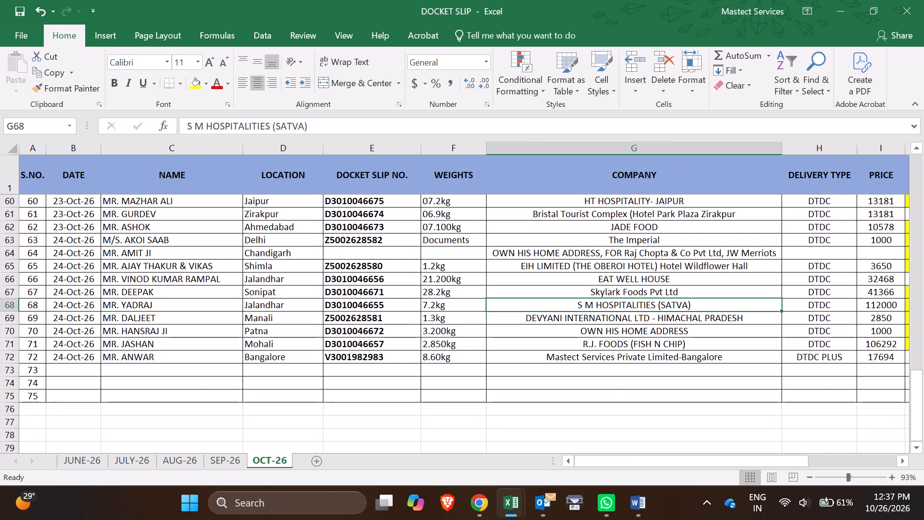
left_click(401, 303)
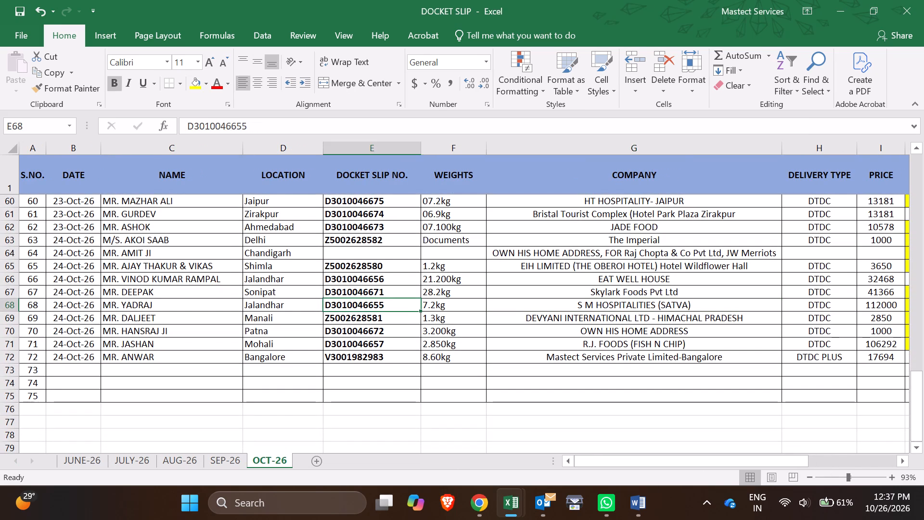
key("ctrl+s")
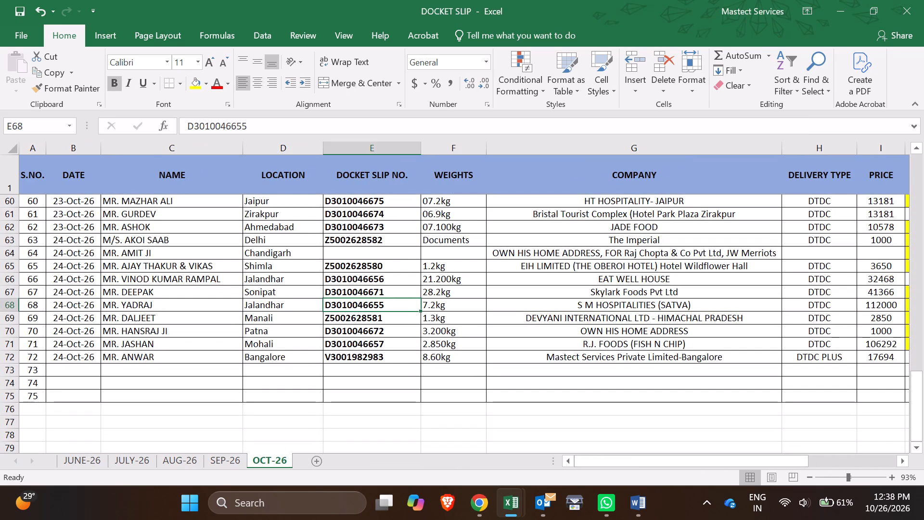
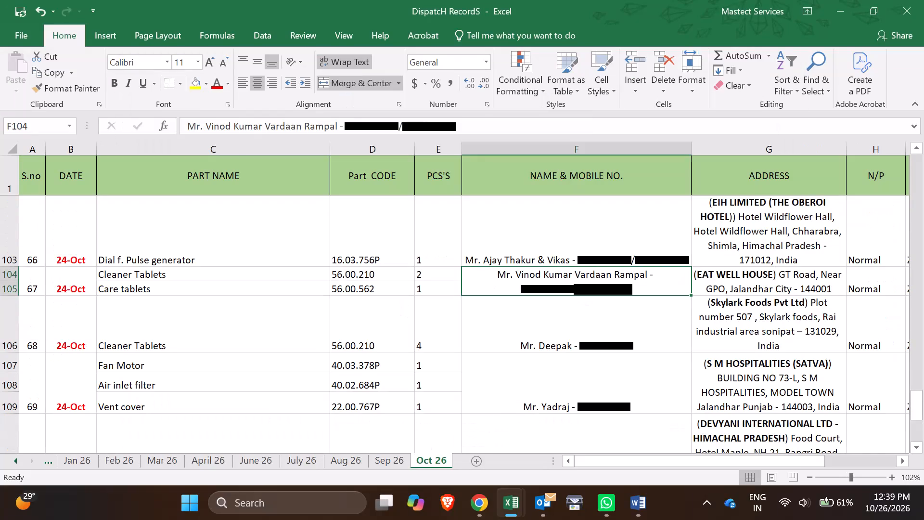
Review the 21-Oct to 24-Oct dispatch entries in the Oct 26 sheet, checking parts, recipients and addresses.
scroll(575, 316, "down", 8)
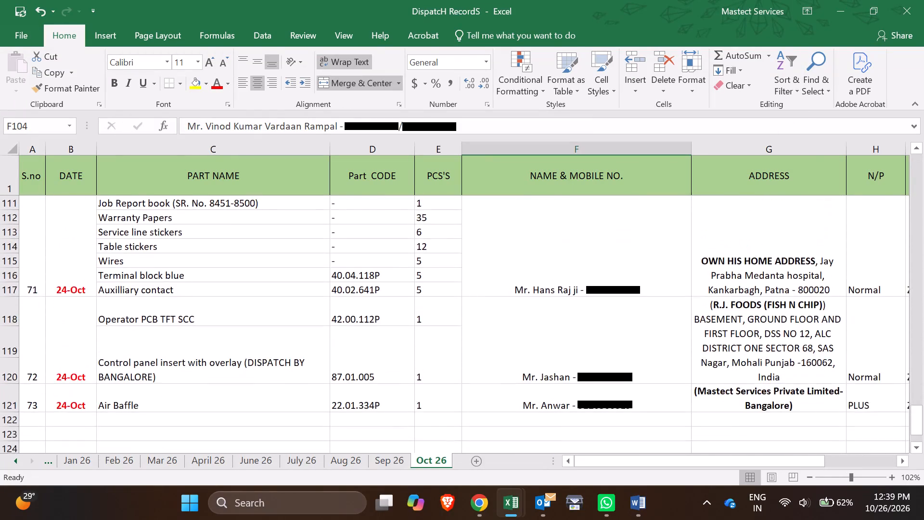
scroll(575, 316, "down", 1)
scroll(575, 316, "up", 5)
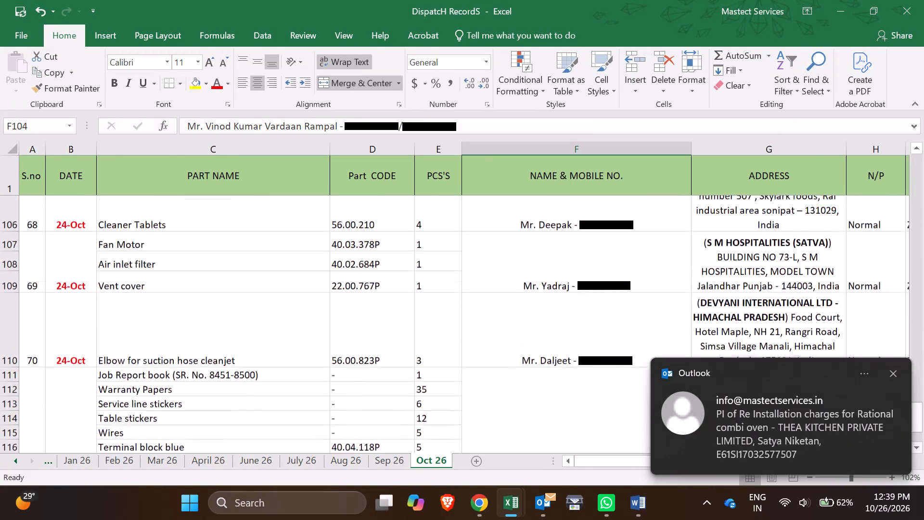
scroll(575, 316, "up", 6)
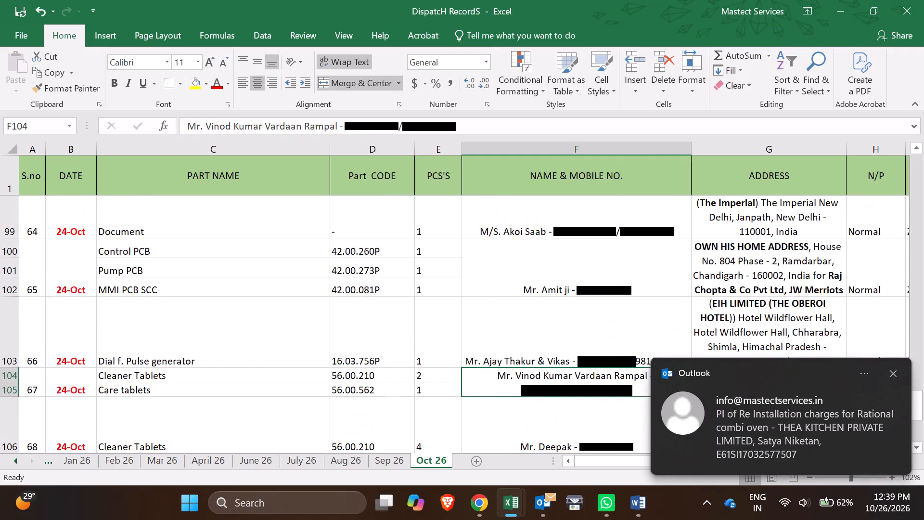
left_click(556, 282)
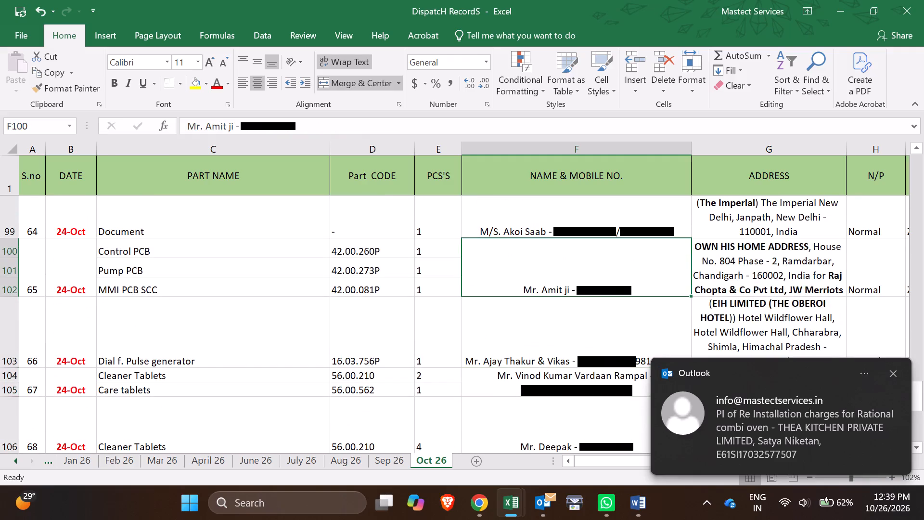
scroll(556, 282, "up", 1)
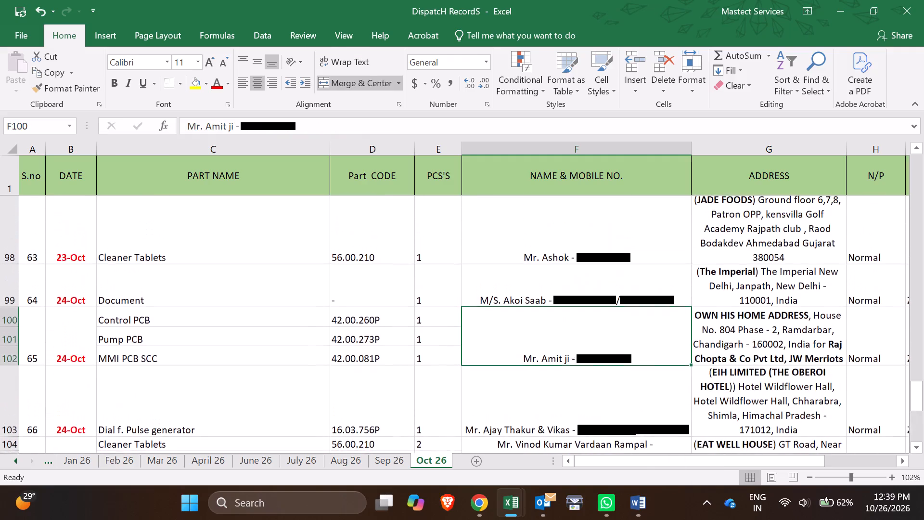
scroll(556, 282, "up", 2)
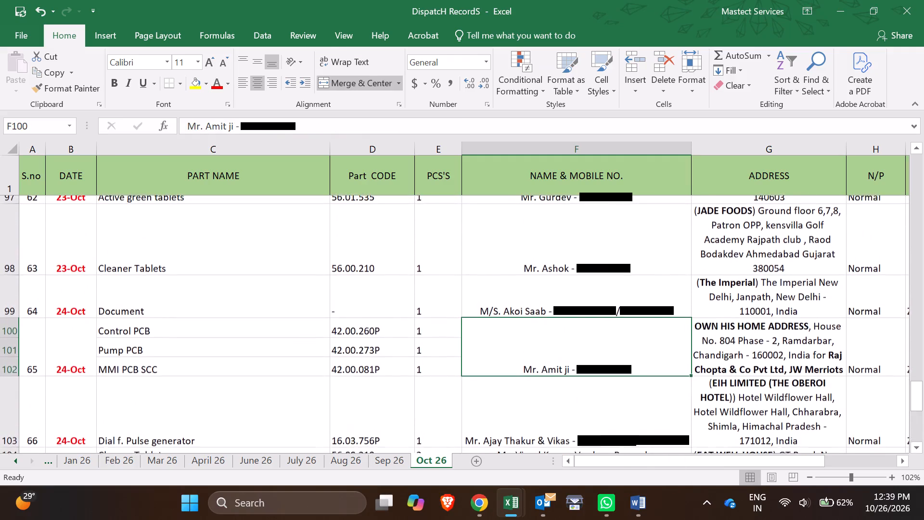
scroll(556, 282, "up", 1)
scroll(556, 282, "down", 3)
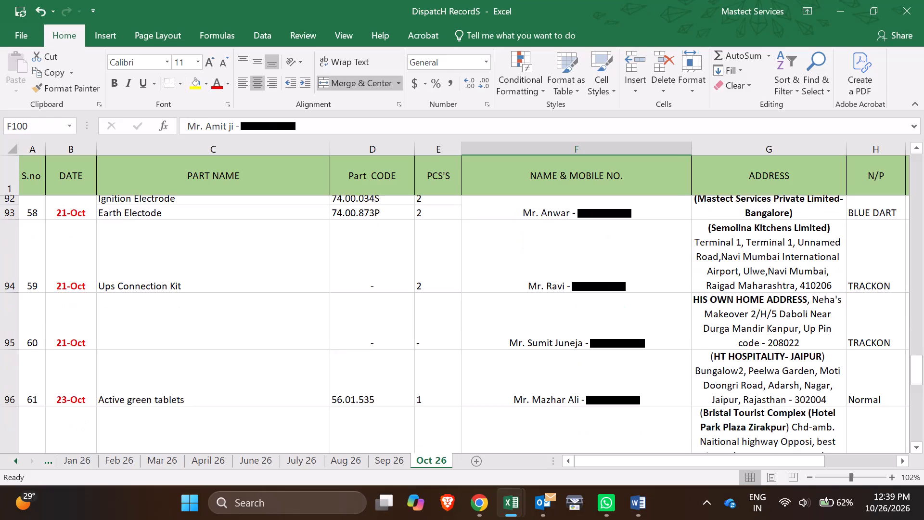
scroll(556, 282, "down", 8)
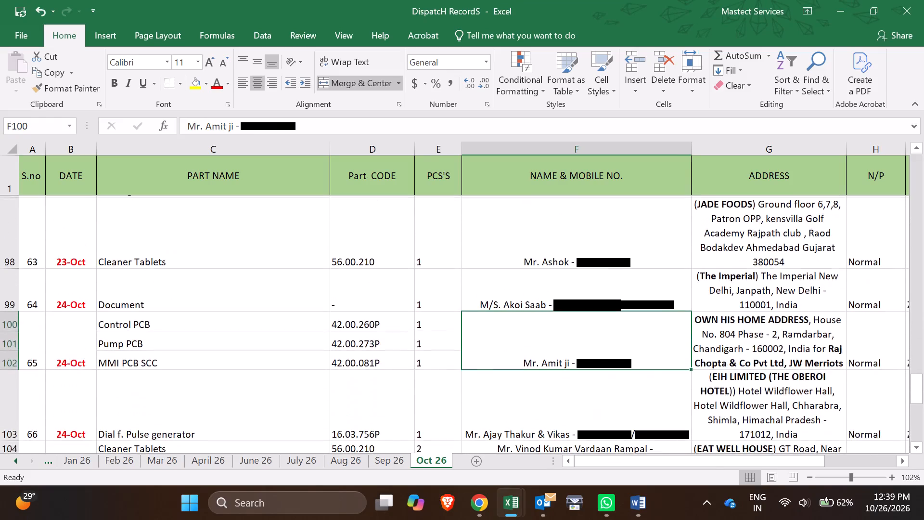
scroll(556, 282, "down", 2)
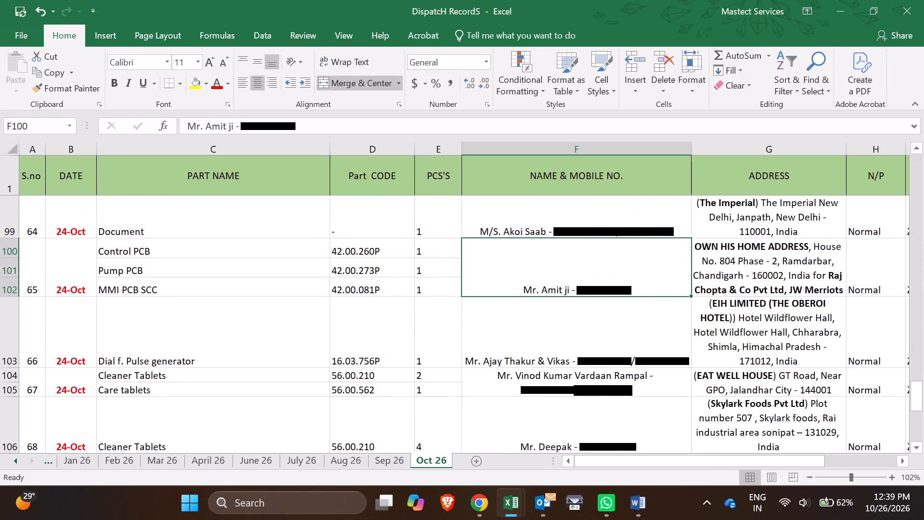
Examine dispatch entry 65 for the Control PCB, Pump PCB and MMI PCB SCC across its part, quantity, recipient and address cells.
left_click(712, 278)
key("Left")
key("Left")
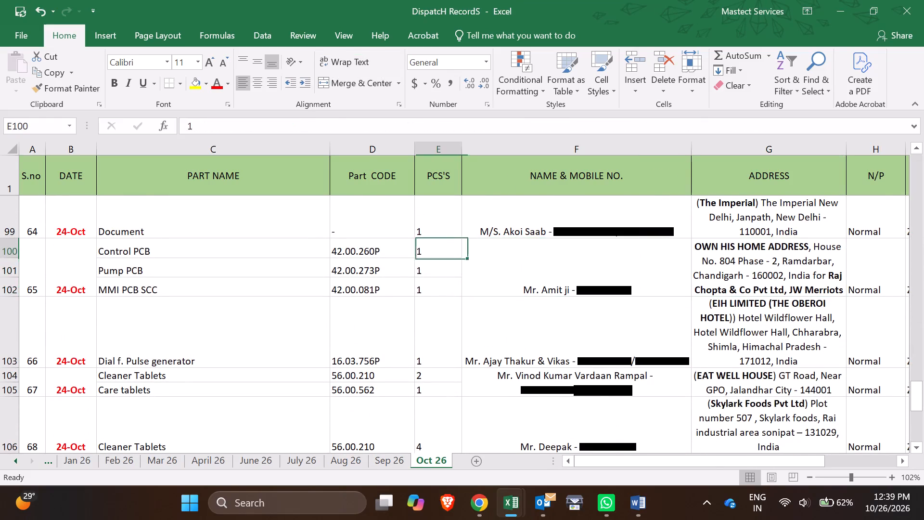
key("Left")
key("Left")
key("Left")
key("Right")
key("Right")
key("Right")
key("Right")
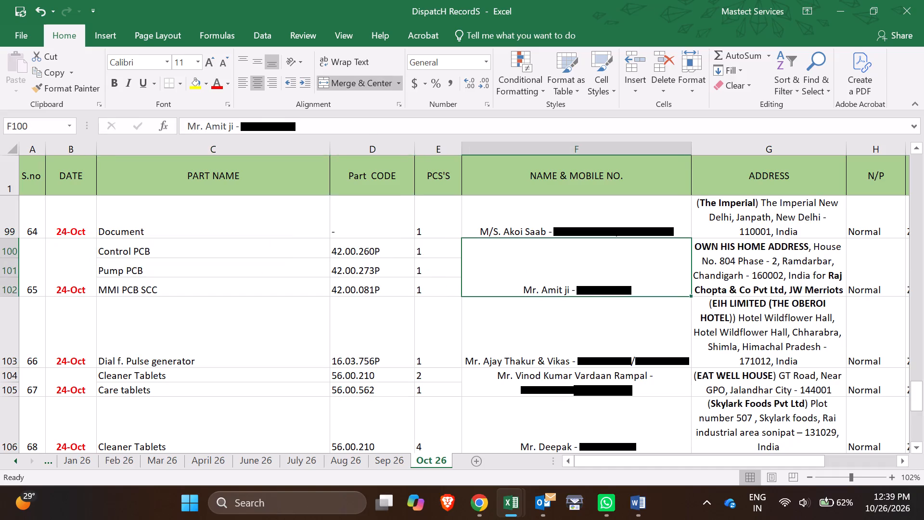
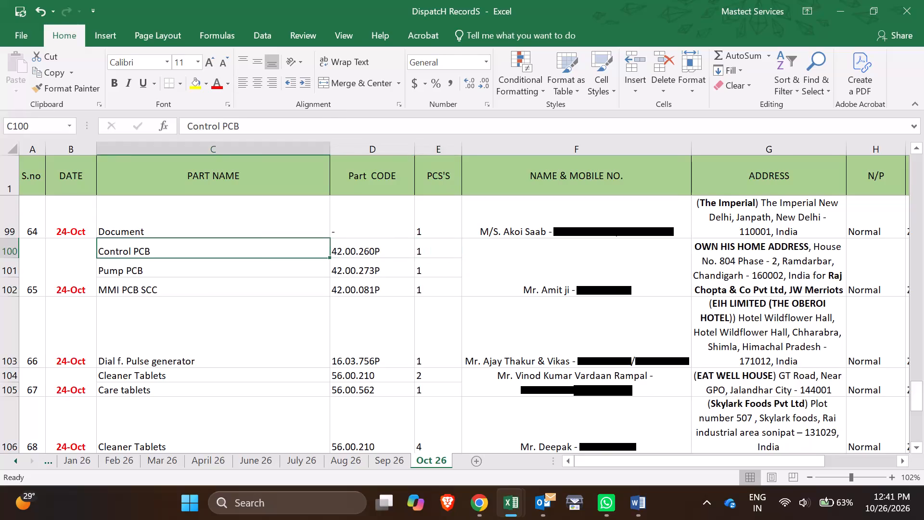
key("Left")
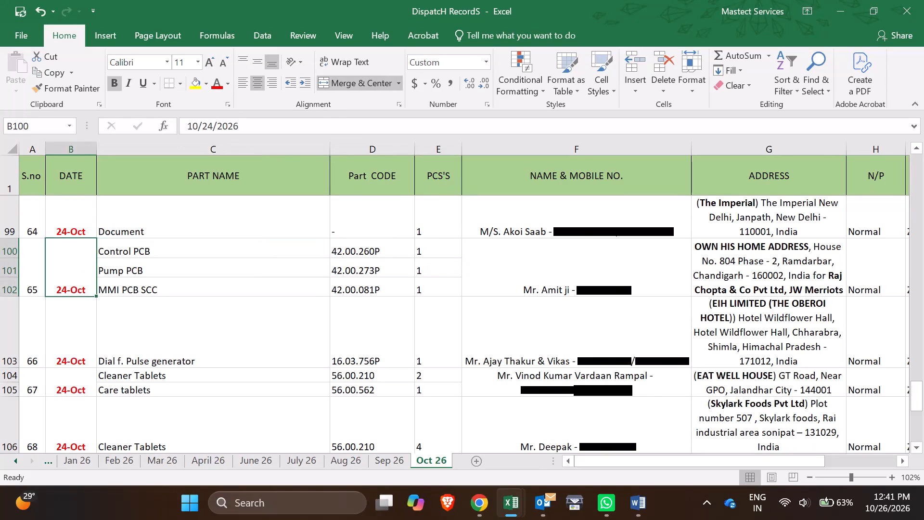
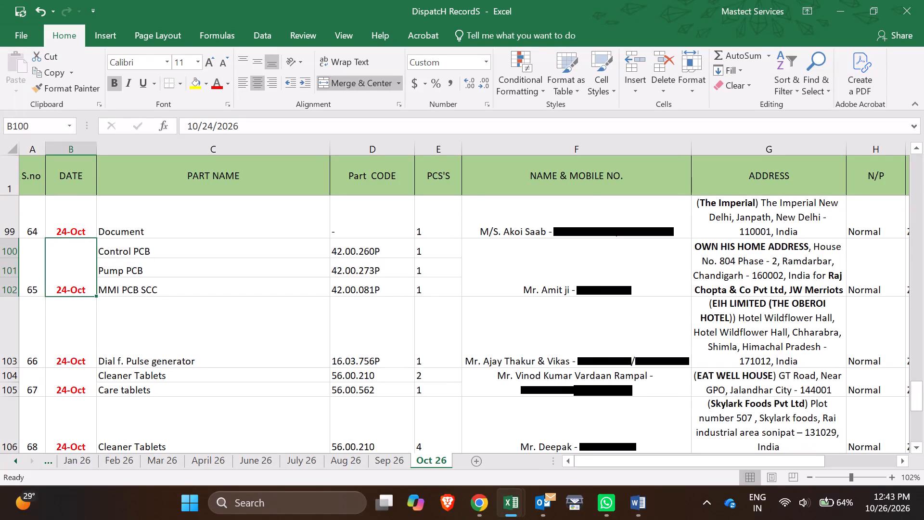
Save the DispatcH RecordS workbook.
key("ctrl+s")
key("ctrl+s")
Switch from the DispatcH RecordS workbook to the WhatsApp chat window.
key("alt+Tab")
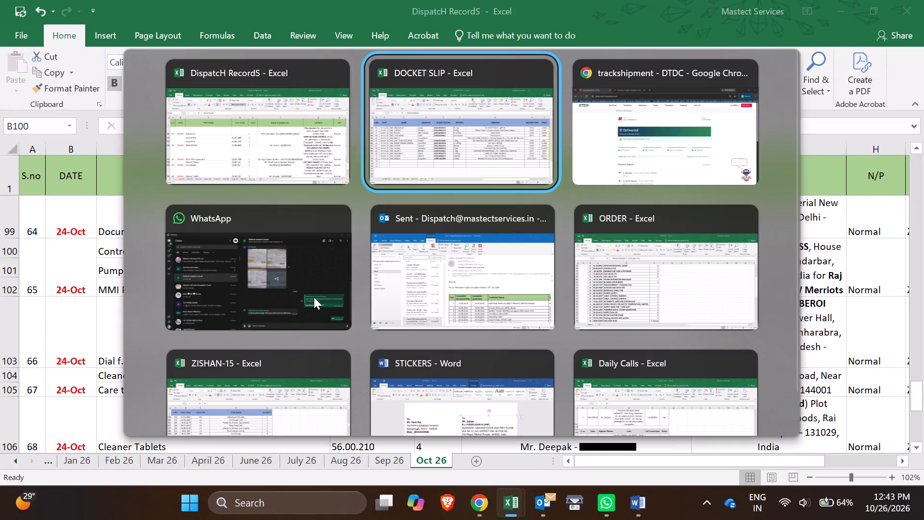
key("alt+Down")
key("alt+Left")
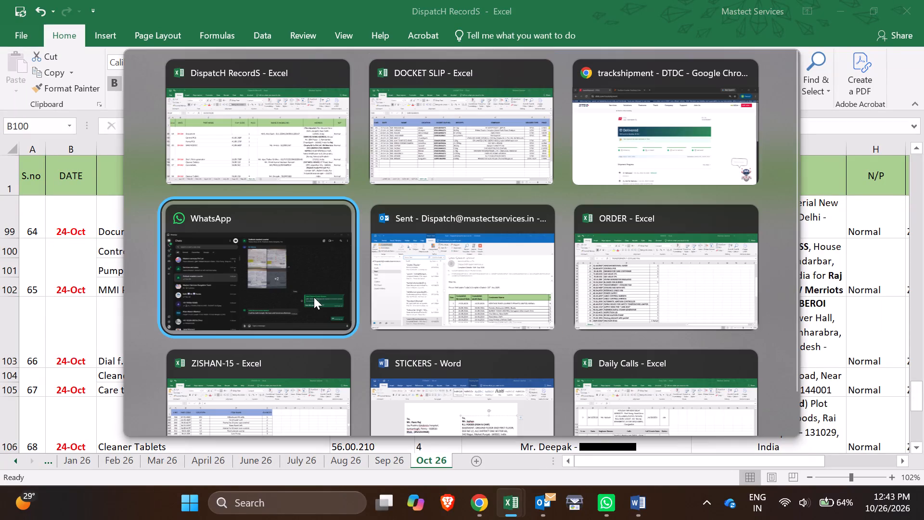
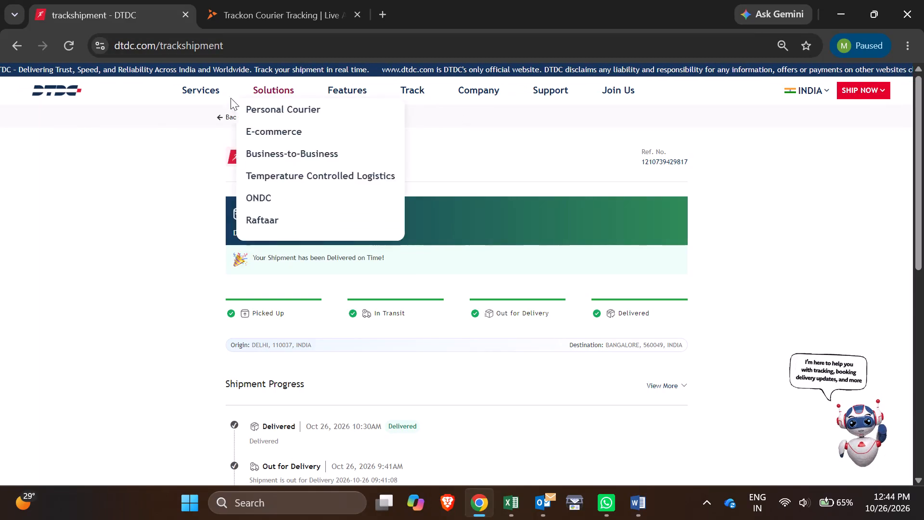
Go back from the delivered shipment's details to the DTDC shipment tracking form.
left_click(233, 117)
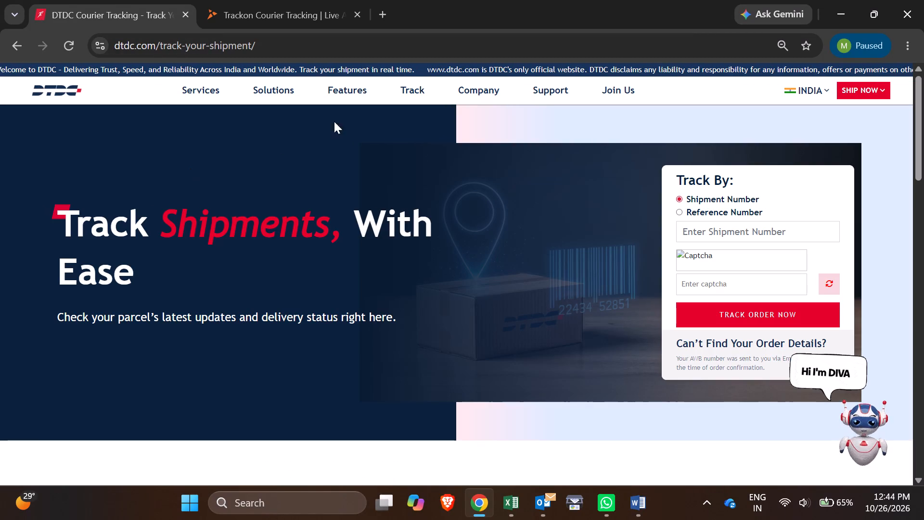
Close the Trackon courier tracking page, keeping the DTDC tracking page open.
left_click(274, 8)
left_click(357, 12)
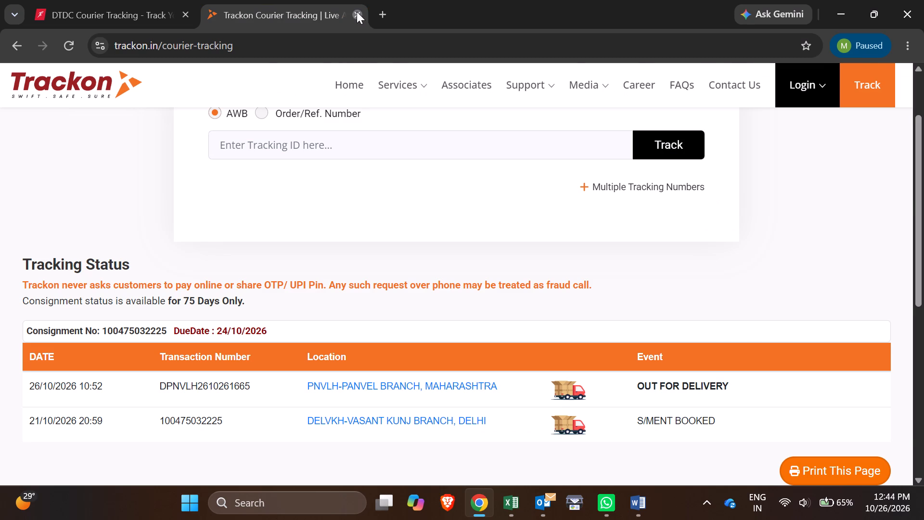
Reload the DTDC shipment tracking page.
left_click(64, 41)
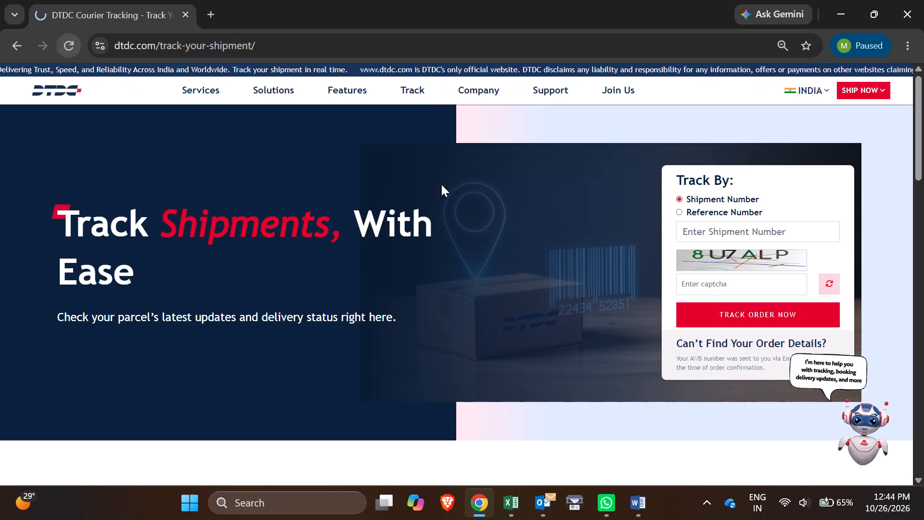
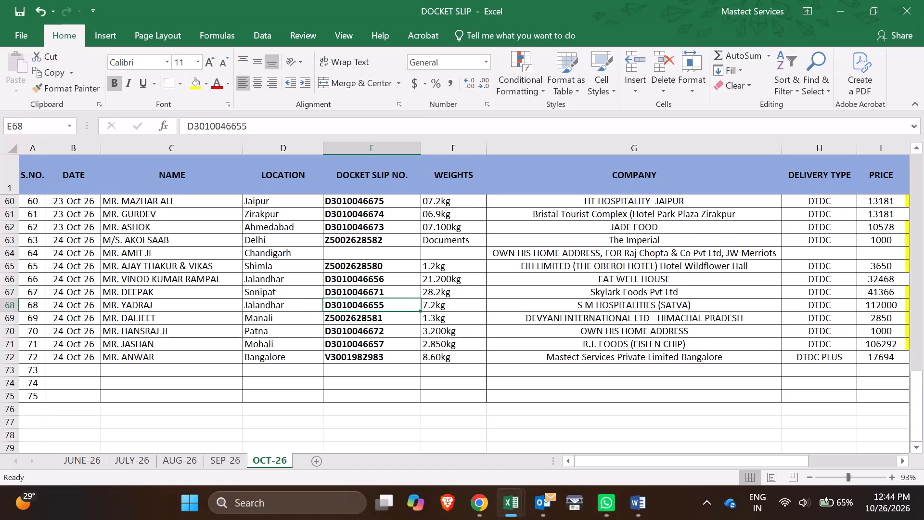
Save the DOCKET SLIP workbook.
key("ctrl+s")
key("ctrl+s")
Switch to the ZISHAN-15 spare-part stock workbook and save it.
key("alt+Tab")
key("alt+Down")
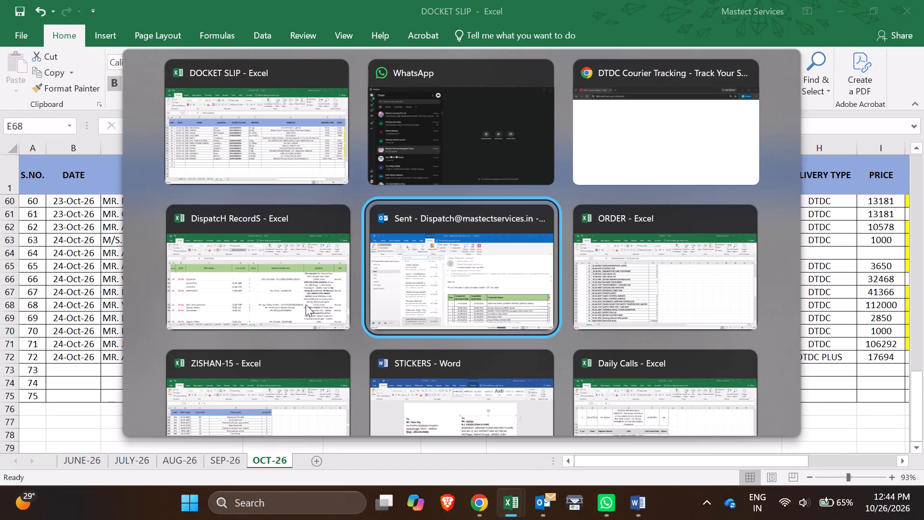
key("alt+Down")
key("alt+Left")
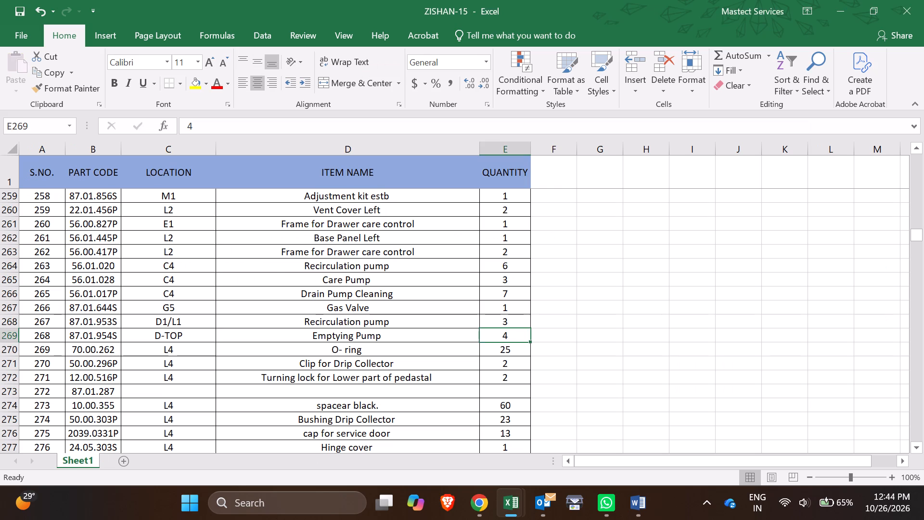
key("ctrl+s")
key("ctrl+s")
Return to the DOCKET SLIP workbook, select the weight cell of docket entry 68 in OCT-26, and save the workbook.
key("alt+Tab")
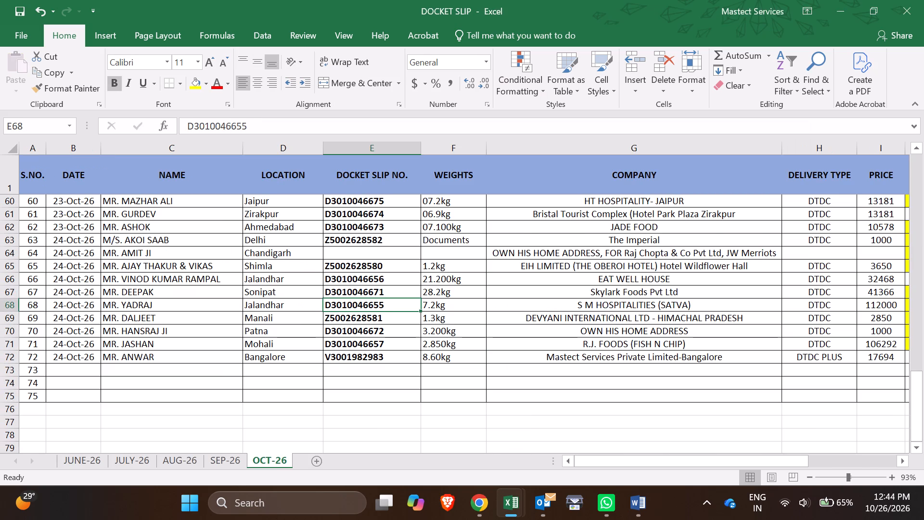
key("alt+Tab")
key("alt+Tab")
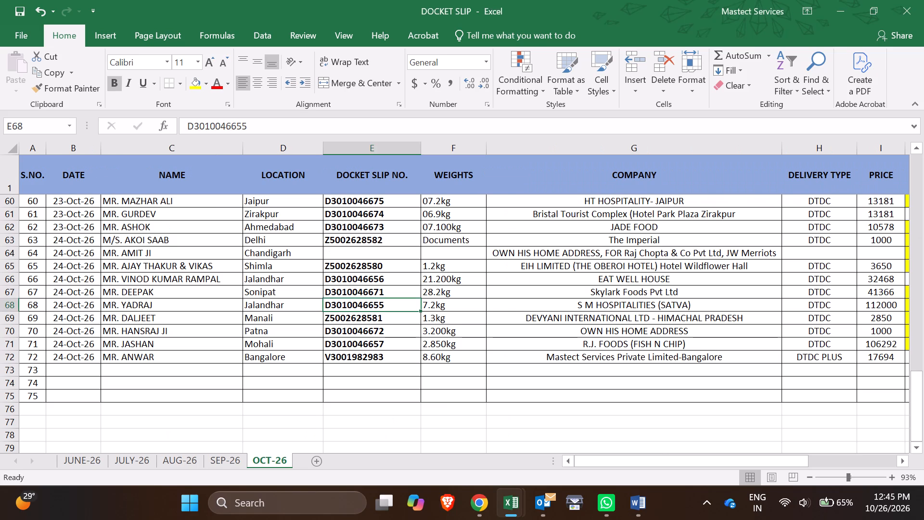
key("alt+Tab")
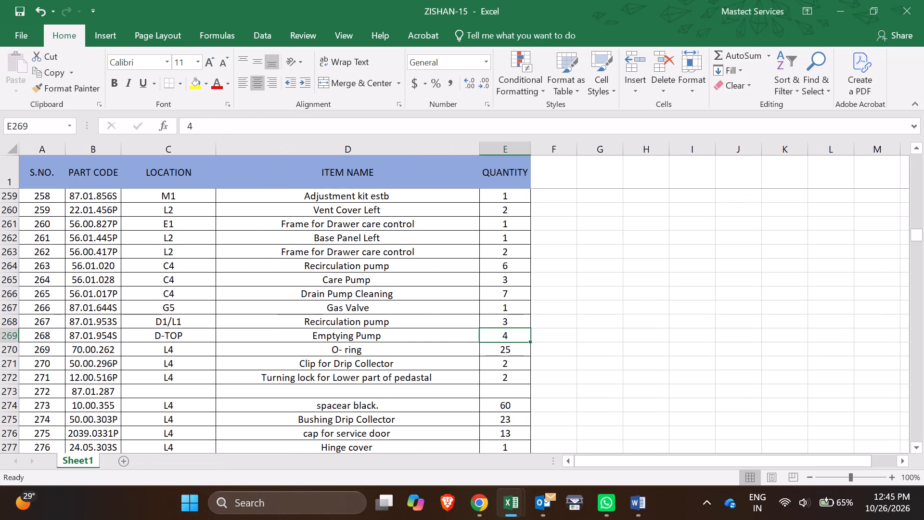
key("alt+Tab")
left_click(463, 308)
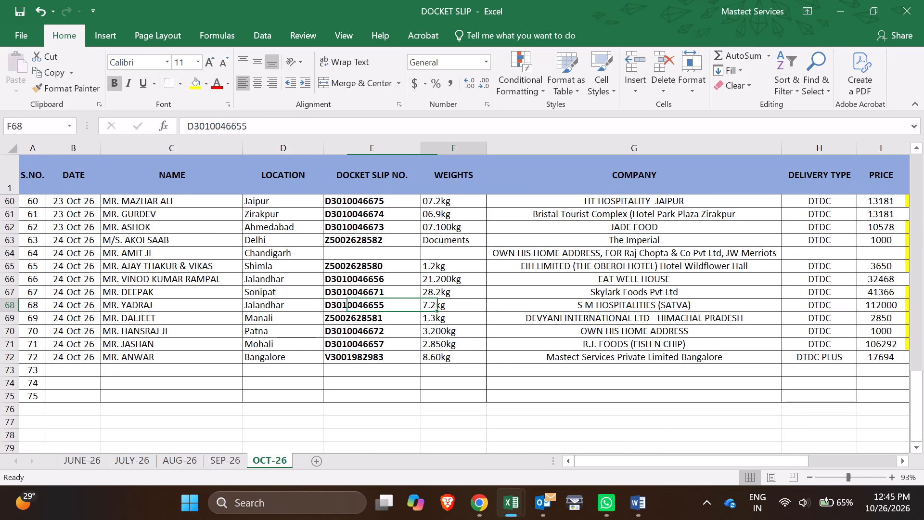
key("ctrl+s")
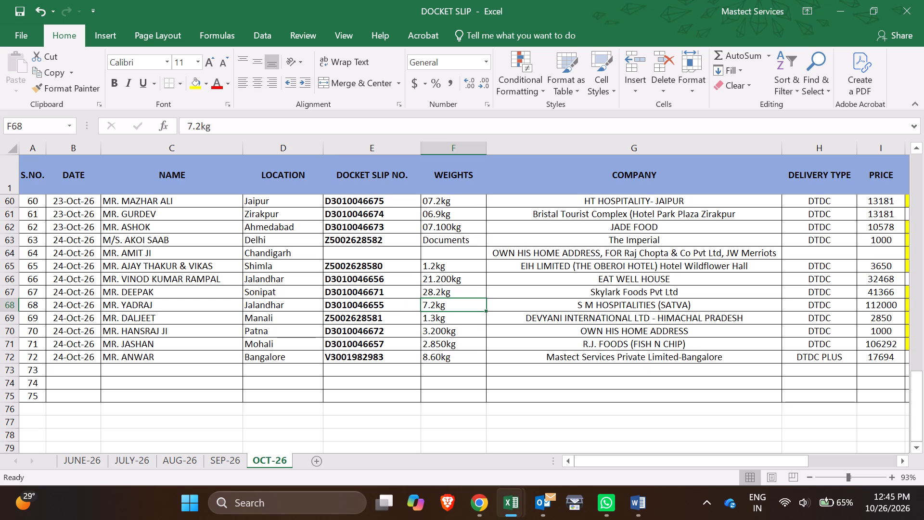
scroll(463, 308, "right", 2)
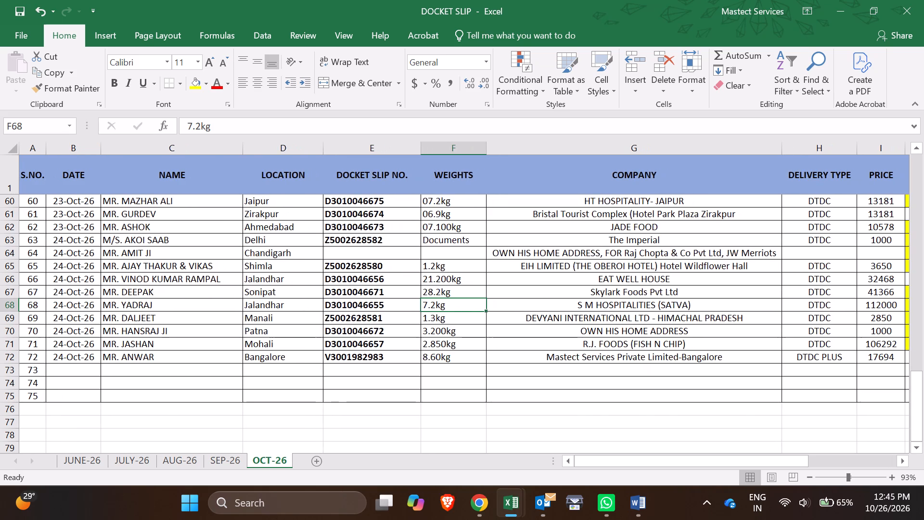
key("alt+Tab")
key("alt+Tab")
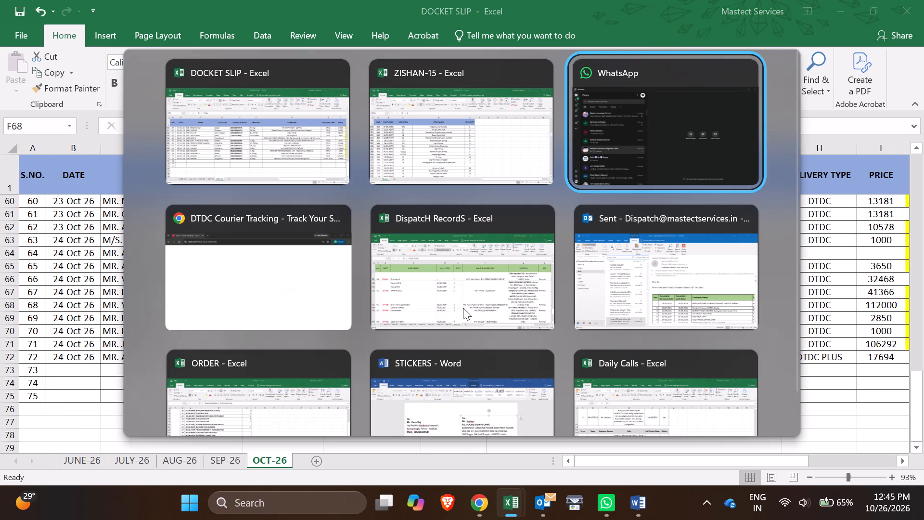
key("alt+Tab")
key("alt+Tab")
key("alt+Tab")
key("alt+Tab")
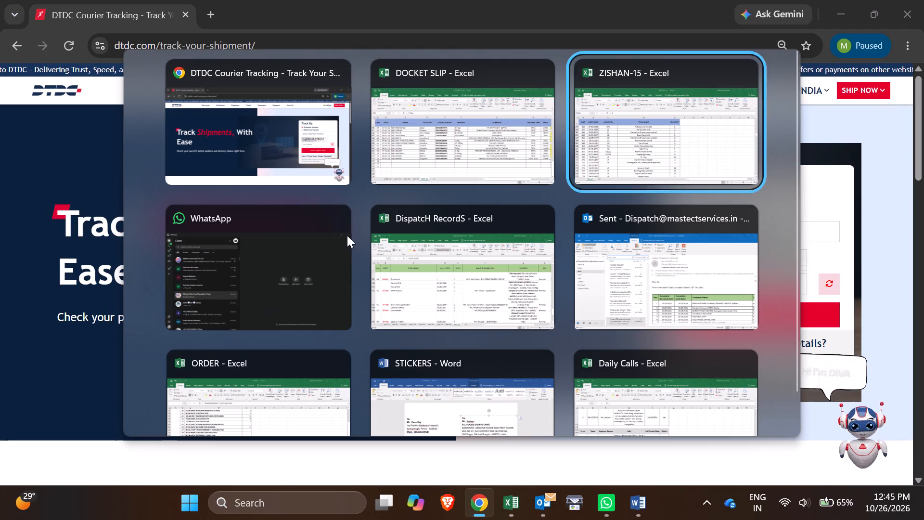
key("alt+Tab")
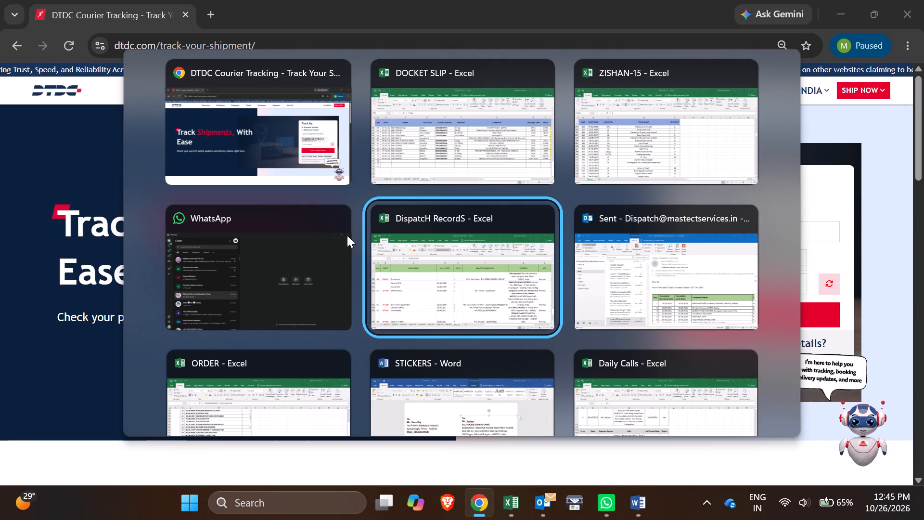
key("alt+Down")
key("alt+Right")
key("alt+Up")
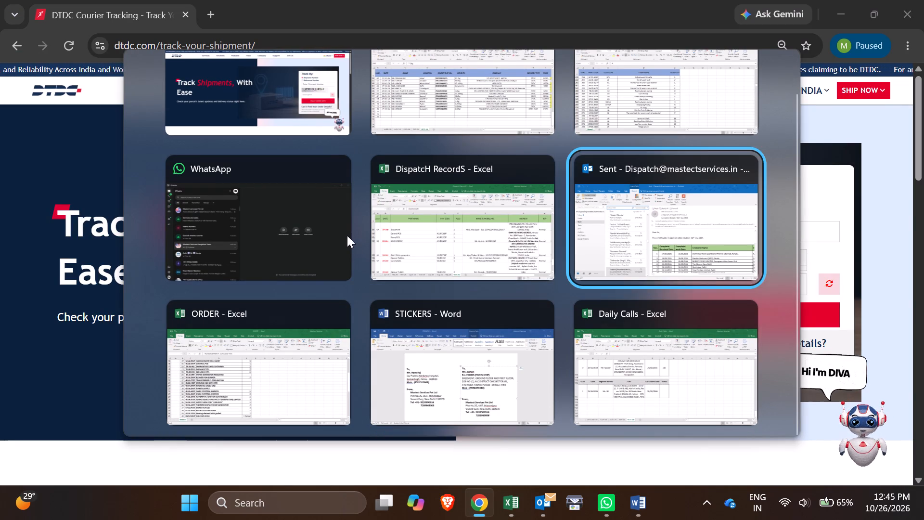
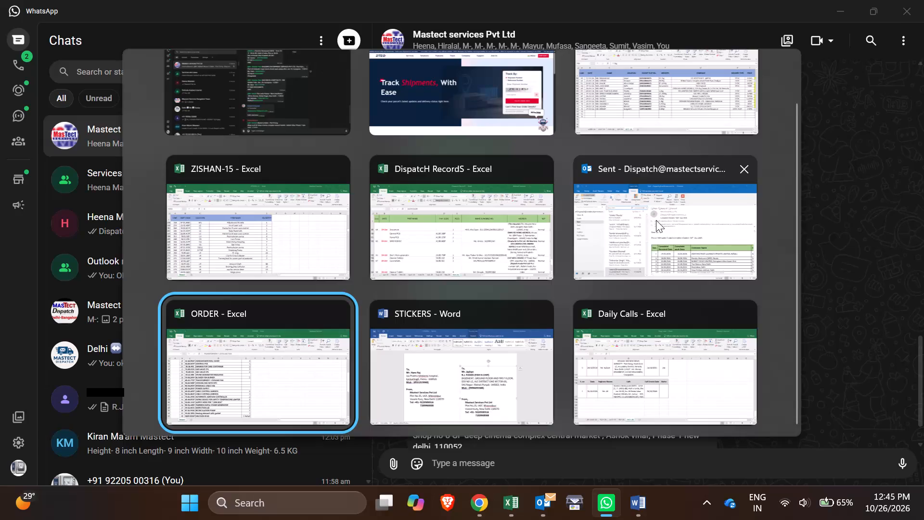
Switch to the Daily Calls workbook and fill the 26/10/2026 Nando's Restaurant call entry down into row 118 of OCT-26.
key("alt+Tab")
key("alt+Tab")
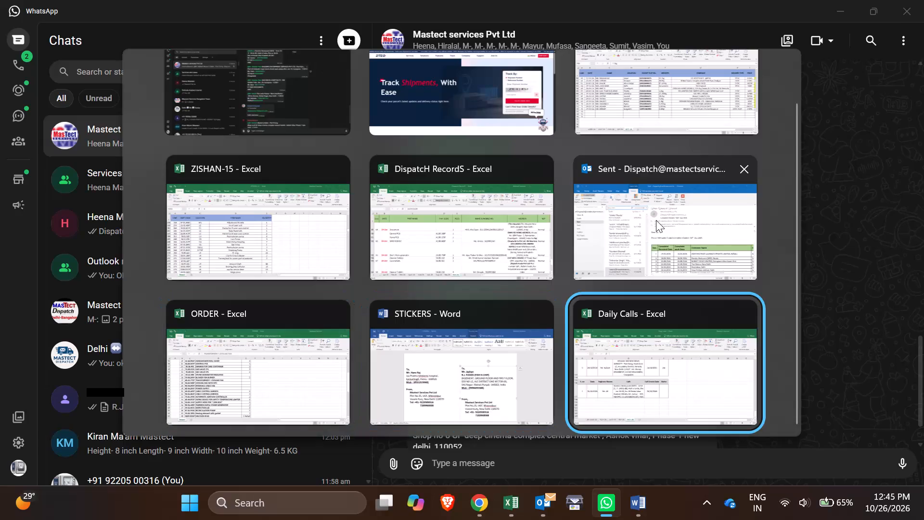
left_click(42, 310)
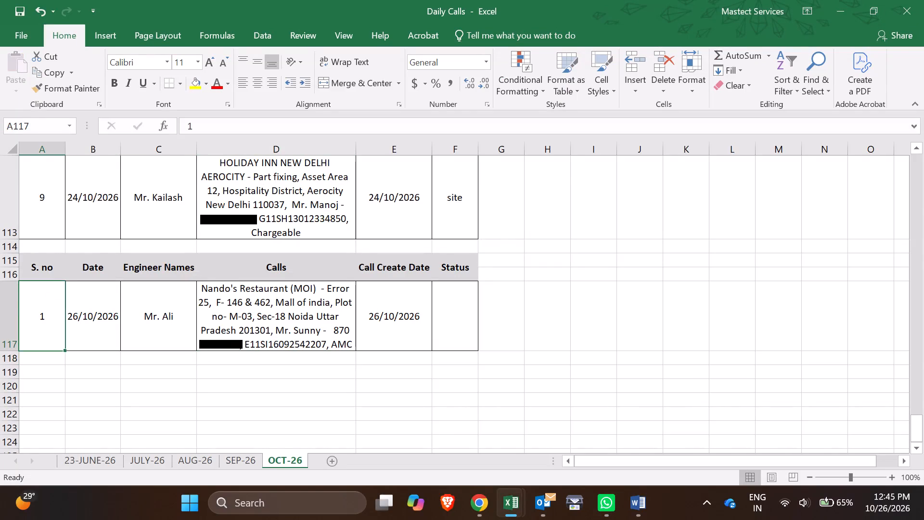
key("shift+Down")
key("shift+Right")
key("shift+Right")
key("shift+Right")
key("shift+Right")
key("shift+Right")
key("ctrl+d")
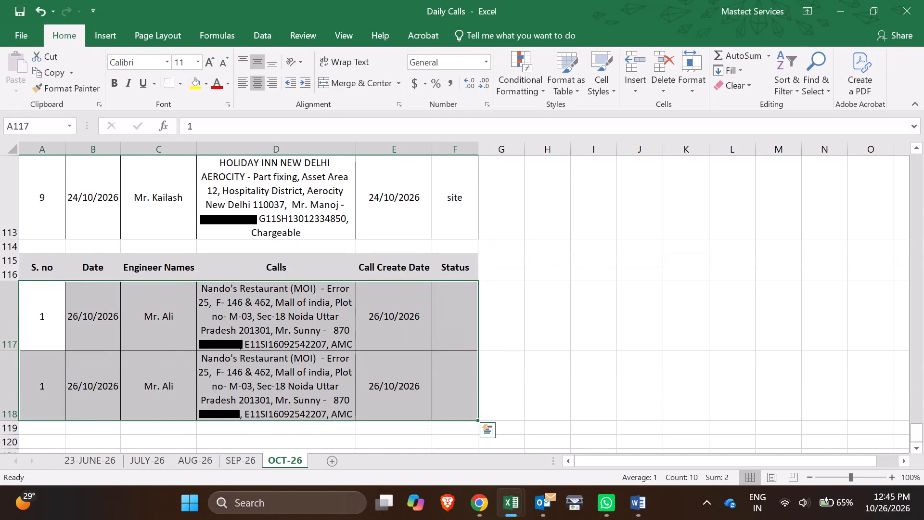
Set the serial number of the copied call entry in row 118 to 2 and save the workbook.
left_click(37, 363)
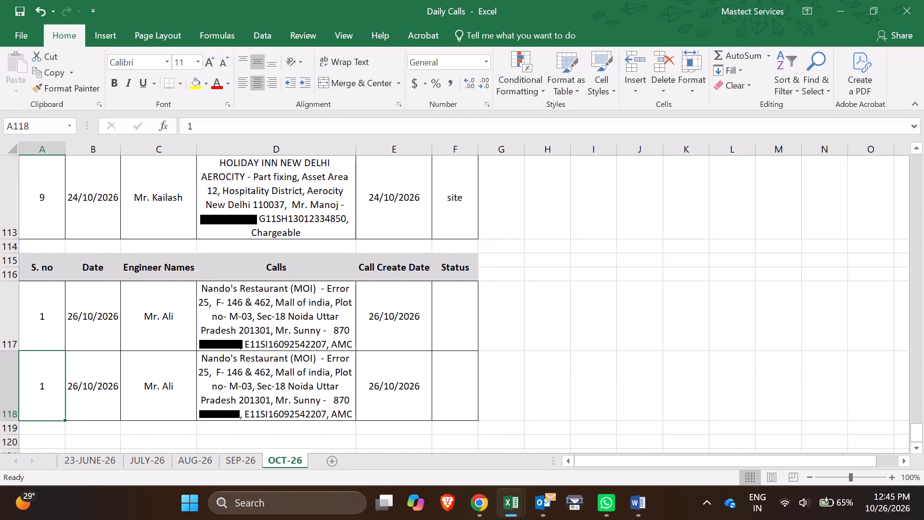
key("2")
key("Return")
key("Up")
key("Right")
key("ctrl+s")
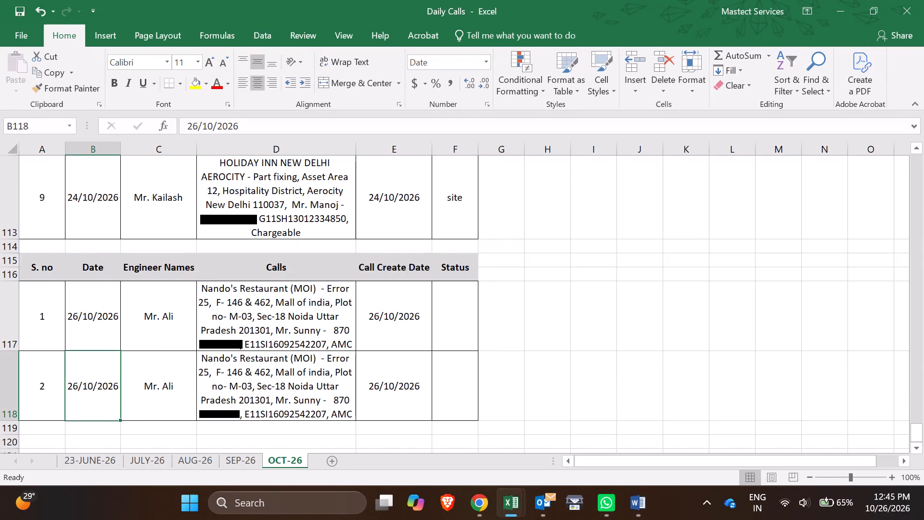
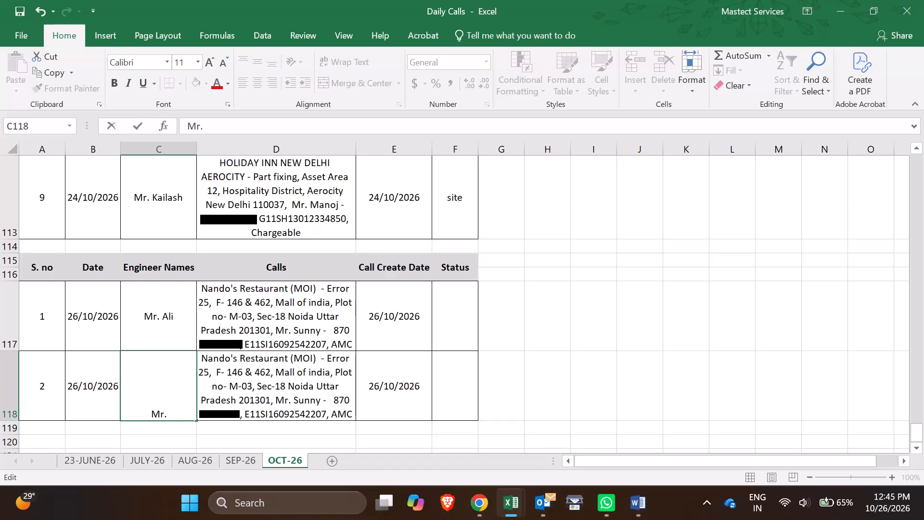
Complete the engineer name as Mr. Jitender for call 2 dated 26/10/2026 in the OCT-26 sheet.
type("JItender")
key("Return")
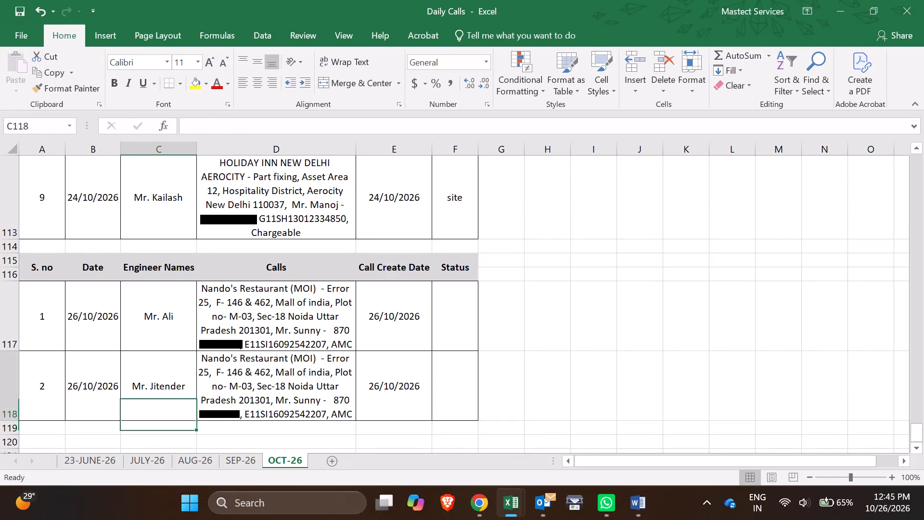
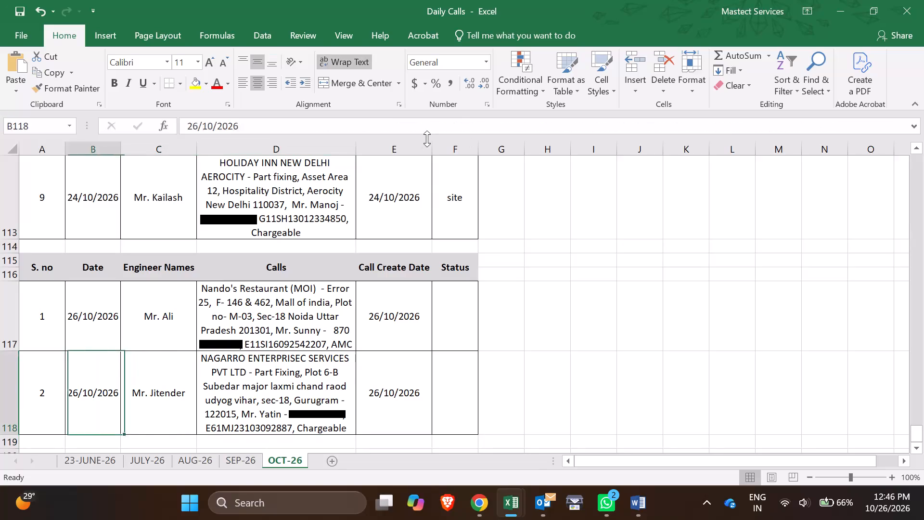
Duplicate the 26/10/2026 NAGARRO call entry in row 118, from serial number through status, into row 119.
key("Left")
key("Left")
key("shift+Down")
key("shift+Right")
key("shift+Right")
key("shift+Right")
key("shift+Right")
key("shift+Right")
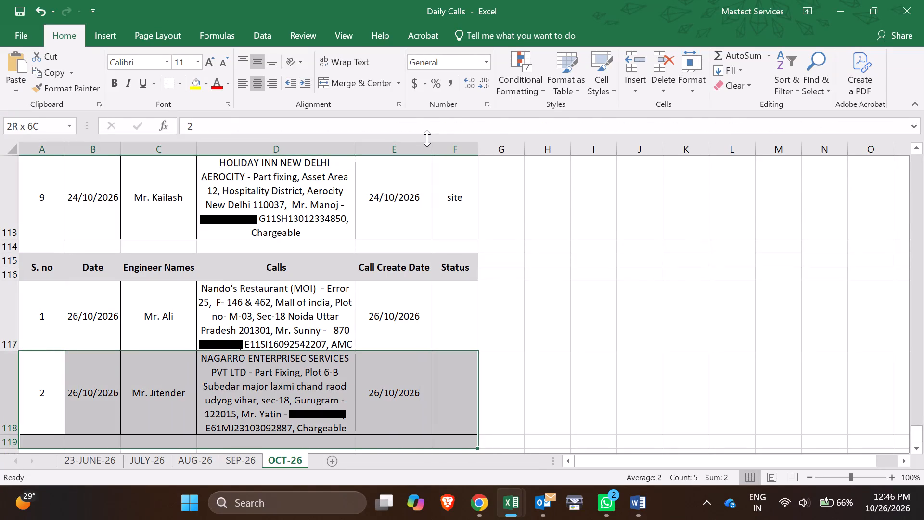
key("ctrl+d")
Set the serial number of the duplicated call entry in row 119 to 3.
scroll(152, 354, "down", 2)
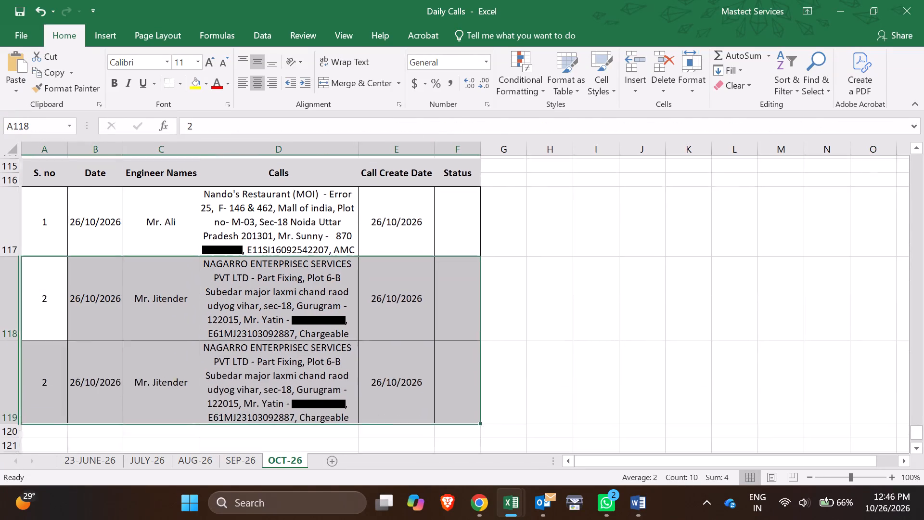
left_click(35, 371)
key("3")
key("Return")
Go to the engineer name cell of call entry 3 in row 119.
key("Up")
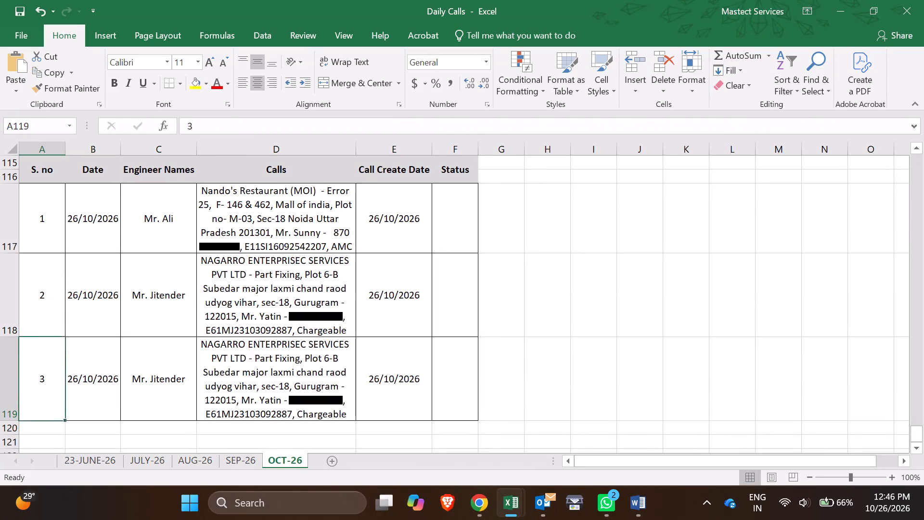
key("Right")
key("Right")
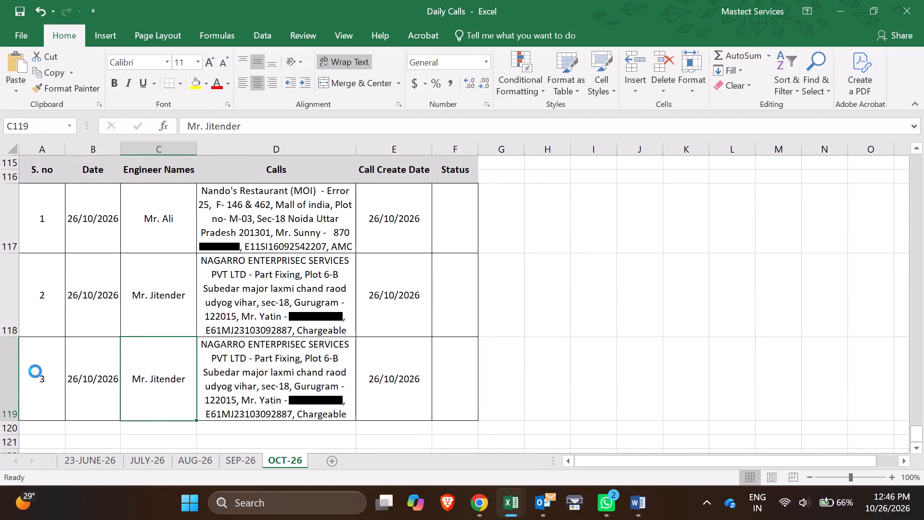
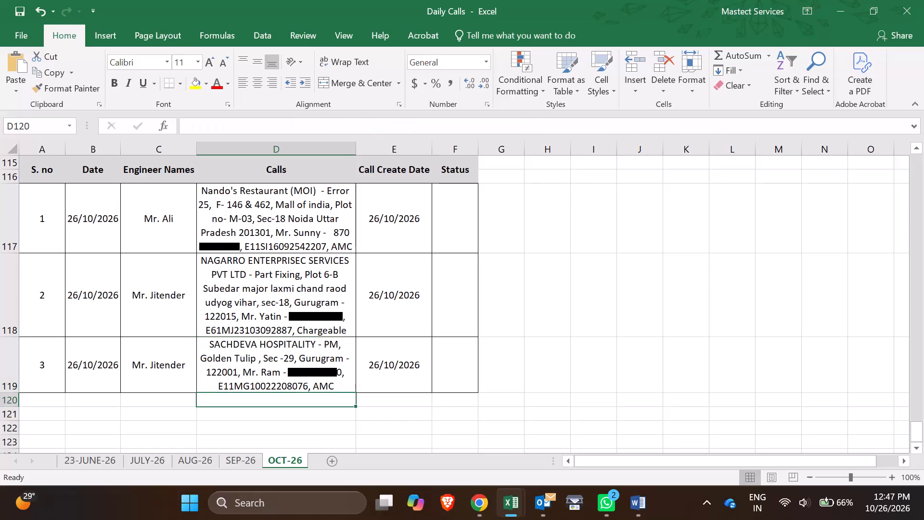
Duplicate the SACHDEVA HOSPITALITY call row, from S. no through Status, into the row below and save the Daily Calls workbook.
key("ctrl+s")
key("ctrl+s")
key("Up")
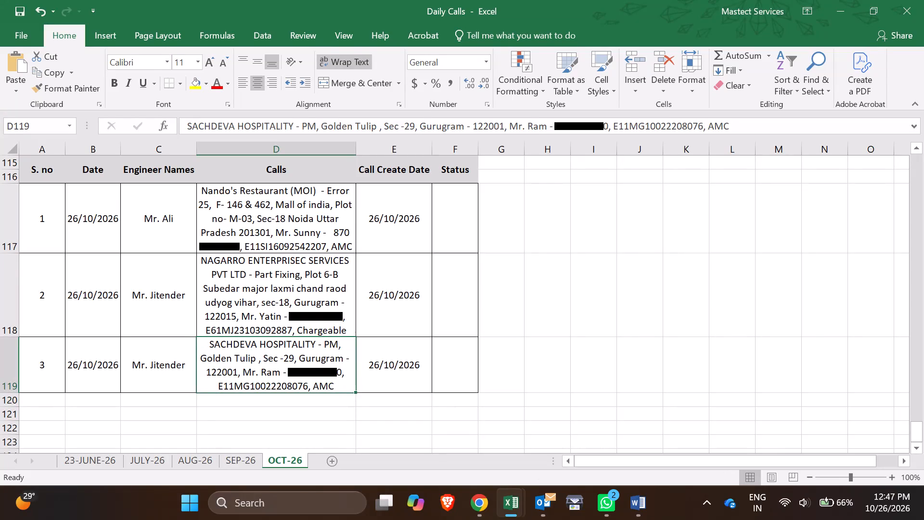
key("Left")
key("Left")
key("Left")
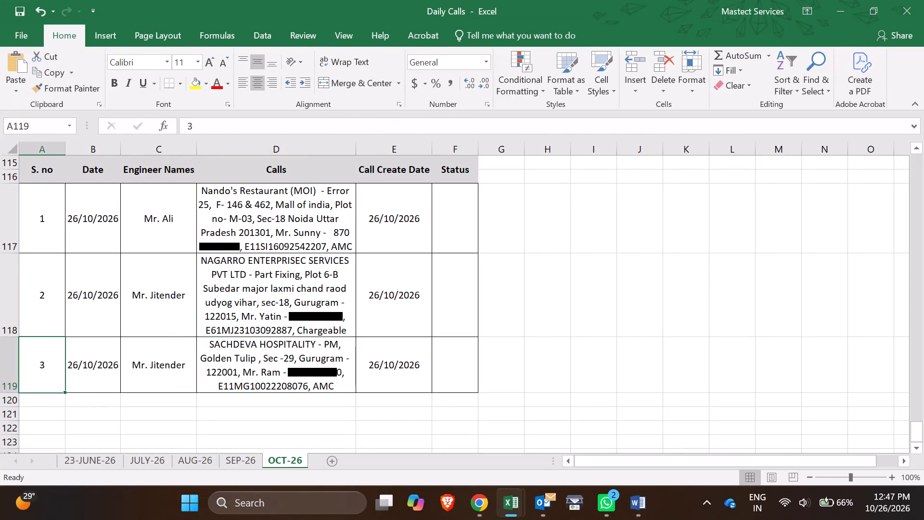
key("ctrl+s")
key("shift+Down")
key("shift+Right")
key("shift+Right")
key("shift+Right")
key("shift+Right")
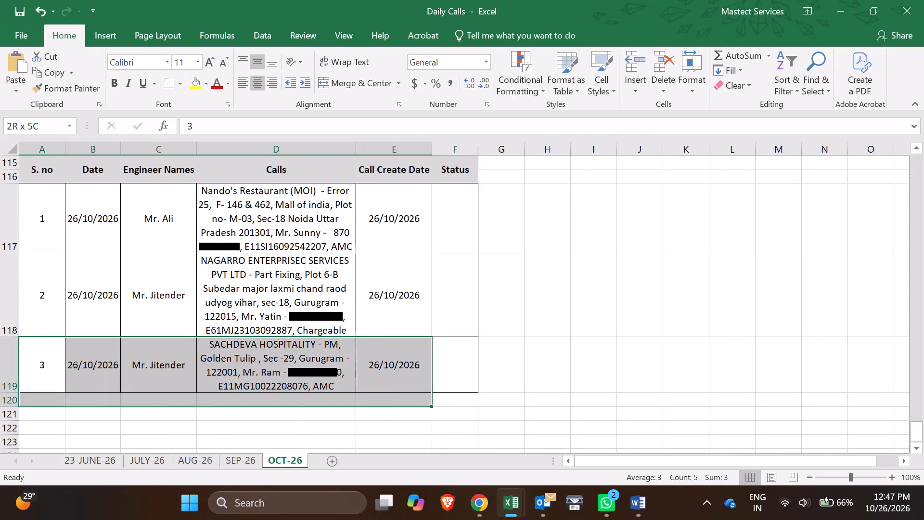
key("shift+Right")
key("ctrl+d")
Set the serial number of the duplicated call row to 4 and save the workbook.
scroll(151, 385, "down", 1)
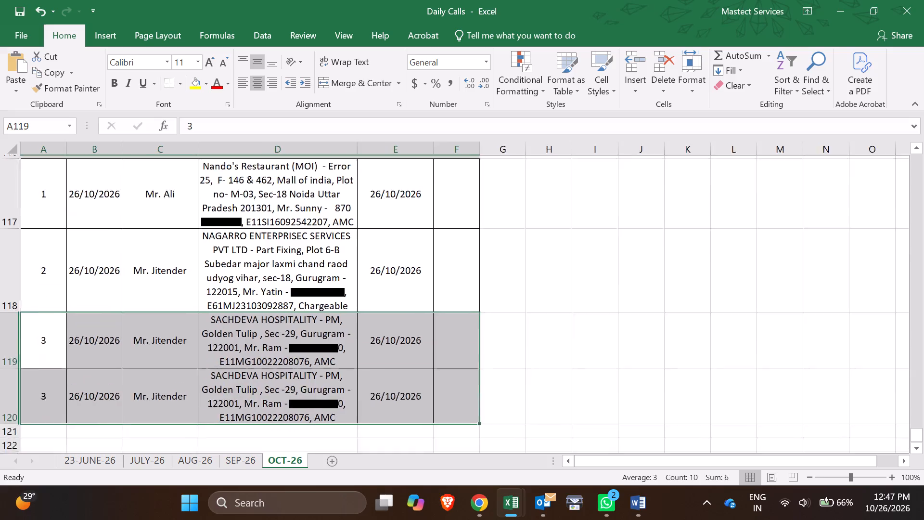
scroll(151, 385, "down", 1)
left_click(33, 310)
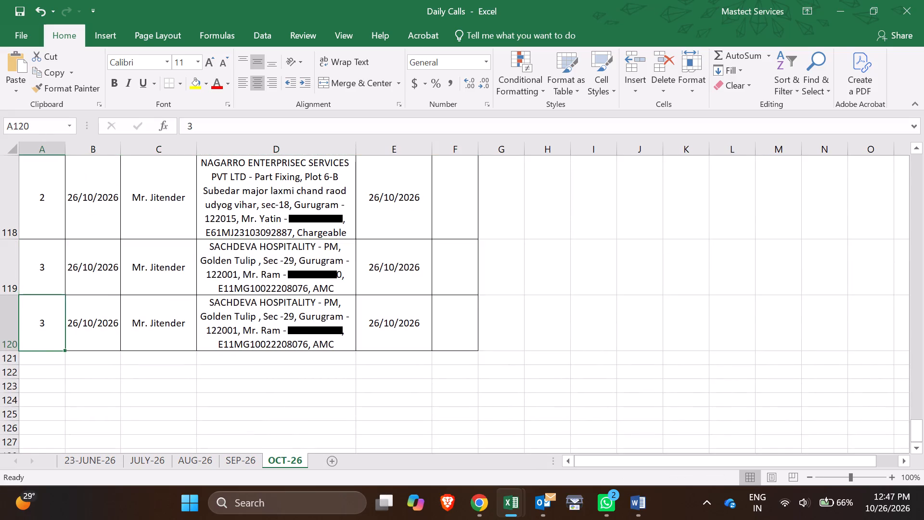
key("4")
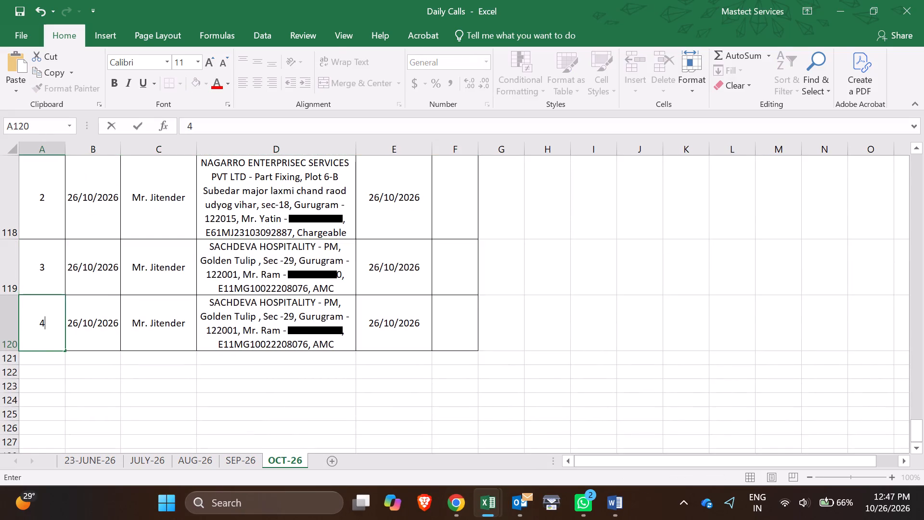
key("Return")
key("ctrl+s")
key("Up")
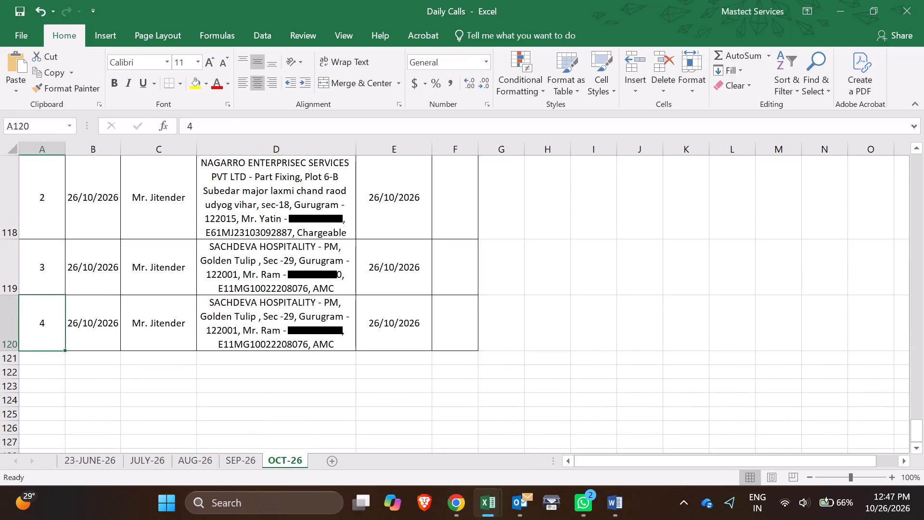
key("Right")
key("Right")
key("ctrl+s")
key("ctrl+s")
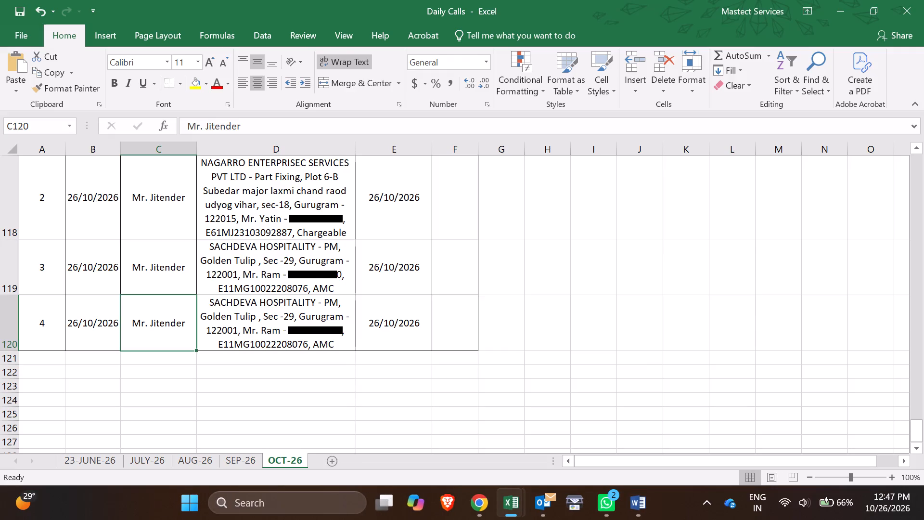
key("Left")
Switch to the DOCKET SLIP workbook and check the S M HOSPITALITIES (SATVA) docket row from company back to location.
key("alt+Tab")
key("alt+Down")
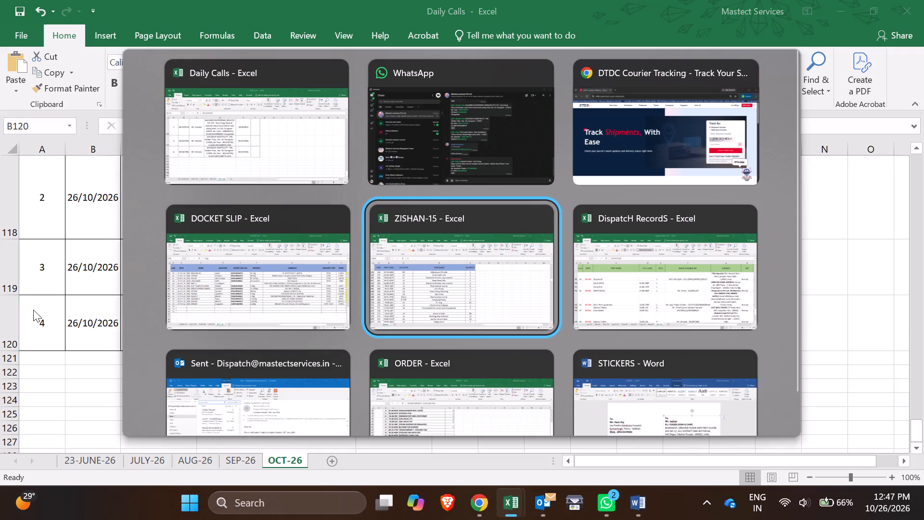
key("alt+Left")
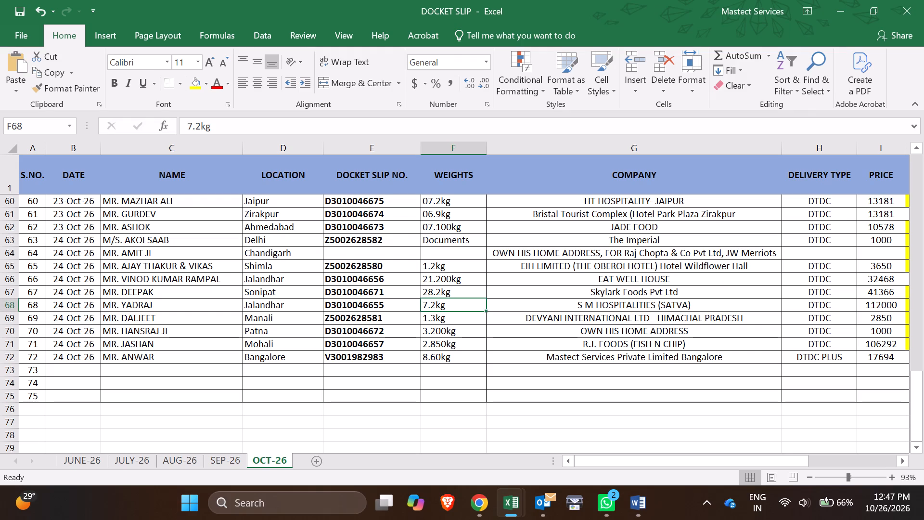
left_click(596, 302)
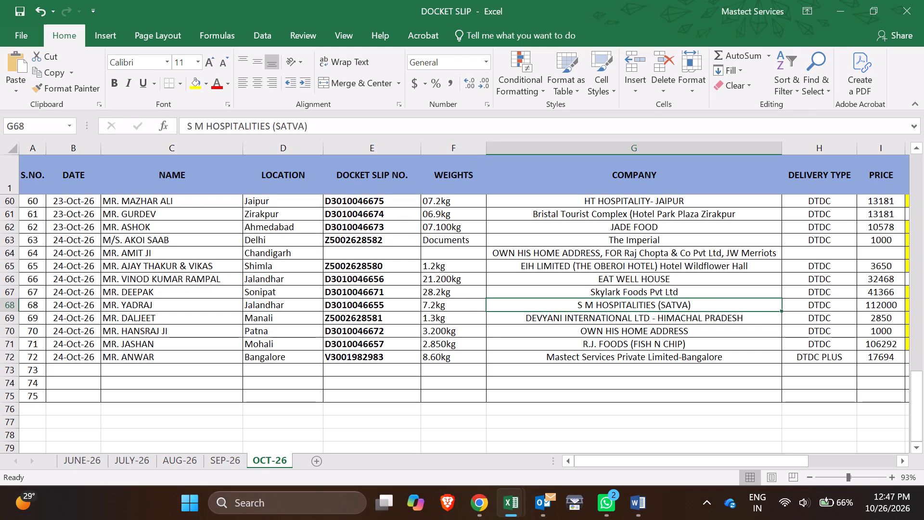
key("Left")
key("Left")
key("Left")
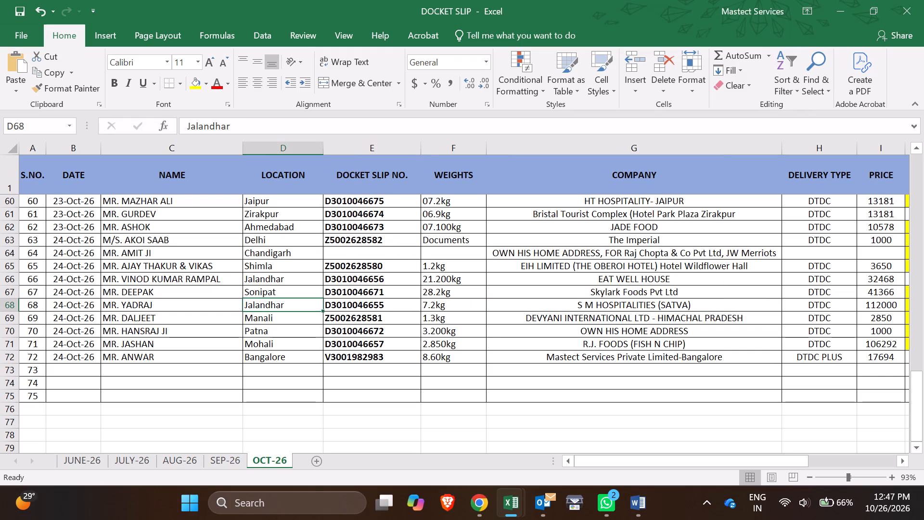
Check the entries of the S M HOSPITALITIES (SATVA) row on the OCT-26 sheet and save the DOCKET SLIP workbook.
key("Left")
key("Left")
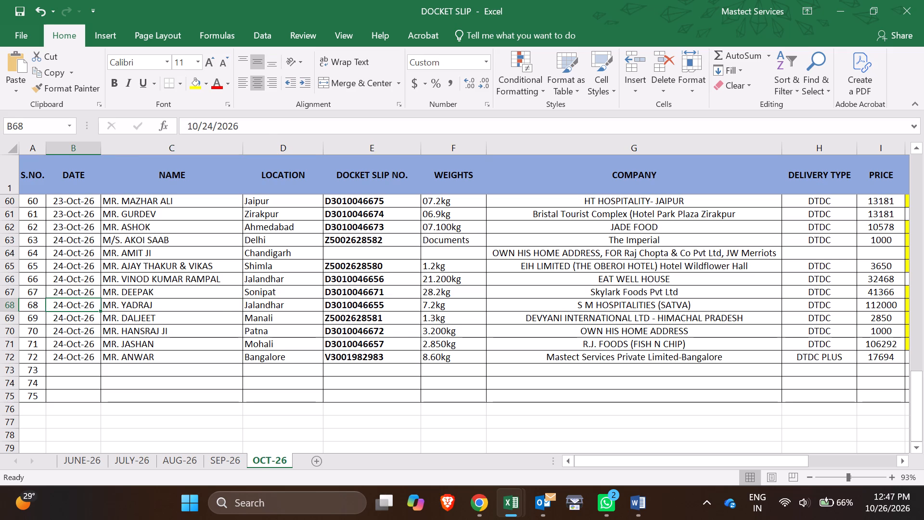
key("Right")
key("Right")
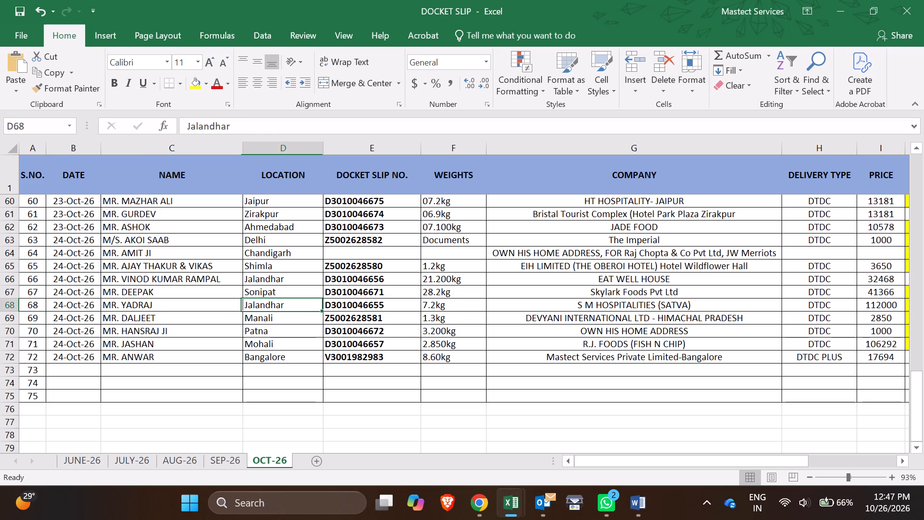
key("Right")
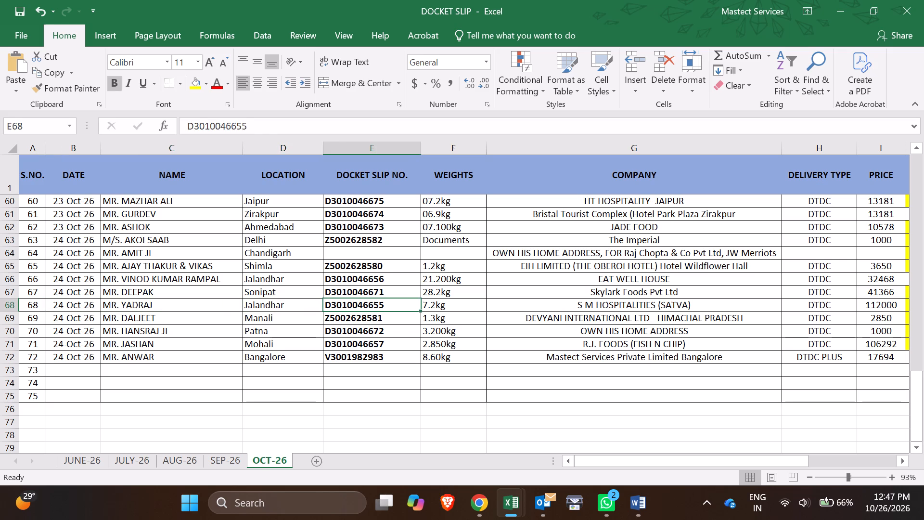
key("Left")
key("ctrl+s")
key("Right")
key("Right")
key("Right")
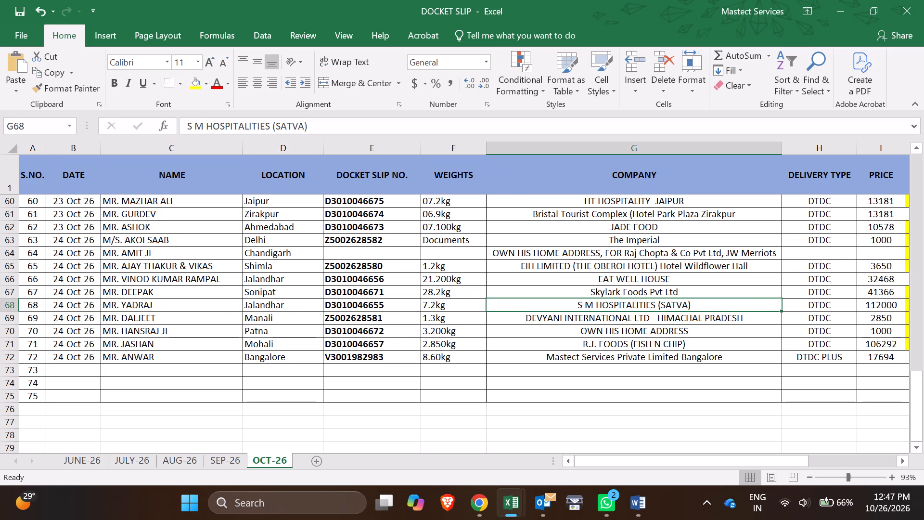
key("Left")
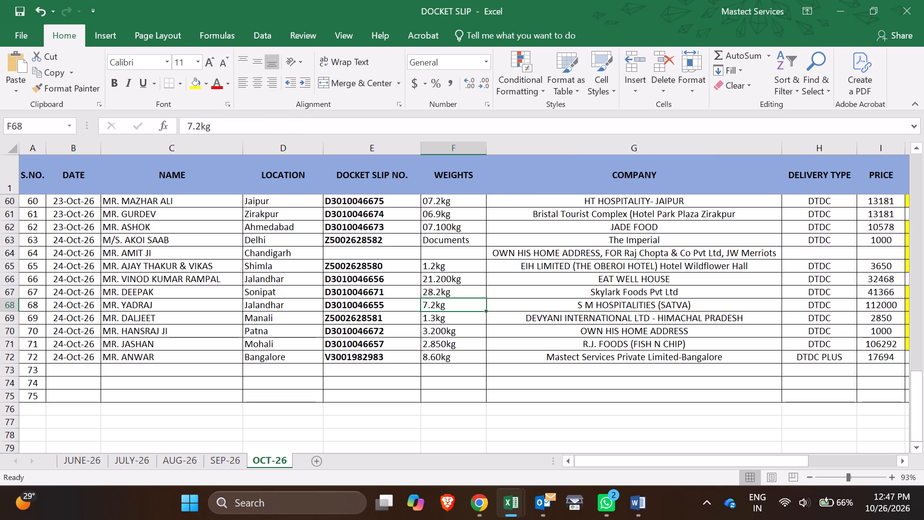
key("alt+Tab")
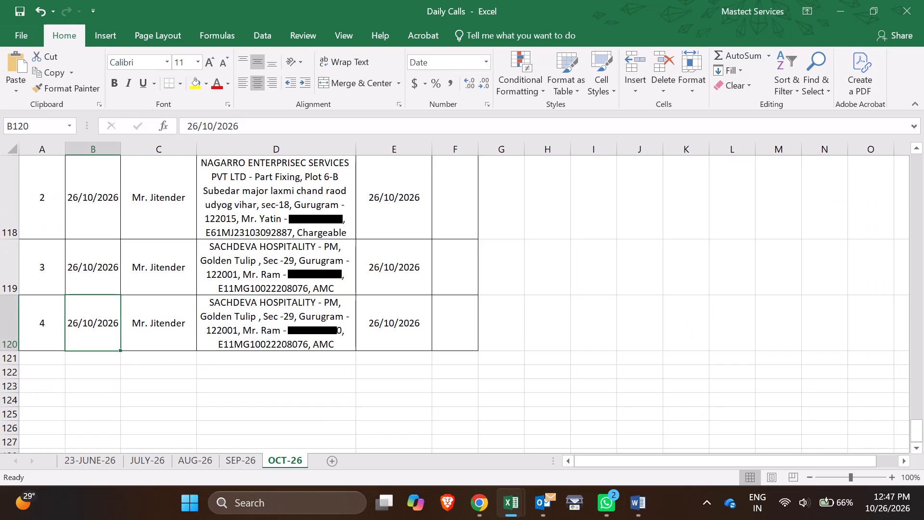
Return to the DispatcH RecordS workbook, check the recipient of the S M HOSPITALITIES (SATVA) dispatch on the Oct 26 sheet, and save the workbook.
key("alt+Tab")
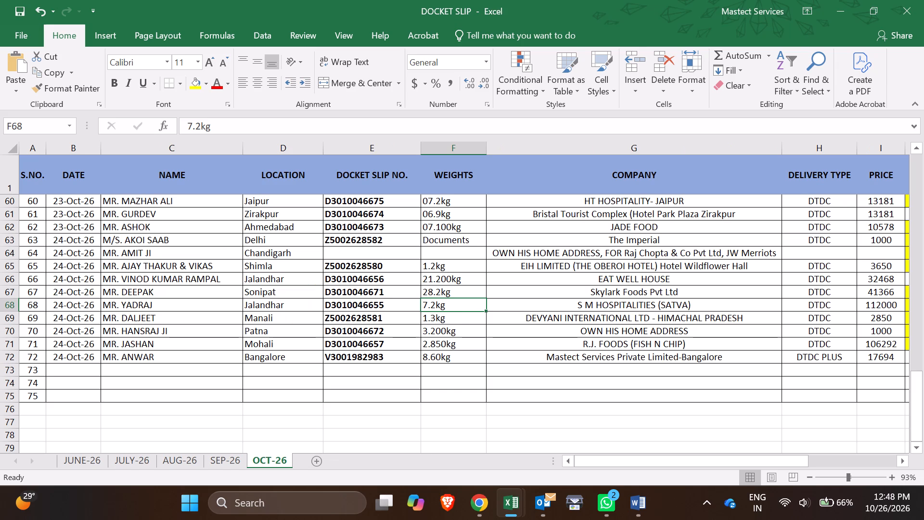
key("alt+Tab")
key("alt+Tab")
key("alt+Tab")
key("alt+Tab")
key("alt+Tab")
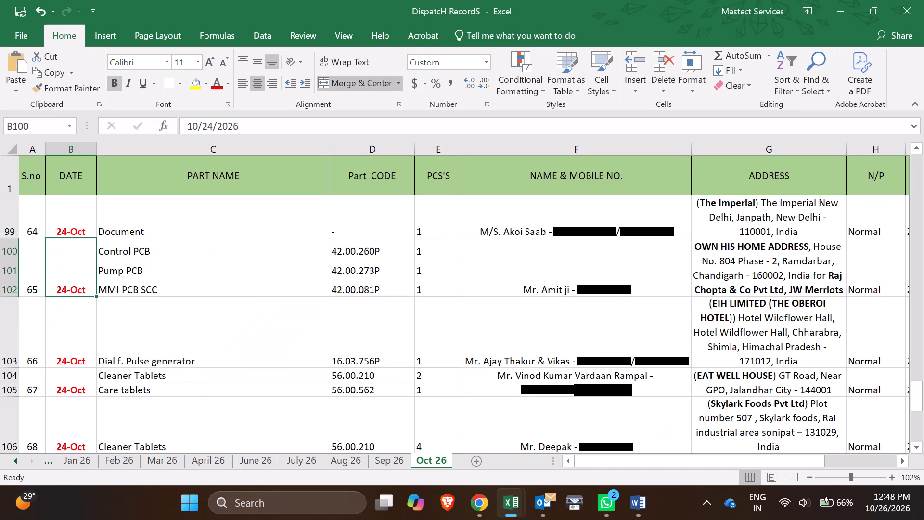
scroll(570, 321, "down", 4)
left_click(554, 322)
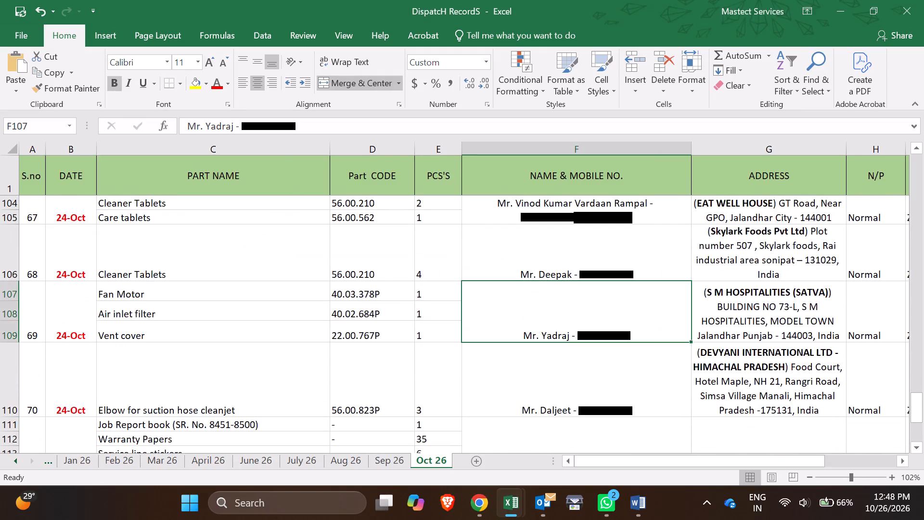
key("ctrl+s")
key("ctrl+s")
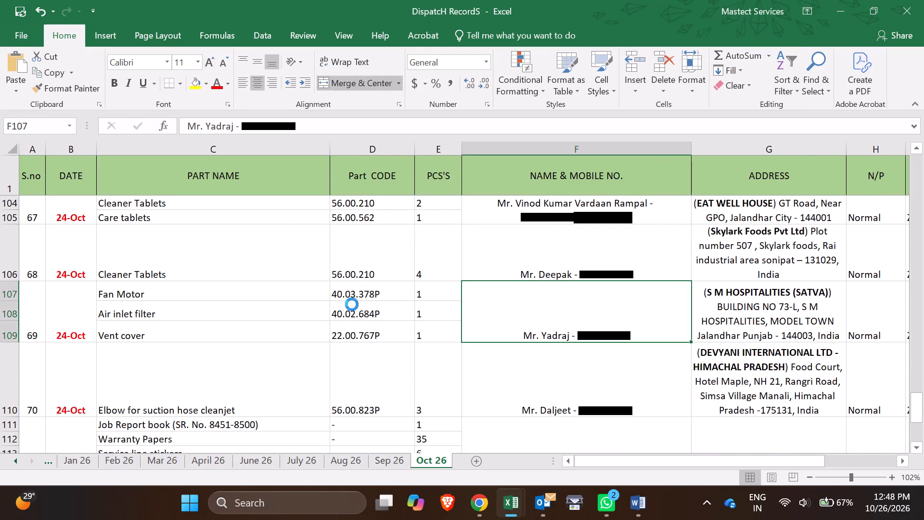
Switch to Chrome to view the DTDC shipment tracking page, and bring up the open windows for choosing another one.
key("alt+Tab")
key("alt+Down")
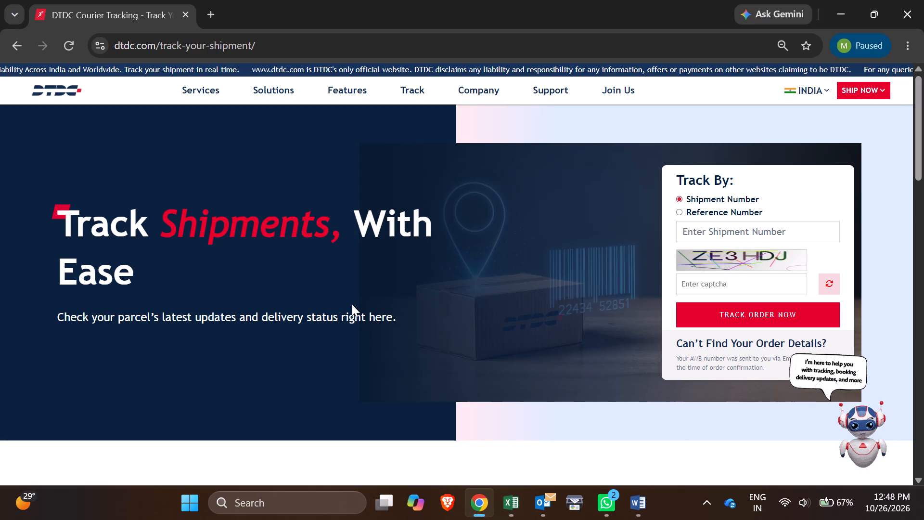
key("alt+Tab")
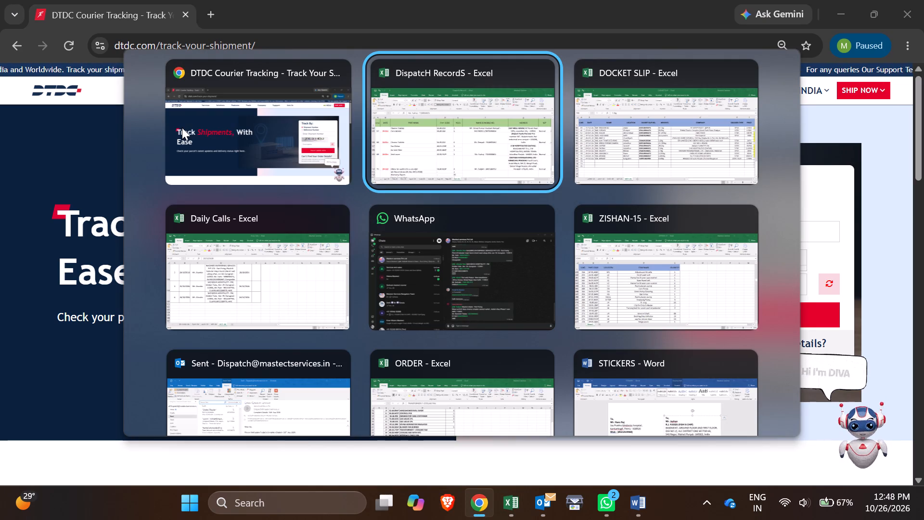
key("alt+Right")
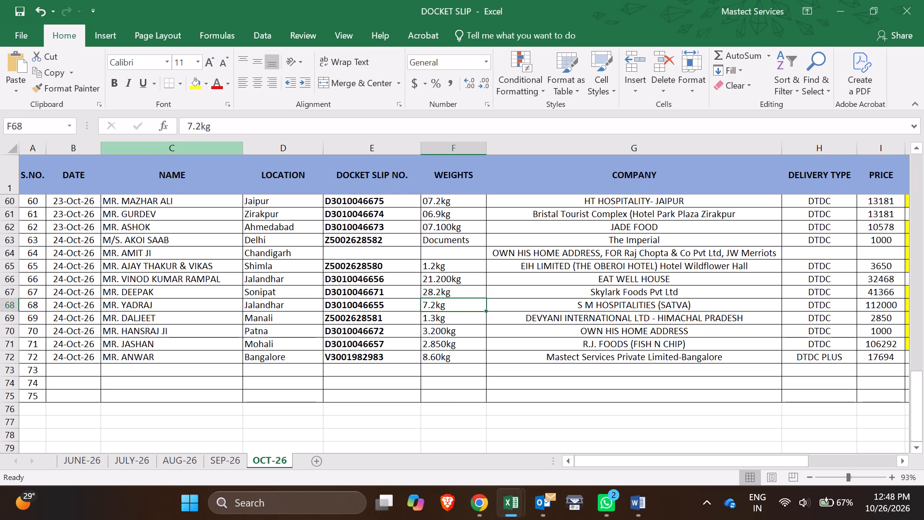
left_click(327, 304)
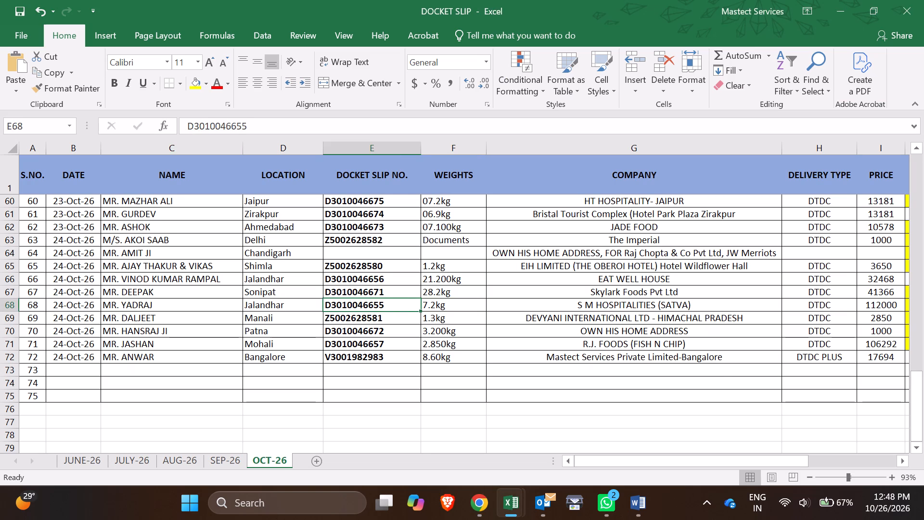
scroll(327, 304, "left", 1)
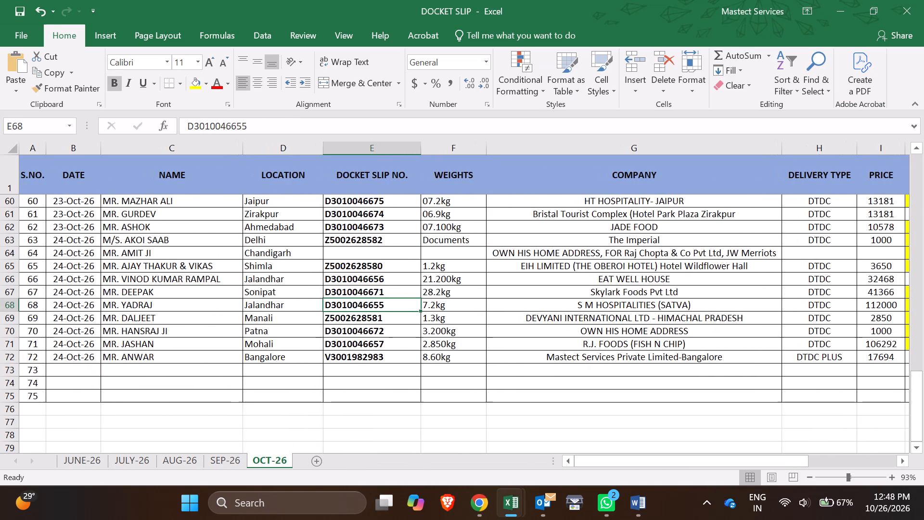
key("ctrl+c")
key("alt+Tab")
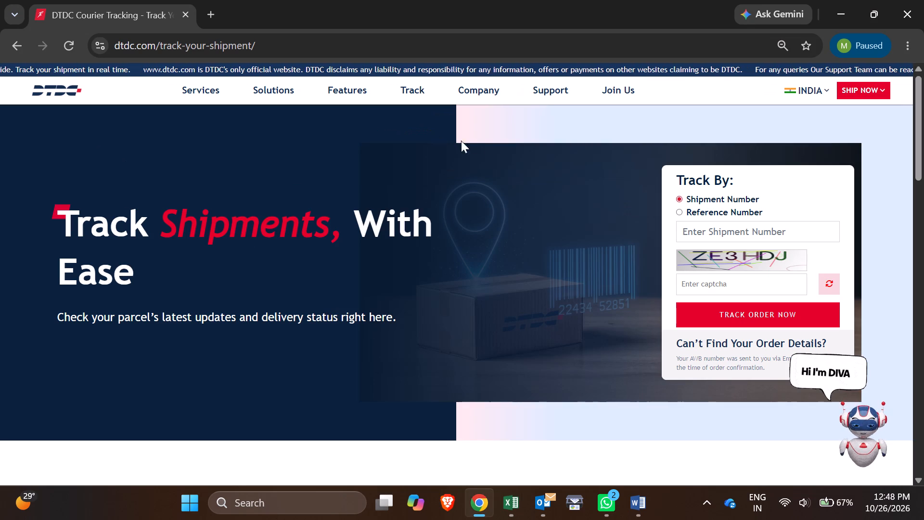
left_click(705, 232)
key("ctrl+v")
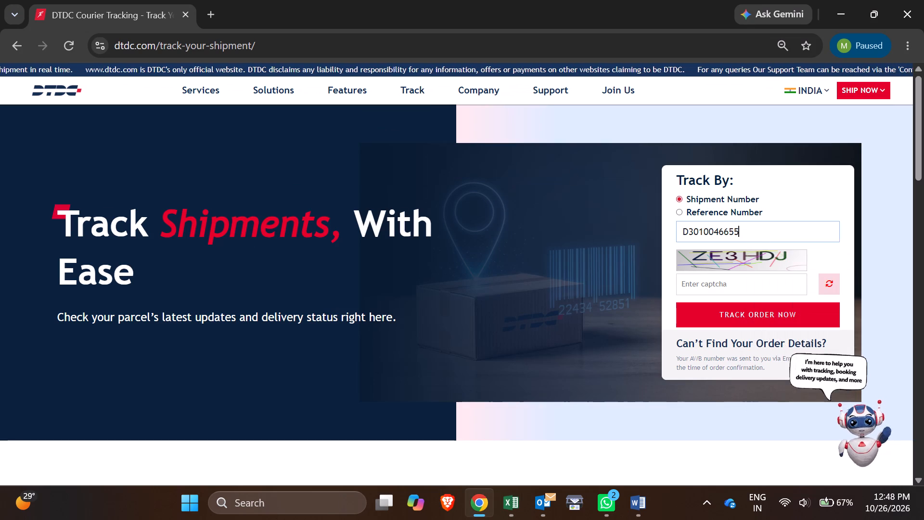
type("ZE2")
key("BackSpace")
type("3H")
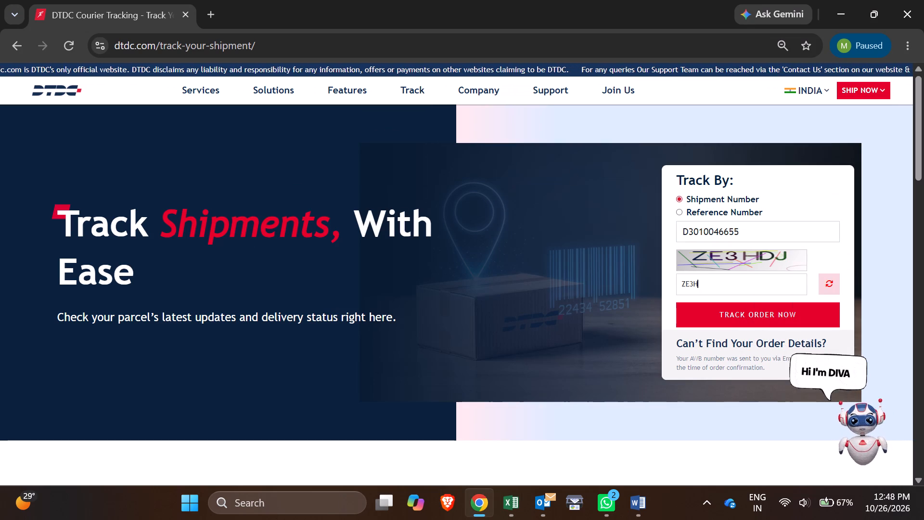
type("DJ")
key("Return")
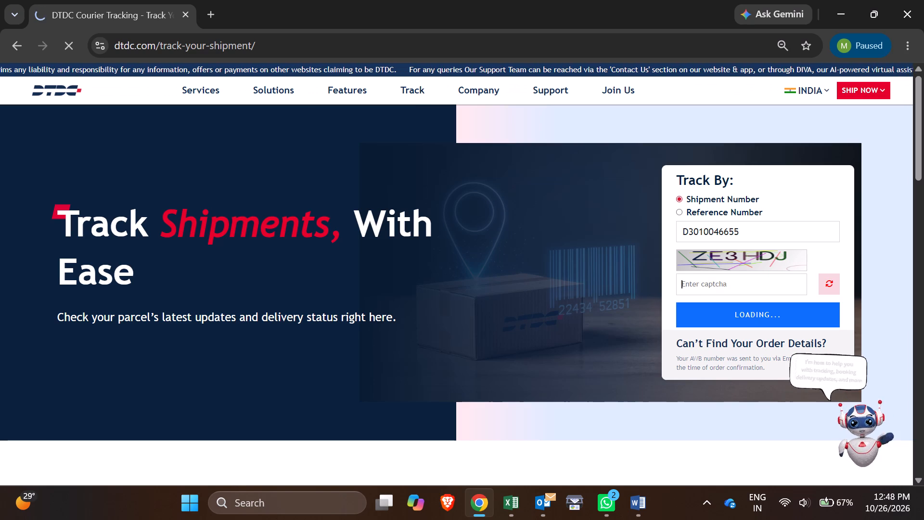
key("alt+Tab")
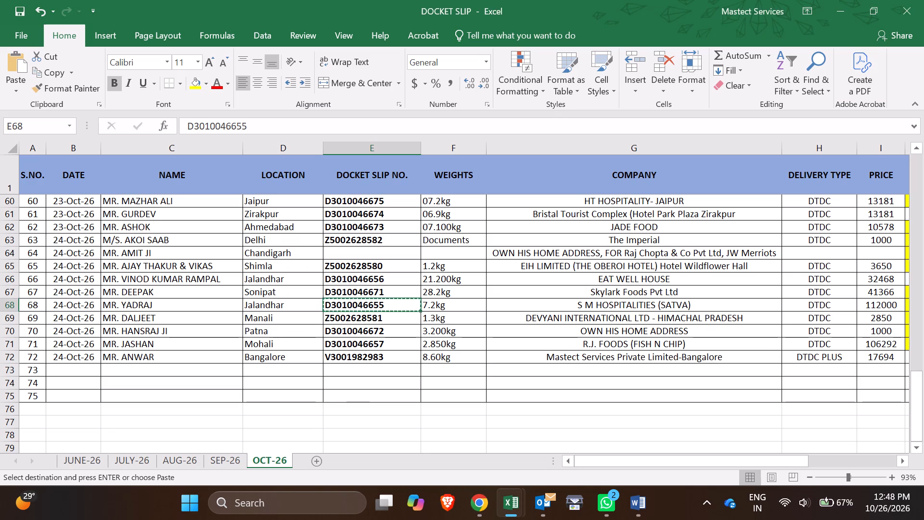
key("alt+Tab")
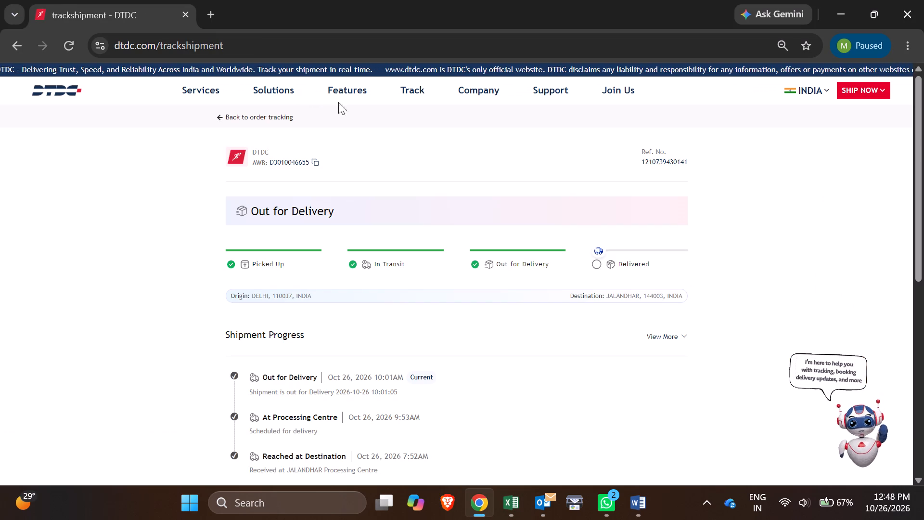
scroll(511, 280, "down", 1)
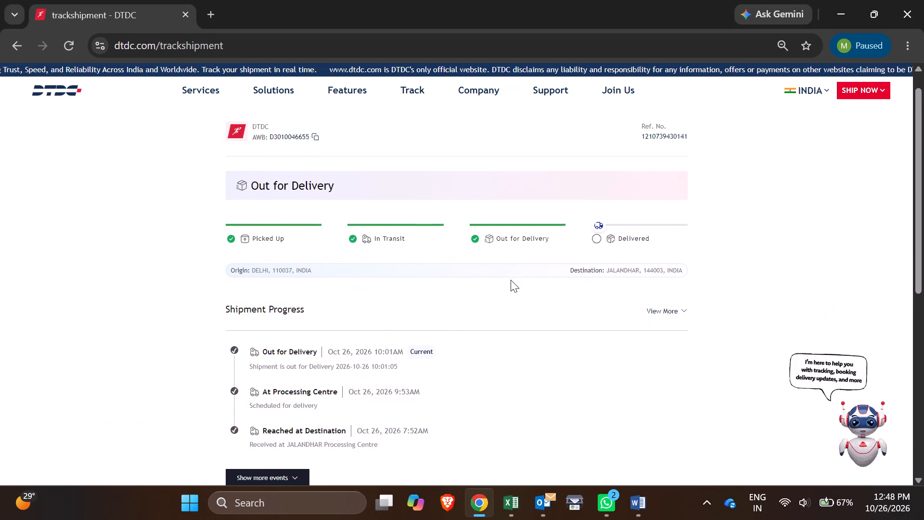
scroll(511, 280, "down", 1)
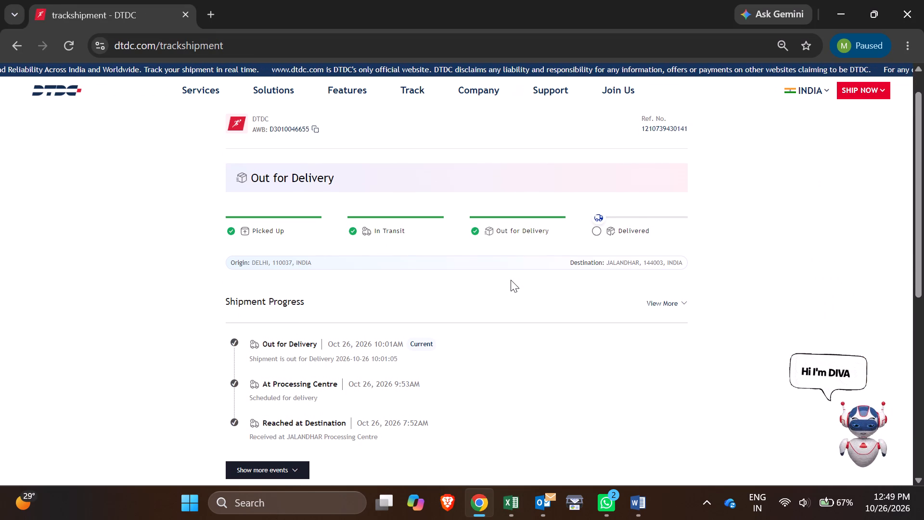
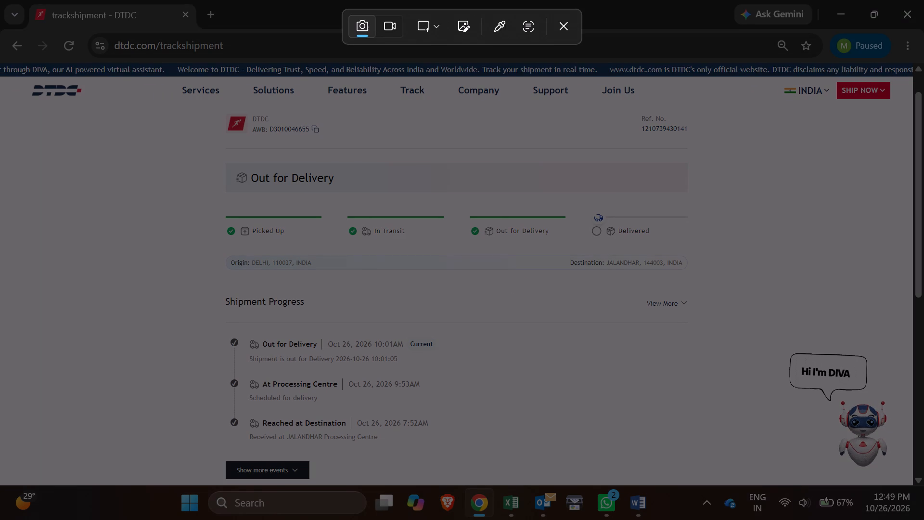
left_click_drag(212, 105, 558, 463)
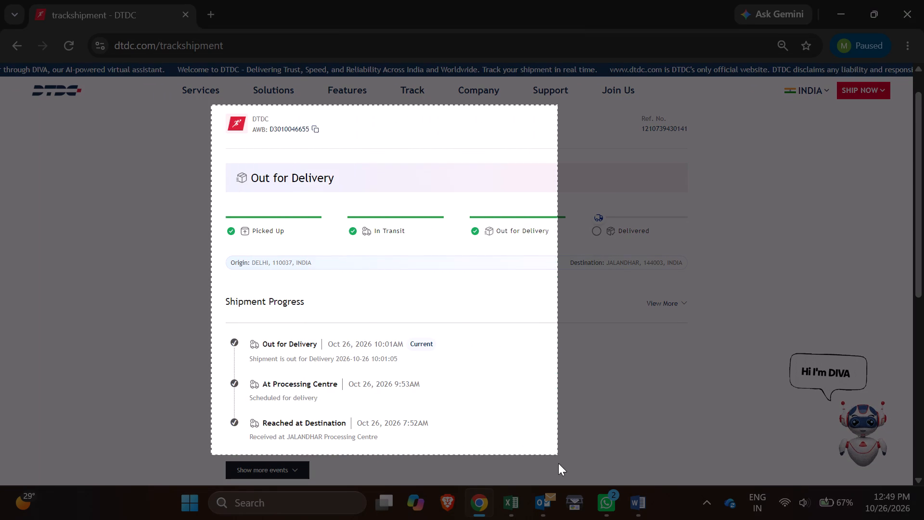
left_click_drag(558, 463, 717, 450)
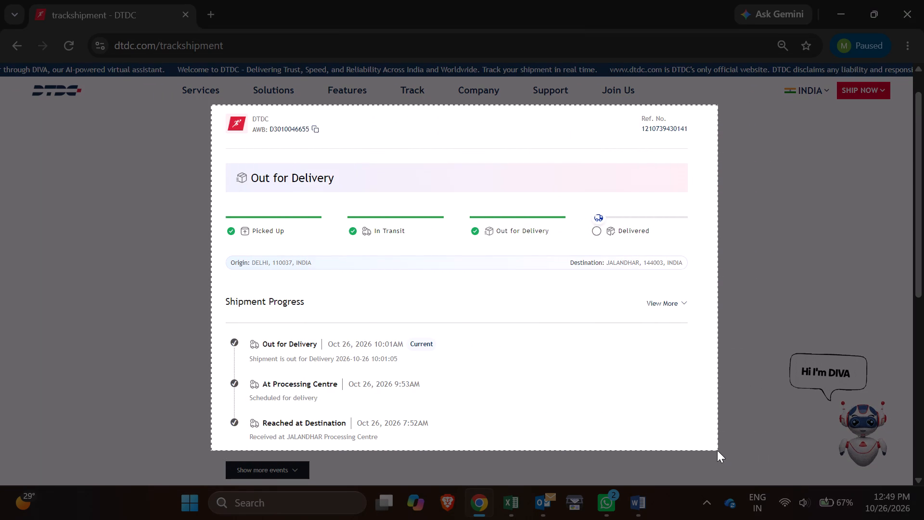
left_click_drag(717, 450, 716, 450)
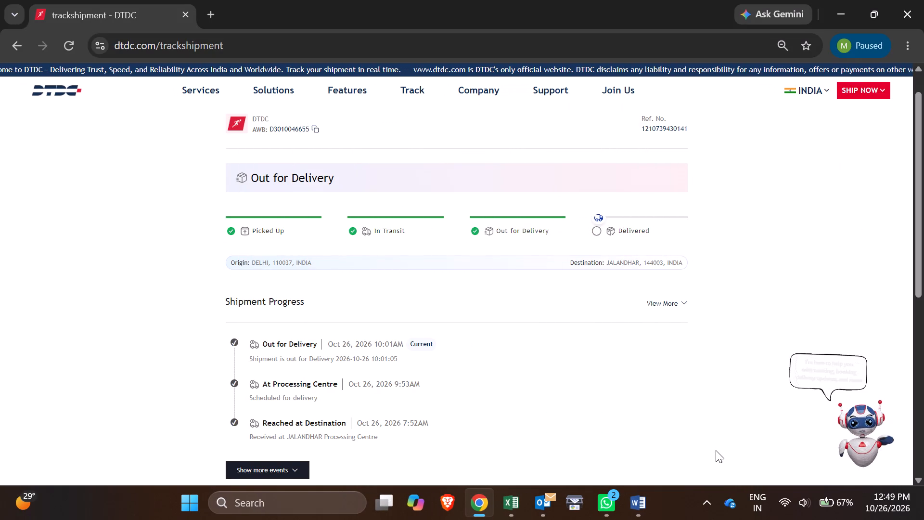
key("alt+Tab")
key("alt+Down")
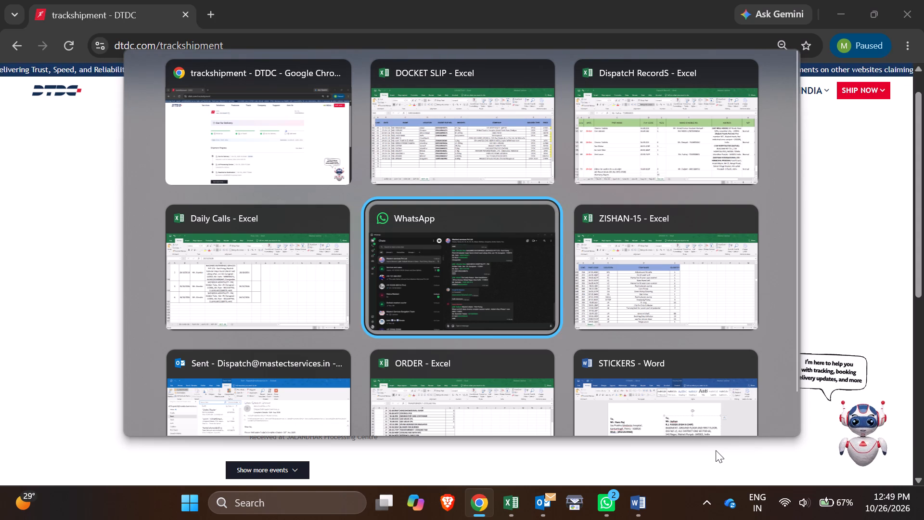
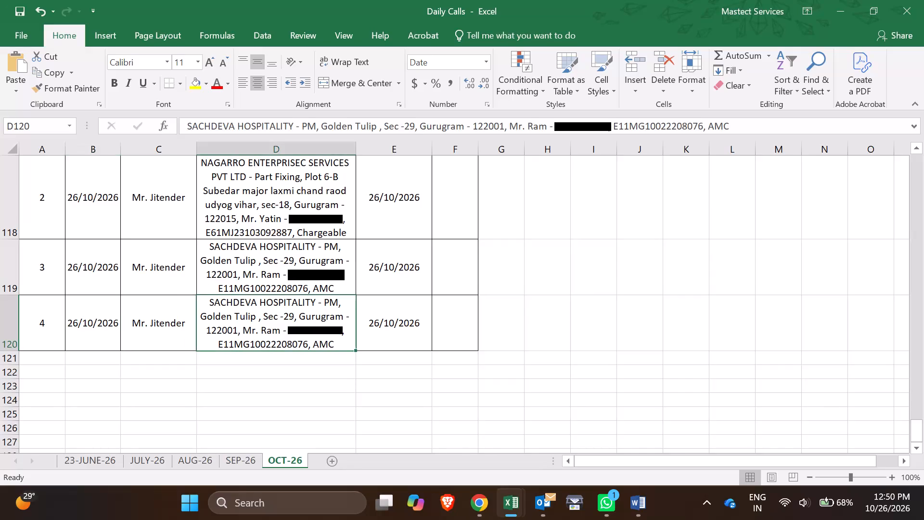
Switch from the Daily Calls workbook to WhatsApp.
key("alt+Tab")
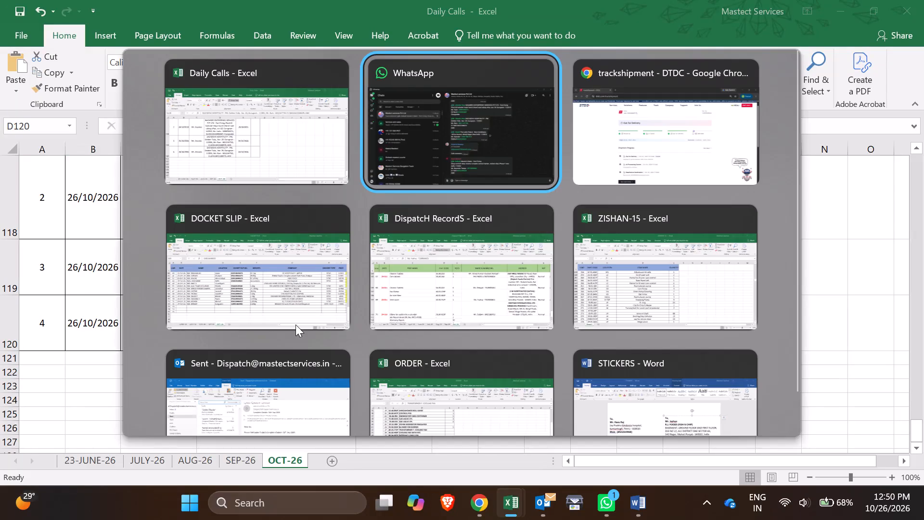
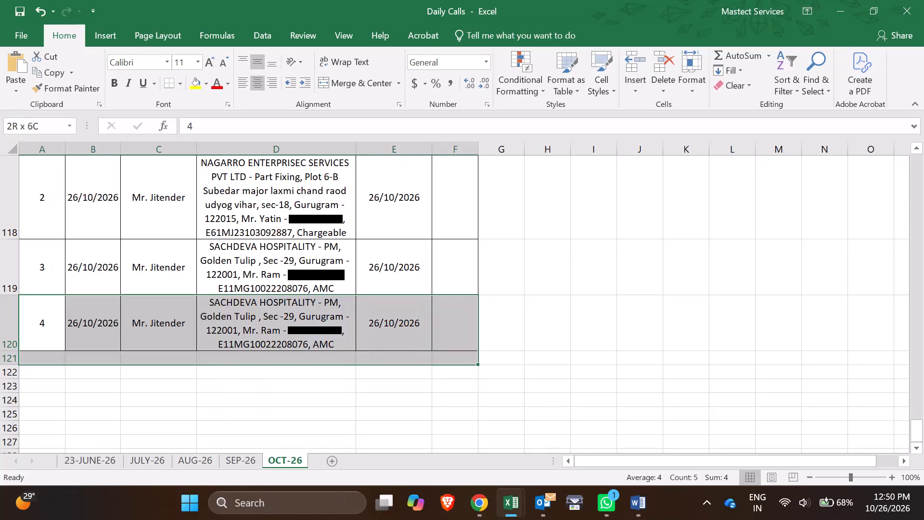
Copy the last SACHDEVA HOSPITALITY call down into row 121, number the new entry 5 and save the Daily Calls workbook.
key("ctrl+d")
left_click(25, 391)
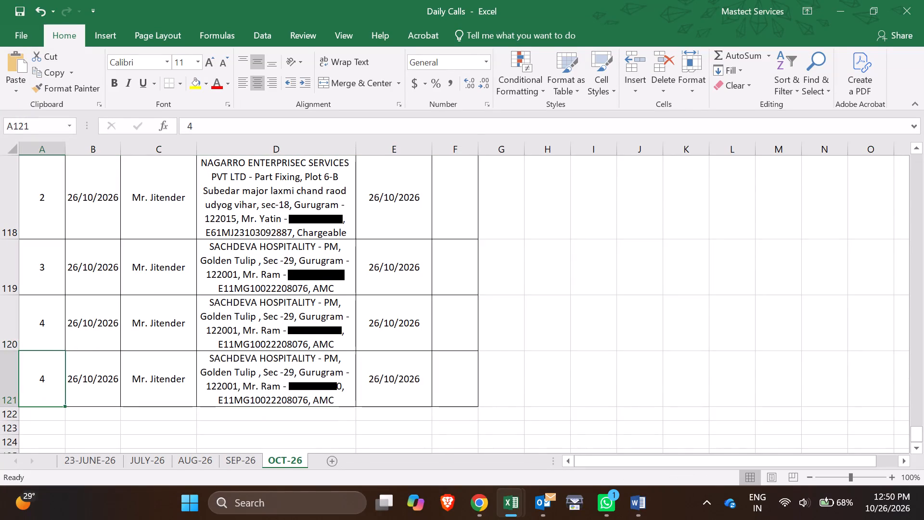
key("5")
key("Return")
key("Up")
key("Right")
key("Right")
key("Right")
key("ctrl+s")
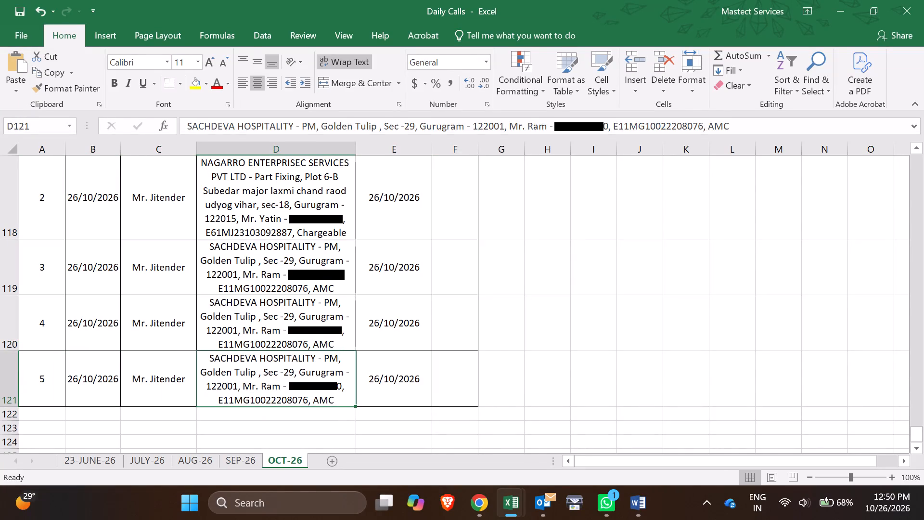
Change the engineer name of call entry 5 in row 121 to Mr. Akash.
key("Left")
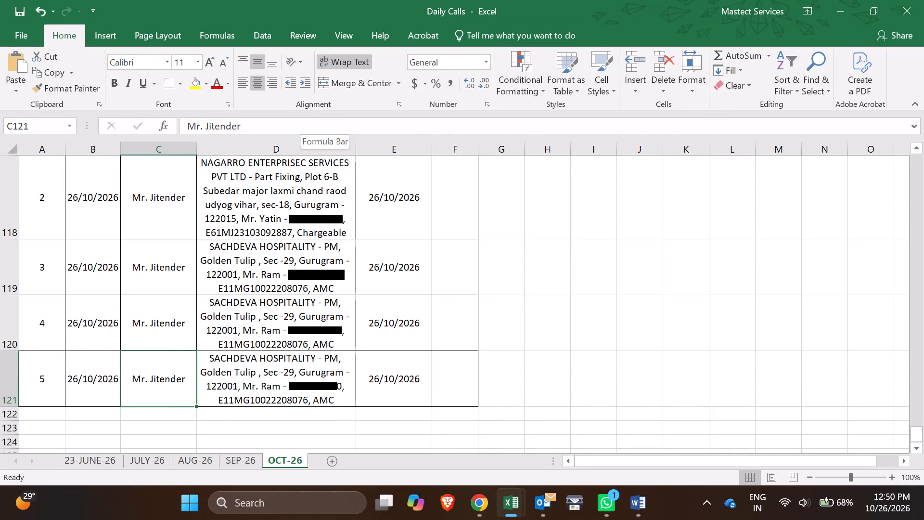
left_click(308, 123)
key("BackSpace")
key("BackSpace")
key("BackSpace")
key("BackSpace")
key("BackSpace")
key("BackSpace")
key("BackSpace")
key("BackSpace")
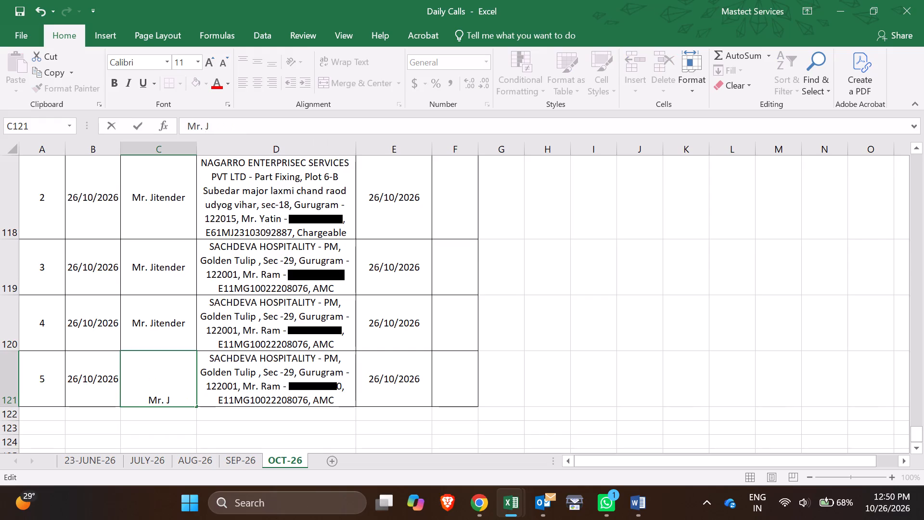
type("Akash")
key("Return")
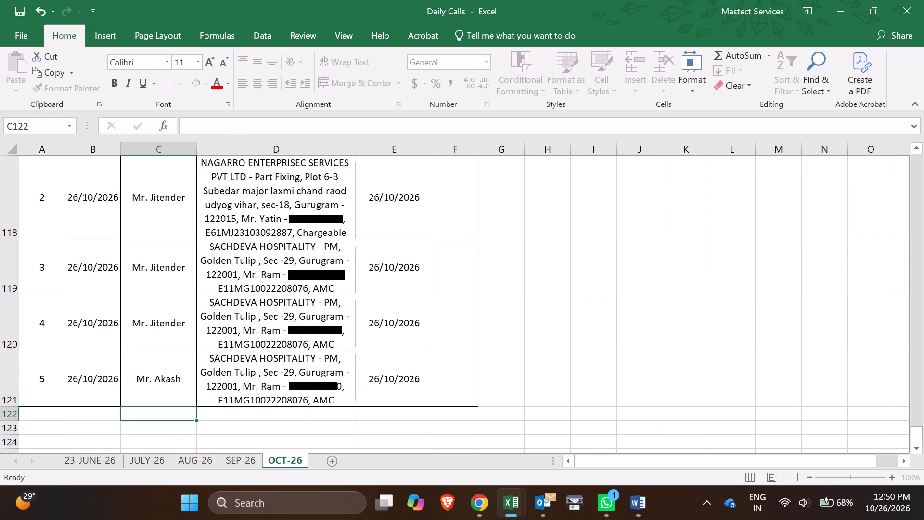
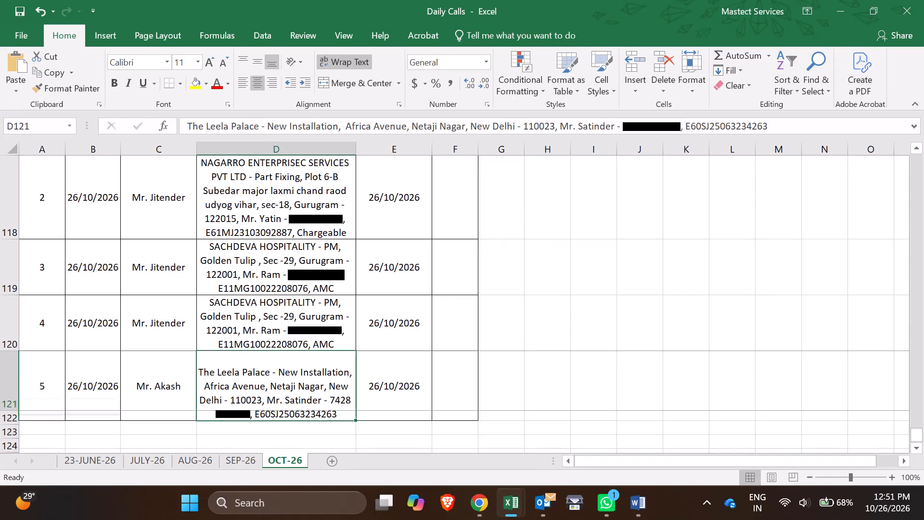
Select the date cell of The Leela Palace new-installation call, entry 5, on the OCT-26 sheet of the Daily Calls workbook.
left_click(68, 396)
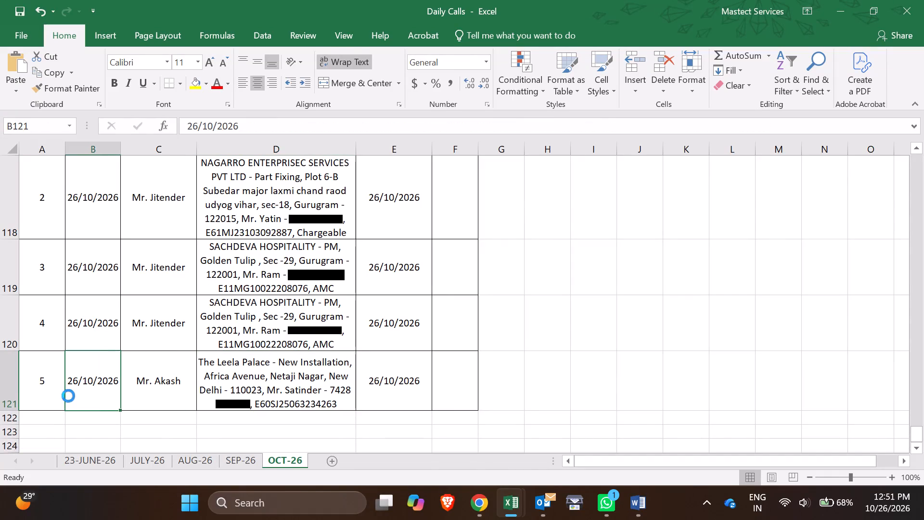
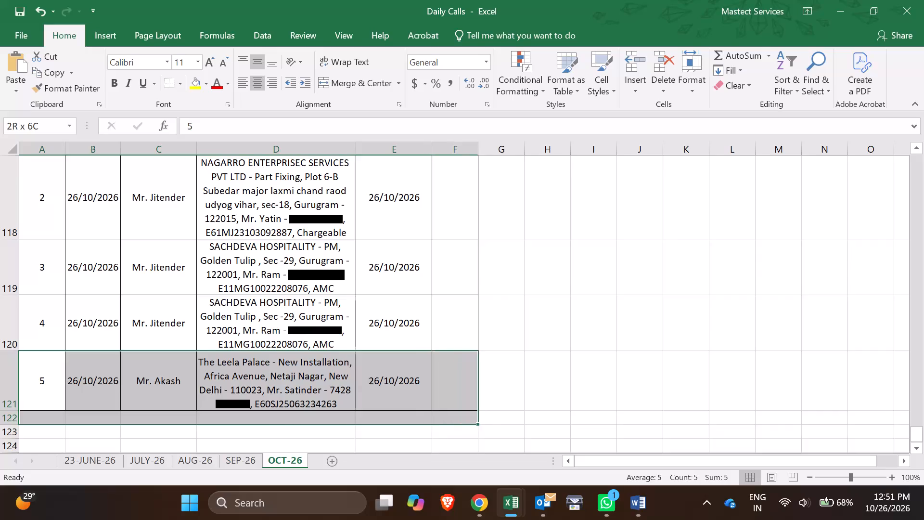
Duplicate The Leela Palace new-installation call into the next row of the OCT-26 sheet, number it 6 and go to its engineer cell.
key("ctrl+d")
left_click(48, 429)
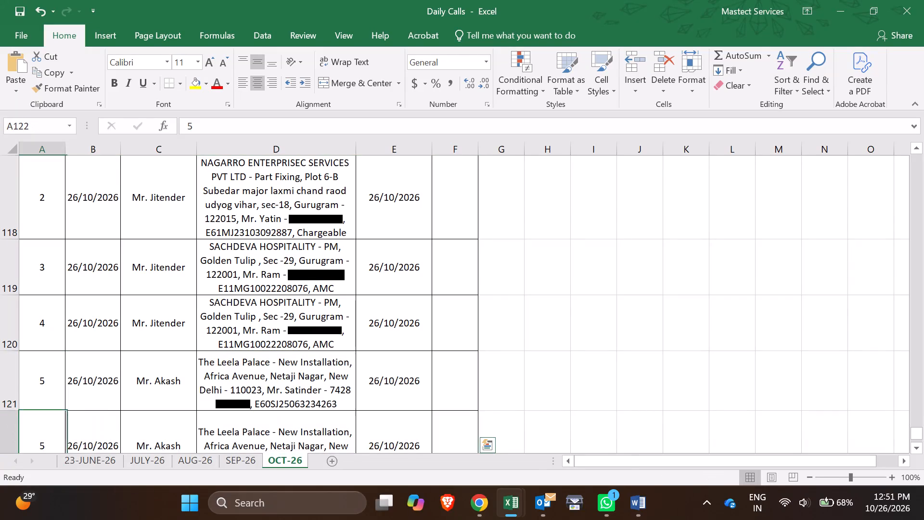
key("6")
key("Return")
key("Up")
key("Right")
key("Right")
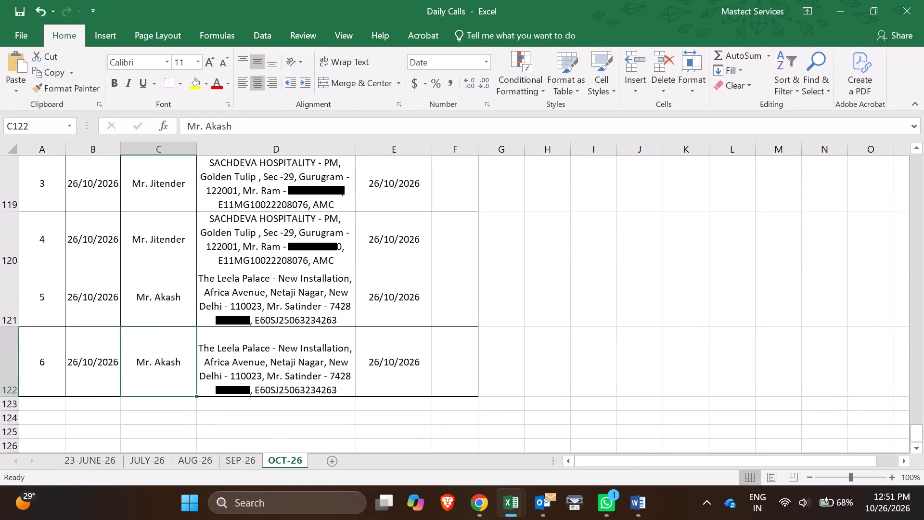
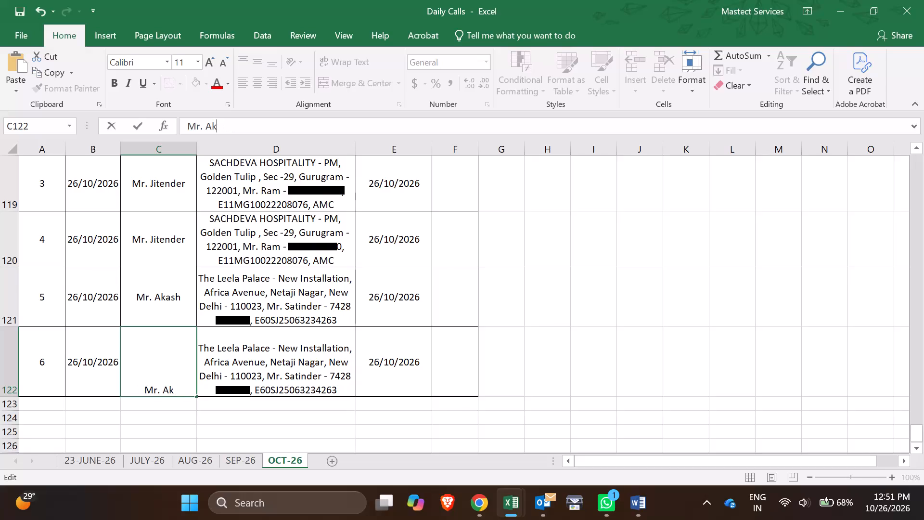
Complete the name for call 6 dated 26/10/2026 on the OCT-26 sheet as Mr. Kailash and select its customer details cell.
key("BackSpace")
key("BackSpace")
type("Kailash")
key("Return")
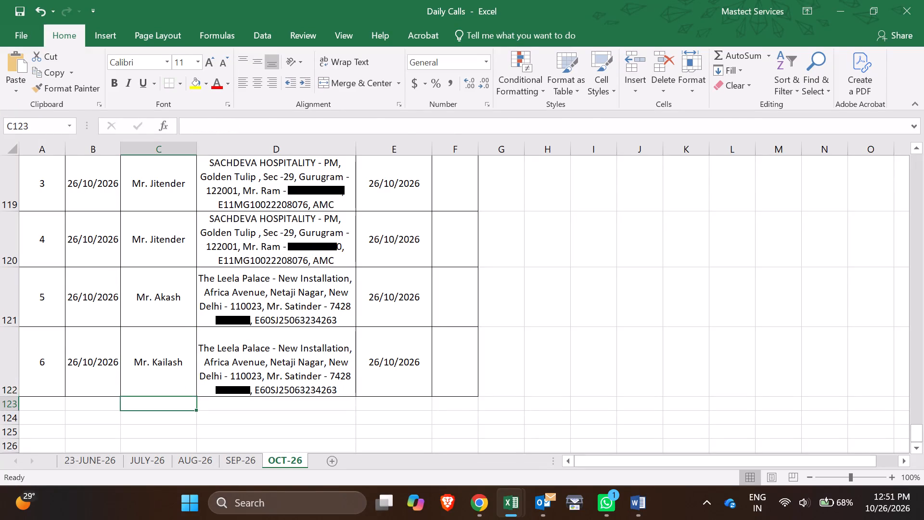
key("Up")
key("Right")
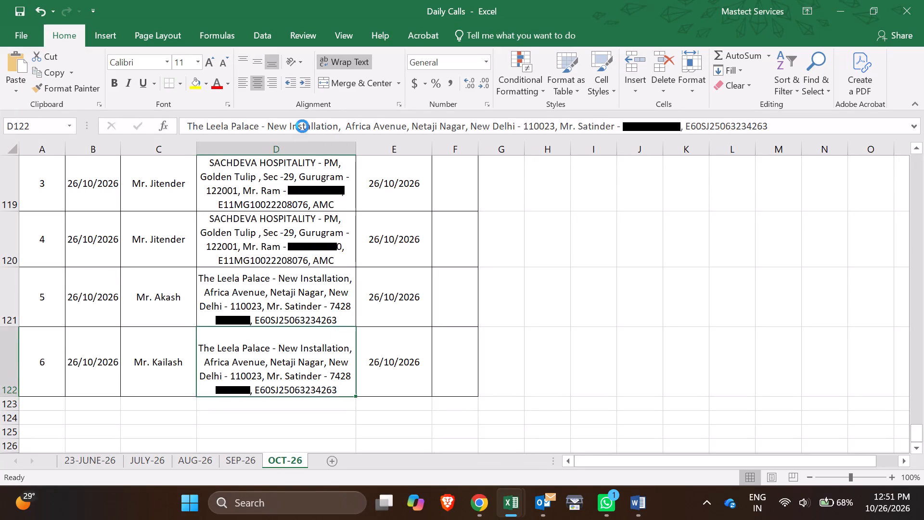
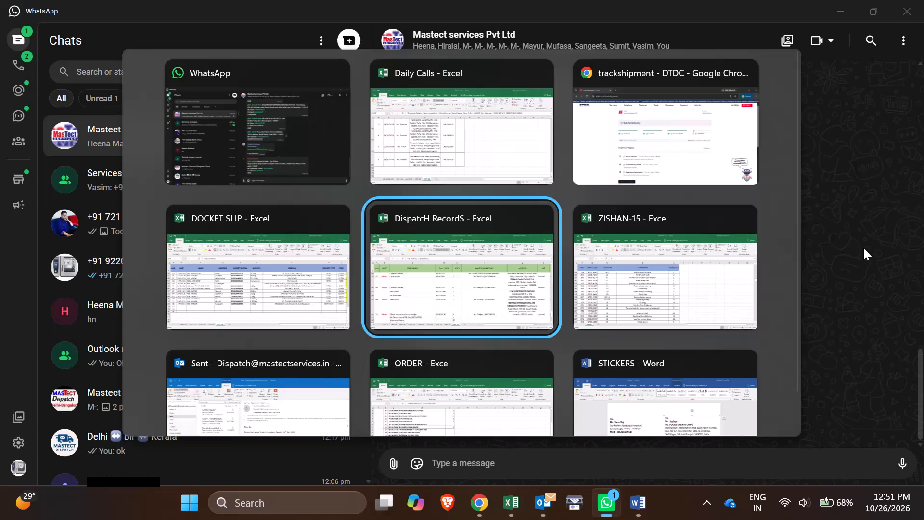
Switch from WhatsApp to the DOCKET SLIP workbook in Excel.
key("alt+Left")
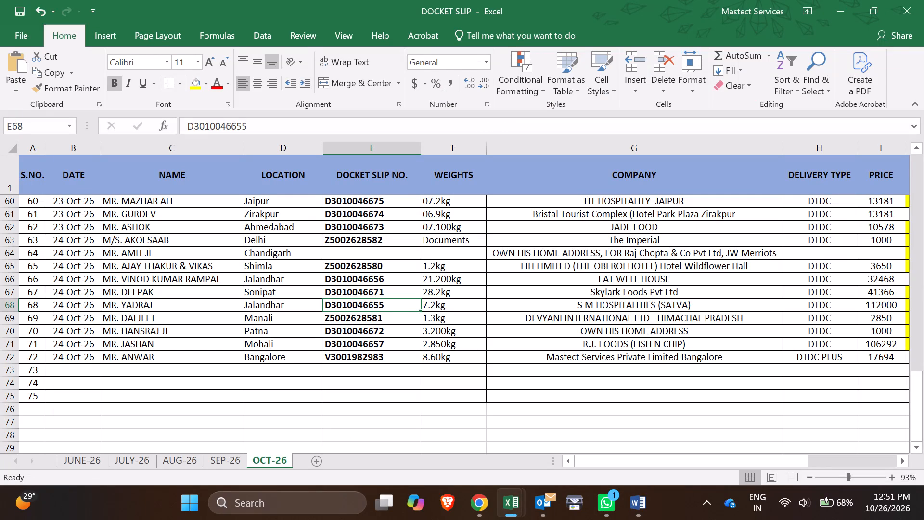
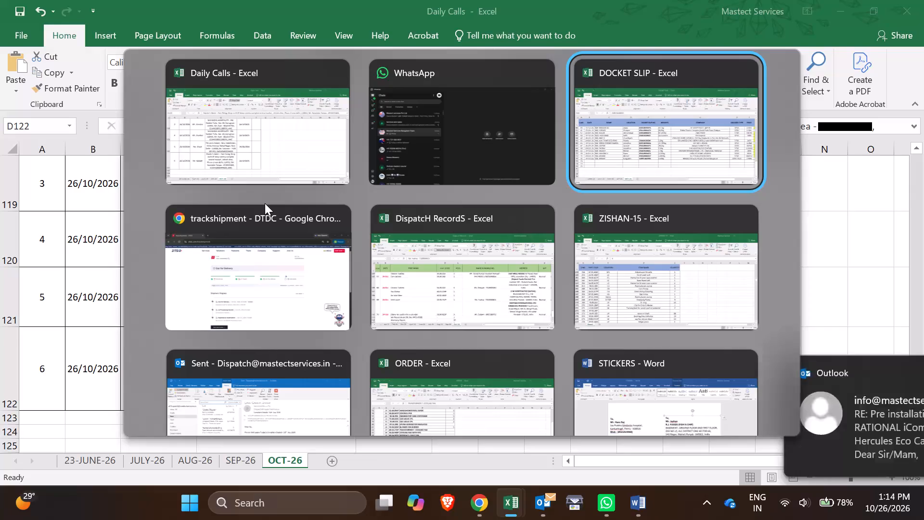
Switch to the DispatcH RecordS workbook, save it and check the last 24-Oct dispatch entries through the Air Baffle row.
key("alt+Down")
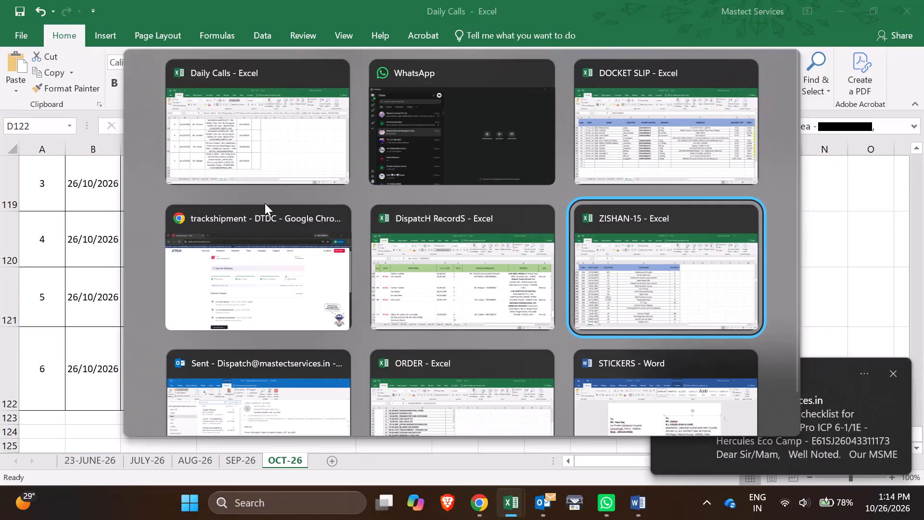
key("alt+Left")
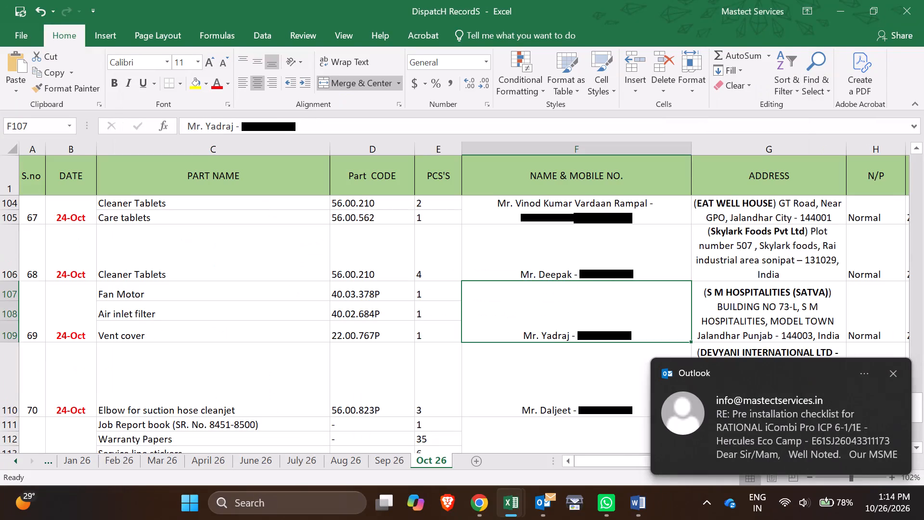
left_click(515, 376)
key("ctrl+s")
scroll(515, 376, "down", 4)
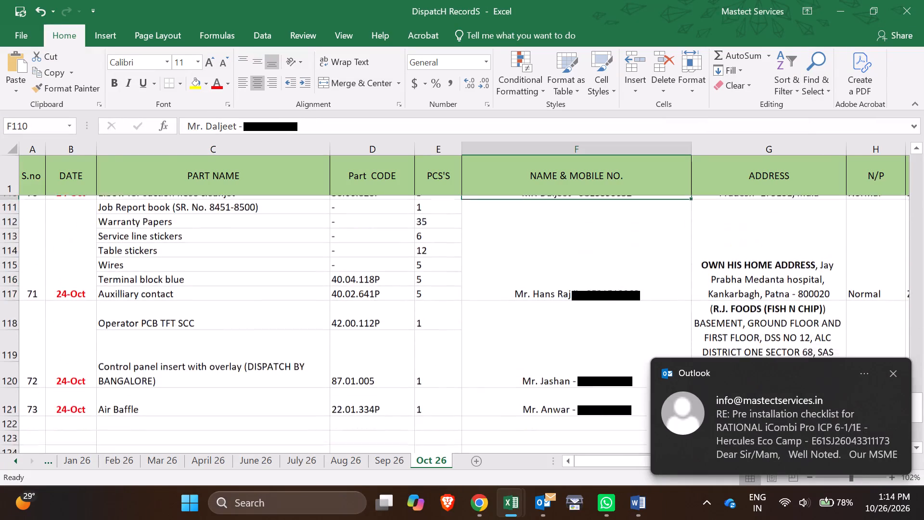
scroll(515, 376, "down", 3)
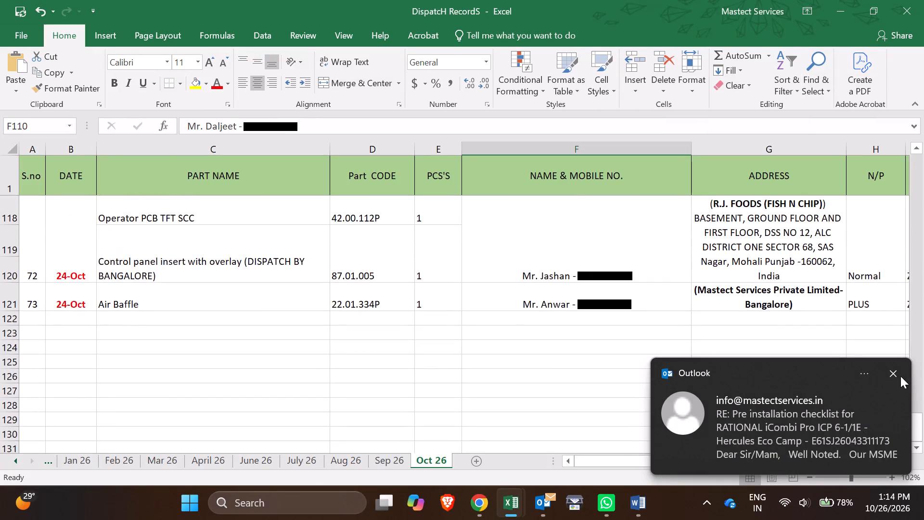
double_click(895, 376)
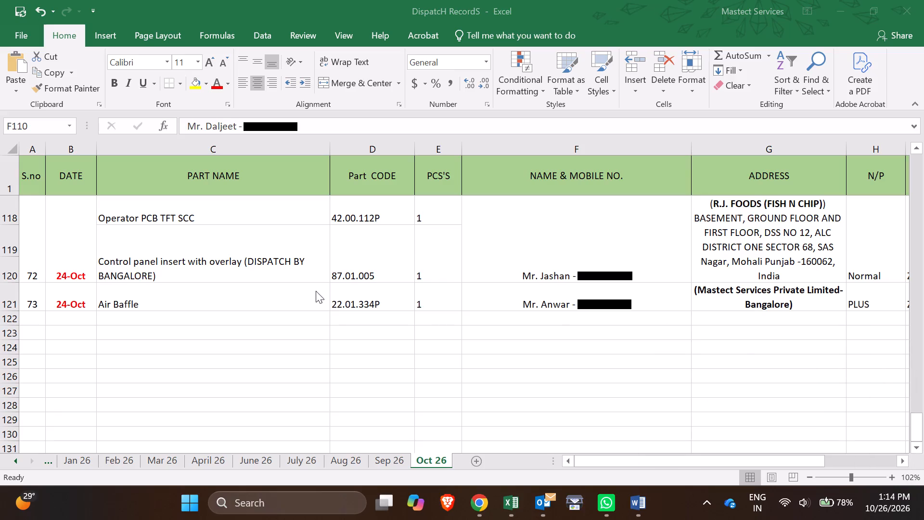
left_click(257, 300)
left_click(257, 300)
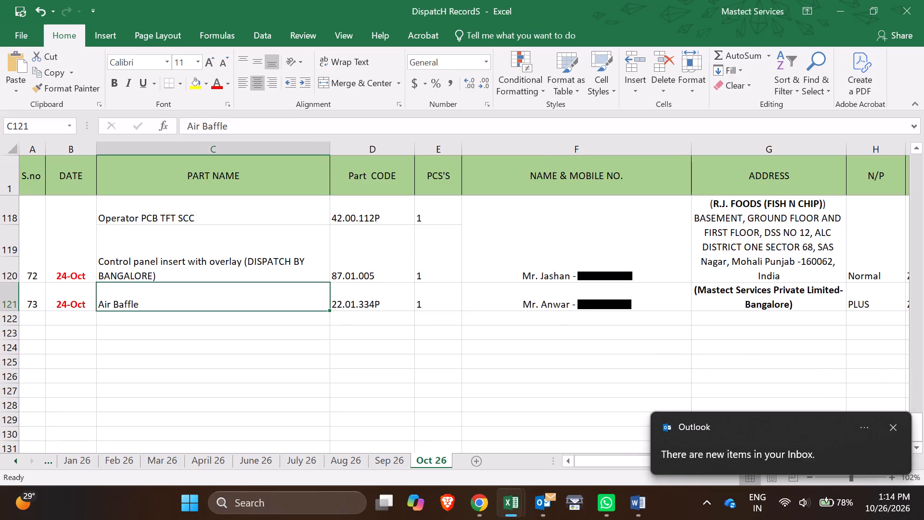
Switch from the dispatch records to the ORDER workbook.
key("alt+Tab")
key("alt+Down")
key("alt+Down")
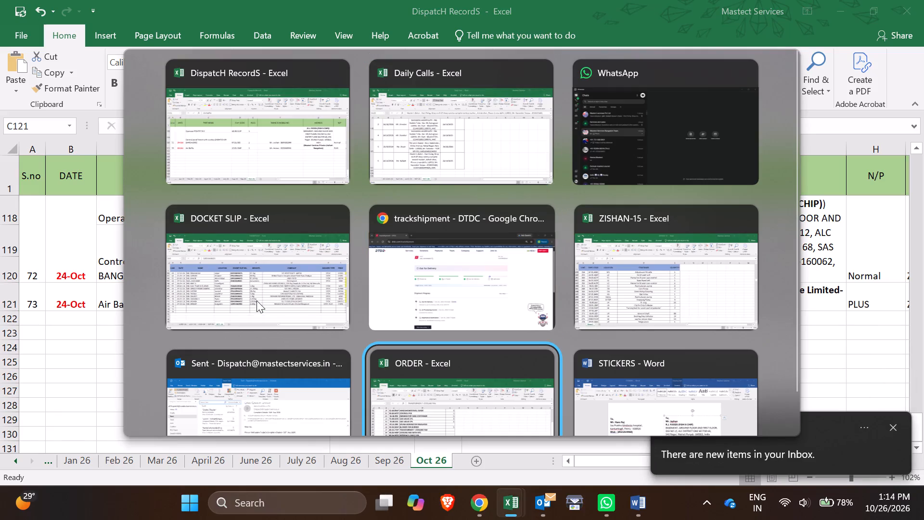
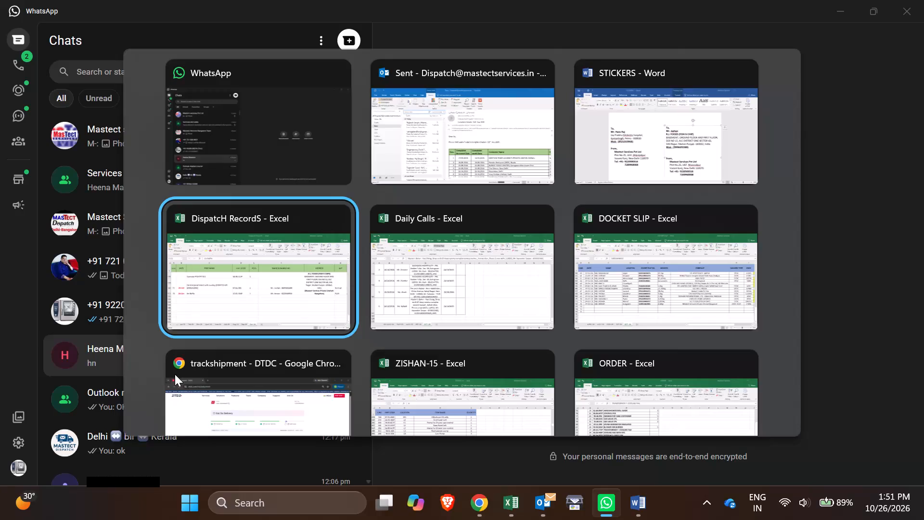
Switch to the DOCKET SLIP workbook and open a text search on the OCT-26 sheet, with the previous search term selected.
key("alt+Right")
key("alt+Right")
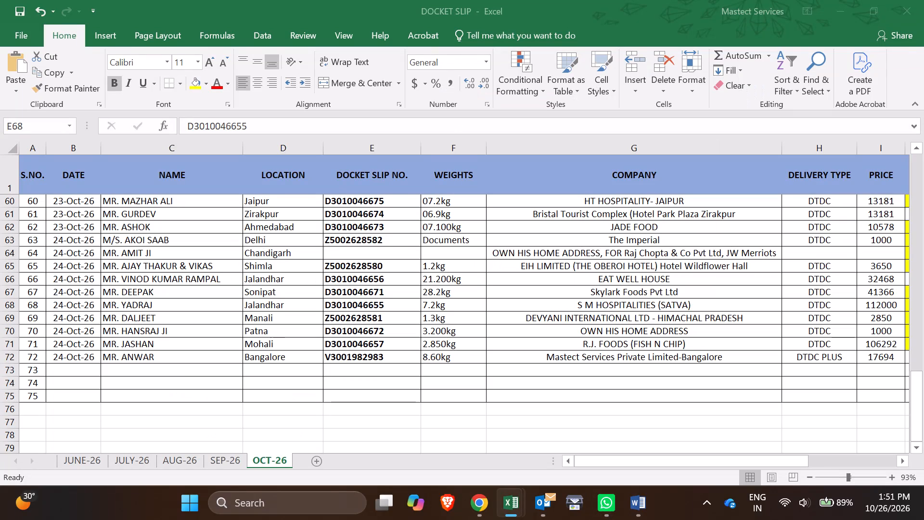
key("ctrl+f")
left_click(175, 374, "ctrl")
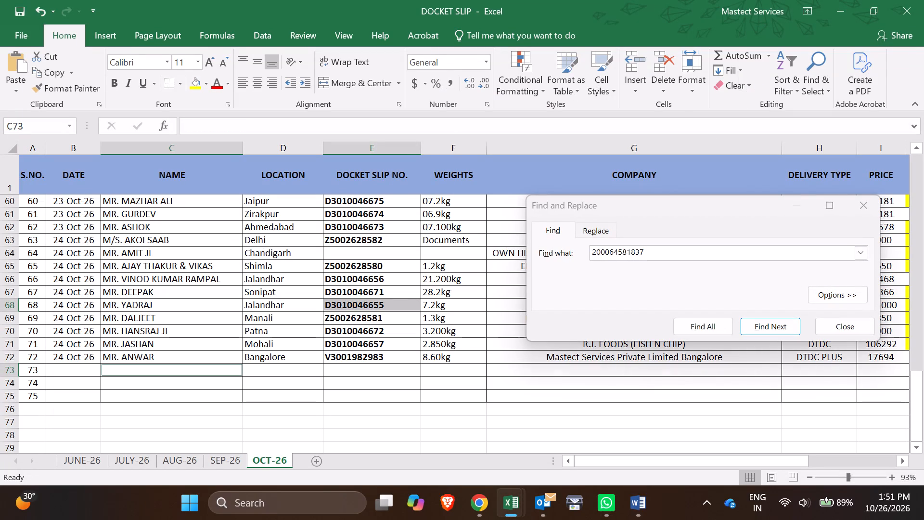
left_click(328, 309)
double_click(704, 251)
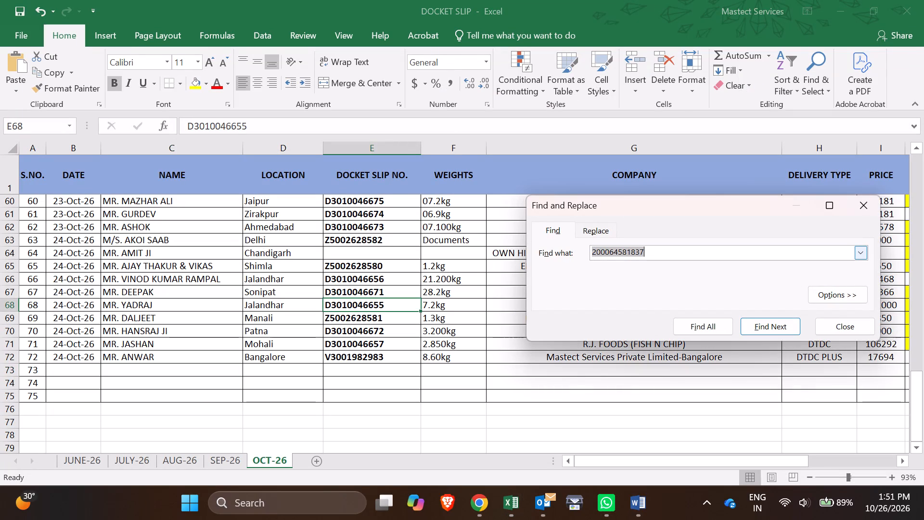
Search the monthly docket slip sheets for "Kanchan", working back from OCT-26 through SEP-26 and AUG-26 to JULY-26.
key("BackSpace")
type("Kan")
type("chan")
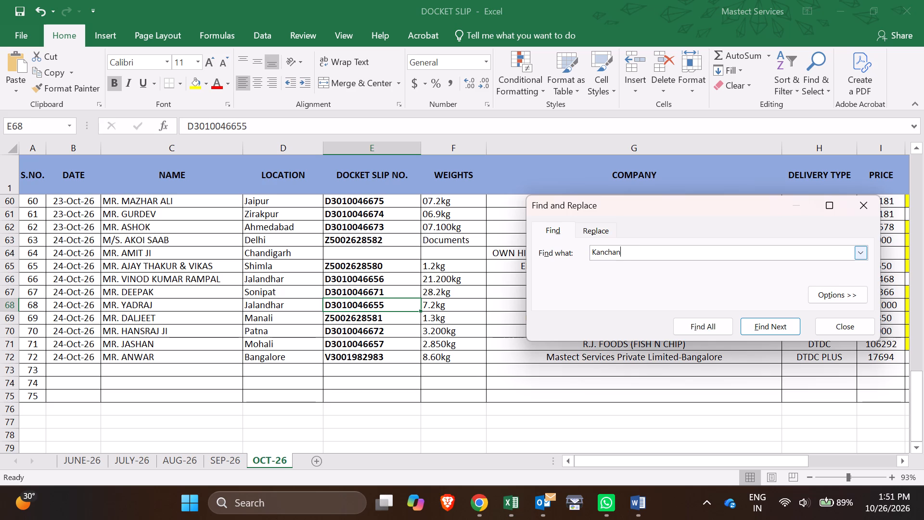
key("Return")
key("Return")
left_click(226, 455)
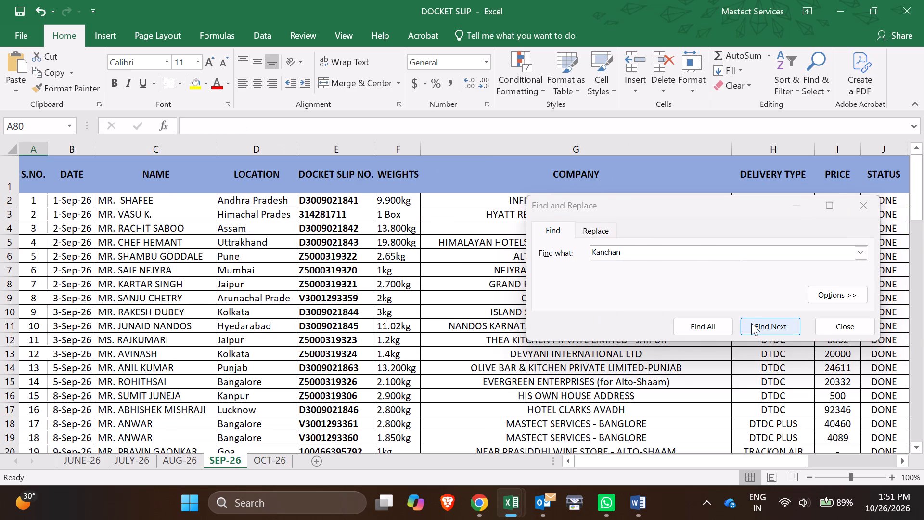
left_click(751, 324)
left_click(462, 290)
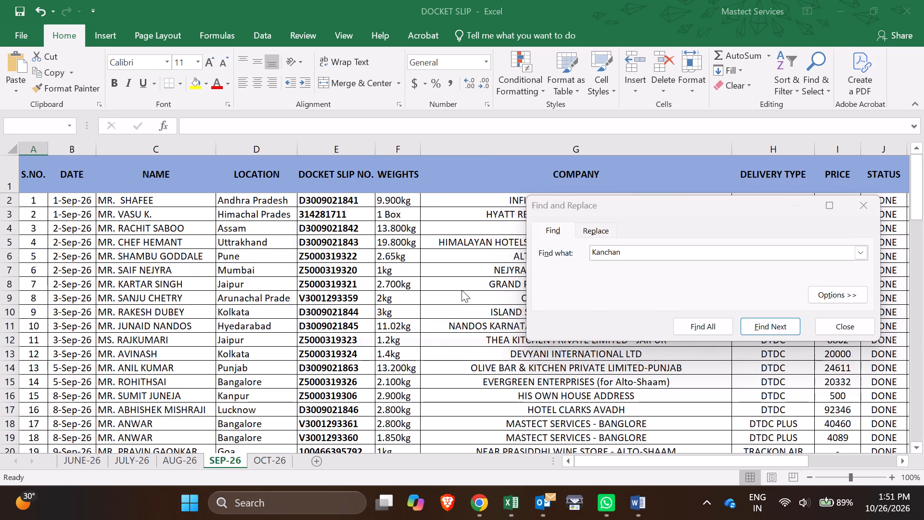
left_click(184, 458)
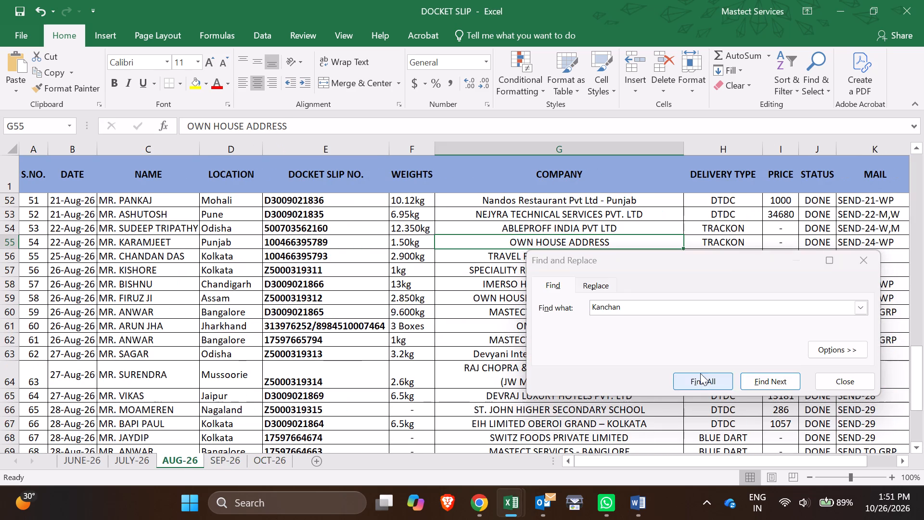
left_click(761, 382)
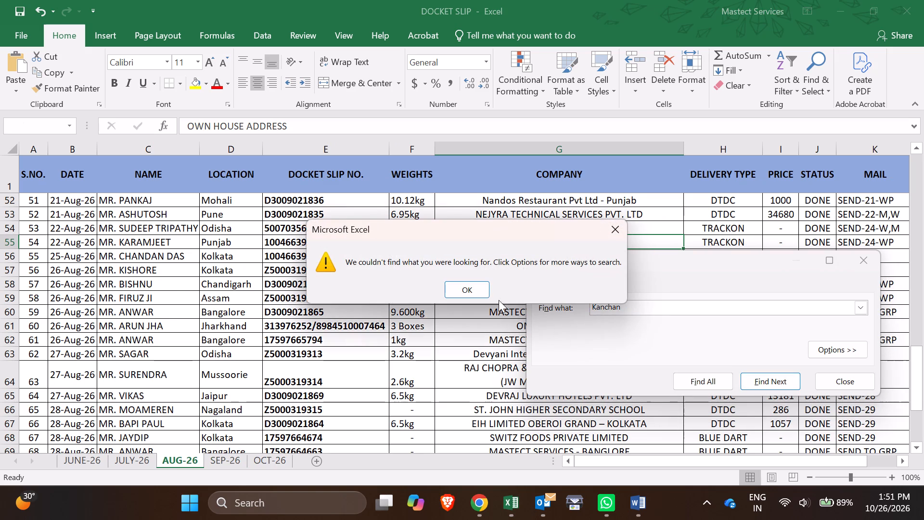
left_click(473, 286)
left_click(148, 464)
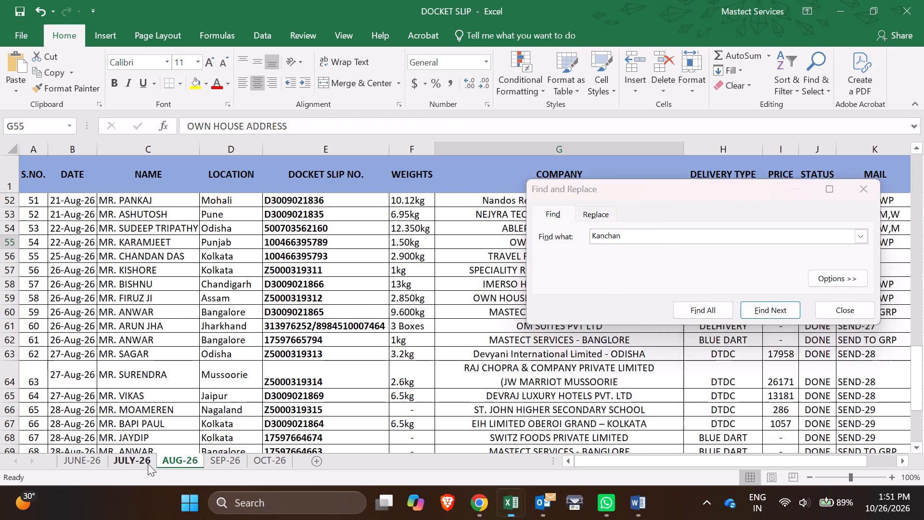
Search the JULY-26 sheet for "Kanchan" and close the search.
left_click(775, 311)
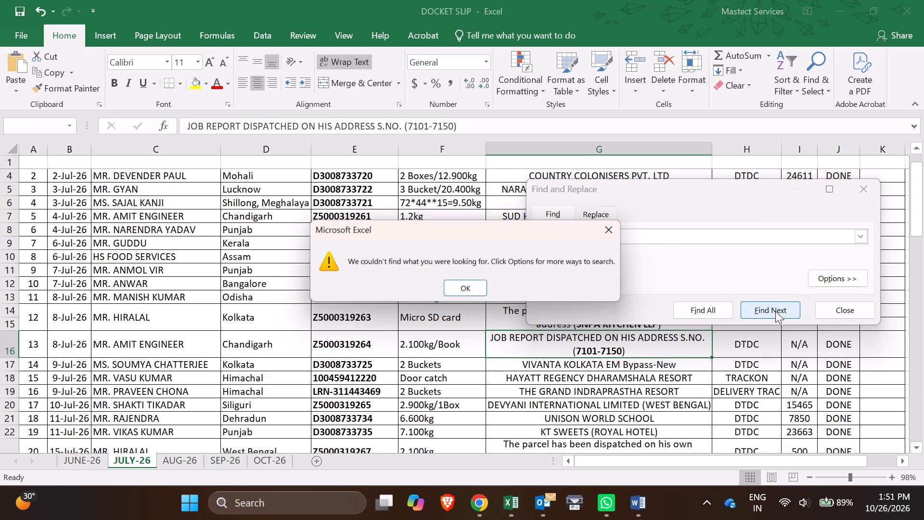
left_click(471, 286)
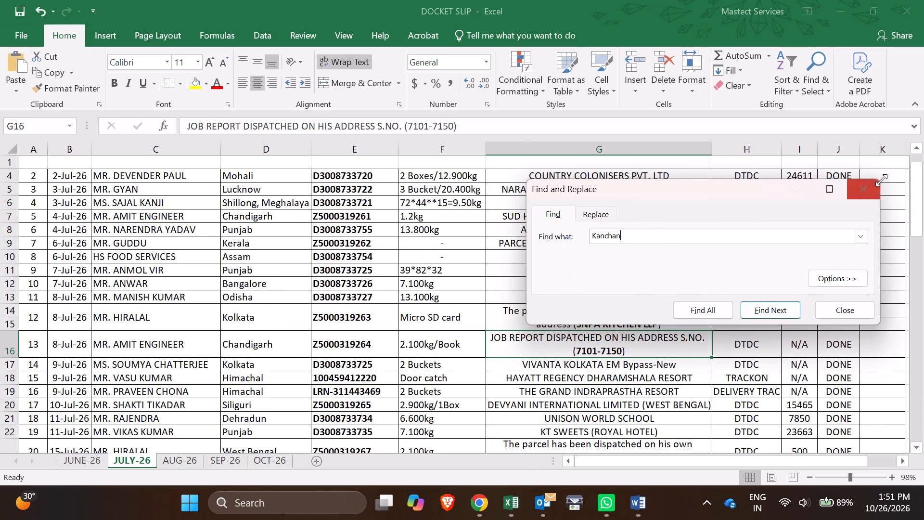
left_click(871, 182)
left_click(650, 275)
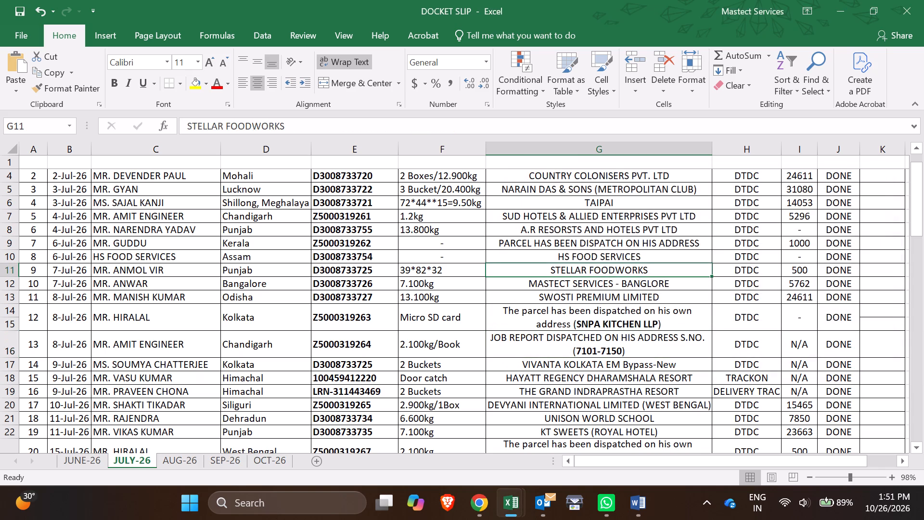
Save the DOCKET SLIP workbook, returning to the R.J. FOODS (FISH N CHIP) docket number on the OCT-26 sheet.
key("ctrl+s")
key("ctrl+s")
key("ctrl+s")
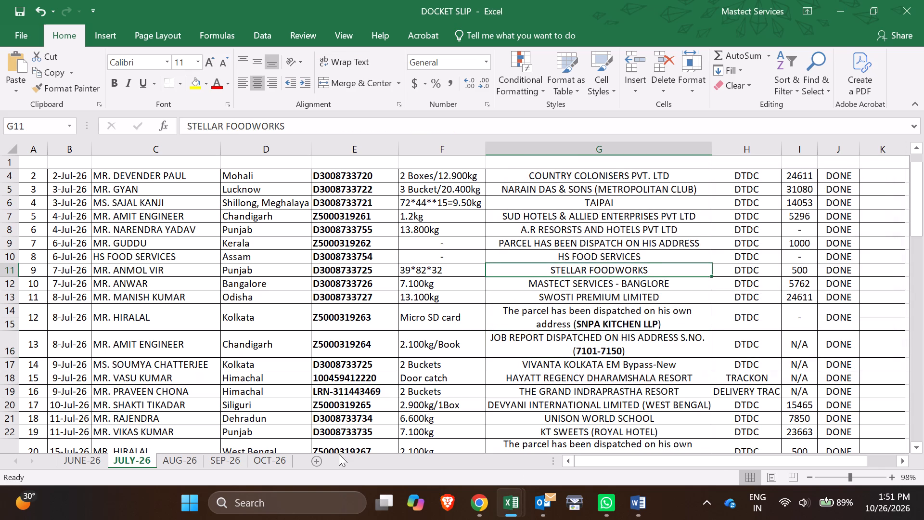
left_click(277, 457)
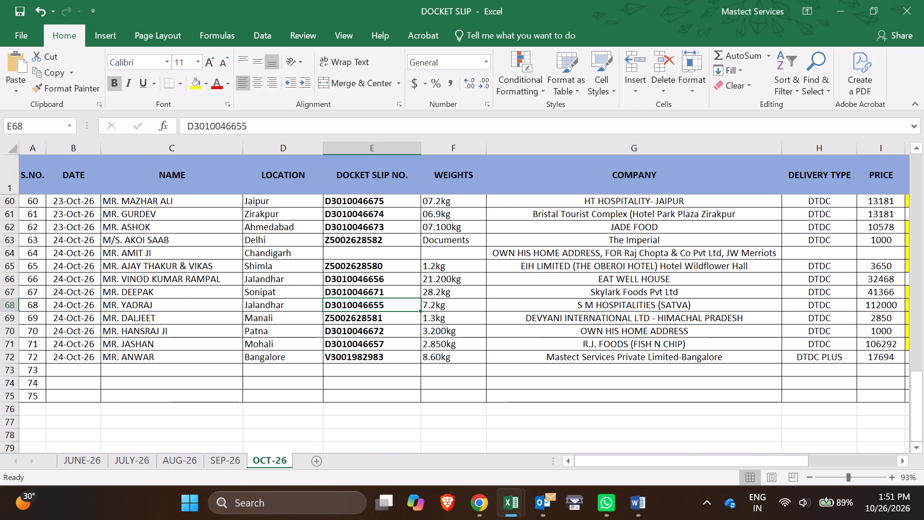
left_click(347, 346)
key("ctrl+s")
key("ctrl+s")
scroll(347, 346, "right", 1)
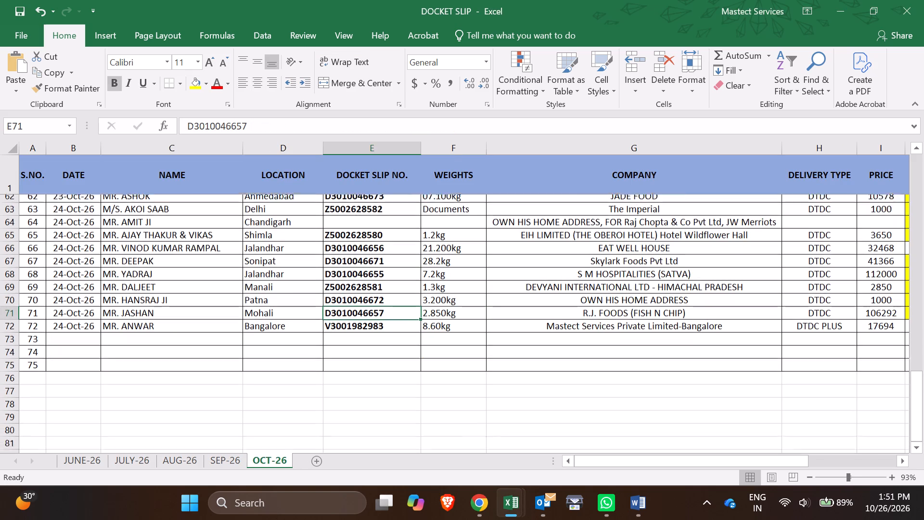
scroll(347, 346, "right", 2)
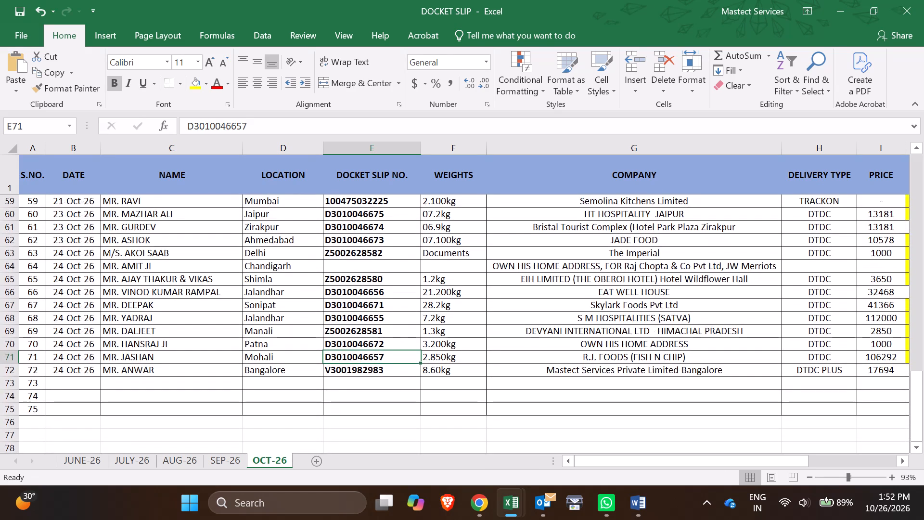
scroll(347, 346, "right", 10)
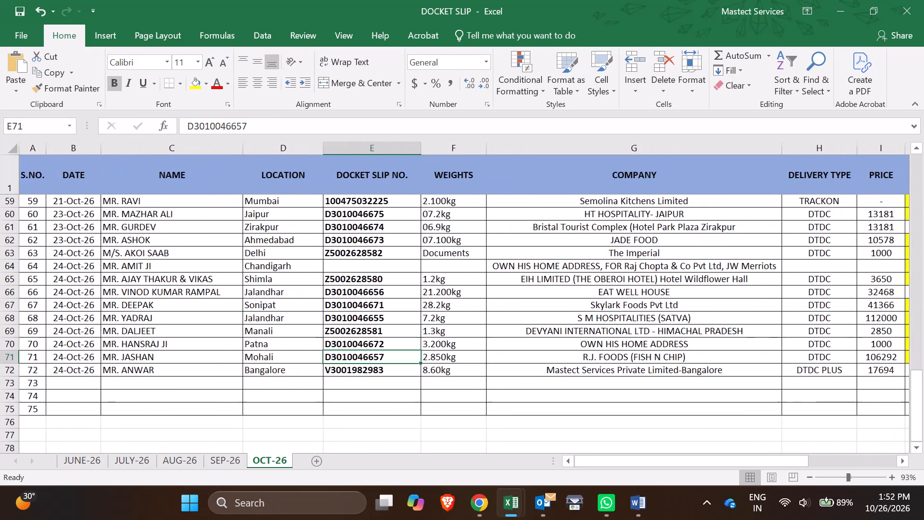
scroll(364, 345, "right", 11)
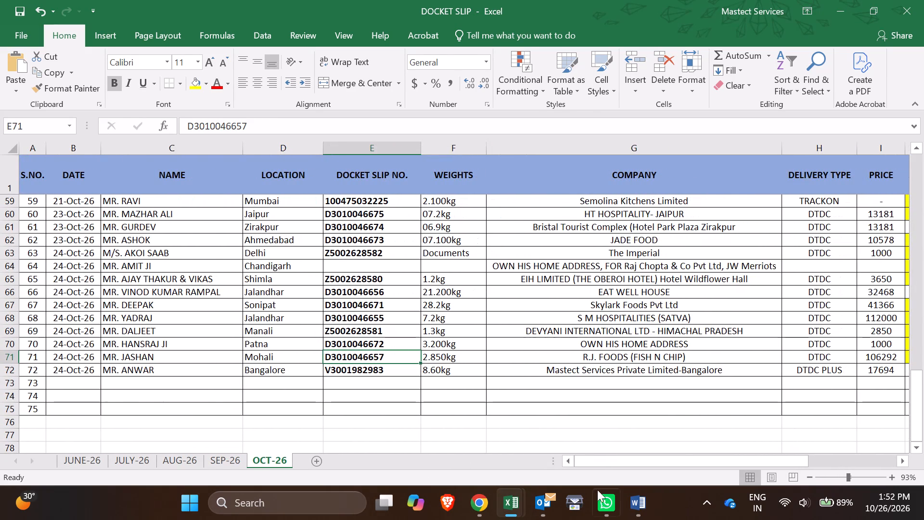
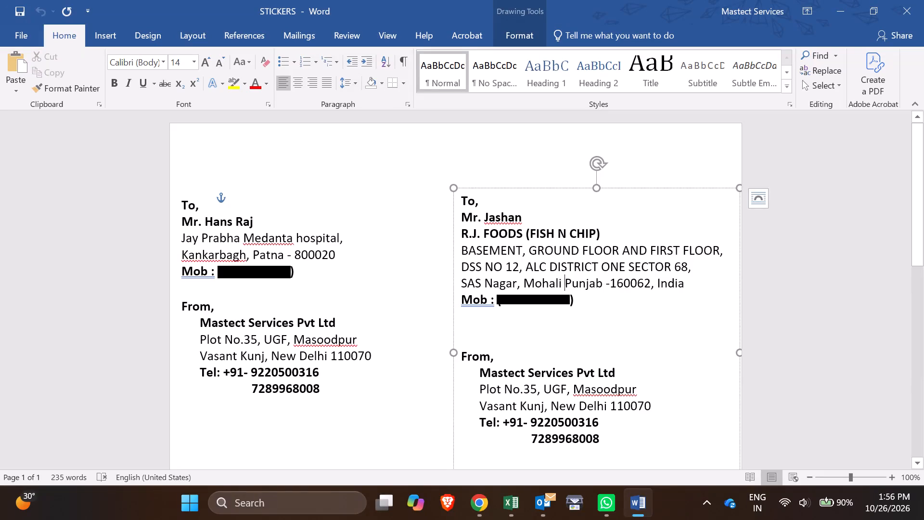
Erase the old recipient's name after "Mr." on the address sticker for Jay Prabha Medanta hospital, Patna.
left_click(267, 227)
key("BackSpace")
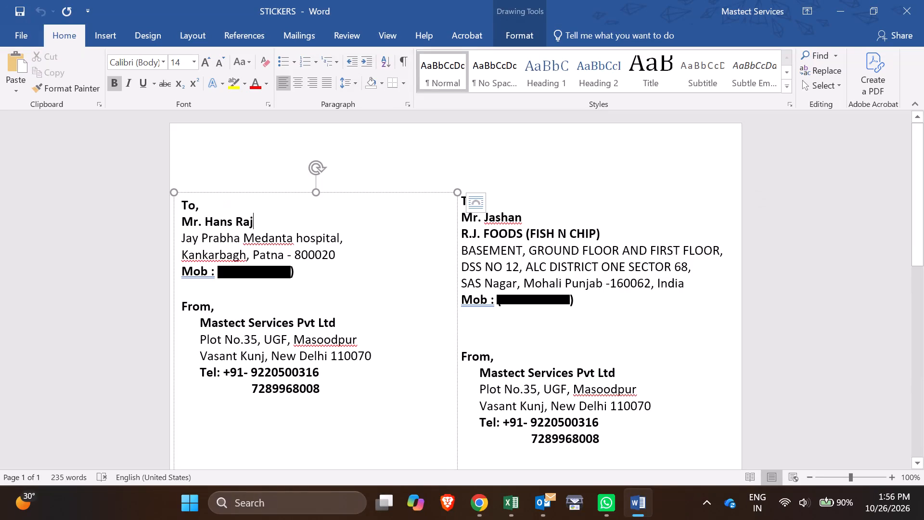
key("BackSpace")
key("BackSpace")
key("BackSpace")
key("BackSpace")
key("BackSpace")
key("BackSpace")
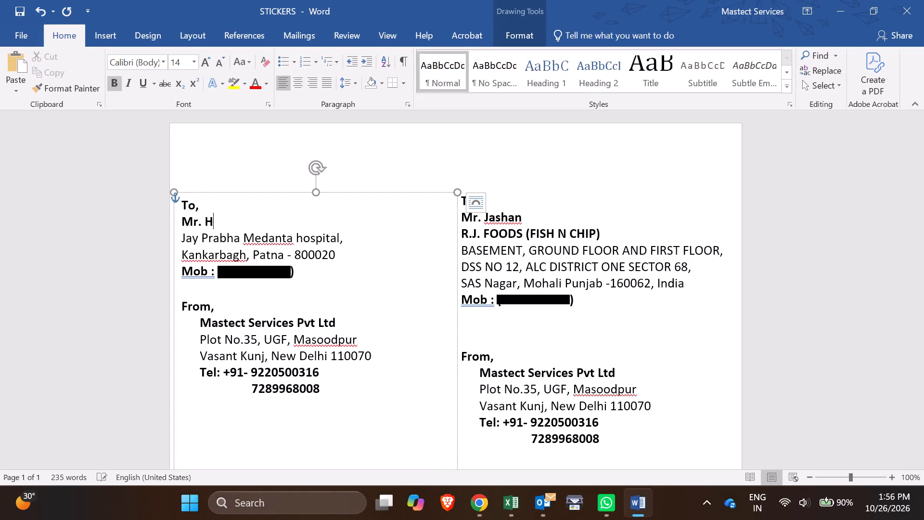
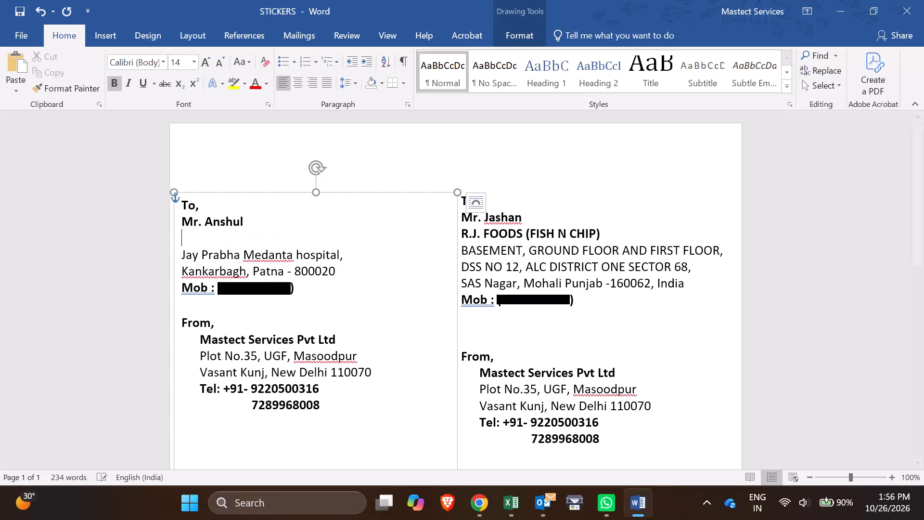
Insert the company name VINAYAK AASHRYA PRIVATE LIMITED on the blank line of the Jay Prabha Medanta hospital, Patna sticker in the STICKERS document.
key("ctrl+v")
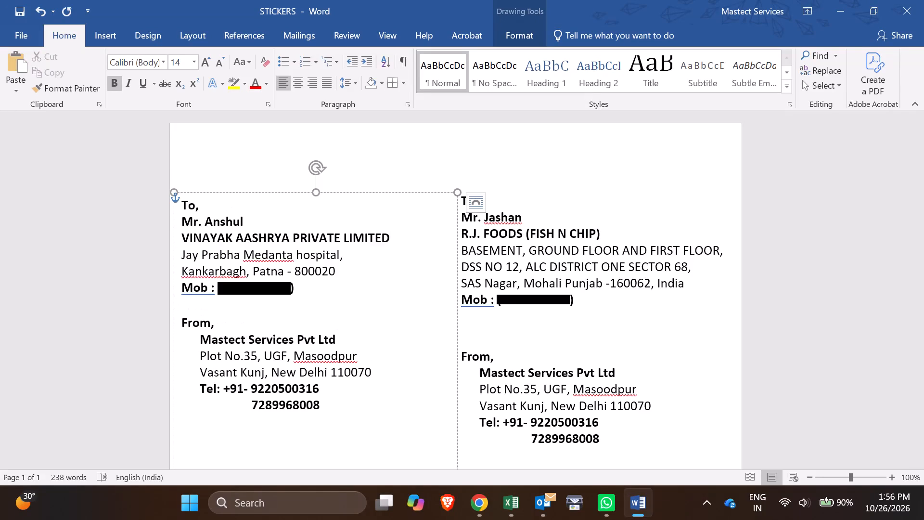
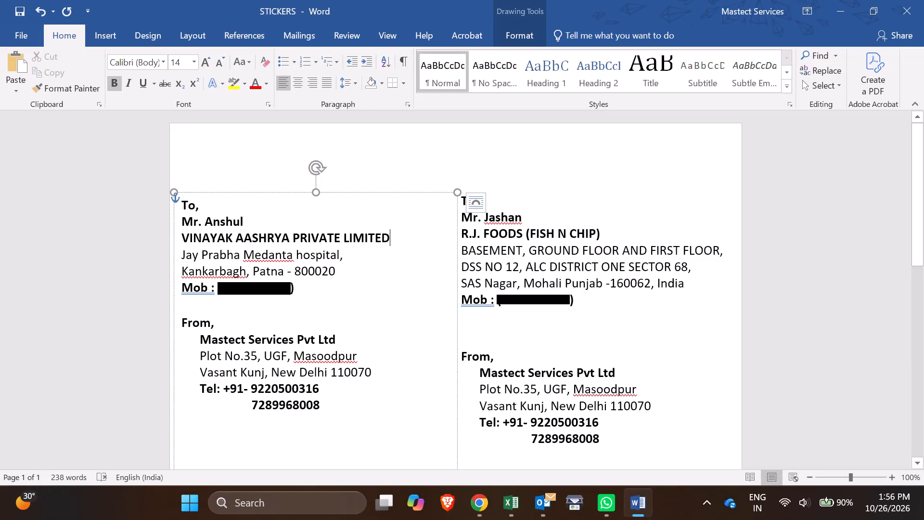
Replace the recipient's mobile number on the Vinayak Aashrya Private Limited address sticker with the copied number.
double_click(257, 285)
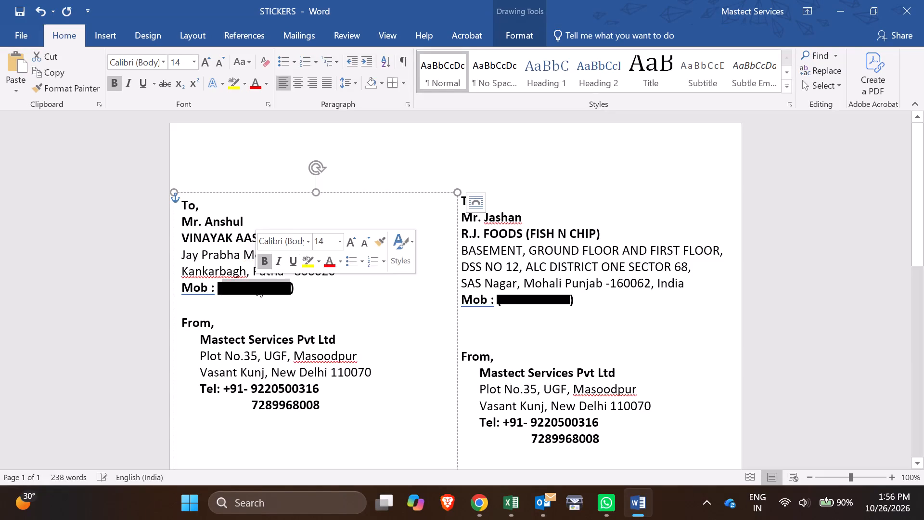
key("ctrl+v")
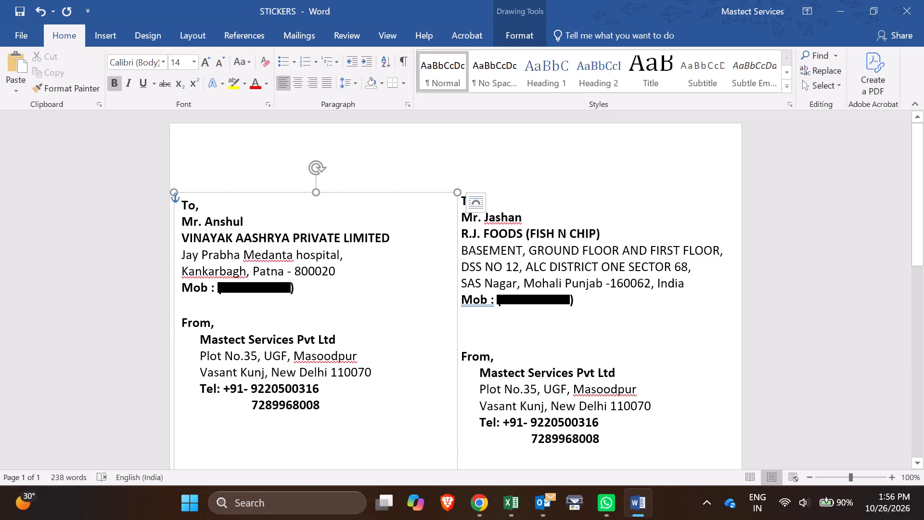
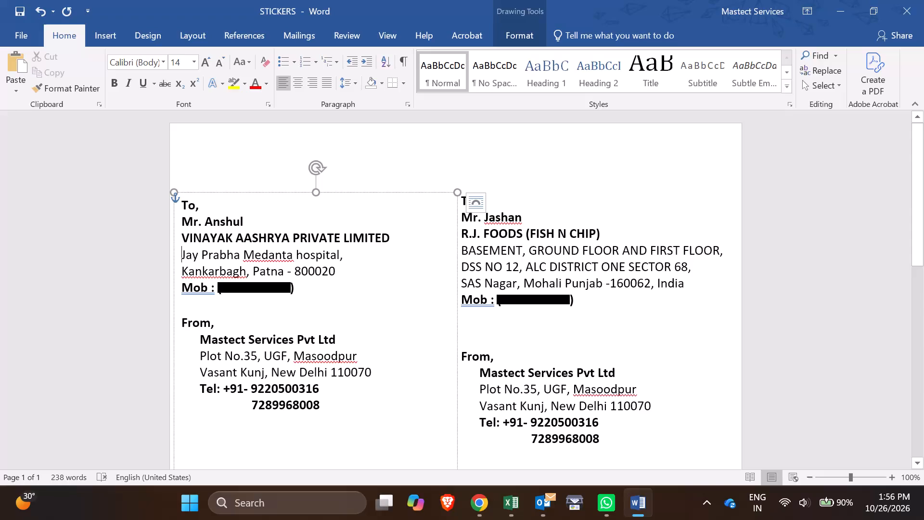
Replace the old hospital address on the Vinayak Aashrya Private Limited sticker with the copied wing and shop-number address line, ending in a comma.
key("shift+Down")
key("shift+Left")
key("BackSpace")
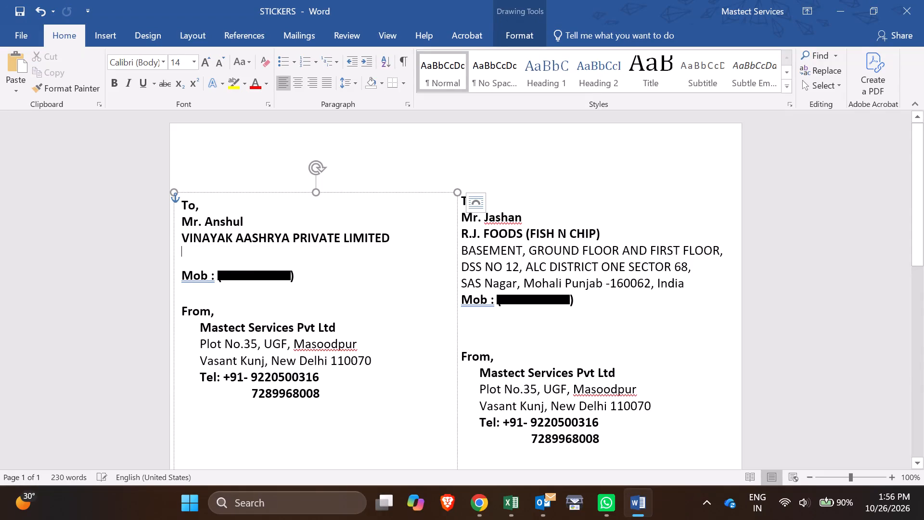
key("ctrl+v")
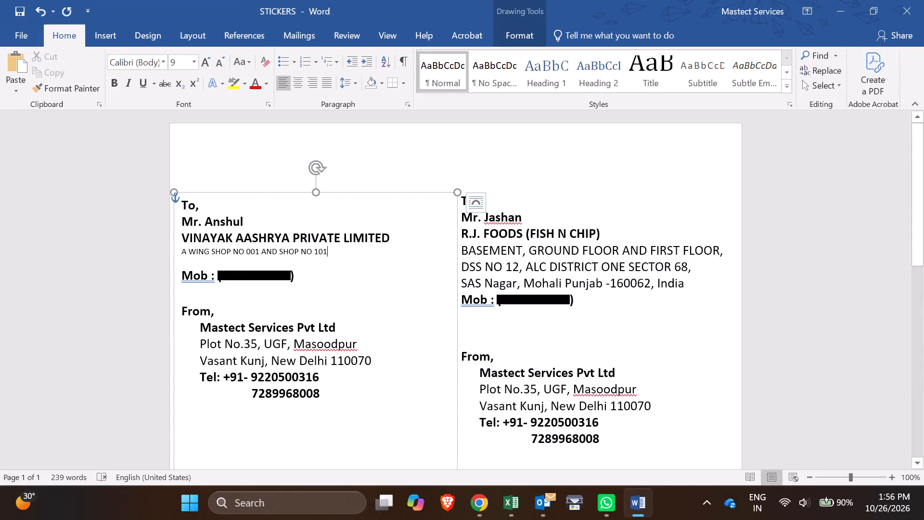
key("comma")
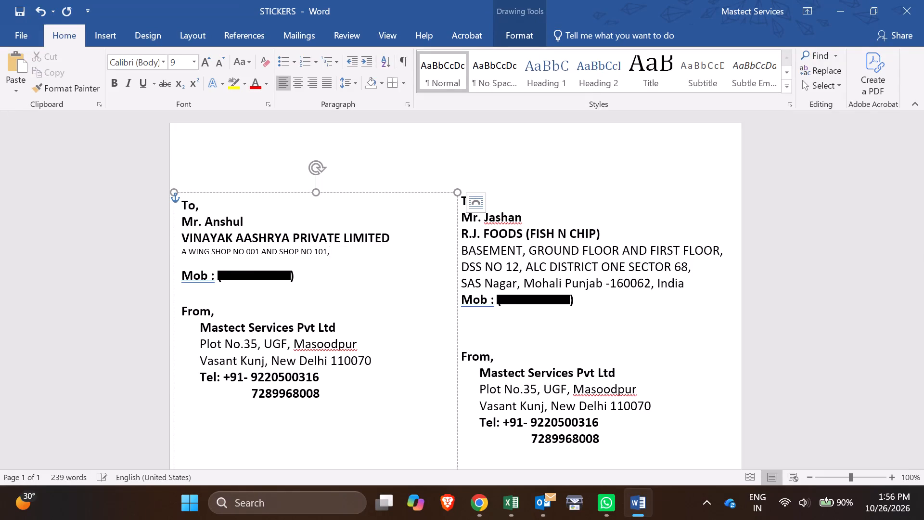
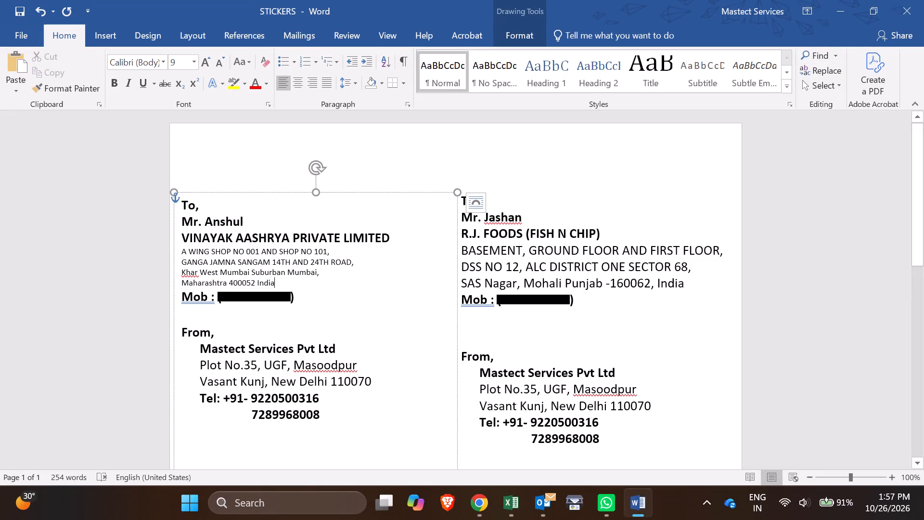
Insert a line break before the Maharashtra line of the Vinayak Aashrya Private Limited sticker address, leaving a blank line above it.
left_click(183, 283)
key("shift+Return")
key("Up")
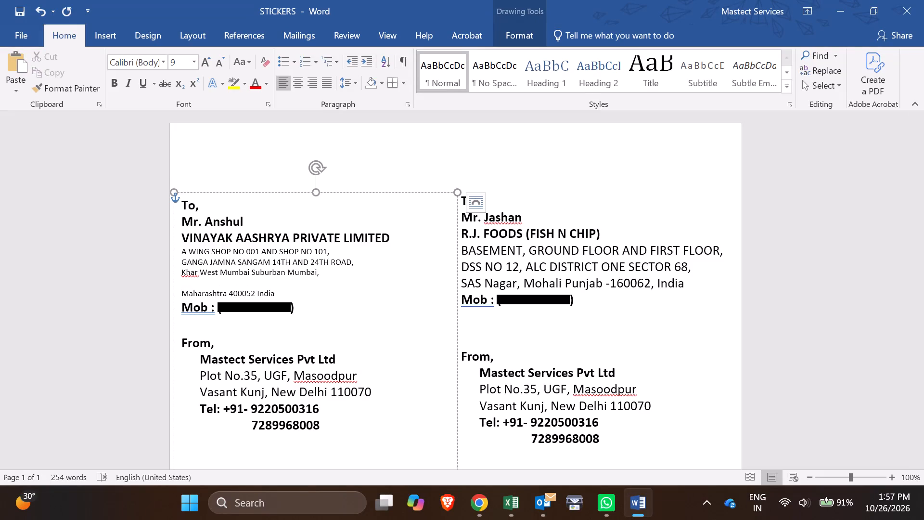
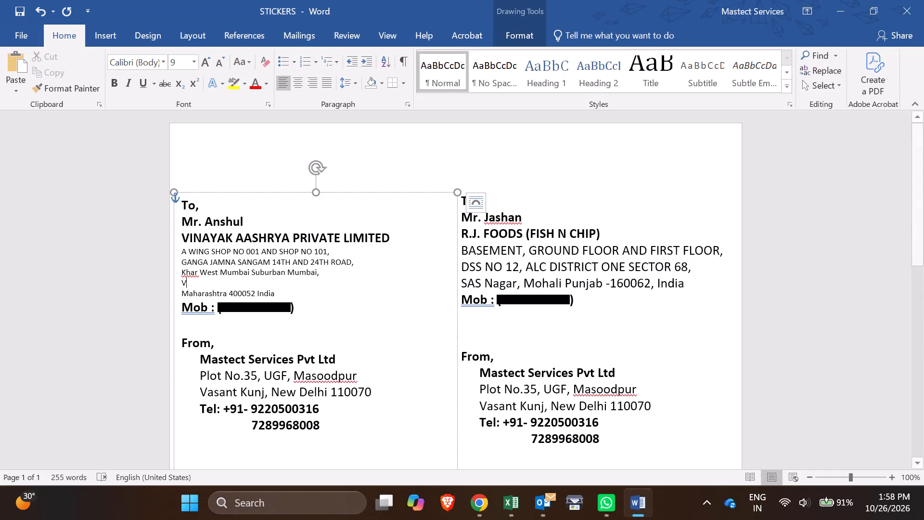
Complete the new line above the Maharashtra line of the Vinayak Aashrya sticker as "Vietnom Mumbai".
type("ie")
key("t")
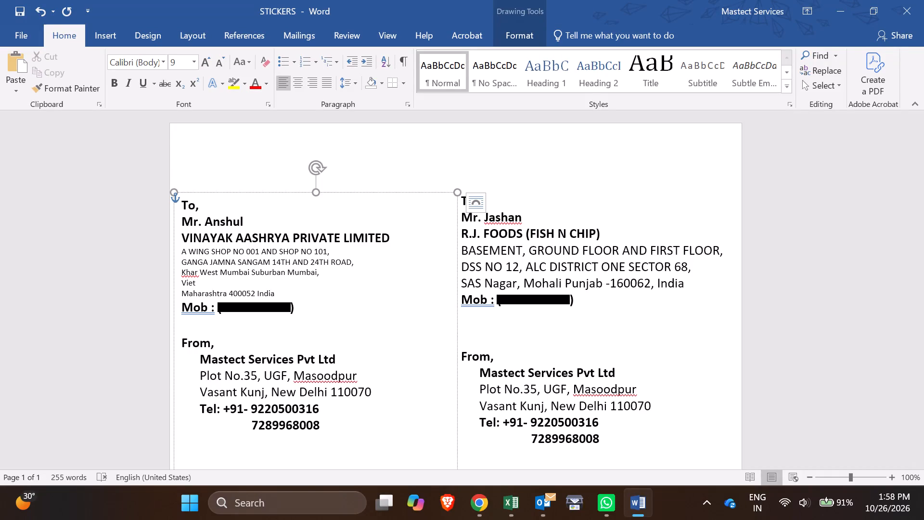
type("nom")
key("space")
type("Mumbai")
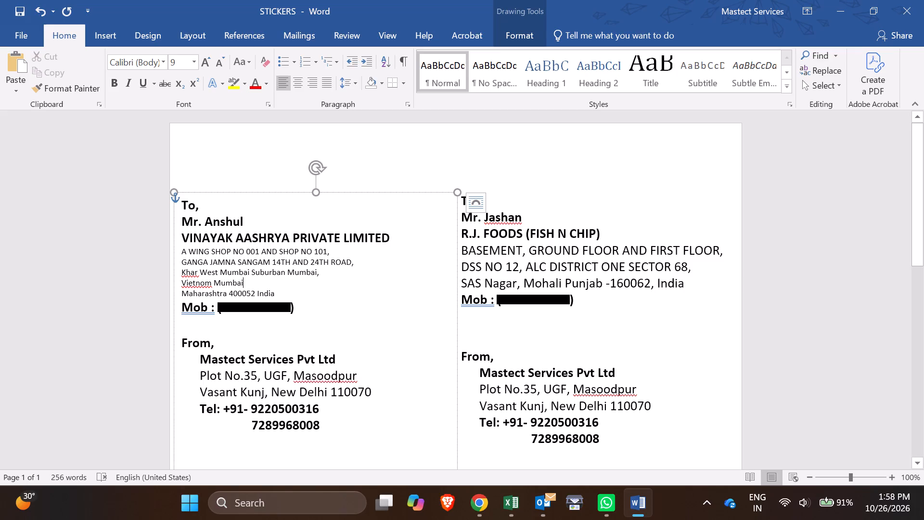
Set the "A WING SHOP" address line of the Vinayak Aashrya sticker to Calibri (Body) at 14 pt.
left_click(180, 254)
key("shift+Down")
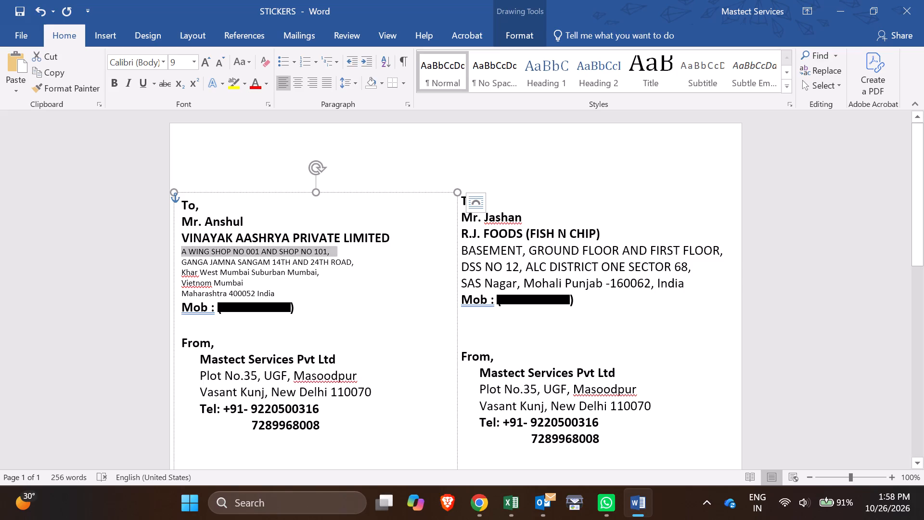
key("shift+Left")
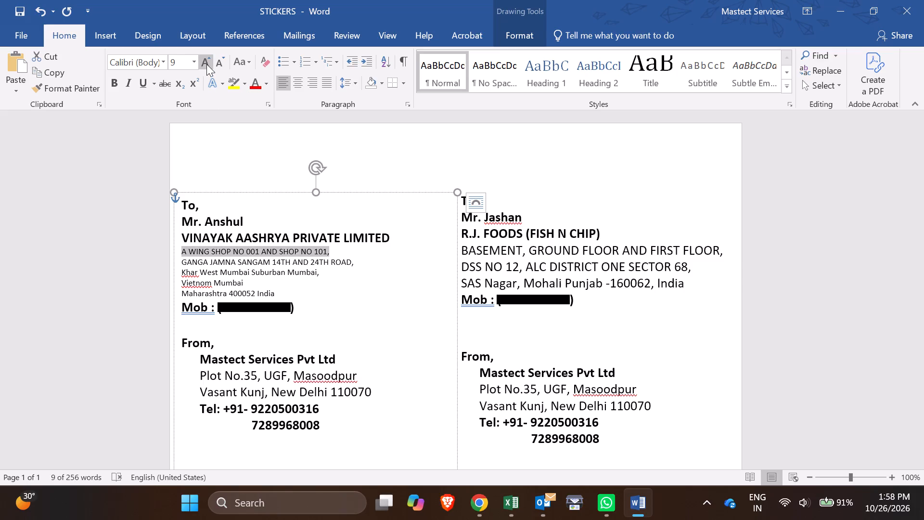
triple_click(206, 64)
left_click(206, 64)
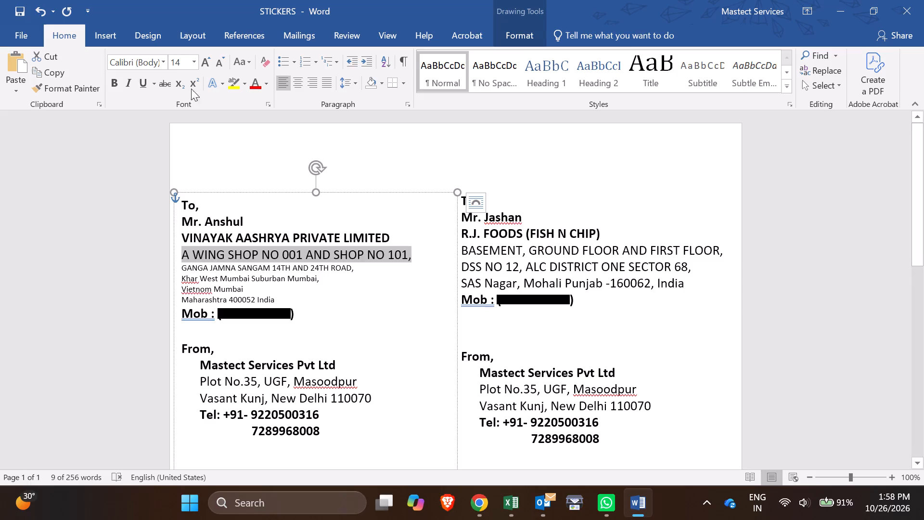
left_click(162, 67)
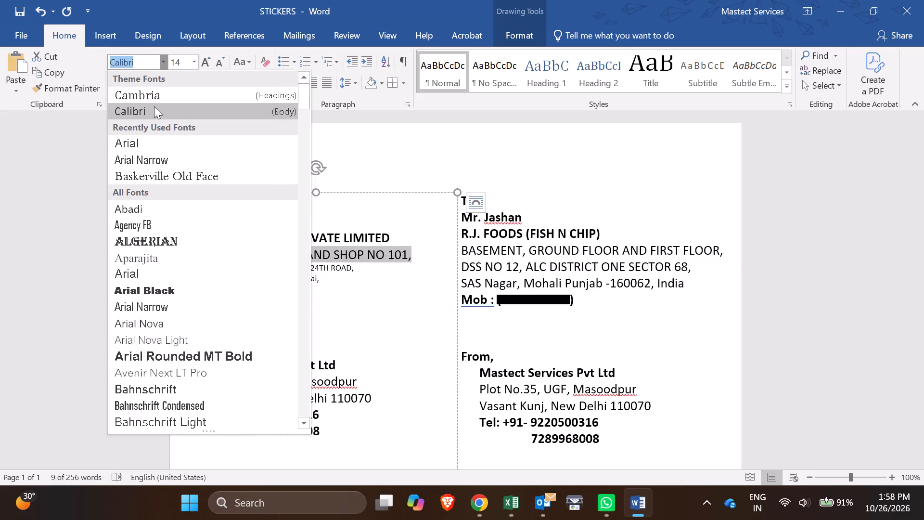
left_click(154, 106)
Enlarge the "GANGA JAMNA SANGAM" address line of the Vinayak Aashrya sticker to 14 pt.
left_click(180, 268)
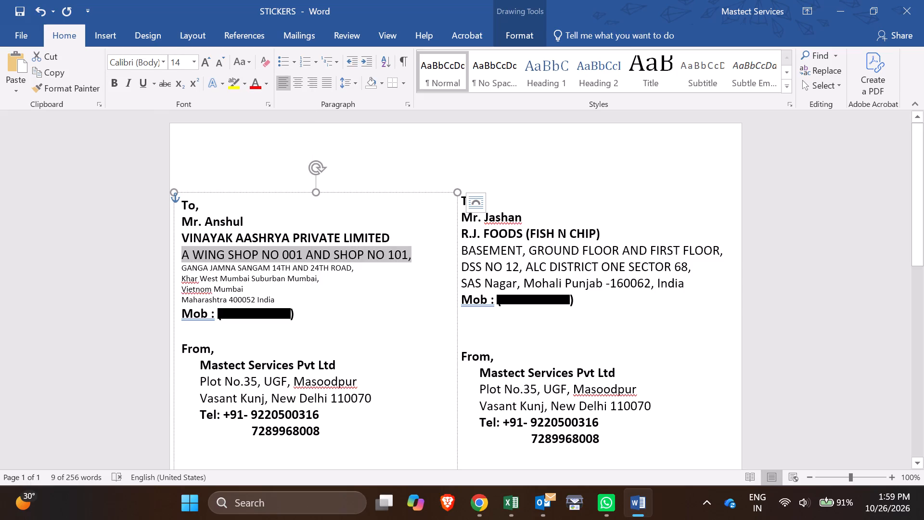
key("shift+Down")
key("shift+Left")
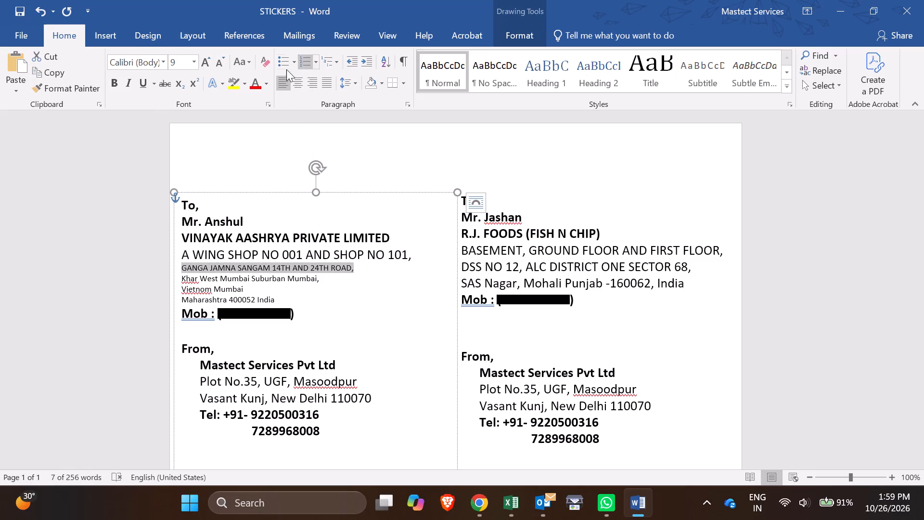
triple_click(210, 69)
left_click(210, 69)
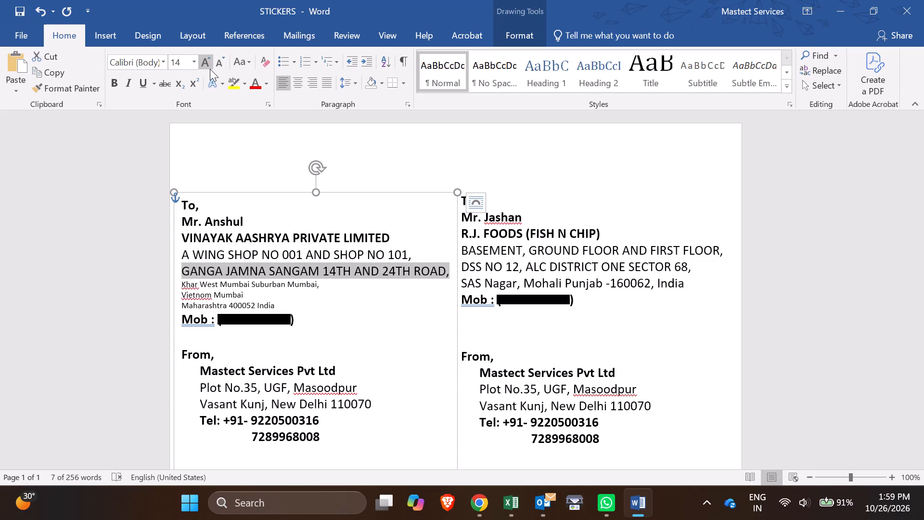
left_click(182, 283)
key("shift+Down")
key("shift+Left")
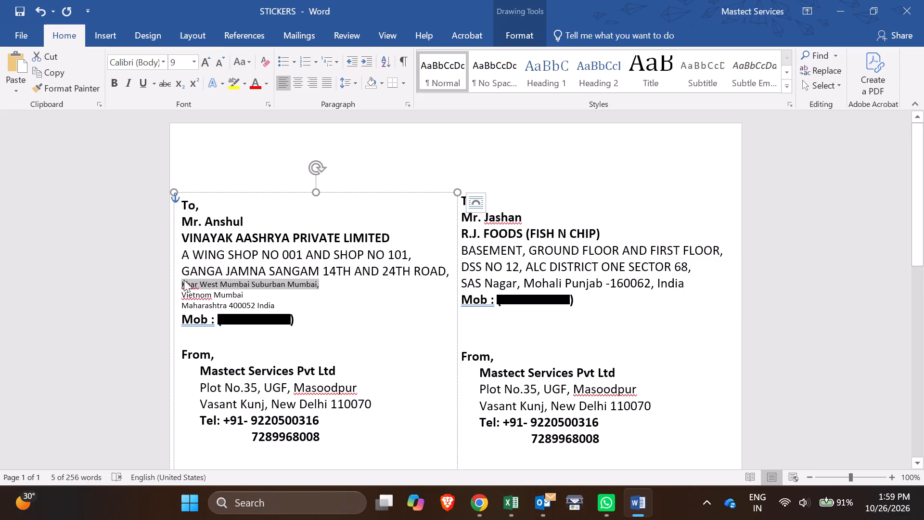
triple_click(207, 68)
double_click(207, 68)
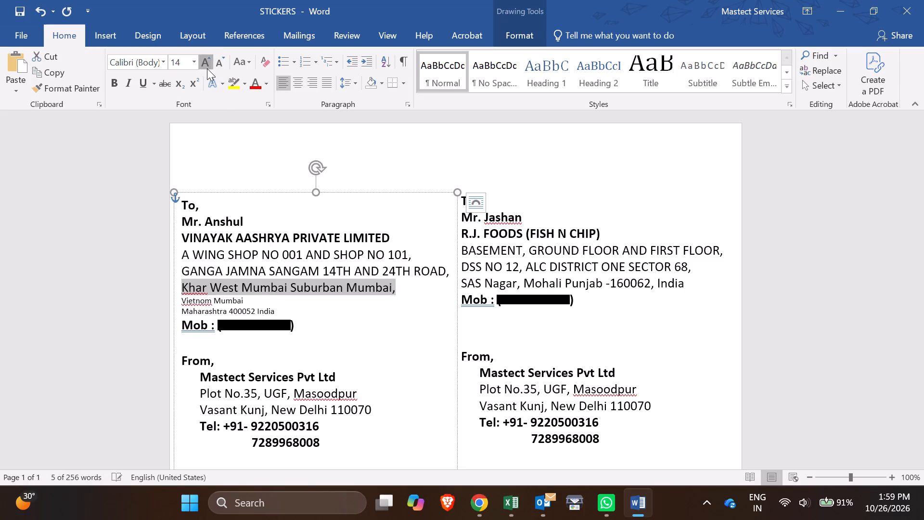
left_click(218, 66)
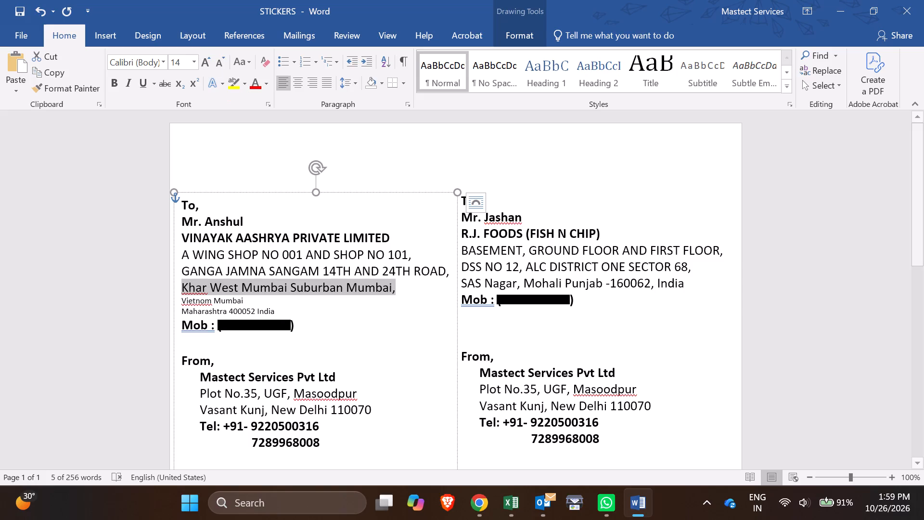
Enlarge the "Vietnom Mumbai" address line of the Vinayak Aashrya sticker to 14 pt.
left_click(180, 297)
key("shift+Down")
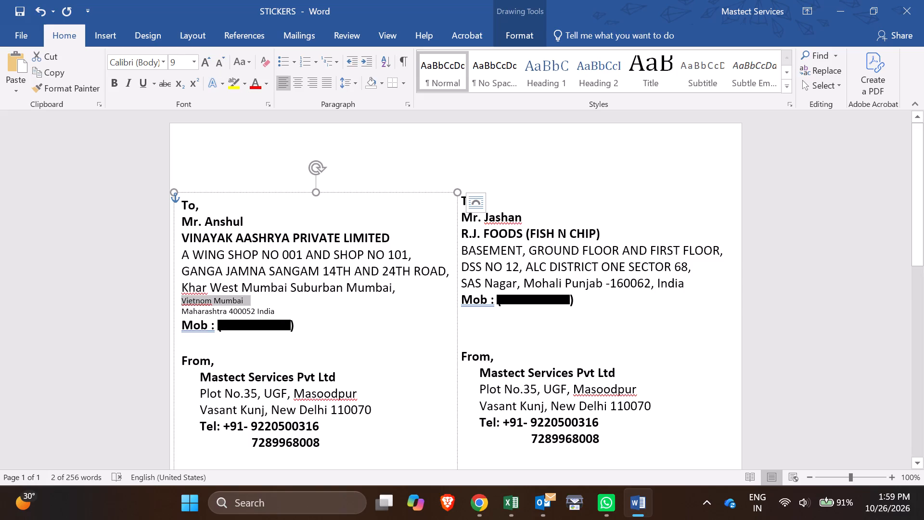
key("shift+Left")
triple_click(208, 66)
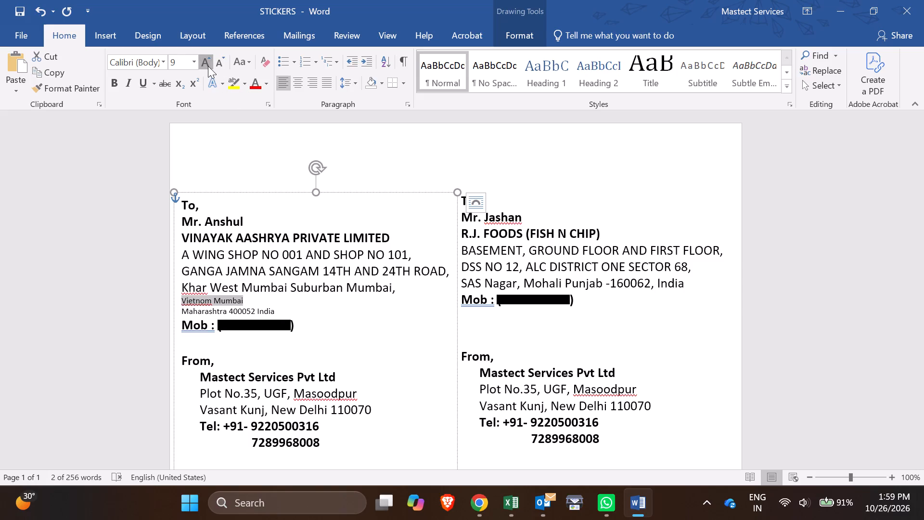
left_click(208, 66)
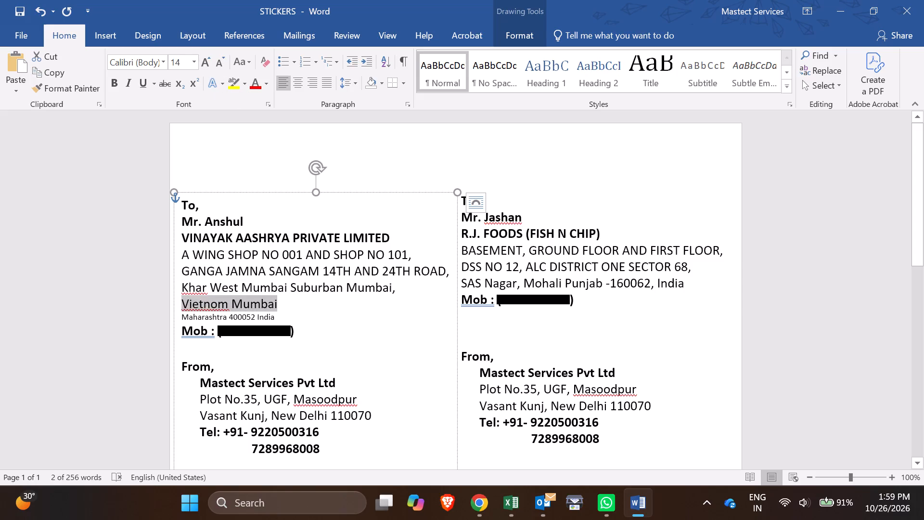
Enlarge the Maharashtra address line of the Vinayak Aashrya sticker to 14 pt.
left_click(180, 319)
key("shift+Down")
key("shift+Left")
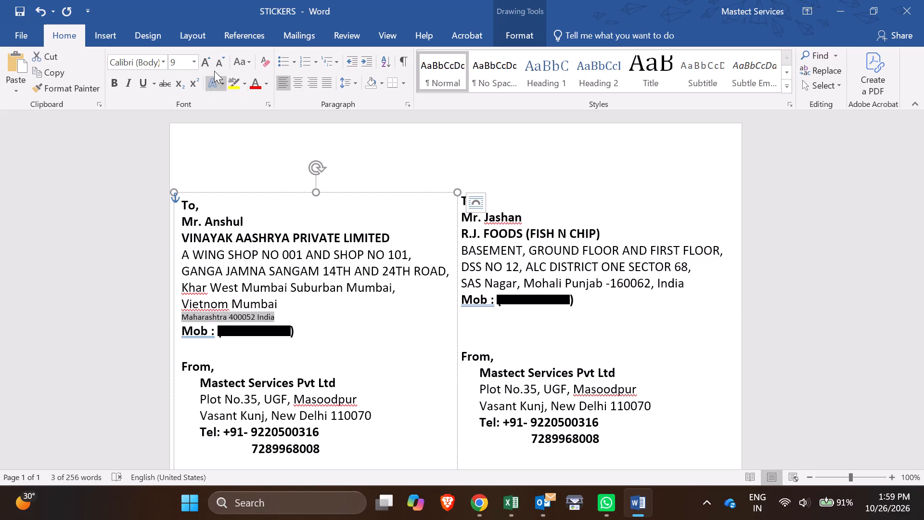
triple_click(205, 62)
left_click(205, 62)
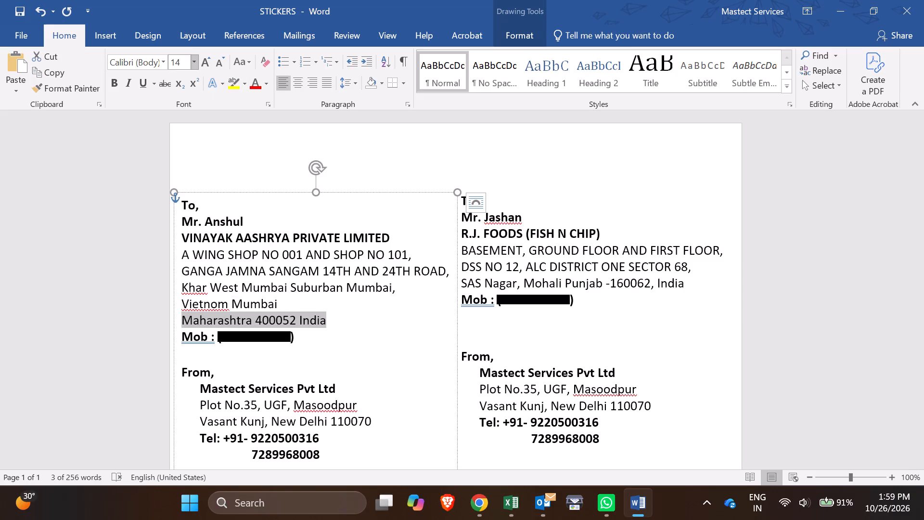
left_click(300, 298)
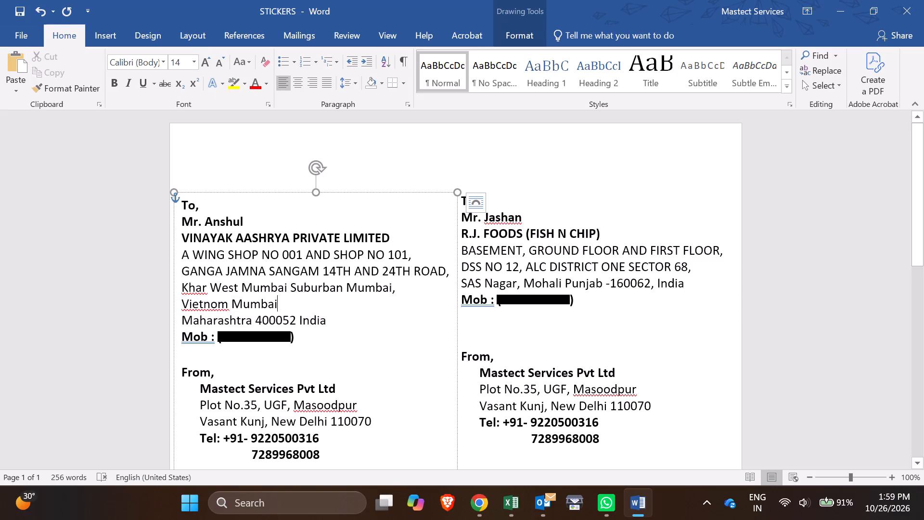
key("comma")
left_click(183, 320)
key("ctrl+s")
key("ctrl+s")
key("ctrl+s")
key("ctrl+s")
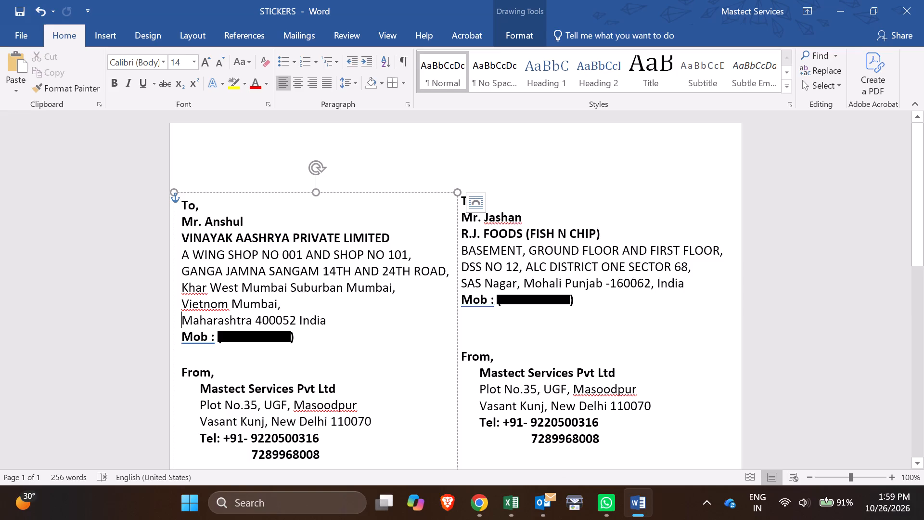
In the Vinayak Aashrya sticker's Maharashtra line, insert a spaced dash before the postal code and a comma after it, and save the document.
left_click(257, 322)
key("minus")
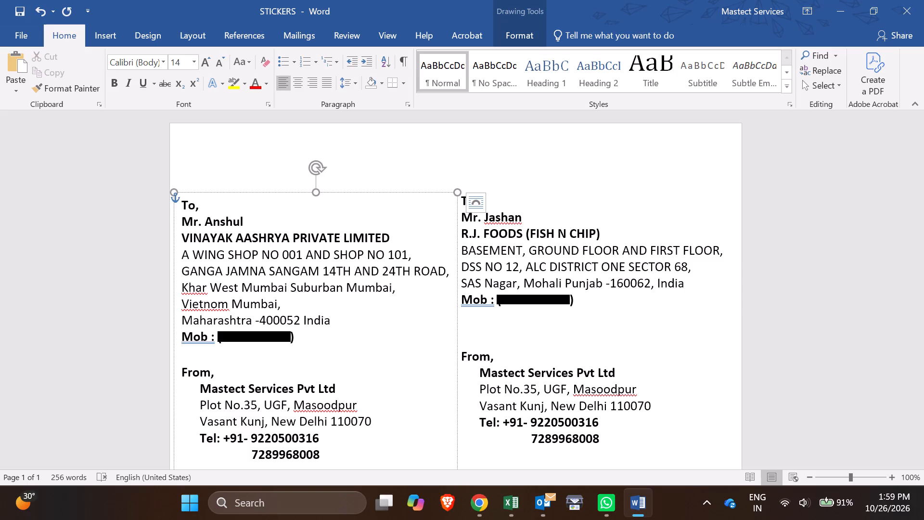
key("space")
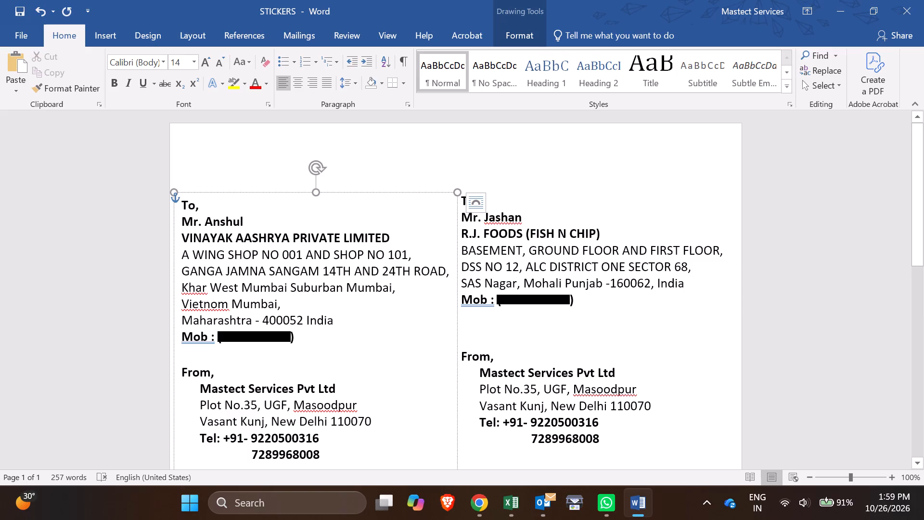
left_click(303, 323)
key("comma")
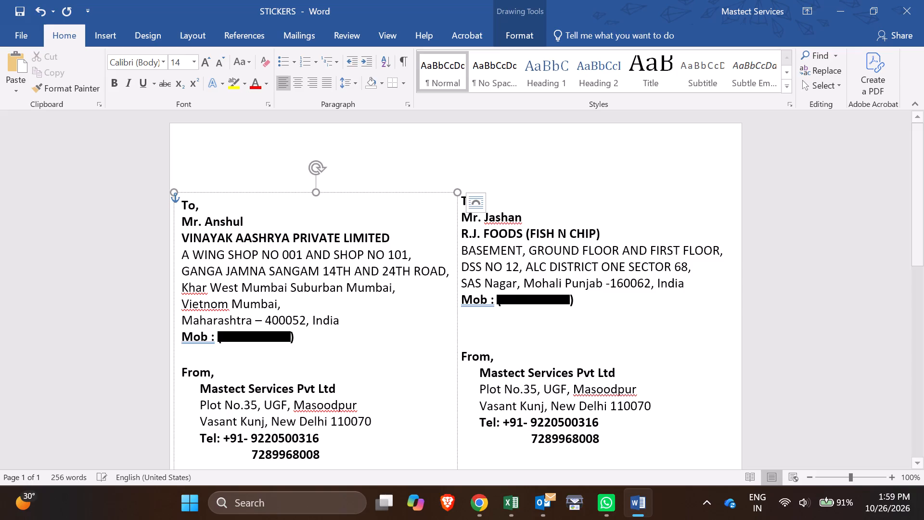
left_click(516, 292)
key("ctrl+s")
key("ctrl+s")
key("ctrl+s")
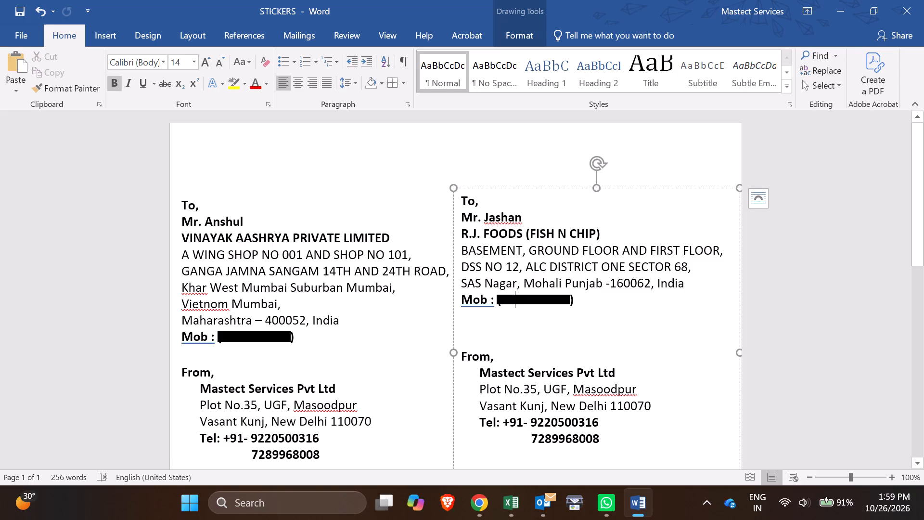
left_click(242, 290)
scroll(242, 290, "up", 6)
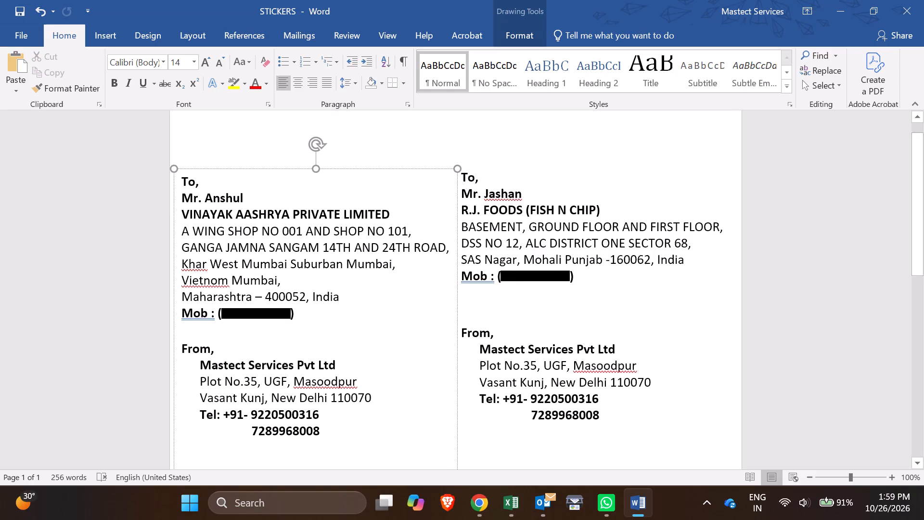
Switch from the stickers document to the Vinayak Aashrya billing document open in WhatsApp.
scroll(242, 290, "up", 1)
key("alt+Tab")
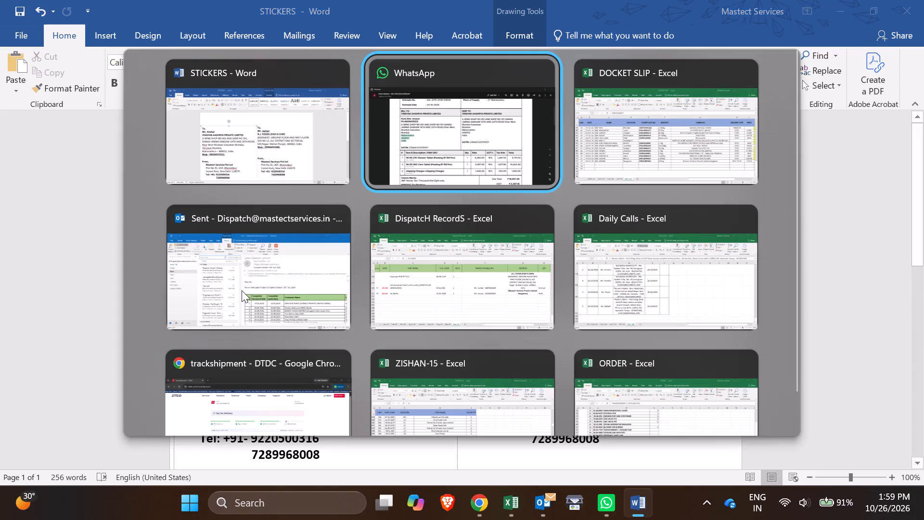
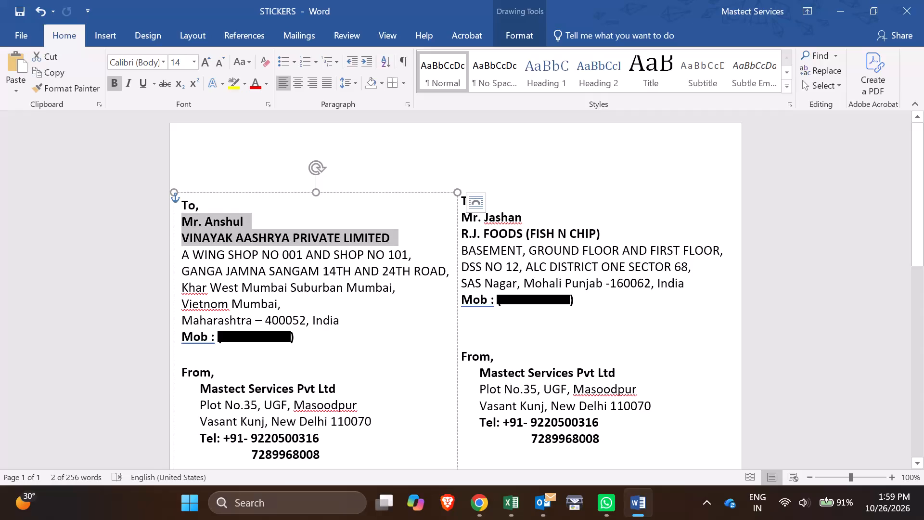
key("shift+Down")
key("shift+Down")
key("shift+Down")
key("shift+Down")
key("shift+Down")
key("shift+Down")
key("shift+Left")
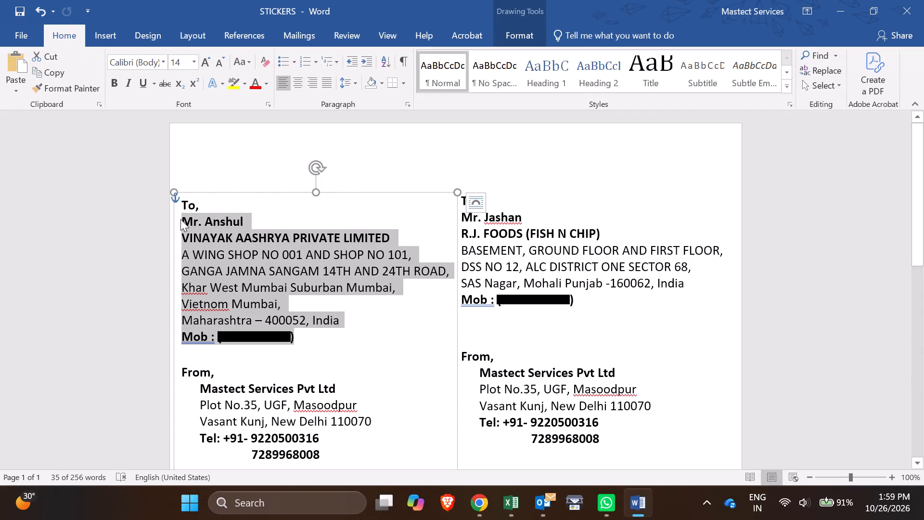
key("ctrl+c")
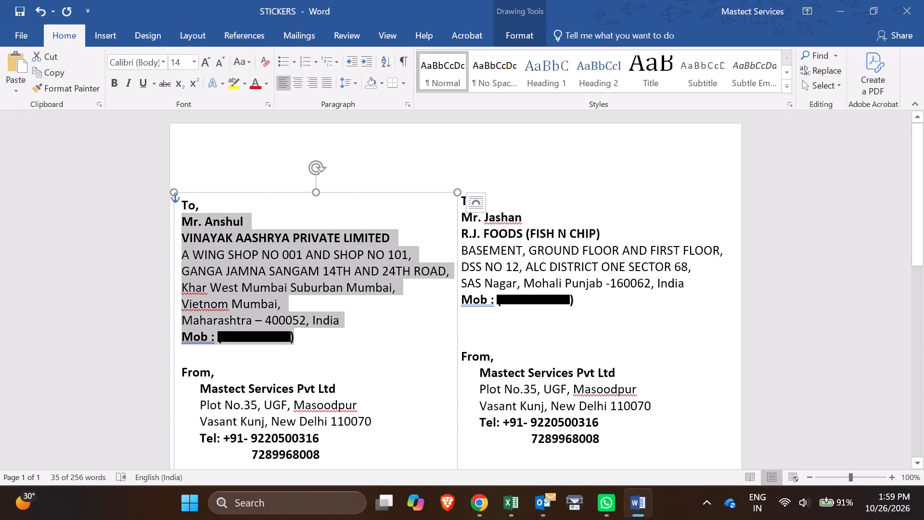
left_click(462, 218)
key("shift+Down")
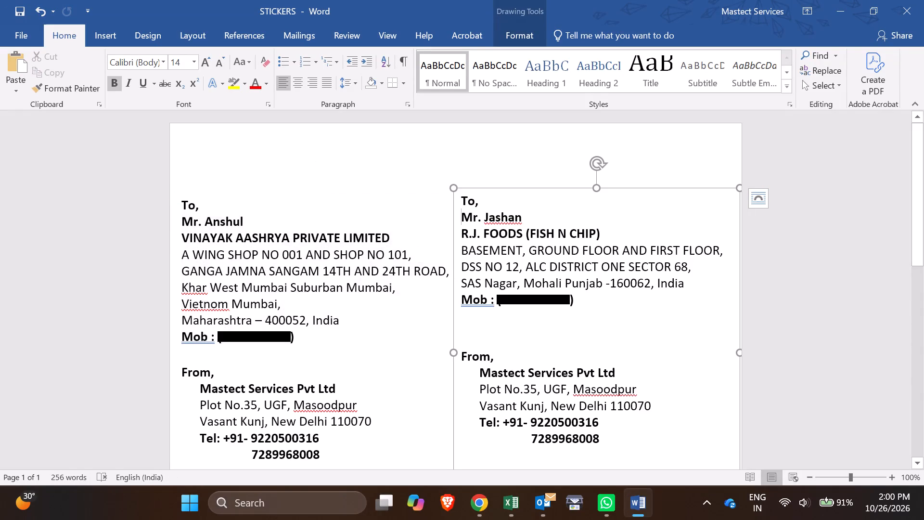
key("shift+Down")
key("shift+Down")
key("shift+Down")
key("shift+Down")
key("shift+Down")
key("shift+Left")
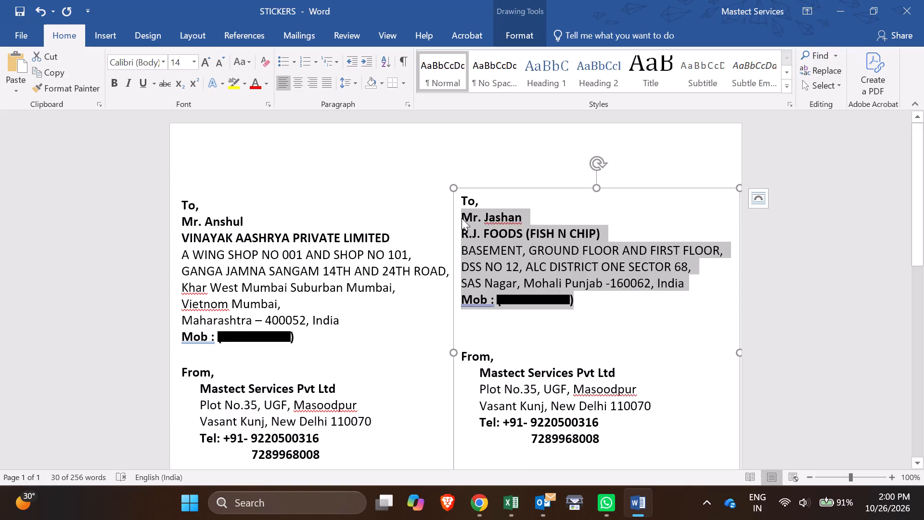
key("ctrl+v")
key("ctrl+s")
key("ctrl+s")
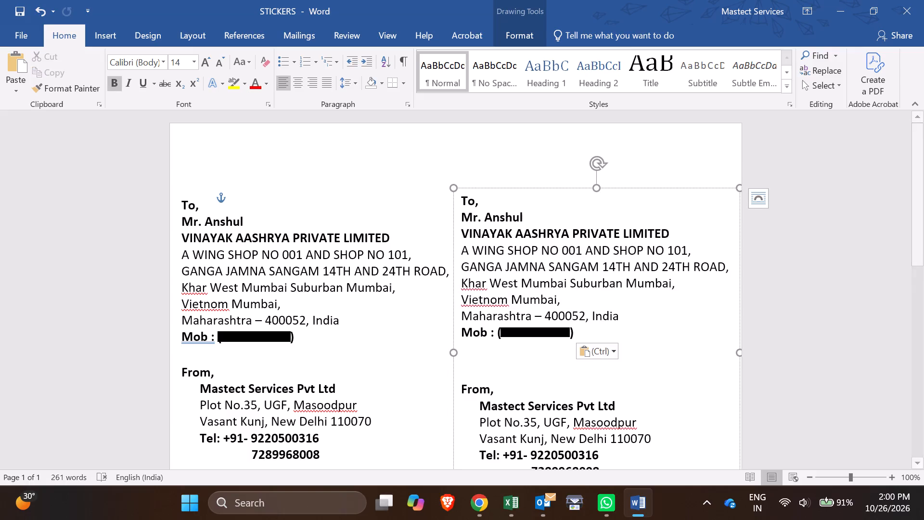
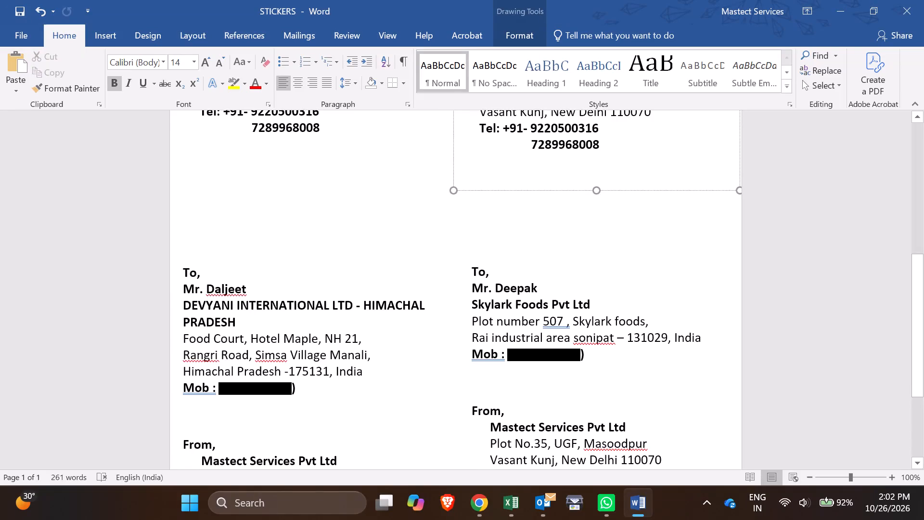
Replace the recipient's name after "Mr." on the Devyani International Ltd - Himachal Pradesh sticker with the new contact's full name.
key("BackSpace")
key("BackSpace")
key("BackSpace")
key("BackSpace")
key("BackSpace")
key("BackSpace")
key("BackSpace")
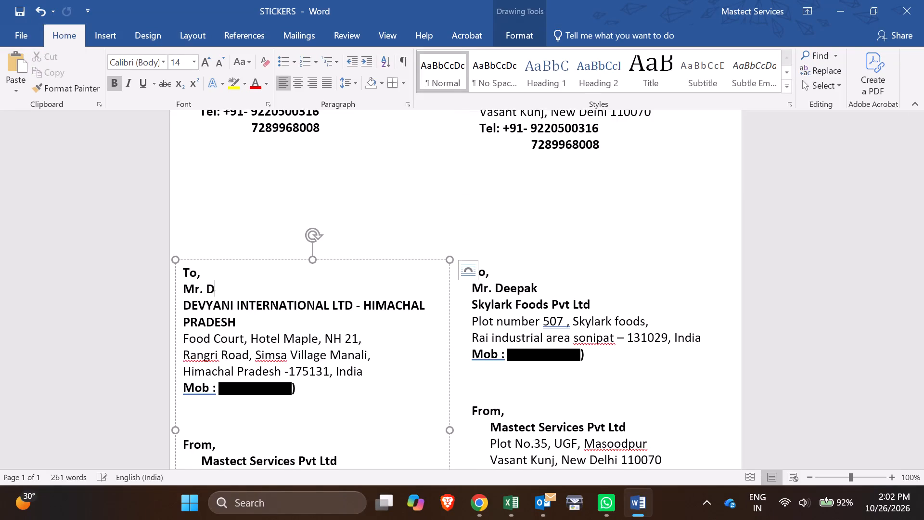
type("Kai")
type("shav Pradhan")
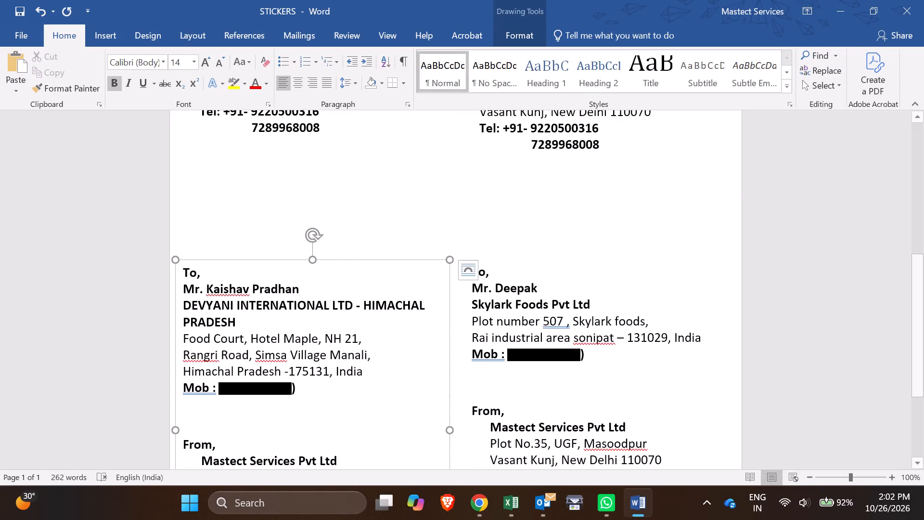
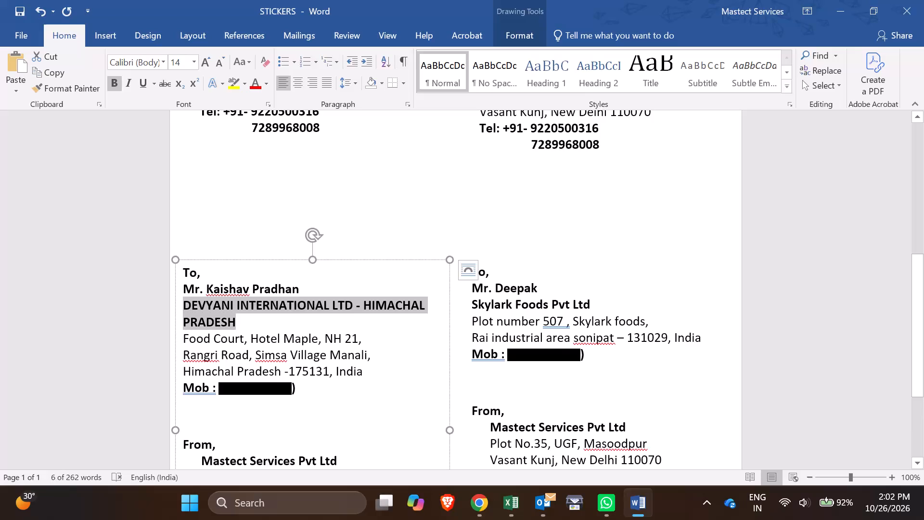
Replace the company name "DEVYANI INTERNATIONAL LTD - HIMACHAL PRADESH" on the sticker with the copied "KANCHAN THE RIVER VILLA".
key("ctrl+v")
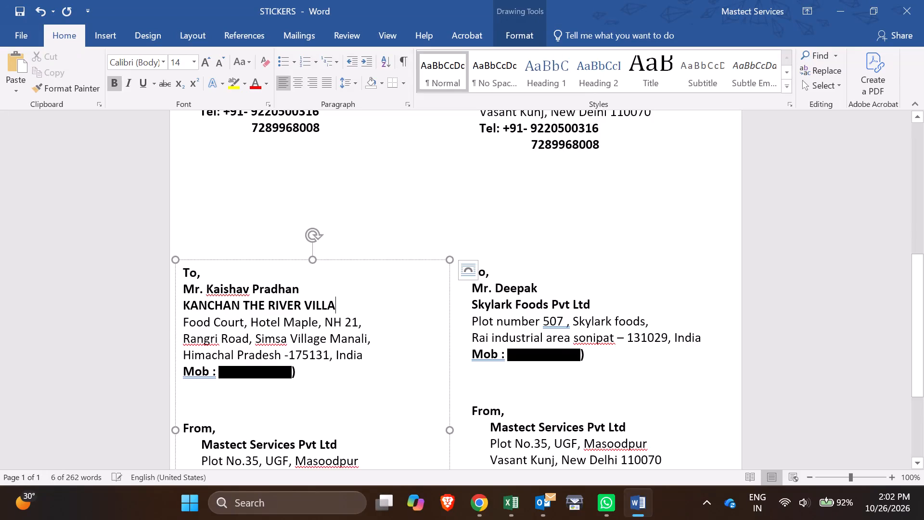
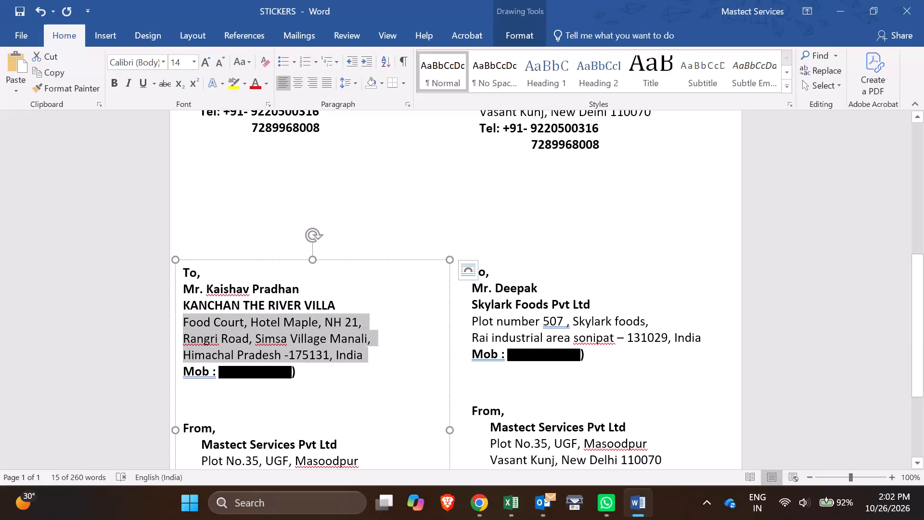
Replace the old Manali address on the Kanchan The River Villa sticker with the copied line "Kanchan Resort Hatimura Jakhlabandha,".
key("BackSpace")
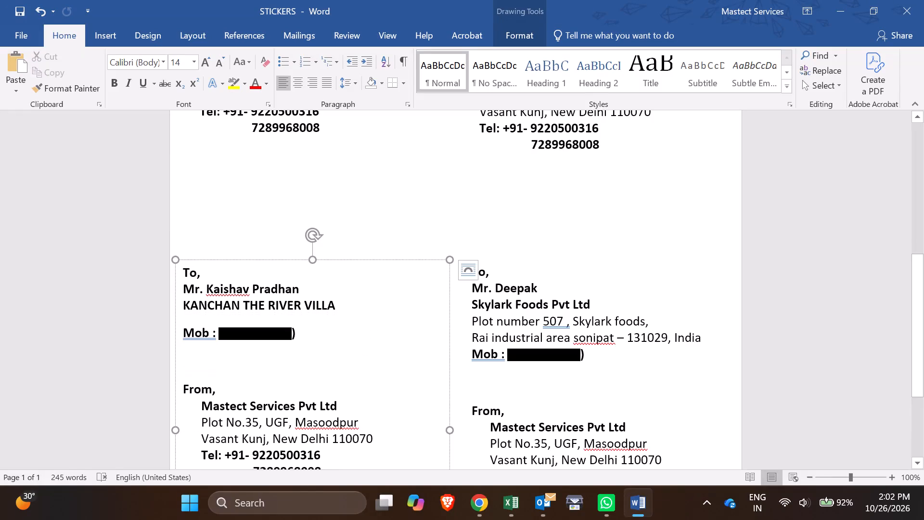
key("ctrl+v")
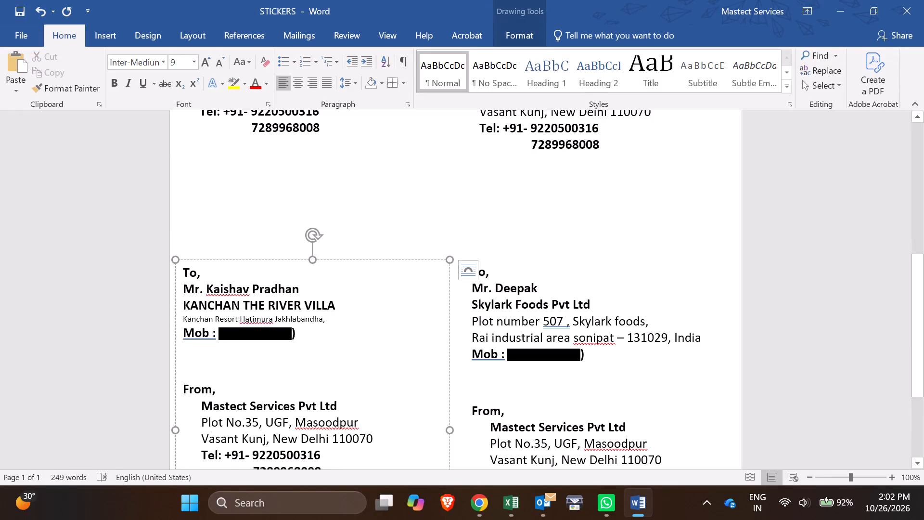
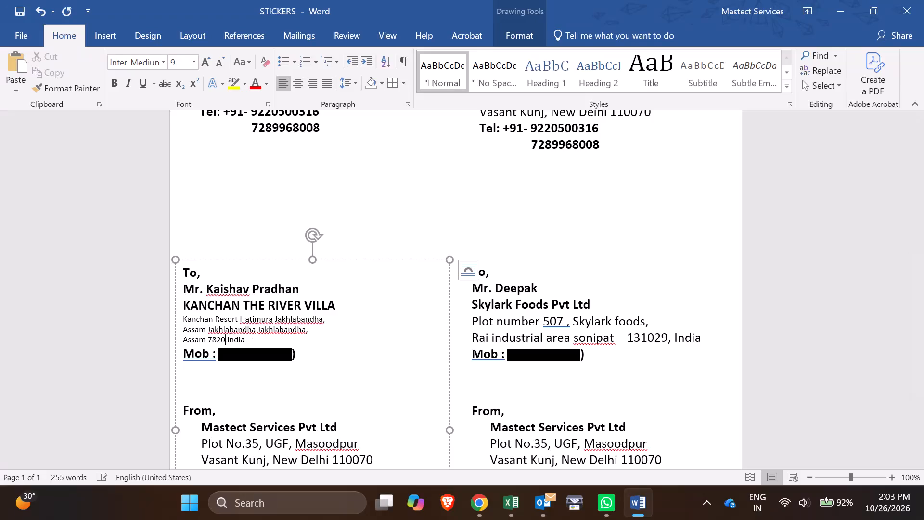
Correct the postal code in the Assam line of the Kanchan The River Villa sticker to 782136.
key("BackSpace")
key("BackSpace")
type("21")
type("36")
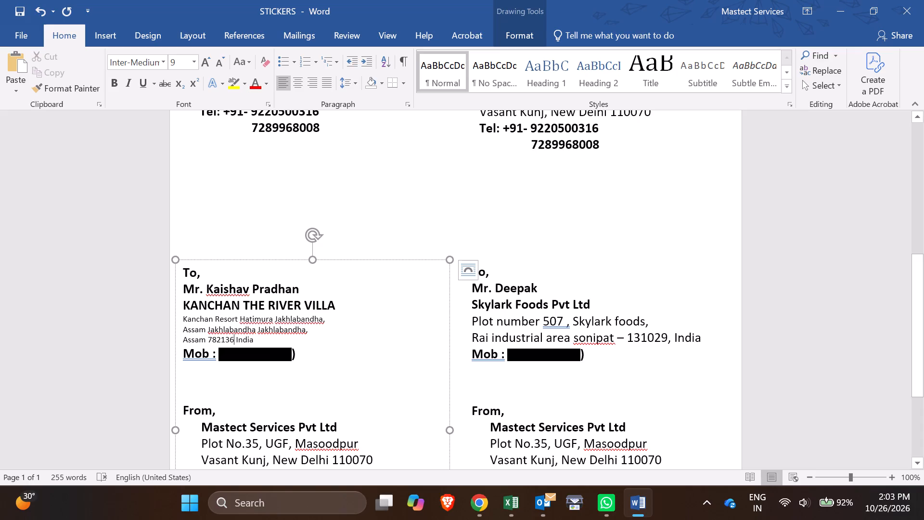
Format the "Kanchan Resort" address line of the Kanchan The River Villa sticker as 14 pt Calibri (Body).
left_click(182, 316)
key("shift+Down")
key("shift+Left")
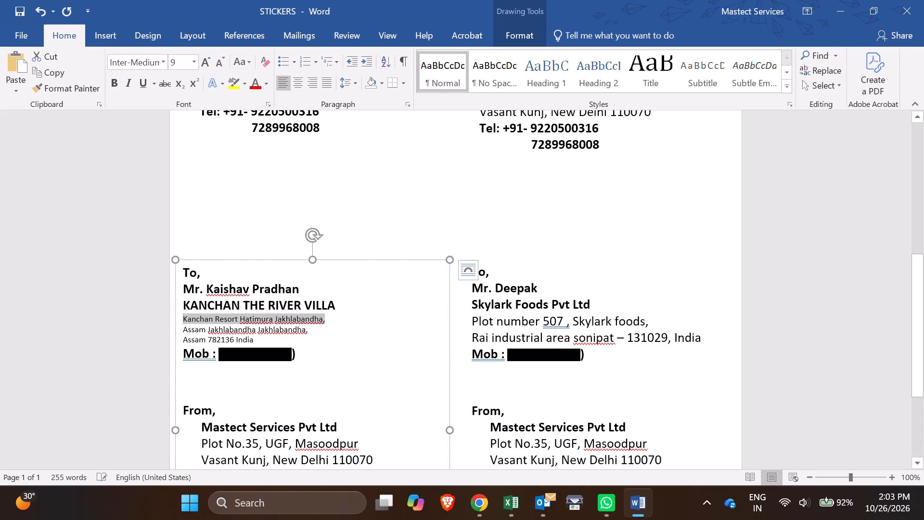
triple_click(207, 63)
left_click(207, 63)
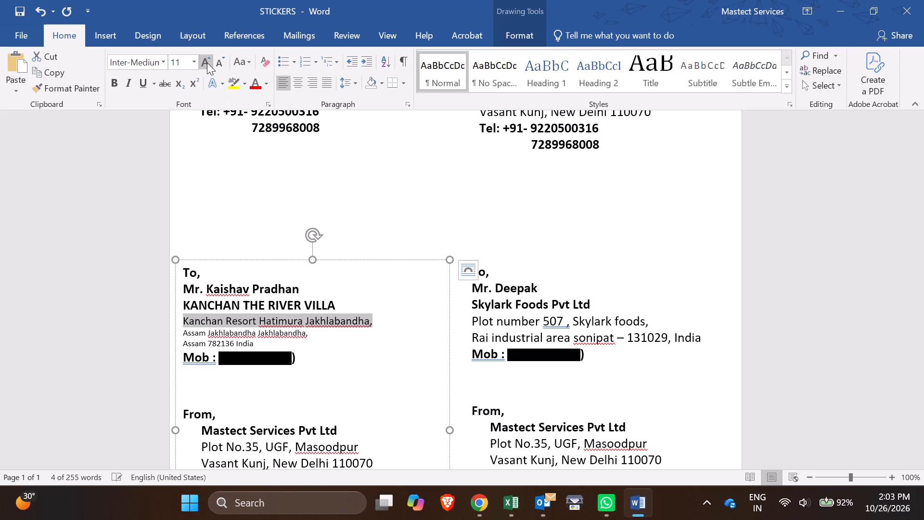
left_click(207, 63)
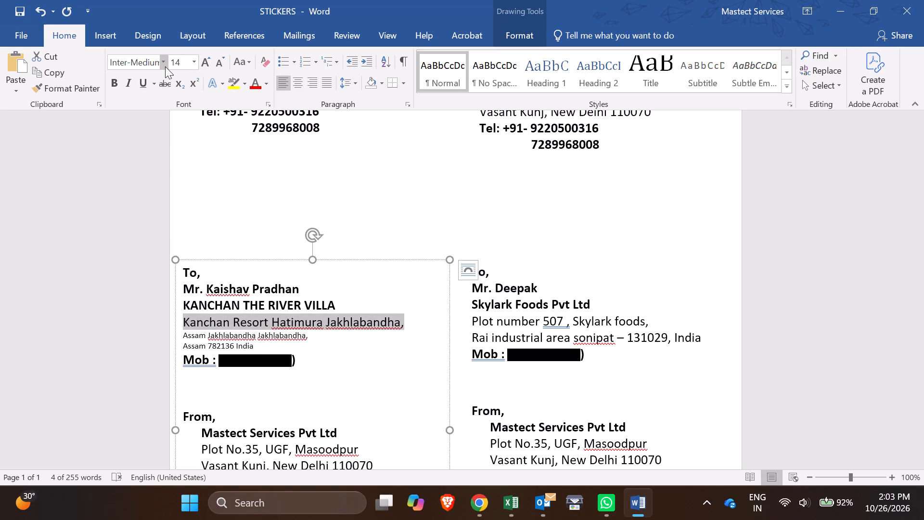
left_click(165, 66)
left_click(159, 113)
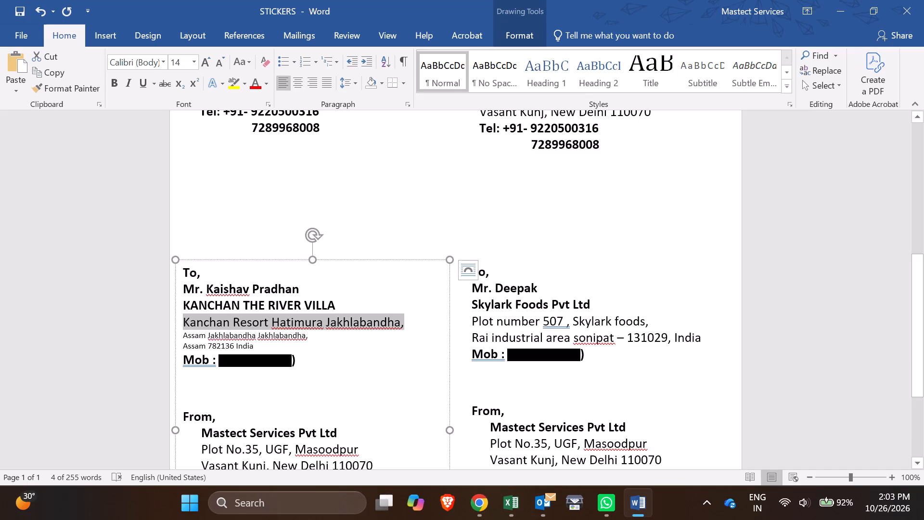
Format the second address line of the Kanchan The River Villa sticker, starting "Assam Jakhlabandha", as 14 pt Calibri (Body).
left_click(185, 335)
key("Left")
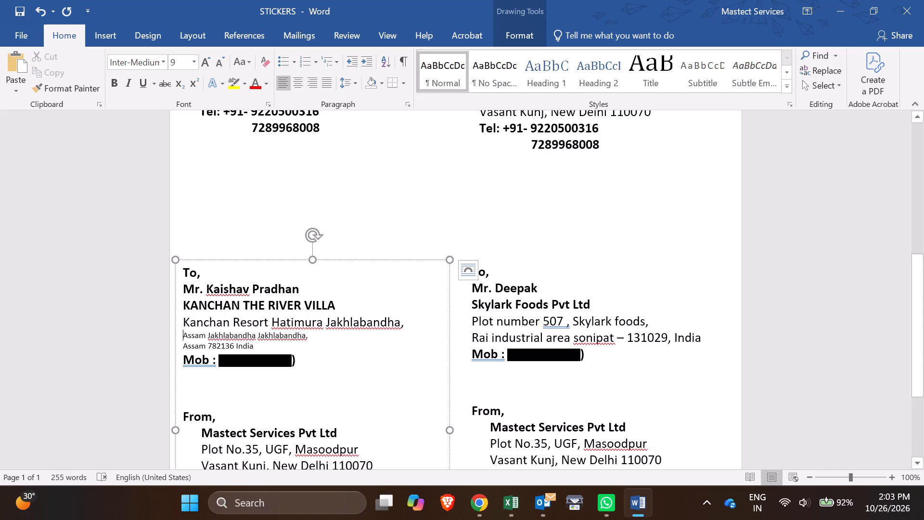
key("shift+Down")
key("shift+Left")
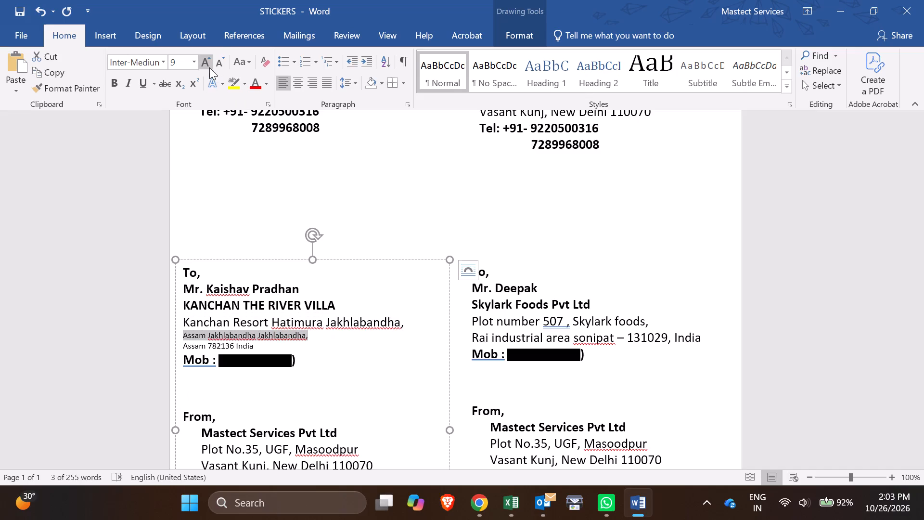
triple_click(209, 67)
left_click(209, 67)
left_click(209, 67)
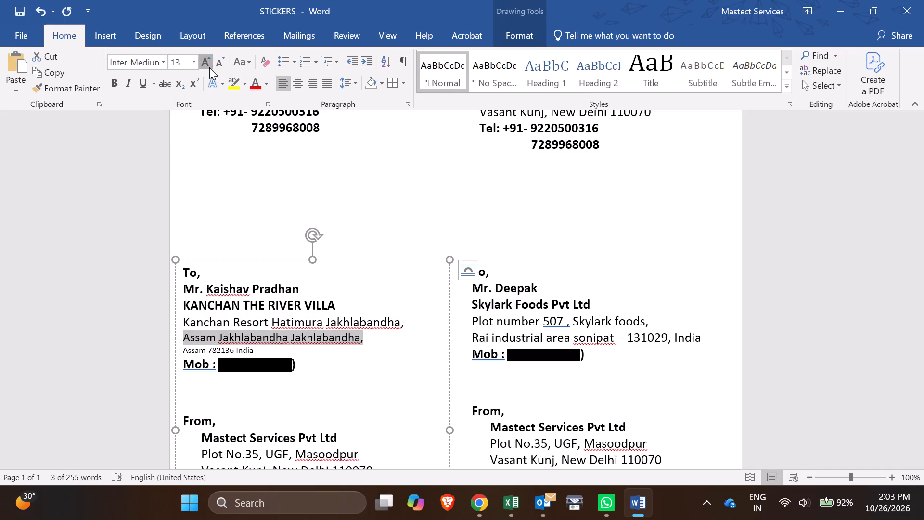
left_click(165, 67)
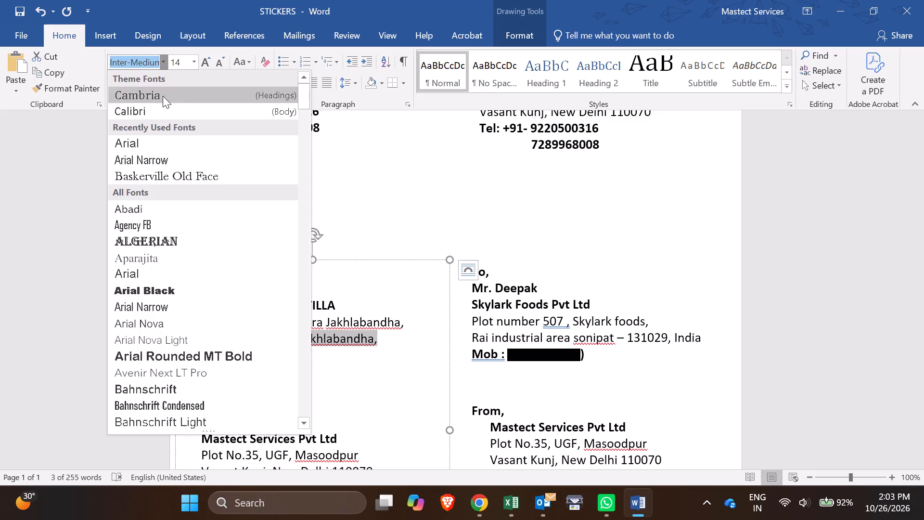
left_click(164, 109)
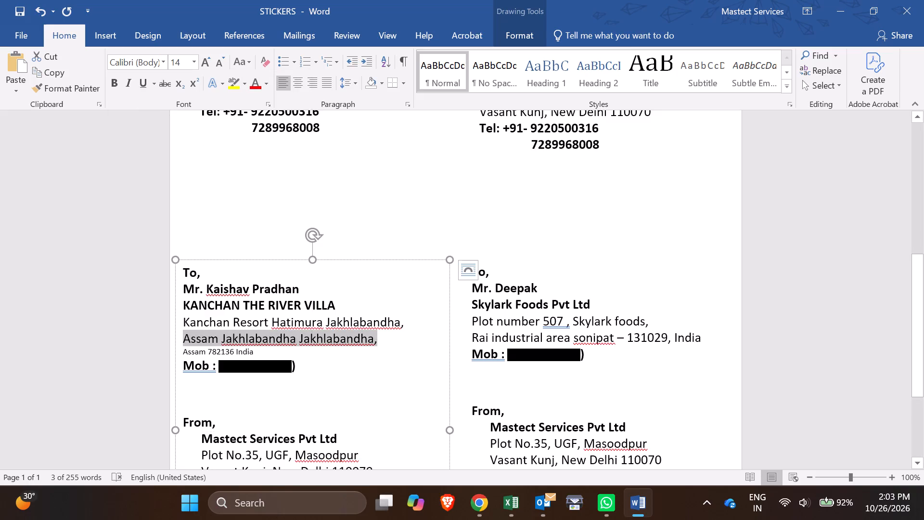
Format the postal-code line of the Kanchan The River Villa sticker, ending in "India", as 14 pt Calibri (Body).
left_click(182, 351)
key("shift+Down")
key("shift+Left")
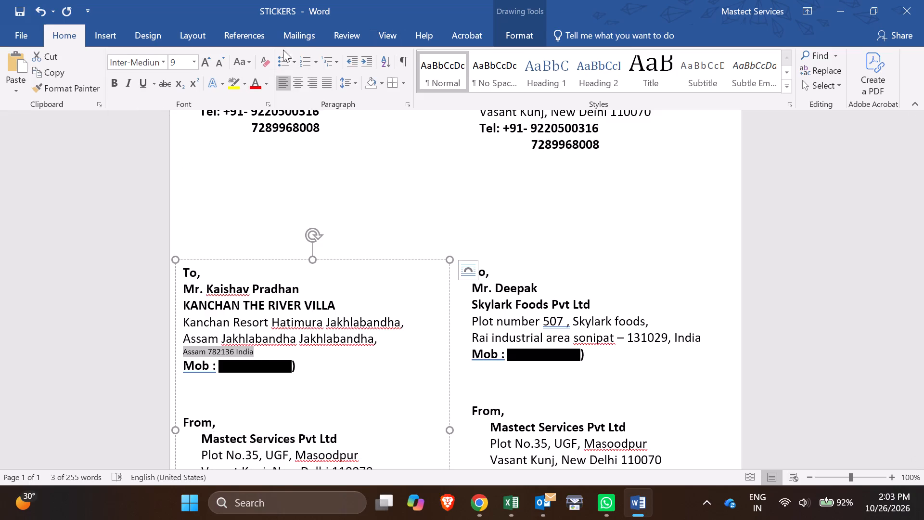
triple_click(203, 62)
left_click(203, 62)
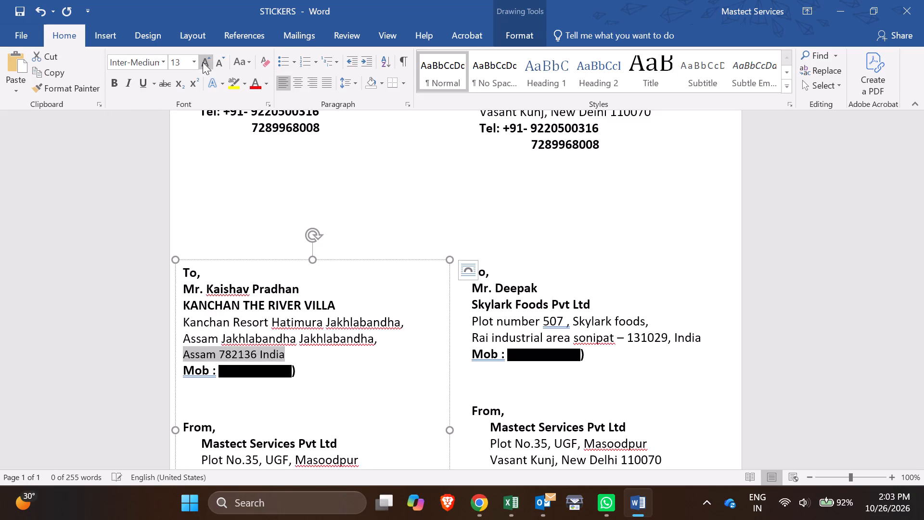
left_click(203, 62)
left_click(163, 67)
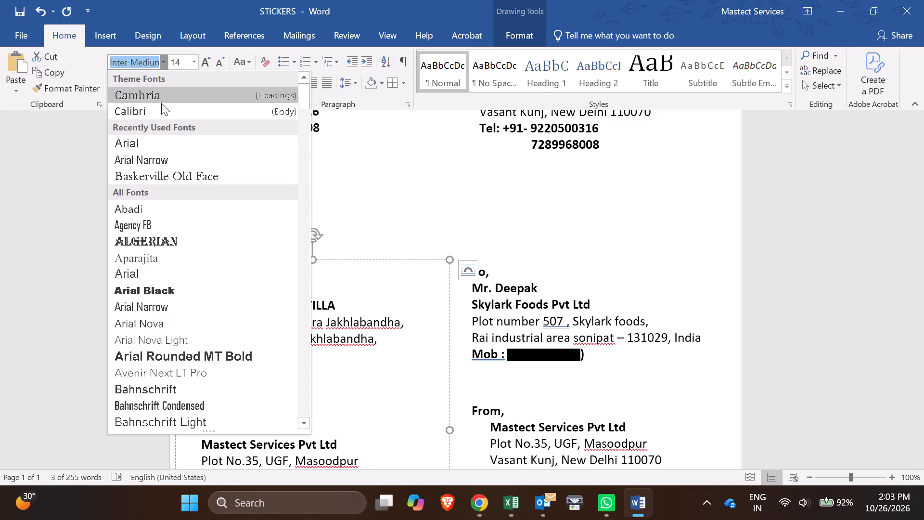
left_click(161, 108)
Place the text cursor just before "India" in the Kanchan The River Villa sticker's postal-code line.
left_click(304, 359)
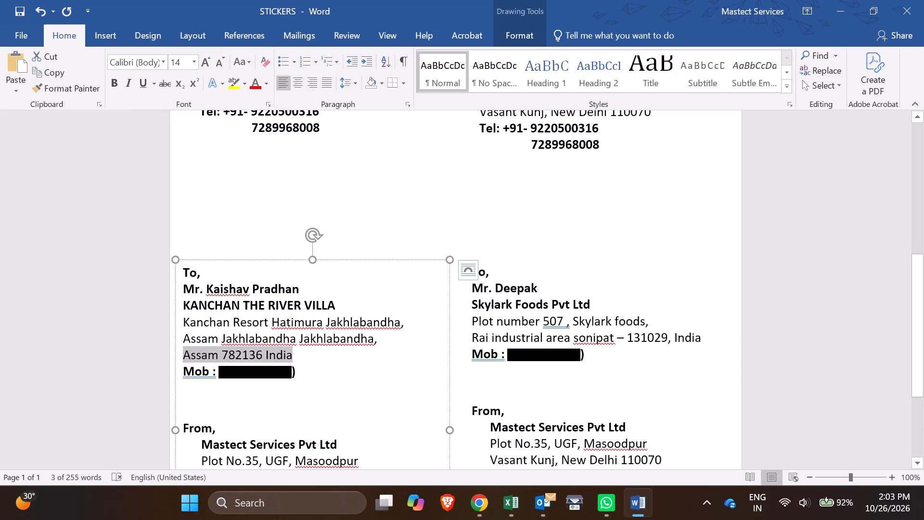
key("Left")
key("Left")
key("Left")
key("Left")
key("Left")
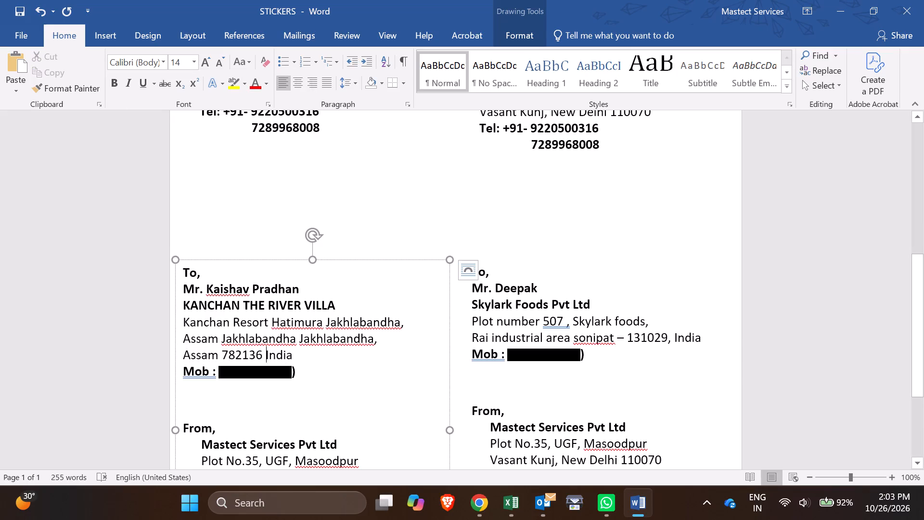
key("Left")
key("Left")
key("Left")
key("Left")
key("Left")
key("Left")
key("Left")
type("-")
key("space")
key("Right")
key("Right")
key("Right")
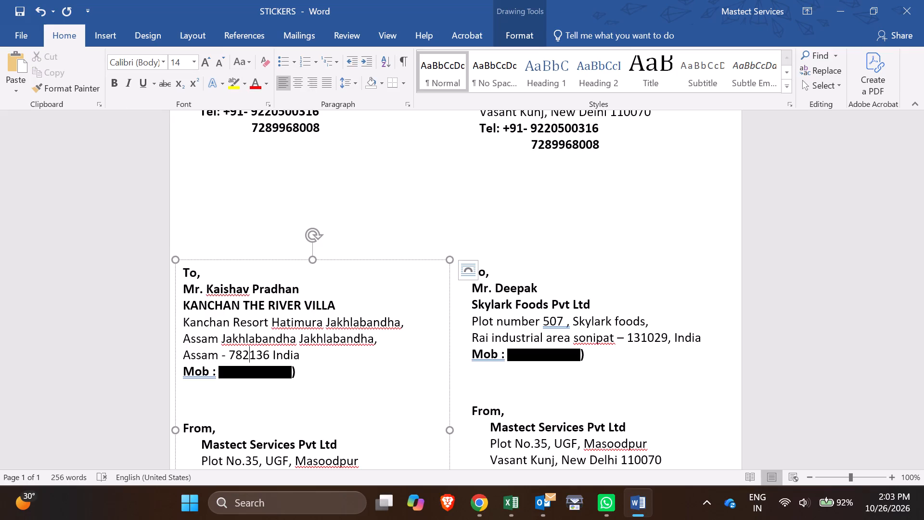
key("Right")
key("Right")
key("Right")
key("comma")
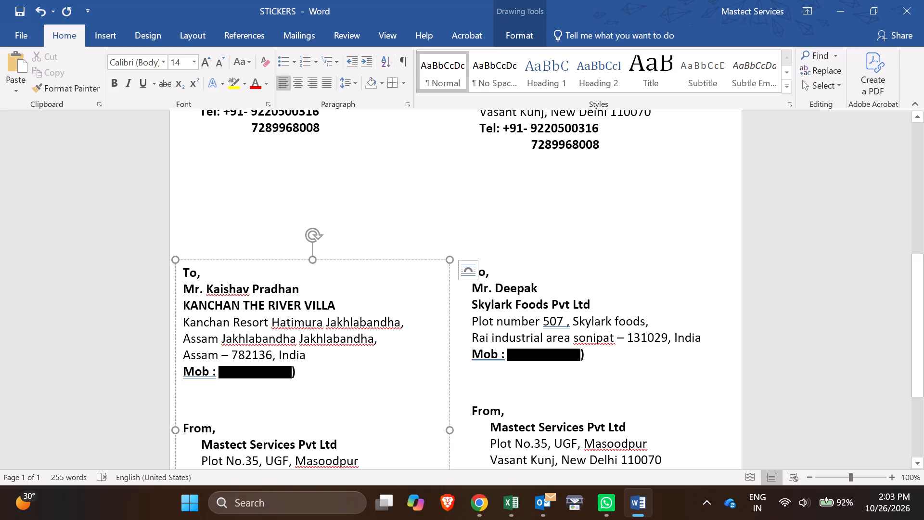
left_click(354, 365)
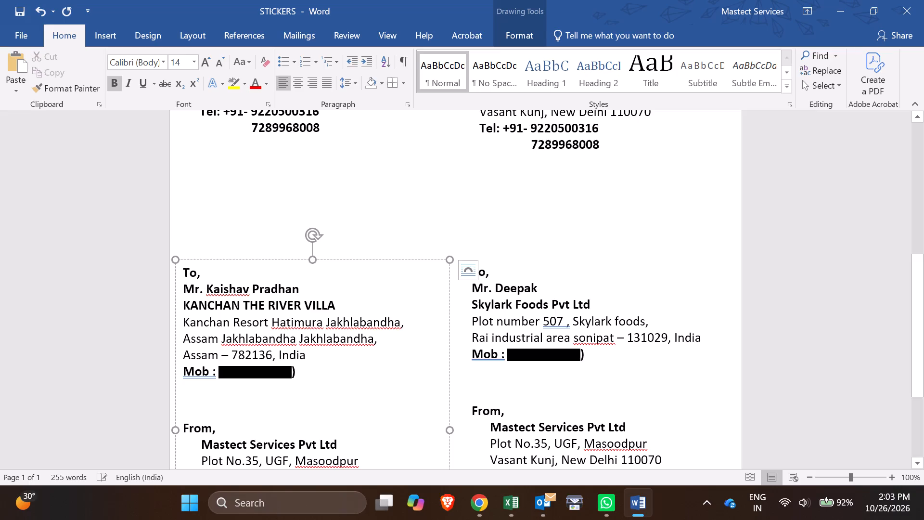
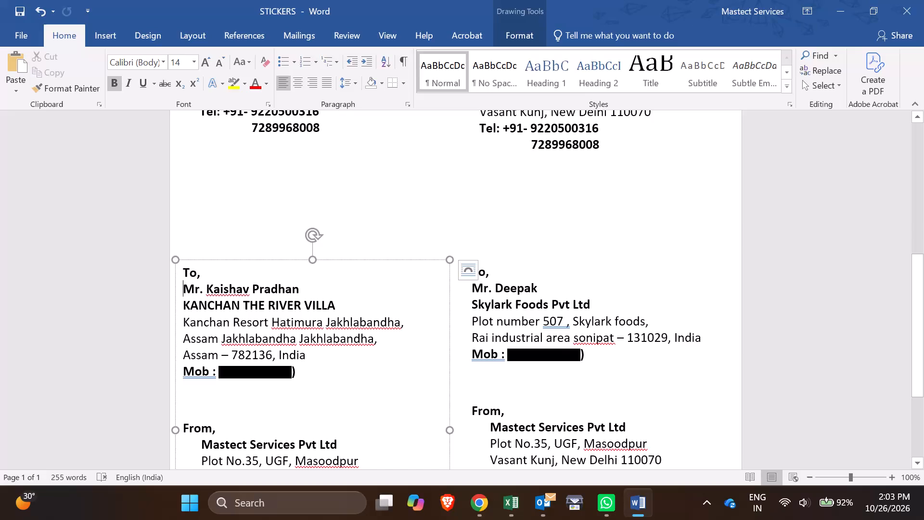
Replace the Skylark Foods sticker's recipient details with a copy of the Kanchan The River Villa recipient block, from the name through the mobile line.
key("shift+Down")
key("shift+Down")
key("shift+Down")
key("shift+Down")
key("shift+Down")
key("shift+Down")
key("shift+Left")
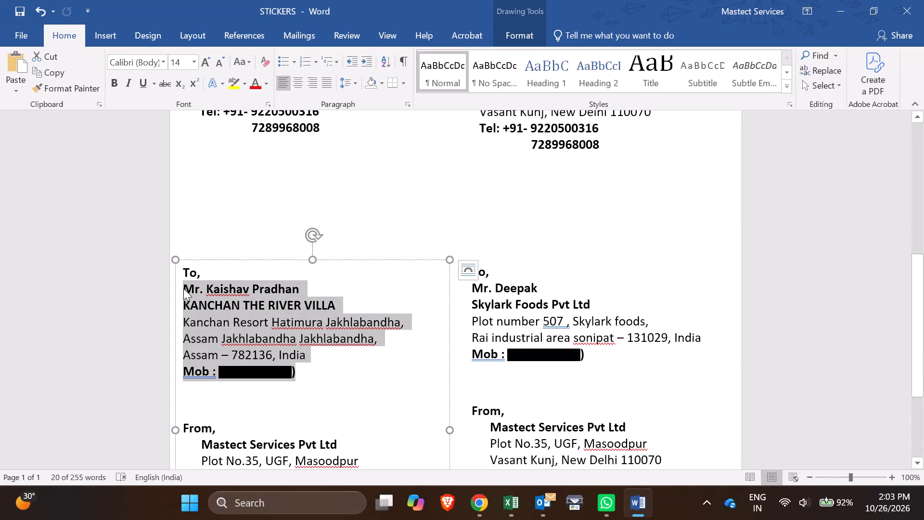
key("ctrl+c")
left_click(473, 293)
key("shift+Down")
key("shift+Down")
key("shift+Down")
key("shift+Down")
key("shift+Down")
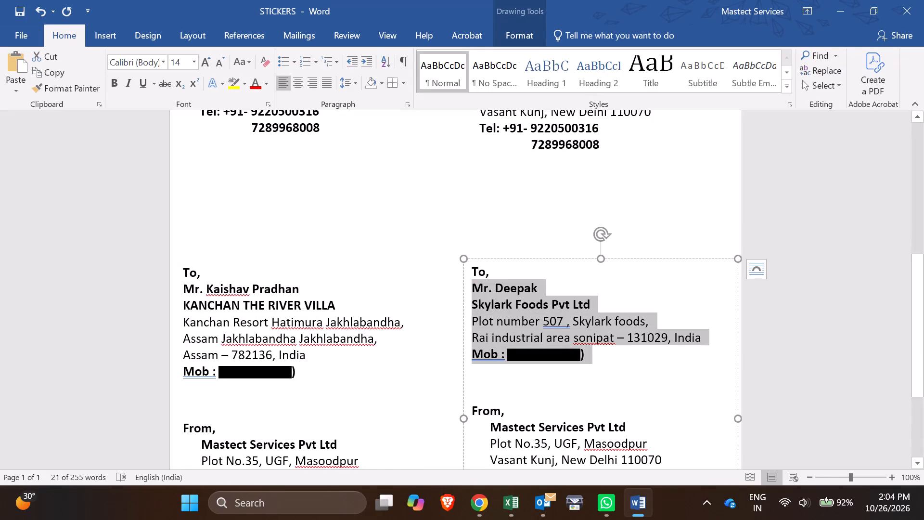
key("shift+Left")
key("ctrl+v")
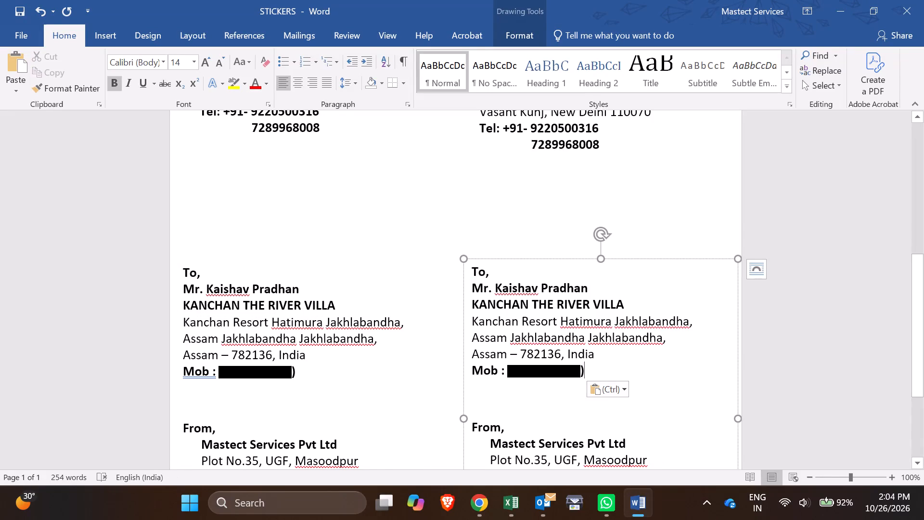
Save the STICKERS document.
key("ctrl+s")
key("ctrl+s")
key("ctrl+s")
left_click(333, 341)
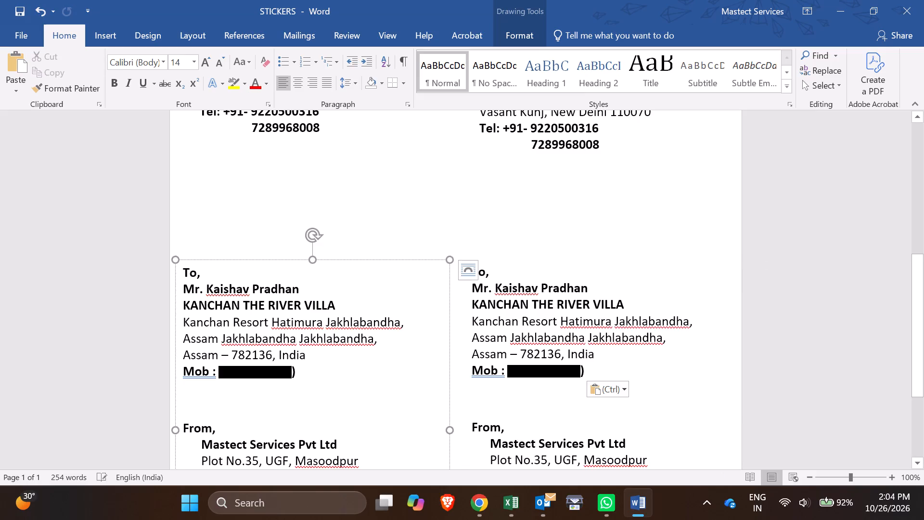
scroll(333, 341, "up", 10)
key("ctrl+s")
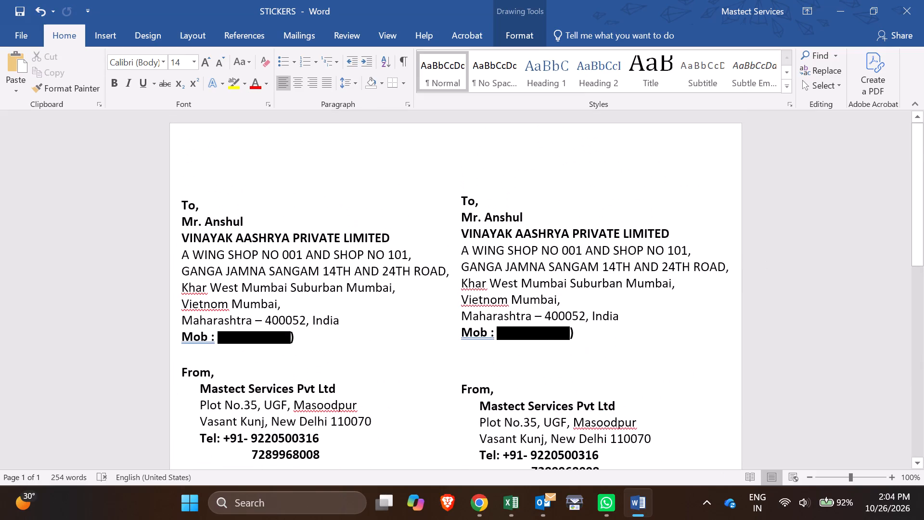
Open the print preview of the STICKERS document.
key("ctrl+p")
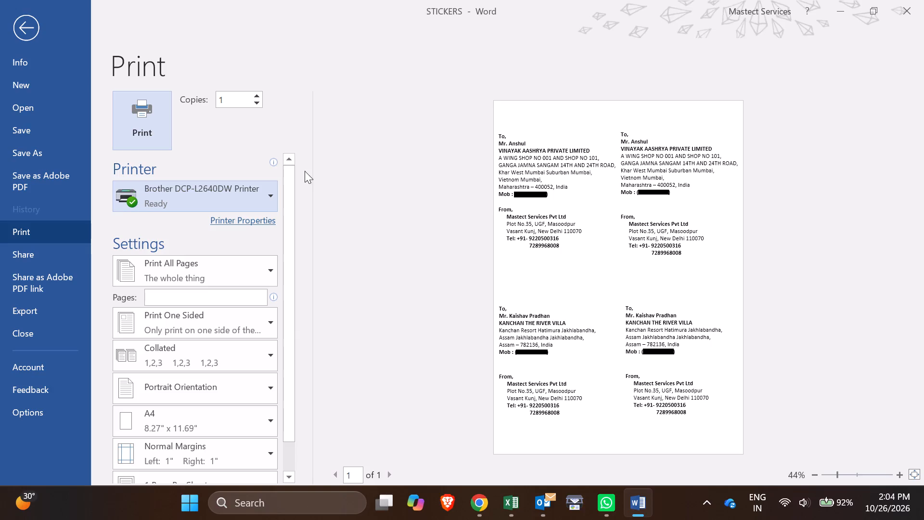
Switch to the WhatsApp window with the quotation.
key("alt+Tab")
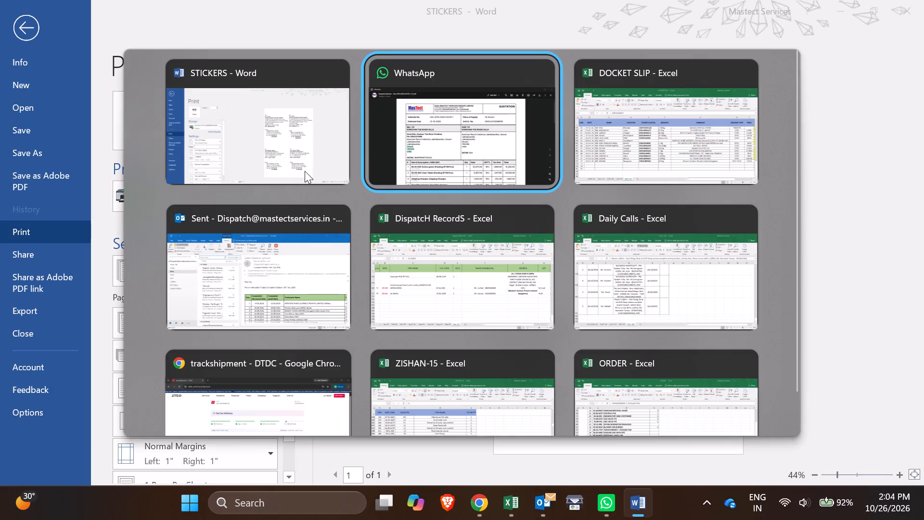
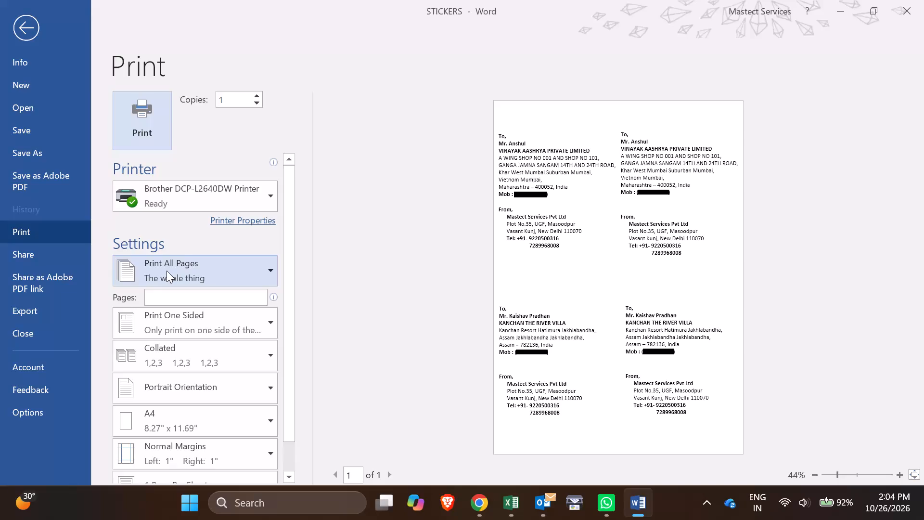
Print one copy of all pages of the STICKERS document on the Brother DCP-L2640DW printer.
left_click(152, 119)
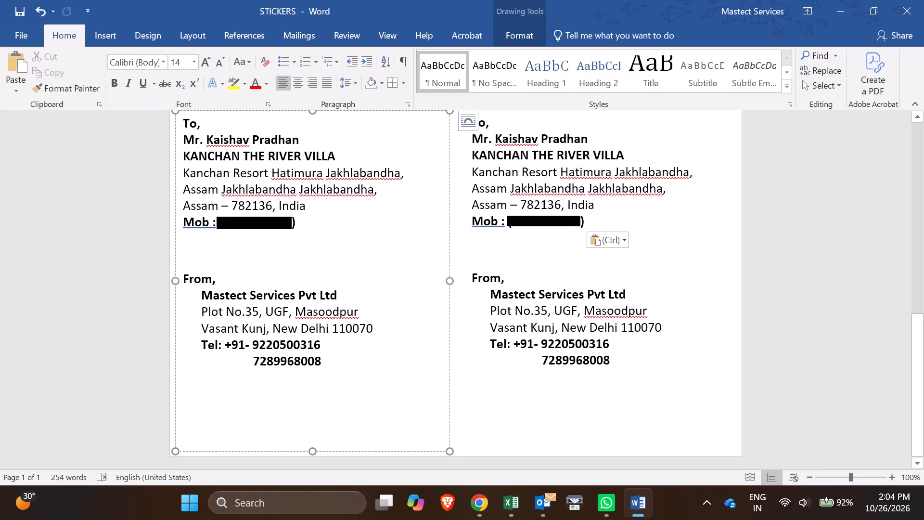
Save the STICKERS document with the Vinayak Aashrya and Kanchan The River Villa address stickers.
scroll(455, 229, "up", 11)
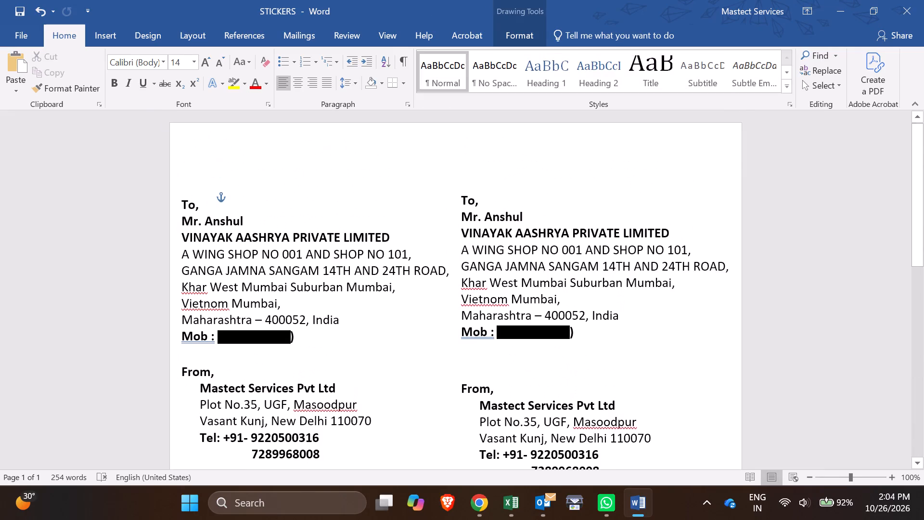
scroll(455, 229, "up", 3)
key("ctrl+s")
key("ctrl+s")
key("ctrl+s")
key("ctrl+s")
key("ctrl+s")
key("ctrl+s")
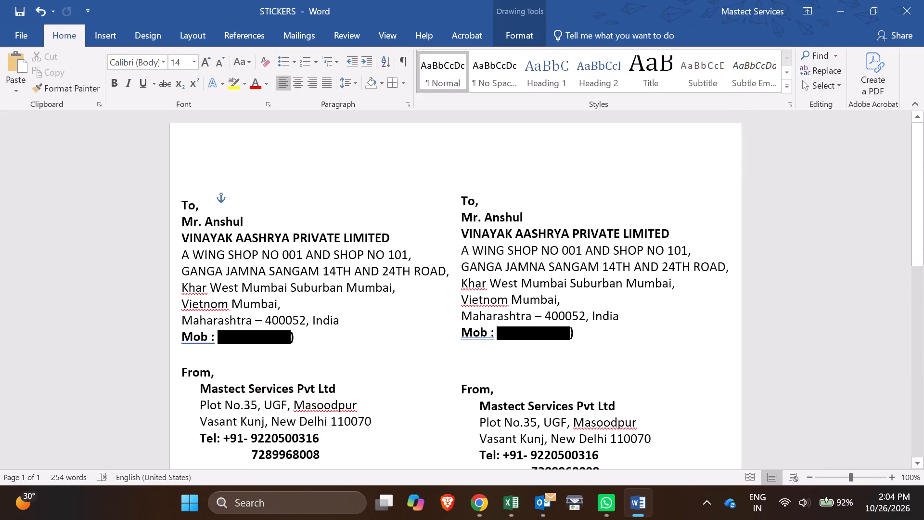
scroll(455, 229, "up", 1)
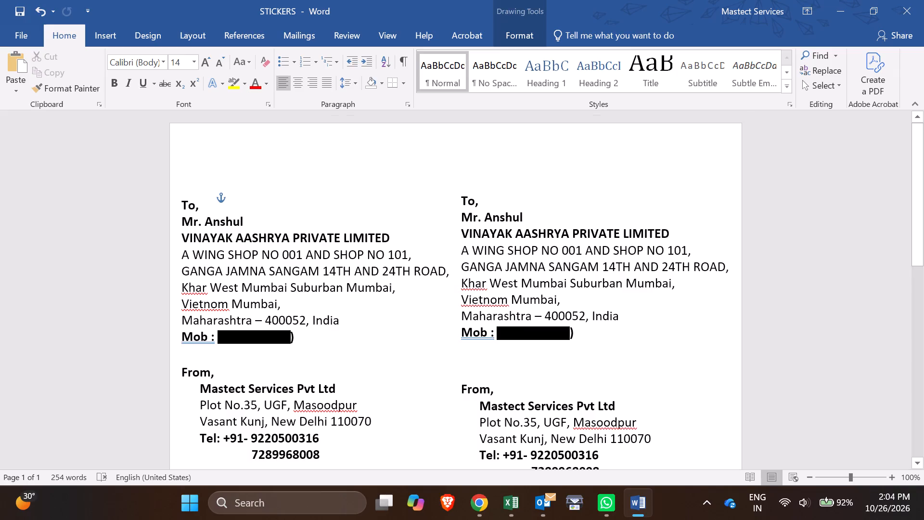
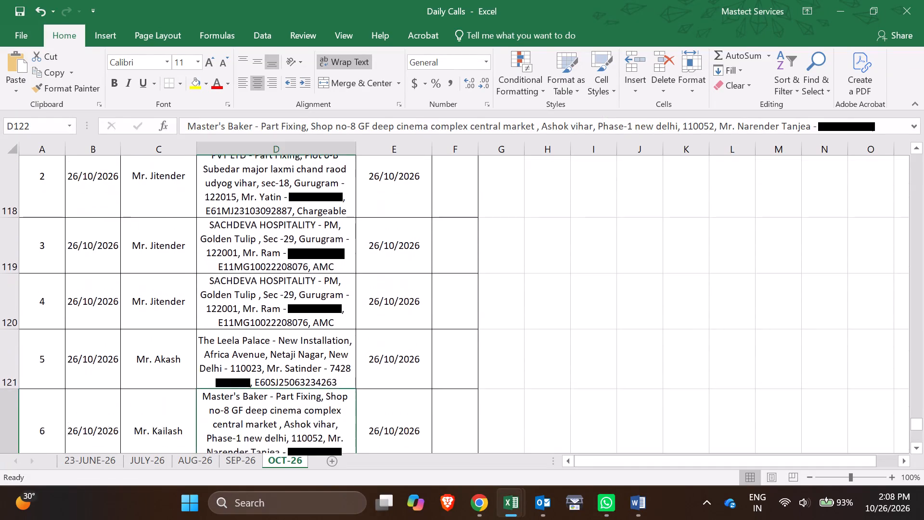
Enter the remark "Not done, table not available" in column F for The Leela Palace new installation call on the OCT-26 sheet.
left_click(446, 370)
scroll(446, 370, "down", 2)
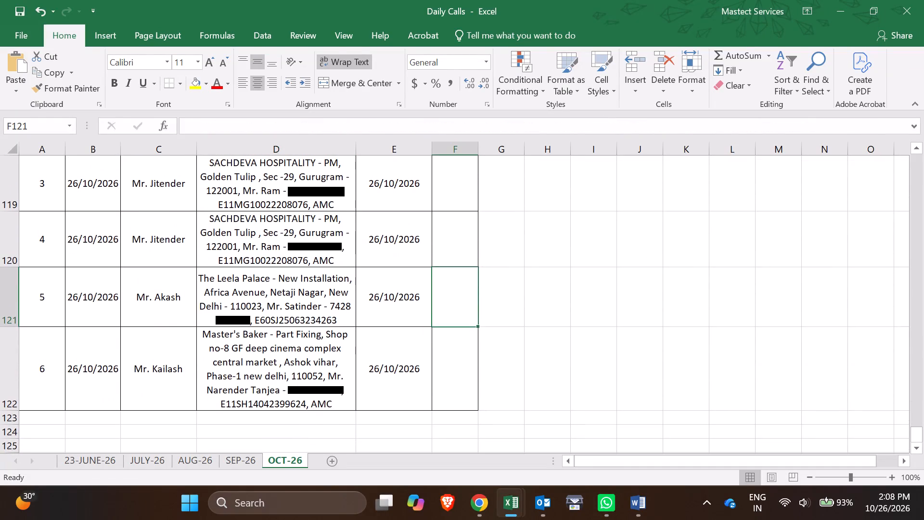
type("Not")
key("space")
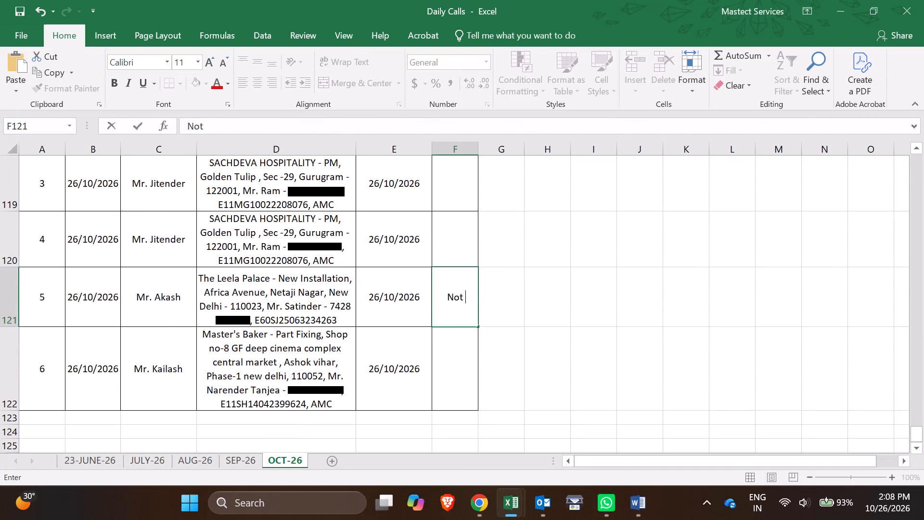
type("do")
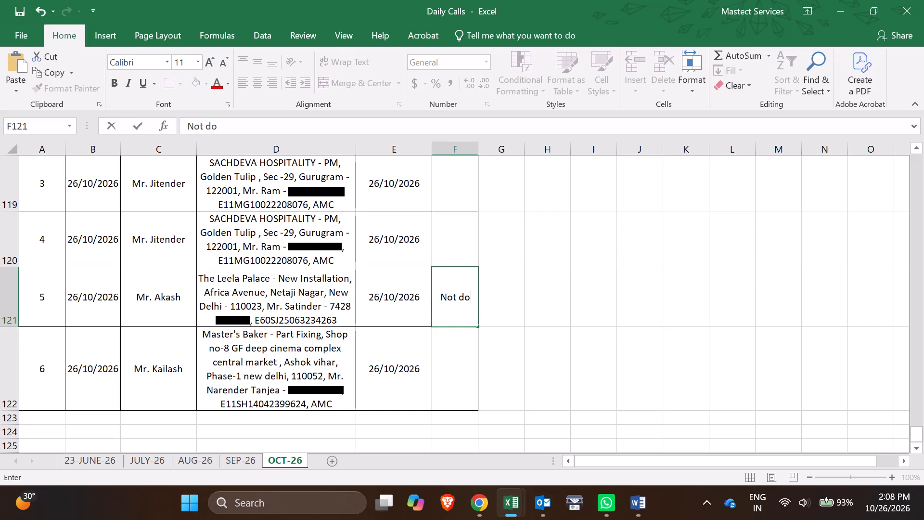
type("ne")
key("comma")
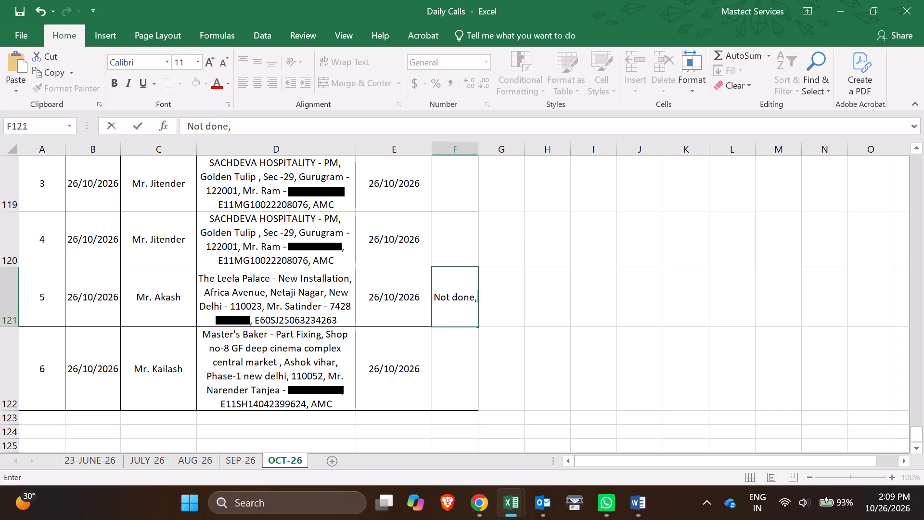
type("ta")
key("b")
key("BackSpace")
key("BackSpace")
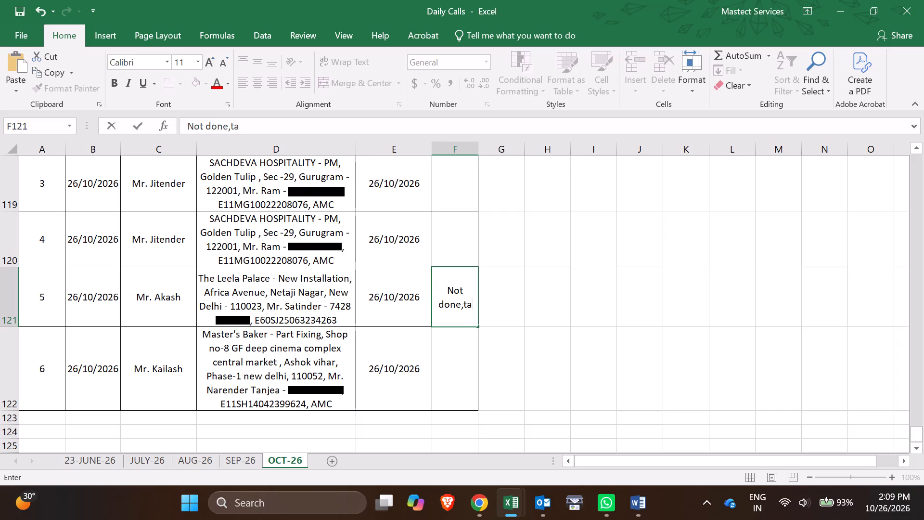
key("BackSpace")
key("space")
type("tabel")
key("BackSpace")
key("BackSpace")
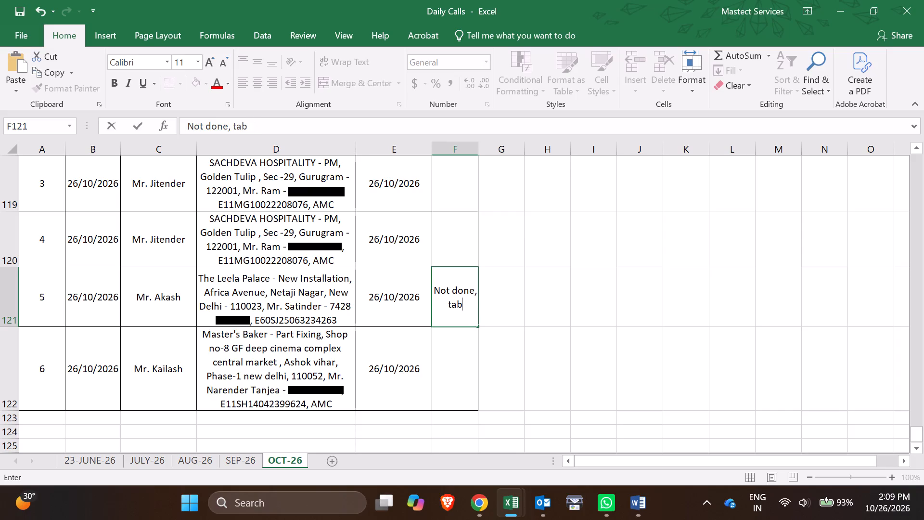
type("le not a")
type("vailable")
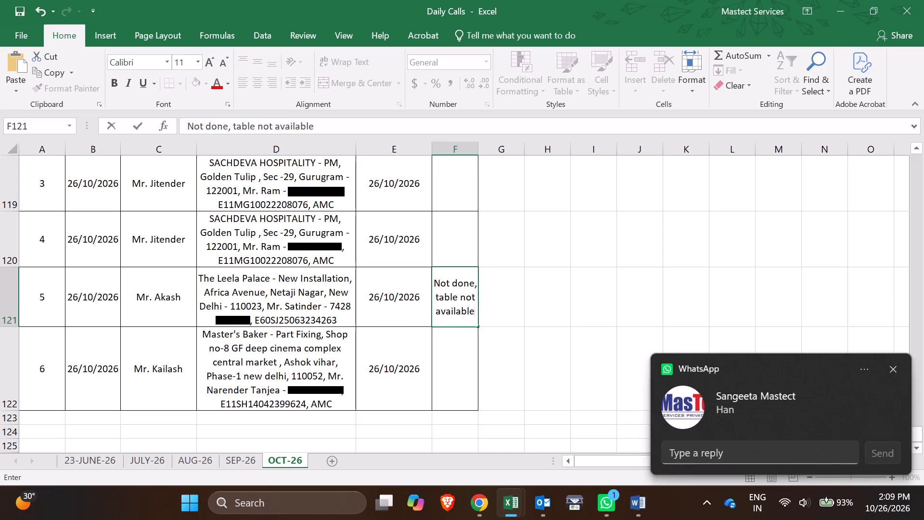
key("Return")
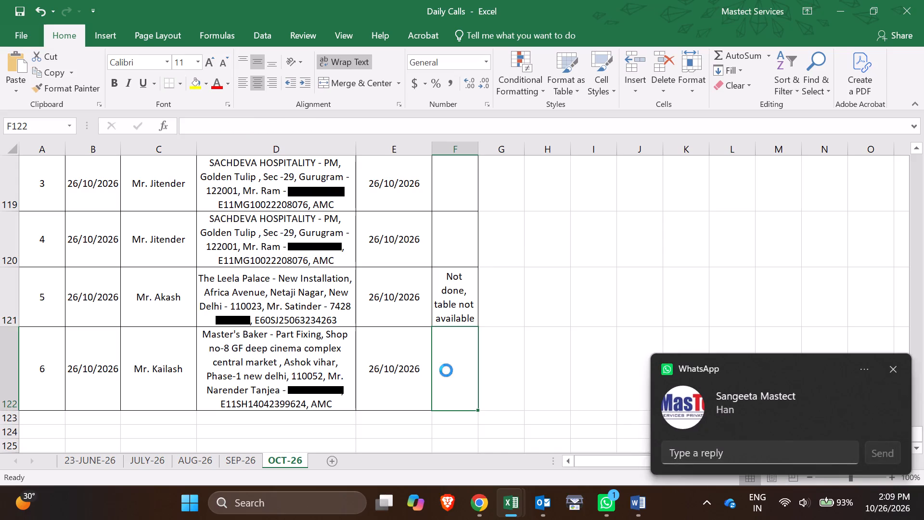
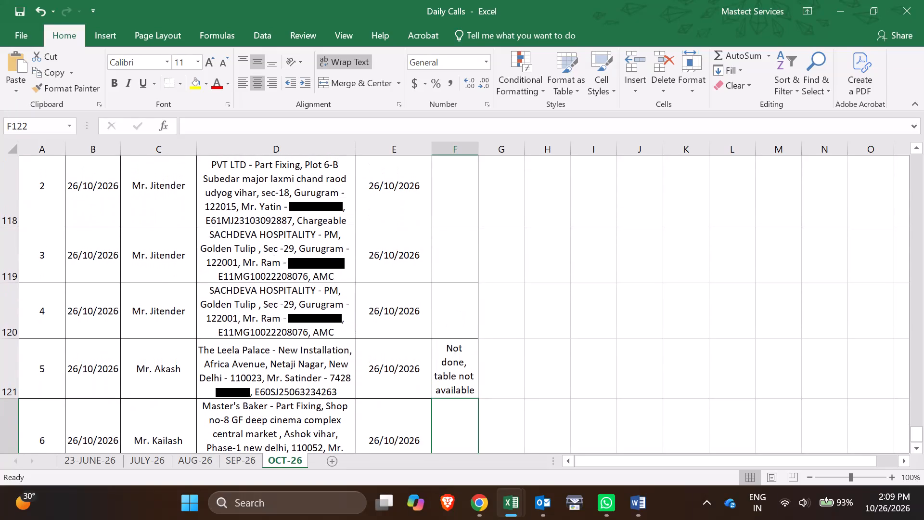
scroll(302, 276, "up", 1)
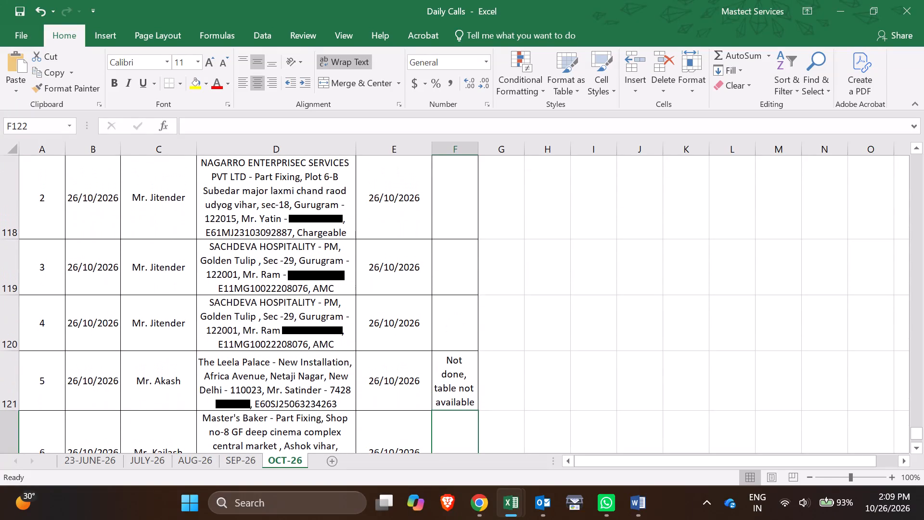
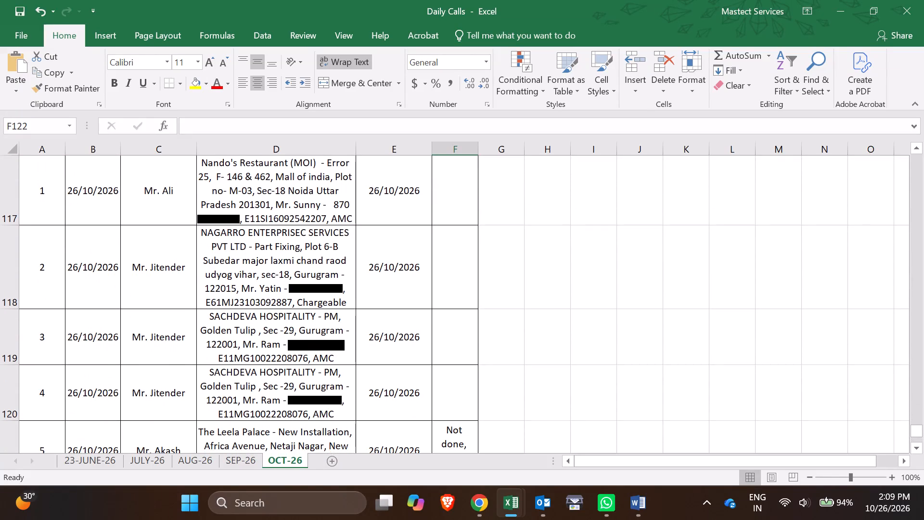
Select the empty remark cell for the Nagarro part-fixing call dated 26/10/2026 in the OCT-26 sheet.
left_click(473, 279)
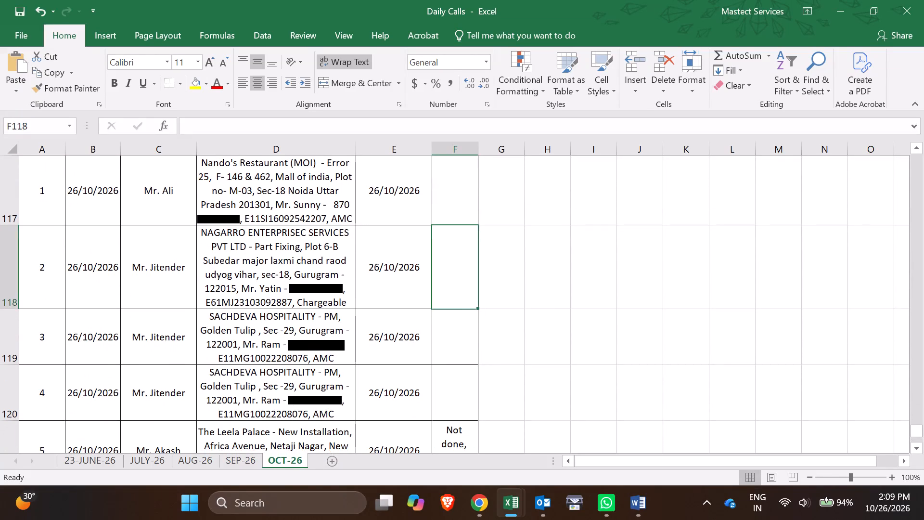
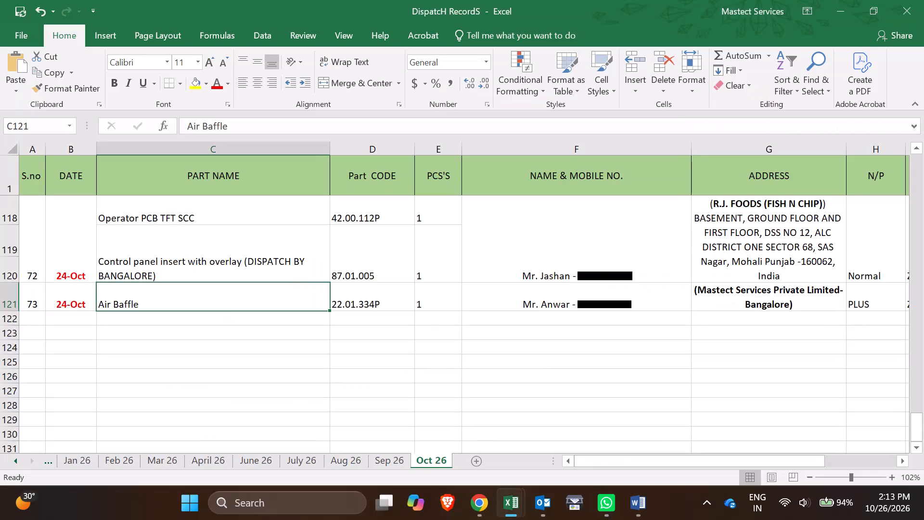
Start a search of the October dispatch records with the search term cleared.
key("BackSpace")
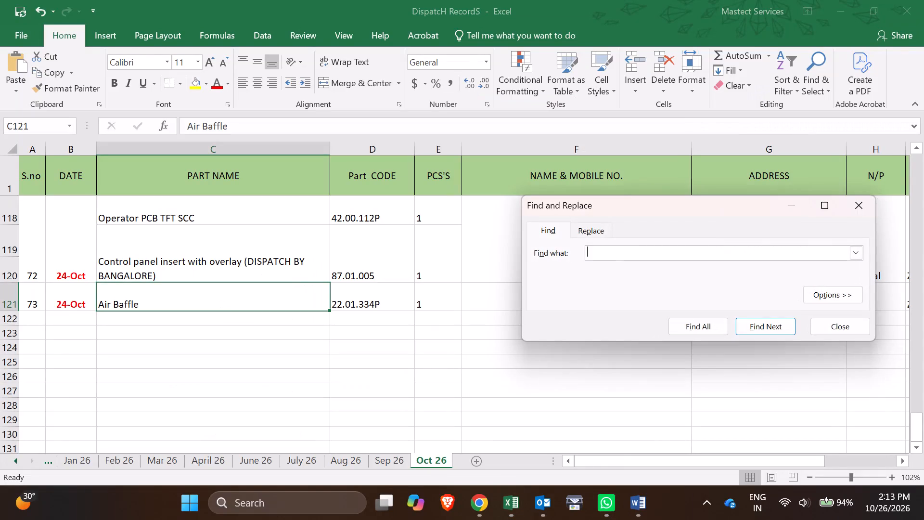
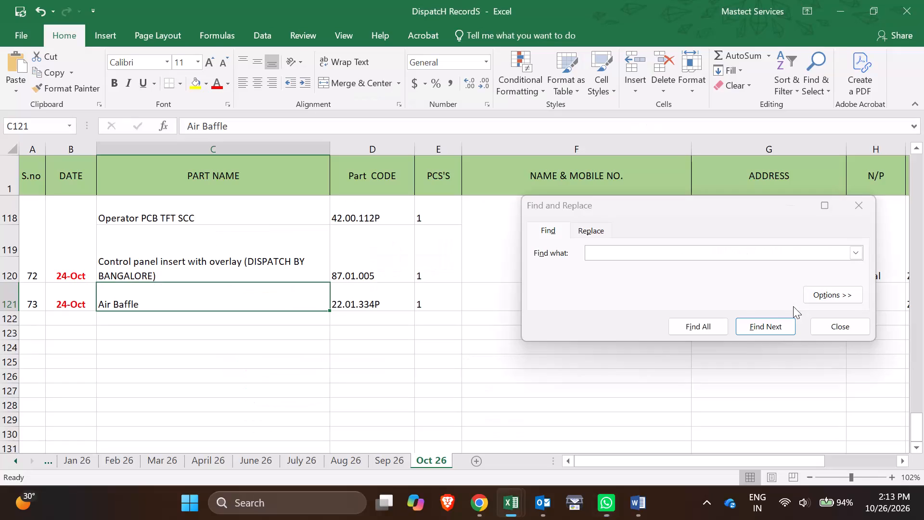
Search the Oct 26, Sep 26 and Aug 26 sheets of the dispatch records for "sago".
left_click(676, 252)
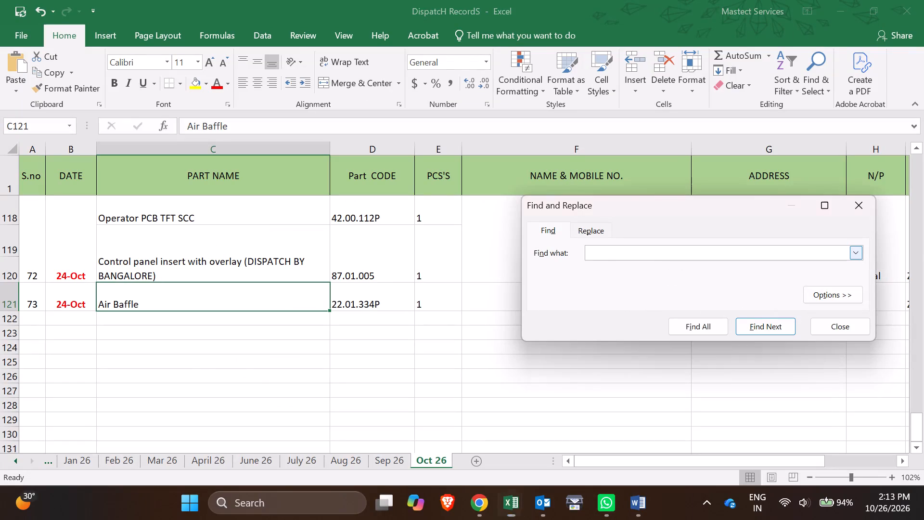
type("sago")
key("Return")
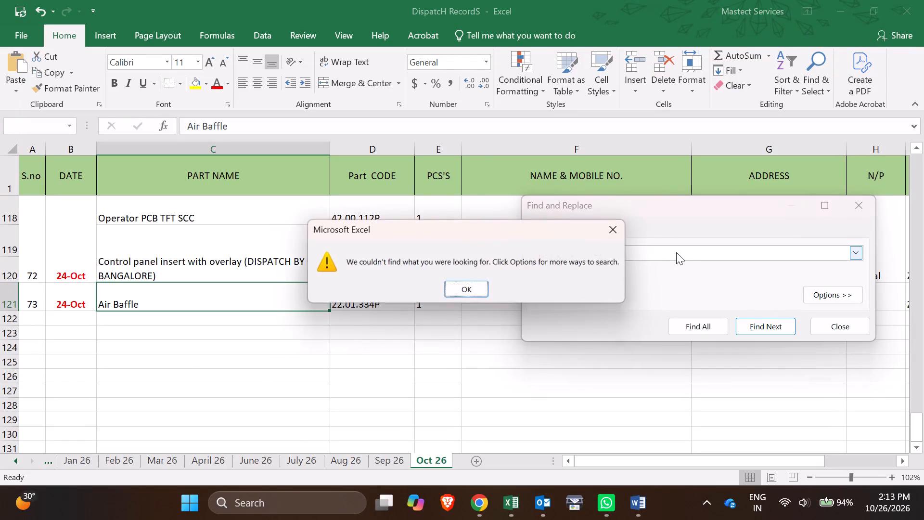
key("Return")
left_click(409, 456)
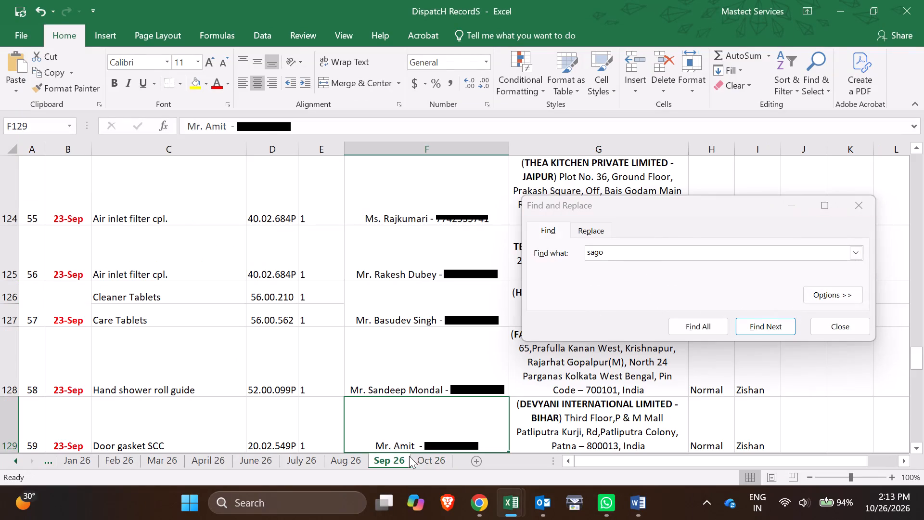
left_click(751, 324)
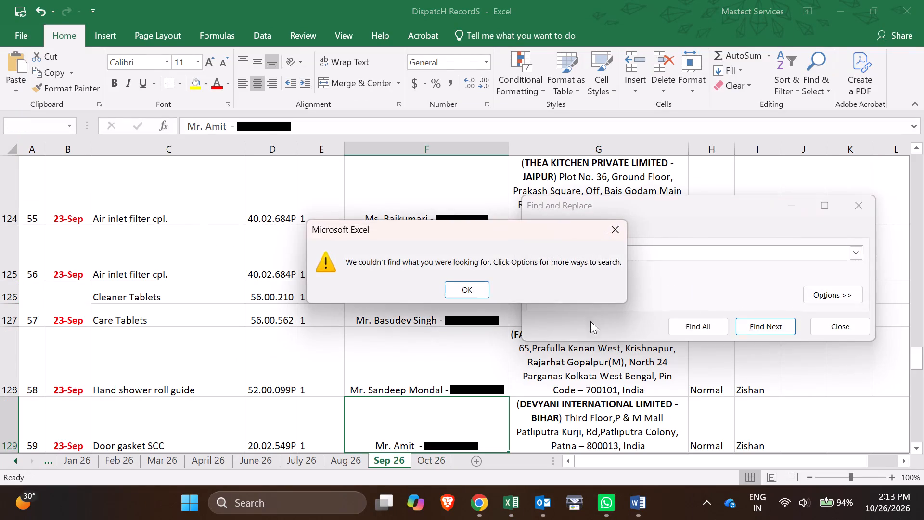
left_click(476, 286)
left_click(345, 461)
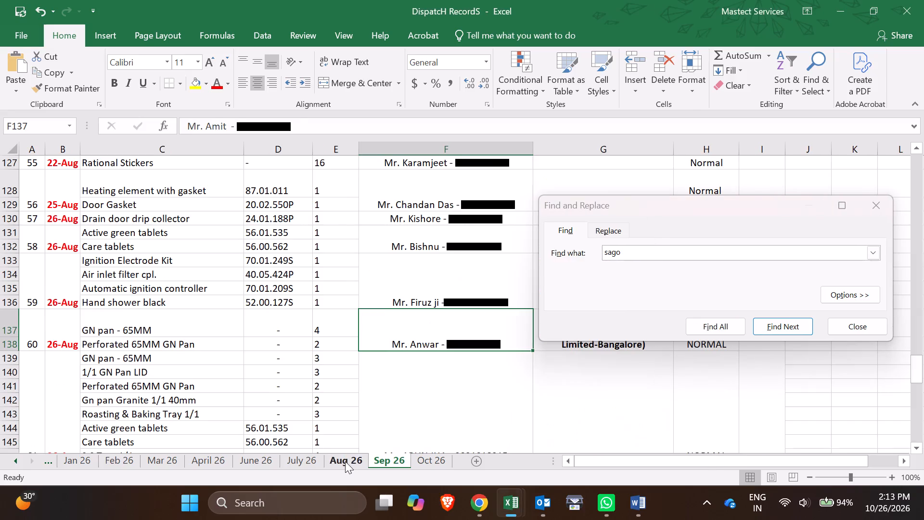
left_click(779, 326)
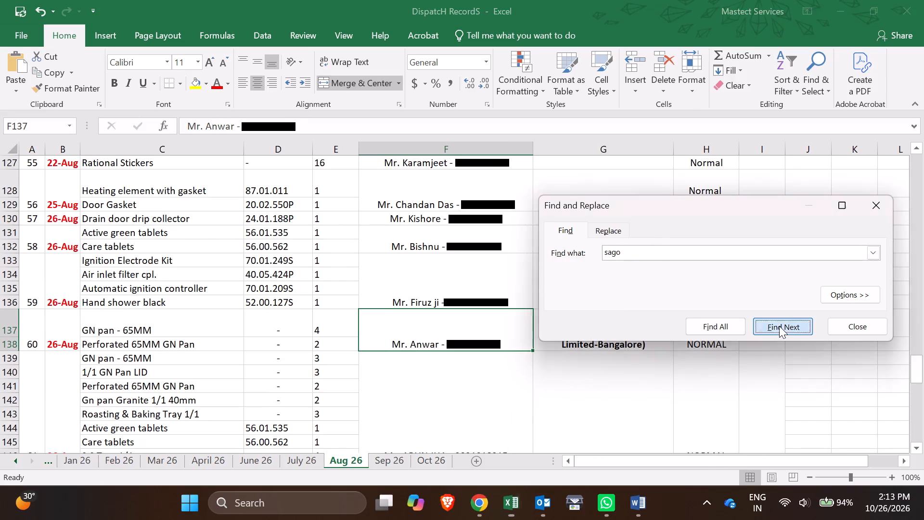
left_click(476, 294)
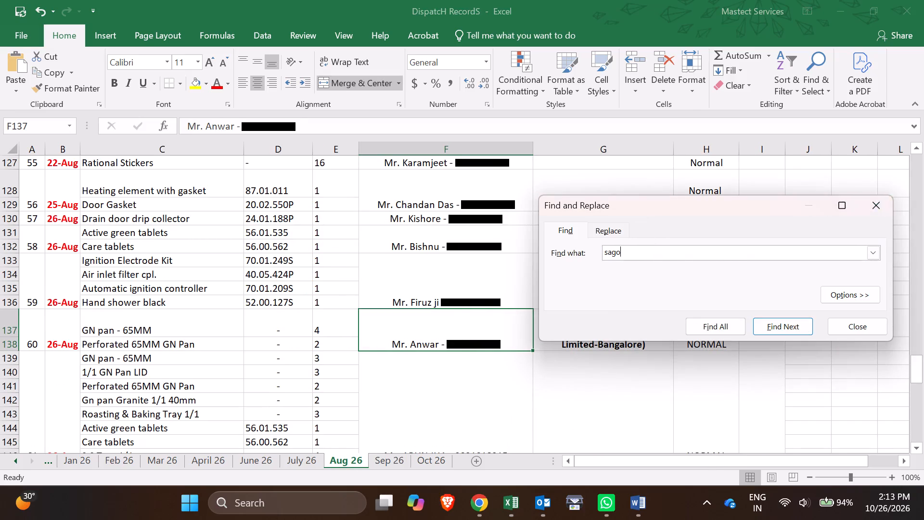
left_click(868, 207)
left_click(629, 254)
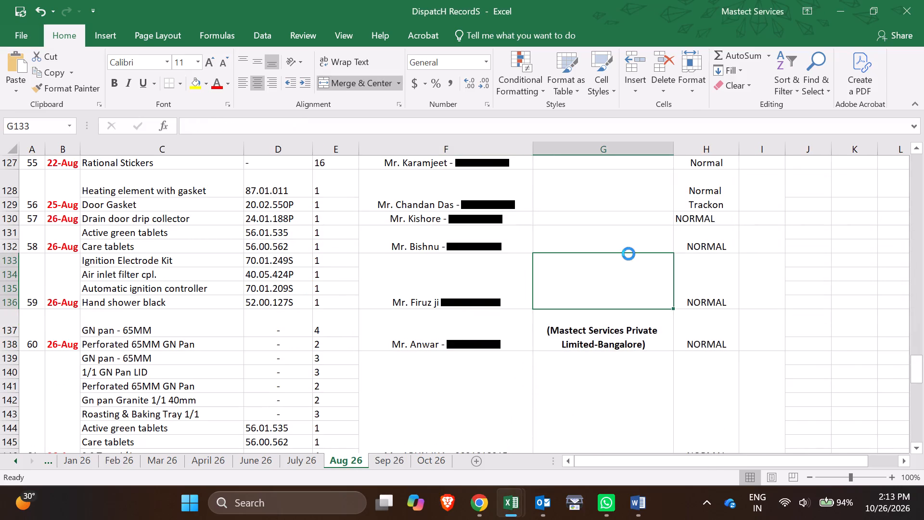
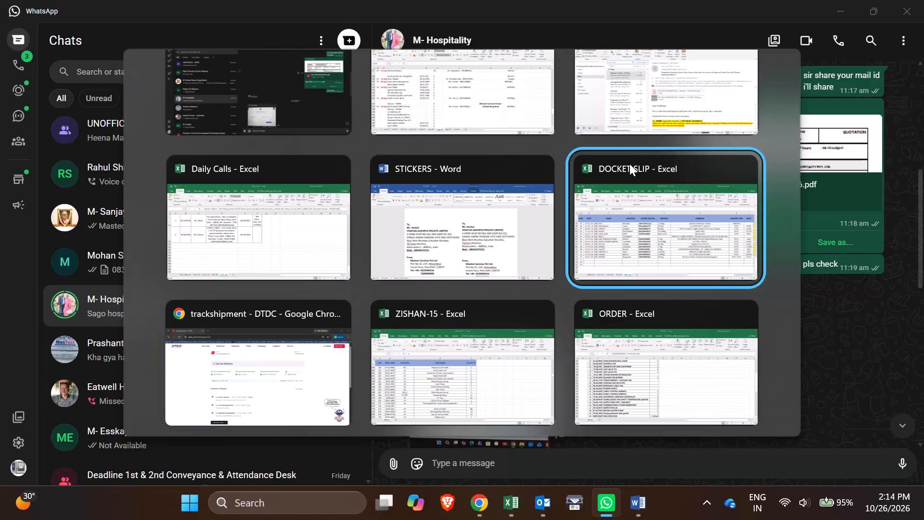
Switch to the DOCKET SLIP workbook and search its OCT-26, SEP-26 and AUG-26 sheets for "sago".
left_click(502, 267)
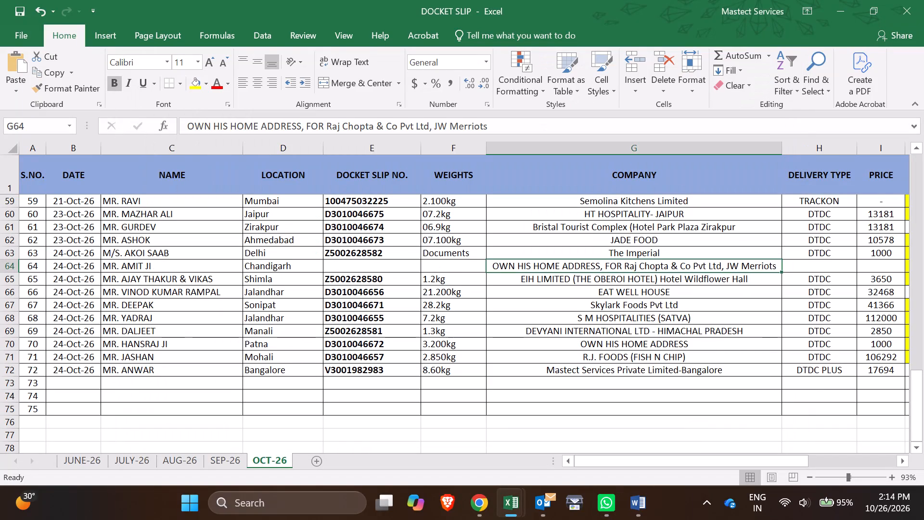
key("ctrl+f")
key("BackSpace")
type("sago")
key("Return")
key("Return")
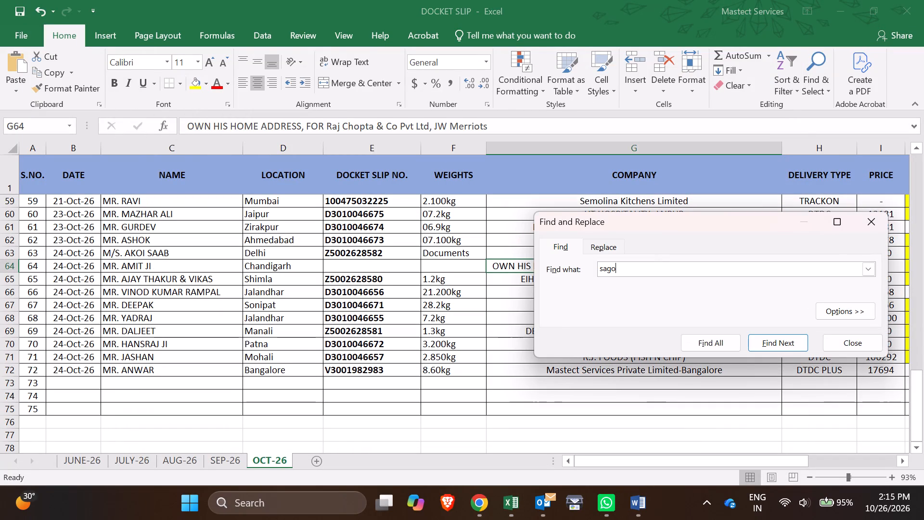
left_click(234, 458)
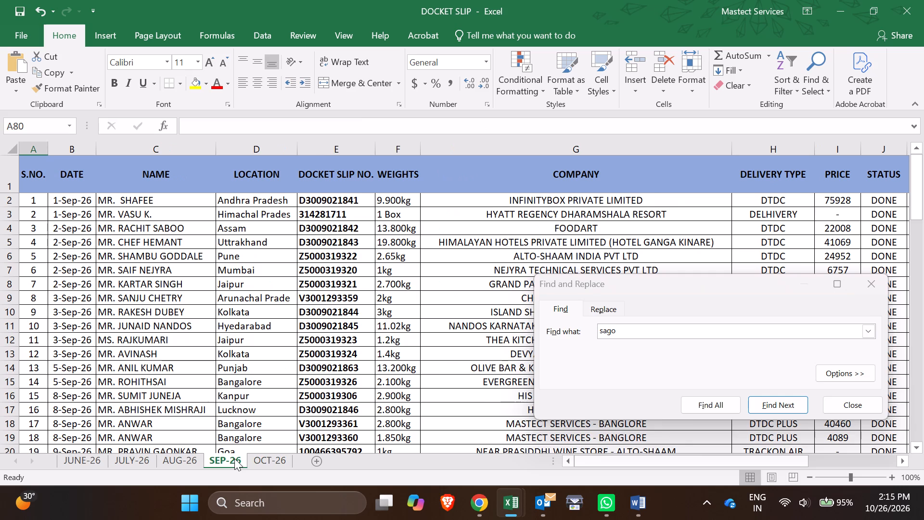
left_click(763, 400)
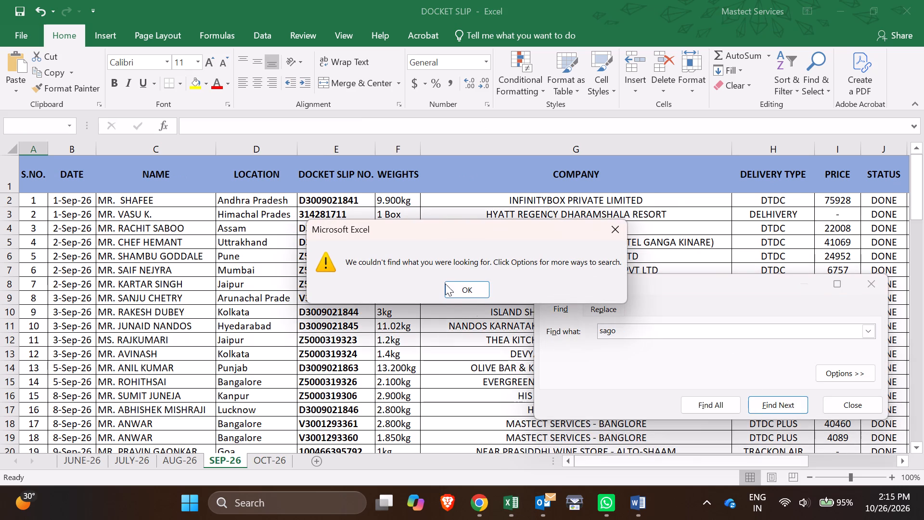
left_click(457, 289)
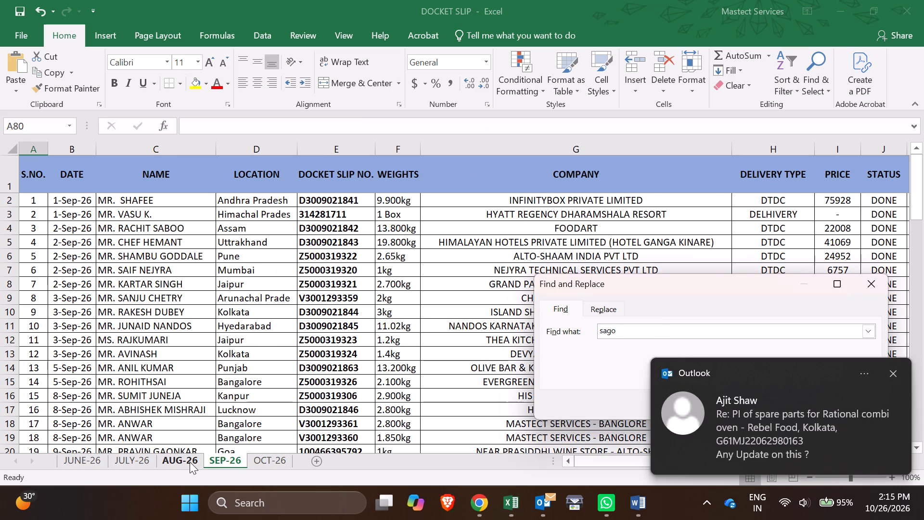
left_click(190, 462)
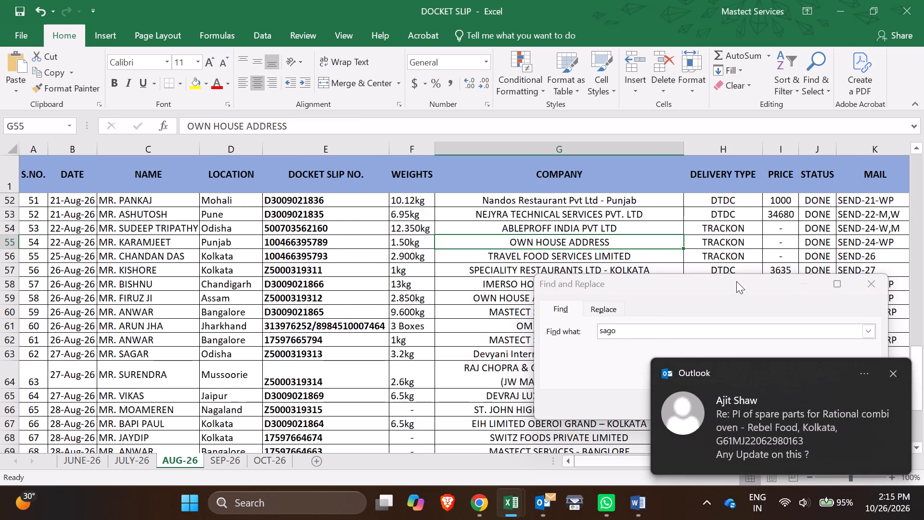
left_click(892, 373)
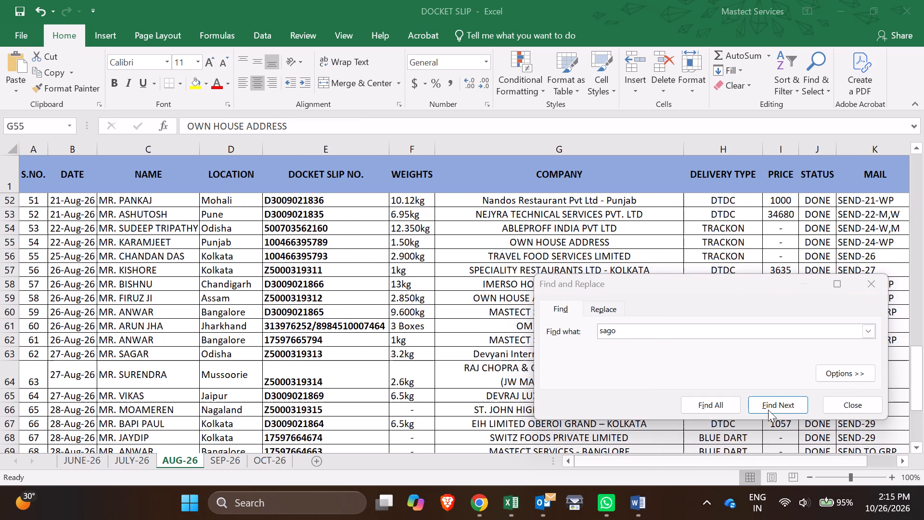
left_click(766, 409)
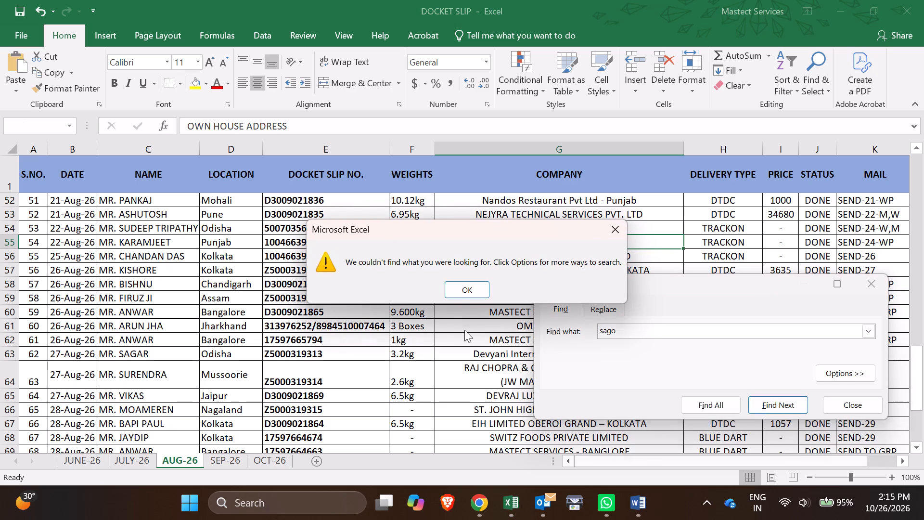
left_click(453, 288)
Search the JULY-26 sheet of the docket slip records for "sago" and close the search.
left_click(141, 456)
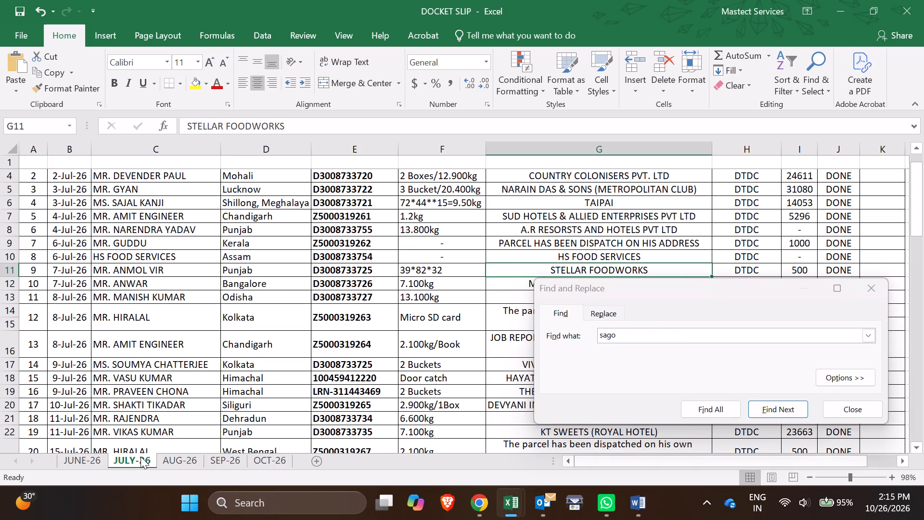
left_click(757, 409)
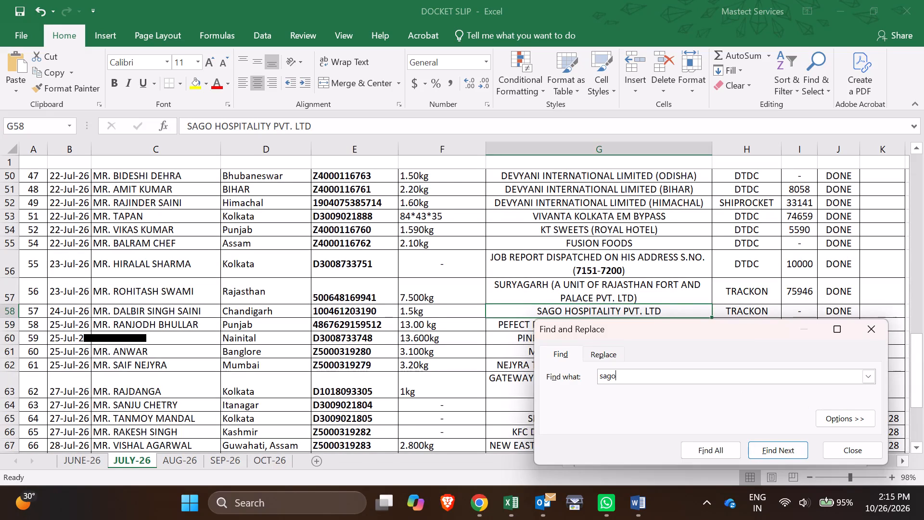
scroll(440, 363, "right", 4)
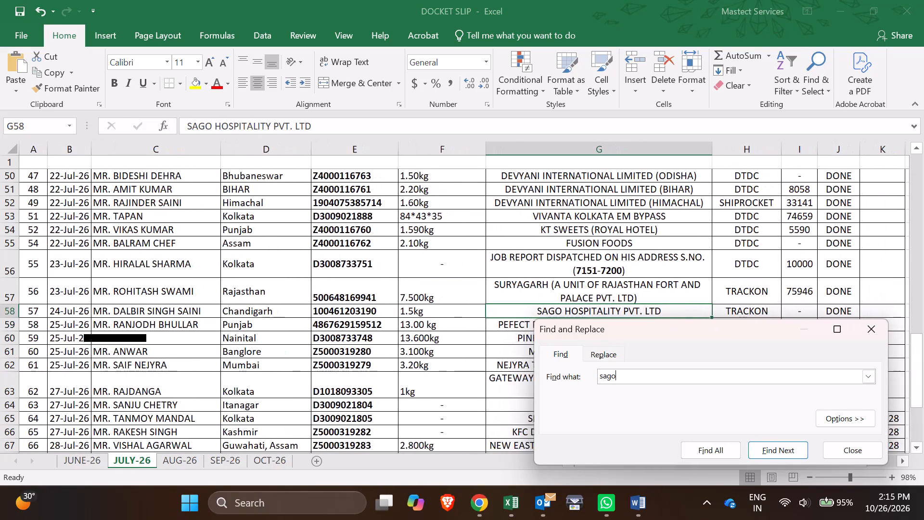
scroll(440, 363, "right", 3)
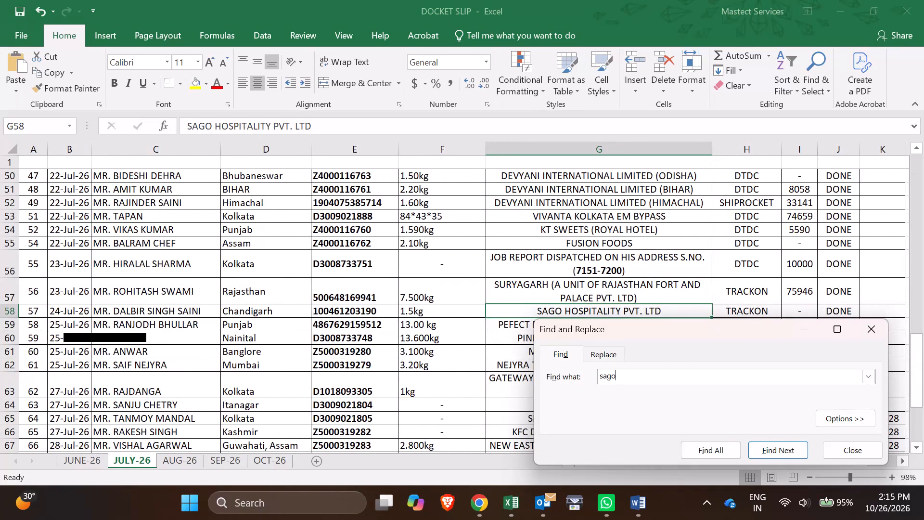
left_click(871, 325)
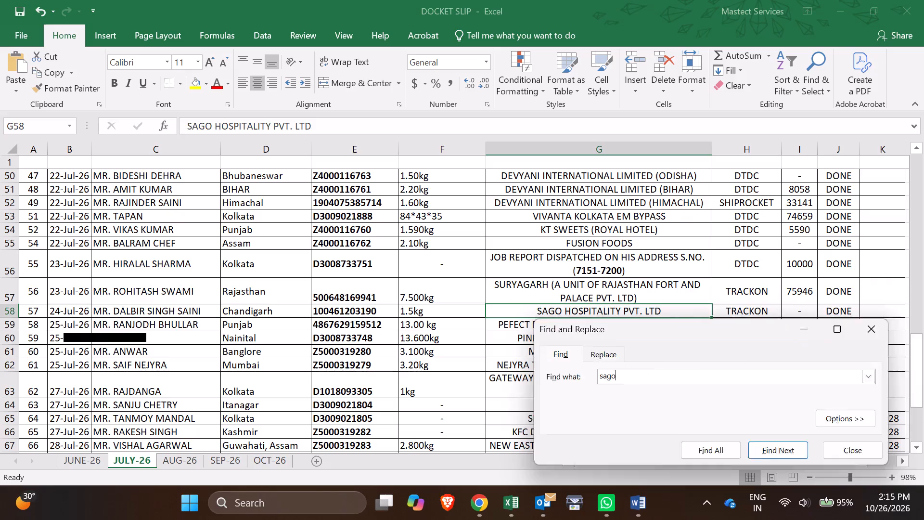
Check the 24-Jul dispatches and their recipients on the July 26 sheet of the DispatcH RecordS workbook.
key("alt+Tab")
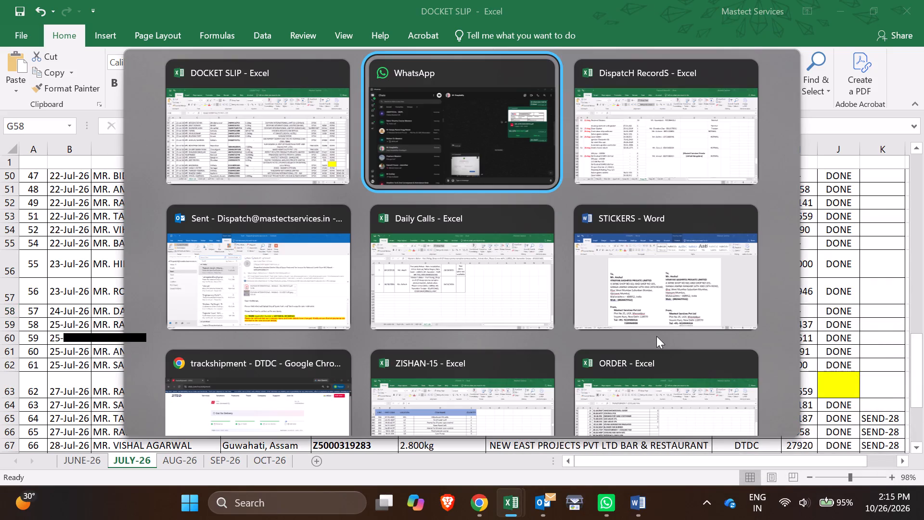
key("alt+Tab")
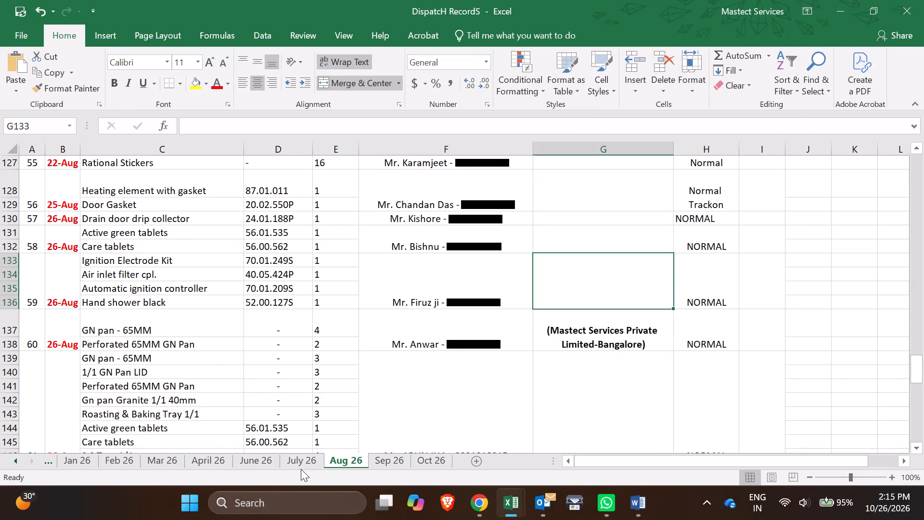
left_click(307, 469)
scroll(281, 307, "up", 5)
scroll(281, 307, "down", 6)
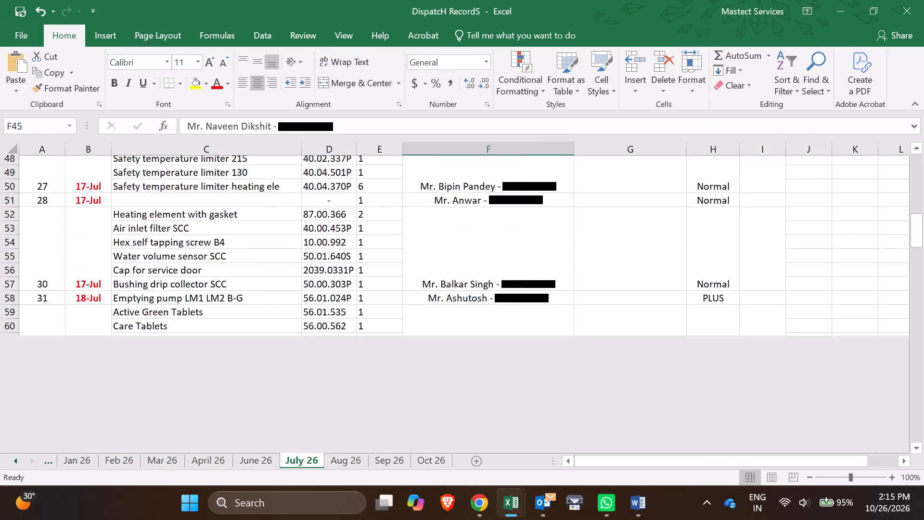
scroll(281, 307, "down", 8)
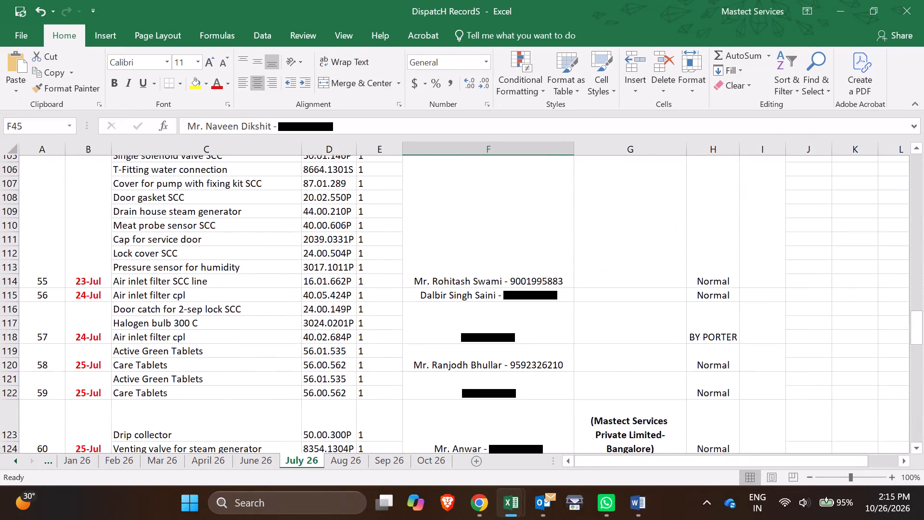
scroll(281, 307, "down", 1)
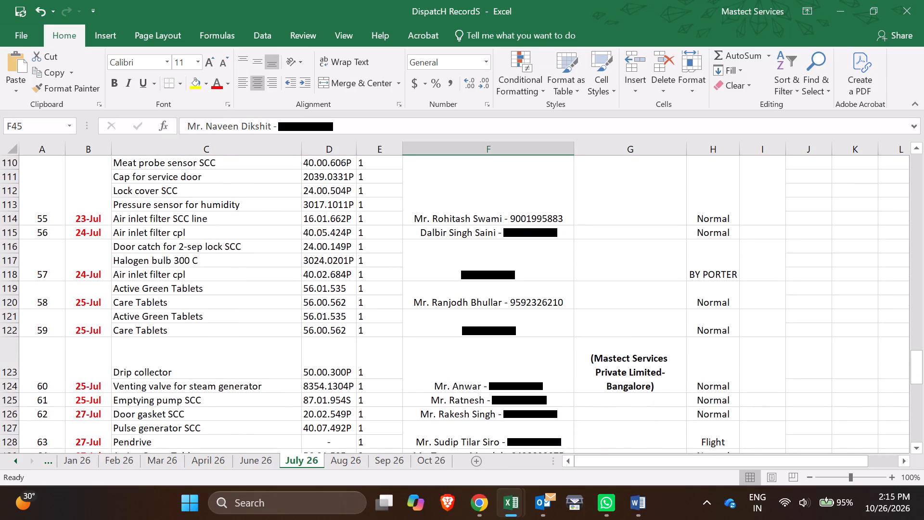
left_click(533, 269)
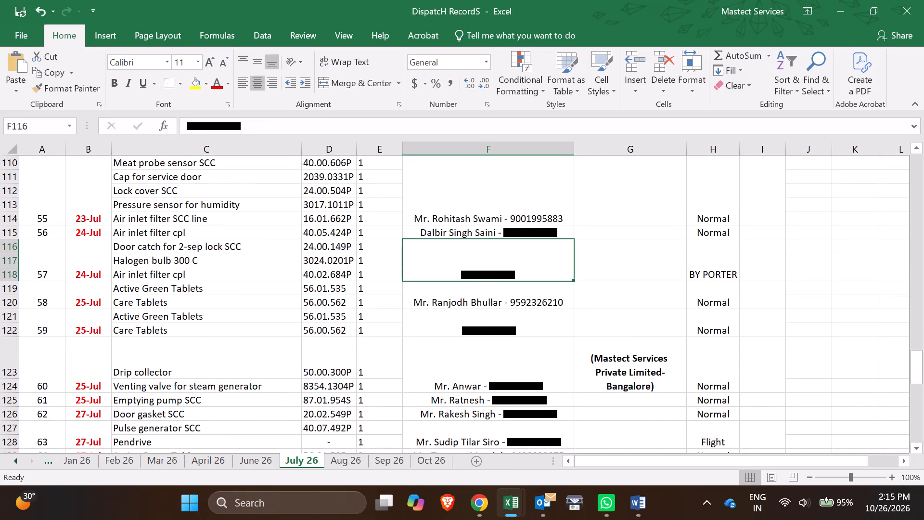
left_click(441, 230)
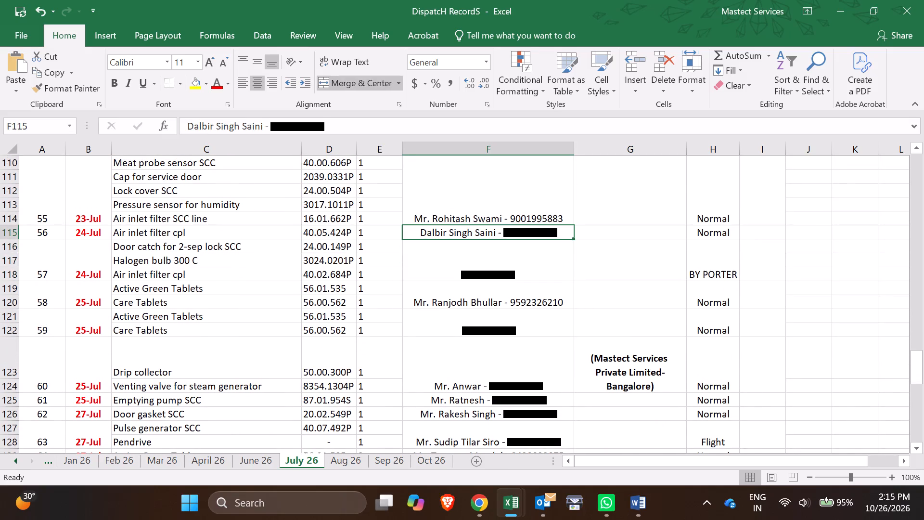
Return to the Sago Hospitality row on the JULY-26 docket sheet and save the DOCKET SLIP workbook.
key("alt+Tab")
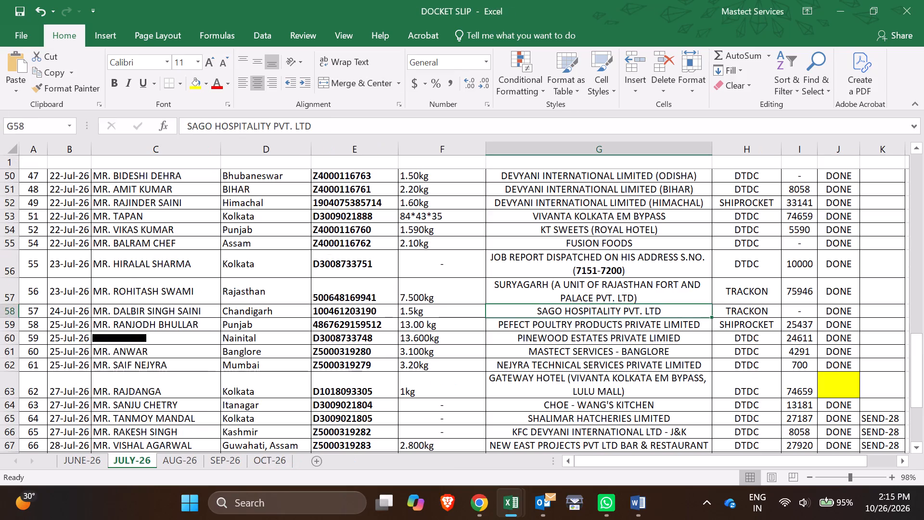
left_click(456, 312)
key("ctrl+s")
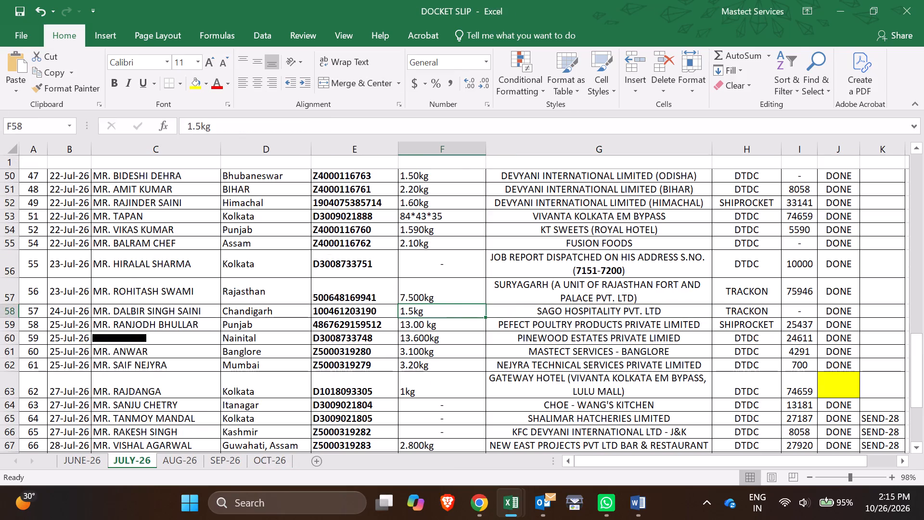
key("alt+Tab")
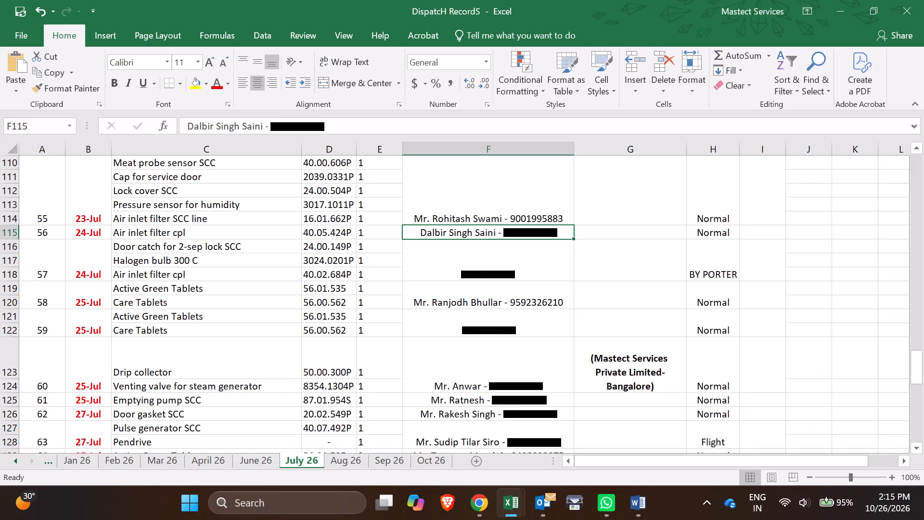
key("alt+Tab")
key("alt+Tab")
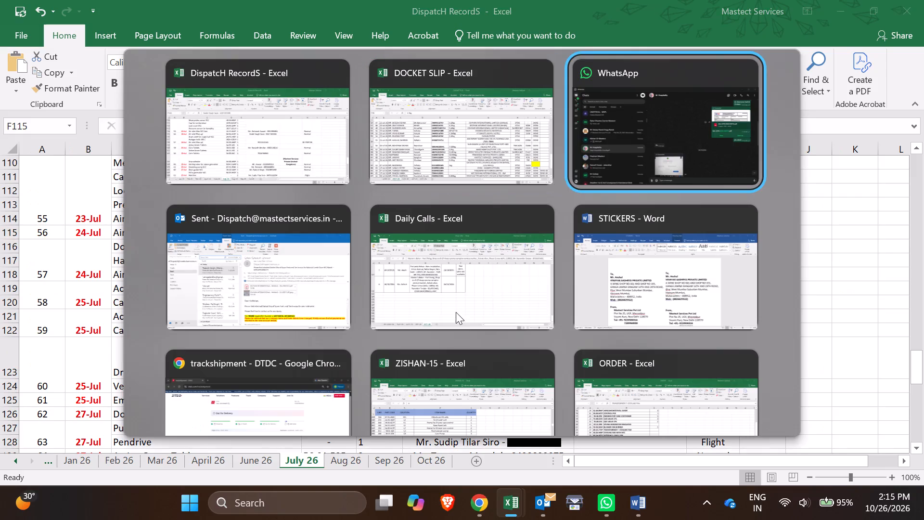
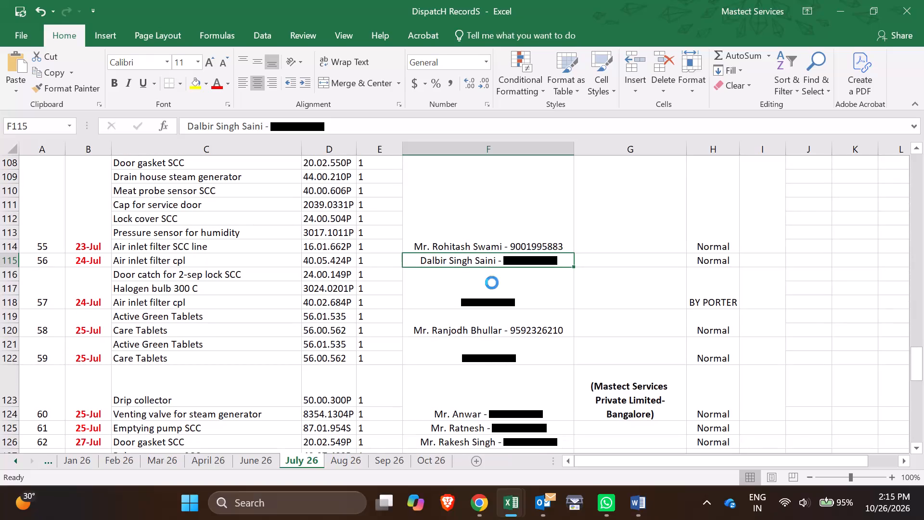
Save the DispatcH RecordS workbook.
key("ctrl+s")
Switch to the DOCKET SLIP workbook and recheck the 24-Jul Sago Hospitality row on the JULY-26 sheet.
key("alt+Tab")
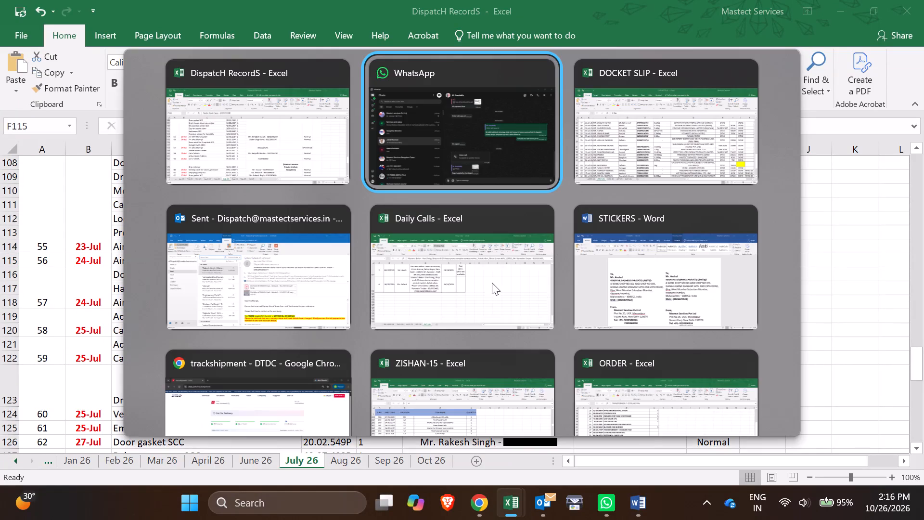
key("alt+Right")
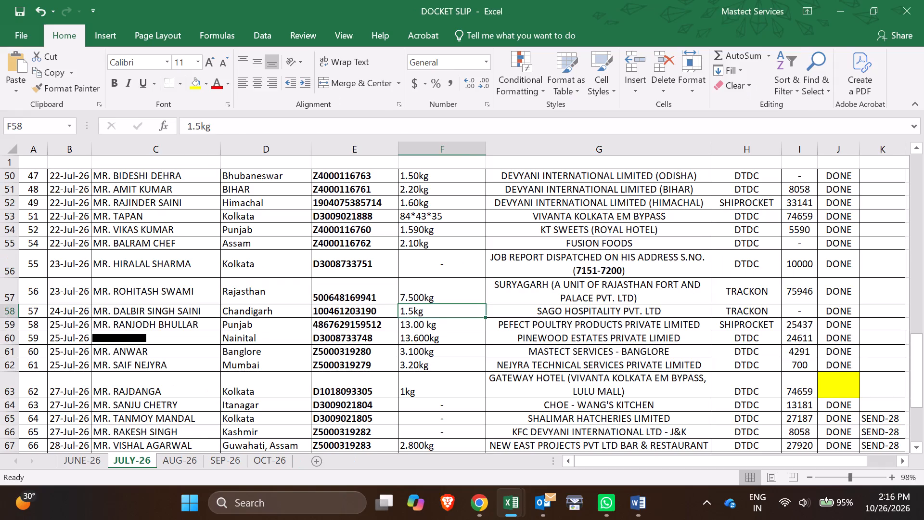
key("alt+Tab")
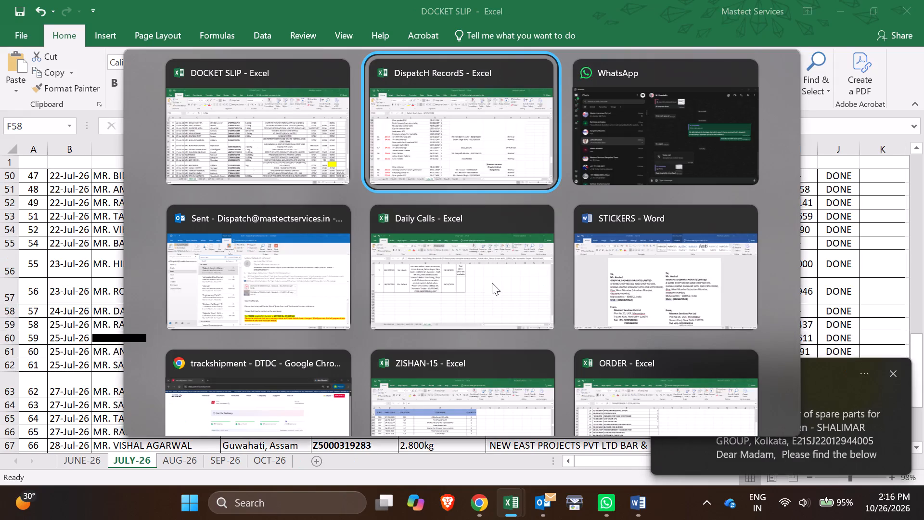
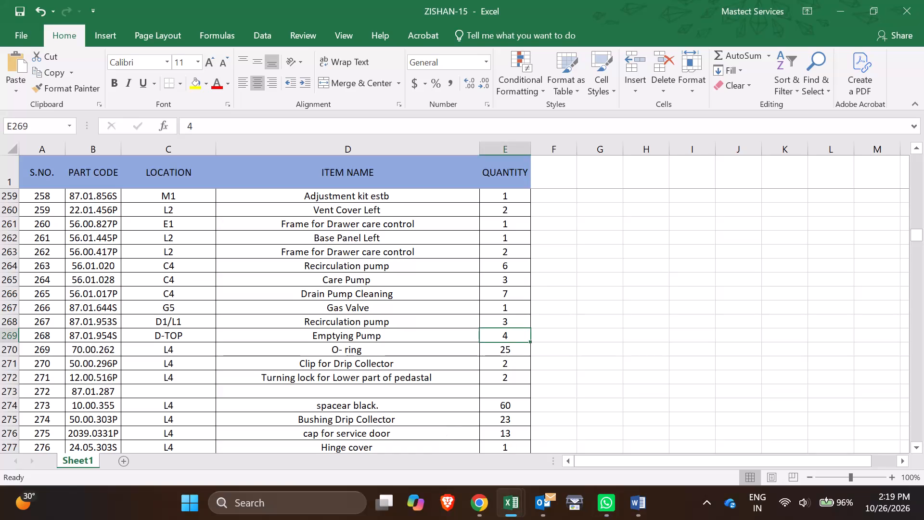
Search the part codes in the ZISHAN-15 stock sheet for the copied code 44.01.417.
left_click(709, 291)
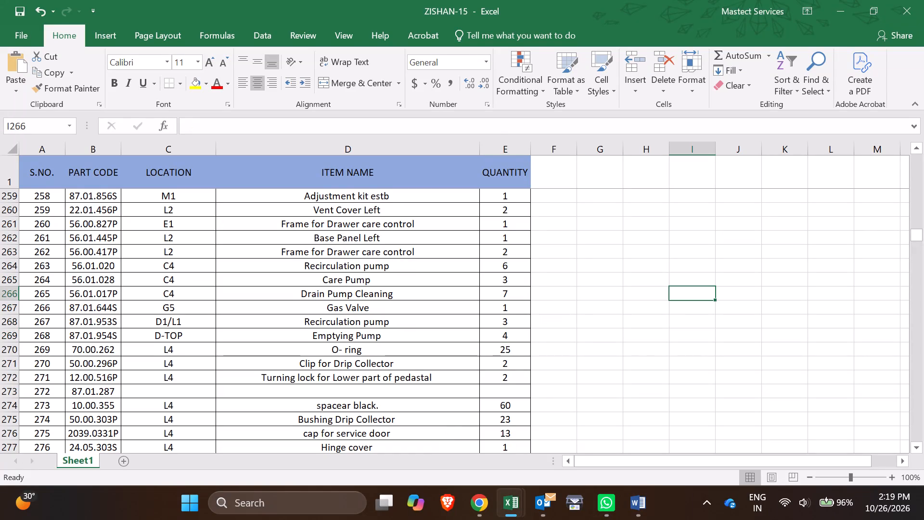
key("ctrl+f")
key("BackSpace")
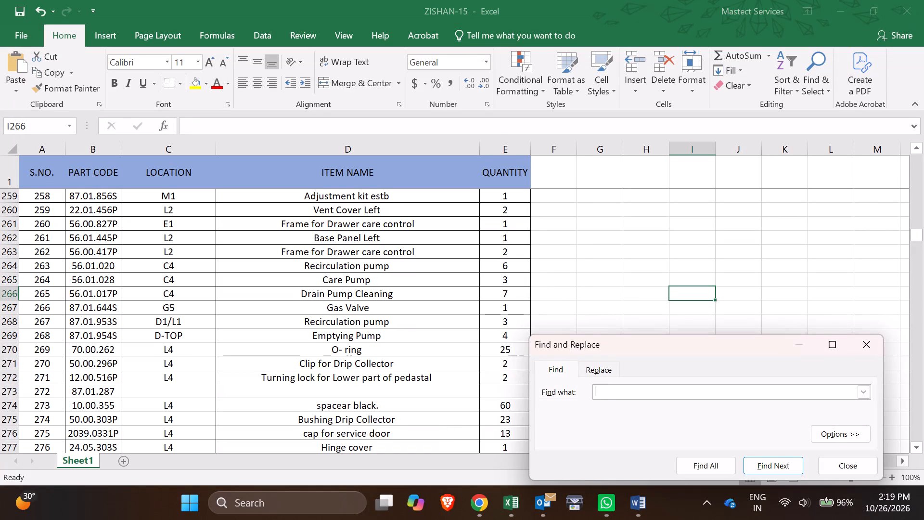
key("ctrl+v")
key("Return")
key("Return")
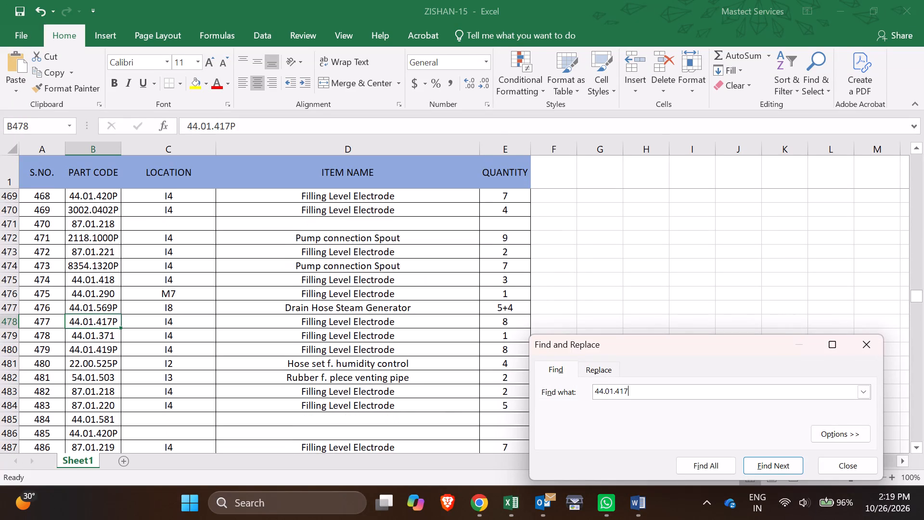
left_click(860, 344)
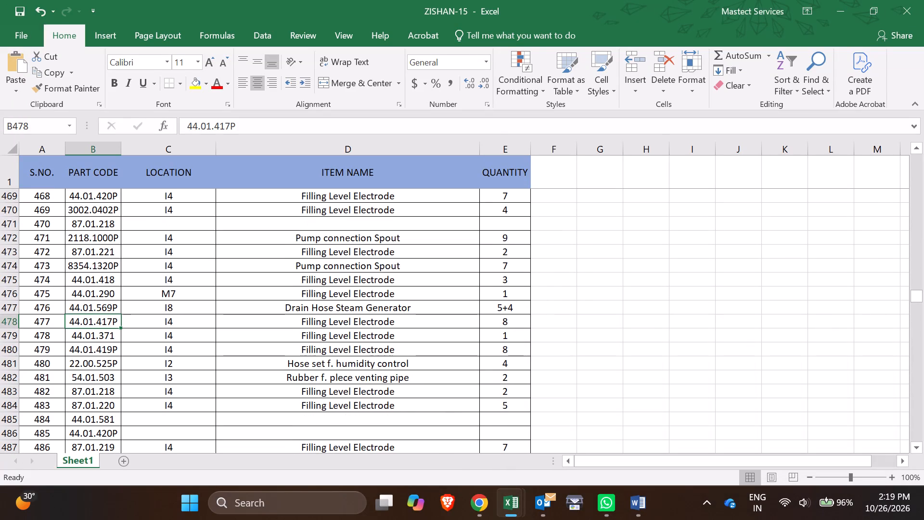
Select the entire row of part code 44.01.417P in the ZISHAN-15 stock sheet.
left_click(12, 322)
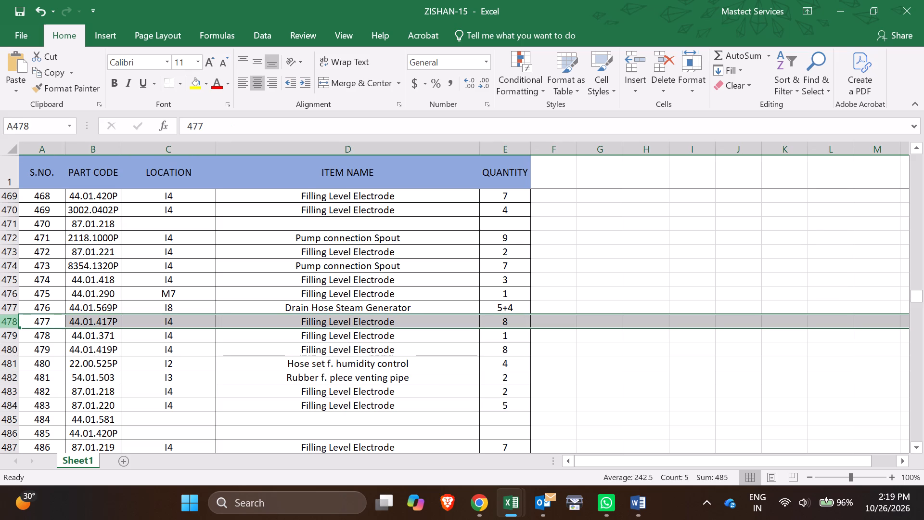
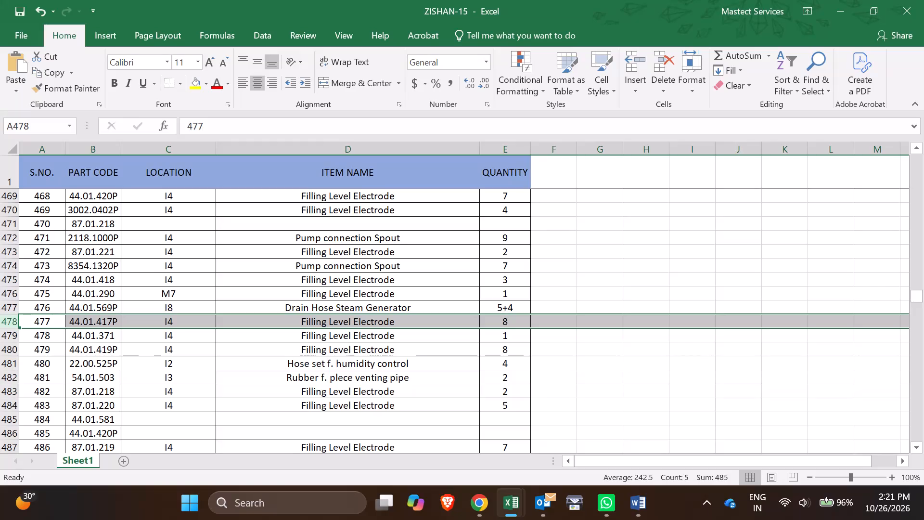
Set the quantity of Filling Level Electrode 44.01.417P to 7 and save the stock workbook.
left_click(492, 322)
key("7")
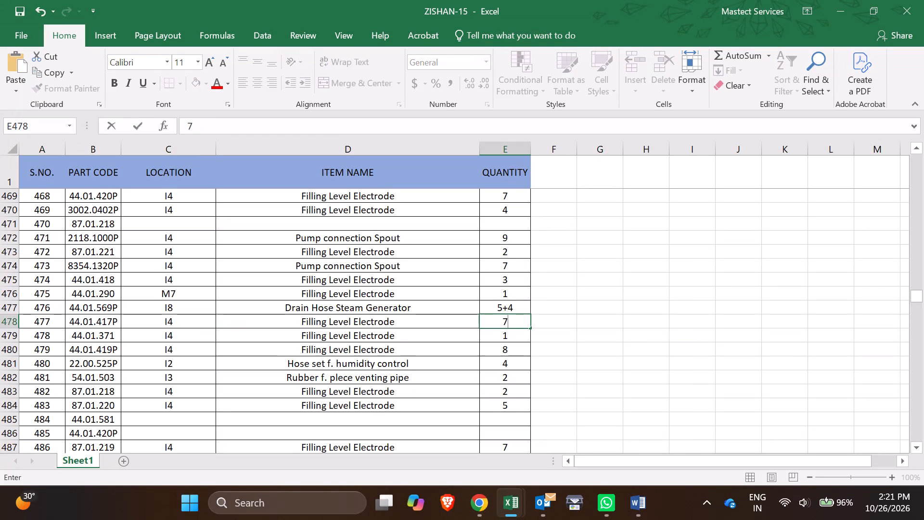
key("Return")
key("ctrl+s")
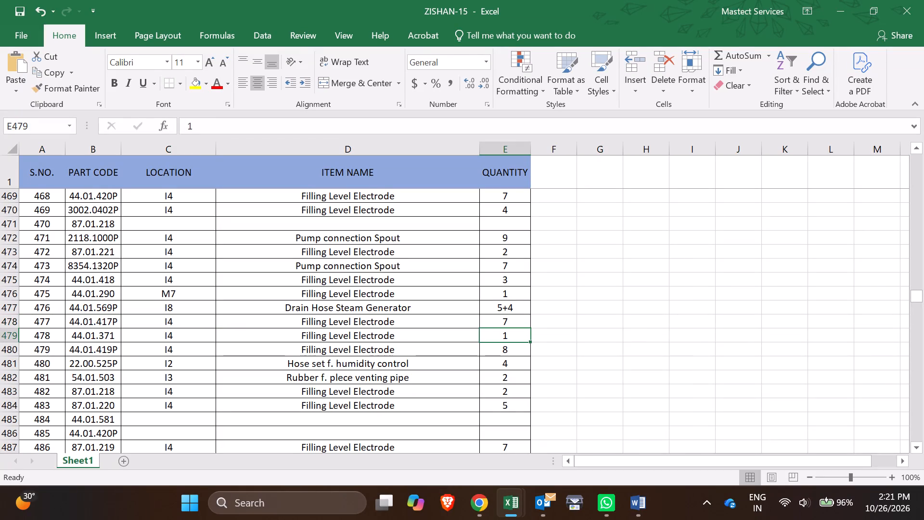
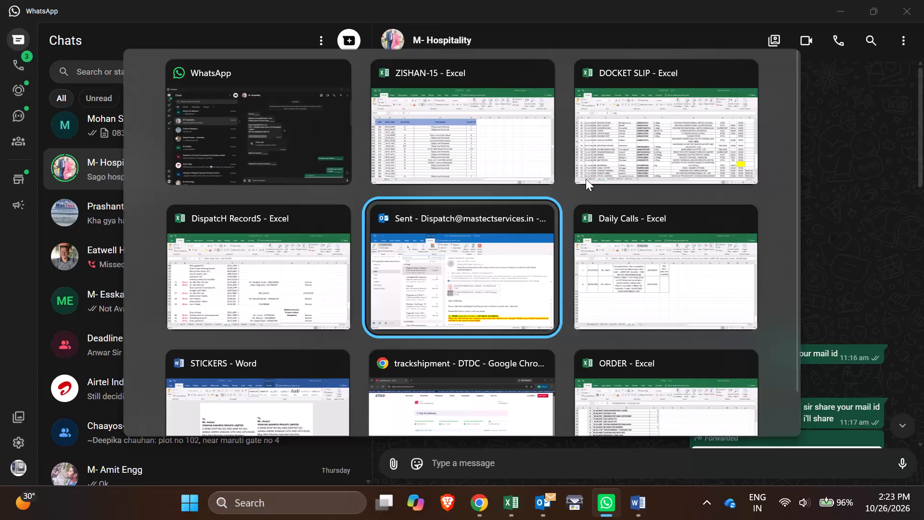
Switch to the Oct 26 sheet of the DispatcH RecordS workbook and enter a centred serial number 74 below the last entry.
key("alt+Left")
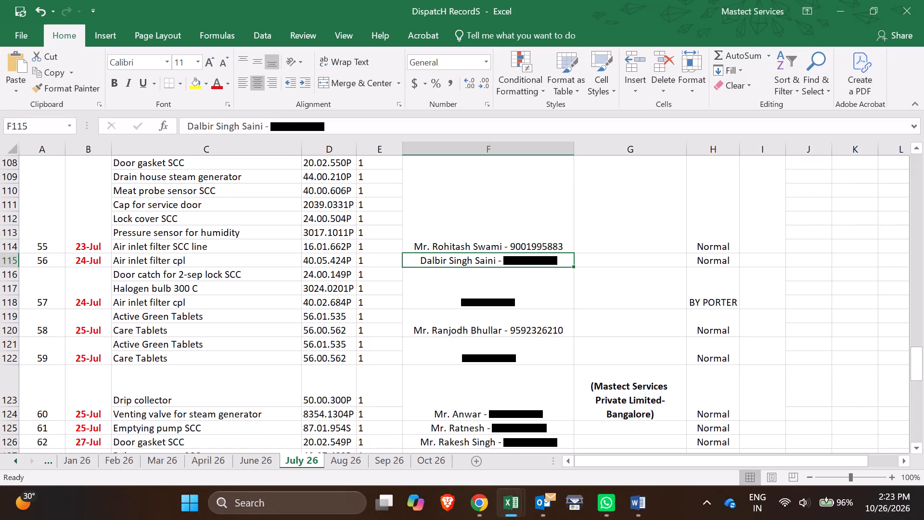
left_click(430, 464)
left_click(453, 313)
key("ctrl+s")
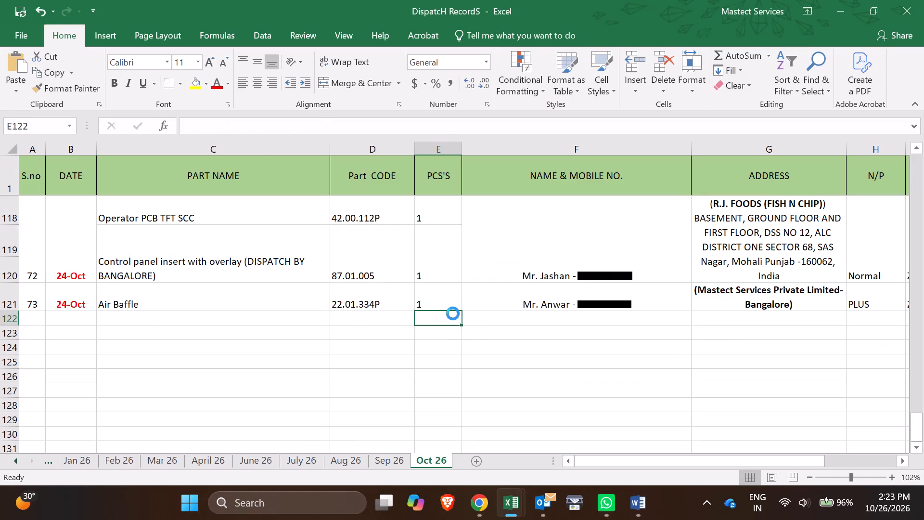
left_click(39, 313)
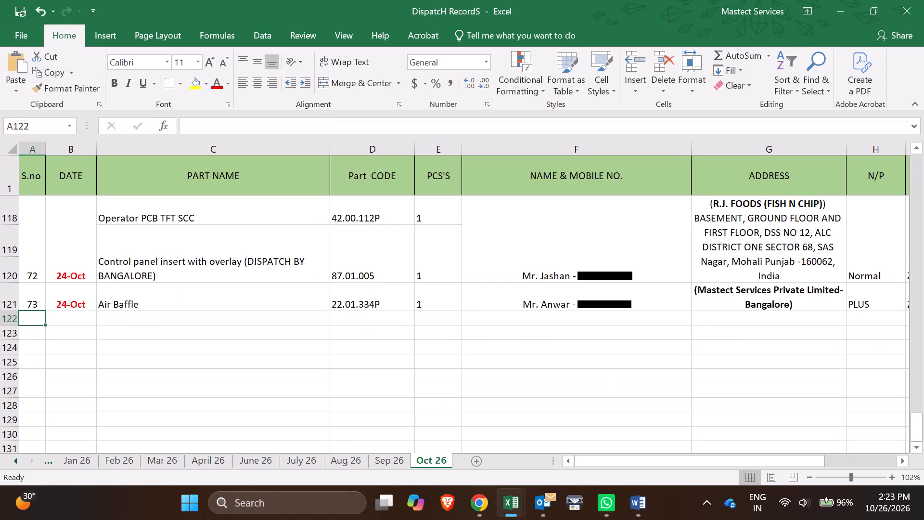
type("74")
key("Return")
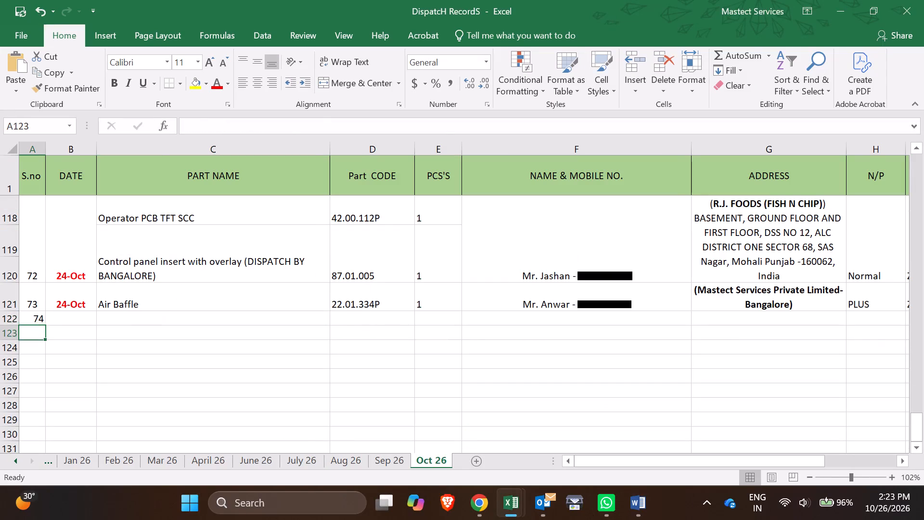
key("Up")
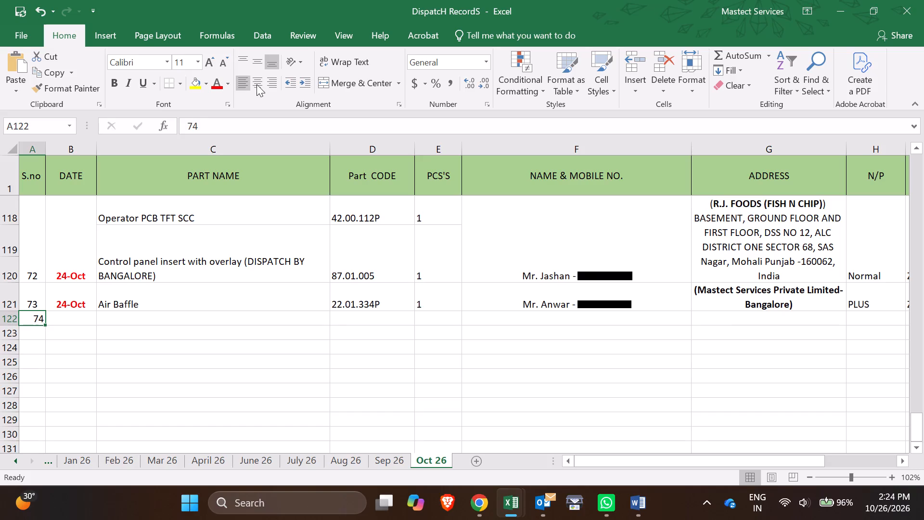
left_click(257, 84)
Copy the date from the row above into entry 74, save the workbook, and change the new date to 10/26/2026.
key("Right")
key("ctrl+d")
key("ctrl+s")
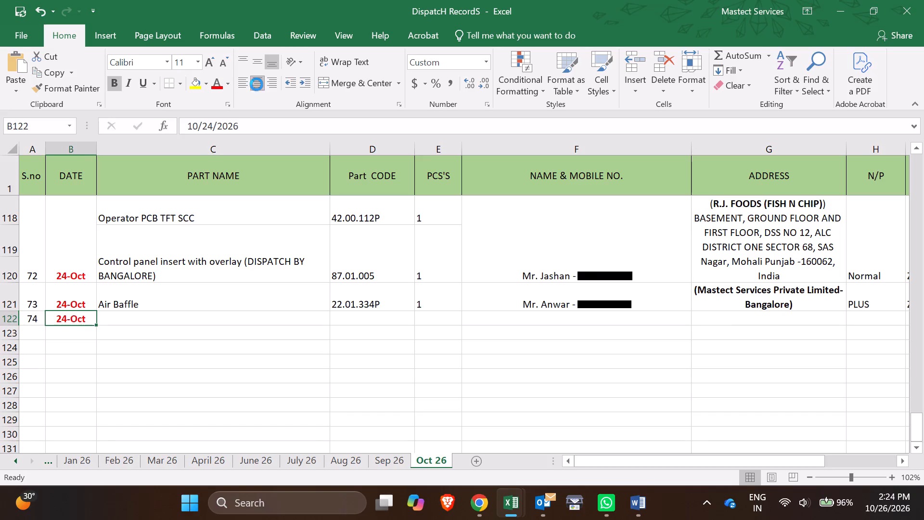
left_click(211, 125)
key("BackSpace")
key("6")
key("Return")
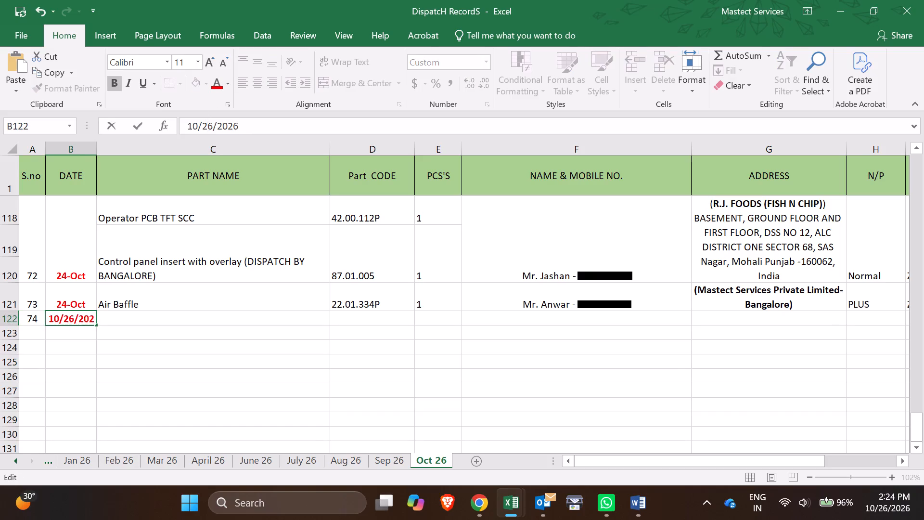
Complete the 26-Oct date entry for serial number 74 on the Oct 26 sheet and save the dispatch records workbook.
key("Up")
key("Right")
key("ctrl+s")
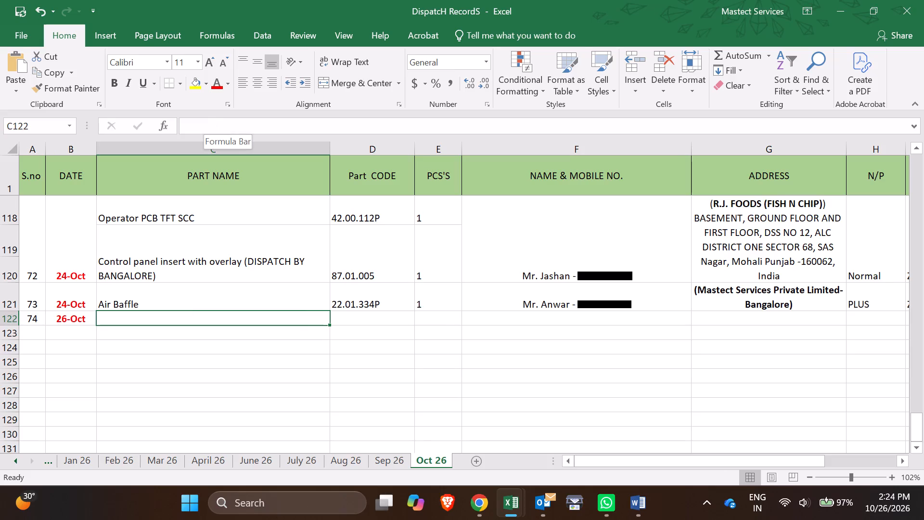
Enter the part names Cleaner tablets and Care Tablets in rows 122 and 123 for dispatch entry 74.
key("shift+c")
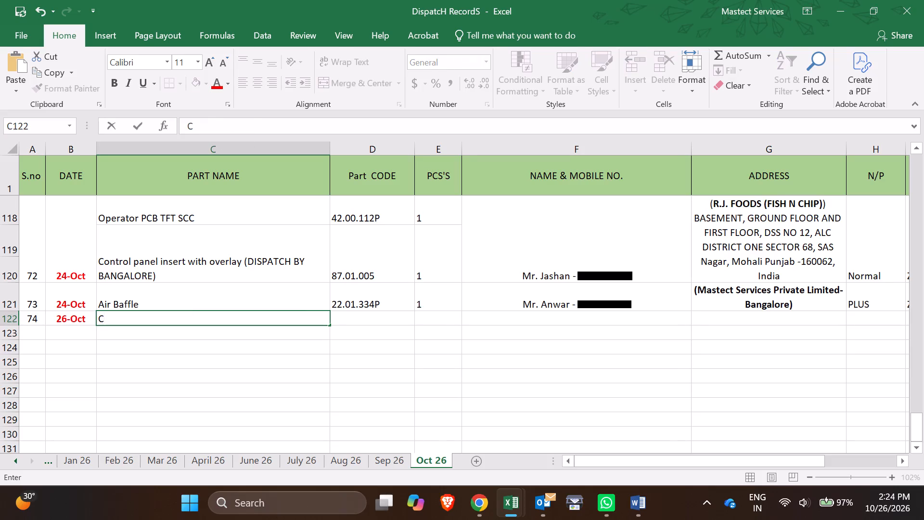
type("lea")
key("Return")
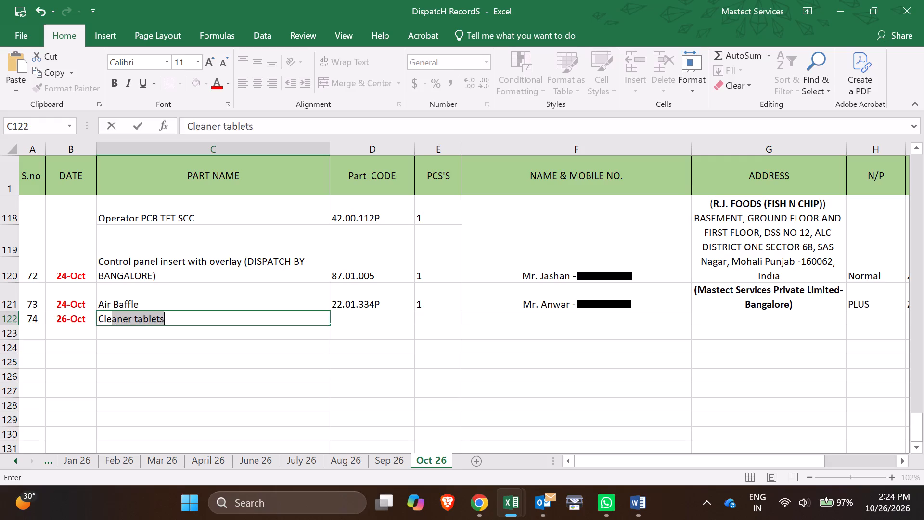
type("Care")
key("Return")
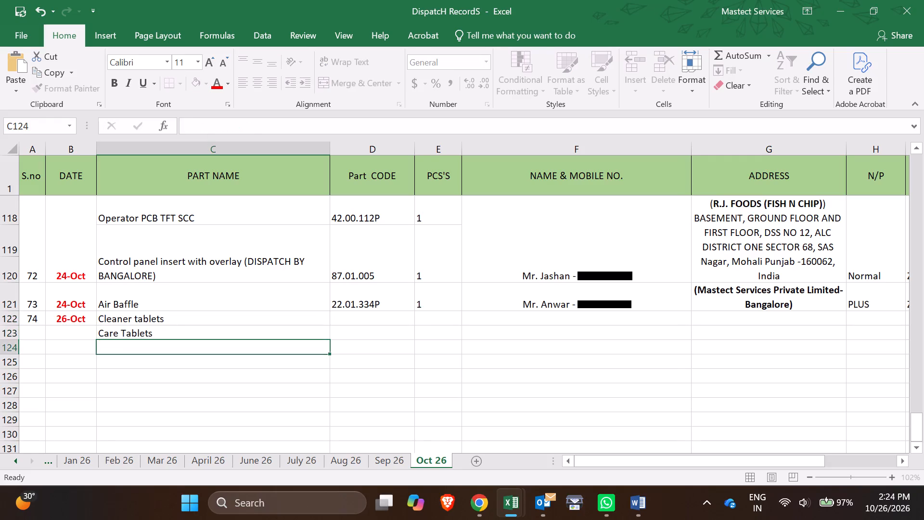
Enter part code 56.00.210 for the Cleaner tablets and 56.00.562 for the Care Tablets.
key("Up")
key("Up")
key("Right")
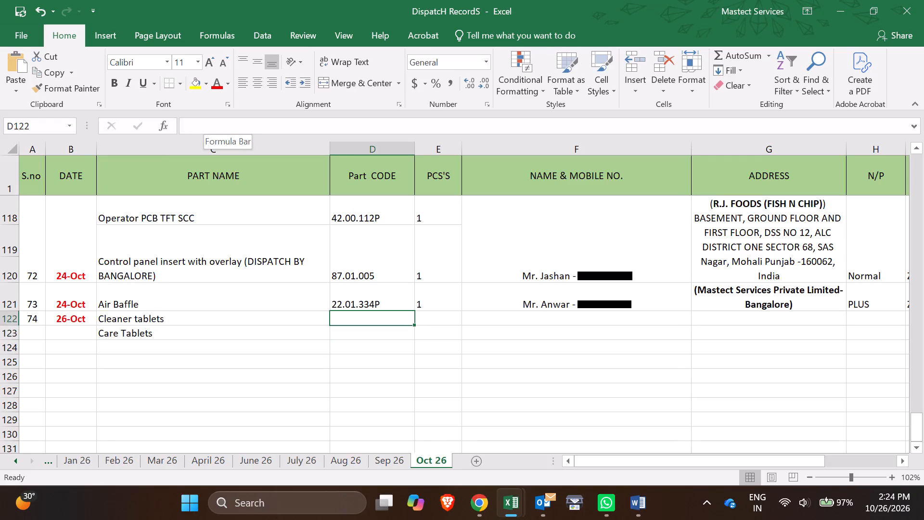
type("56.")
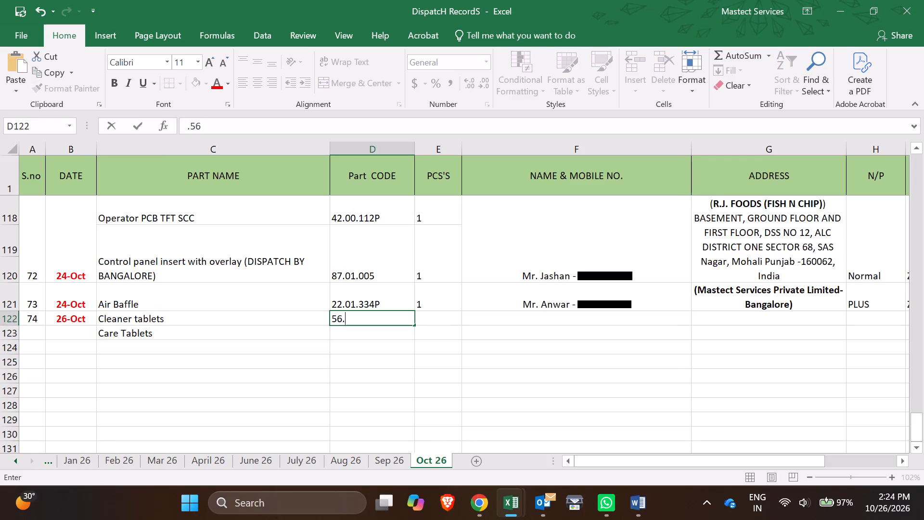
type("00.210")
key("Return")
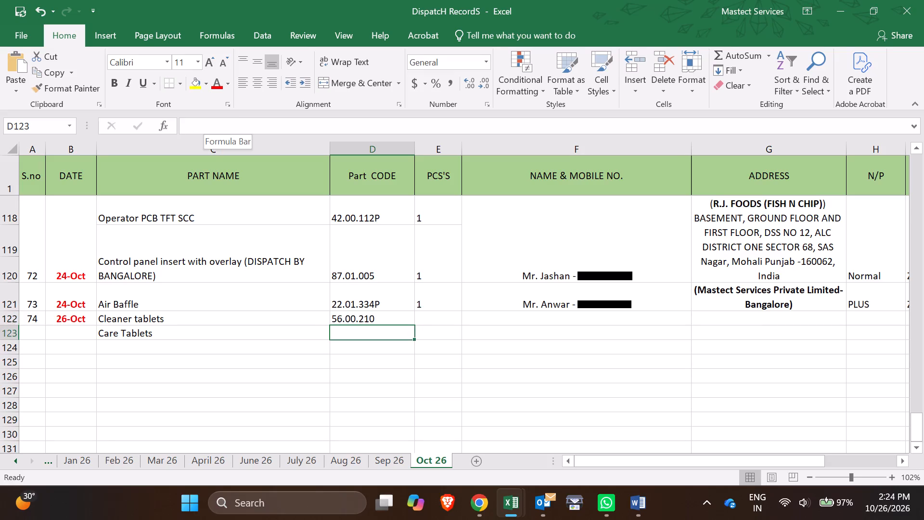
type("56.00.")
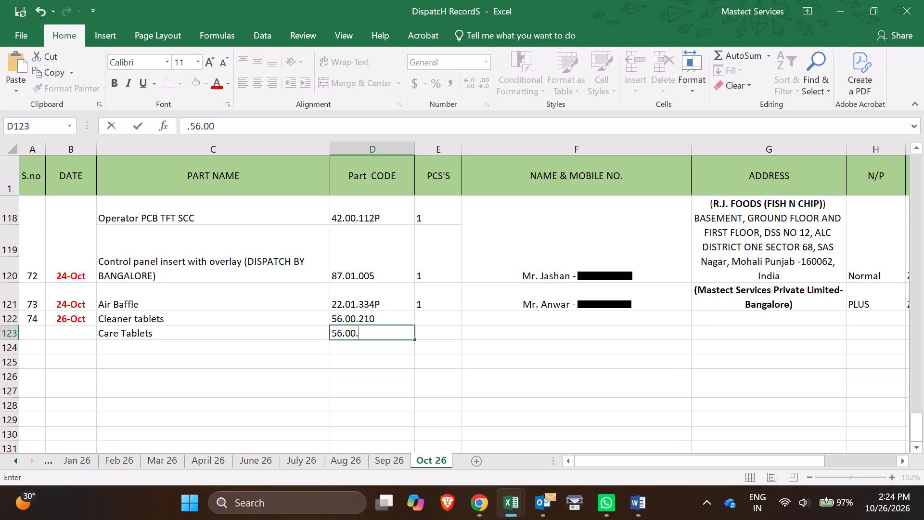
type("562")
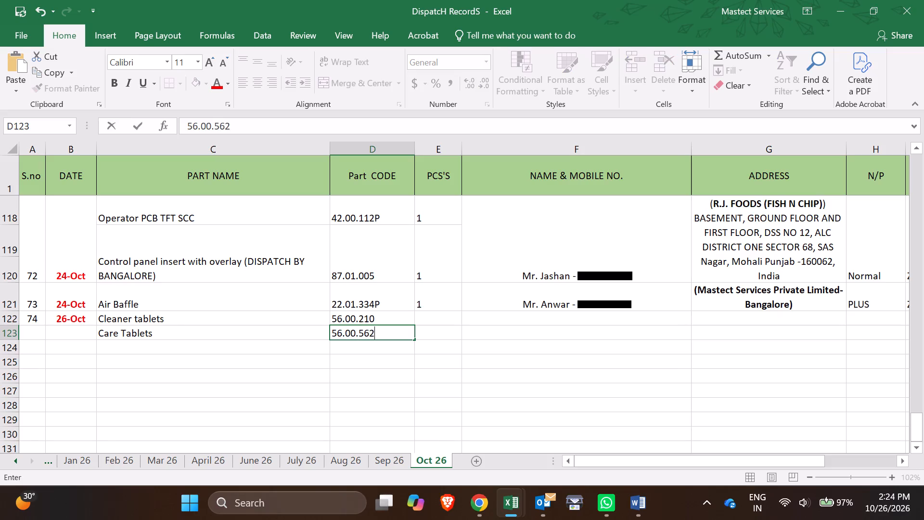
key("Return")
Set the PCS'S quantity to 1 for both the Cleaner tablets and the Care Tablets.
key("Up")
key("Up")
key("Right")
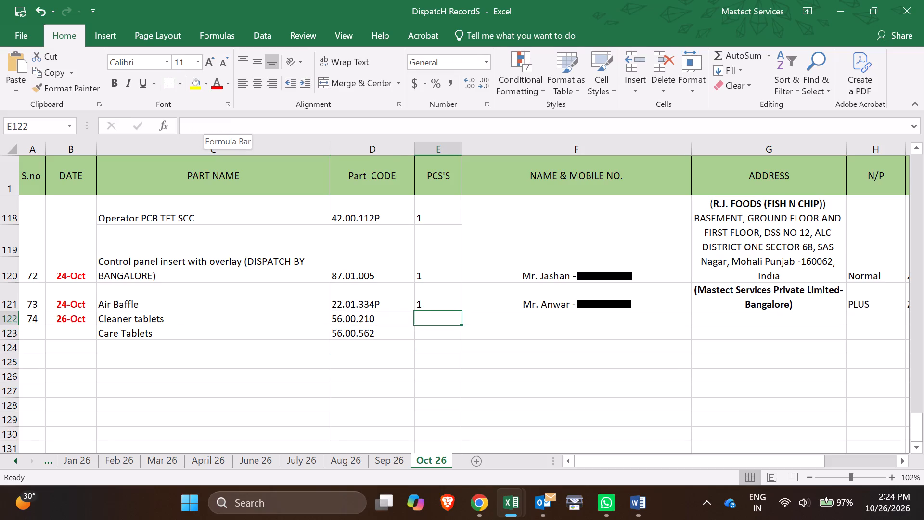
key("1")
key("Return")
key("1")
key("Return")
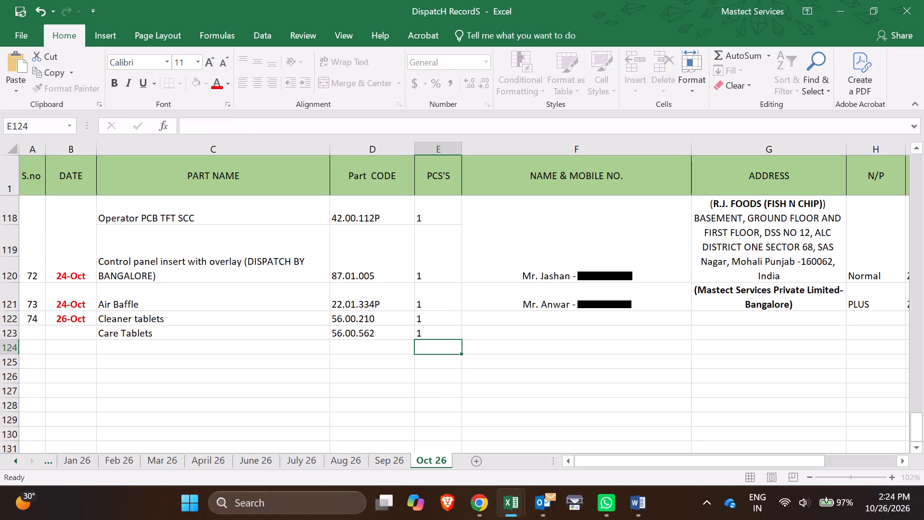
Merge and center the date cells and the serial number cells of entry 74 across rows 122 and 123.
key("Up")
key("Up")
key("Left")
key("Left")
key("Left")
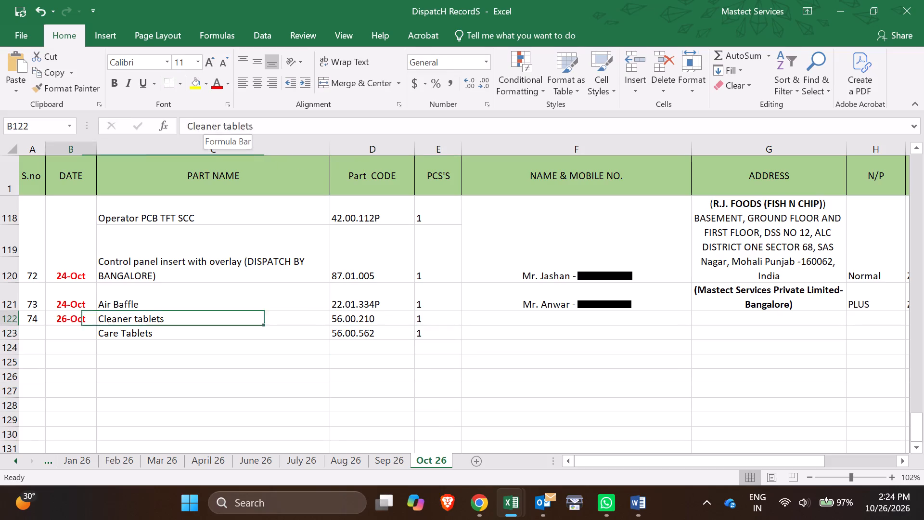
key("Left")
key("Right")
key("shift+Down")
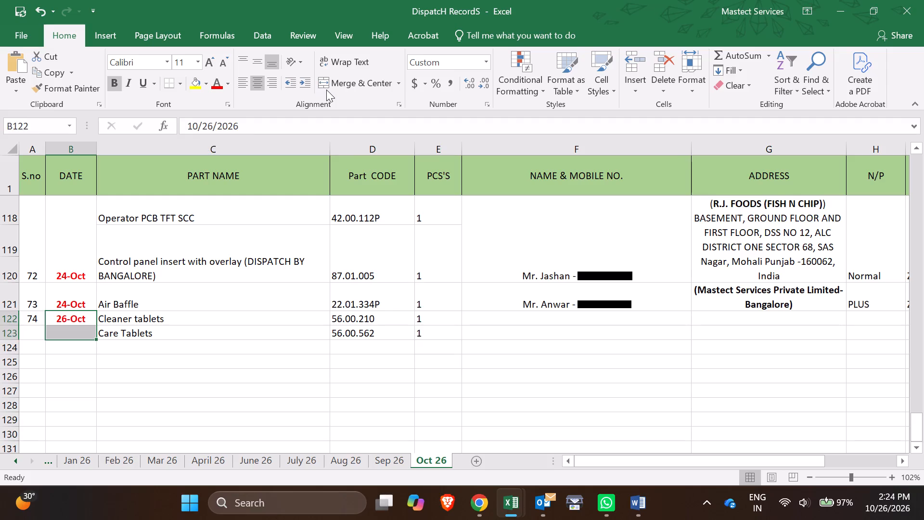
left_click(326, 90)
key("Left")
key("shift+Down")
left_click(326, 90)
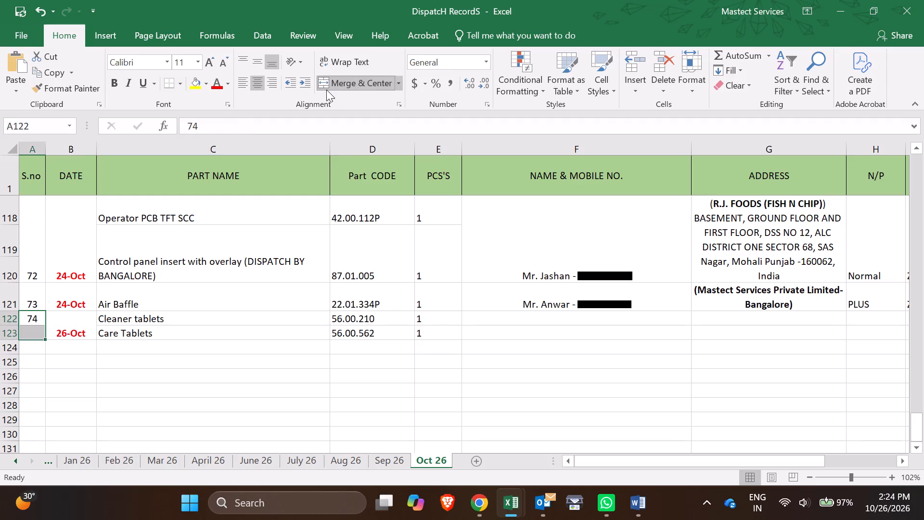
Merge and center the NAME & MOBILE NO. cells and the ADDRESS cells of entry 74 across rows 122 and 123.
key("Right")
key("Right")
key("Right")
key("Right")
key("Right")
key("shift+Down")
left_click(326, 90)
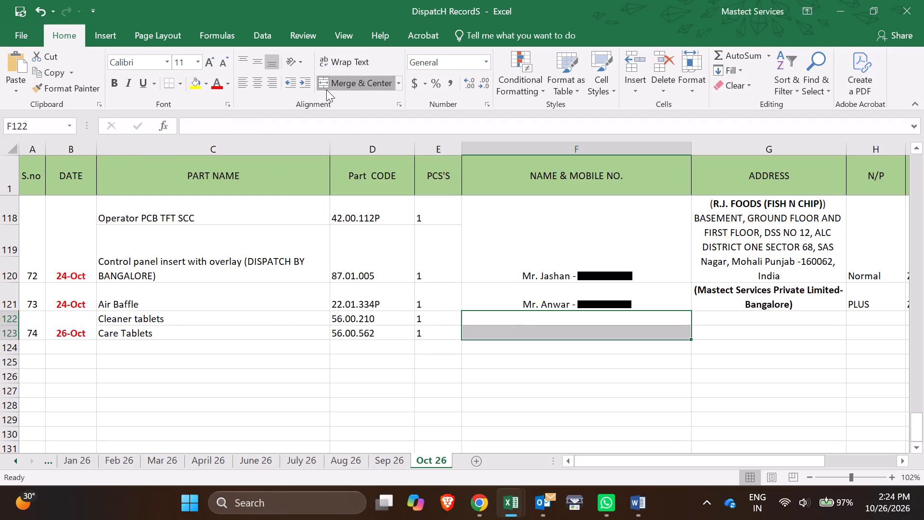
key("Right")
key("shift+Down")
left_click(326, 90)
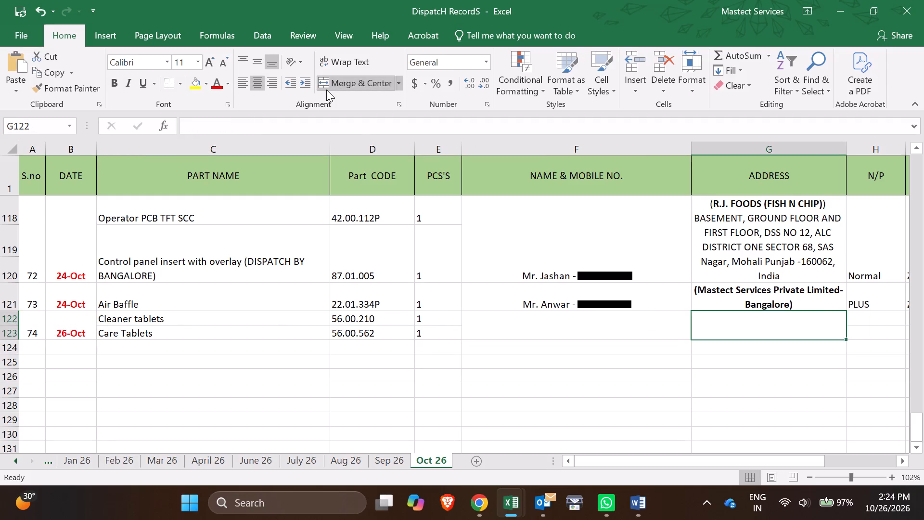
Merge and center the N/P cells and the Remark cells of entry 74 across rows 122 and 123.
key("Right")
key("shift+Down")
left_click(326, 90)
key("Right")
key("shift+Down")
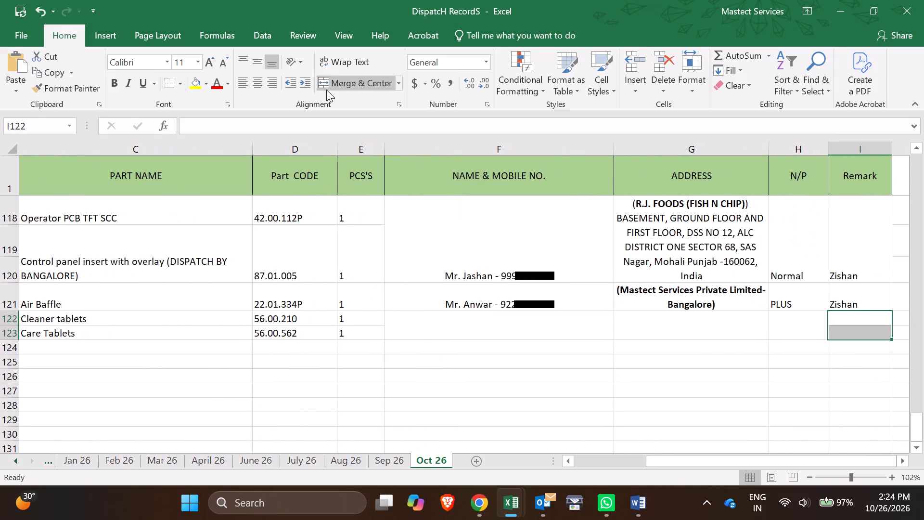
left_click(326, 90)
Save the dispatch records workbook.
key("Left")
key("Left")
key("ctrl+s")
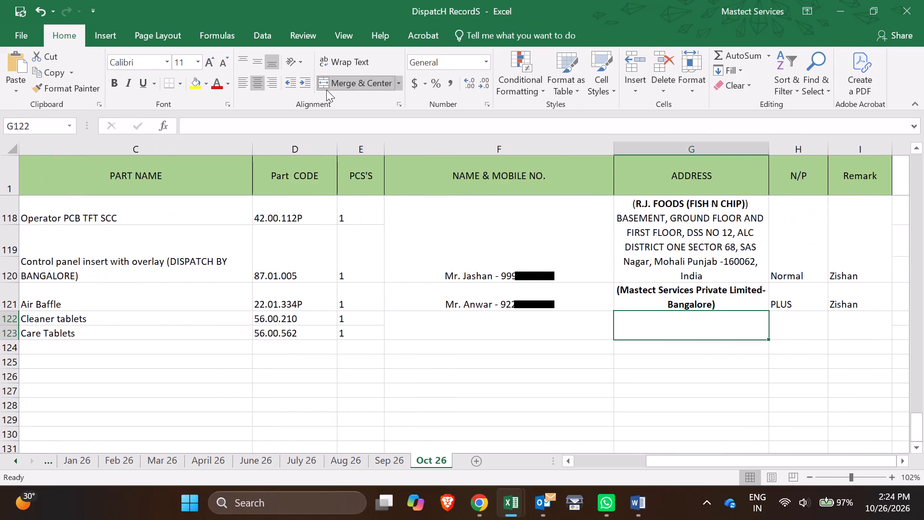
Select the merged NAME & MOBILE NO. cell of entry 74 for filling in the recipient.
key("Left")
key("Left")
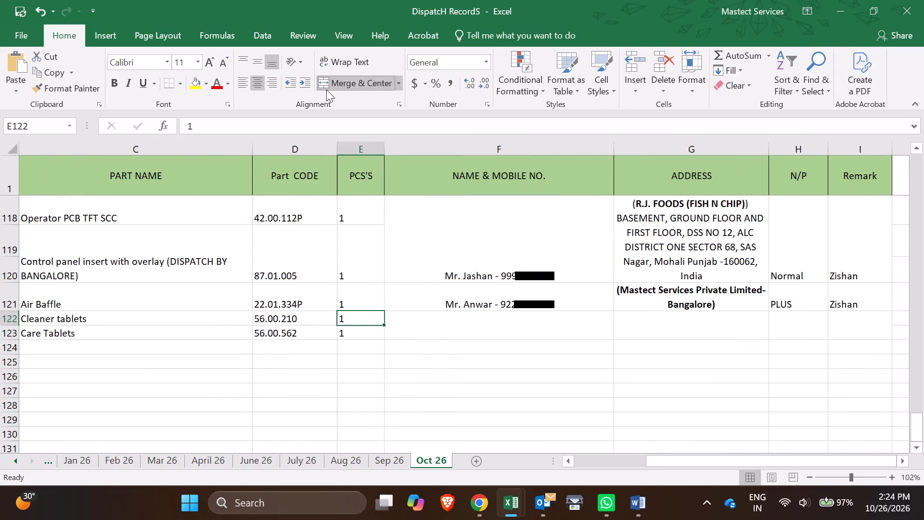
key("Right")
key("Left")
key("Right")
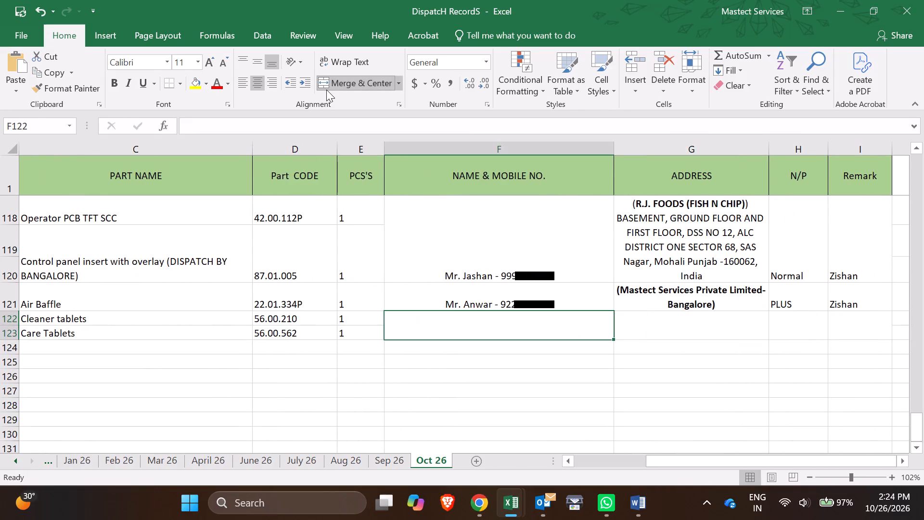
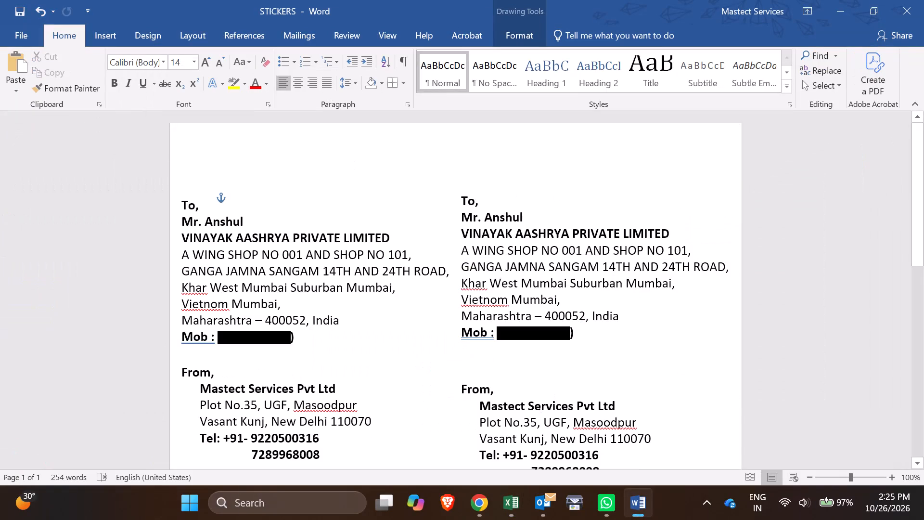
Copy the recipient's name from the Word address sticker into entry 74's NAME & MOBILE NO. cell in Excel, followed by a hyphen.
left_click(180, 223)
key("shift+Down")
key("shift+Left")
key("ctrl+c")
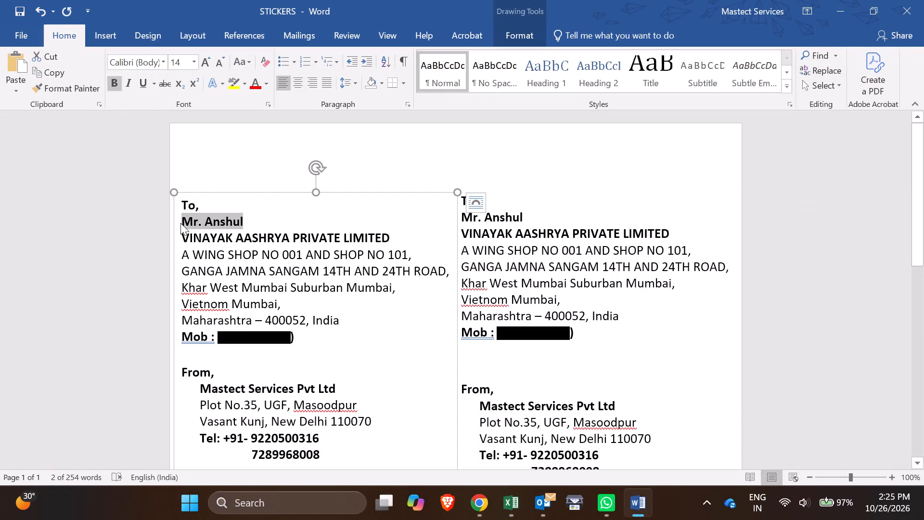
key("alt+Tab")
left_click(382, 130)
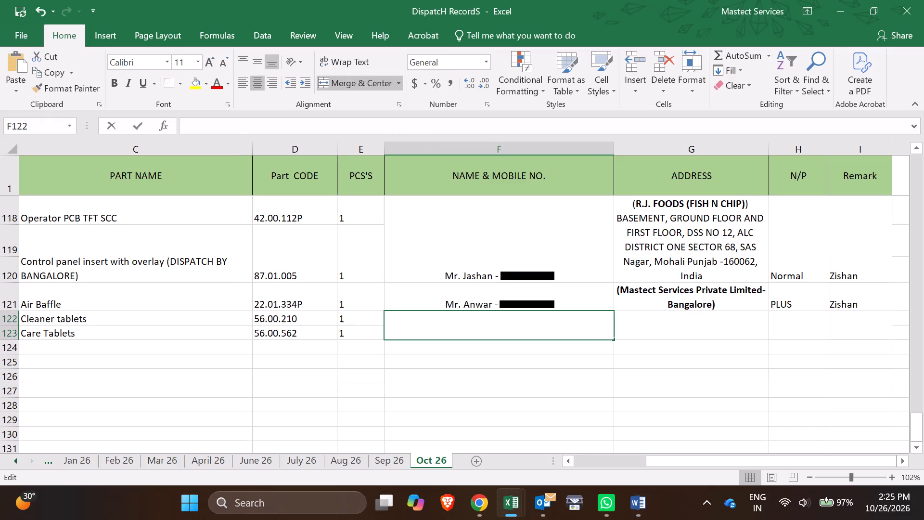
key("ctrl+v")
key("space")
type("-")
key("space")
Add the recipient's mobile number from the Word sticker after the name in entry 74, and save the dispatch workbook.
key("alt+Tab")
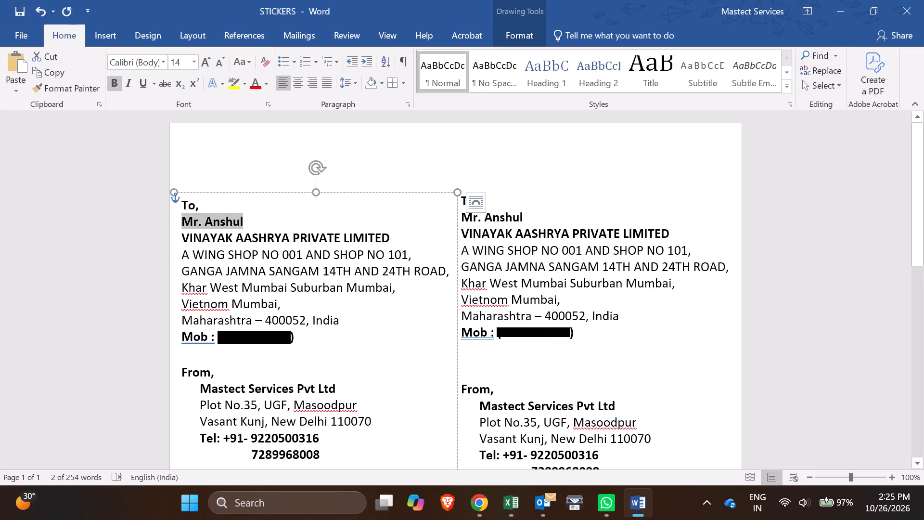
double_click(261, 338)
key("ctrl+c")
key("alt+Tab")
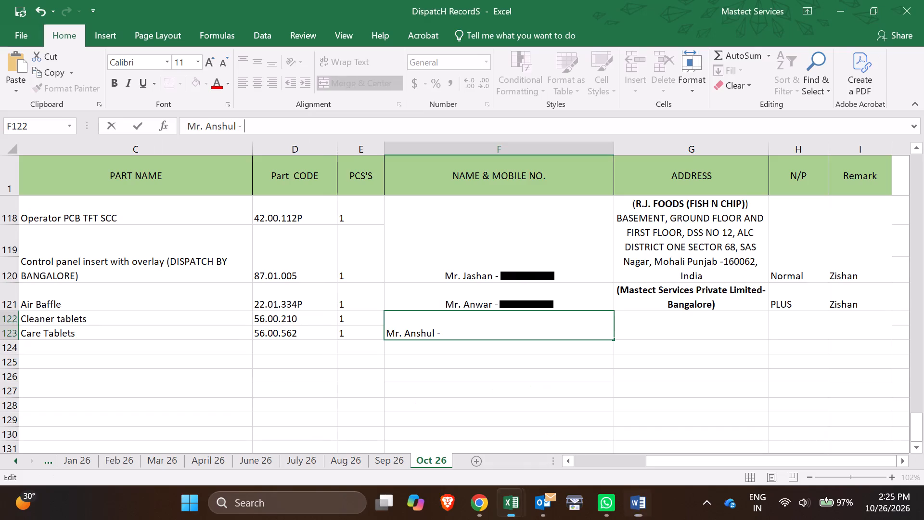
key("ctrl+v")
key("Return")
key("ctrl+s")
Copy the company name VINAYAK AASHRYA PRIVATE LIMITED from the Word sticker for entry 74's ADDRESS cell in Excel.
key("Up")
key("Right")
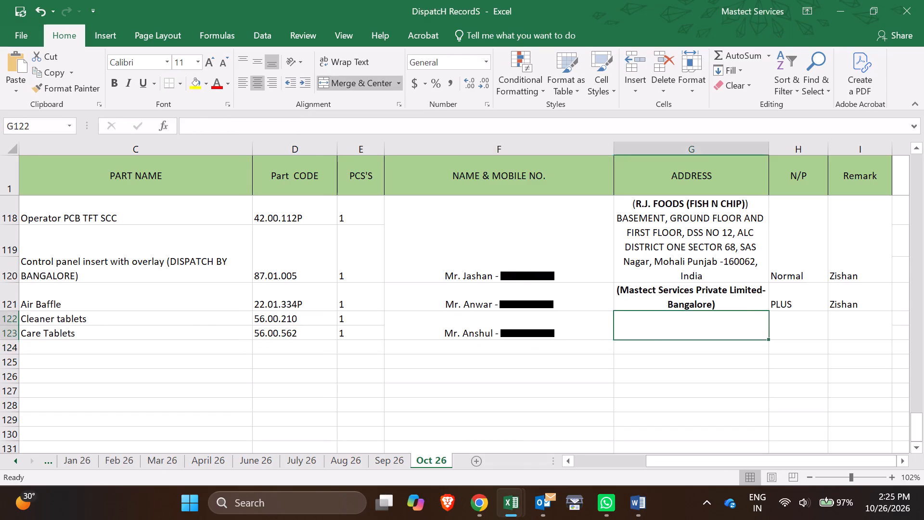
key("alt+Tab")
left_click(181, 237)
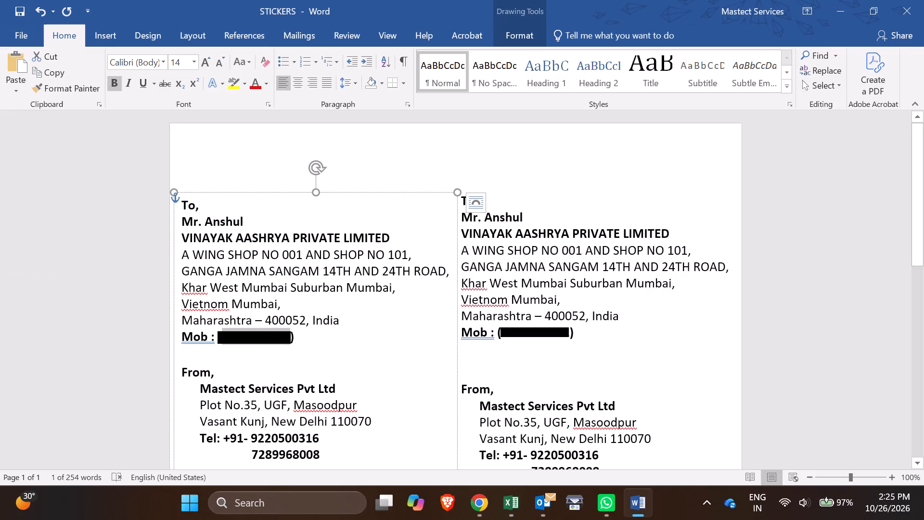
key("shift+Down")
key("shift+Left")
key("ctrl+c")
key("alt+Tab")
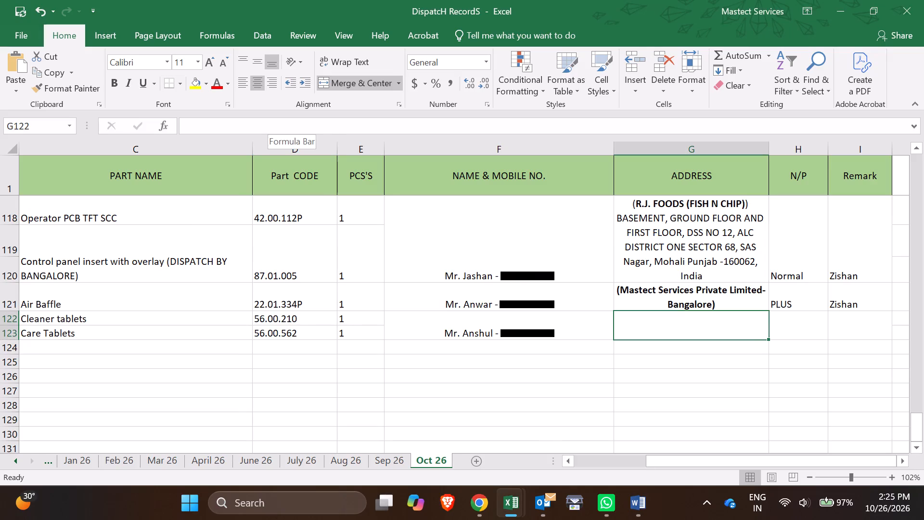
Enter the company name VINAYAK AASHRYA PRIVATE LIMITED in parentheses in the merged ADDRESS cell of dispatch entry 74.
left_click(277, 126)
key("shift+parenleft")
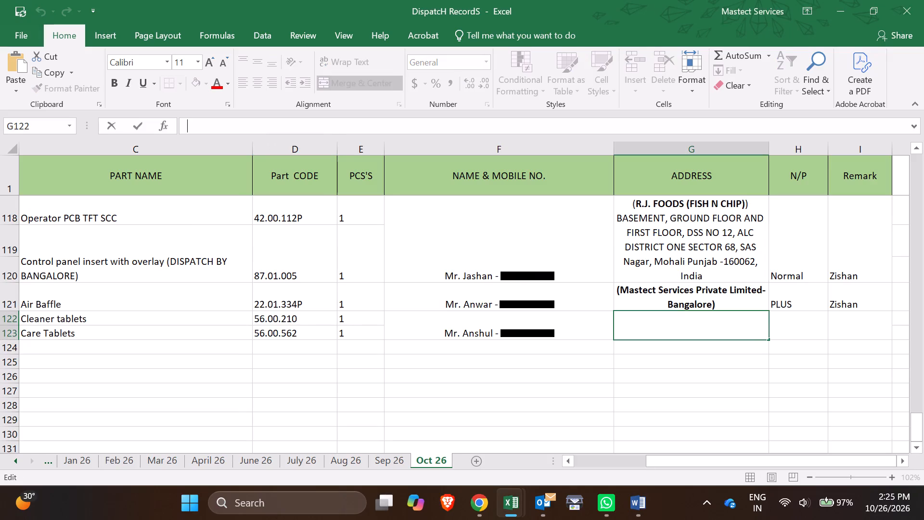
key("ctrl+v")
type(")")
key("space")
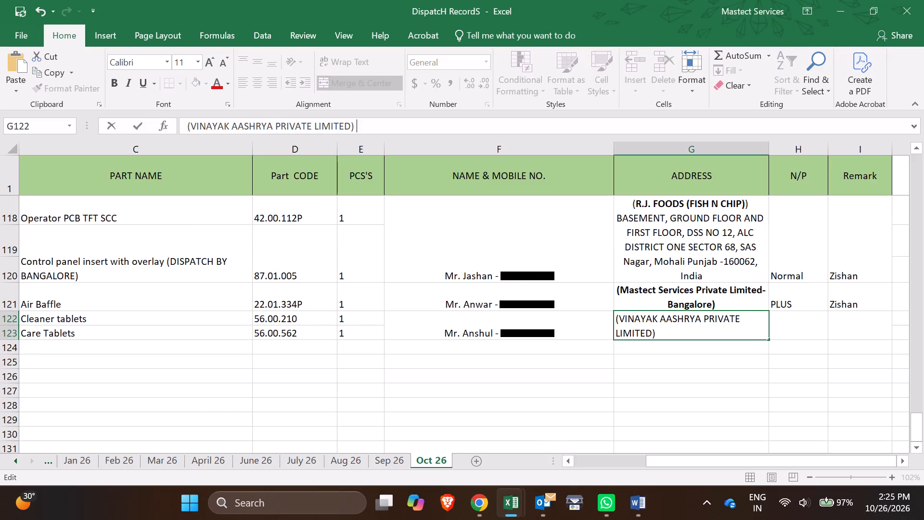
Copy the recipient's shop-number line from the Word address sticker and append it after the company name in Excel entry 74's ADDRESS cell.
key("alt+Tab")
left_click(182, 257)
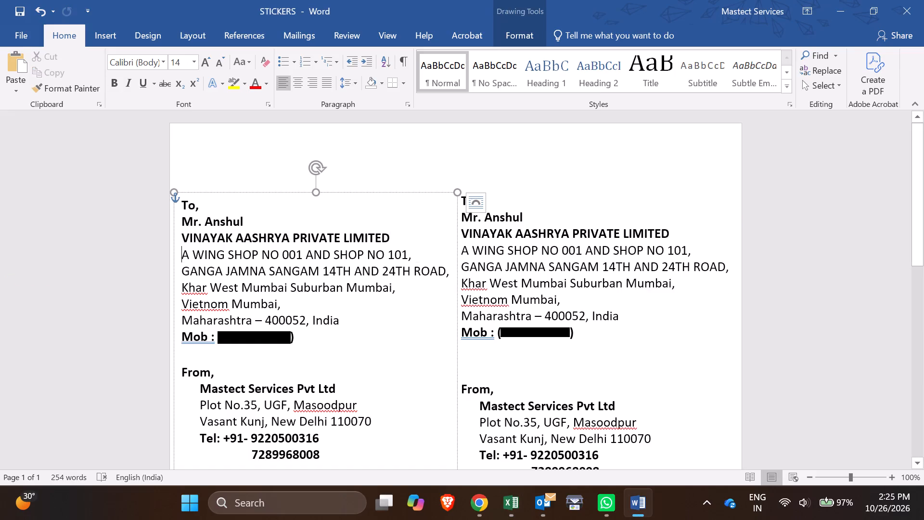
key("shift+Down")
key("shift+Left")
key("ctrl+c")
key("alt+Tab")
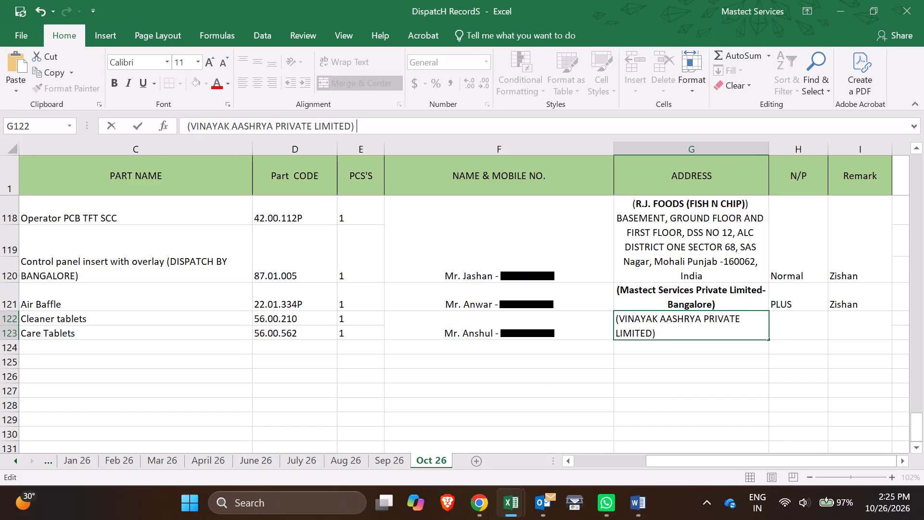
key("ctrl+v")
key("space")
Copy the road line below the shop numbers from the Word sticker and append it to entry 74's ADDRESS cell in Excel.
key("alt+Tab")
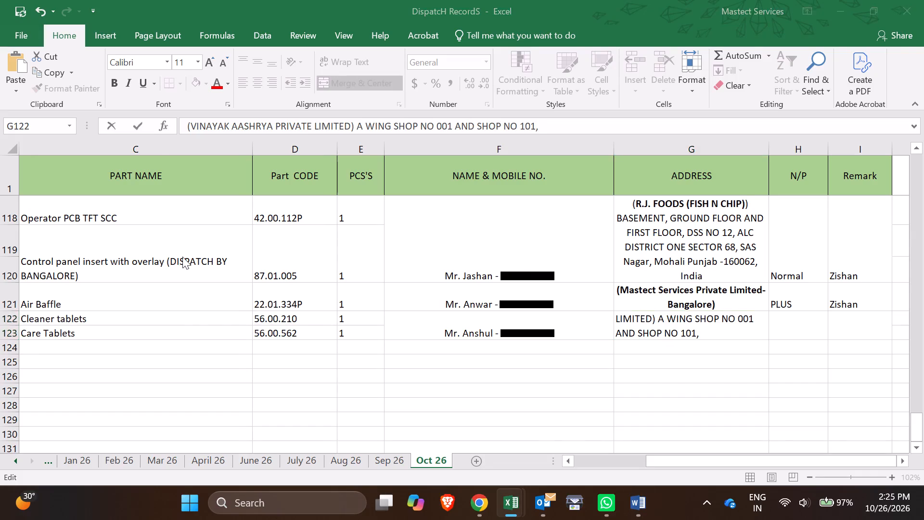
left_click(183, 272)
key("shift+Down")
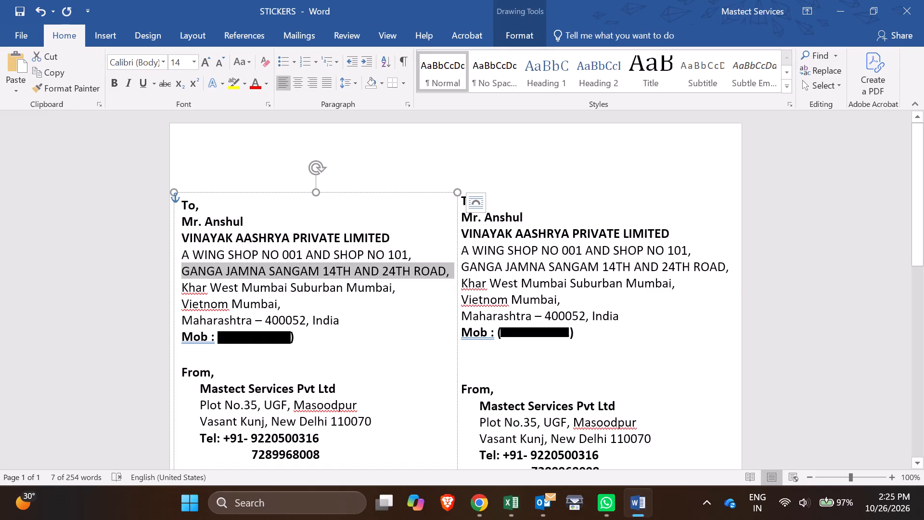
key("shift+Left")
key("ctrl+c")
key("alt+Tab")
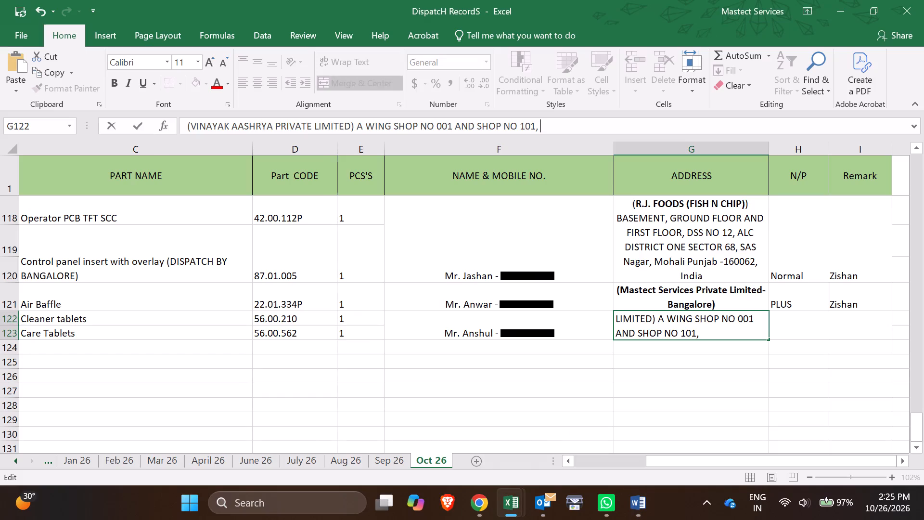
key("ctrl+v")
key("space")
Copy the suburb line below the road line from the Word sticker and append it to entry 74's ADDRESS cell in Excel.
key("alt+Tab")
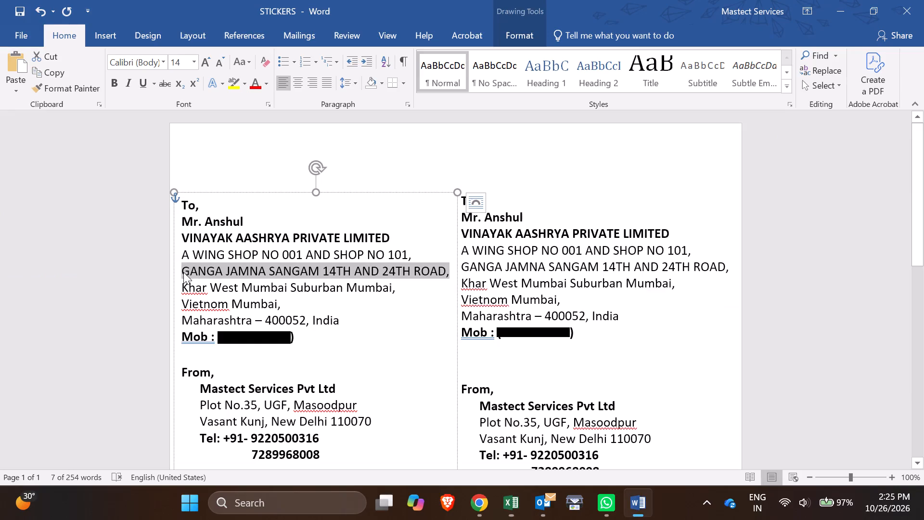
left_click(183, 285)
key("shift+Down")
key("shift+Left")
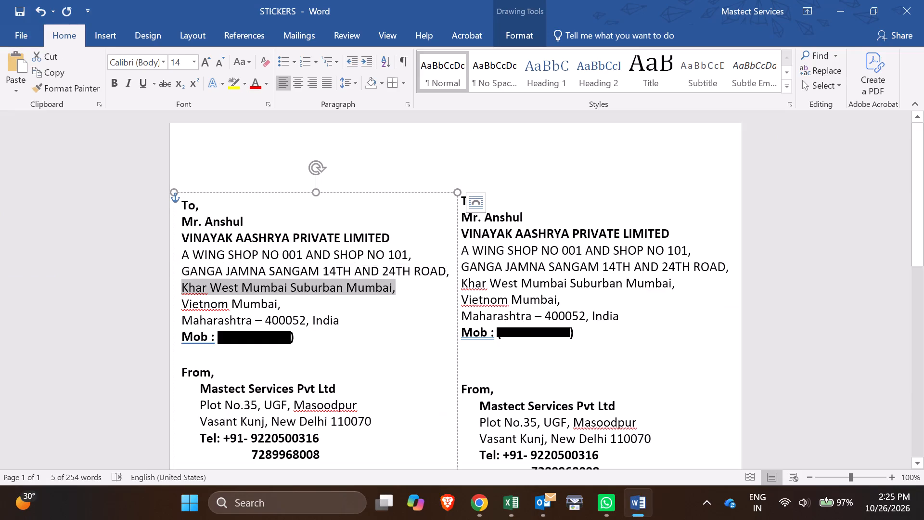
key("ctrl+c")
key("alt+Tab")
key("ctrl+v")
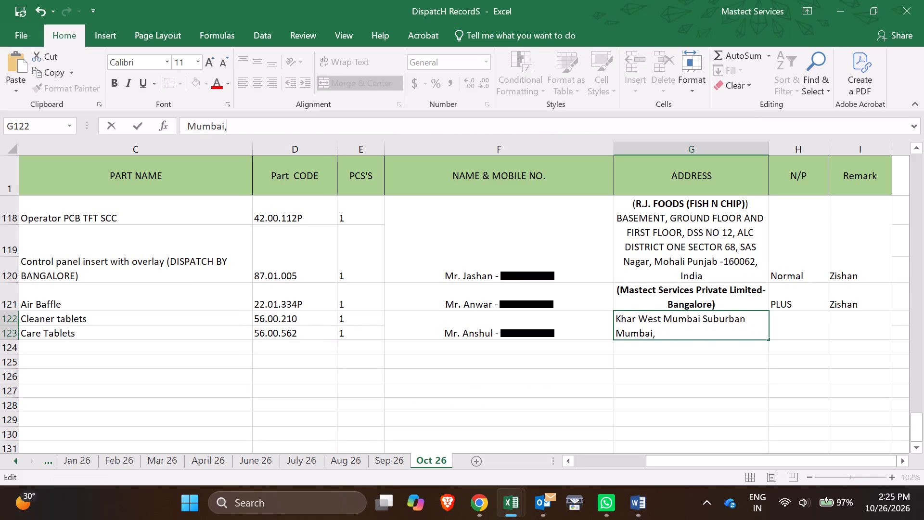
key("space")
Copy the short city line just above the state and postcode from the Word sticker and append it to Excel entry 74's ADDRESS cell.
key("alt+Tab")
left_click(182, 302)
key("shift+Down")
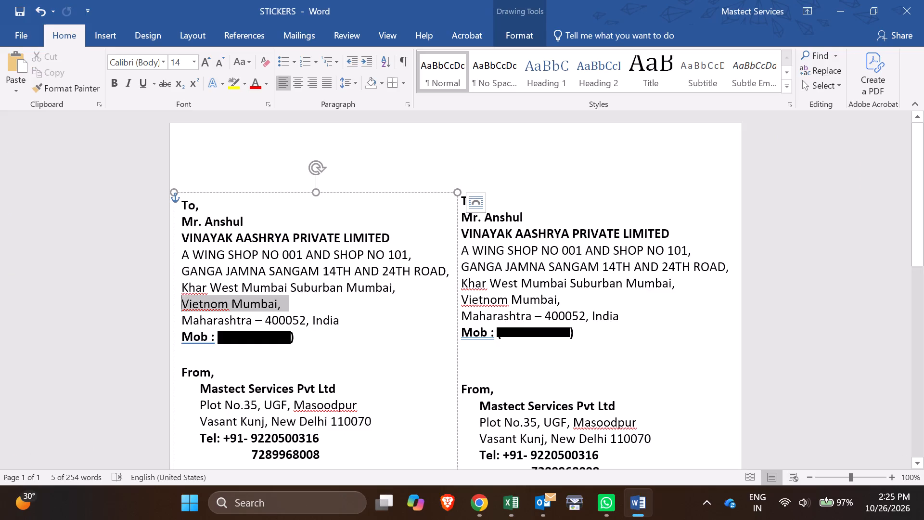
key("shift+Left")
key("ctrl+c")
key("alt+Tab")
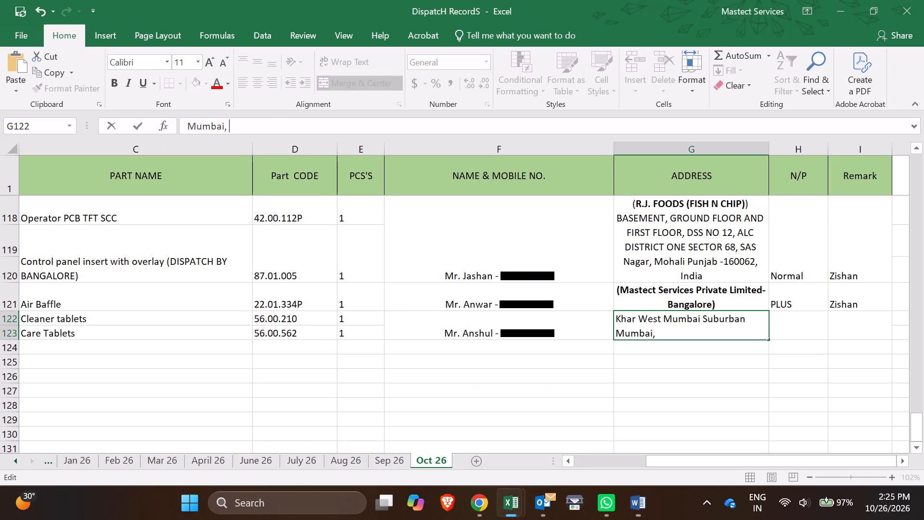
key("ctrl+v")
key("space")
Append the sticker's final address line with state, postal code and country to entry 74's ADDRESS cell and save the workbook.
key("alt+Tab")
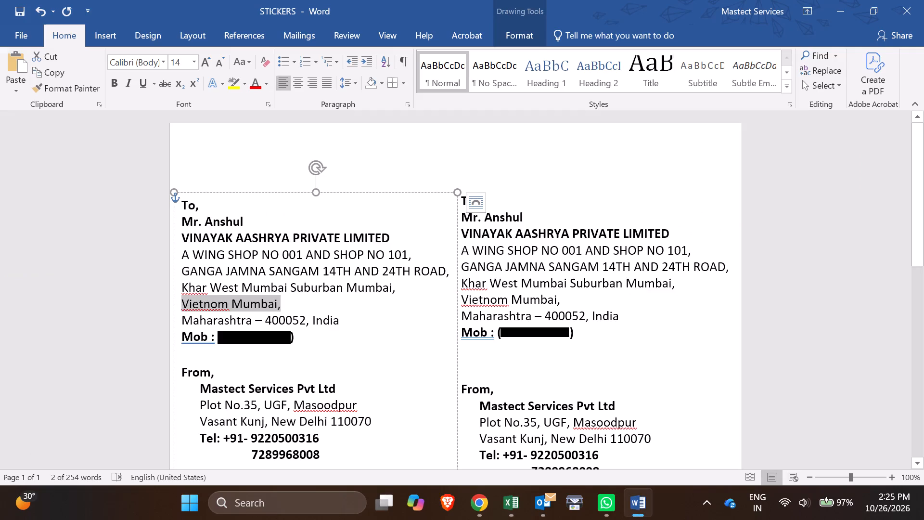
left_click(181, 317)
key("shift+Down")
key("shift+Left")
key("ctrl+c")
key("alt+Tab")
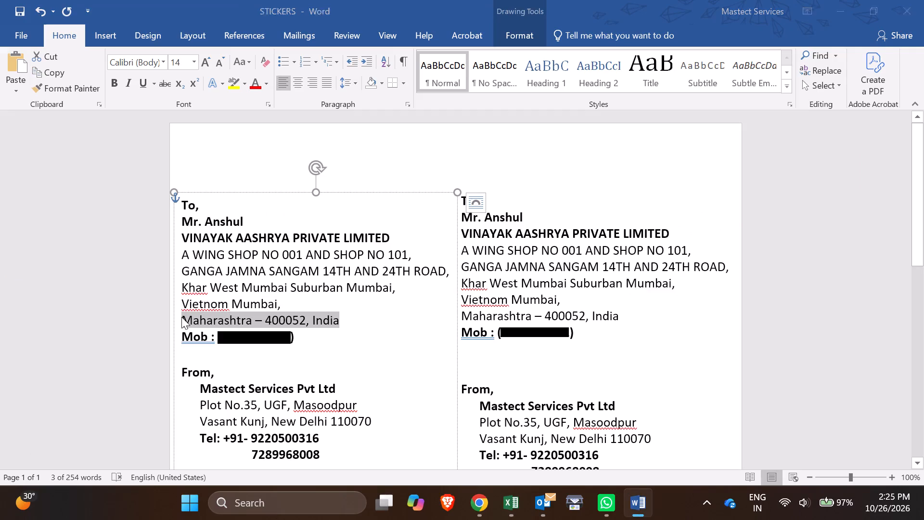
key("ctrl+v")
key("Return")
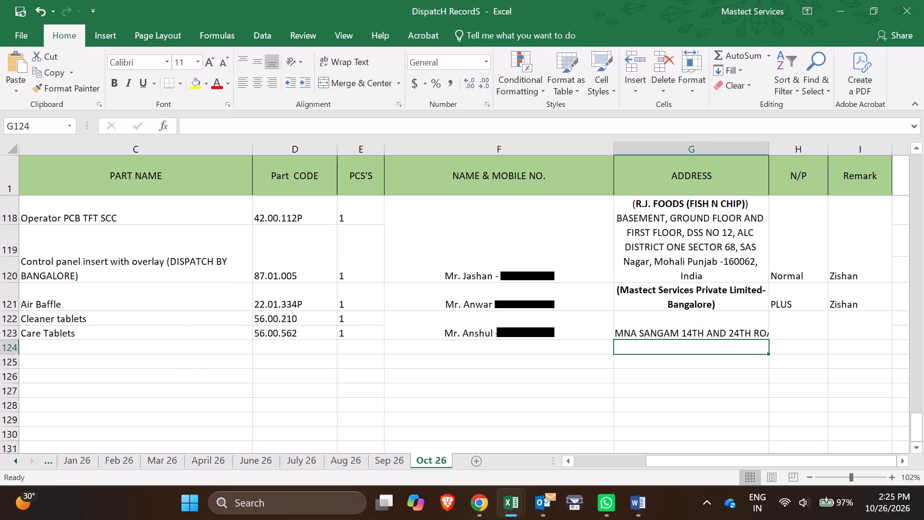
key("ctrl+s")
Increase the heights of rows 122 and 123 to make room for entry 74's address.
scroll(116, 327, "right", 5)
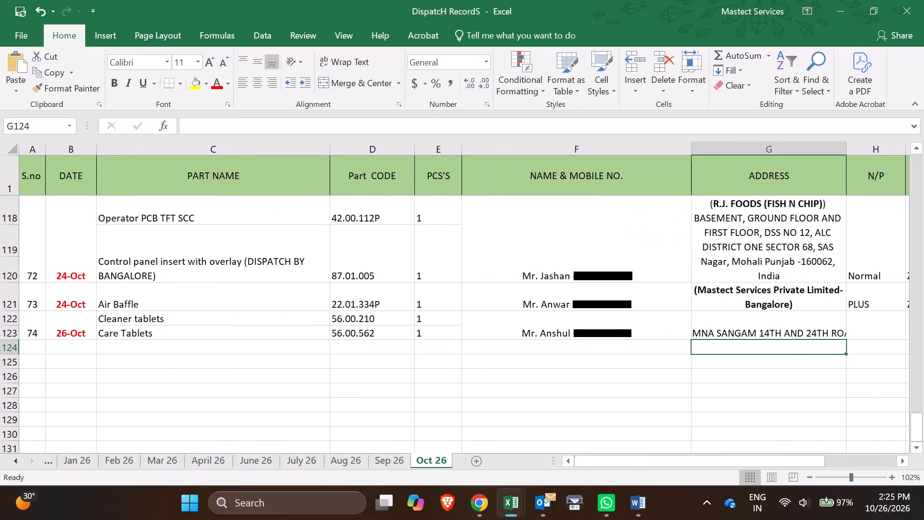
left_click_drag(16, 324, 17, 338)
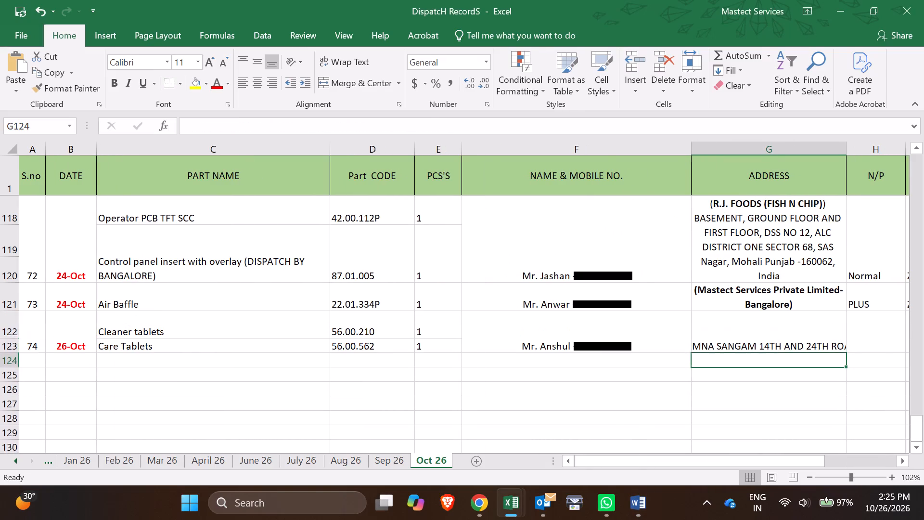
left_click_drag(16, 353, 15, 356)
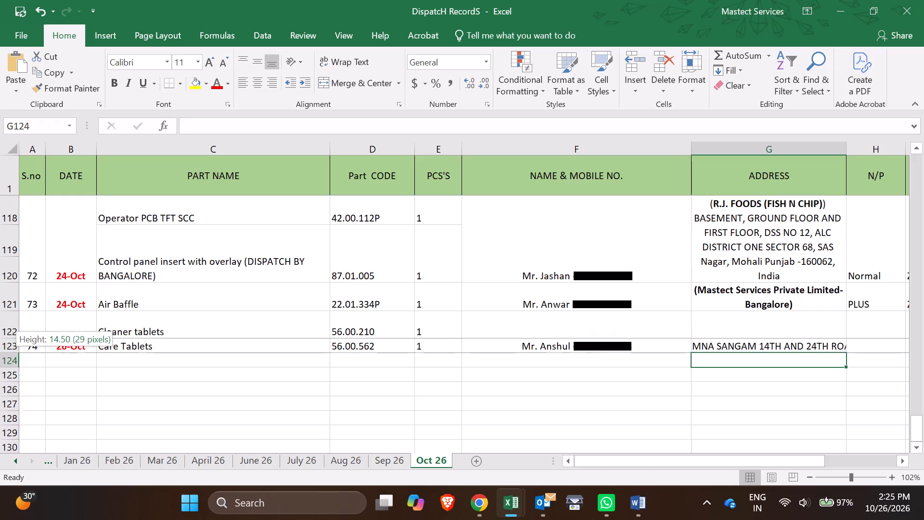
left_click_drag(15, 356, 14, 369)
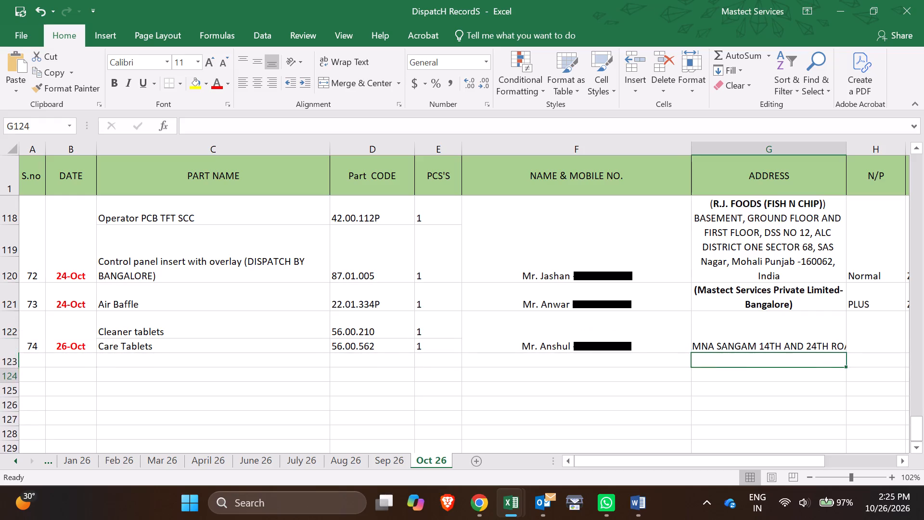
Save the workbook and wrap the text in entry 74's ADDRESS cell.
left_click(759, 321)
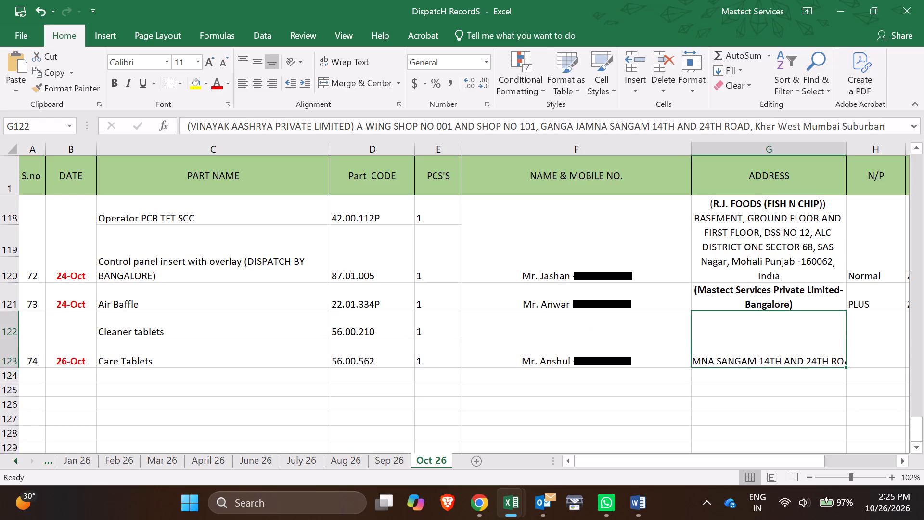
key("ctrl+s")
left_click(357, 61)
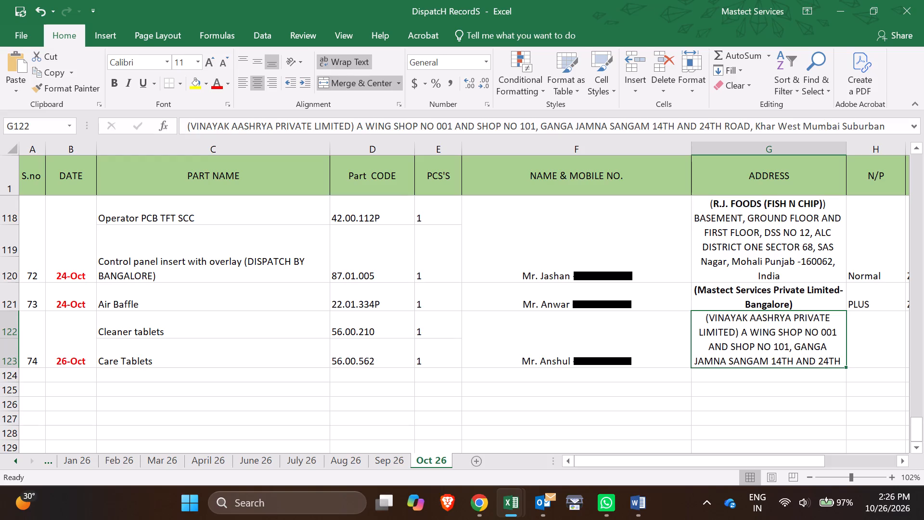
Enlarge rows 122 and 123 a little more to show further lines of entry 74's wrapped address, and save the workbook.
left_click_drag(14, 337, 14, 342)
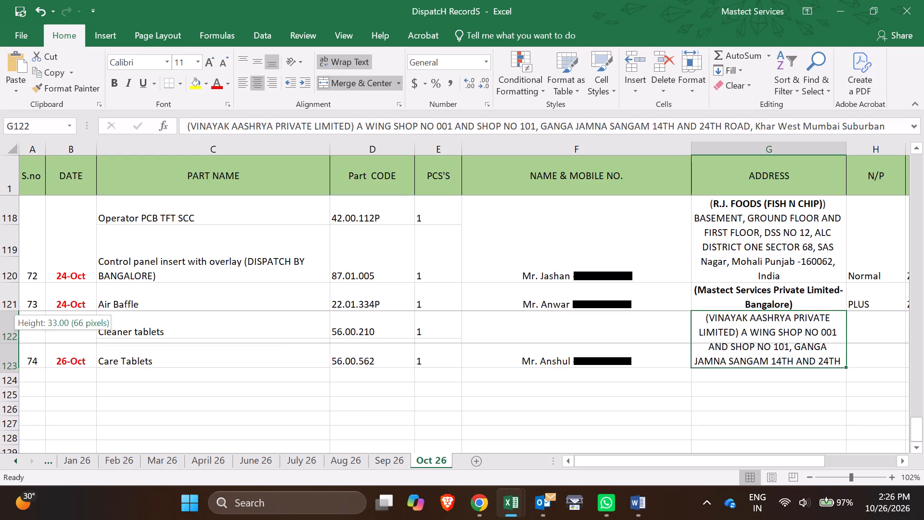
left_click_drag(14, 342, 14, 343)
left_click_drag(12, 373, 12, 377)
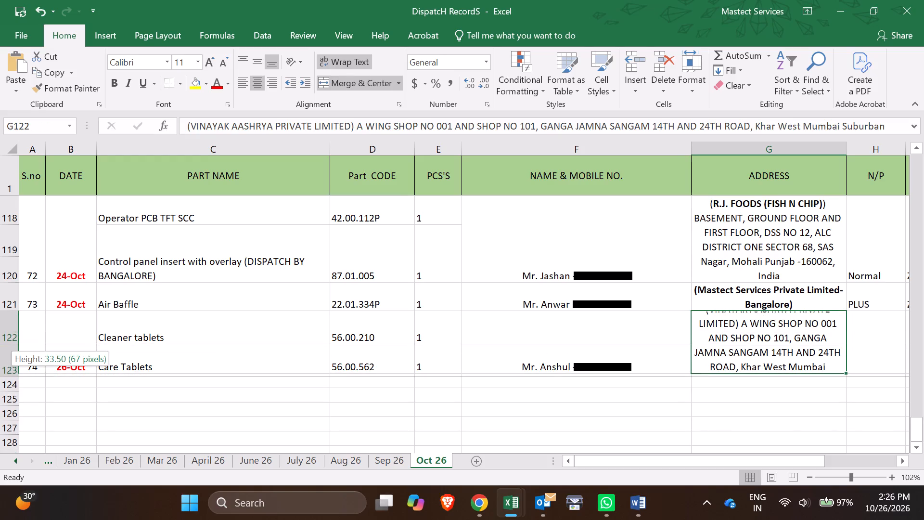
left_click_drag(12, 377, 12, 378)
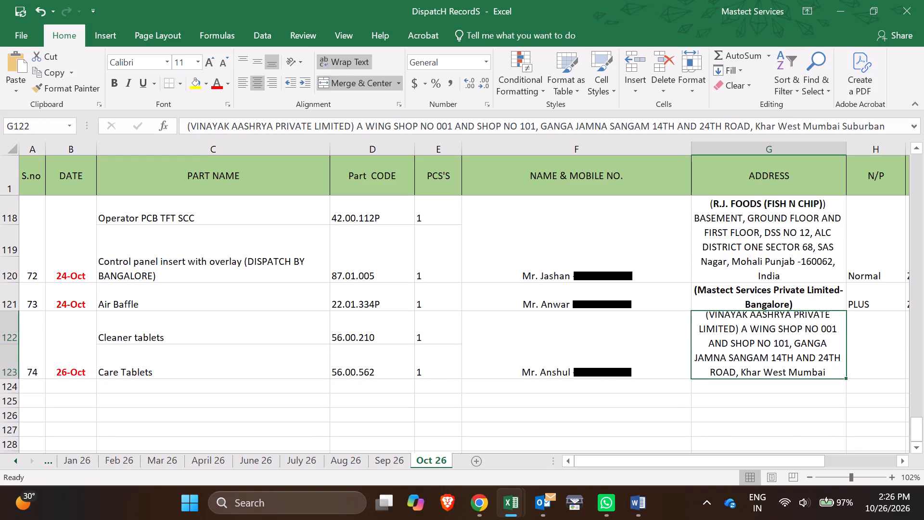
left_click(16, 344)
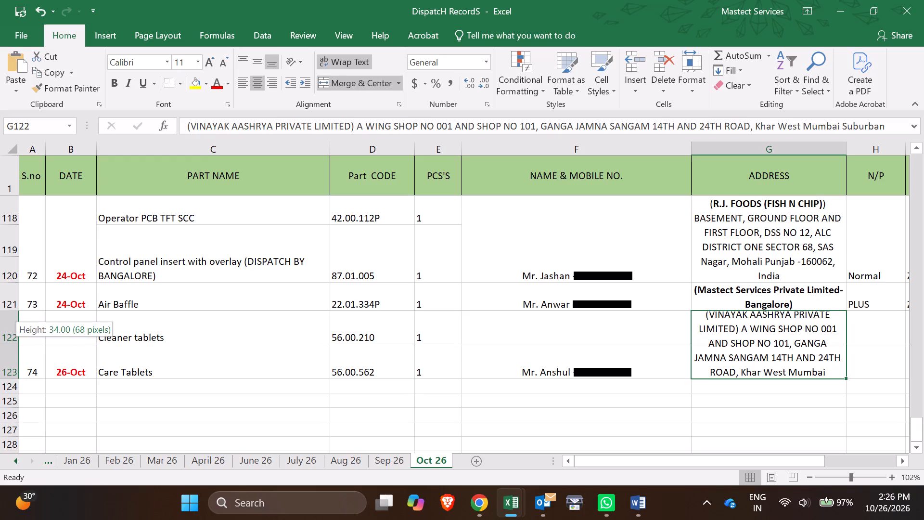
left_click(17, 379)
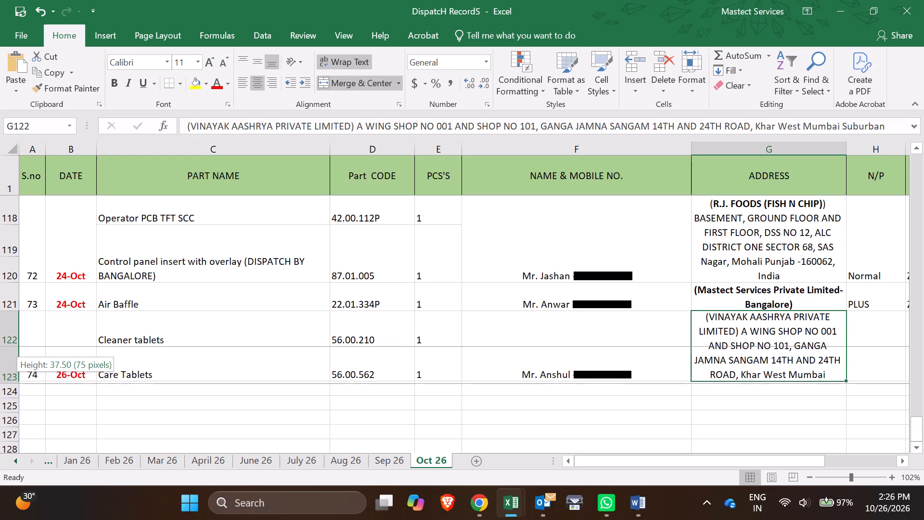
left_click(498, 378)
key("ctrl+s")
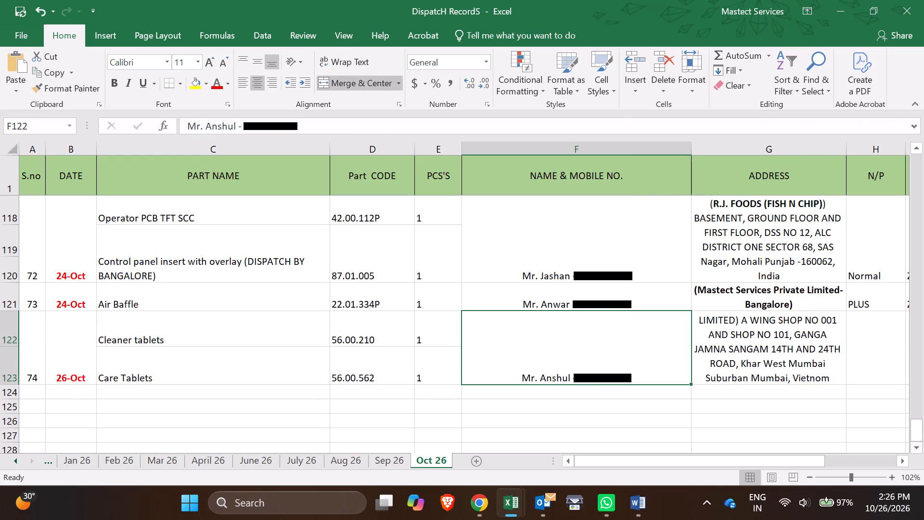
Heighten rows 122 and 123 roughly equally until entry 74's whole address, down to India, fits in its cell, and save the workbook.
left_click(8, 342)
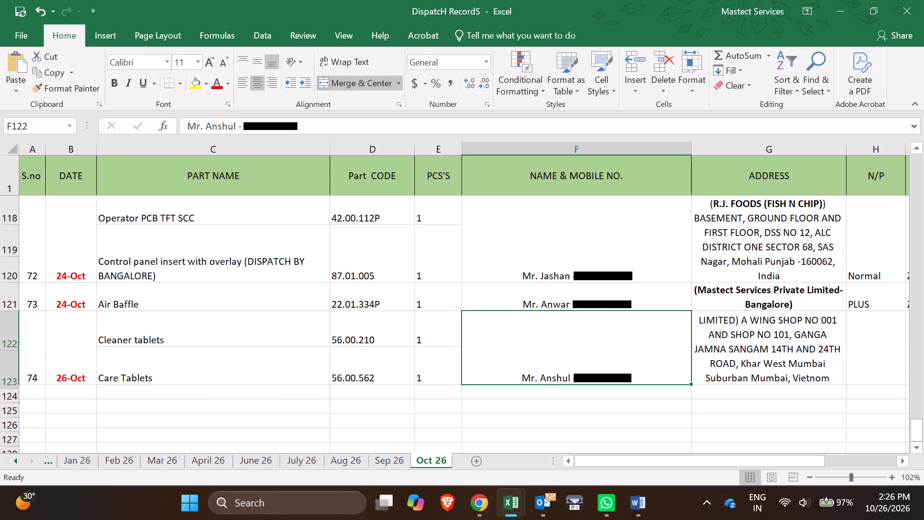
left_click(12, 390)
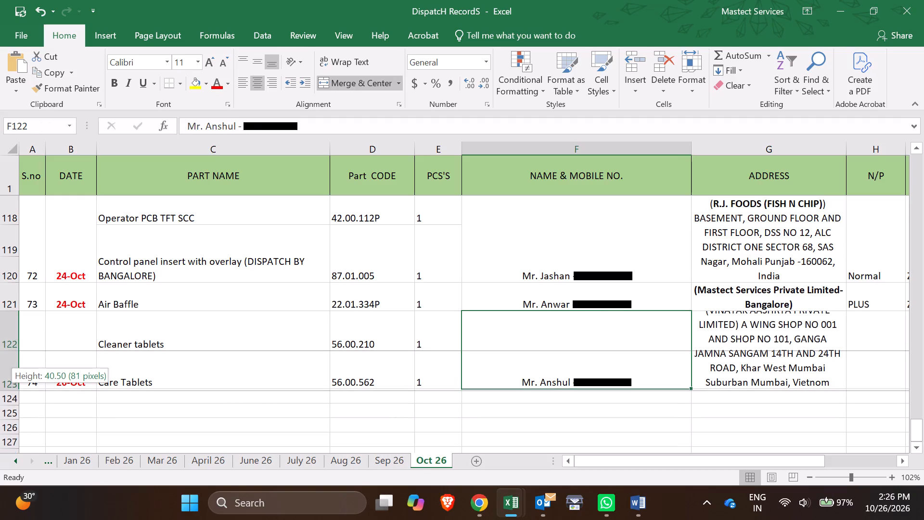
left_click(17, 350)
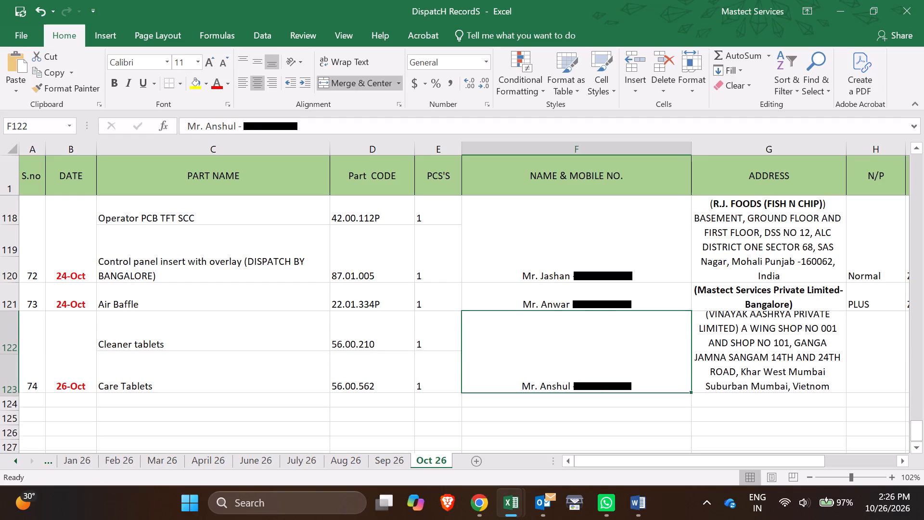
left_click(17, 395)
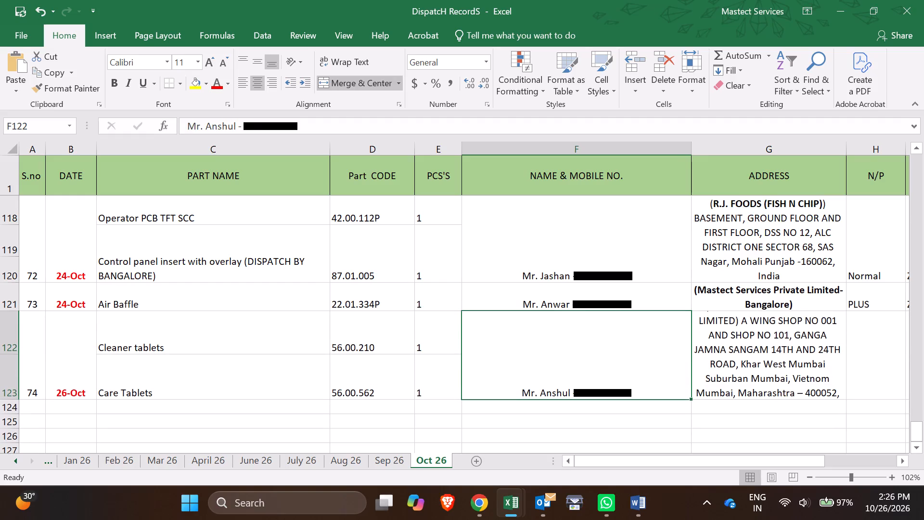
left_click_drag(13, 354, 13, 359)
left_click_drag(13, 404, 13, 409)
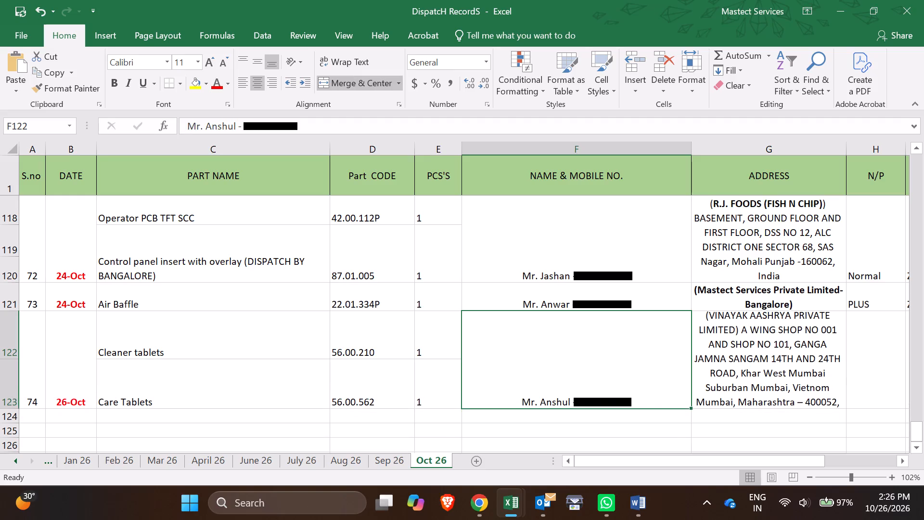
left_click(11, 357)
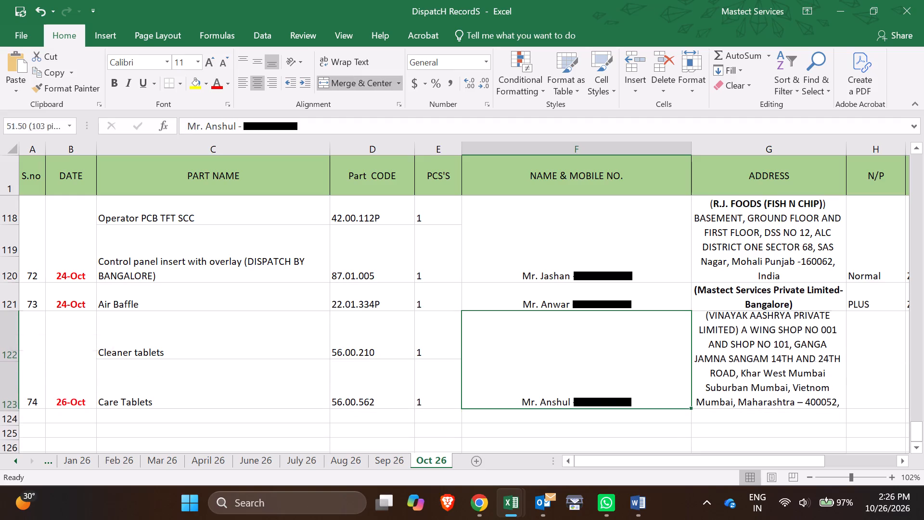
left_click(16, 411)
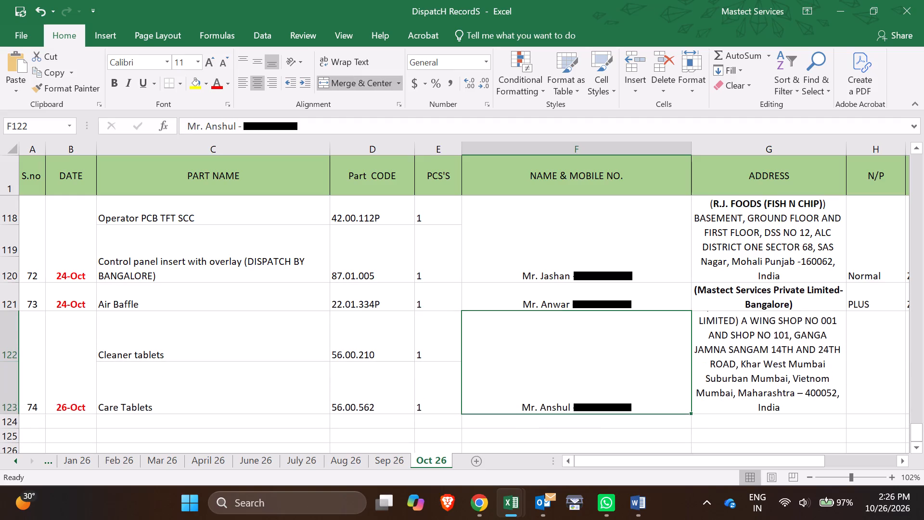
left_click_drag(11, 360, 11, 365)
left_click_drag(11, 365, 11, 369)
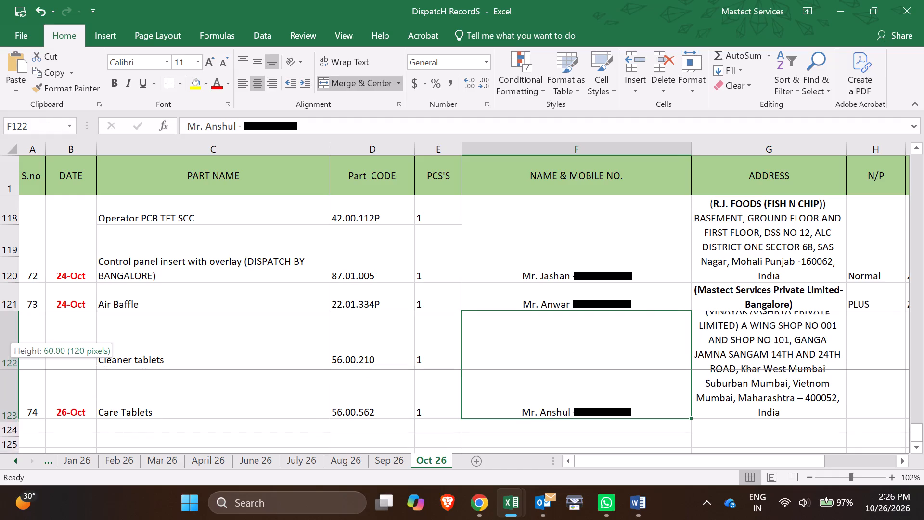
left_click_drag(11, 369, 11, 369)
left_click_drag(13, 424, 13, 432)
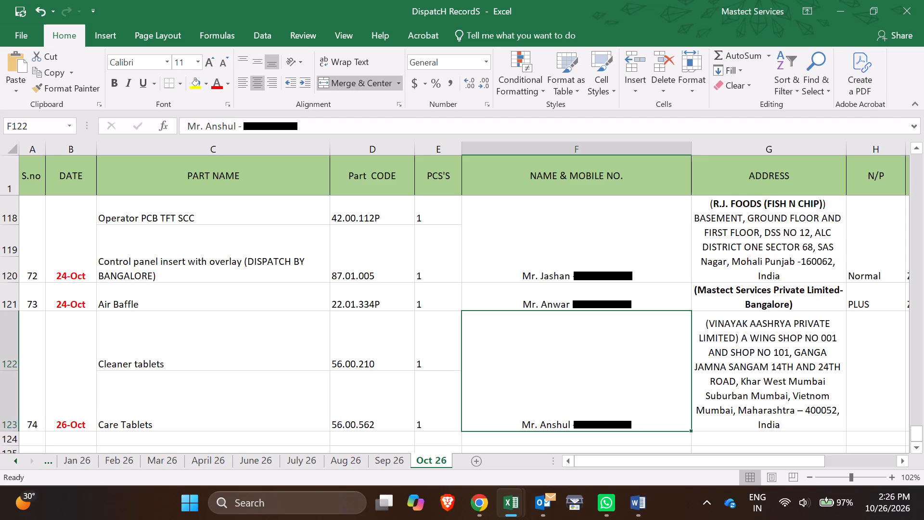
left_click(777, 357)
key("ctrl+s")
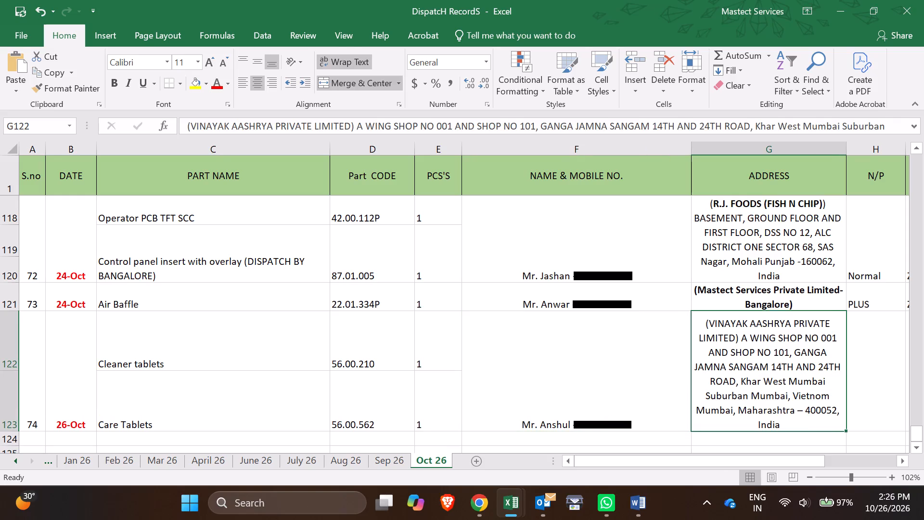
Make the company name VINAYAK AASHRYA PRIVATE LIMITED bold within entry 74's ADDRESS cell and save the workbook.
left_click(191, 129)
key("shift+Right")
key("shift+Right")
key("shift+Right")
key("shift+Right")
key("shift+Right")
key("shift+Right")
key("shift+Right")
key("shift+Right")
key("shift+Right")
key("shift+Right")
key("shift+Right")
key("shift+Right")
key("shift+Right")
key("shift+Right")
key("shift+Right")
key("shift+Right")
key("shift+Right")
key("shift+Right")
key("shift+Right")
key("shift+Right")
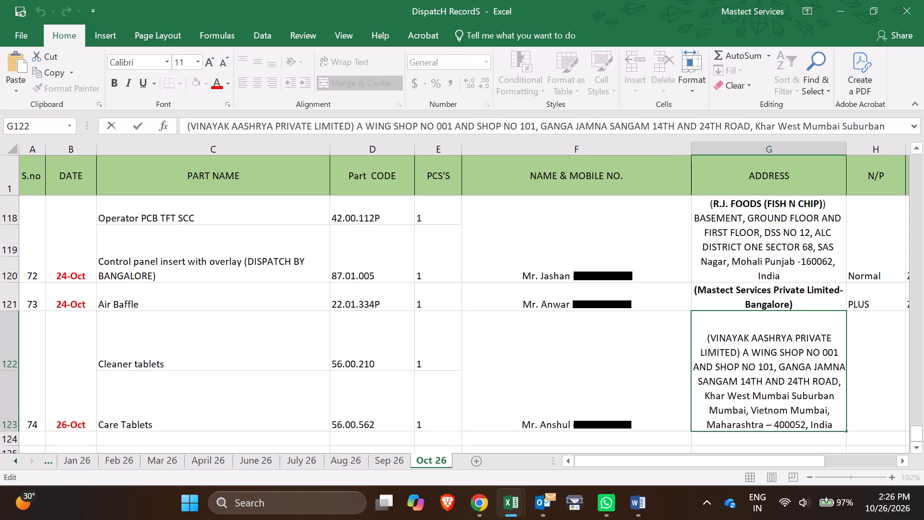
key("shift+Left")
key("shift+Left")
key("shift+Right")
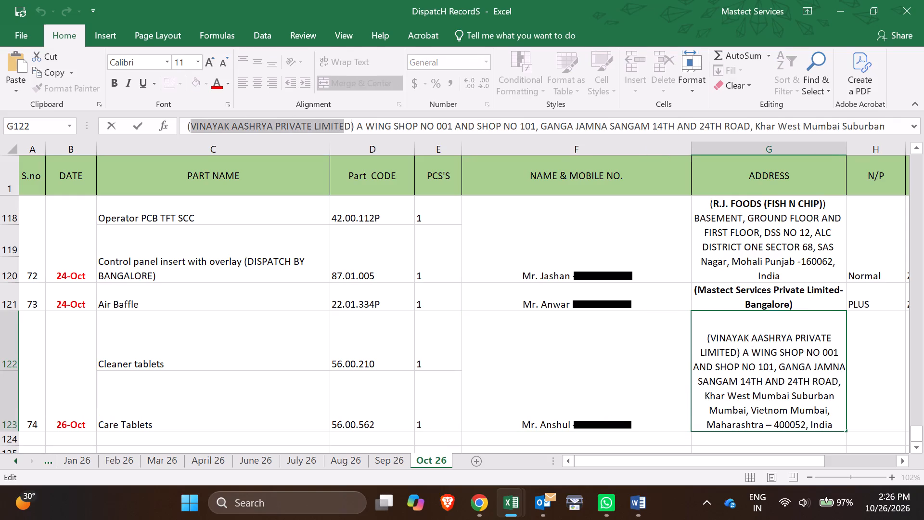
key("ctrl+b")
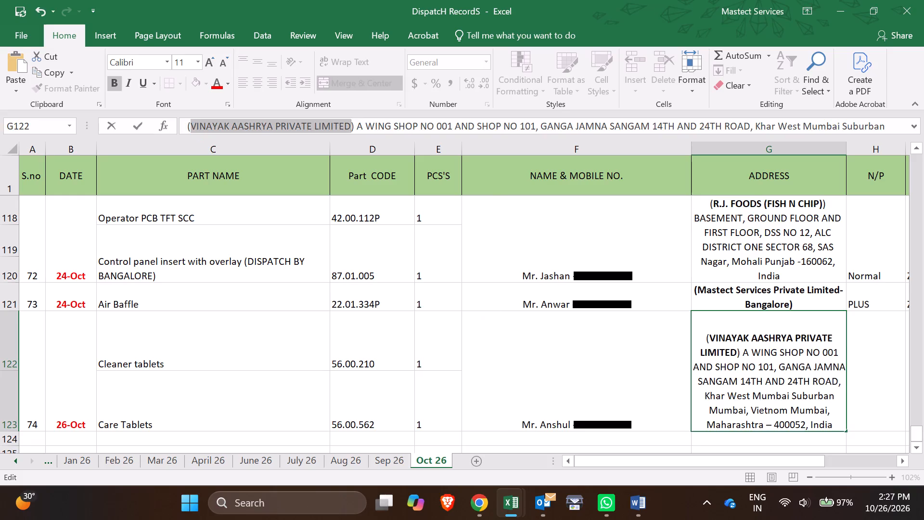
left_click(573, 401)
key("ctrl+s")
key("ctrl+s")
Enter Normal in the N/P cell and Zishan in the Remark cell of entry 74.
key("Right")
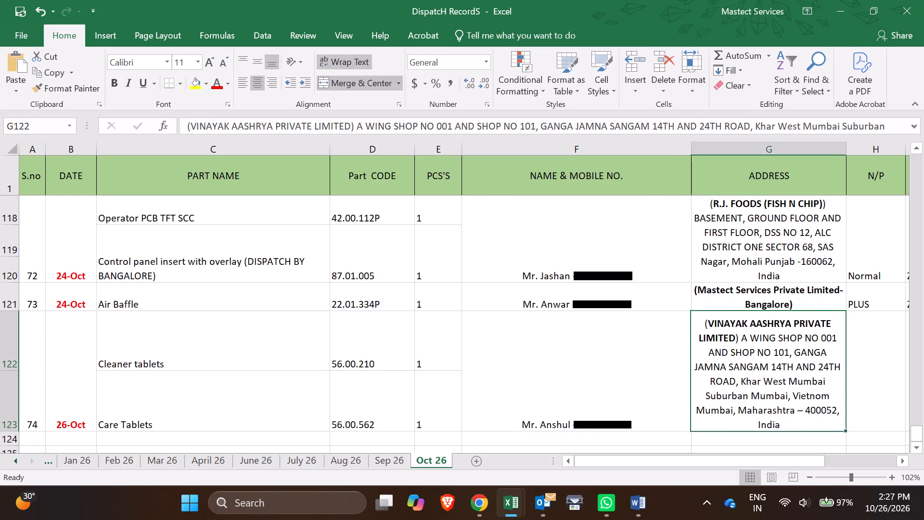
key("Right")
key("shift+n")
key("Return")
key("Up")
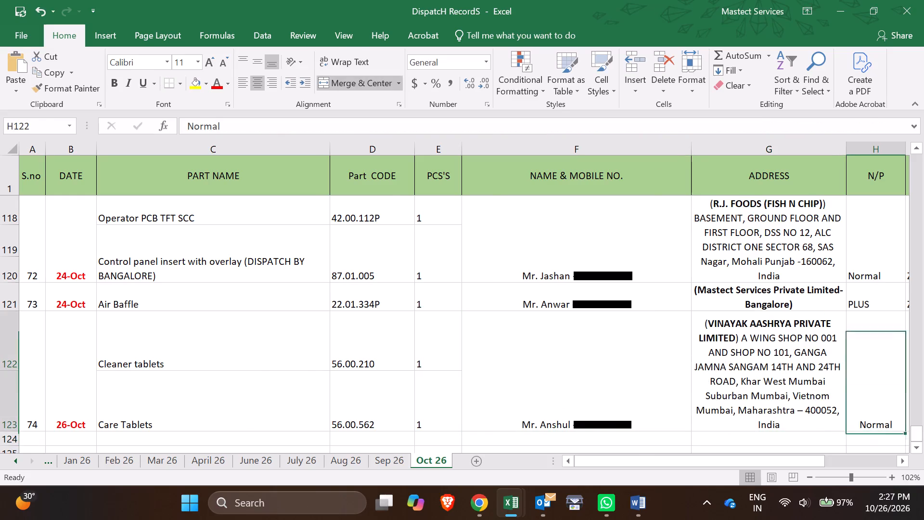
key("Right")
key("shift+z")
key("Return")
key("Up")
Left-align the N/P and Remark cells of entry 74 and save the workbook.
key("Left")
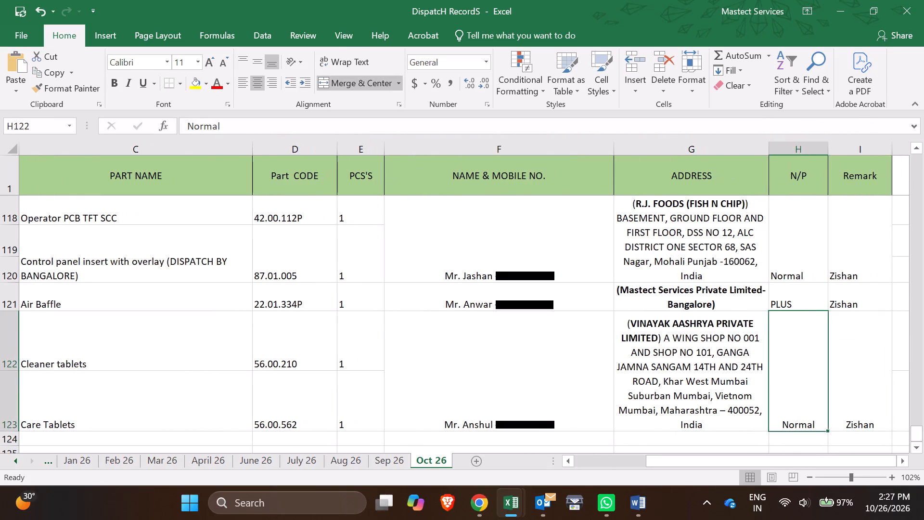
key("shift+Right")
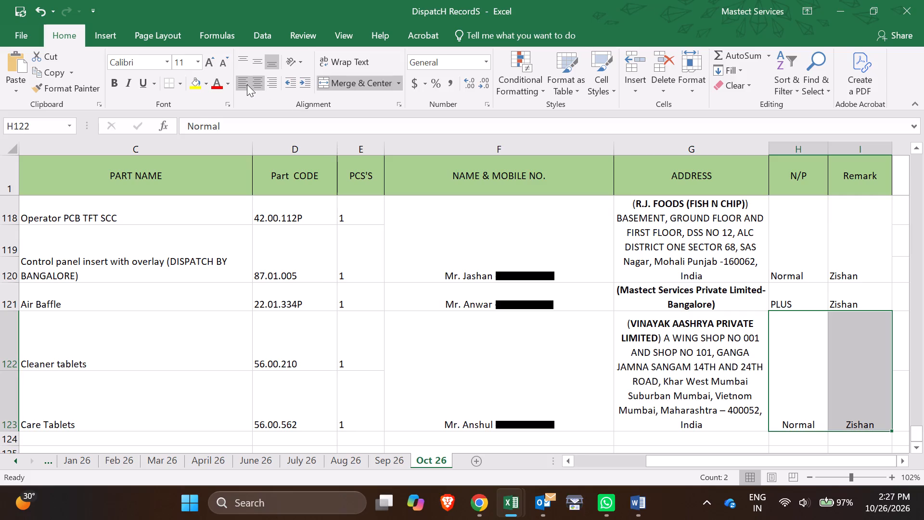
left_click(247, 84)
left_click(423, 387)
key("ctrl+s")
Enter serial number 75 in the S.no cell of row 124 and left-align it.
scroll(423, 387, "right", 6)
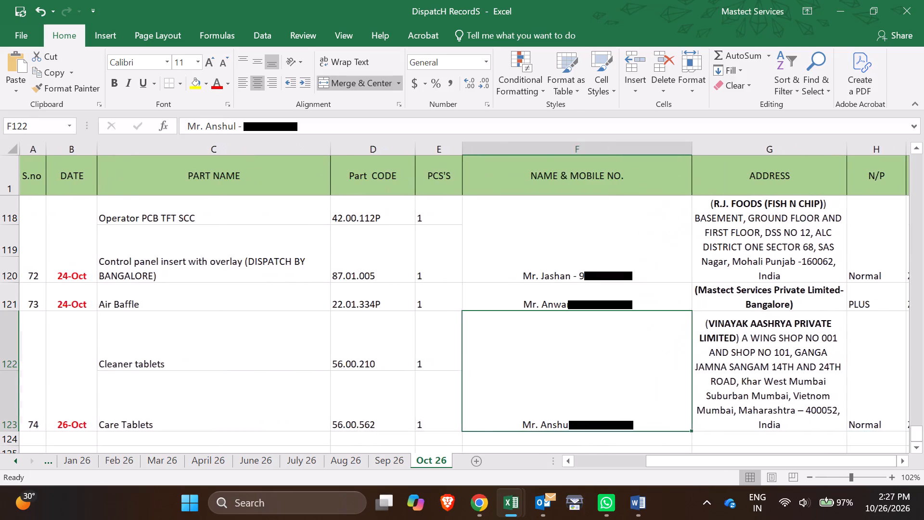
scroll(423, 387, "down", 1)
left_click(36, 375)
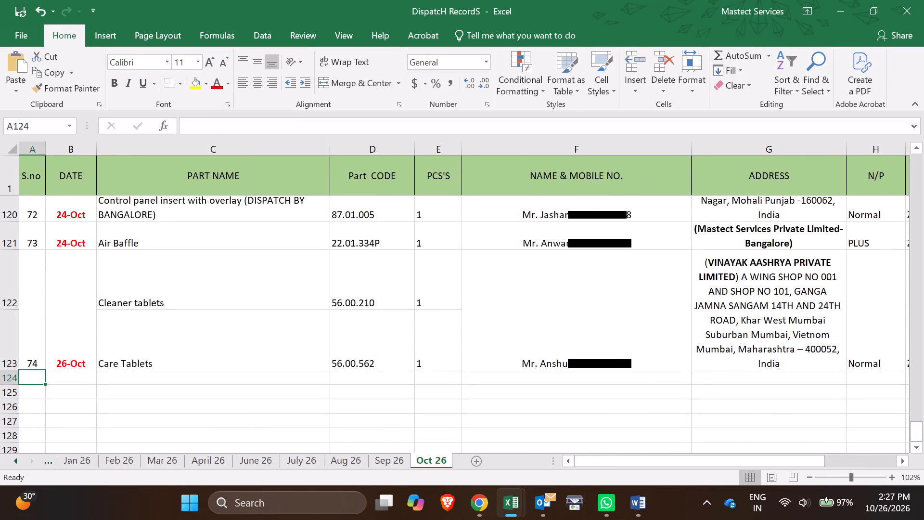
type("75")
key("Return")
key("Up")
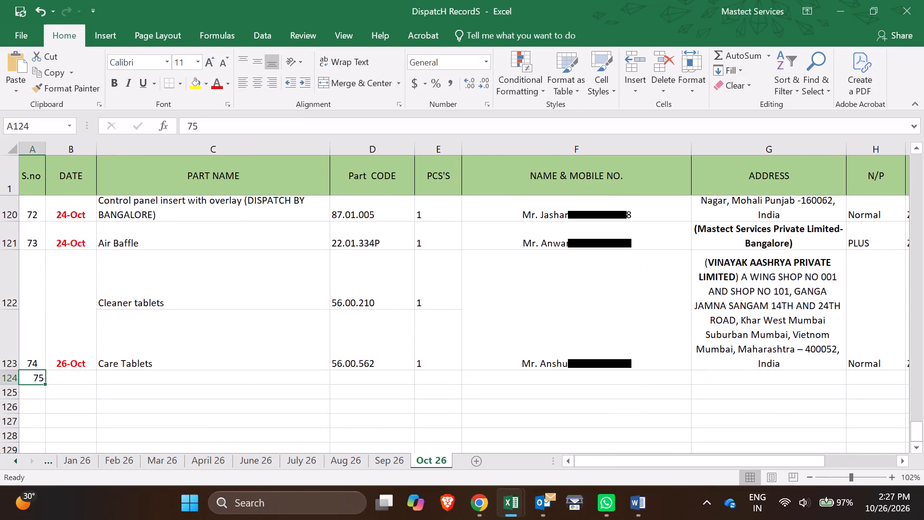
left_click(249, 88)
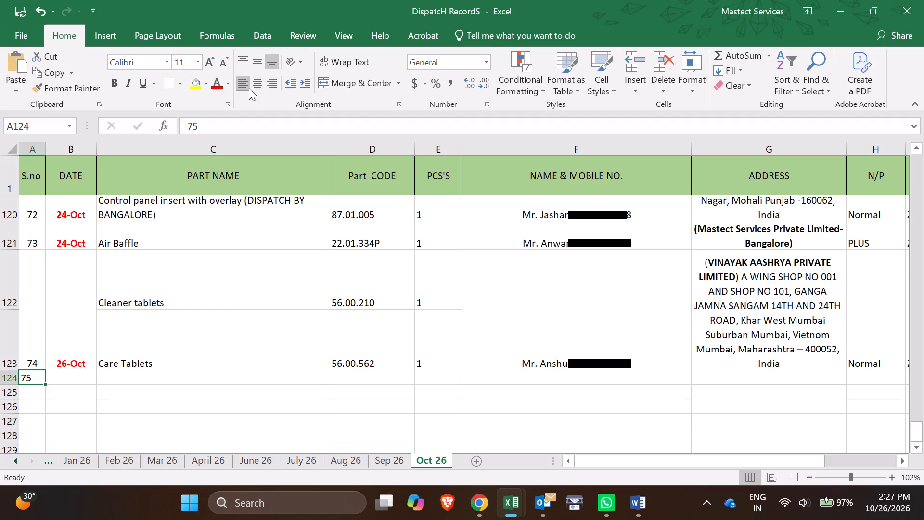
Centre serial number 75 horizontally in the S.no cell of row 124.
left_click(252, 88)
Copy entry 74's 26-Oct date into the DATE cell of entry 75 and save the workbook.
key("Right")
key("ctrl+d")
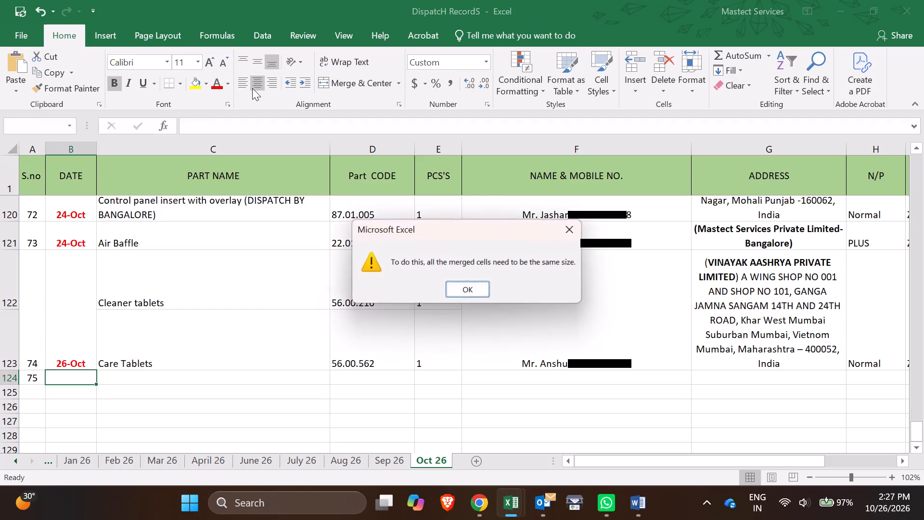
key("Return")
key("Up")
key("ctrl+c")
key("Down")
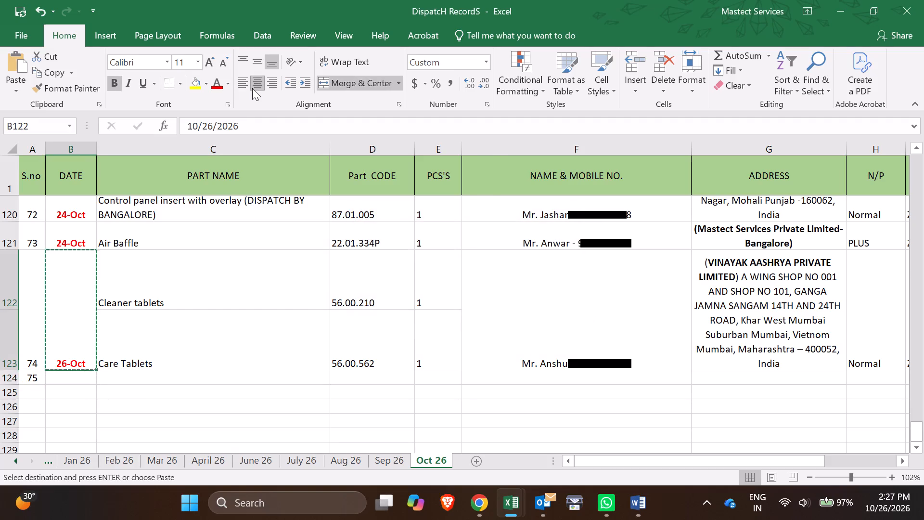
key("ctrl+v")
key("ctrl+s")
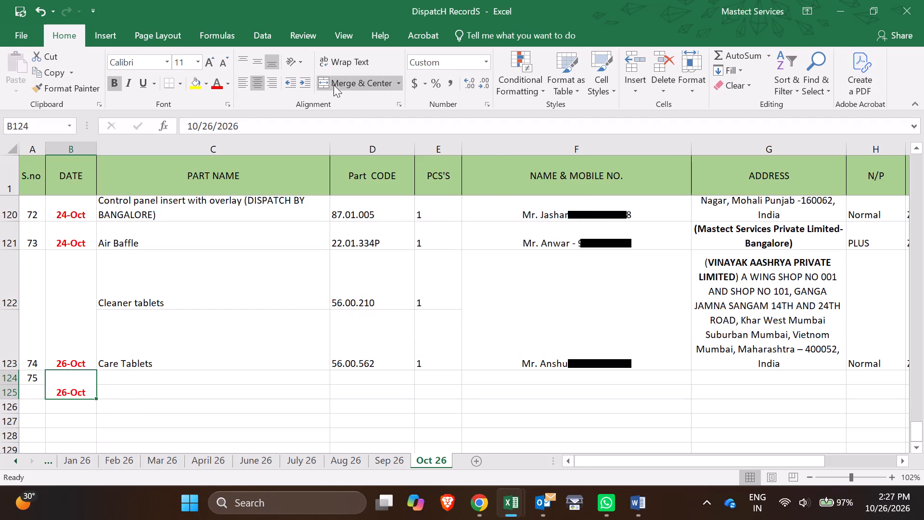
Unmerge the pasted DATE cell of entry 75, centre the date in it and save the workbook.
left_click(348, 86)
left_click(262, 80)
key("Right")
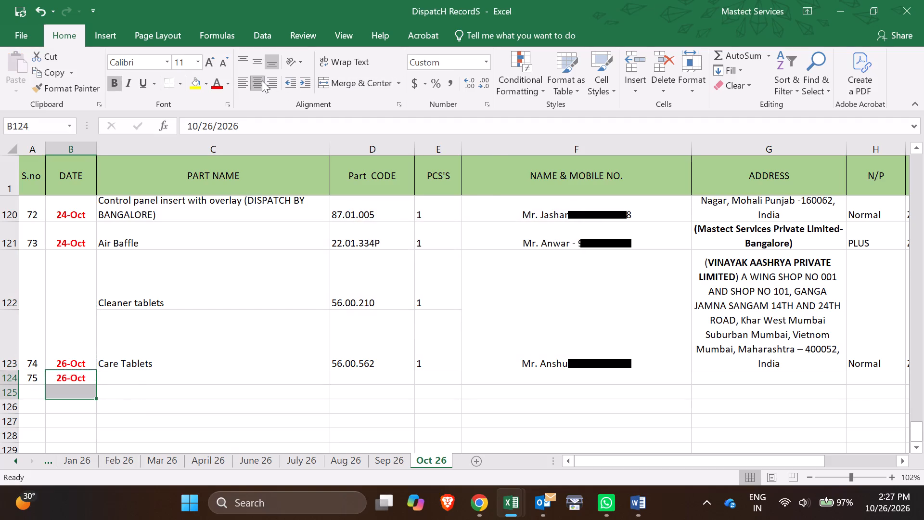
key("ctrl+s")
Switch from the dispatch workbook to the STICKERS document in Word.
key("alt+Tab")
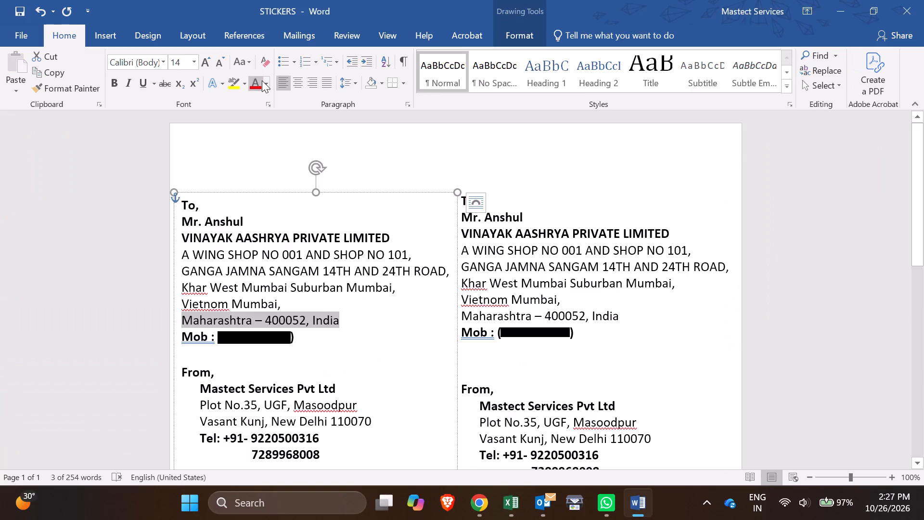
key("alt+Tab")
key("alt+Tab")
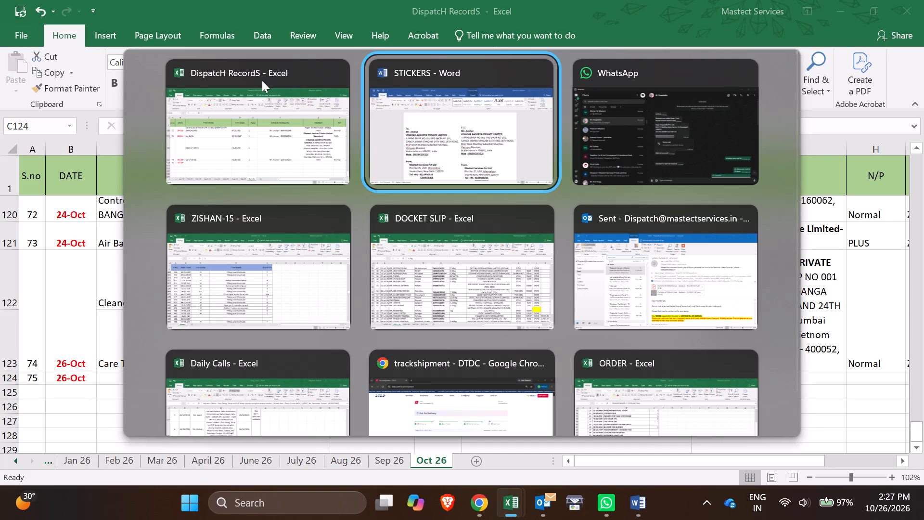
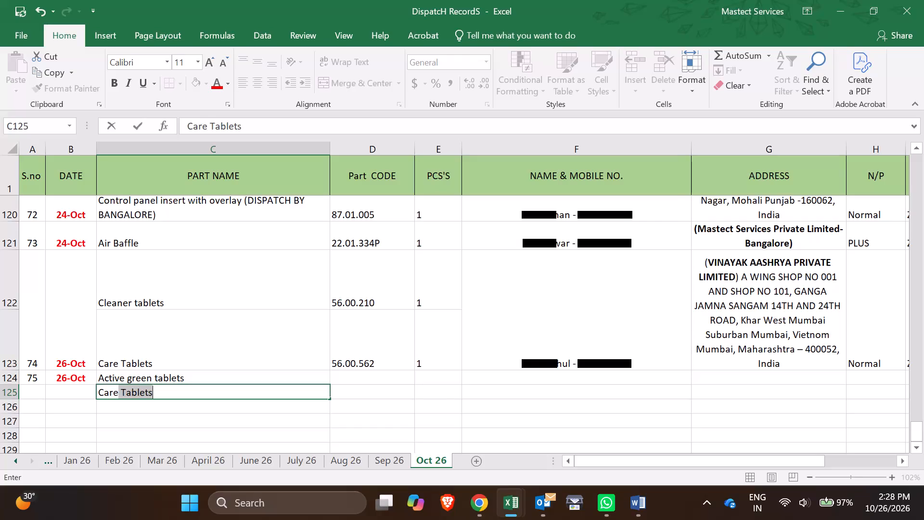
Enter Care Tablets as the part name in row 125, below Active green tablets, and move to that row's Part CODE cell.
key("Return")
key("Up")
key("Right")
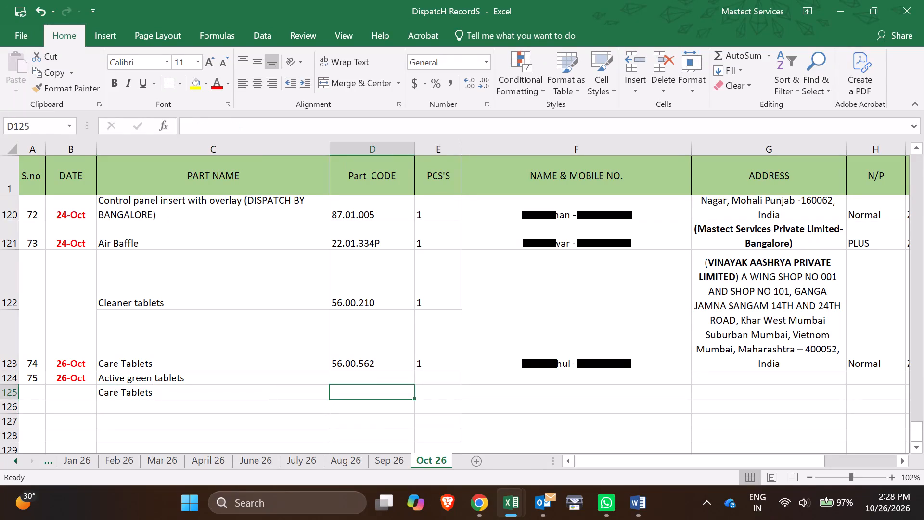
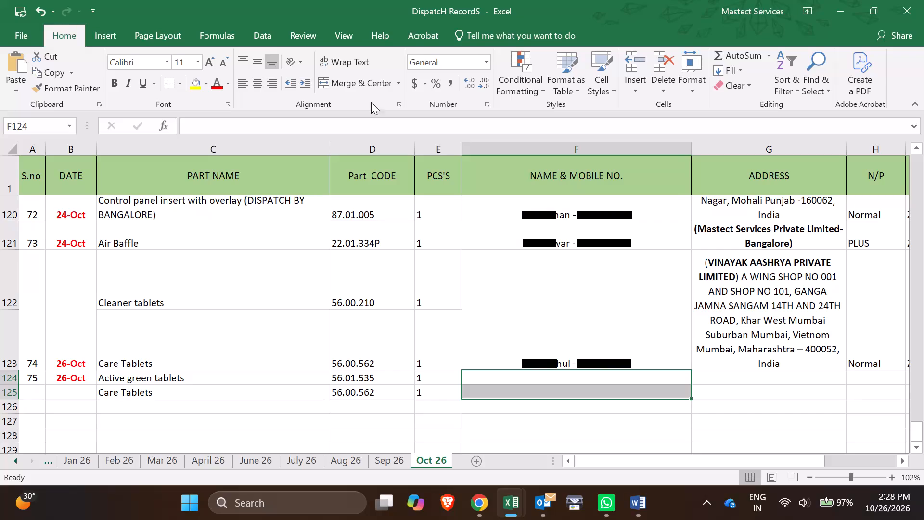
Merge and center rows 124 and 125 separately in each of the NAME & MOBILE NO., ADDRESS, N/P and Remark columns.
left_click(356, 76)
key("Right")
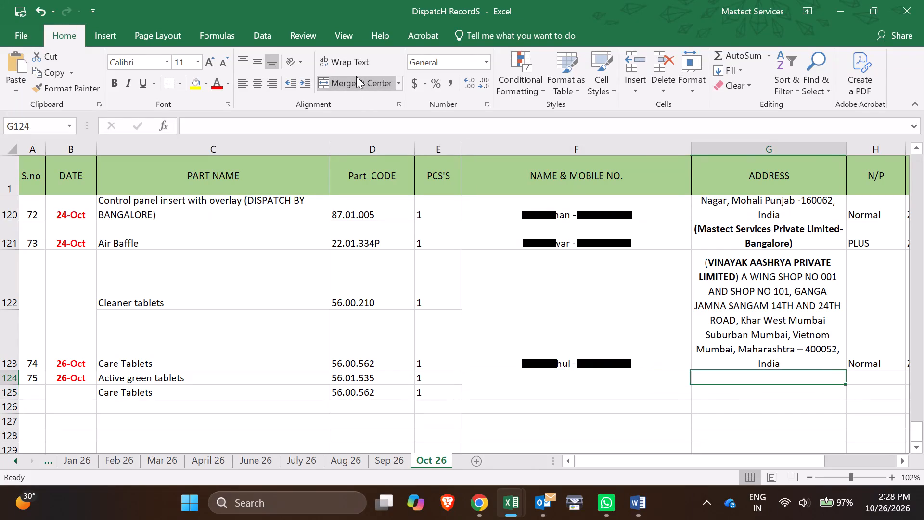
key("shift+Down")
left_click(356, 76)
key("Right")
key("shift+Down")
left_click(356, 76)
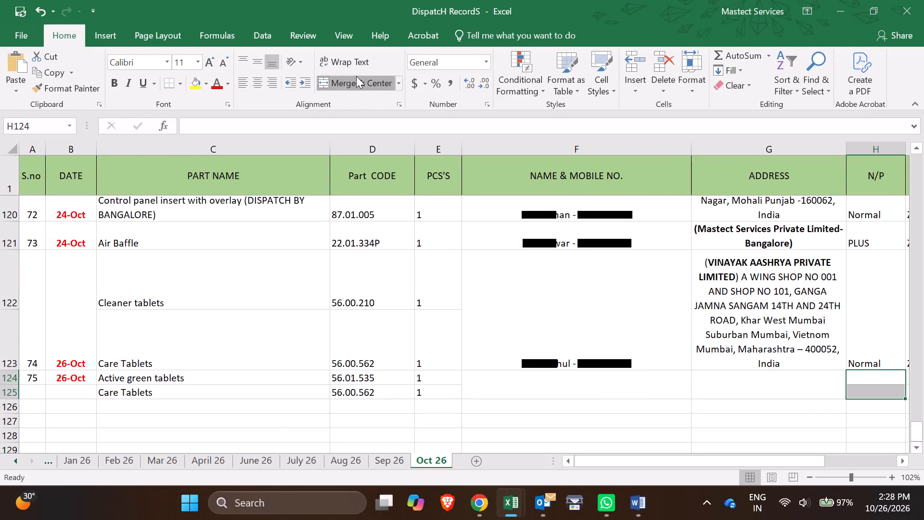
key("Right")
key("shift+Down")
left_click(356, 76)
Merge and center entry 75's DATE cells and S.no cells, each across rows 124 and 125.
key("Left")
key("Left")
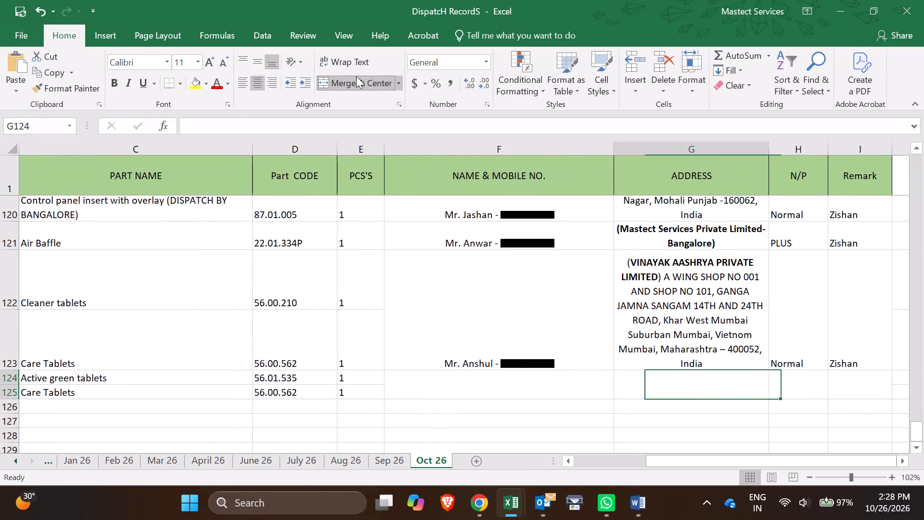
key("Left")
key("Left")
key("Left")
key("Left")
key("Left")
key("Left")
key("Left")
key("Right")
key("shift+Down")
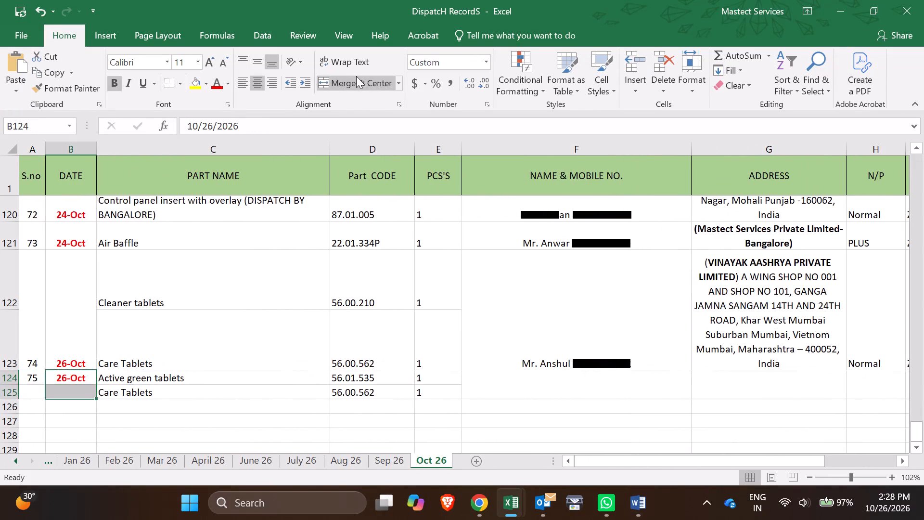
left_click(356, 76)
key("Left")
key("shift+Down")
left_click(356, 76)
Select entry 75's merged NAME & MOBILE NO. cell.
key("Right")
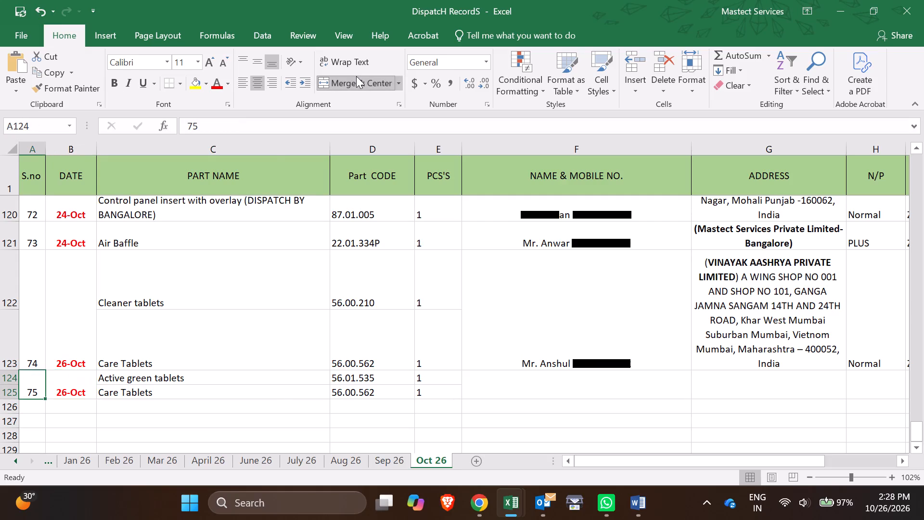
key("Right")
key("Right")
key("Right")
key("Right")
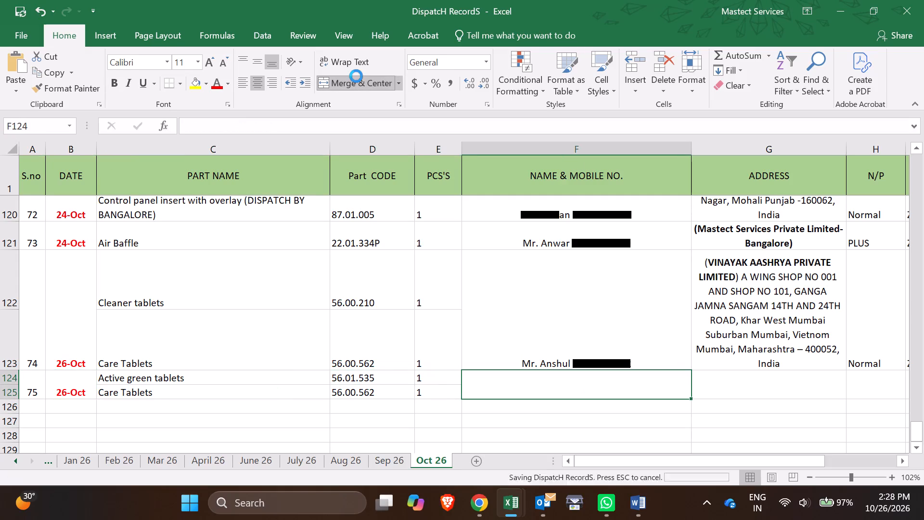
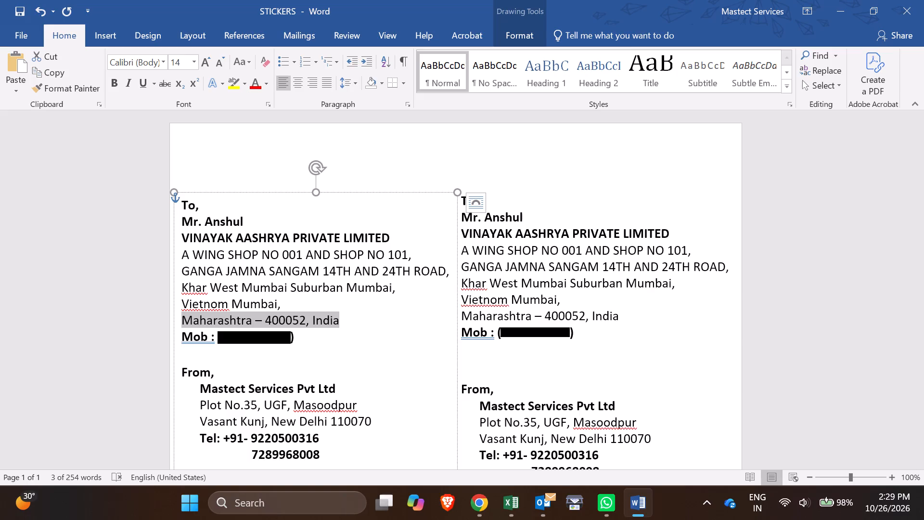
Copy the recipient's name from the KANCHAN THE RIVER VILLA sticker in Word into entry 75's NAME & MOBILE NO. cell in Excel, followed by a spaced hyphen.
key("alt+Tab")
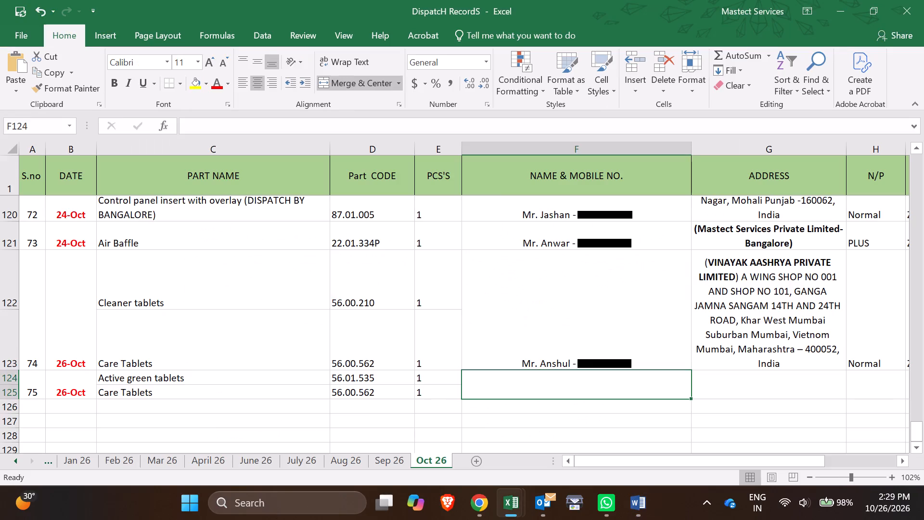
key("alt+Tab")
scroll(433, 293, "down", 4)
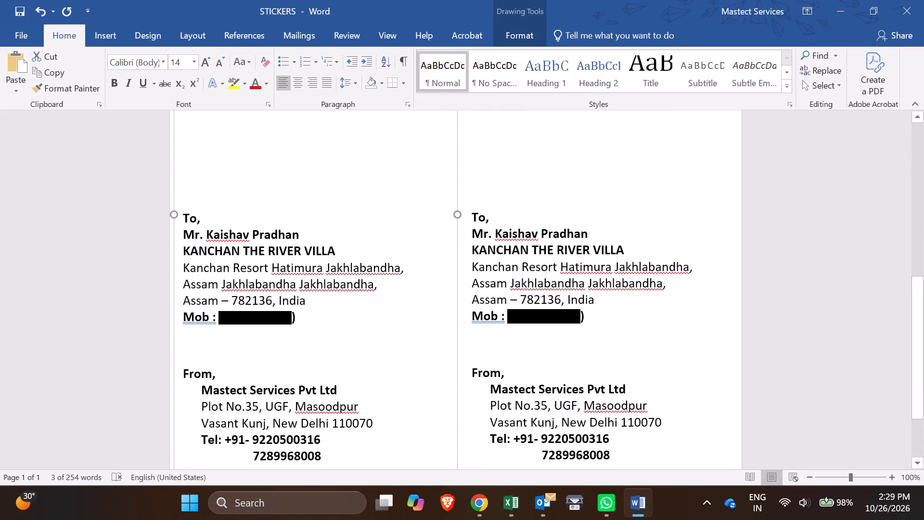
left_click(186, 231)
key("alt+Tab")
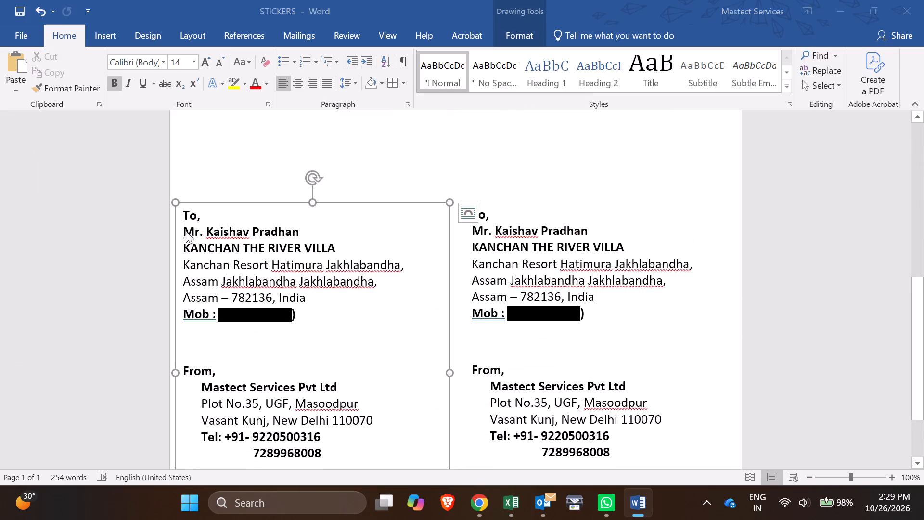
key("alt+Tab")
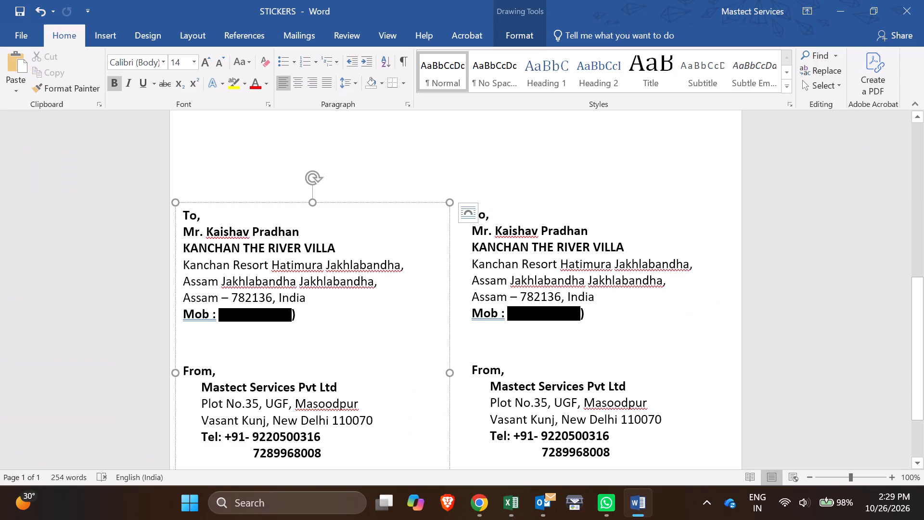
key("shift+Down")
key("shift+Left")
key("ctrl+c")
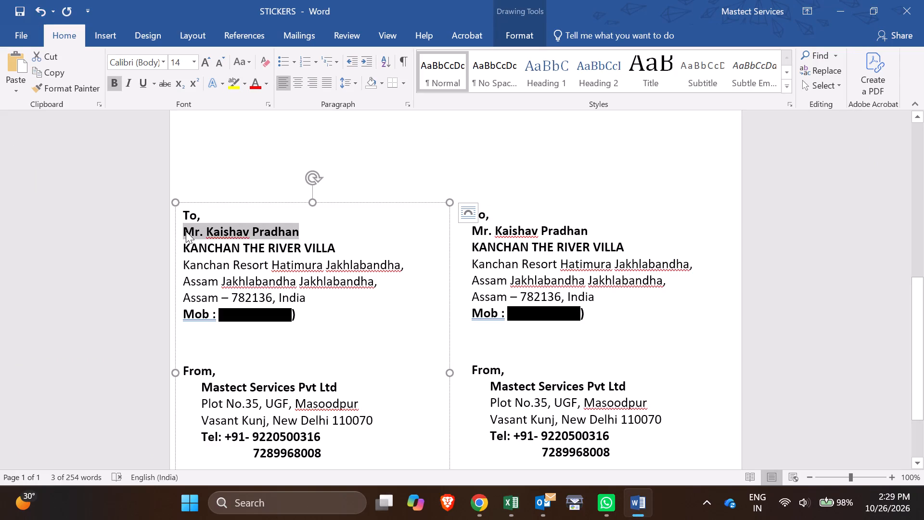
key("alt+Tab")
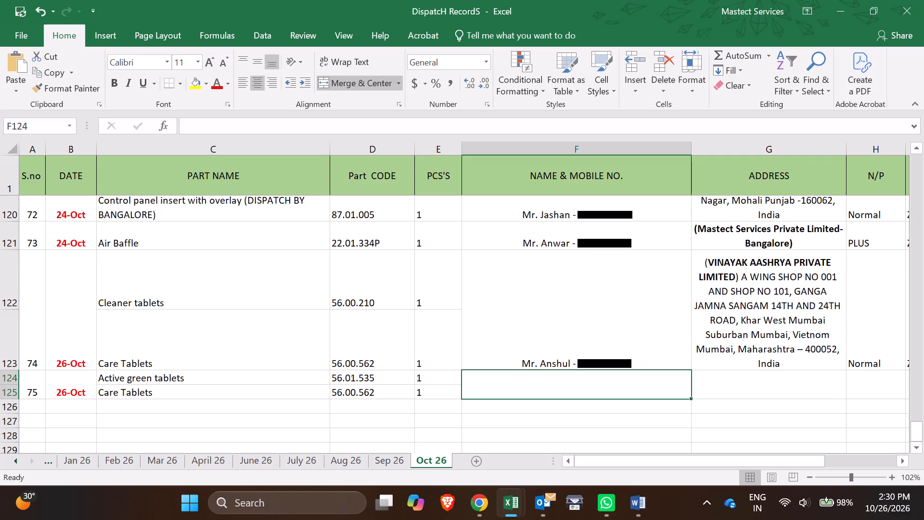
key("alt+Tab")
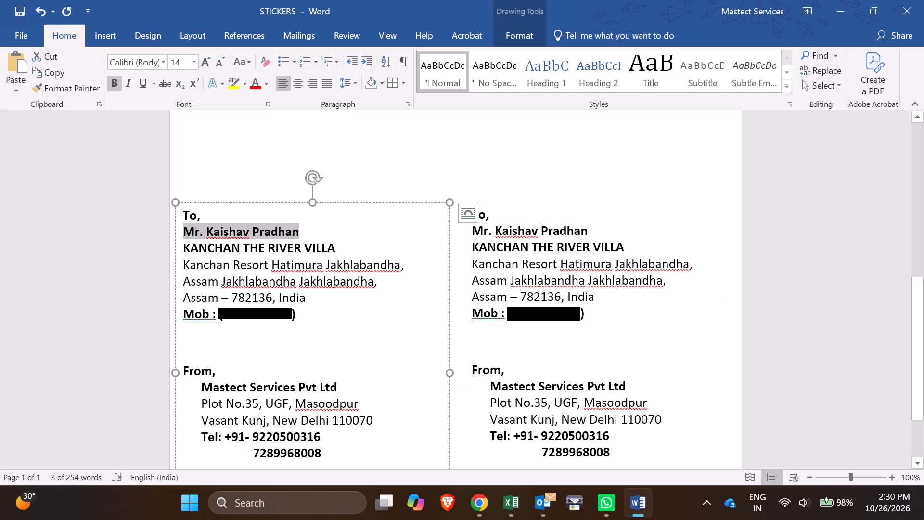
scroll(410, 253, "down", 1)
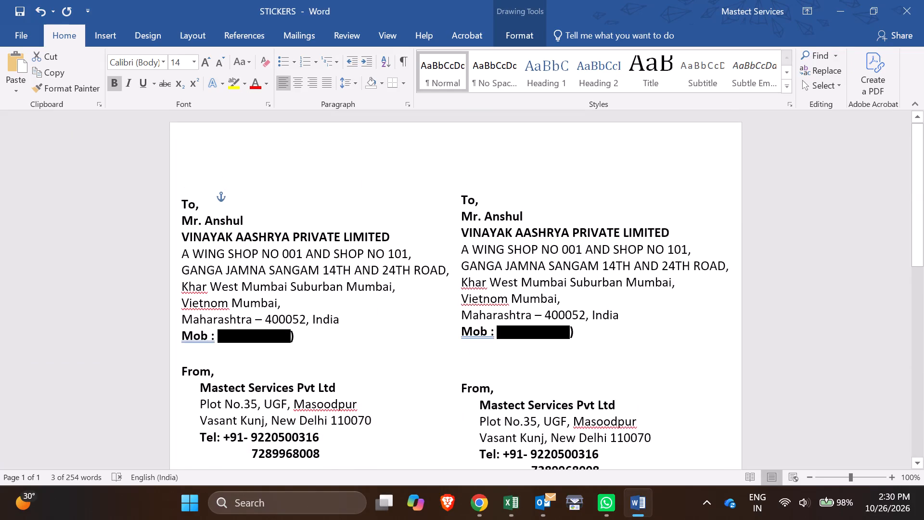
scroll(410, 253, "down", 1)
key("ctrl+c")
key("alt+Tab")
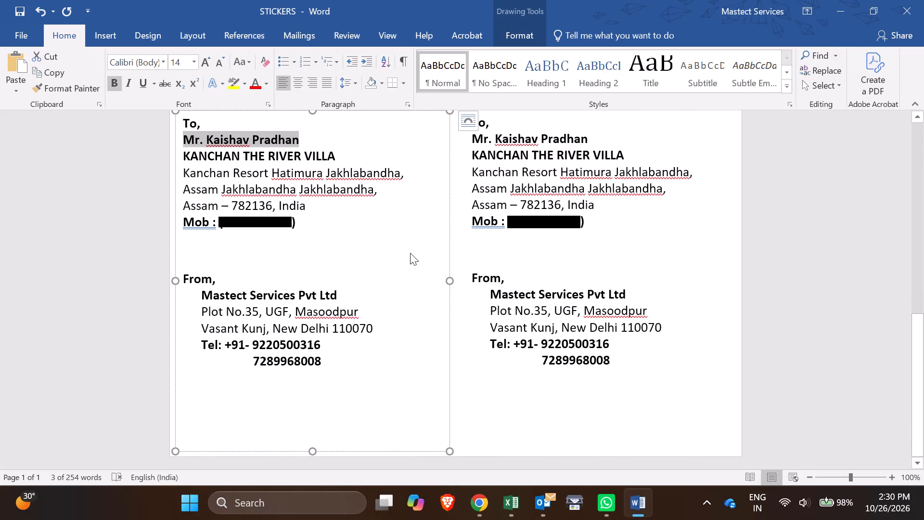
left_click(306, 125)
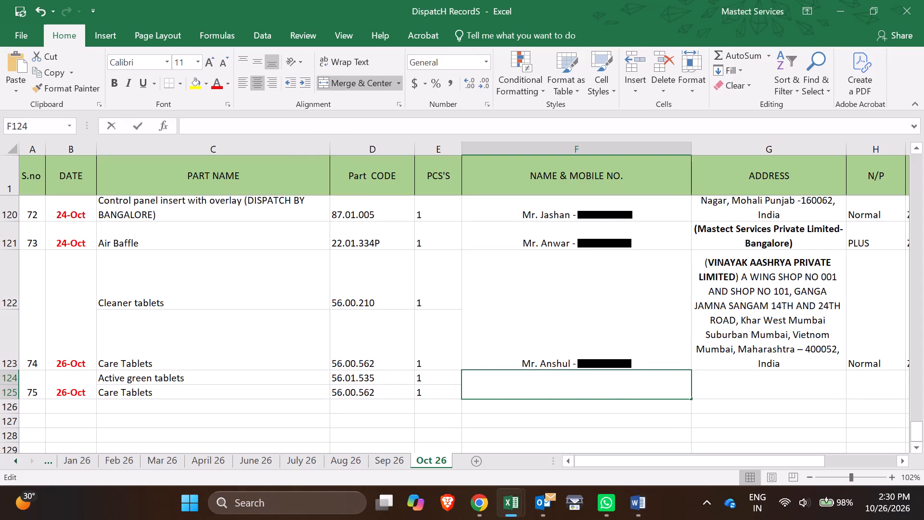
key("ctrl+v")
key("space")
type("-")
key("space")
Add the mobile number from the same Word sticker after the recipient's name in entry 75 and save the workbook.
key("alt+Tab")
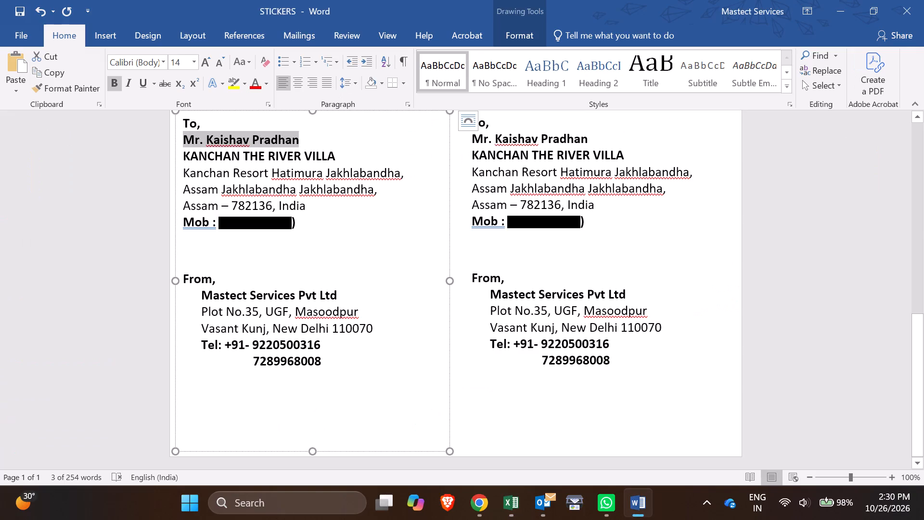
double_click(256, 220)
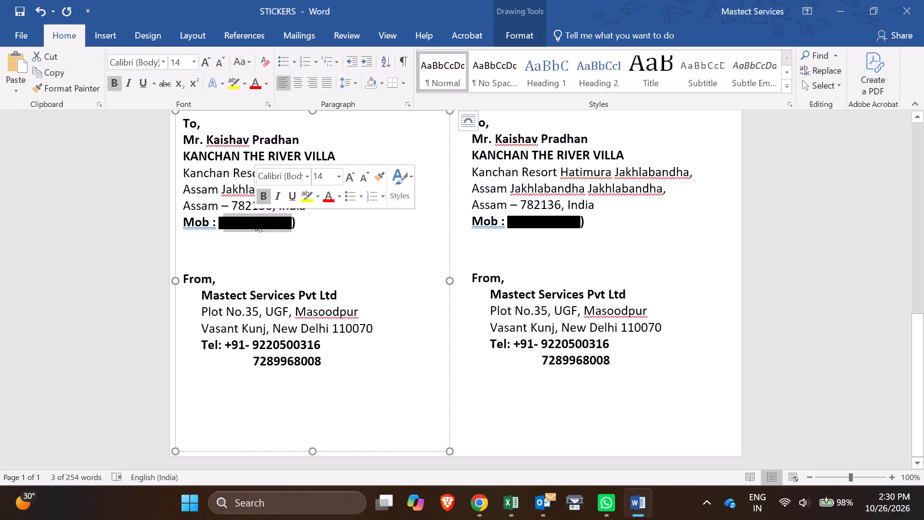
key("ctrl+c")
key("alt+Tab")
key("ctrl+v")
key("Return")
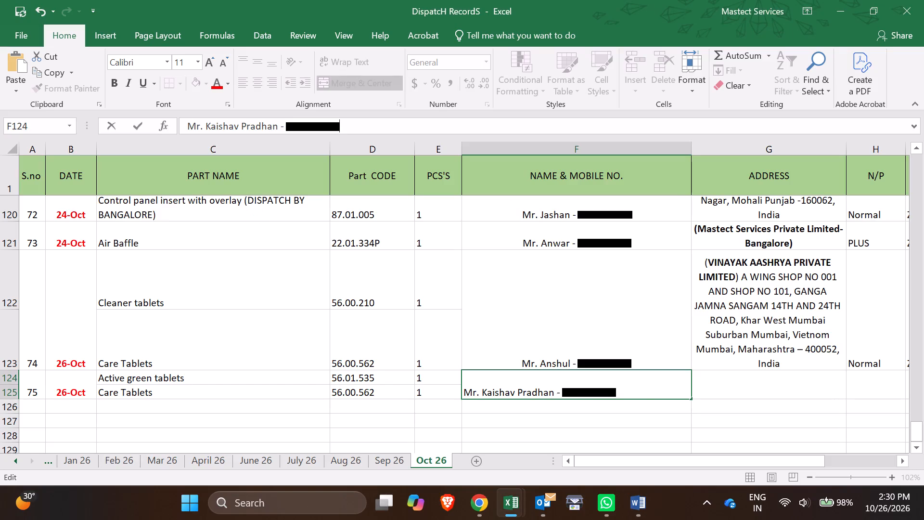
key("Up")
key("Right")
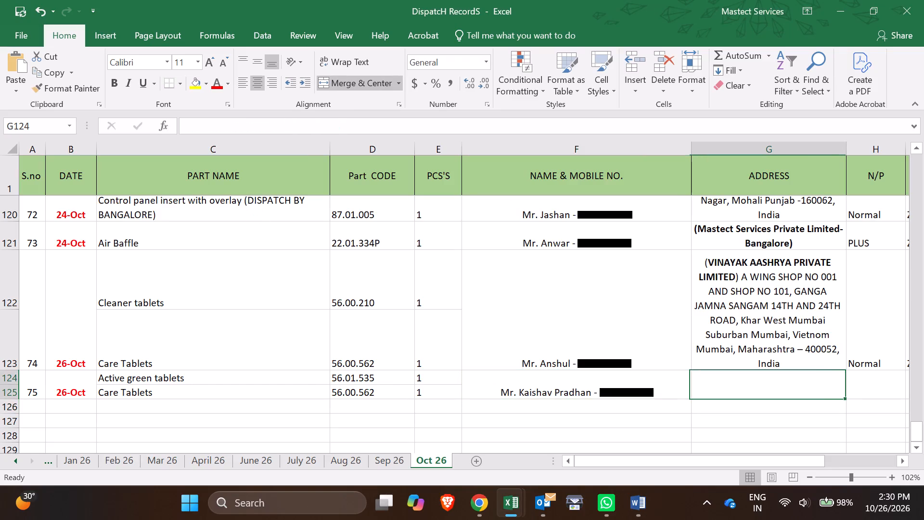
key("ctrl+s")
Copy the company name from the Word sticker into entry 75's ADDRESS cell in parentheses, as (KANCHAN THE RIVER VILLA).
key("alt+Tab")
left_click(180, 156)
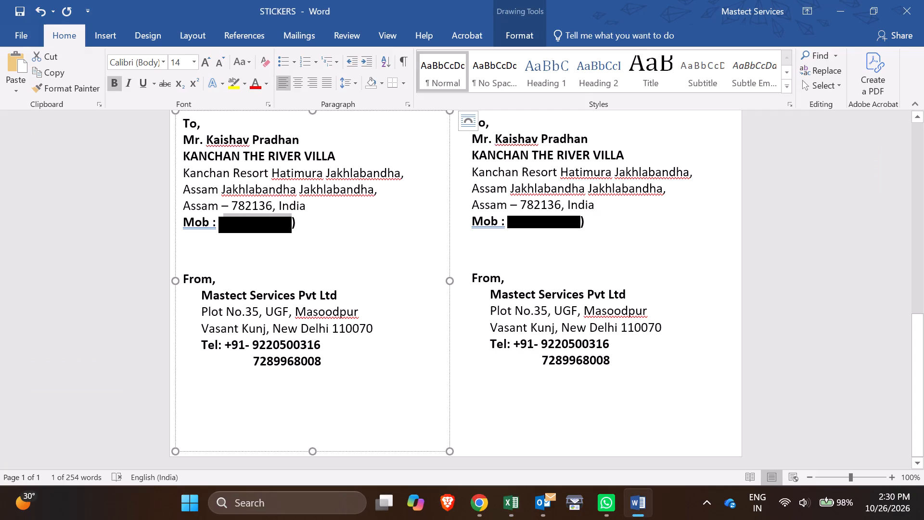
key("shift+Down")
key("shift+Left")
key("ctrl+c")
key("alt+Tab")
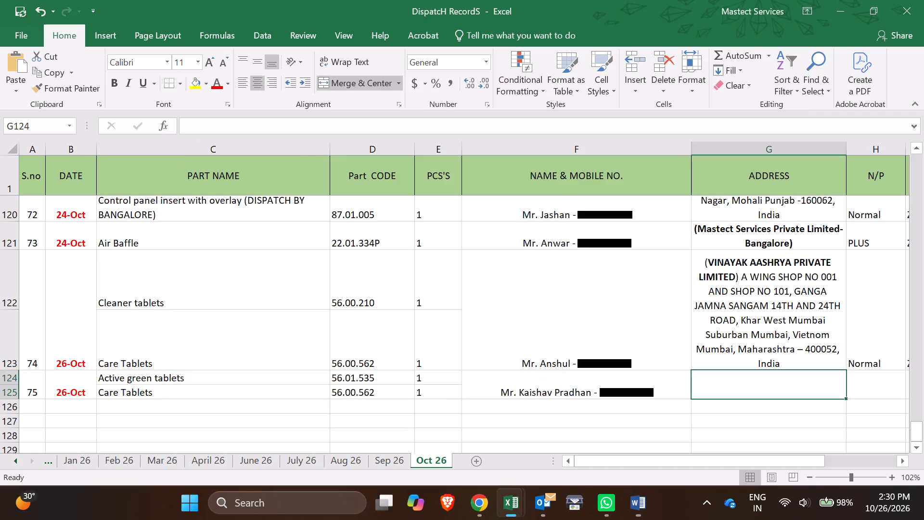
left_click(212, 126)
key("shift+parenleft")
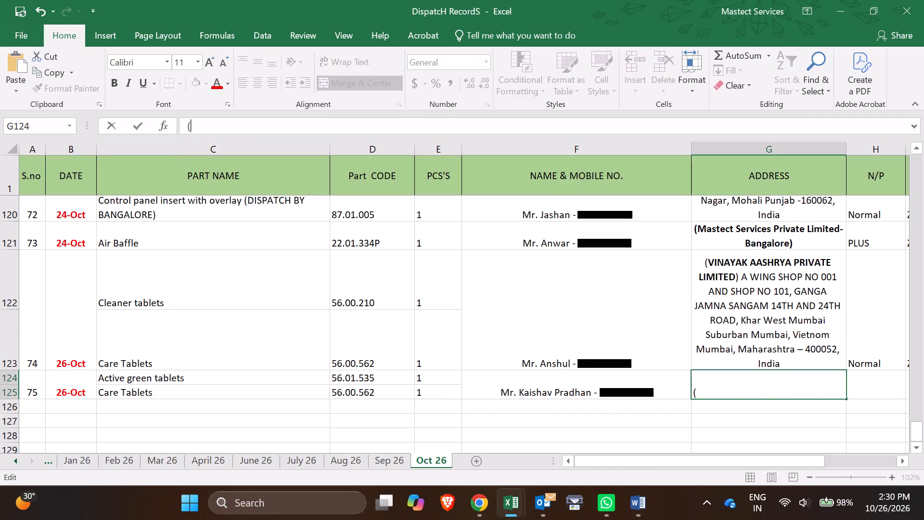
key("ctrl+v")
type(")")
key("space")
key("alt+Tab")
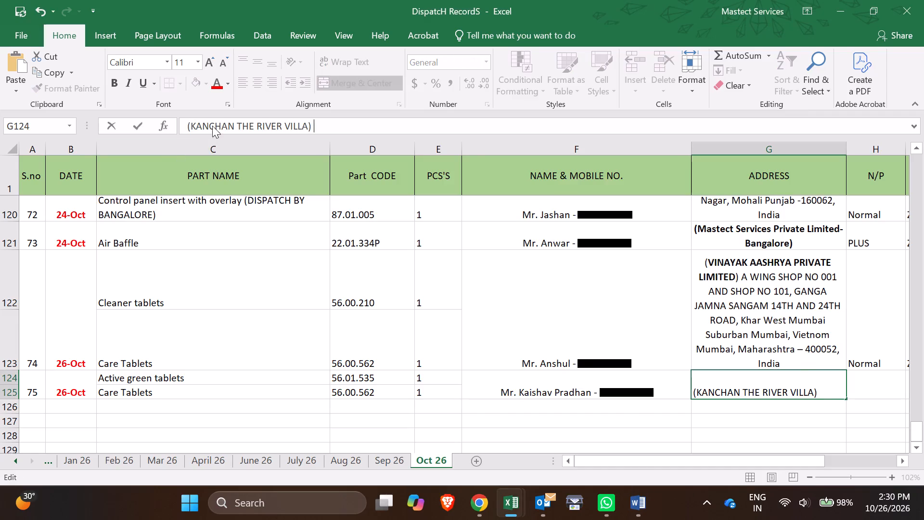
left_click(185, 172)
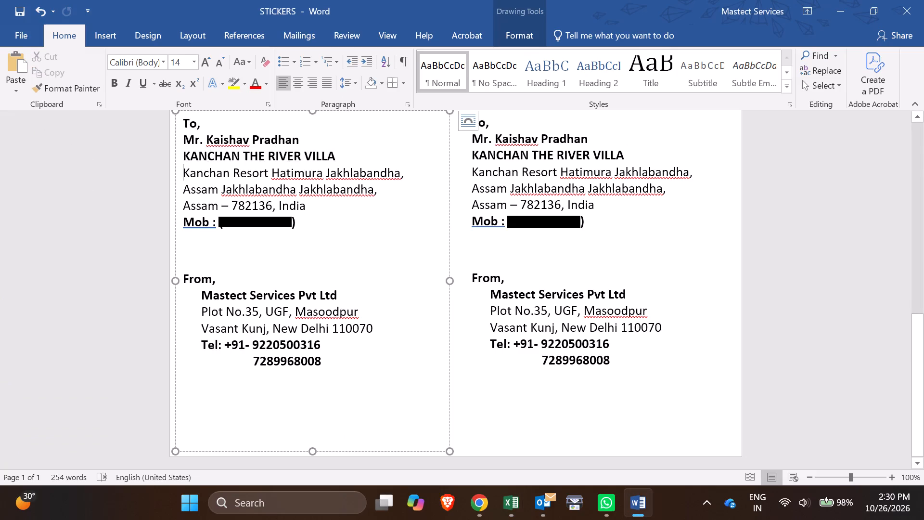
key("shift+Down")
key("shift+Left")
key("ctrl+c")
key("alt+Tab")
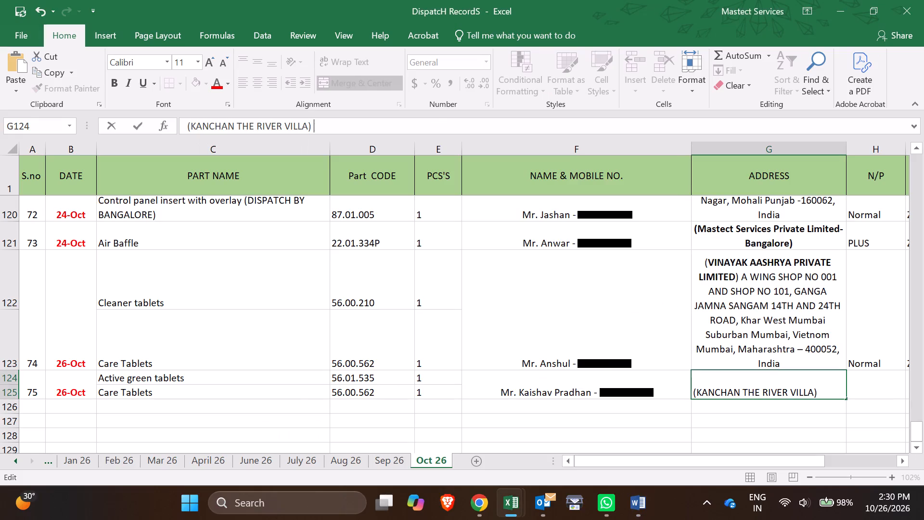
key("ctrl+v")
key("space")
Copy the second address line of the same sticker in Word and append it to entry 75's ADDRESS cell in Excel.
key("alt+Tab")
left_click(184, 185)
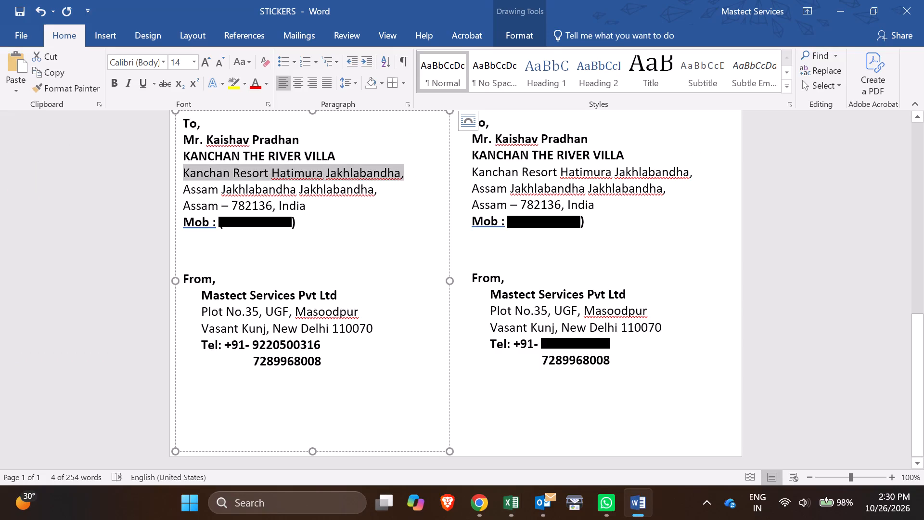
key("shift+Down")
key("shift+Left")
key("ctrl+c")
key("alt+Tab")
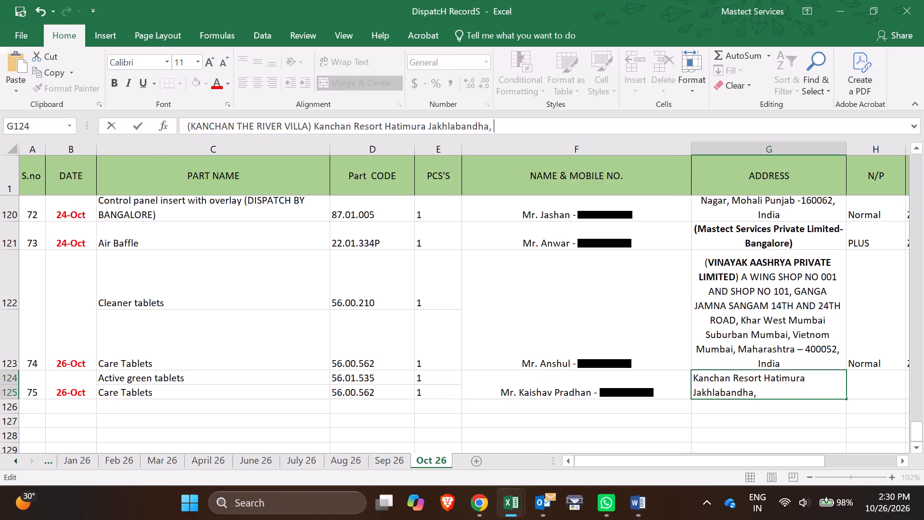
key("ctrl+v")
key("space")
Append the sticker's last address line, with state, postal code and country, to entry 75's ADDRESS cell and save the workbook.
key("alt+Tab")
left_click(184, 208)
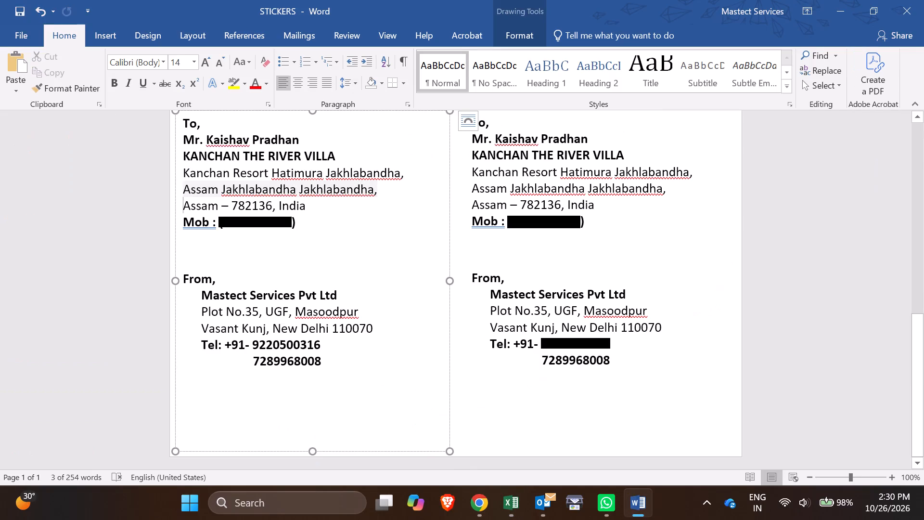
key("shift+Down")
key("shift+Left")
key("ctrl+c")
key("alt+Tab")
key("ctrl+v")
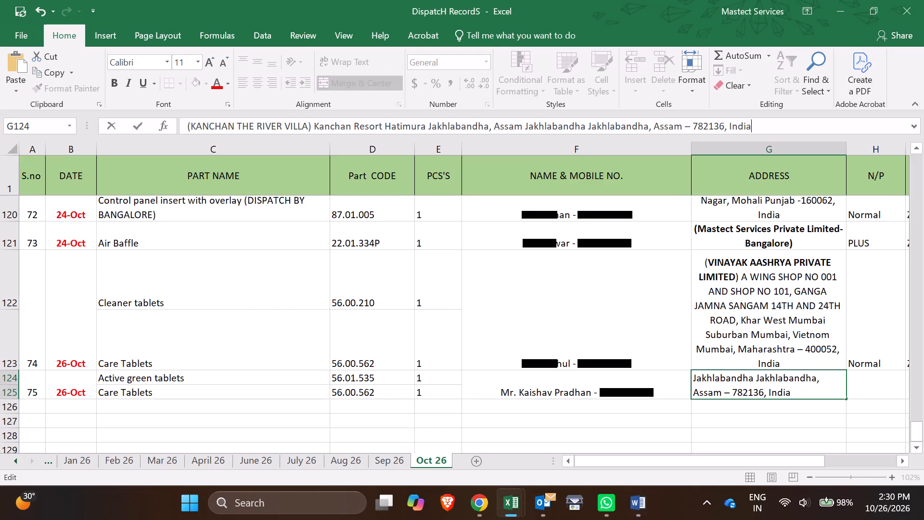
key("Return")
key("ctrl+s")
Enter Normal in the N/P cell and Zishan in the Remark cell of entry 75.
key("Up")
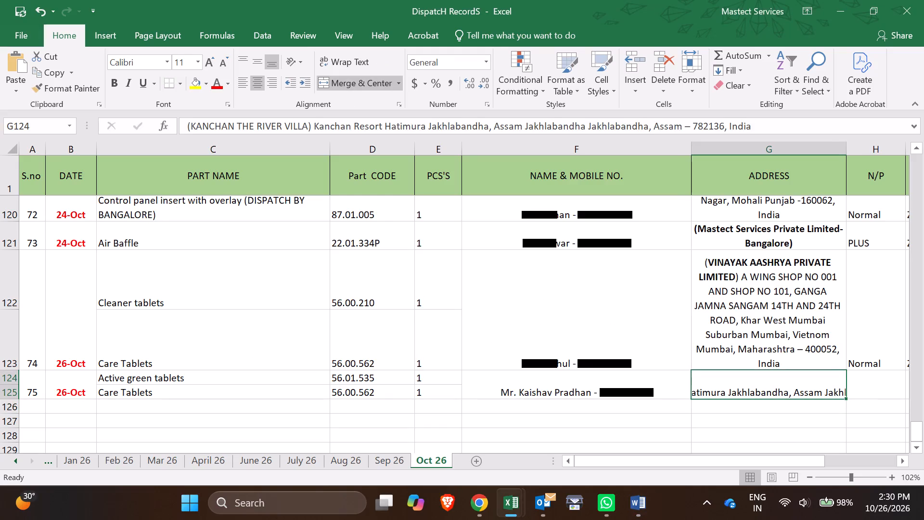
key("Right")
key("shift+n")
key("Return")
key("Up")
key("Right")
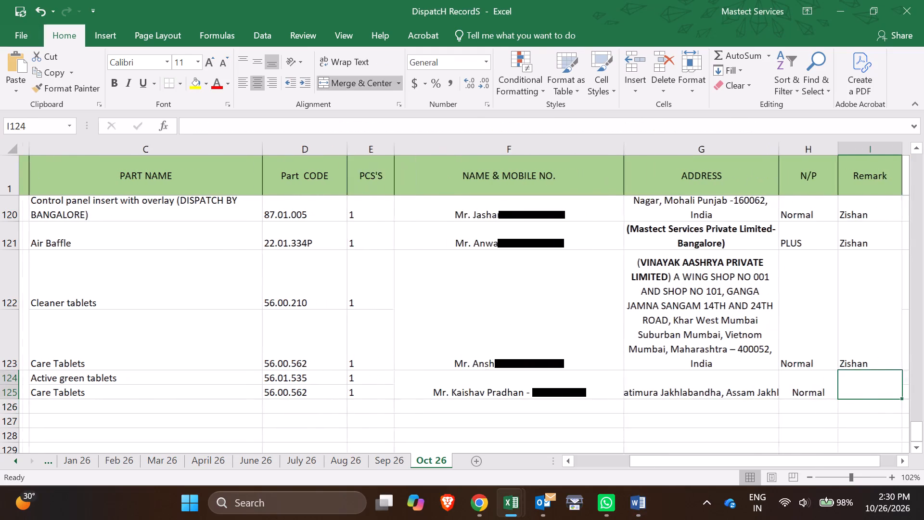
key("shift+z")
key("Return")
Left-align the N/P and Remark cells of entry 75 and save the workbook.
key("Up")
key("Left")
key("shift+Right")
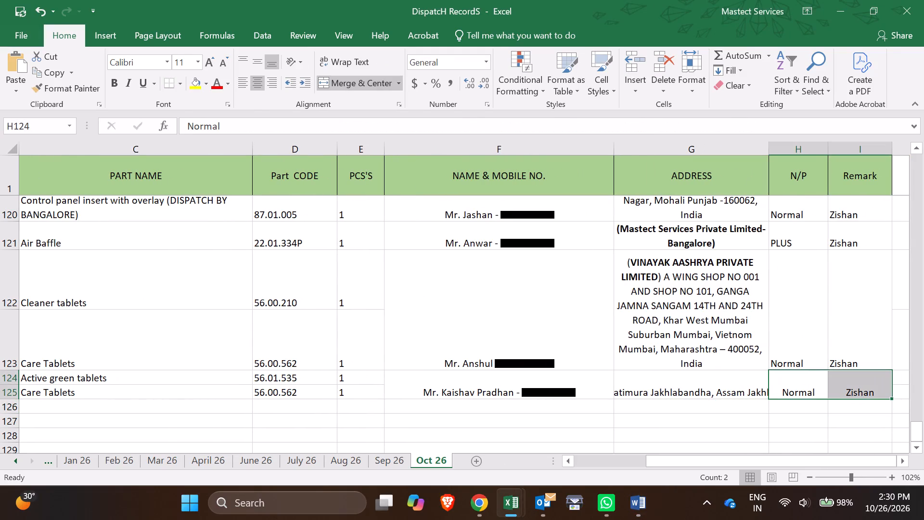
left_click(247, 81)
key("Left")
key("Left")
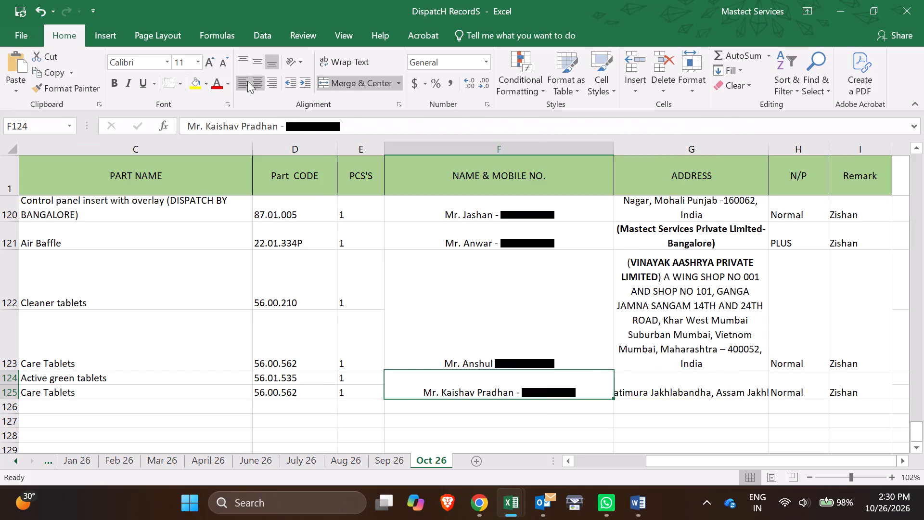
key("Right")
key("ctrl+s")
key("ctrl+s")
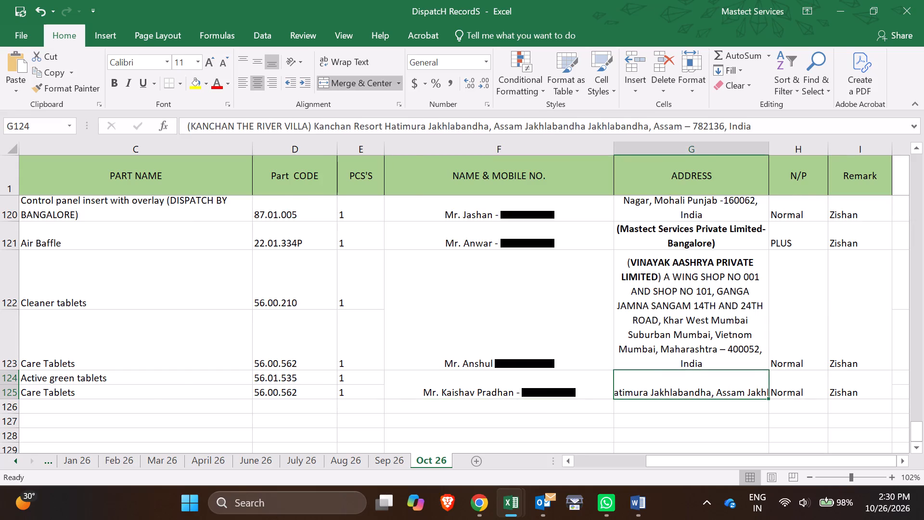
Increase the heights of rows 124 and 125 to make room for entry 75's address, and save the workbook.
scroll(141, 360, "right", 4)
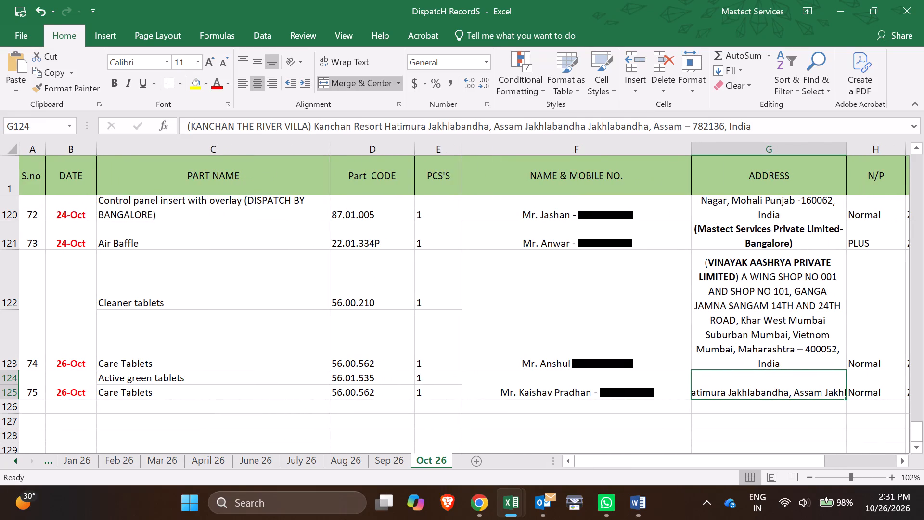
left_click_drag(16, 384, 20, 413)
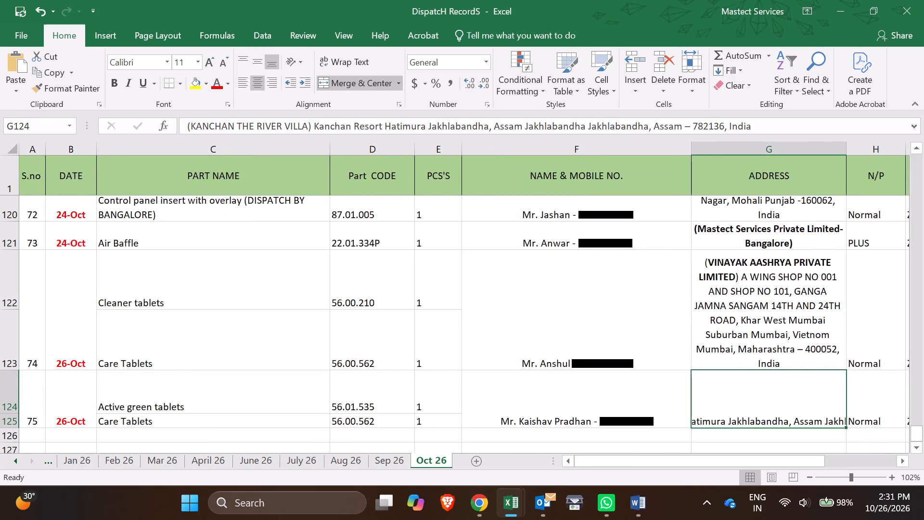
left_click_drag(13, 427, 13, 446)
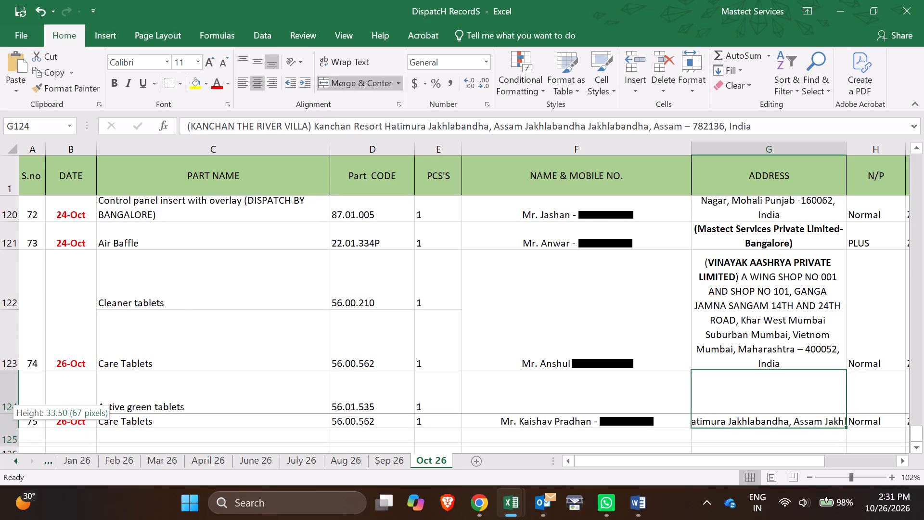
left_click_drag(13, 446, 12, 450)
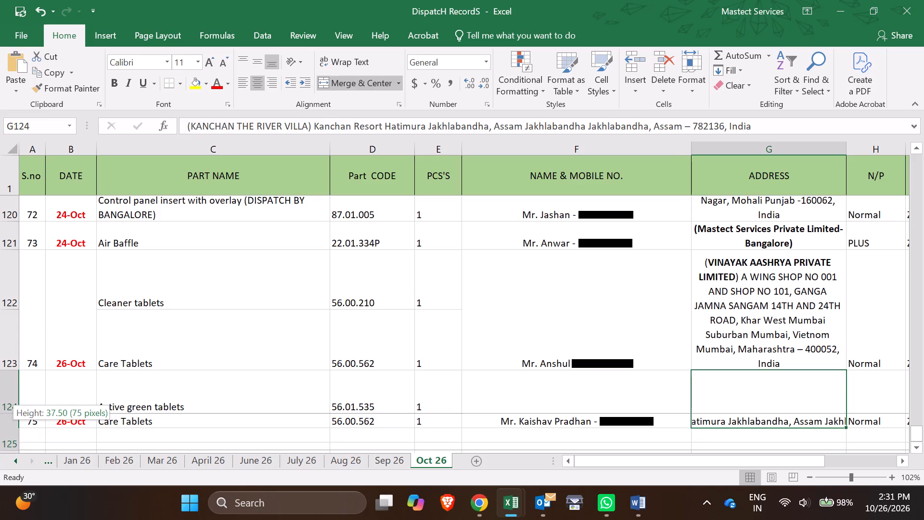
left_click_drag(12, 450, 12, 452)
left_click(311, 422)
key("ctrl+s")
Select the NAME & MOBILE NO. cell of entry 75.
scroll(311, 422, "down", 1)
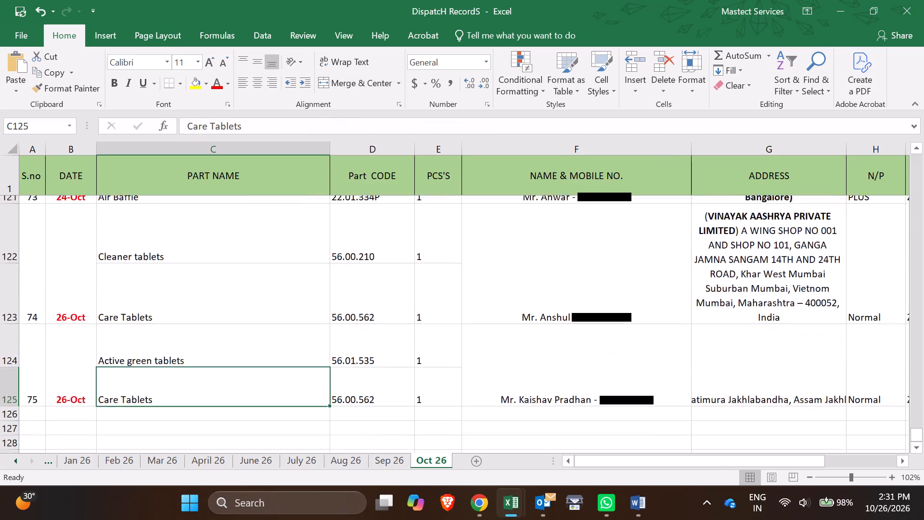
scroll(311, 422, "down", 1)
left_click(559, 367)
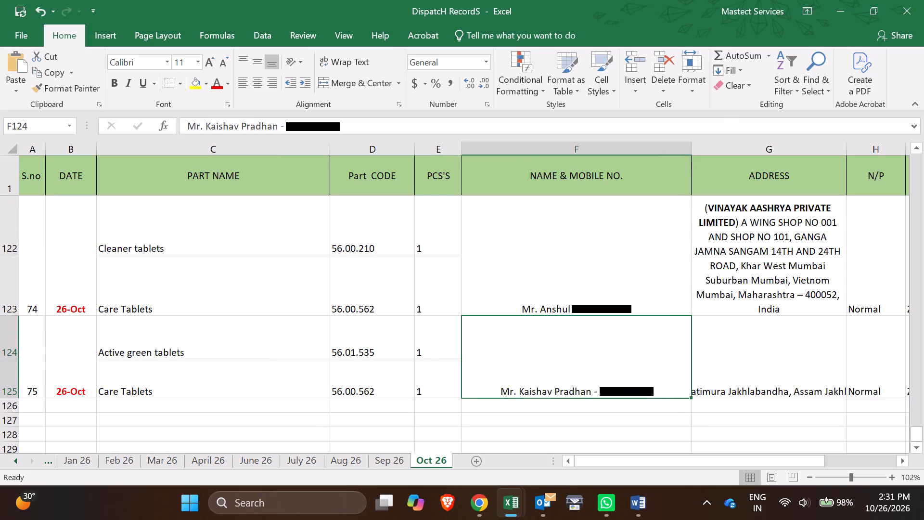
Wrap the text in the ADDRESS cell of entry 75.
key("Right")
left_click(352, 68)
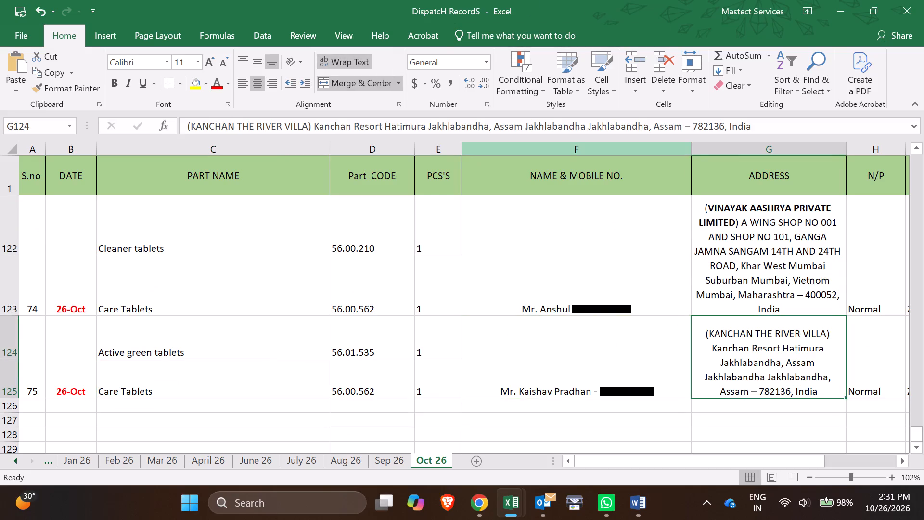
double_click(714, 334)
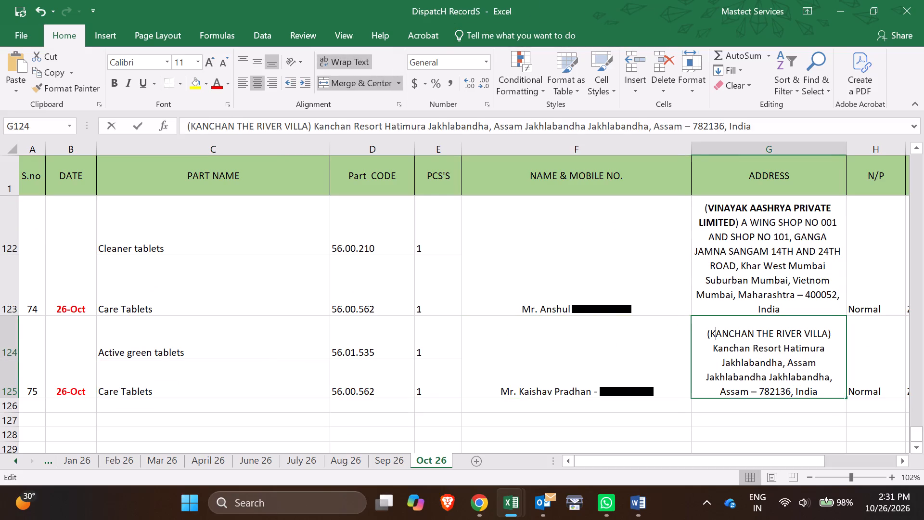
key("Left")
key("Right")
key("Left")
key("shift+Right")
key("shift+Right")
key("shift+Right")
key("shift+Right")
key("shift+Right")
key("shift+Right")
key("shift+Right")
key("shift+Right")
key("shift+Right")
key("shift+Right")
key("shift+Right")
key("shift+Right")
key("shift+Right")
key("shift+Right")
key("shift+Right")
key("shift+Right")
key("shift+Right")
key("shift+Right")
key("shift+Right")
key("shift+Right")
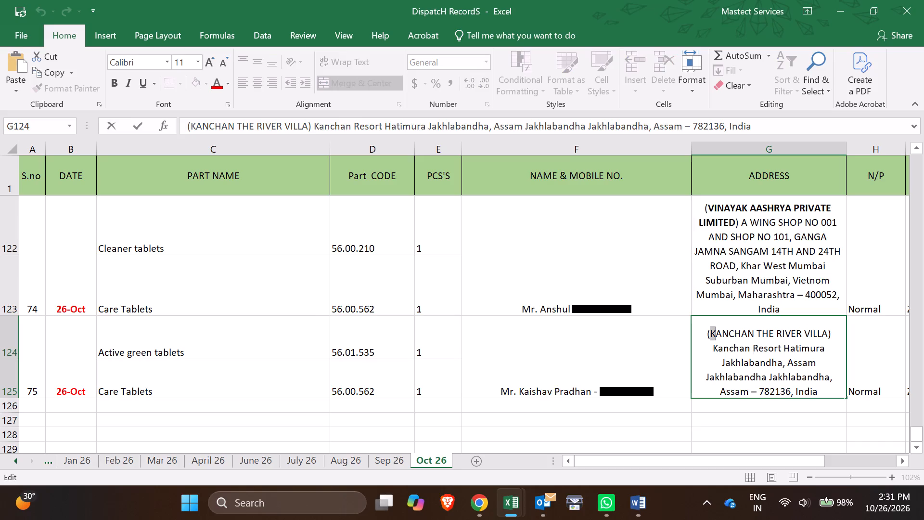
key("shift+Right")
key("shift+Right")
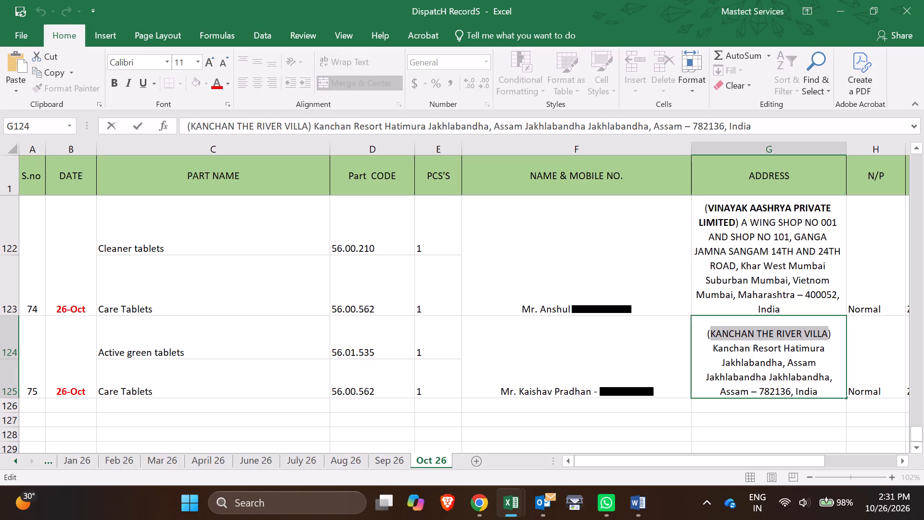
key("ctrl+b")
key("ctrl+s")
key("Right")
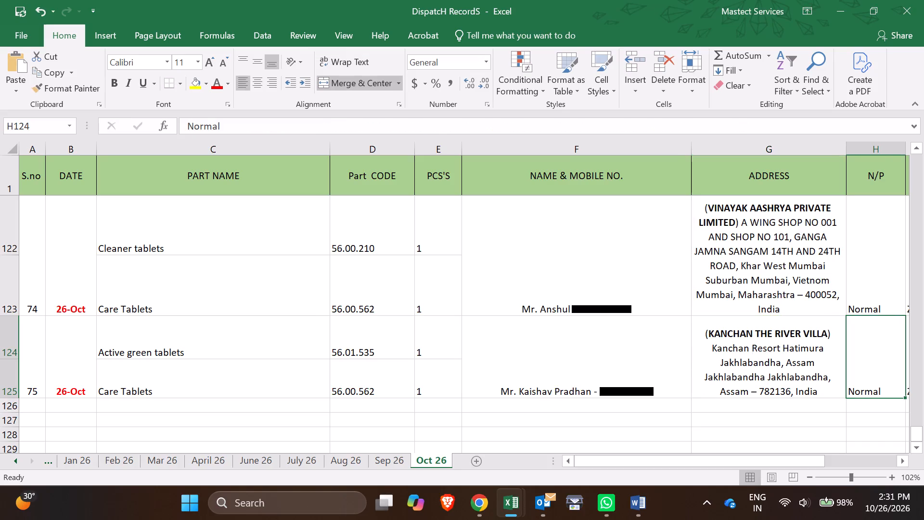
key("ctrl+s")
Switch to the STICKERS document in Word, look over the address stickers and save the document.
key("alt+Tab")
left_click(499, 314)
scroll(499, 314, "up", 3)
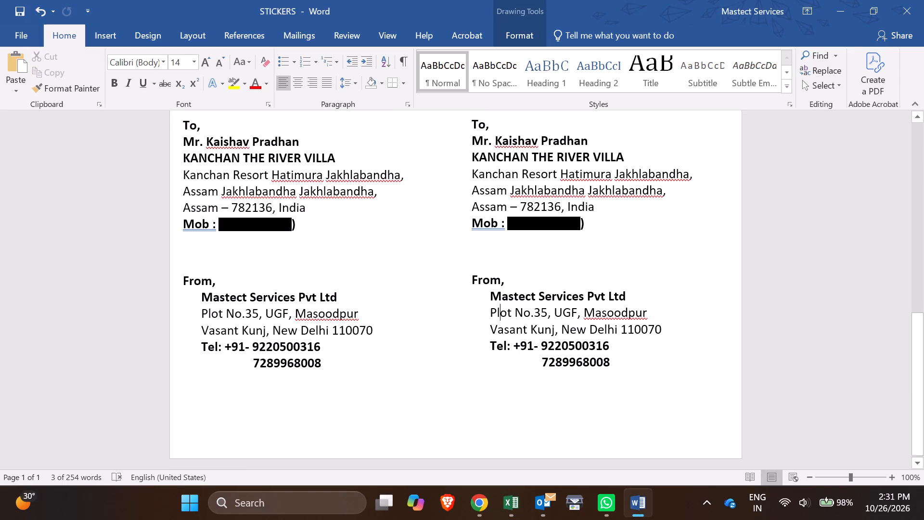
scroll(499, 314, "up", 9)
key("ctrl+s")
Switch from the STICKERS document to the WhatsApp window.
key("alt+Tab")
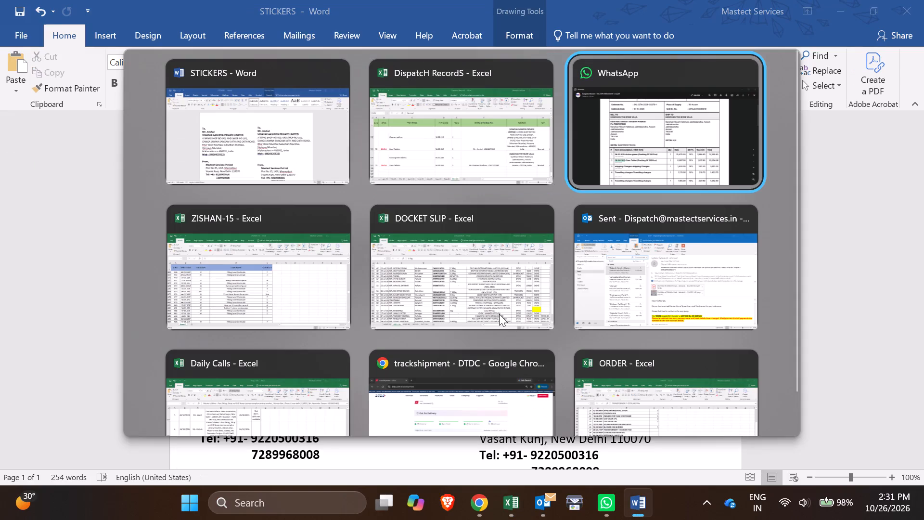
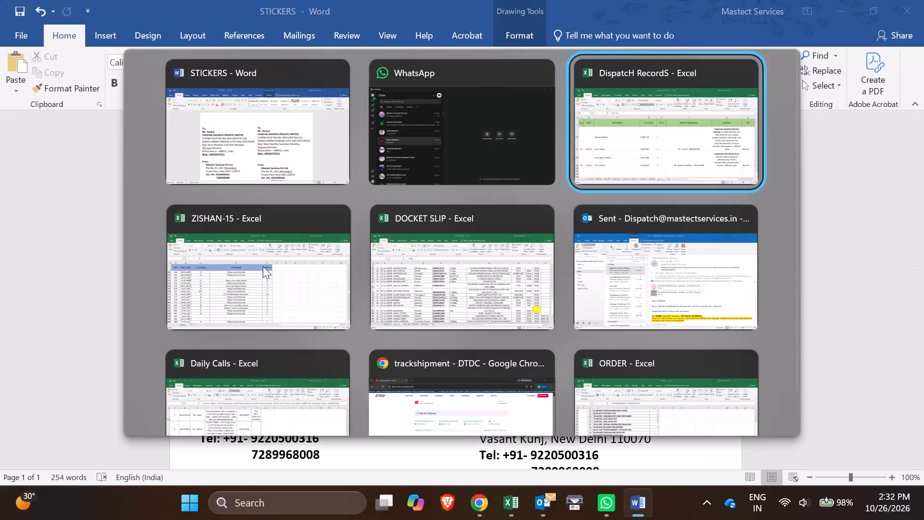
Select the empty S.no cell in row 126 below entry 75 and save the dispatch workbook.
key("ctrl+s")
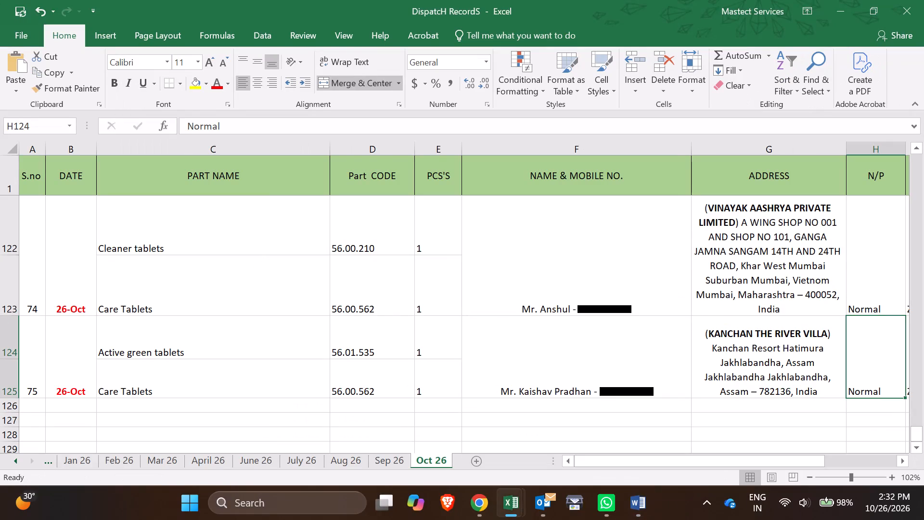
key("Left")
key("Left")
key("Left")
key("Left")
key("Left")
key("Left")
key("Left")
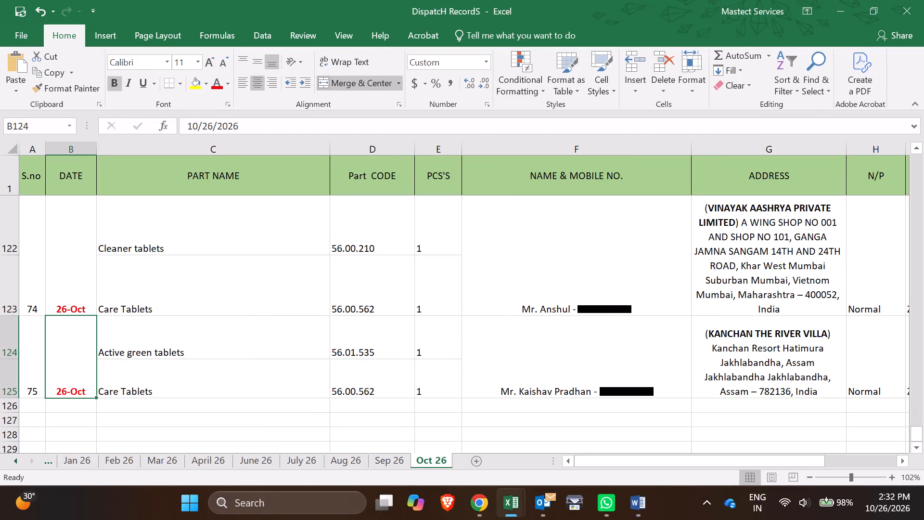
key("Down")
key("ctrl+s")
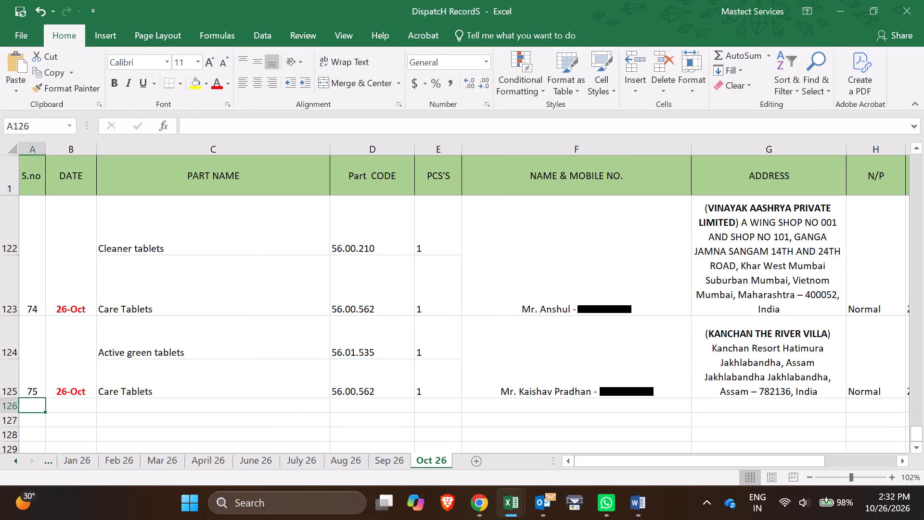
key("ctrl+s")
Switch to the STICKERS document in Word and back towards the DispatcH RecordS workbook.
key("alt+Tab")
key("alt+Tab")
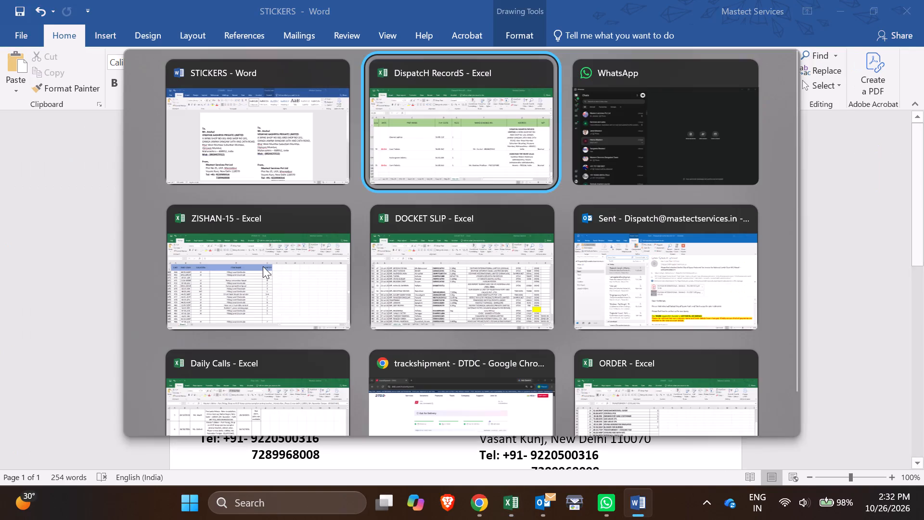
Switch to the DispatcH RecordS workbook and select the cells of entry 72 across its columns, starting from its S.no cell.
key("alt+Right")
key("alt+Left")
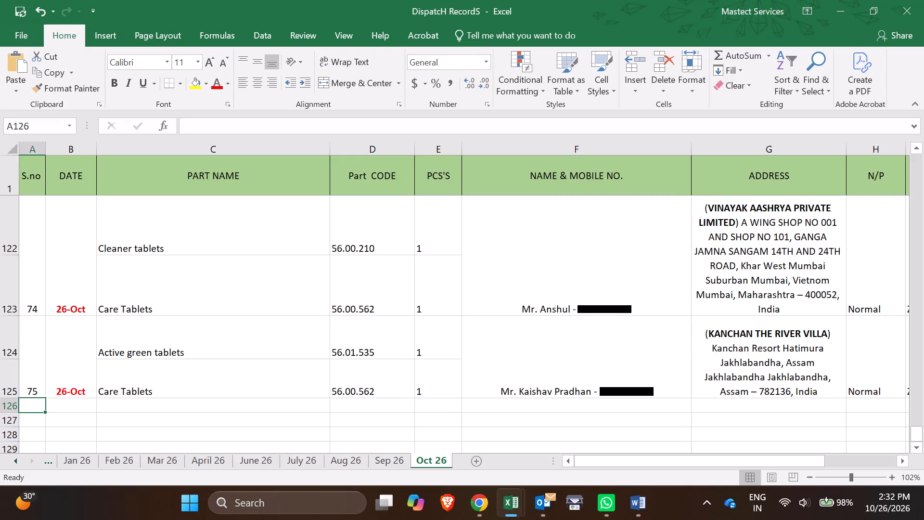
scroll(621, 272, "up", 3)
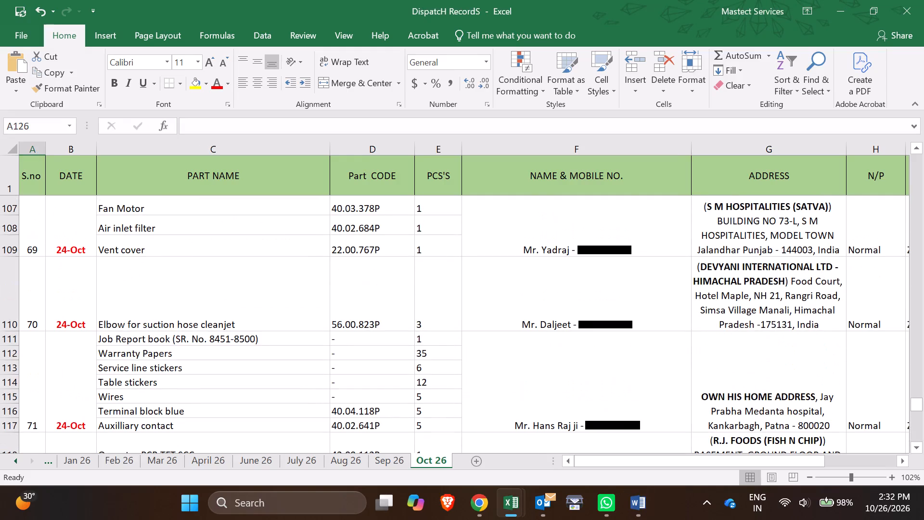
scroll(621, 272, "down", 1)
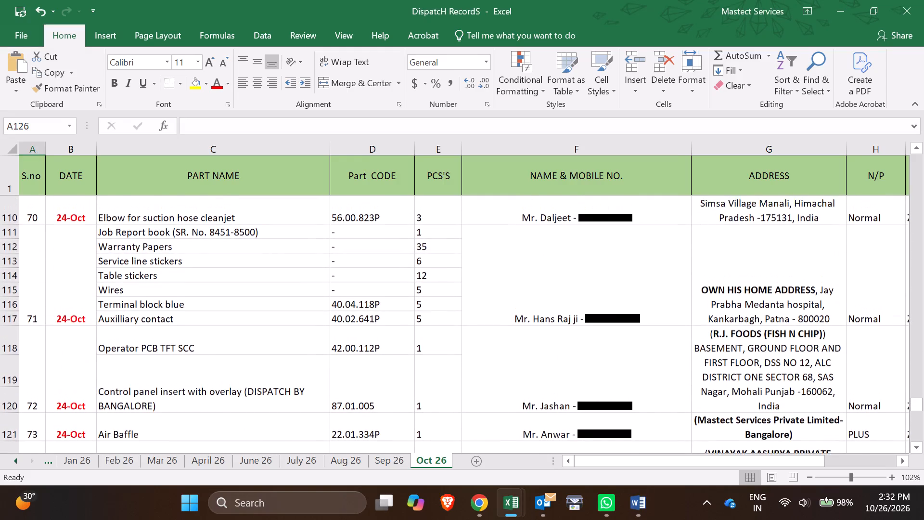
scroll(621, 272, "down", 1)
left_click(247, 305)
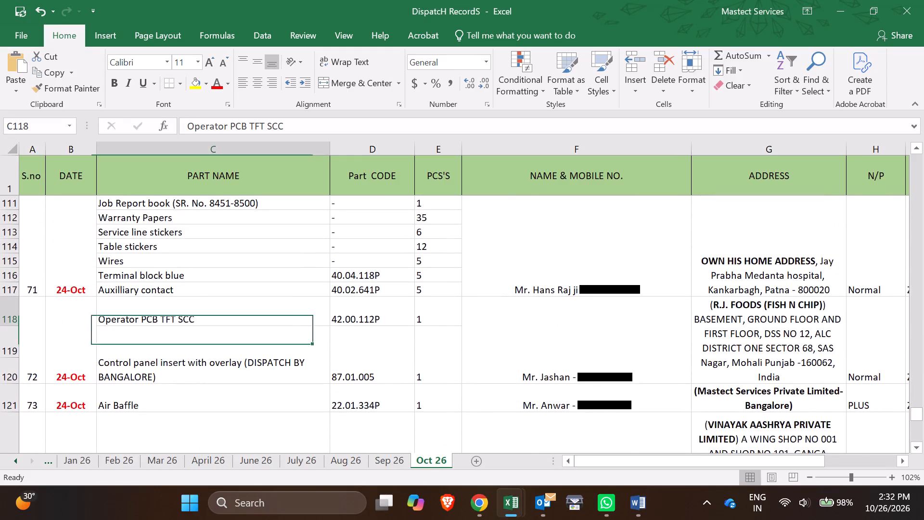
left_click(67, 331)
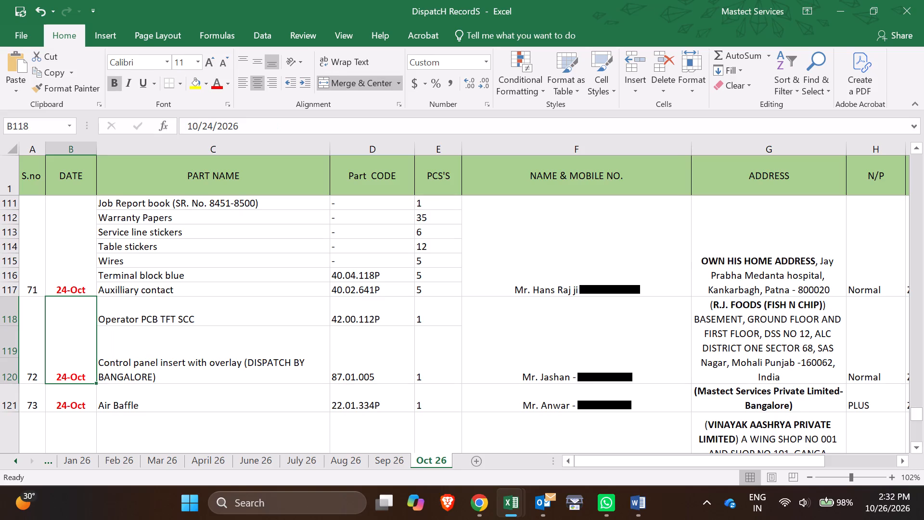
key("shift+Right")
key("shift+Right")
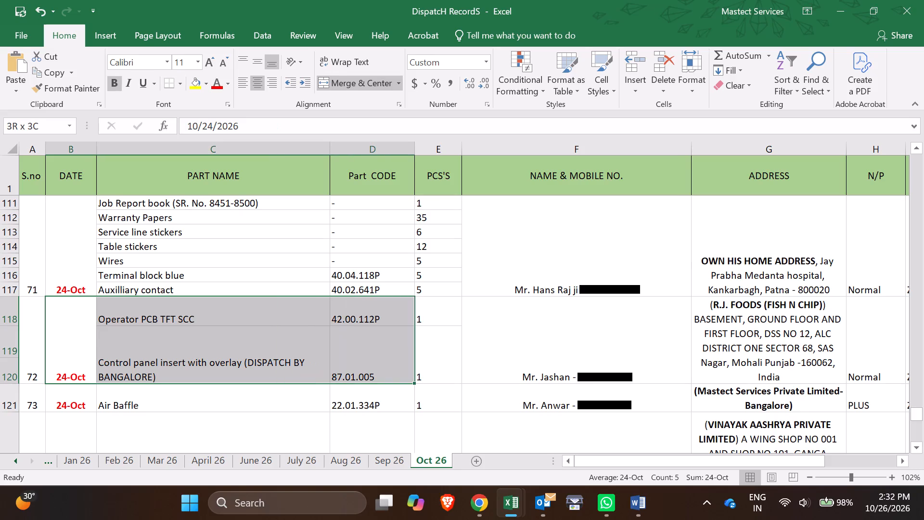
key("shift+Right")
key("shift+Right")
key("shift+Right")
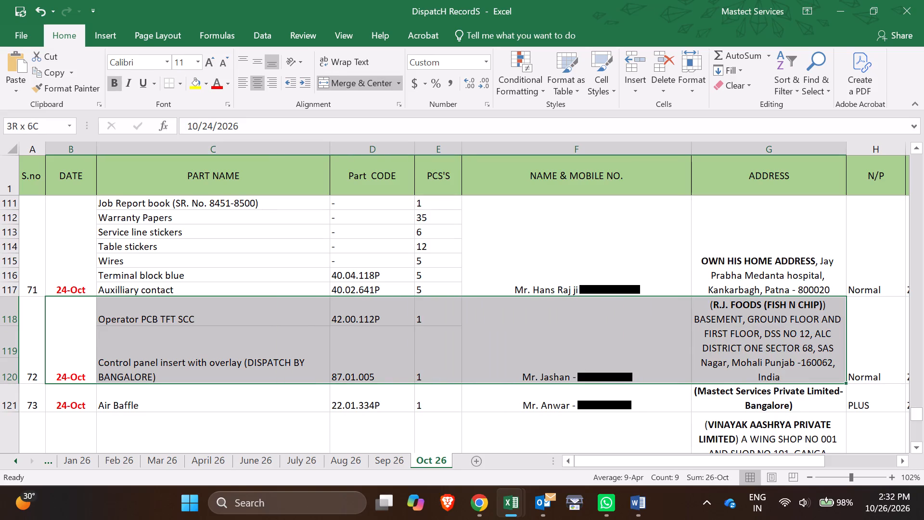
key("Left")
key("Left")
key("shift+Right")
key("shift+Right")
key("shift+Right")
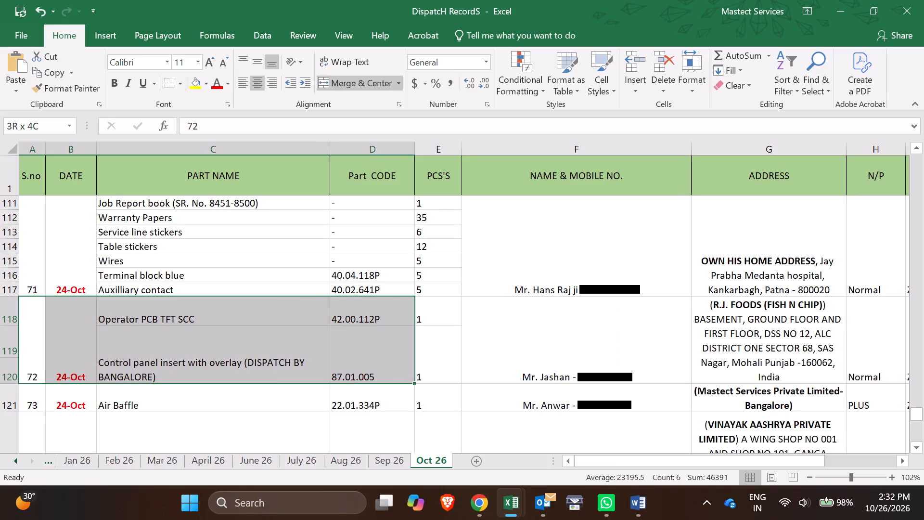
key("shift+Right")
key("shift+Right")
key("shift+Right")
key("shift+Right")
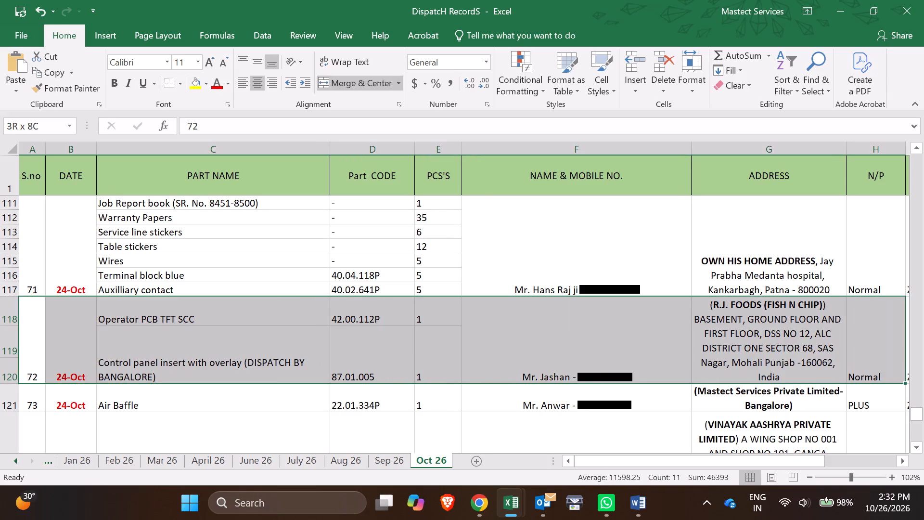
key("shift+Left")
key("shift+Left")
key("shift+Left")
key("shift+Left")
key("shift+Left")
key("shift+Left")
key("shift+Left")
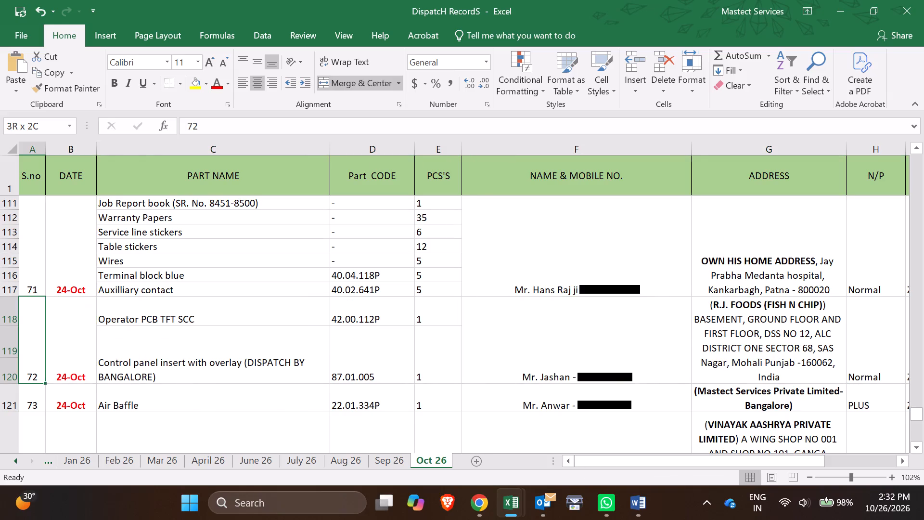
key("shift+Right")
Select the cells of entry 72 from its DATE cell through its ADDRESS cell.
key("Right")
key("shift+Right")
key("shift+Right")
key("shift+Right")
key("shift+Right")
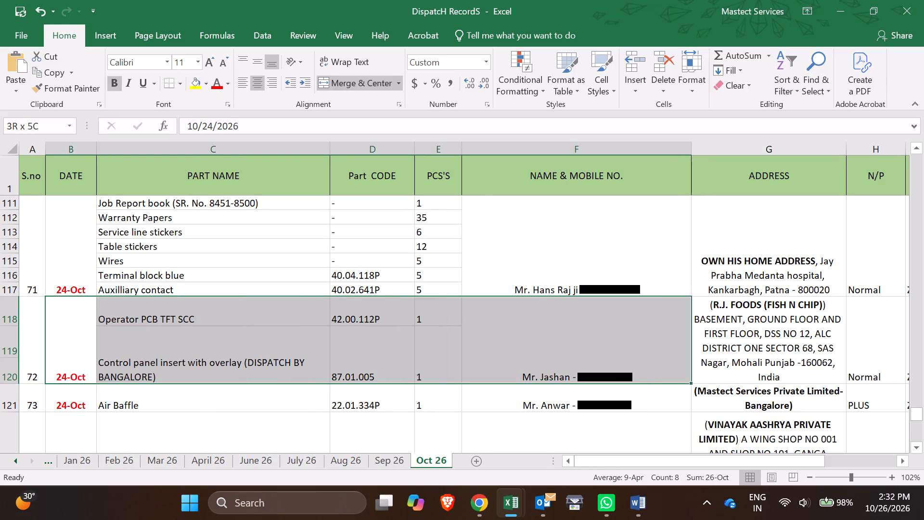
key("shift+Right")
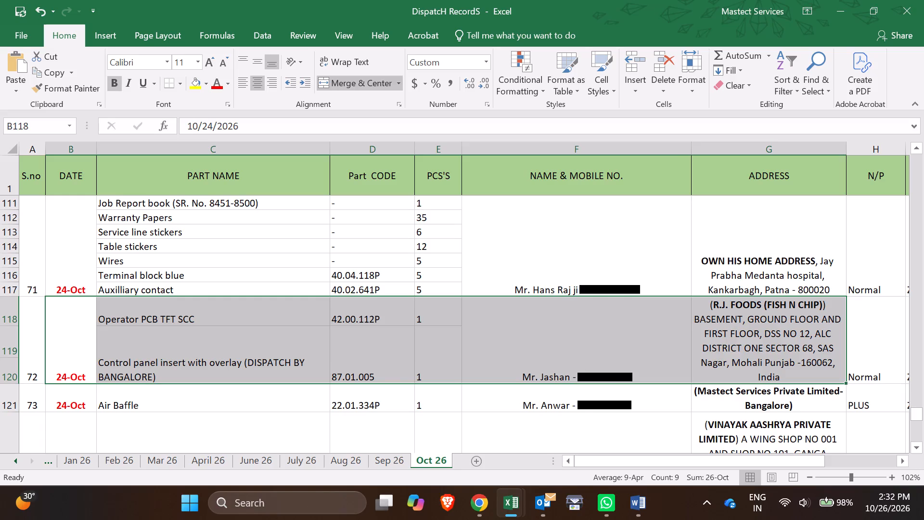
Leave the dispatch workbook and switch to the WhatsApp window.
key("alt+Tab")
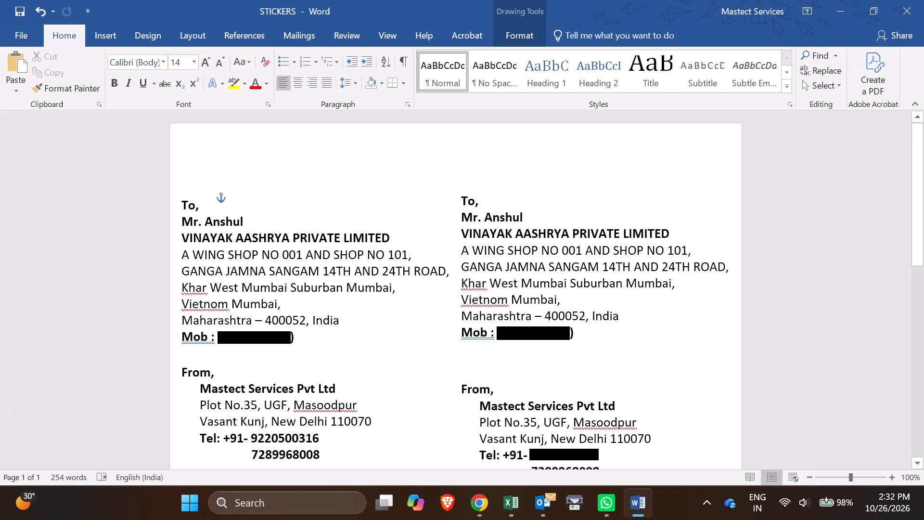
key("alt+Tab")
key("alt+Tab")
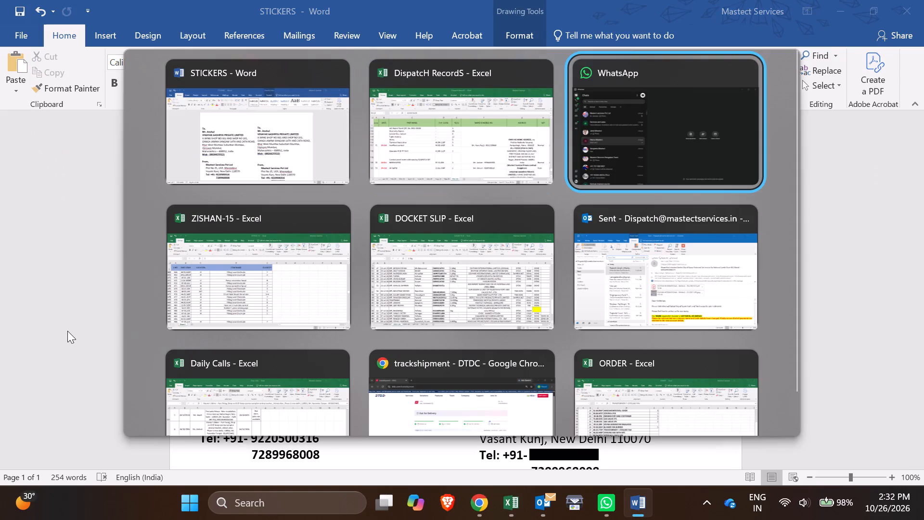
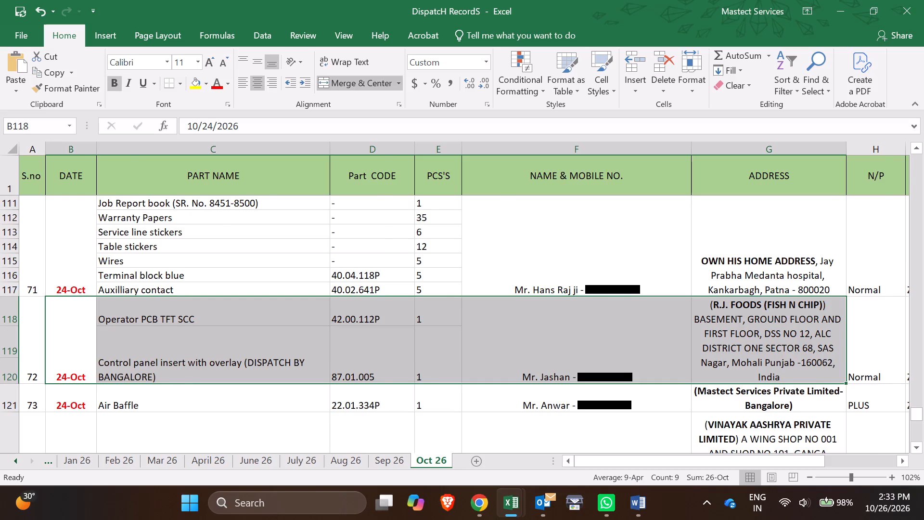
Switch to the STICKERS document in Word and look at the VINAYAK AASHRYA PRIVATE LIMITED address stickers at the top of the page.
scroll(557, 380, "right", 5)
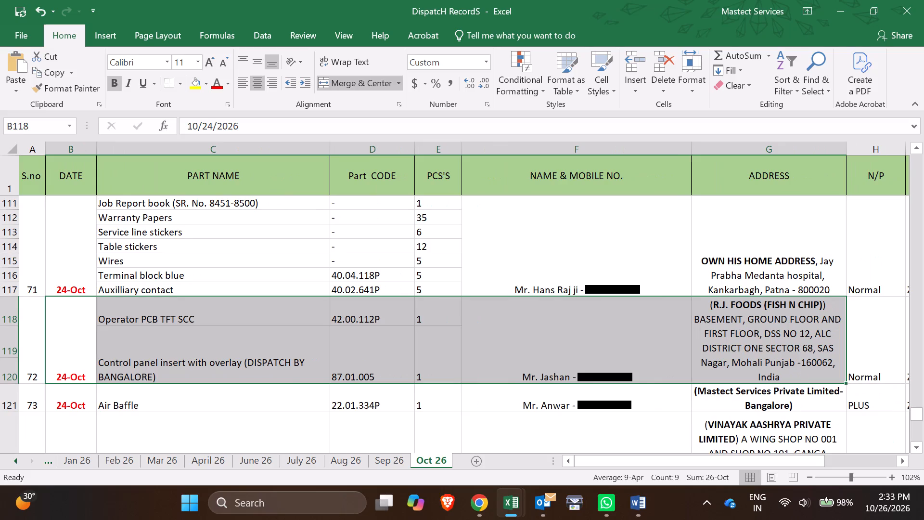
key("alt+Tab")
scroll(421, 302, "up", 3)
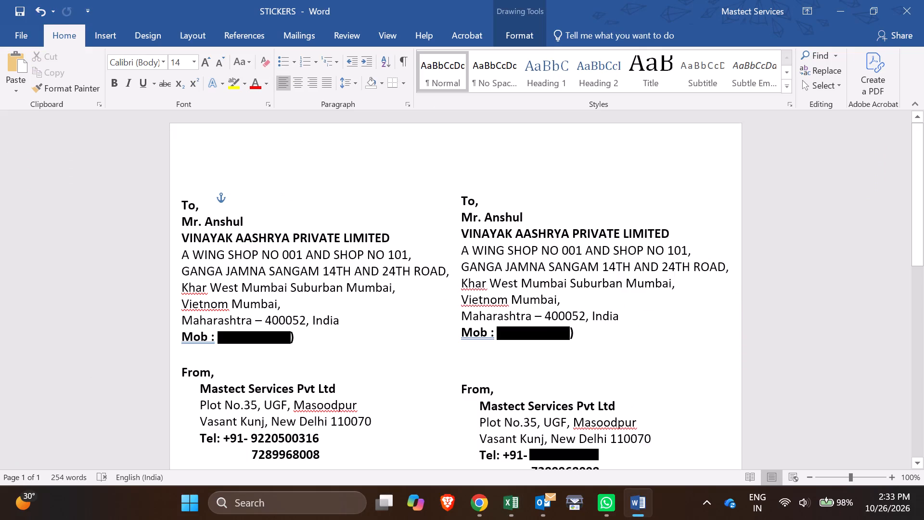
Switch from the STICKERS document back to the Oct 26 sheet of the DispatcH RecordS workbook.
key("alt+Tab")
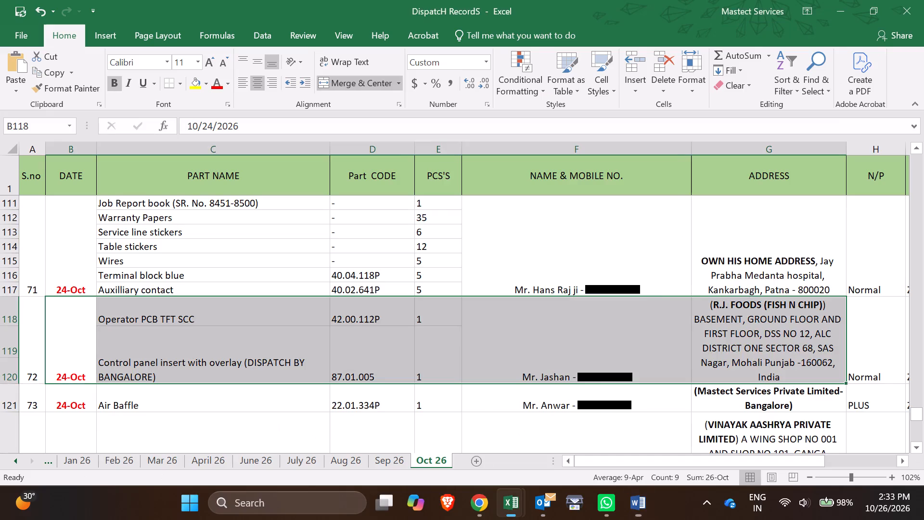
Switch from the DispatcH RecordS workbook to the STICKERS document in Word.
key("alt+Tab")
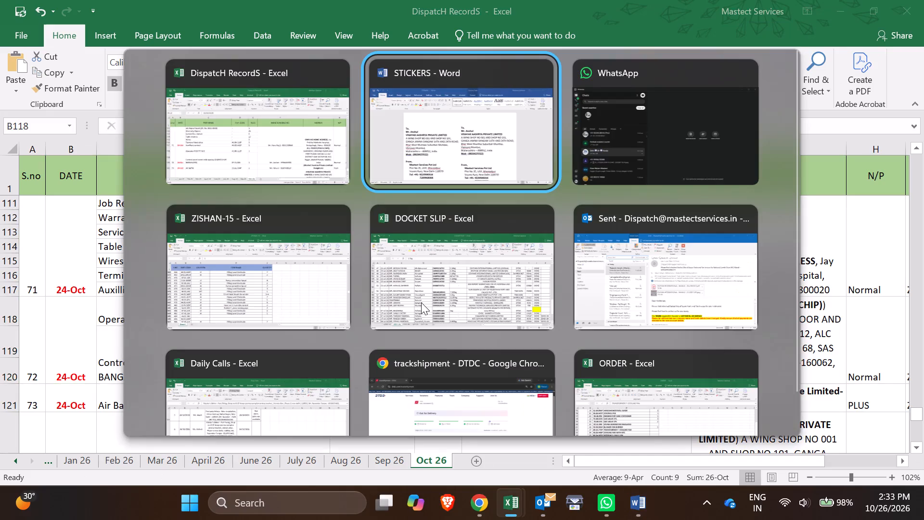
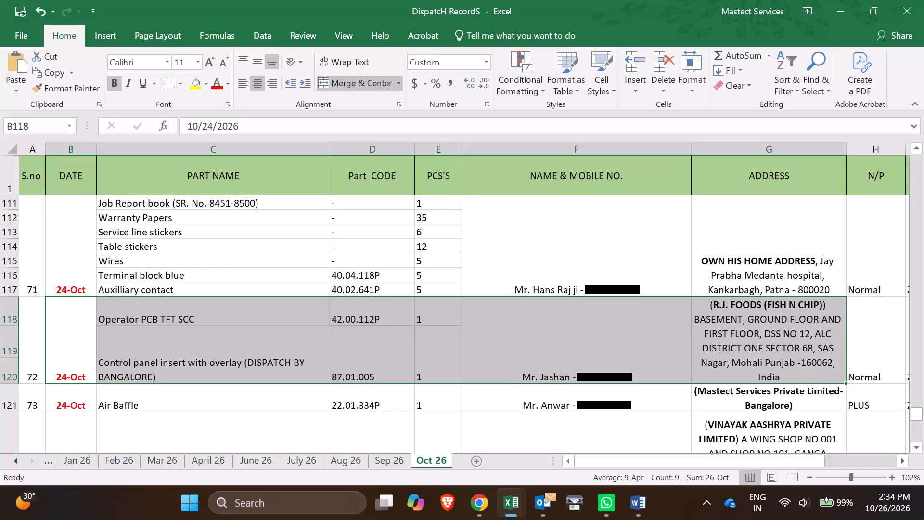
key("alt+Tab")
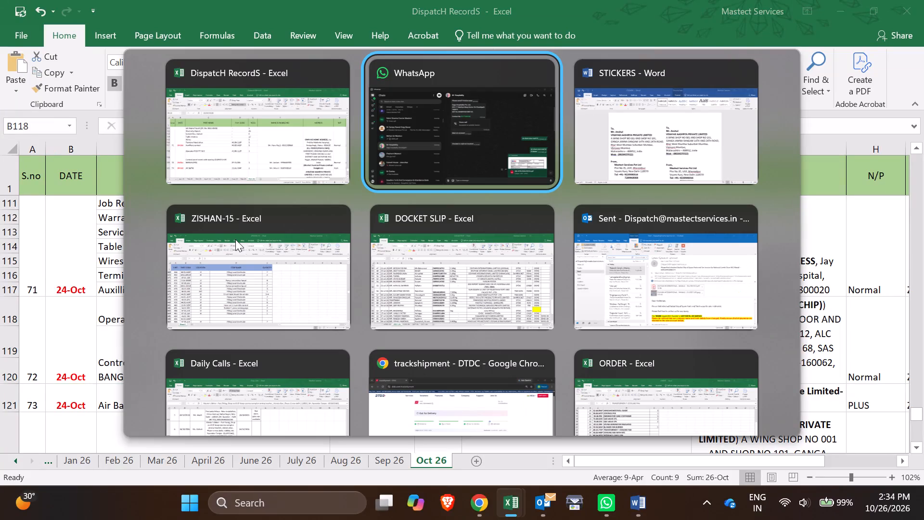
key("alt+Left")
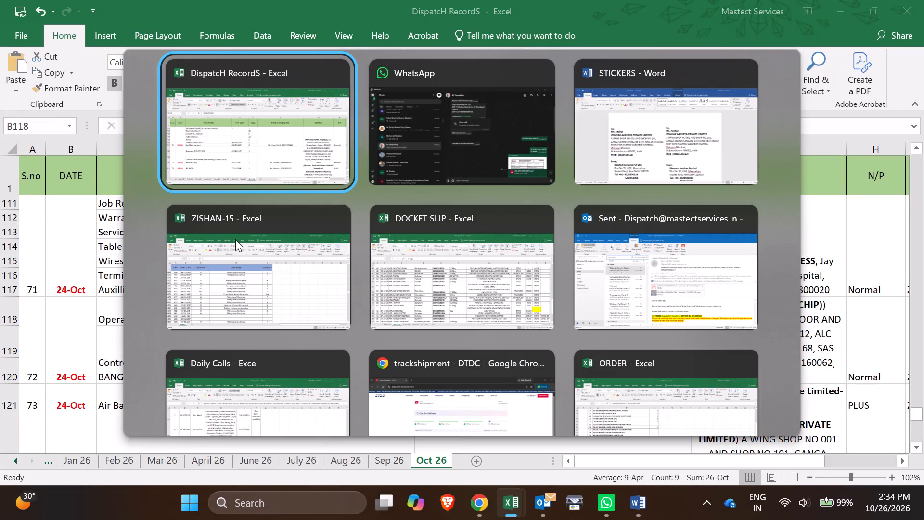
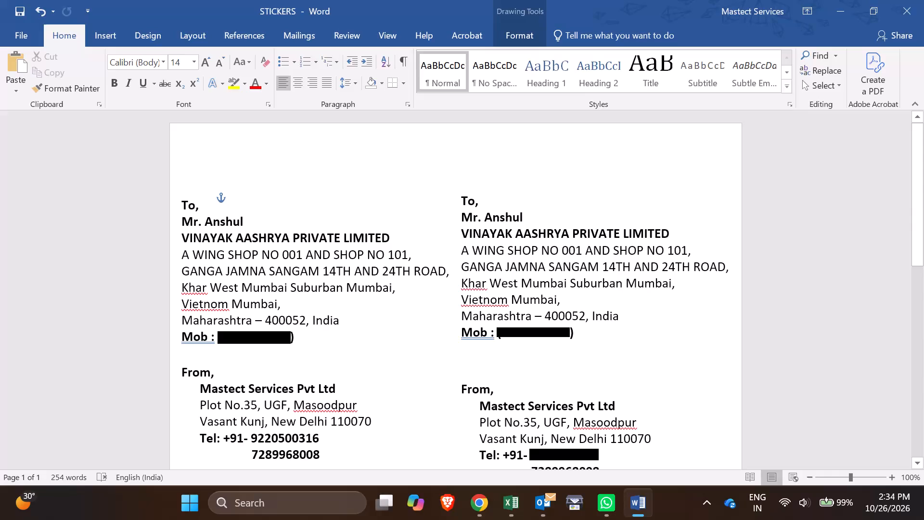
In the STICKERS document, replace the recipient's name after "Mr." in the first VINAYAK AASHRYA PRIVATE LIMITED address sticker with the new recipient's name.
scroll(281, 221, "up", 5)
left_click(281, 220)
key("BackSpace")
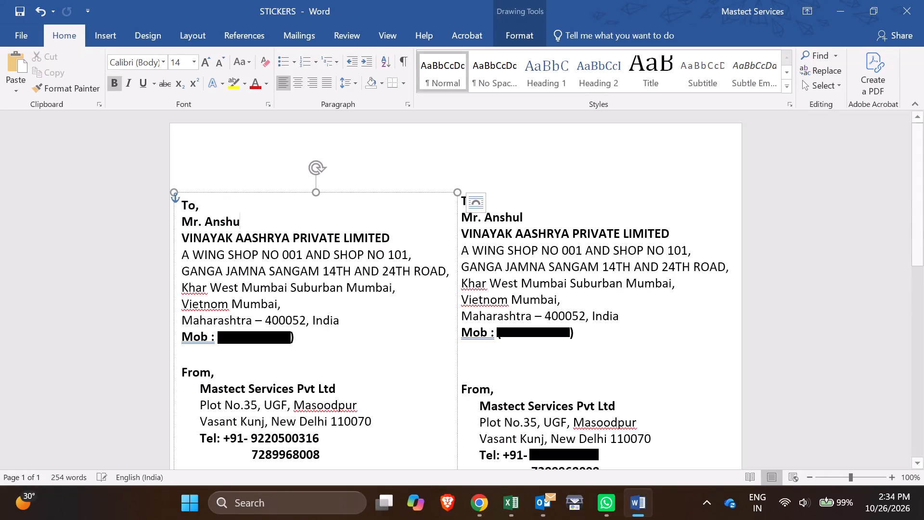
key("BackSpace")
key("BackSpace")
key("BackSpace")
key("BackSpace")
key("BackSpace")
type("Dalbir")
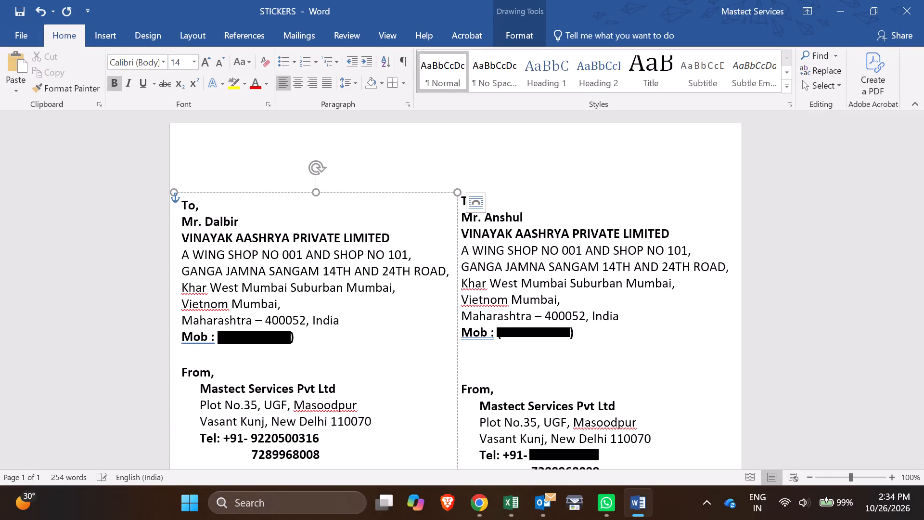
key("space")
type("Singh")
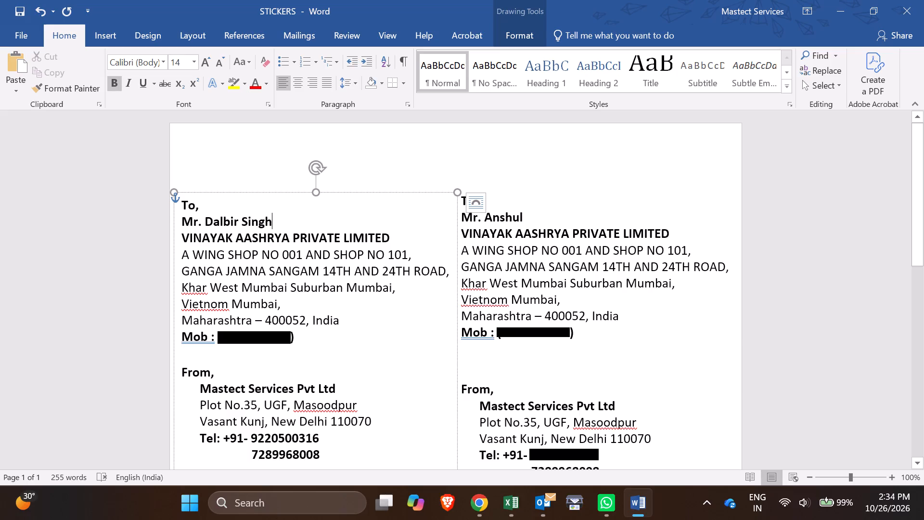
Select the recipient's mobile number on the Mob line of the same address sticker.
double_click(259, 338)
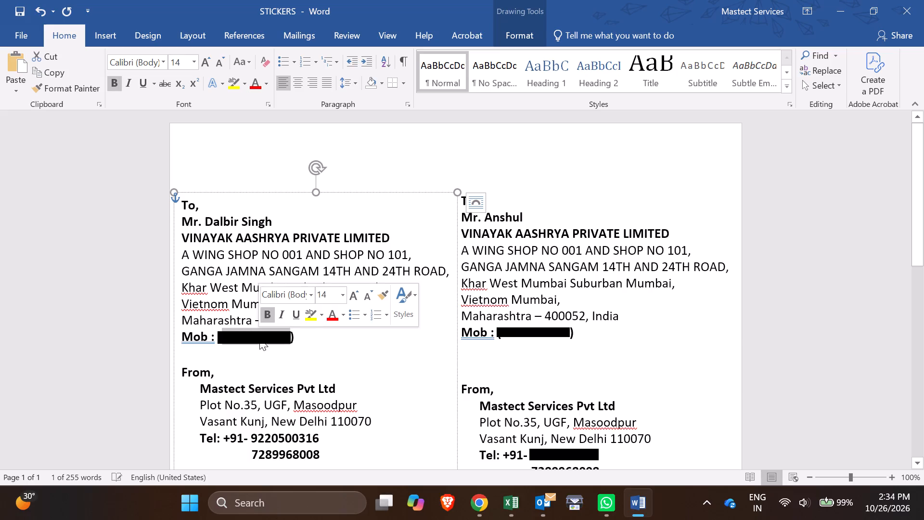
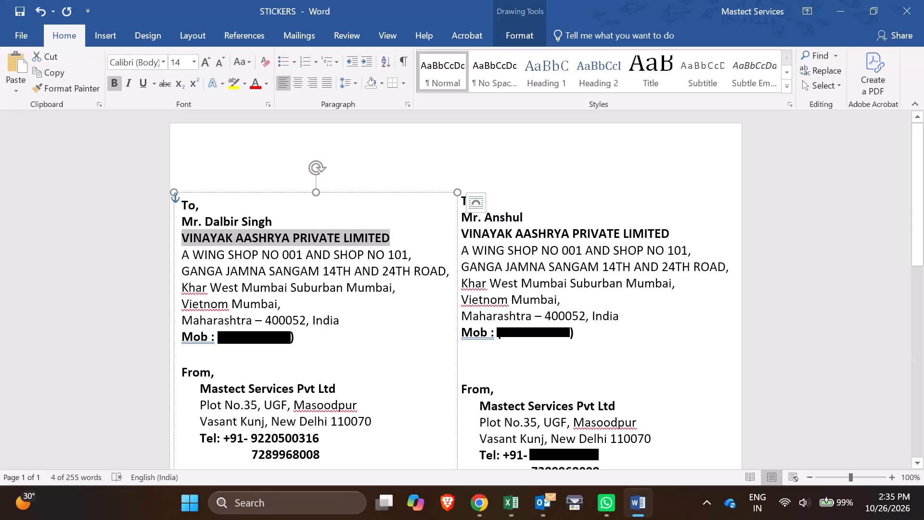
Replace the selected company name on the first sticker with Sago Hospitality Pvt. Ltd, without a final full stop.
key("ctrl+v")
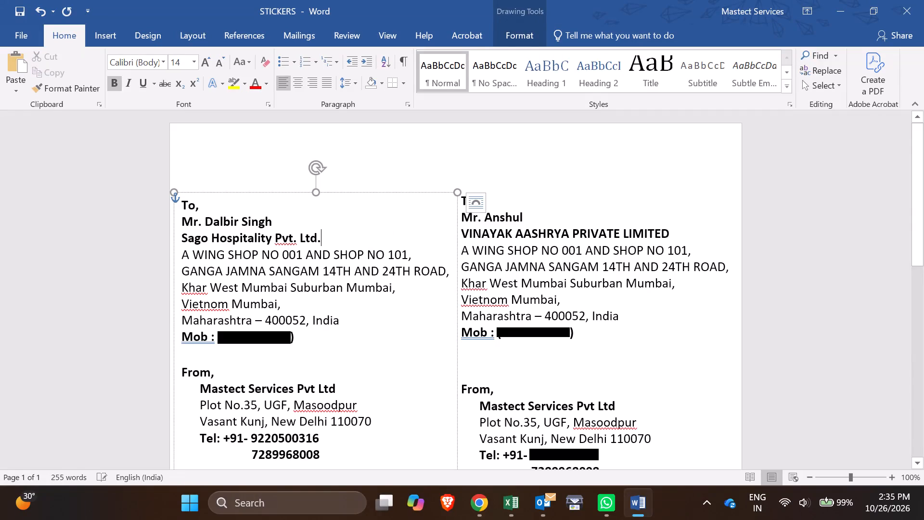
key("BackSpace")
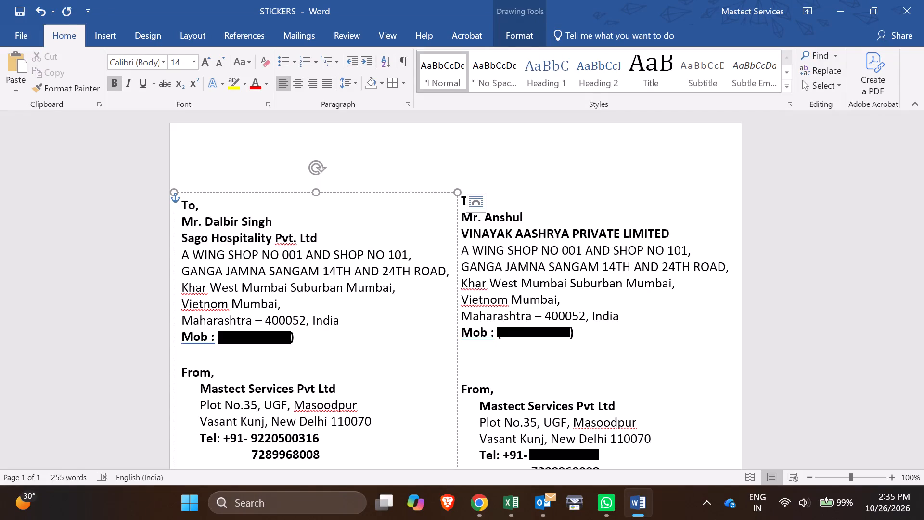
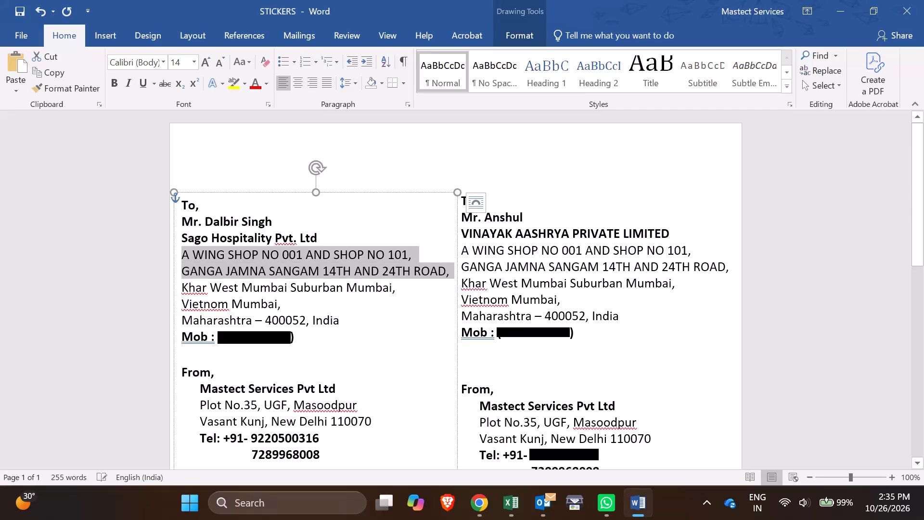
Replace the old Mumbai address lines on the Sago Hospitality Pvt. Ltd sticker with the copied Chandigarh address.
key("shift+Down")
key("shift+Down")
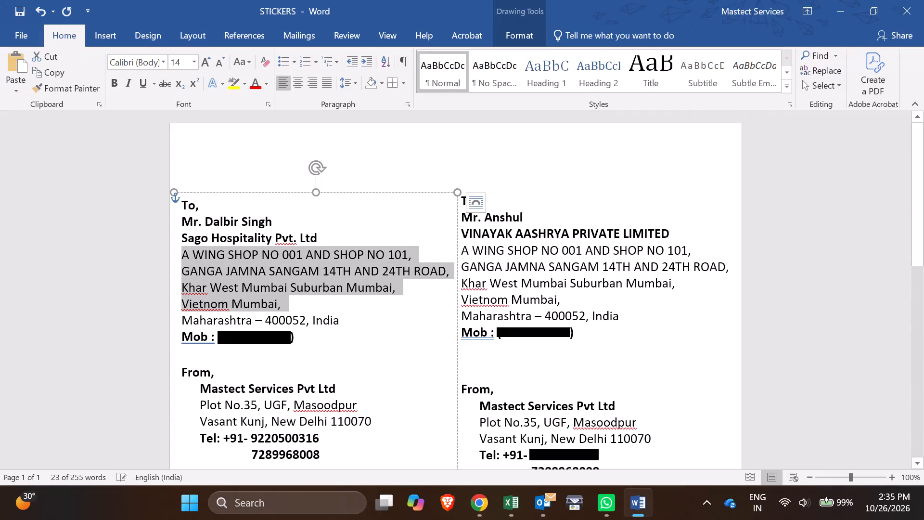
key("shift+Down")
key("shift+Left")
key("BackSpace")
key("ctrl+v")
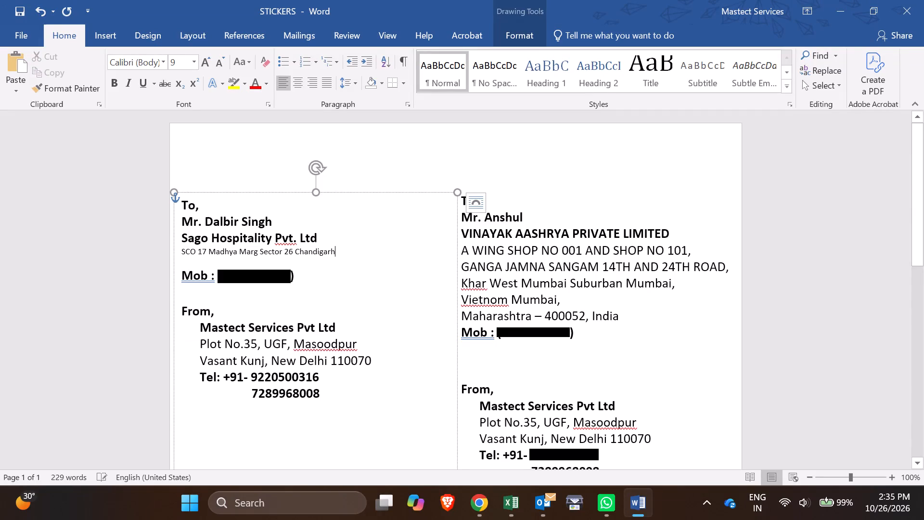
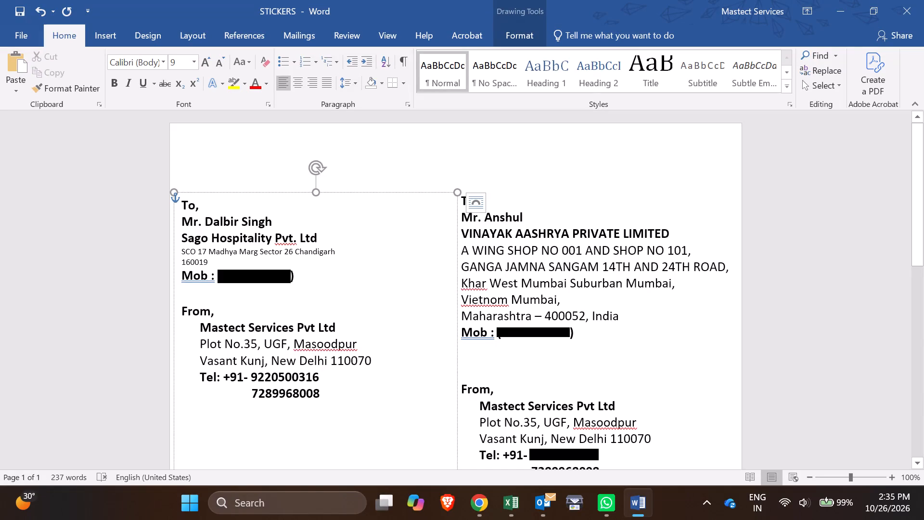
Break the Sago Hospitality sticker's address before Chandigarh, join the postal code to that line, and label it "Pin Code -".
left_click(295, 251)
key("shift+Return")
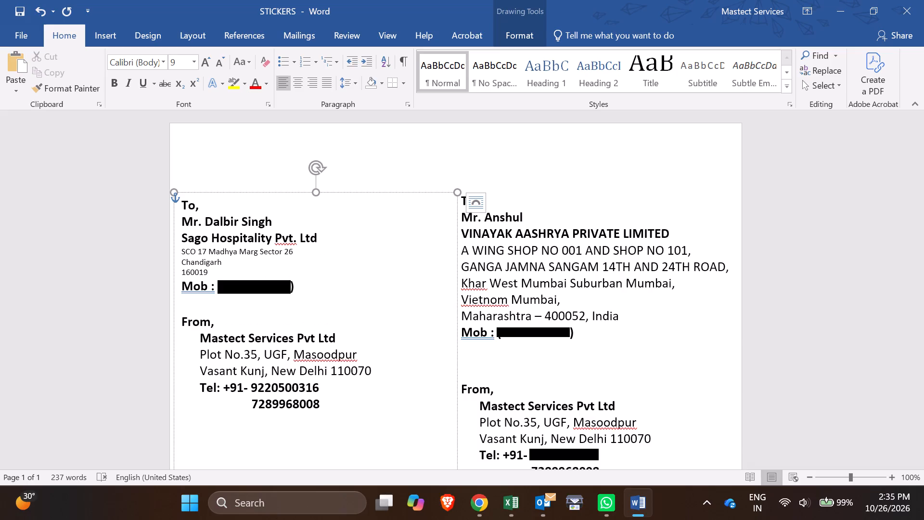
key("Down")
key("BackSpace")
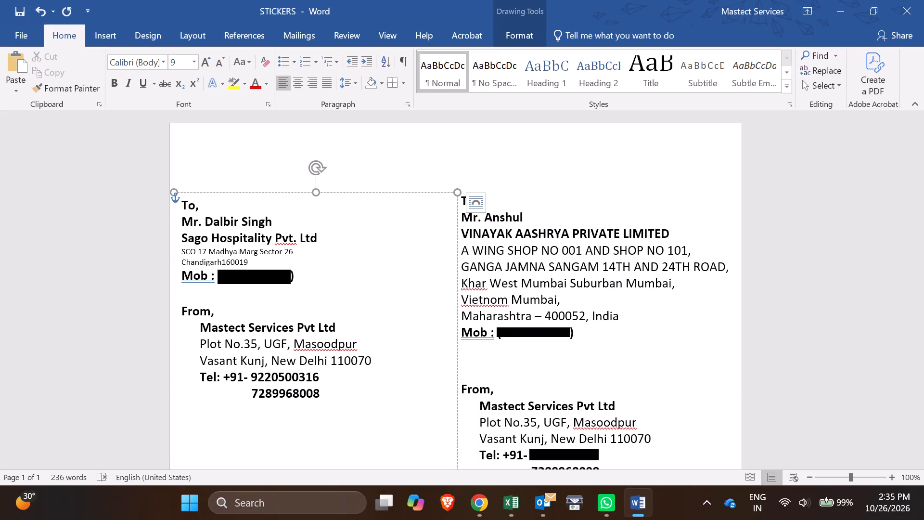
key("space")
type("Pin")
key("space")
type("COde")
key("space")
type("-")
key("space")
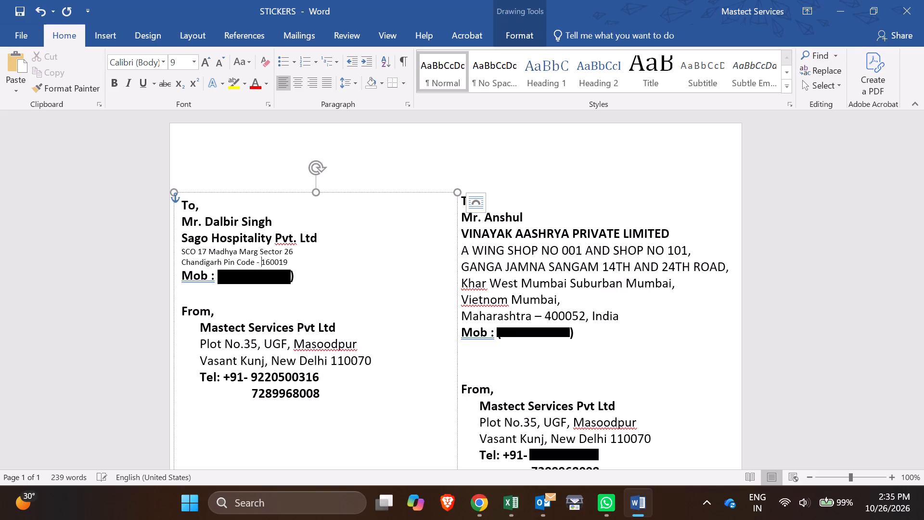
Append ", India" after the postal code on the Sago Hospitality sticker.
key("Right")
key("Right")
key("Right")
key("Right")
key("Right")
key("Right")
key("Right")
key("Left")
type(", Idia")
key("BackSpace")
key("BackSpace")
key("BackSpace")
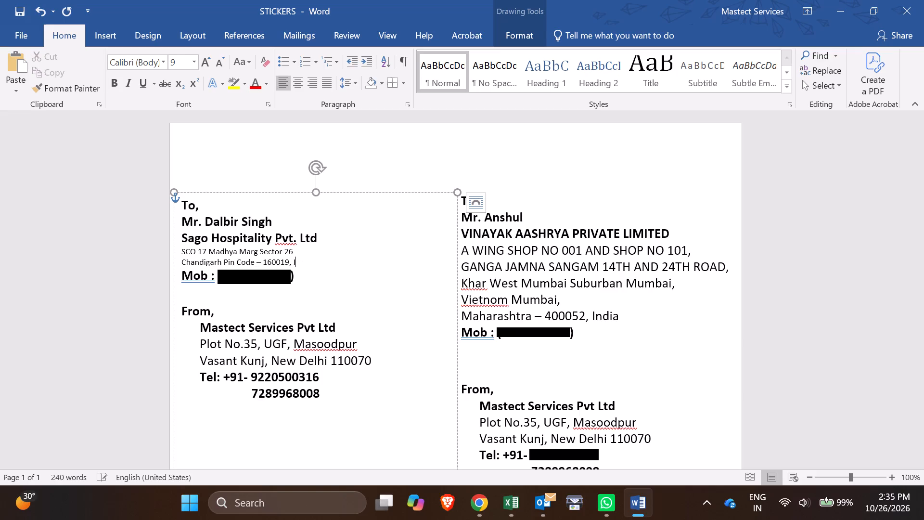
type("ndia")
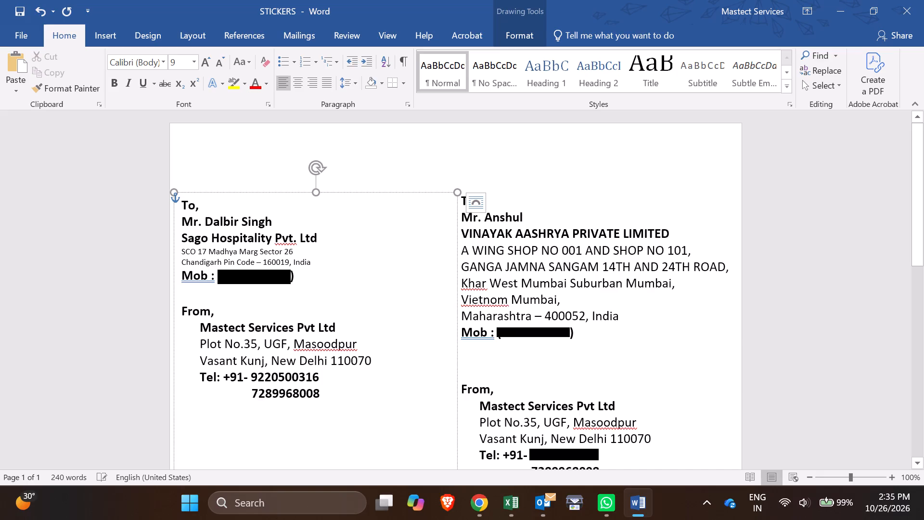
Set both address lines under Sago Hospitality Pvt. Ltd to 14 pt, with Calibri (Body) for the first line.
left_click(180, 248)
key("shift+Down")
key("shift+Left")
triple_click(202, 65)
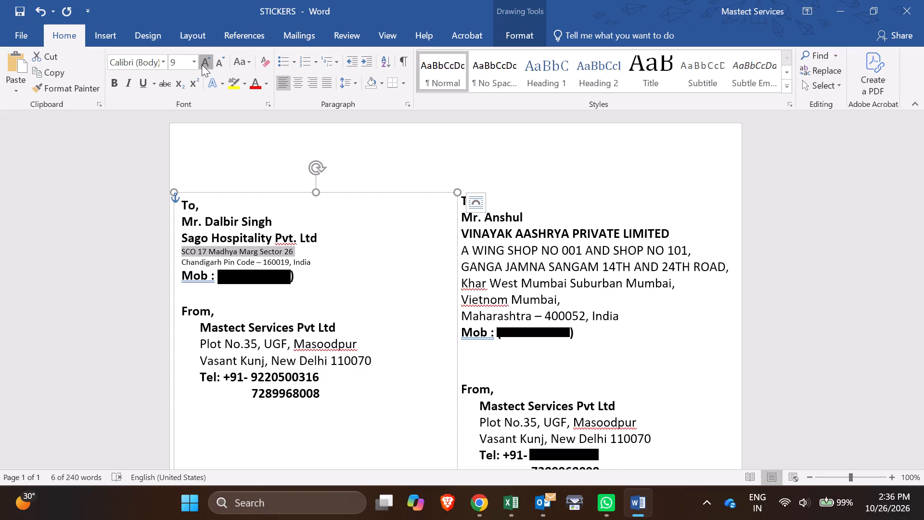
double_click(202, 65)
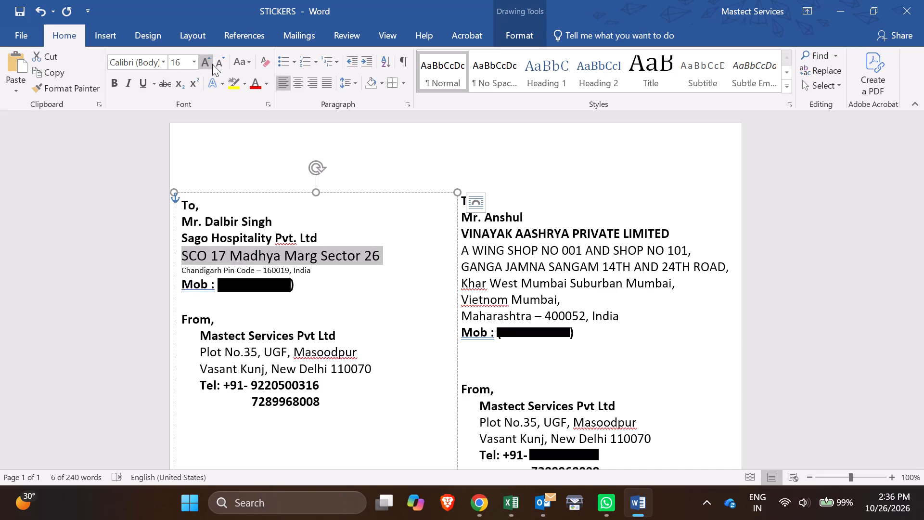
left_click(220, 64)
left_click(165, 65)
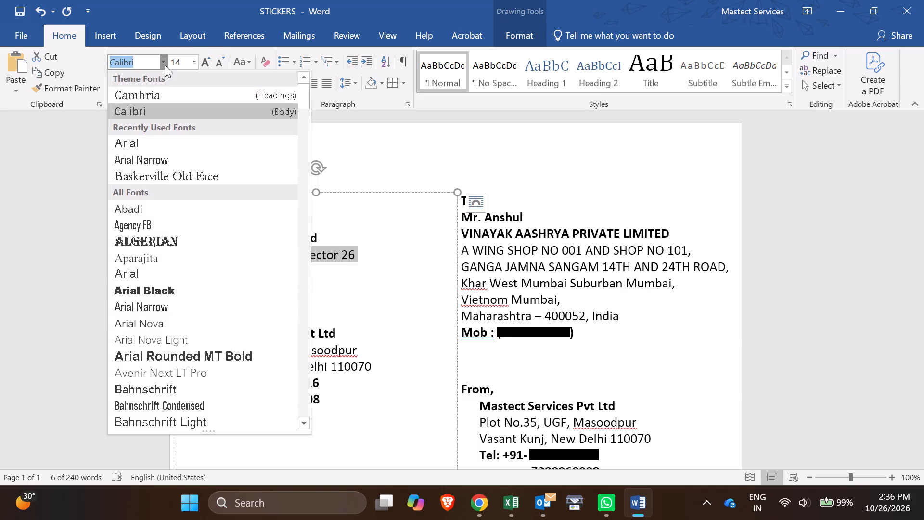
left_click(161, 112)
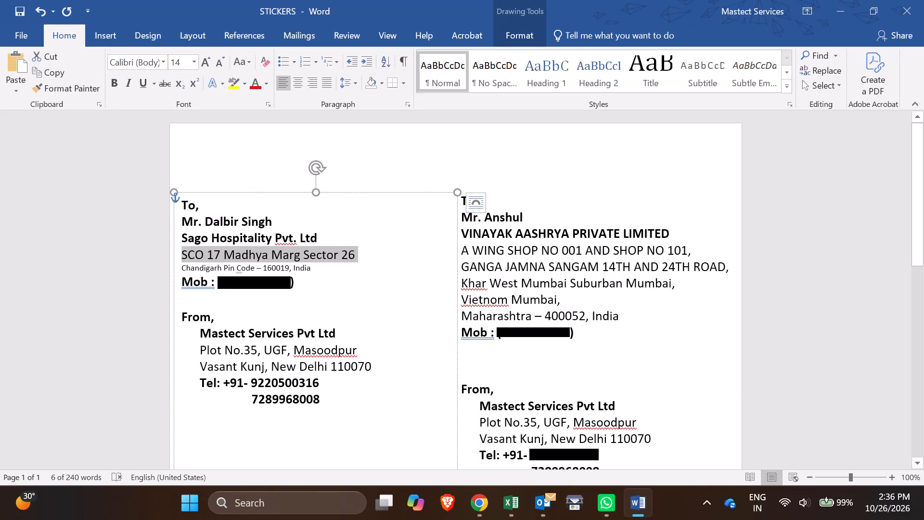
left_click(179, 268)
key("shift+Down")
key("shift+Left")
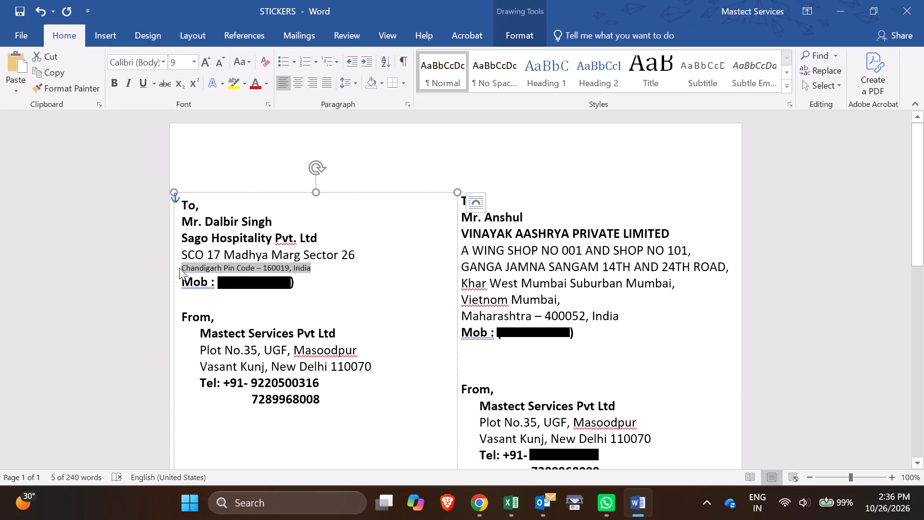
triple_click(202, 62)
left_click(202, 62)
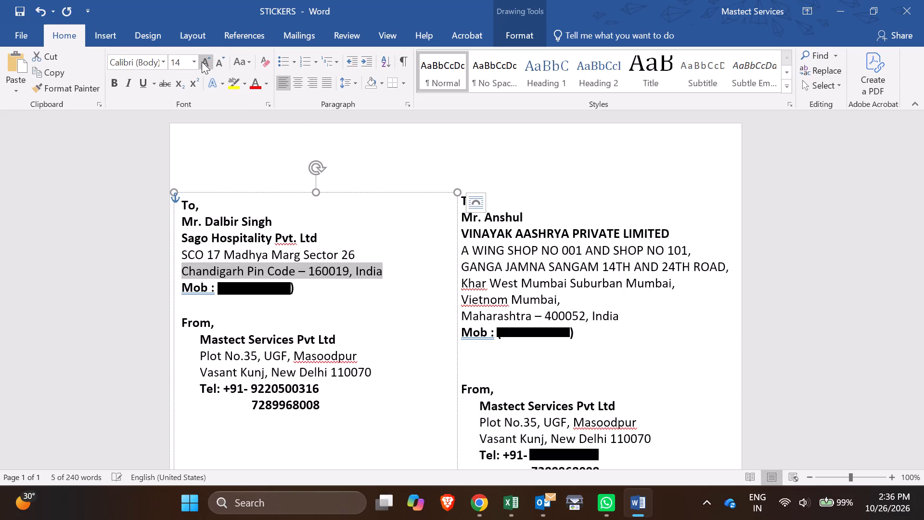
left_click(361, 241)
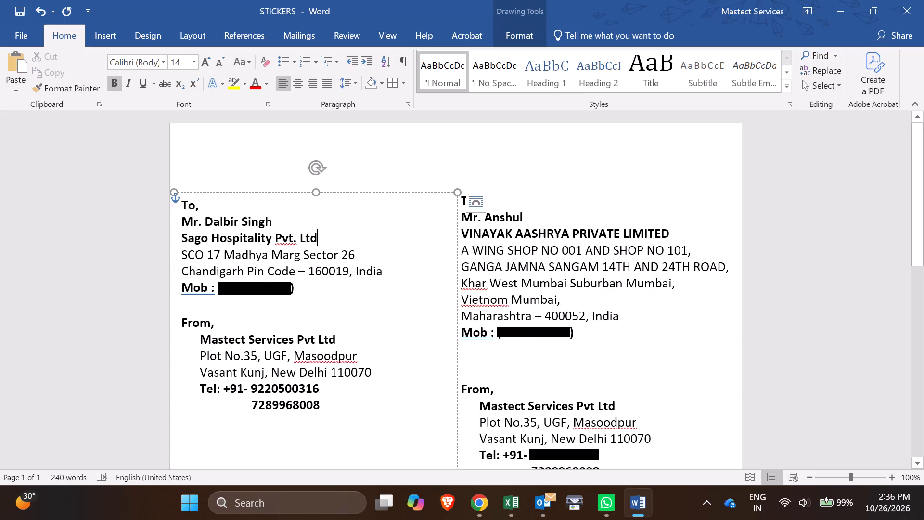
Save the STICKERS document.
key("ctrl+s")
key("ctrl+s")
Switch to WhatsApp.
key("alt+Tab")
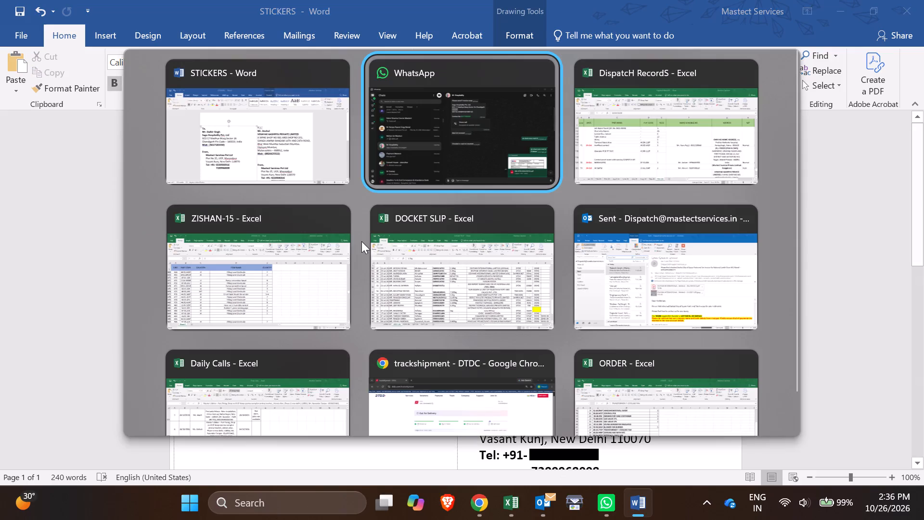
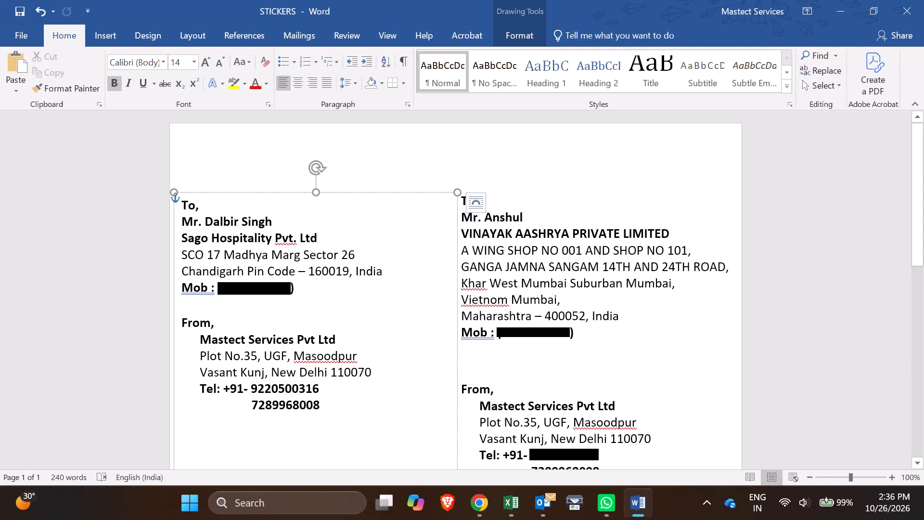
Save the STICKERS document with the current address labels.
scroll(436, 254, "up", 5)
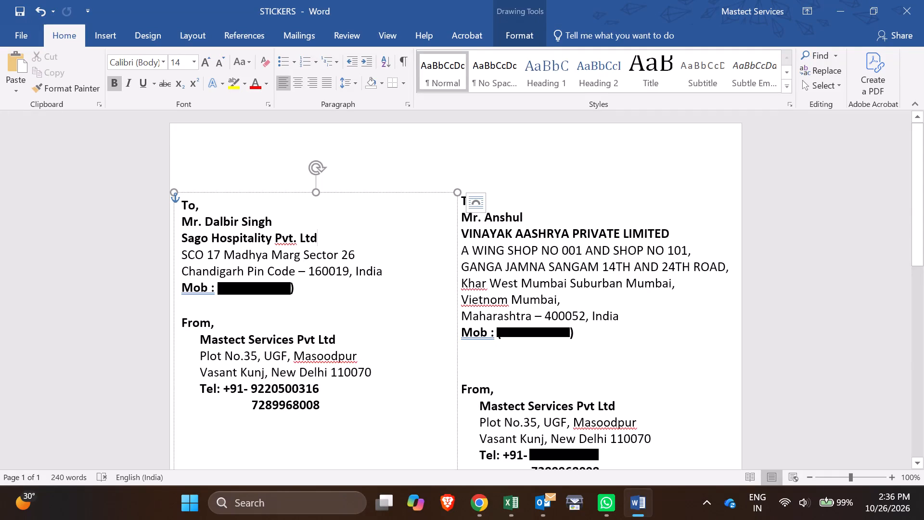
left_click(518, 255)
key("ctrl+s")
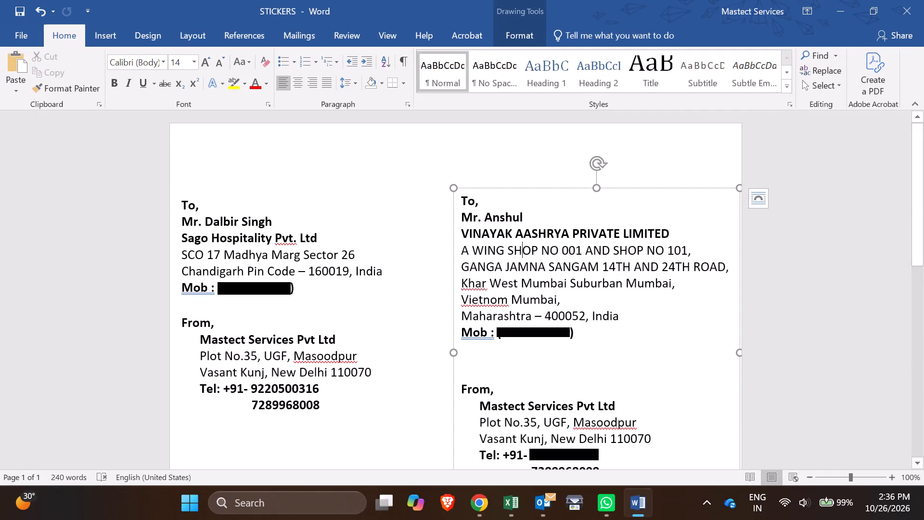
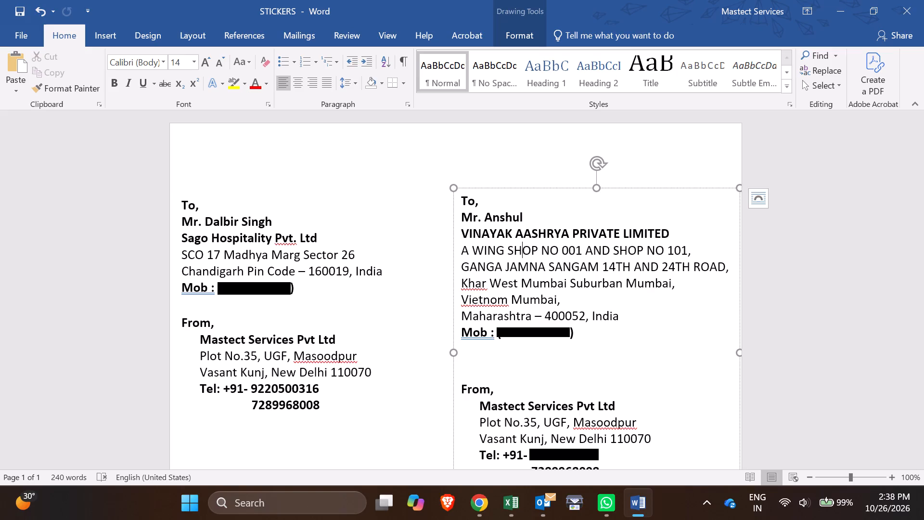
Save the STICKERS document.
key("ctrl+s")
key("ctrl+s")
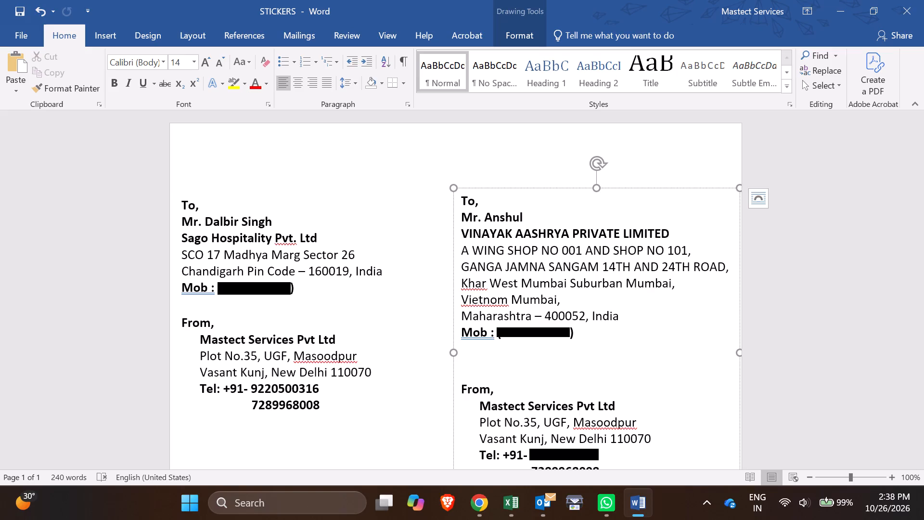
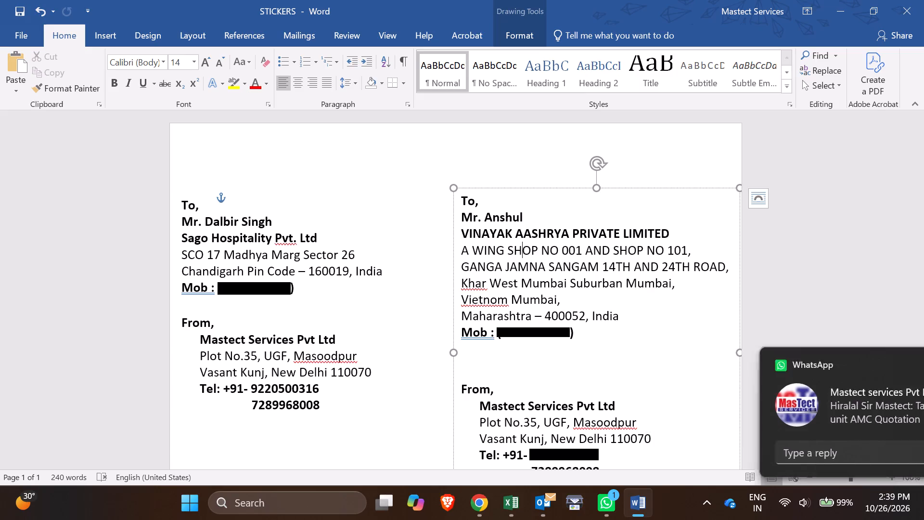
Switch to the DispatcH RecordS workbook in Excel and save it.
key("alt+Tab")
key("alt+Tab")
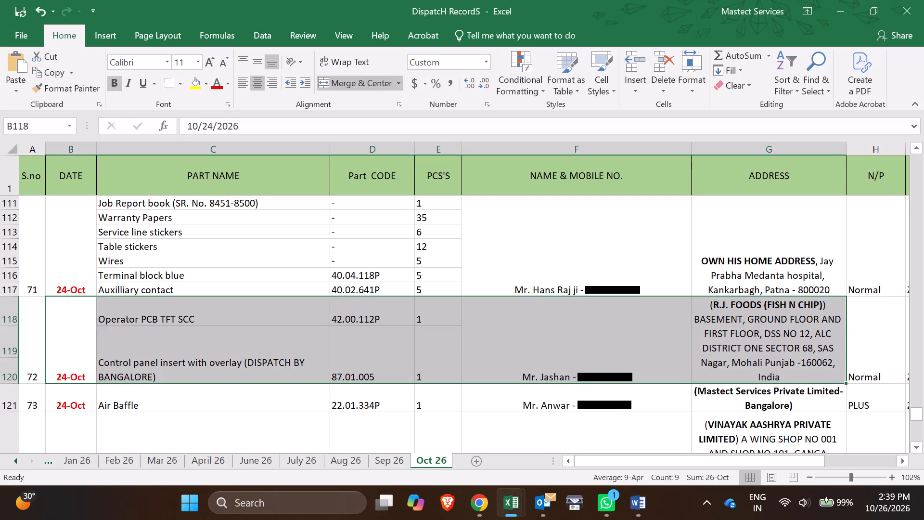
left_click(523, 344)
key("ctrl+s")
key("ctrl+s")
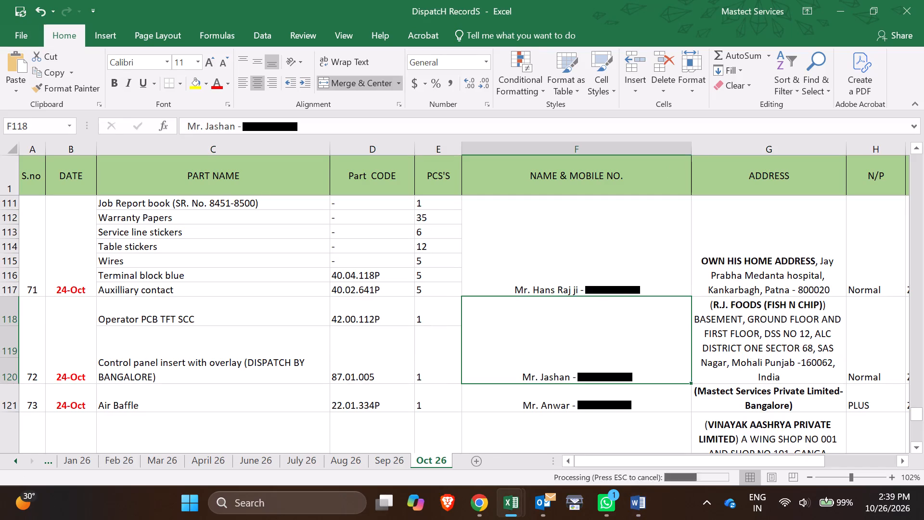
Open Find for the Oct 26 sheet with an empty search term.
key("ctrl+f")
left_click(523, 344, "ctrl")
key("BackSpace")
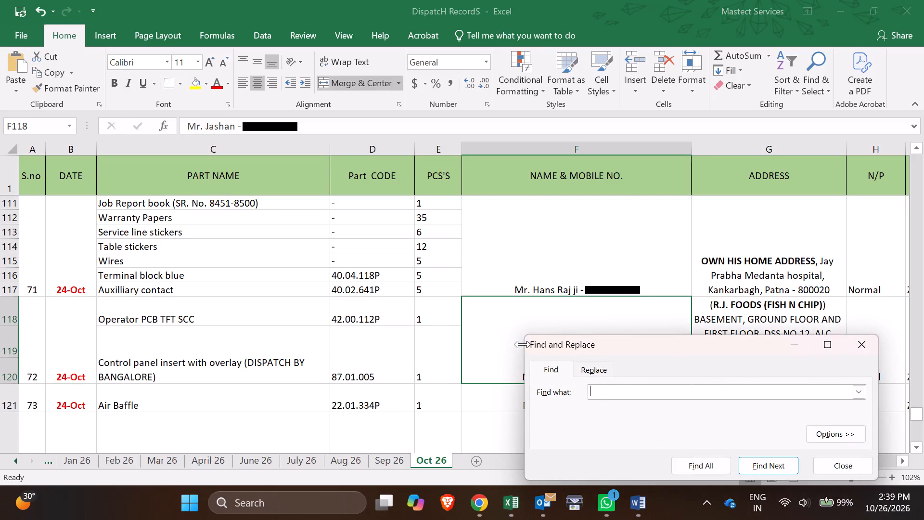
Search the Oct 26 sheet for "sobhagya".
type("sobhagya")
key("Return")
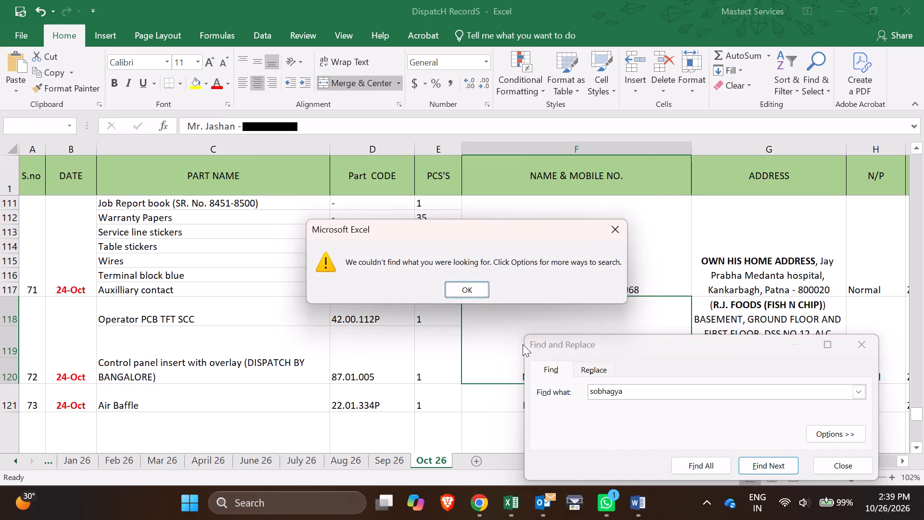
key("Return")
left_click(859, 344)
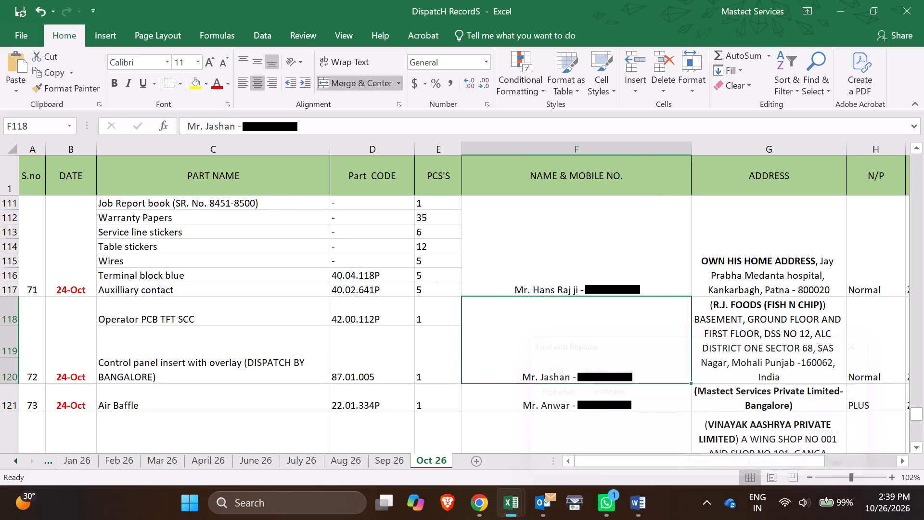
Save the DispatcH RecordS workbook.
left_click(752, 318)
key("ctrl+s")
key("ctrl+s")
Look back through the Oct 26 dispatch entries, from the latest towards the earliest, for the Soubhagya customer's record and parts.
scroll(752, 318, "down", 2)
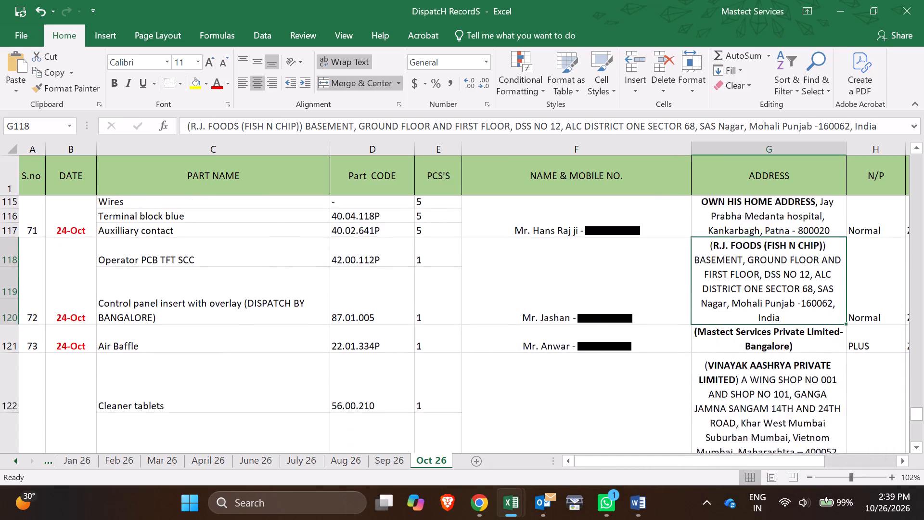
scroll(752, 318, "down", 5)
scroll(752, 318, "up", 4)
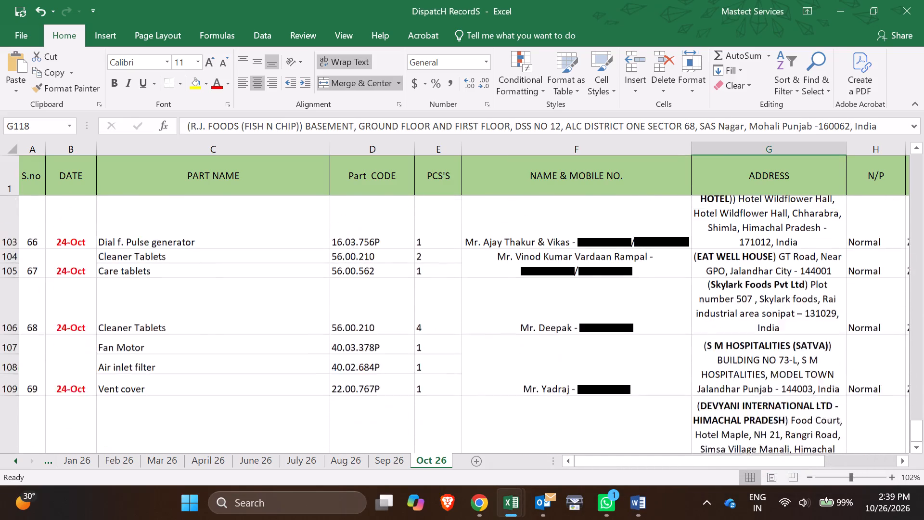
scroll(752, 318, "up", 4)
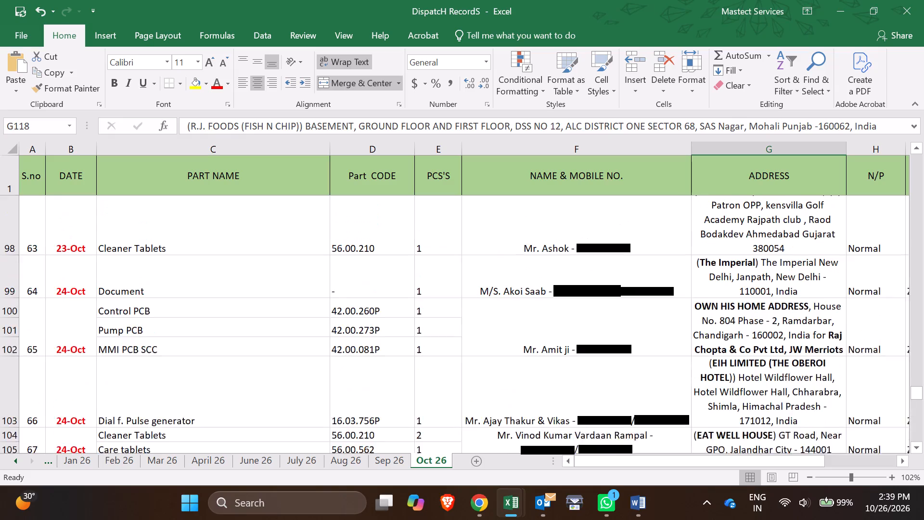
scroll(752, 318, "up", 6)
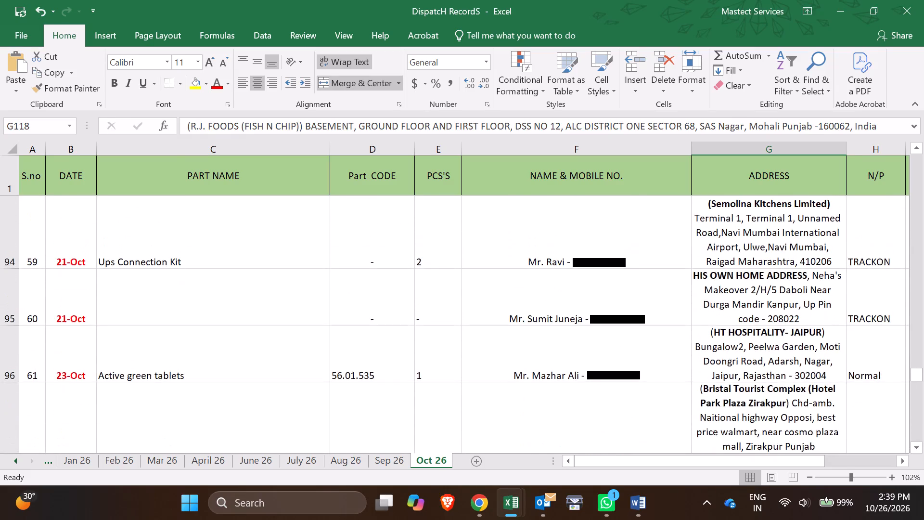
scroll(752, 318, "up", 6)
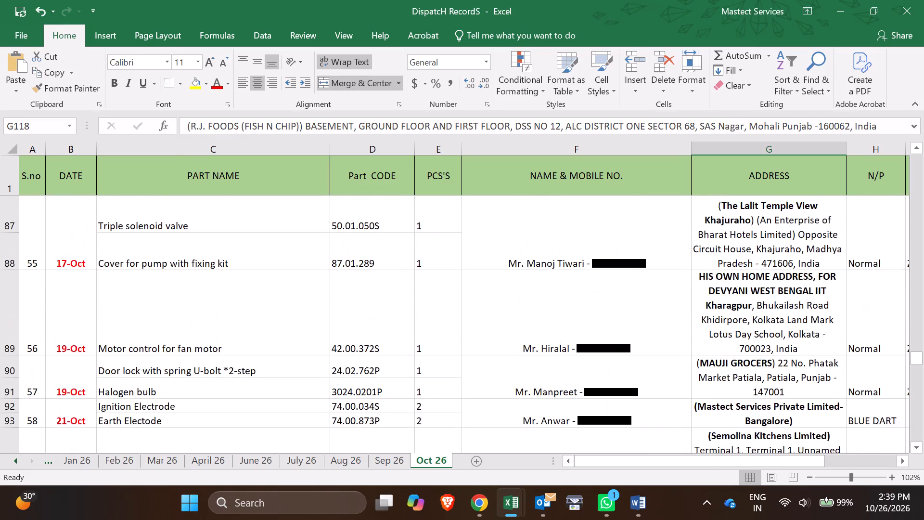
scroll(752, 318, "up", 7)
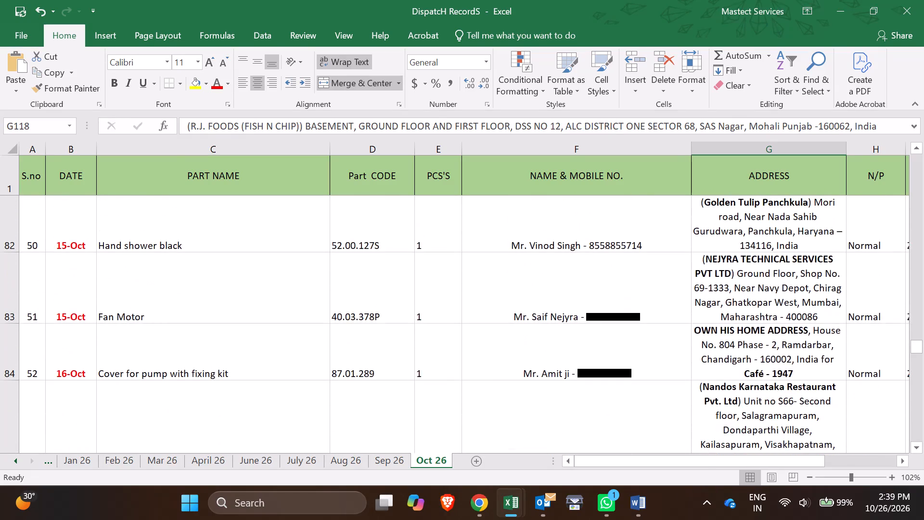
scroll(752, 318, "up", 5)
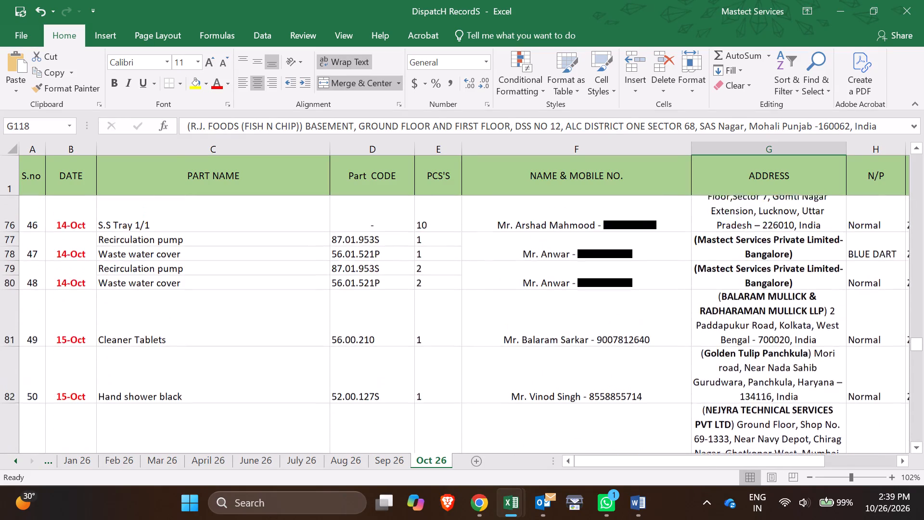
scroll(752, 318, "up", 5)
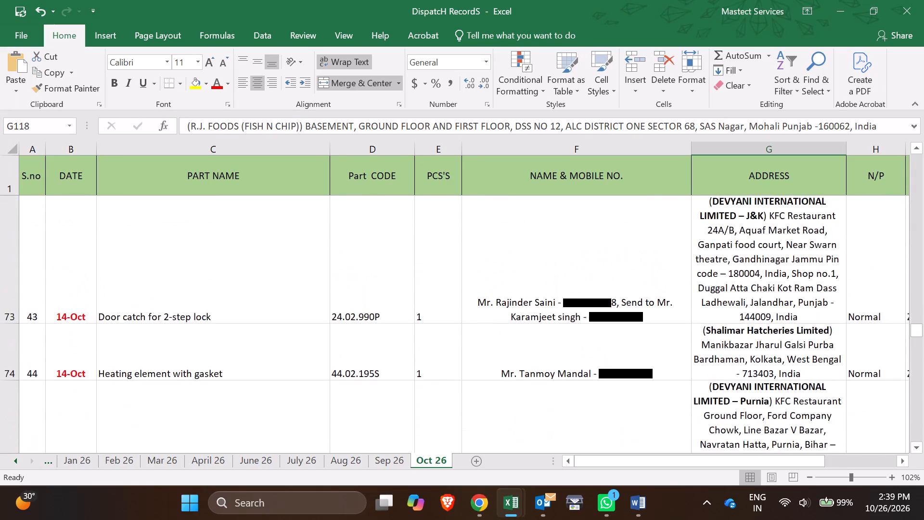
scroll(752, 318, "up", 4)
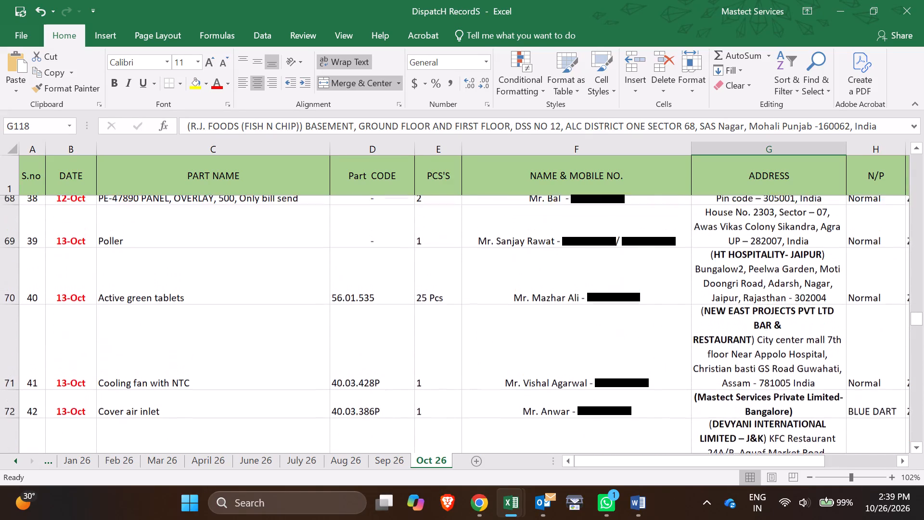
scroll(752, 318, "up", 6)
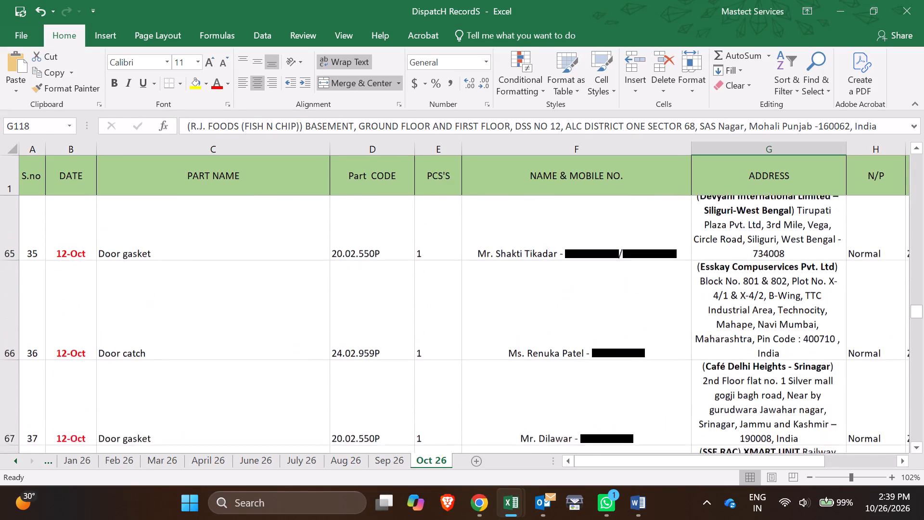
scroll(752, 318, "up", 4)
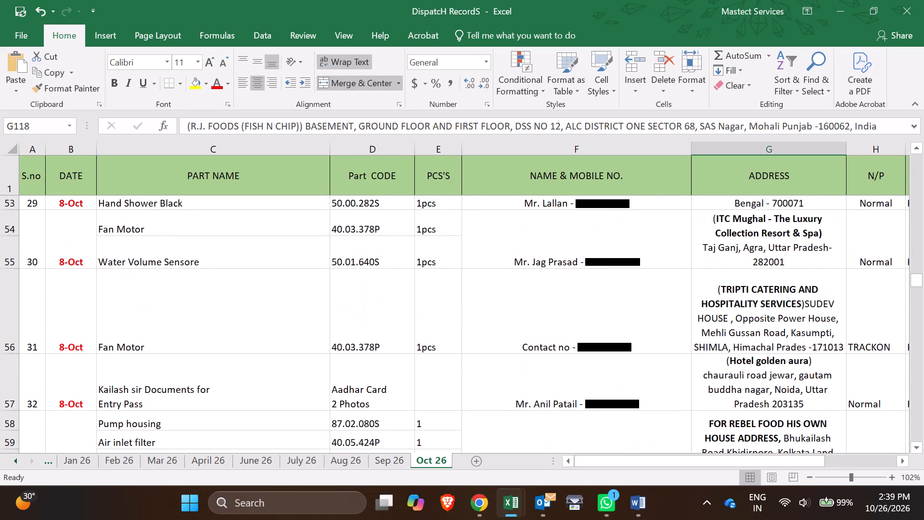
scroll(752, 318, "up", 5)
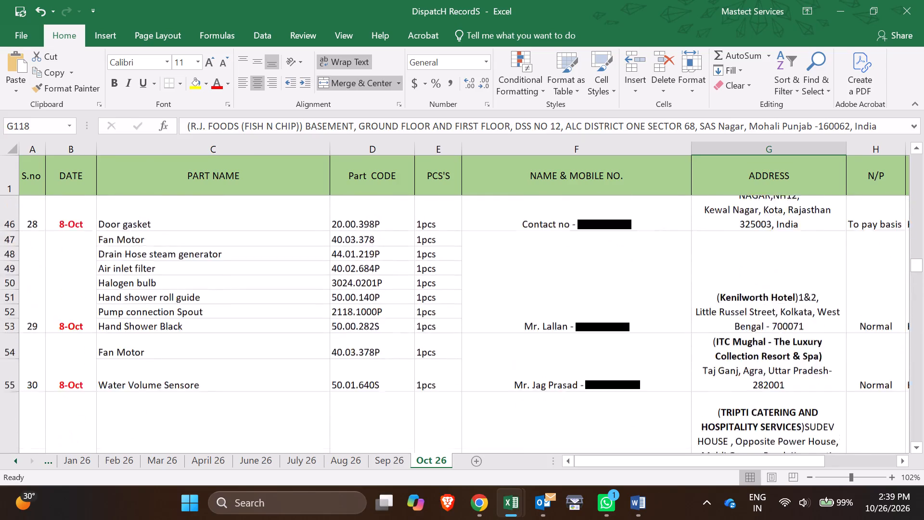
scroll(752, 318, "up", 2)
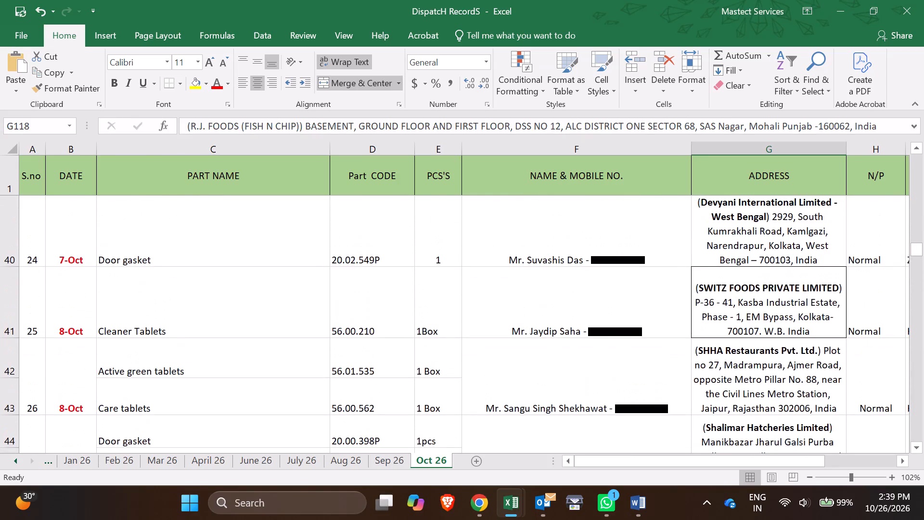
scroll(752, 318, "up", 4)
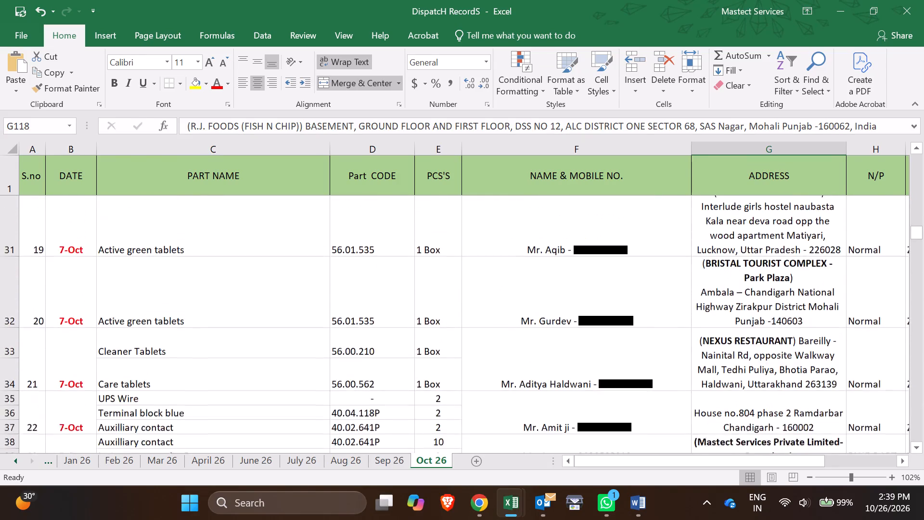
scroll(752, 318, "up", 4)
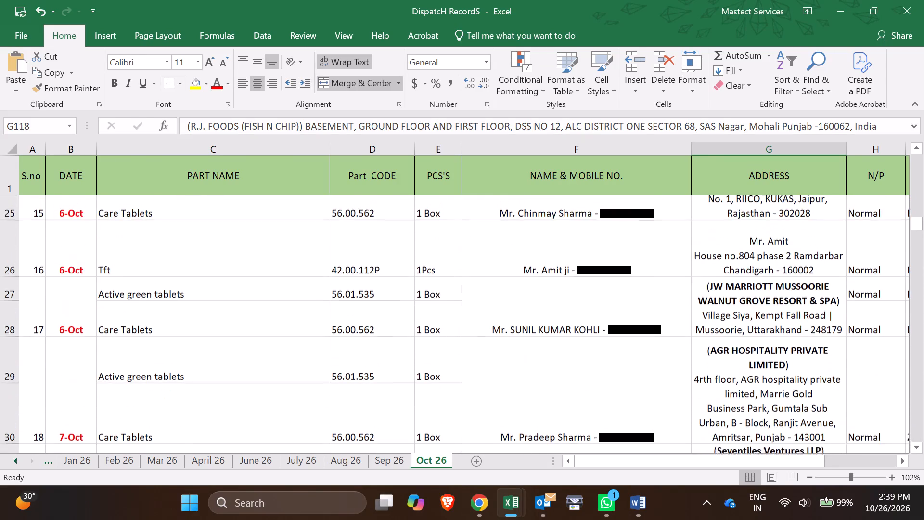
scroll(752, 318, "up", 4)
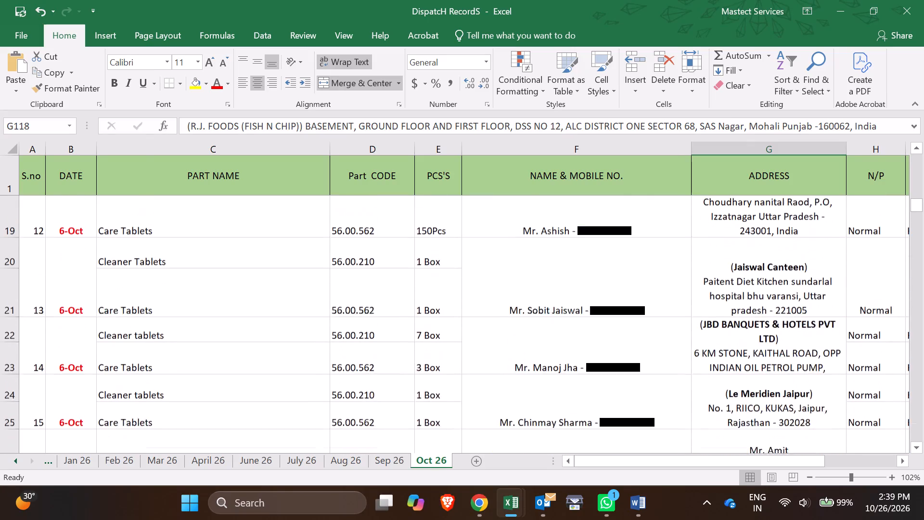
scroll(752, 318, "up", 4)
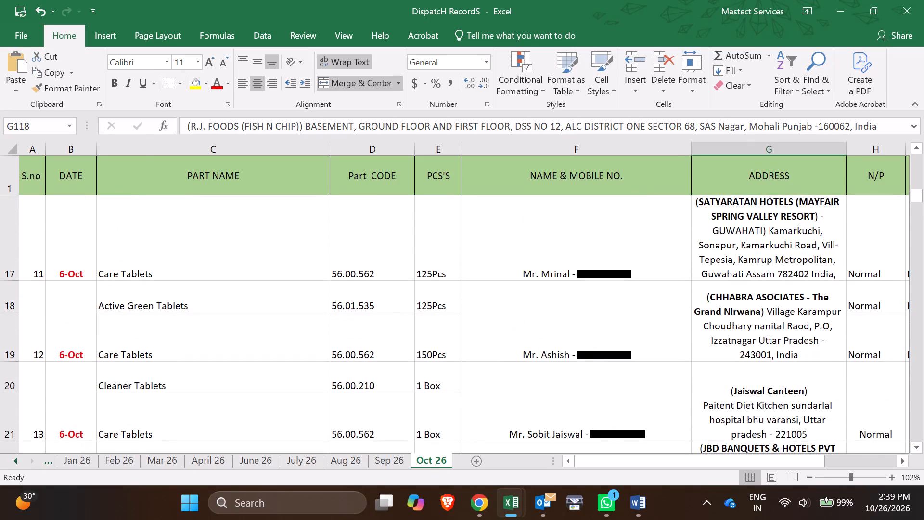
scroll(752, 318, "up", 2)
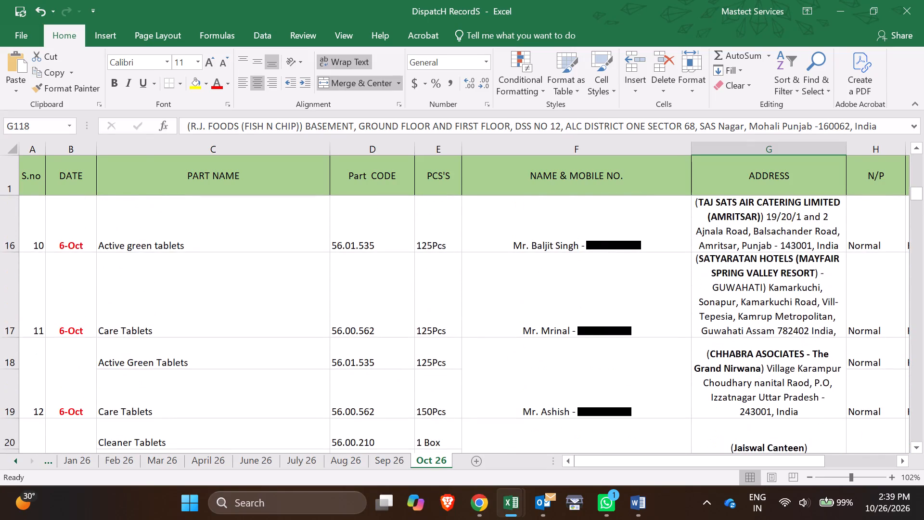
scroll(752, 318, "up", 3)
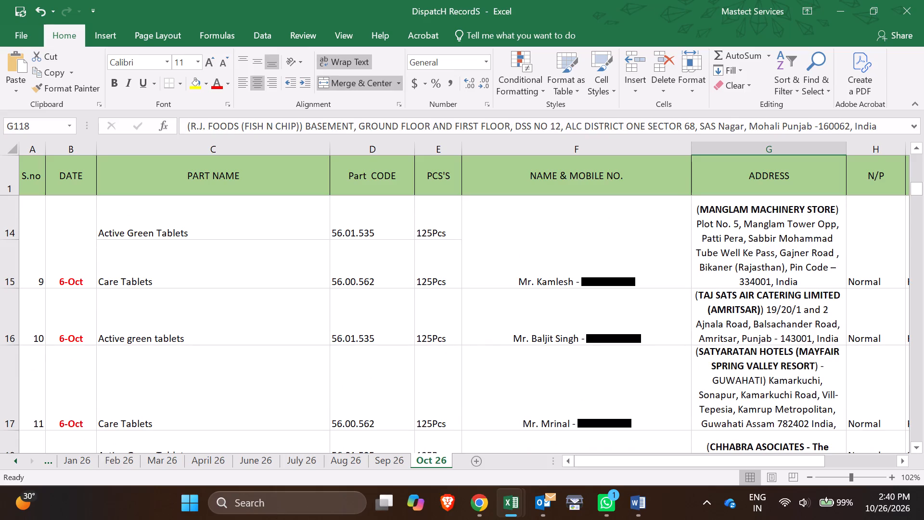
scroll(752, 318, "up", 4)
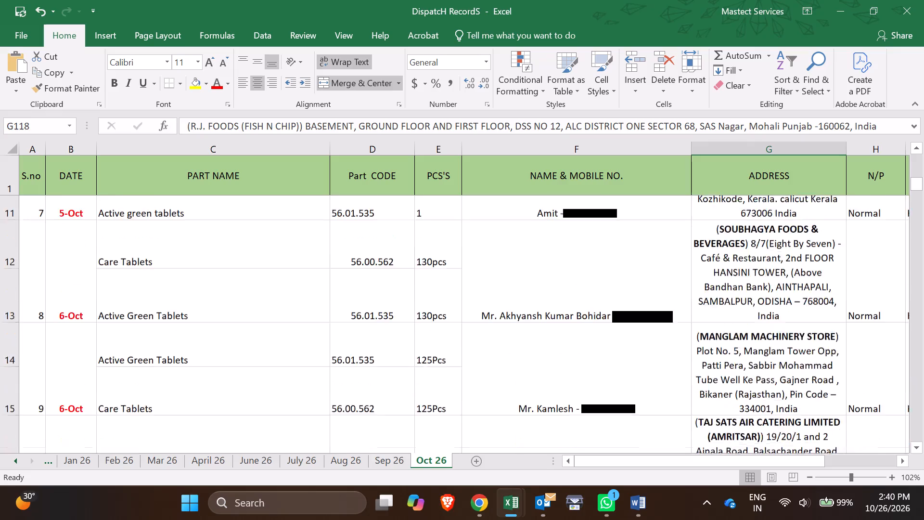
scroll(752, 318, "up", 1)
left_click(445, 350)
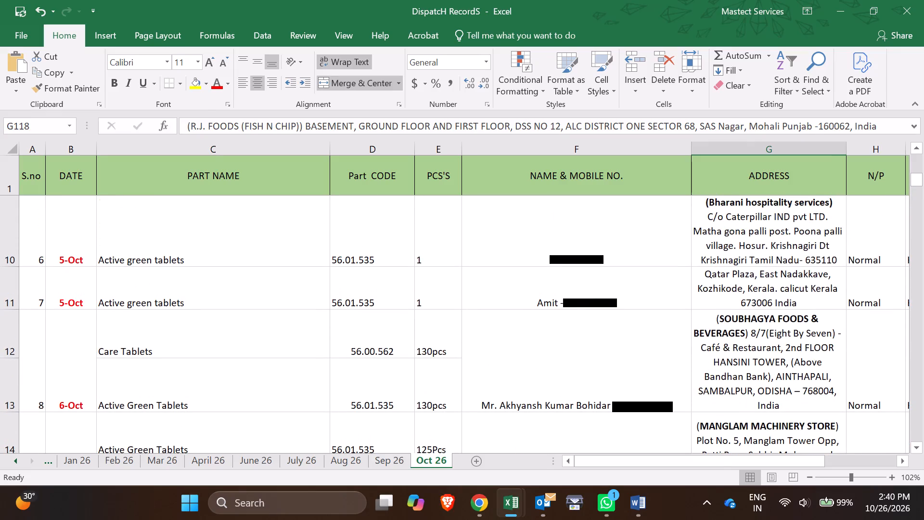
scroll(445, 350, "down", 1)
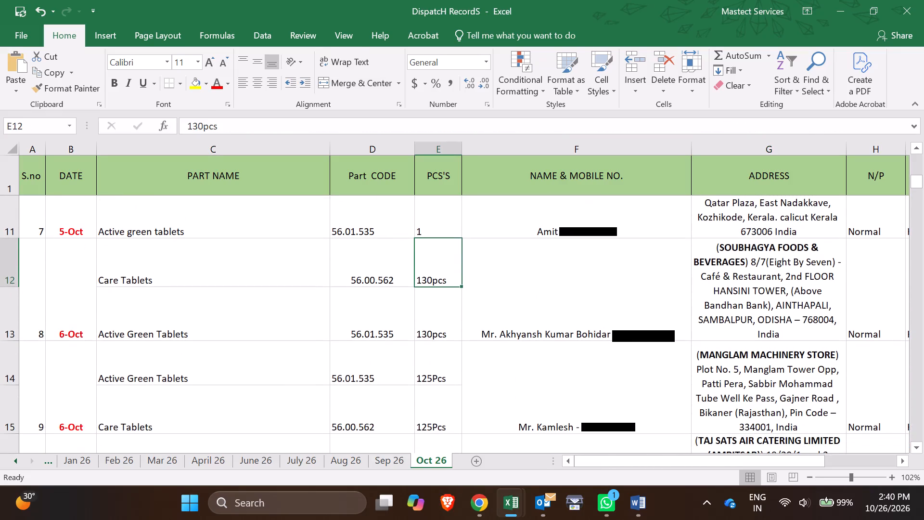
Copy the word "SOUBHAGYA" from the company name in the address of dispatch entry S.no 8.
left_click(826, 243)
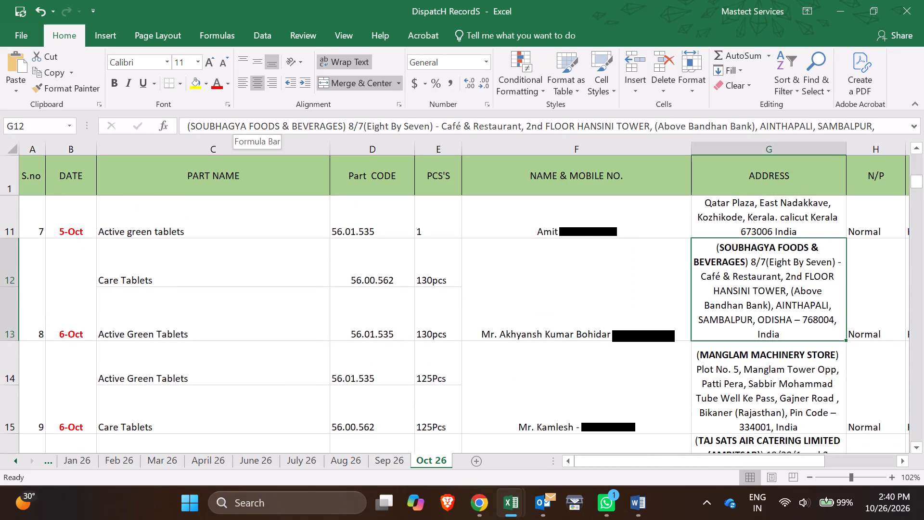
double_click(221, 127)
key("ctrl+c")
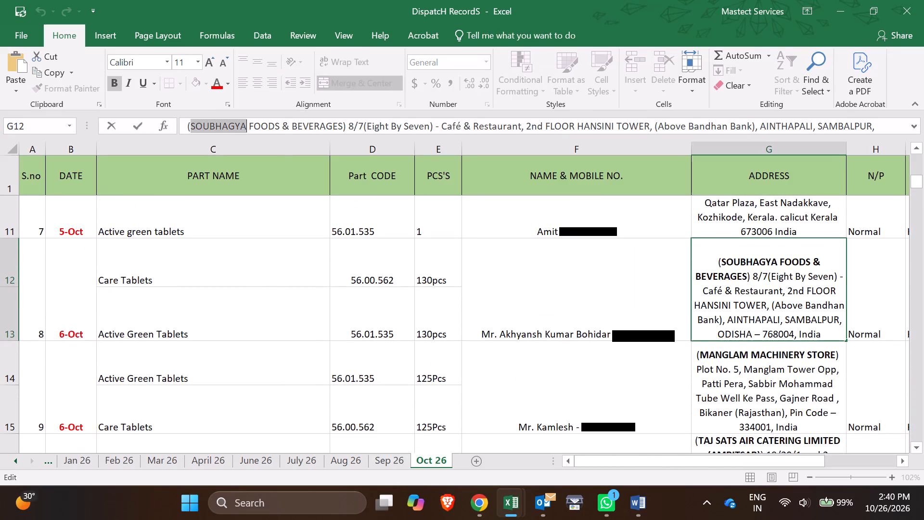
left_click(560, 319)
Save the DispatcH RecordS workbook again.
key("ctrl+s")
key("ctrl+s")
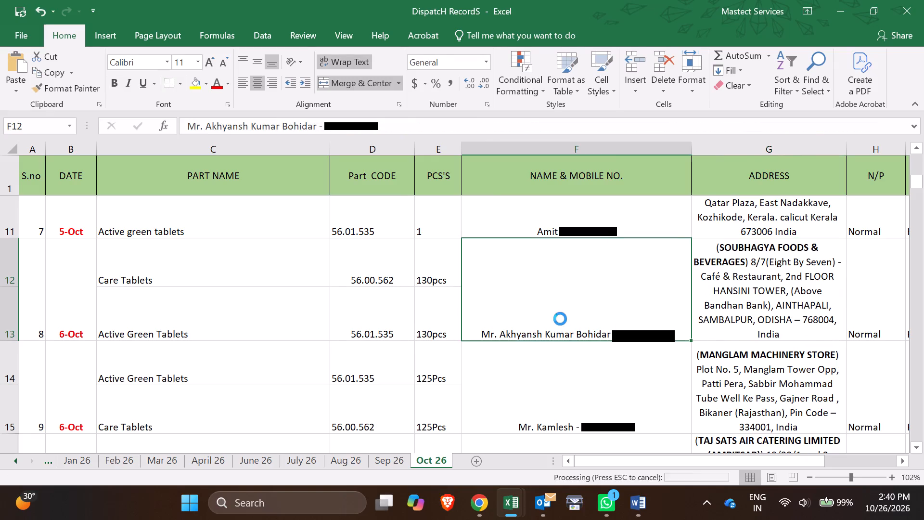
Search the Oct 26 sheet for the copied name "SOUBHAGYA", going through successive matches.
key("ctrl+f")
left_click(560, 319, "ctrl")
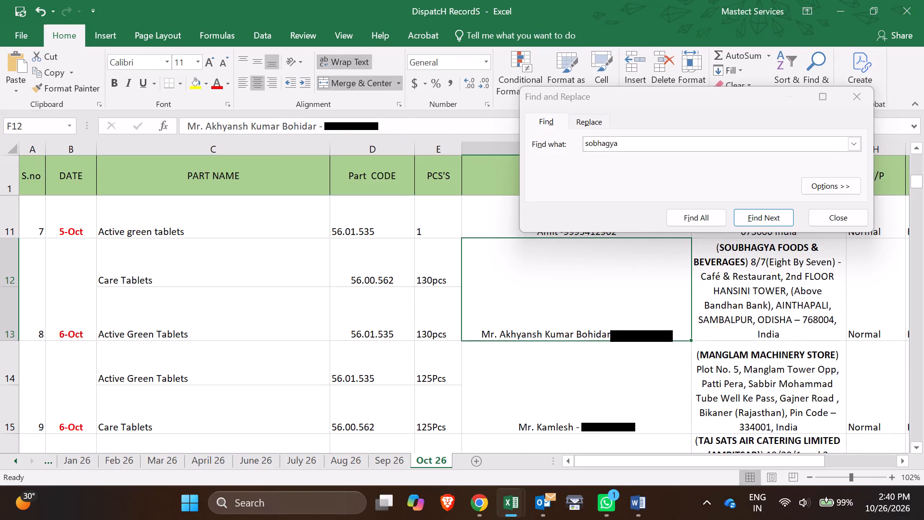
double_click(701, 144)
key("ctrl+v")
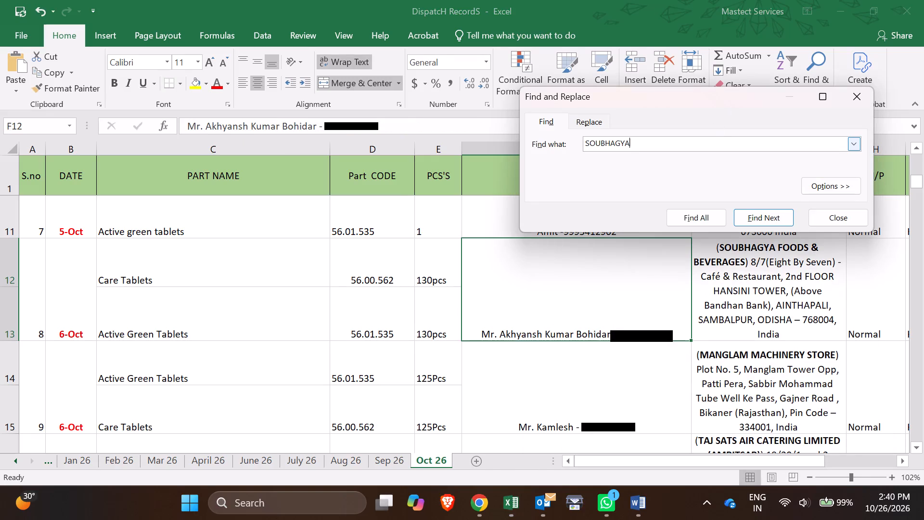
key("Return")
key("Return")
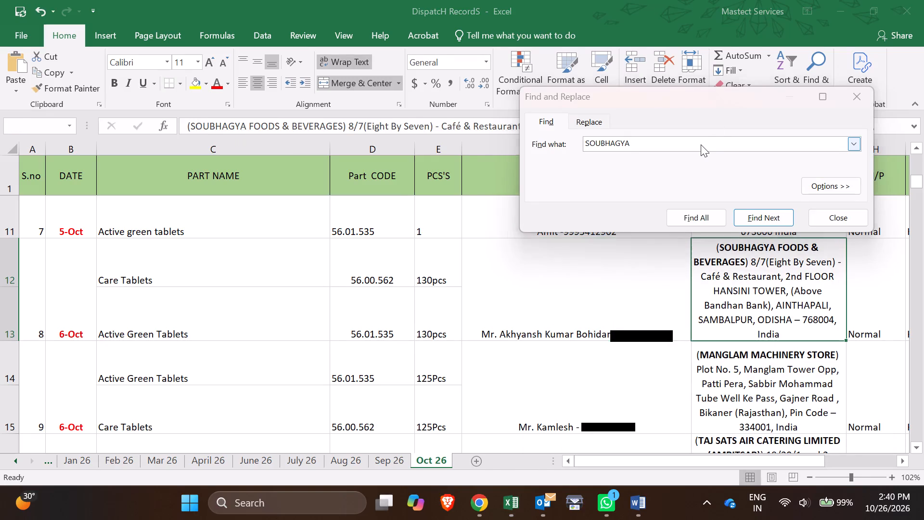
key("Return")
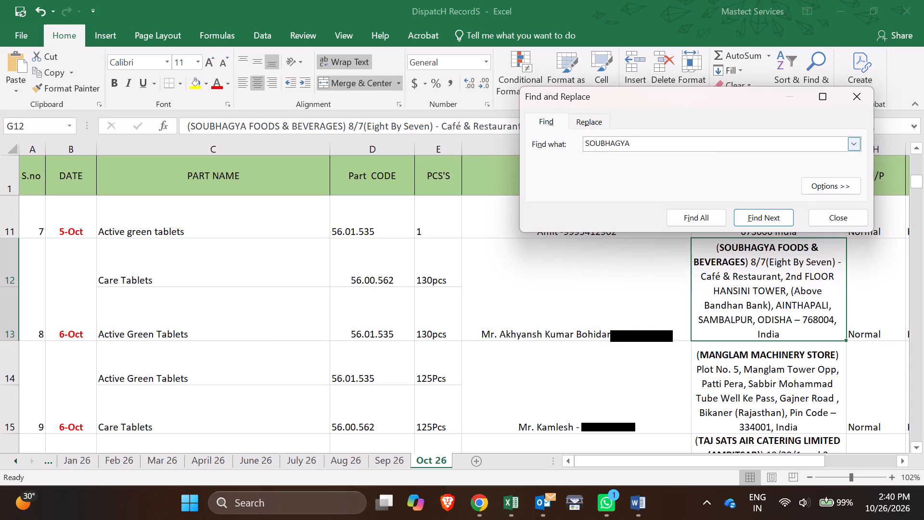
key("Return")
key("Return")
left_click(760, 222)
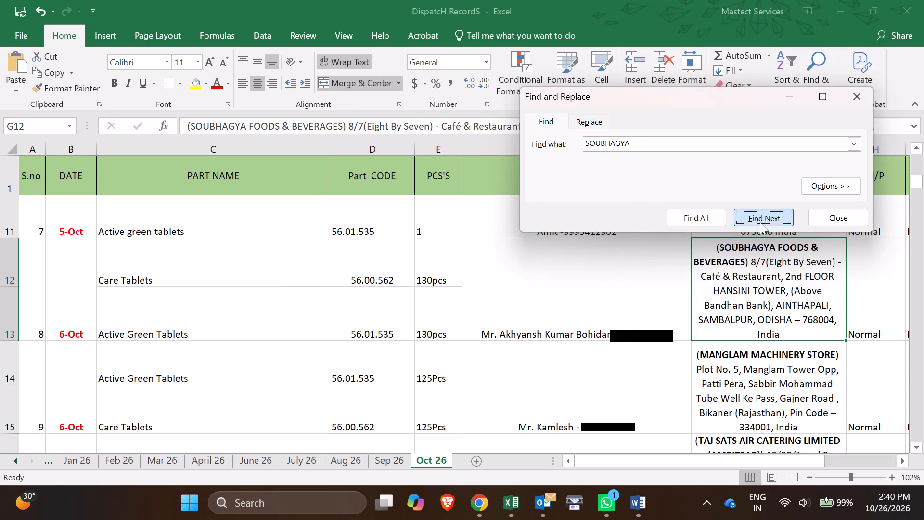
left_click(464, 291)
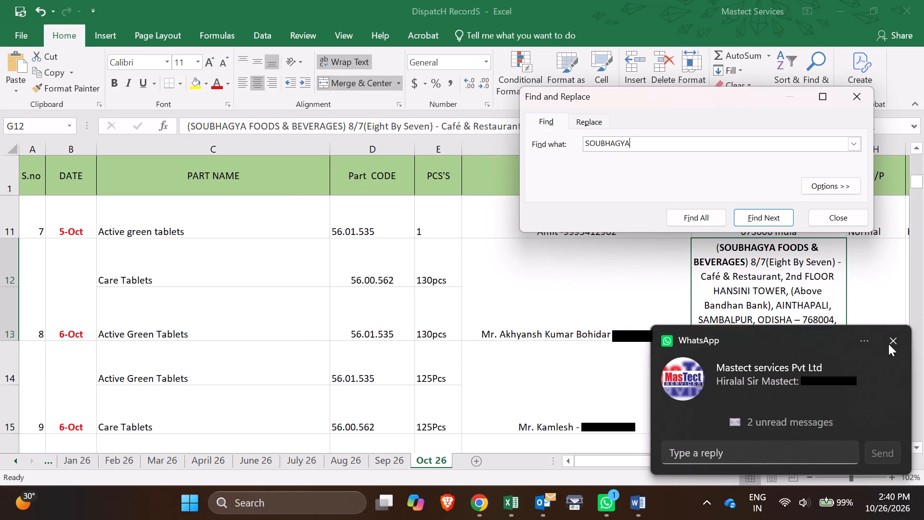
Check the quantities, contact and address recorded for Soubhagya Foods & Beverages in dispatch entry S.no 8.
left_click(896, 340)
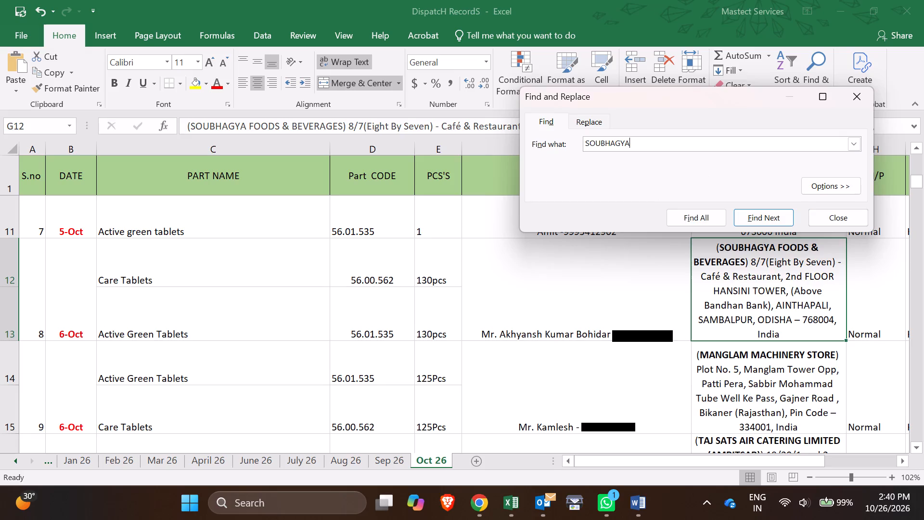
left_click(425, 281)
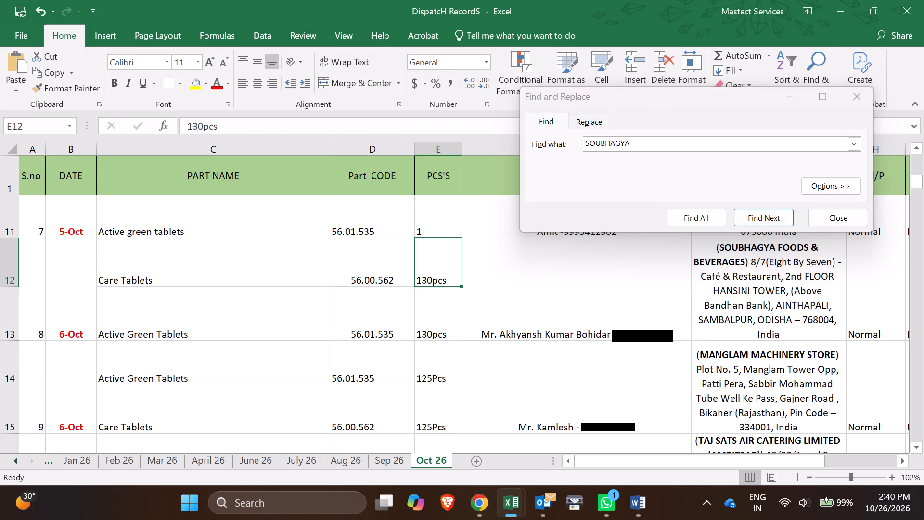
left_click(434, 312)
left_click(441, 276)
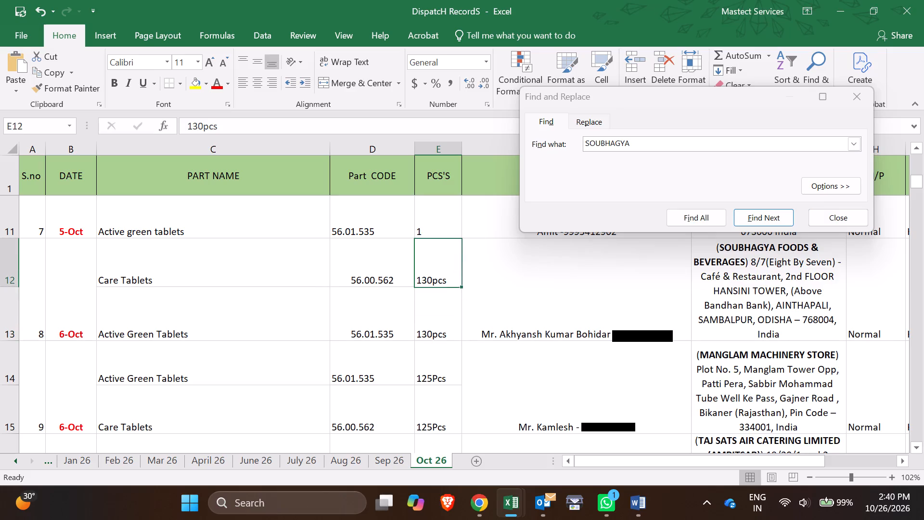
left_click(543, 296)
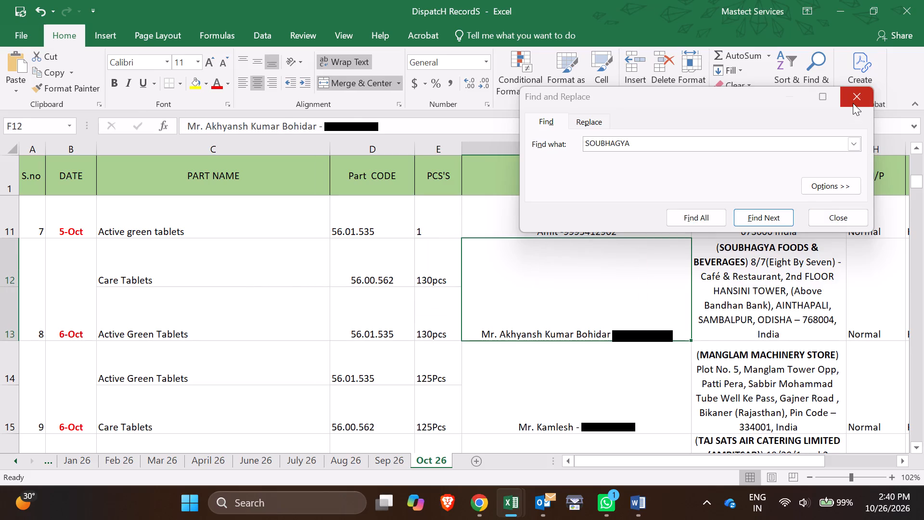
left_click(853, 103)
left_click(745, 316)
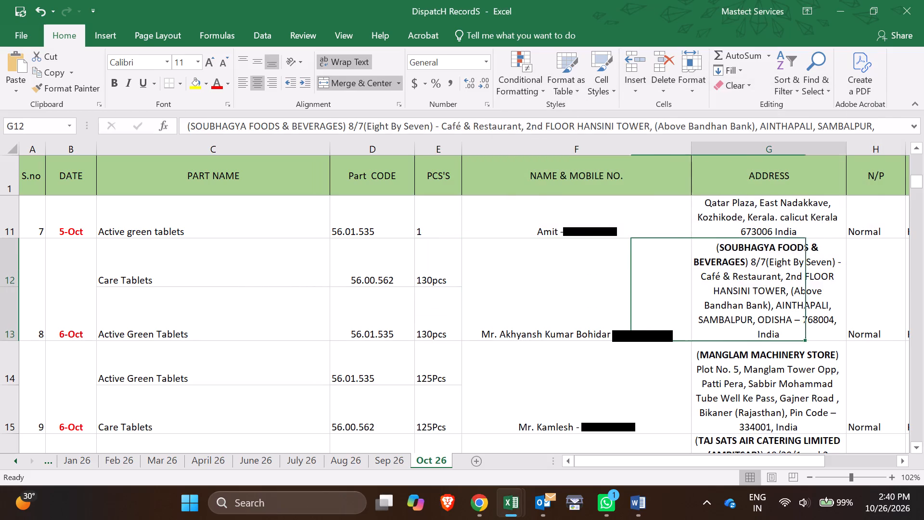
left_click(608, 298)
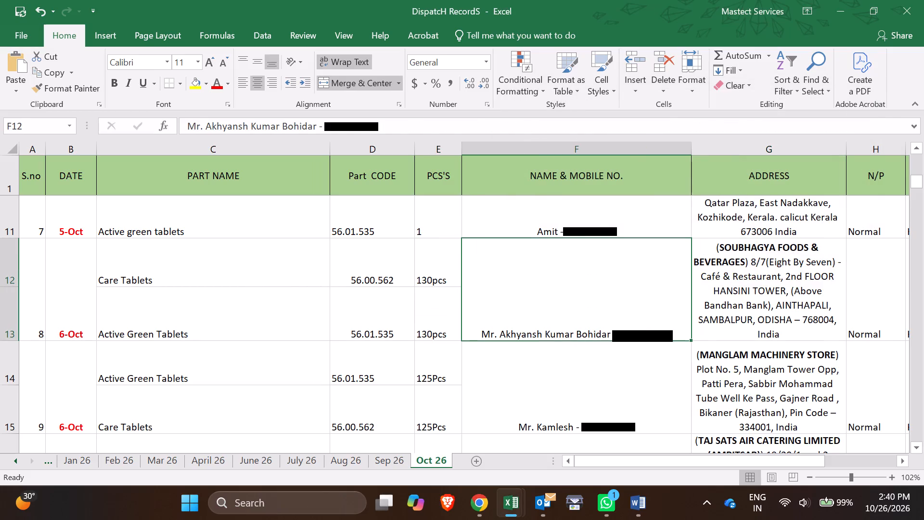
Save the DispatcH RecordS workbook.
key("ctrl+s")
key("ctrl+s")
key("ctrl+s")
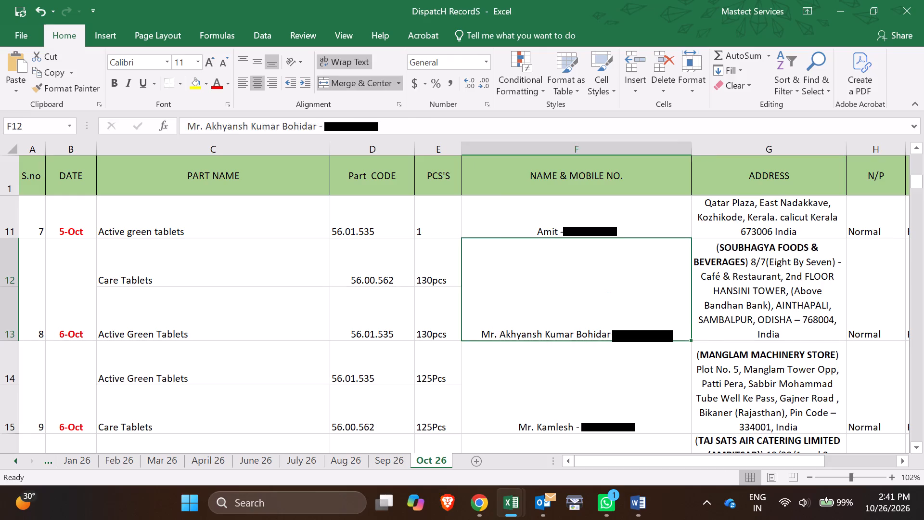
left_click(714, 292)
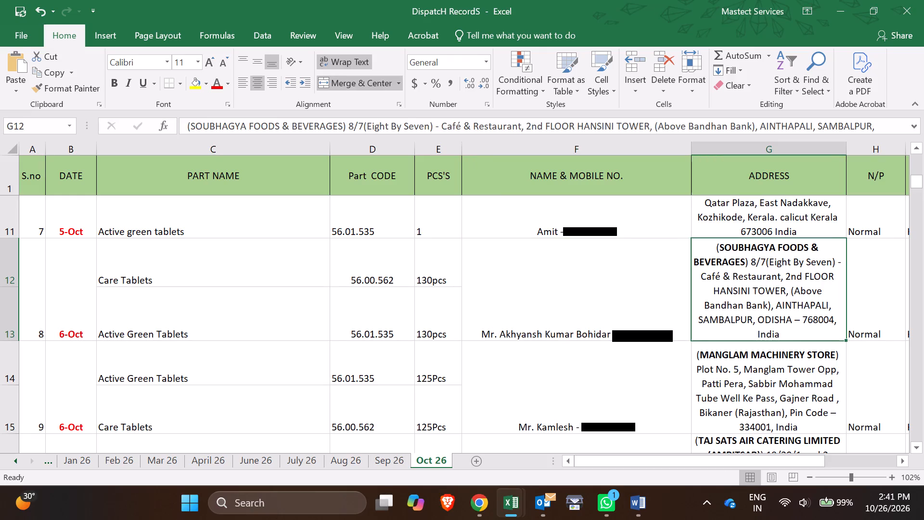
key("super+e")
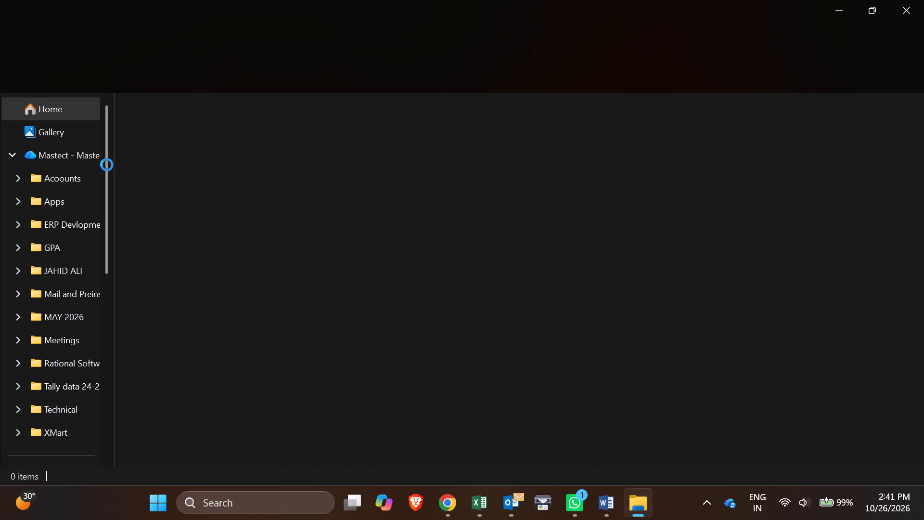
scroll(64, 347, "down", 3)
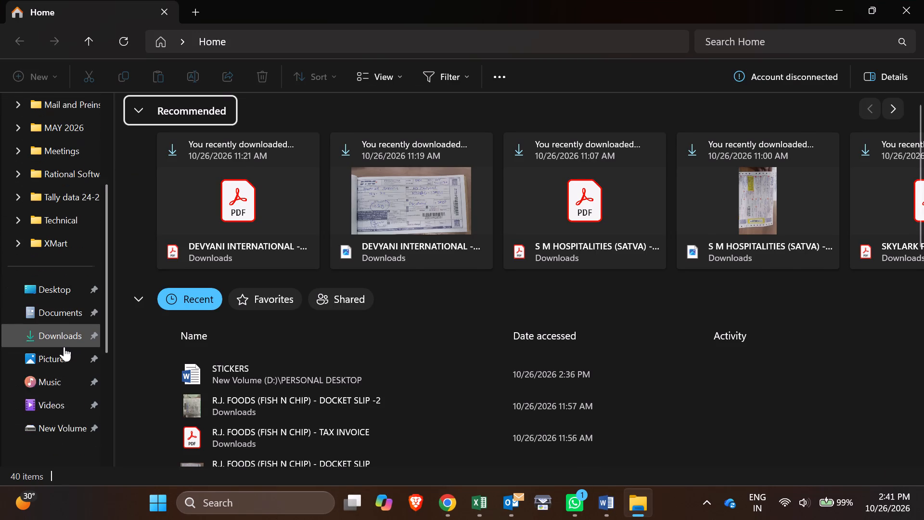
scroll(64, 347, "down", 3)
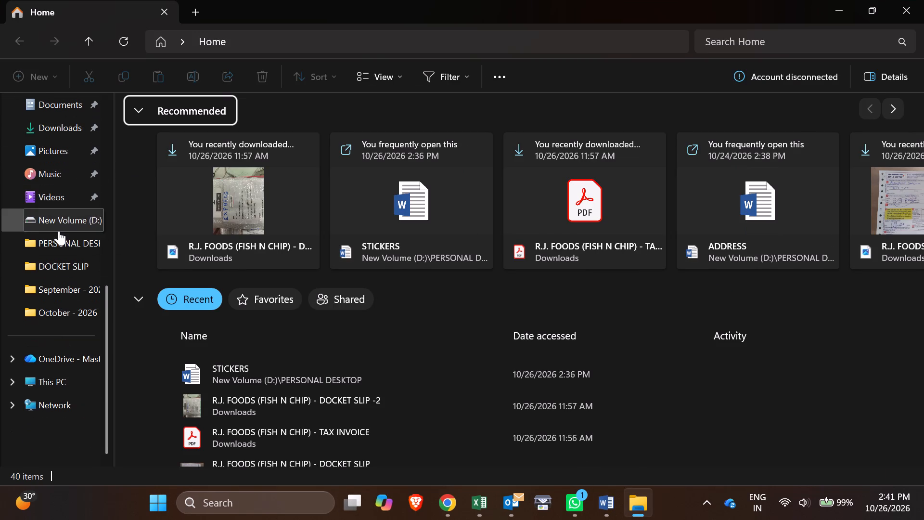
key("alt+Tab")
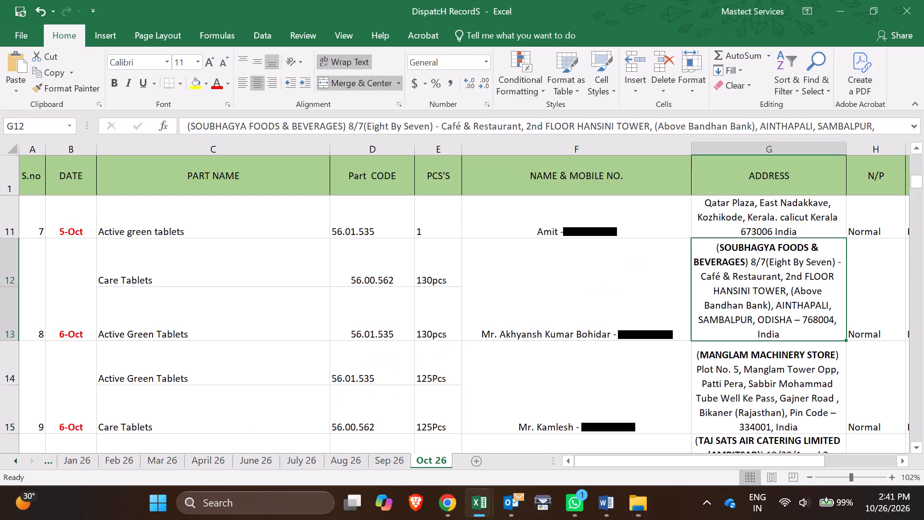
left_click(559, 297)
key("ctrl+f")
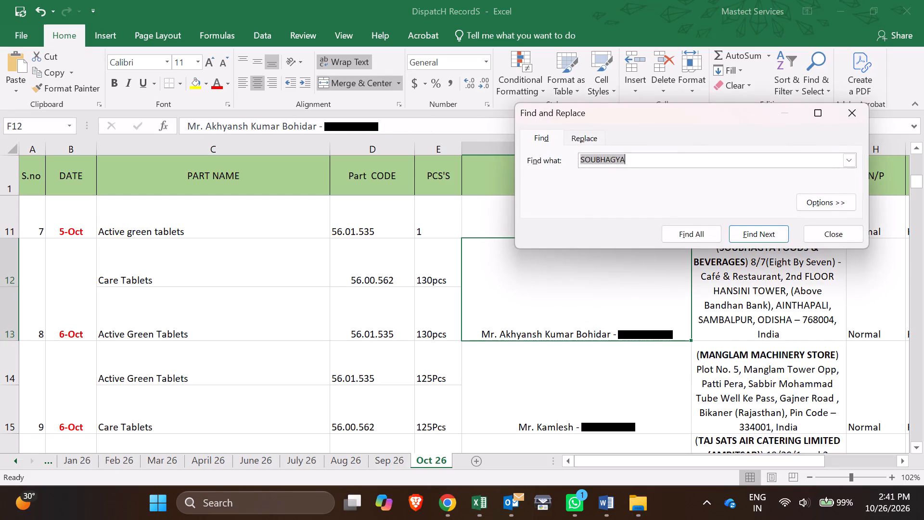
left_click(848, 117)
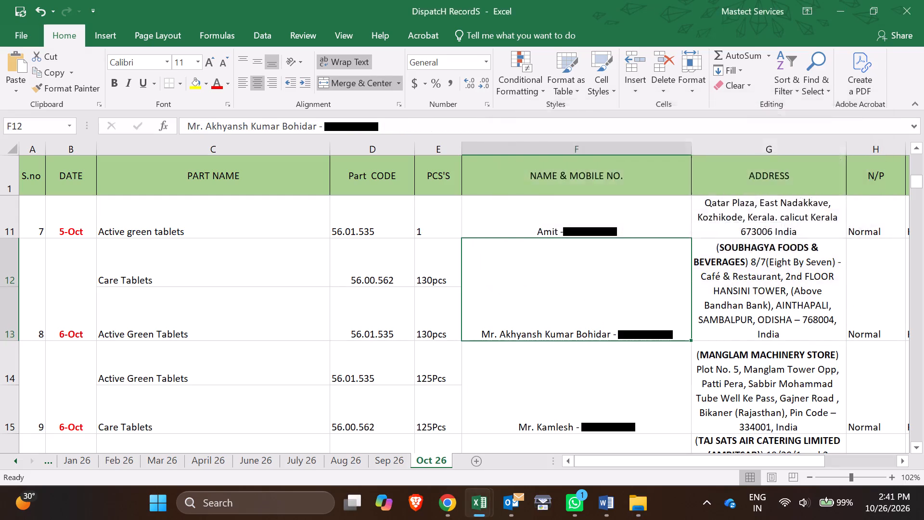
Recheck the Care Tablets and Active Green Tablets quantities in entry S.no 8 and save the workbook again.
left_click(426, 274)
key("ctrl+s")
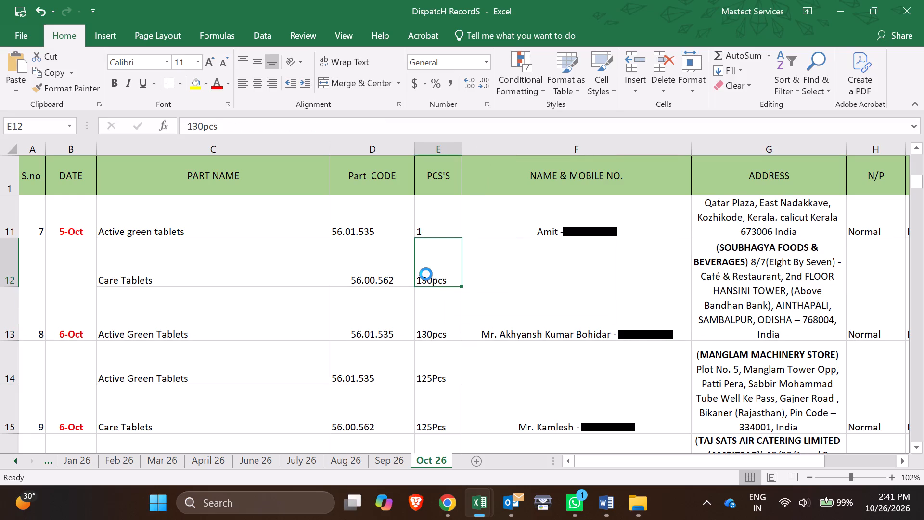
left_click(434, 307)
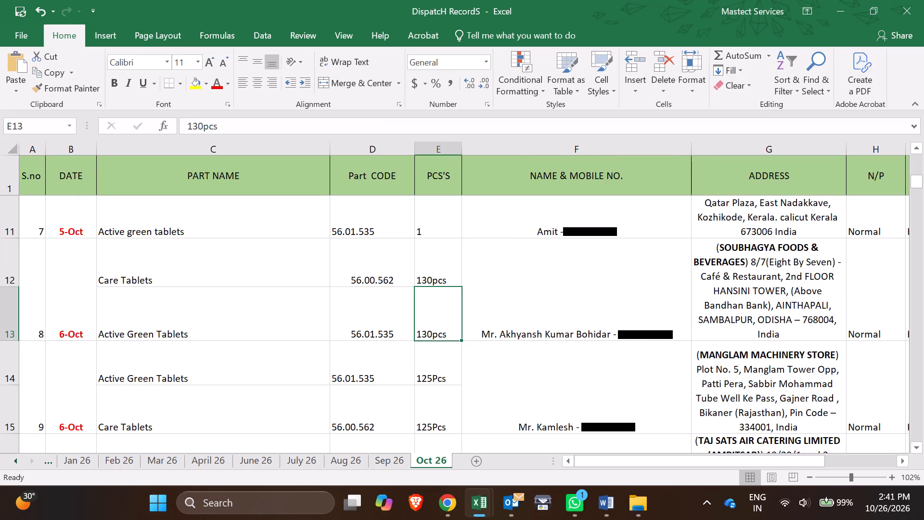
key("ctrl+s")
Search the Oct 26 sheet for "jbd", repeating the search to check for further matches.
key("ctrl+f")
left_click(434, 307, "ctrl")
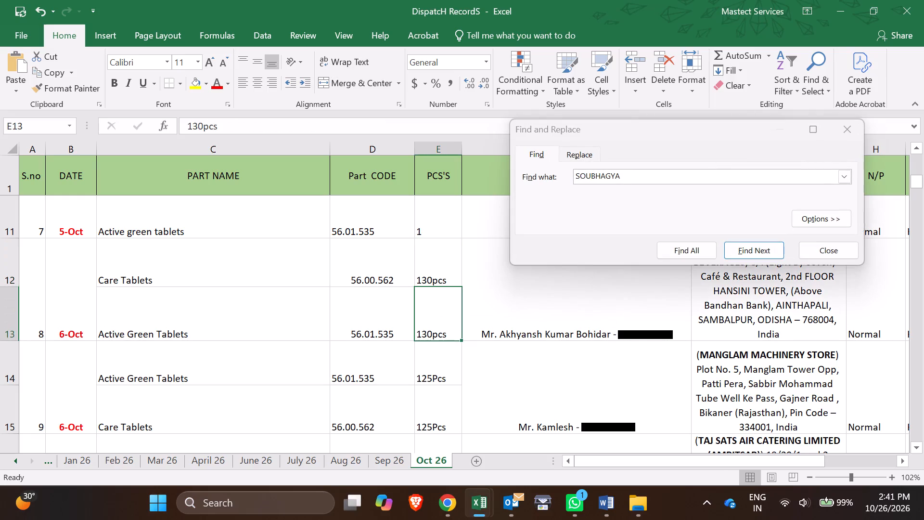
double_click(717, 175)
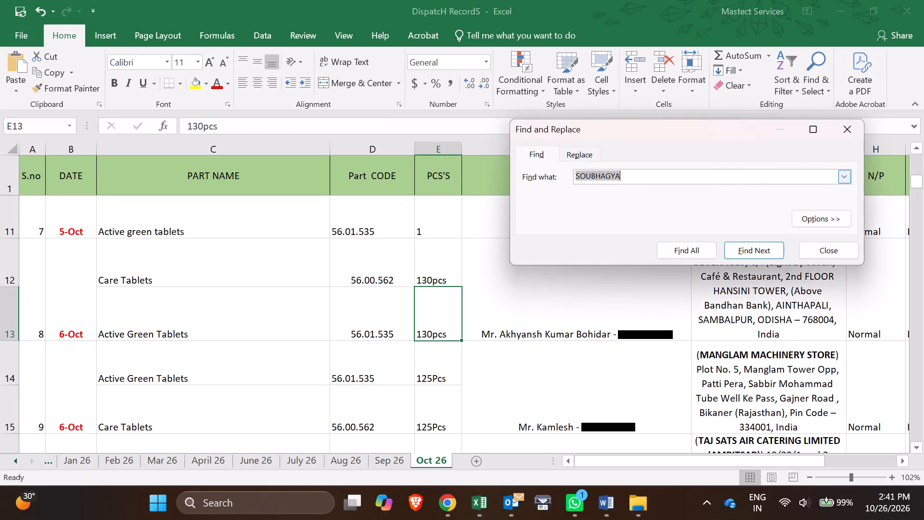
key("BackSpace")
type("jbd")
key("Return")
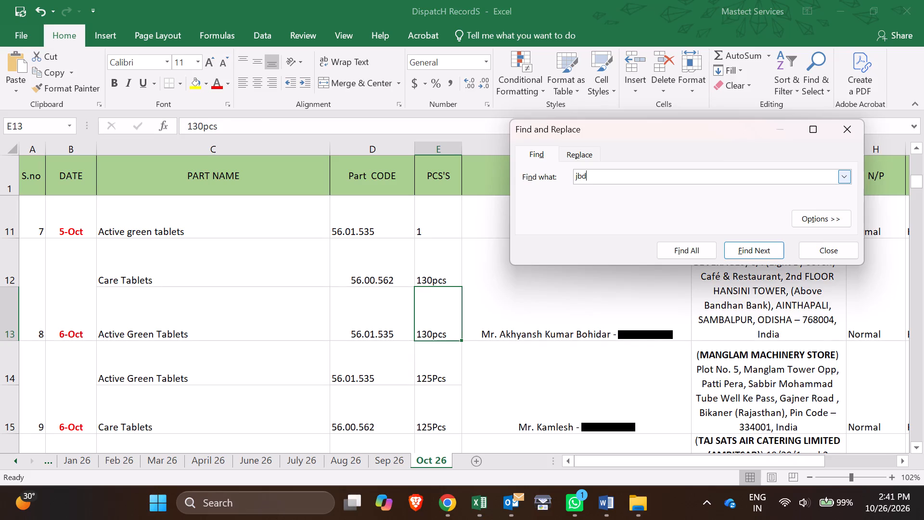
key("Return")
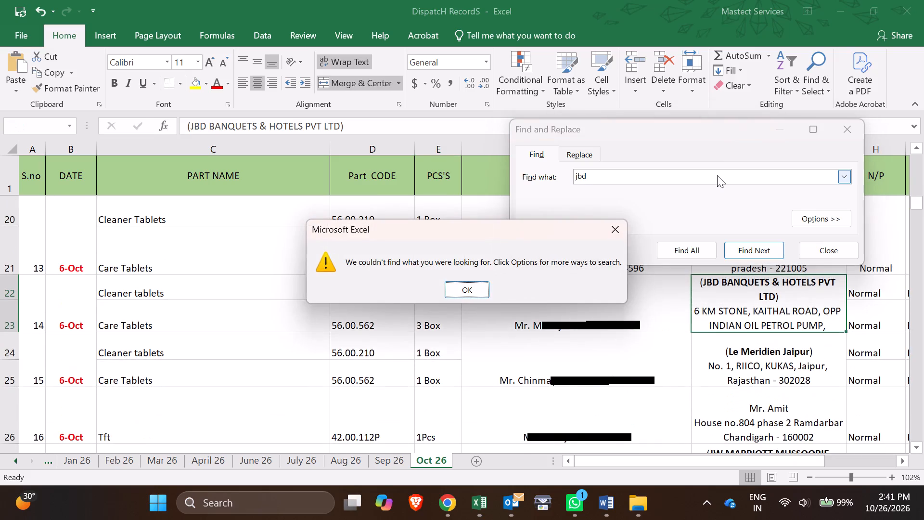
key("Return")
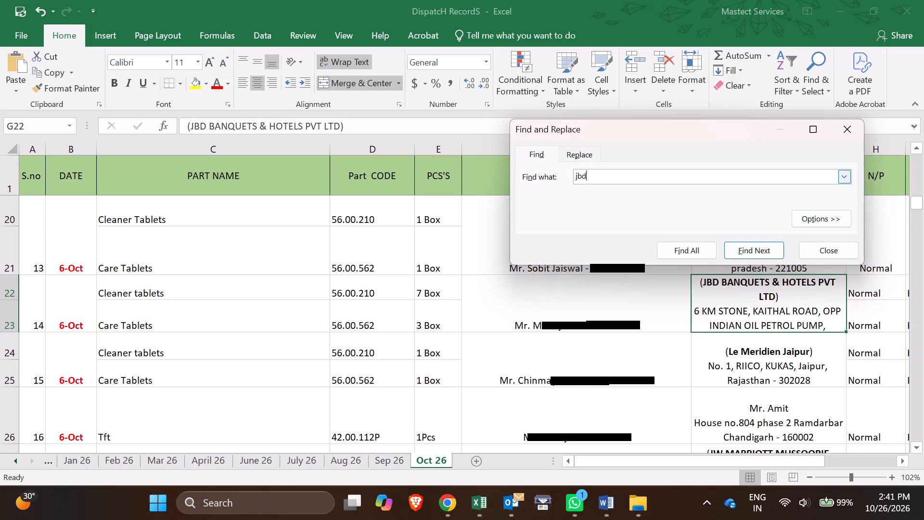
key("Return")
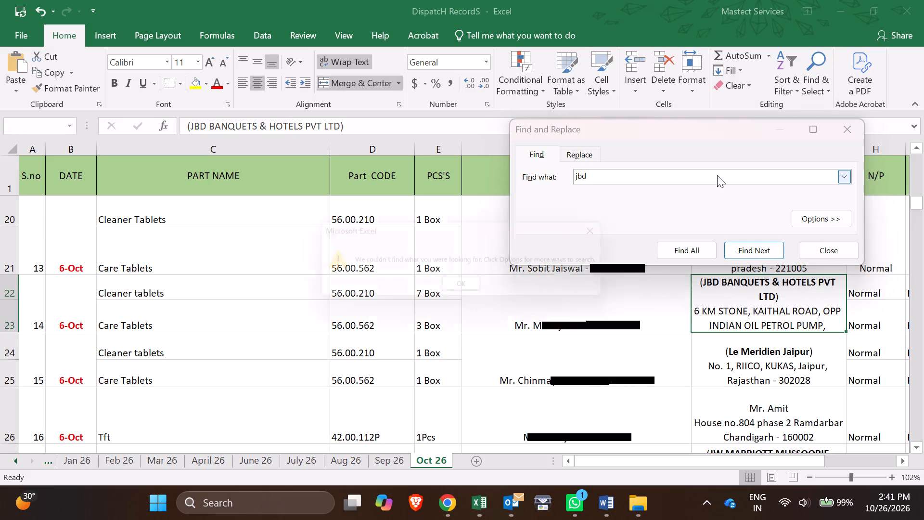
key("Return")
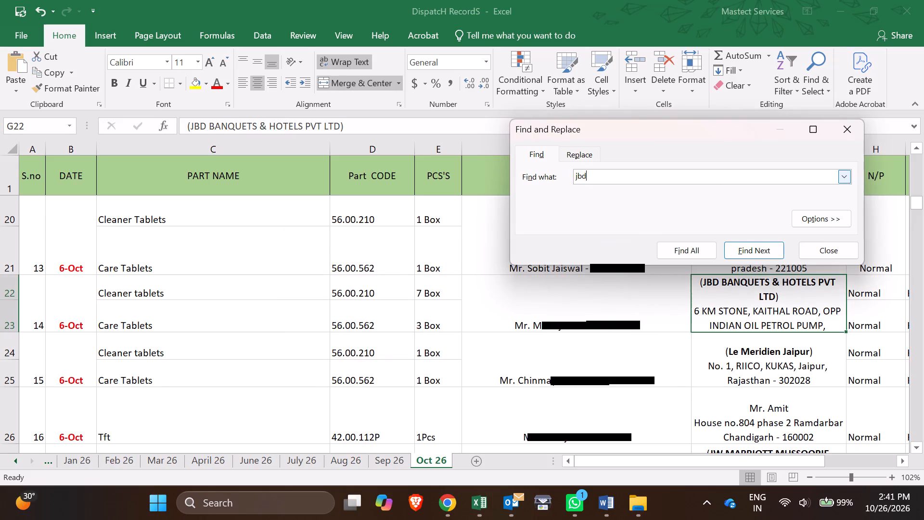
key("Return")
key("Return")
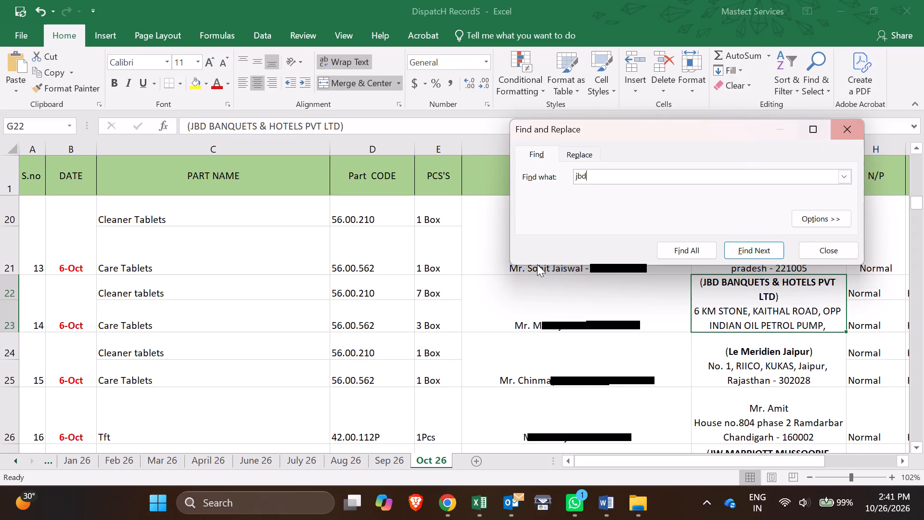
Check the Cleaner tablets quantity, contact and address recorded for JBD Banquets & Hotels in the 6-Oct entry S.no 14, closing the search.
left_click(434, 285)
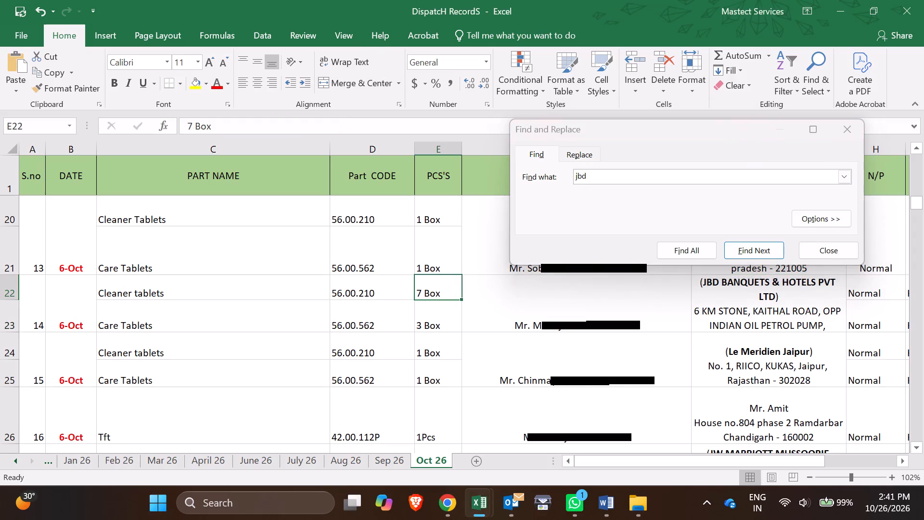
left_click(494, 291)
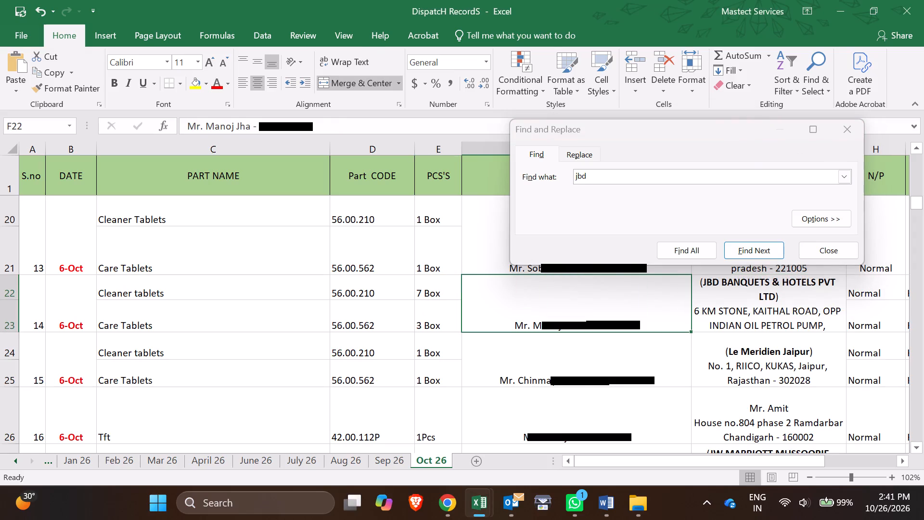
left_click(836, 131)
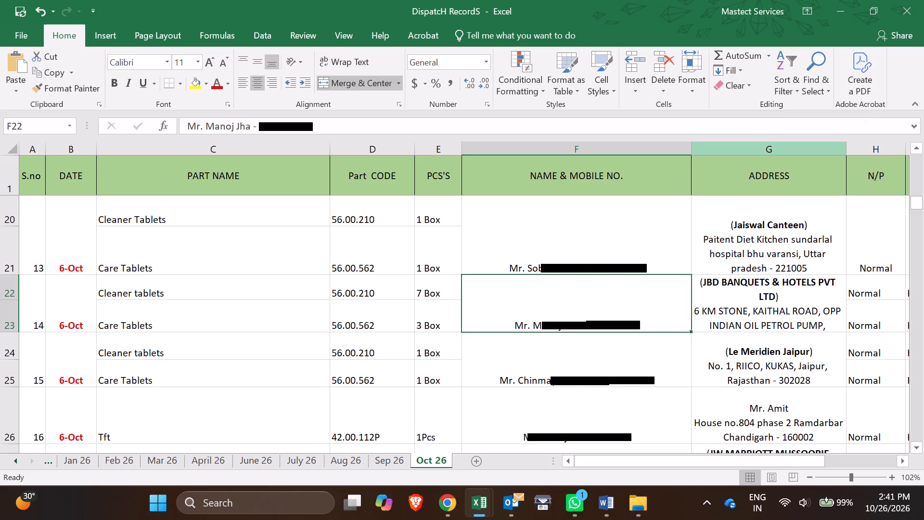
left_click(757, 304)
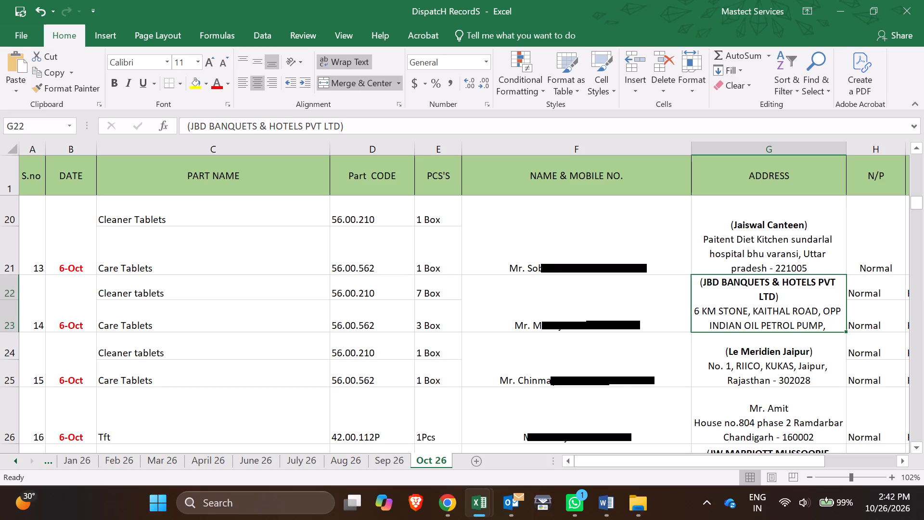
left_click(623, 297)
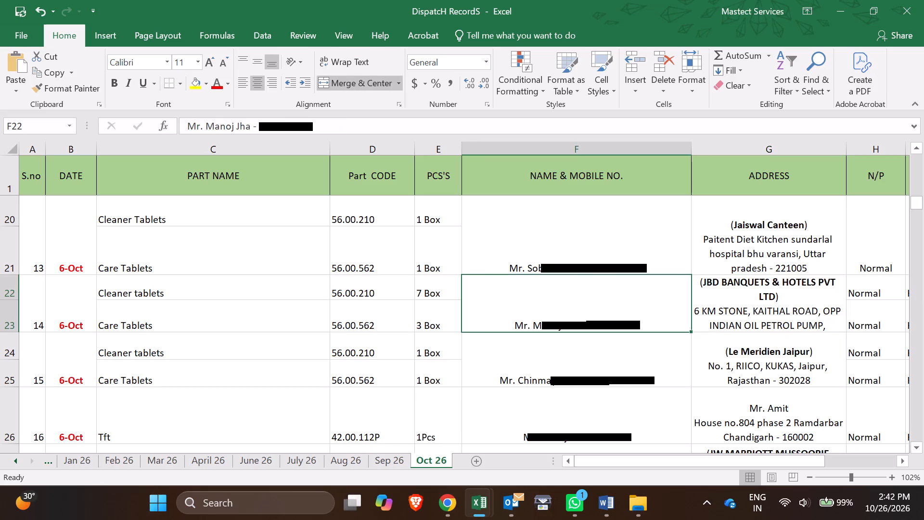
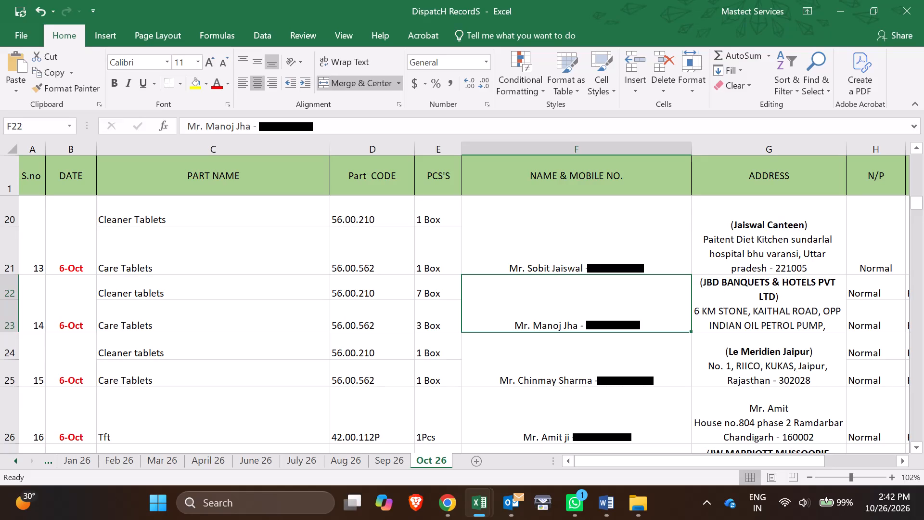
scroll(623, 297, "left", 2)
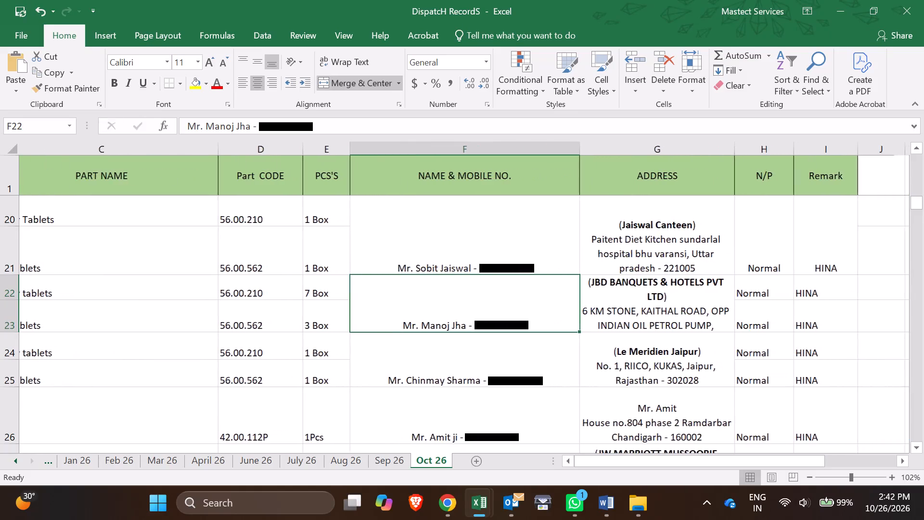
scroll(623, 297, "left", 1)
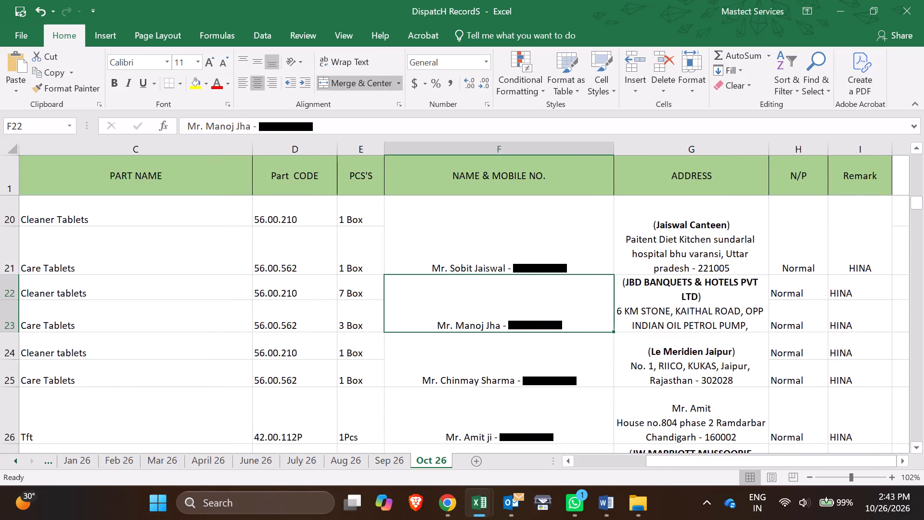
Check the address, contact and date columns for JBD Banquets & Hotels Pvt Ltd in dispatch entry S.no 14, saving the workbook.
left_click(661, 313)
key("ctrl+s")
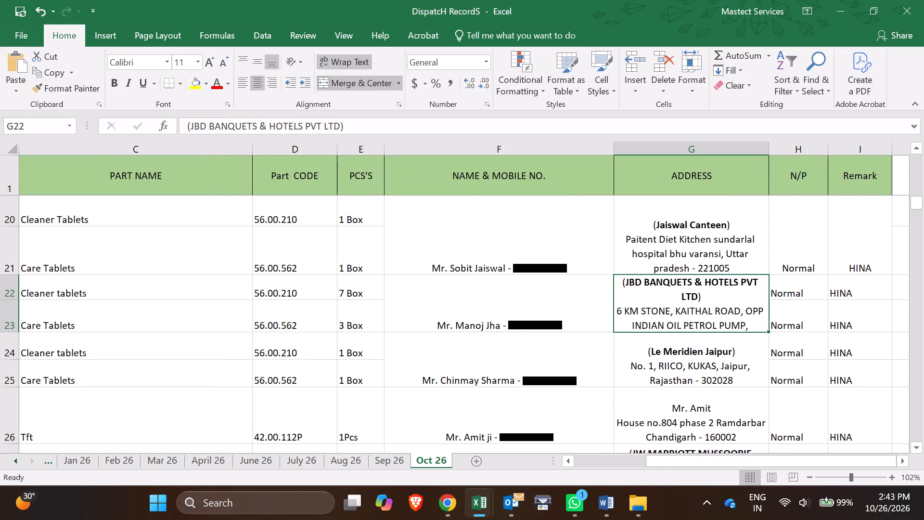
left_click(525, 300)
scroll(525, 300, "right", 1)
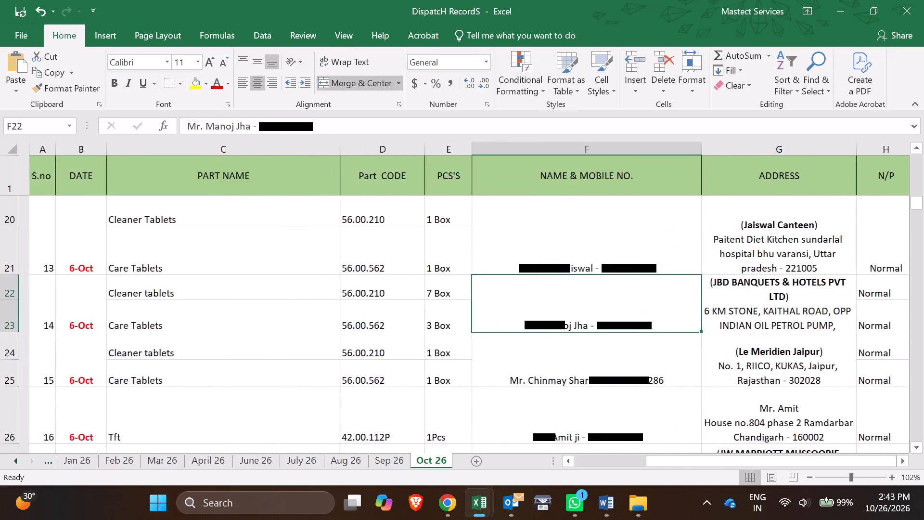
scroll(525, 300, "right", 1)
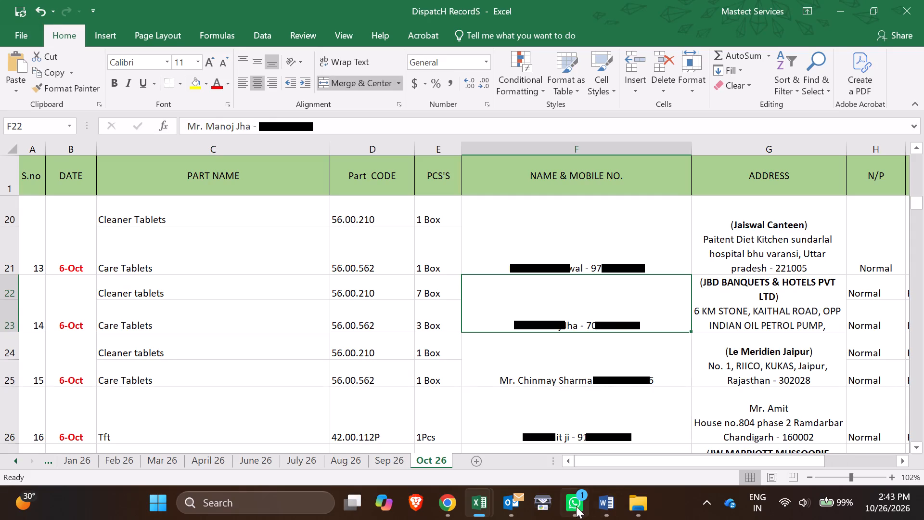
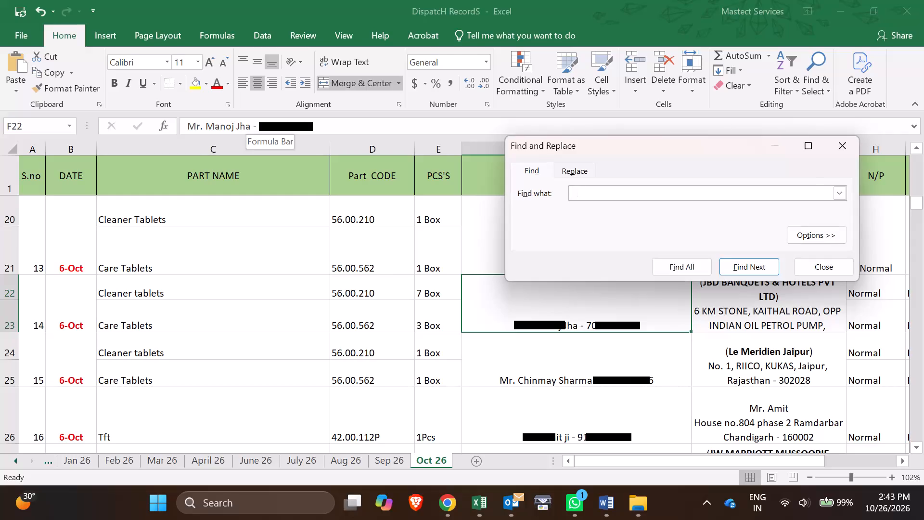
Search the Oct 26 sheet for "taj sats" and check the Amritsar dispatch entry's columns through to Remark, saving the workbook.
type("taj")
key("space")
type("sats")
key("Return")
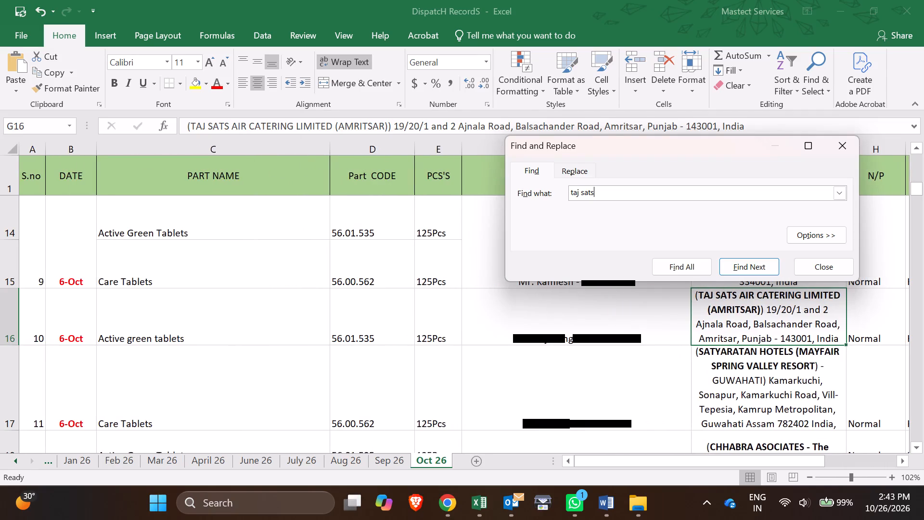
left_click(730, 259)
triple_click(730, 260)
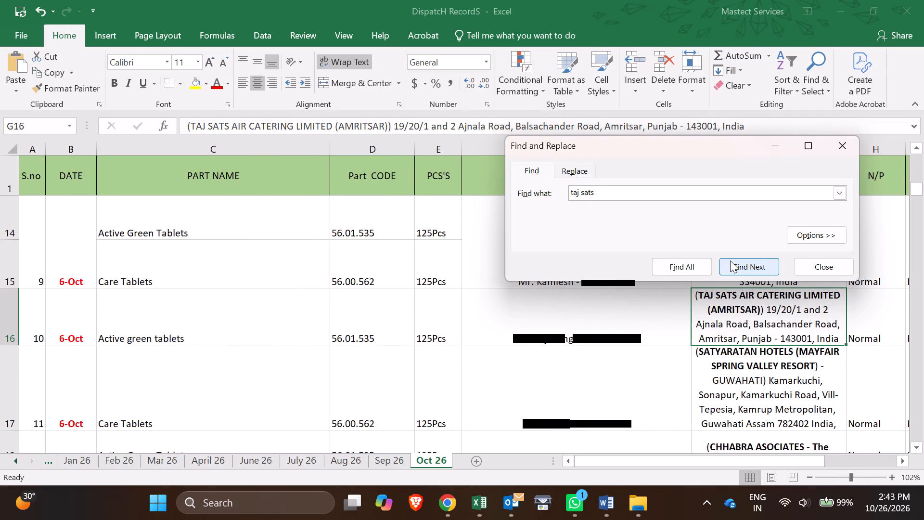
left_click(835, 153)
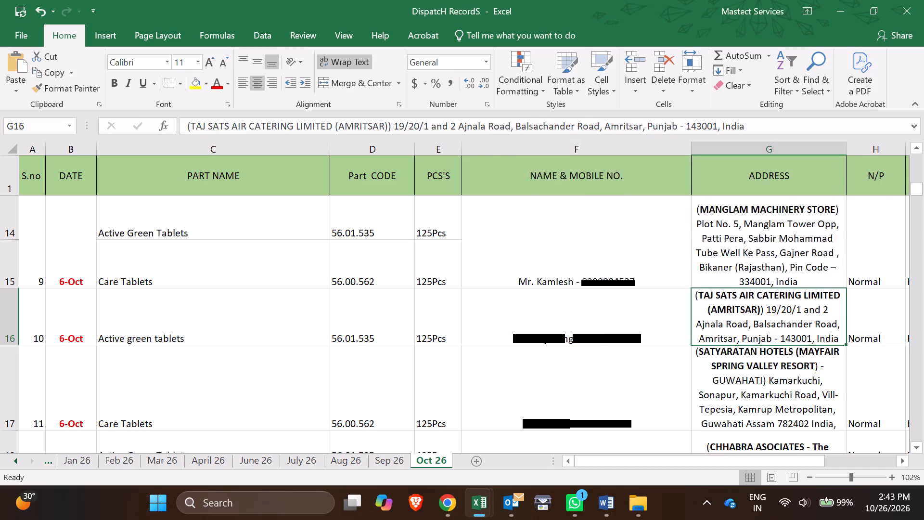
scroll(650, 329, "left", 3)
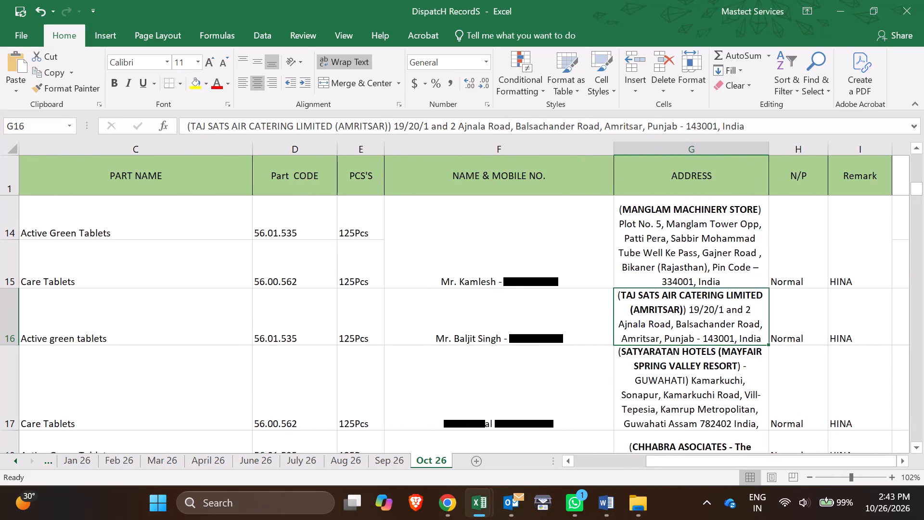
scroll(650, 329, "left", 1)
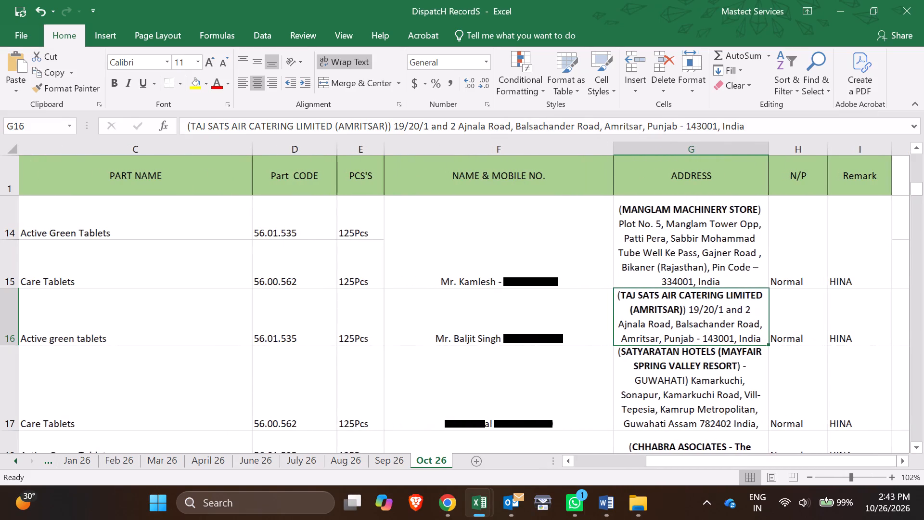
left_click(837, 309)
left_click(689, 329)
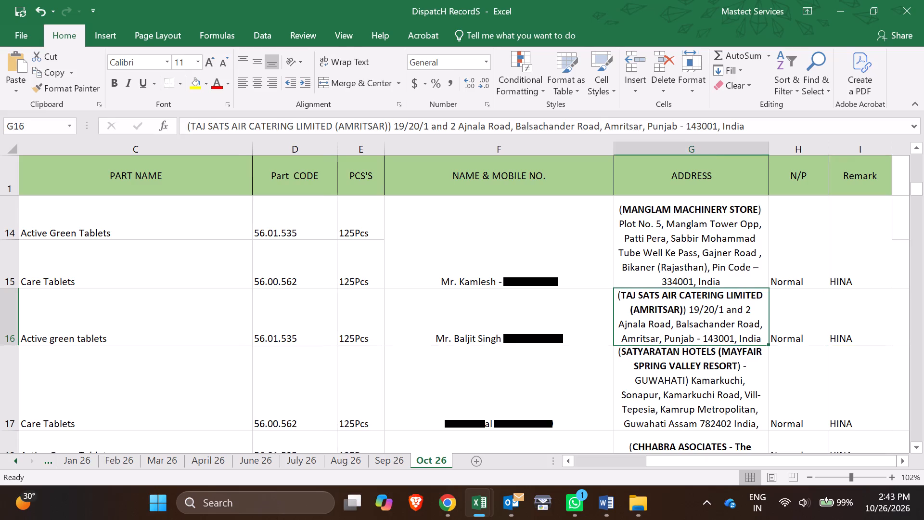
key("ctrl+s")
Search the Oct 26 sheet for "manglam" and check the Manglam Machinery Store dispatch entry.
key("ctrl+f")
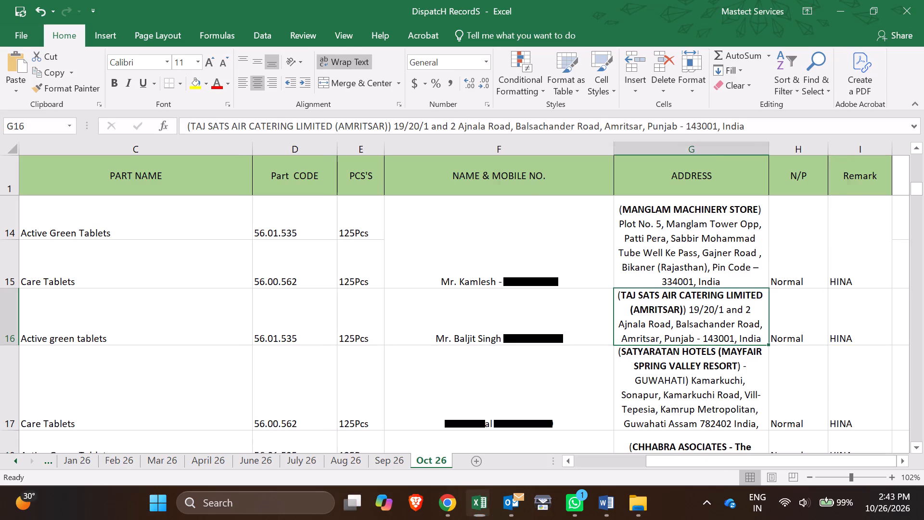
key("BackSpace")
type("manglam")
key("Return")
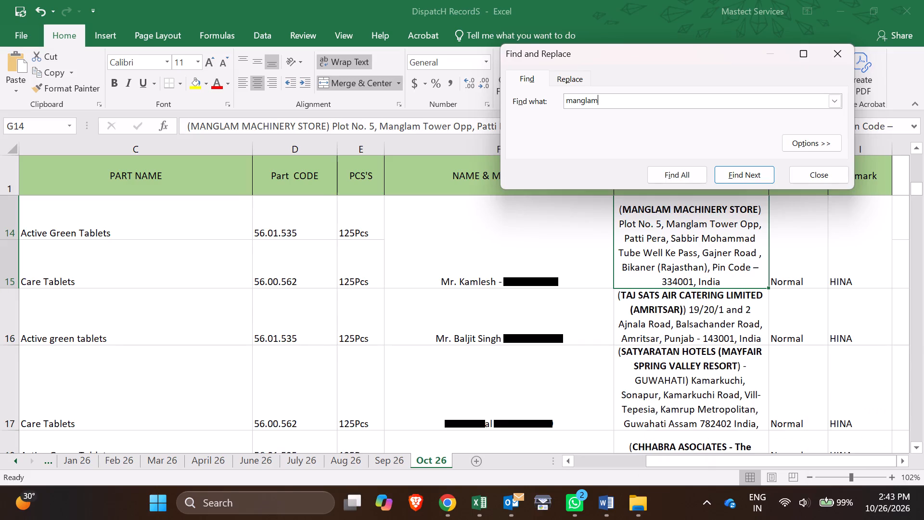
scroll(758, 260, "left", 2)
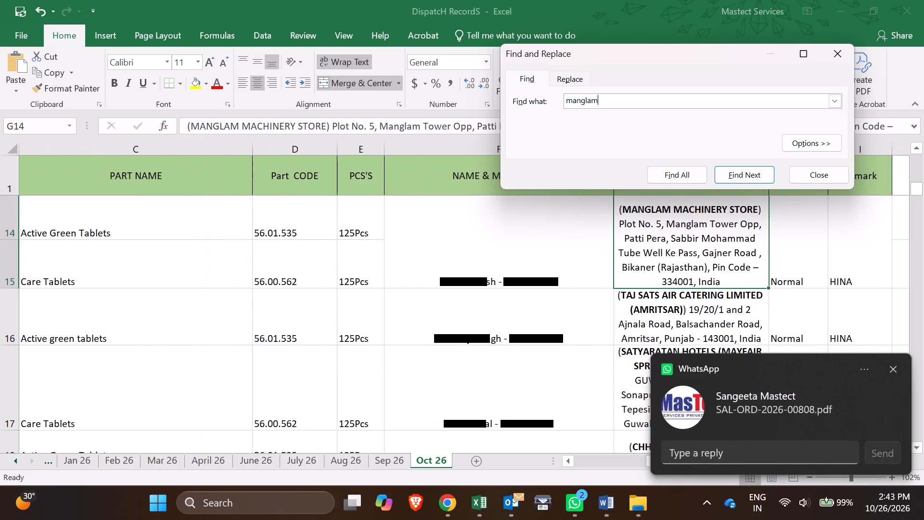
Search the Oct 26 sheet for "satya" and check the Satyaratan Hotels dispatch entry back to its date column.
double_click(630, 103)
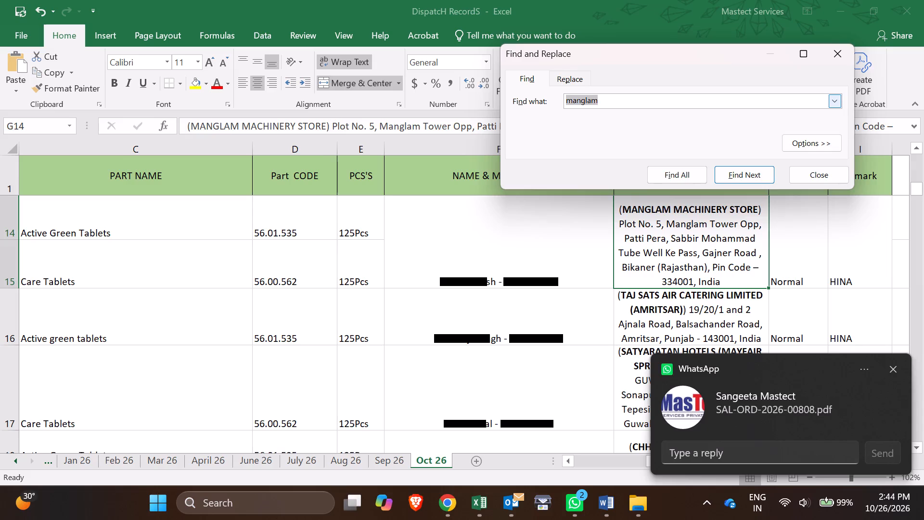
key("BackSpace")
type("satyar")
key("BackSpace")
key("space")
type("ra")
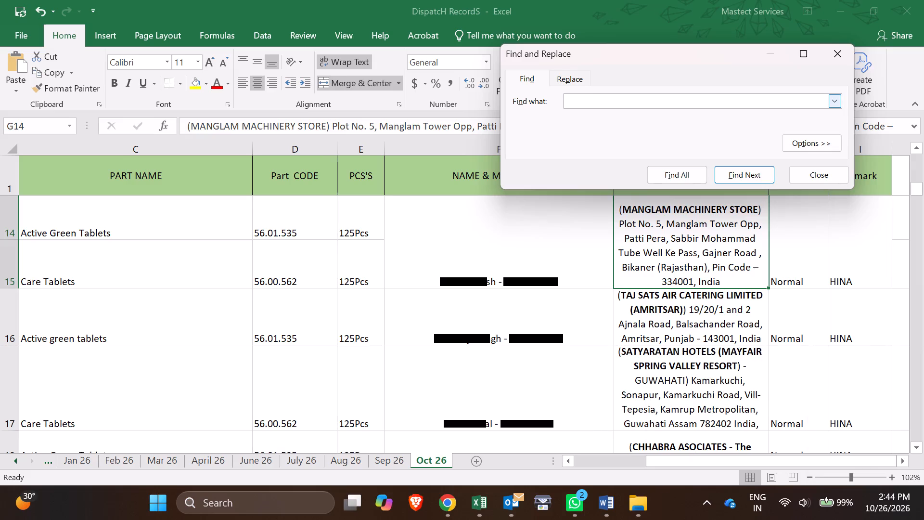
key("BackSpace")
key("BackSpace")
key("BackSpace")
key("Return")
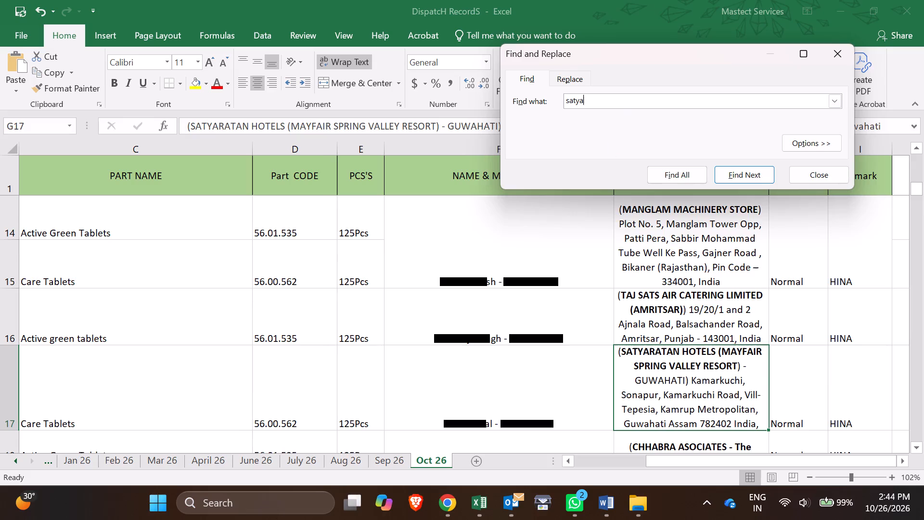
scroll(490, 362, "right", 3)
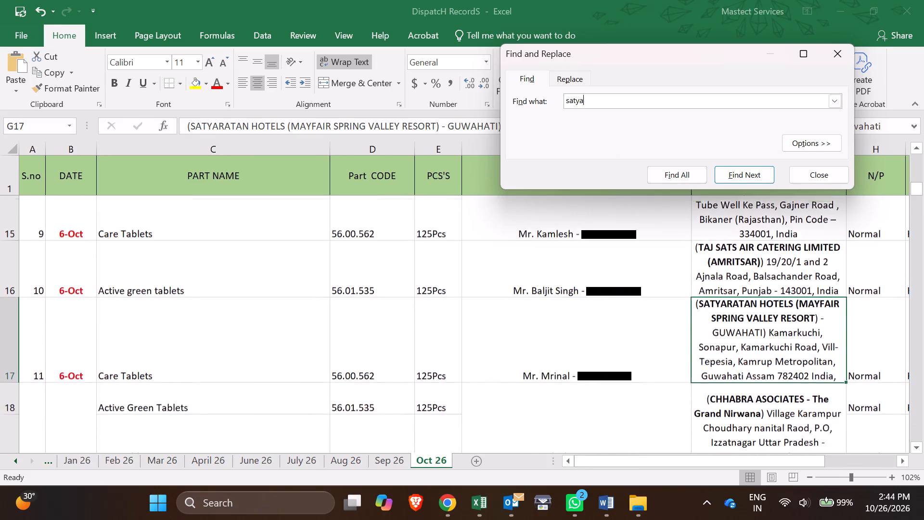
Search the Oct 26 sheet for "chhabra" and check the Chhabra Asociates dispatch entry from its date through Remark columns.
double_click(625, 99)
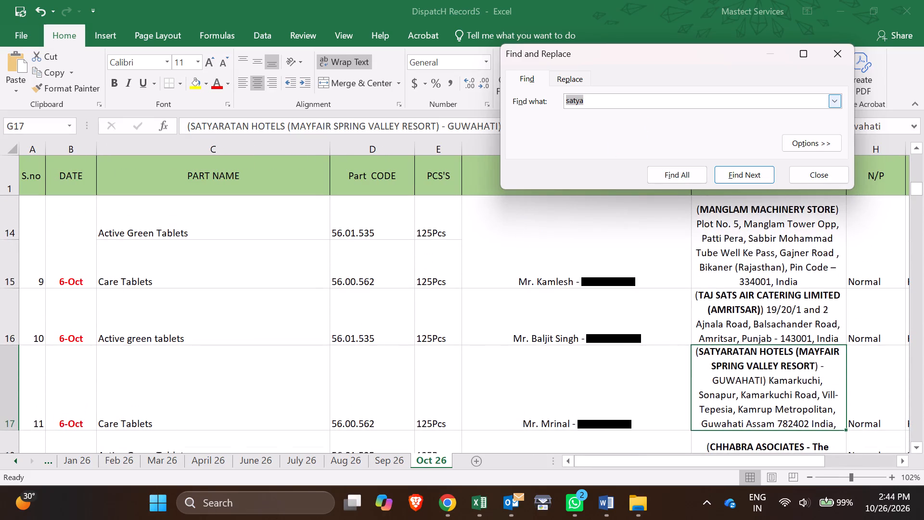
key("BackSpace")
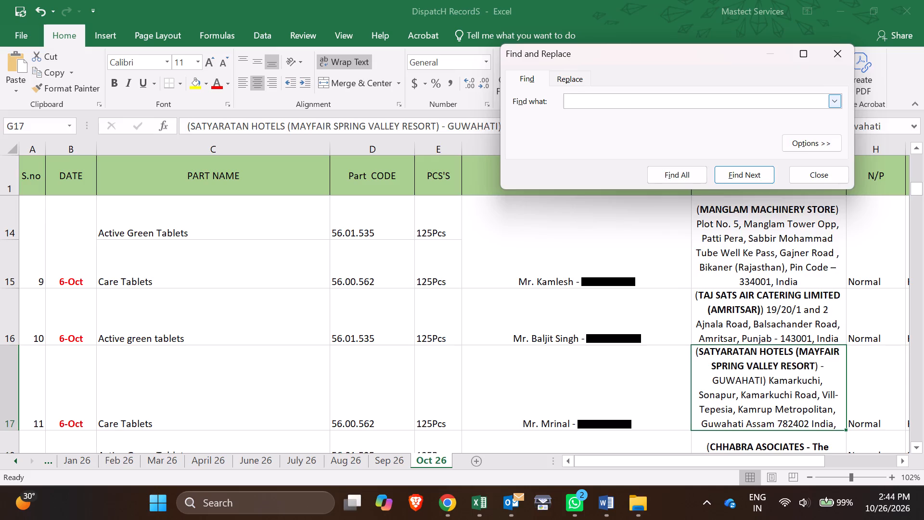
type("cha")
key("BackSpace")
type("habra")
key("Return")
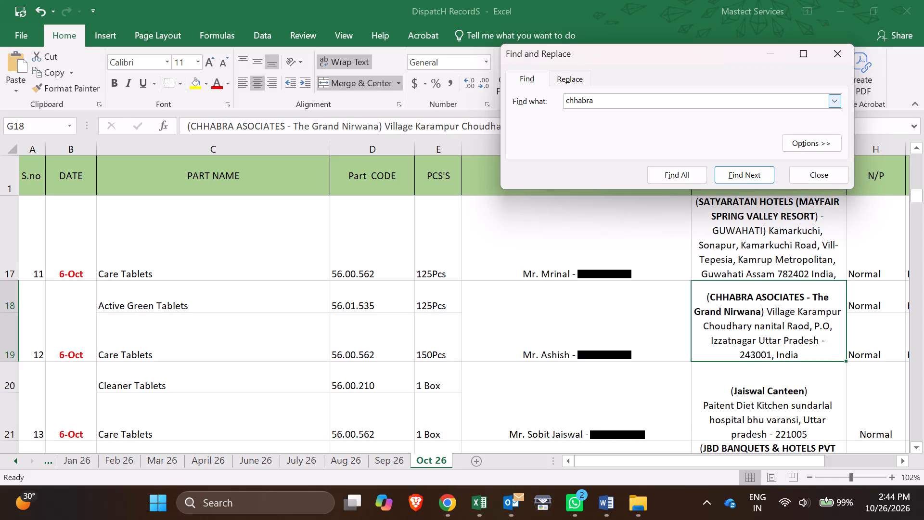
key("Return")
key("Return")
scroll(834, 300, "left", 3)
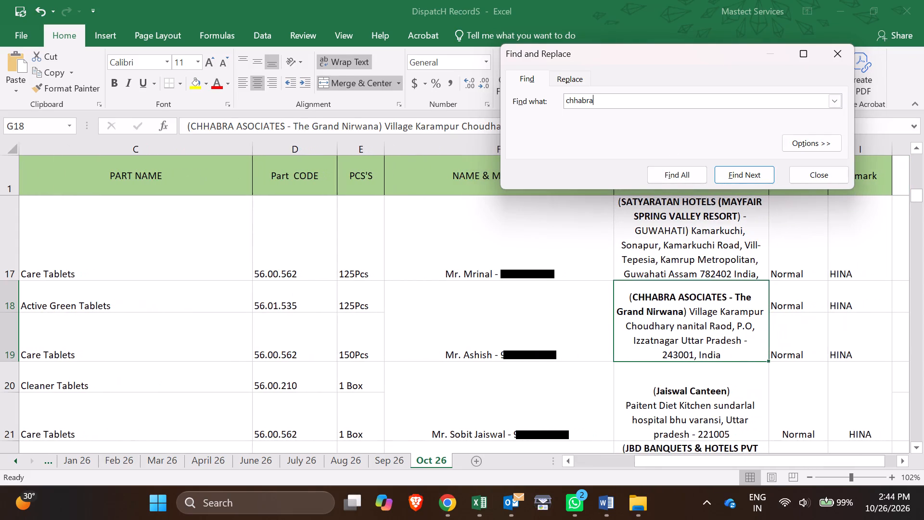
scroll(499, 358, "right", 2)
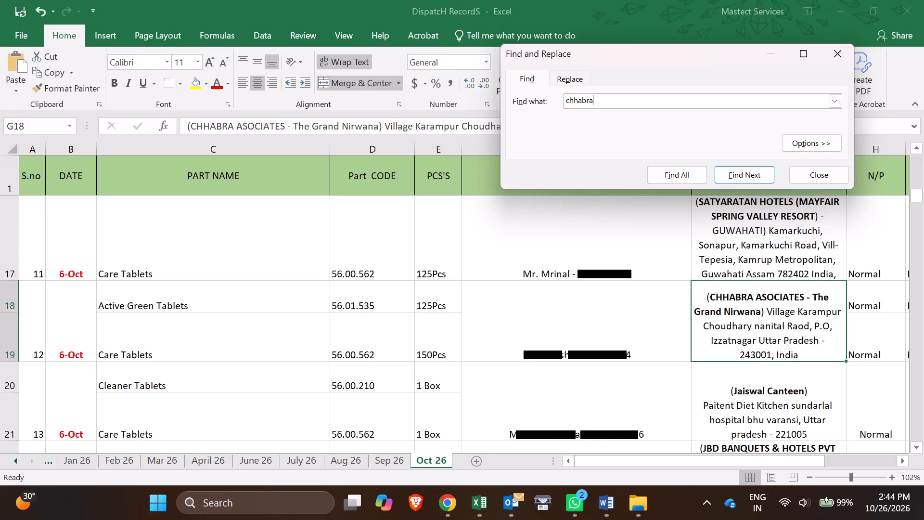
Search the Oct 26 sheet for "ht", go through the matches to the Esskay Compuservices and Devyani International entries, and save the workbook.
left_click(619, 102)
scroll(727, 333, "down", 4)
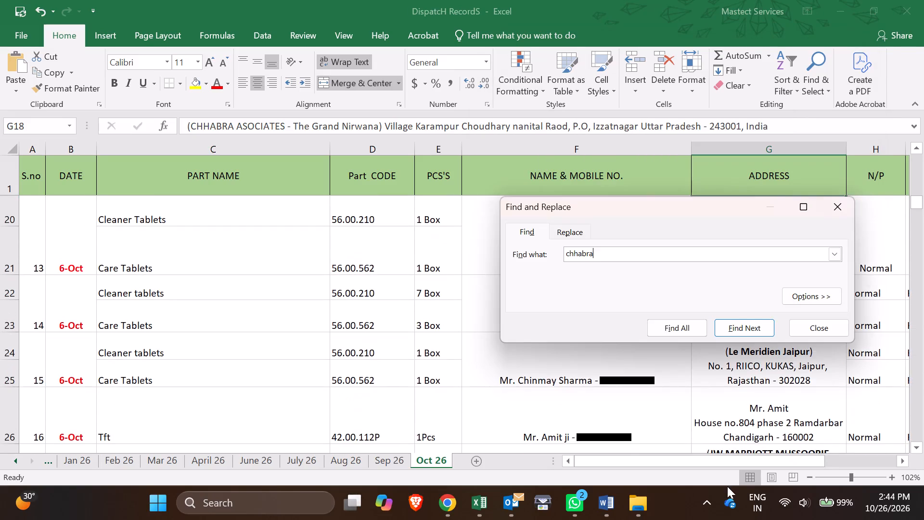
scroll(727, 333, "down", 1)
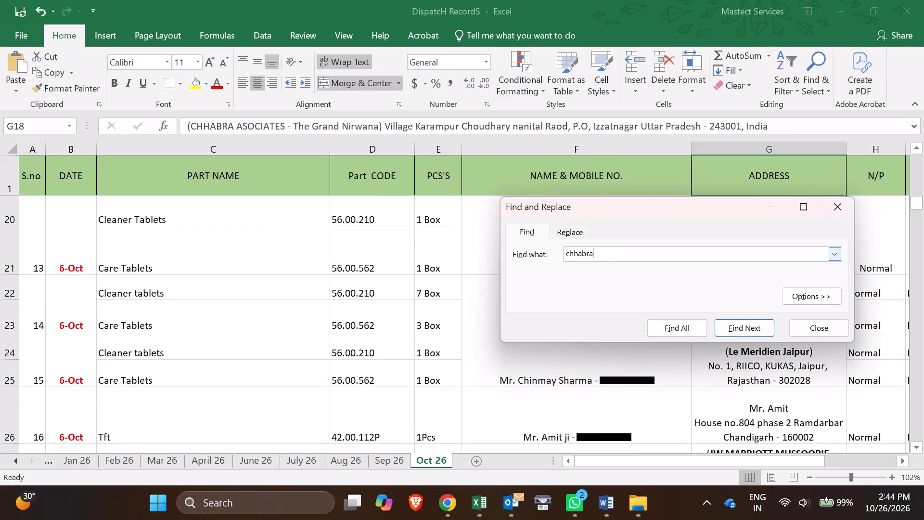
double_click(640, 253)
key("BackSpace")
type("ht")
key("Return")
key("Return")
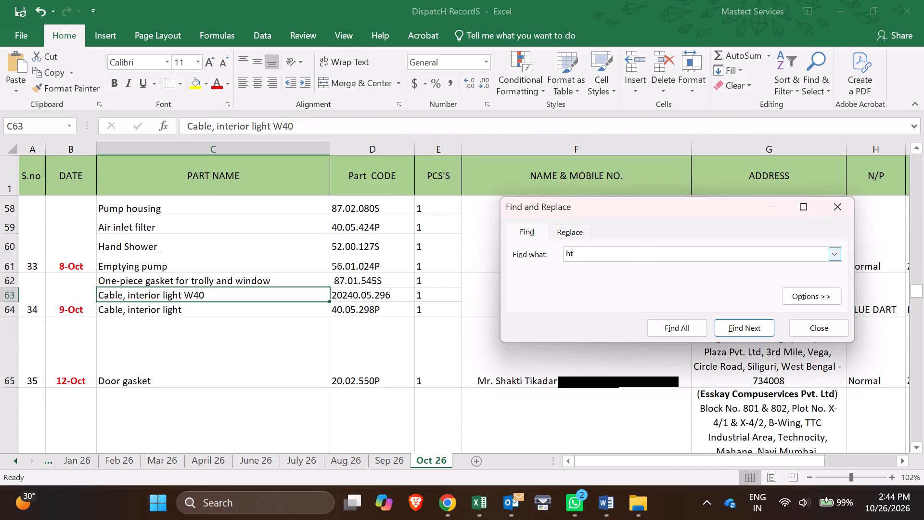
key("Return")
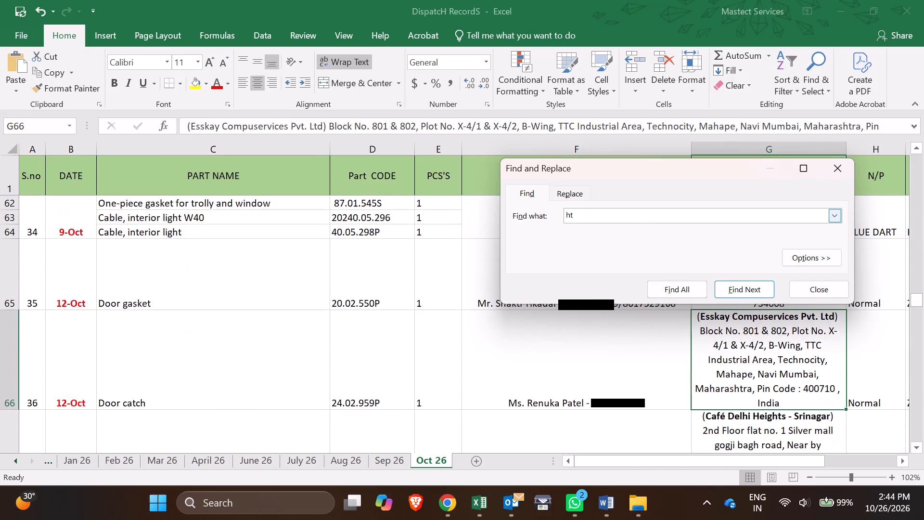
left_click(823, 169)
left_click(584, 310)
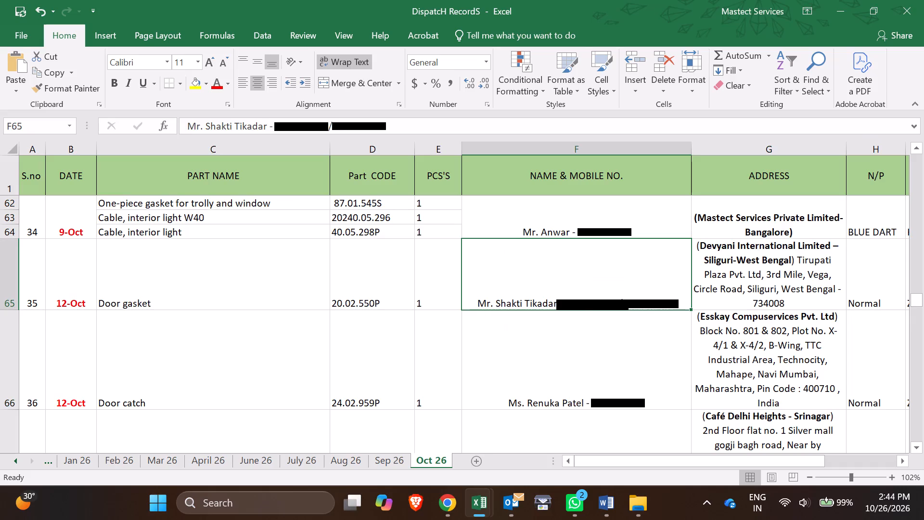
key("ctrl+s")
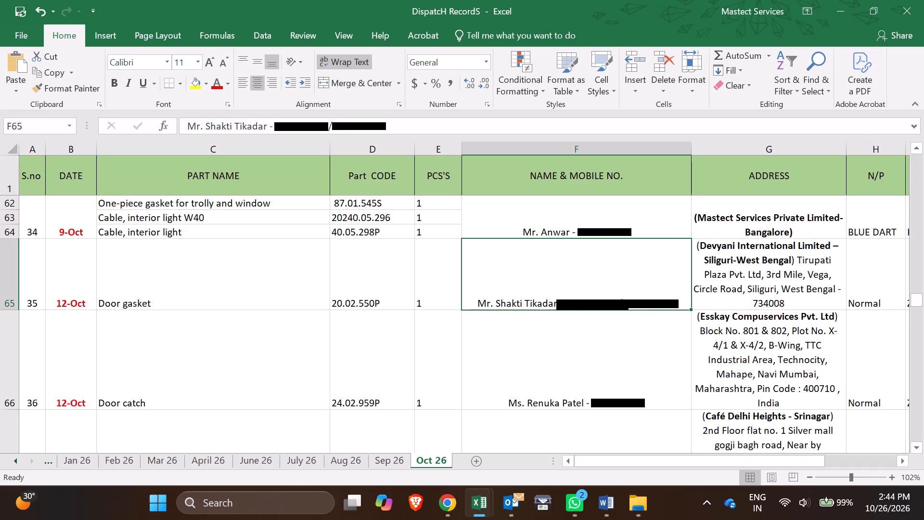
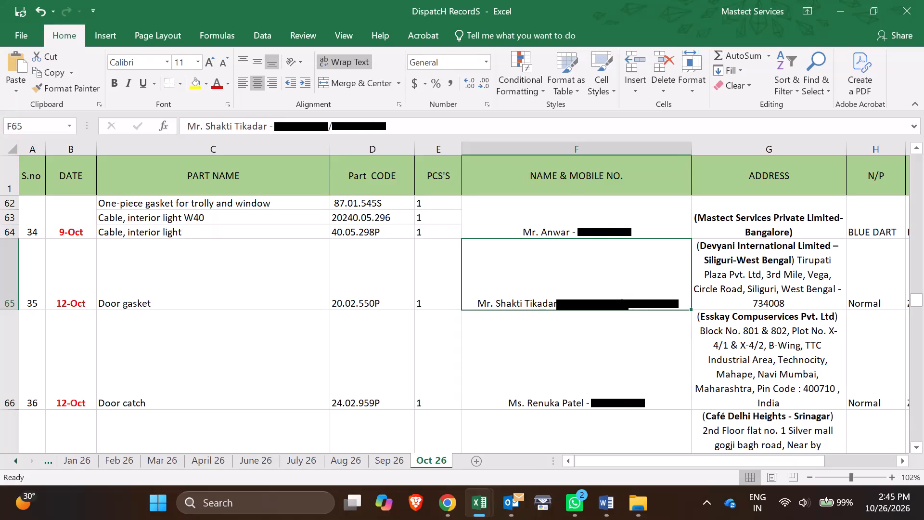
Save the dispatch records workbook with the part code cell of the 12-Oct door gasket entry selected.
left_click(384, 267)
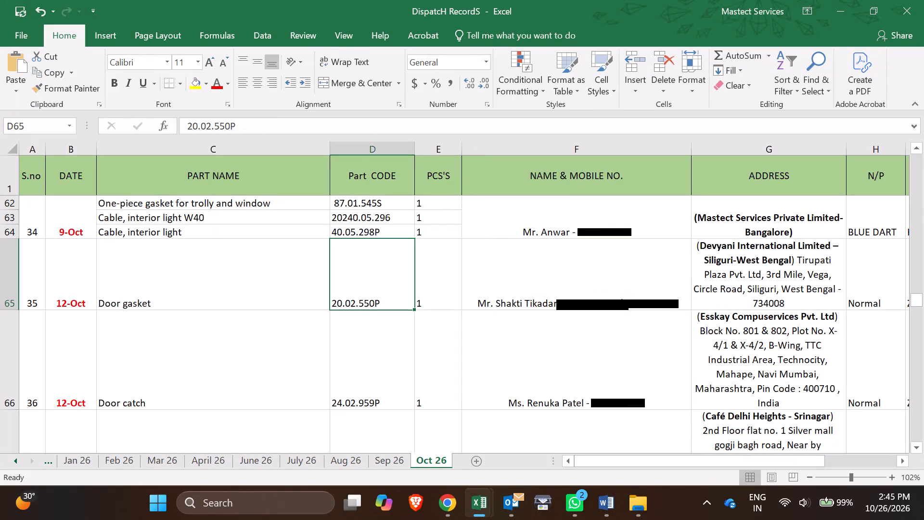
key("ctrl+s")
key("ctrl+s")
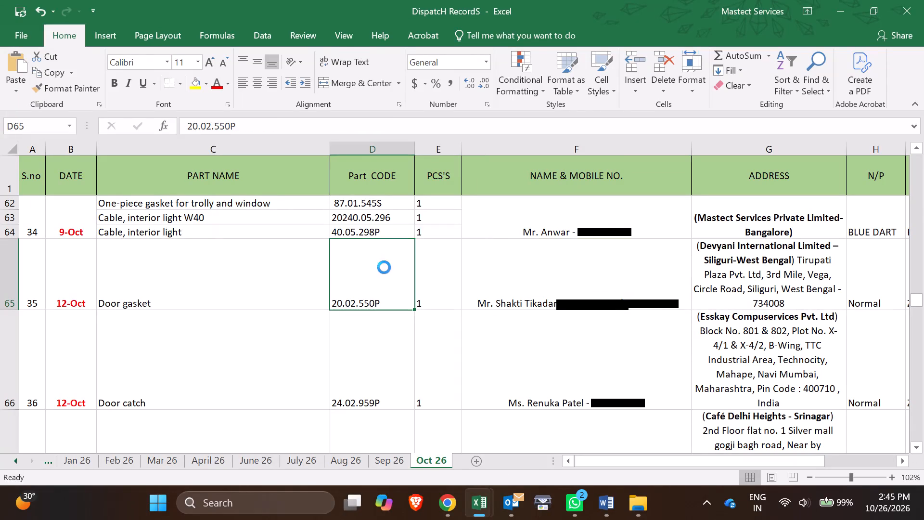
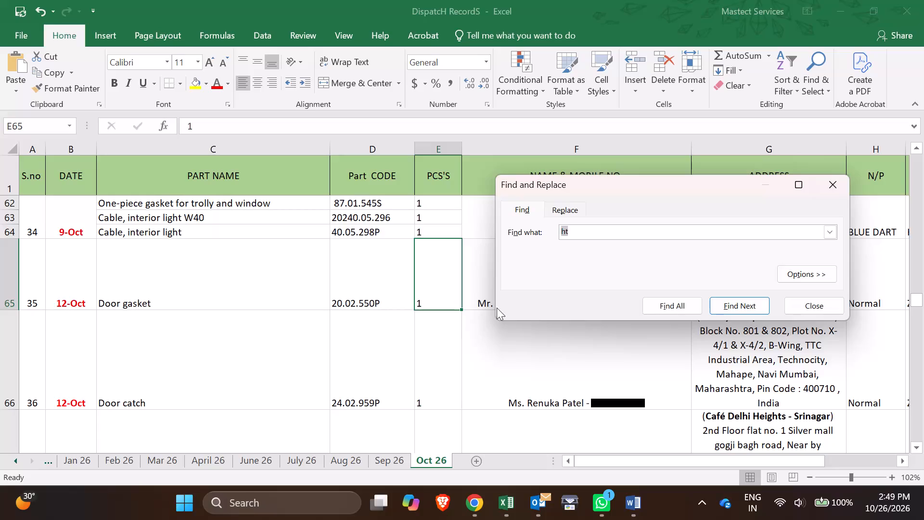
Search the Oct 26 dispatch sheet for "kenil" and select the address cell of the Kenilworth Hotel entry.
type("kenil")
key("Return")
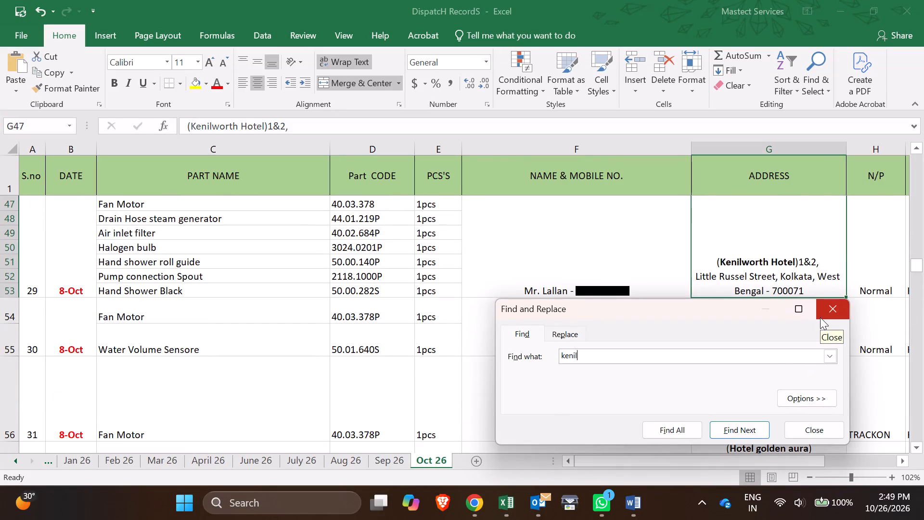
key("Return")
key("Return")
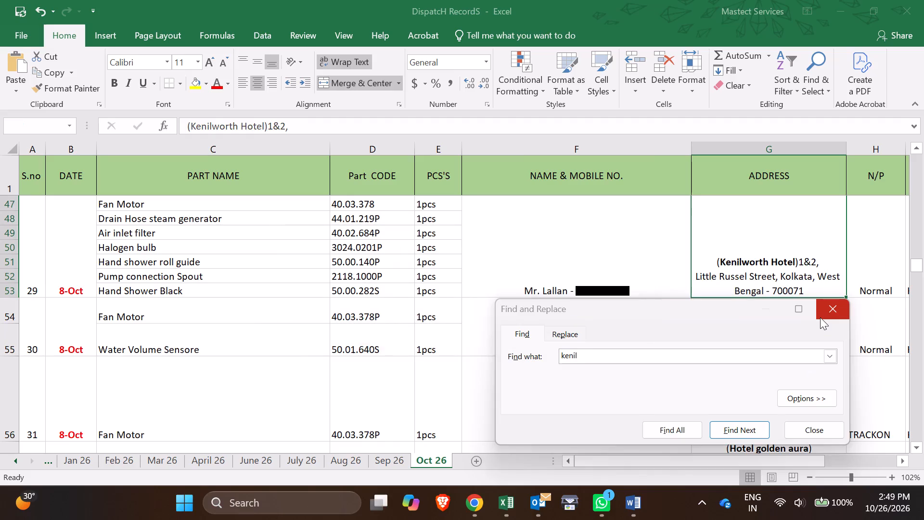
key("Return")
key("Return")
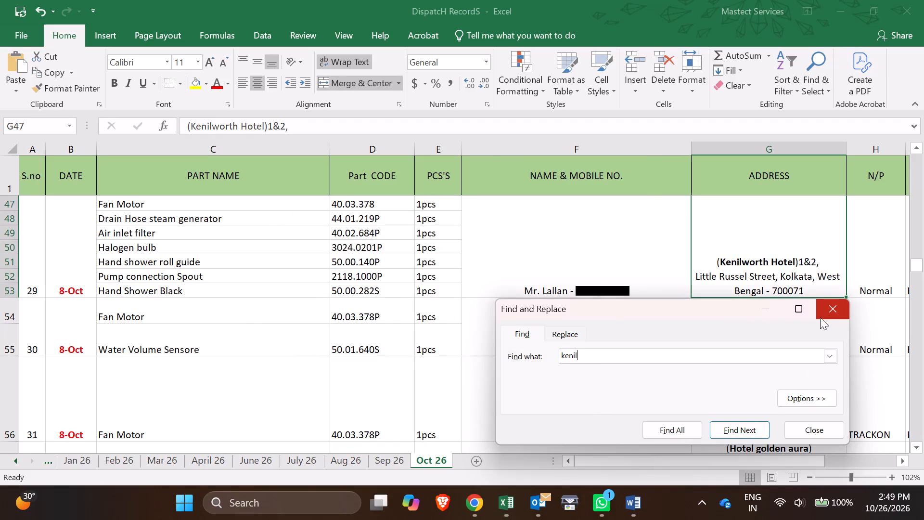
left_click(839, 310)
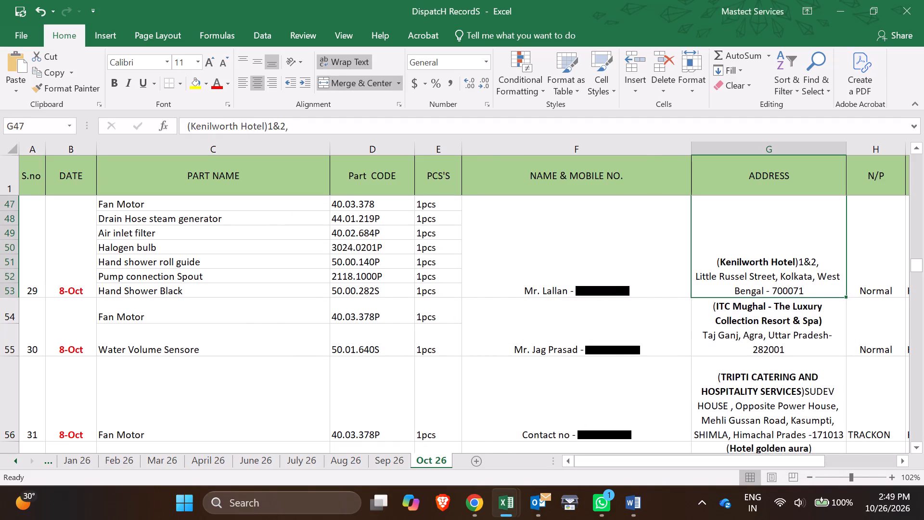
left_click(624, 275)
key("Right")
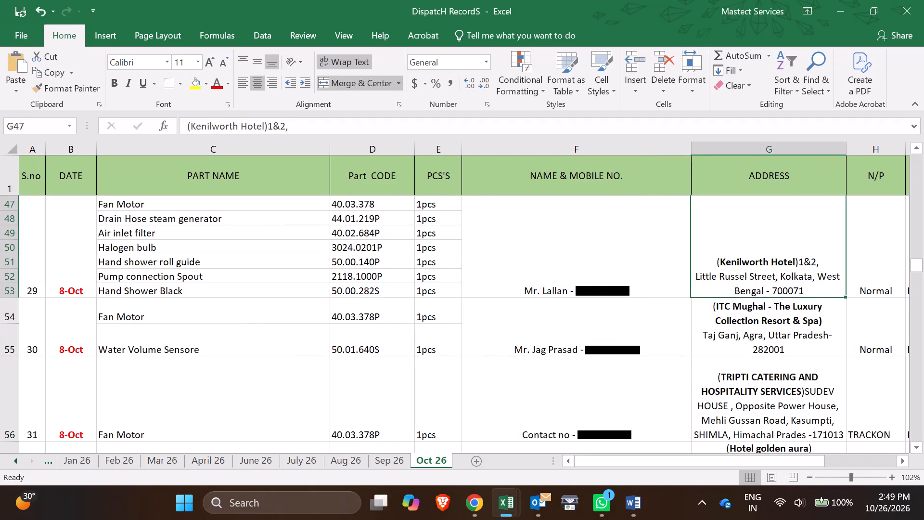
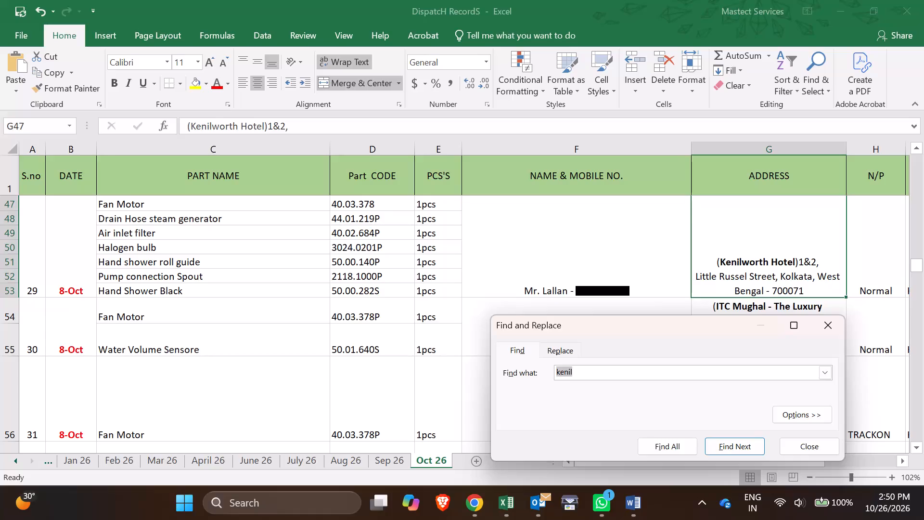
Search the Oct 26 dispatch sheet for "Shalimar Group", and again with the search text shortened to "Shalimar".
key("ctrl+v")
key("Return")
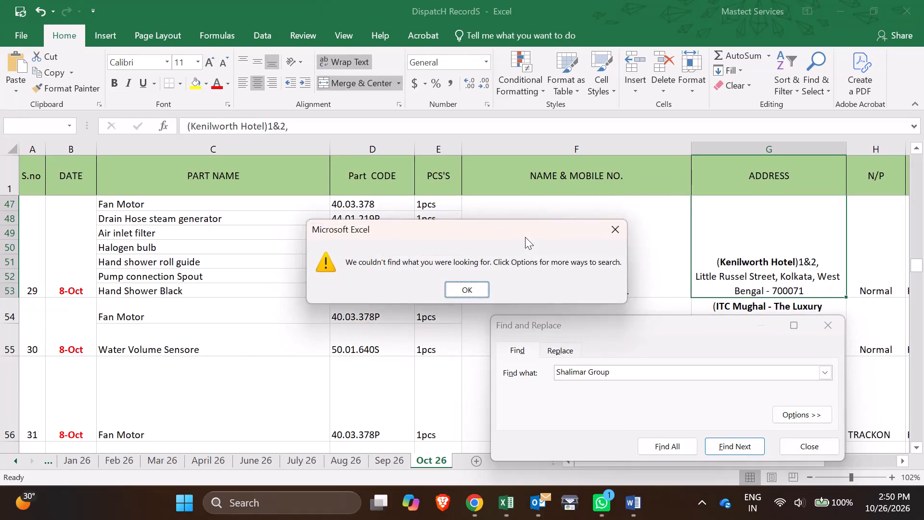
key("Return")
key("BackSpace")
key("BackSpace")
key("BackSpace")
key("BackSpace")
key("BackSpace")
key("BackSpace")
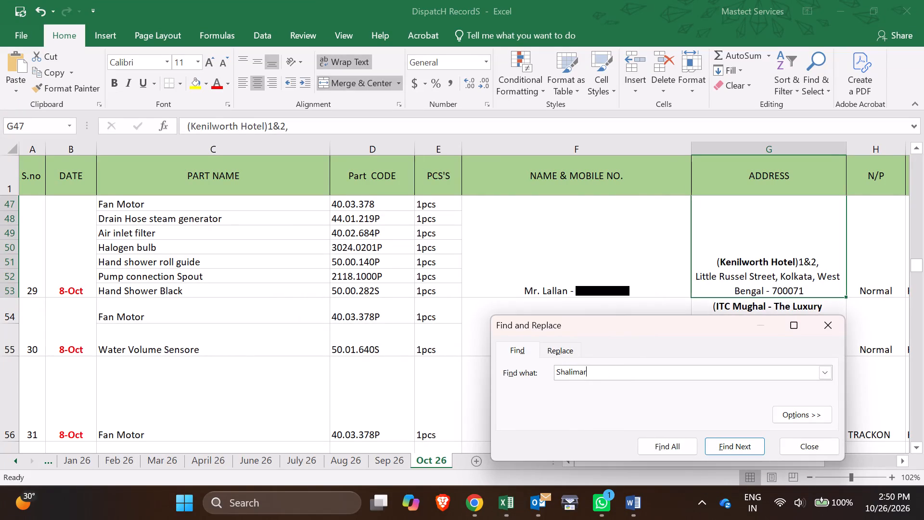
key("Return")
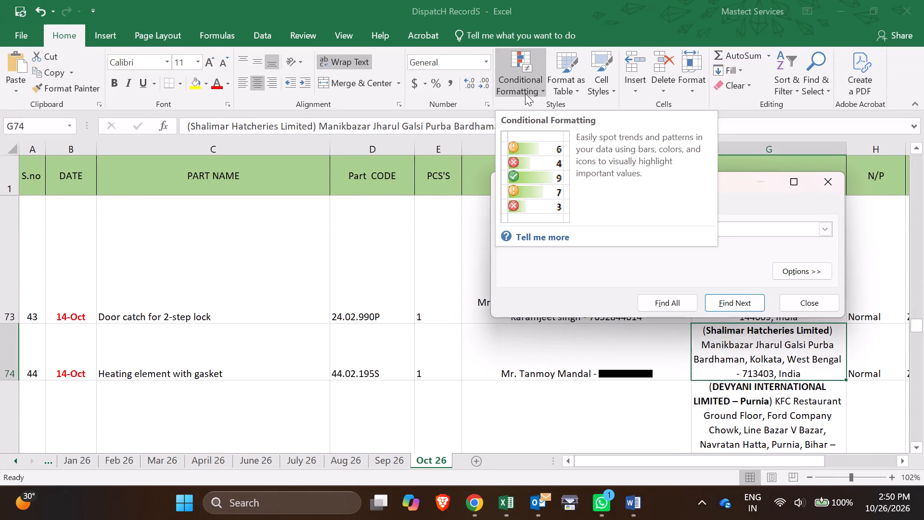
left_click(826, 189)
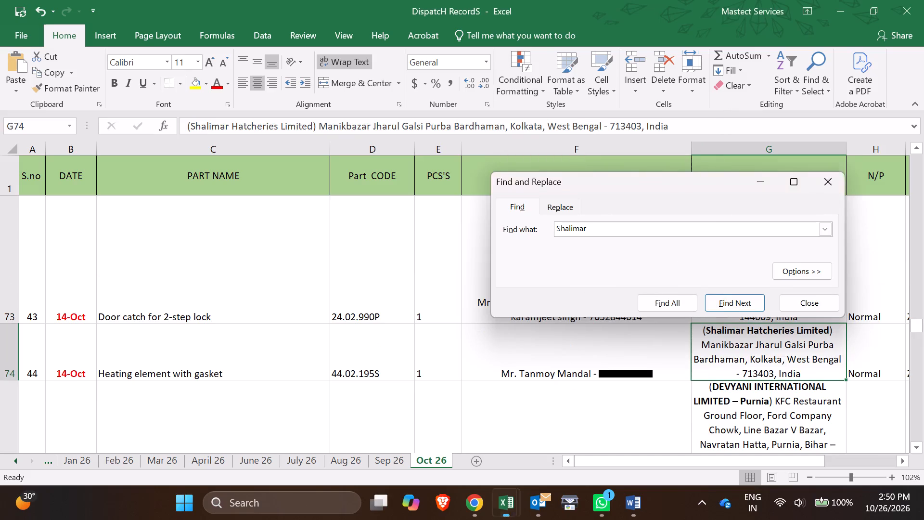
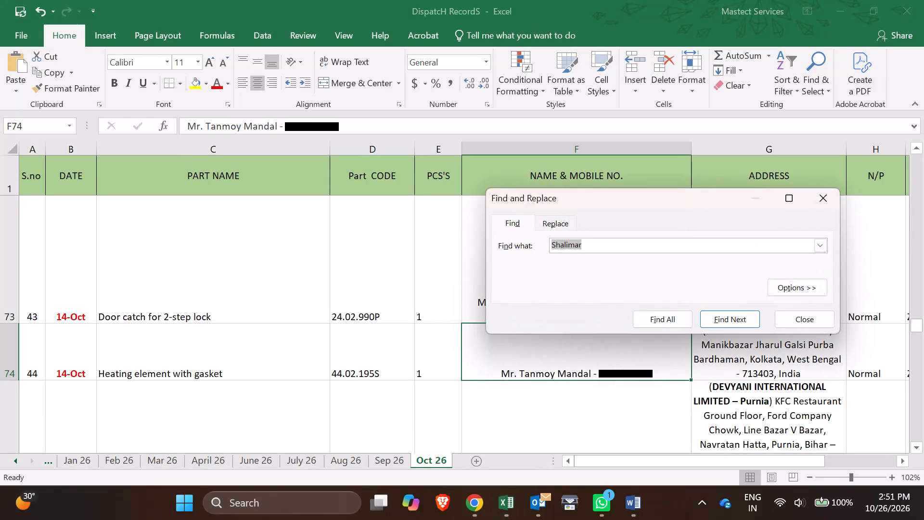
Search the Oct 26 dispatch sheet for "new kenil".
key("BackSpace")
key("k")
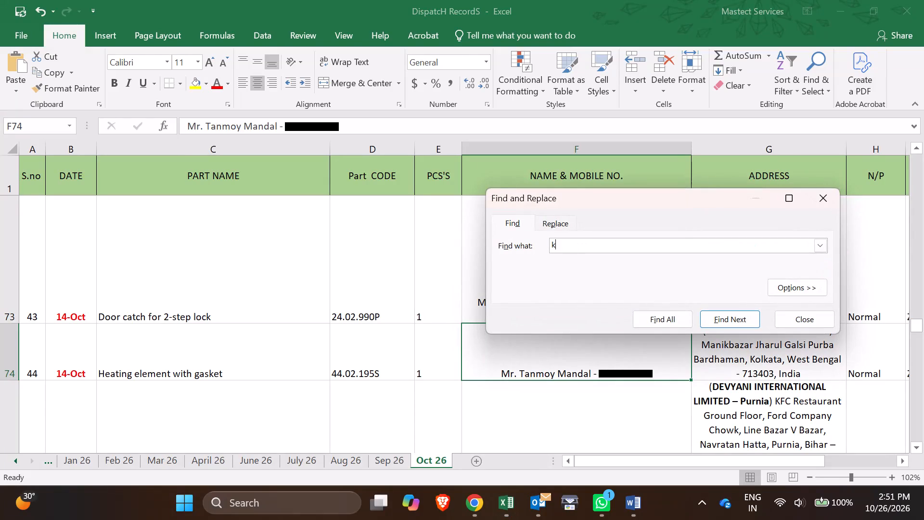
key("BackSpace")
key("BackSpace")
type("new")
key("space")
type("kenil")
key("Return")
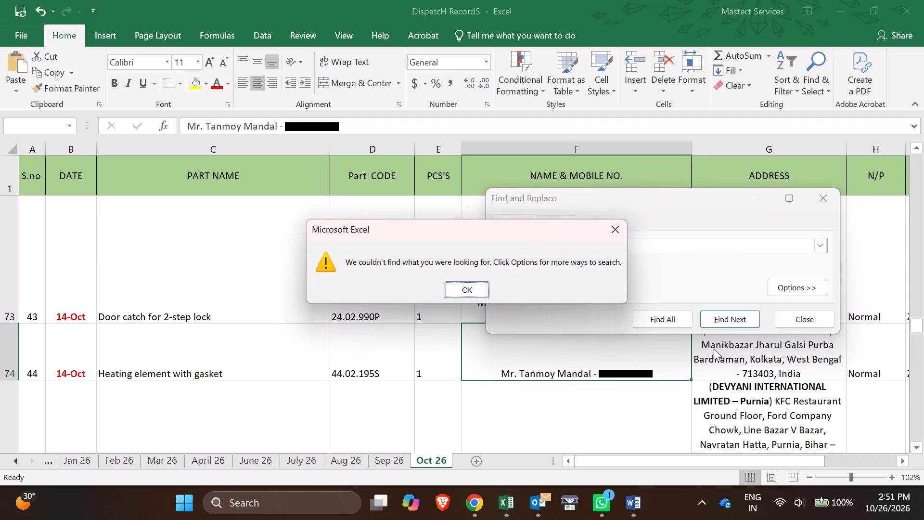
key("Return")
Repeat the "new kenil" search on the Sep 26 and Aug 26 dispatch sheets, and close the search.
left_click(390, 460)
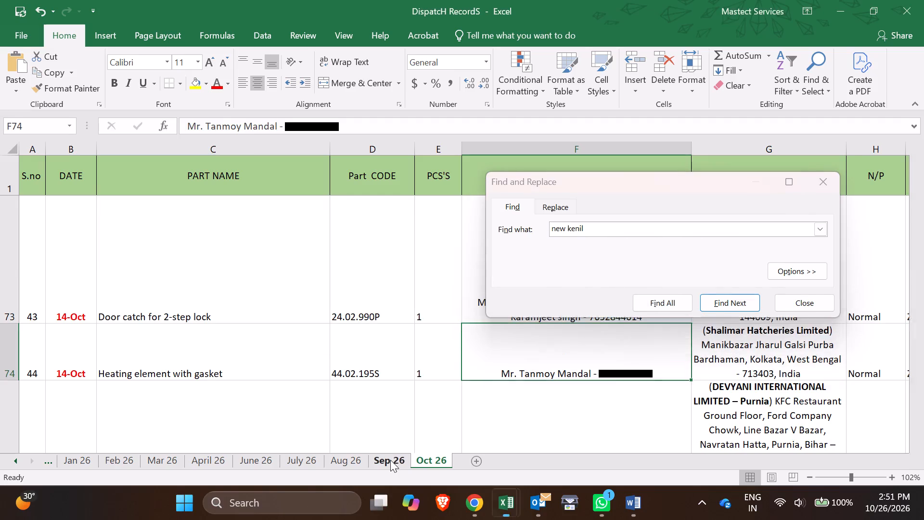
left_click(728, 301)
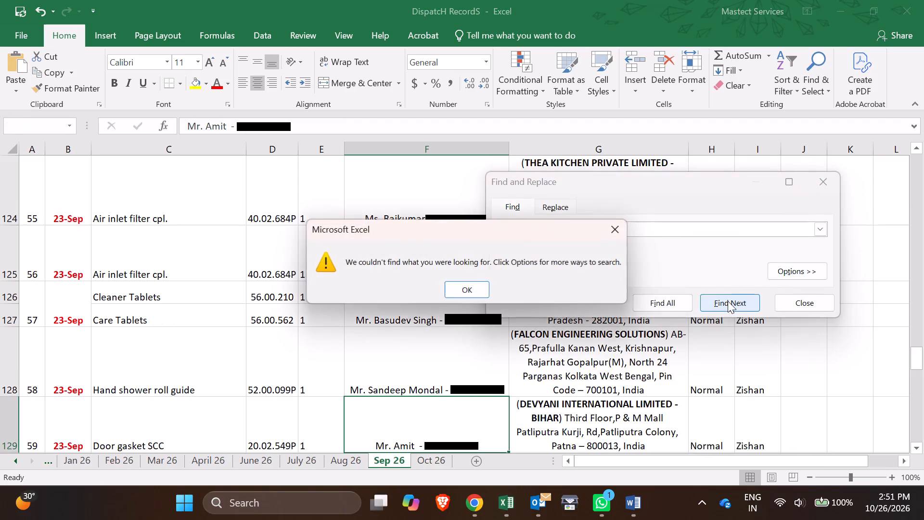
left_click(468, 291)
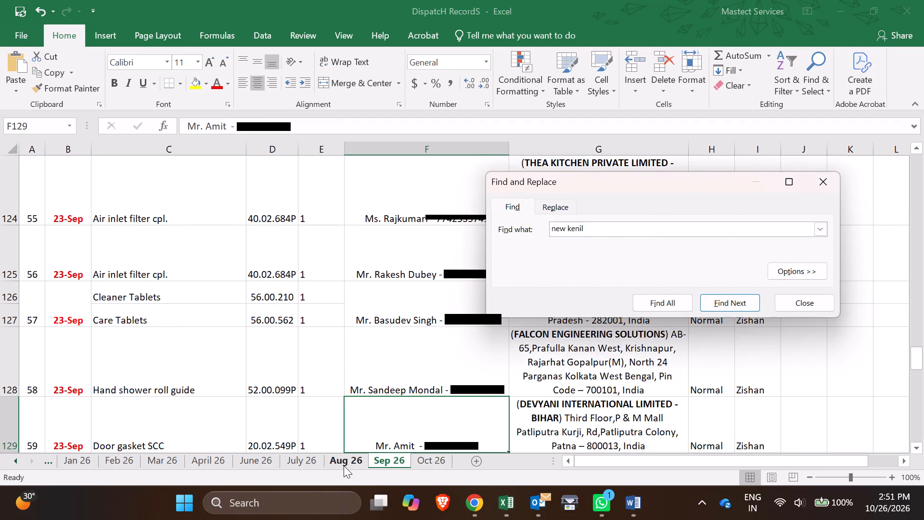
left_click(352, 467)
left_click(717, 230)
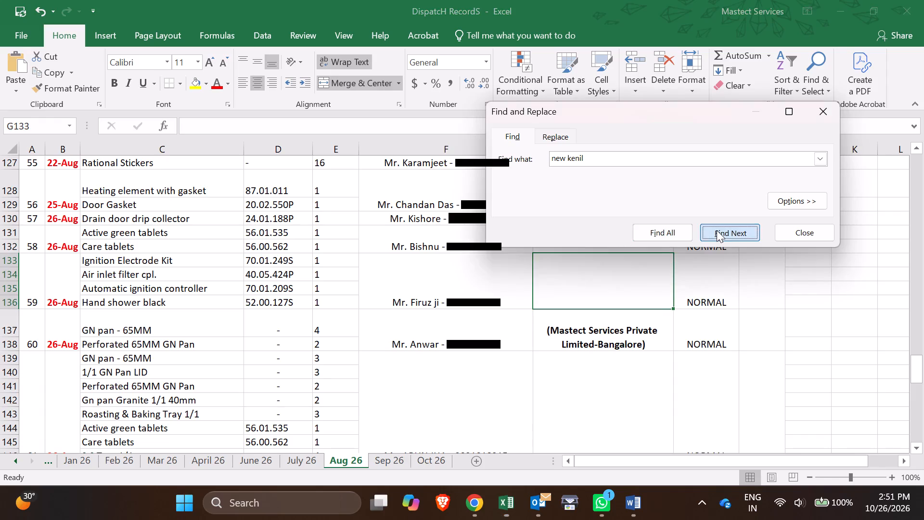
left_click(472, 282)
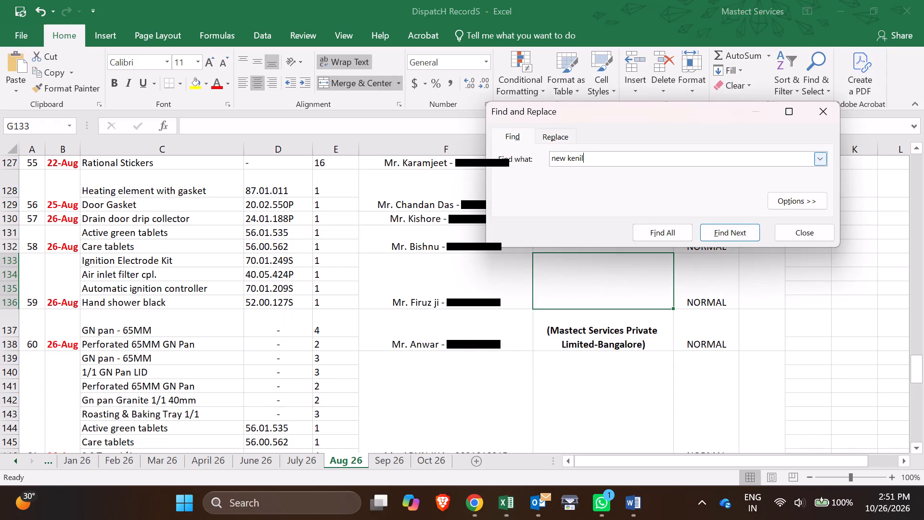
left_click(826, 112)
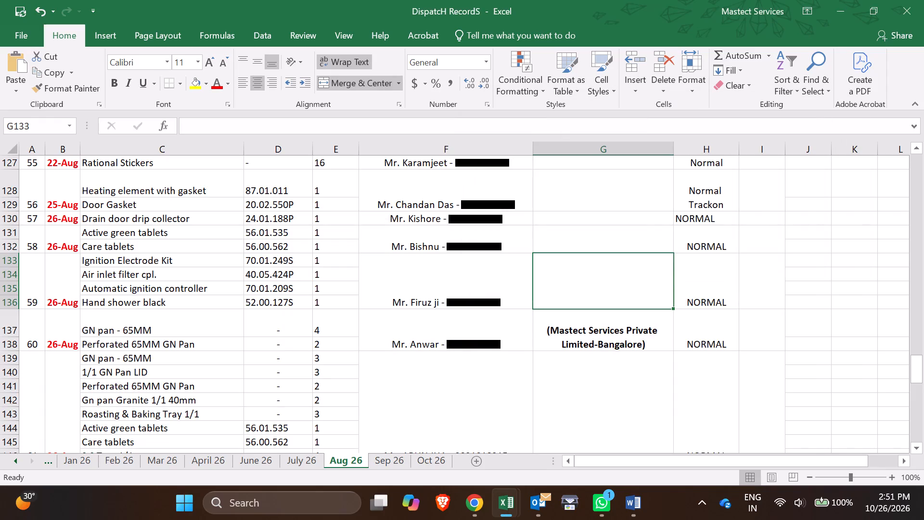
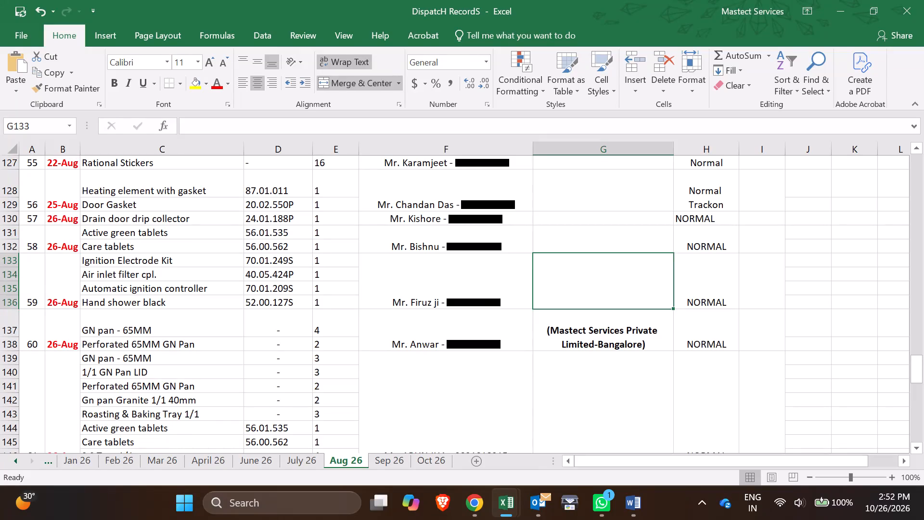
Search the Oct 26 dispatch sheet for "kenilworth".
left_click(396, 461)
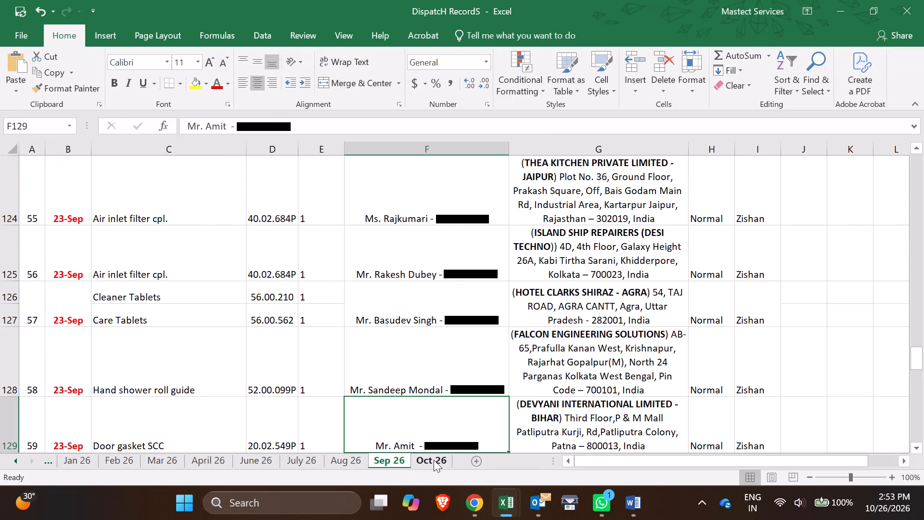
left_click(434, 460)
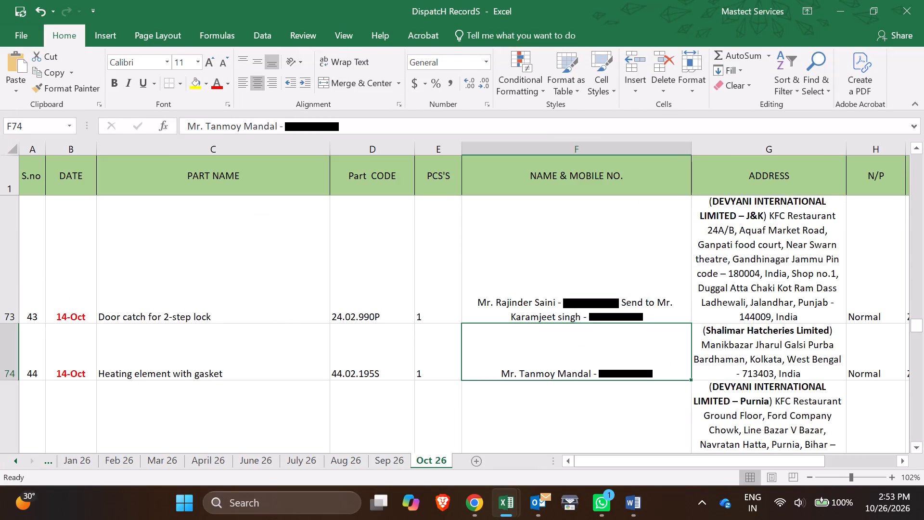
key("ctrl+f")
key("BackSpace")
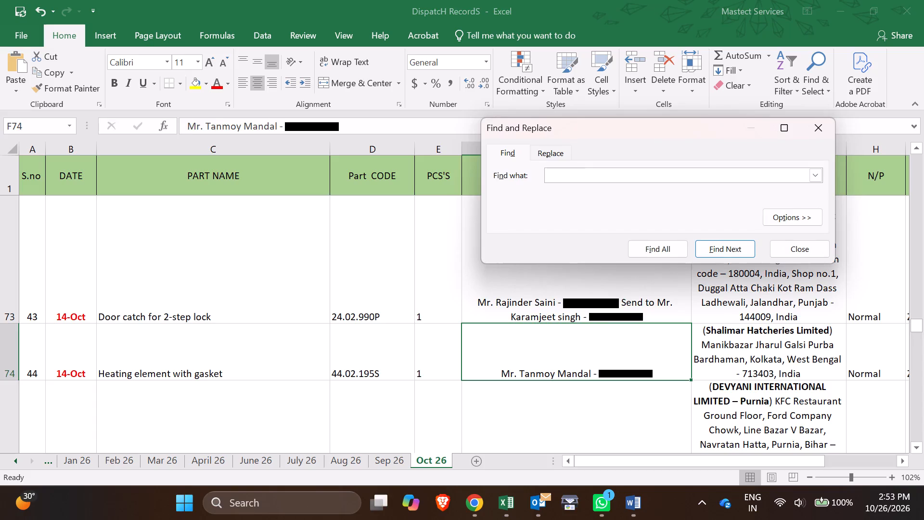
type("kenil")
type("wo")
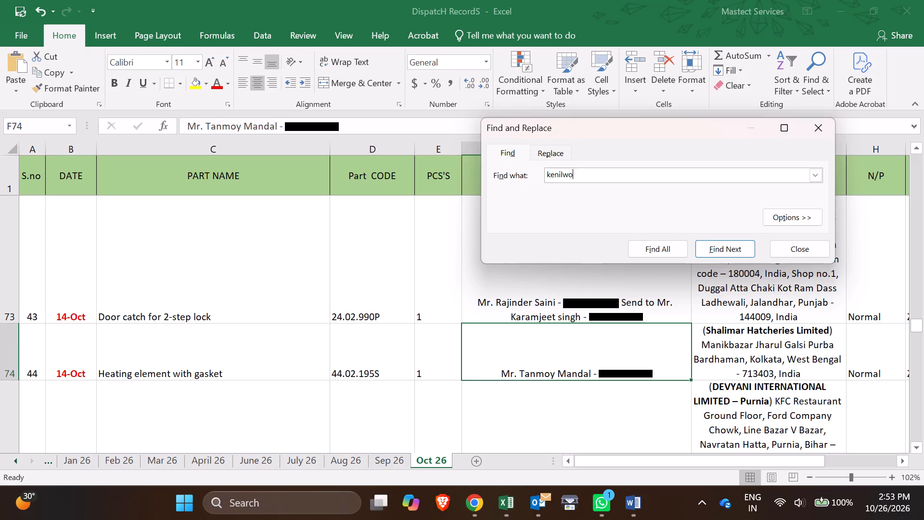
key("r")
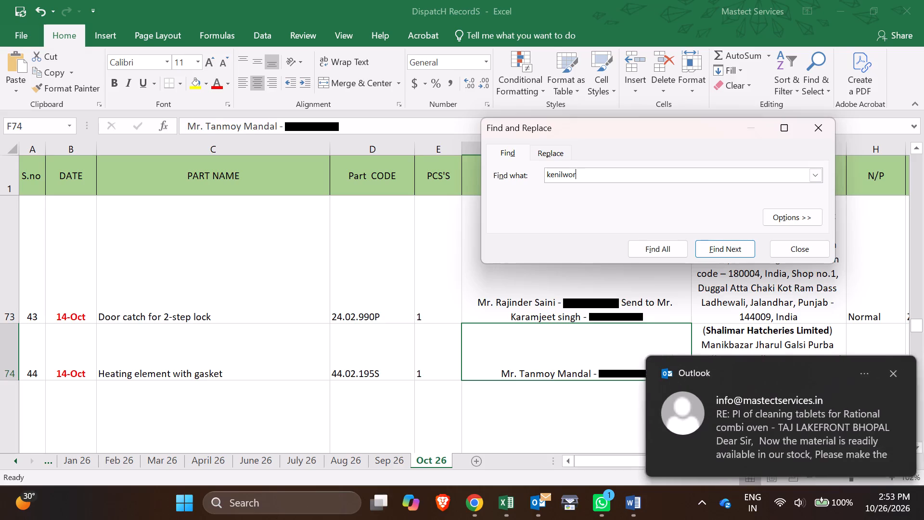
type("th")
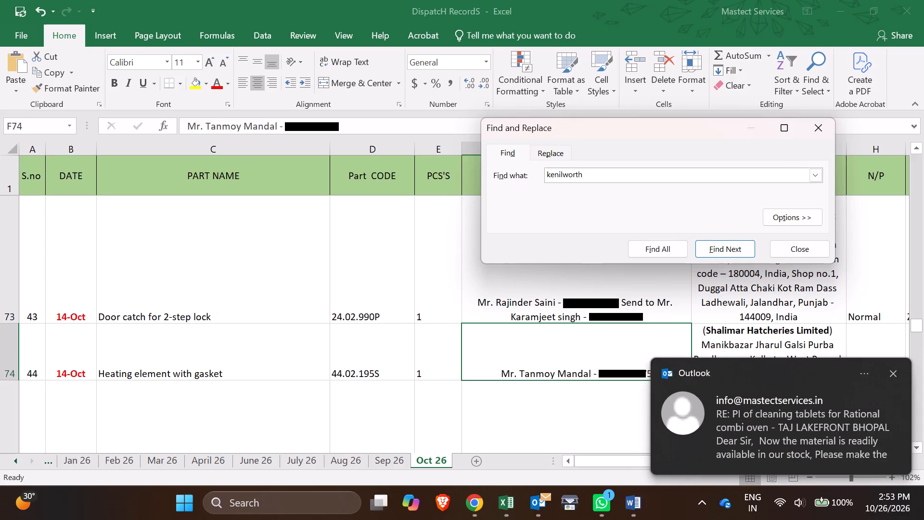
key("Return")
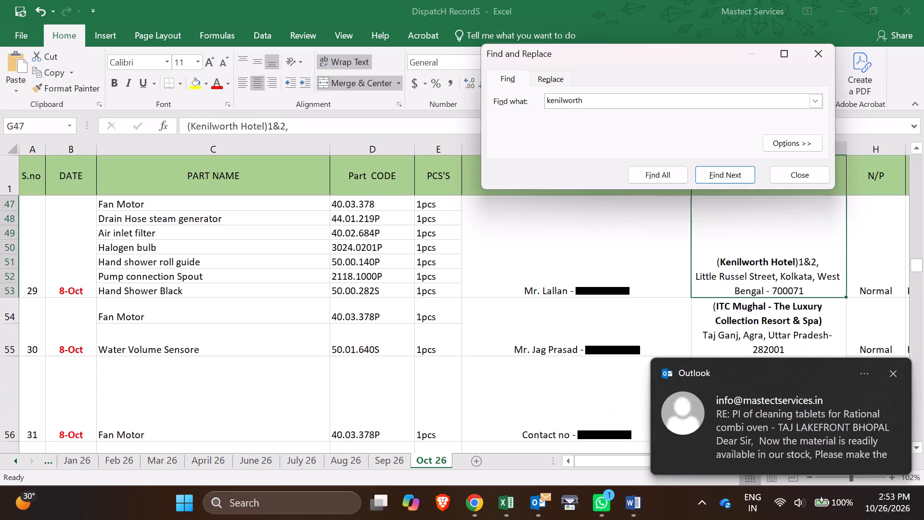
scroll(469, 279, "up", 1)
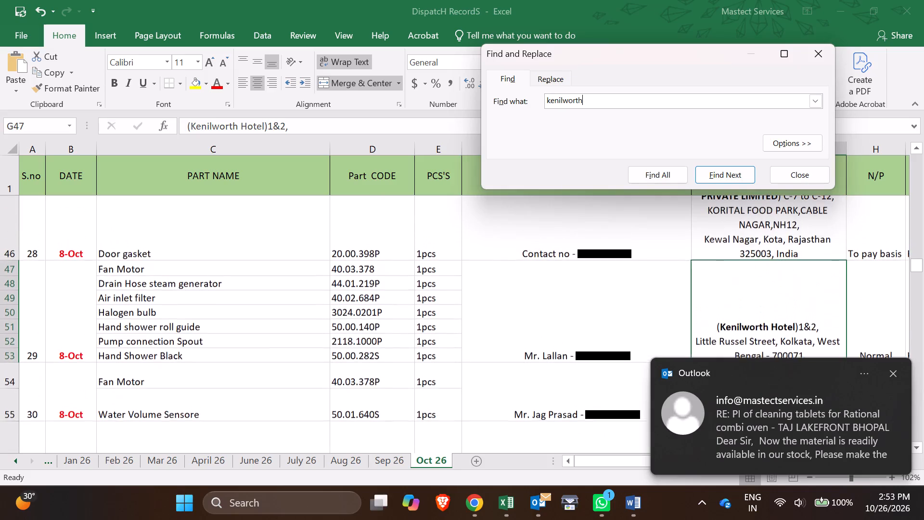
scroll(469, 279, "up", 2)
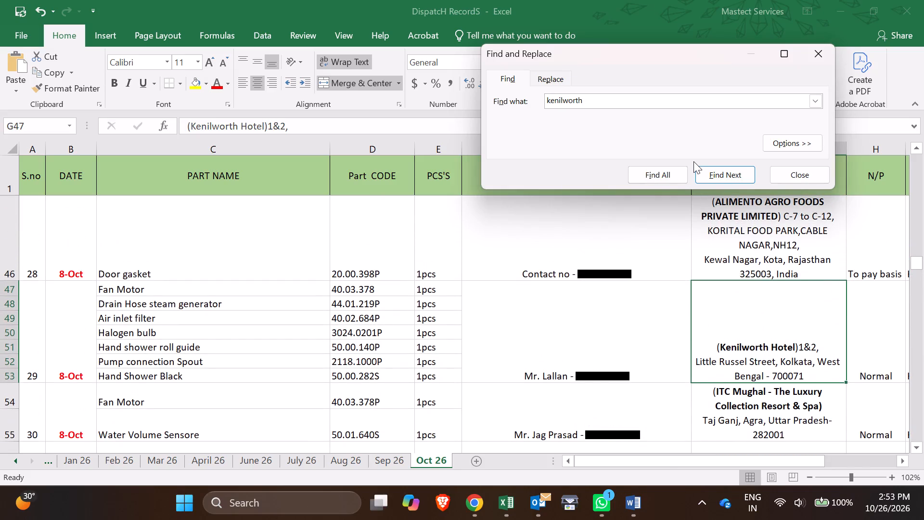
left_click(736, 169)
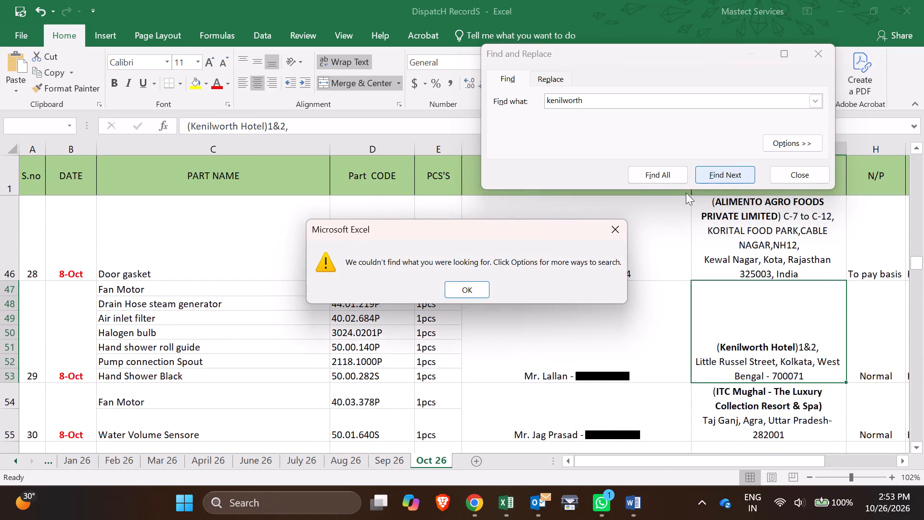
Review the Kenilworth Hotel dispatch entry on the Oct 26 sheet, checking its address, contact and listed parts.
left_click(473, 285)
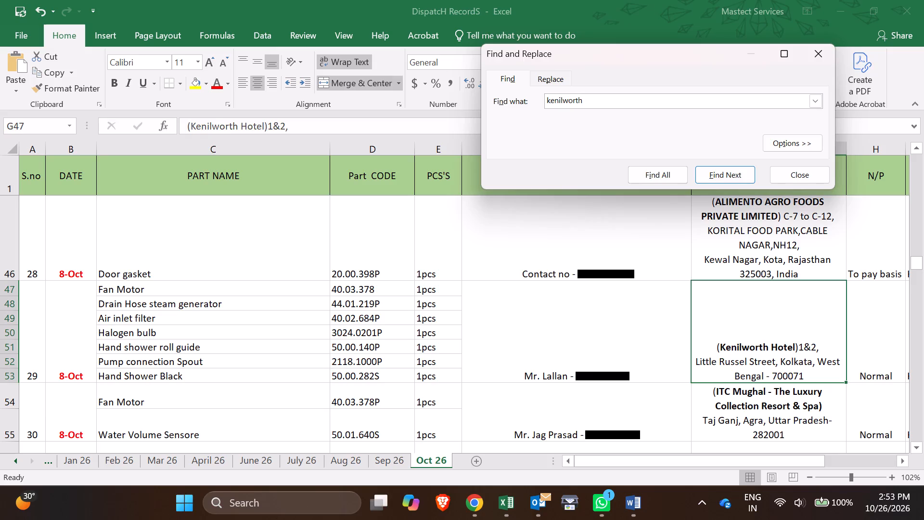
left_click(606, 348)
left_click(701, 340)
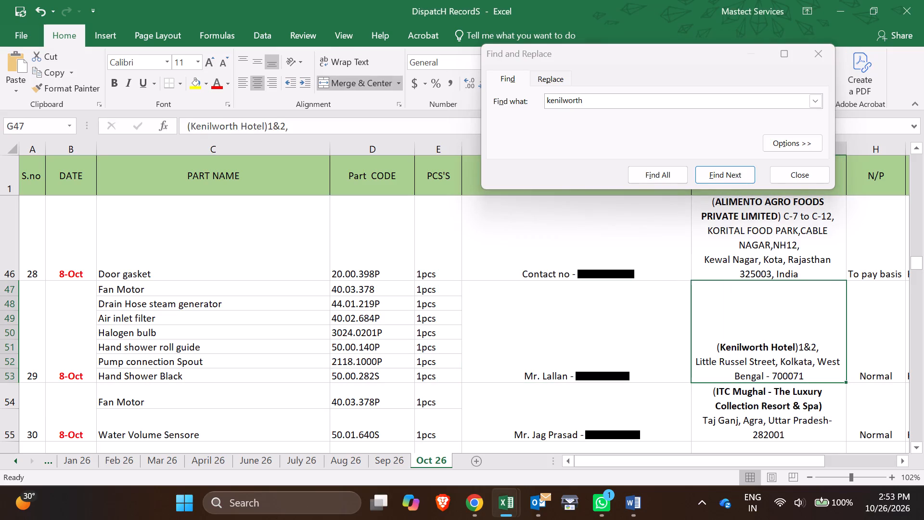
scroll(519, 352, "up", 1)
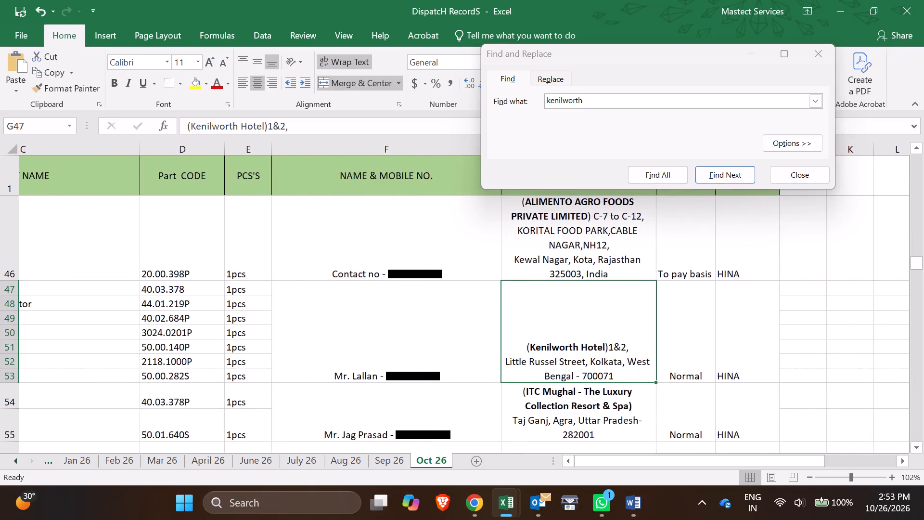
scroll(519, 352, "up", 1)
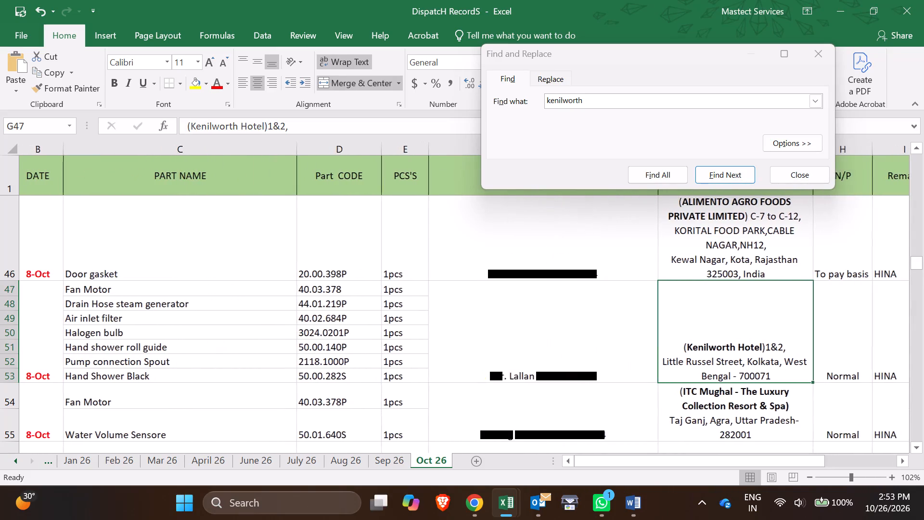
scroll(519, 352, "up", 1)
left_click(519, 352)
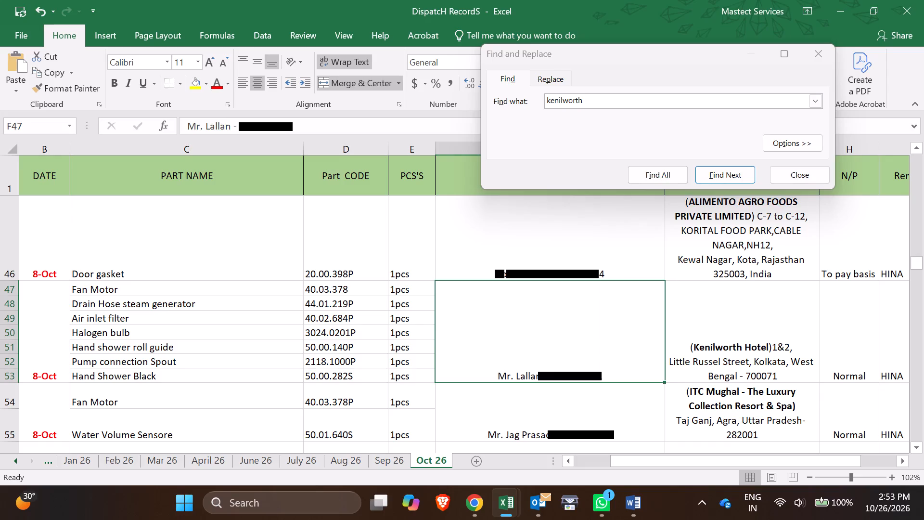
left_click(233, 305)
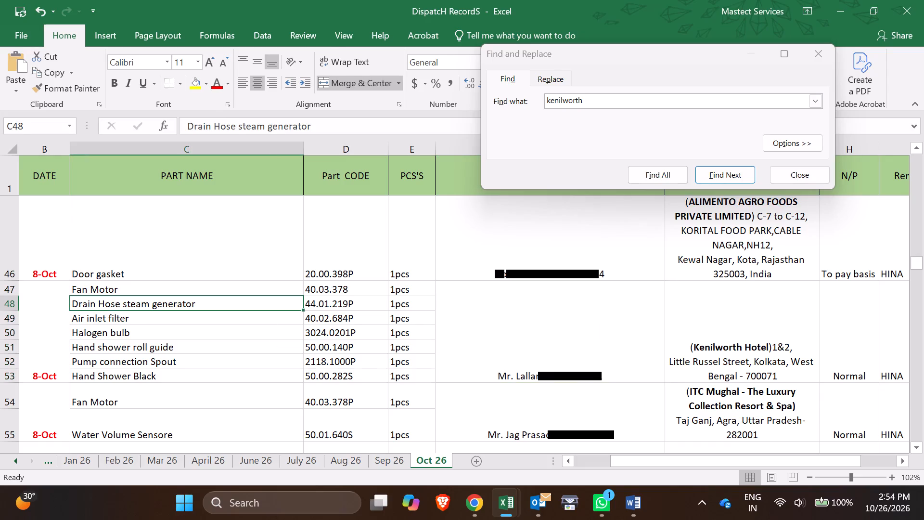
Examine the Kenilworth Hotel dispatch entry of 8-Oct, covering its part names, part codes, quantities, contact and address.
left_click(203, 317)
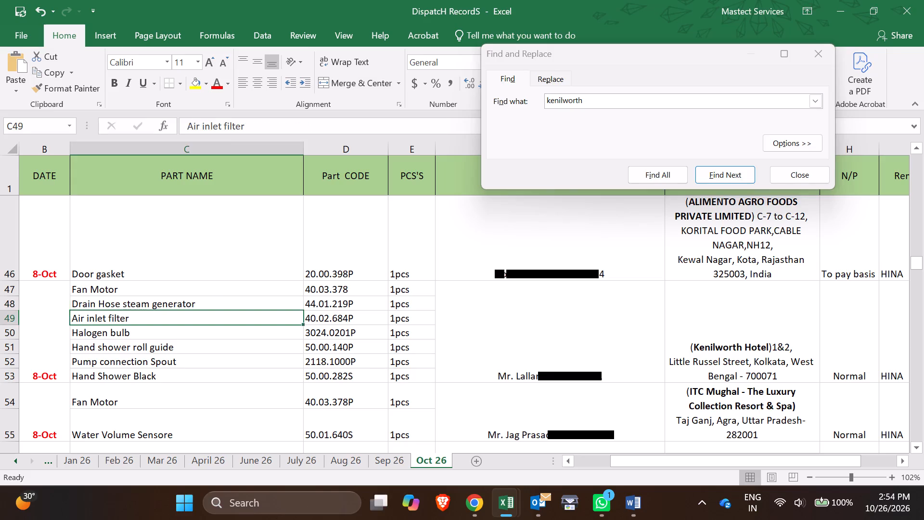
left_click(193, 347)
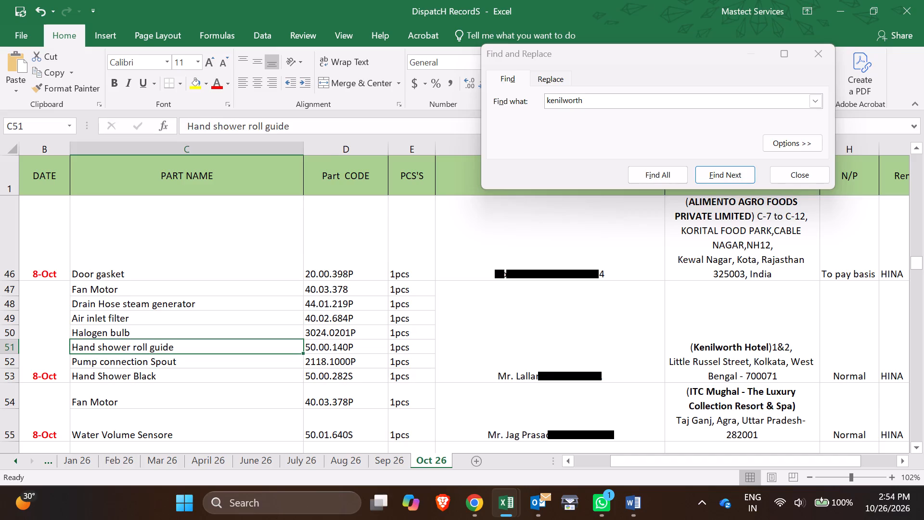
left_click(132, 290)
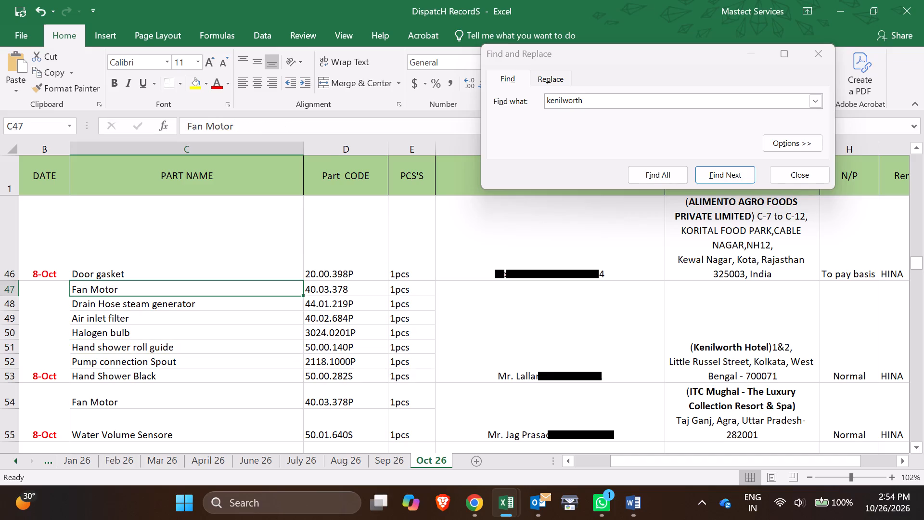
key("shift+Down")
key("shift+Down")
key("shift+Down")
key("shift+Down")
key("shift+Down")
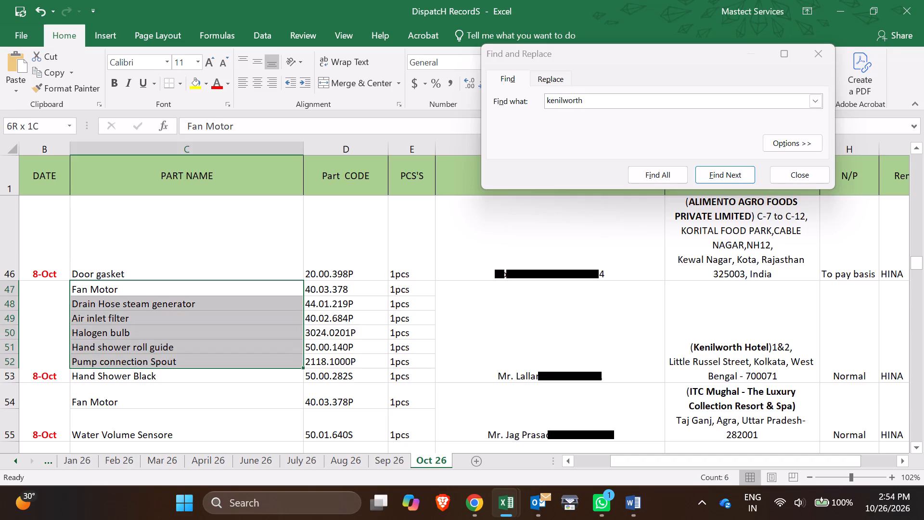
key("shift+Right")
key("shift+Right")
key("shift+Right")
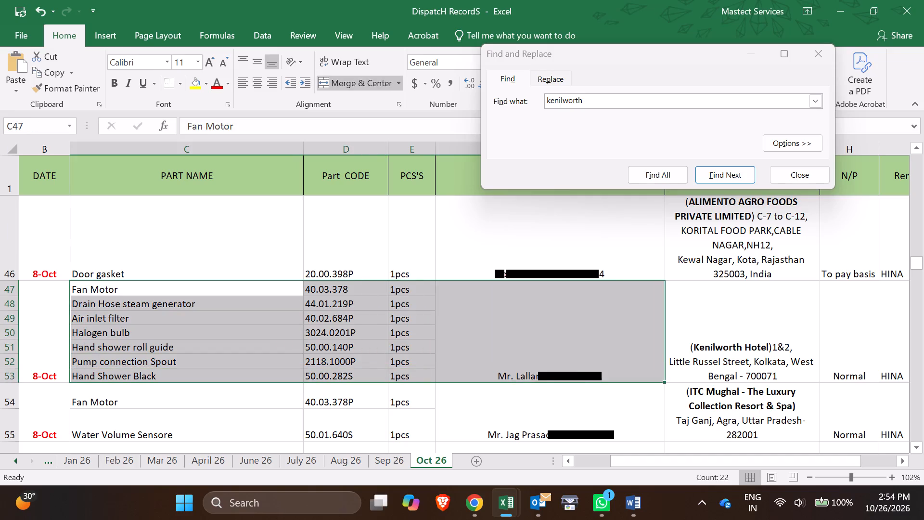
key("shift+Right")
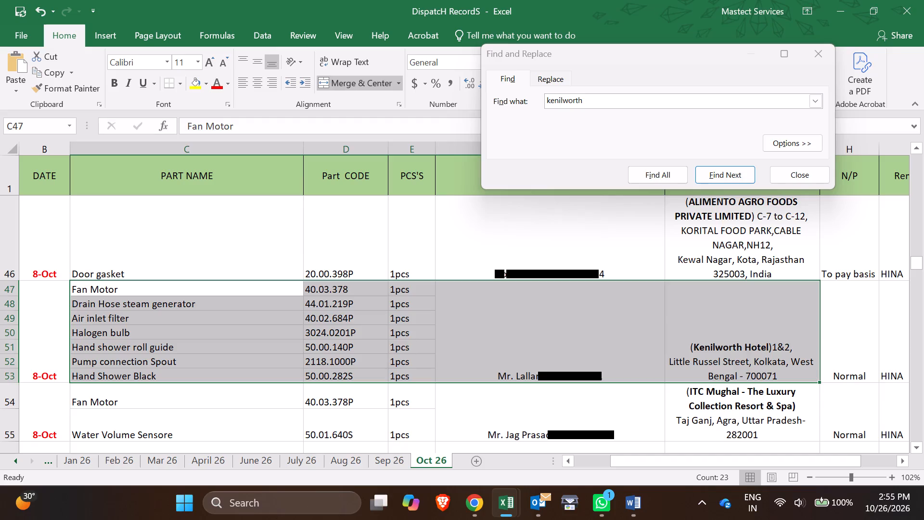
Check the hand shower roll guide row in the Kenilworth Hotel entry, including its part code, and close the search.
left_click(116, 348)
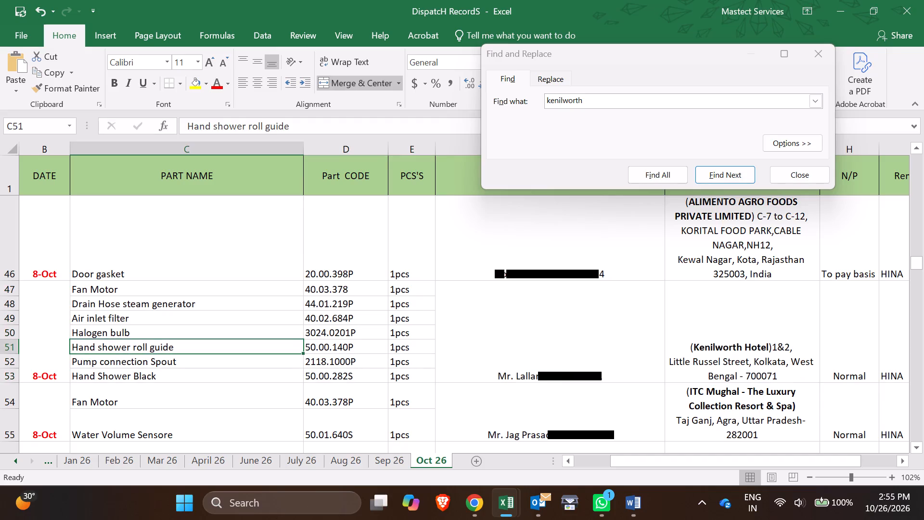
left_click(329, 349)
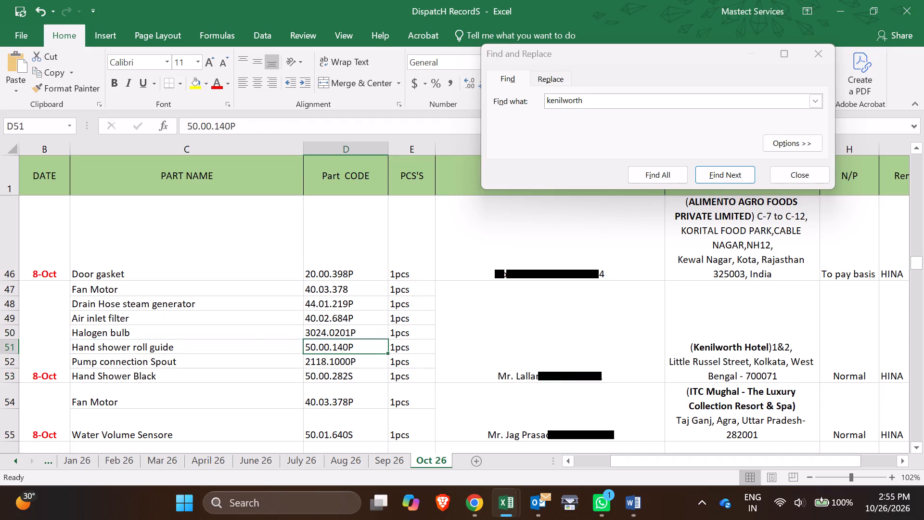
left_click(12, 345)
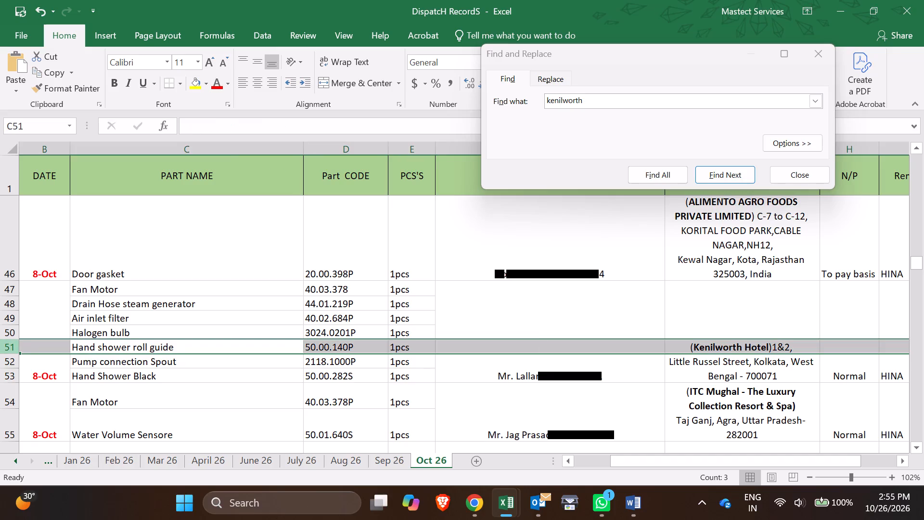
scroll(441, 326, "left", 1)
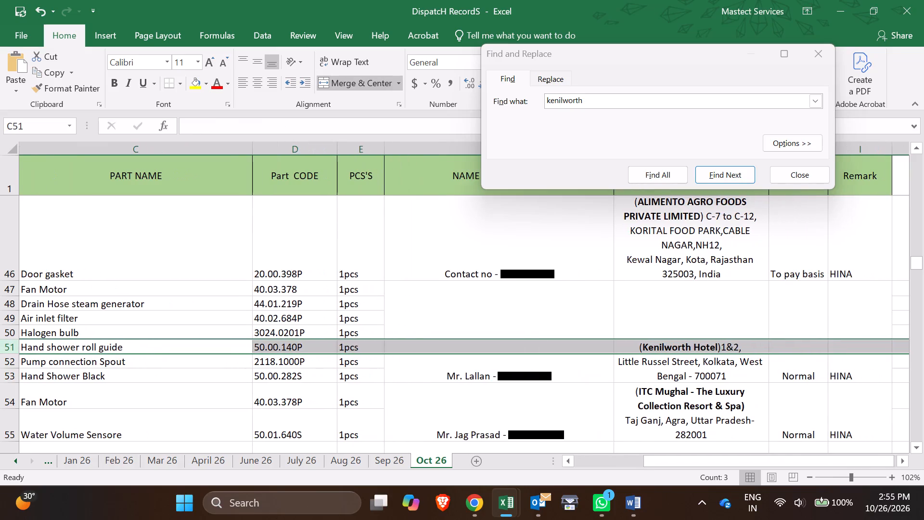
left_click(812, 55)
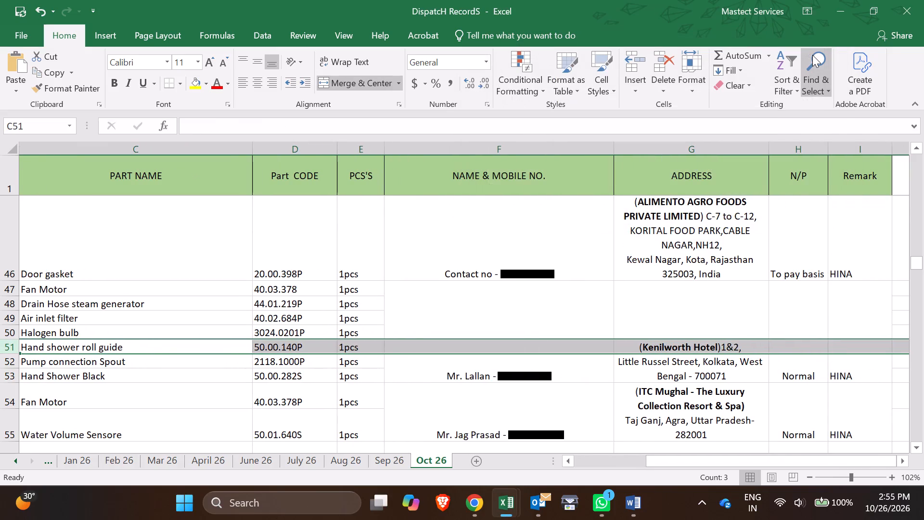
Switch from the dispatch workbook to WhatsApp.
key("alt+Tab")
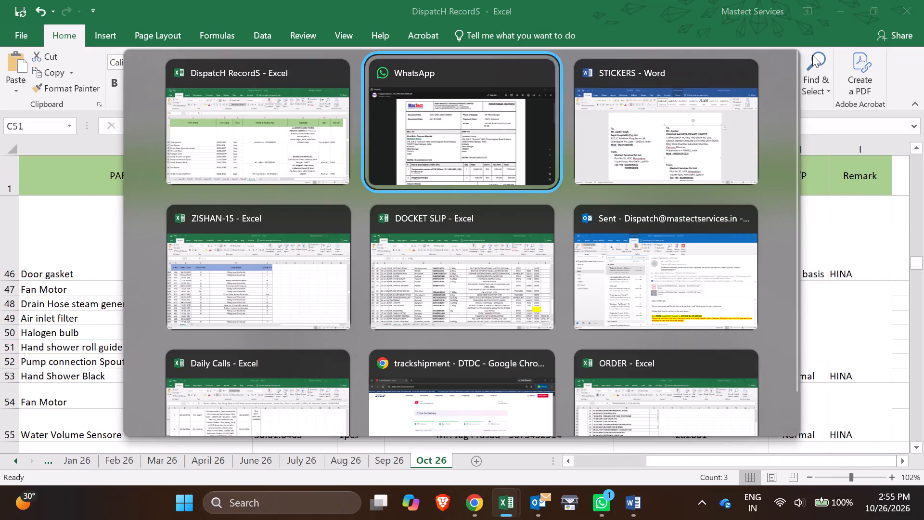
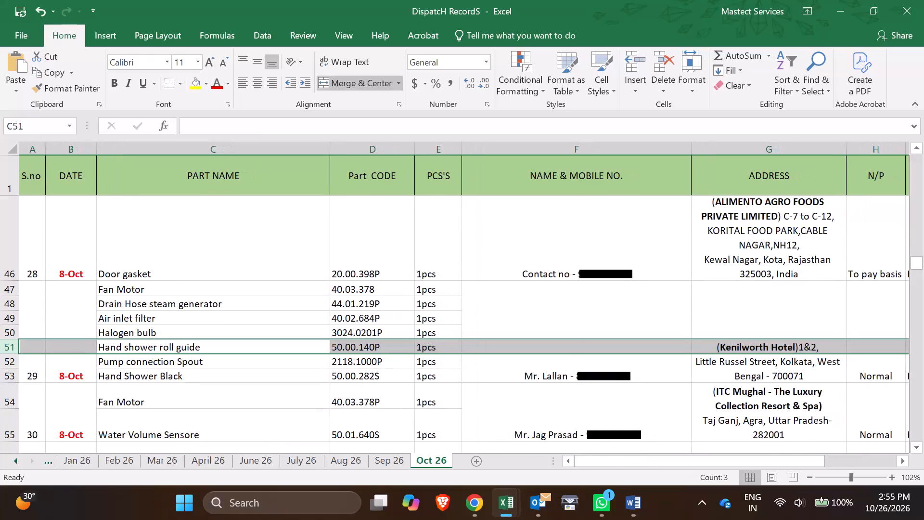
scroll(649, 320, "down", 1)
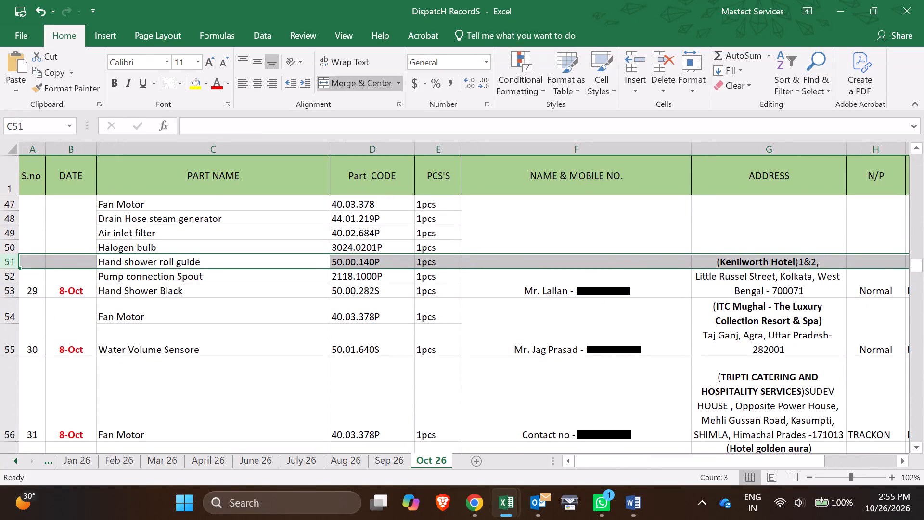
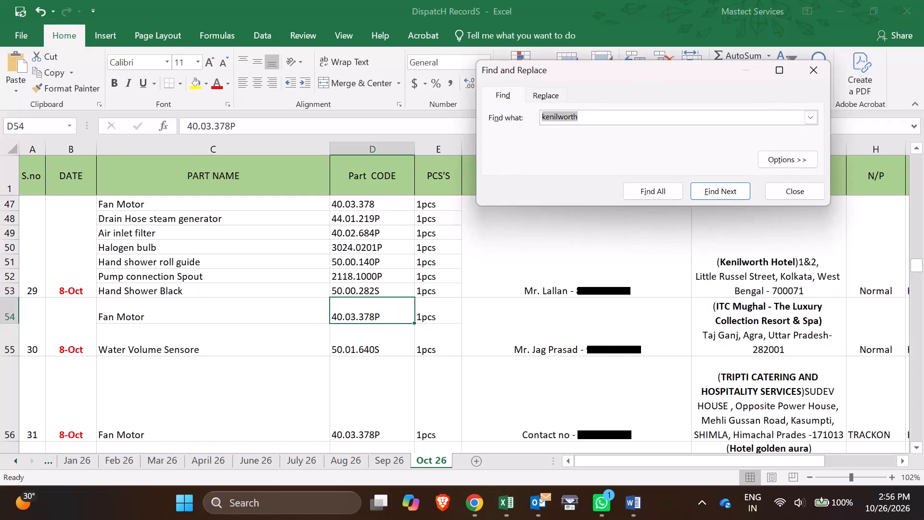
Search the Oct 26 dispatch sheet for "shalimar" and check the contact in the 14-Oct Shalimar Hatcheries Limited entry.
key("BackSpace")
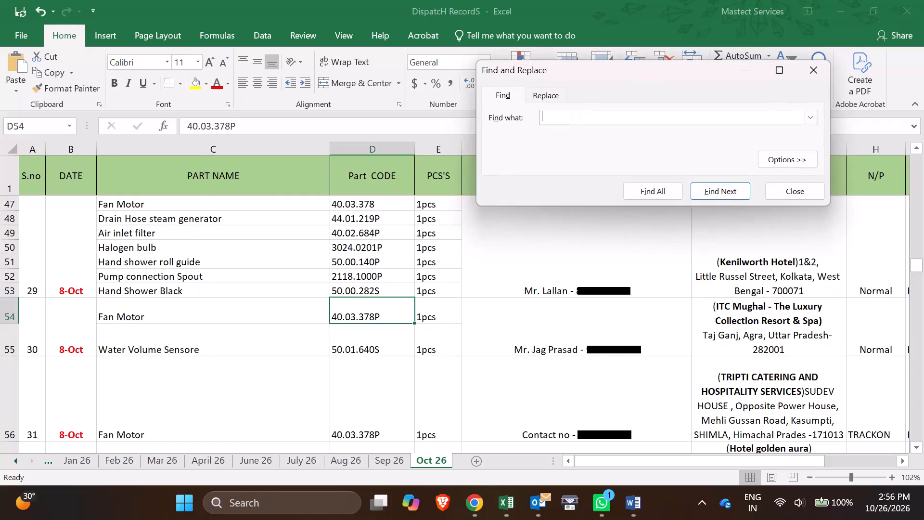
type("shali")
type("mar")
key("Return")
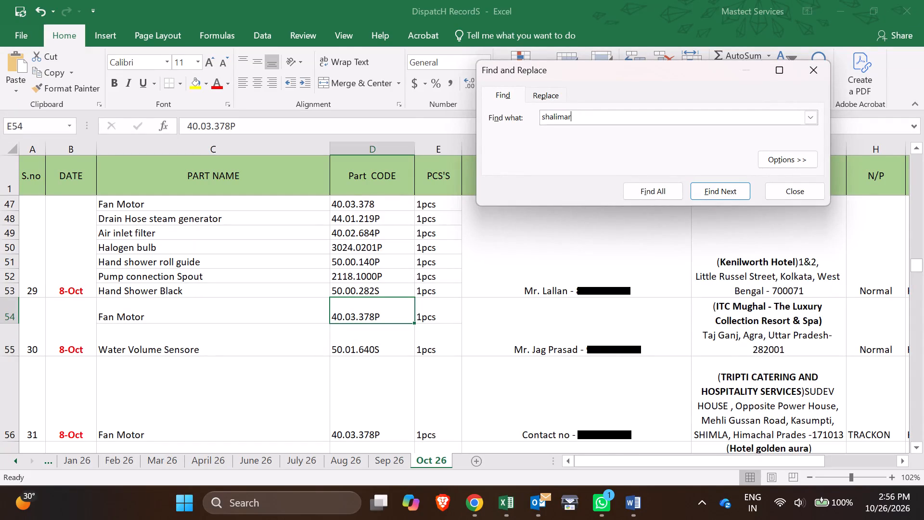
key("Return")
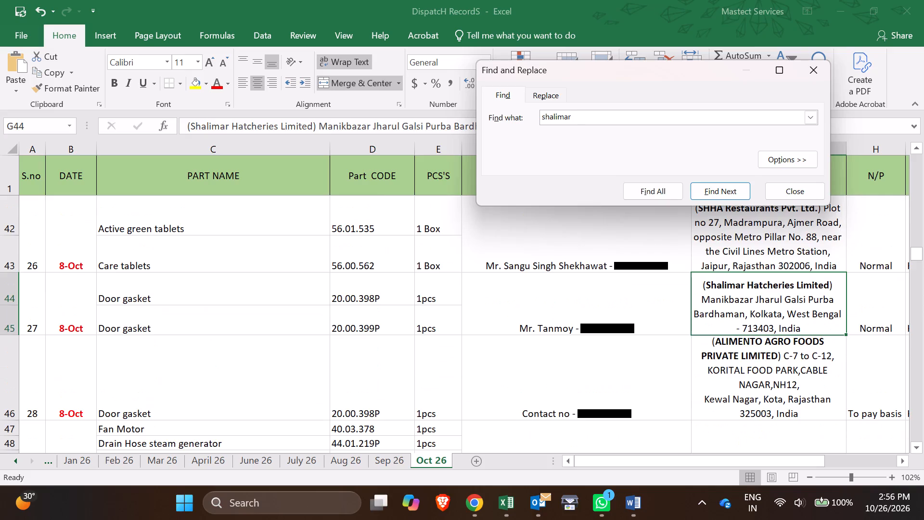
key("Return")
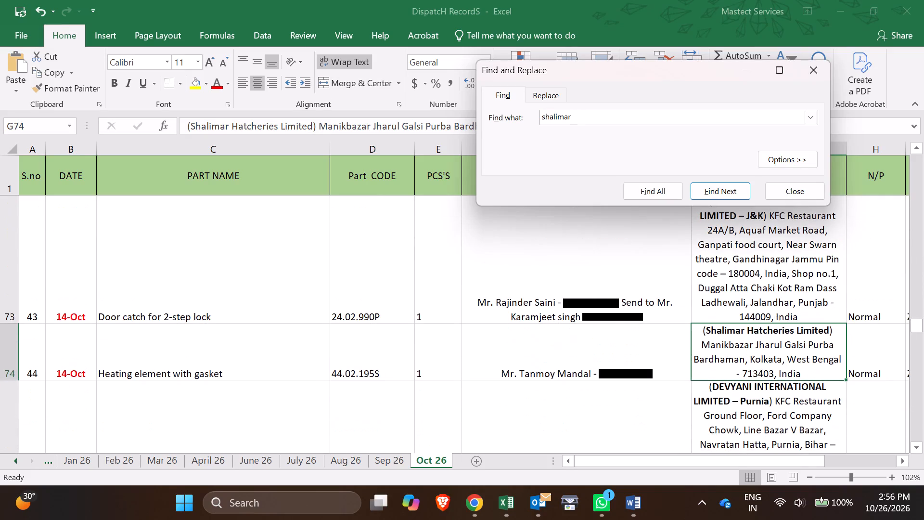
left_click(824, 66)
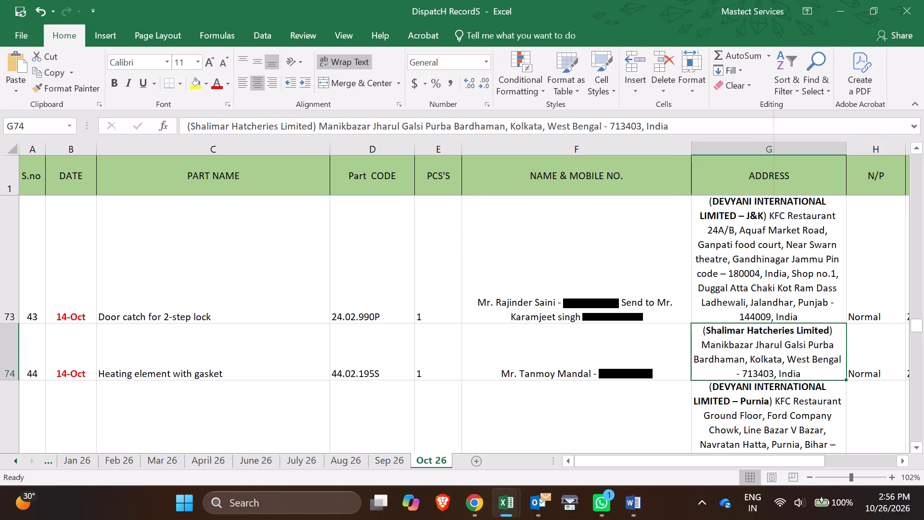
left_click(646, 349)
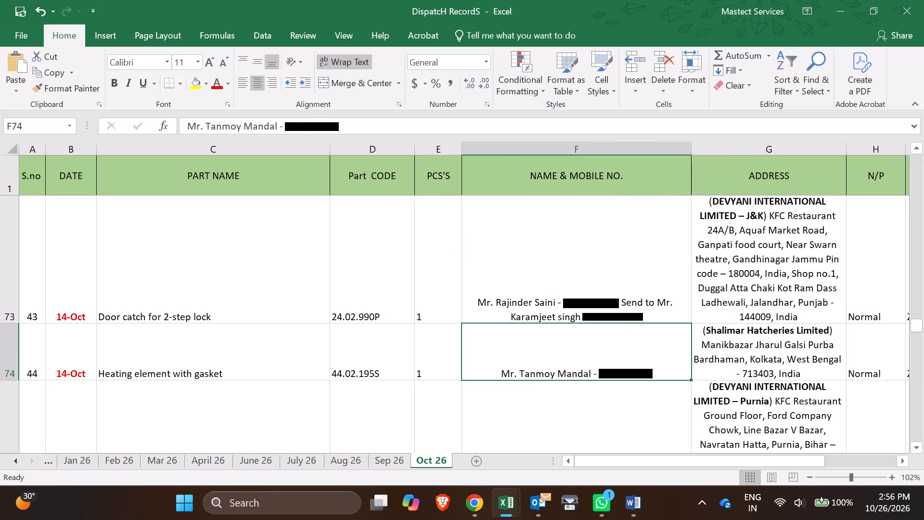
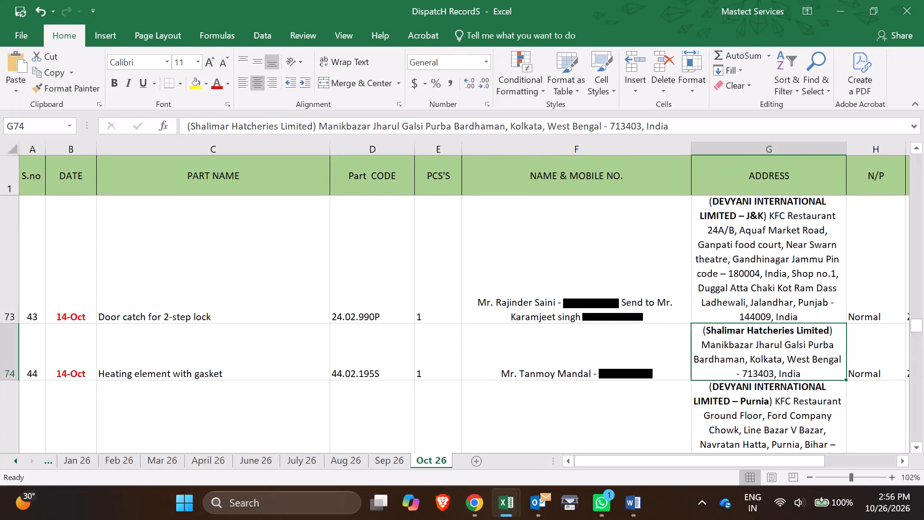
Check the contact and address of the 14-Oct Shalimar Hatcheries Limited entry for the heating element with gasket.
left_click(601, 350)
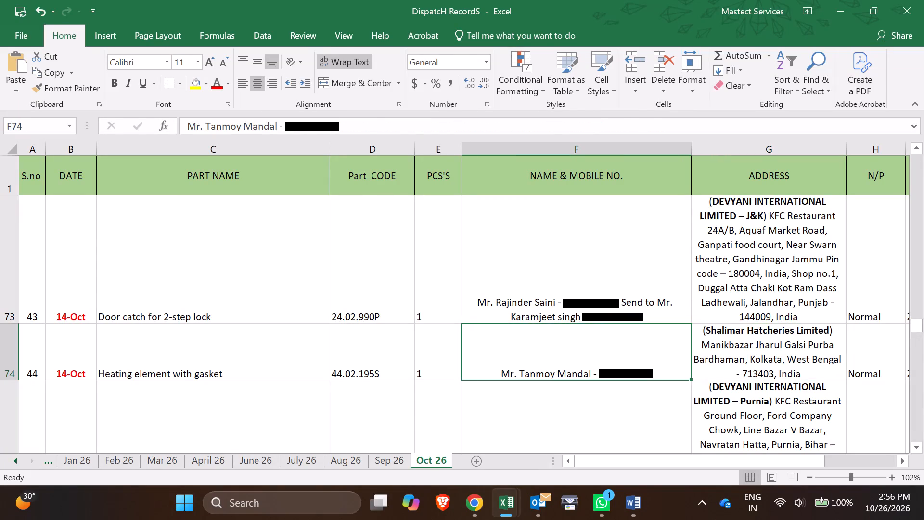
left_click(724, 344)
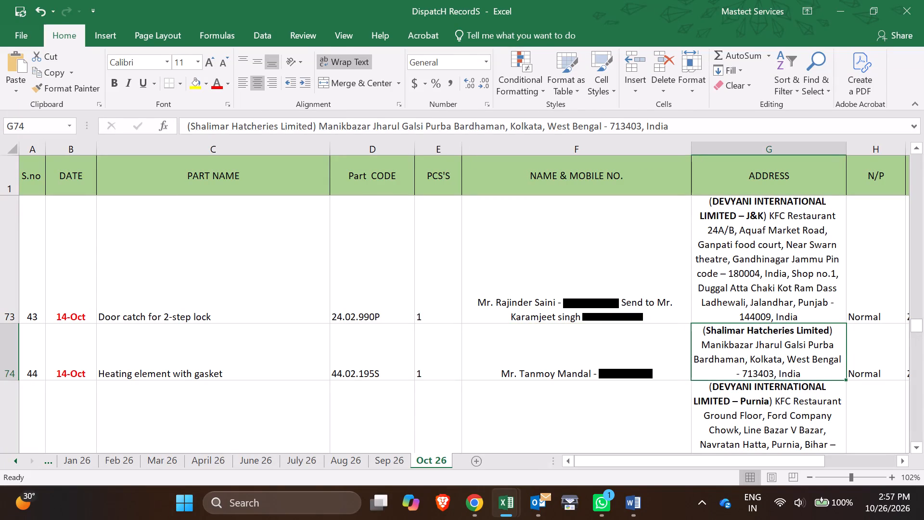
left_click(632, 353)
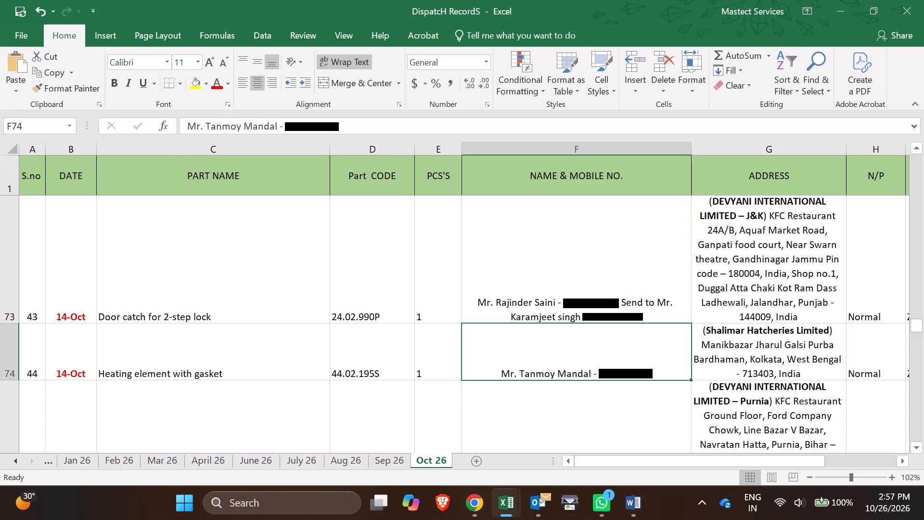
Switch from the dispatch workbook to the proforma invoice open in WhatsApp.
key("alt+Tab")
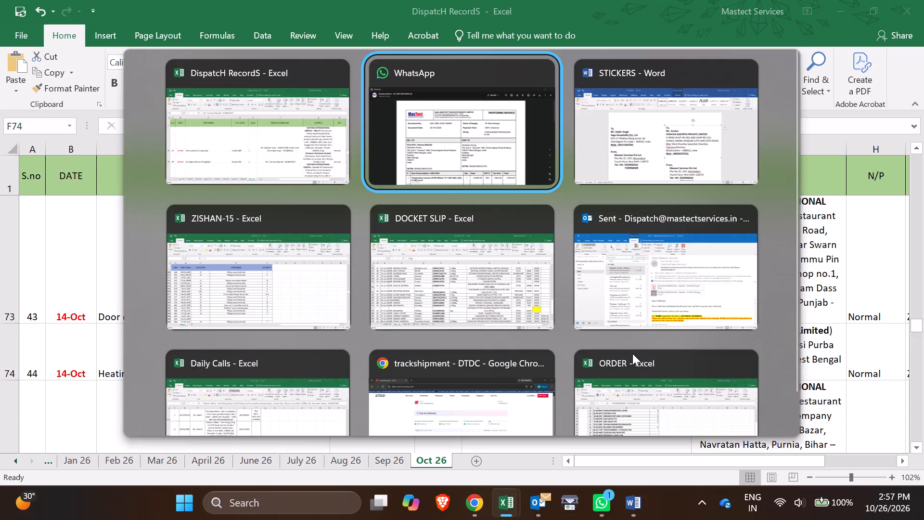
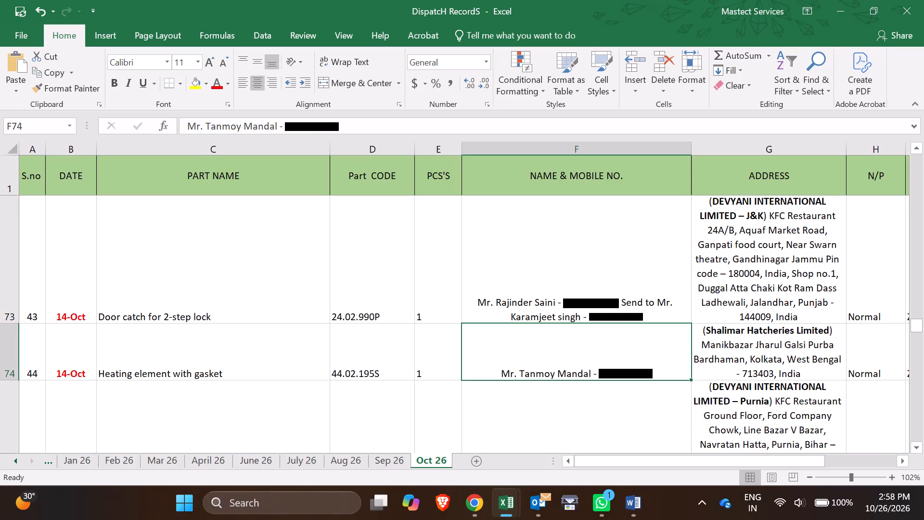
Check the address in the 14-Oct Shalimar Hatcheries Limited dispatch entry for the heating element with gasket.
key("Right")
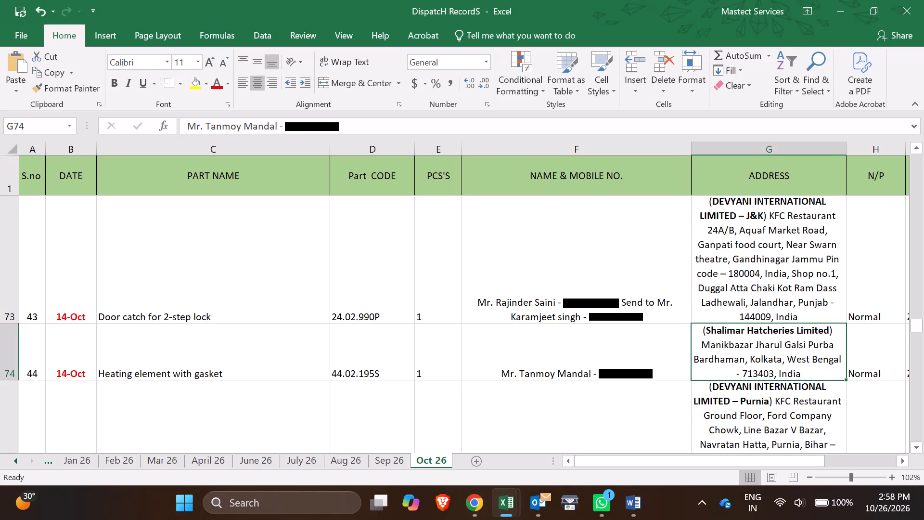
Search the Oct 26 sheet for "shalimar" and go through the matching dispatch entries, finishing at the 14-Oct heating element row.
key("Up")
key("Up")
key("Up")
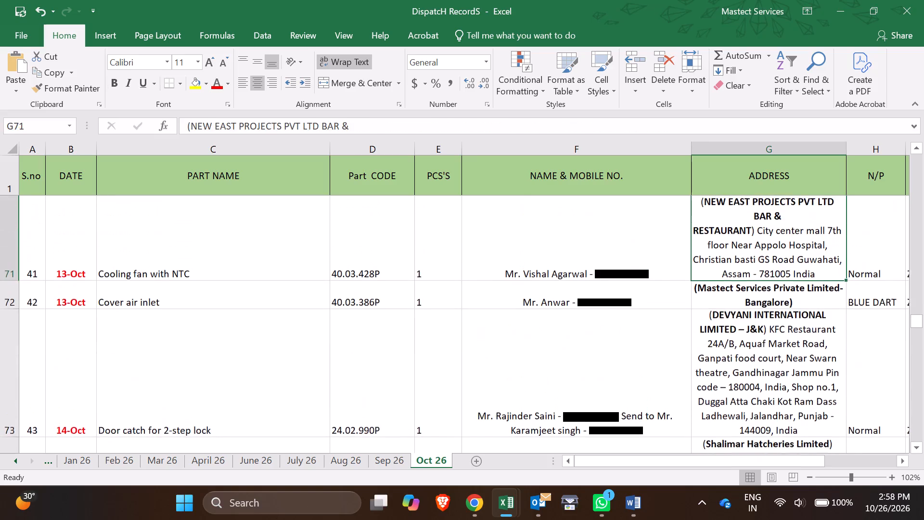
key("Up")
key("Down")
key("Down")
key("Down")
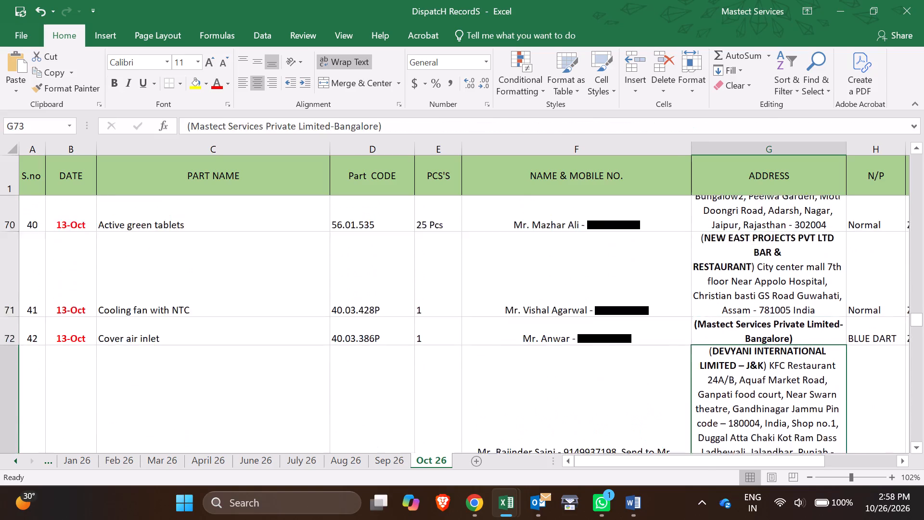
key("ctrl+f")
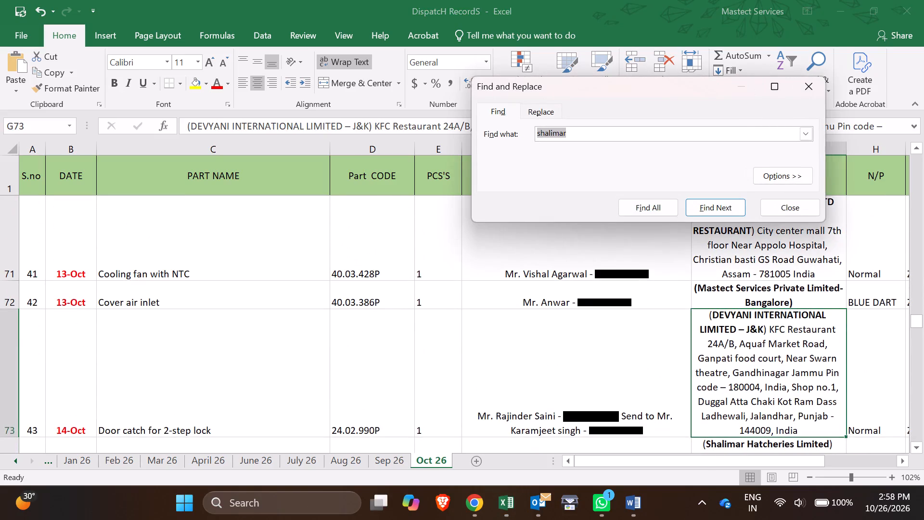
key("Return")
key("Return")
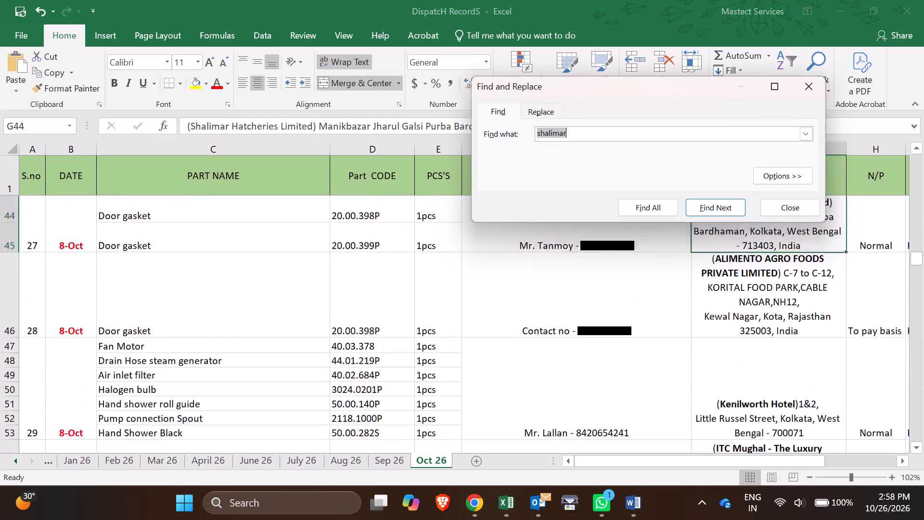
key("Return")
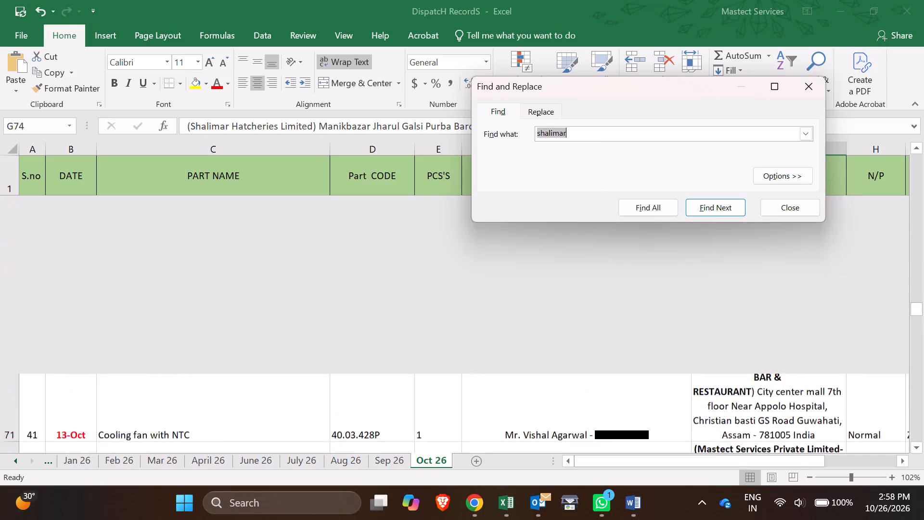
key("Return")
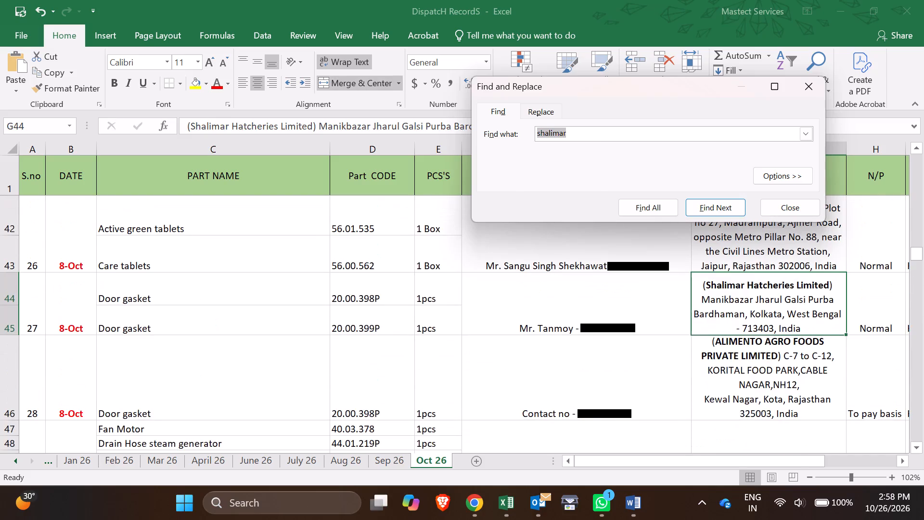
key("Return")
key("Return")
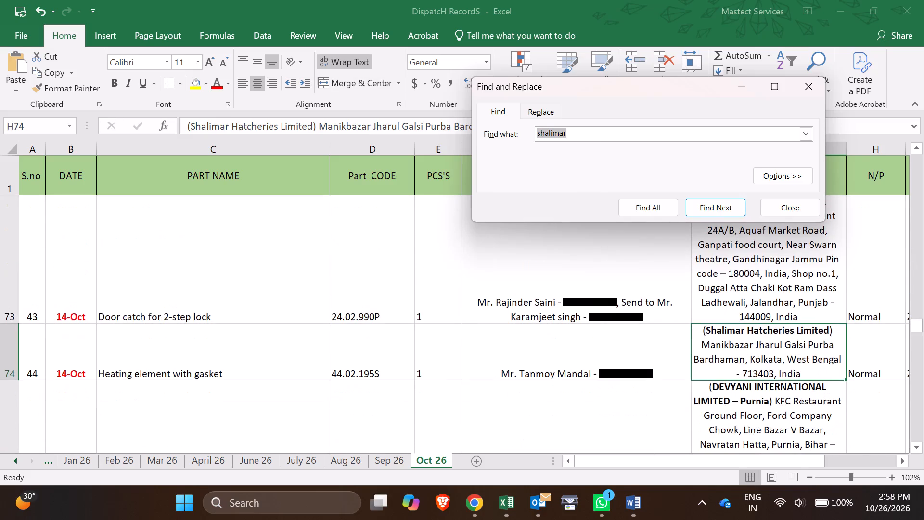
key("Return")
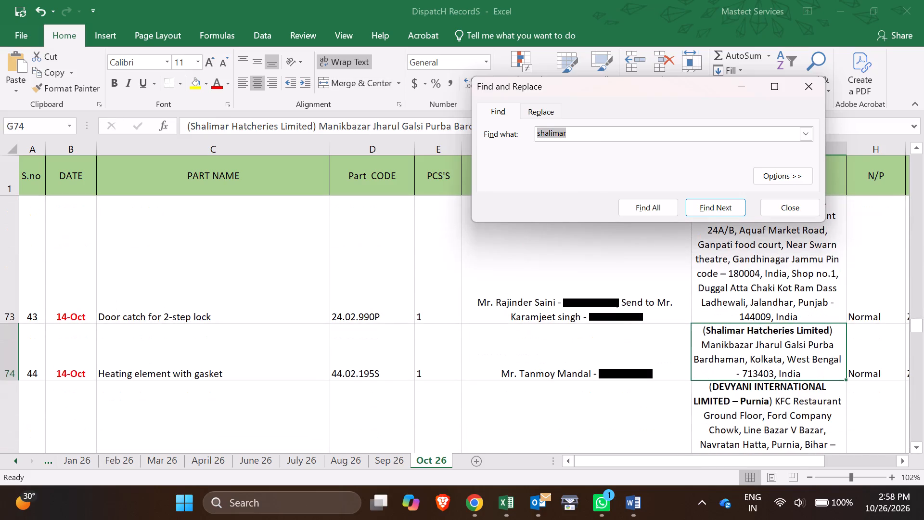
left_click(808, 88)
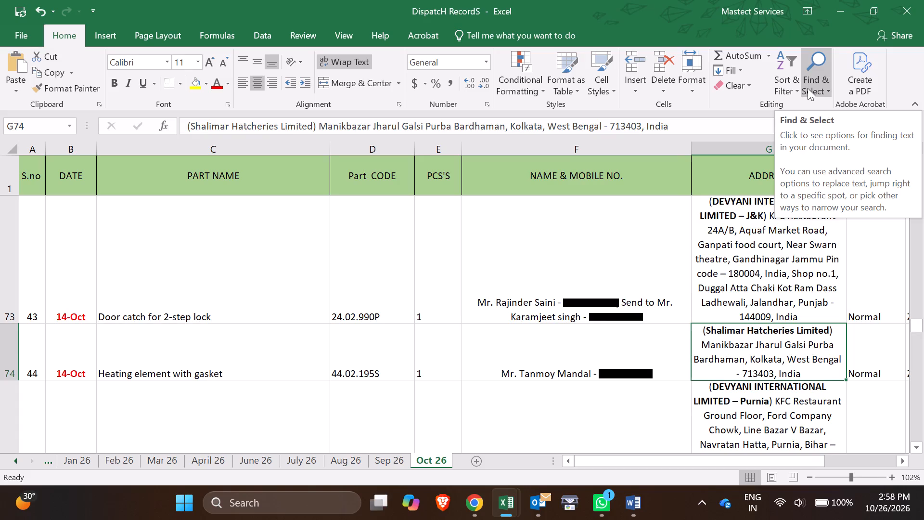
Replace the company name on the Vinayak Aashrya sticker in Word with "Shalimar Hatcheries Limited", copied from the 14-Oct address in the dispatch workbook.
key("alt+Tab")
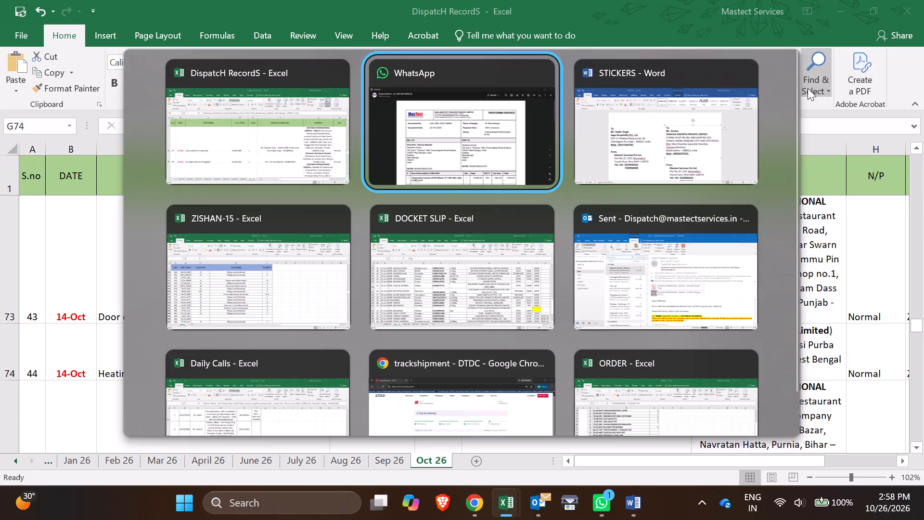
key("alt+Tab")
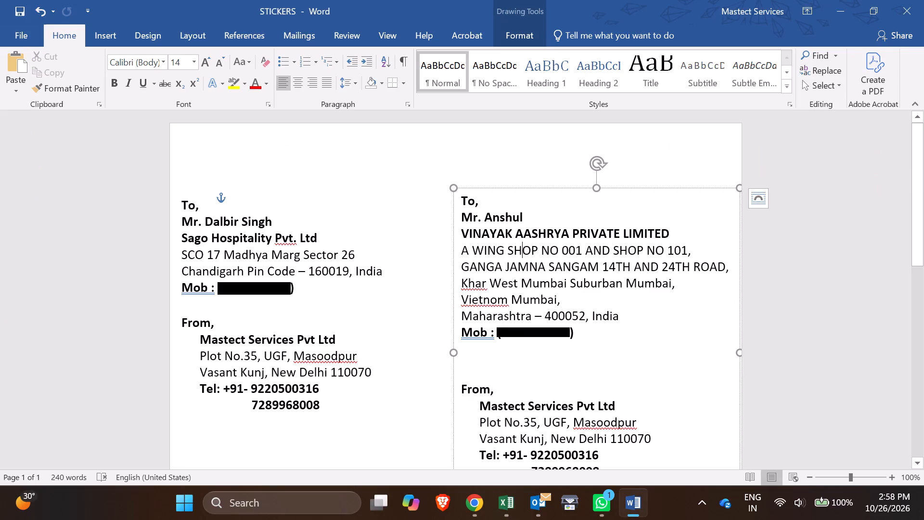
left_click(462, 221)
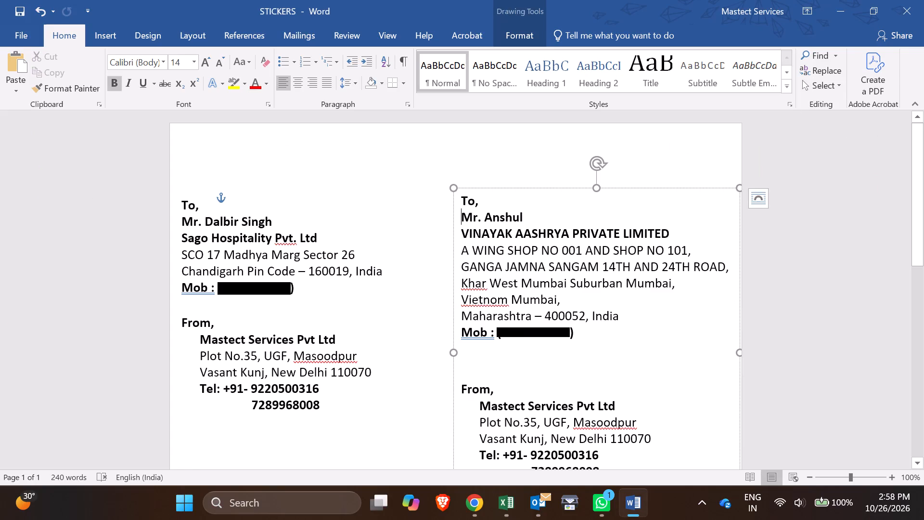
key("alt+Tab")
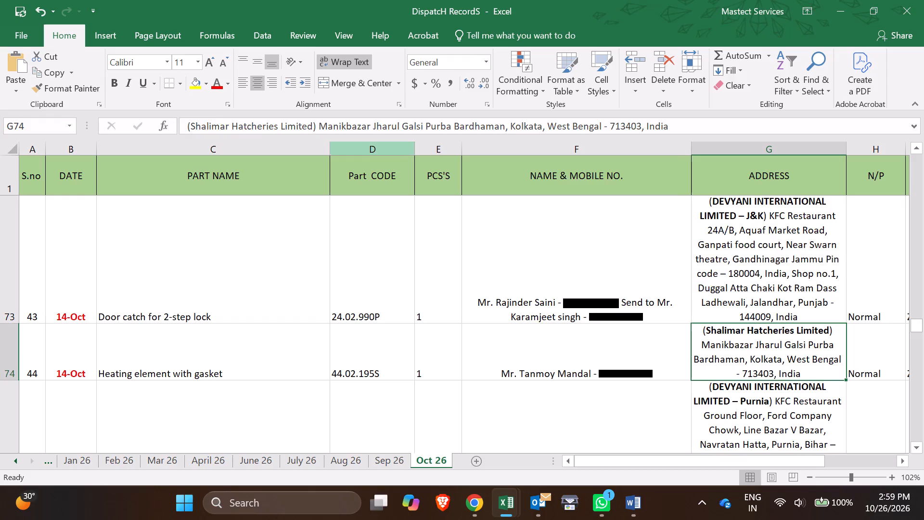
left_click(190, 126)
key("shift+Right")
key("shift+Right")
key("shift+Right")
key("shift+Right")
key("shift+Right")
key("shift+Right")
key("shift+Right")
key("shift+Right")
key("shift+Right")
key("shift+Right")
key("shift+Right")
key("shift+Right")
key("shift+Right")
key("shift+Right")
key("shift+Right")
key("shift+Right")
key("shift+Right")
key("shift+Right")
key("shift+Right")
key("shift+Right")
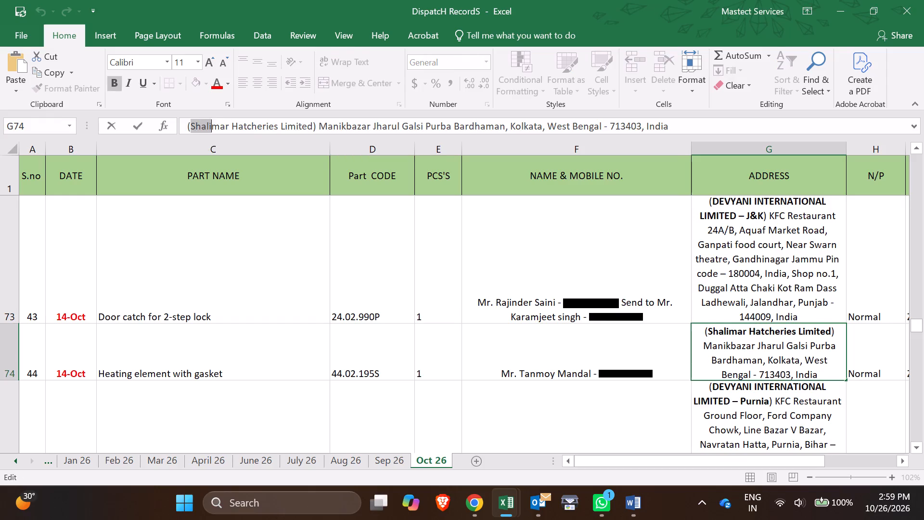
key("shift+Left")
key("shift+Left")
key("shift+Right")
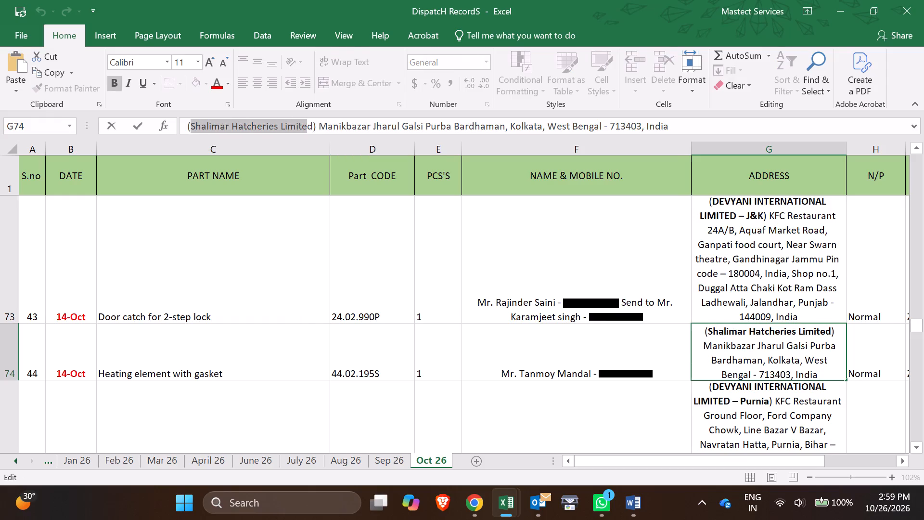
key("ctrl+c")
key("alt+Tab")
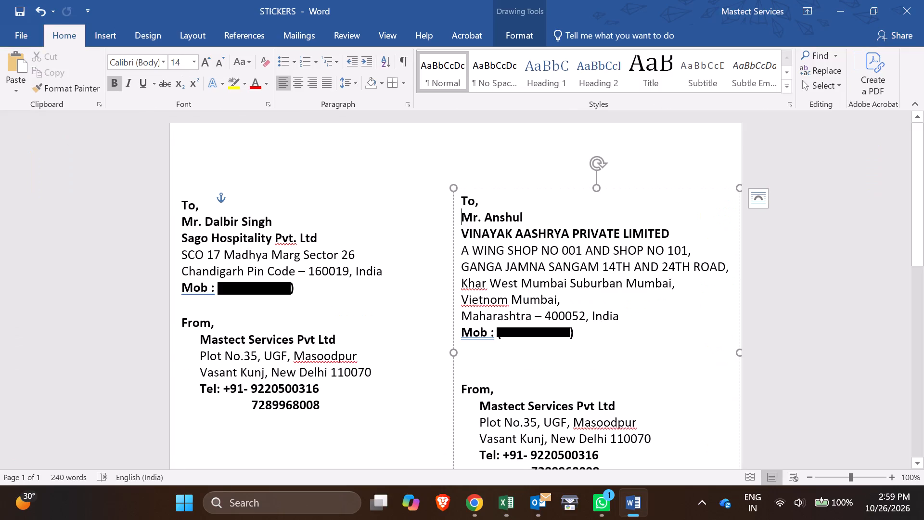
key("Down")
key("shift+Down")
key("shift+Left")
key("ctrl+v")
key("alt+Tab")
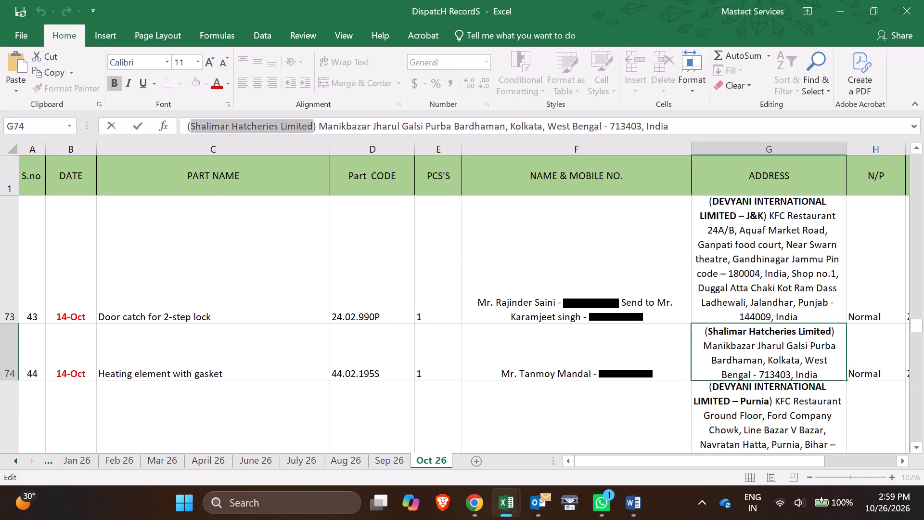
left_click(319, 127)
key("shift+Right")
key("shift+Right")
key("shift+Right")
key("shift+Right")
key("shift+Right")
key("shift+Right")
key("shift+Right")
key("shift+Right")
key("shift+Right")
key("shift+Right")
key("shift+Right")
key("shift+Right")
key("shift+Right")
key("shift+Right")
key("shift+Right")
key("shift+Right")
key("shift+Right")
key("shift+Right")
key("shift+Right")
key("shift+Right")
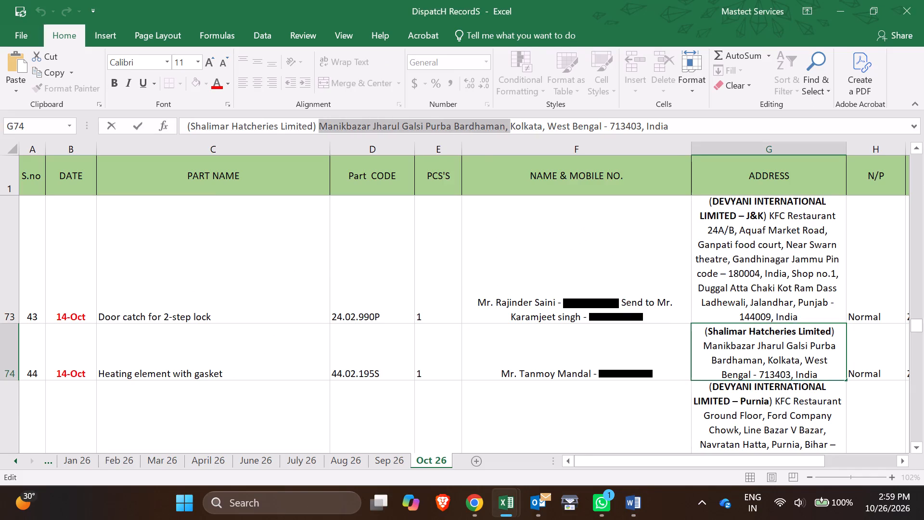
key("shift+Left")
key("ctrl+c")
key("alt+Tab")
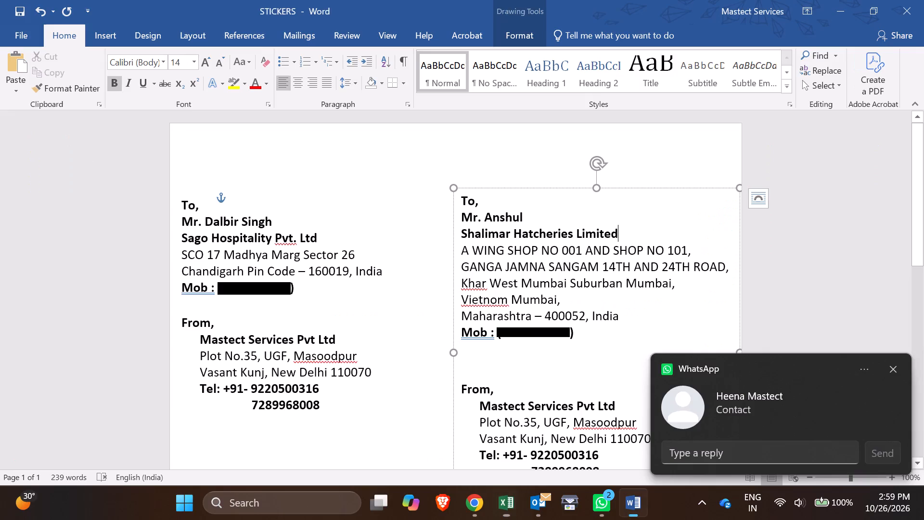
left_click(460, 251)
key("shift+Down")
key("shift+Down")
key("shift+Down")
key("shift+Down")
key("shift+Down")
key("shift+Left")
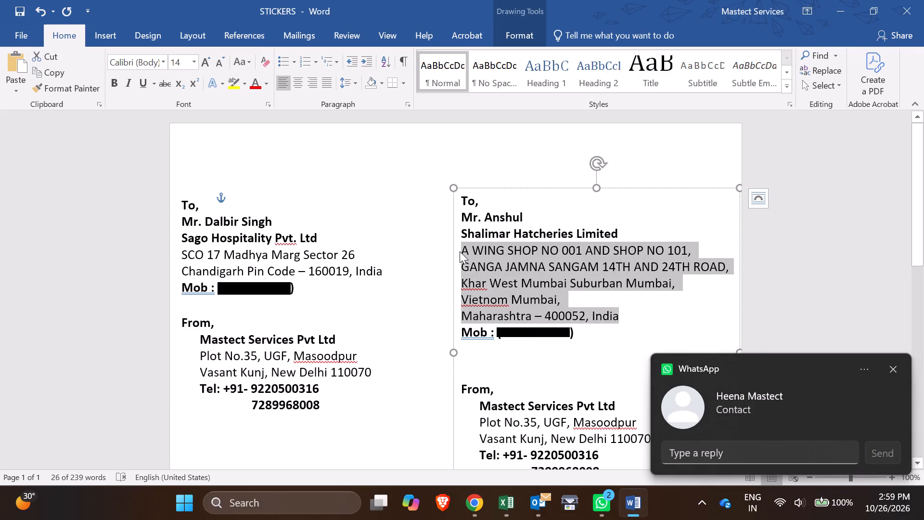
key("BackSpace")
key("ctrl+v")
key("Down")
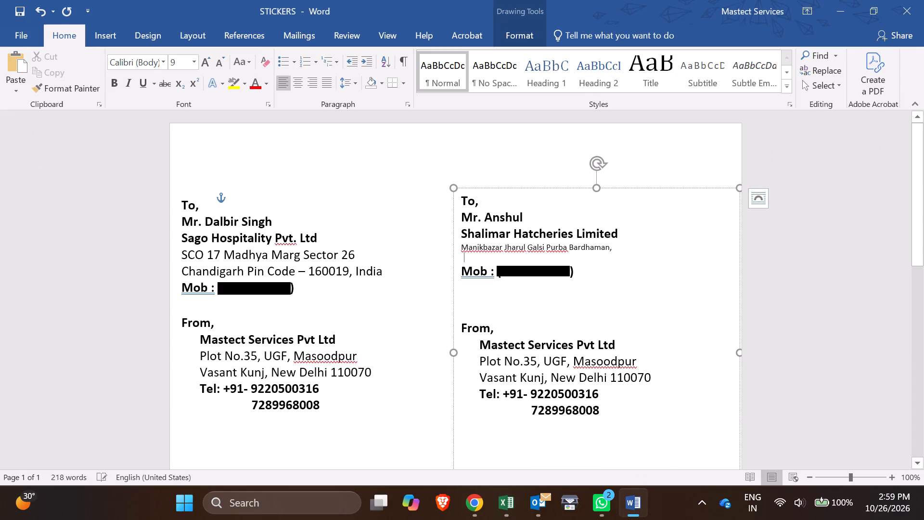
Return from the Word stickers to the Shalimar Hatcheries address in the dispatch workbook.
key("alt+Tab")
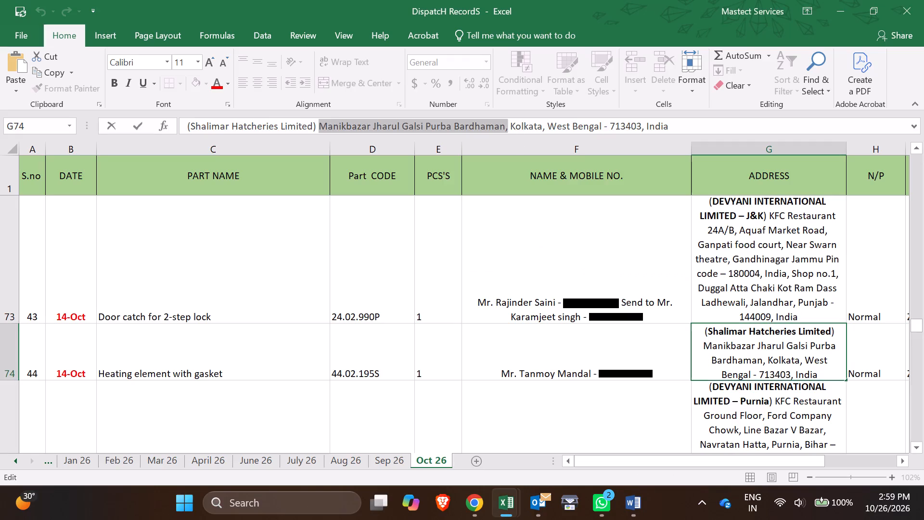
Select the last part of the Shalimar Hatcheries Limited address in the 14-Oct entry, from the city name through the country.
left_click(514, 131)
key("Left")
key("shift+Right")
key("shift+Right")
key("shift+Right")
key("shift+Right")
key("shift+Right")
key("shift+Right")
key("shift+Right")
key("shift+Right")
key("shift+Right")
key("shift+Right")
key("shift+Right")
key("shift+Right")
key("shift+Right")
key("shift+Right")
key("shift+Right")
key("shift+Right")
key("shift+Right")
key("shift+Right")
key("shift+Right")
key("shift+Right")
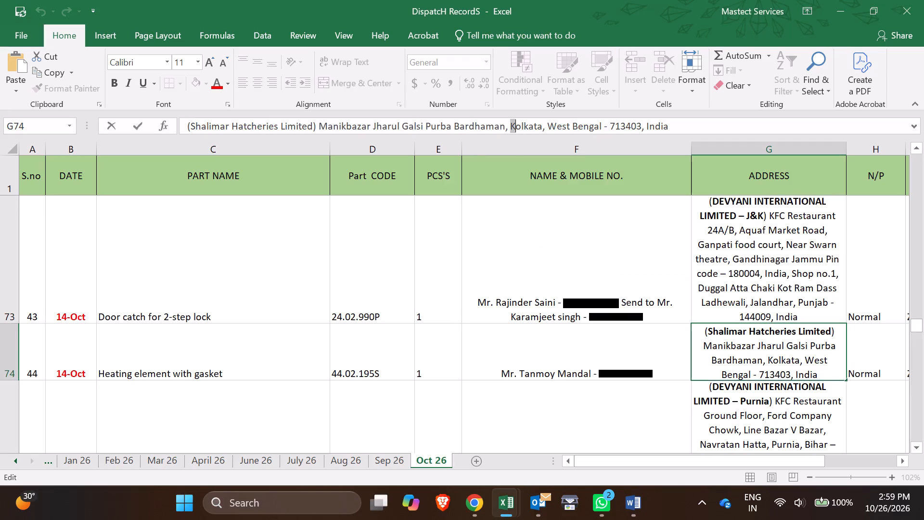
key("shift+Right")
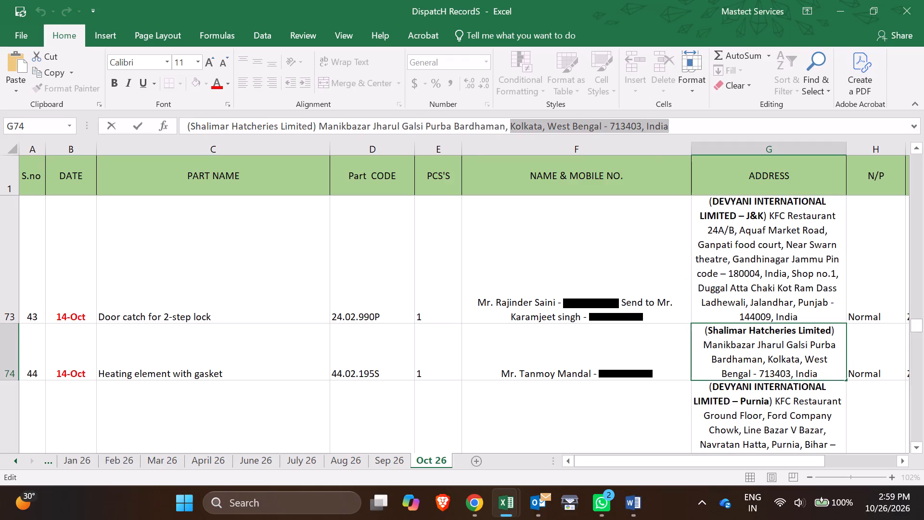
Copy the selected city-to-country part of the address into the Shalimar Hatcheries sticker in Word and save the document.
key("ctrl+c")
key("alt+Tab")
key("ctrl+v")
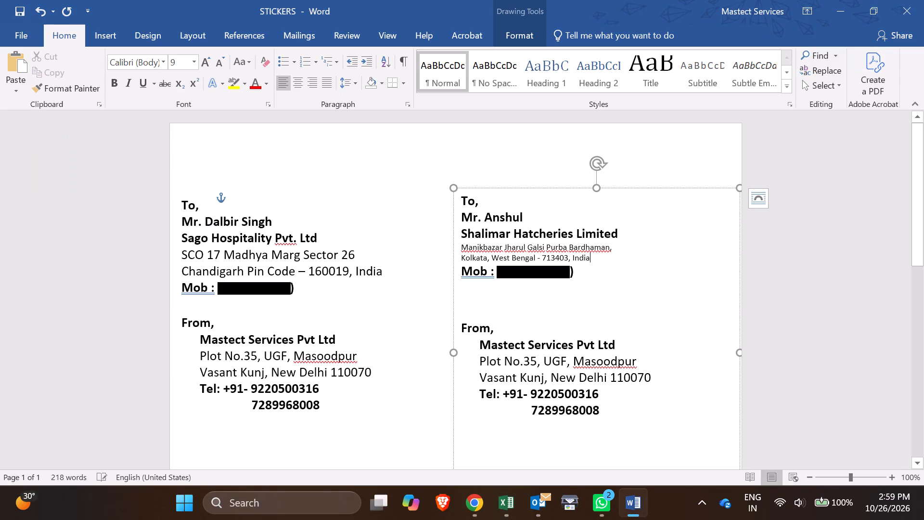
key("ctrl+s")
Enlarge both address lines on the Shalimar Hatcheries sticker to font size 14 and save the document.
left_click(460, 247)
key("shift+Down")
key("shift+Left")
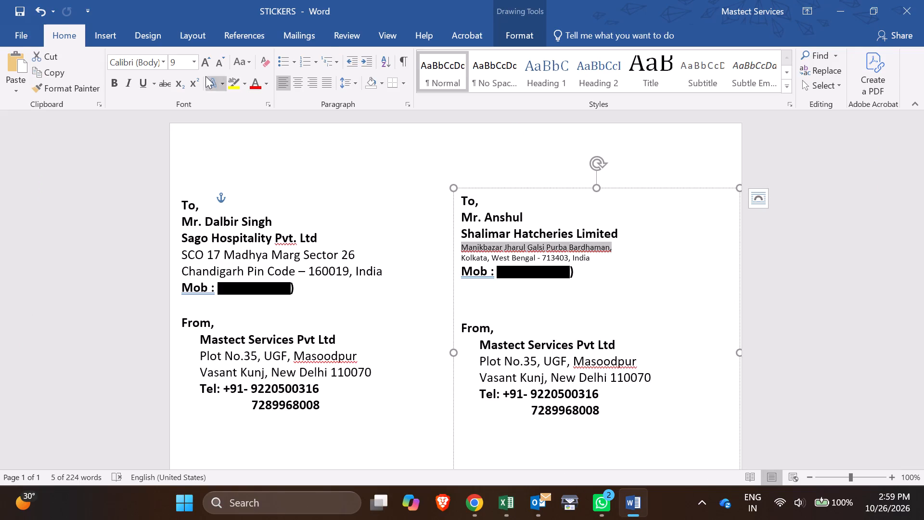
triple_click(201, 62)
left_click(201, 62)
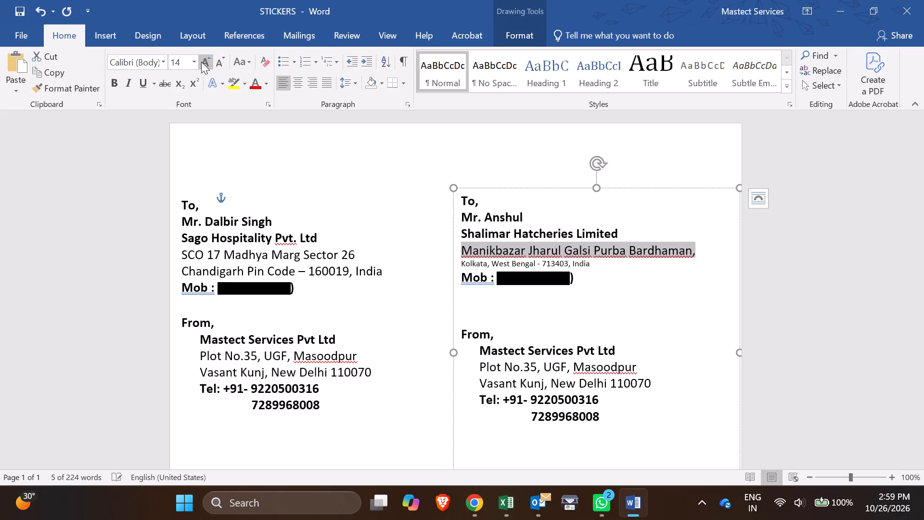
left_click(463, 267)
key("Left")
key("shift+Down")
key("shift+Left")
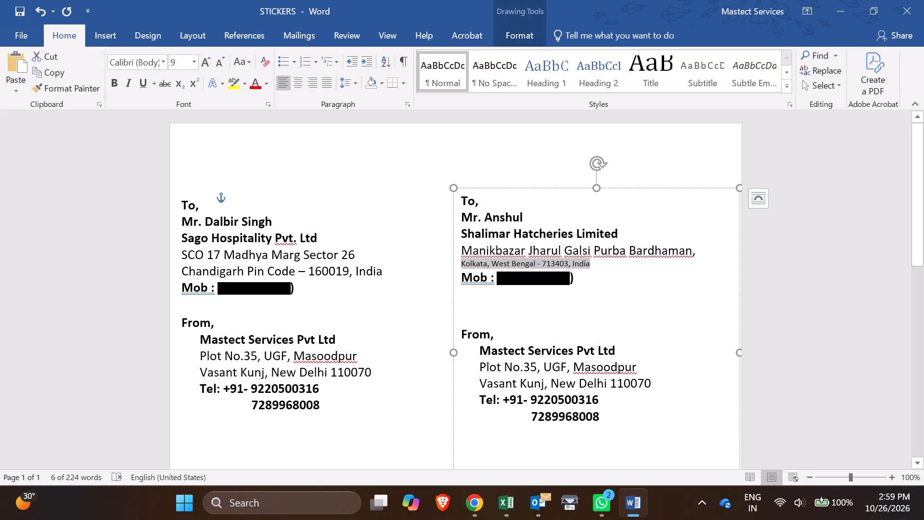
triple_click(207, 61)
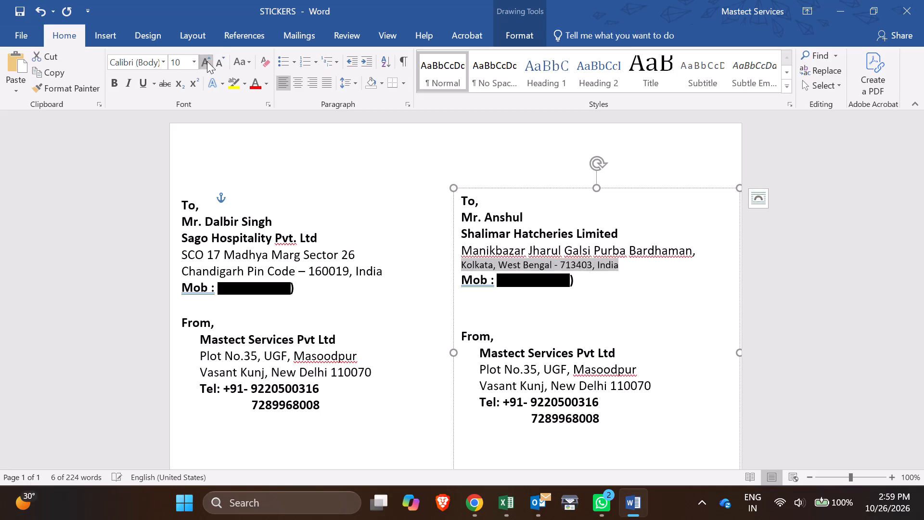
left_click(207, 61)
left_click(555, 268)
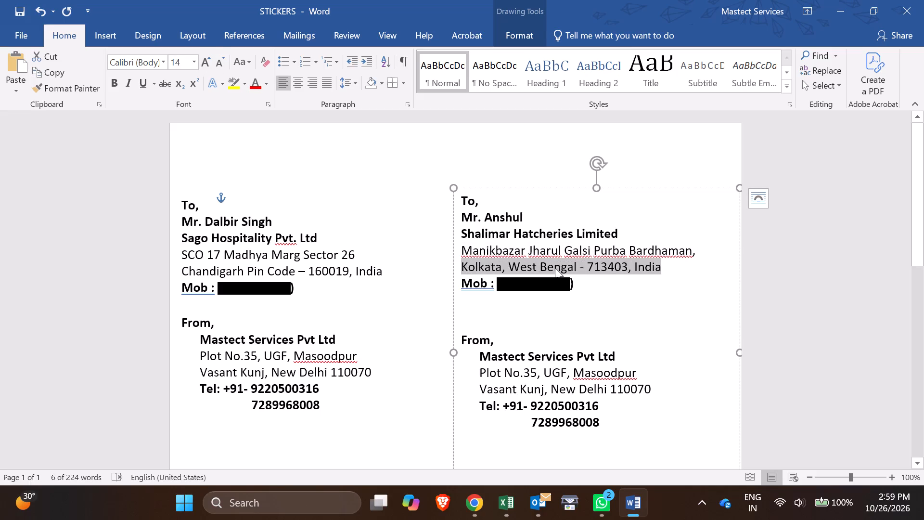
key("ctrl+s")
Replace the sticker's mobile number with the contact number from the 14-Oct Shalimar entry in Excel, and add a slash after it.
key("alt+Tab")
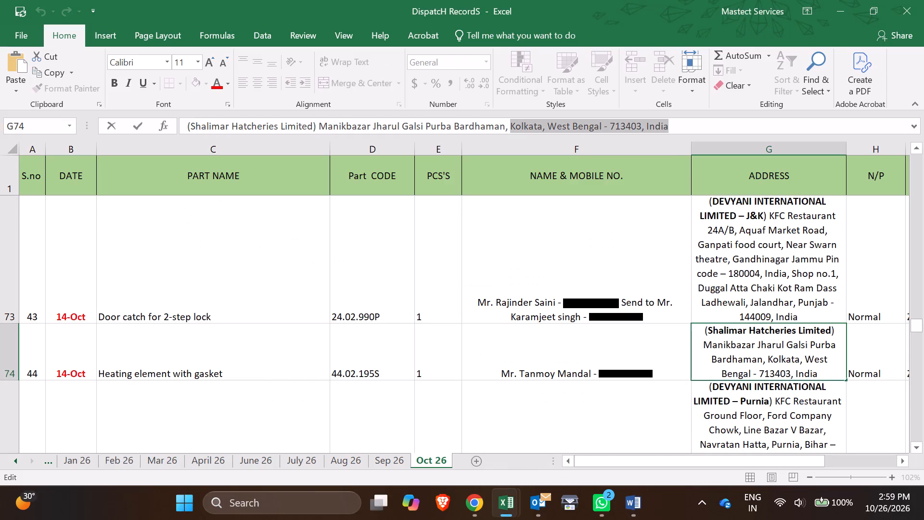
left_click(614, 354)
double_click(306, 126)
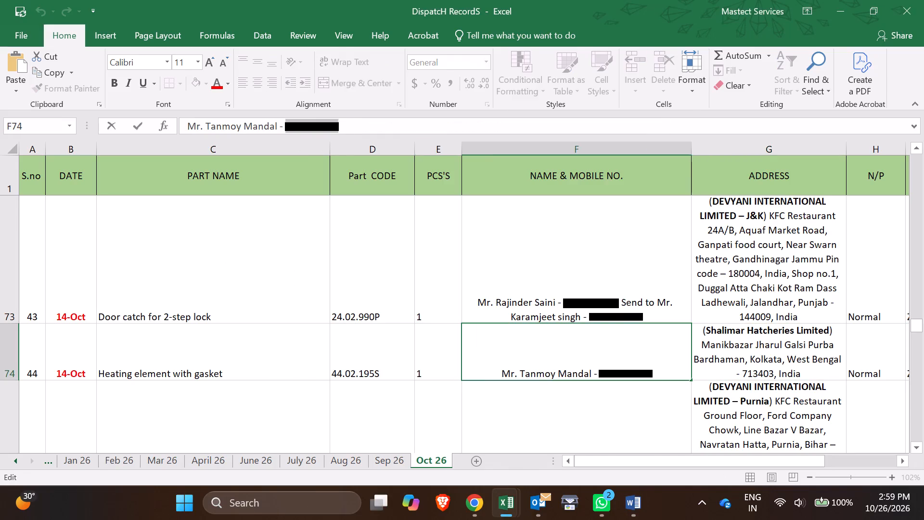
key("ctrl+c")
key("alt+Tab")
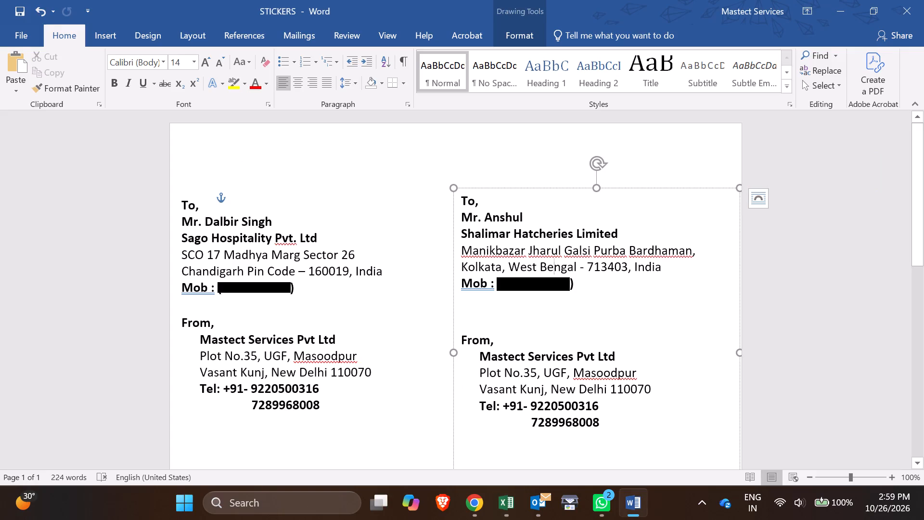
double_click(526, 281)
key("ctrl+v")
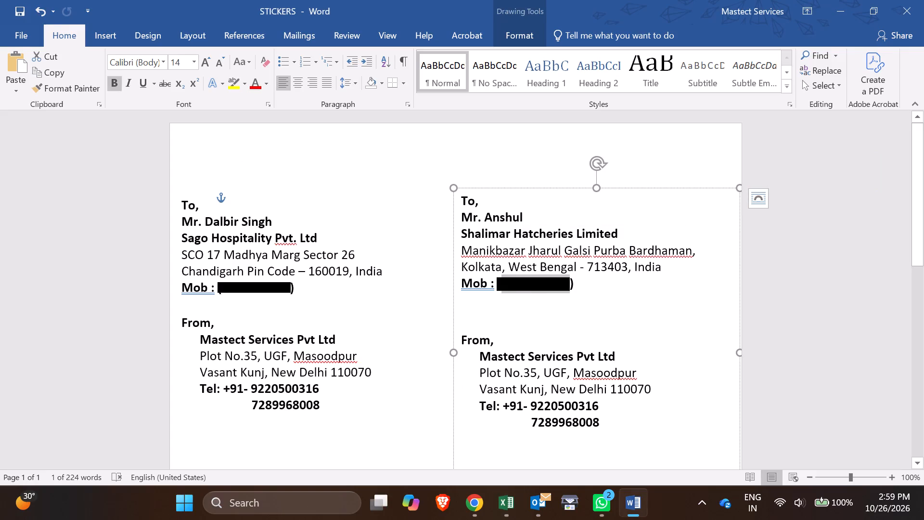
key("alt+Tab")
key("alt+Tab")
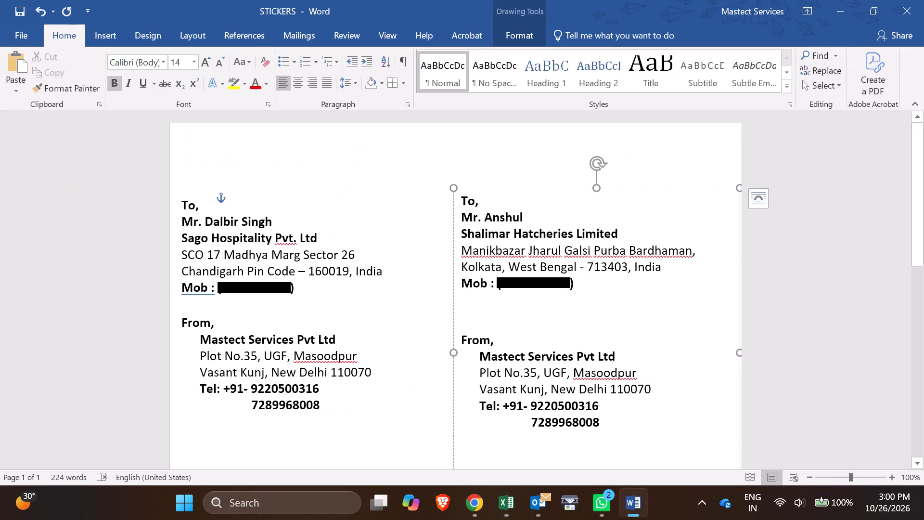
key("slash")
Replace the recipient's name after "Mr." on the Shalimar Hatcheries sticker with the contact name copied from the 14-Oct entry in Excel.
key("alt+Tab")
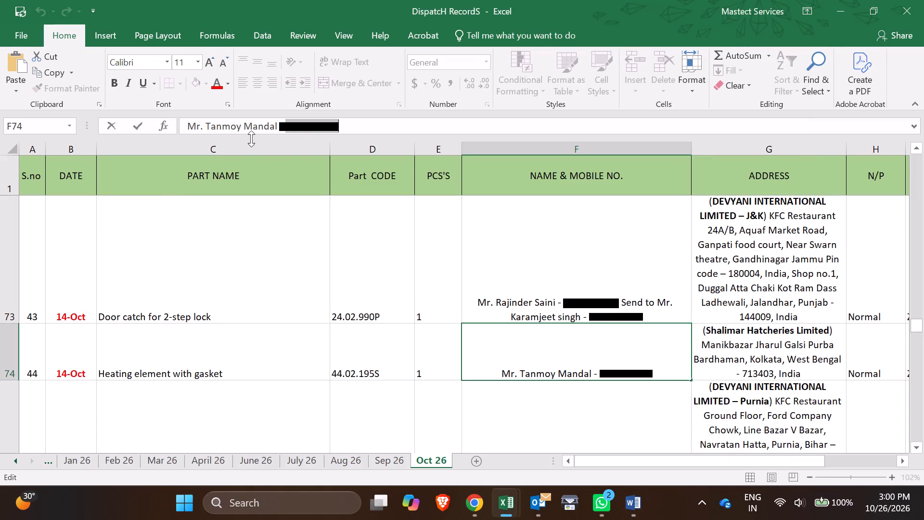
left_click(186, 125)
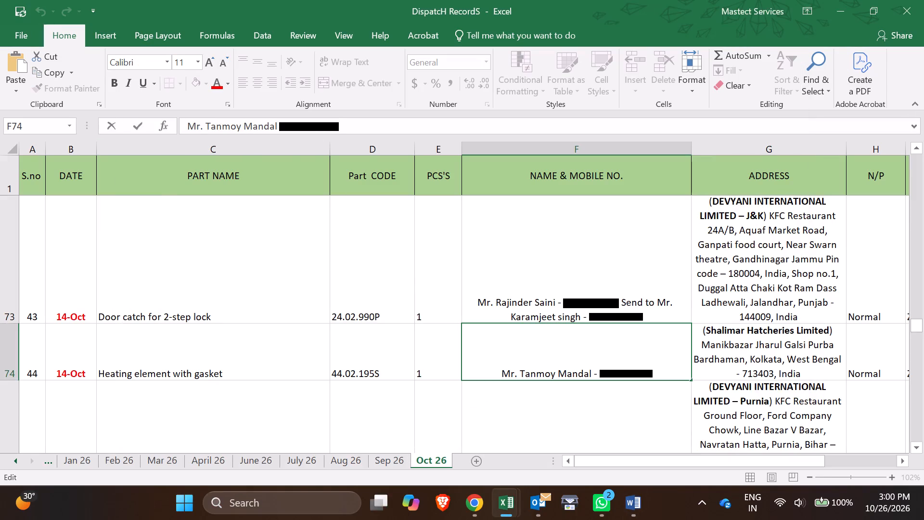
key("Right")
key("Right")
key("Right")
key("Right")
key("Right")
key("Left")
key("shift+Right")
key("shift+Right")
key("shift+Right")
key("shift+Right")
key("shift+Right")
key("shift+Right")
key("shift+Right")
key("shift+Right")
key("shift+Right")
key("shift+Right")
key("shift+Right")
key("shift+Right")
key("shift+Right")
key("ctrl+c")
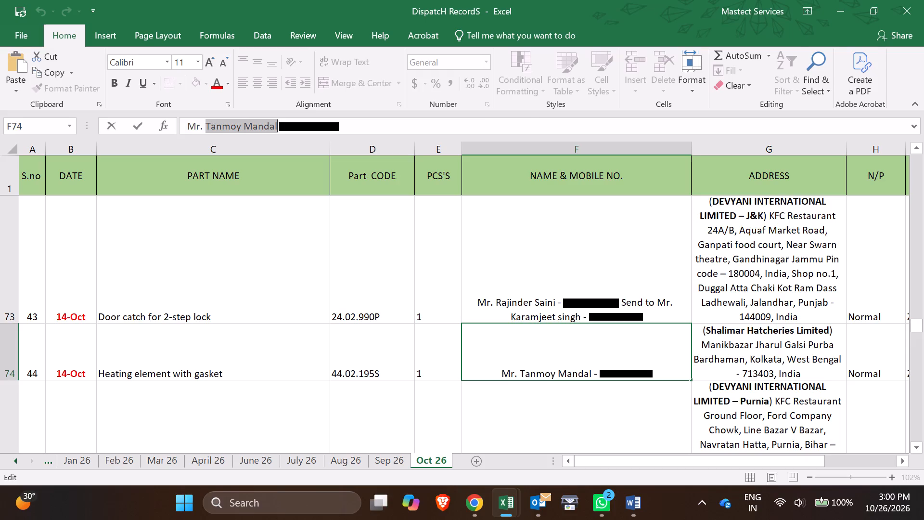
key("alt+Tab")
left_click(527, 213)
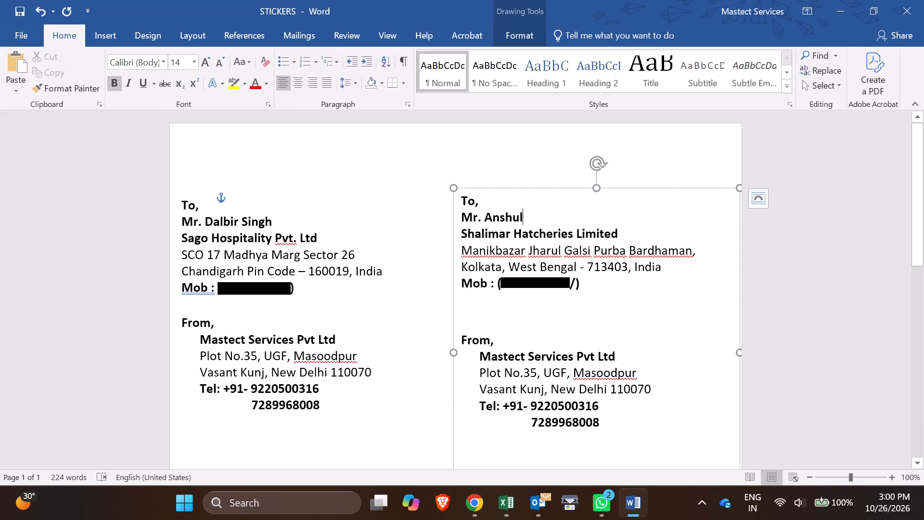
key("BackSpace")
key("BackSpace")
key("BackSpace")
key("BackSpace")
key("BackSpace")
key("BackSpace")
key("ctrl+v")
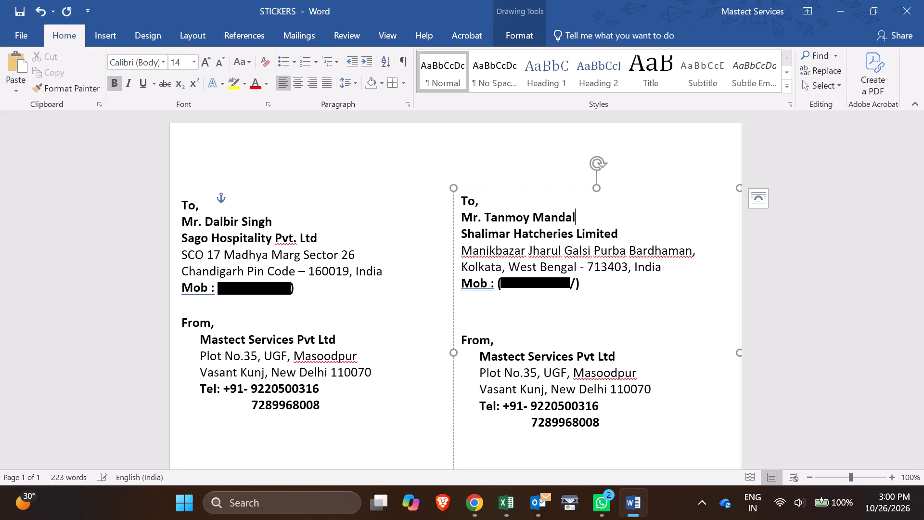
Return to the dispatch workbook in Excel and check the contact and address cells of the 14-Oct Shalimar Hatcheries entry.
key("alt+Tab")
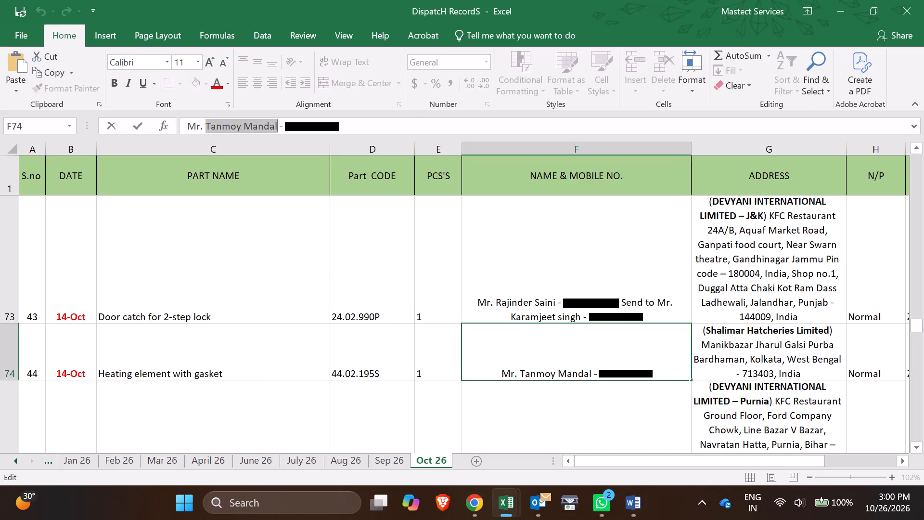
left_click(710, 359)
left_click(646, 358)
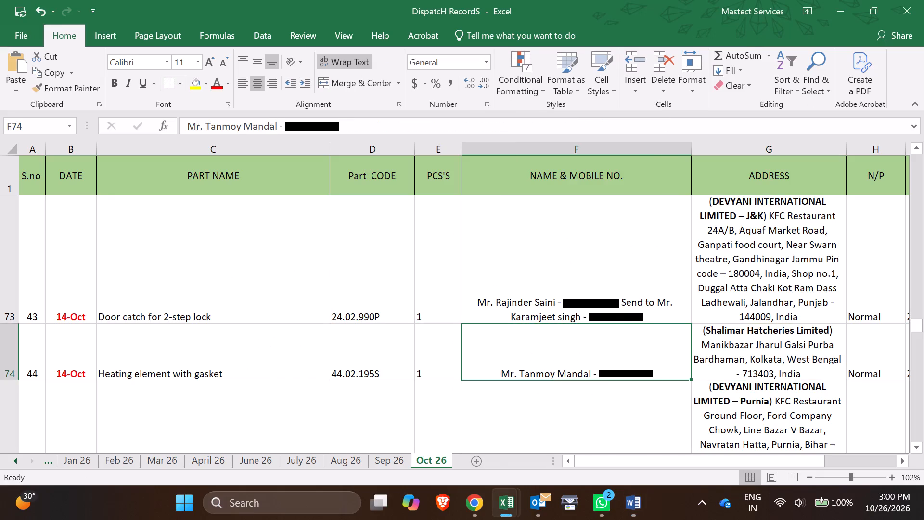
left_click(706, 355)
key("alt+Tab")
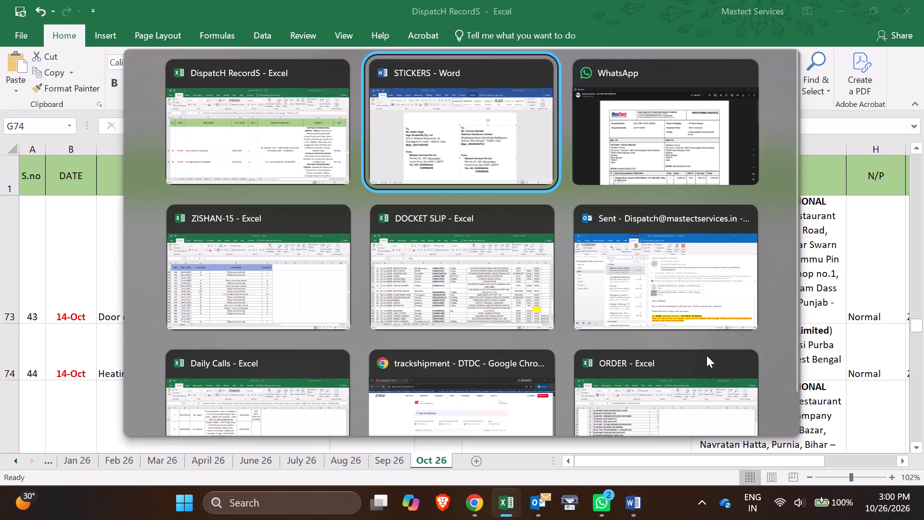
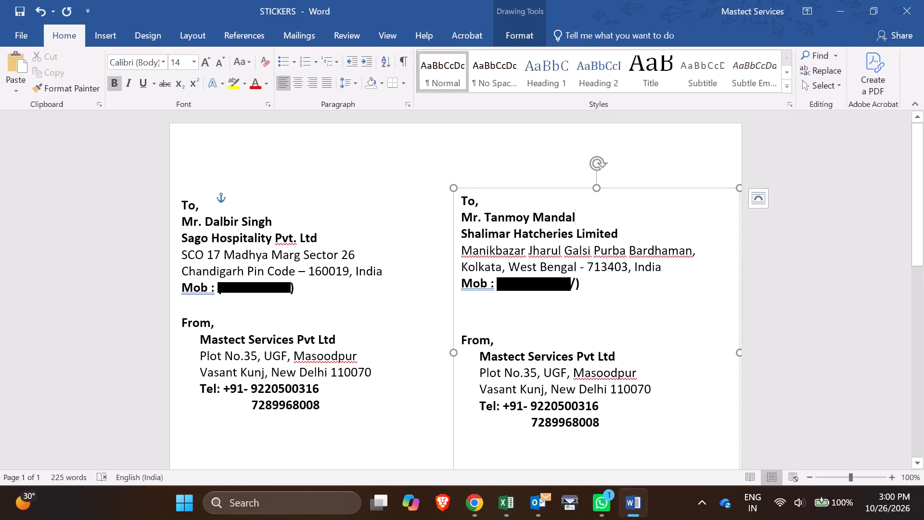
Paste the copied second mobile number after the slash in the Shalimar Hatcheries sticker's Mob line and remove the space inside the number.
left_click(576, 286)
key("ctrl+v")
key("Left")
key("Left")
key("Left")
key("Left")
key("Left")
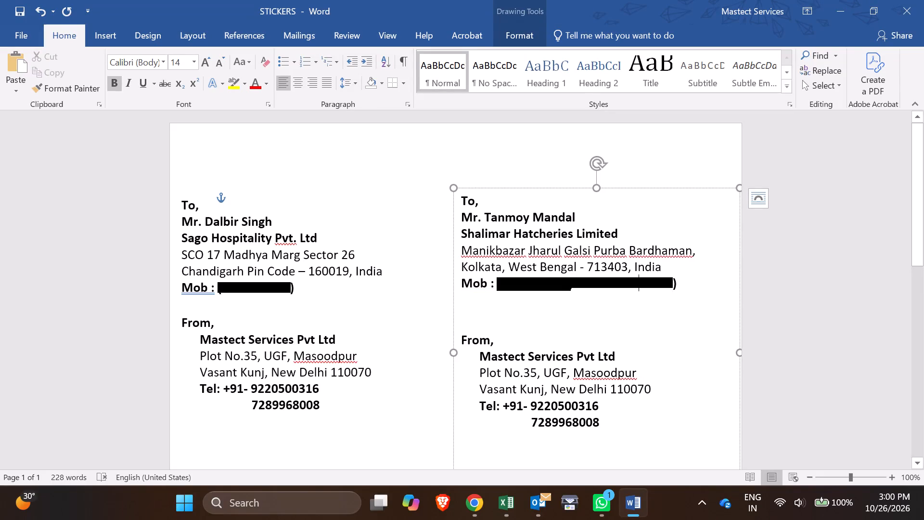
key("Left")
key("Right")
key("BackSpace")
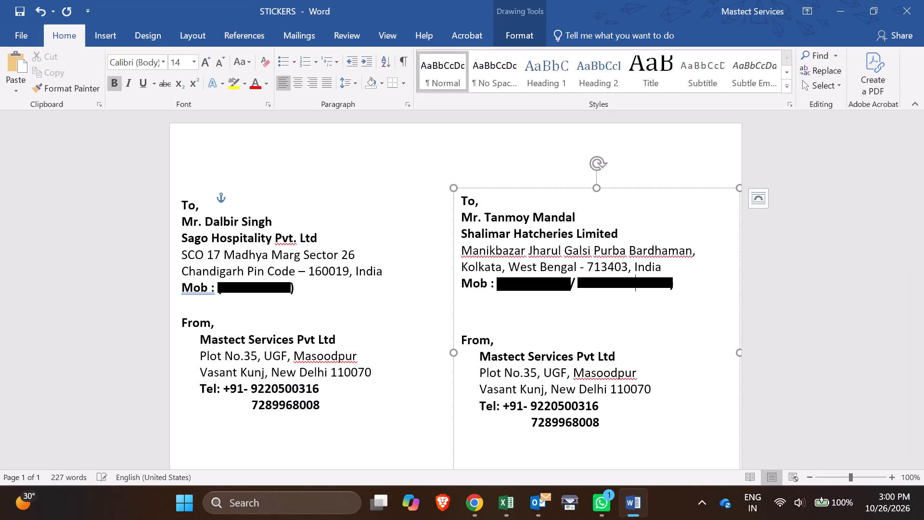
Delete the leading prefix and spacing before the second mobile number so that it directly follows the slash.
key("Left")
key("Left")
key("Left")
key("Left")
key("Left")
key("BackSpace")
key("BackSpace")
key("BackSpace")
key("BackSpace")
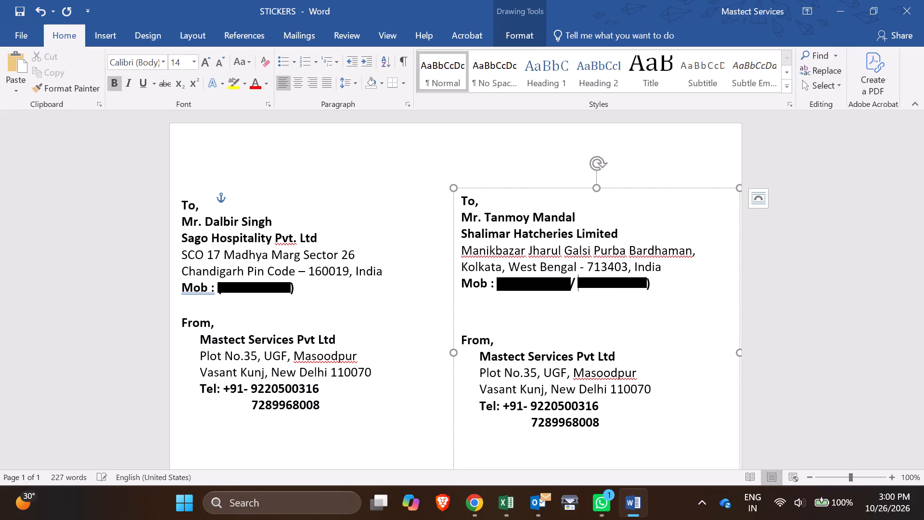
key("BackSpace")
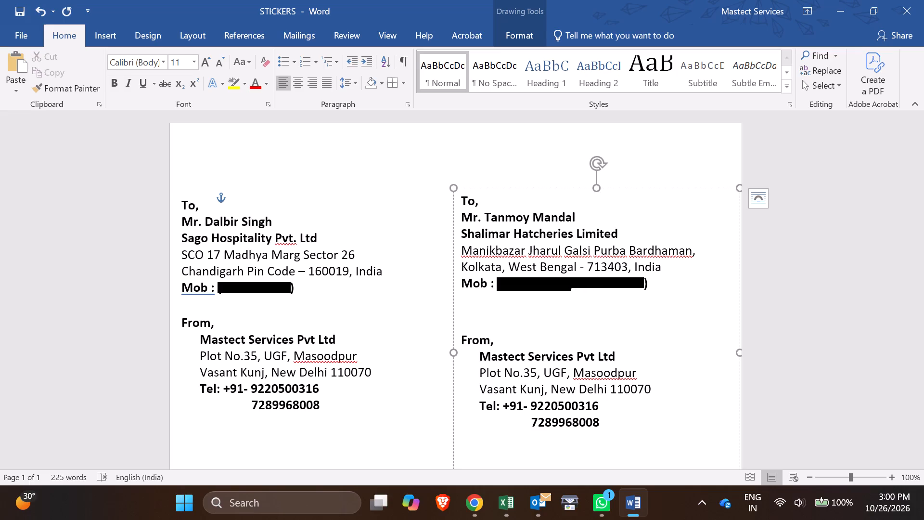
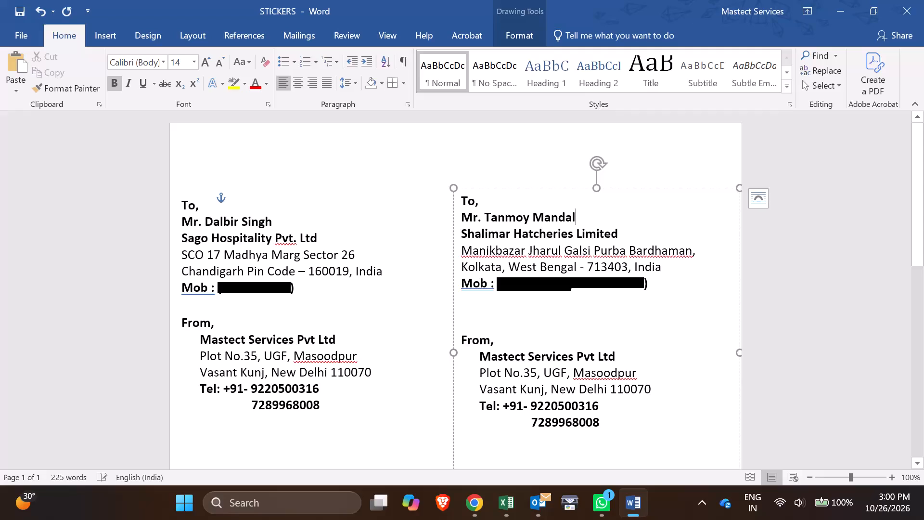
Add the copied second contact name to the Shalimar Hatcheries sticker's recipient line, joined with "&" and prefixed with "Mr.".
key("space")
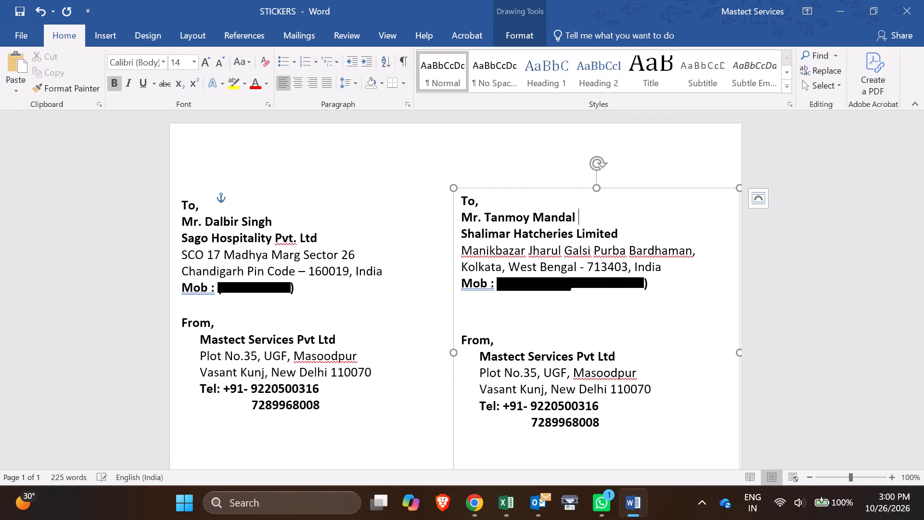
key("shift+ampersand")
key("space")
key("ctrl+v")
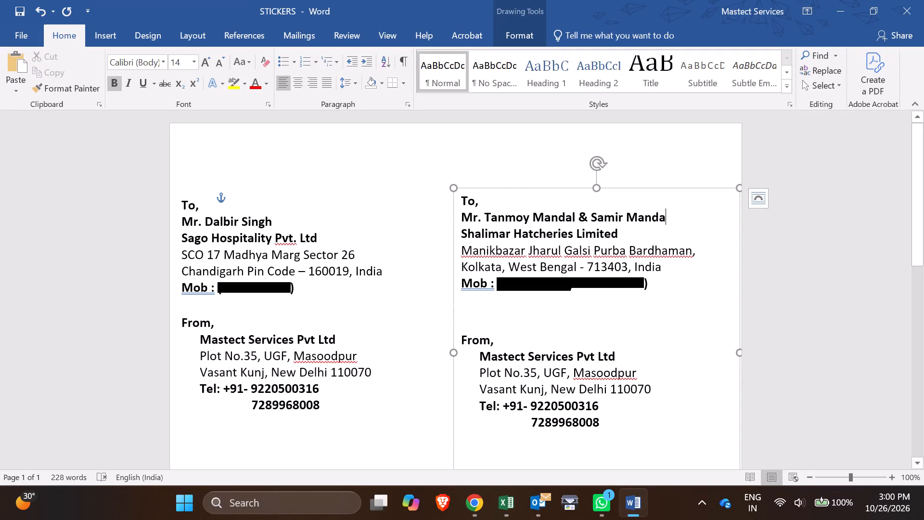
left_click(592, 222)
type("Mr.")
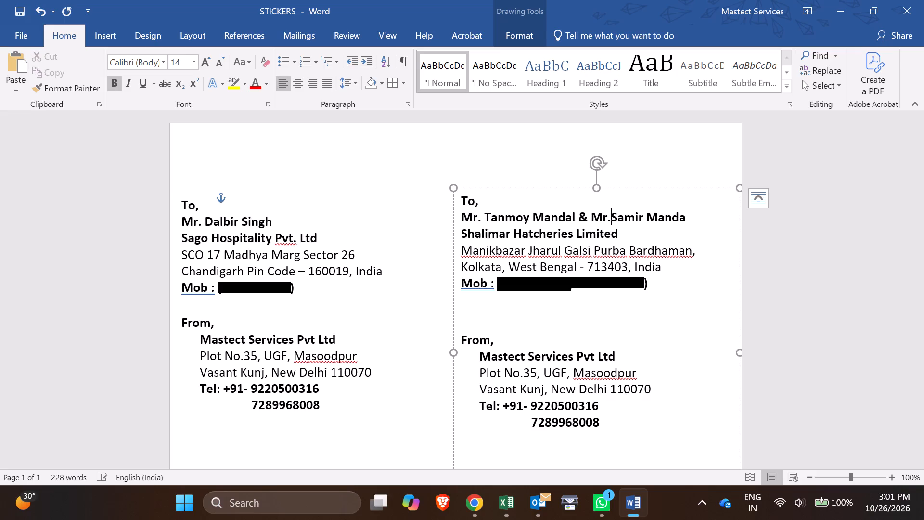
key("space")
scroll(569, 246, "up", 2)
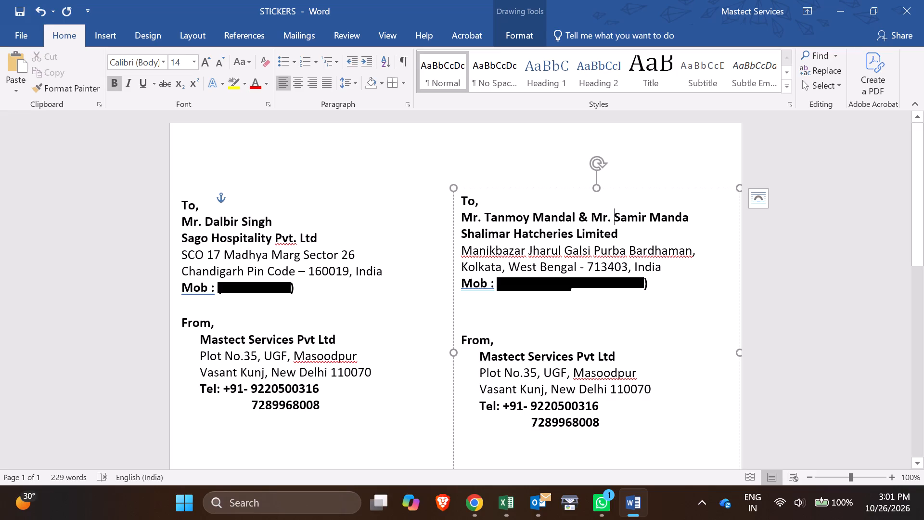
left_click(338, 248)
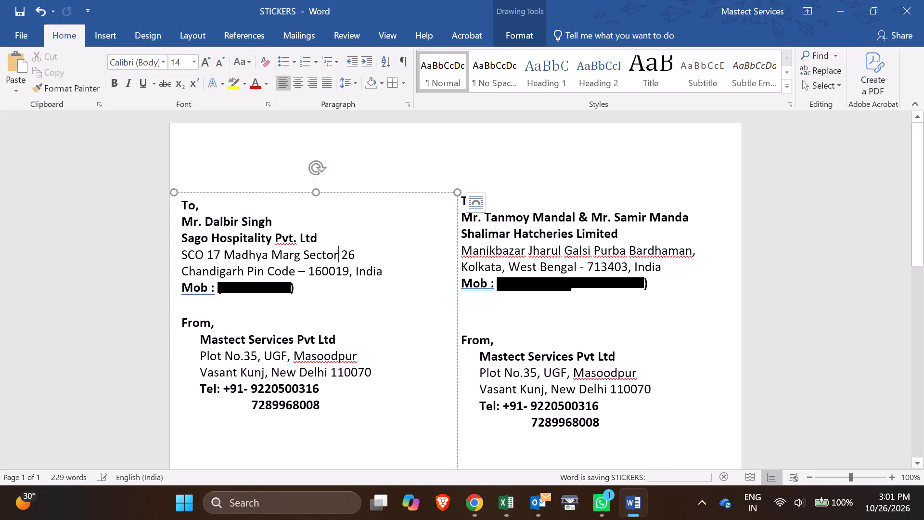
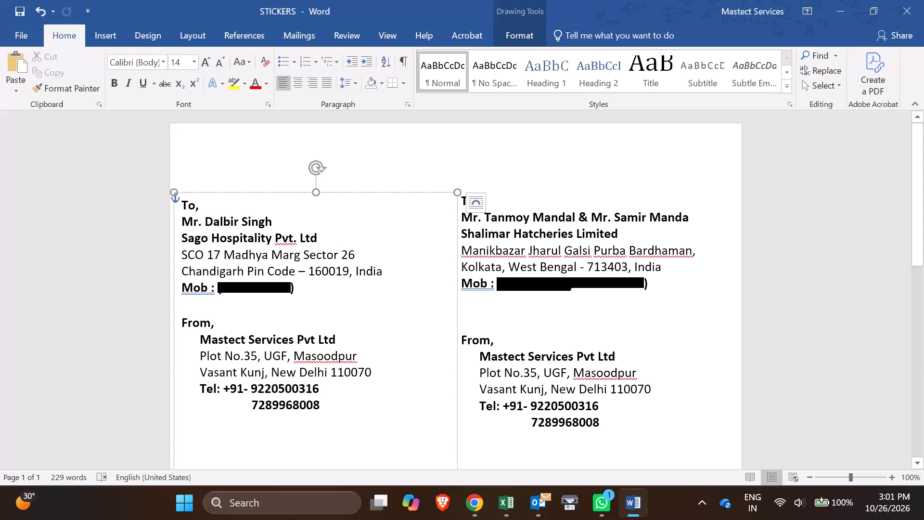
Switch from the address stickers to the dispatch workbook and search the Oct 26 sheet for "kenilworth".
left_click(533, 280)
key("alt+Tab")
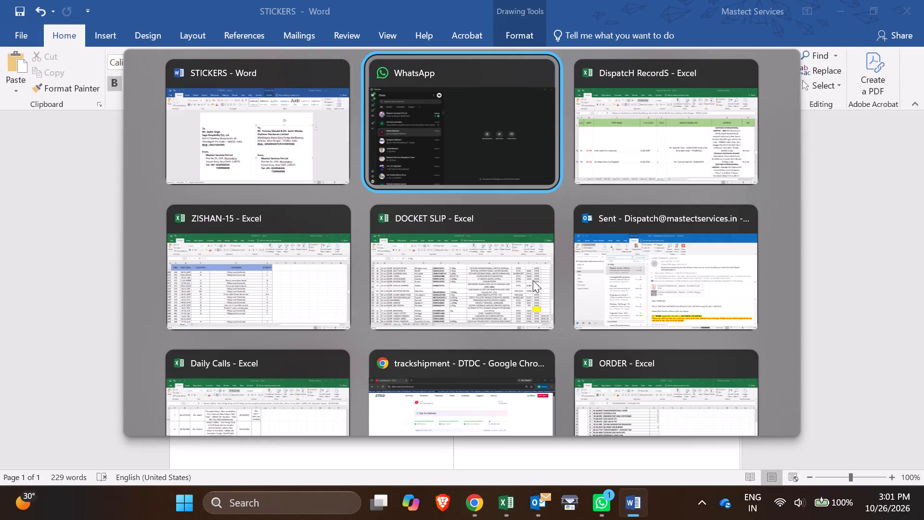
key("alt+Tab")
key("ctrl+f")
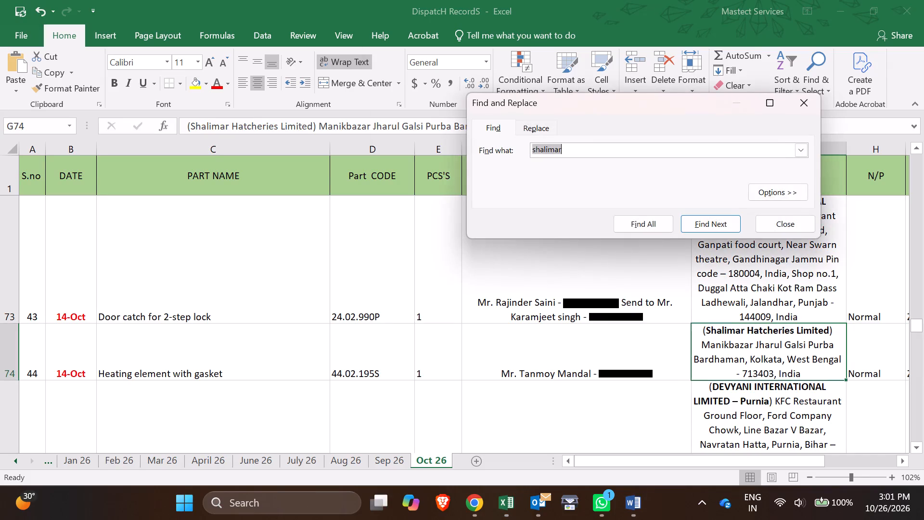
key("BackSpace")
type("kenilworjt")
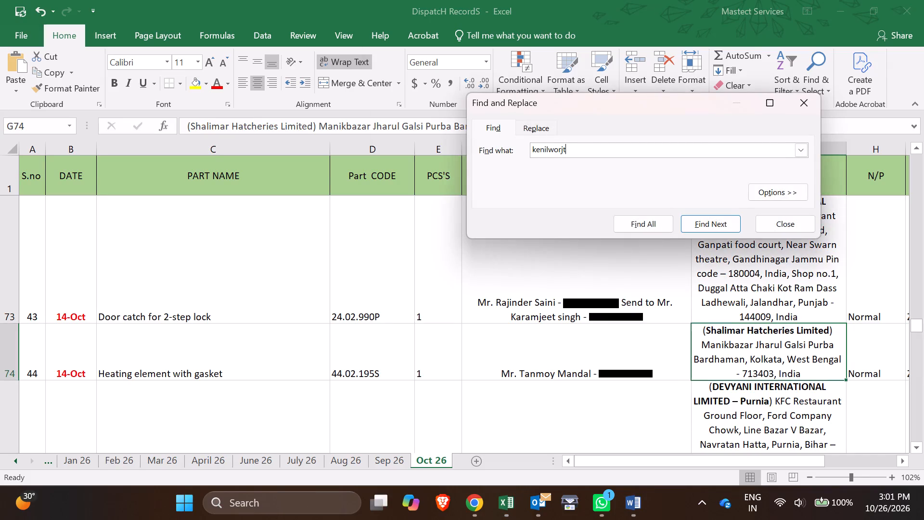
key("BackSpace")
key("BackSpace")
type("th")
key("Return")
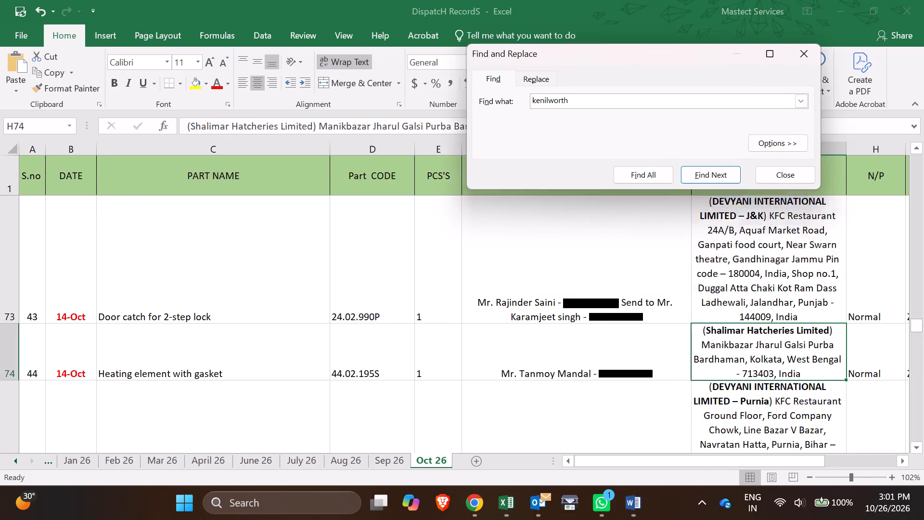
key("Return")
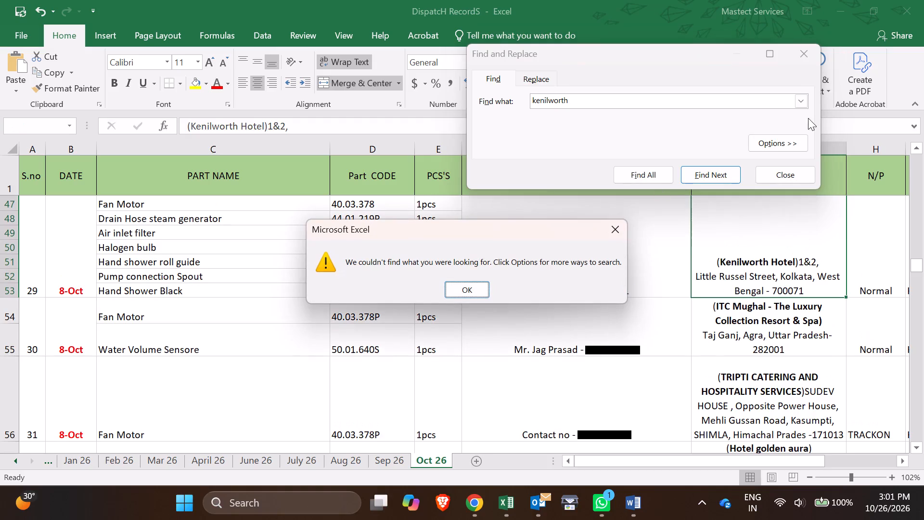
Dismiss the search message and close the search for "kenilworth" in the Oct 26 sheet.
left_click(801, 64)
left_click(801, 60)
key("Return")
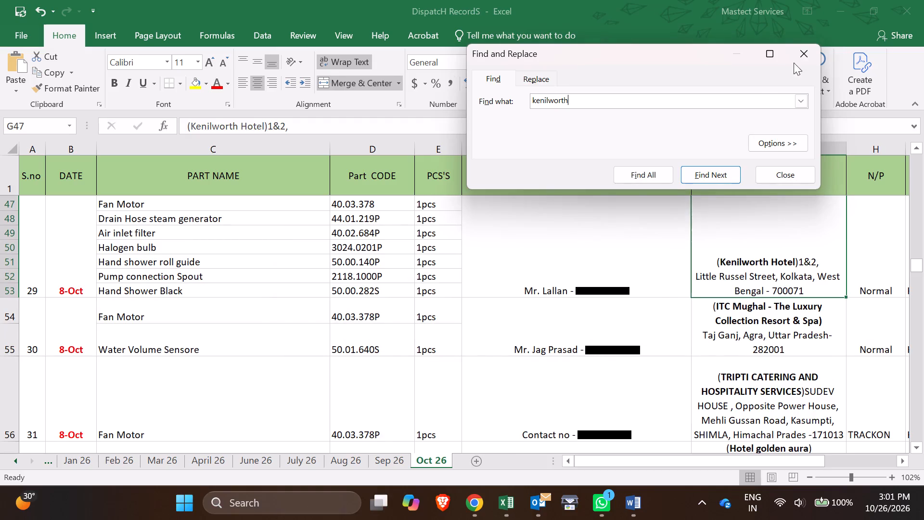
left_click(809, 60)
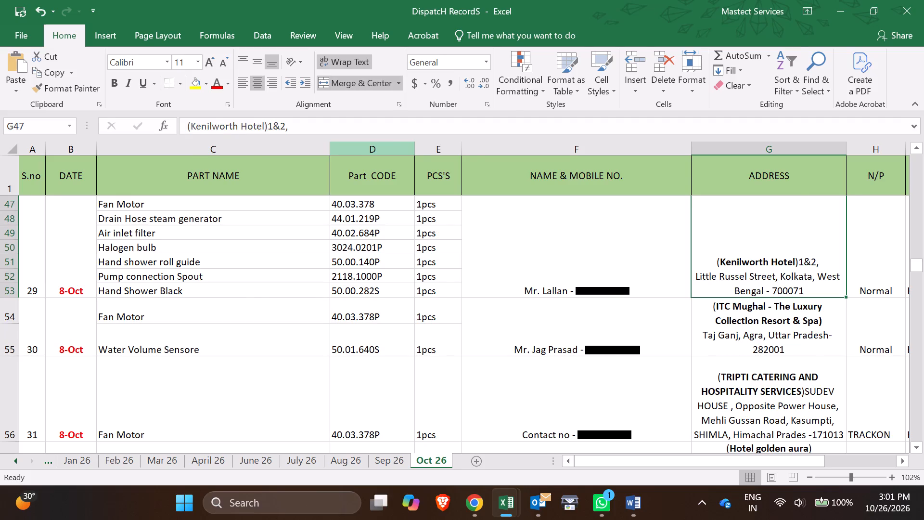
Copy the contact name and mobile number from the 8-Oct Kenilworth Hotel entry in the Oct 26 sheet.
key("alt+Tab")
scroll(544, 359, "down", 3)
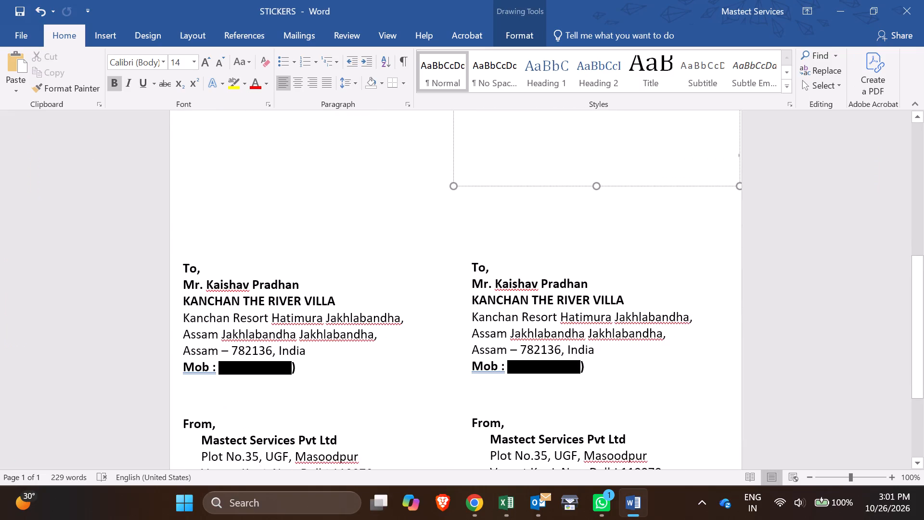
left_click(305, 287)
key("alt+Tab")
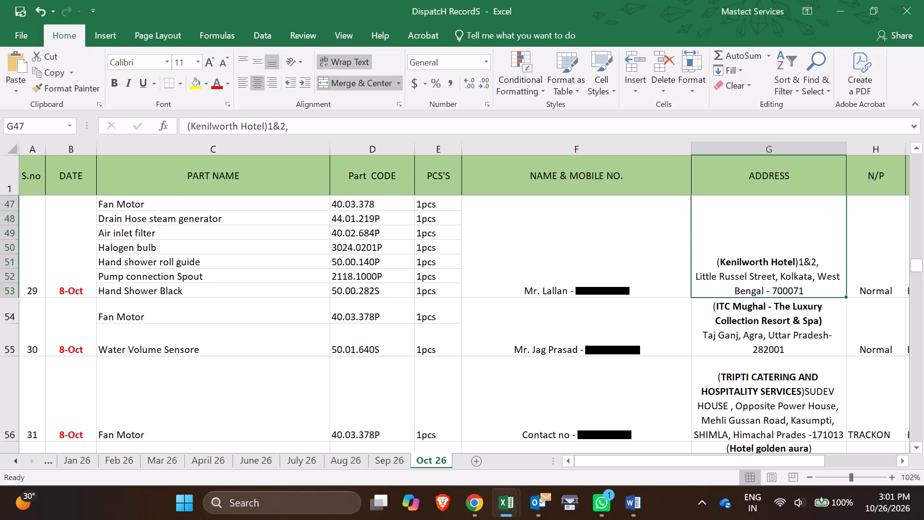
left_click(558, 290)
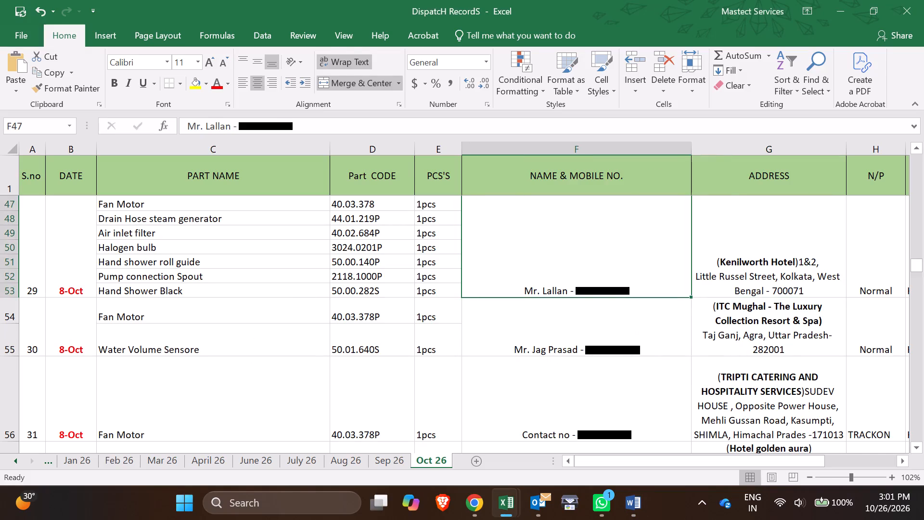
left_click(189, 125)
key("shift+Down")
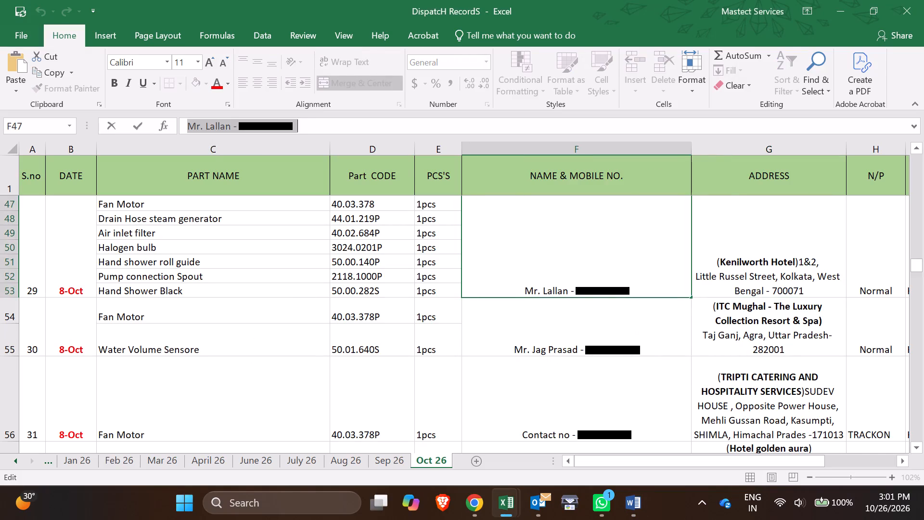
key("shift+Left")
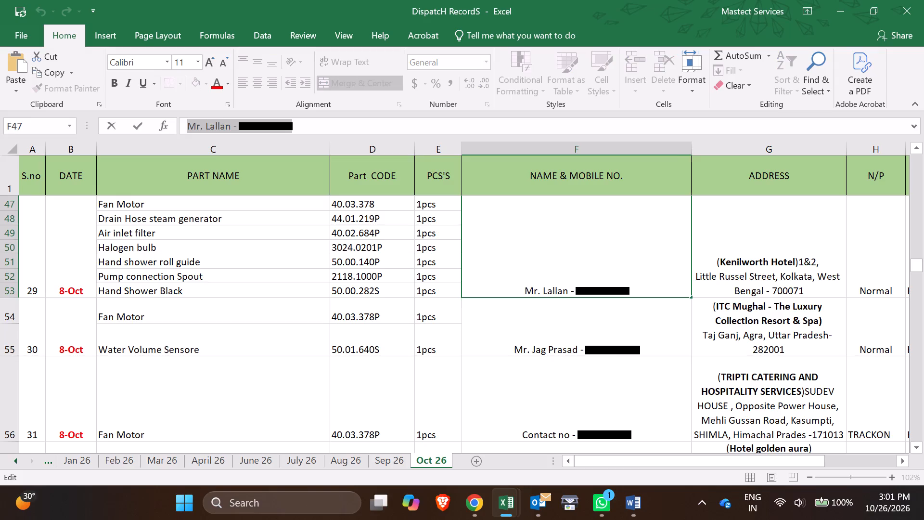
key("ctrl+c")
Replace the recipient name on the lower-left sticker in Word with the Kenilworth Hotel entry's contact name and mobile number, without bold.
key("alt+Tab")
key("alt+Tab")
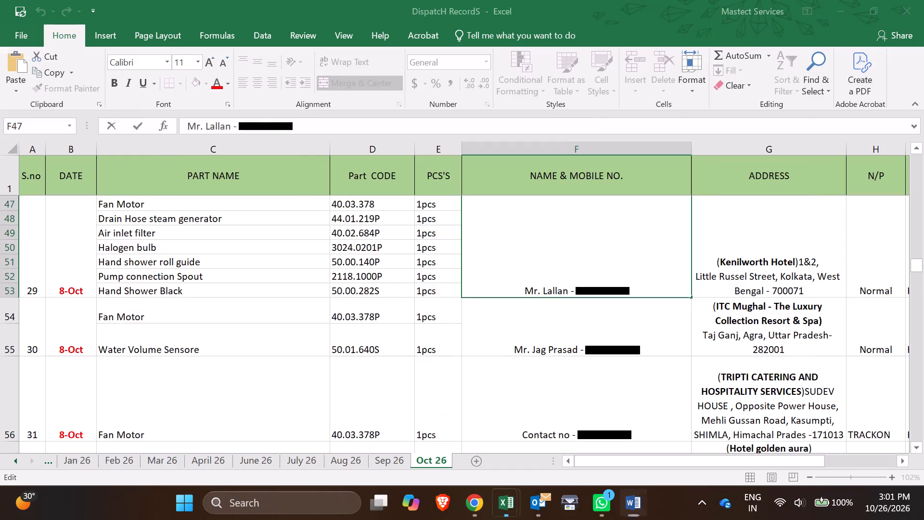
key("alt+Tab")
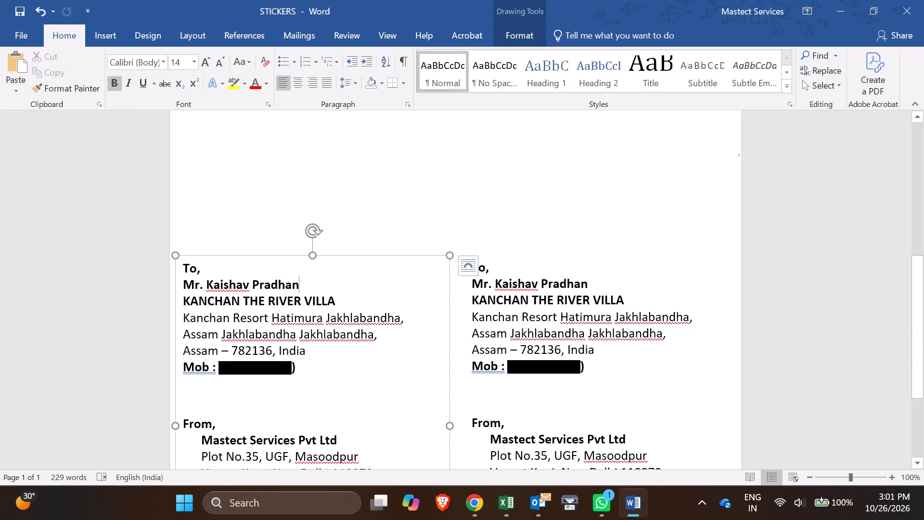
key("Left")
key("Left")
key("Left")
key("Left")
key("Left")
key("Left")
key("Left")
key("Left")
key("Left")
key("Left")
key("Left")
key("Left")
key("Left")
key("Left")
key("Left")
key("Left")
key("Left")
key("Left")
key("Left")
key("shift+Down")
key("shift+Left")
key("ctrl+b")
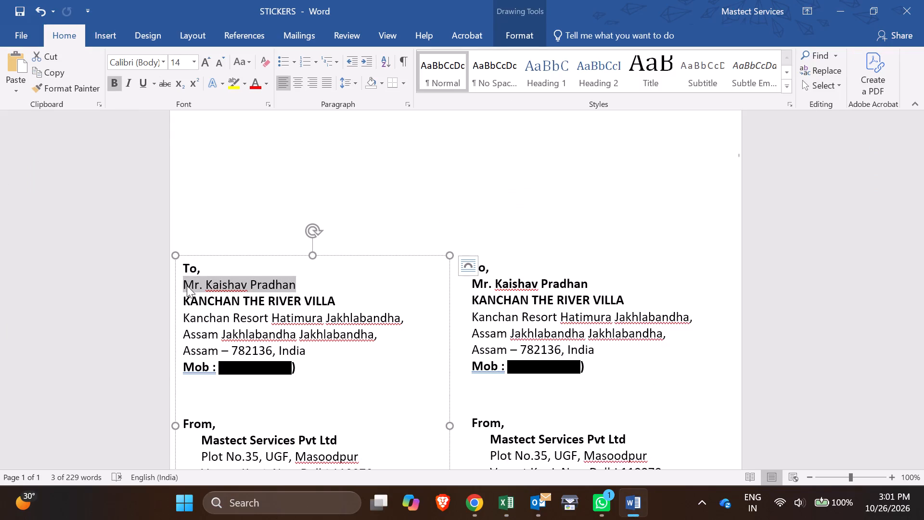
key("alt+Tab")
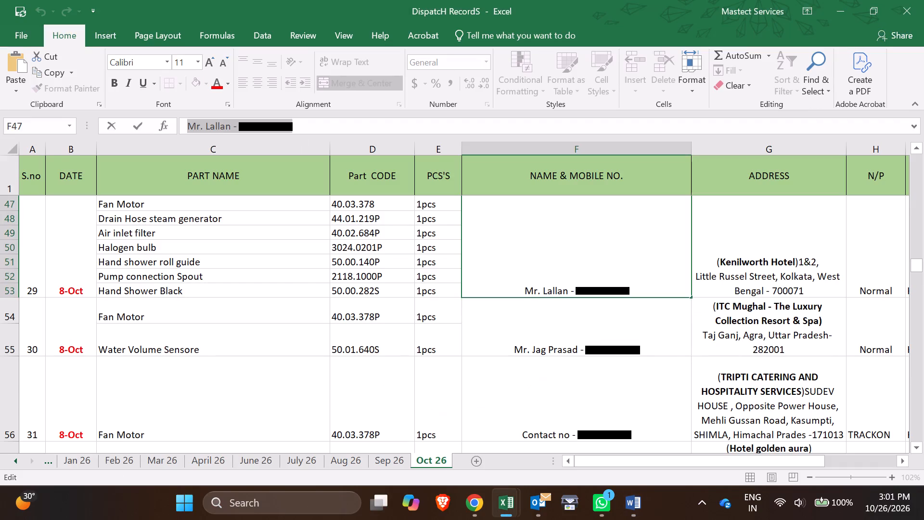
key("ctrl+c")
key("alt+Tab")
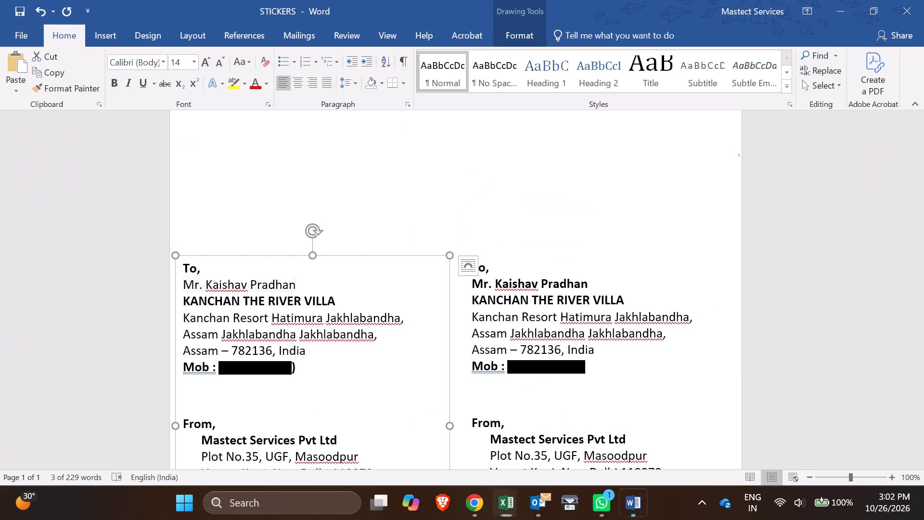
key("ctrl+v")
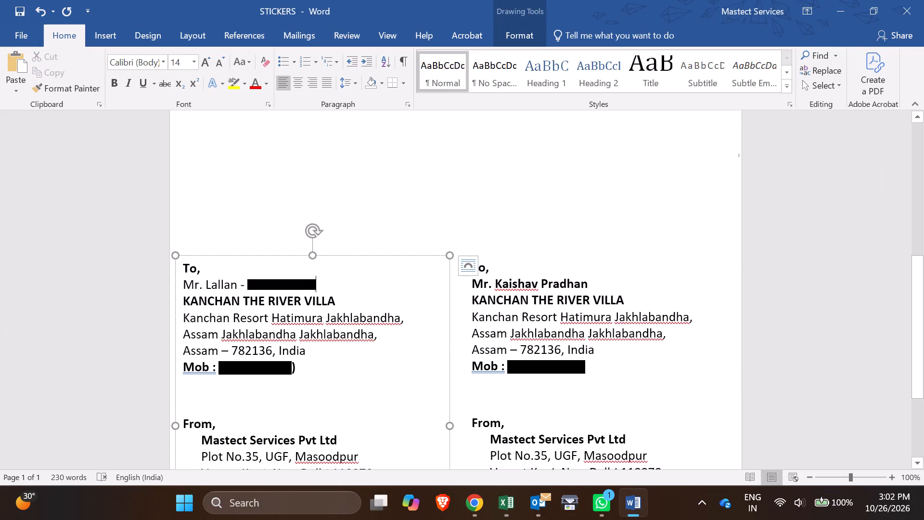
Move the mobile number from the lower-left sticker's name line to its Mob line, replacing the old number and removing the leftover hyphen.
key("Left")
key("Left")
key("Left")
key("Left")
key("Left")
key("Left")
key("Left")
key("Left")
key("Left")
key("Left")
key("Left")
key("shift+Right")
key("shift+Right")
key("shift+Right")
key("shift+Right")
key("shift+Right")
key("shift+Right")
key("shift+Right")
key("shift+Right")
key("shift+Right")
key("shift+Right")
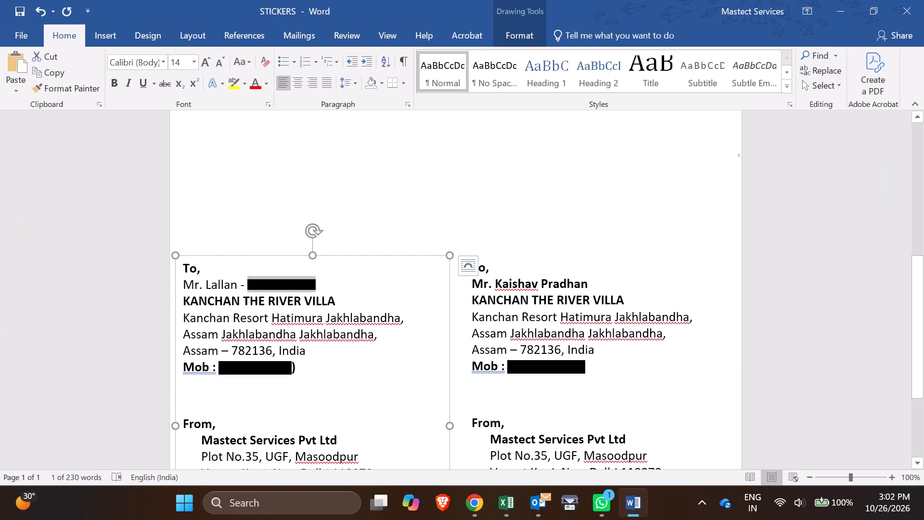
key("ctrl+x")
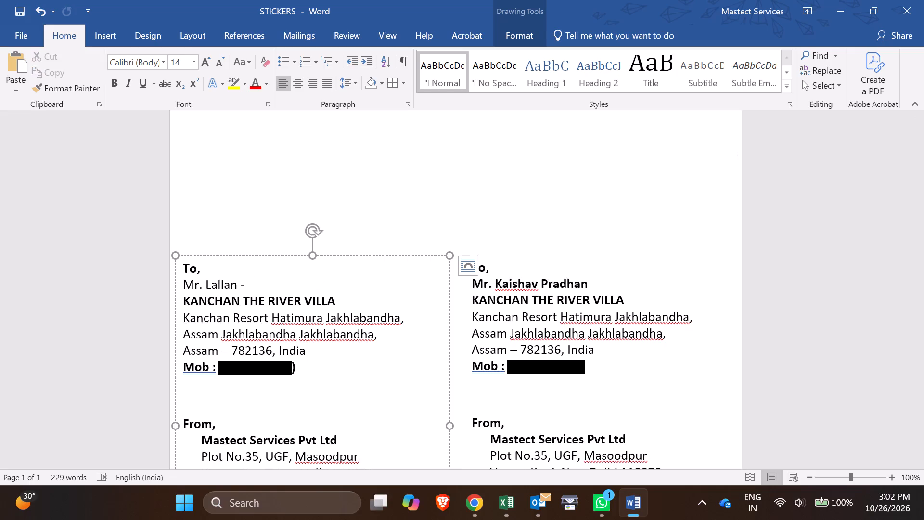
key("BackSpace")
key("BackSpace")
key("BackSpace")
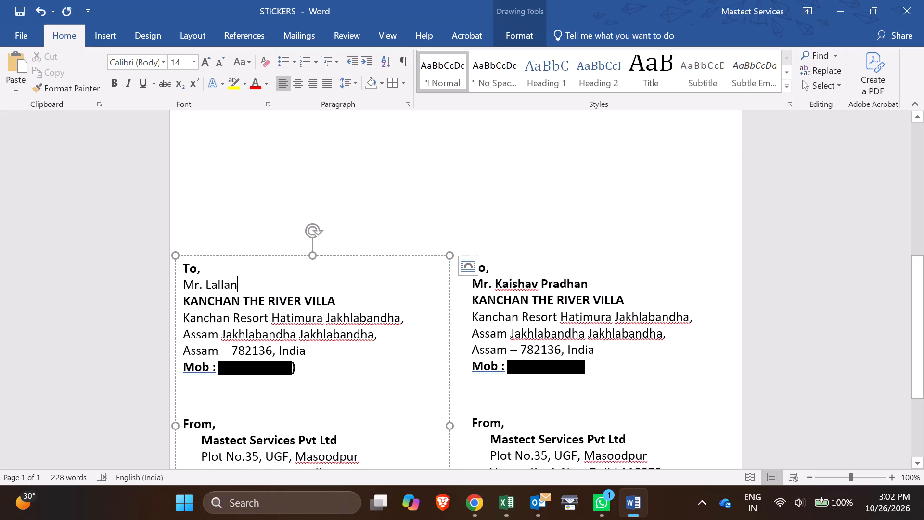
double_click(286, 366)
key("ctrl+v")
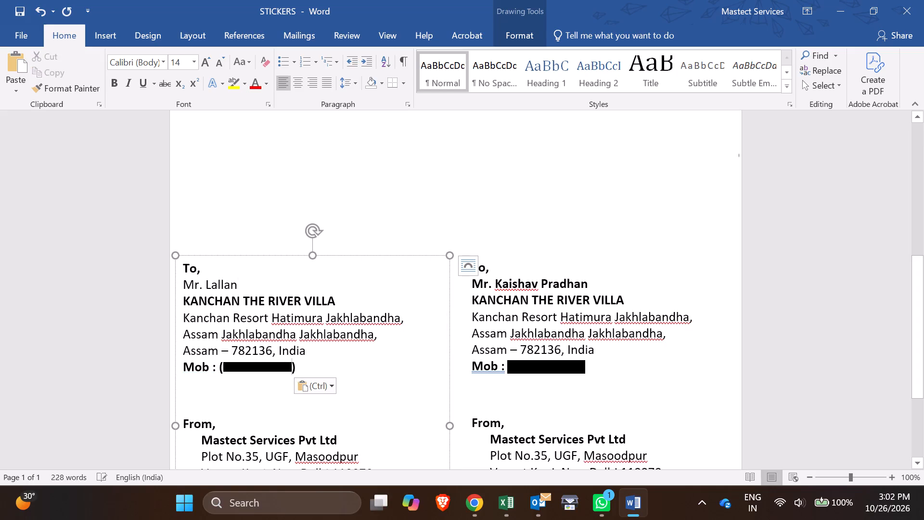
Make the new mobile number on the lower-left sticker's Mob line bold.
key("alt+Tab")
key("alt+Tab")
key("shift+Left")
key("shift+Left")
key("shift+Left")
key("shift+Left")
key("shift+Left")
key("shift+Left")
key("shift+Left")
key("shift+Left")
key("shift+Left")
key("shift+Left")
key("shift+Left")
key("shift+Left")
key("shift+Left")
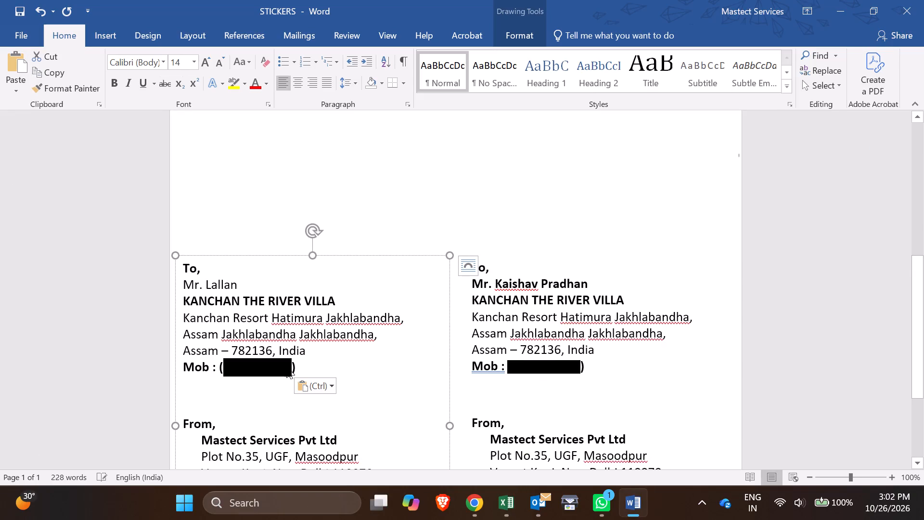
key("shift+Right")
key("shift+Right")
key("shift+Right")
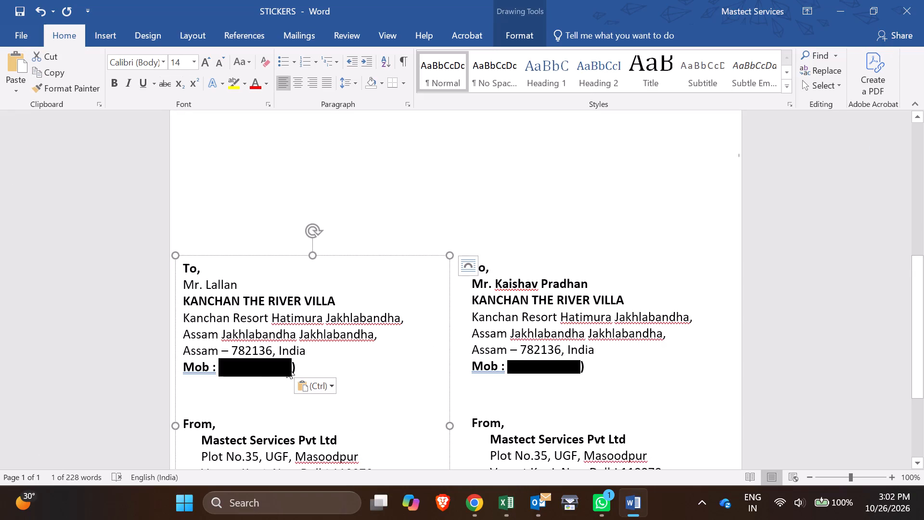
key("ctrl+b")
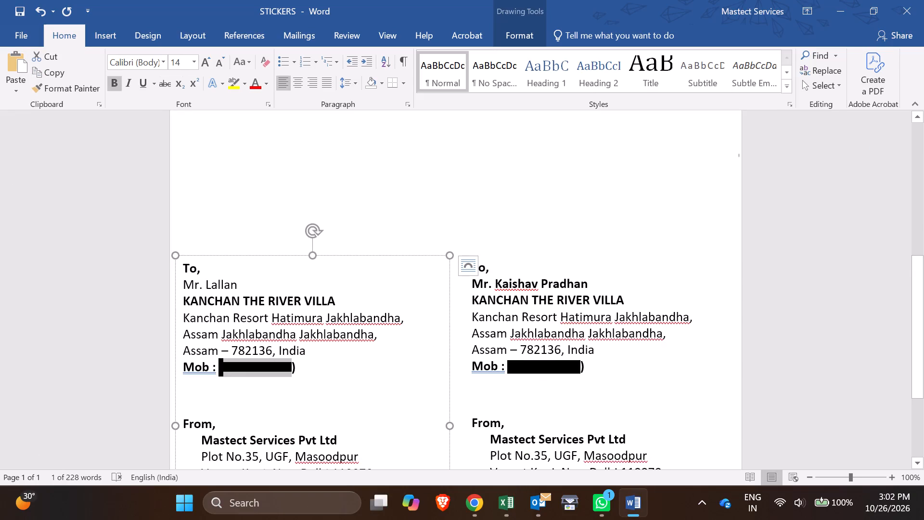
Make the recipient name on the lower-left sticker bold.
left_click(238, 291)
key("shift+Left")
key("shift+Left")
key("shift+Left")
key("shift+Left")
key("shift+Left")
key("shift+Left")
key("shift+Left")
key("shift+Left")
key("shift+Left")
key("shift+Left")
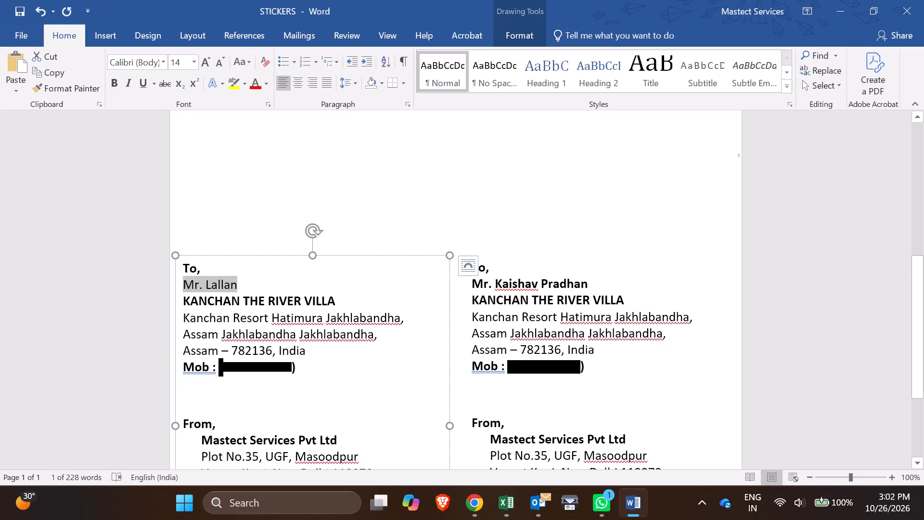
key("shift+Left")
key("shift+Right")
key("ctrl+b")
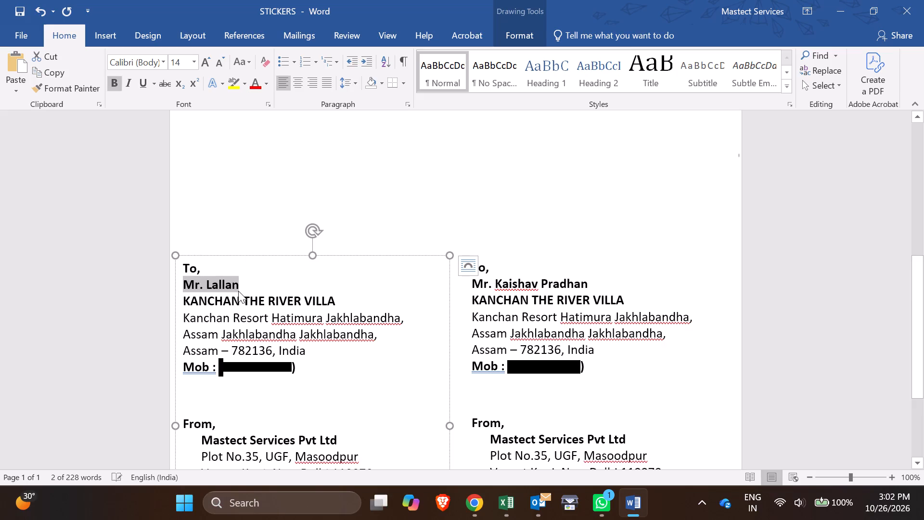
Replace KANCHAN THE RIVER VILLA on the lower-left sticker with "Kenilworth Hotel" copied from the 8-Oct entry's address in the dispatch workbook.
key("alt+Tab")
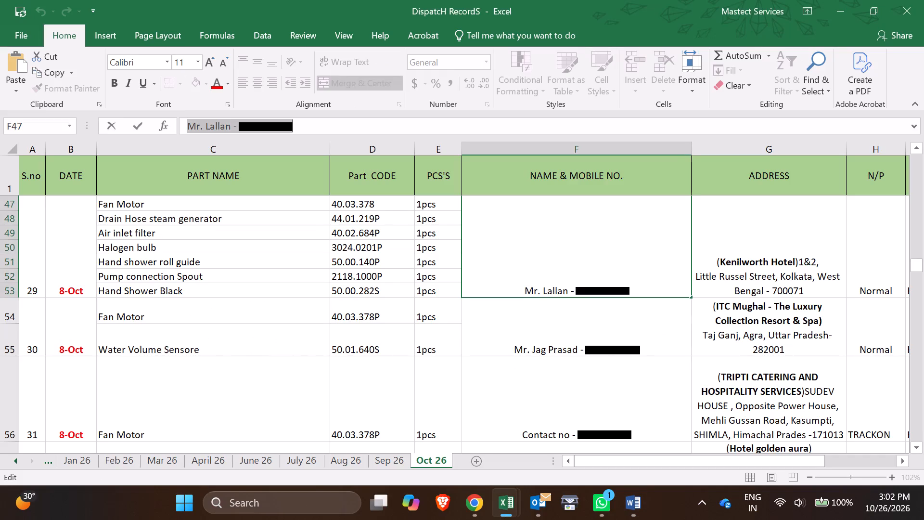
left_click(751, 263)
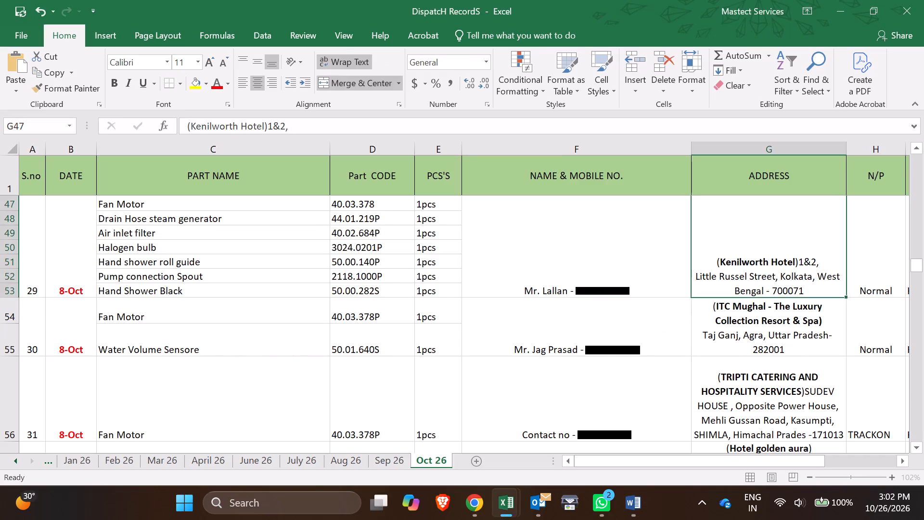
double_click(732, 264)
left_click(723, 263)
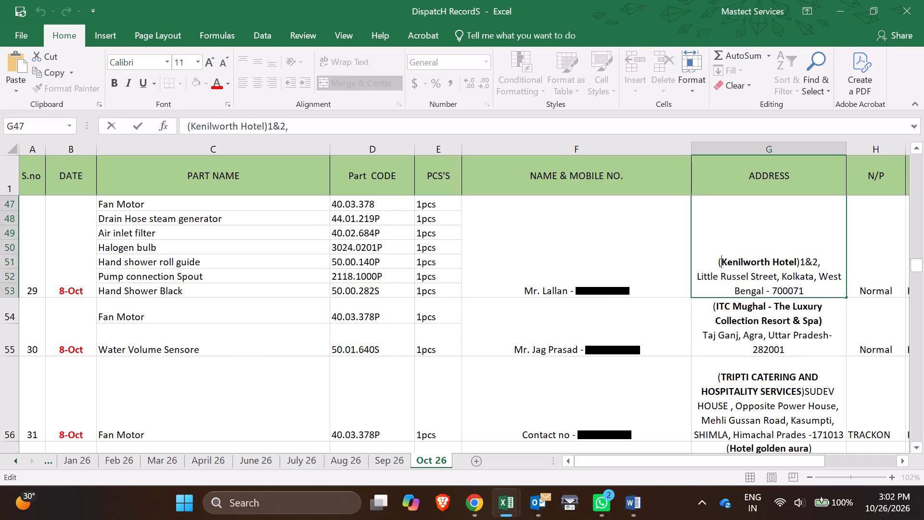
key("shift+Right")
key("shift+Right")
key("shift+Right")
key("shift+Right")
key("shift+Right")
key("shift+Right")
key("shift+Right")
key("shift+Right")
key("shift+Right")
key("shift+Right")
key("shift+Right")
key("shift+Right")
key("shift+Right")
key("shift+Right")
key("shift+Right")
key("shift+Right")
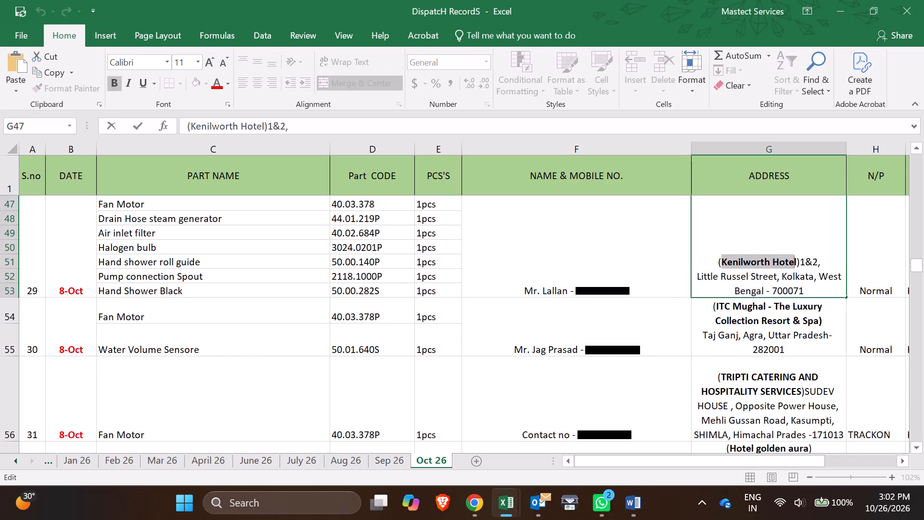
key("ctrl+c")
key("alt+Tab")
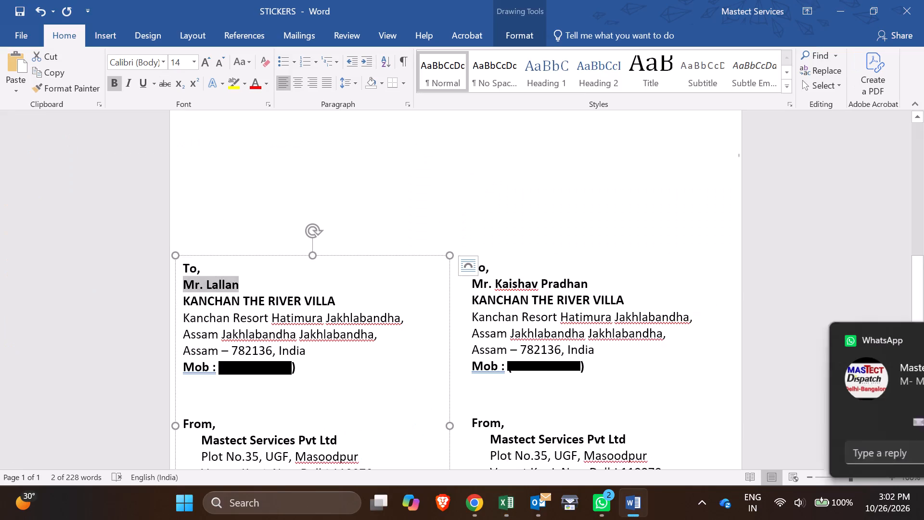
left_click(185, 303)
key("shift+Down")
key("shift+Left")
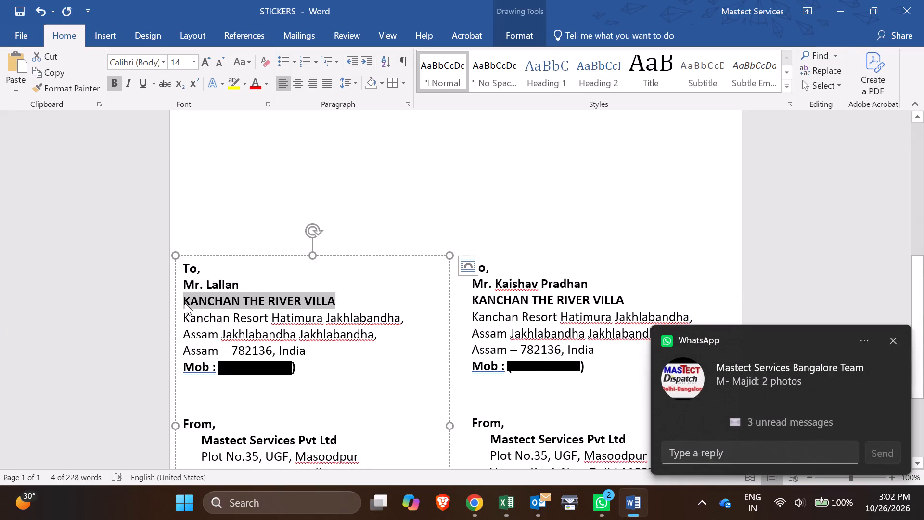
key("ctrl+v")
Add "New" in front of the hotel name on the lower-left sticker.
left_click(181, 303)
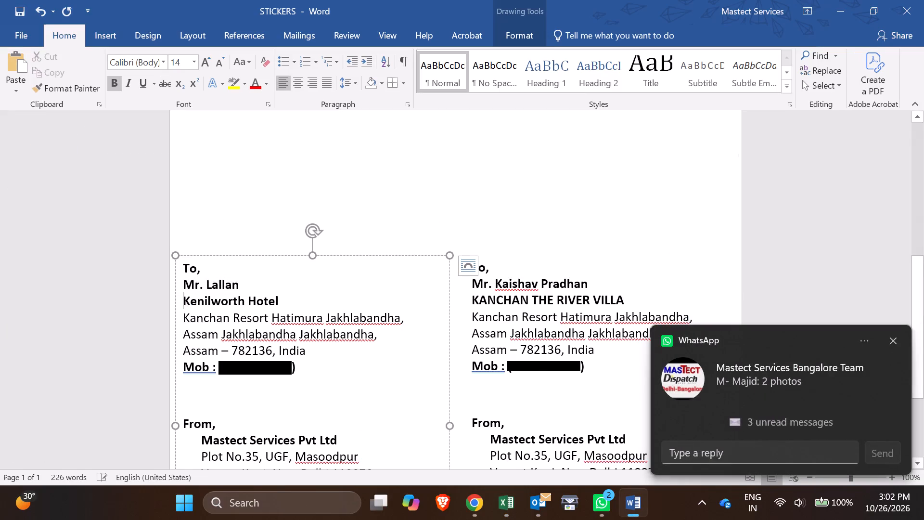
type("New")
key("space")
Replace the old Assam address lines on the lower-left sticker with the house number and street copied from the 8-Oct Kenilworth Hotel entry in the dispatch workbook.
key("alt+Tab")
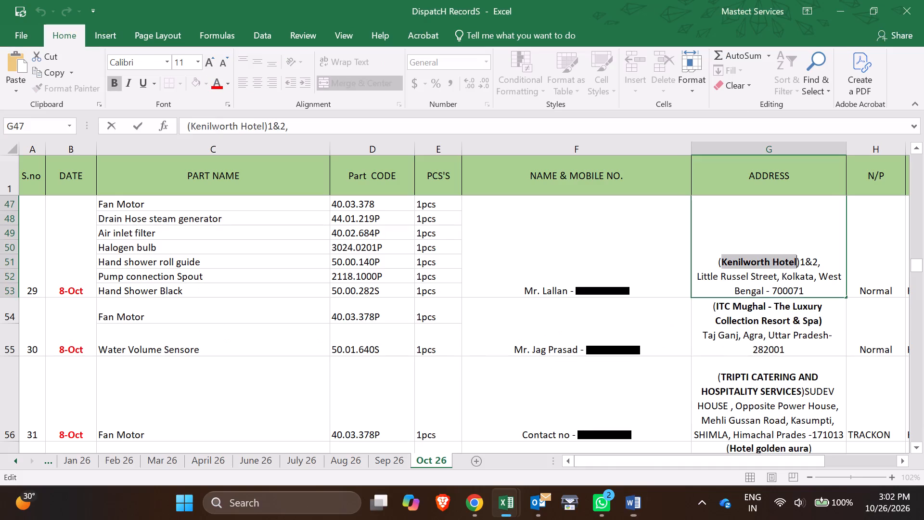
left_click(801, 262)
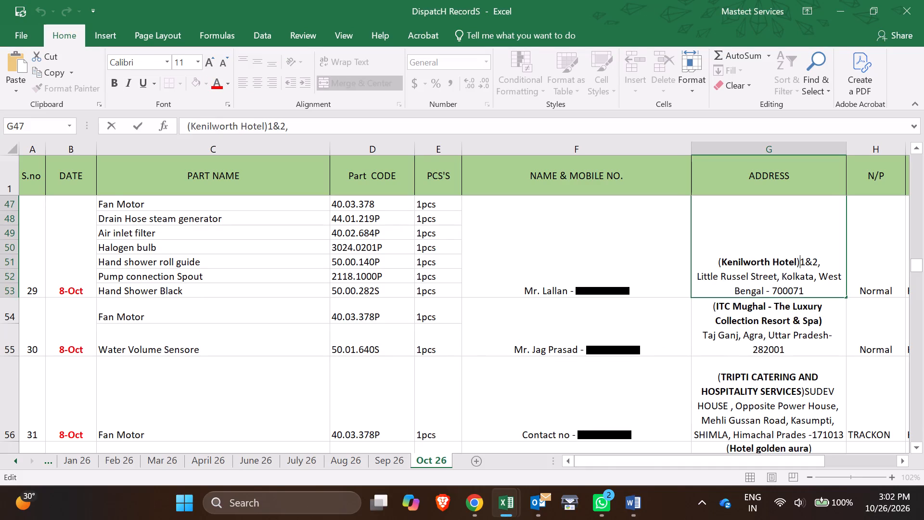
key("shift+Right")
key("shift+Right")
key("shift+Right")
key("shift+Right")
key("shift+Right")
key("shift+Right")
key("shift+Right")
key("shift+Right")
key("shift+Right")
key("shift+Right")
key("shift+Right")
key("shift+Right")
key("shift+Right")
key("shift+Right")
key("shift+Right")
key("shift+Right")
key("shift+Right")
key("shift+Right")
key("shift+Right")
key("shift+Right")
key("shift+Right")
key("shift+Right")
key("shift+Right")
key("shift+Right")
key("shift+Right")
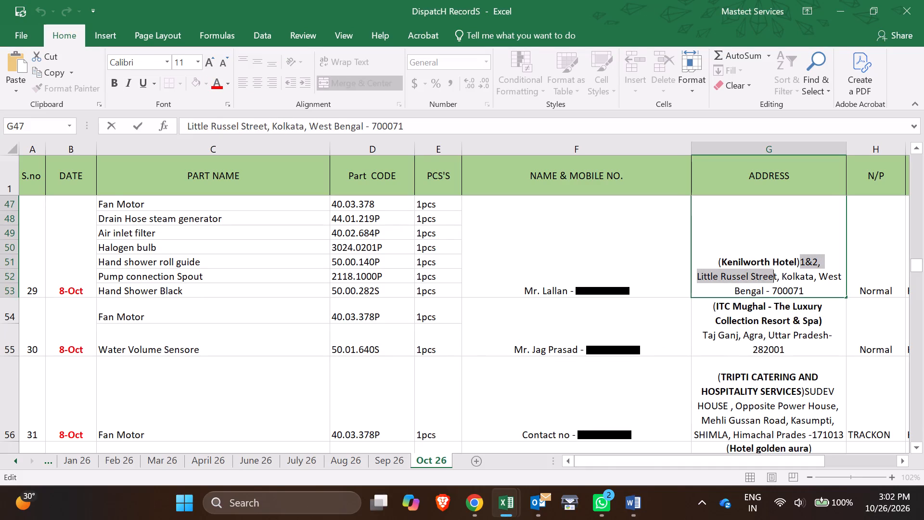
key("shift+Right")
key("shift+Right")
key("ctrl+c")
key("alt+Tab")
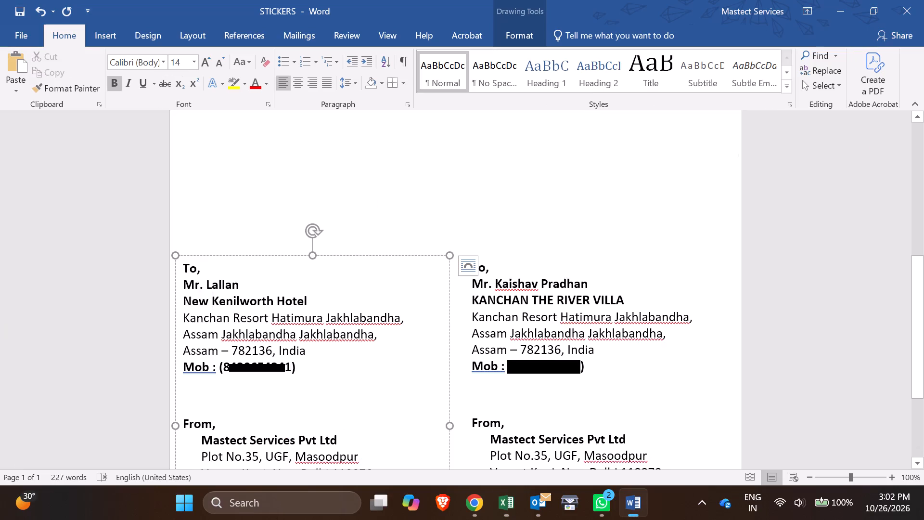
left_click(180, 319)
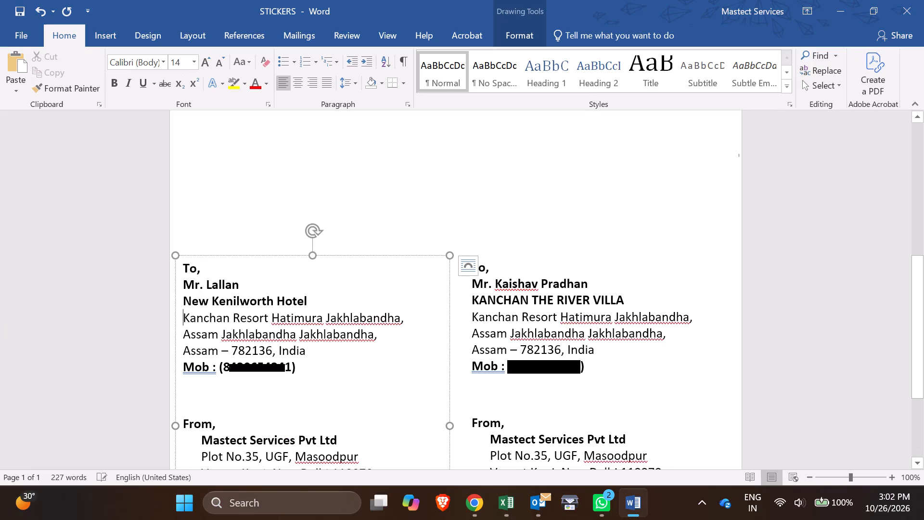
key("shift+Down")
key("shift+Down")
key("shift+Down")
key("shift+Left")
key("BackSpace")
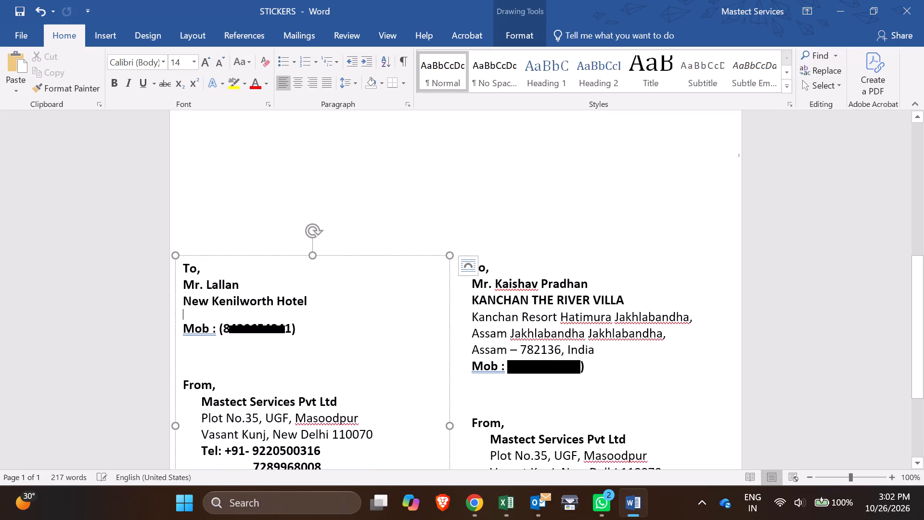
key("ctrl+v")
Join the house number and street name into a single line on the lower-left sticker.
left_click(181, 324)
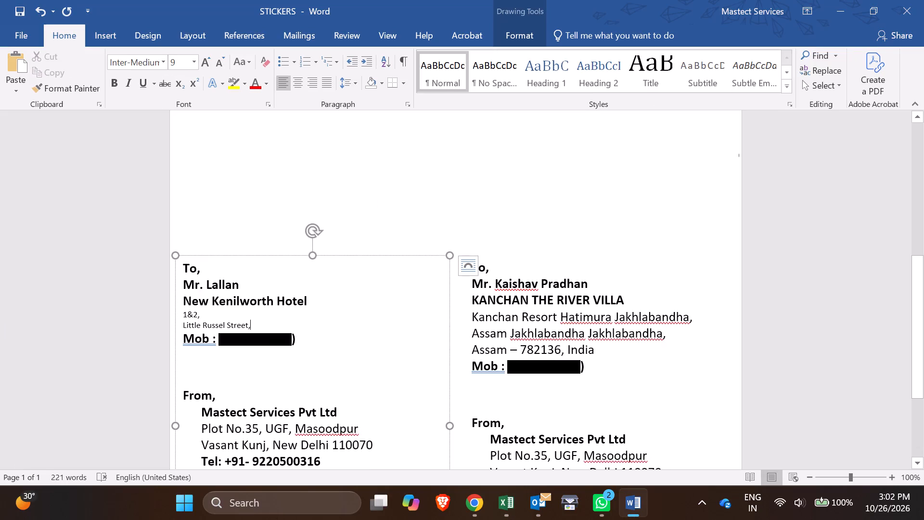
key("BackSpace")
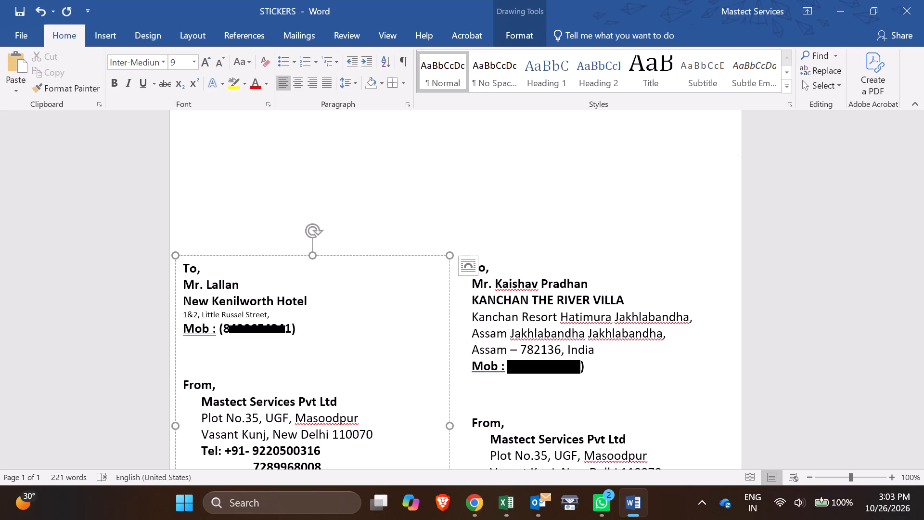
Add a line below the street on the lower-left sticker with the city, state and PIN code copied from the same workbook address.
key("Right")
key("Right")
key("Right")
key("Right")
key("Right")
key("Right")
key("Right")
key("Right")
key("Right")
key("Right")
key("Right")
key("Right")
key("Right")
key("Right")
key("Right")
key("Right")
key("Right")
key("Right")
key("Right")
key("Right")
key("Right")
key("shift+Return")
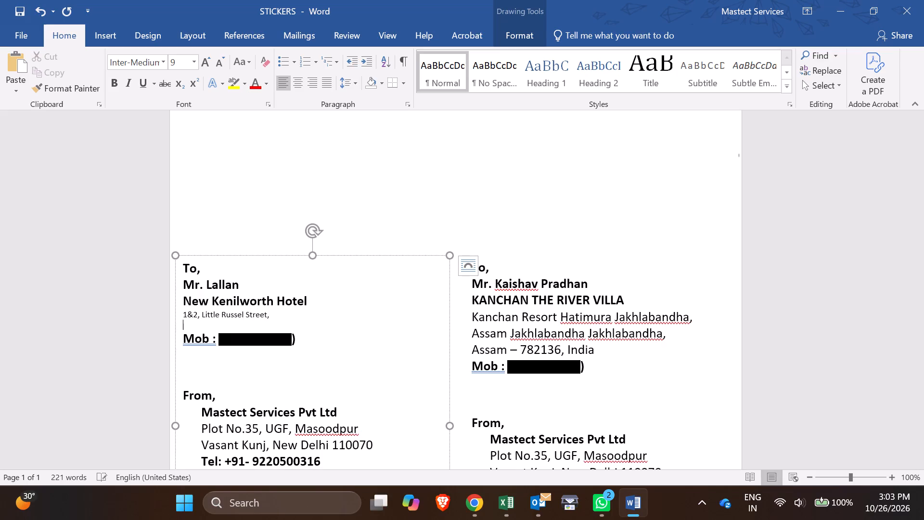
key("alt+Tab")
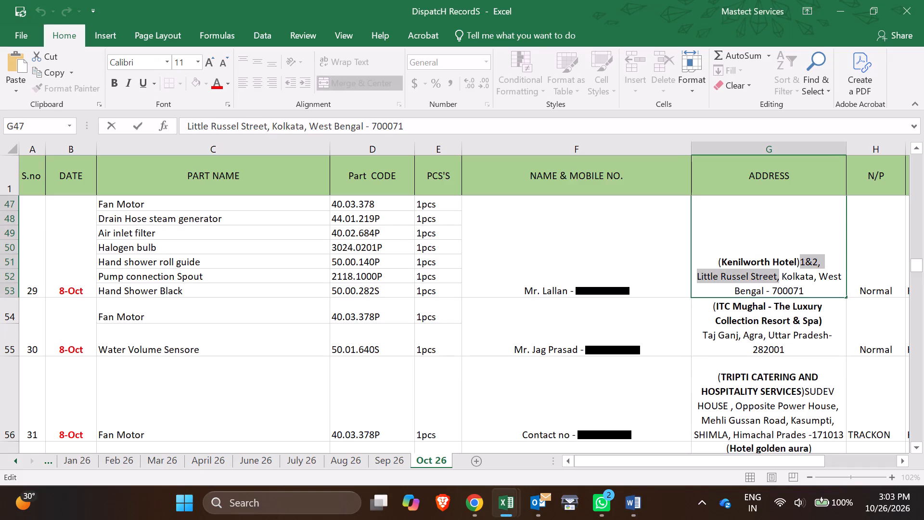
left_click(782, 276)
key("shift+Down")
key("shift+Right")
key("shift+Right")
key("shift+Right")
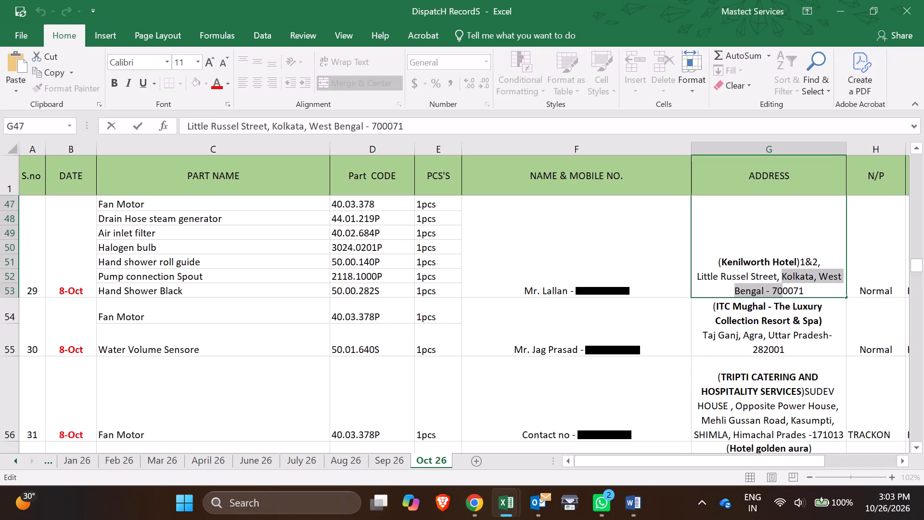
key("shift+Right")
key("ctrl+c")
key("alt+Tab")
key("ctrl+v")
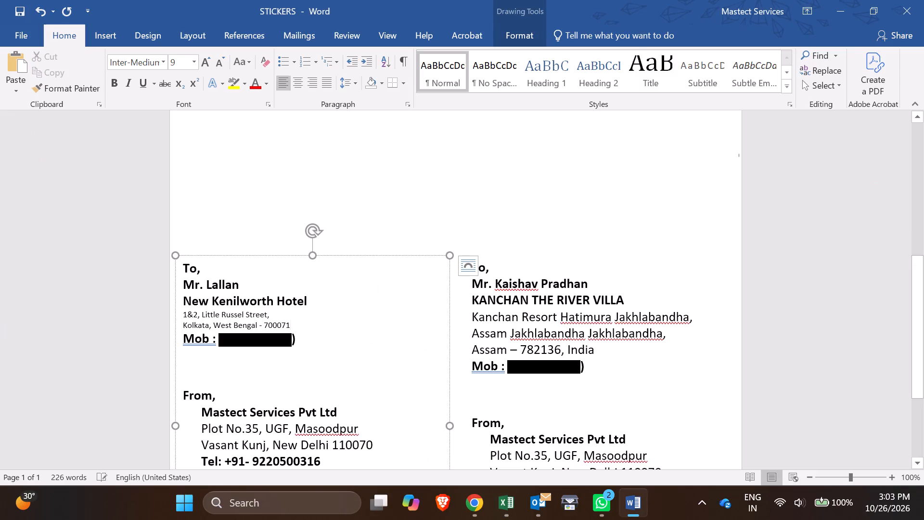
Format the street line on the lower-left sticker in Calibri (Body) at size 14.
left_click(180, 314)
key("shift+Down")
key("shift+Left")
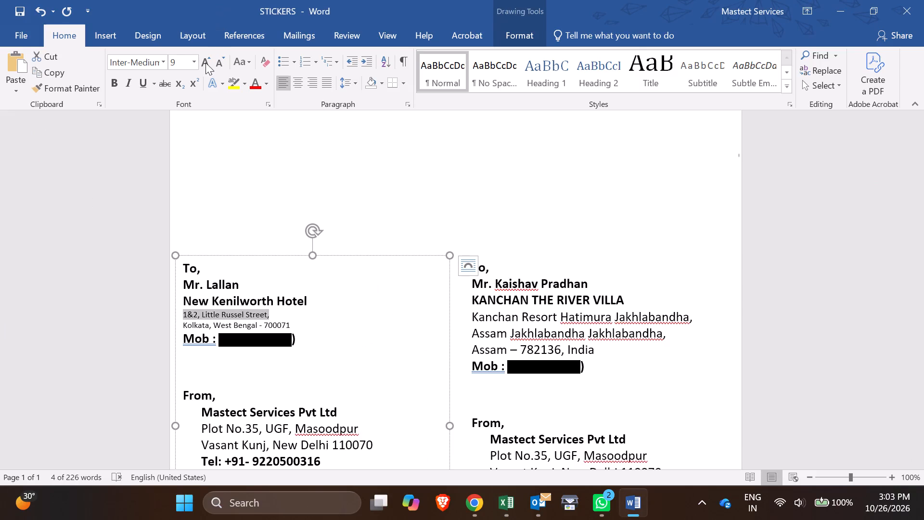
triple_click(205, 63)
left_click(205, 63)
left_click(205, 63)
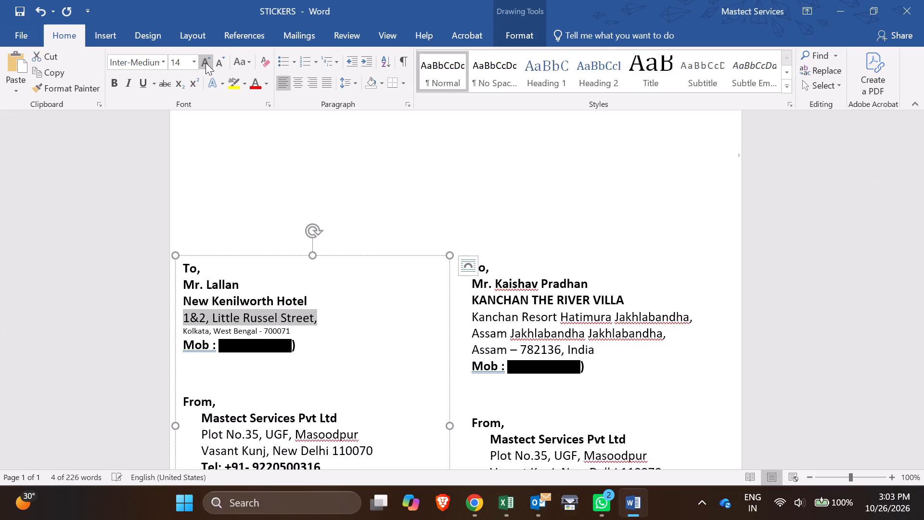
left_click(163, 64)
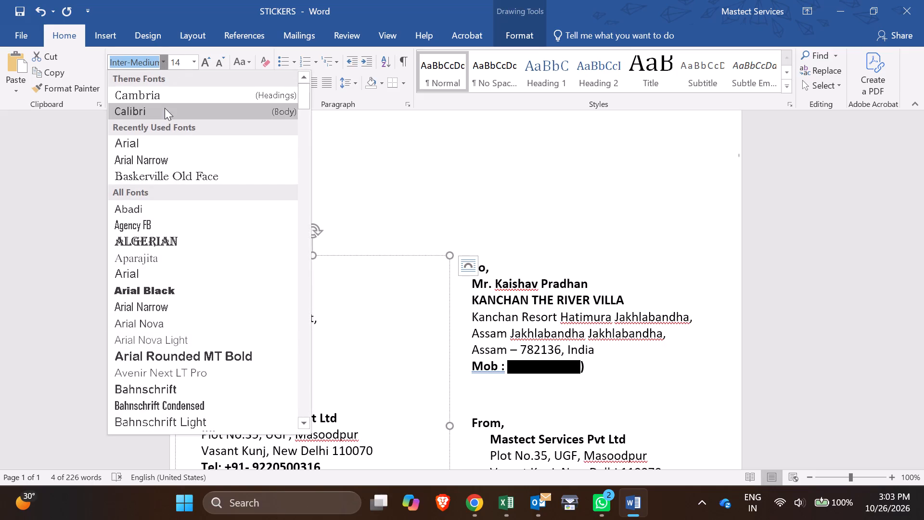
left_click(165, 109)
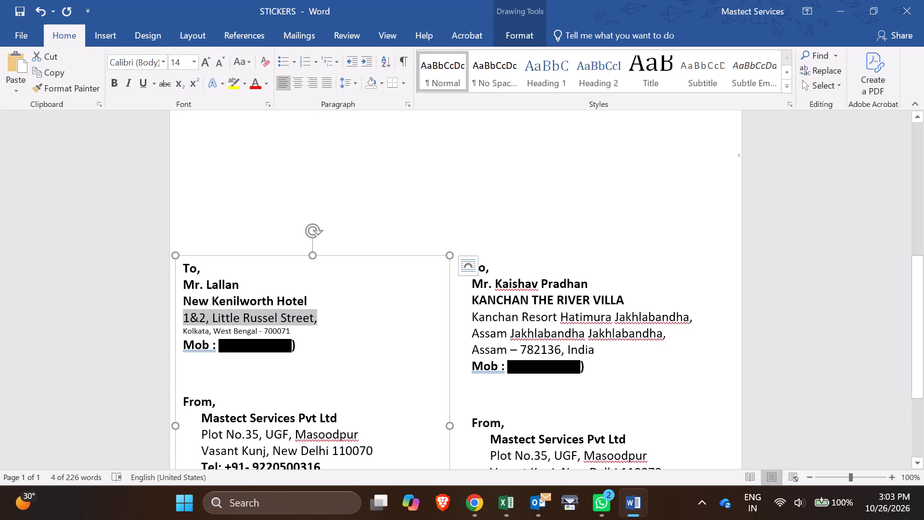
Format the city, state and PIN code line on the lower-left sticker in Calibri (Body) at size 14.
left_click(181, 332)
key("shift+Down")
key("shift+Left")
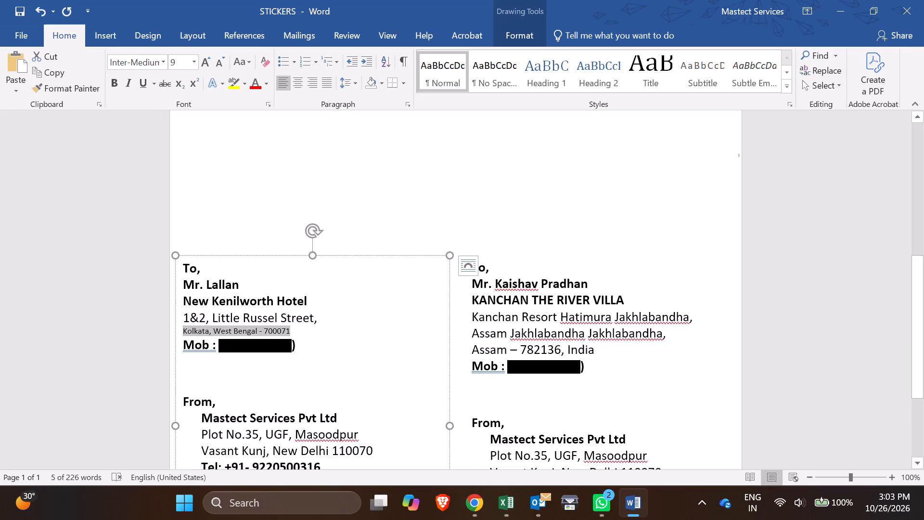
triple_click(204, 61)
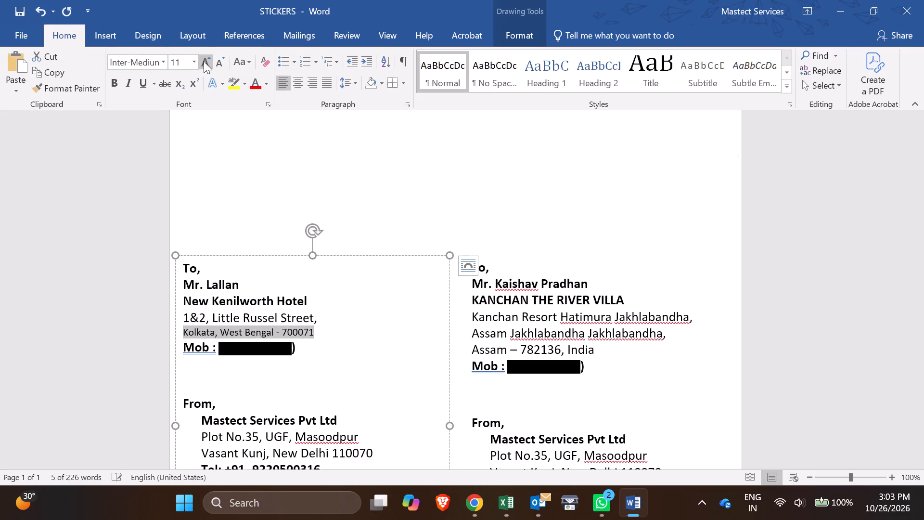
left_click(204, 61)
left_click(204, 61)
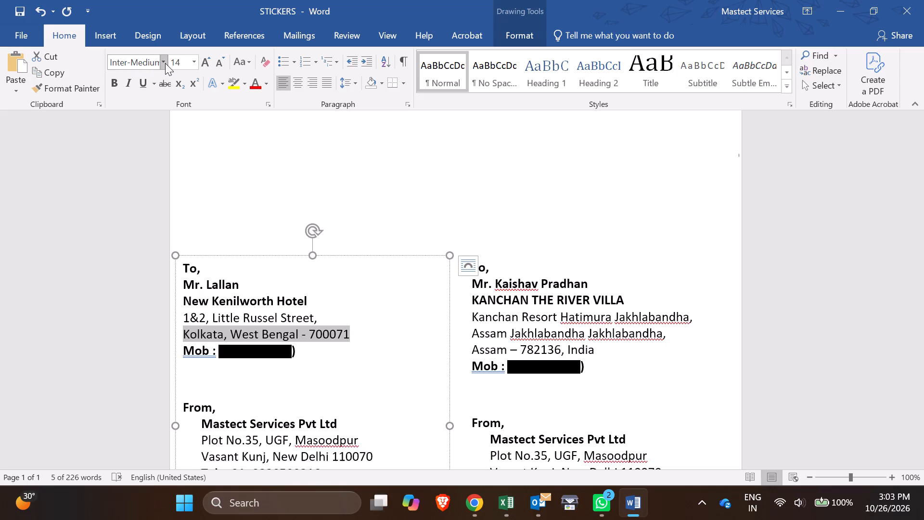
left_click(165, 63)
left_click(165, 112)
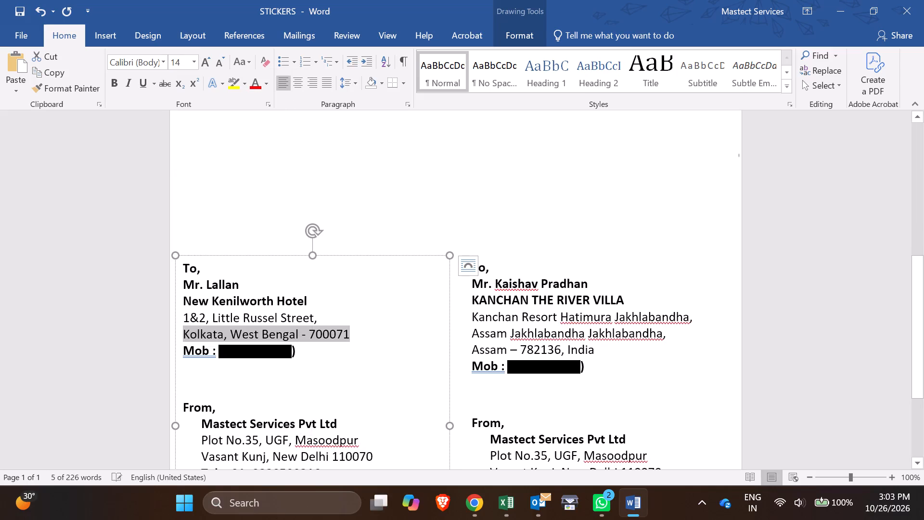
left_click(365, 313)
Switch back to the 8-Oct Kenilworth Hotel entry in the dispatch workbook.
key("alt+Tab")
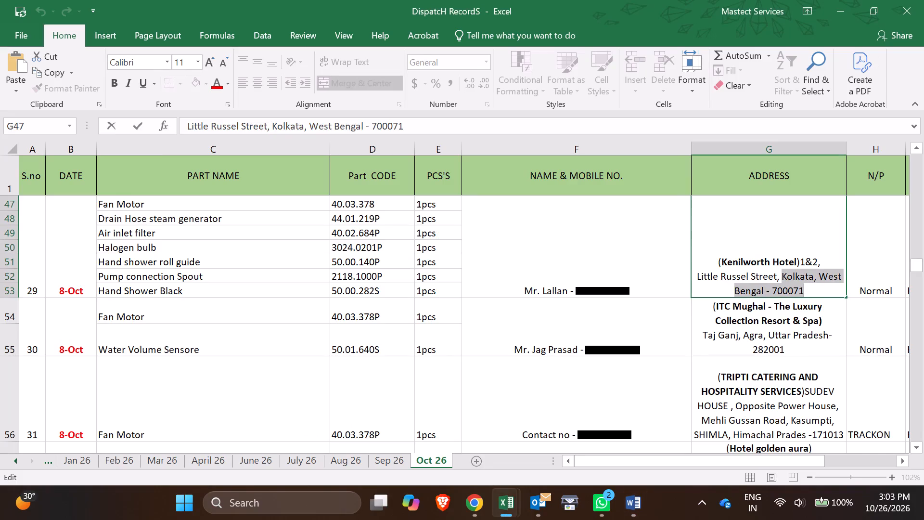
Leave the Kenilworth Hotel address cell unedited, switch to Word and save the STICKERS document.
left_click(629, 264)
key("alt+Tab")
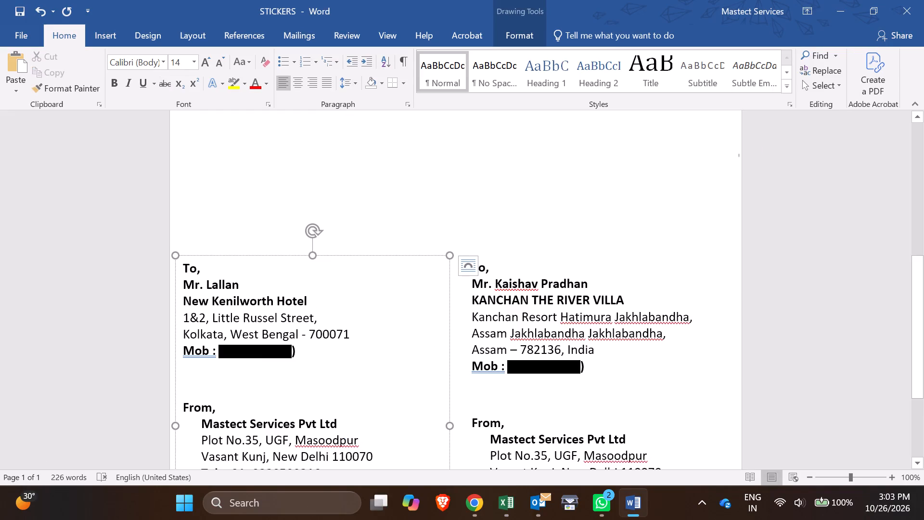
key("alt+Tab")
left_click(757, 242)
key("alt+Tab")
key("ctrl+s")
key("ctrl+s")
Switch to the dispatch workbook in Excel and enter centred serial number 76 in the first empty row of the Oct 26 sheet.
scroll(539, 334, "up", 1)
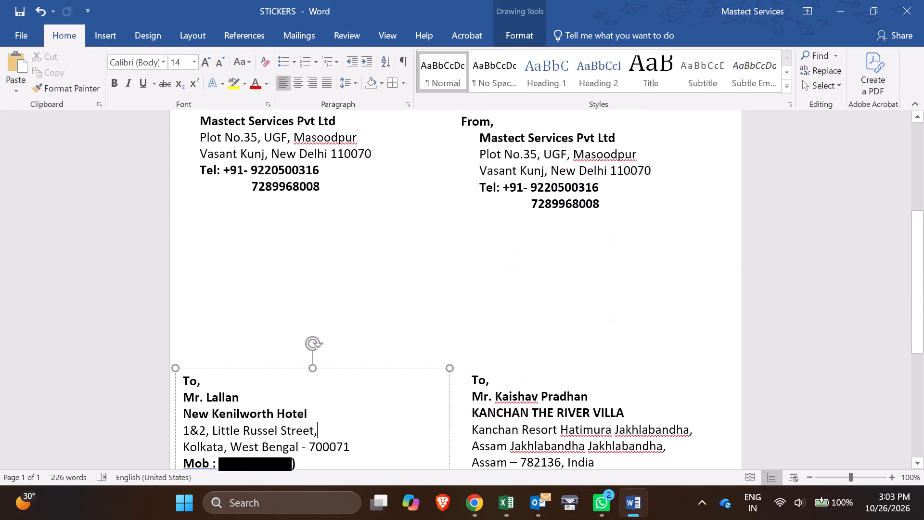
scroll(539, 334, "up", 1)
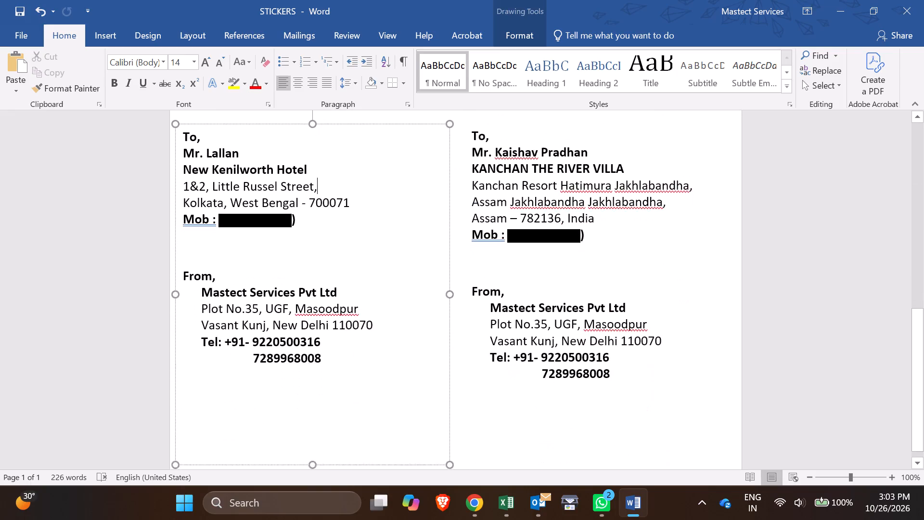
scroll(539, 334, "up", 1)
key("alt+Tab")
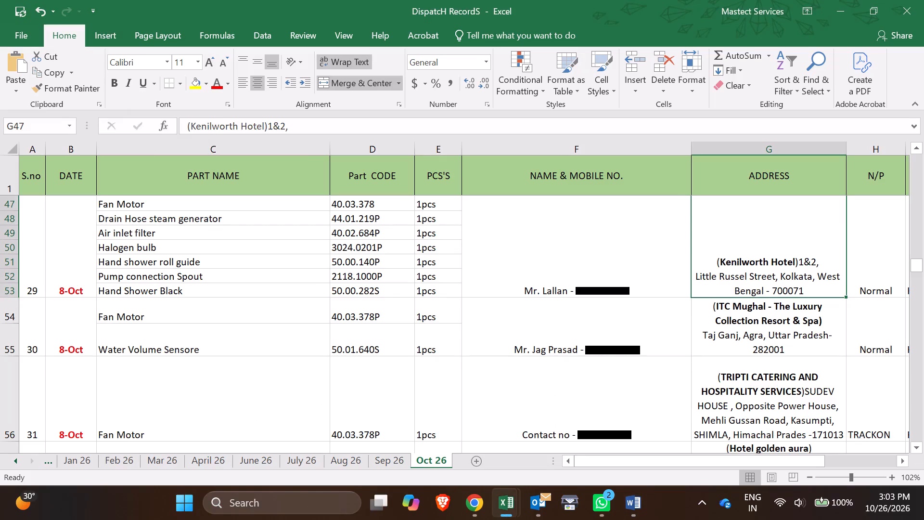
left_click(577, 421)
scroll(577, 421, "down", 11)
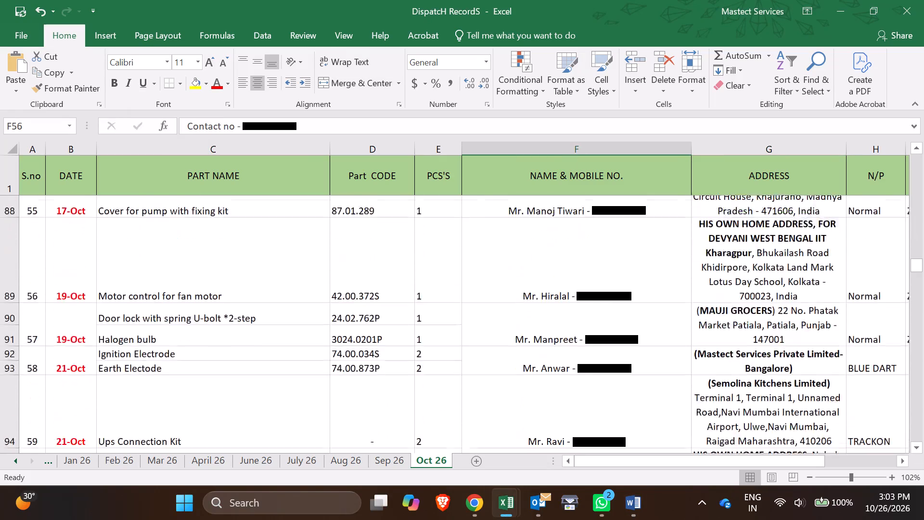
scroll(577, 421, "down", 9)
scroll(577, 421, "up", 3)
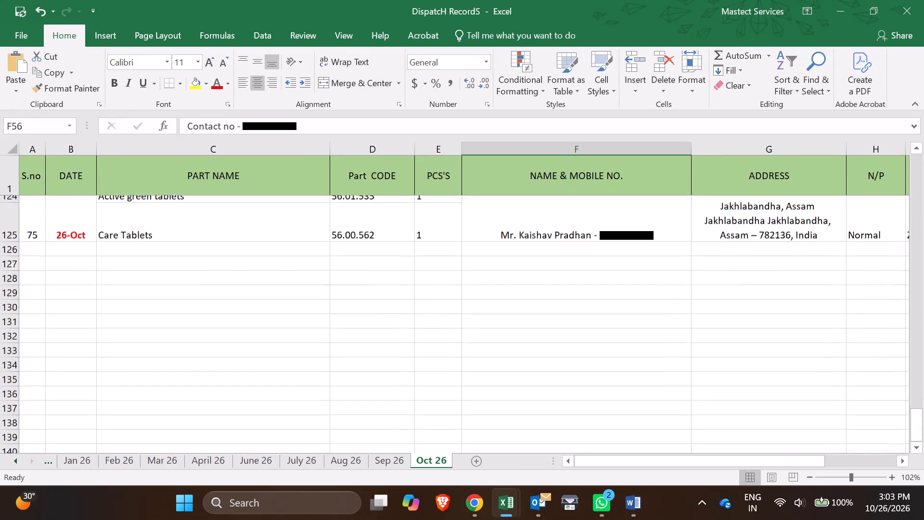
scroll(577, 421, "up", 3)
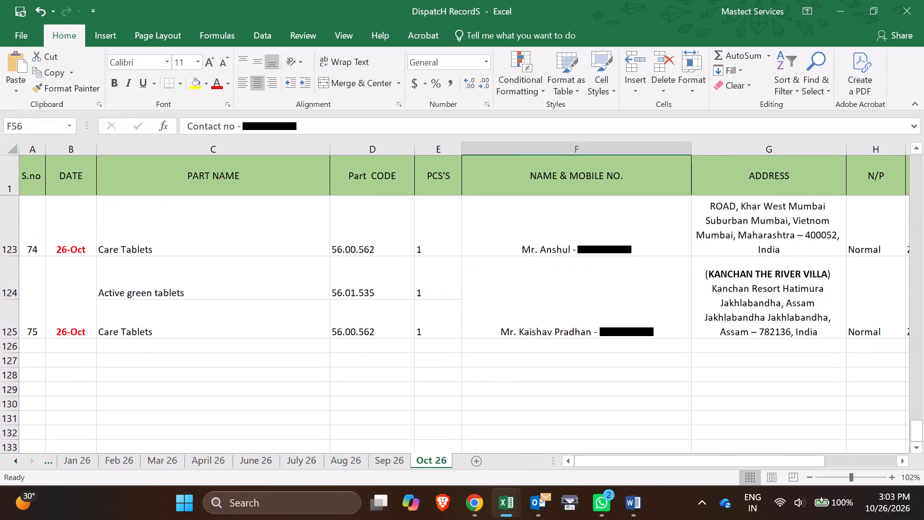
left_click(40, 345)
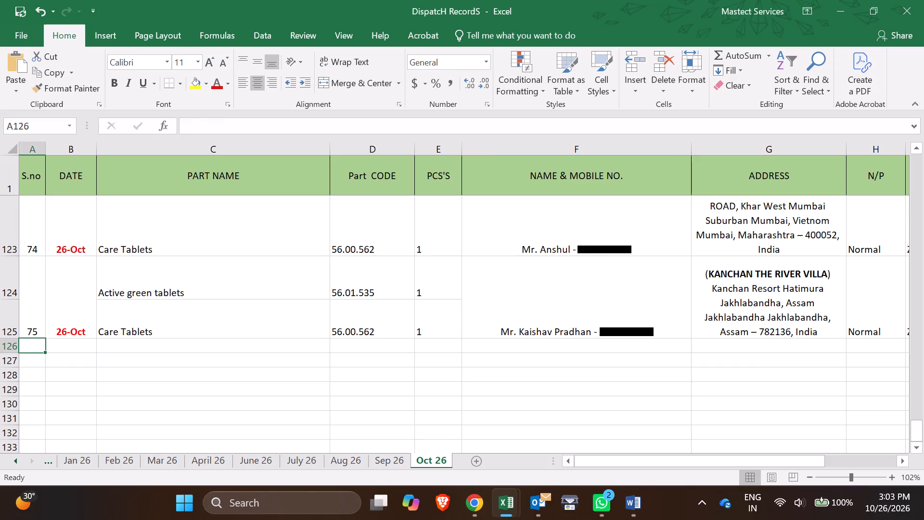
type("76")
key("Return")
key("Up")
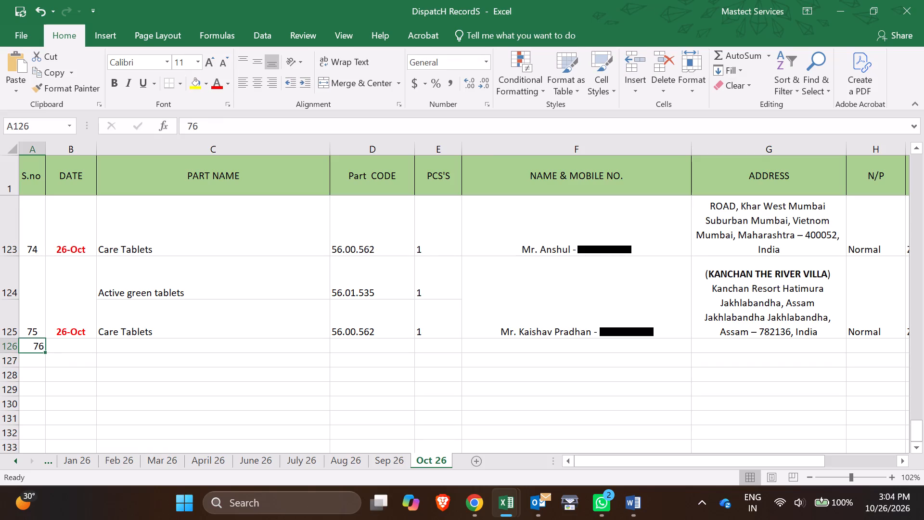
left_click(261, 83)
Copy the 26-Oct date from entry 75 into entry 76, unmerge and centre it, and save the workbook.
key("Right")
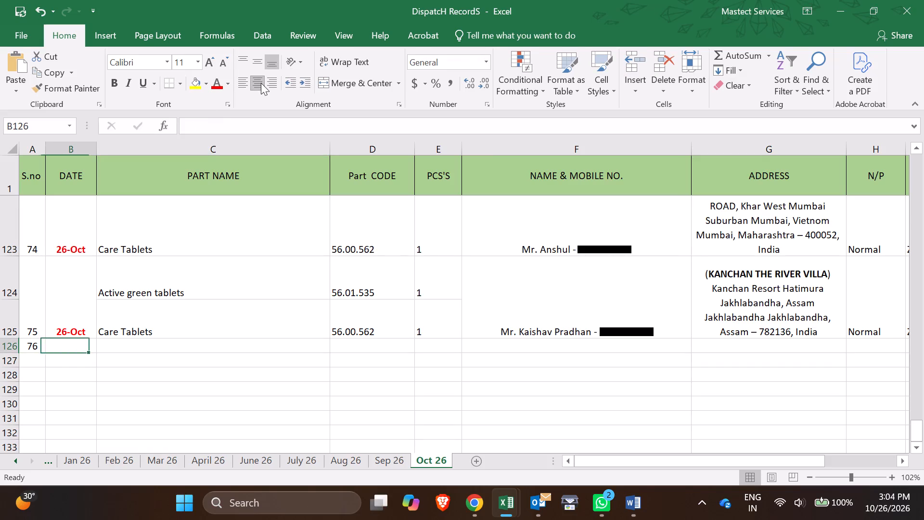
key("ctrl+d")
key("Return")
key("Up")
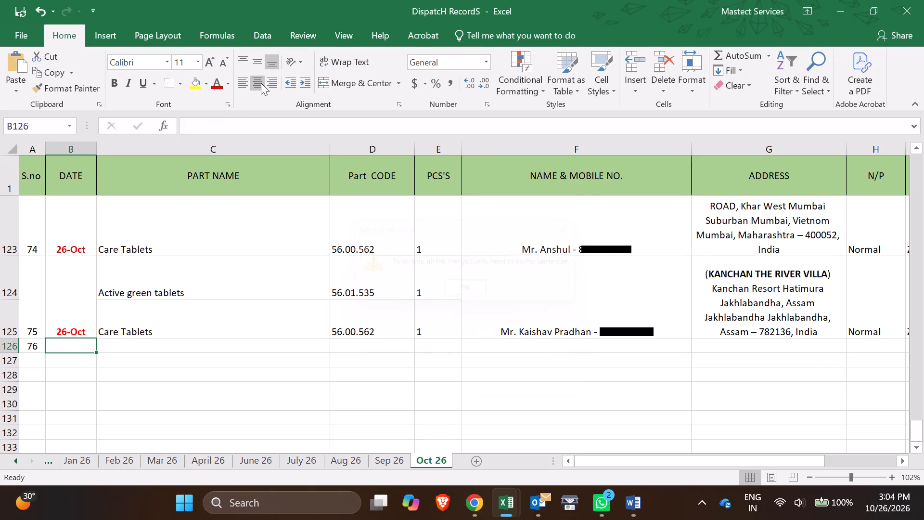
key("ctrl+c")
key("Down")
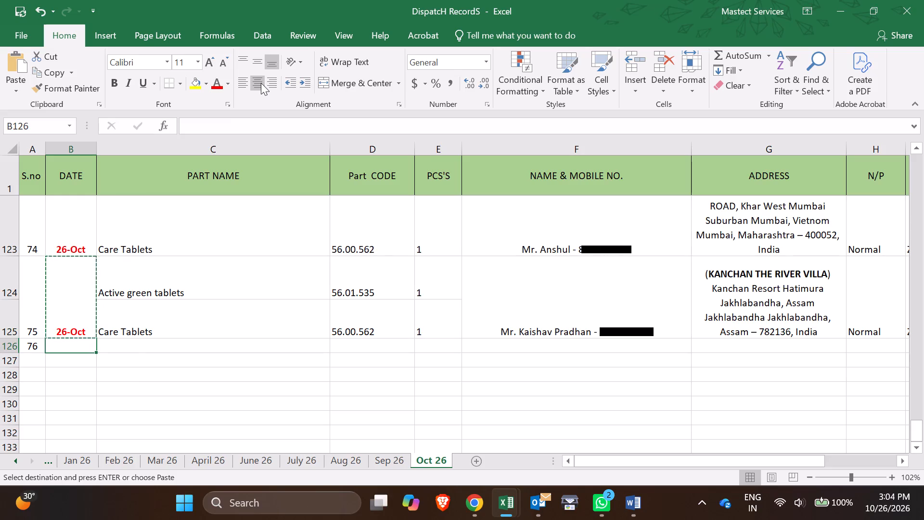
key("ctrl+v")
key("ctrl+s")
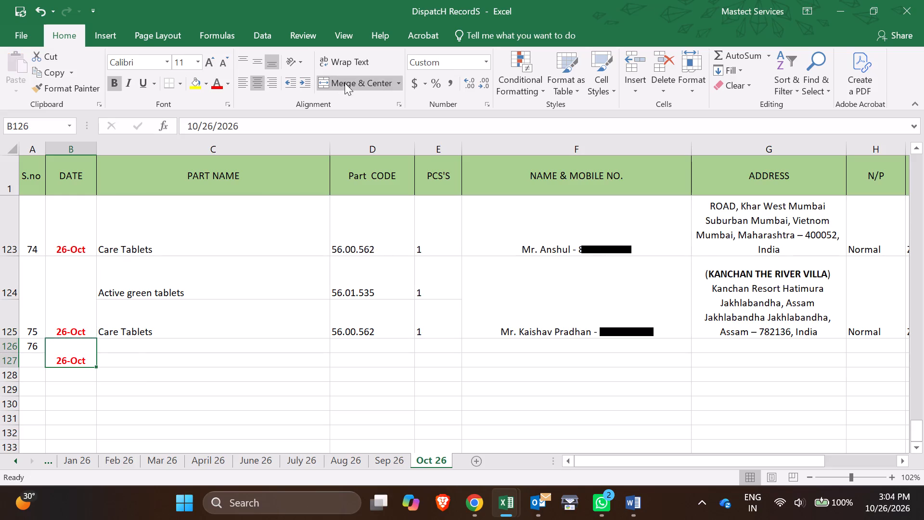
left_click(345, 83)
left_click(257, 86)
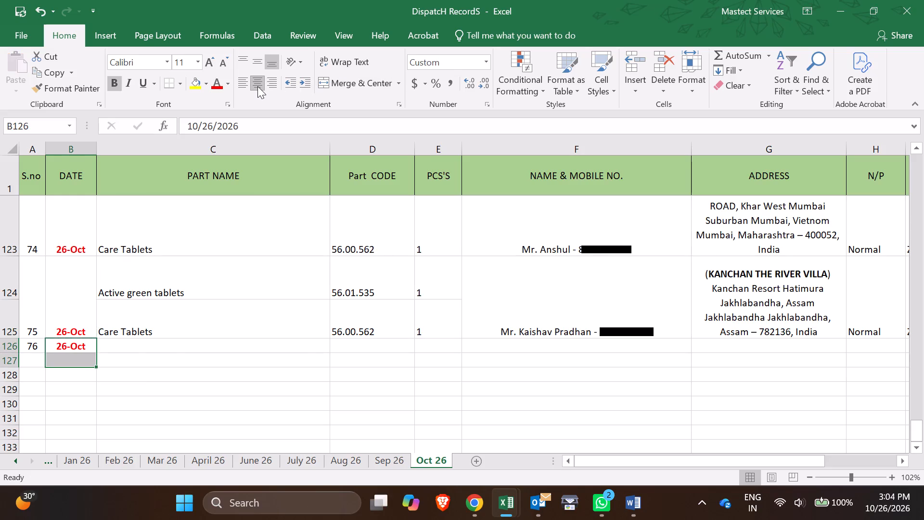
key("Right")
key("ctrl+s")
Switch between the STICKERS document in Word and the dispatch workbook to check the first customer labels for entry 76.
key("alt+Tab")
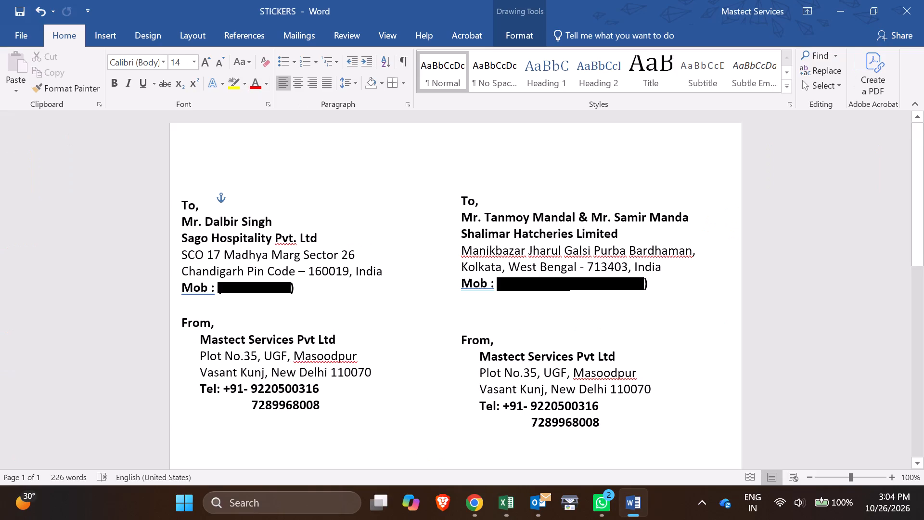
scroll(446, 246, "up", 5)
key("alt+Tab")
key("alt+Tab")
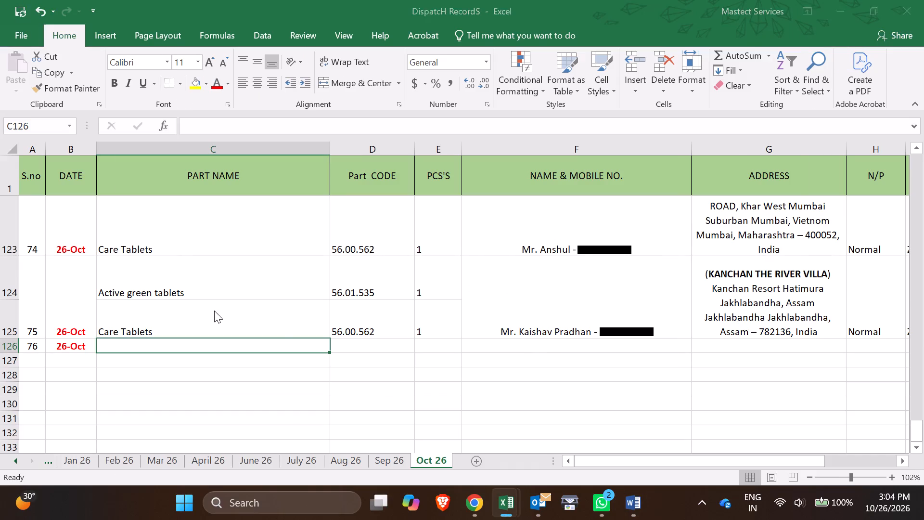
Switch from the dispatch workbook back to the STICKERS document in Word to view the customer labels for entry 76.
key("alt+Tab")
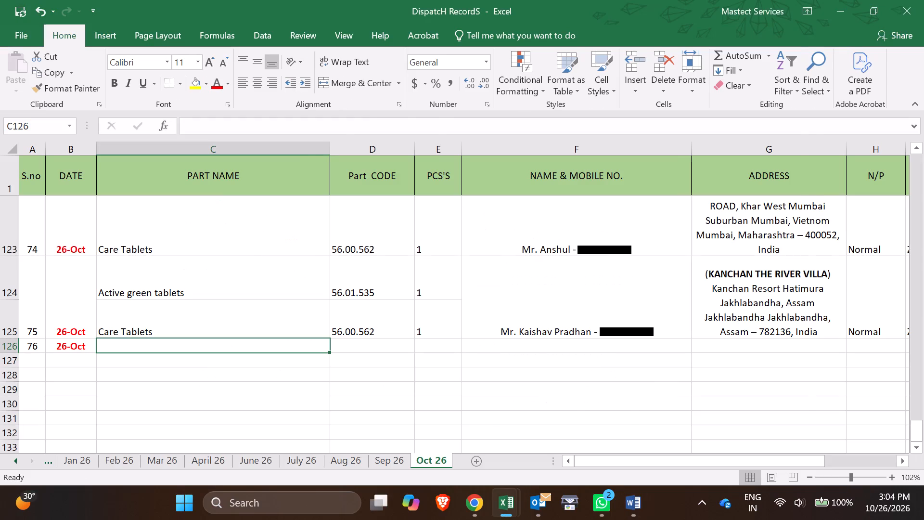
key("alt+Tab")
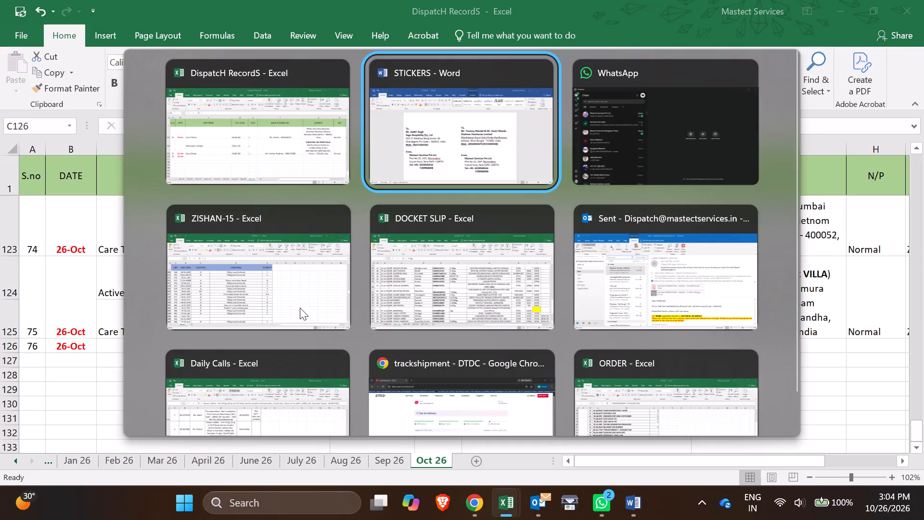
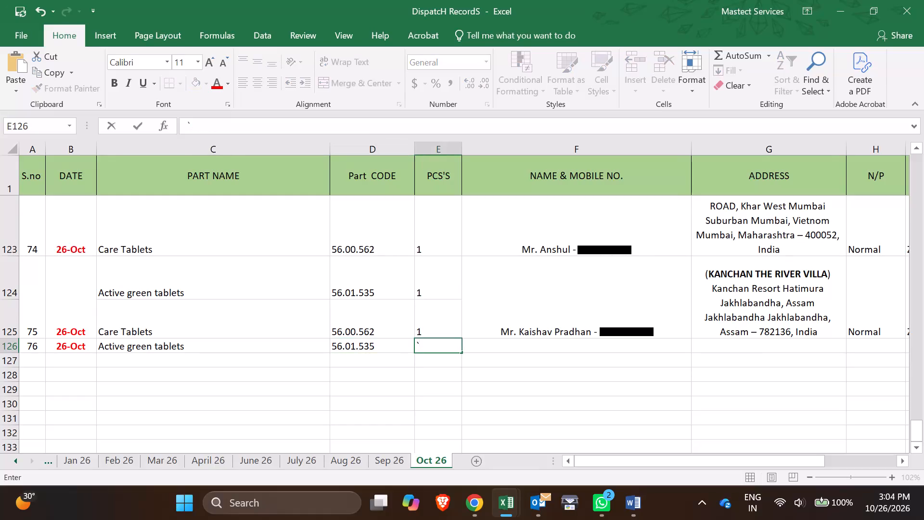
Enter a quantity of 1 piece for the Active green tablets in entry 76.
key("BackSpace")
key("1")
key("Return")
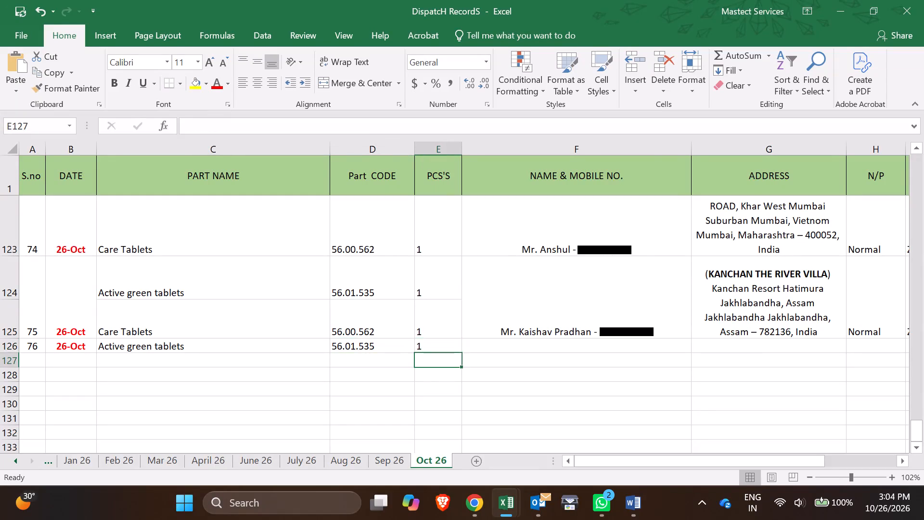
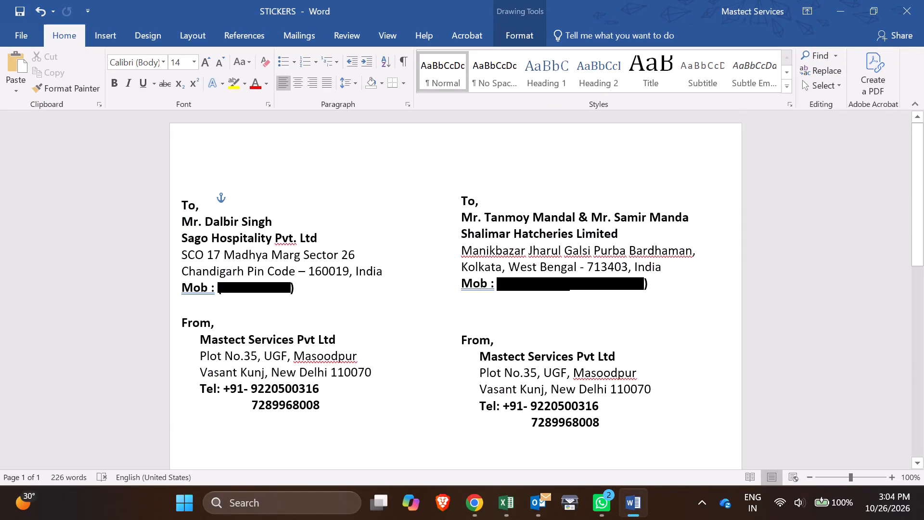
Select the street line of the address on the Sago Hospitality Pvt. Ltd label in the STICKERS document.
left_click(180, 257)
key("shift+Down")
key("shift+Left")
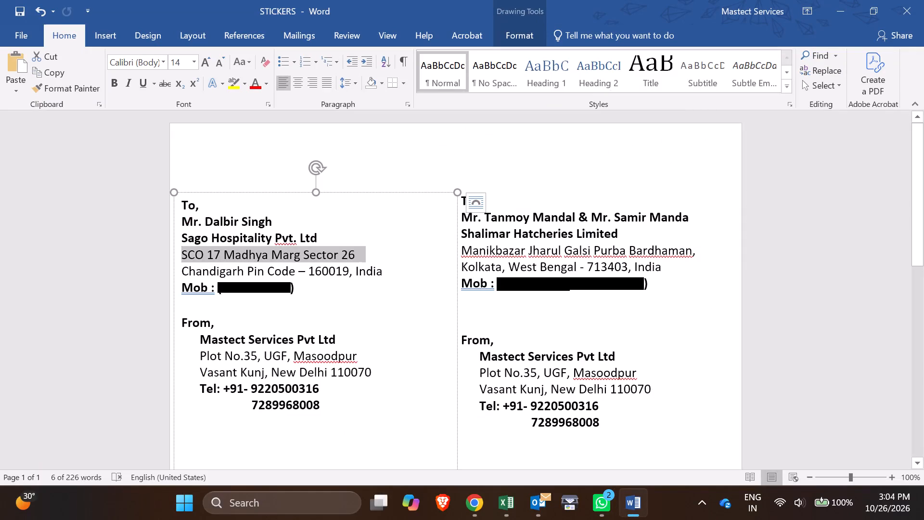
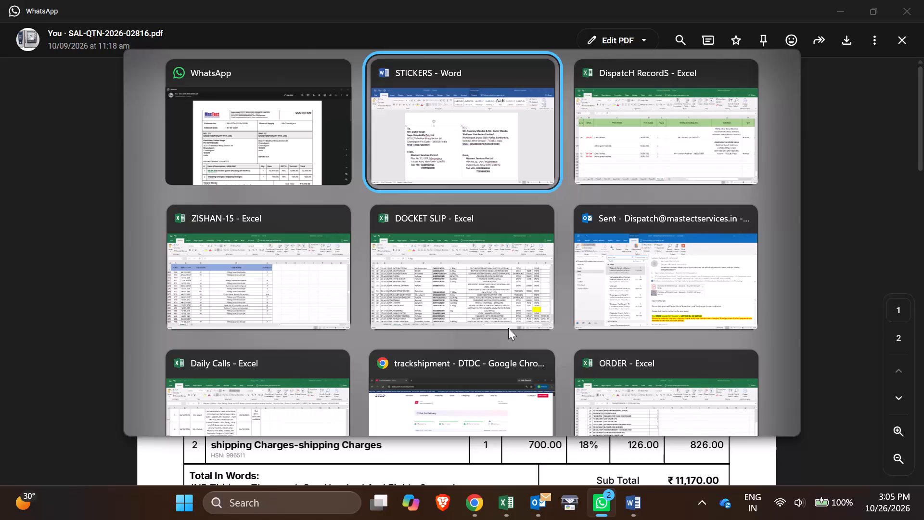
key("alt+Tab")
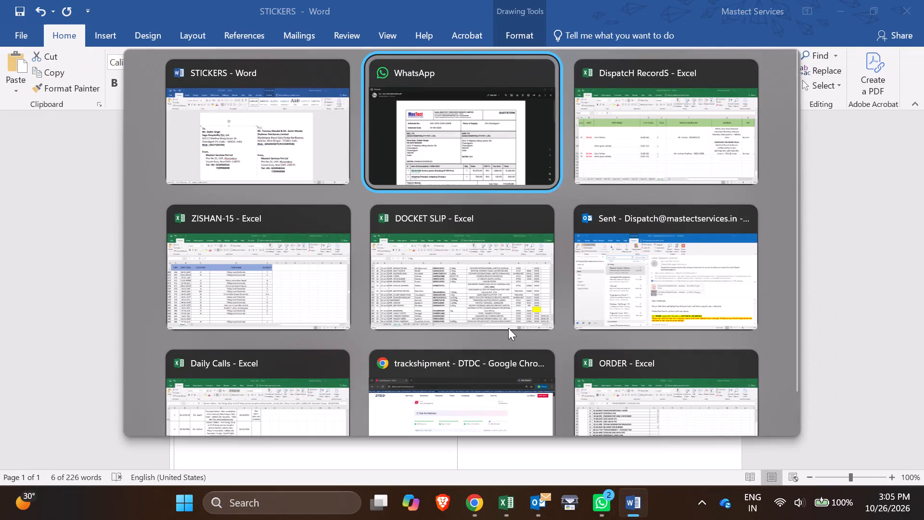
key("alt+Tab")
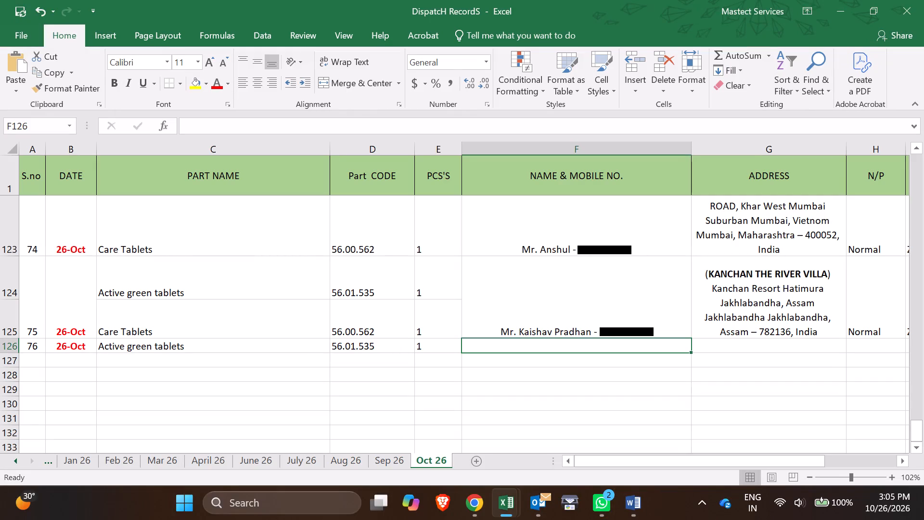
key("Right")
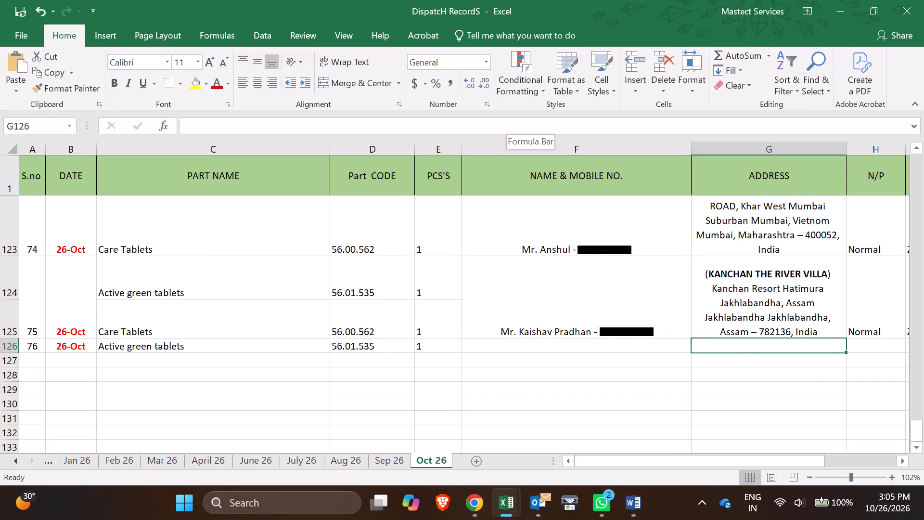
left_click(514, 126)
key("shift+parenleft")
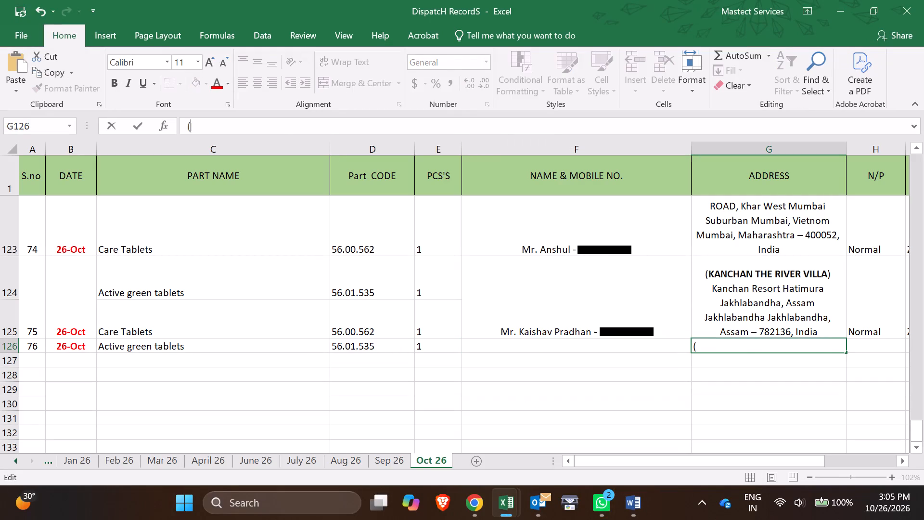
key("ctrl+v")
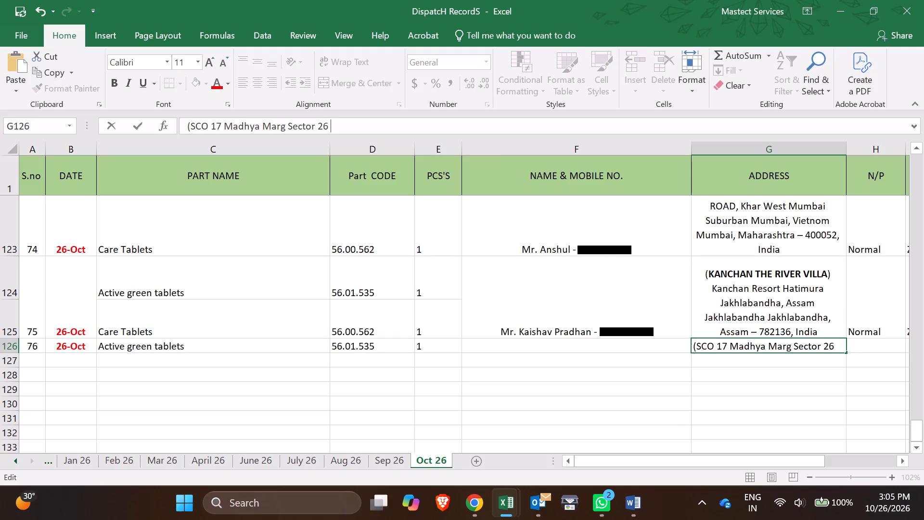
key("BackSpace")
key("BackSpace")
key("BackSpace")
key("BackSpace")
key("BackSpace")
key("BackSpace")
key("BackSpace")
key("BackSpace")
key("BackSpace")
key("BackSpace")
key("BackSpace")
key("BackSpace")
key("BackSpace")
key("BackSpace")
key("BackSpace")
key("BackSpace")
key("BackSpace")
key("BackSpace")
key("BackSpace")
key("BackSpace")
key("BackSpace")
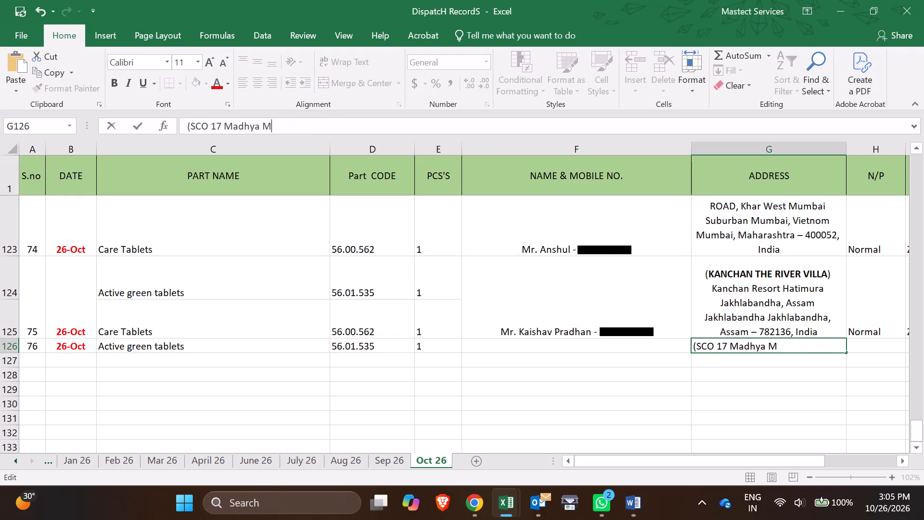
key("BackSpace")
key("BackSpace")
Copy the contact name from the Sago Hospitality label in Word into entry 76's name cell in Excel, followed by a hyphen.
key("alt+Tab")
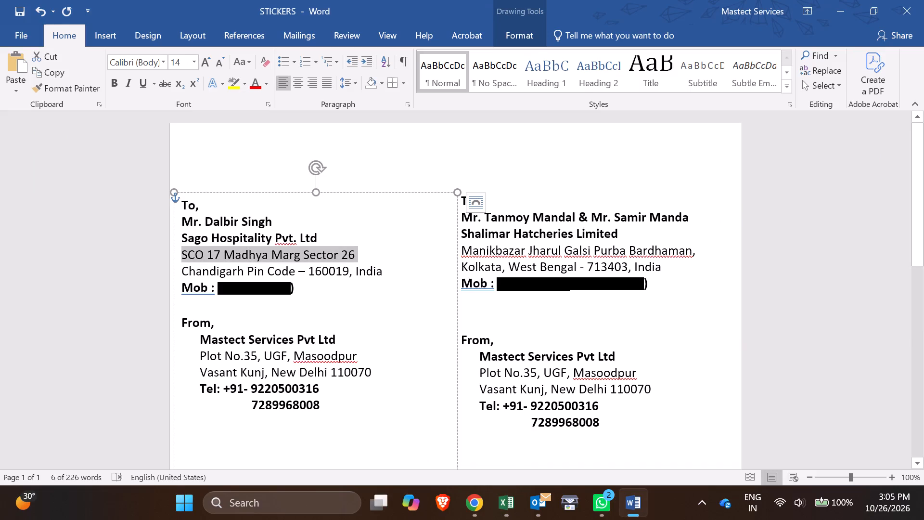
left_click(184, 225)
key("Down")
key("Up")
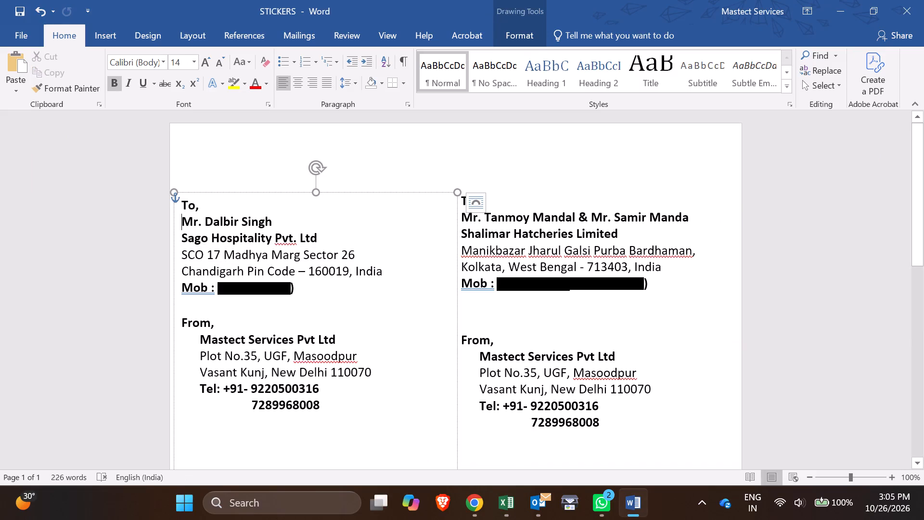
key("shift+Down")
key("shift+Left")
key("ctrl+c")
key("alt+Tab")
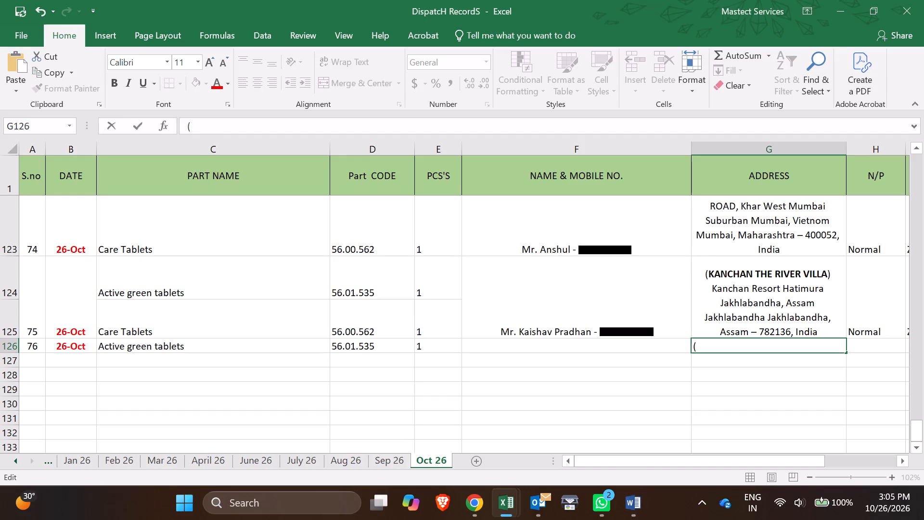
key("BackSpace")
key("Return")
key("Up")
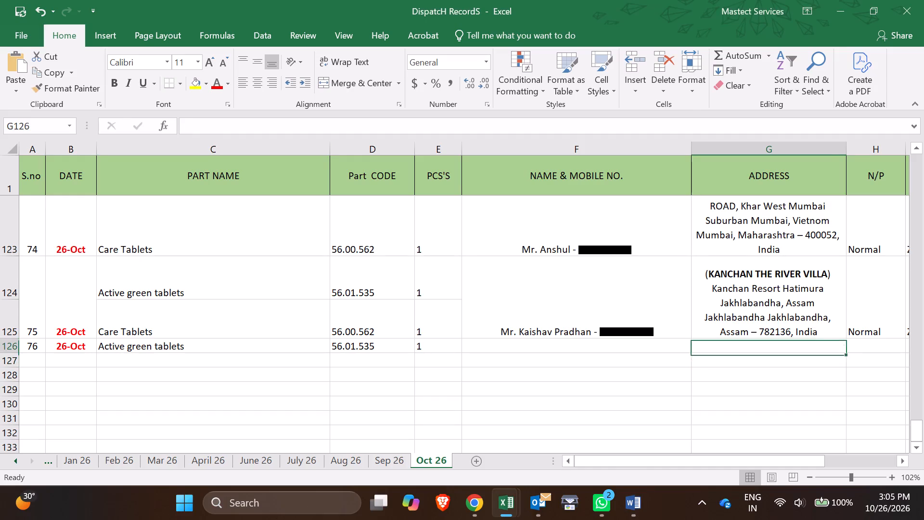
key("Left")
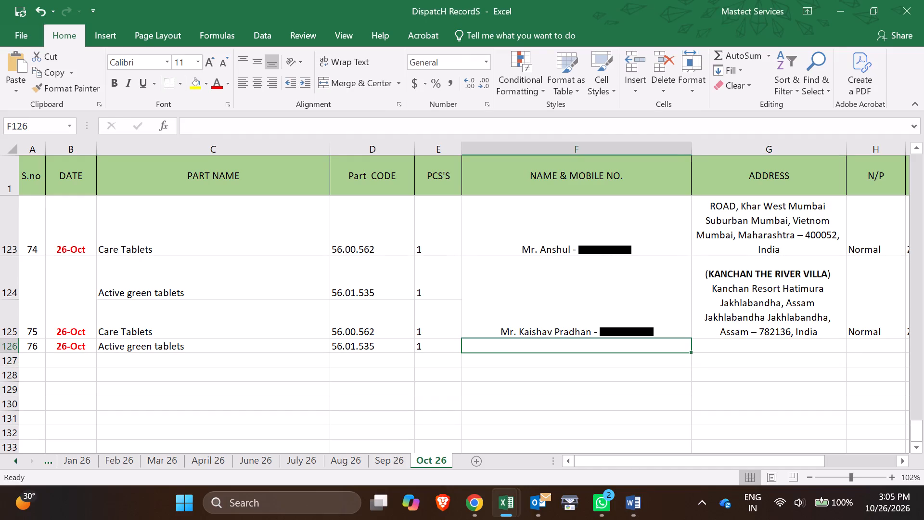
left_click(371, 124)
key("ctrl+v")
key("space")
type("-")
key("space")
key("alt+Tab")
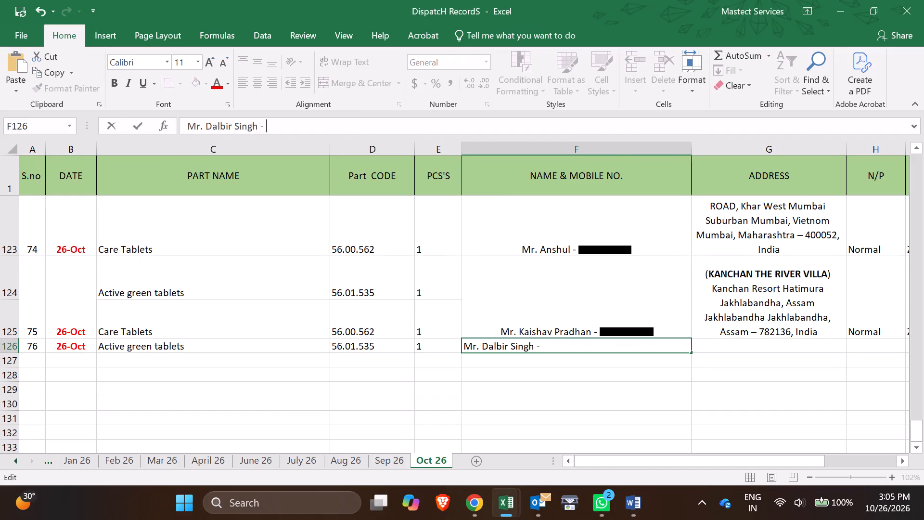
Copy the mobile number from the Sago Hospitality label in Word and add it after the hyphen in entry 76's name cell.
double_click(250, 288)
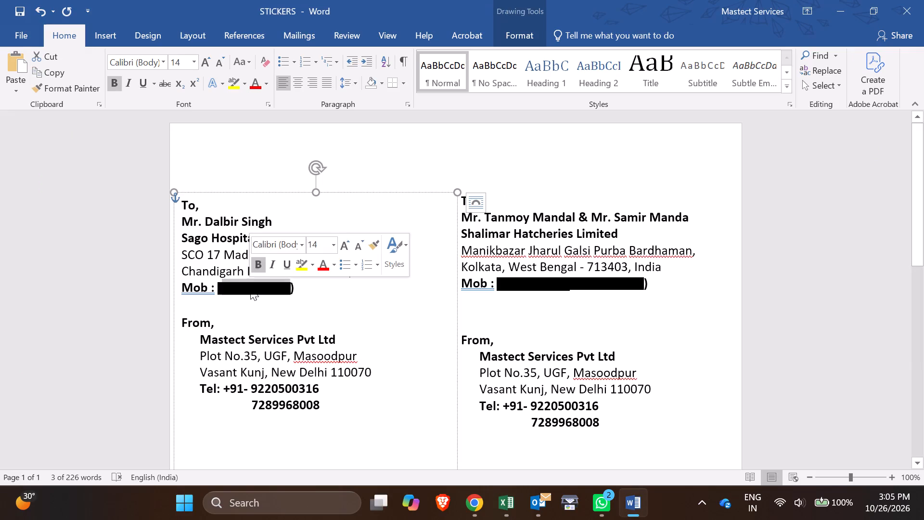
key("ctrl+c")
key("alt+Tab")
key("ctrl+v")
key("Return")
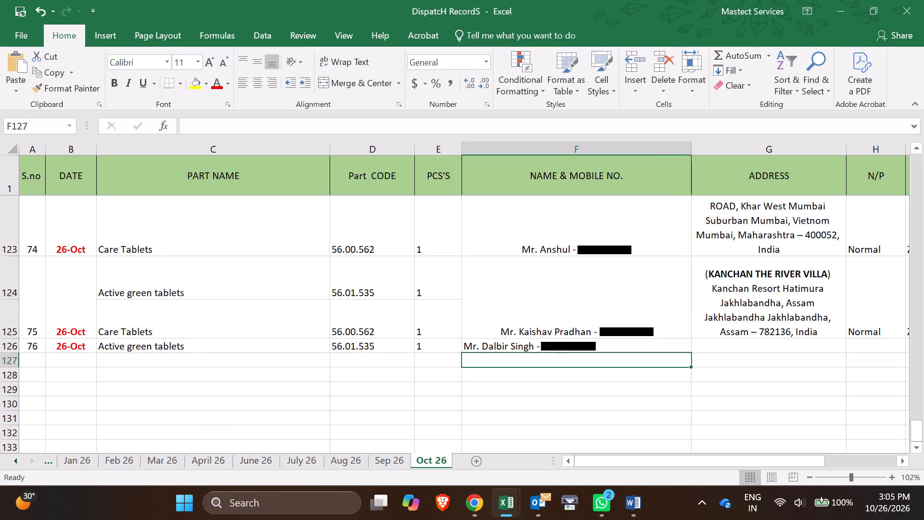
Centre entry 76's name and mobile number cell and save the dispatch workbook.
key("Up")
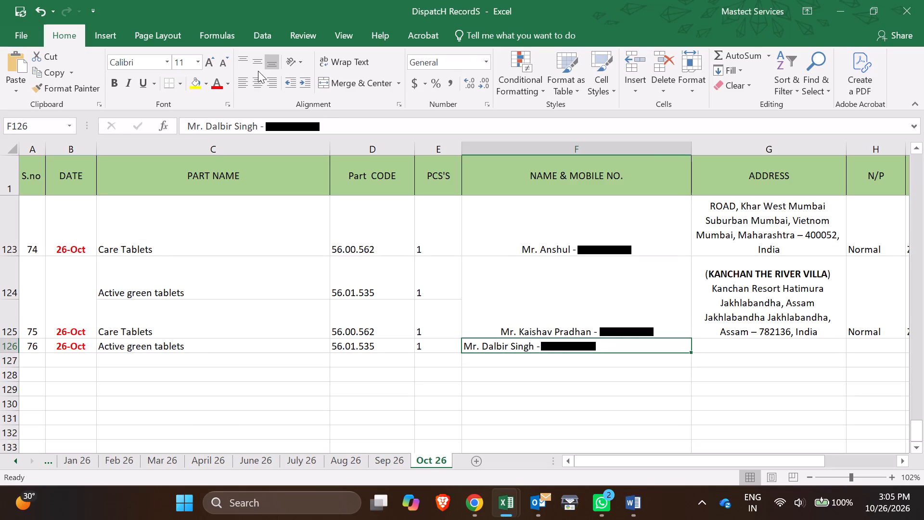
left_click(256, 77)
key("Right")
key("ctrl+s")
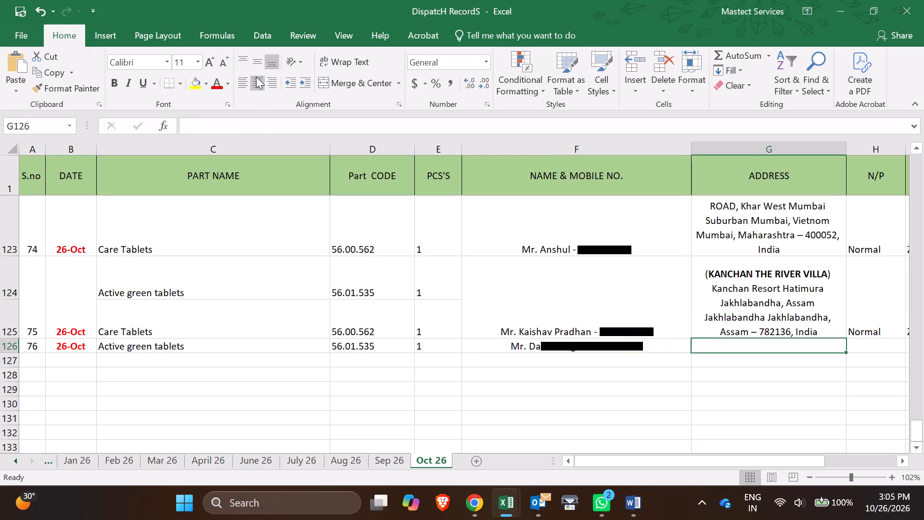
Copy the company name Sago Hospitality Pvt. Ltd from the Word label into entry 76's address cell, enclosed in parentheses.
key("alt+Tab")
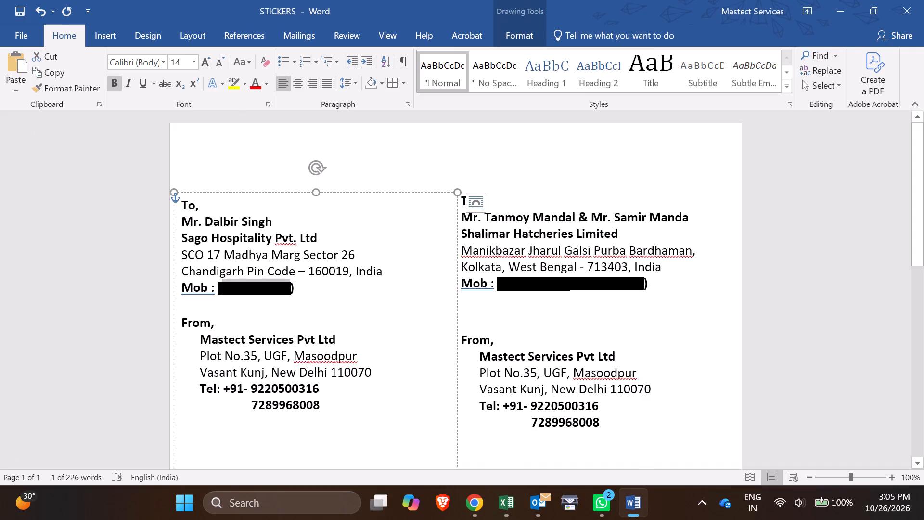
left_click(182, 241)
key("shift+Down")
key("shift+Left")
key("ctrl+c")
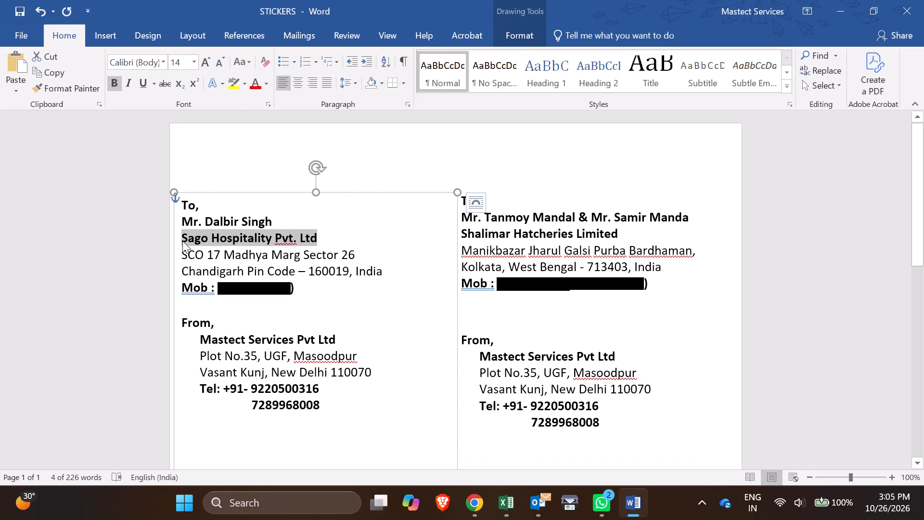
key("alt+Tab")
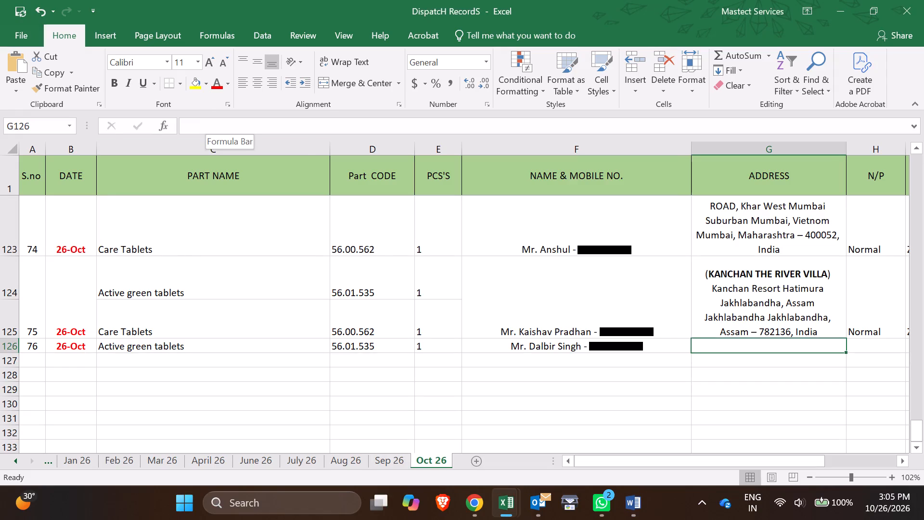
left_click(213, 126)
key("shift+parenleft")
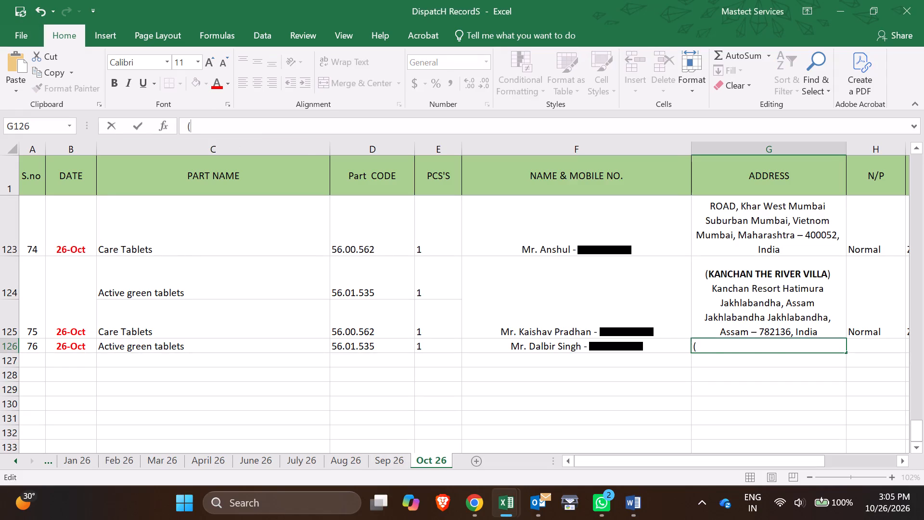
key("ctrl+v")
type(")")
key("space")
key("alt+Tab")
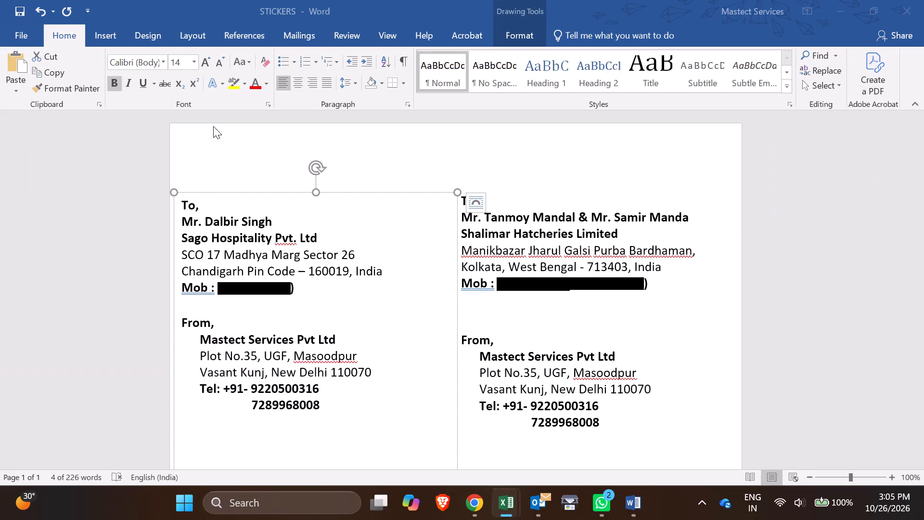
Copy the street line from the Sago Hospitality label in Word and append it to entry 76's address, followed by a comma.
left_click(185, 258)
key("Left")
key("shift+Down")
key("shift+Left")
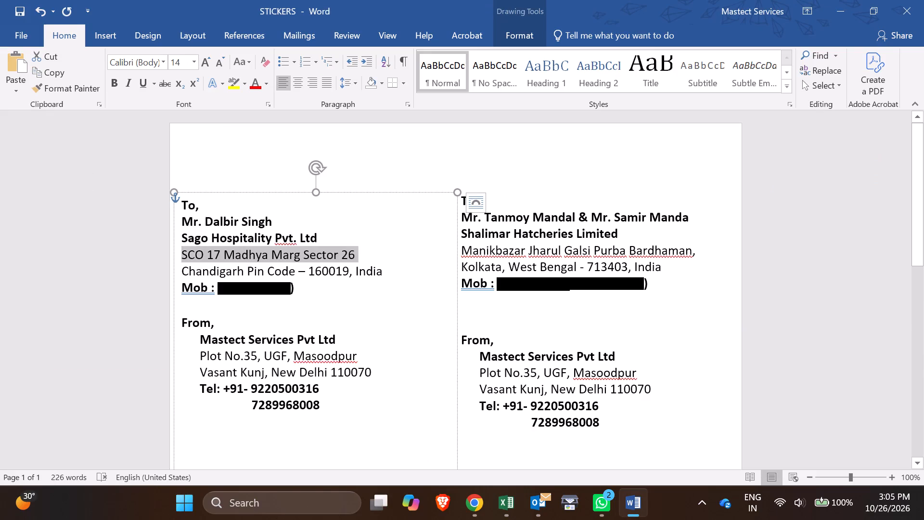
key("shift+Left")
key("ctrl+c")
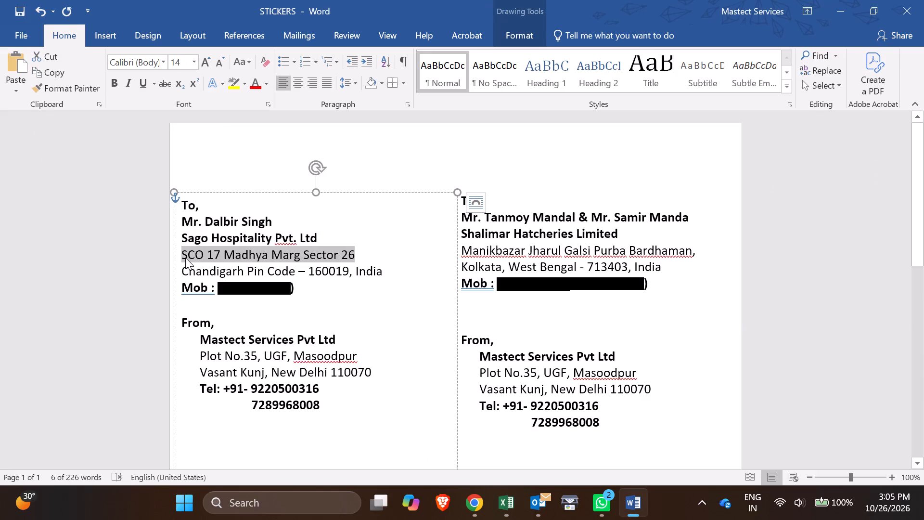
key("alt+Tab")
key("ctrl+v")
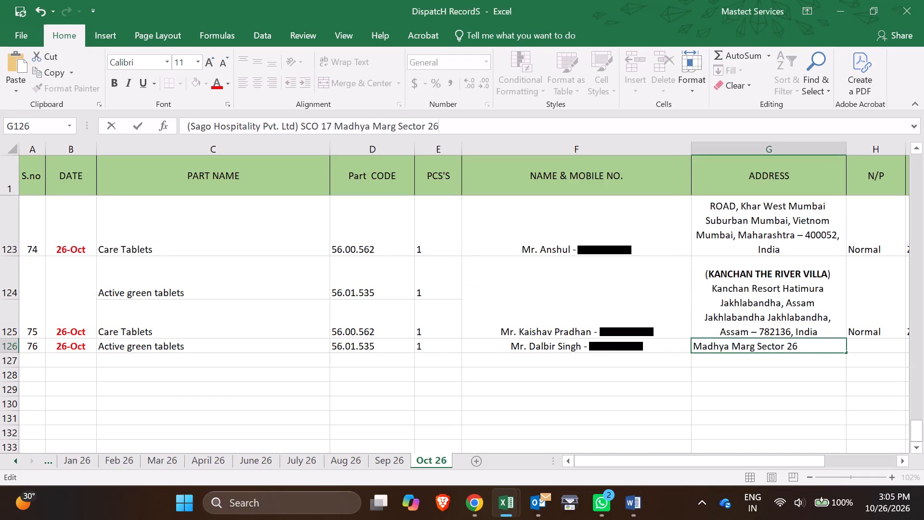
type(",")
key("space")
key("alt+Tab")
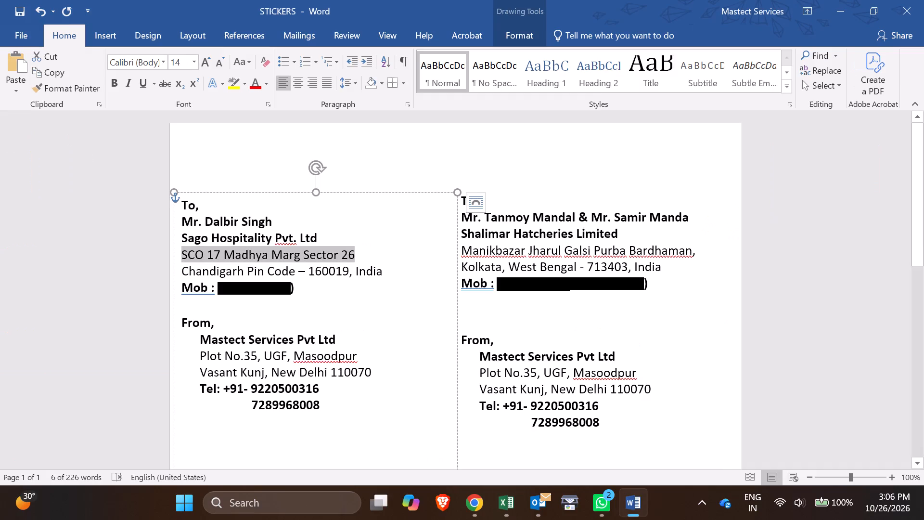
Copy the Chandigarh city and PIN code line from the Word label and append it to entry 76's address in Excel.
left_click(182, 275)
key("shift+Down")
key("shift+Left")
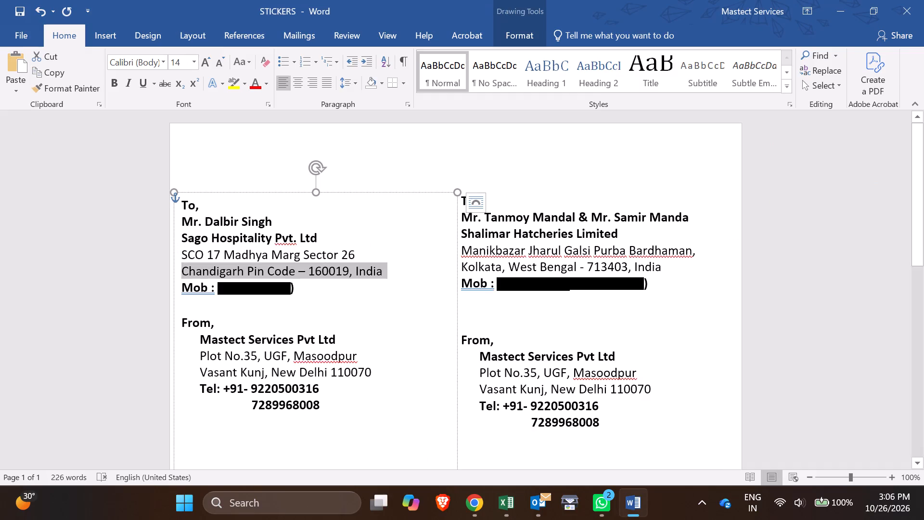
key("ctrl+c")
key("alt+Tab")
key("ctrl+v")
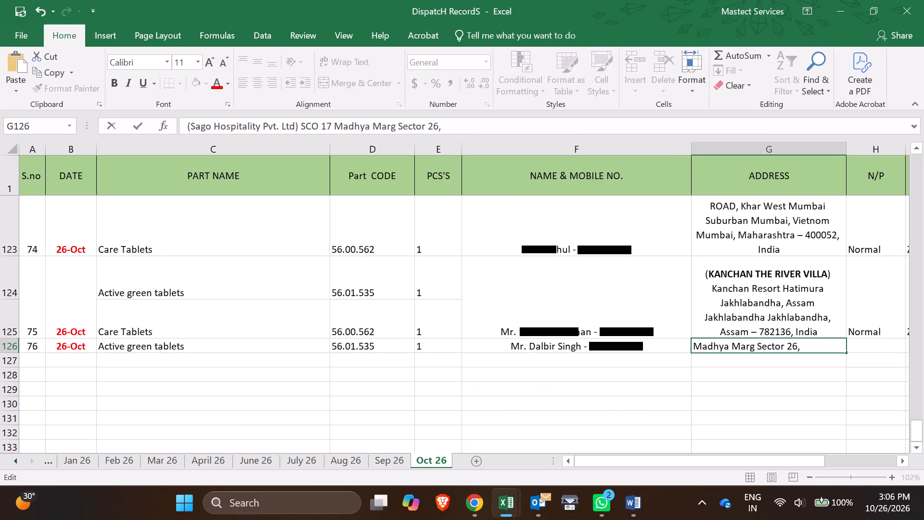
Commit the Sago Hospitality address for entry 76, wrap and centre its text, and save the workbook.
key("Return")
key("ctrl+s")
key("Up")
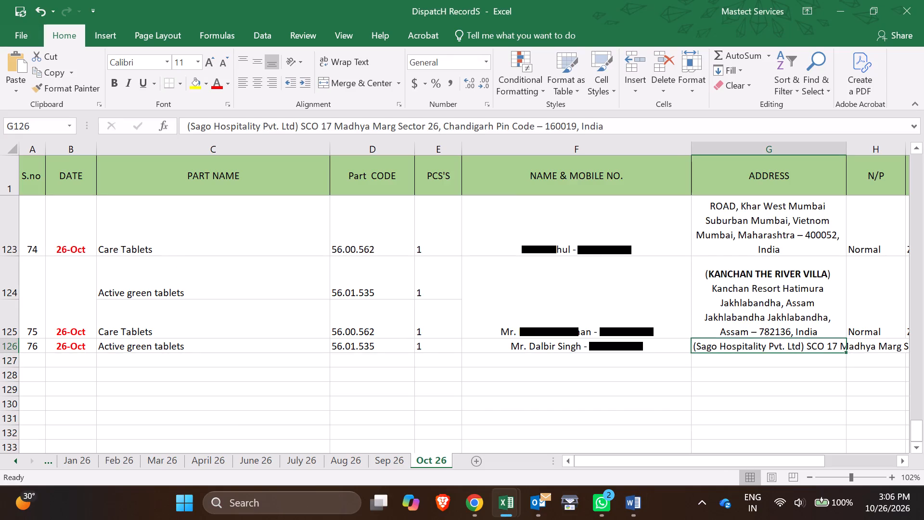
left_click(353, 63)
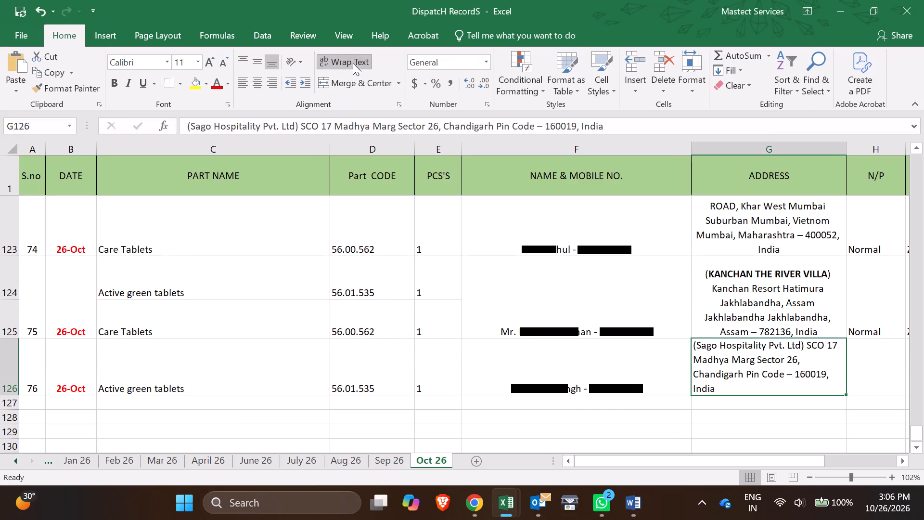
key("ctrl+s")
left_click(259, 84)
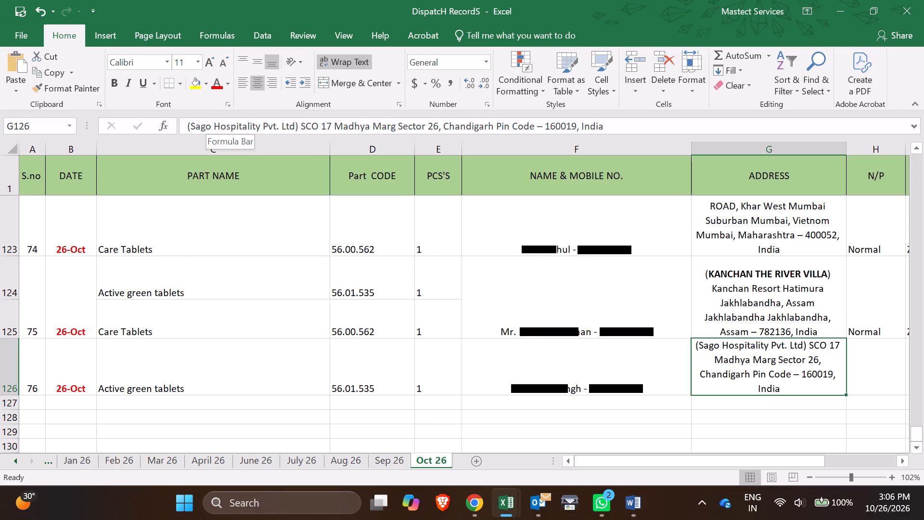
Bold only the company name "Sago Hospitality Pvt. Ltd" within entry 76's address and save the workbook.
left_click(193, 129)
key("Left")
key("shift+Right")
key("shift+Right")
key("shift+Right")
key("shift+Right")
key("shift+Right")
key("shift+Right")
key("shift+Right")
key("shift+Right")
key("shift+Right")
key("shift+Right")
key("shift+Right")
key("shift+Right")
key("shift+Right")
key("shift+Right")
key("shift+Right")
key("shift+Right")
key("shift+Right")
key("shift+Right")
key("shift+Right")
key("shift+Right")
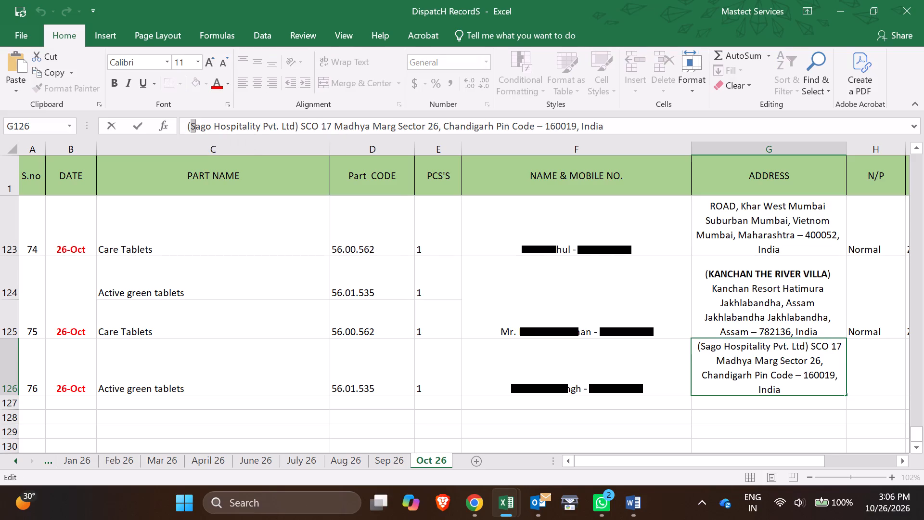
key("shift+Right")
key("shift+Right")
key("shift+Right")
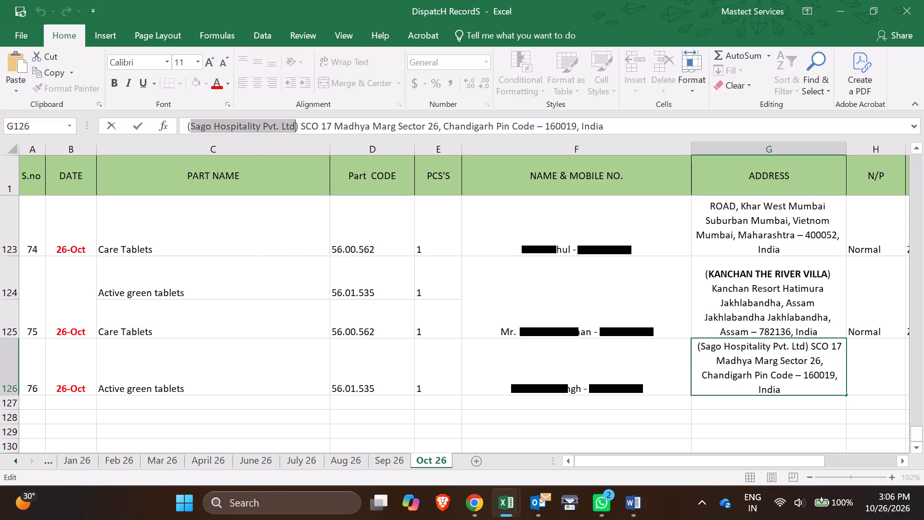
key("ctrl+b")
left_click(562, 358)
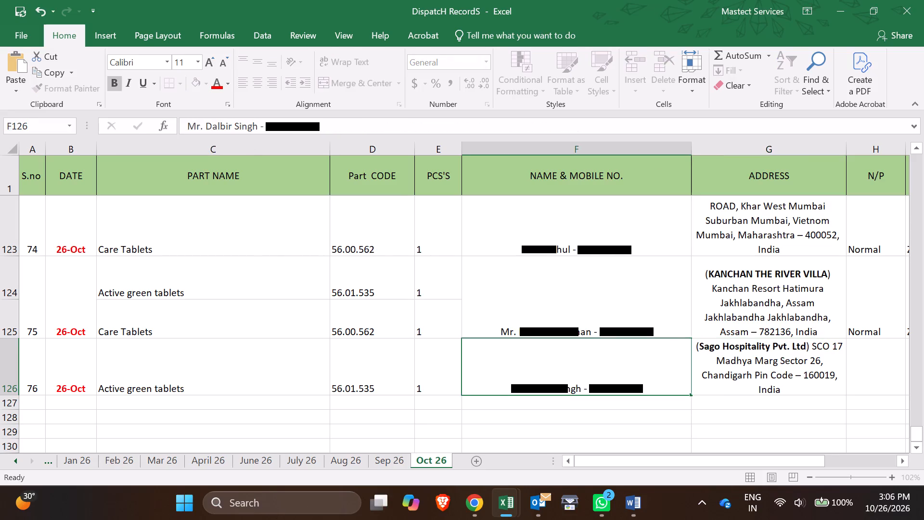
key("ctrl+s")
Enter Normal as the N/P value and Zishan as the remark for entry 76, and save the workbook.
key("Right")
key("Right")
key("shift+n")
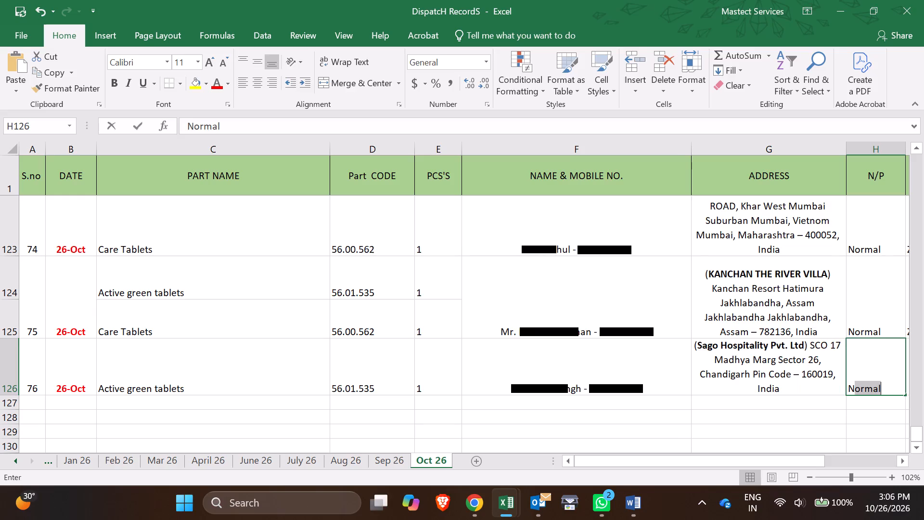
key("Return")
key("Up")
key("Right")
key("shift+z")
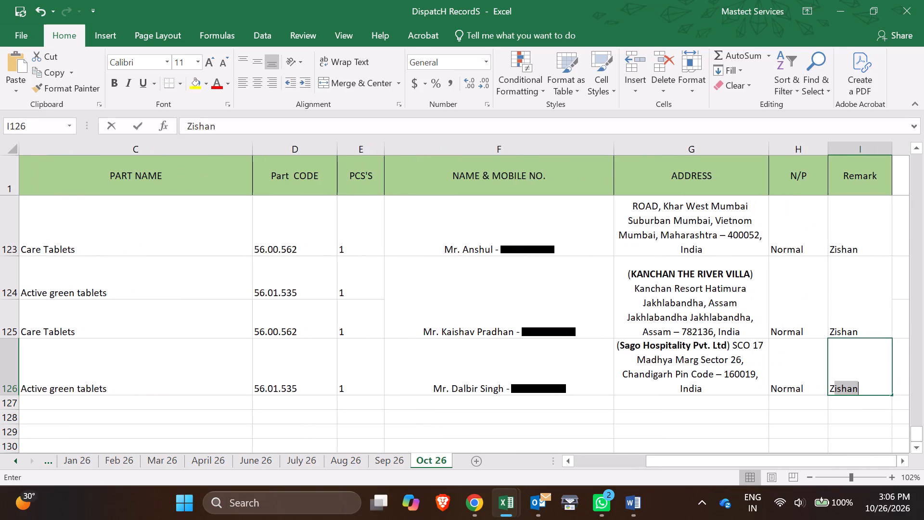
key("Return")
key("ctrl+s")
Start the next row with centred serial number 77 and fill the 26-Oct date down from entry 76.
key("Left")
key("Left")
key("Left")
key("Left")
key("Left")
key("Left")
key("Left")
key("Left")
key("Left")
key("Left")
key("Left")
key("Left")
key("Left")
key("Left")
key("Left")
key("Left")
key("Left")
key("Left")
key("Left")
key("Left")
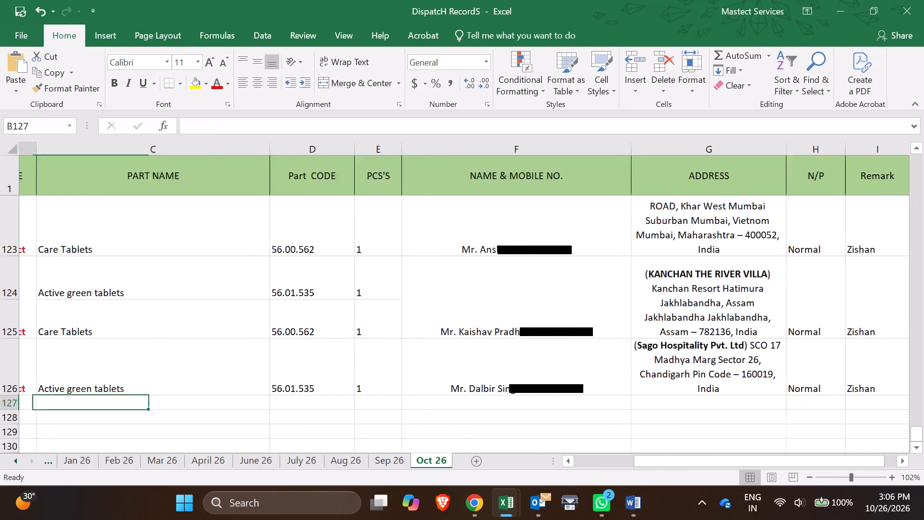
type("77")
key("Return")
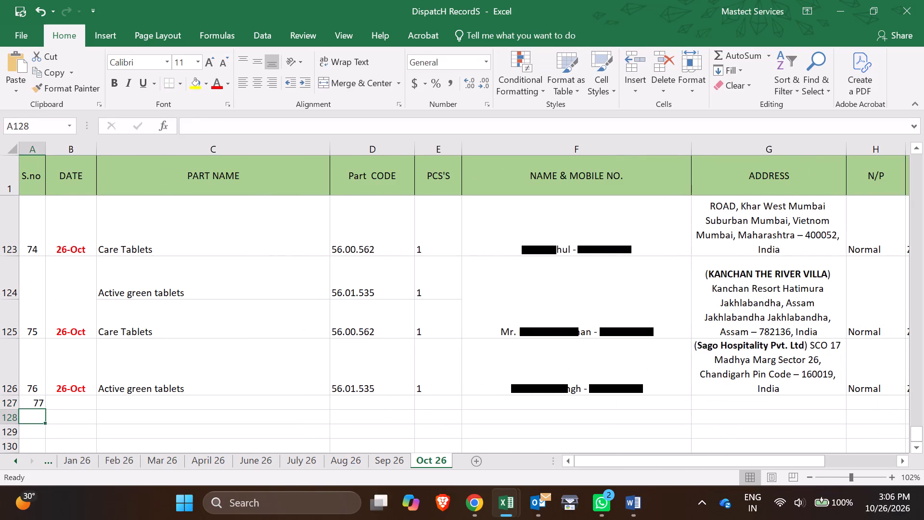
key("Up")
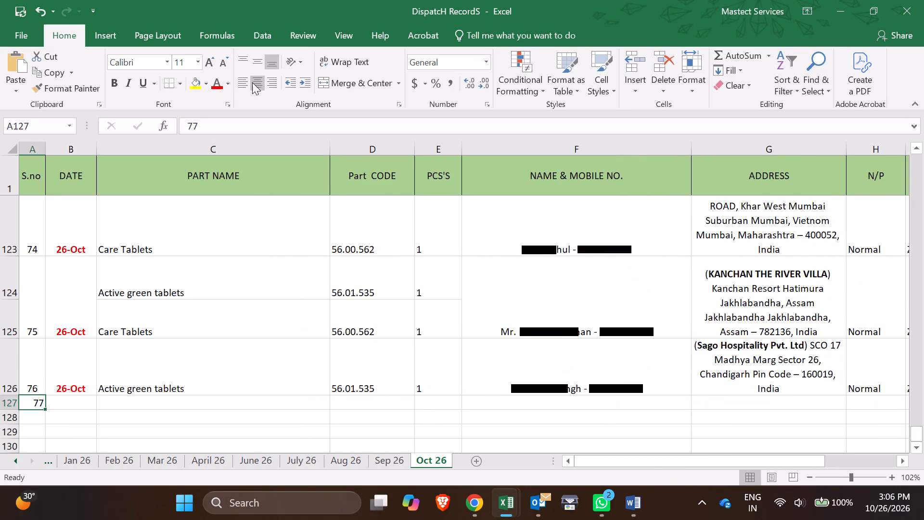
left_click(252, 81)
key("Right")
key("ctrl+d")
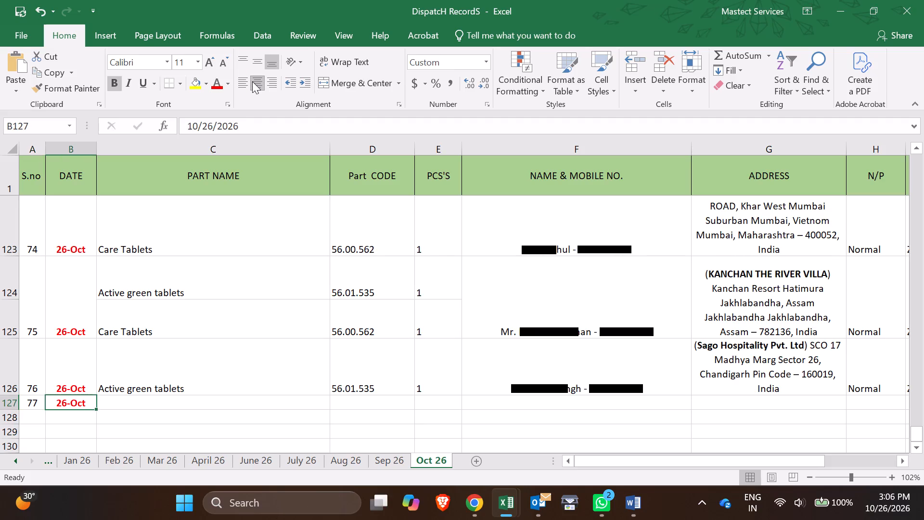
Save the dispatch workbook and move to the empty part name cell of entry 77.
key("ctrl+s")
key("Right")
Switch to the Word stickers document and check the Shalimar Hatcheries Limited sticker for entry 77's customer details.
key("alt+Tab")
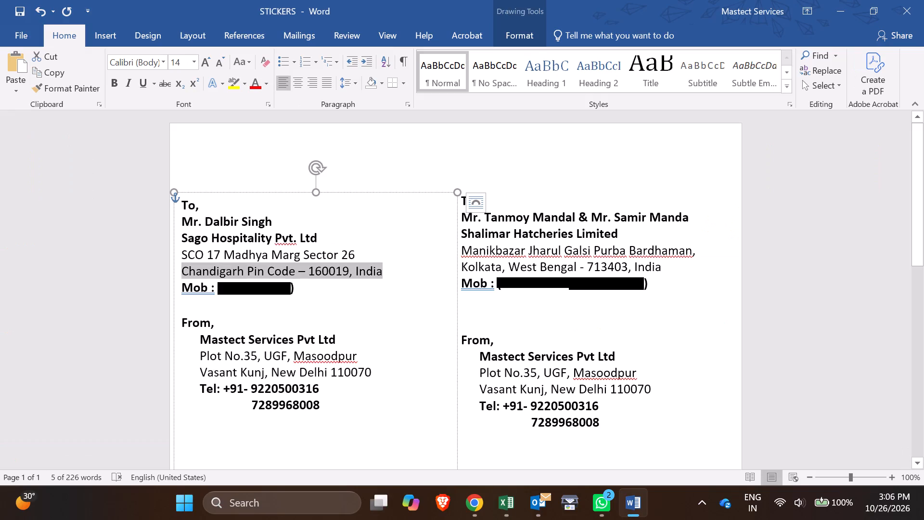
left_click(554, 299)
scroll(554, 299, "up", 3)
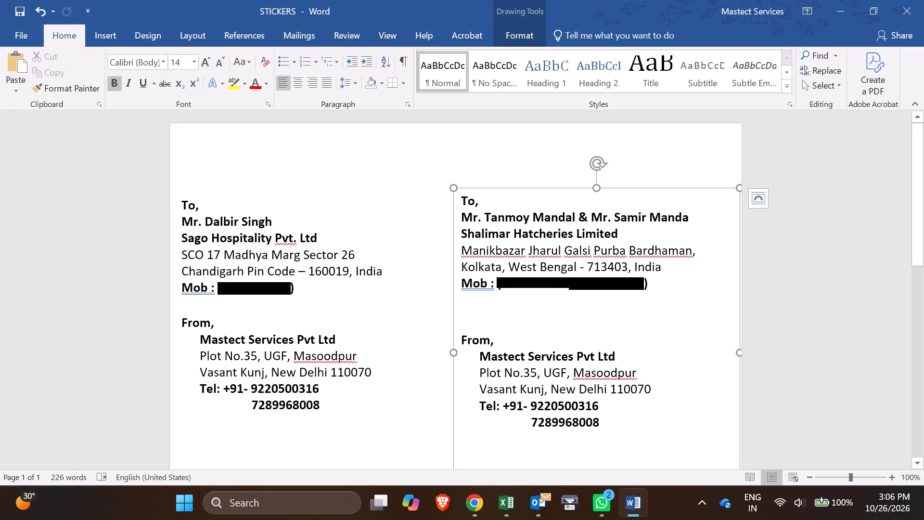
key("alt+Tab")
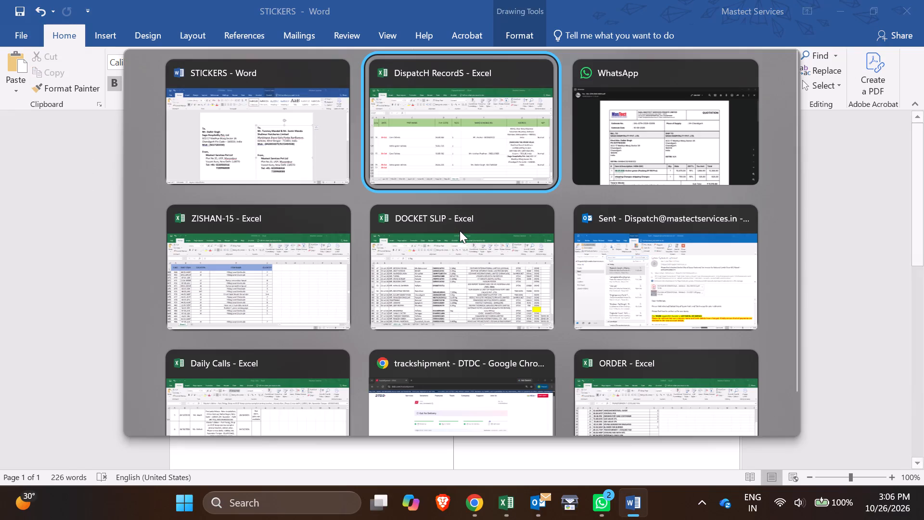
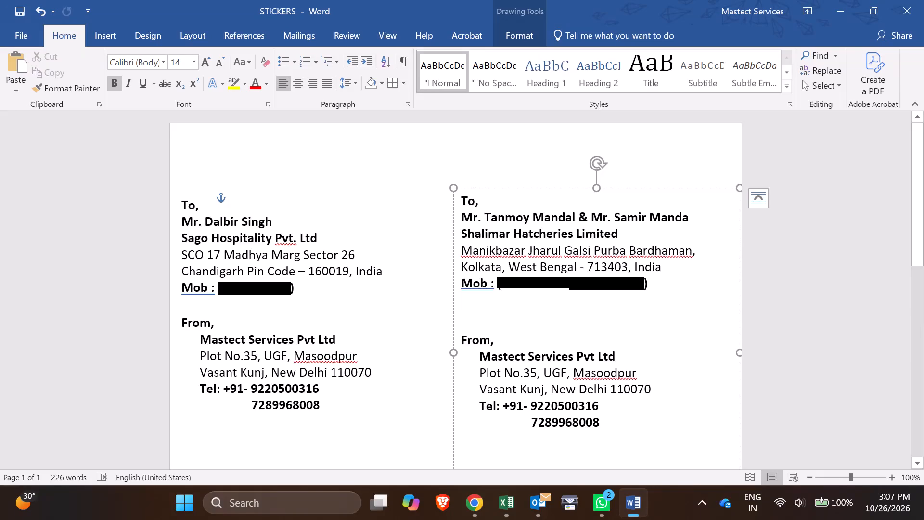
Switch to the Excel dispatch workbook, enter the copied part name "Temperature sensor eSTB 100mm" for entry 77, and save the workbook.
scroll(368, 286, "up", 4)
key("alt+Tab")
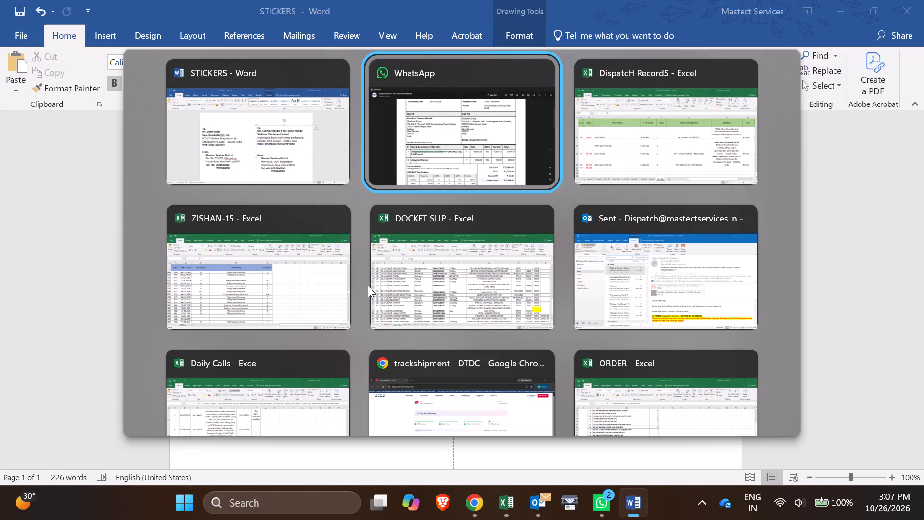
key("alt+Tab")
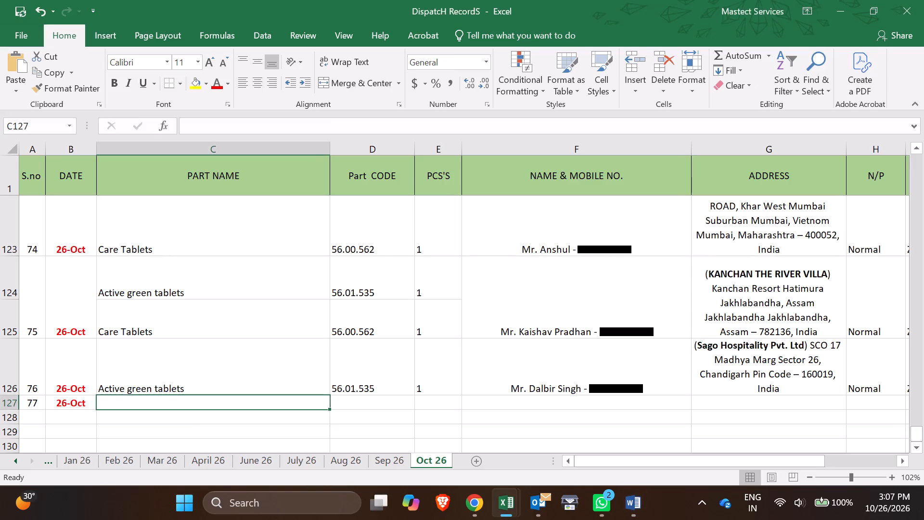
key("ctrl+v")
key("Return")
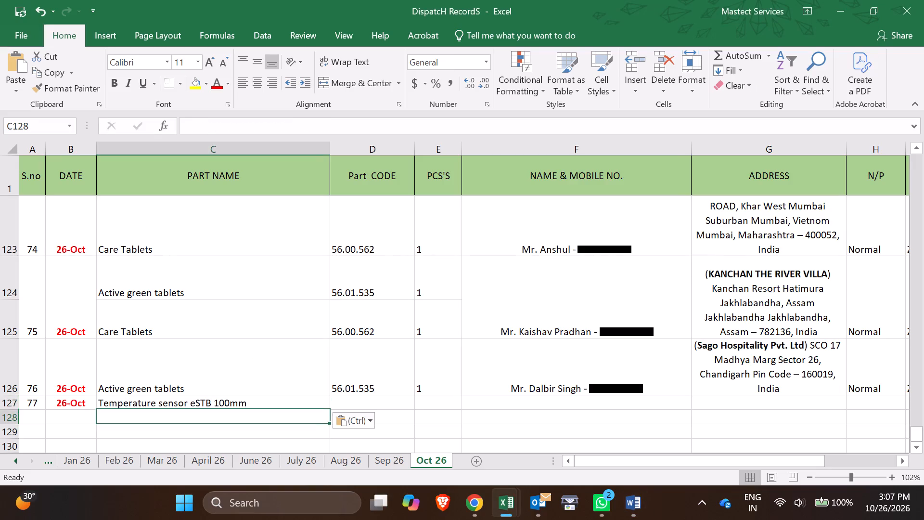
key("Up")
key("Right")
key("ctrl+s")
key("ctrl+s")
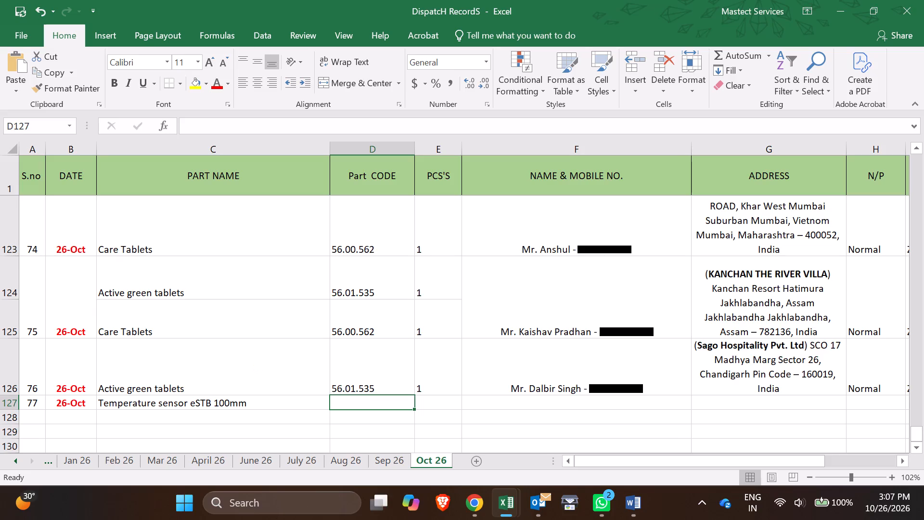
Switch back to the STICKERS document in Word with the Shalimar Hatcheries Limited address sticker.
key("alt+Tab")
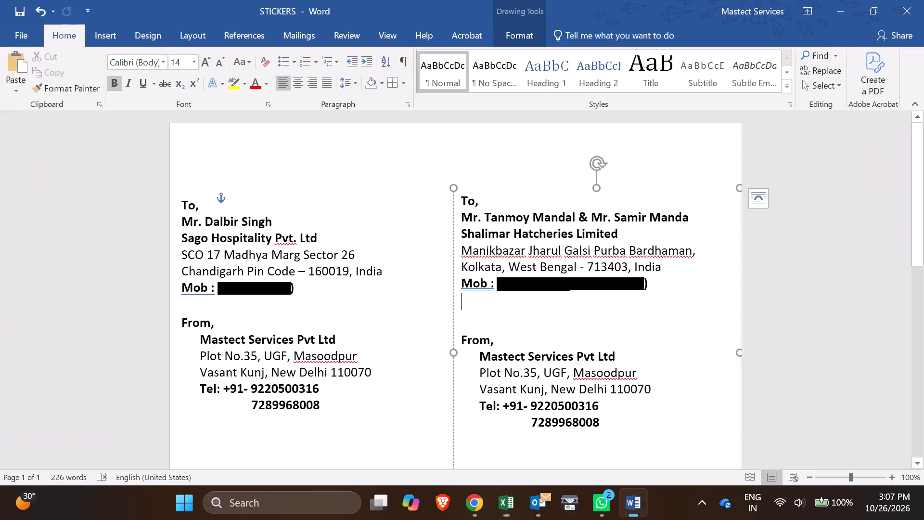
Switch to the ZISHAN-15 workbook and search for 133, stepping through the matches to the temperature sensor's part code.
key("alt+Tab")
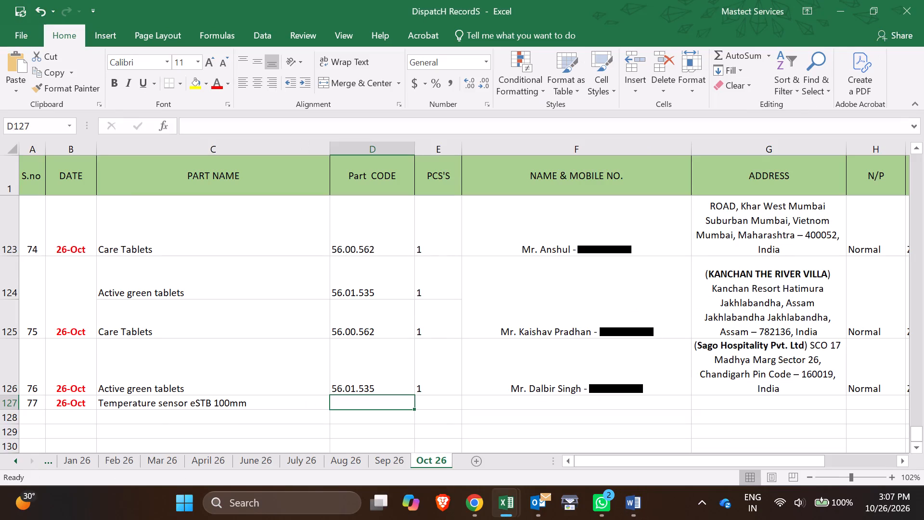
key("alt+Tab")
key("alt+Tab")
key("alt+Tab")
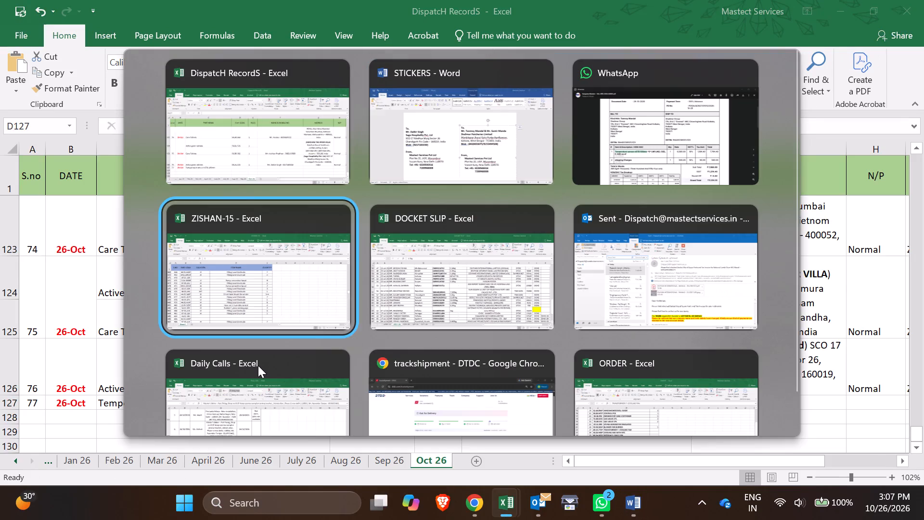
key("ctrl+f")
key("BackSpace")
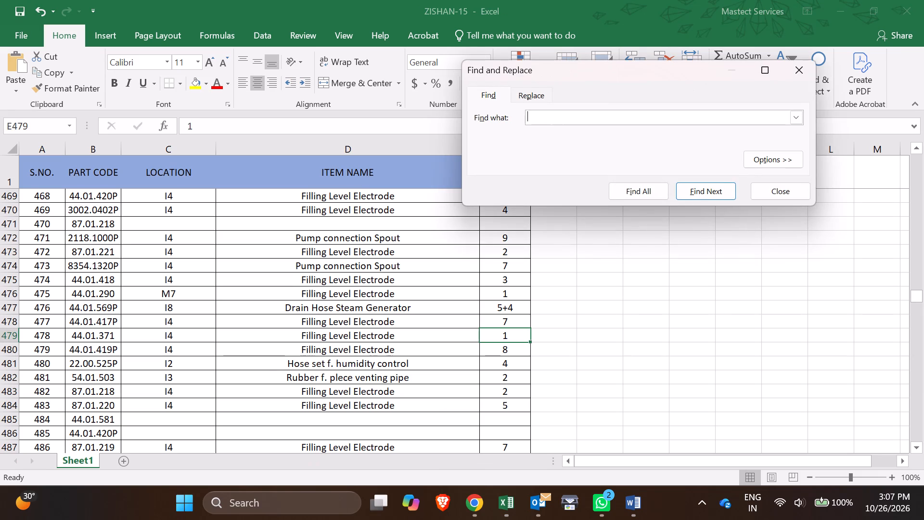
type("133")
key("Return")
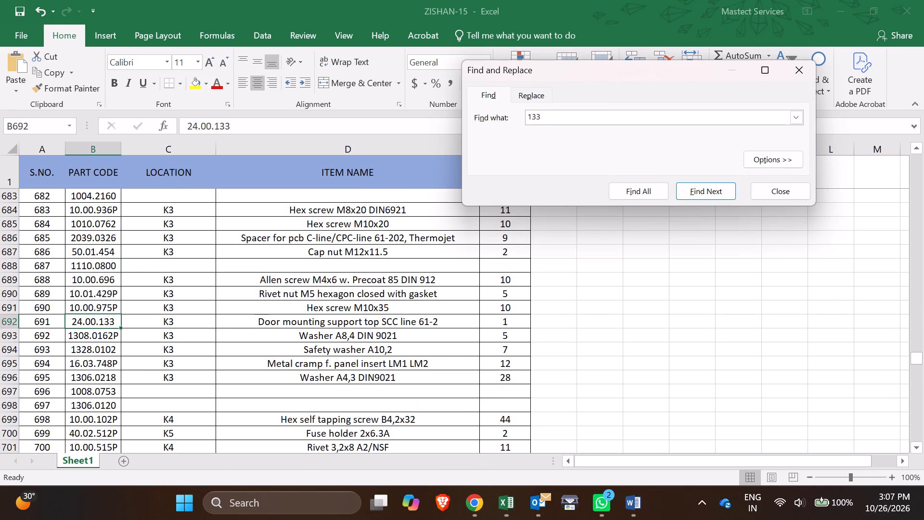
key("Return")
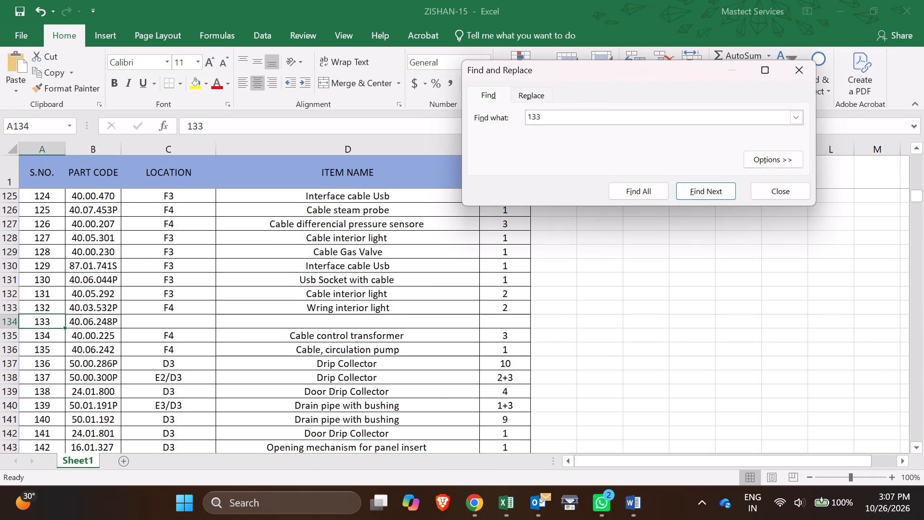
key("Return")
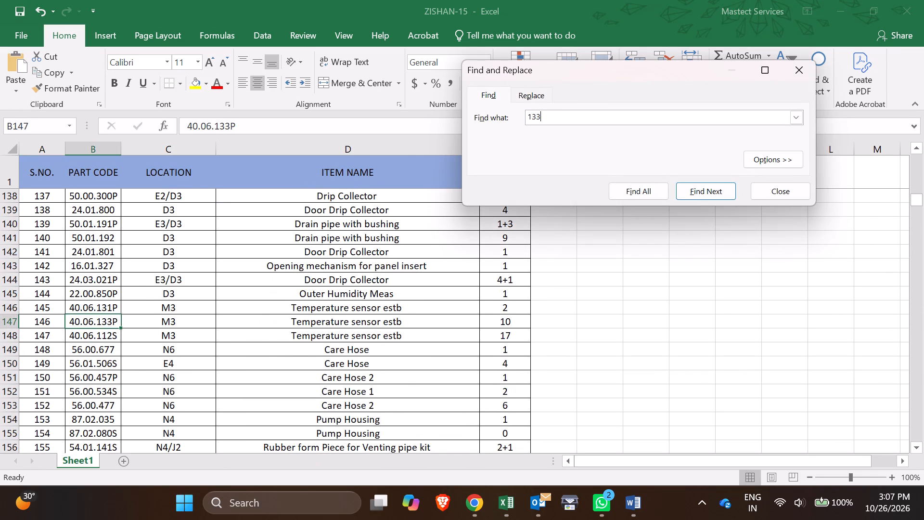
key("Return")
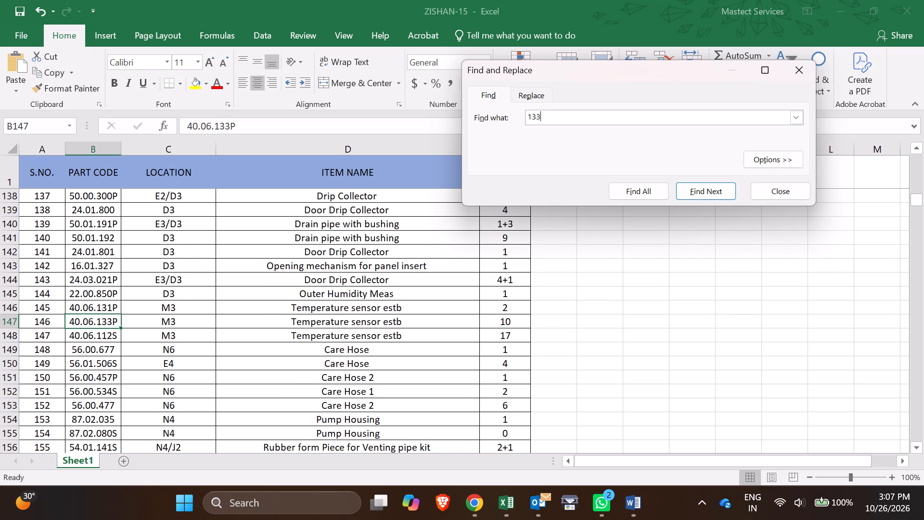
key("Return")
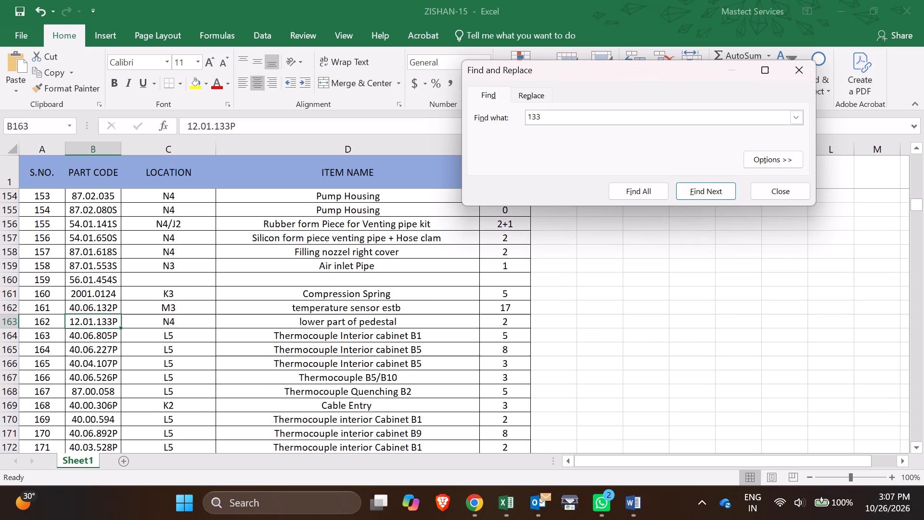
key("Return")
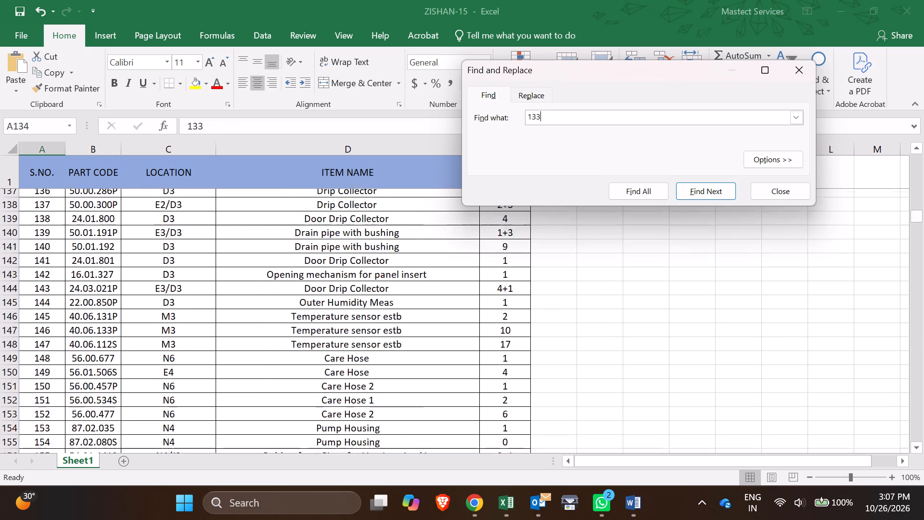
key("Return")
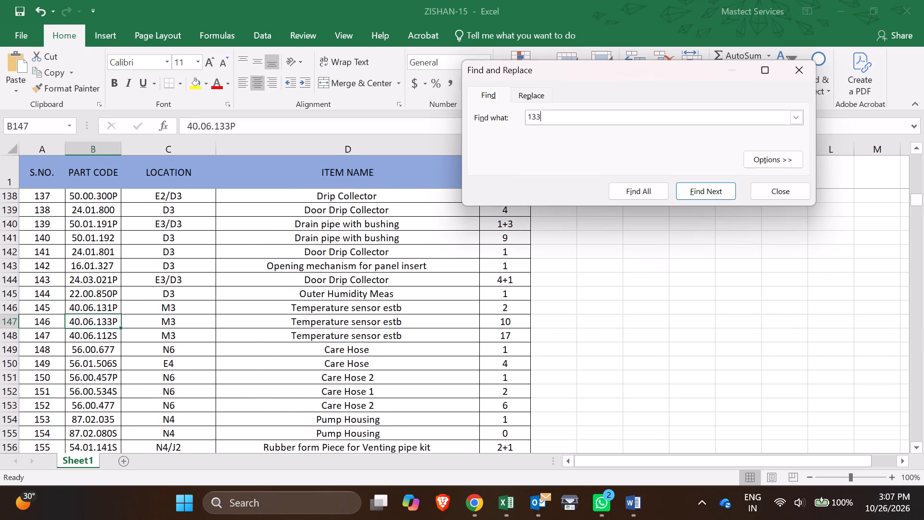
left_click(793, 65)
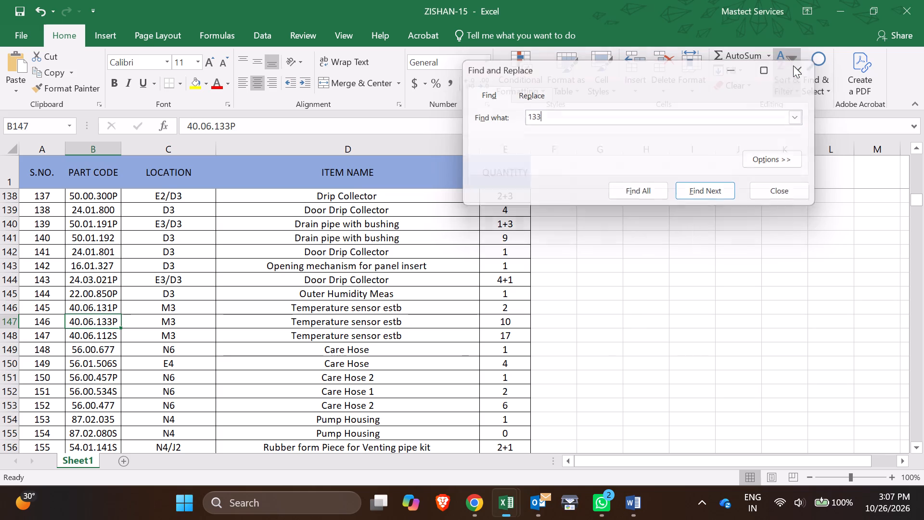
Copy part code 40.06.133P from ZISHAN-15 into entry 77 of the DispatcH RecordS workbook and enter 1 piece.
triple_click(209, 130)
key("ctrl+c")
key("alt+Tab")
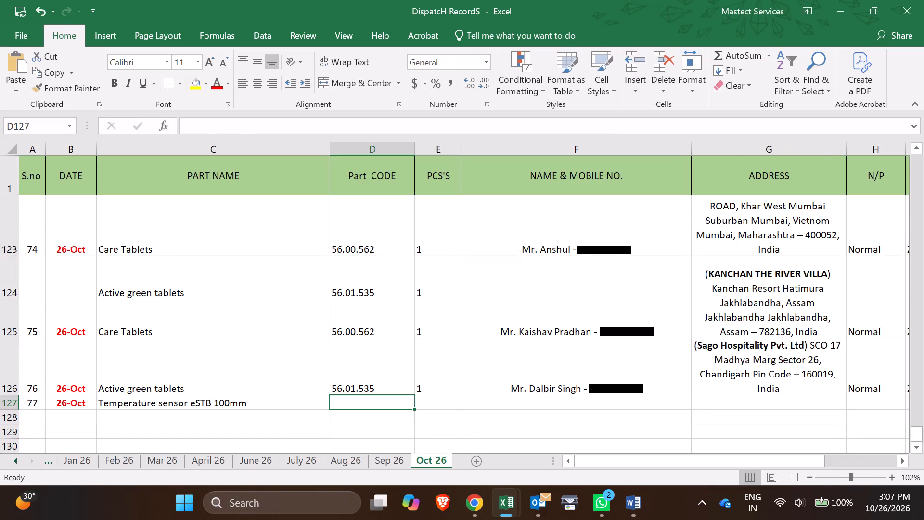
key("ctrl+v")
key("Return")
key("Up")
key("Right")
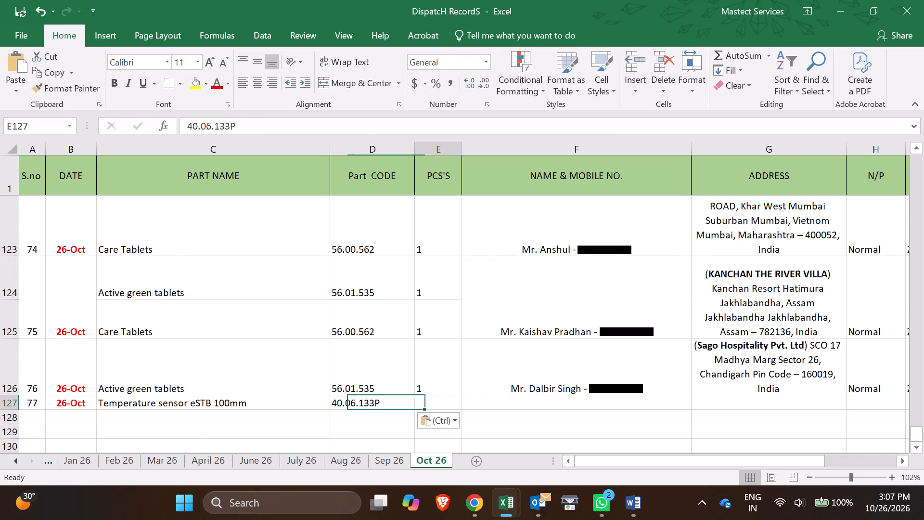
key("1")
key("Return")
Switch from the DispatcH RecordS workbook to another open window.
key("alt+Tab")
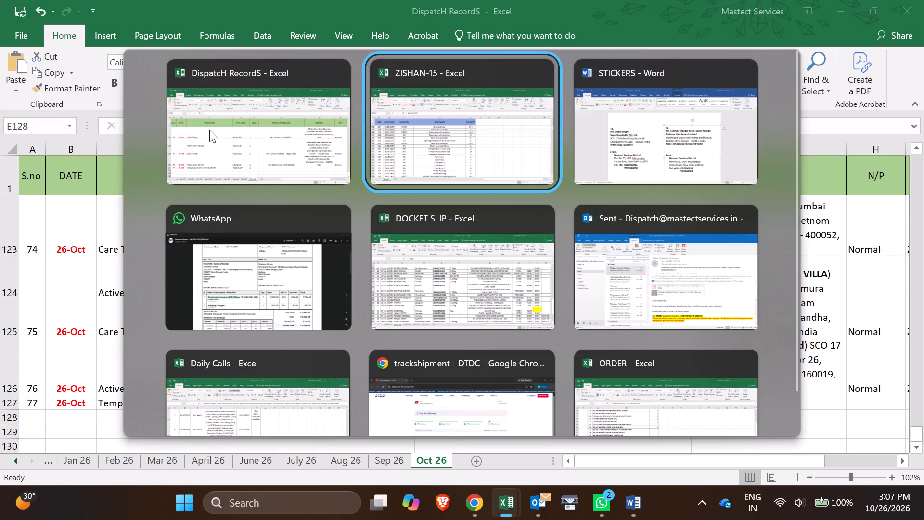
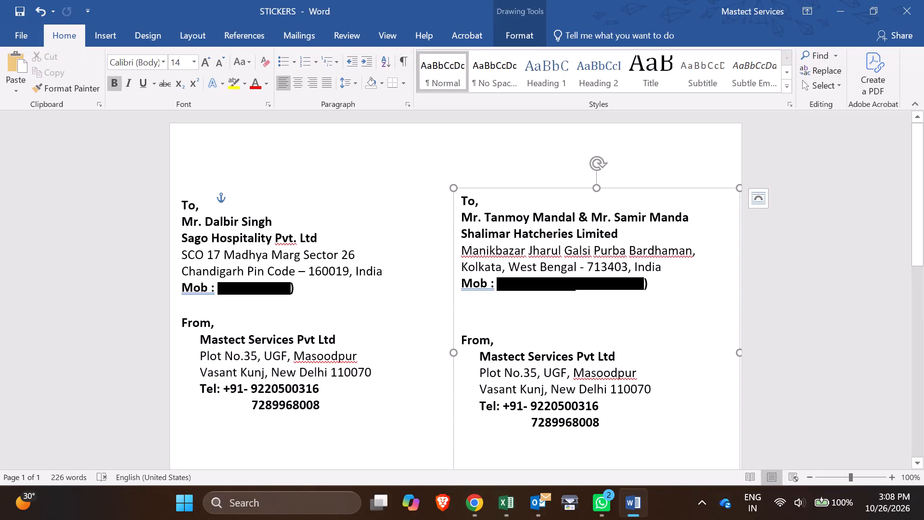
Copy the line with the two contact names from the Shalimar Hatcheries Limited address sticker and start switching to another window.
left_click(464, 220)
key("shift+Down")
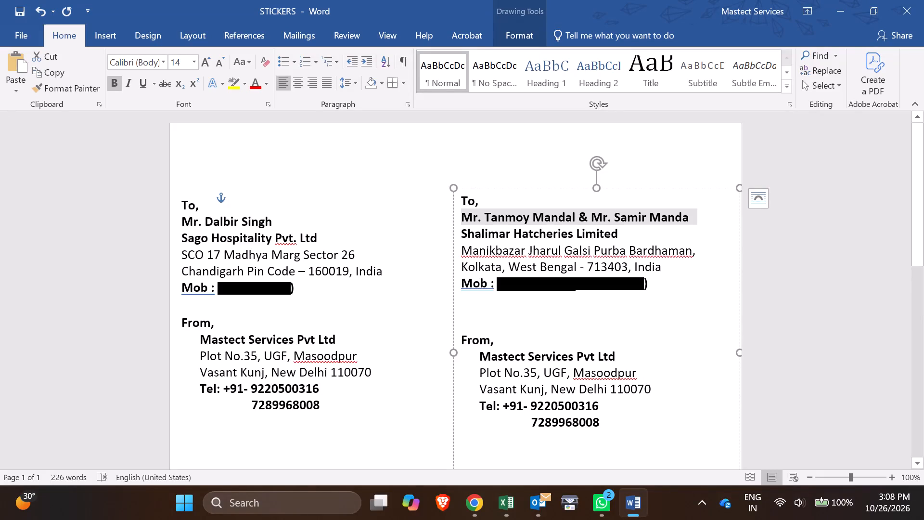
key("shift+Left")
key("ctrl+c")
key("alt+Tab")
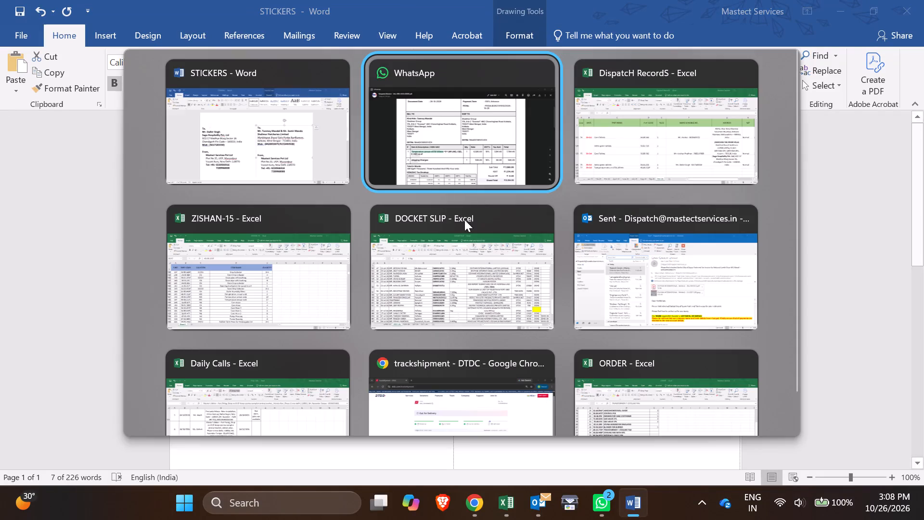
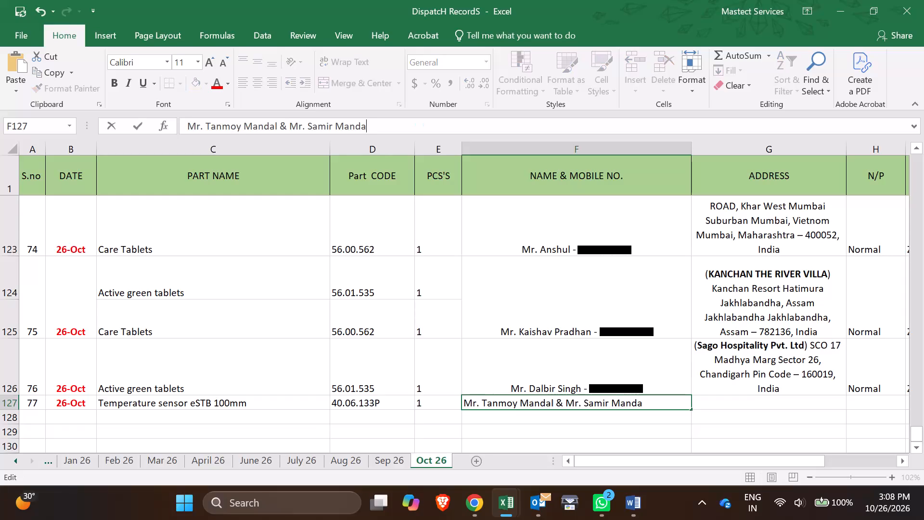
Add a spaced hyphen after the two contact names in entry 77's name and mobile number cell.
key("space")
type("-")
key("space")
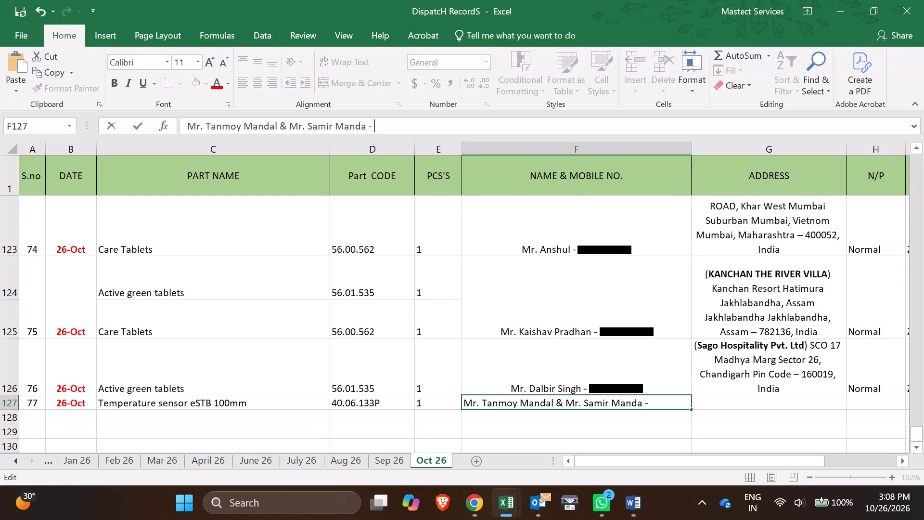
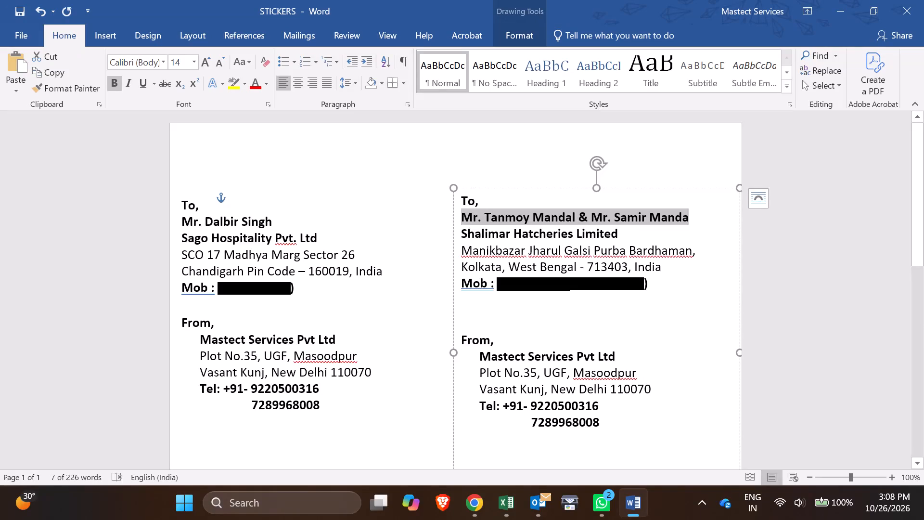
Copy both mobile numbers from the Shalimar Hatcheries sticker in Word, append them after the names in entry 77 in Excel, and save.
left_click(501, 283)
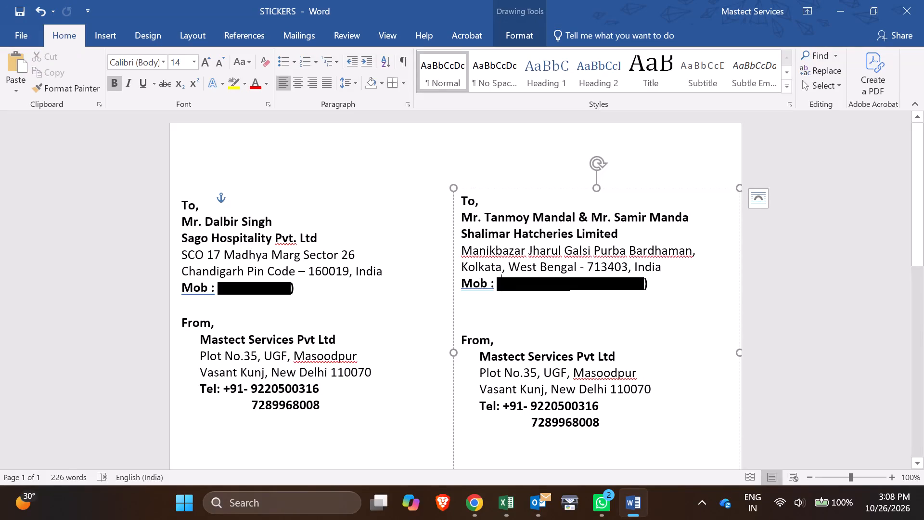
key("shift+Right")
key("shift+Right")
key("shift+Right")
key("shift+Right")
key("shift+Right")
key("shift+Right")
key("shift+Right")
key("shift+Right")
key("shift+Right")
key("shift+Right")
key("shift+Right")
key("shift+Right")
key("shift+Right")
key("shift+Right")
key("shift+Right")
key("shift+Right")
key("shift+Right")
key("shift+Right")
key("shift+Right")
key("shift+Right")
key("shift+Left")
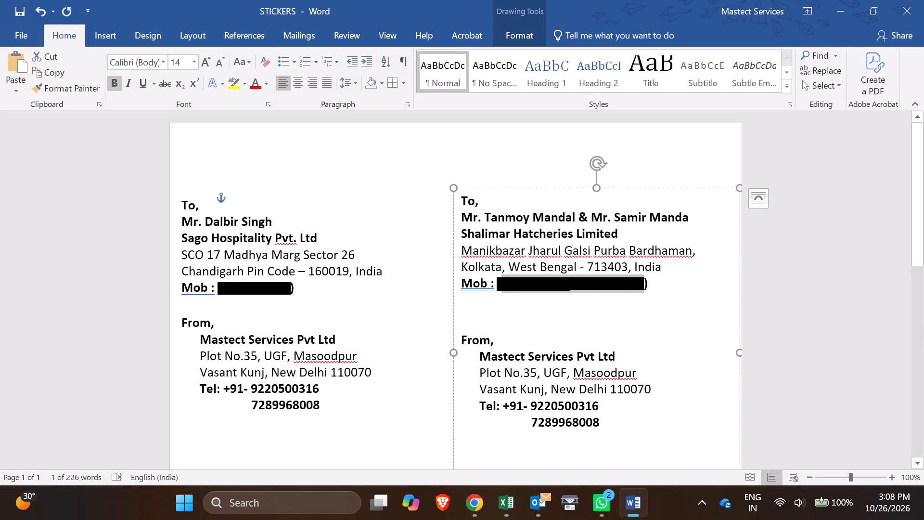
key("ctrl+c")
key("alt+Tab")
key("ctrl+v")
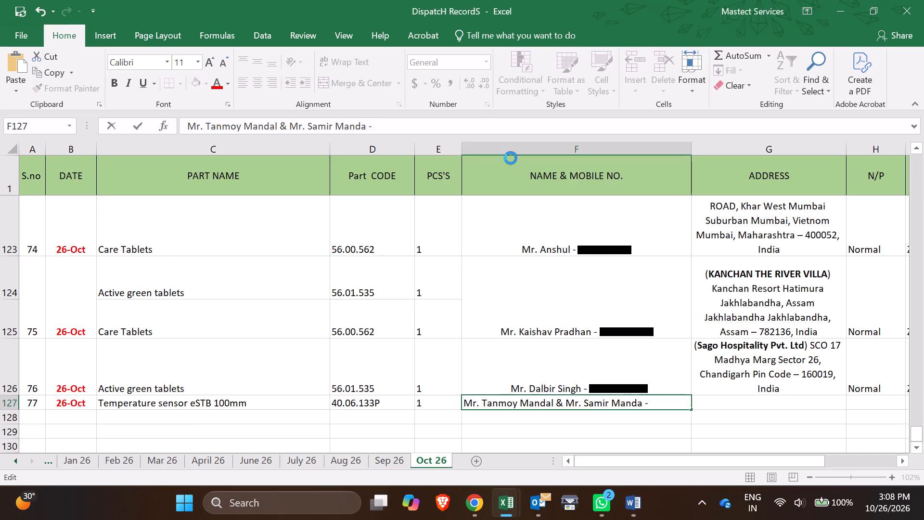
key("Return")
key("ctrl+s")
Wrap and centre the name and mobile number cell of entry 77, and save the workbook.
key("Up")
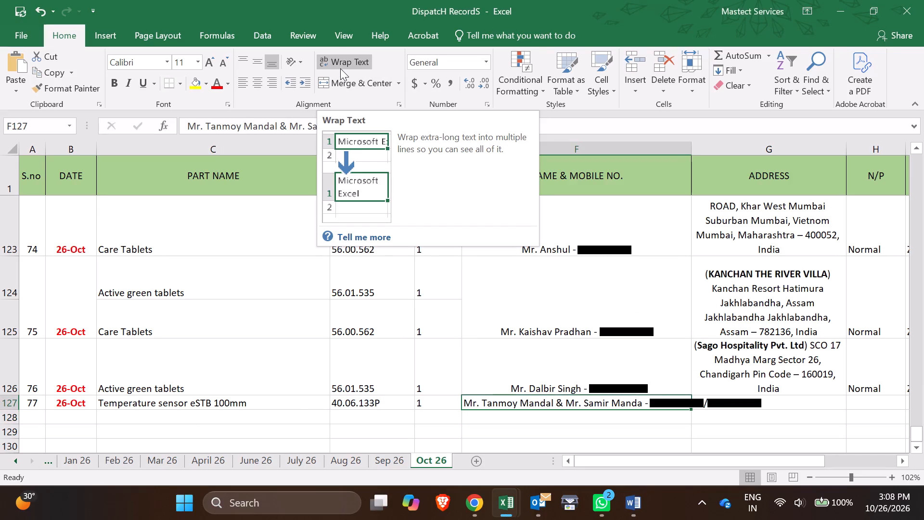
left_click(353, 65)
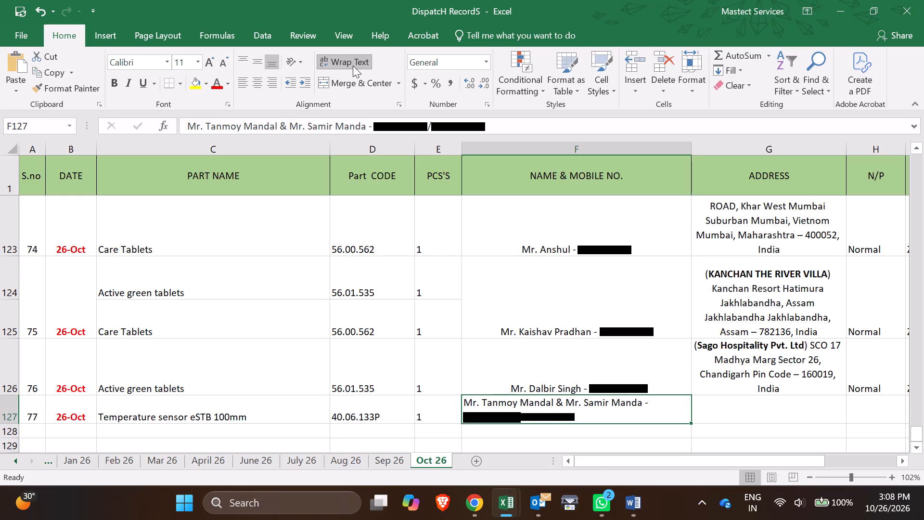
left_click(259, 81)
key("Right")
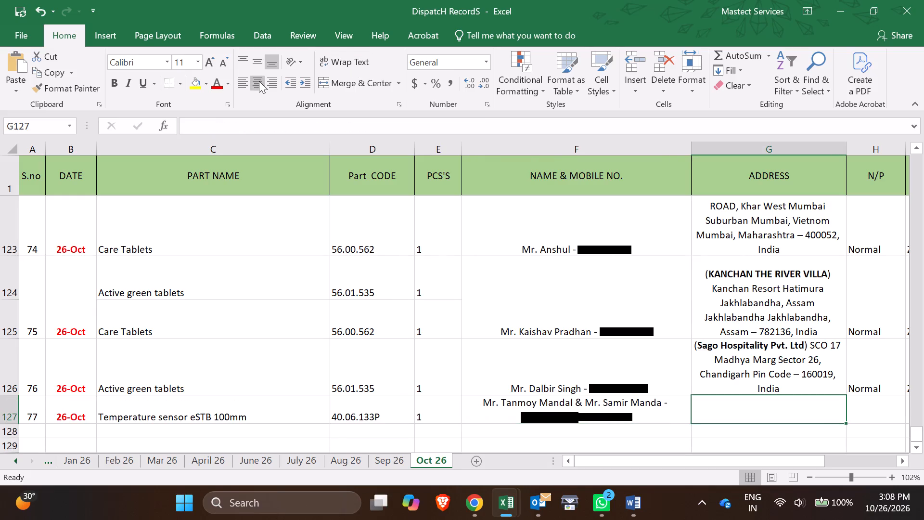
key("ctrl+s")
Copy the company name from the Word sticker and begin entry 77's address in Excel with "(Shalimar Hatcheries Limited)" and a trailing space.
key("alt+Tab")
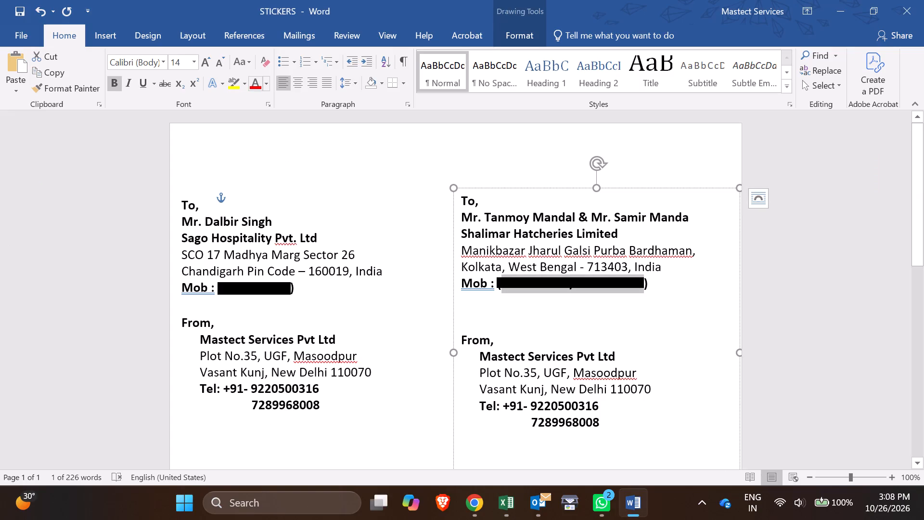
left_click(460, 237)
key("shift+Down")
key("shift+Left")
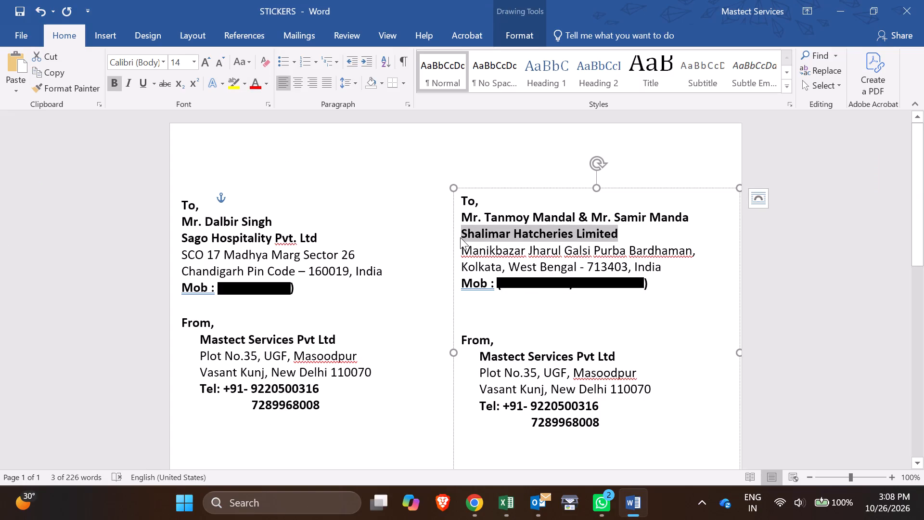
key("ctrl+c")
key("alt+Tab")
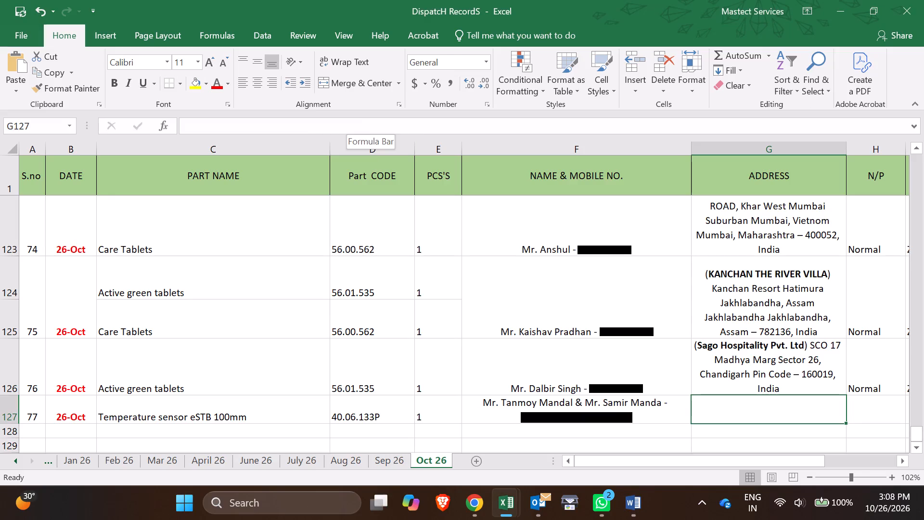
left_click(354, 124)
key("shift+parenleft")
key("ctrl+v")
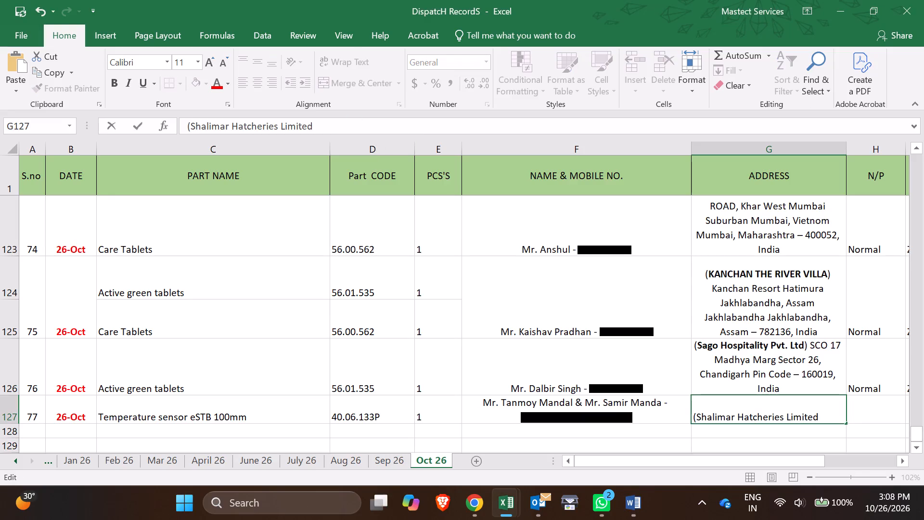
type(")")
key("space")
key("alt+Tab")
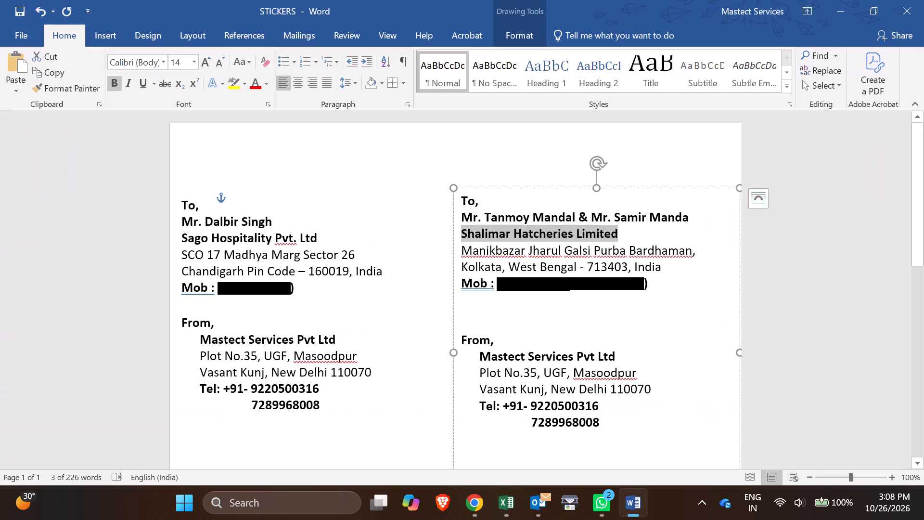
Save the DispatcH RecordS workbook and format the Shalimar Hatcheries Limited address in row 127 with wrapped, centred text.
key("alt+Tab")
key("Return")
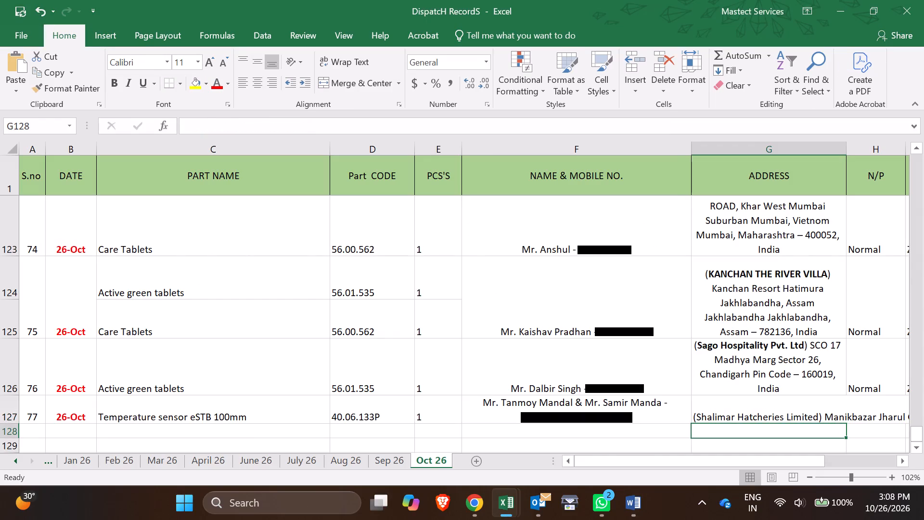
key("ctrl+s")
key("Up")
left_click(348, 62)
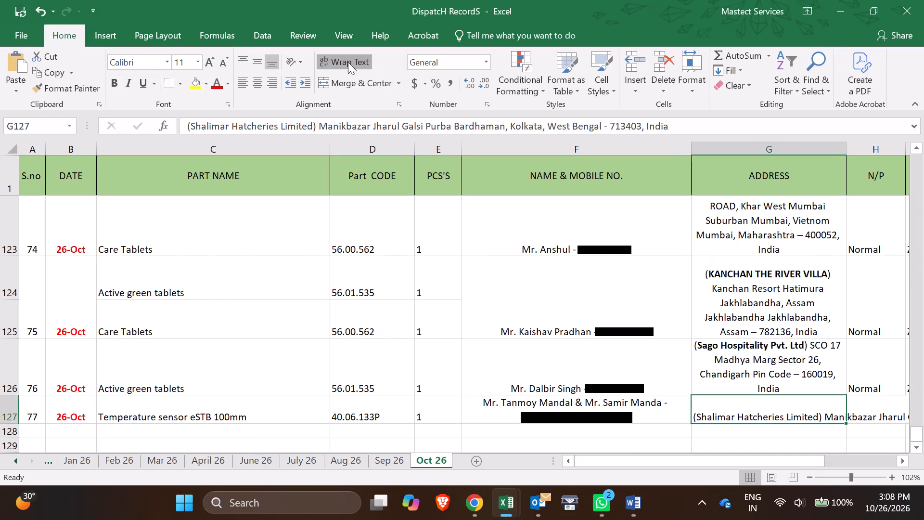
scroll(462, 211, "down", 1)
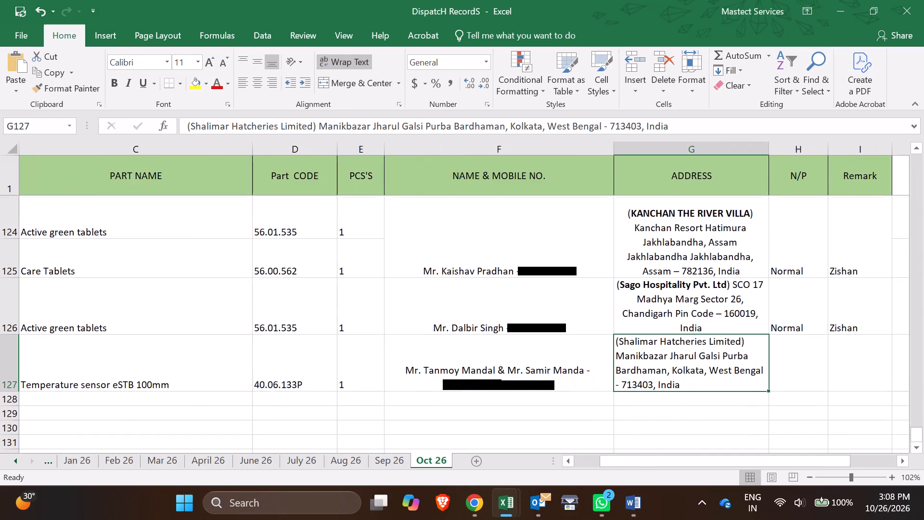
scroll(462, 211, "right", 2)
left_click(258, 82)
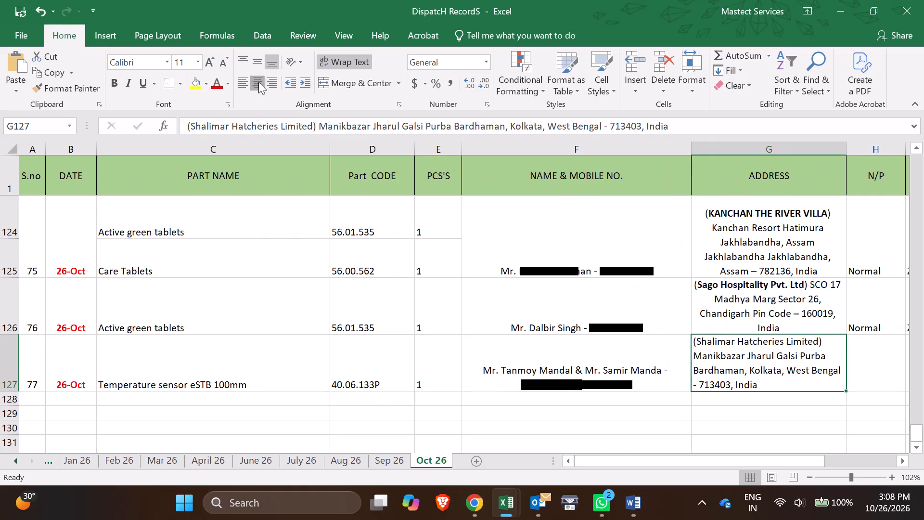
Select the company name Shalimar Hatcheries Limited inside the row 127 address text, leaving out the opening bracket.
left_click(192, 127)
key("shift+Right")
key("shift+Right")
key("shift+Right")
key("shift+Right")
key("shift+Right")
key("shift+Right")
key("shift+Right")
key("shift+Right")
key("shift+Right")
key("shift+Right")
key("shift+Right")
key("shift+Right")
key("shift+Right")
key("shift+Right")
key("shift+Right")
key("shift+Right")
key("shift+Right")
key("shift+Right")
key("shift+Right")
key("shift+Right")
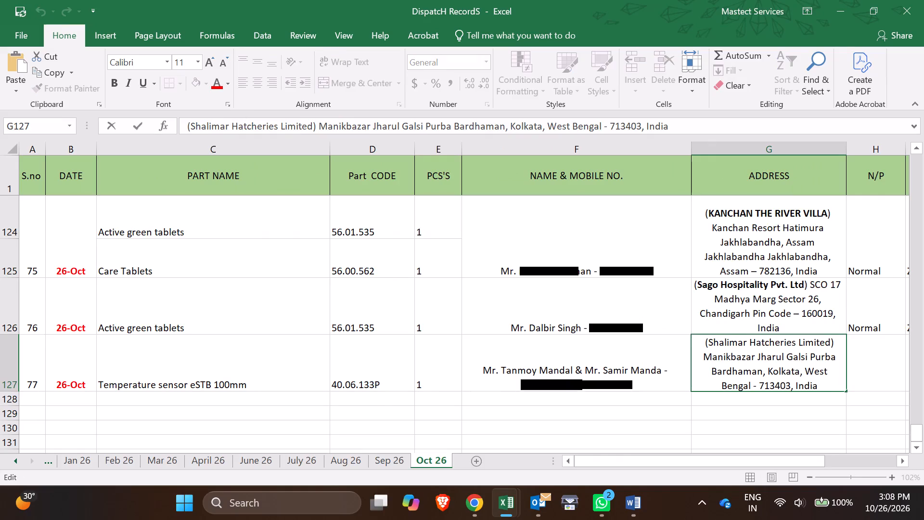
key("shift+Right")
key("shift+Right")
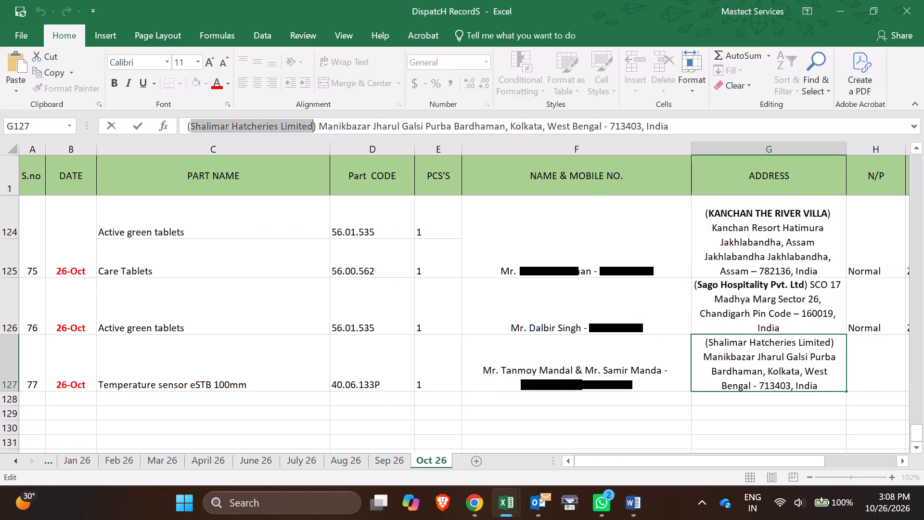
Bold the company name Shalimar Hatcheries Limited in the row 127 address and save the workbook.
key("ctrl+b")
left_click(545, 373)
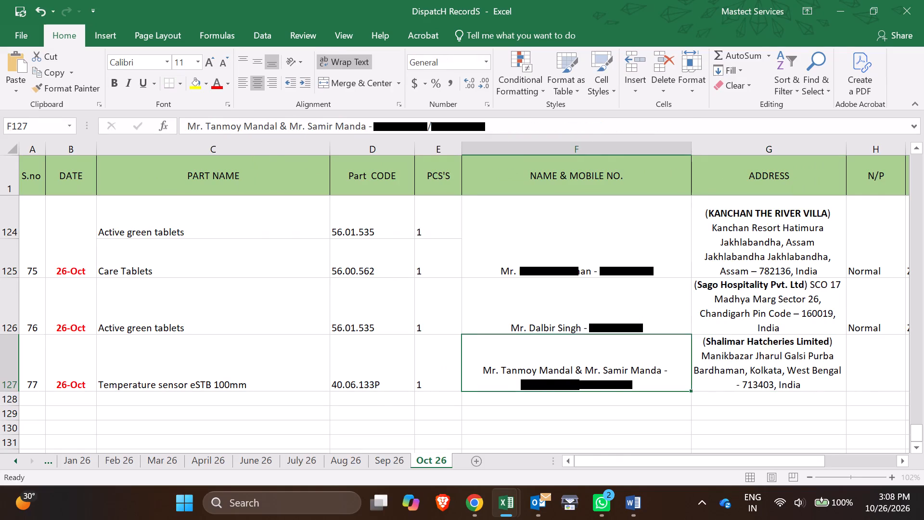
key("ctrl+s")
Complete row 127 with Normal under N/P and Zishan under Remark, and save the workbook.
key("Right")
key("Right")
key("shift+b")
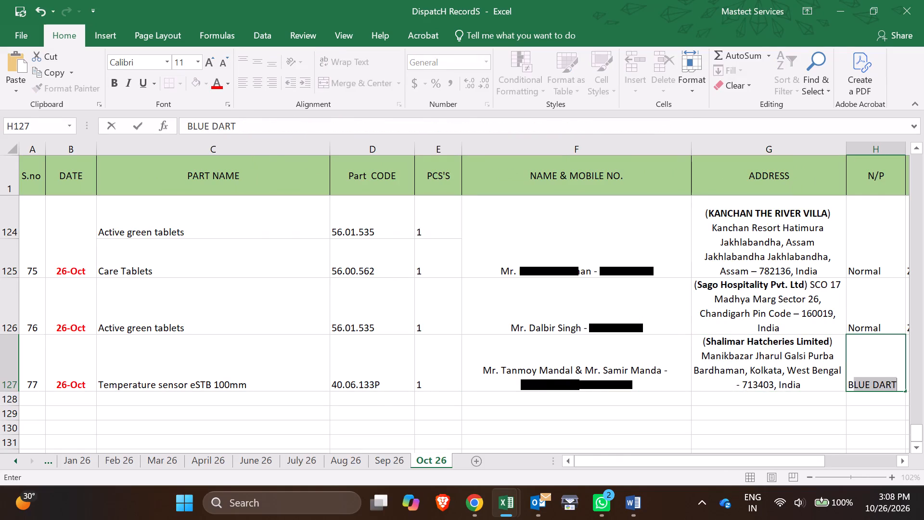
key("BackSpace")
key("BackSpace")
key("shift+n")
key("Return")
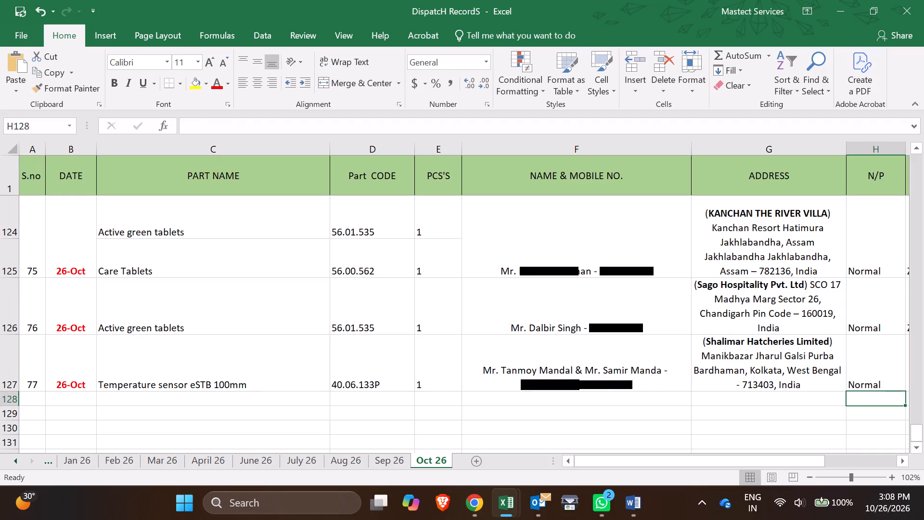
key("Up")
key("Right")
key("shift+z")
key("Return")
key("ctrl+s")
key("ctrl+s")
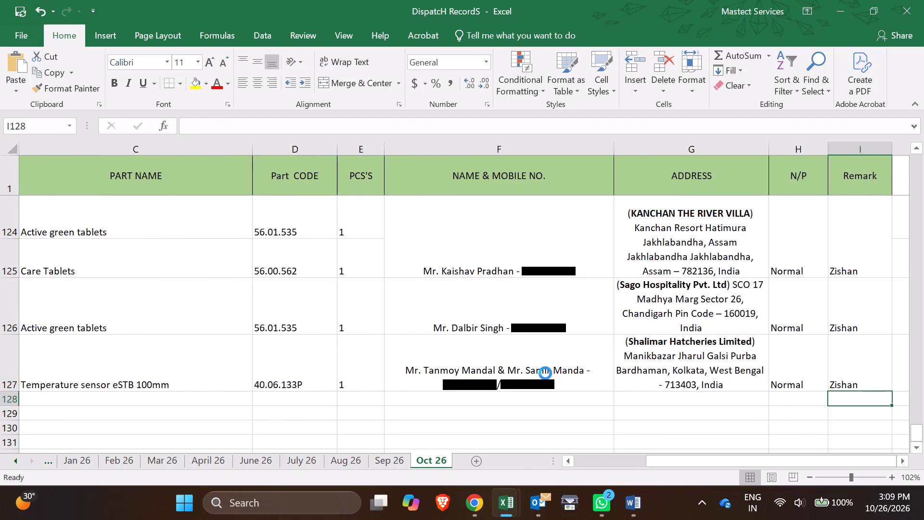
Start row 128 with serial number 78, fill the 26-Oct date down from entry 77, and save the workbook.
key("Up")
key("Left")
key("Left")
key("Left")
key("Left")
key("Left")
key("Left")
key("Left")
key("Left")
key("Left")
key("Left")
key("Left")
key("Left")
key("Left")
key("Left")
key("Left")
key("Left")
key("Left")
key("Left")
key("Left")
key("Left")
key("Right")
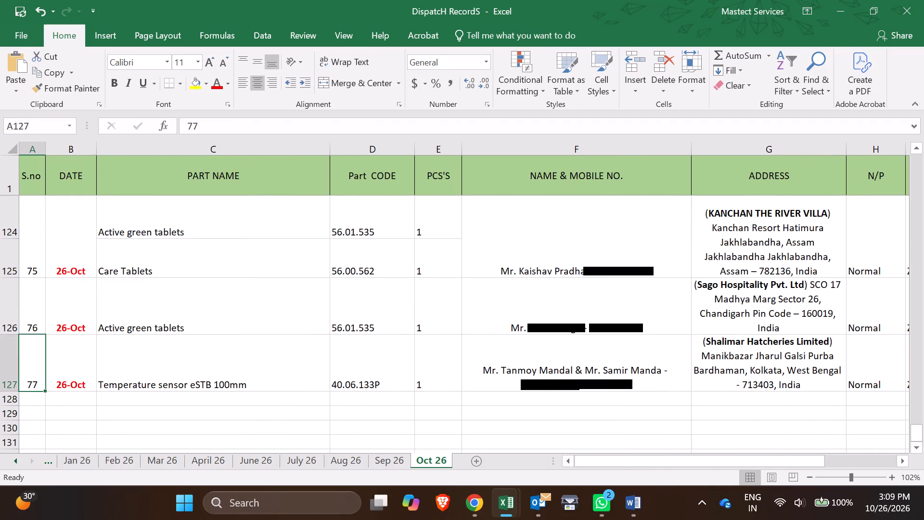
key("Down")
key("Left")
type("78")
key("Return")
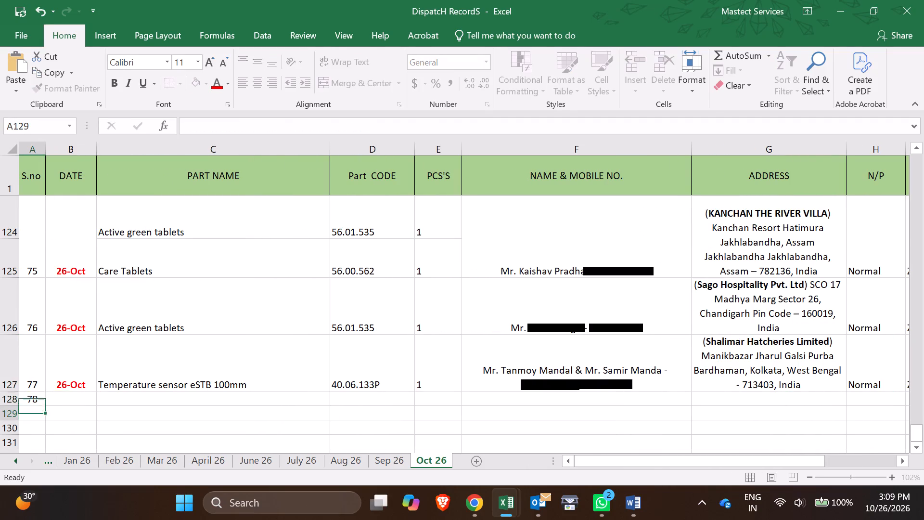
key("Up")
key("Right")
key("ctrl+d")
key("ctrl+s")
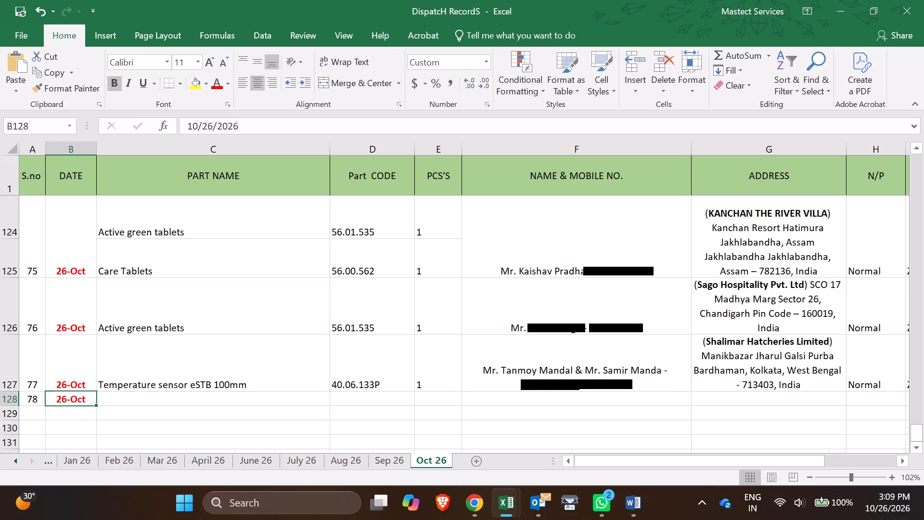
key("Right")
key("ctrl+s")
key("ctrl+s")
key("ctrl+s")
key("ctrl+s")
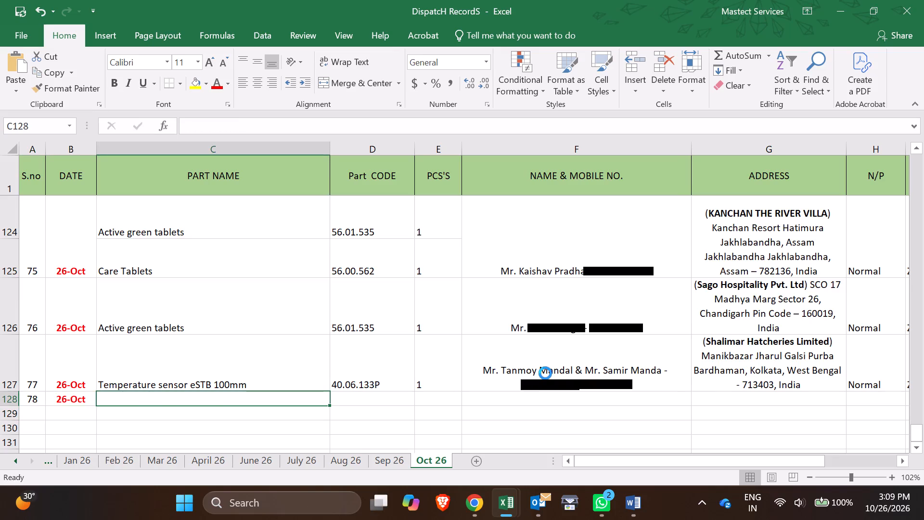
Switch to the STICKERS document in Word, check the lower address stickers, and return to the DispatcH RecordS workbook.
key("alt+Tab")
left_click(620, 348)
scroll(620, 348, "up", 3)
scroll(620, 348, "down", 3)
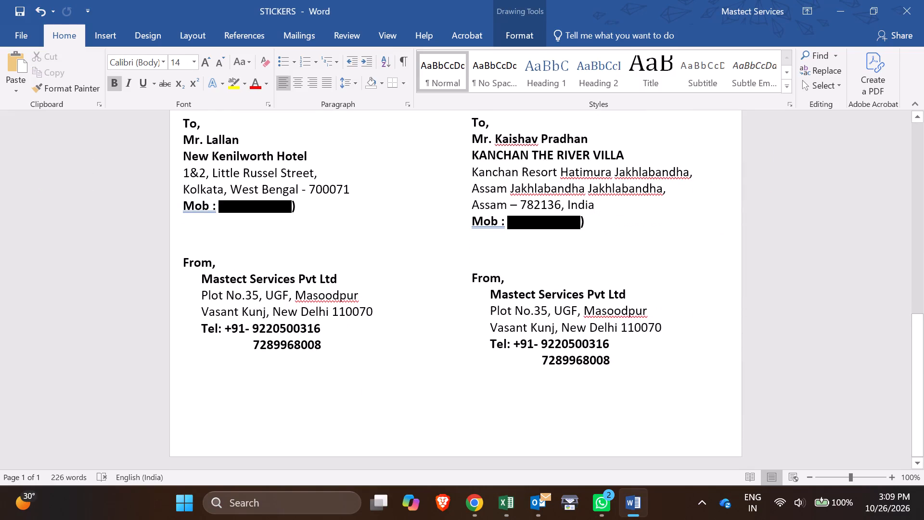
left_click(184, 140)
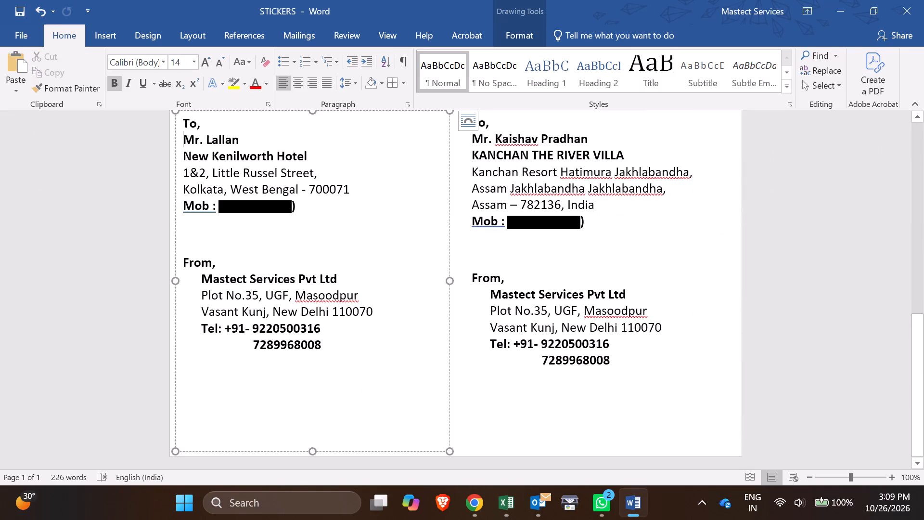
key("alt+Tab")
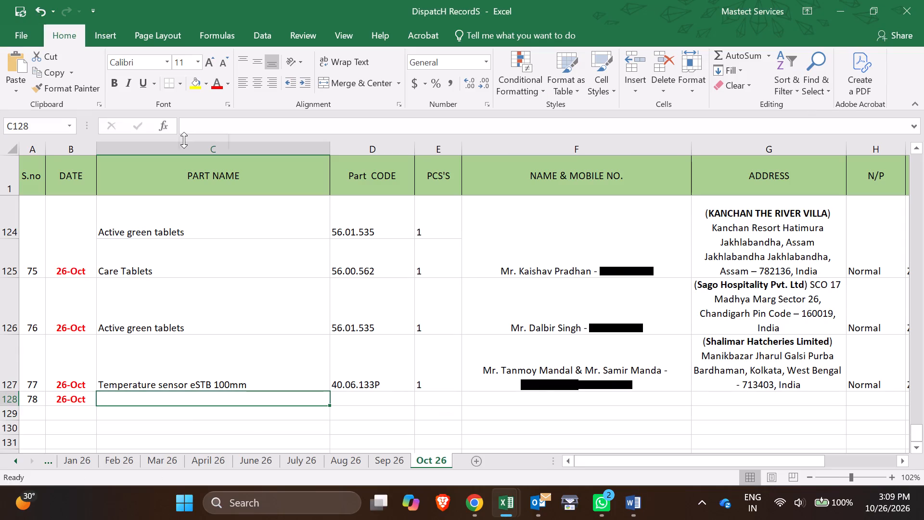
Enter Hand shower roll guide as the part name of entry 78 and move on to its part code cell.
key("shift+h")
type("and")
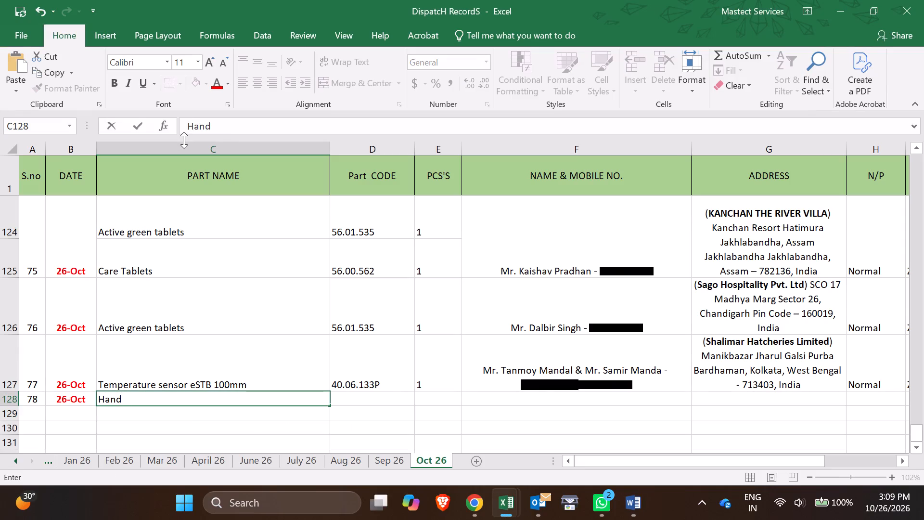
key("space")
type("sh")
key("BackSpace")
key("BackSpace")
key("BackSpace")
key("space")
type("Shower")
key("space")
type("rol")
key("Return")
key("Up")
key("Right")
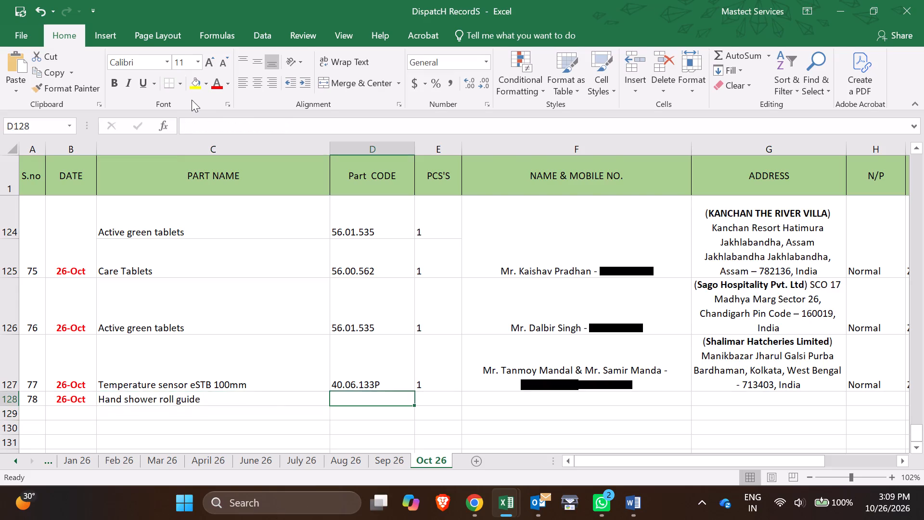
Switch away from the DispatcH RecordS workbook to look up the part code for the hand shower roll guide.
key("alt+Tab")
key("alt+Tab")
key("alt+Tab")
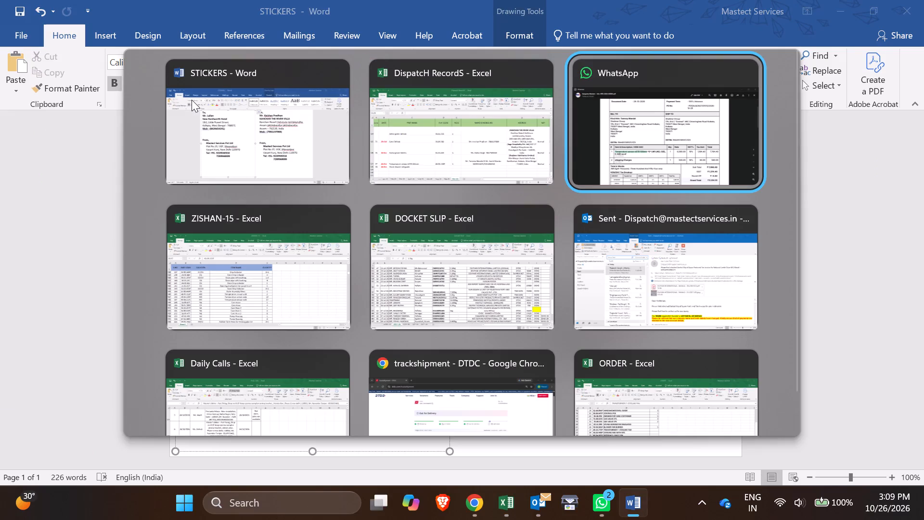
Switch to the ZISHAN-15 workbook, search for 140 and copy the hand shower roll guide's part code 50.00.140P.
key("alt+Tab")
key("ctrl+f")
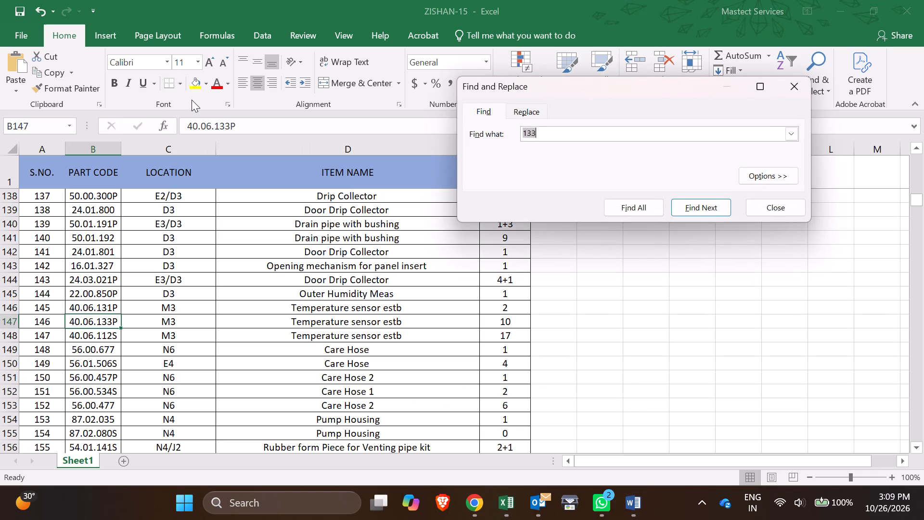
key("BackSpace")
type("140")
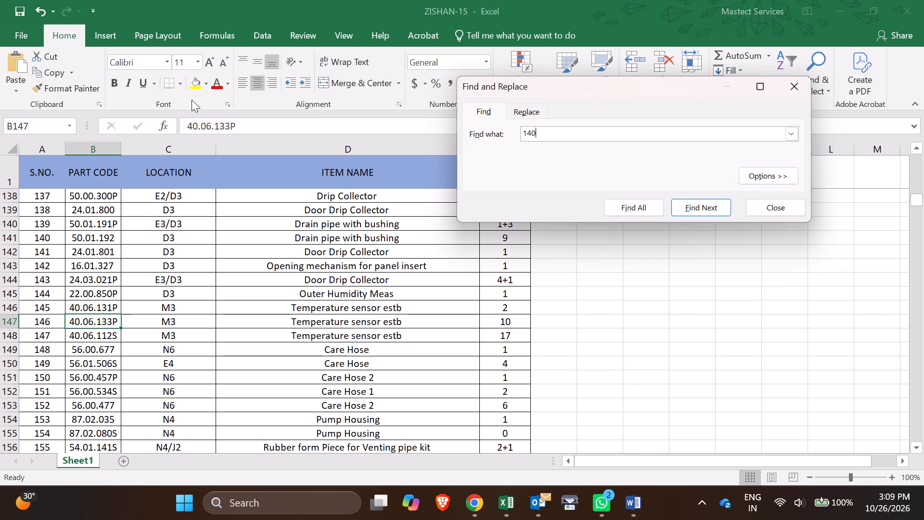
key("Return")
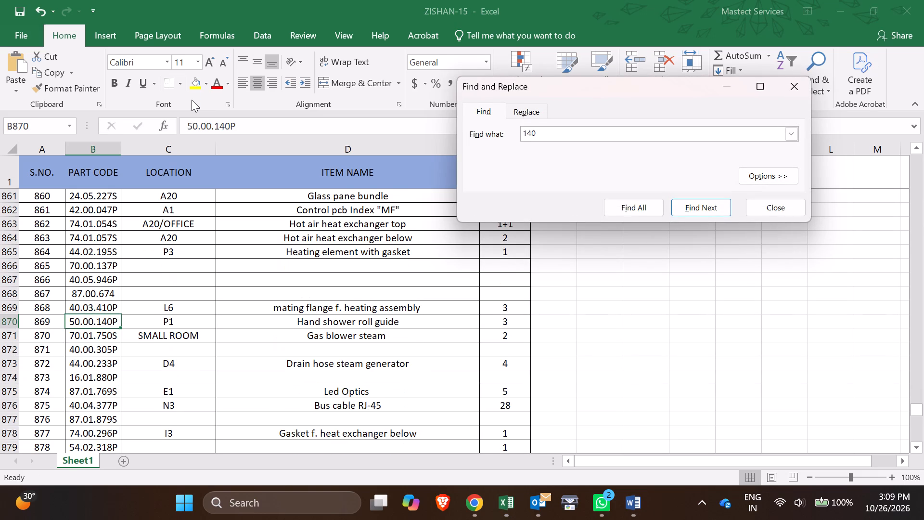
key("Return")
key("Return")
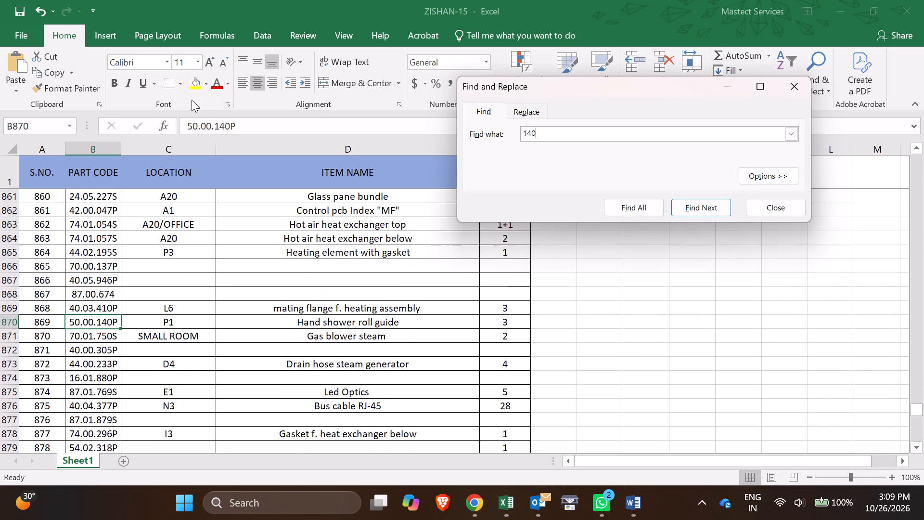
triple_click(241, 125)
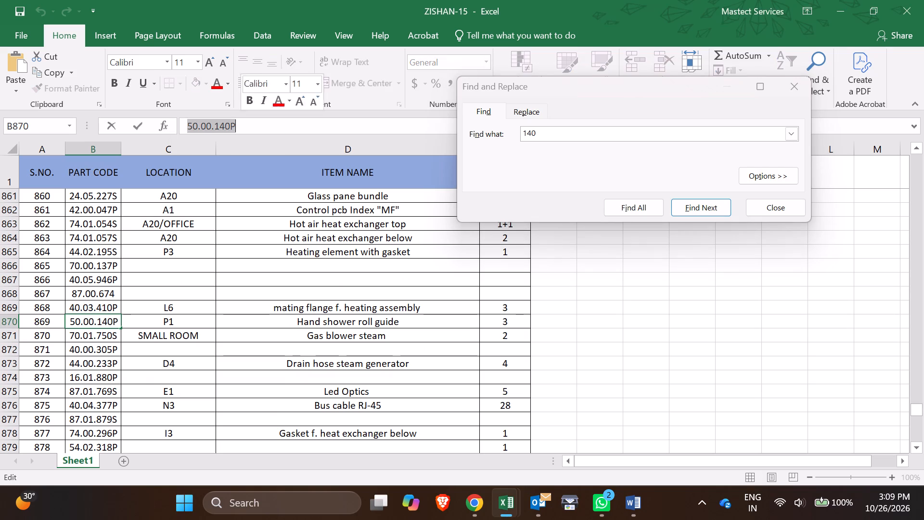
key("ctrl+c")
Paste part code 50.00.140P into the hand shower roll guide's row 128 in DispatcH RecordS and save.
key("alt+Tab")
key("alt+Tab")
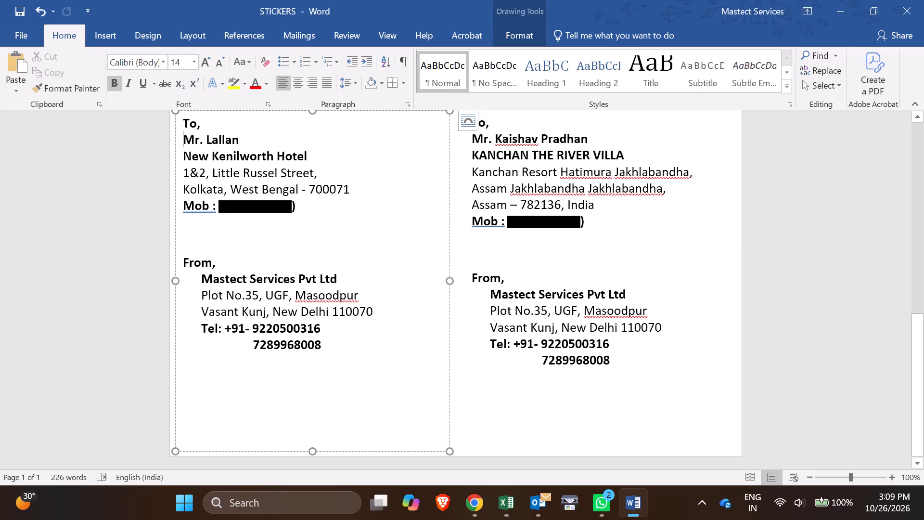
key("alt+Tab")
key("alt+Tab")
key("alt+Tab")
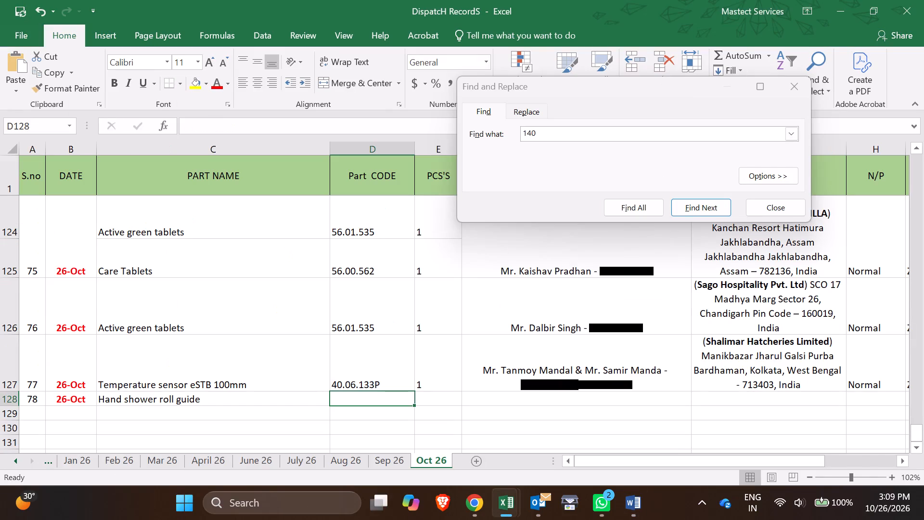
left_click(786, 90)
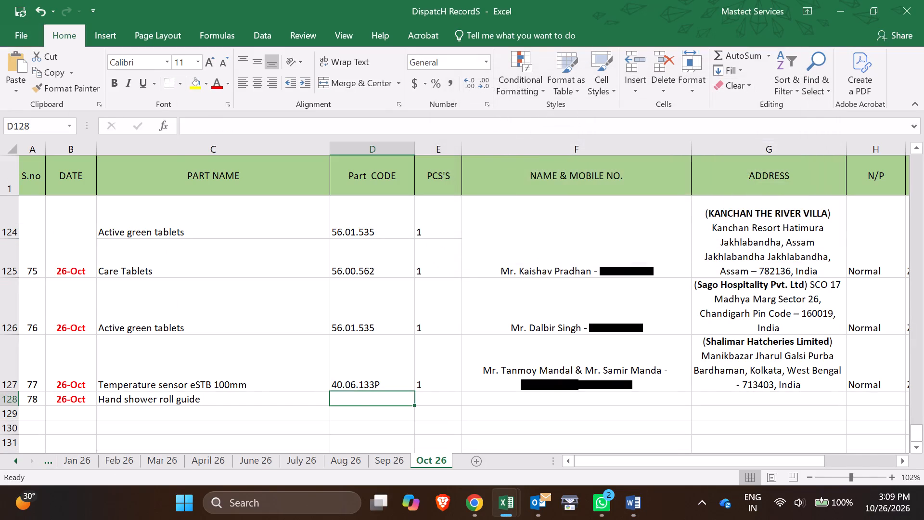
key("ctrl+v")
key("ctrl+s")
key("ctrl+Return")
key("Up")
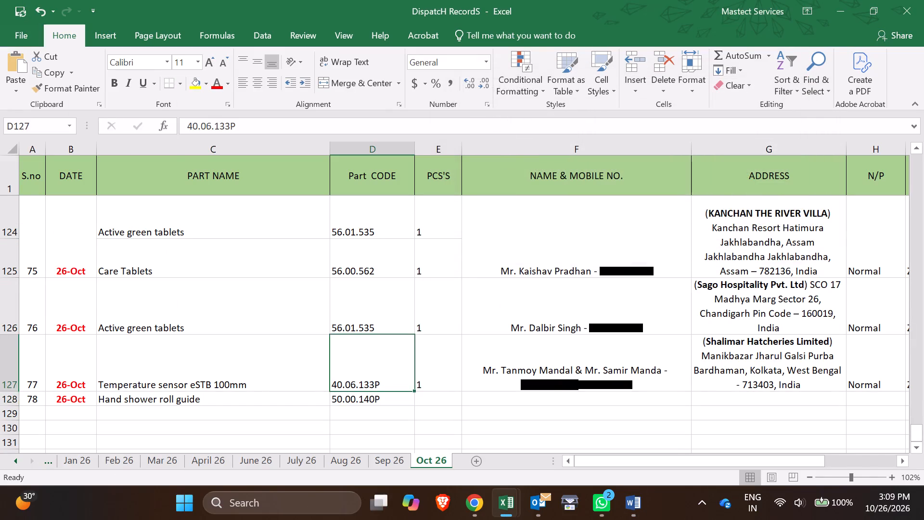
Enter 1 as the pieces for the hand shower roll guide in row 128 and save the workbook.
key("Down")
key("Right")
key("1")
key("Return")
key("ctrl+s")
key("ctrl+s")
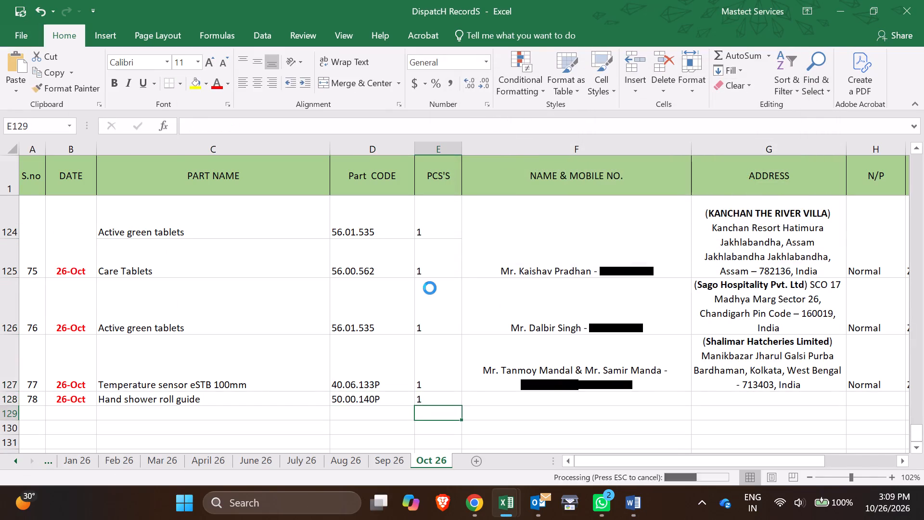
key("Up")
key("Right")
key("ctrl+s")
key("ctrl+s")
key("alt+Tab")
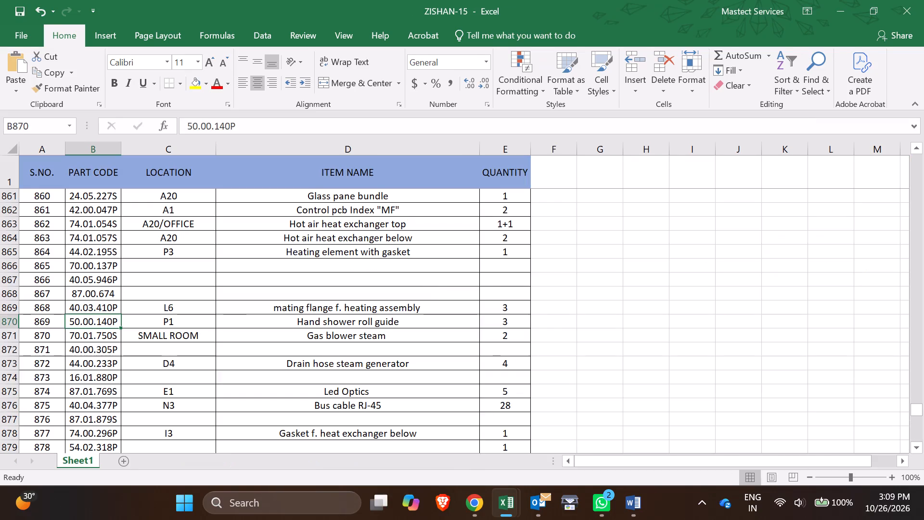
key("alt+Tab")
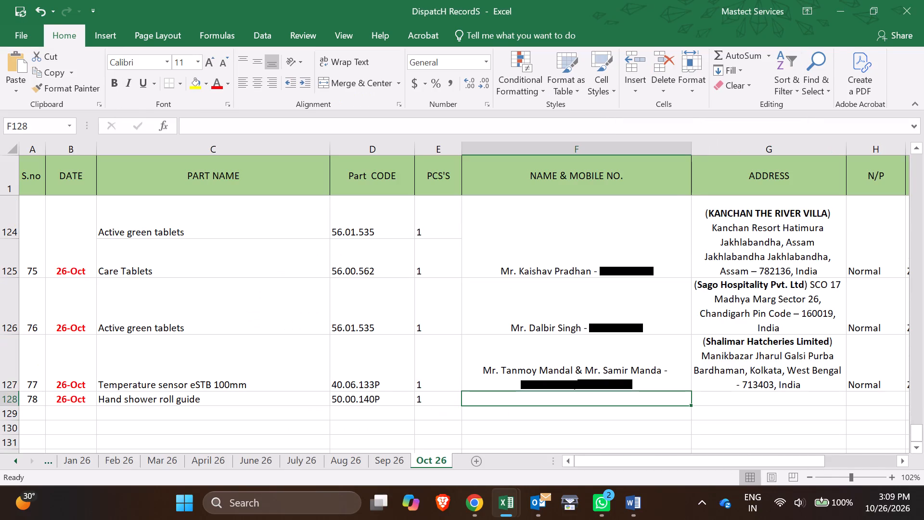
key("ctrl+s")
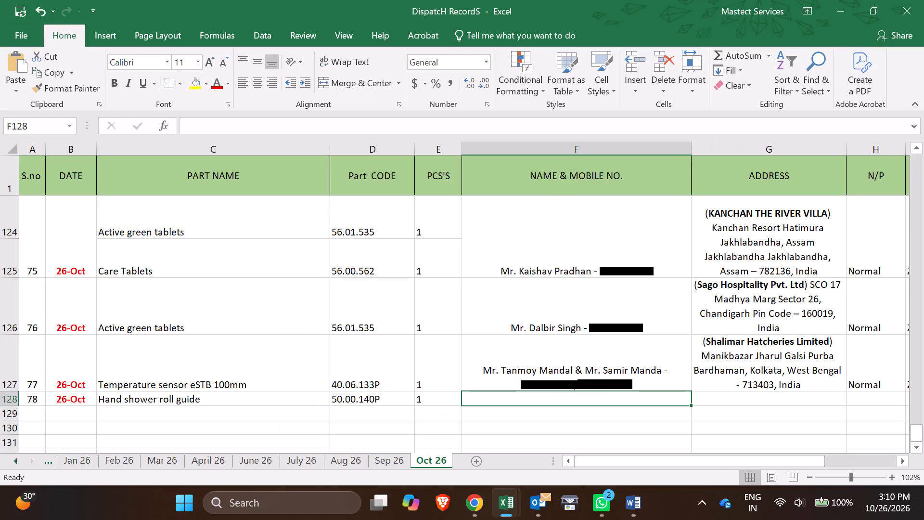
Switch to the STICKERS document and review the customer address labels at the top of the page.
key("alt+Tab")
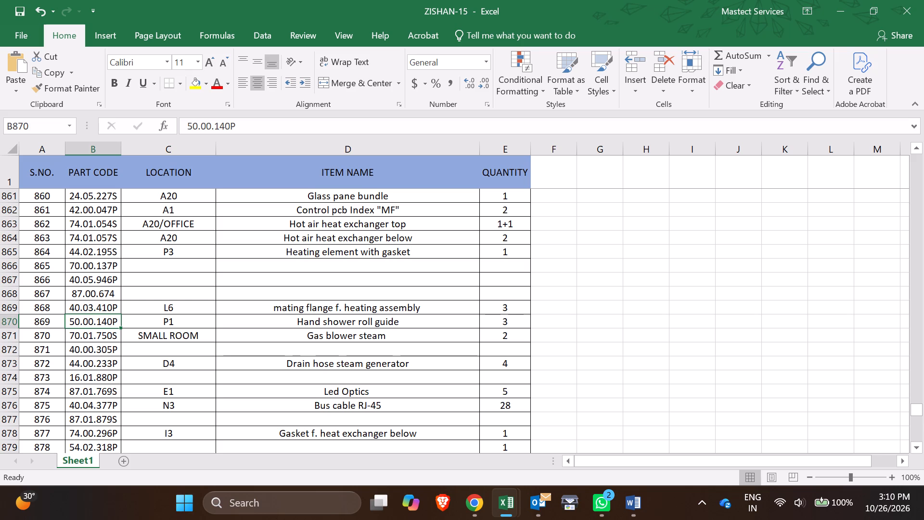
key("alt+Tab")
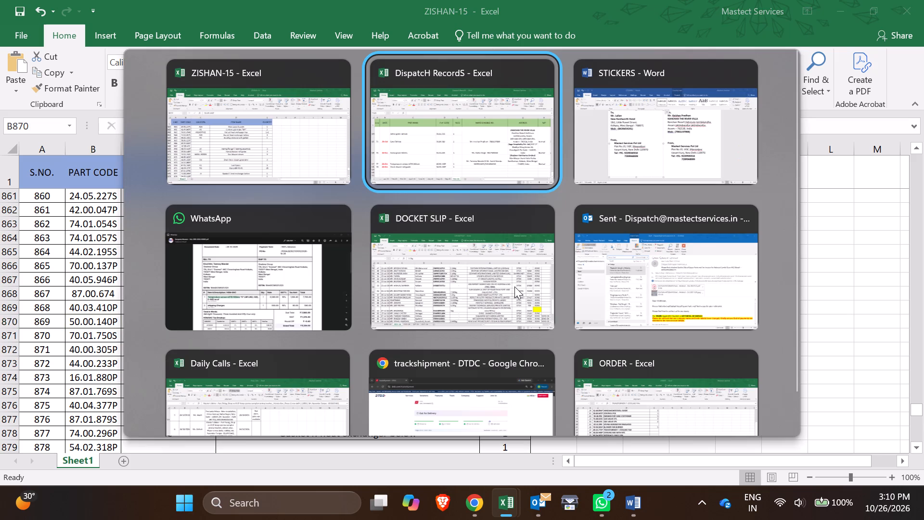
key("alt+Tab")
scroll(514, 286, "up", 1)
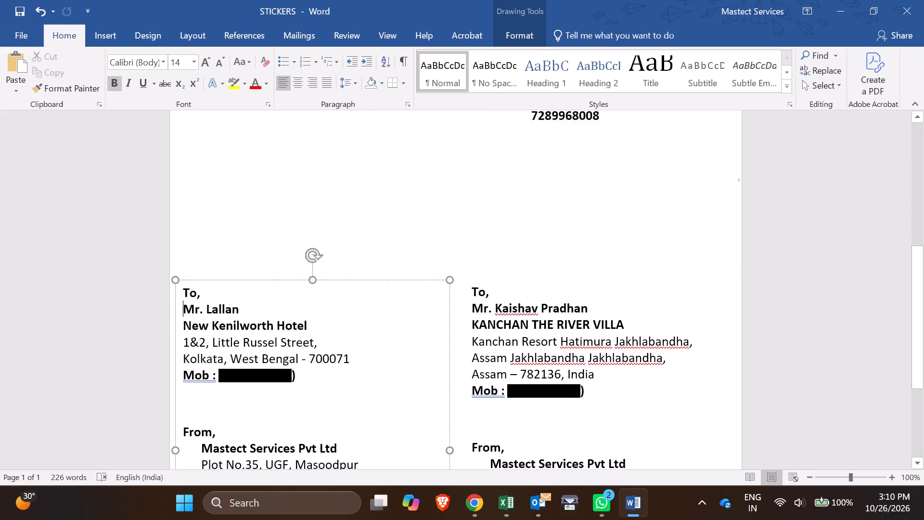
scroll(514, 286, "up", 5)
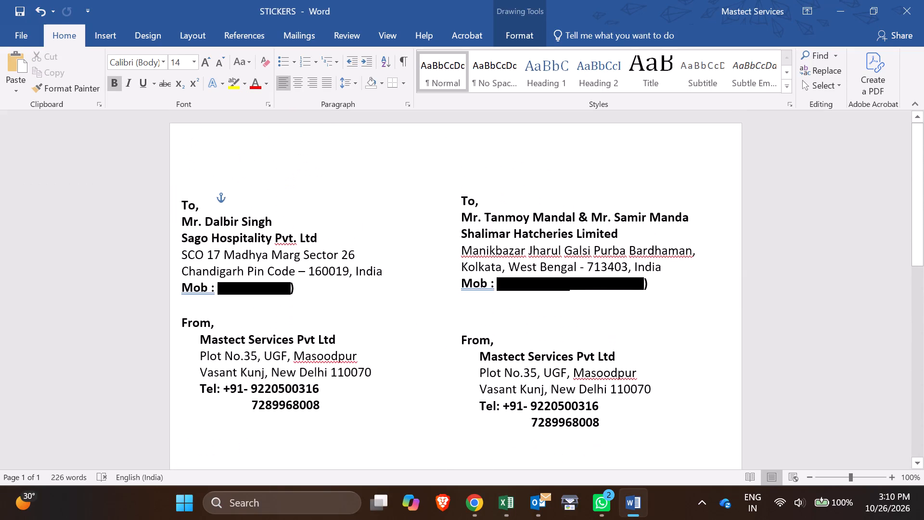
scroll(277, 258, "up", 2)
key("alt+Tab")
key("alt+Tab")
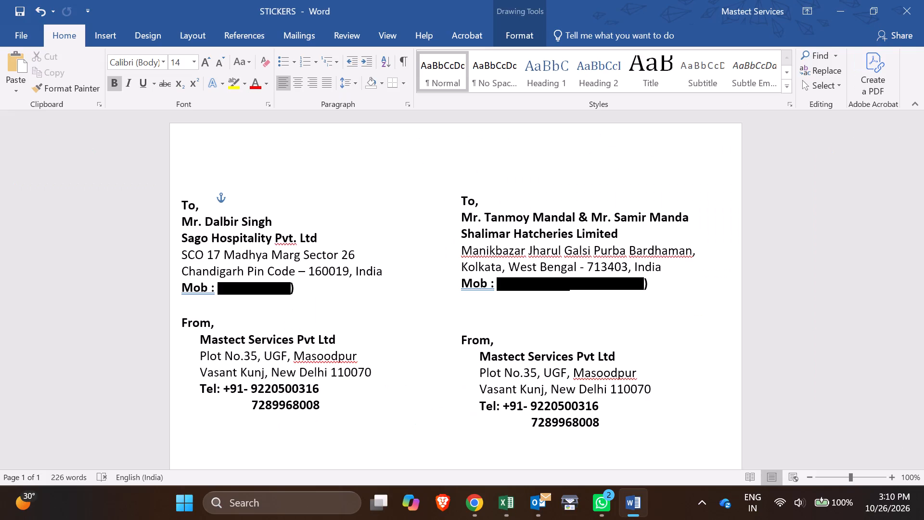
Switch to the ZISHAN-15 workbook and save it.
key("alt+Tab")
key("ctrl+s")
key("ctrl+s")
key("ctrl+s")
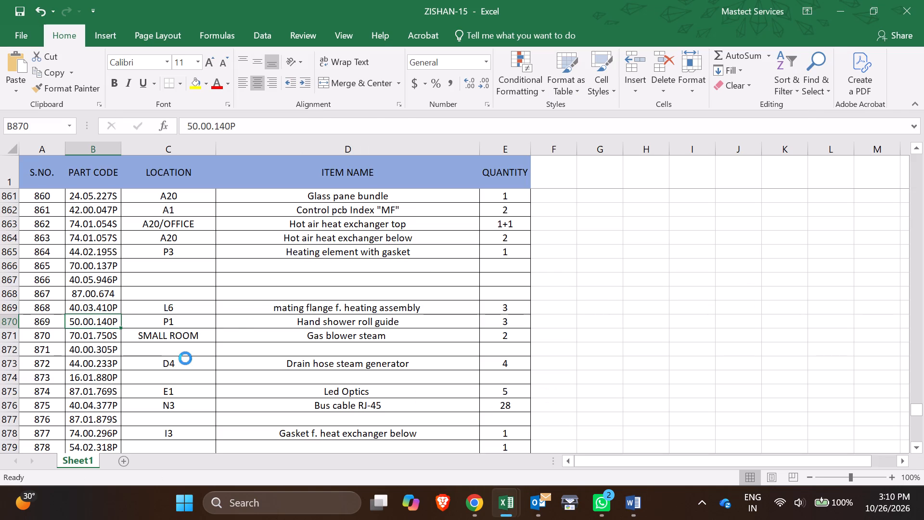
Return to the DispatcH RecordS workbook, select the empty part name cell in row 129 and save.
key("alt+Tab")
key("alt+Tab")
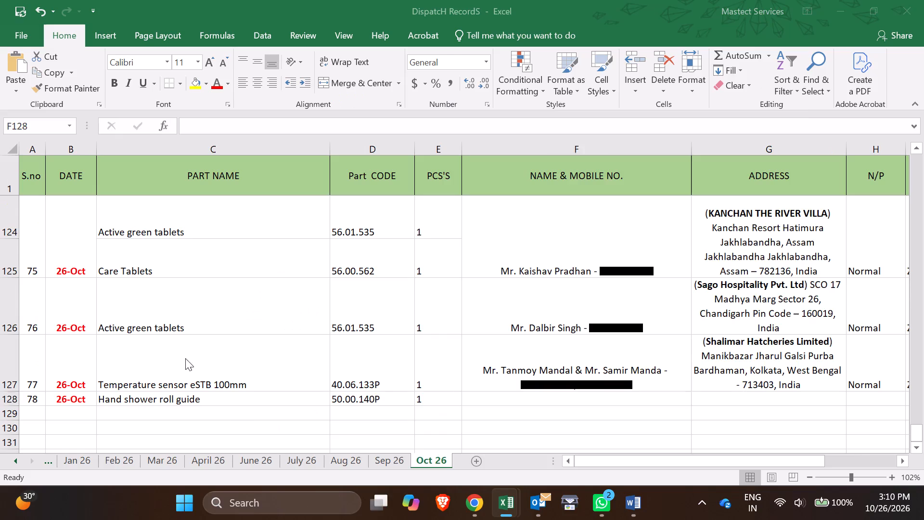
key("alt+Tab")
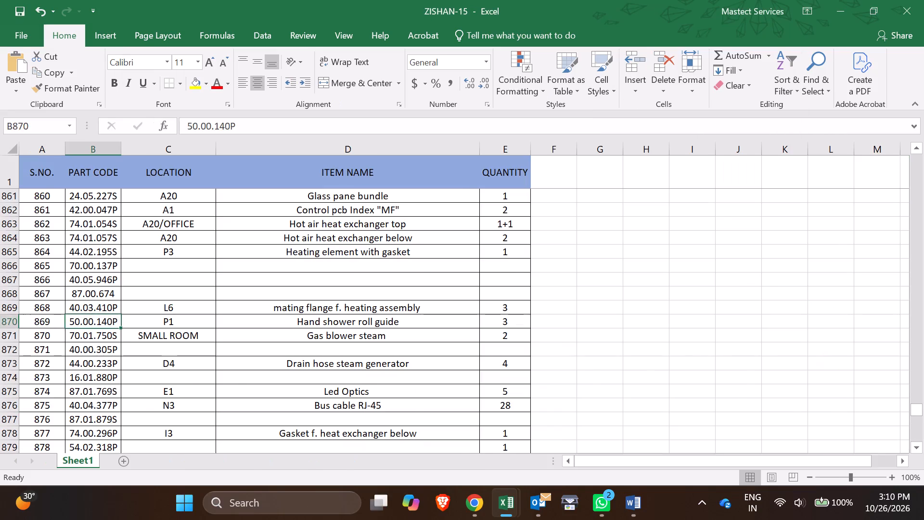
key("alt+Tab")
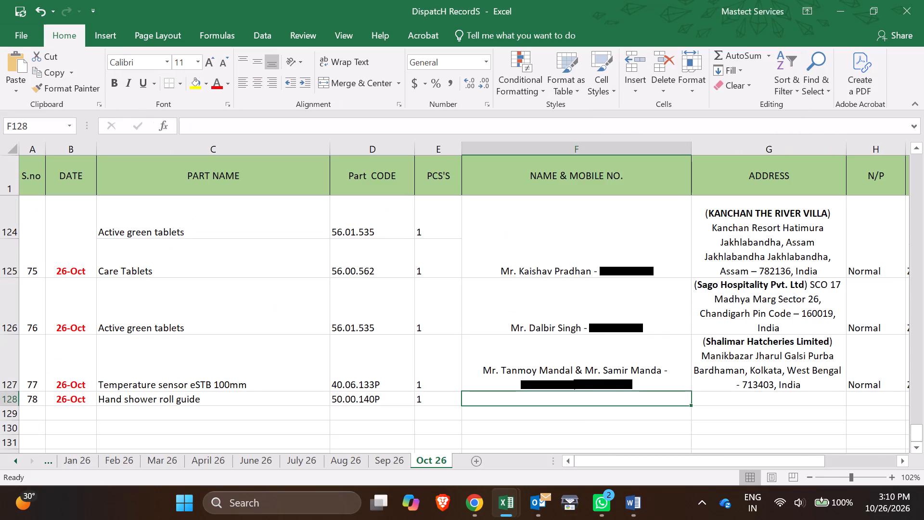
key("Down")
key("Left")
key("Left")
key("Left")
key("Left")
key("Left")
key("Right")
key("Right")
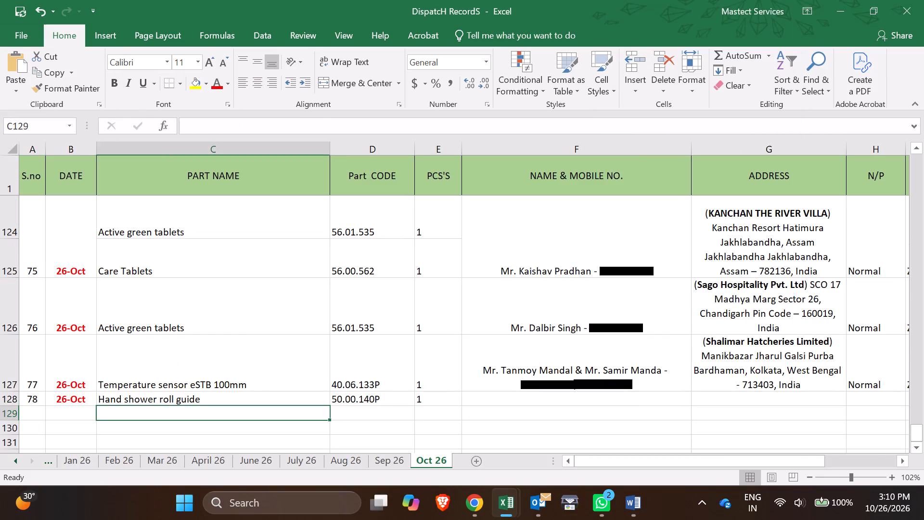
key("ctrl+s")
key("ctrl+s")
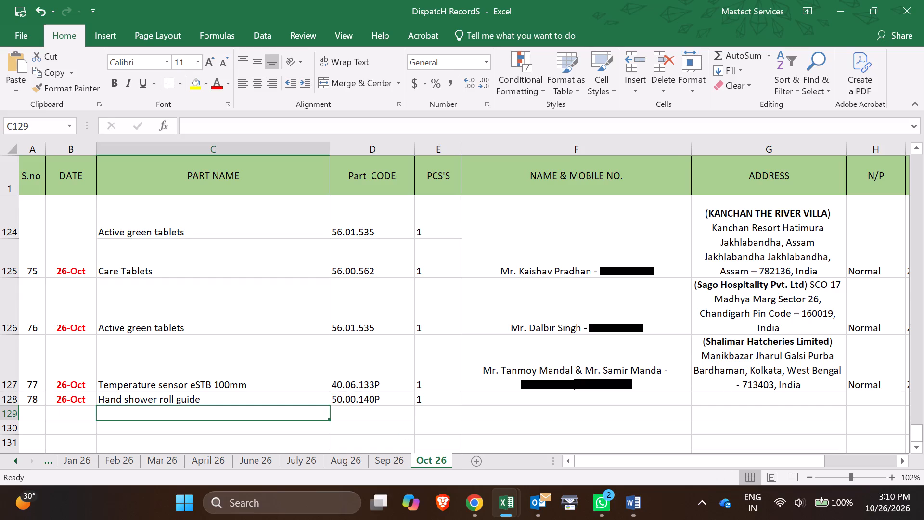
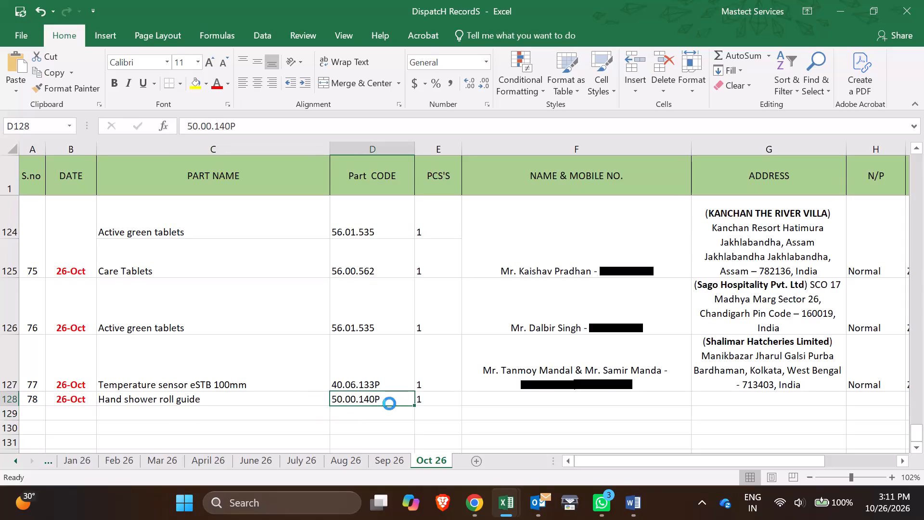
Select the empty part name cell in row 129 of the Oct 26 sheet.
left_click(186, 411)
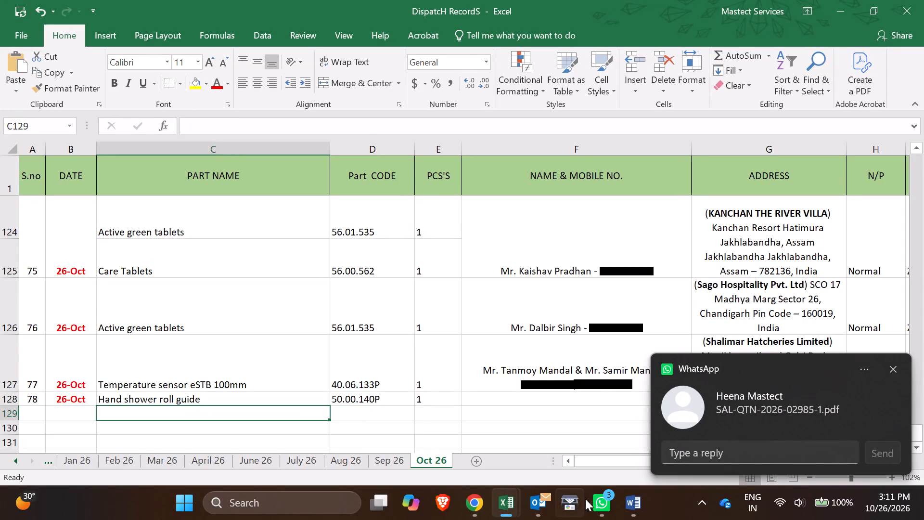
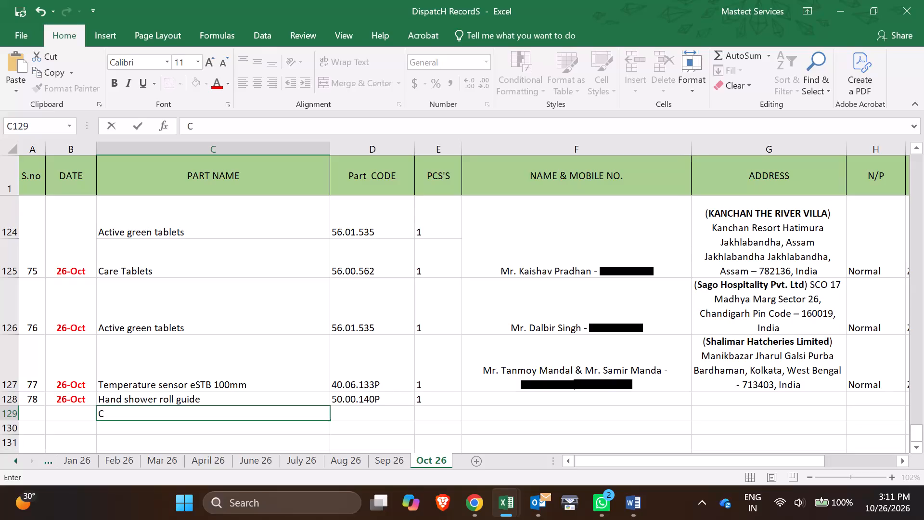
Enter Cleaner Tablets and Care Tablets as the part names in rows 129 and 130 of the Oct 26 sheet.
type("l")
key("BackSpace")
key("BackSpace")
key("BackSpace")
key("l")
key("Return")
type("Care")
key("Return")
Select the Cleaner Tablets part name cell in row 129.
key("Up")
key("Up")
key("Up")
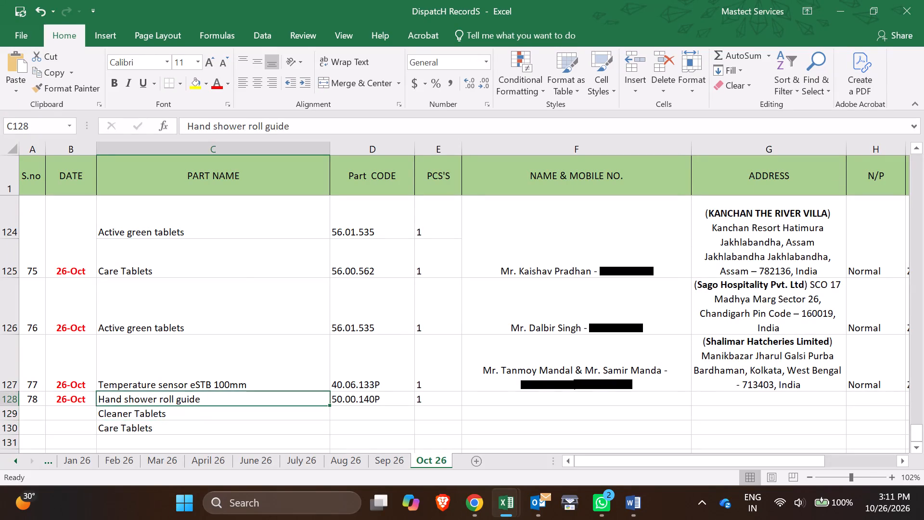
key("Down")
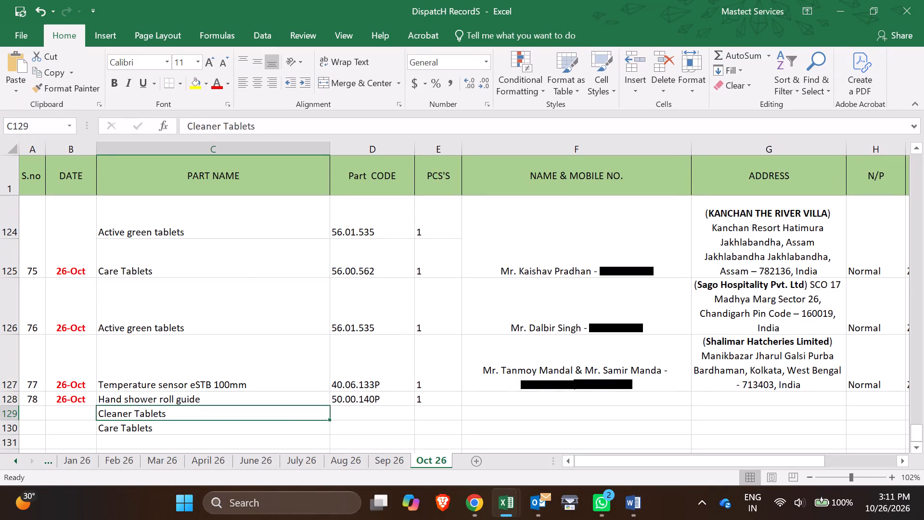
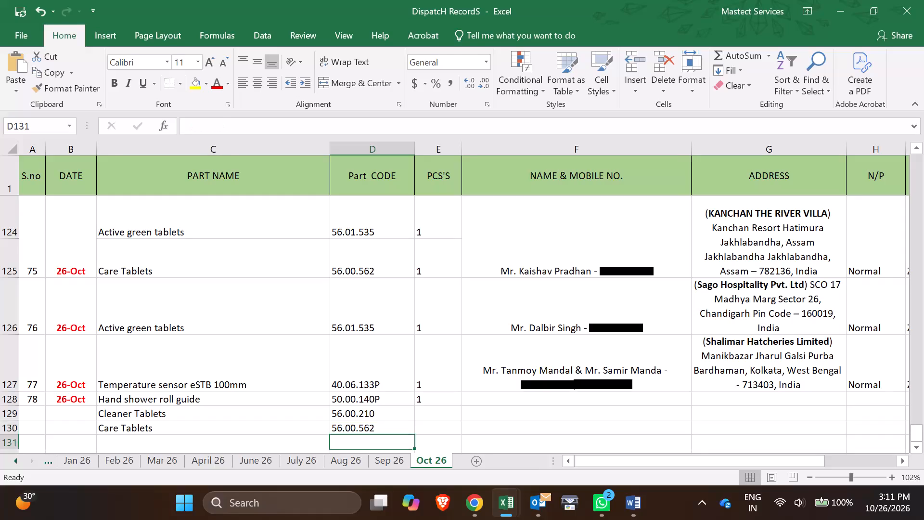
Select the Cleaner Tablets part code cell in row 129 of the Oct 26 sheet.
key("Up")
key("Up")
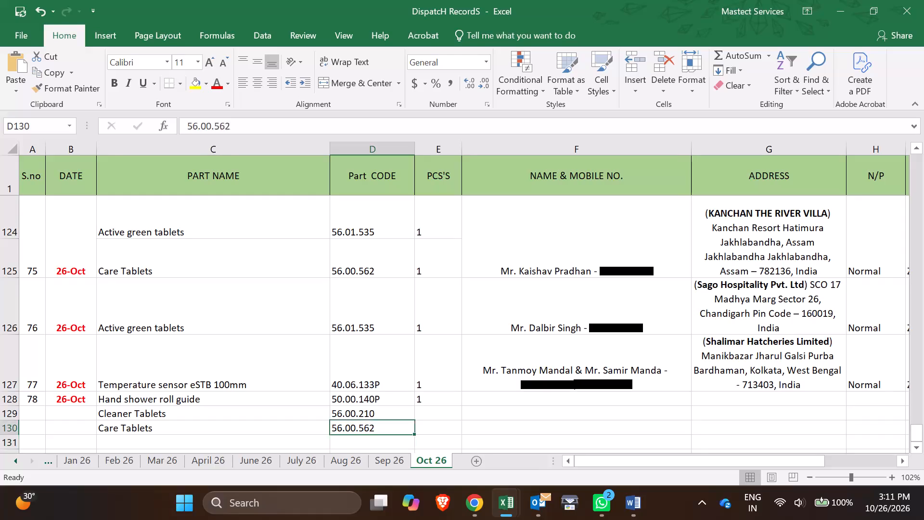
key("Up")
key("Down")
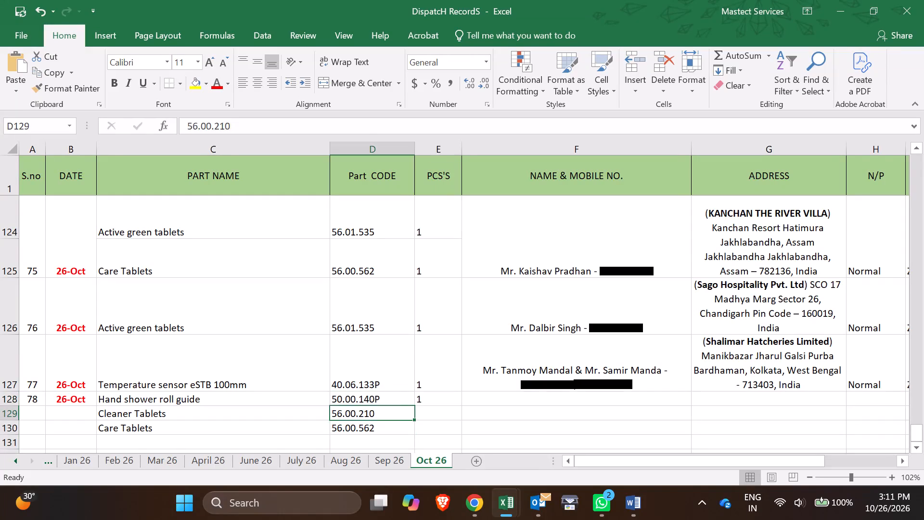
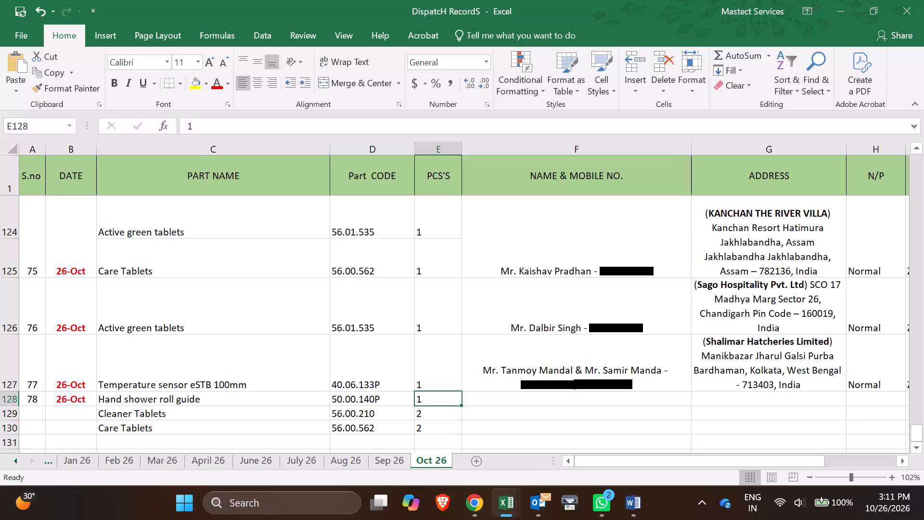
Merge and center rows 128 to 130 separately in the NAME & MOBILE NO. and ADDRESS columns for entry 78.
key("Right")
key("shift+Down")
key("shift+Down")
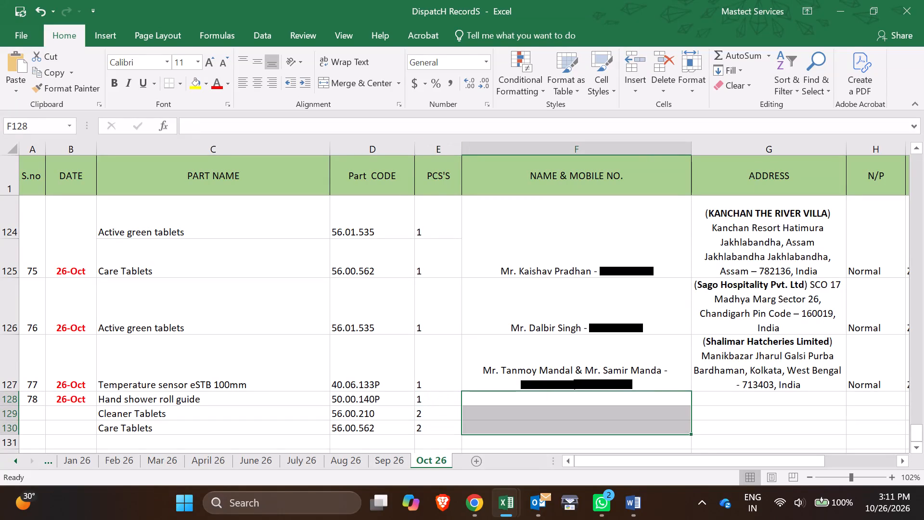
left_click(360, 83)
key("Right")
key("shift+Down")
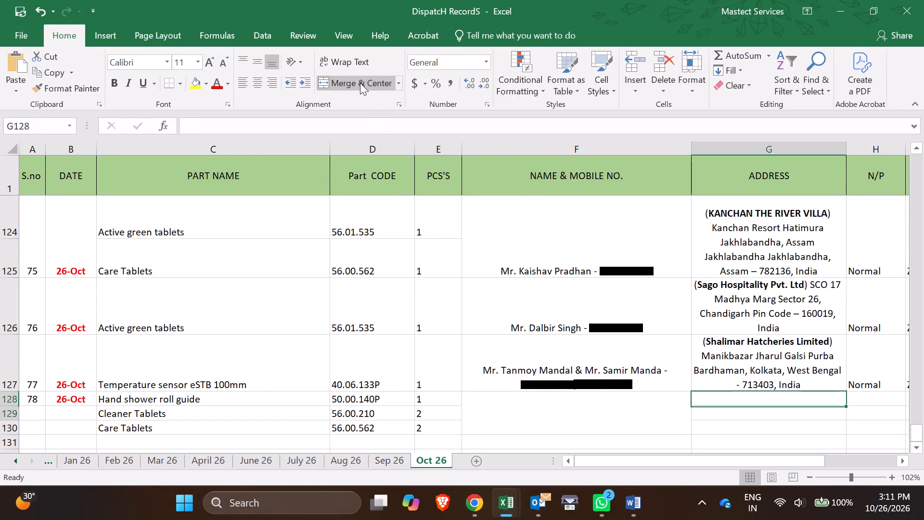
key("shift+Down")
left_click(360, 83)
key("Left")
key("Left")
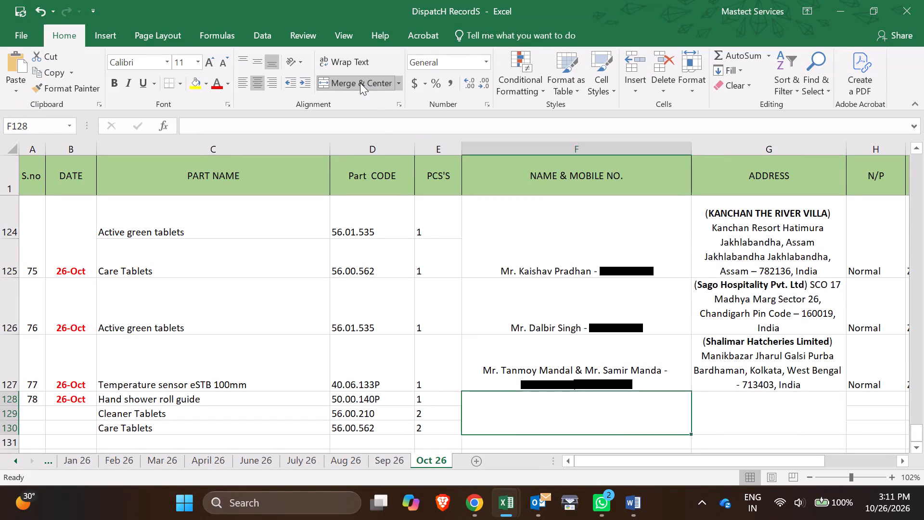
Merge and center rows 128 to 130 separately in the DATE and S.no columns for entry 78, and save the workbook.
key("Left")
key("Left")
key("Left")
key("shift+Down")
key("shift+Down")
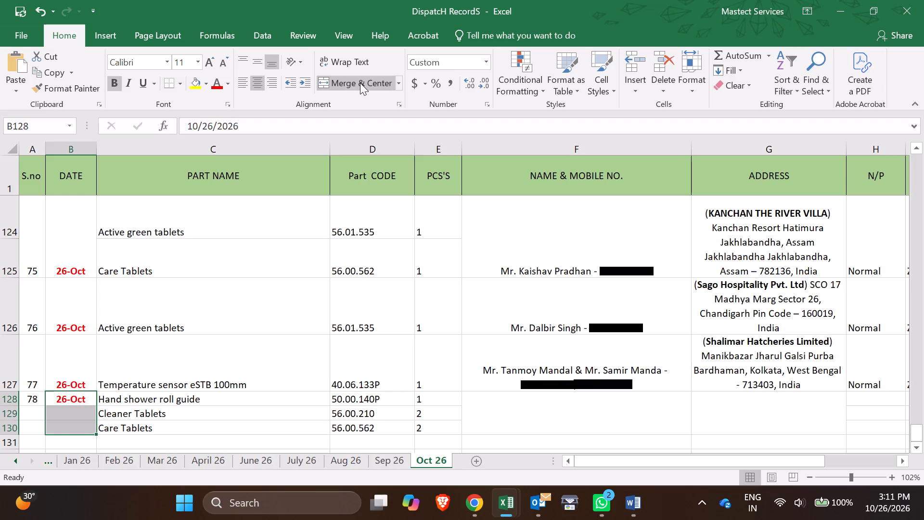
left_click(360, 83)
key("Left")
key("shift+Down")
key("shift+Down")
left_click(360, 83)
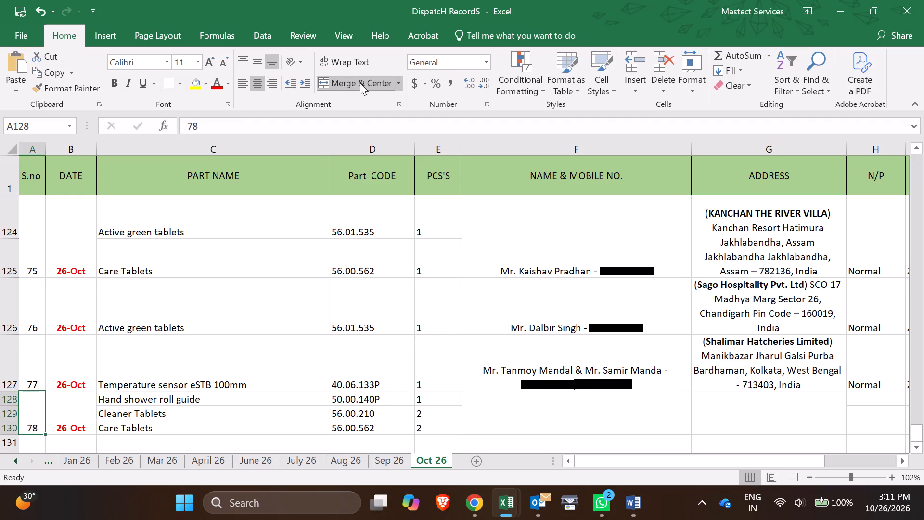
key("Right")
key("Right")
key("Right")
key("Right")
key("Right")
key("Right")
key("ctrl+s")
Merge and center rows 128 to 130 separately in the N/P and Remark columns for entry 78.
key("Right")
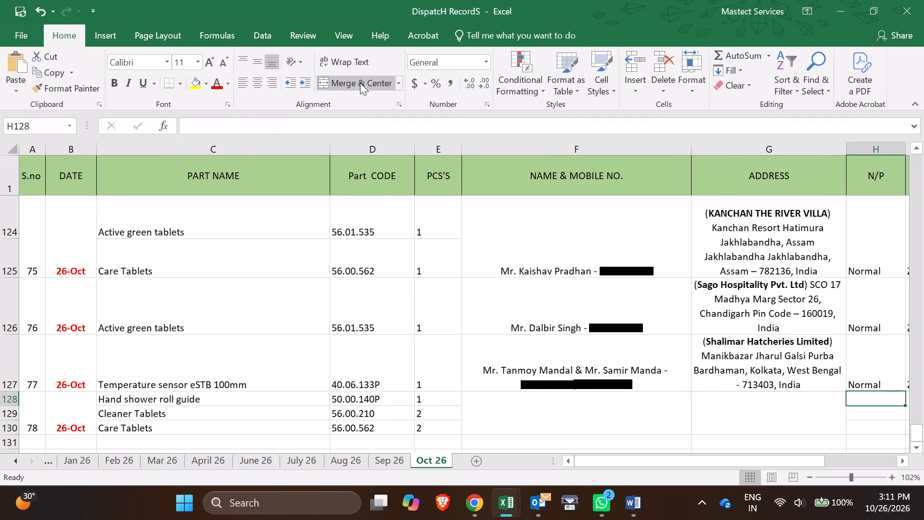
key("Right")
key("Left")
key("shift+Down")
key("shift+Down")
left_click(360, 83)
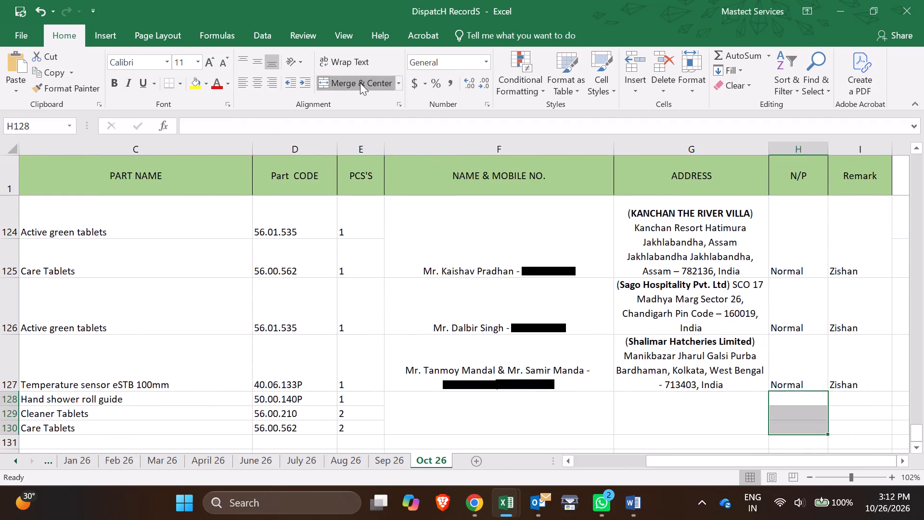
key("Right")
key("shift+Down")
key("shift+Down")
left_click(360, 83)
Enter Normal in the N/P cell and Zishan in the Remark cell of entry 78.
key("Left")
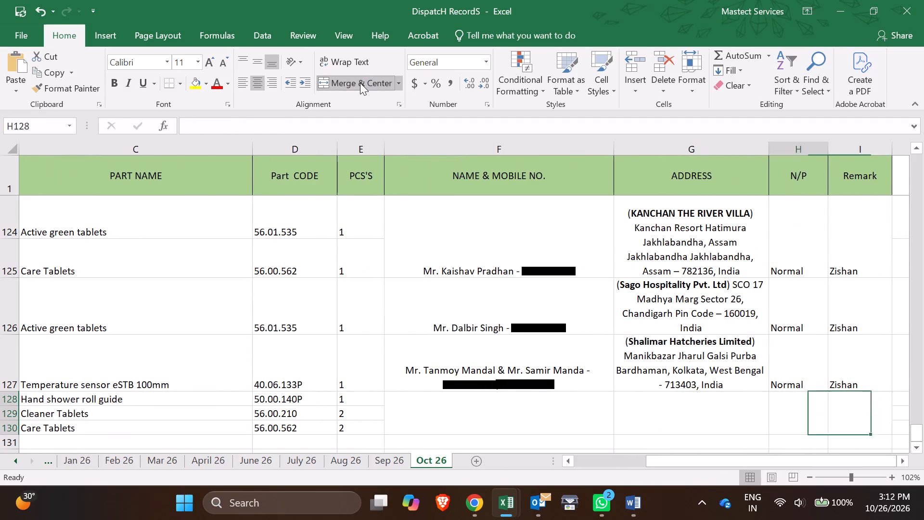
key("Left")
key("Right")
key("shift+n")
key("Return")
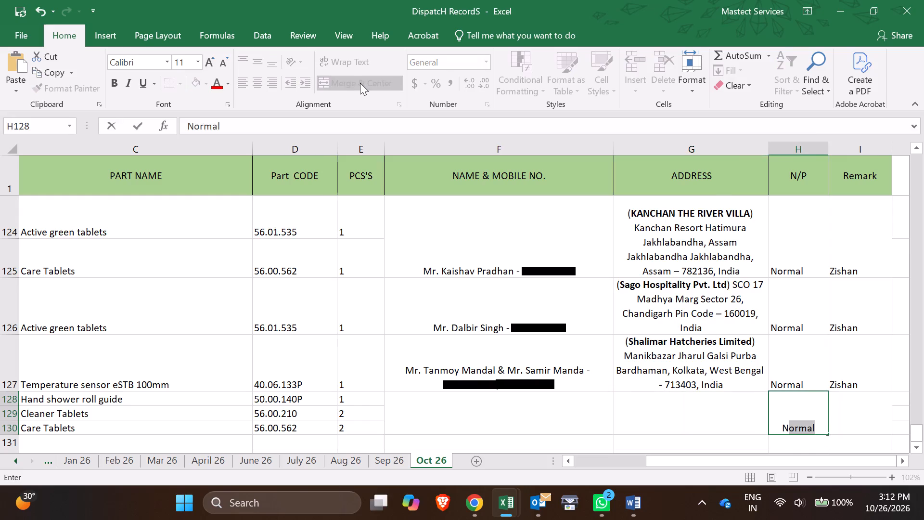
key("Up")
key("Right")
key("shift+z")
key("Return")
key("Up")
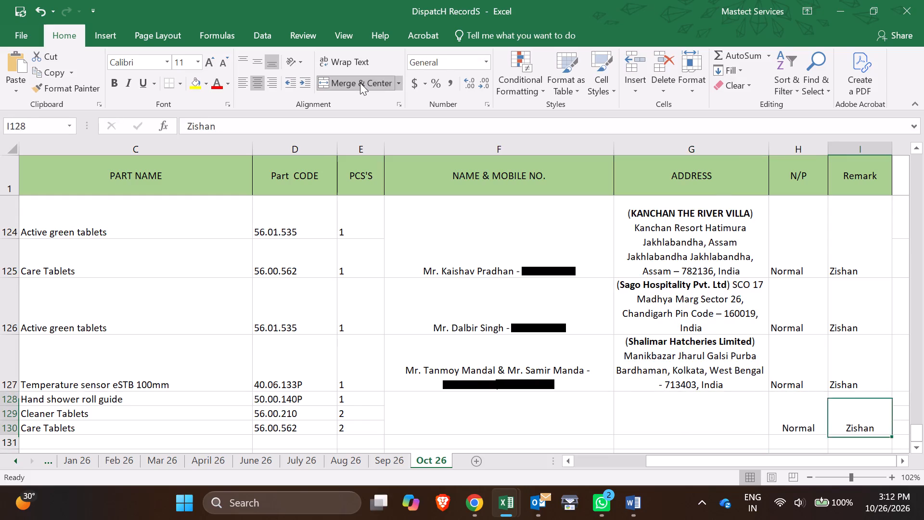
Left-align the N/P and Remark cells of entry 78, save the workbook, and select the entry's empty NAME & MOBILE NO. cell.
key("Left")
key("shift+Right")
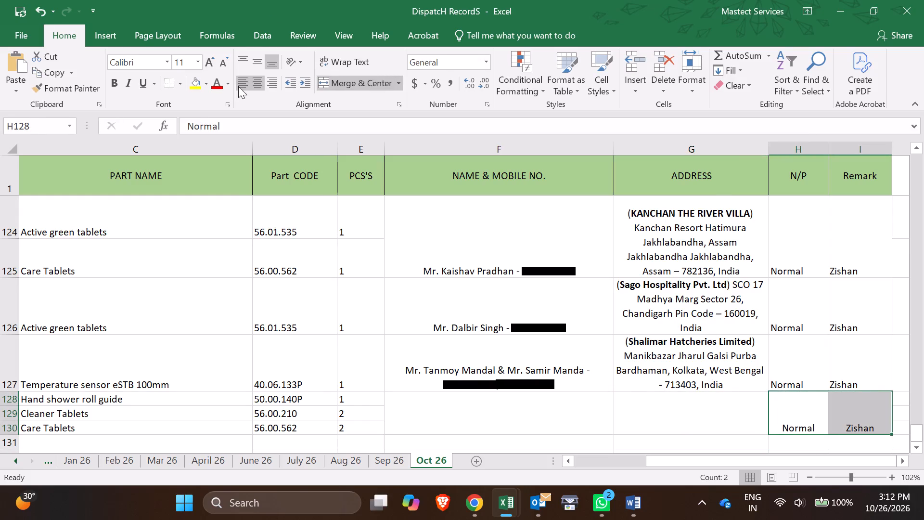
left_click(242, 85)
key("ctrl+s")
key("Left")
key("Left")
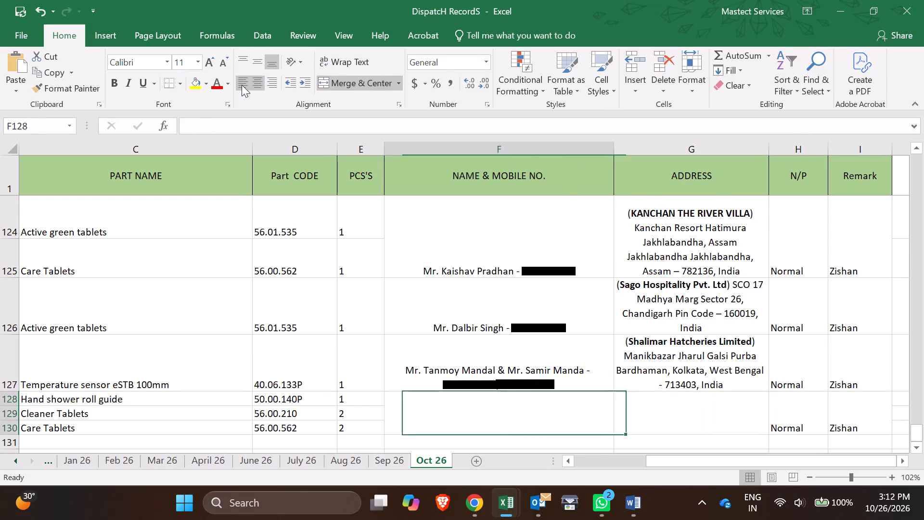
key("ctrl+s")
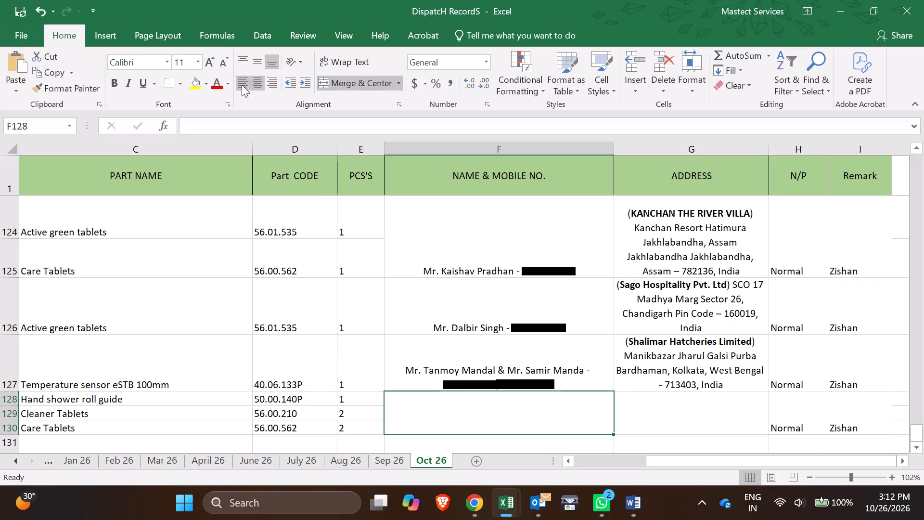
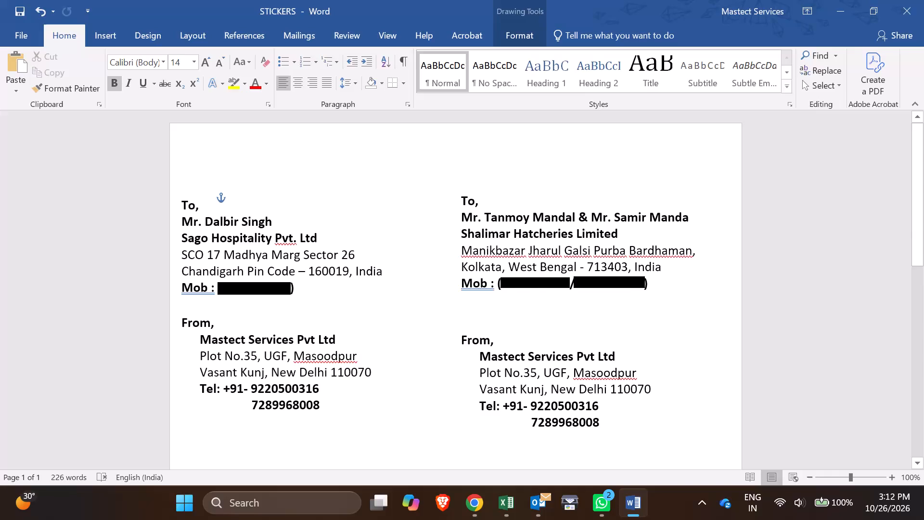
Select the recipient's name line on the New Kenilworth Hotel address sticker in the STICKERS document.
scroll(237, 236, "down", 5)
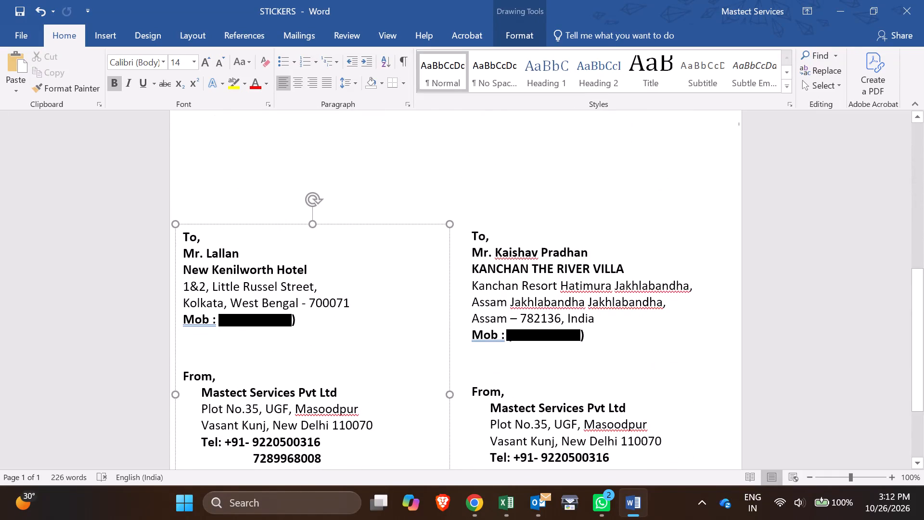
left_click(185, 253)
key("Down")
key("Up")
key("shift+Down")
key("shift+Left")
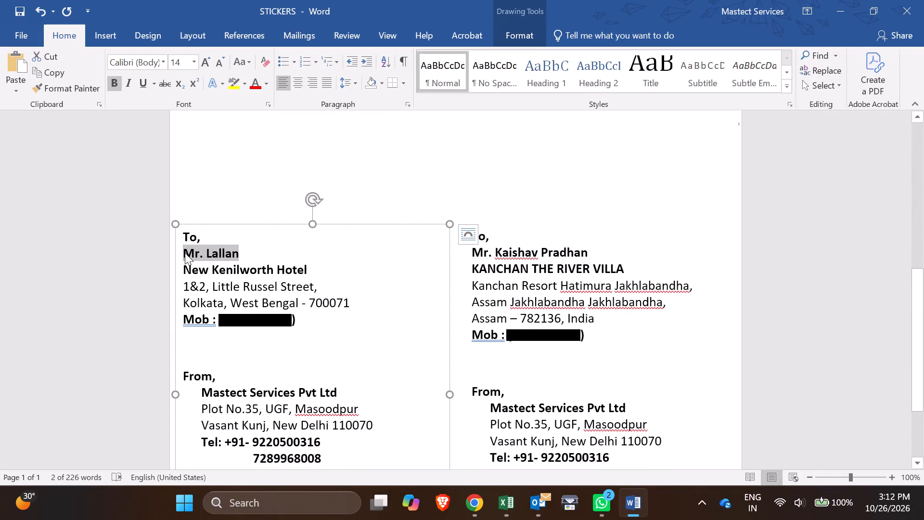
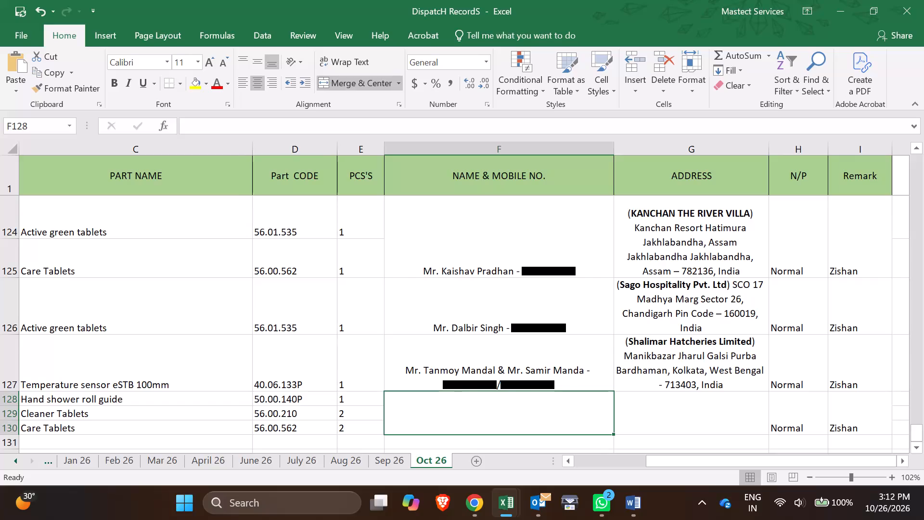
Fill entry 78's merged NAME & MOBILE NO. cell with the copied recipient name and mobile number, and save the workbook.
left_click(371, 123)
key("ctrl+v")
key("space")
key("Return")
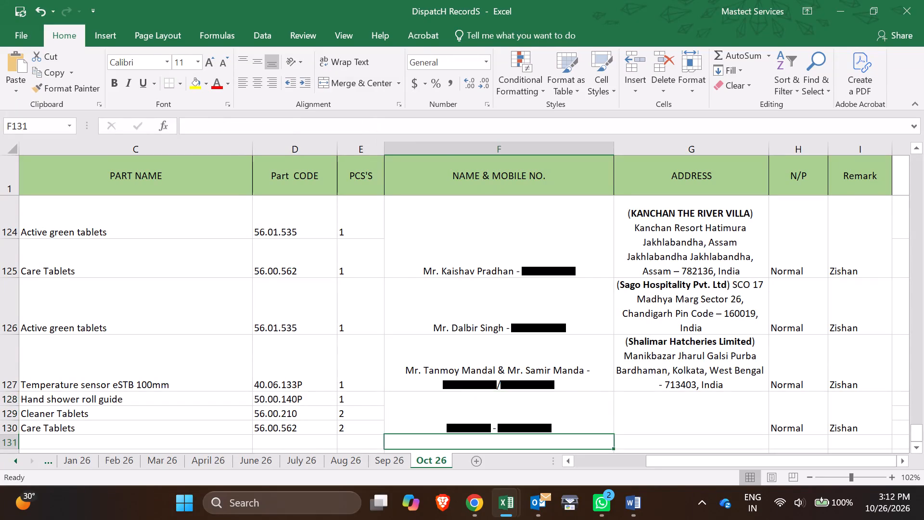
key("Up")
key("Right")
key("ctrl+s")
Copy New Kenilworth Hotel from its Word sticker into entry 78's ADDRESS cell in Excel, enclosed in parentheses.
key("alt+Tab")
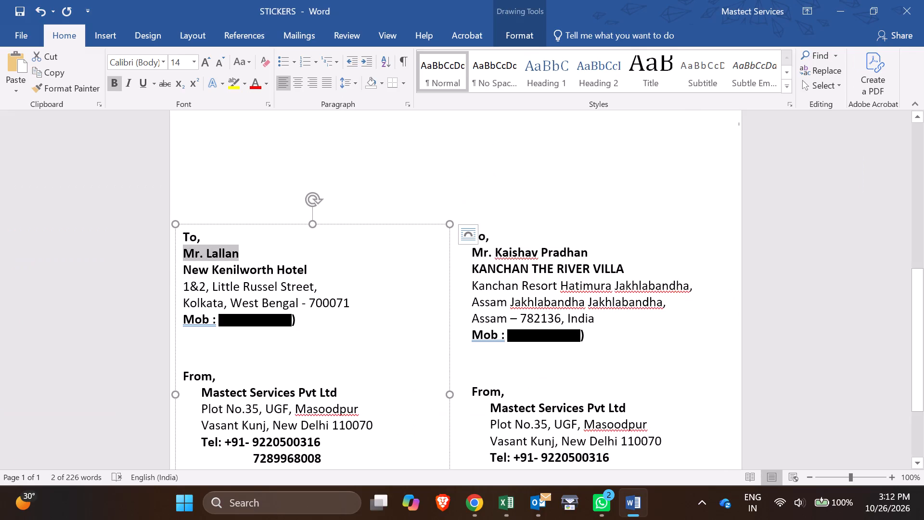
left_click(184, 270)
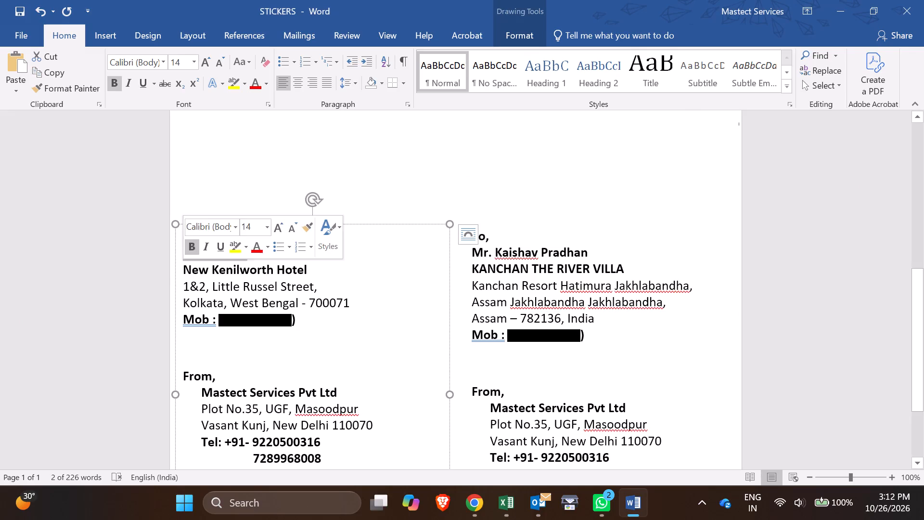
key("Down")
key("Up")
key("Right")
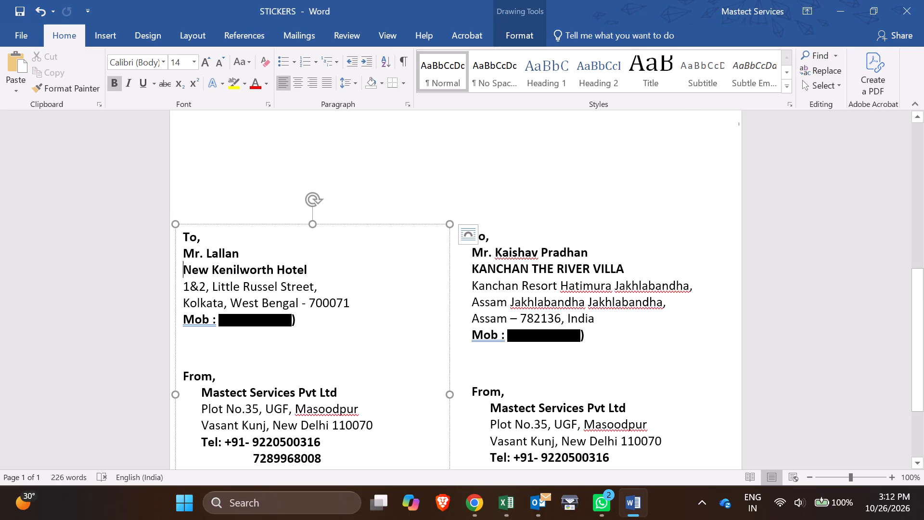
key("shift+Down")
key("shift+Left")
key("ctrl+c")
key("alt+Tab")
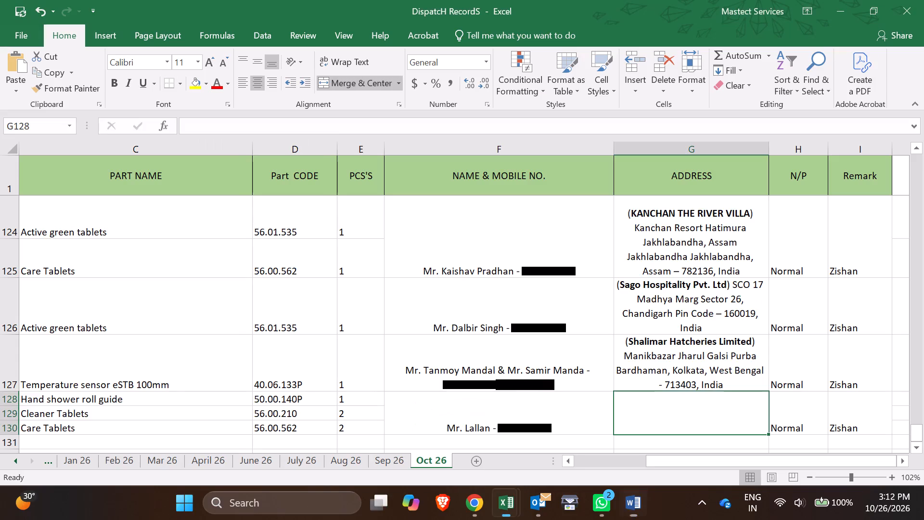
left_click(295, 124)
key("shift+parenleft")
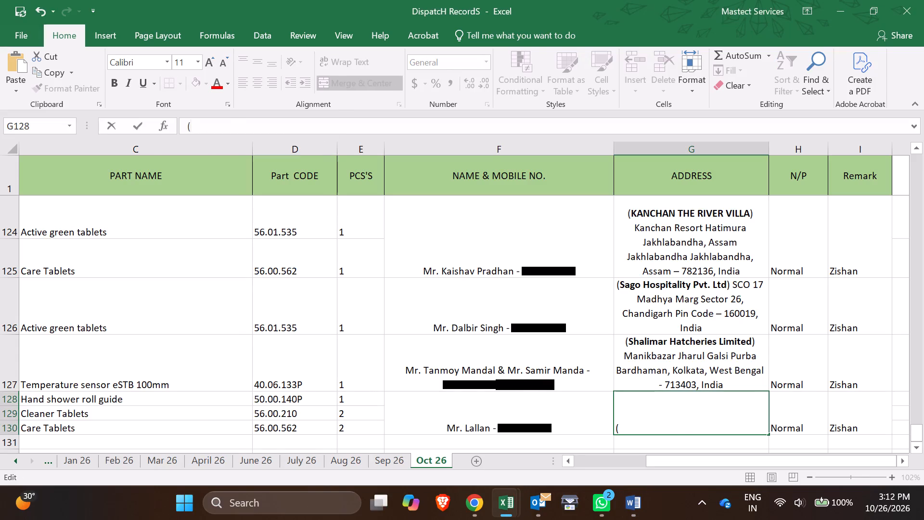
key("ctrl+v")
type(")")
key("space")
Append the street line from the New Kenilworth Hotel sticker in Word to entry 78's ADDRESS cell.
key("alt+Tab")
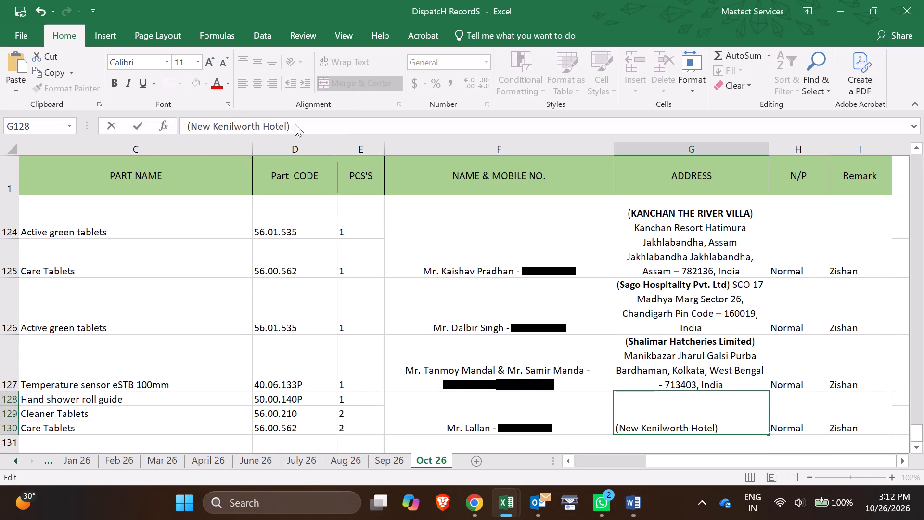
left_click(182, 287)
key("shift+Down")
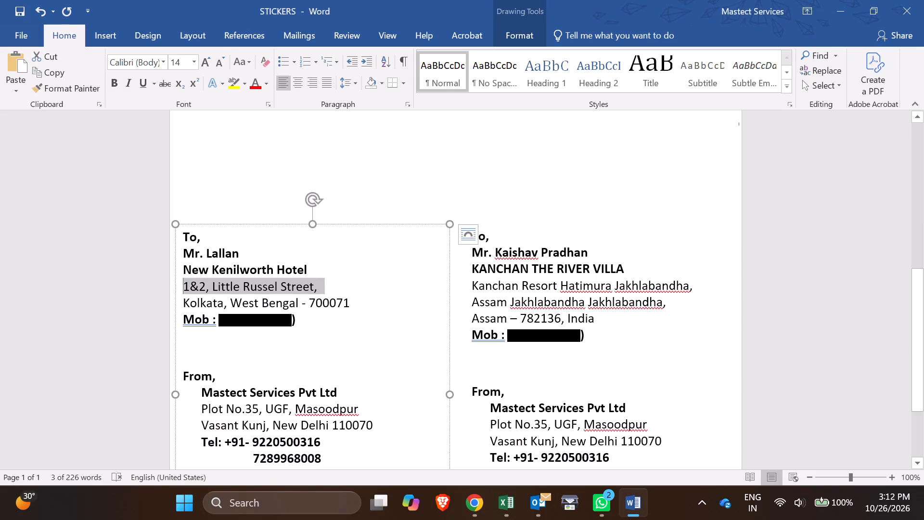
key("shift+Left")
key("ctrl+c")
key("alt+Tab")
key("ctrl+v")
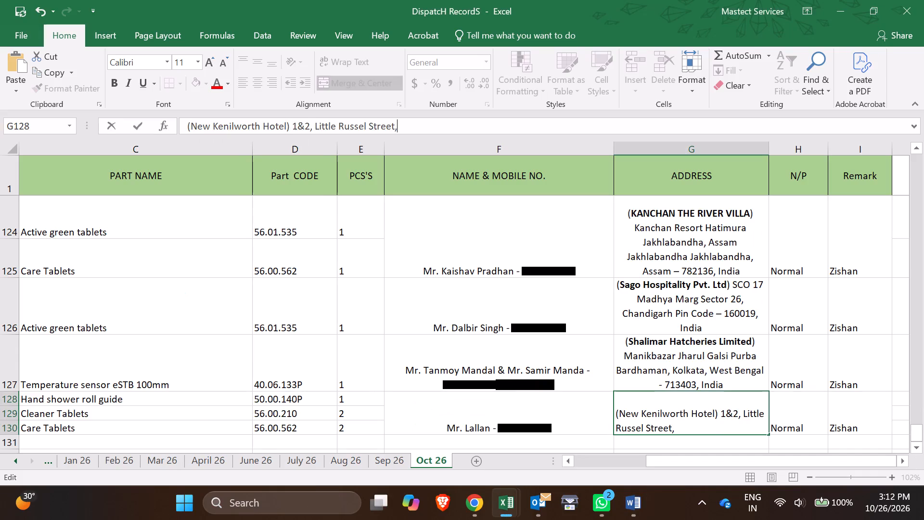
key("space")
Append the sticker's city, state and PIN code line to entry 78's ADDRESS cell, and save the workbook.
key("alt+Tab")
left_click(183, 302)
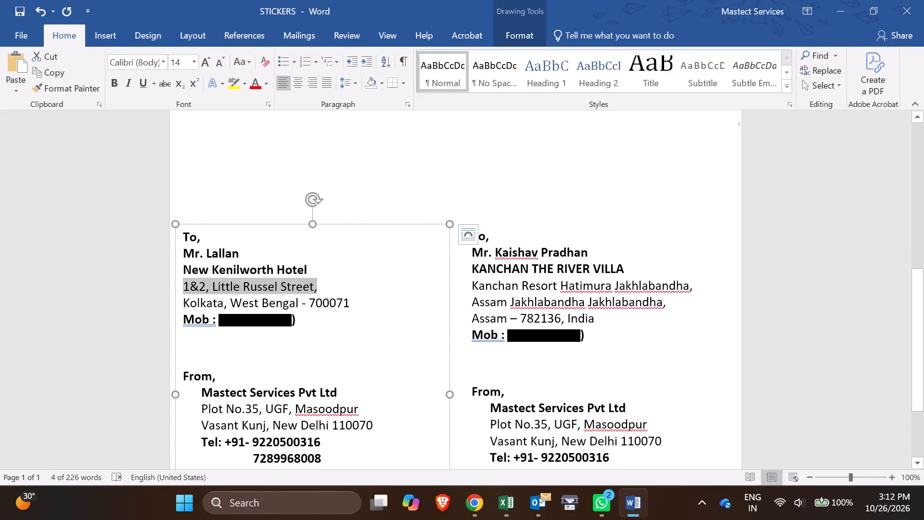
key("shift+Down")
key("shift+Left")
key("ctrl+c")
key("alt+Tab")
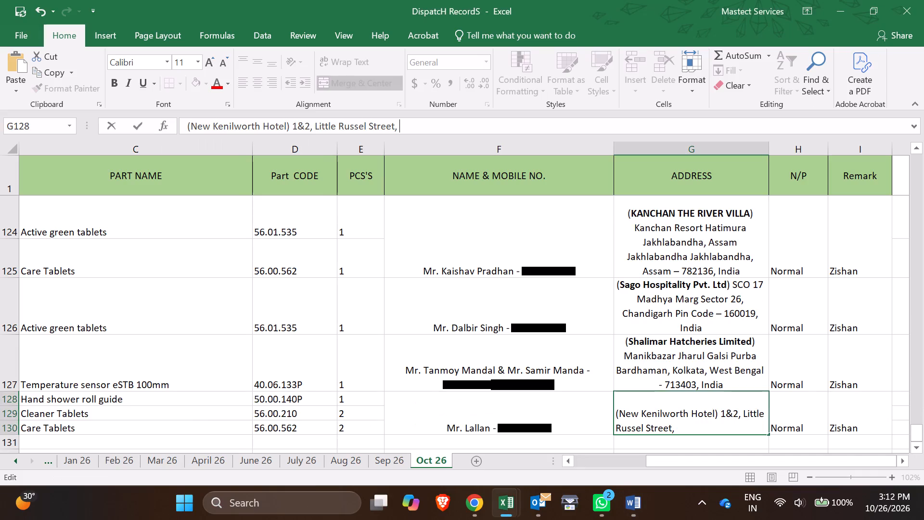
key("ctrl+v")
key("Return")
key("ctrl+s")
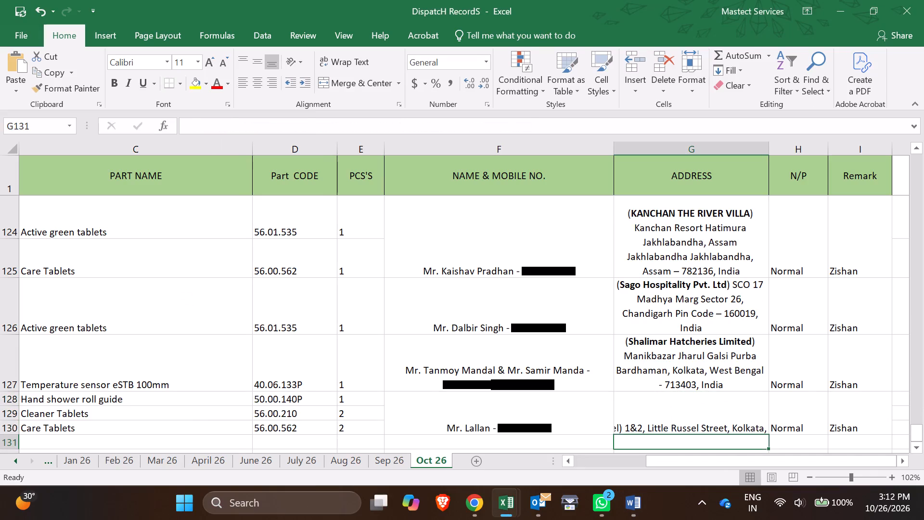
Wrap the text in entry 78's ADDRESS cell and save the workbook.
key("Up")
left_click(347, 62)
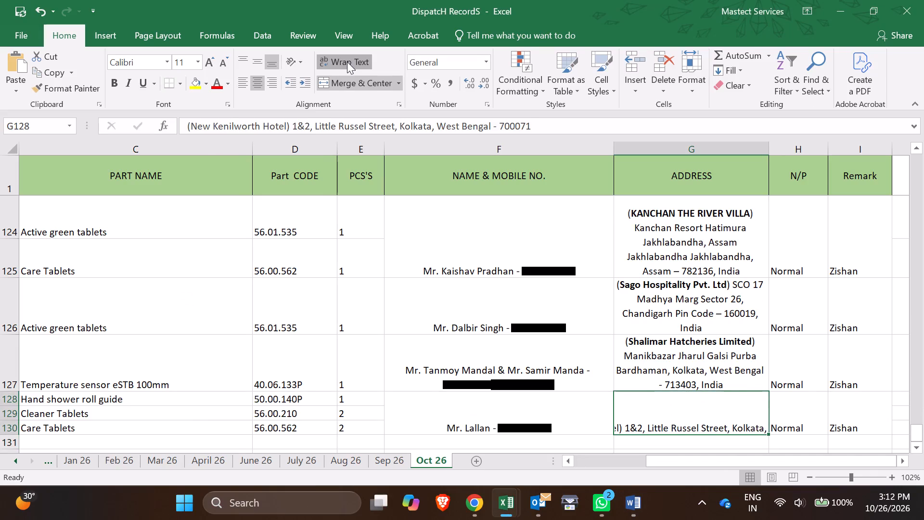
left_click(500, 424)
key("ctrl+s")
Make New Kenilworth Hotel bold within entry 78's ADDRESS cell and save the workbook.
left_click(648, 415)
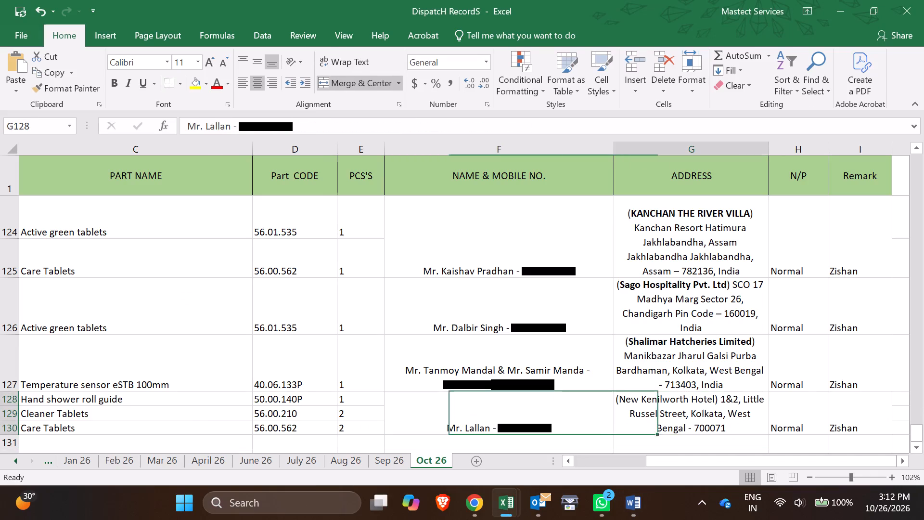
left_click(193, 127)
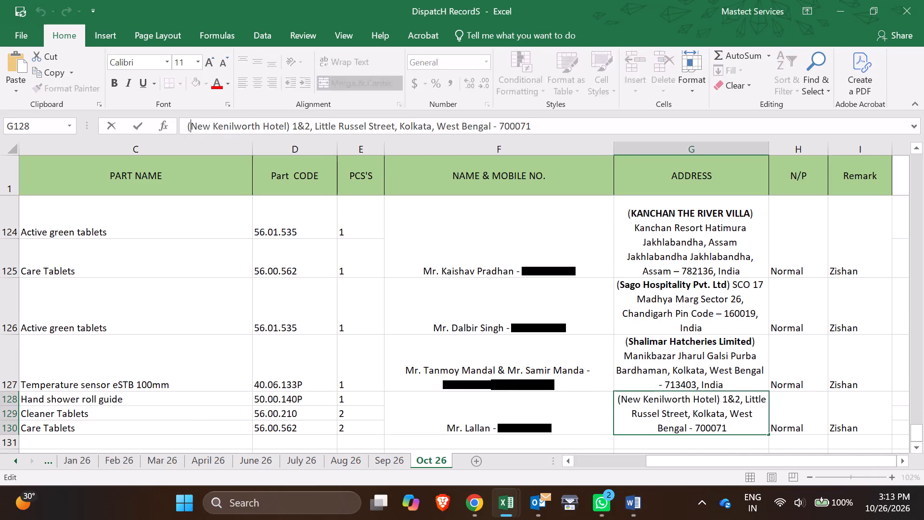
key("shift+Right")
key("shift+Right")
key("shift+Right")
key("shift+Right")
key("shift+Right")
key("shift+Right")
key("shift+Right")
key("shift+Right")
key("shift+Right")
key("shift+Right")
key("shift+Right")
key("shift+Right")
key("shift+Right")
key("shift+Right")
key("shift+Right")
key("shift+Right")
key("shift+Right")
key("shift+Right")
key("shift+Right")
key("shift+Right")
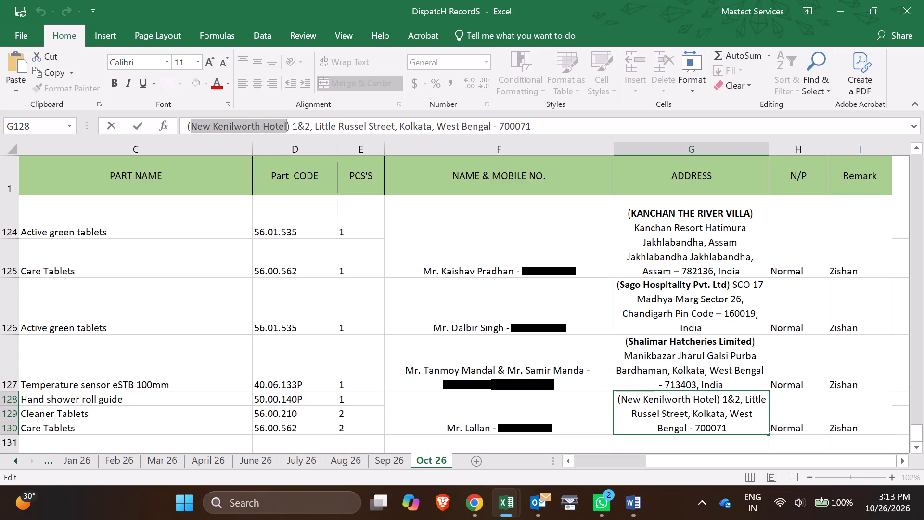
key("ctrl+b")
left_click(481, 398)
key("ctrl+s")
key("ctrl+s")
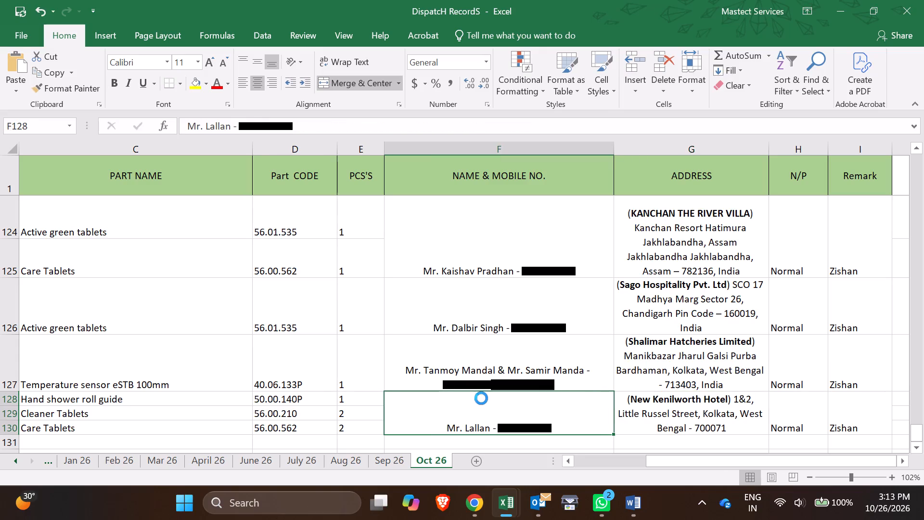
Switch to Word and save the STICKERS document.
left_click(698, 434)
key("alt+Tab")
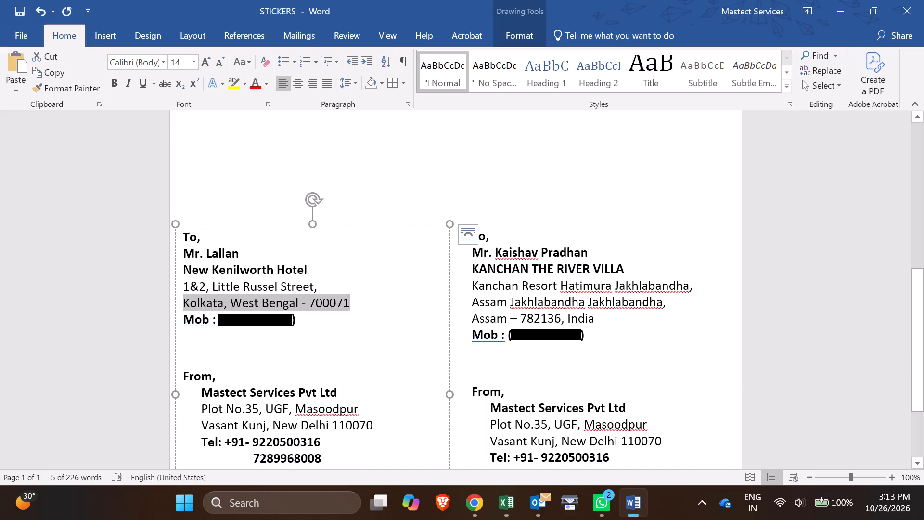
key("ctrl+s")
Return to the Oct 26 sheet in Excel, enter centred serial number 79 in row 131, and save the workbook.
key("alt+Tab")
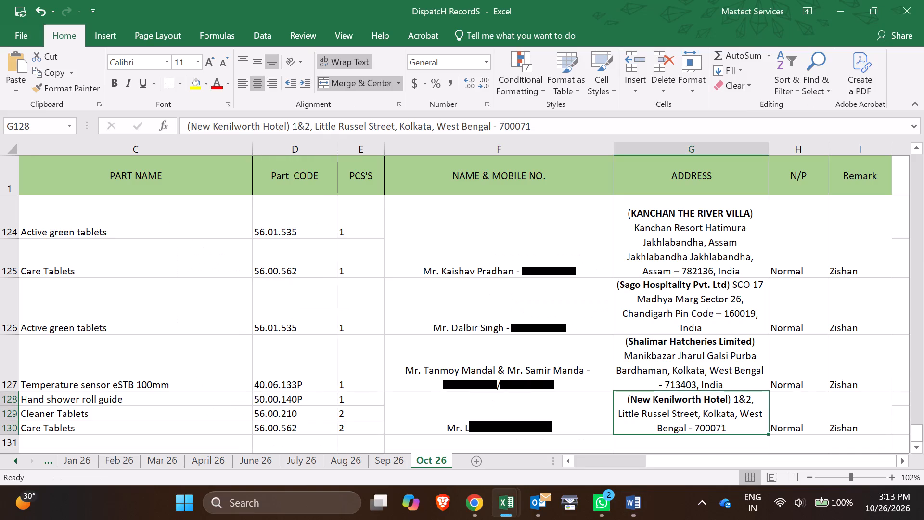
left_click(570, 423)
scroll(570, 423, "right", 4)
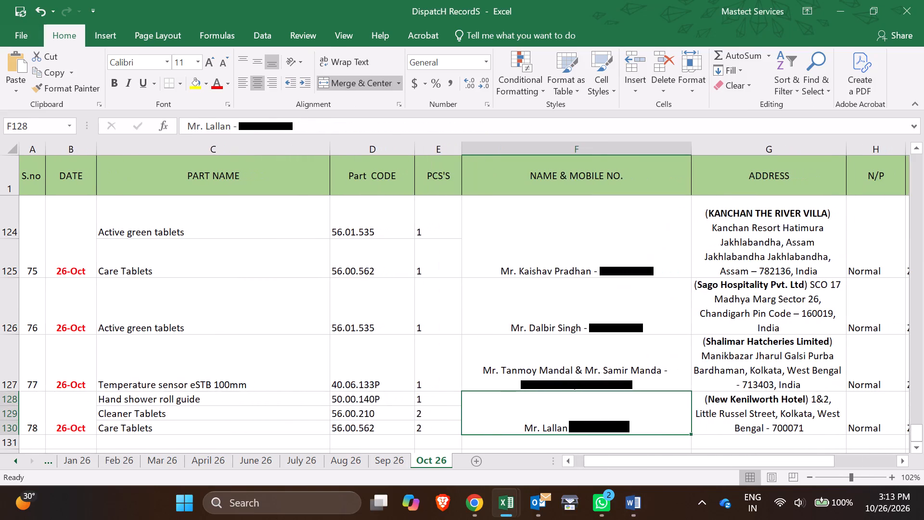
key("ctrl+s")
scroll(570, 423, "down", 1)
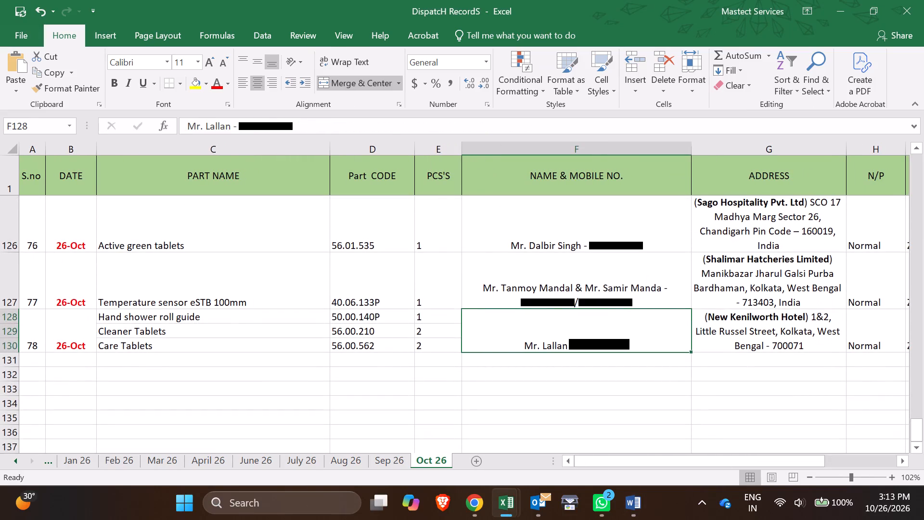
left_click(30, 364)
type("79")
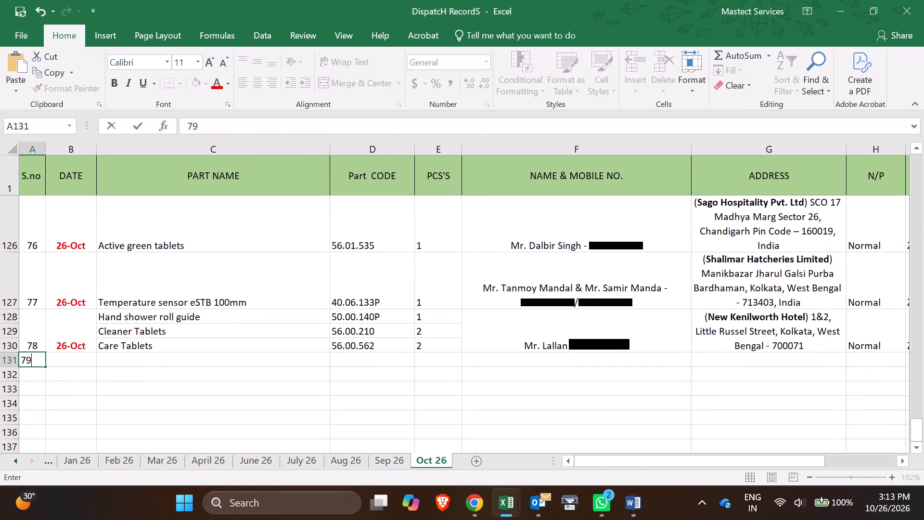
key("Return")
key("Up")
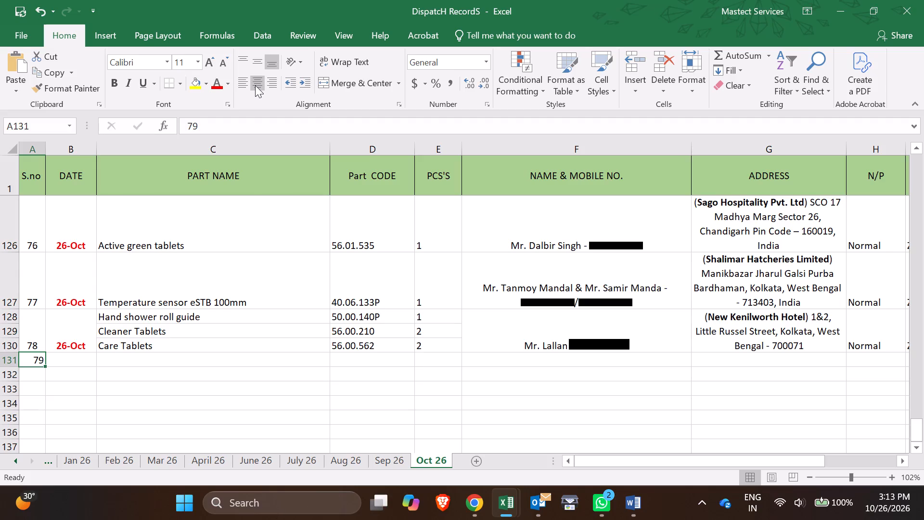
left_click(255, 85)
key("Right")
key("ctrl+s")
key("ctrl+s")
Switch to the STICKERS document in Word and examine the address stickers at the top of the page.
key("alt+Tab")
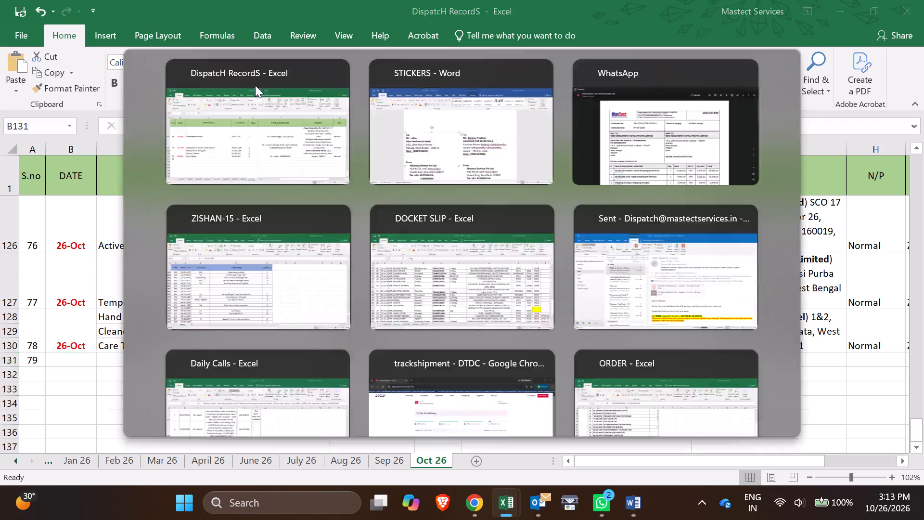
left_click(512, 290)
scroll(512, 290, "up", 11)
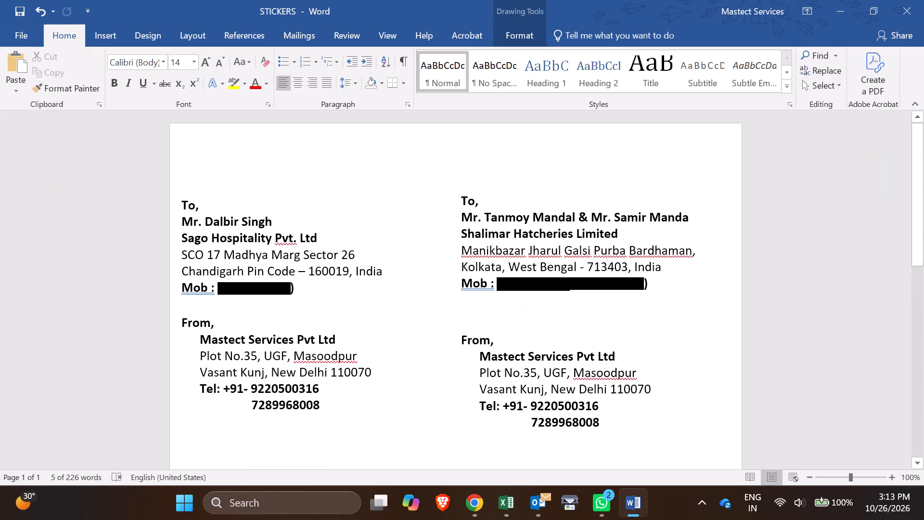
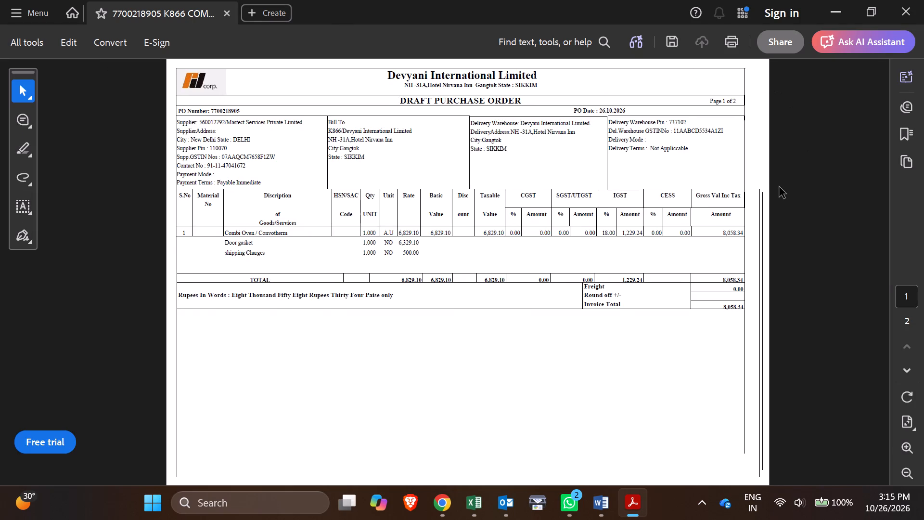
scroll(780, 187, "down", 3)
scroll(780, 187, "up", 11)
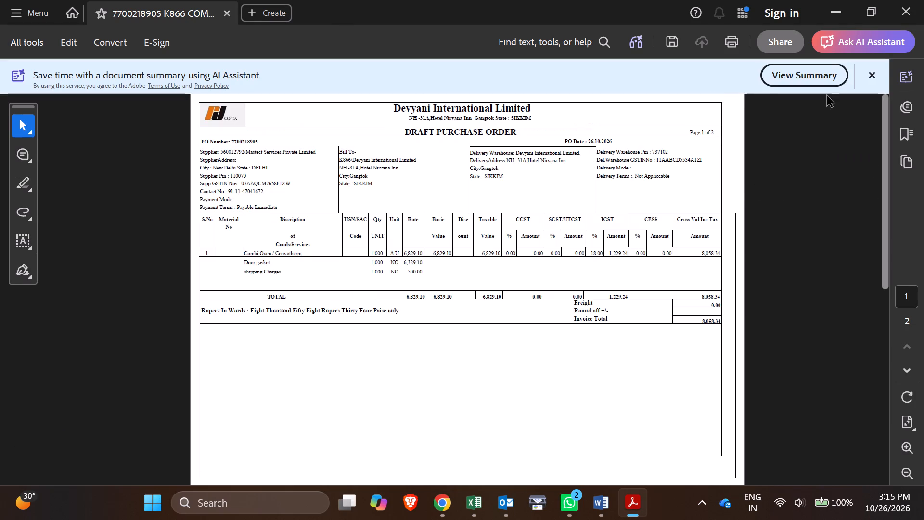
left_click(873, 73)
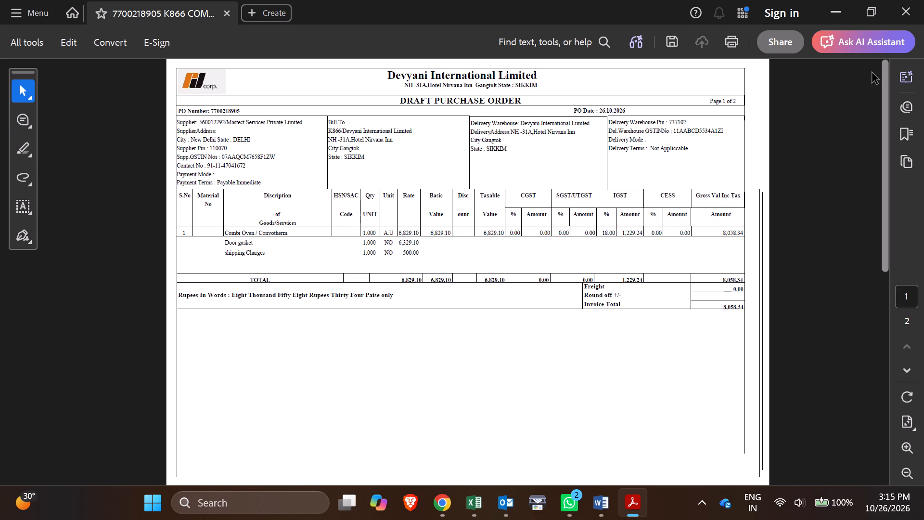
scroll(509, 142, "up", 5)
scroll(509, 142, "down", 2)
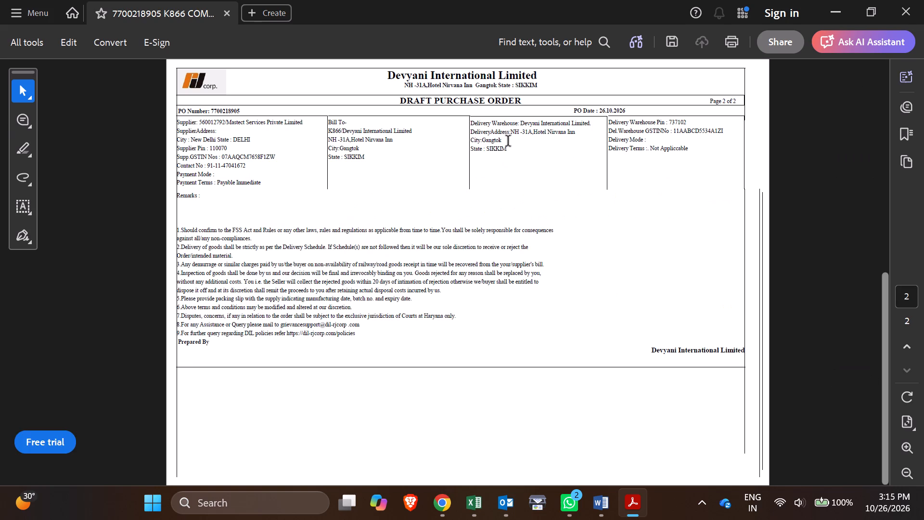
scroll(509, 142, "up", 11)
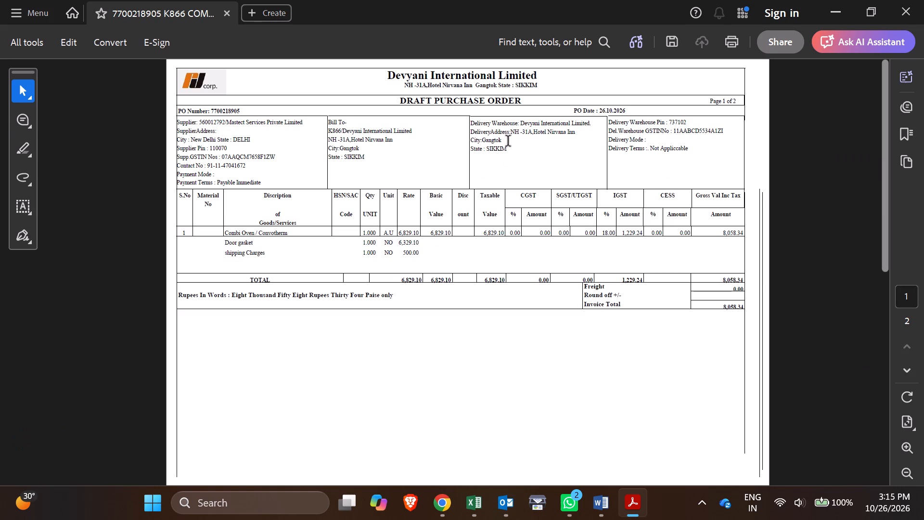
scroll(509, 142, "down", 2)
scroll(509, 142, "up", 3)
scroll(509, 142, "down", 1)
scroll(509, 142, "up", 2)
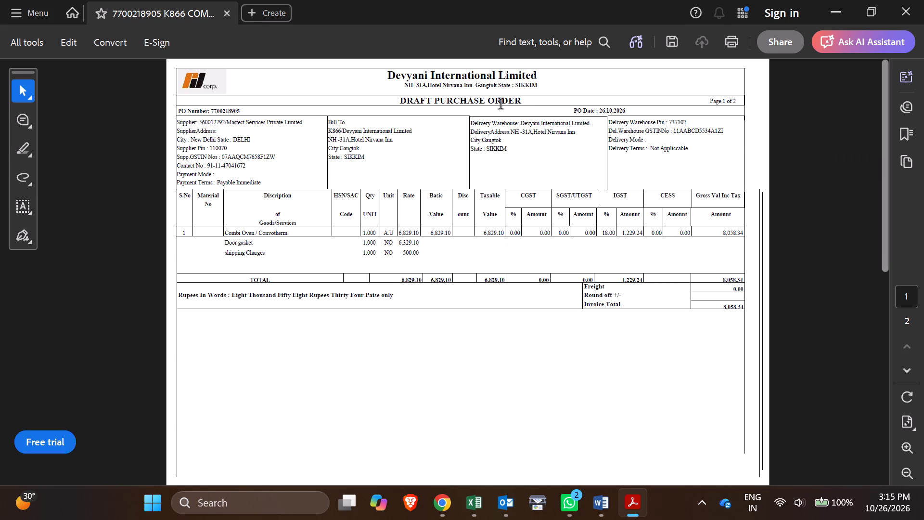
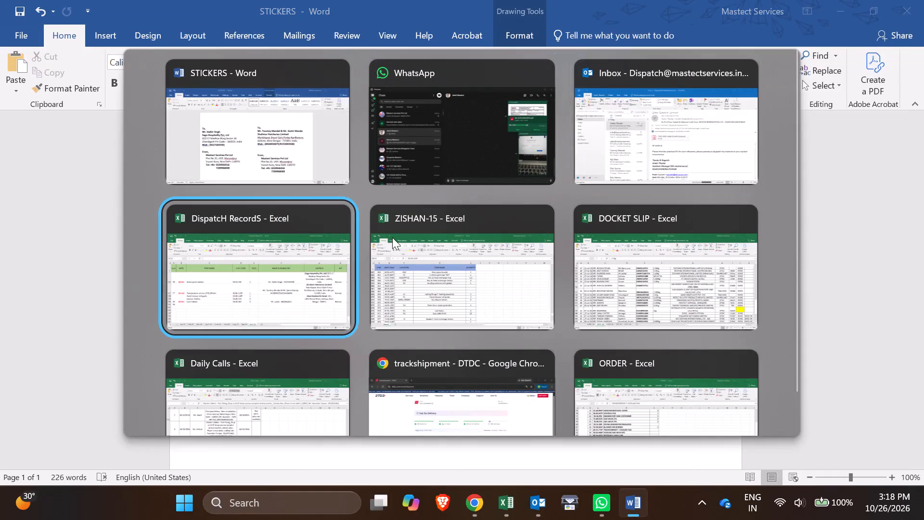
Switch to the DispatcH RecordS workbook, select entry 78's name cell and review the earlier 24-Oct dispatch entries in the Oct 26 sheet.
left_click(615, 330)
scroll(615, 330, "down", 1)
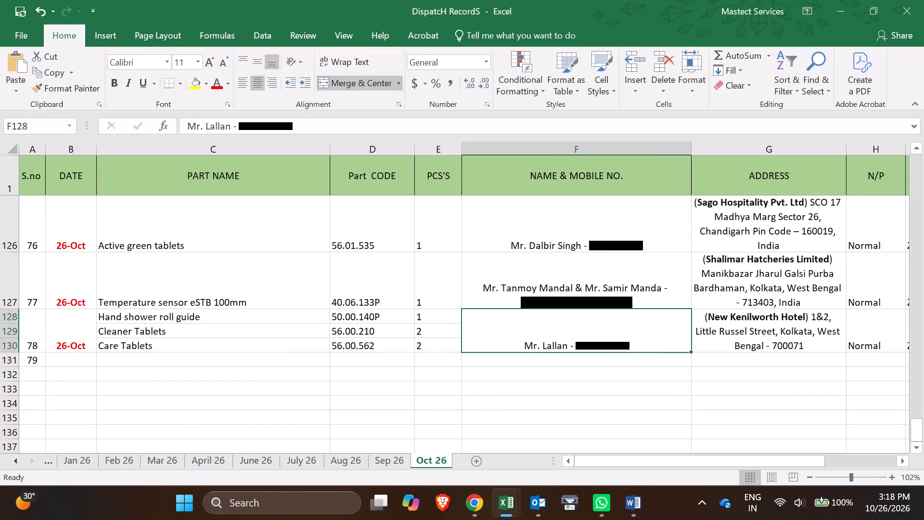
scroll(615, 330, "down", 1)
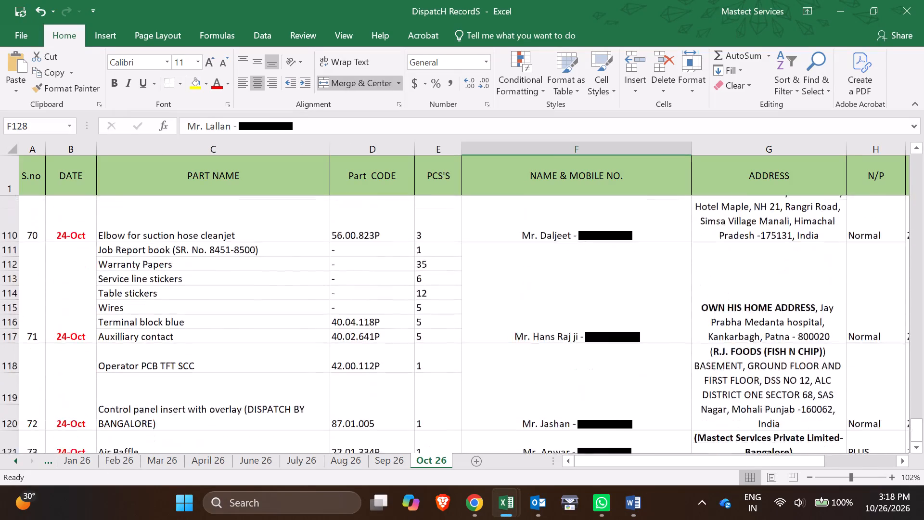
Review the recipients of the 26-Oct dispatch entries, serial numbers 74 to 78, in the Oct 26 sheet.
scroll(615, 330, "down", 6)
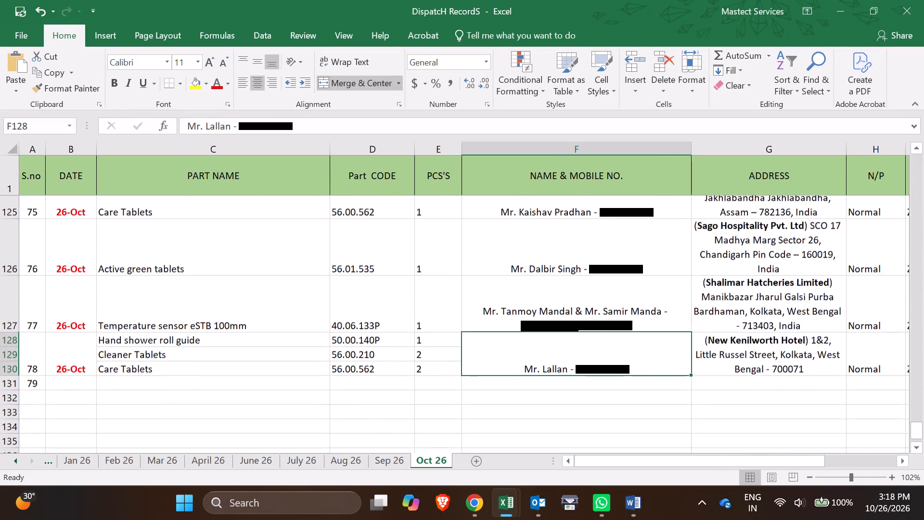
scroll(615, 330, "down", 1)
scroll(615, 330, "up", 1)
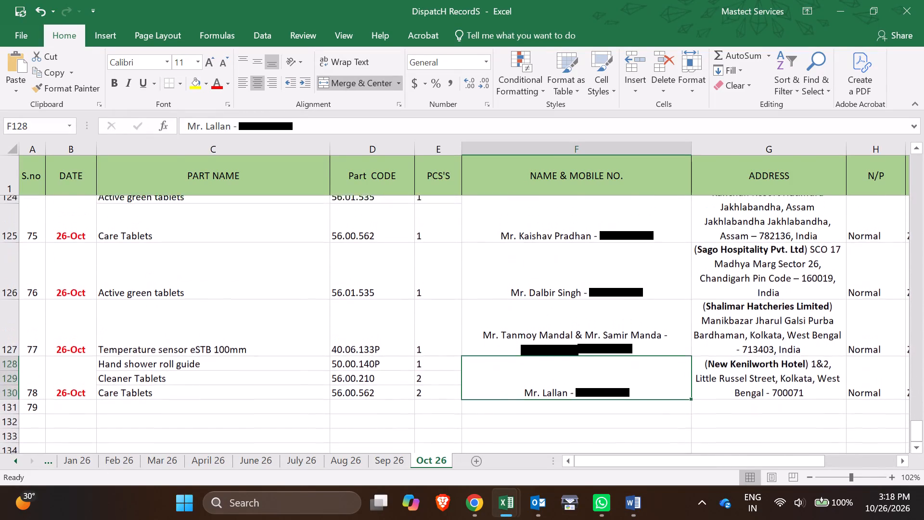
scroll(615, 330, "up", 1)
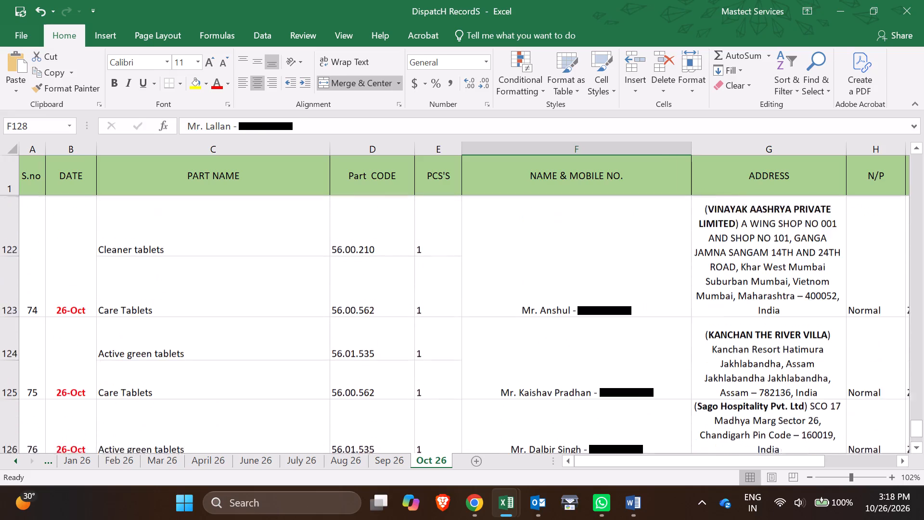
scroll(615, 330, "up", 1)
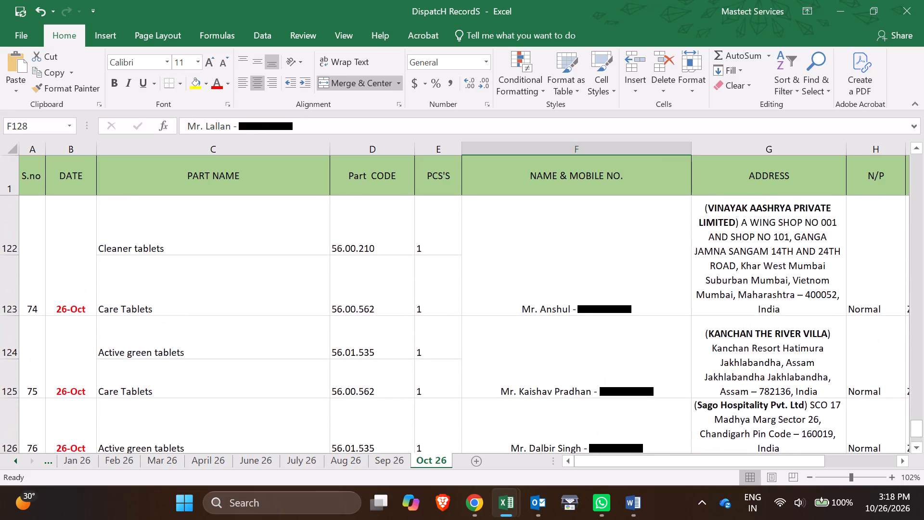
scroll(615, 330, "up", 1)
scroll(615, 330, "down", 3)
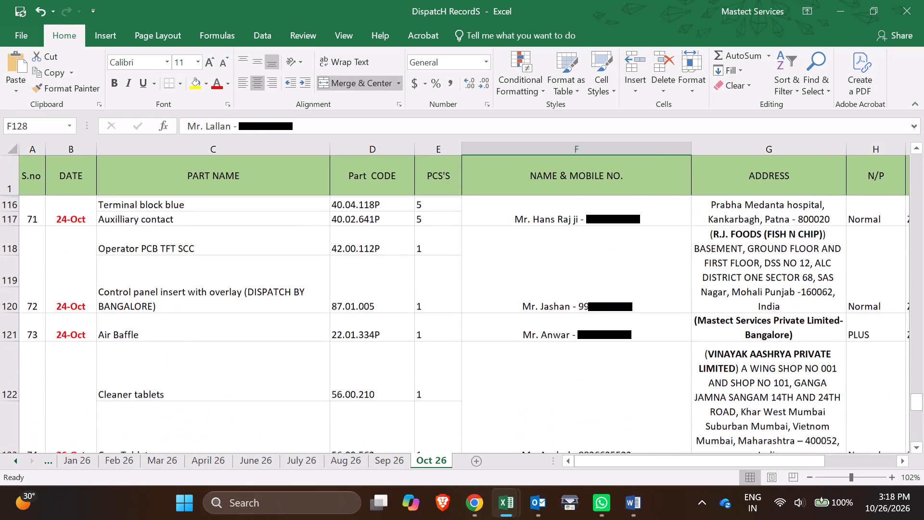
scroll(579, 344, "down", 1)
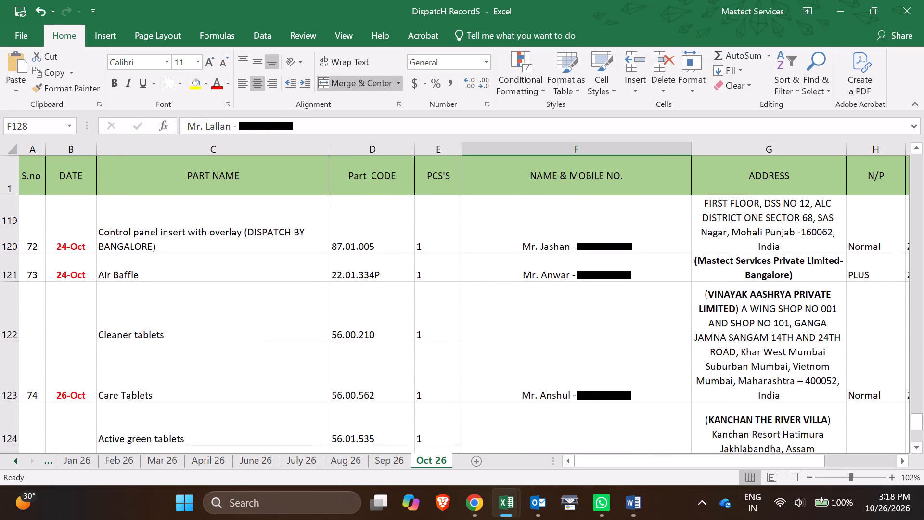
left_click(654, 348)
scroll(654, 348, "down", 2)
left_click(654, 348)
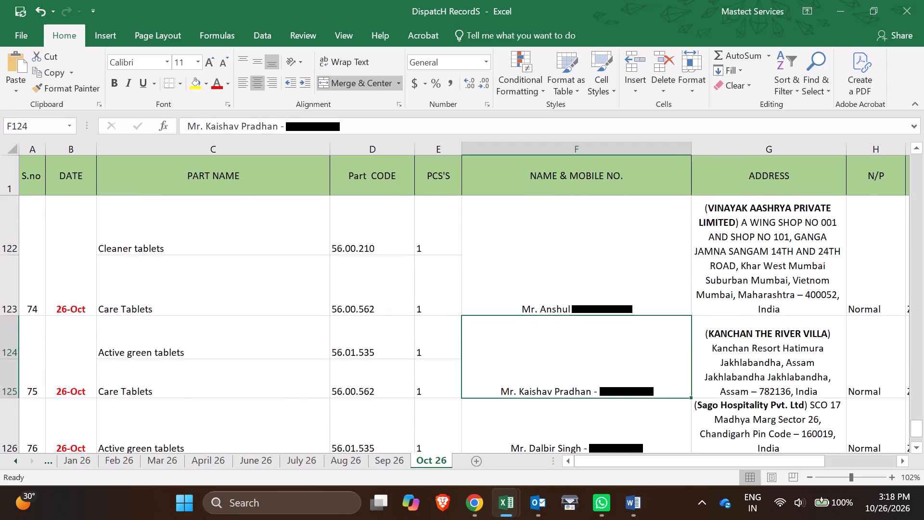
scroll(654, 348, "down", 2)
left_click(615, 363)
scroll(615, 363, "down", 2)
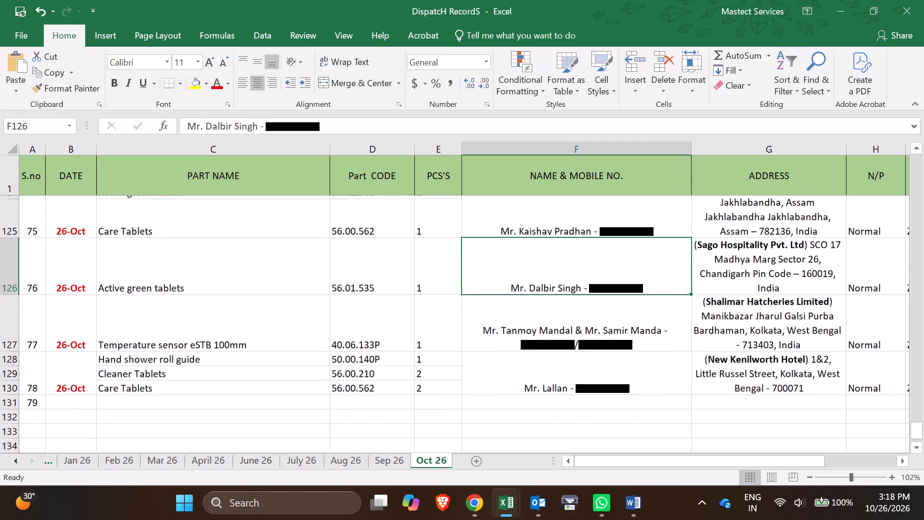
left_click(620, 317)
left_click(610, 360)
scroll(610, 360, "down", 1)
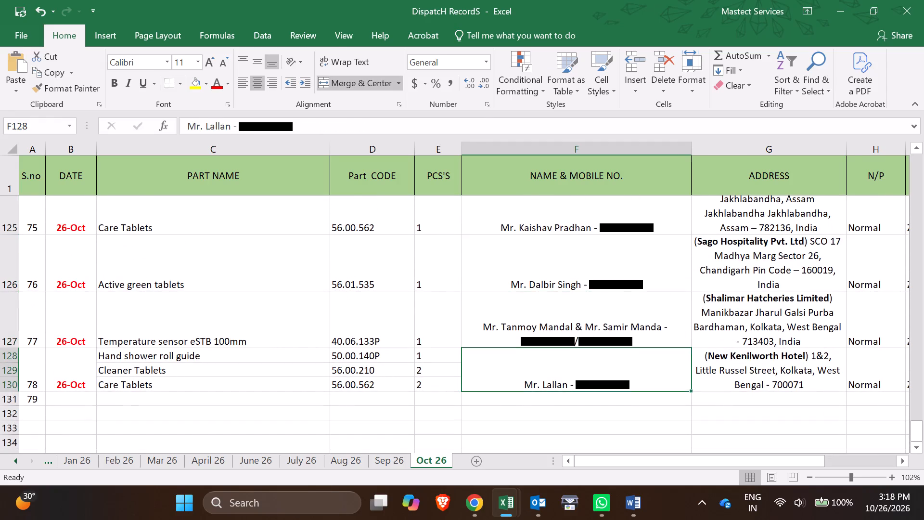
scroll(610, 360, "down", 1)
Copy the 26-Oct date into the row for serial number 79, unmerge and centre it, and save the workbook.
left_click(83, 299)
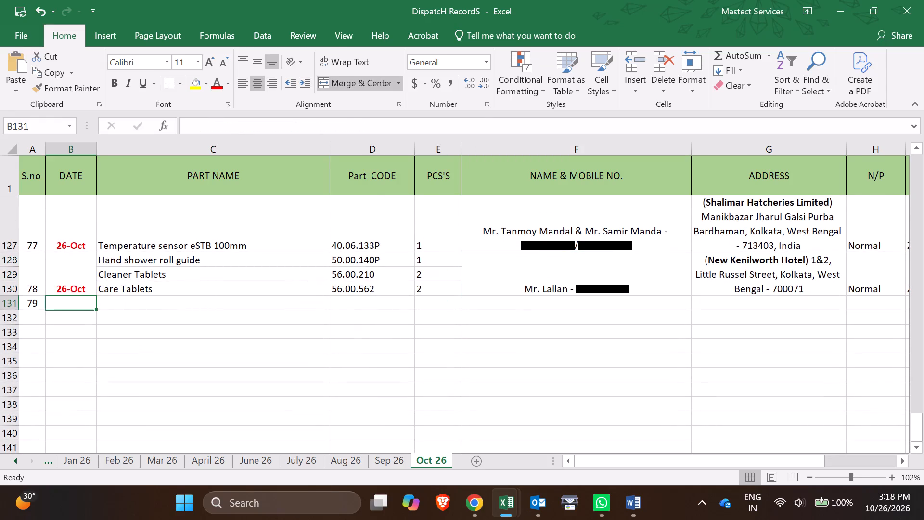
key("ctrl+d")
key("Return")
key("Up")
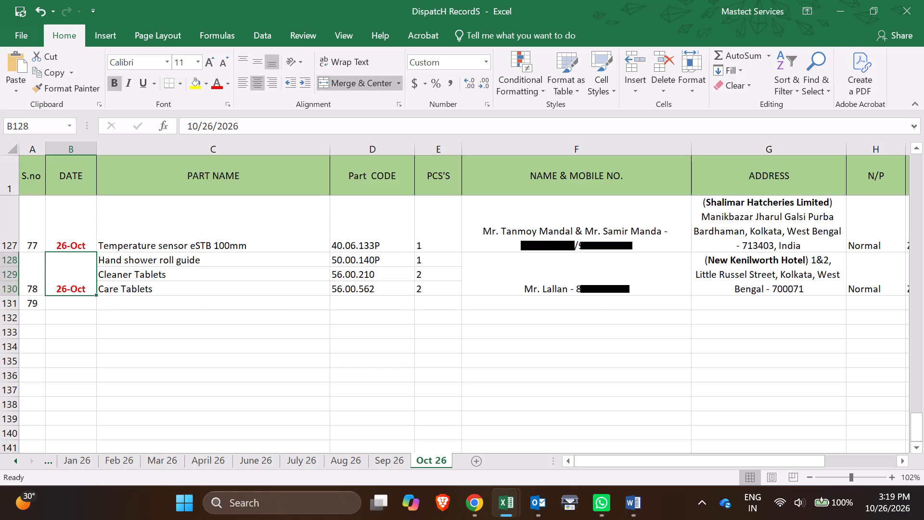
key("ctrl+c")
key("Down")
key("ctrl+v")
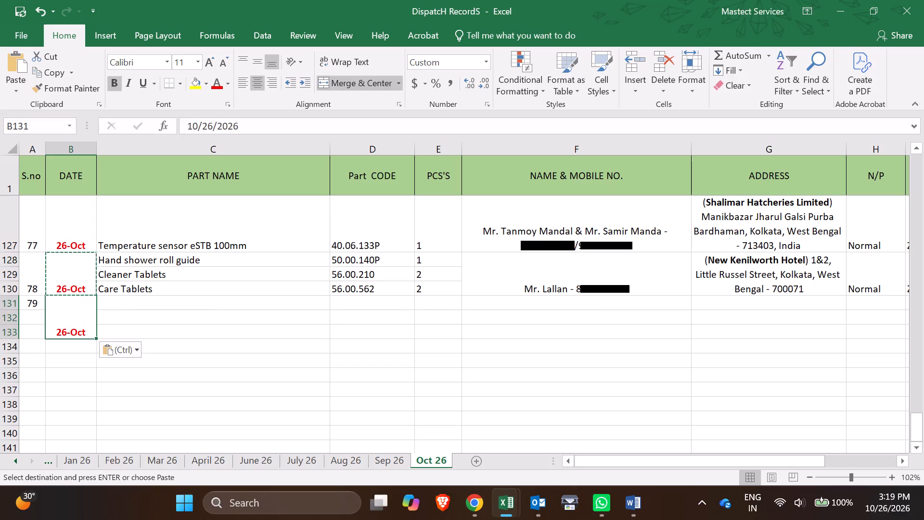
key("ctrl+s")
left_click(346, 81)
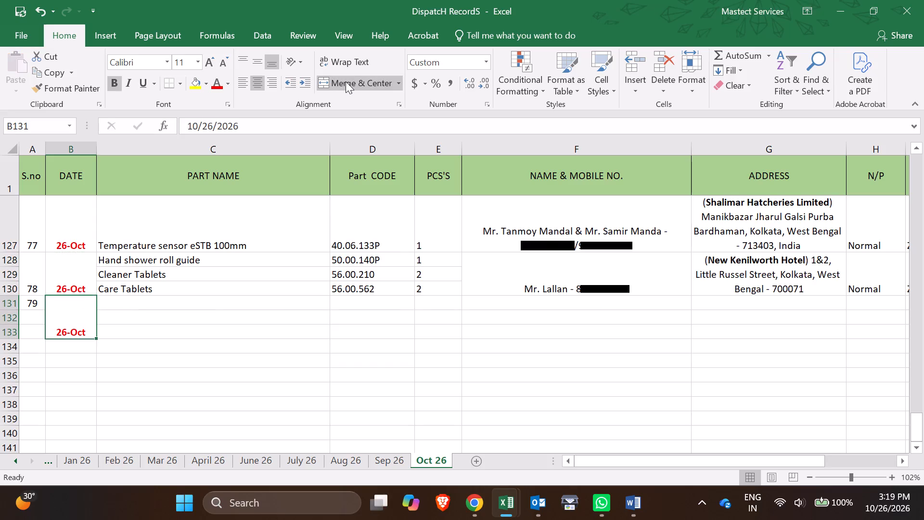
left_click(256, 84)
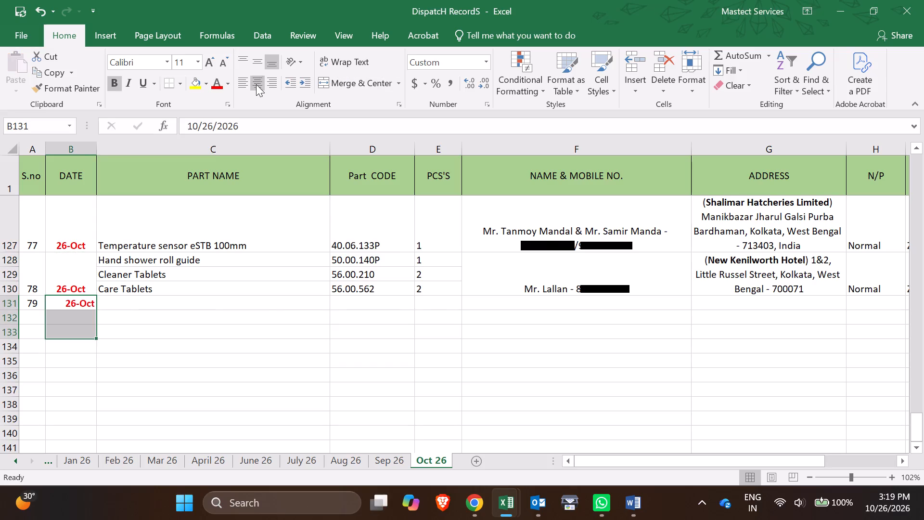
key("Right")
key("ctrl+s")
Switch to the STICKERS document in Word and check the Shalimar Hatcheries Limited address label.
key("alt+Tab")
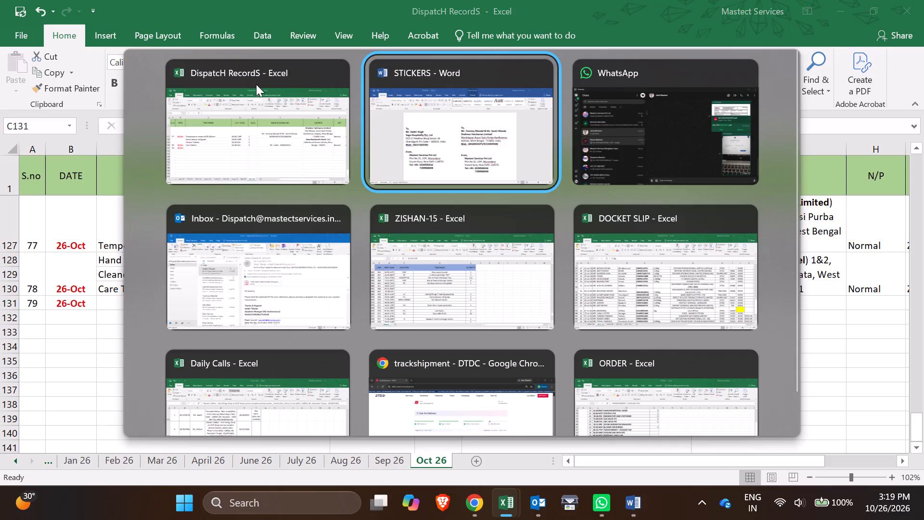
left_click(550, 250)
key("alt+Tab")
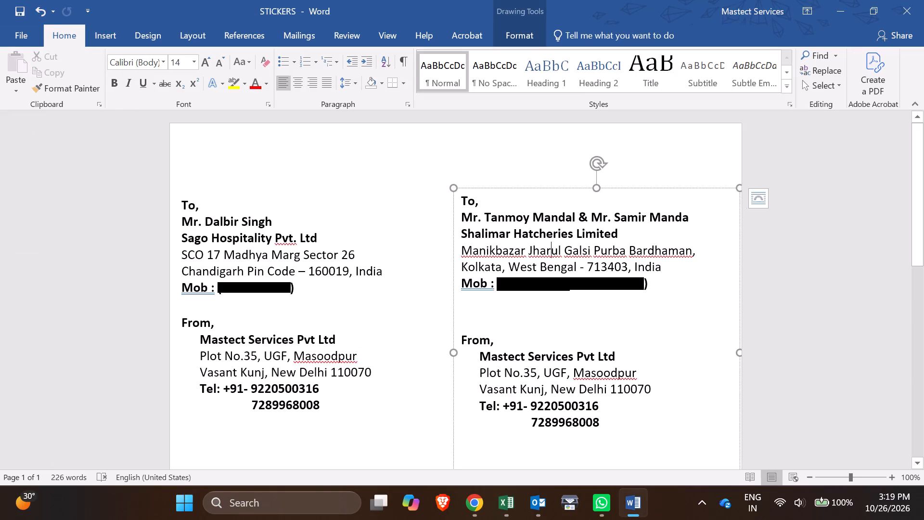
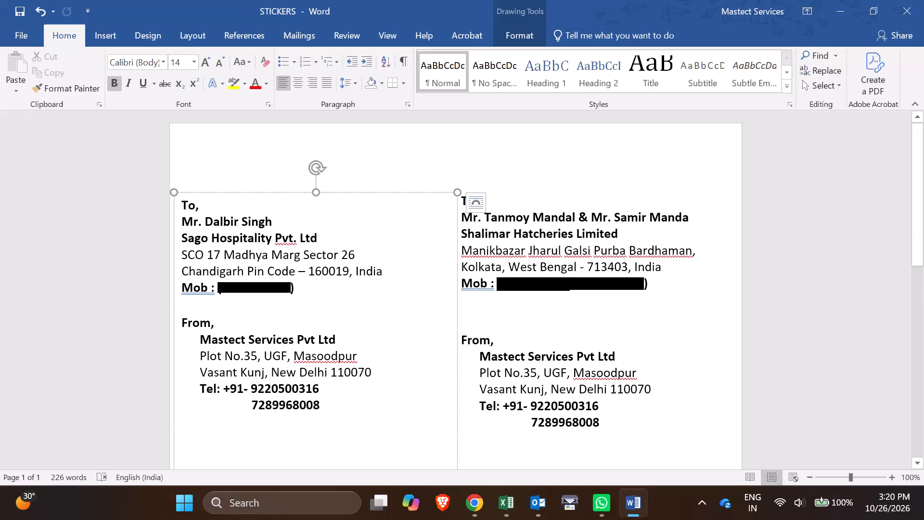
Switch from the STICKERS document to the DispatcH RecordS workbook and save it.
scroll(511, 288, "up", 10)
key("alt+Tab")
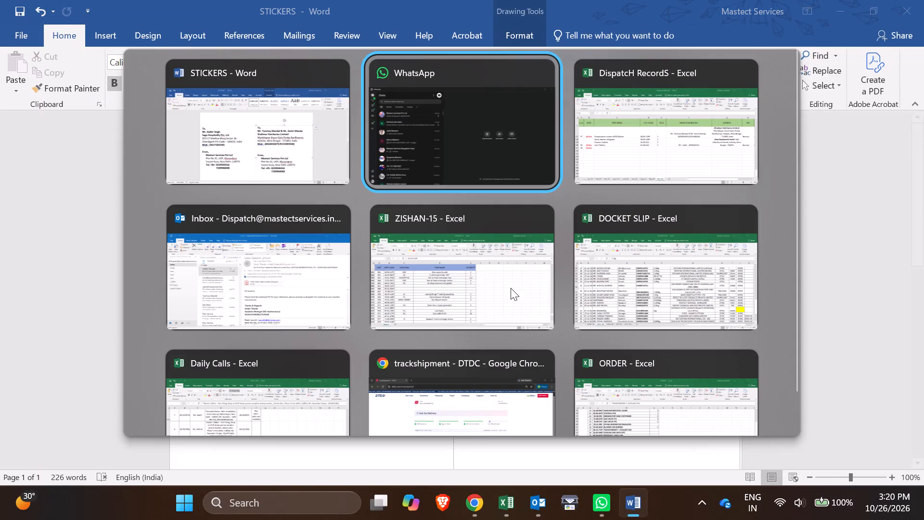
key("alt+Tab")
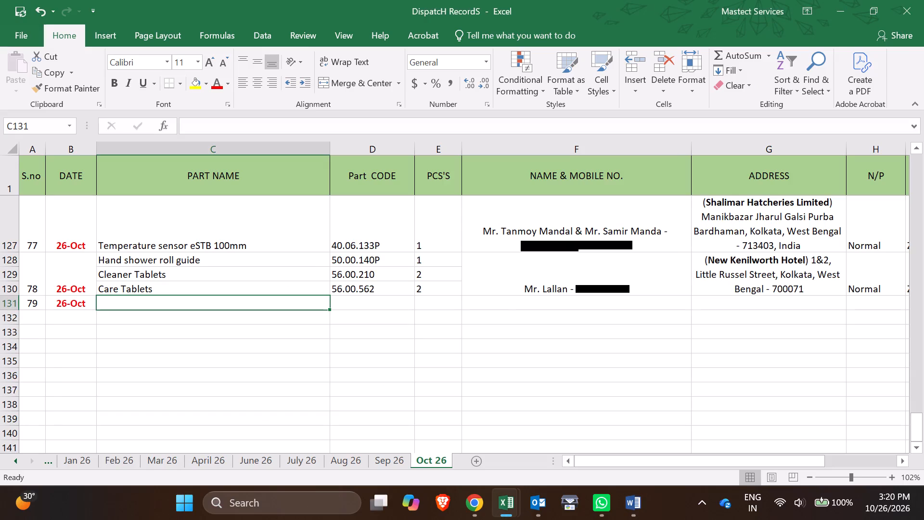
key("ctrl+s")
key("ctrl+s")
key("alt+Tab")
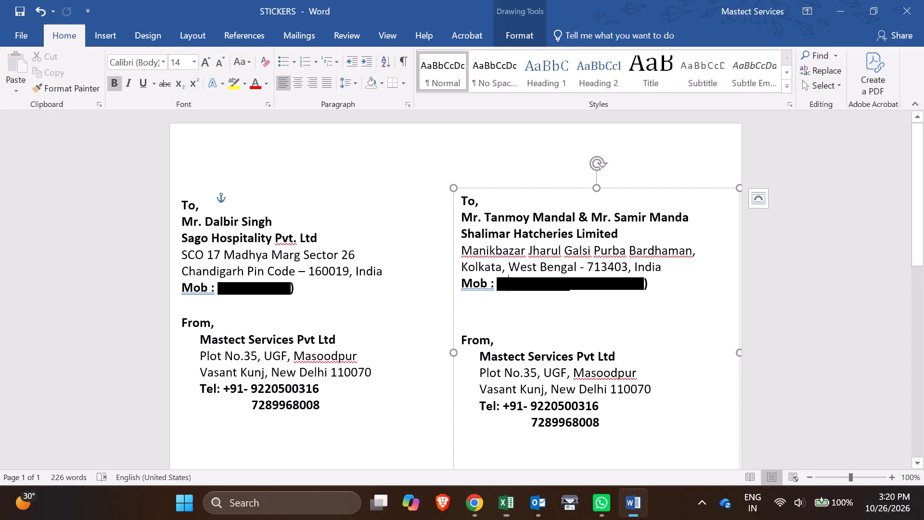
Look through the recipient address labels in the STICKERS document.
scroll(407, 342, "down", 3)
scroll(407, 342, "up", 1)
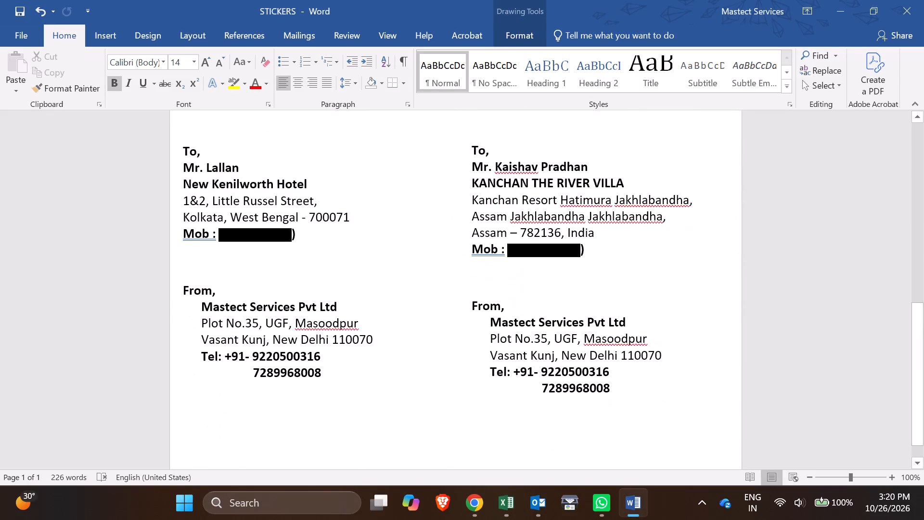
scroll(407, 342, "up", 1)
Switch to the DispatcH RecordS workbook, clear the unused entry's 26-Oct date and serial number 79 in row 131, and save.
key("alt+Tab")
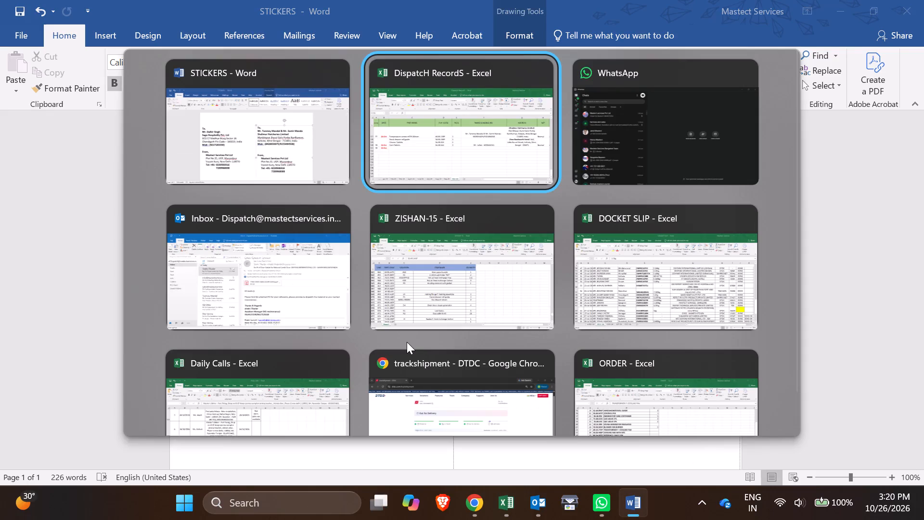
key("alt+Tab")
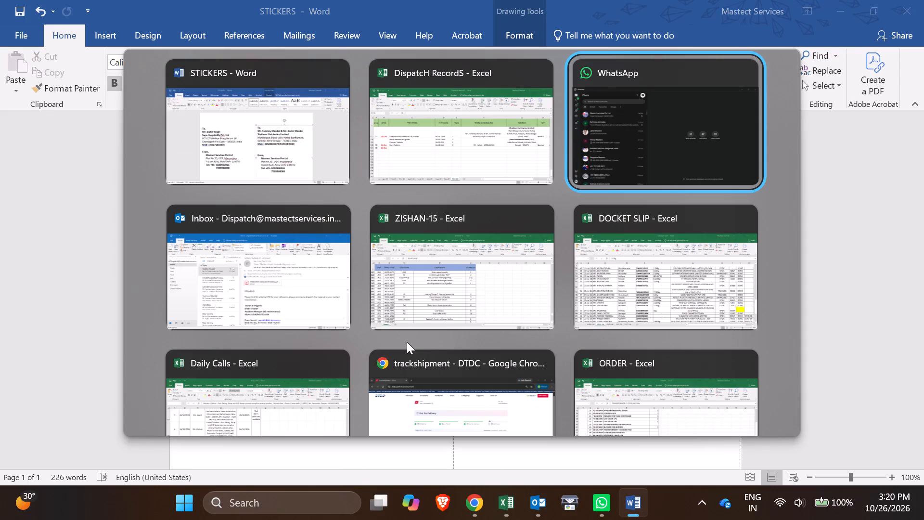
key("alt+Left")
scroll(539, 283, "up", 1)
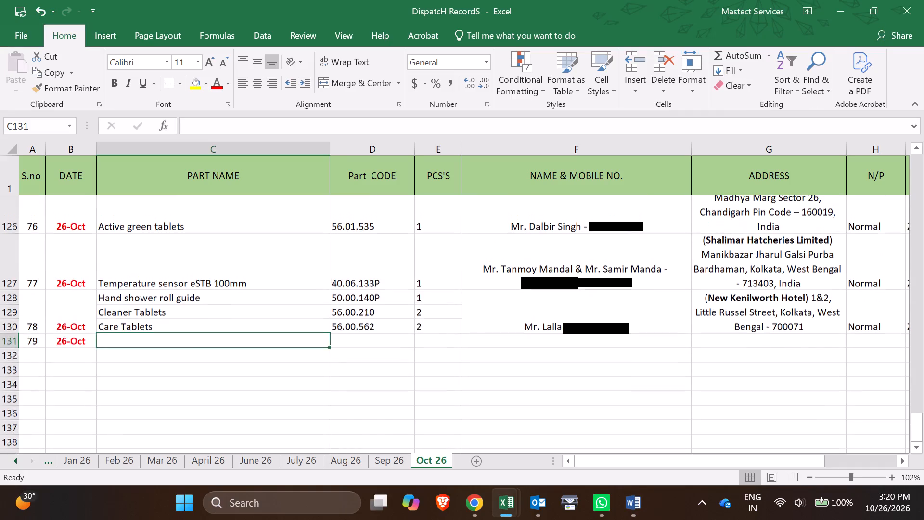
scroll(539, 283, "up", 1)
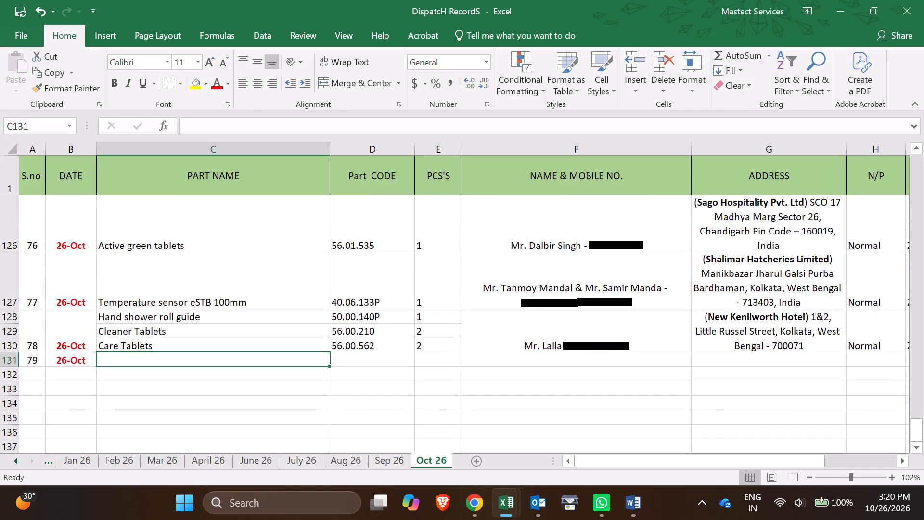
left_click(77, 358)
key("BackSpace")
key("Return")
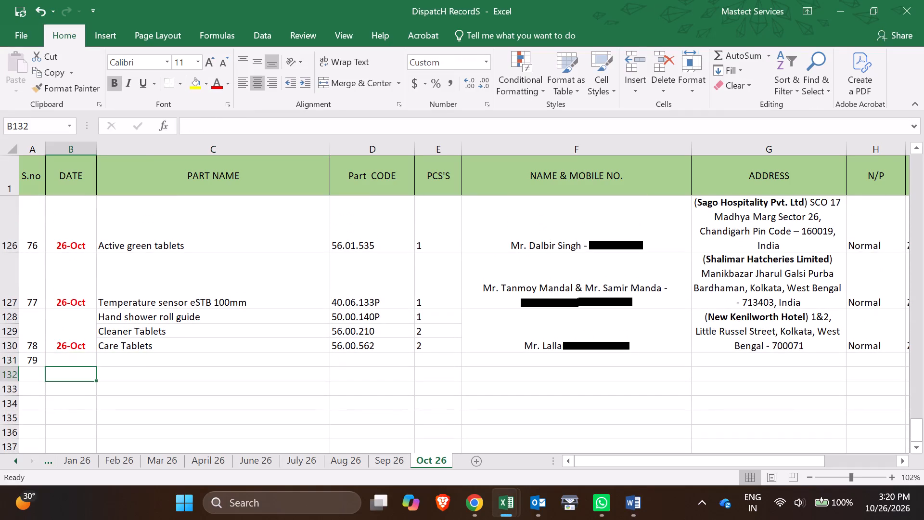
key("Up")
key("Left")
key("BackSpace")
key("Return")
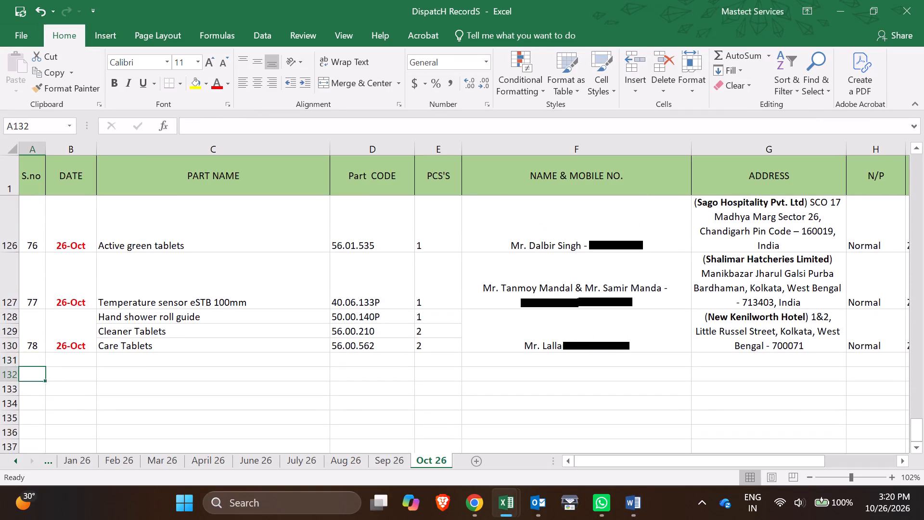
key("Up")
key("ctrl+s")
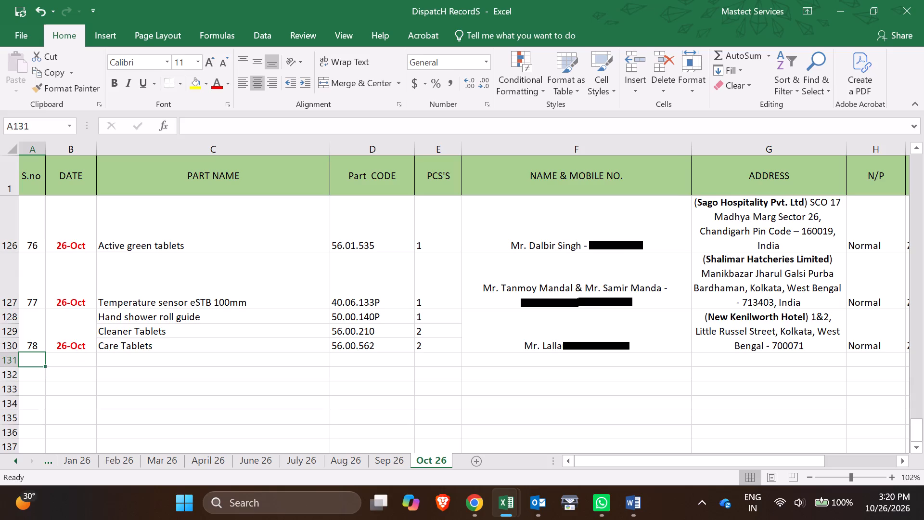
Unmerge the date cell of serial number 78, centre 26-Oct in the Hand shower roll guide row, and save.
left_click(136, 315)
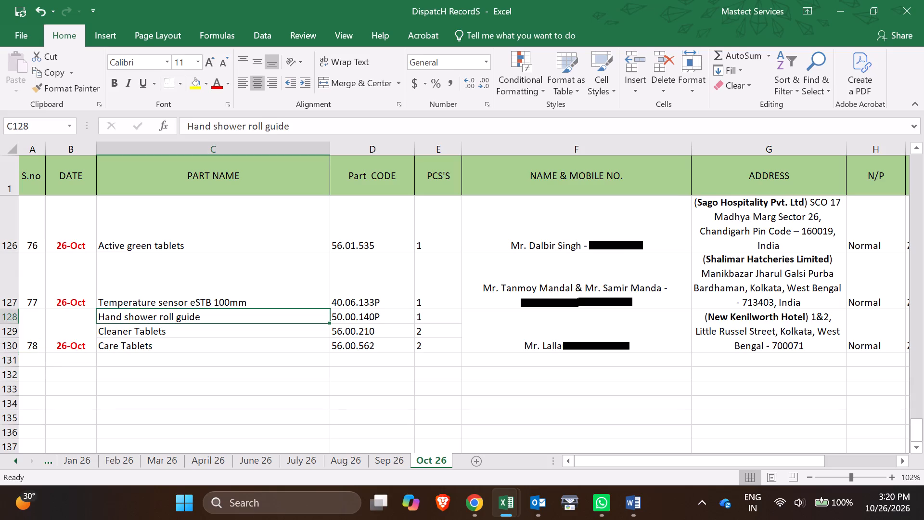
left_click(79, 318)
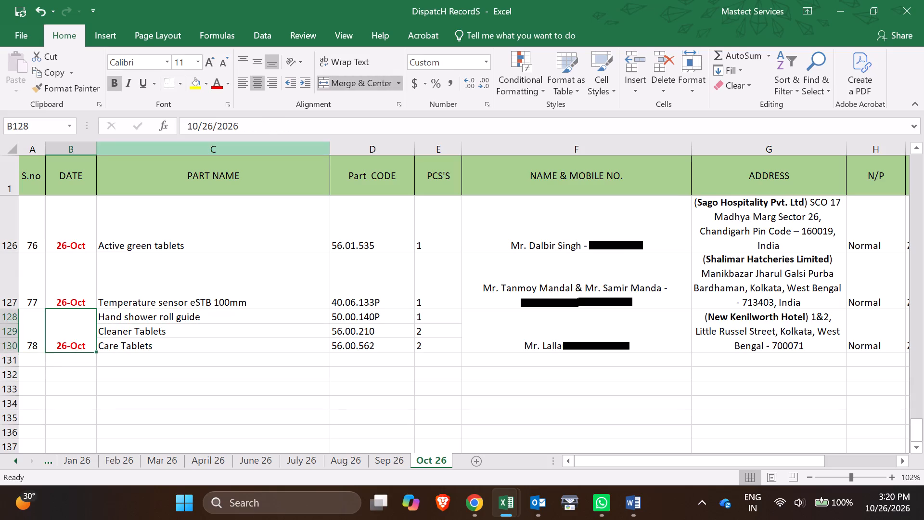
left_click(344, 87)
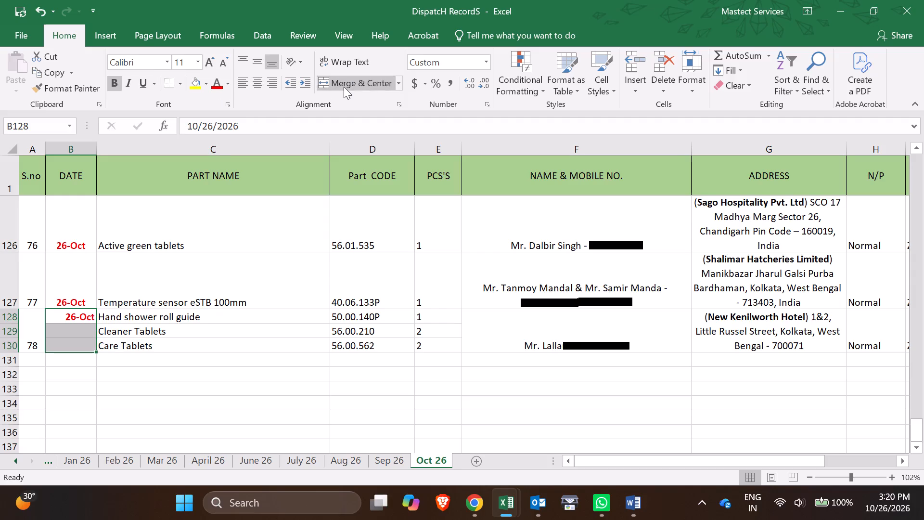
left_click(258, 85)
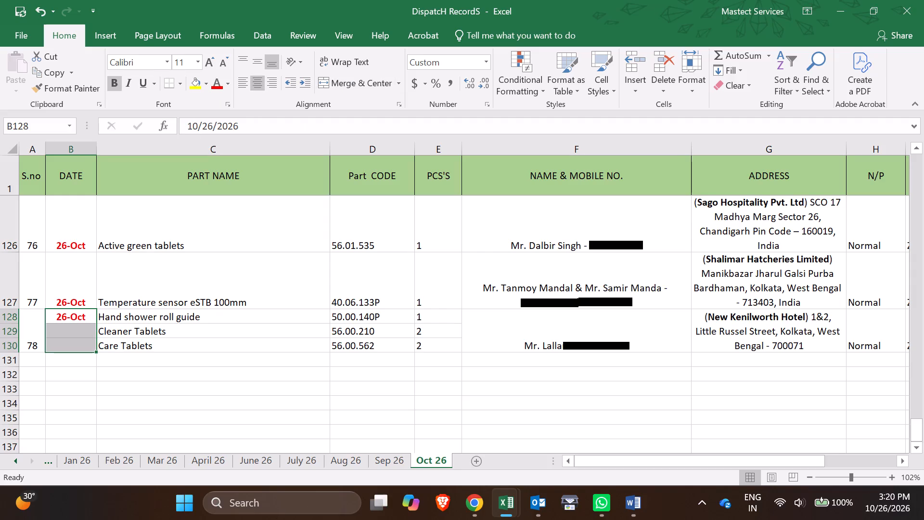
left_click(167, 316)
key("ctrl+s")
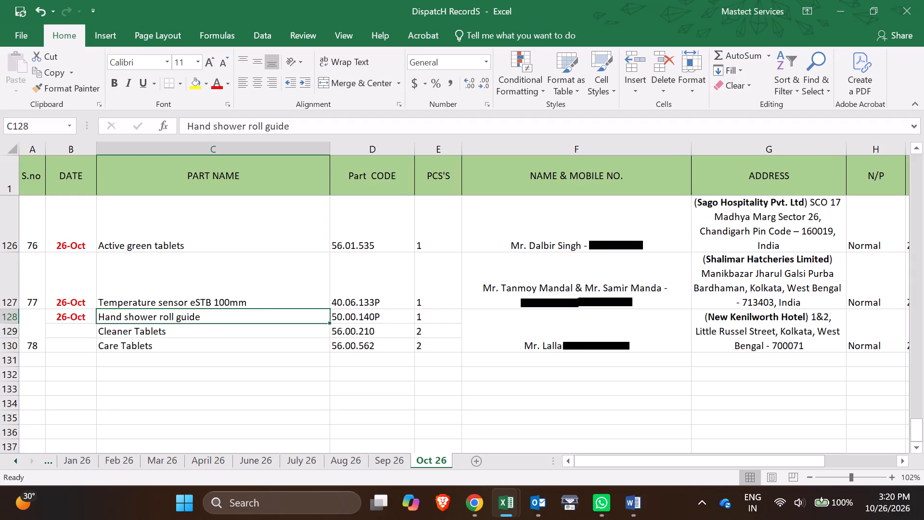
Unmerge the name and mobile number cell of serial number 78 across rows 128 to 130.
left_click(76, 330)
key("shift+Down")
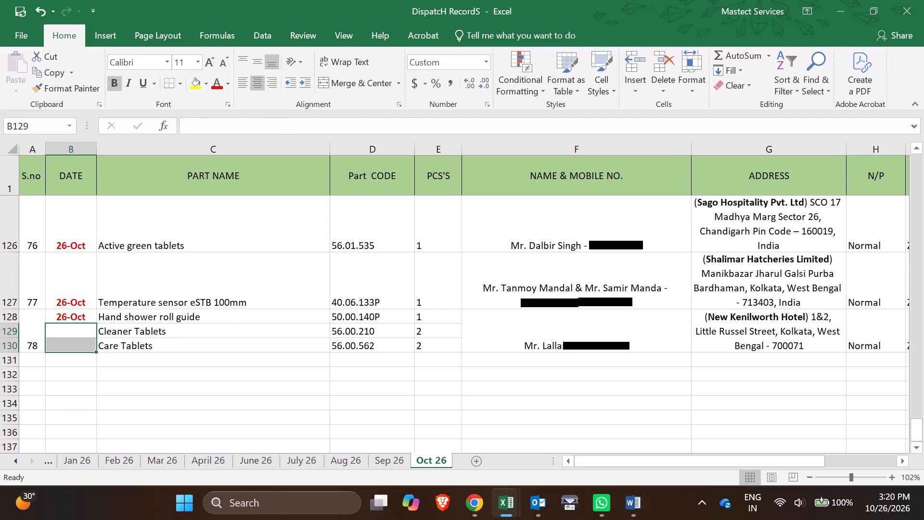
key("Right")
key("Right")
key("Right")
key("Right")
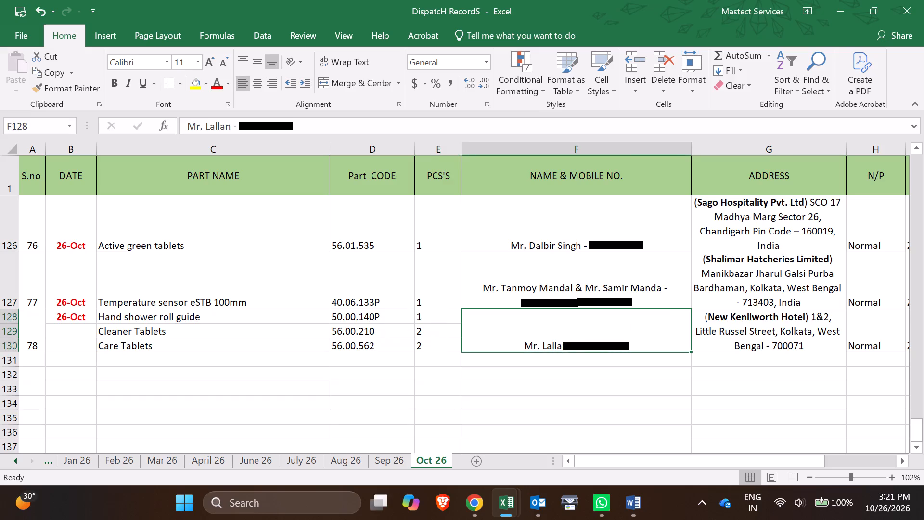
left_click(346, 83)
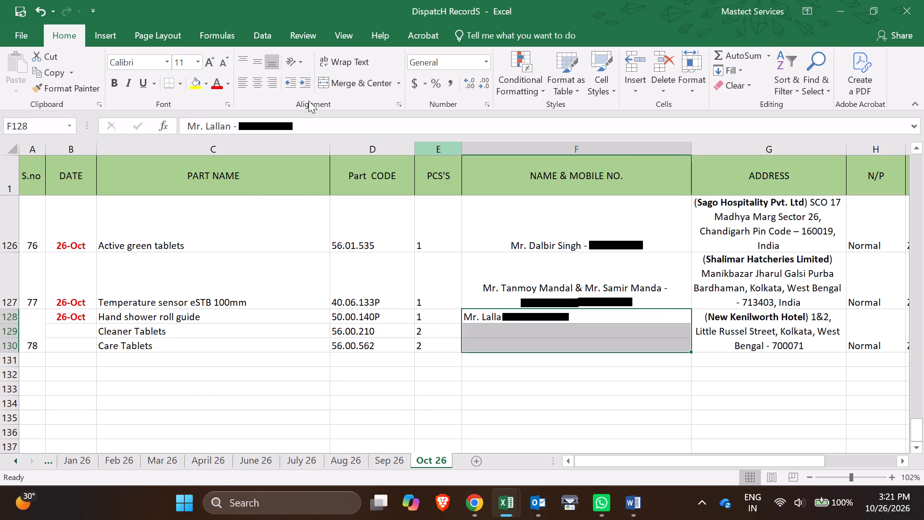
Centre the name and mobile number of serial number 78 in the Hand shower roll guide row.
left_click(264, 84)
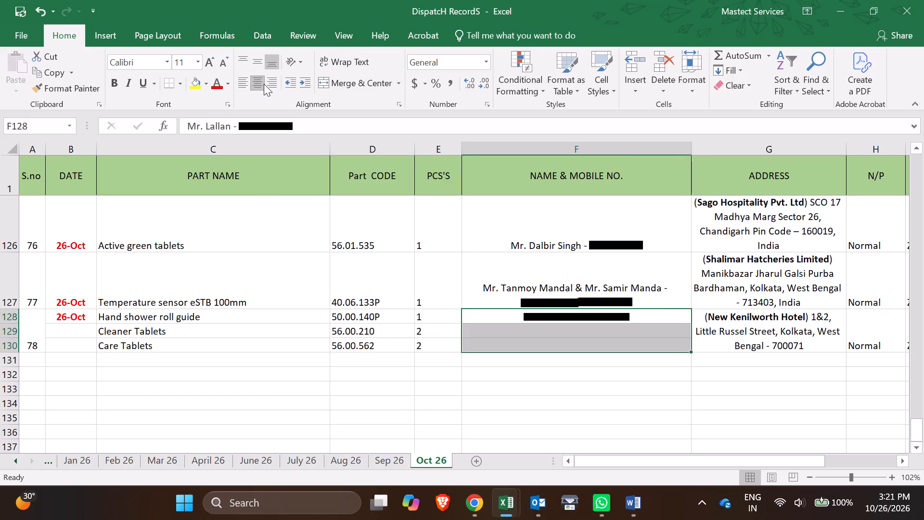
Unmerge the New Kenilworth Hotel address cell across rows 128 to 130, with its text wrapped in row 128.
left_click(726, 329)
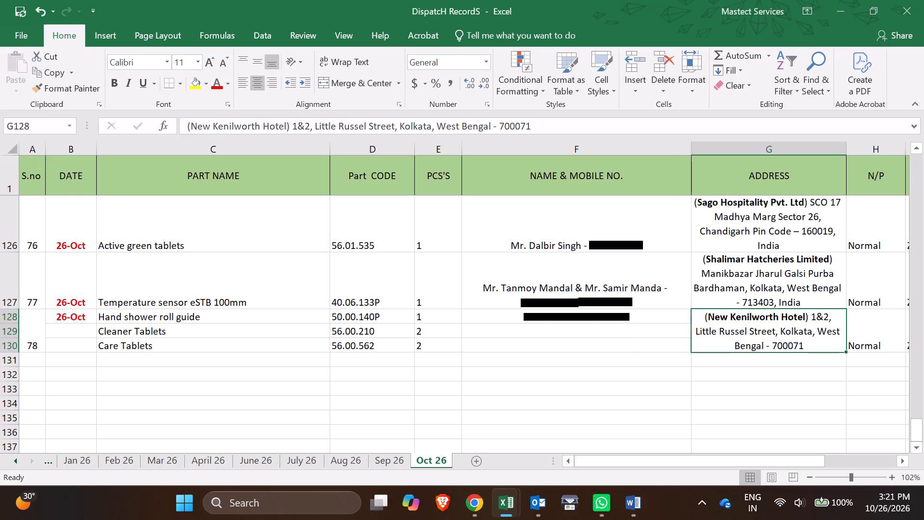
left_click(335, 84)
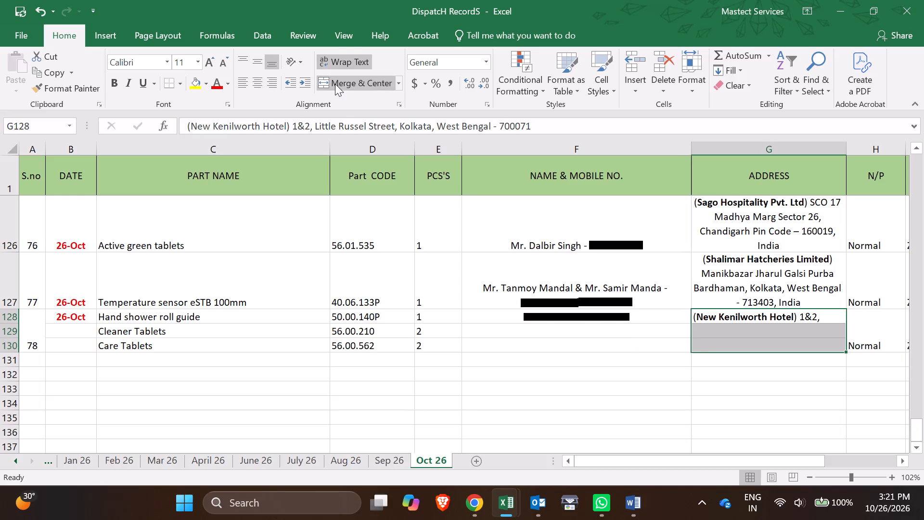
left_click(346, 61)
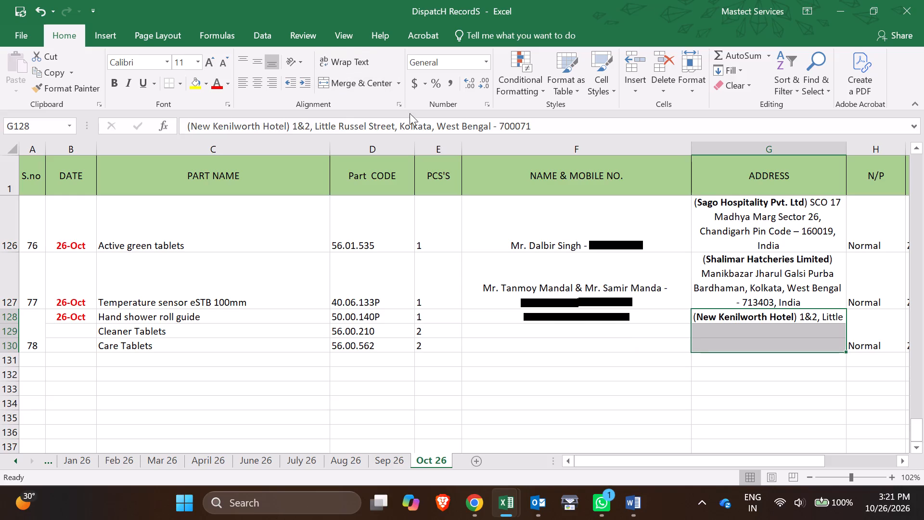
left_click(588, 326)
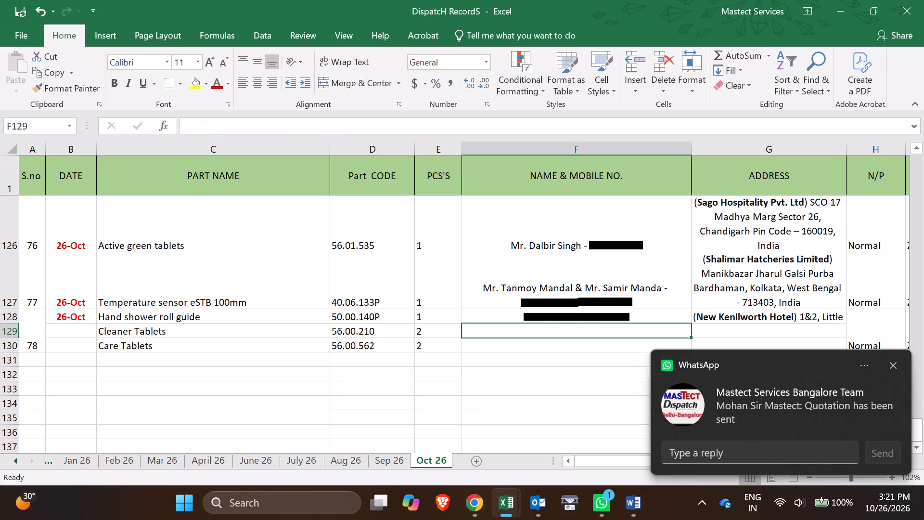
left_click(710, 322)
left_click(326, 57)
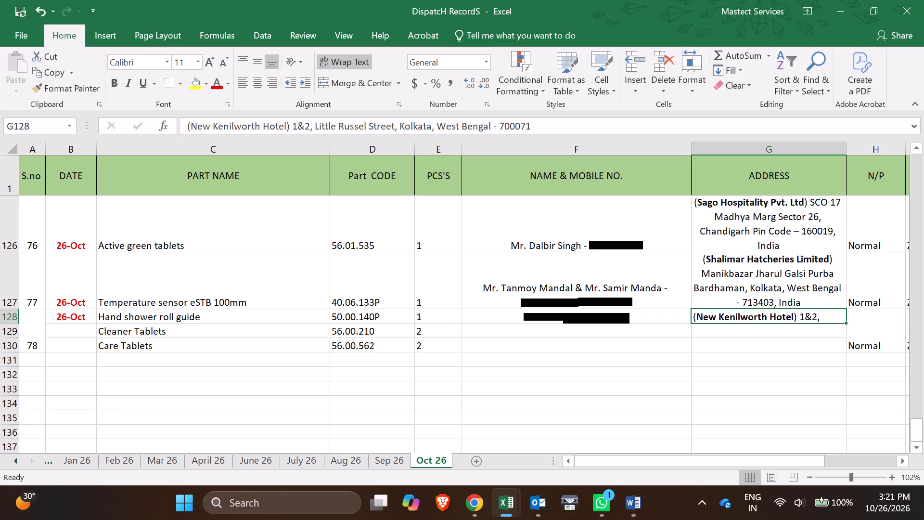
Increase the height of row 128 until the full New Kenilworth Hotel address fits on three lines.
left_click_drag(14, 323, 14, 334)
left_click_drag(14, 334, 15, 342)
left_click_drag(15, 342, 15, 351)
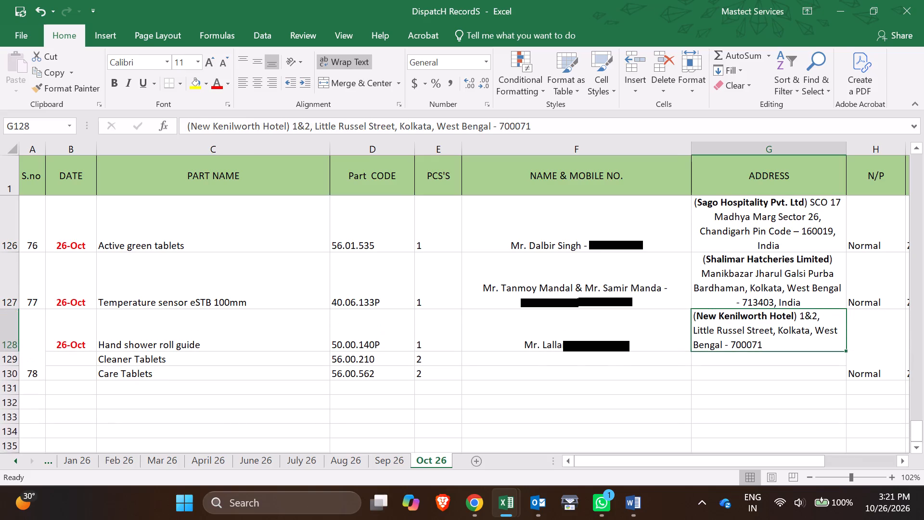
left_click_drag(15, 351, 15, 355)
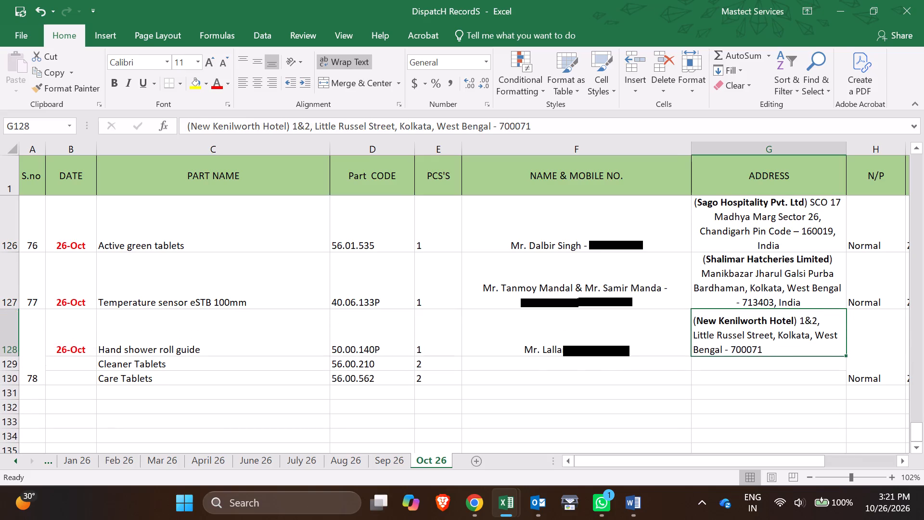
Centre the New Kenilworth Hotel address in its cell and save the workbook.
left_click(258, 86)
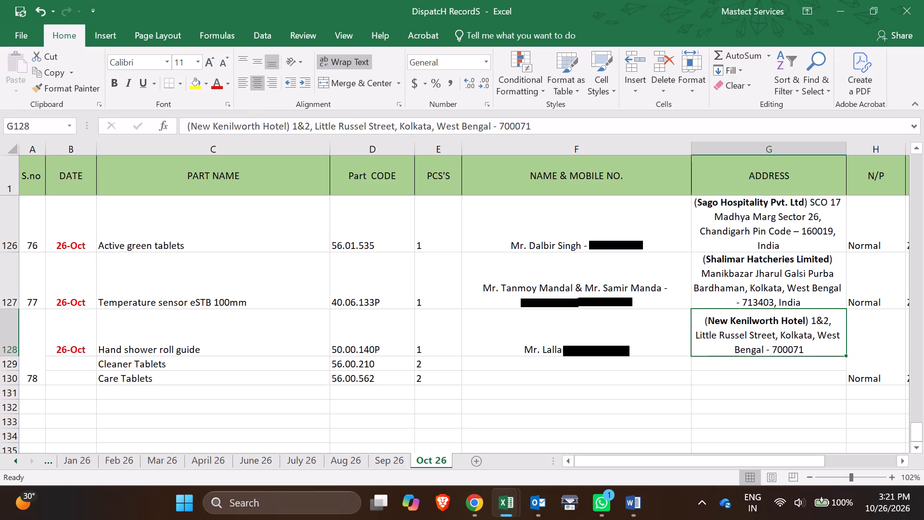
left_click(595, 371)
key("ctrl+s")
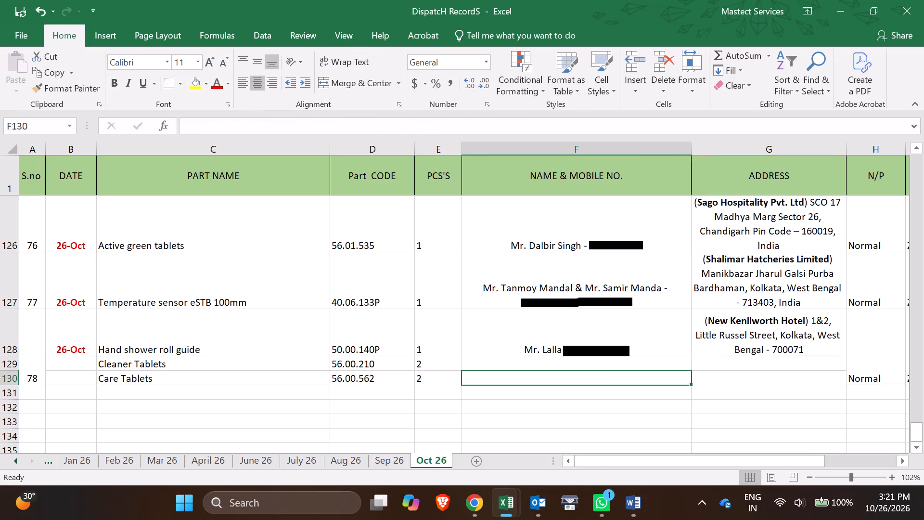
Select the 26-Oct date cell in the Hand shower roll guide row.
left_click(363, 353)
key("Left")
key("Left")
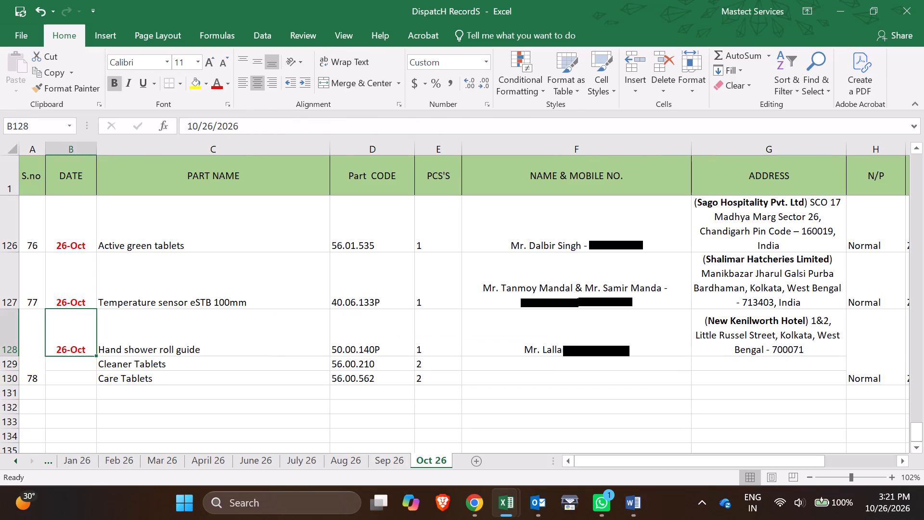
Merge and centre the date cells of the Cleaner Tablets and Care Tablets rows and save the workbook.
key("Down")
key("shift+Down")
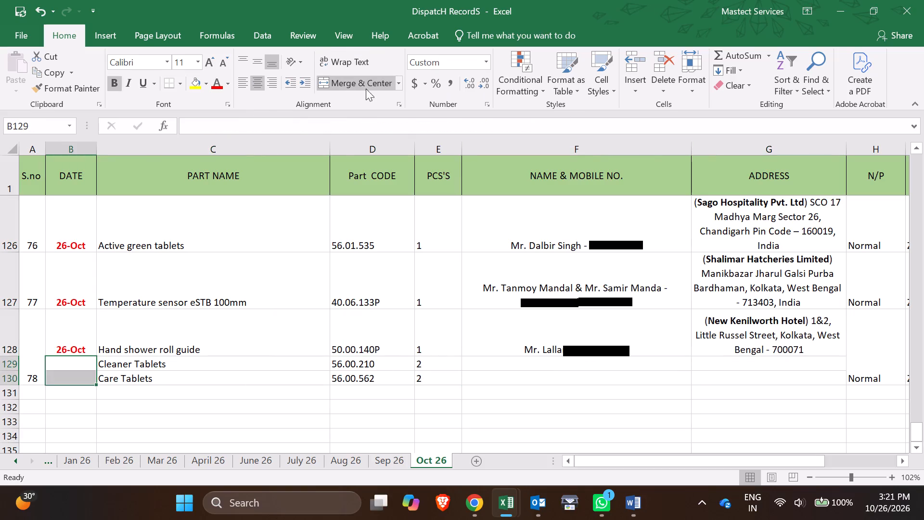
left_click(359, 89)
left_click(153, 381)
key("ctrl+s")
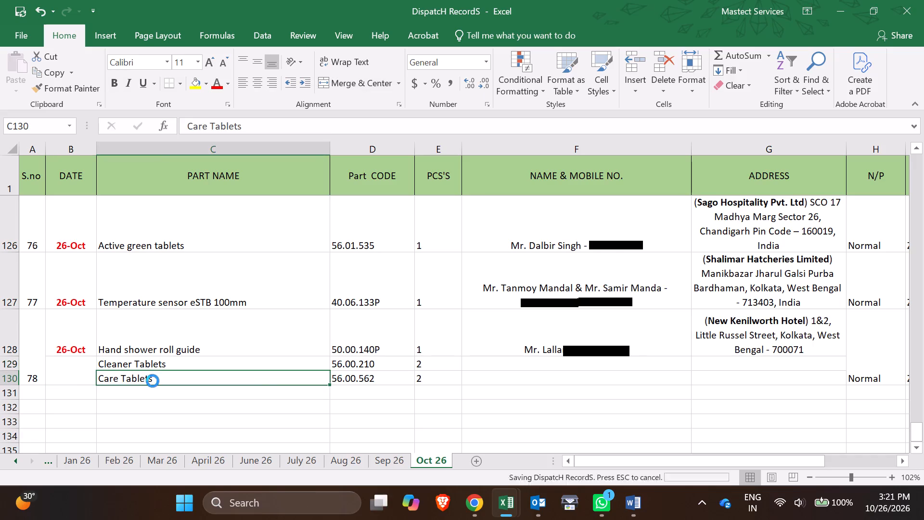
Copy the 26-Oct date from the Hand shower roll guide row into the merged date cell for rows 129 and 130, and save.
left_click(69, 340)
key("Down")
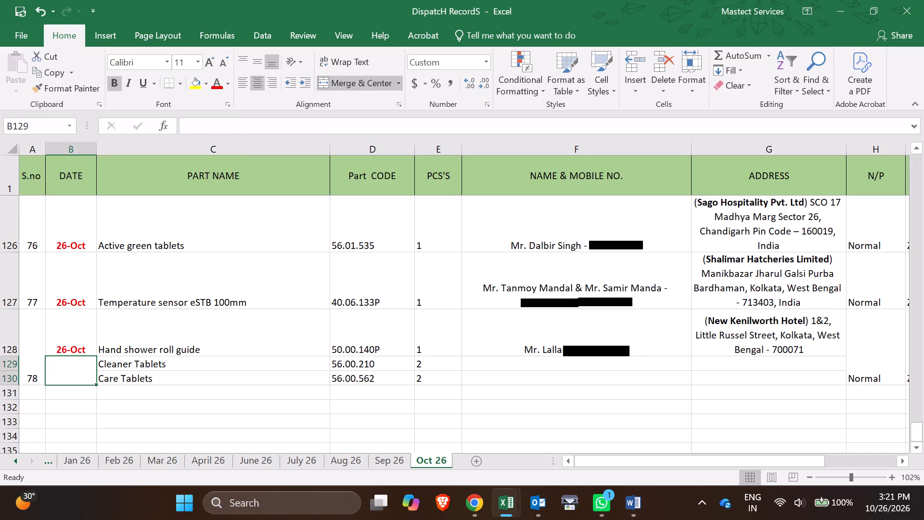
key("ctrl+d")
key("Up")
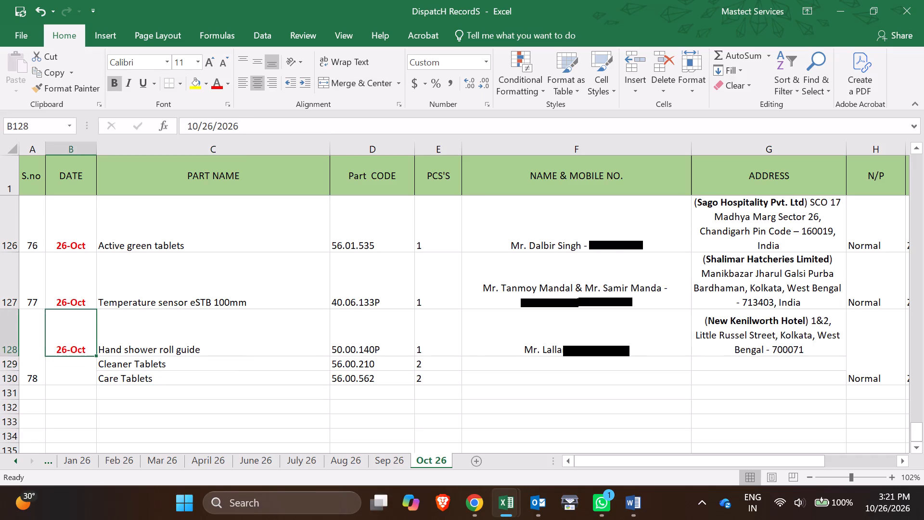
key("ctrl+d")
key("ctrl+c")
key("Down")
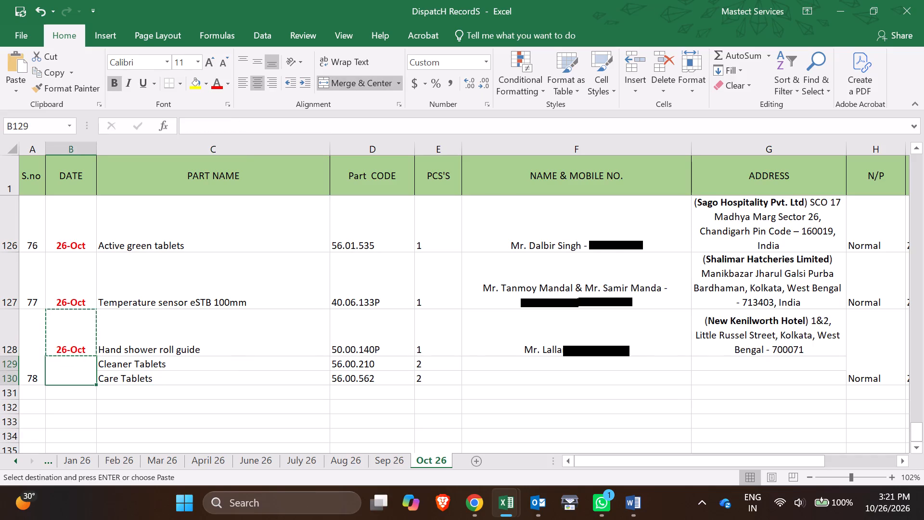
key("ctrl+v")
key("ctrl+s")
Unmerge the serial number 78 cell, centre 78 in the Hand shower roll guide row, and save the workbook.
left_click(33, 343)
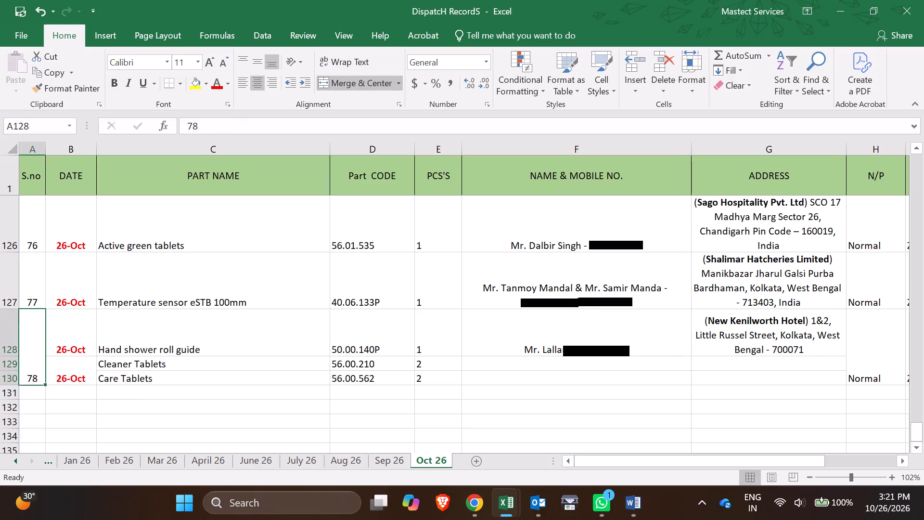
left_click(343, 87)
left_click(204, 305)
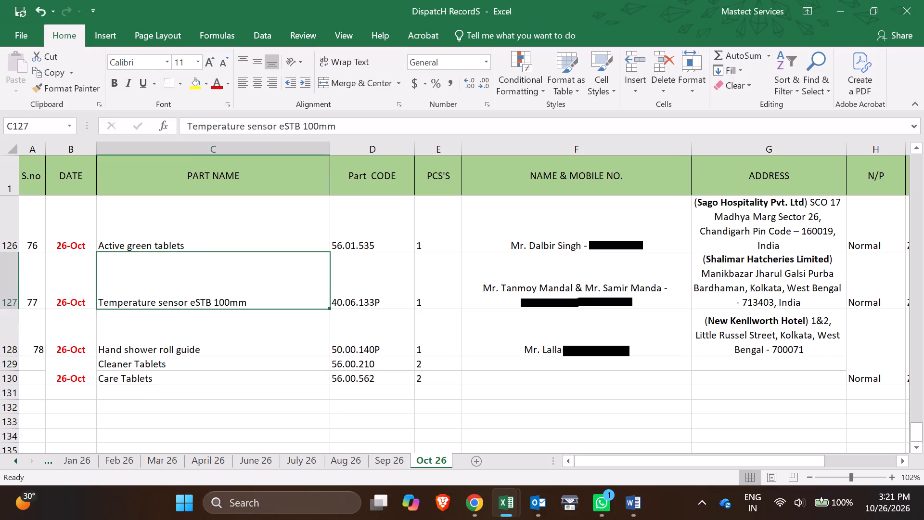
left_click(34, 350)
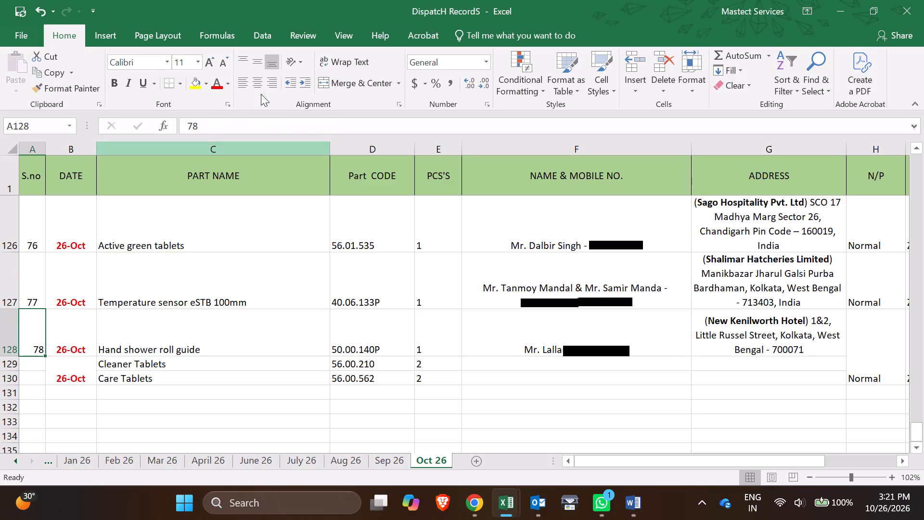
left_click(258, 88)
key("Return")
key("ctrl+s")
key("ctrl+s")
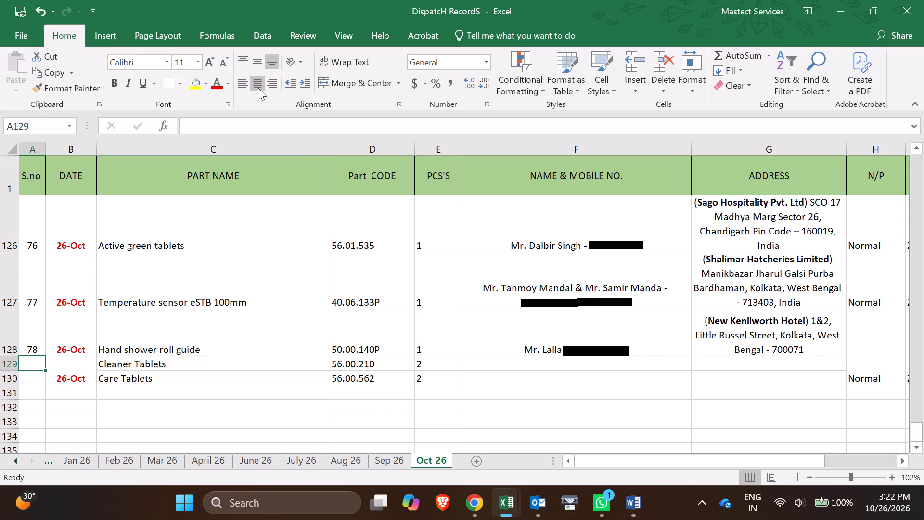
Merge the serial number cells of the Cleaner Tablets and Care Tablets rows, enter 79 in them, and save.
key("shift+Down")
left_click(363, 81)
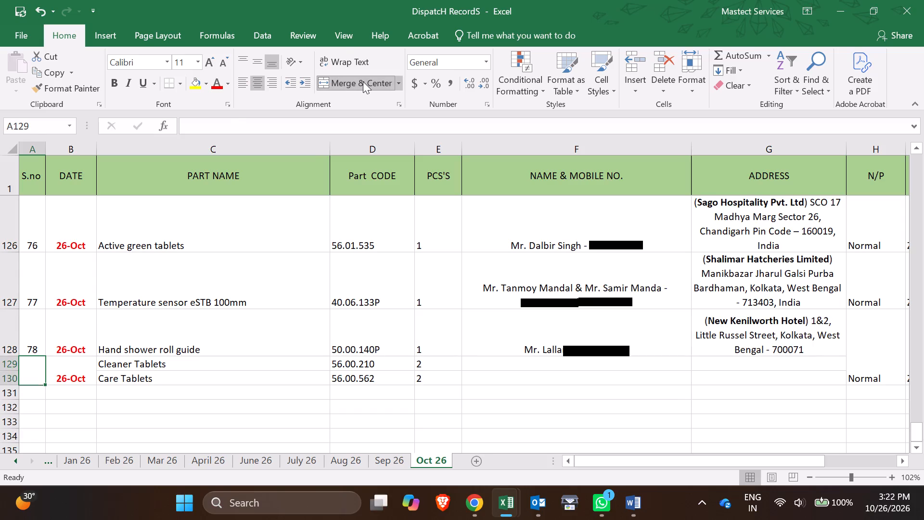
key("Right")
key("ctrl+s")
key("ctrl+s")
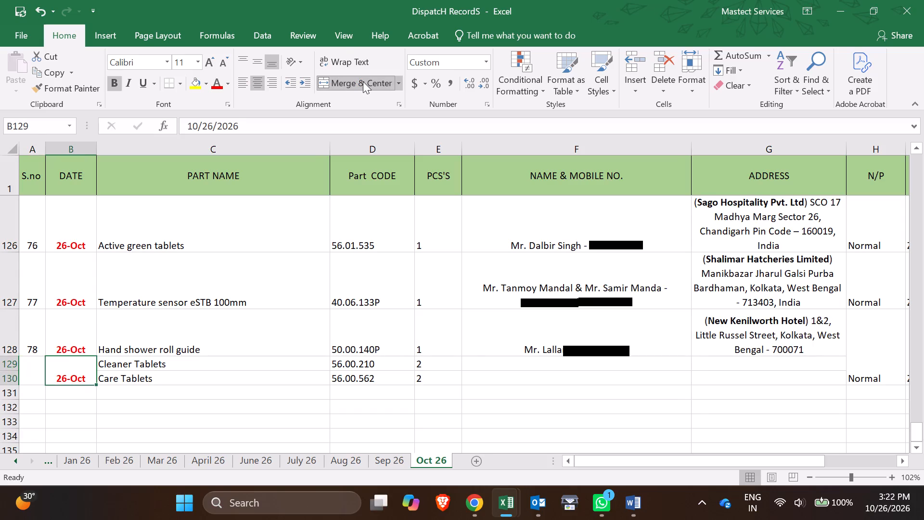
key("Left")
key("ctrl+s")
key("ctrl+s")
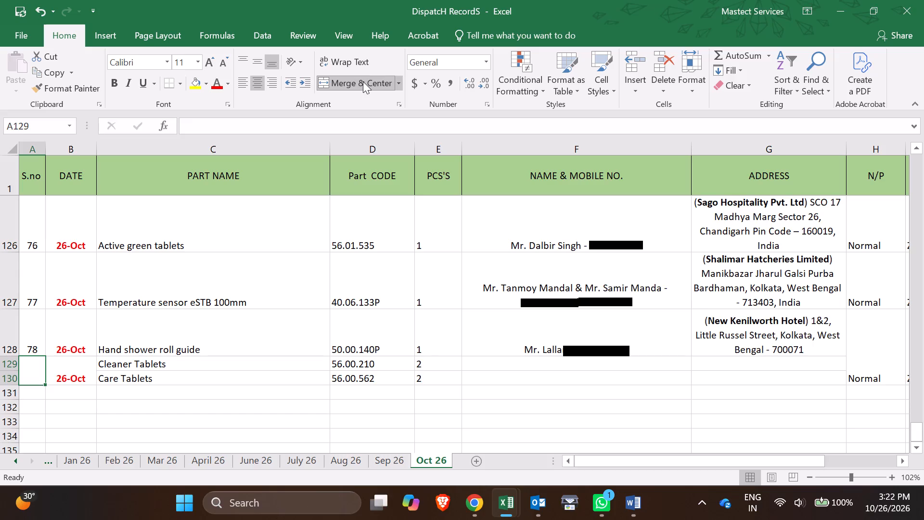
type("79")
key("Return")
key("Up")
key("Right")
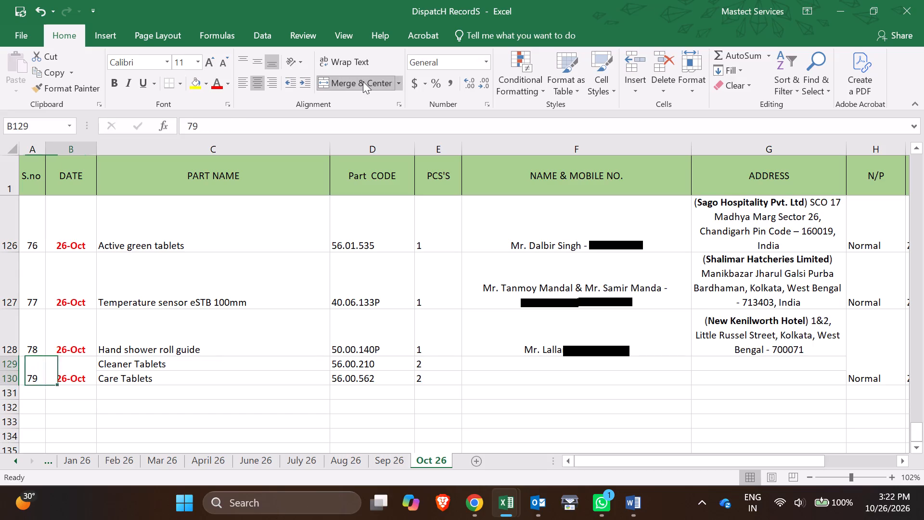
key("ctrl+s")
Merge and centre the name and mobile number cells and the address cells of serial number 79, rows 129 and 130.
key("Right")
key("Right")
key("Right")
key("Right")
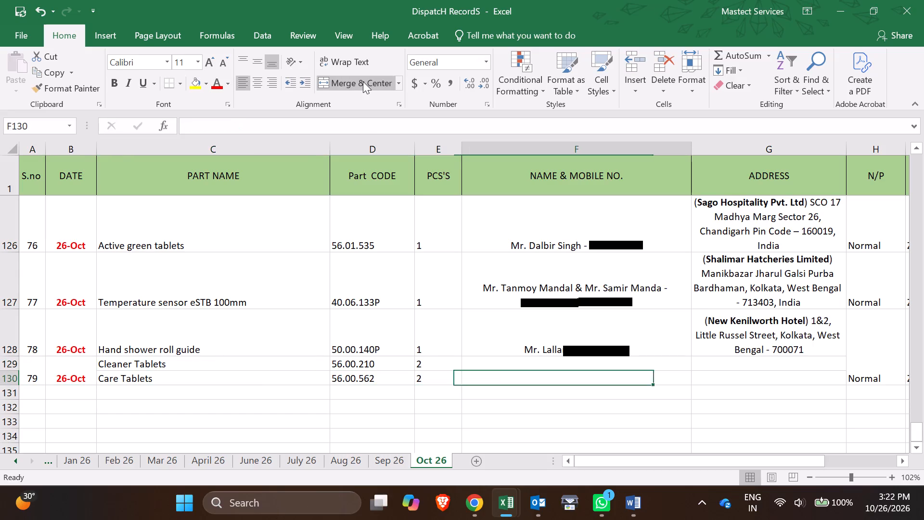
key("Up")
key("shift+Down")
left_click(363, 81)
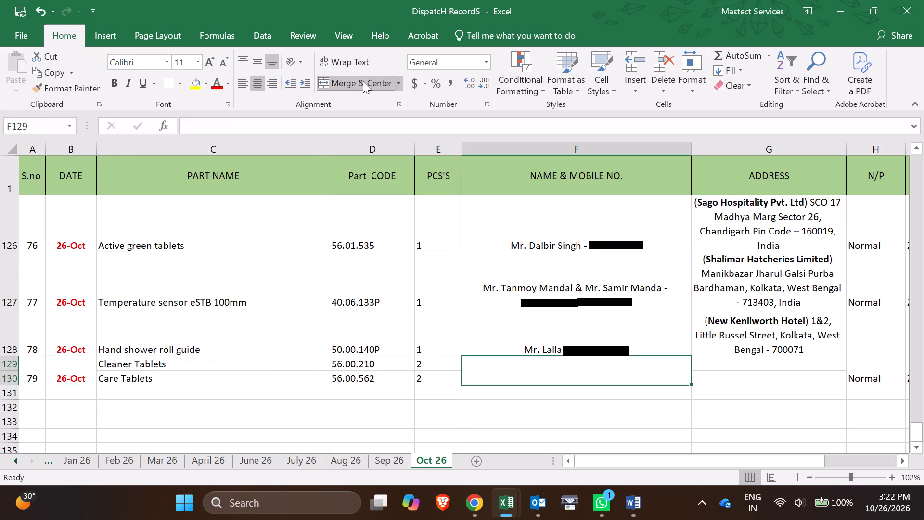
key("Right")
key("shift+Down")
left_click(363, 81)
Unmerge the N/P cell containing Normal and the Remark cell containing Zishan across rows 128 to 130.
key("Right")
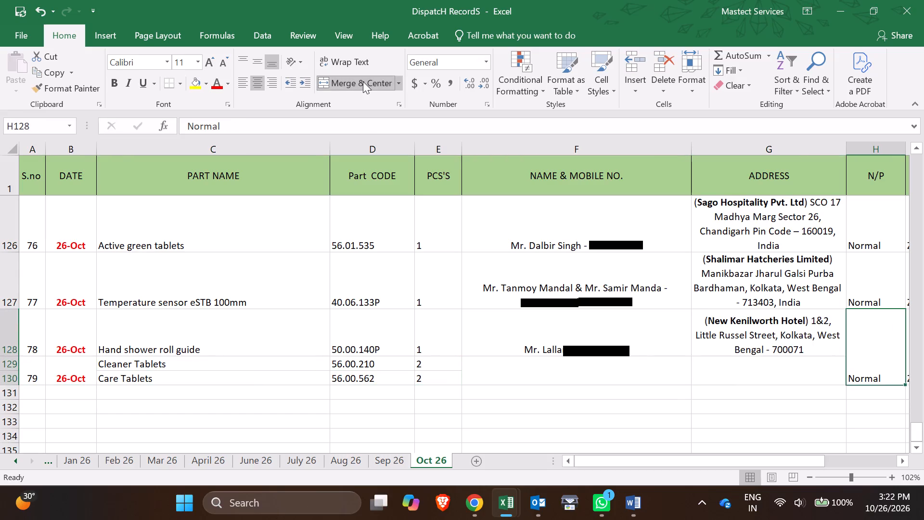
left_click(348, 65)
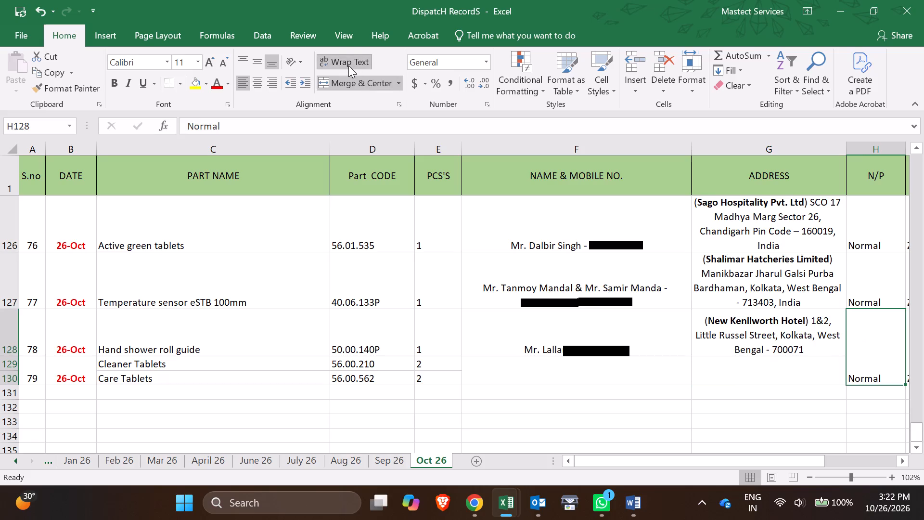
left_click(347, 82)
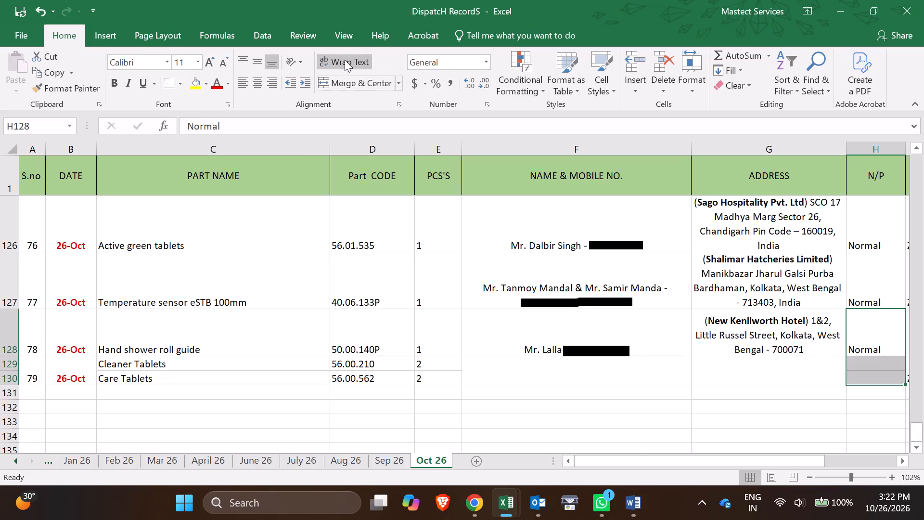
left_click(345, 60)
key("Right")
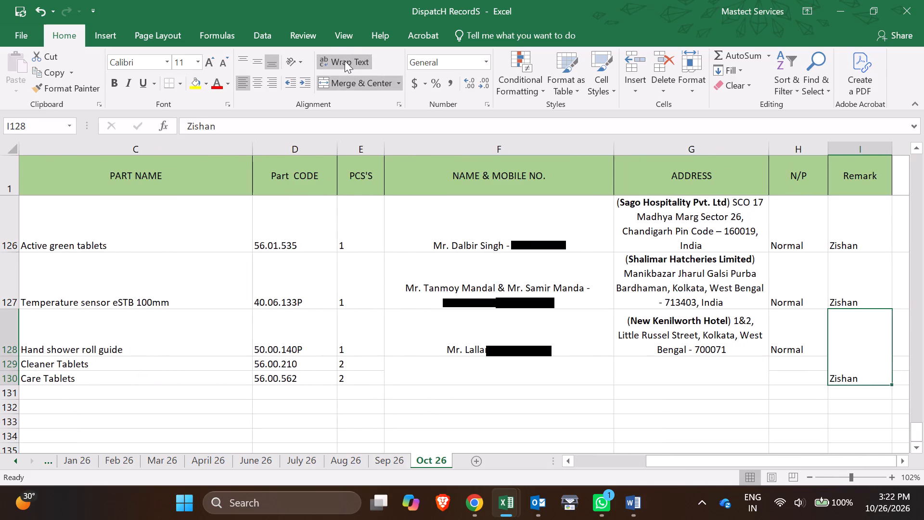
left_click(349, 82)
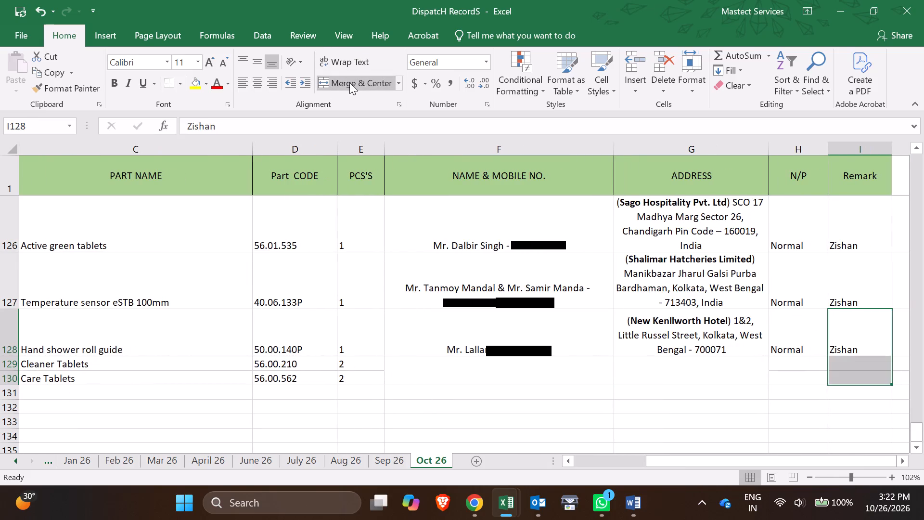
Merge and centre the N/P cells and the Remark cells of serial number 79, rows 129 and 130.
left_click(746, 370)
key("Right")
key("shift+Down")
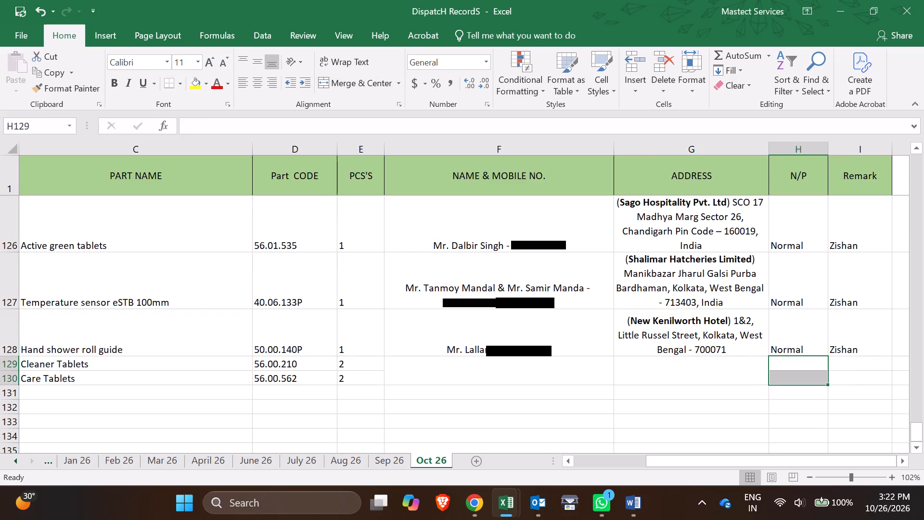
left_click(360, 89)
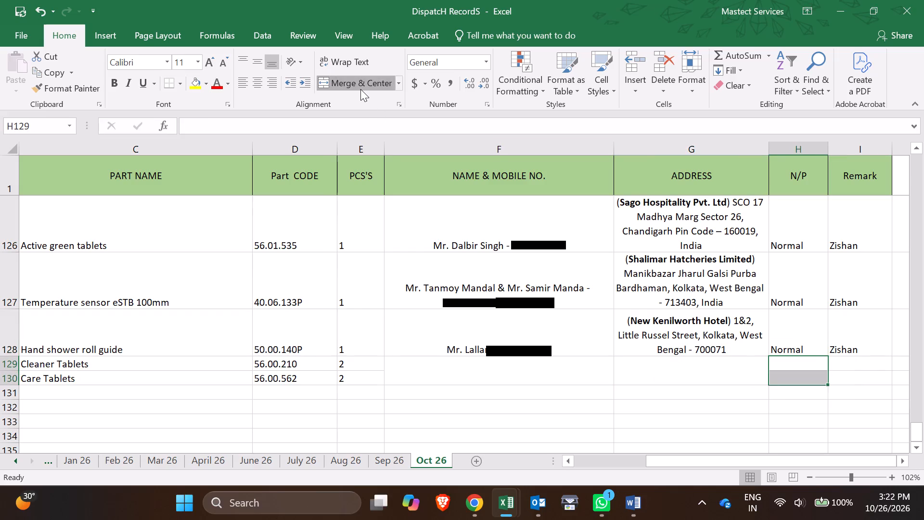
key("Right")
key("shift+Down")
left_click(360, 89)
key("Left")
key("Left")
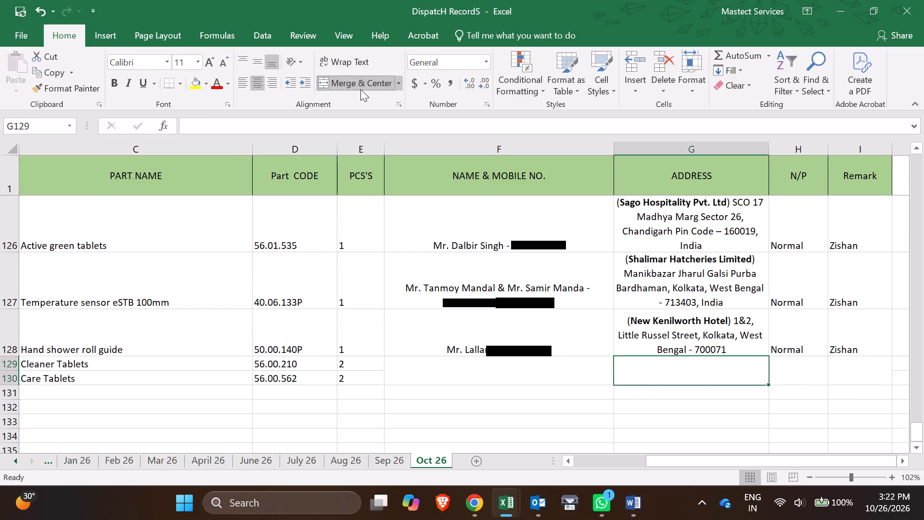
Enter Normal in the N/P cell and Zishan in the Remark cell of serial number 79.
key("Right")
key("shift+n")
key("Return")
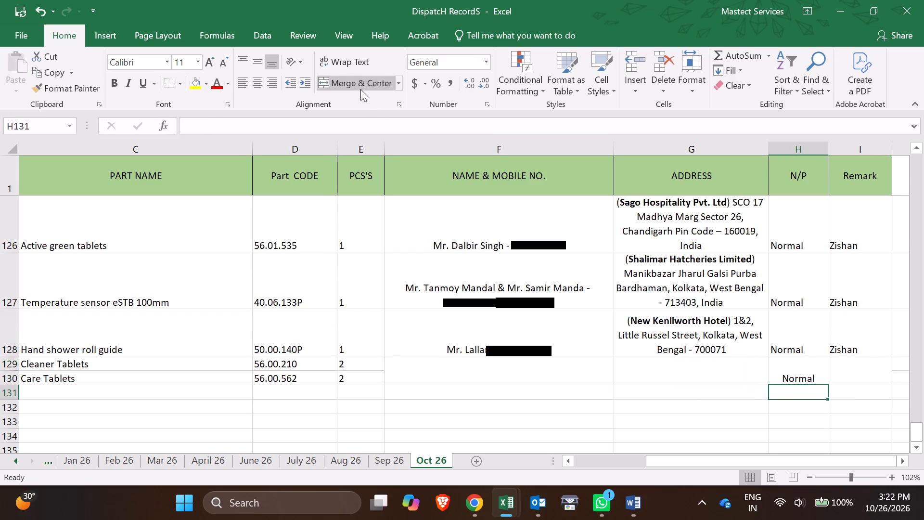
key("Up")
key("Right")
key("shift+z")
key("shift+Return")
key("Down")
key("Down")
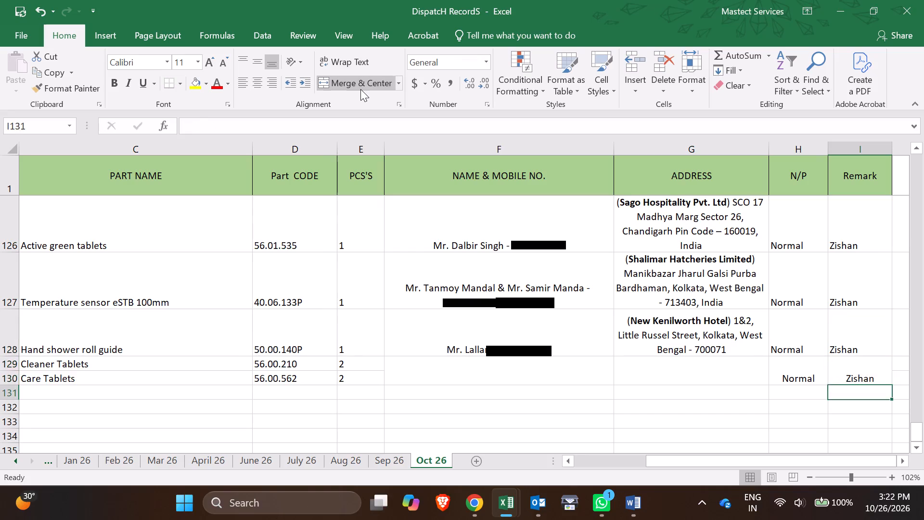
Left-align the N/P and Remark cells of serial number 79.
key("Left")
key("Up")
key("shift+Right")
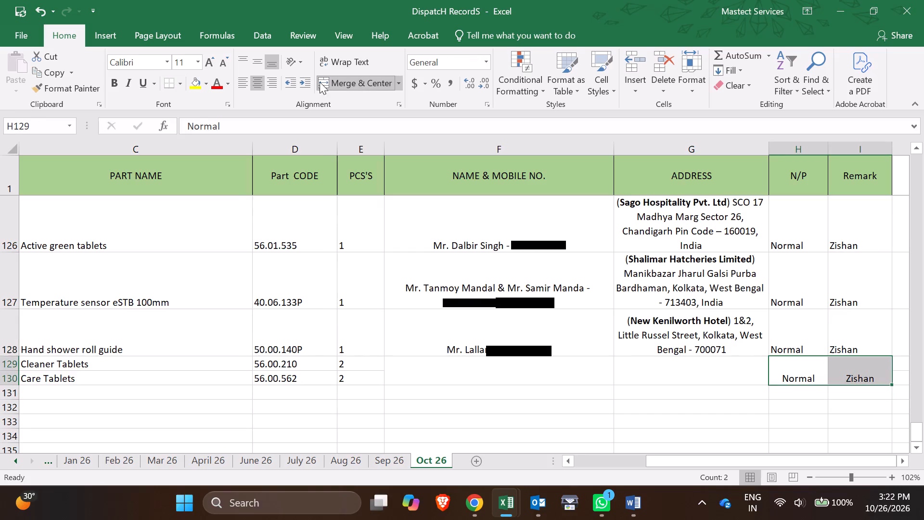
left_click(240, 86)
Copy the New Kenilworth Hotel address text from serial number 78 into the merged address cell of serial number 79, and save.
key("Left")
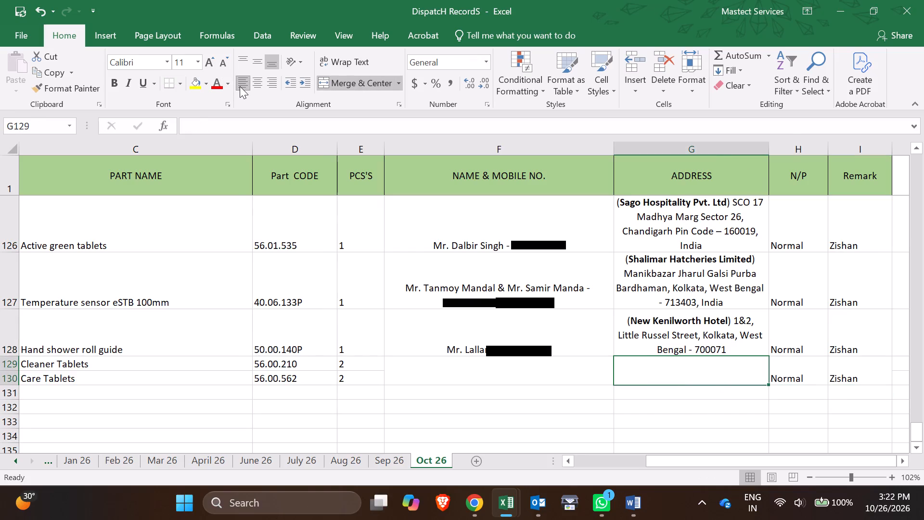
key("Up")
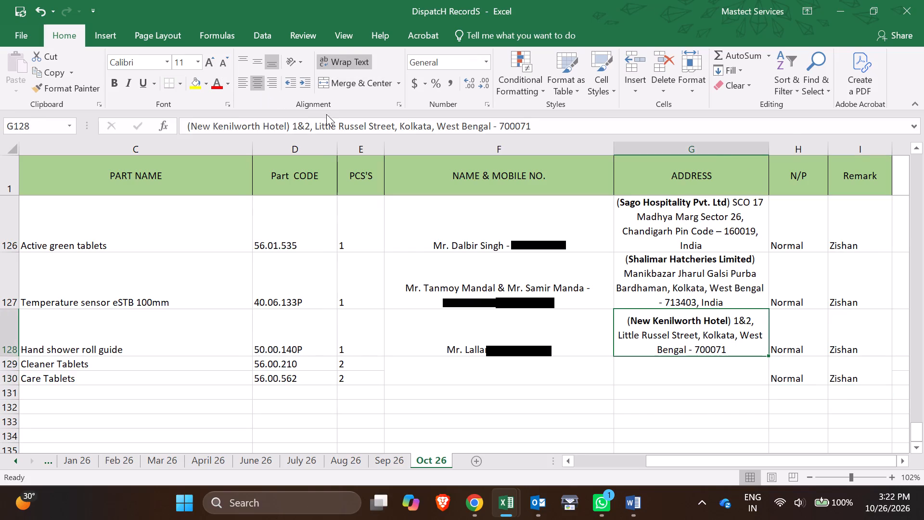
triple_click(326, 126)
key("ctrl+c")
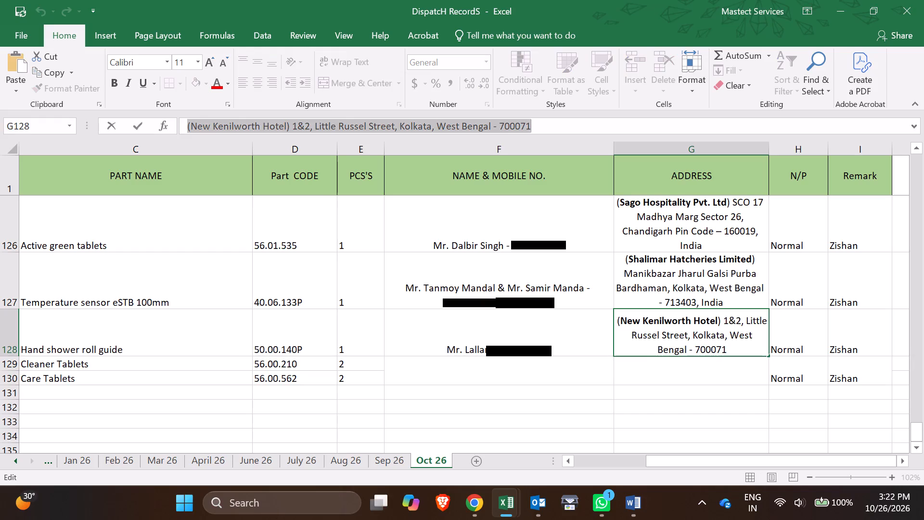
key("Down")
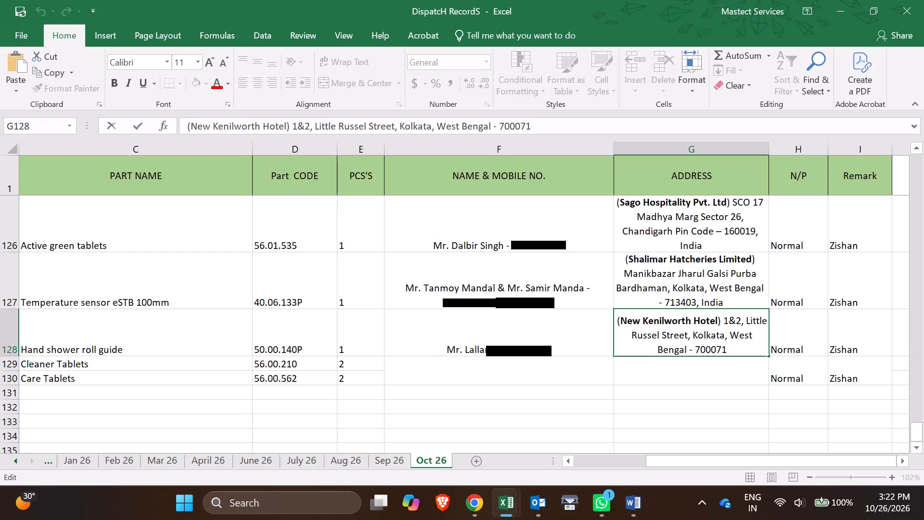
left_click(664, 375)
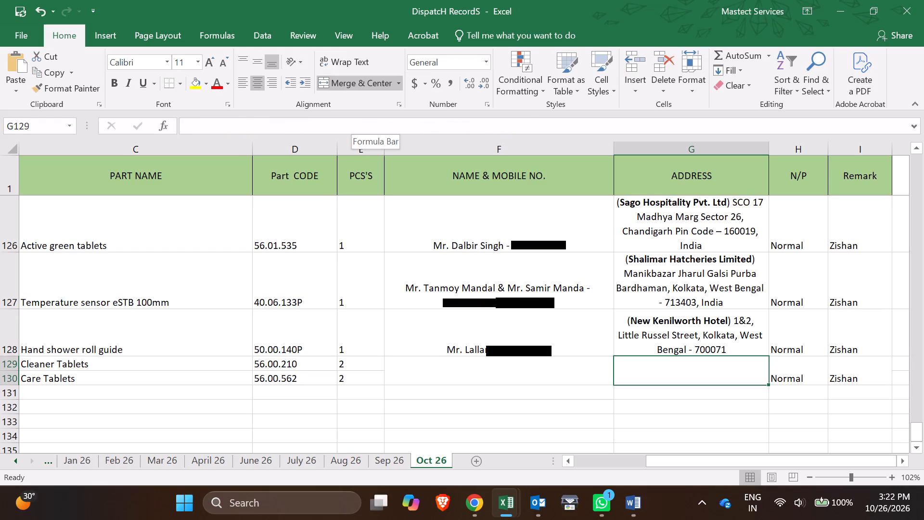
left_click(357, 125)
key("ctrl+v")
key("Return")
key("ctrl+s")
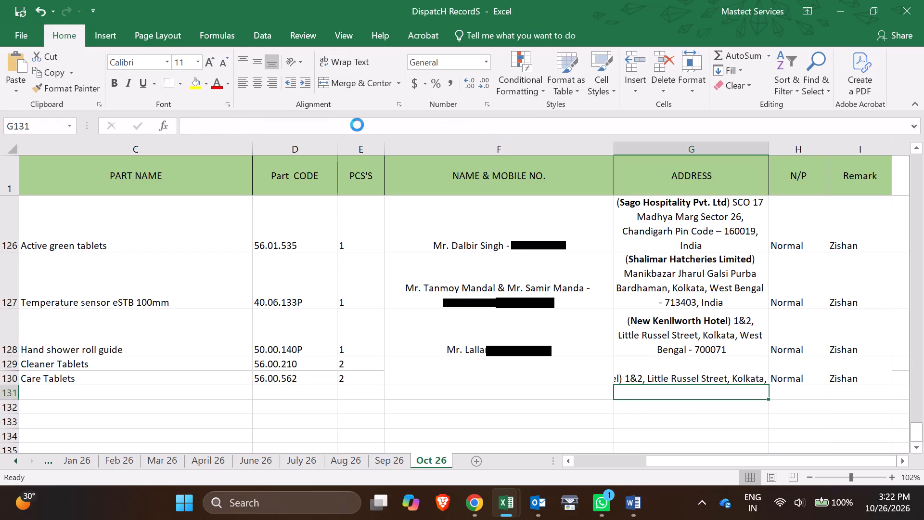
Increase the heights of rows 129 and 130, the Cleaner Tablets and Care Tablets rows, and save the workbook.
key("Up")
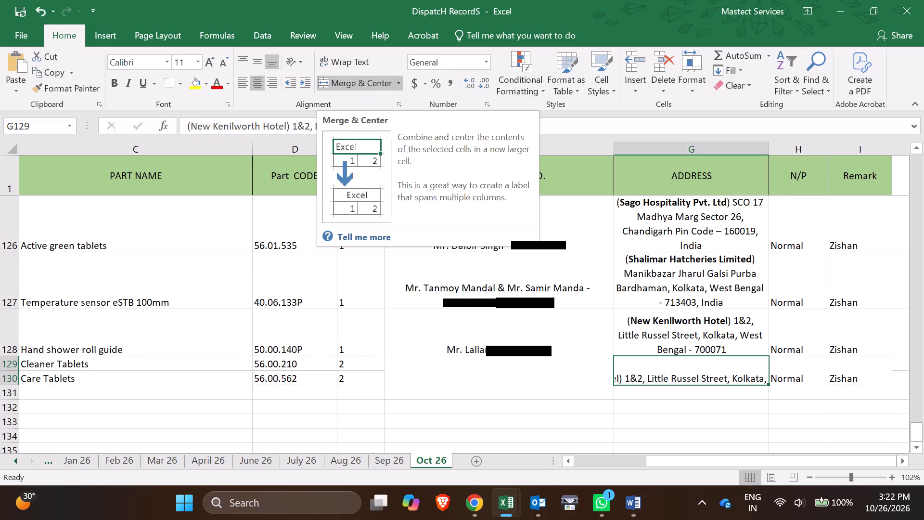
scroll(499, 343, "right", 3)
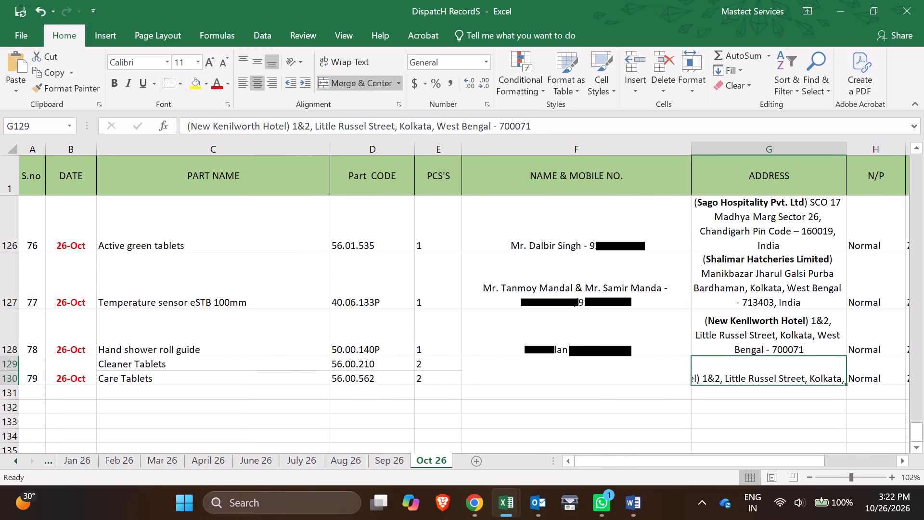
left_click_drag(14, 369, 14, 378)
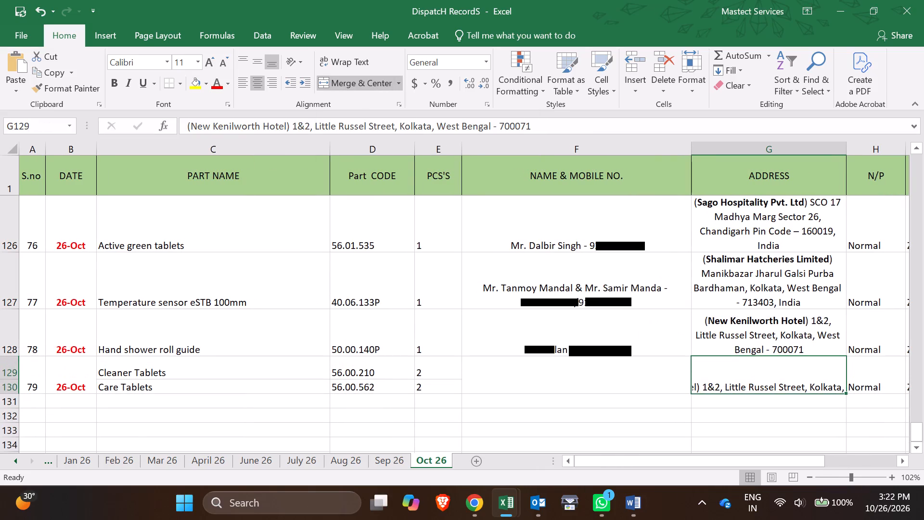
left_click_drag(14, 396, 14, 402)
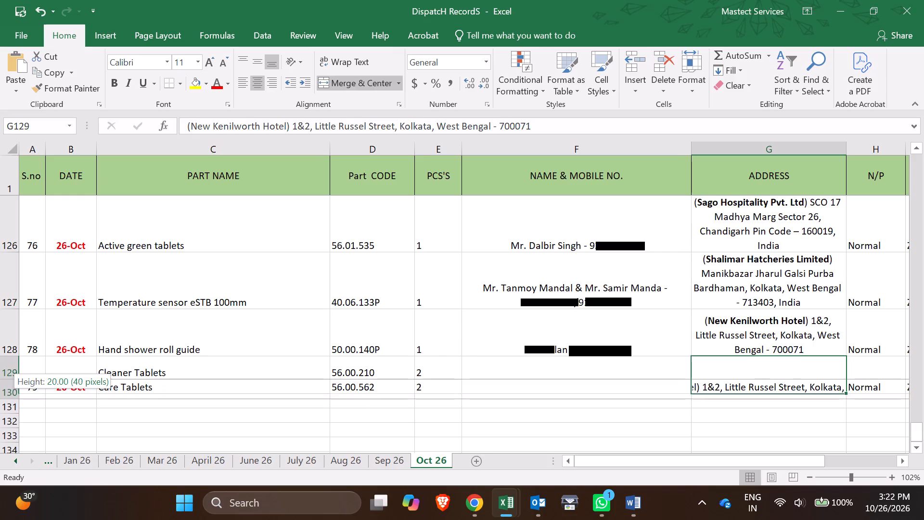
left_click_drag(14, 402, 13, 404)
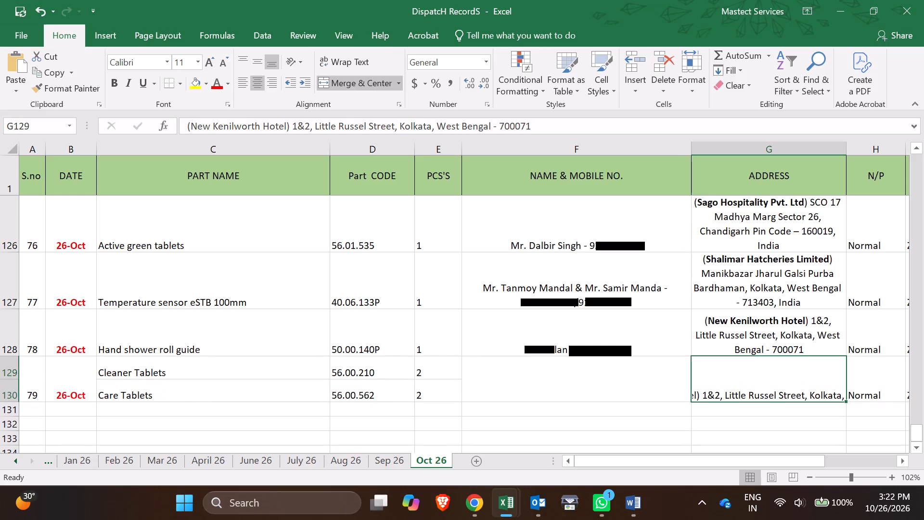
left_click(13, 404)
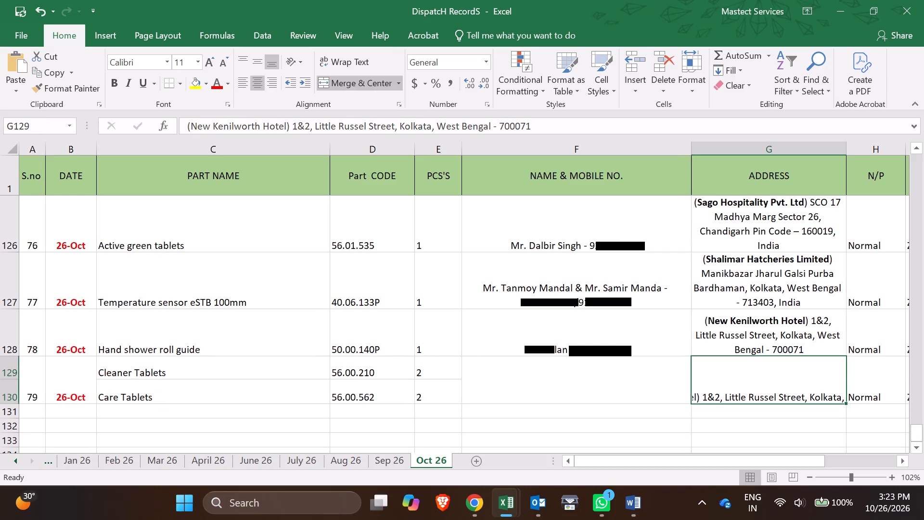
left_click(604, 388)
left_click(777, 357)
key("ctrl+s")
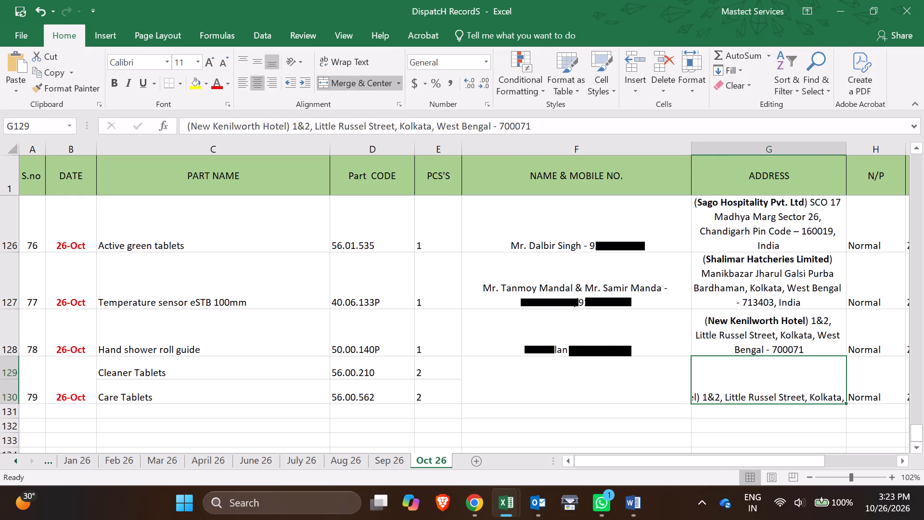
Wrap the text in the merged address cell of serial number 79.
left_click(334, 64)
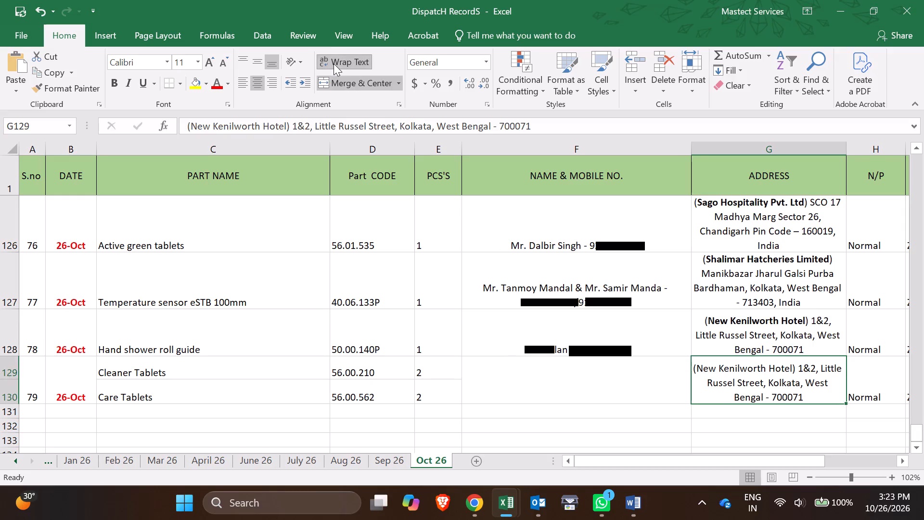
Bold the name New Kenilworth Hotel within the address of serial number 79, and save the workbook.
left_click(192, 127)
key("shift+Right")
key("shift+Right")
key("shift+Right")
key("shift+Right")
key("shift+Right")
key("shift+Right")
key("shift+Right")
key("shift+Right")
key("shift+Right")
key("shift+Right")
key("shift+Right")
key("shift+Right")
key("shift+Right")
key("shift+Right")
key("shift+Right")
key("shift+Right")
key("shift+Right")
key("shift+Right")
key("shift+Right")
key("shift+Right")
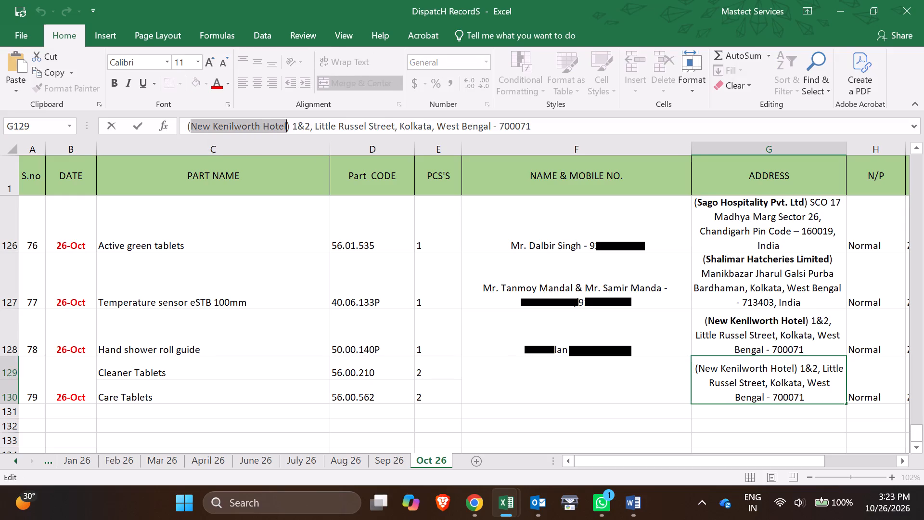
key("ctrl+b")
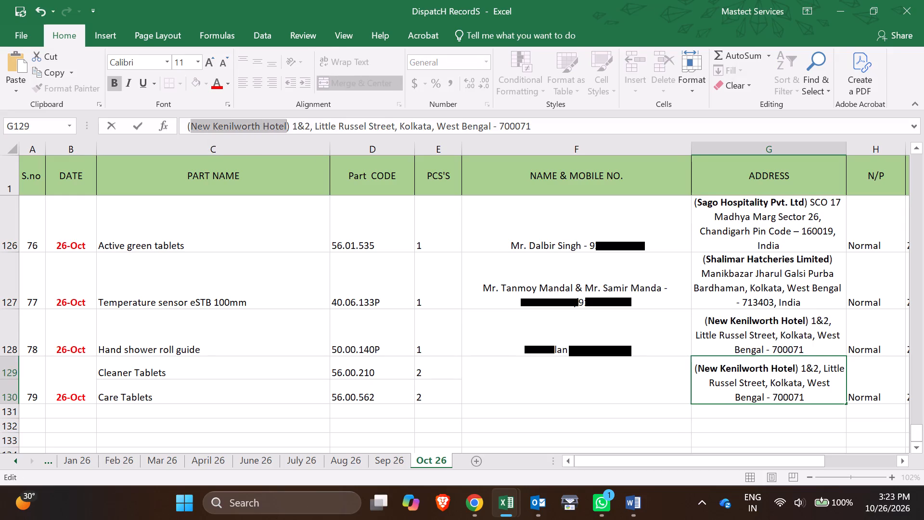
left_click(626, 370)
key("ctrl+s")
Copy the contact name and mobile number text from serial number 78 into the merged contact cell of serial number 79, and save.
left_click(588, 337)
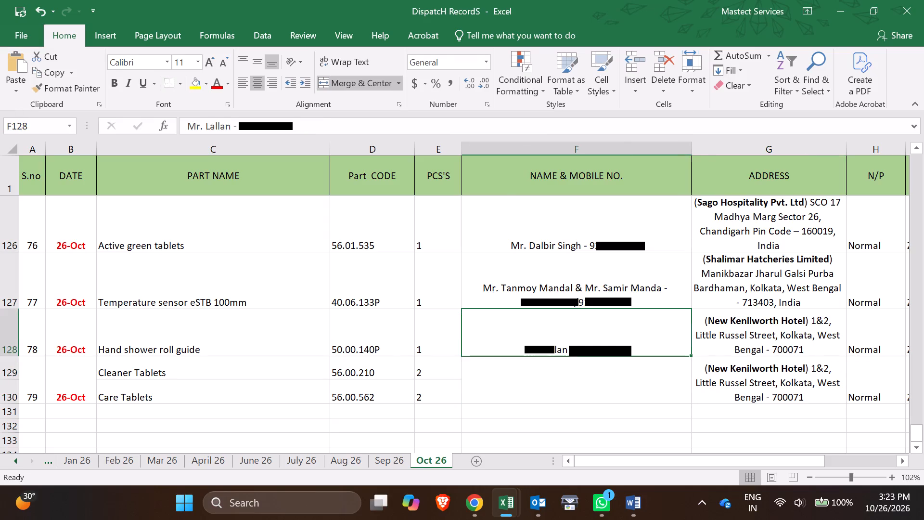
triple_click(318, 128)
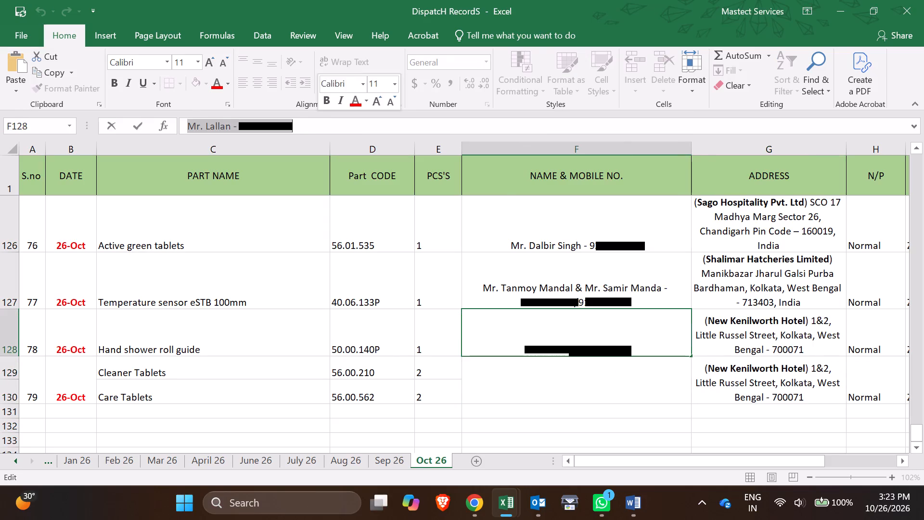
key("ctrl+c")
key("Down")
key("Return")
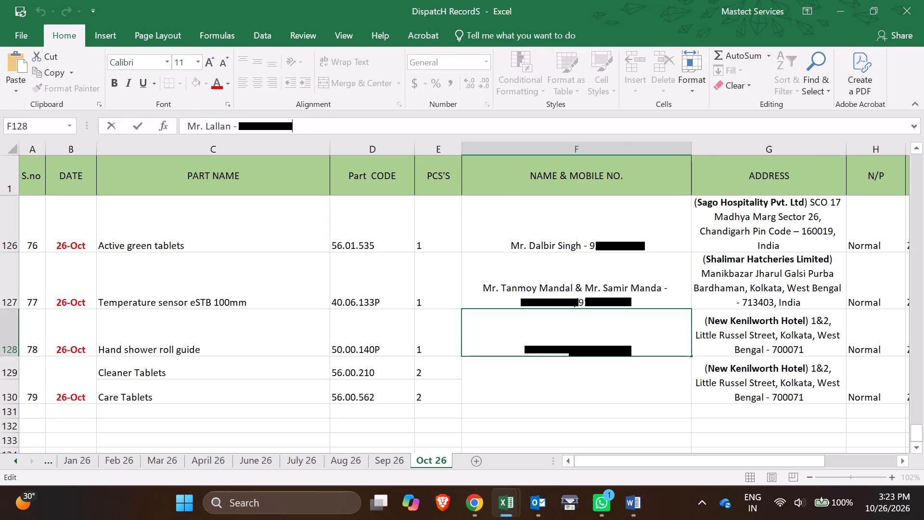
left_click(318, 124)
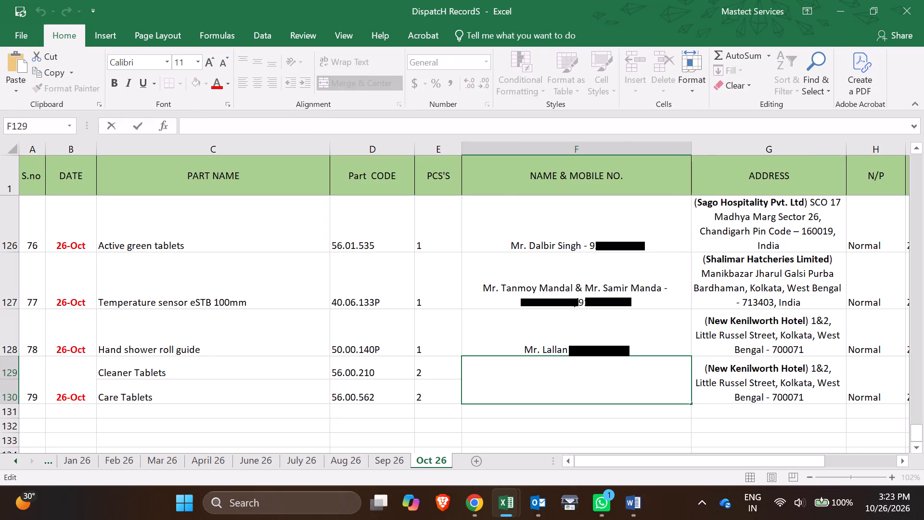
key("ctrl+v")
key("Return")
key("ctrl+s")
key("Up")
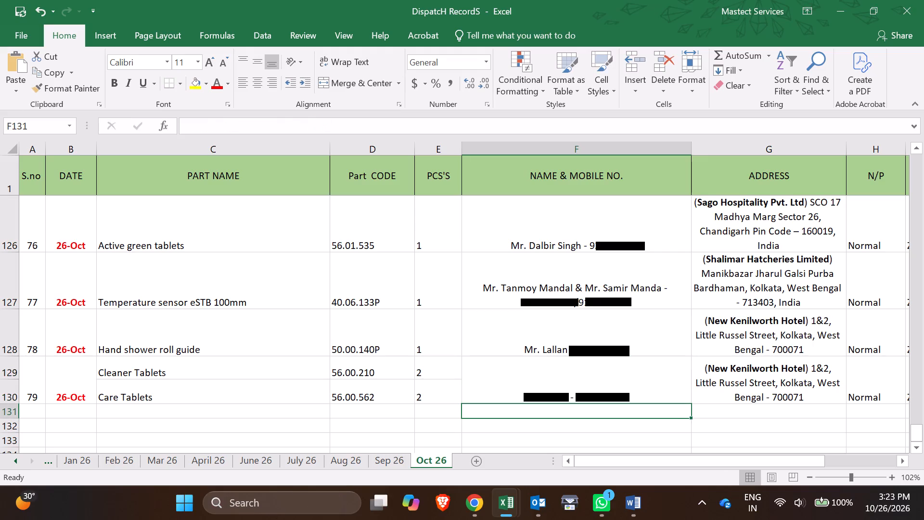
key("Left")
key("Left")
key("Left")
key("Left")
key("Left")
key("ctrl+s")
key("ctrl+s")
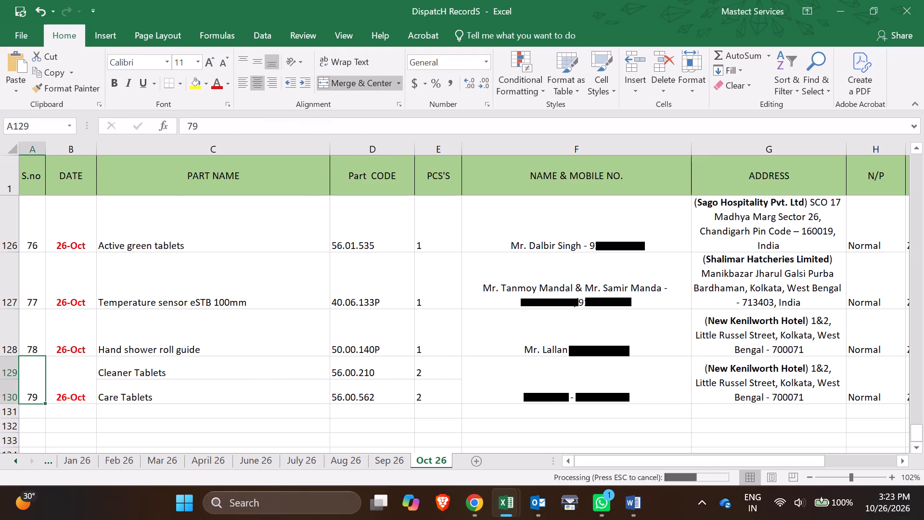
key("Down")
key("ctrl+s")
key("ctrl+s")
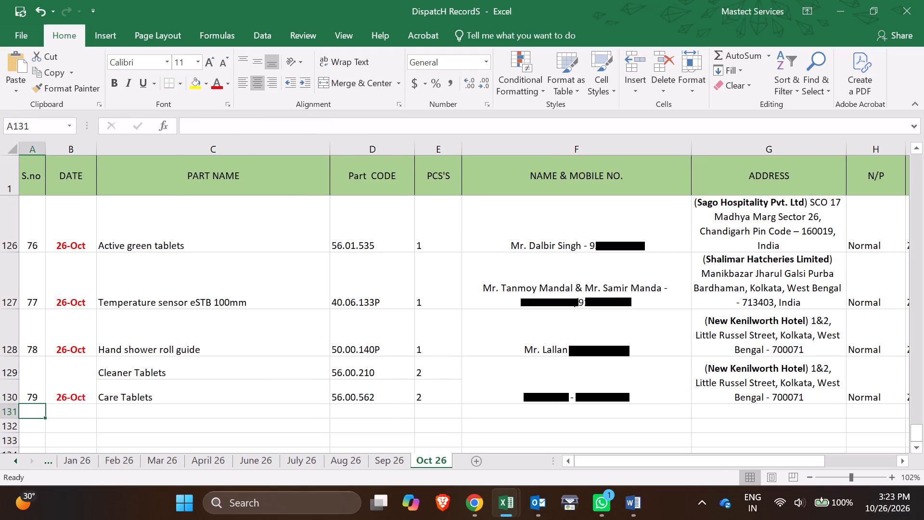
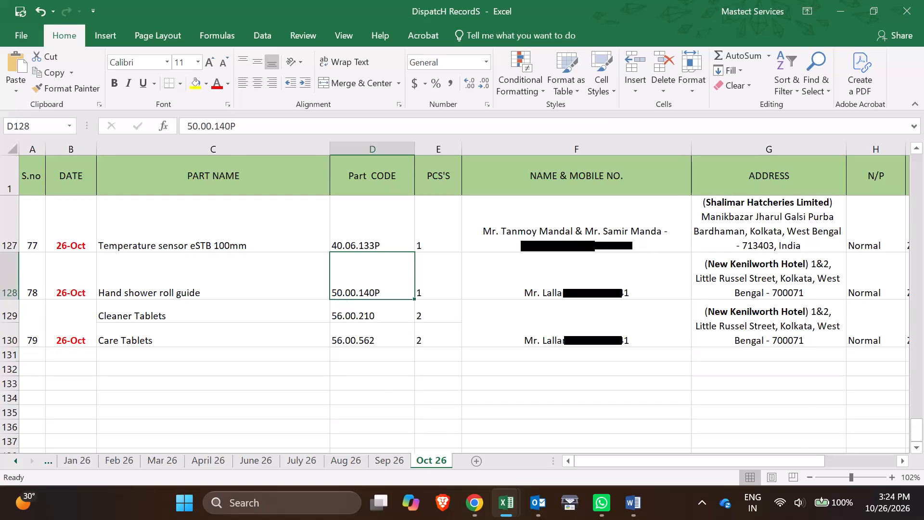
Compare the recipient stickers in the STICKERS Word document with the 26-Oct entries in the Excel dispatch record, saving the workbook.
key("alt+Tab")
key("alt+Tab")
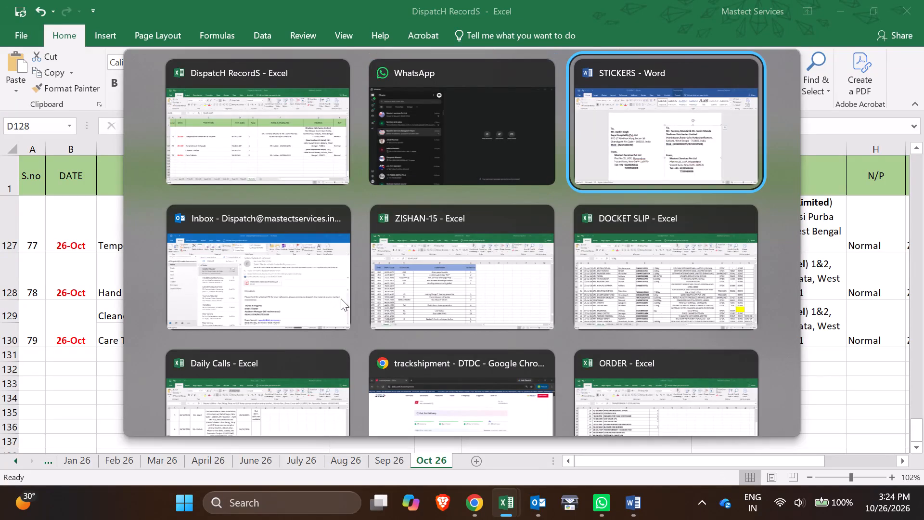
scroll(390, 297, "up", 13)
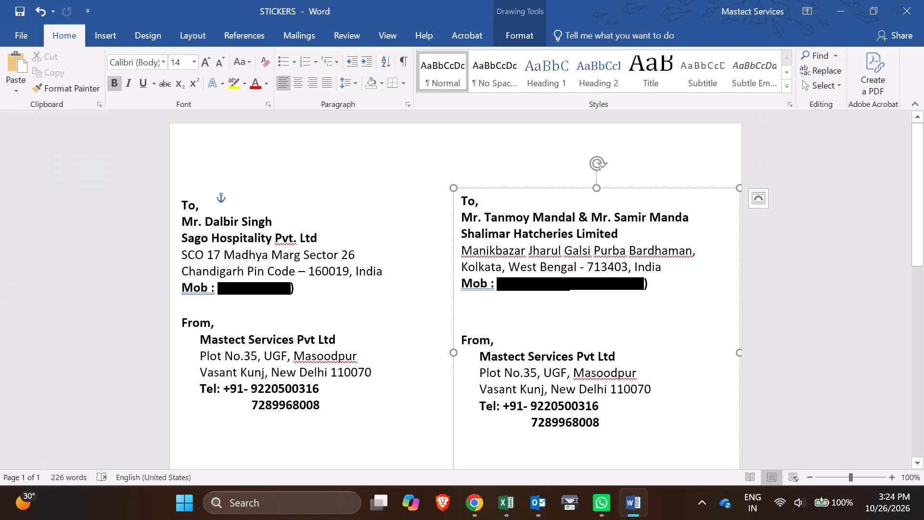
scroll(459, 236, "up", 6)
key("alt+Tab")
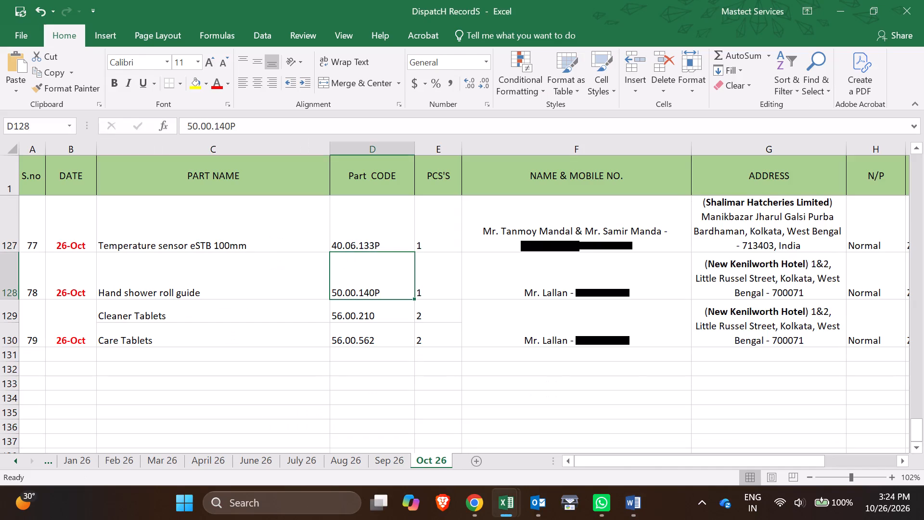
scroll(475, 252, "up", 2)
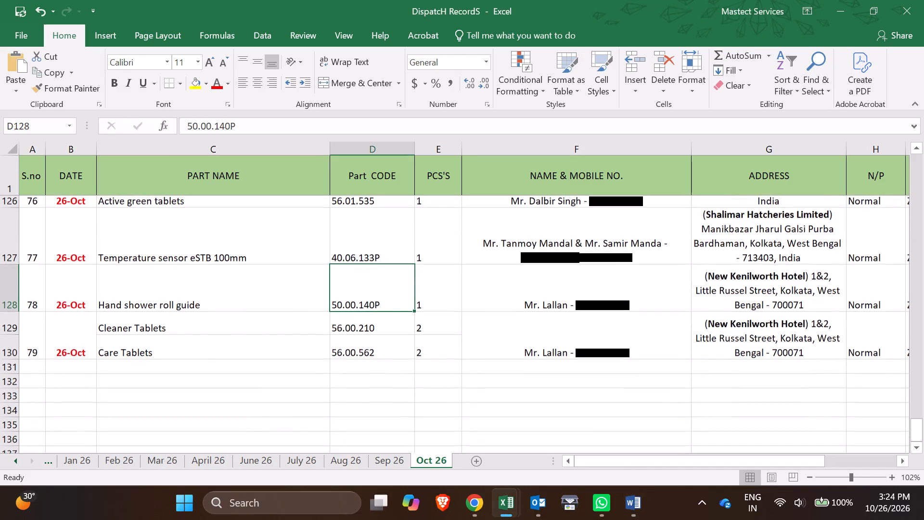
scroll(475, 252, "up", 1)
left_click(475, 252)
key("ctrl+s")
scroll(475, 252, "up", 4)
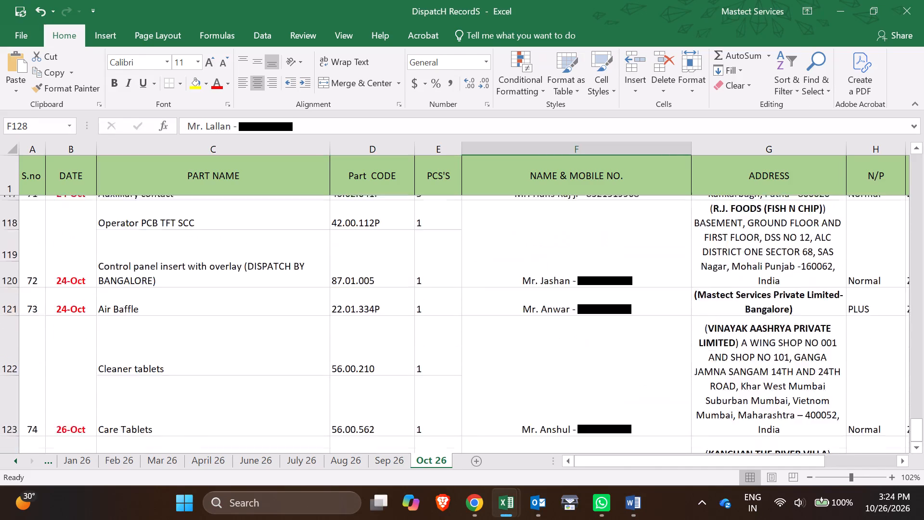
key("alt+Tab")
scroll(475, 252, "up", 10)
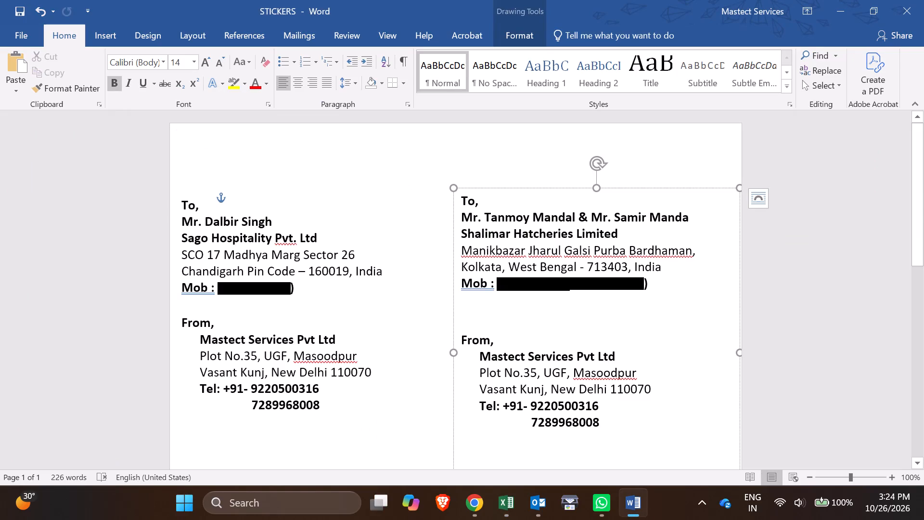
Copy the recipient name, hotel, address and mobile lines from the New Kenilworth Hotel sticker in the Word document.
scroll(368, 315, "down", 3)
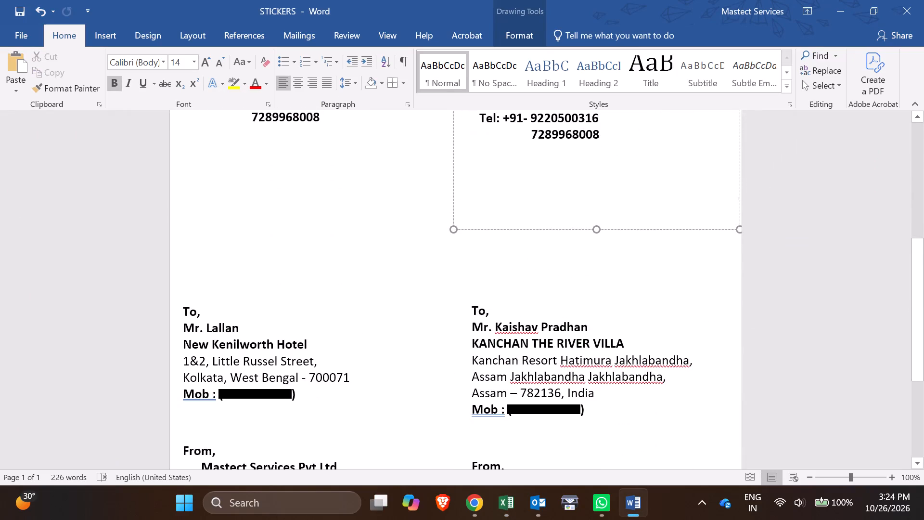
scroll(368, 315, "down", 1)
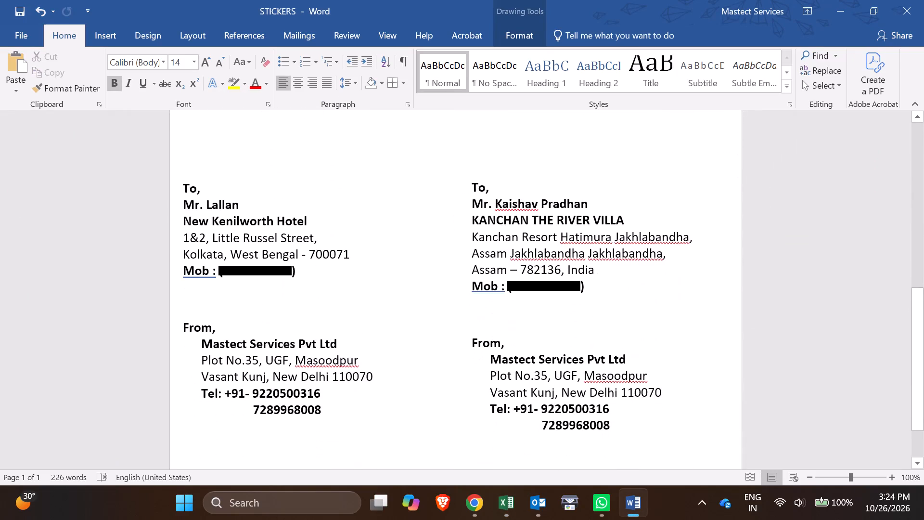
left_click(183, 207)
key("shift+Down")
key("shift+Down")
key("shift+Down")
key("shift+Down")
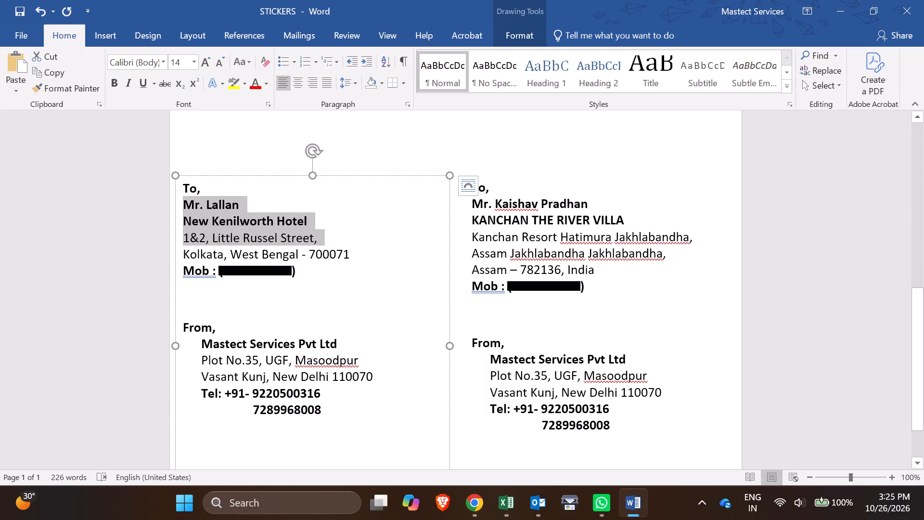
key("shift+Down")
key("shift+Left")
key("ctrl+c")
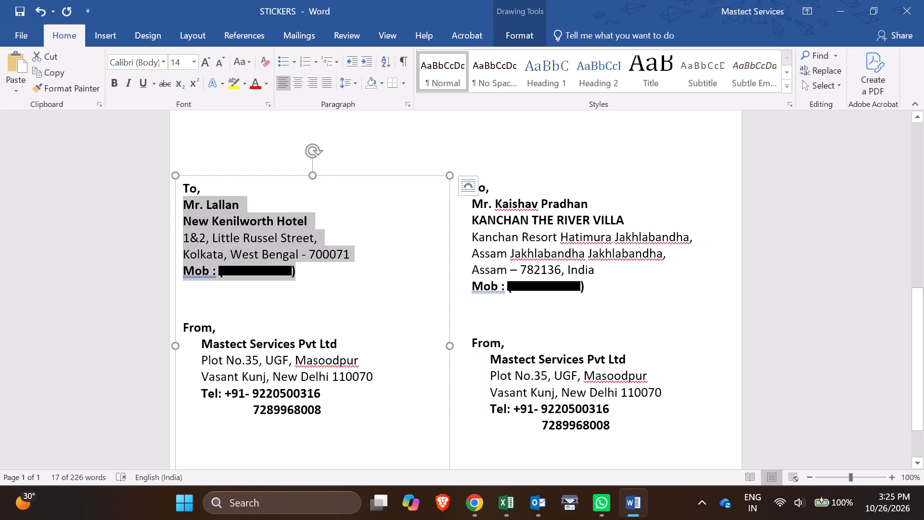
Replace the recipient details on the KANCHAN THE RIVER VILLA sticker with the copied New Kenilworth Hotel details, and save the document.
left_click(482, 205)
key("Left")
key("shift+Down")
key("shift+Down")
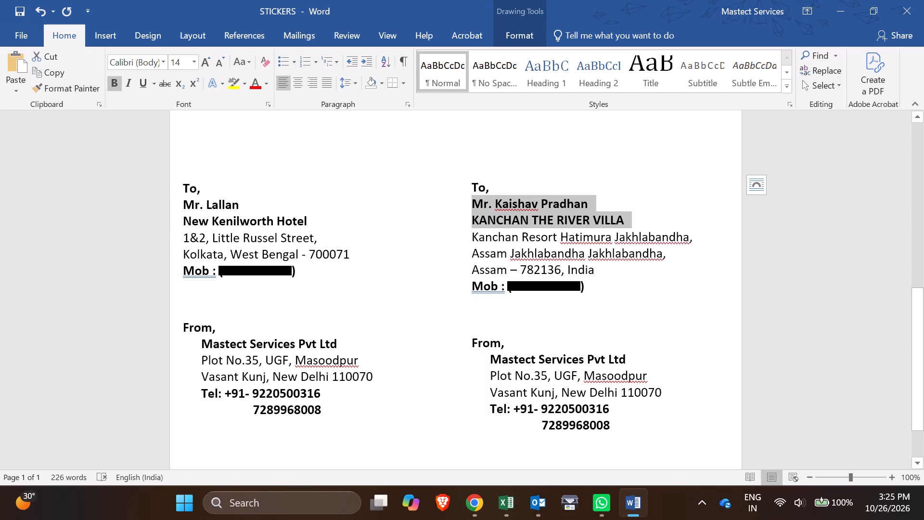
key("shift+Down")
key("shift+Down")
key("shift+Down")
key("shift+Down")
key("shift+Down")
key("shift+Left")
key("shift+Up")
key("shift+Left")
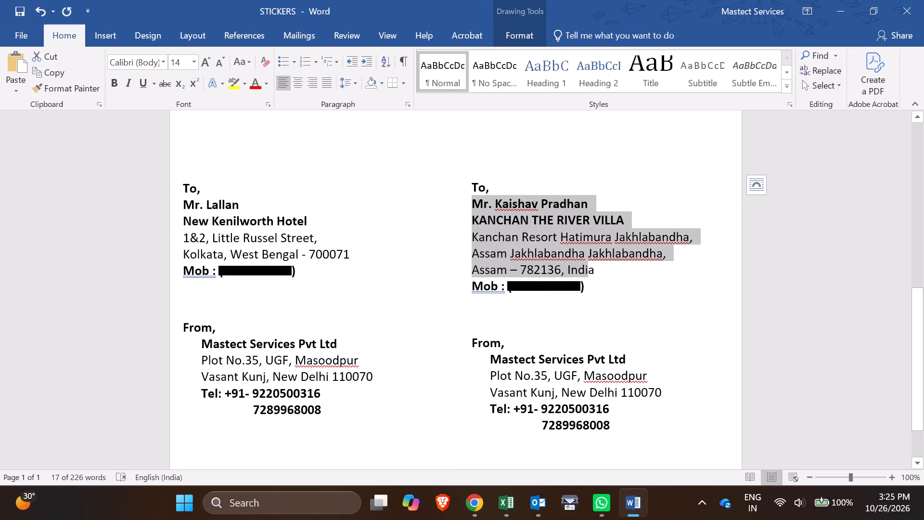
key("shift+Down")
key("ctrl+v")
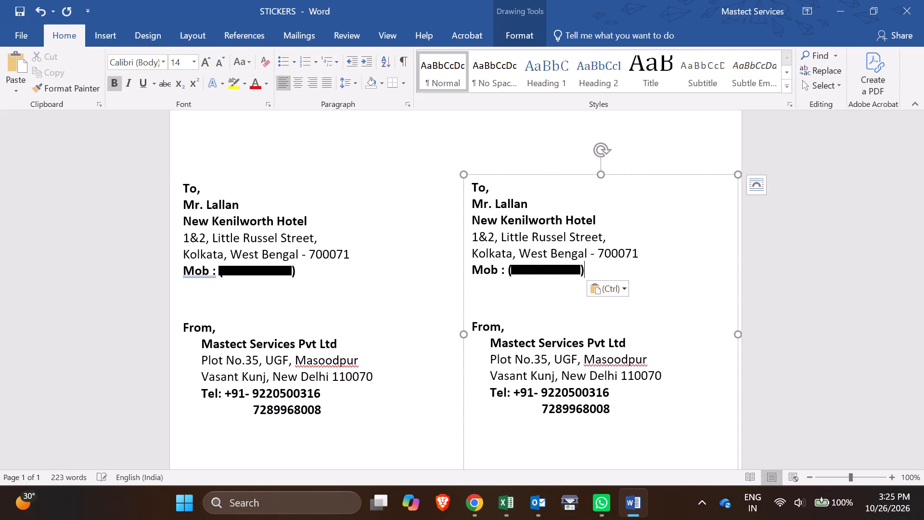
key("ctrl+s")
key("ctrl+s")
key("ctrl+s")
scroll(295, 278, "up", 4)
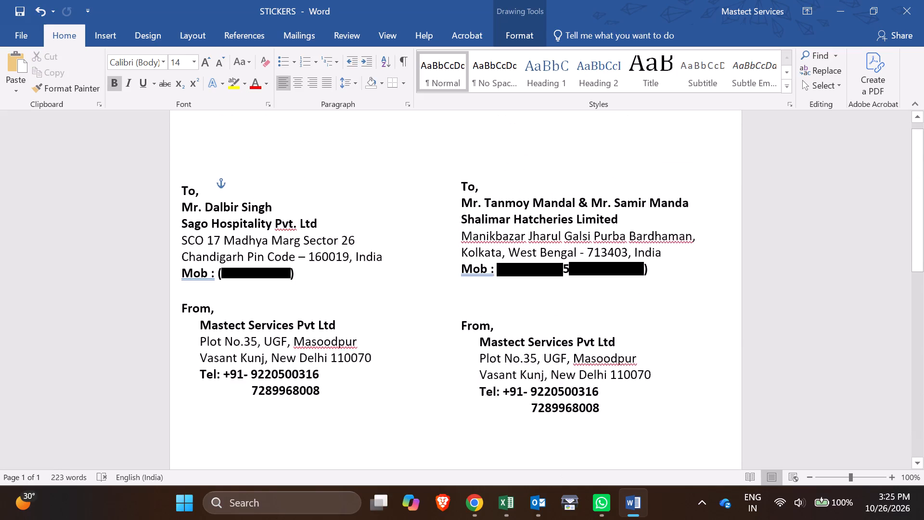
scroll(295, 278, "up", 13)
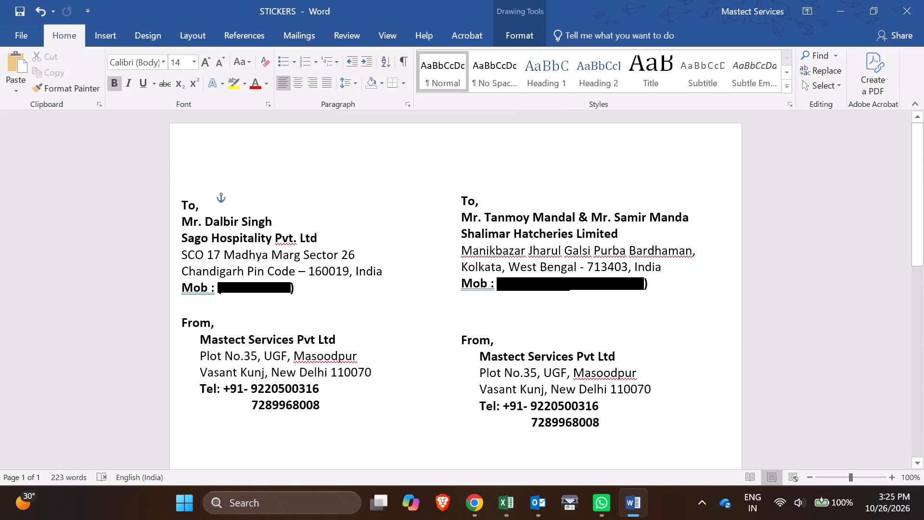
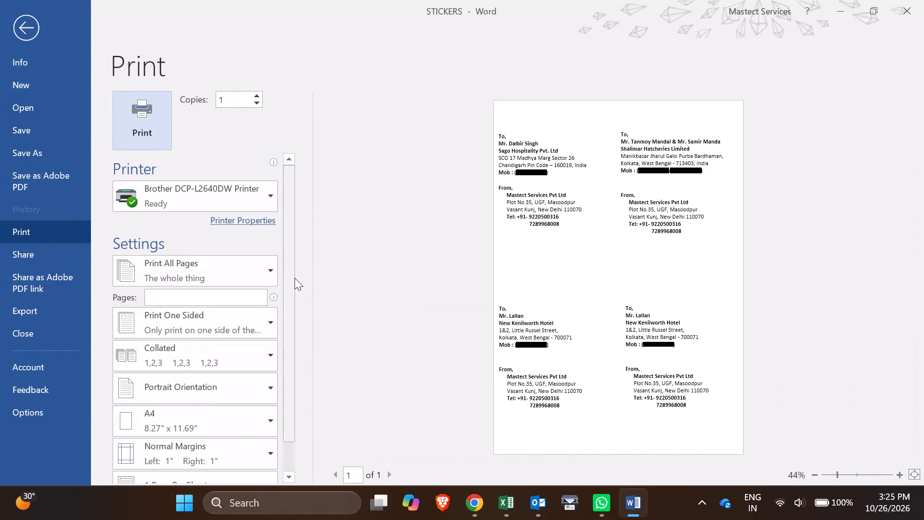
Print one copy of the STICKERS label page on the Brother DCP-L2640DW printer.
left_click(141, 124)
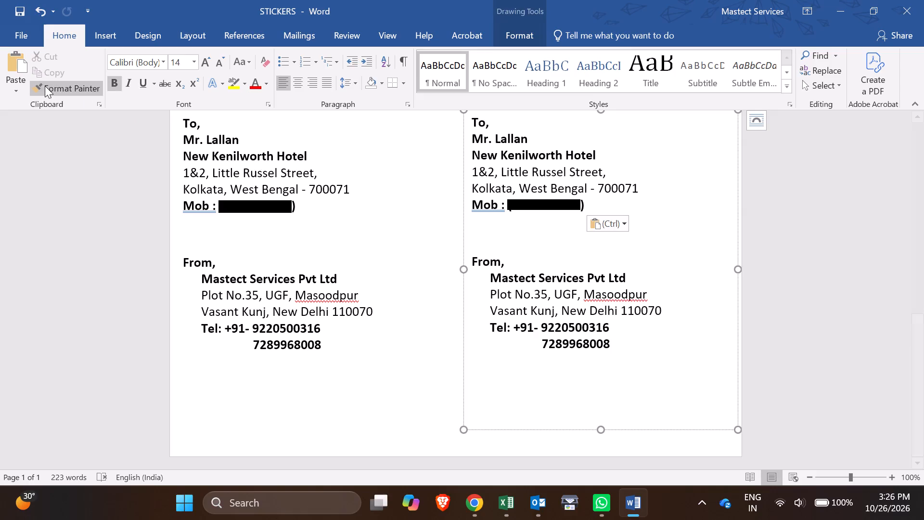
Copy the New Kenilworth Hotel recipient lines, from name to mobile number, over the recipient lines of the Shalimar Hatcheries Limited label.
scroll(253, 164, "up", 1)
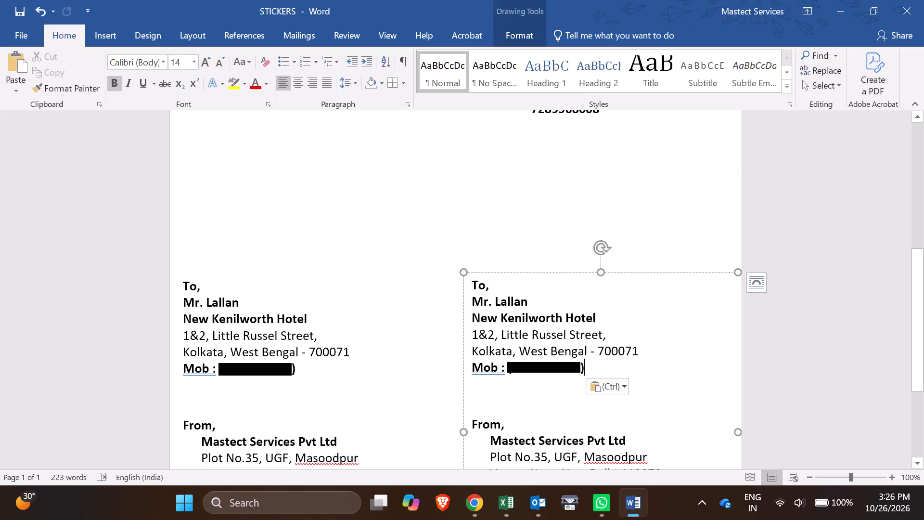
scroll(349, 234, "up", 4)
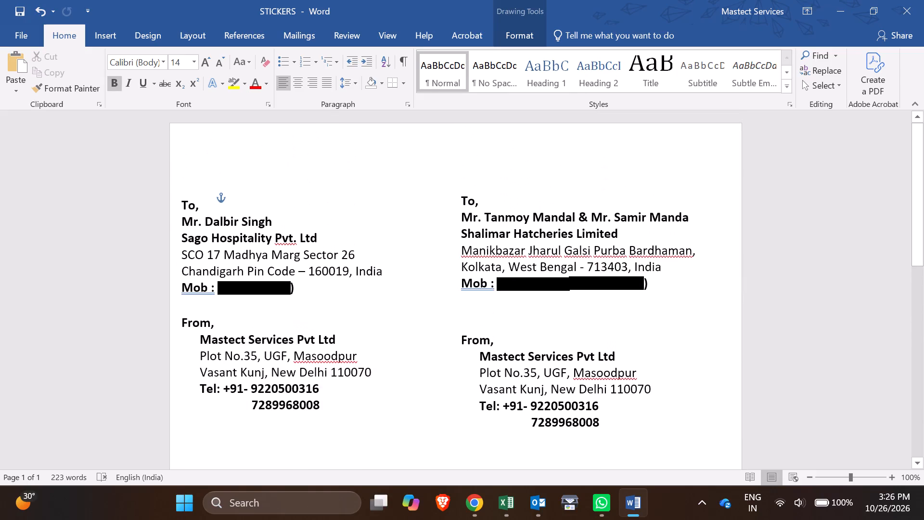
scroll(478, 235, "down", 4)
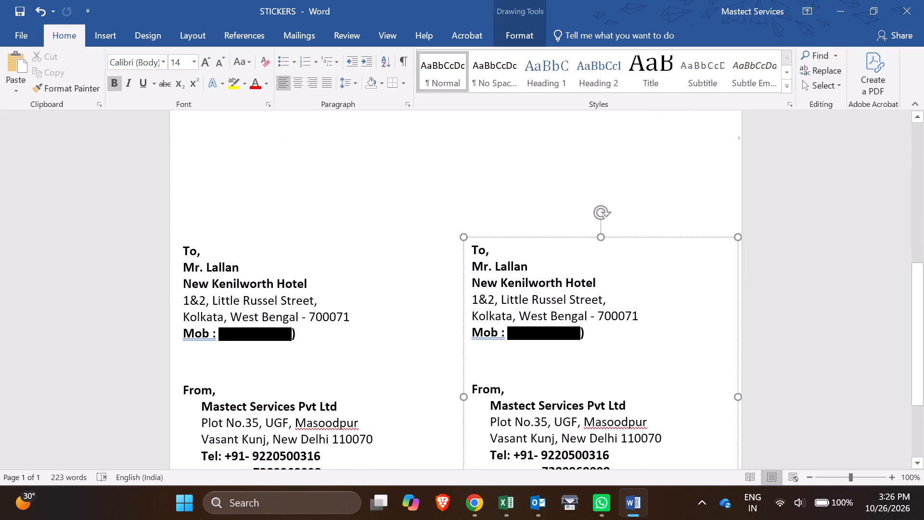
scroll(478, 235, "down", 1)
scroll(334, 193, "up", 1)
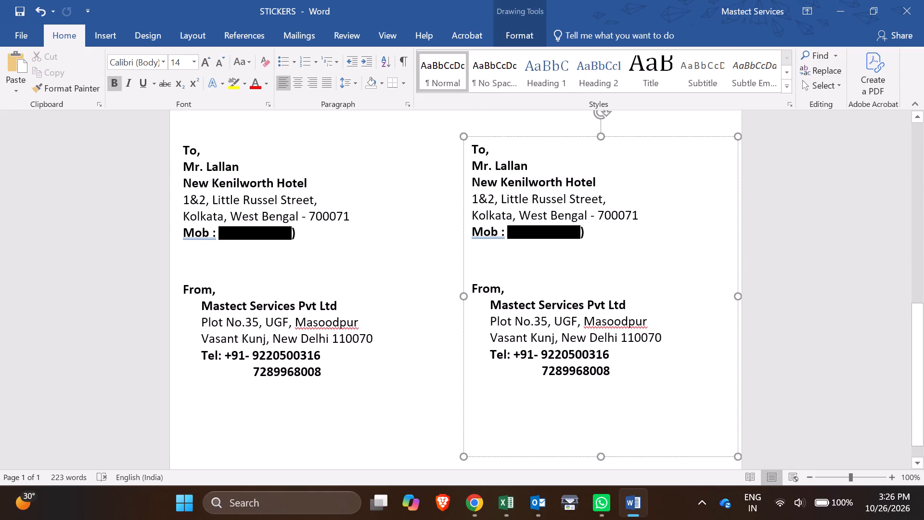
scroll(334, 193, "up", 1)
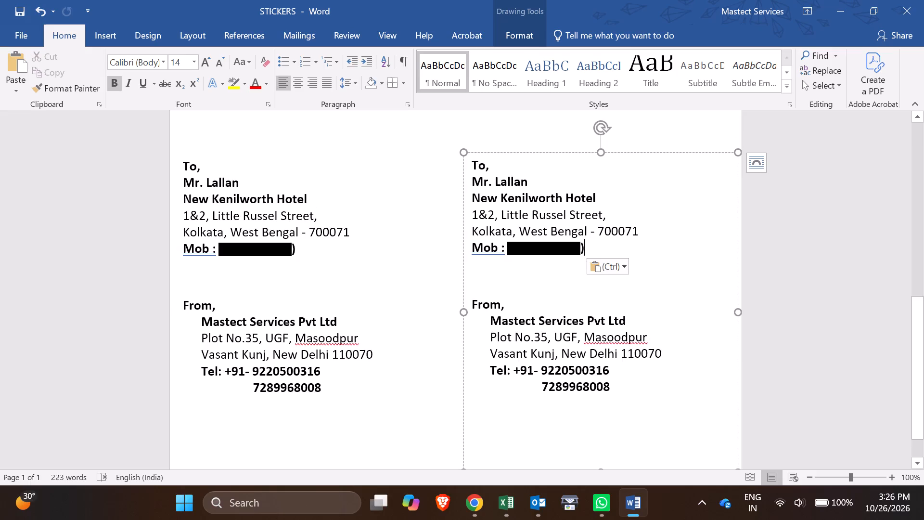
left_click(180, 179)
key("shift+Down")
key("shift+Down")
key("shift+Down")
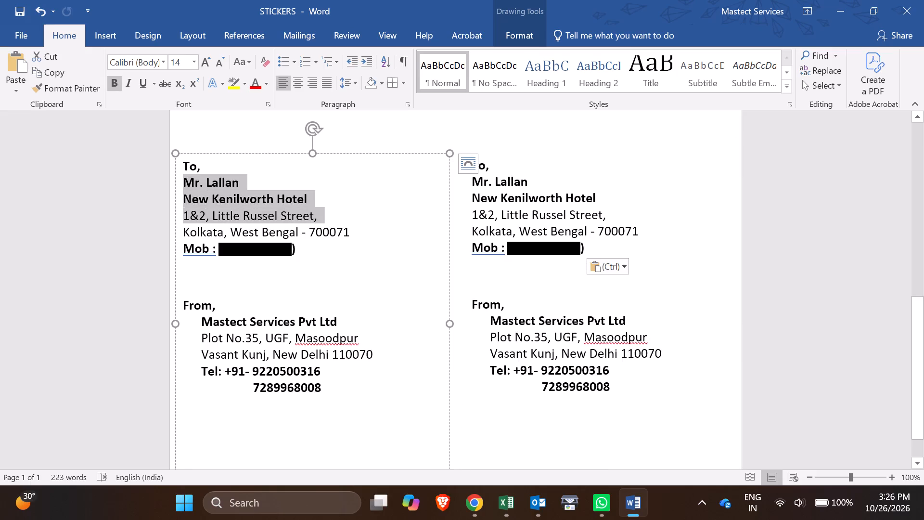
key("shift+Down")
key("shift+Down")
key("shift+Left")
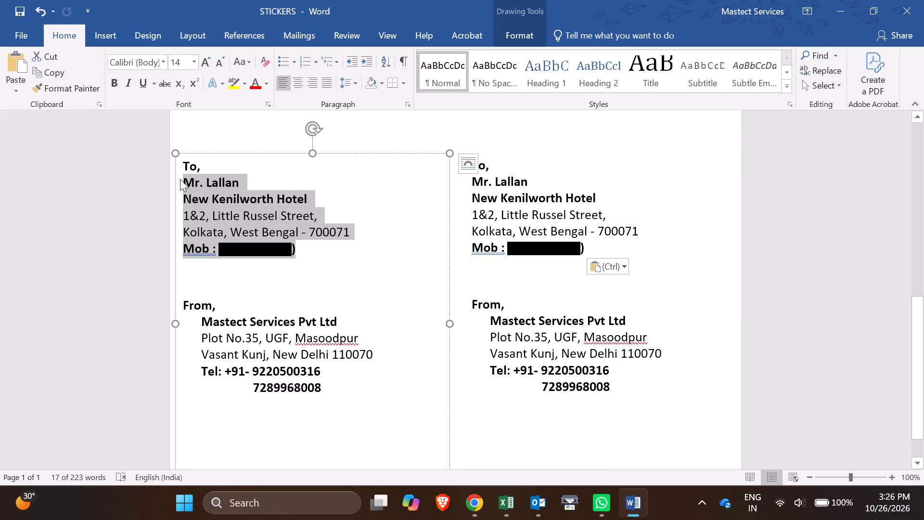
key("ctrl+c")
scroll(498, 260, "up", 7)
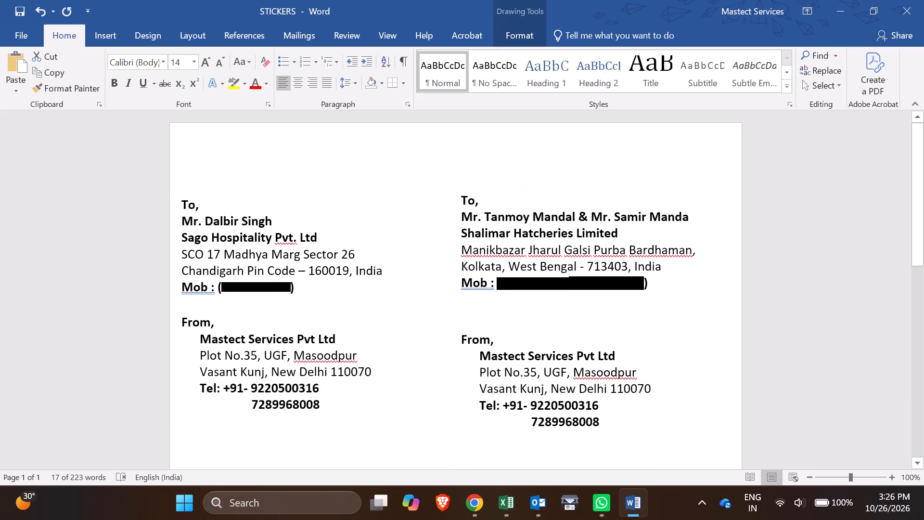
left_click(459, 220)
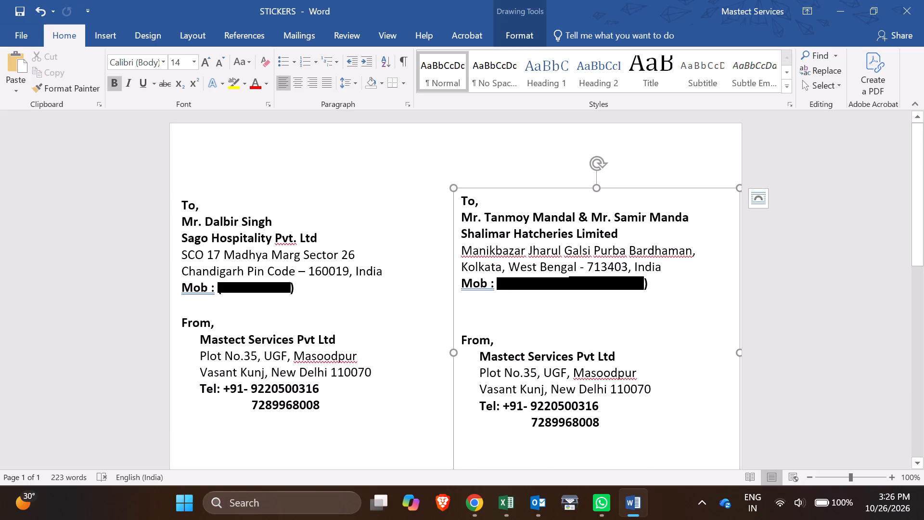
key("shift+Down")
key("shift+Down")
key("shift+Down")
key("shift+Down")
key("shift+Down")
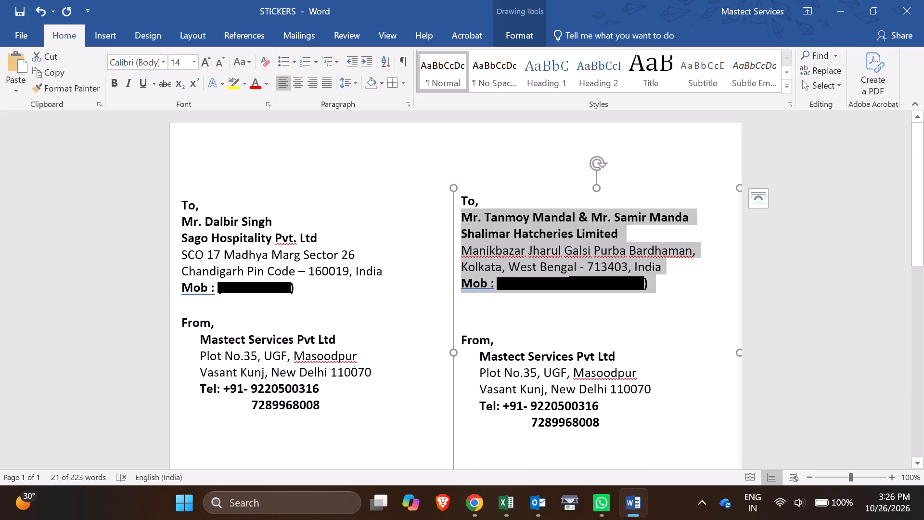
Replace the Shalimar Hatcheries Limited recipient lines with the copied New Kenilworth Hotel recipient lines and save the document.
key("shift+Left")
key("ctrl+v")
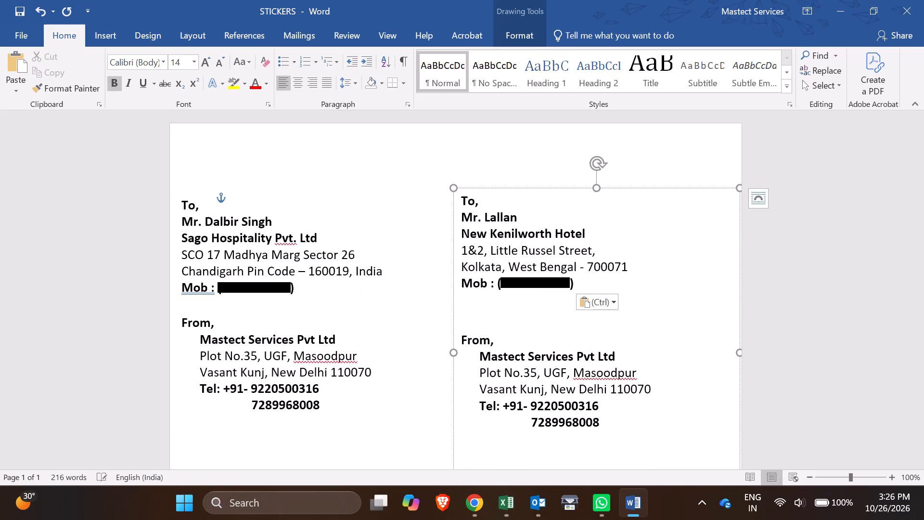
key("ctrl+s")
Print one copy of the updated STICKERS label page on the Brother DCP-L2640DW printer.
key("ctrl+p")
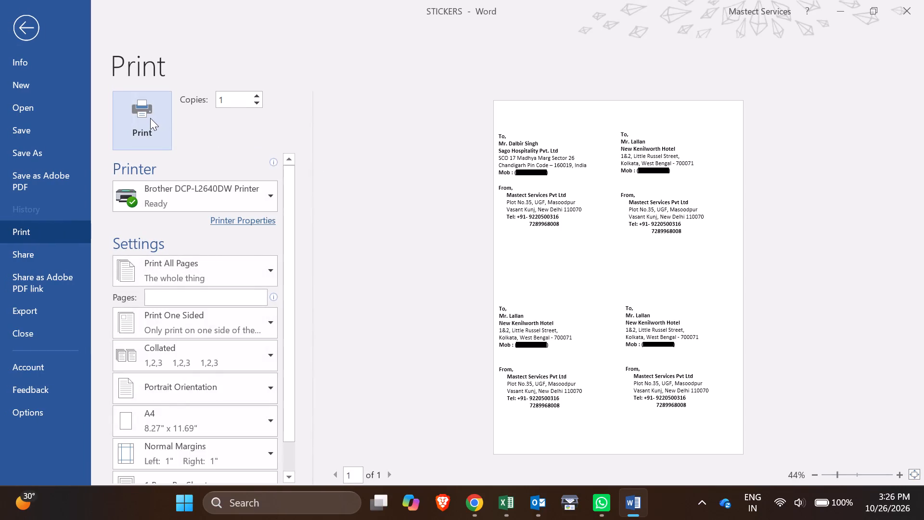
left_click(150, 118)
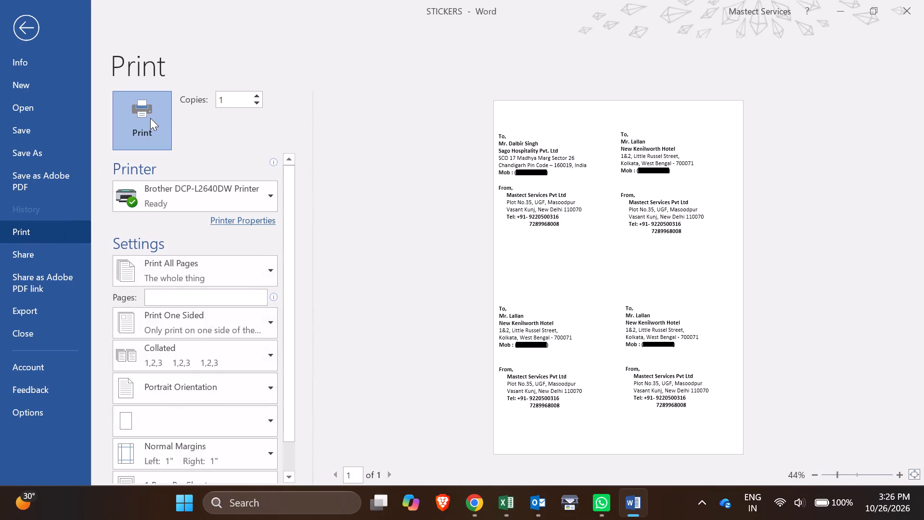
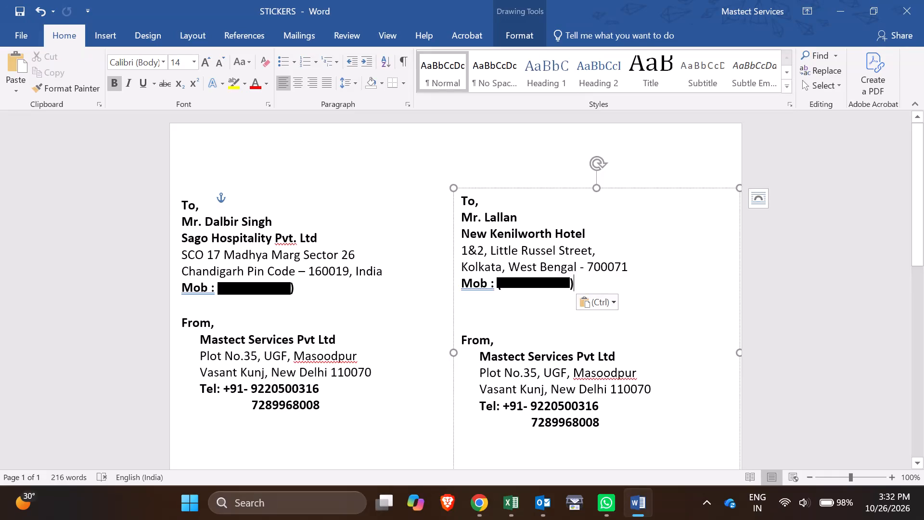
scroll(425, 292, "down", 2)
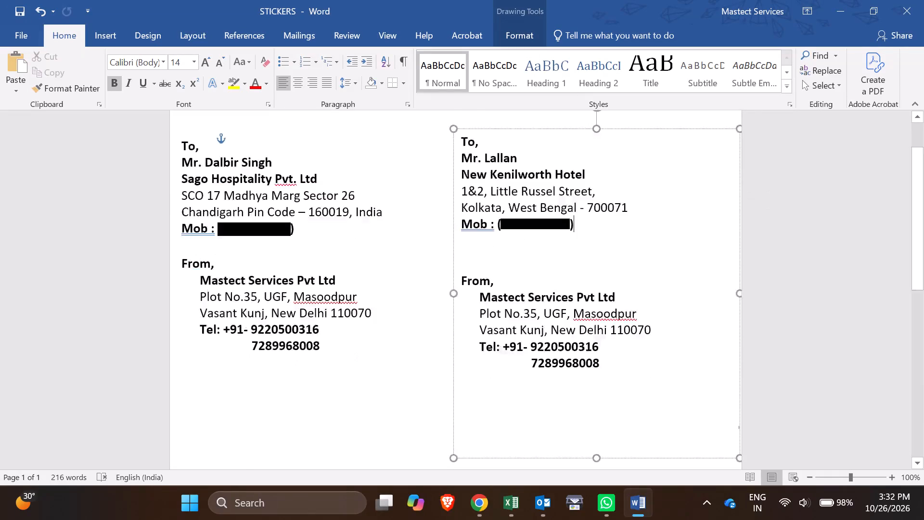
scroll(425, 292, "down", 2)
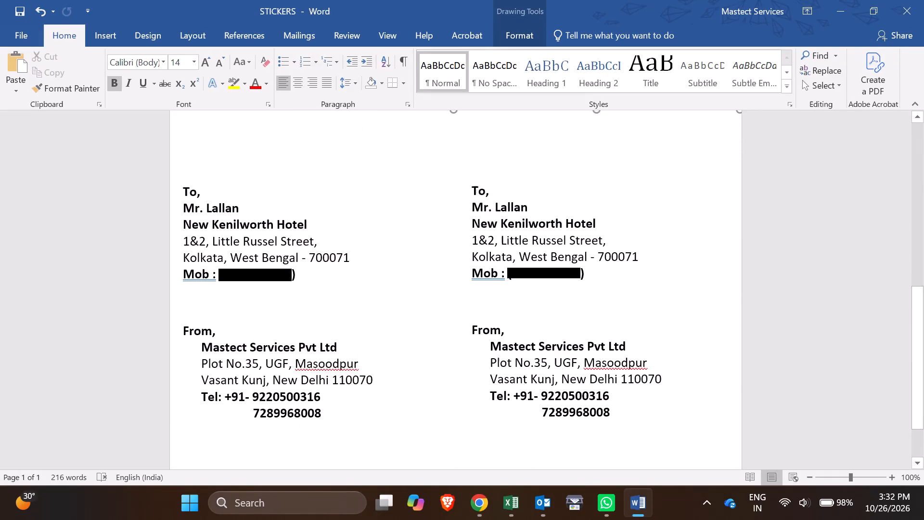
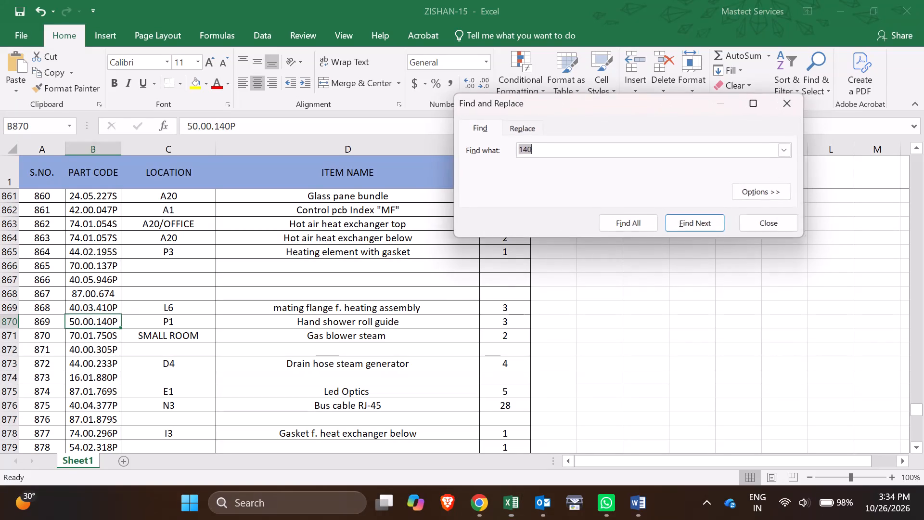
Search the ZISHAN-15 parts list for part code 40.06.133P and select its entire row.
key("BackSpace")
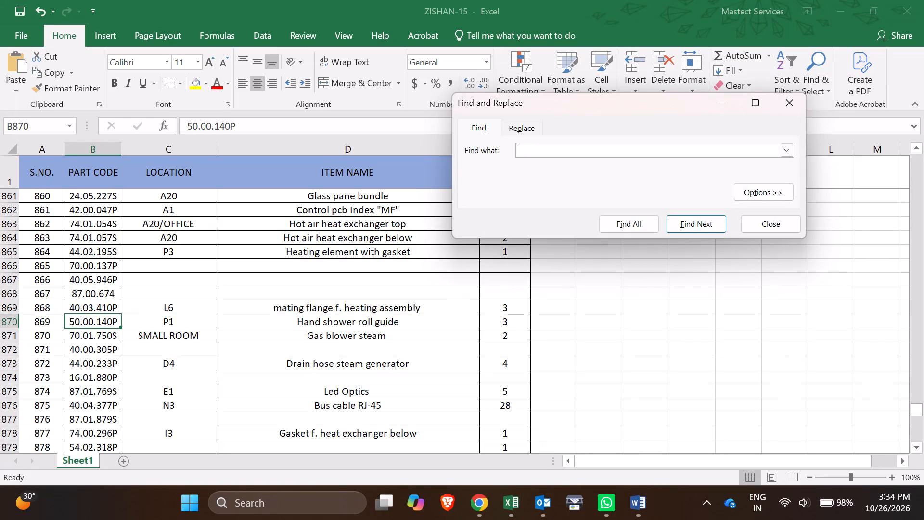
type("40.06.")
type("133P")
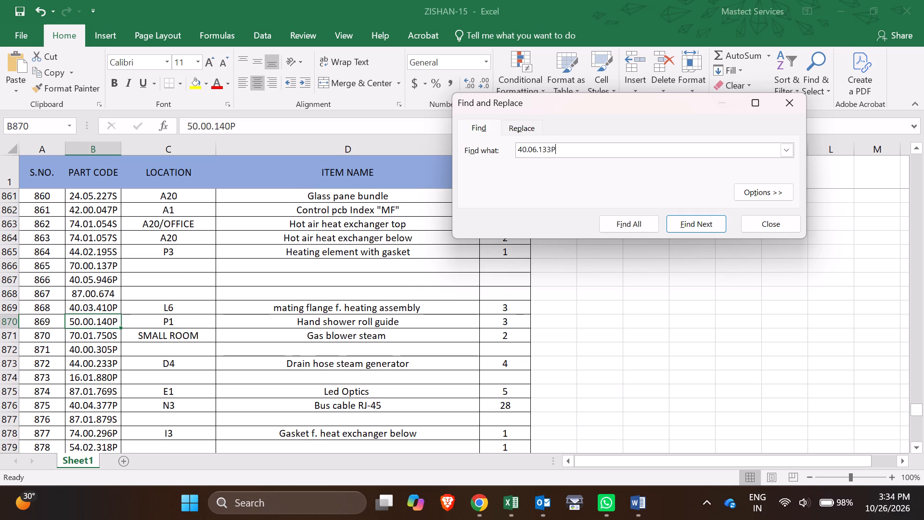
key("Return")
key("Return")
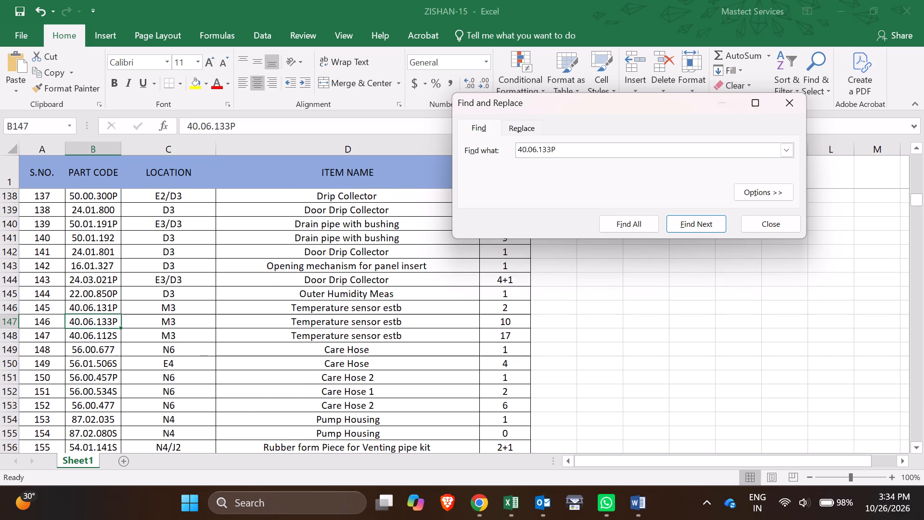
left_click(17, 321)
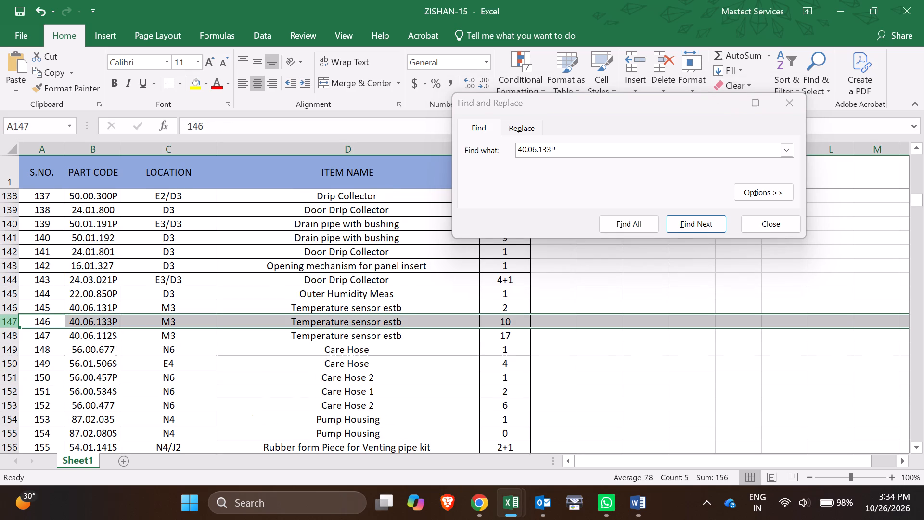
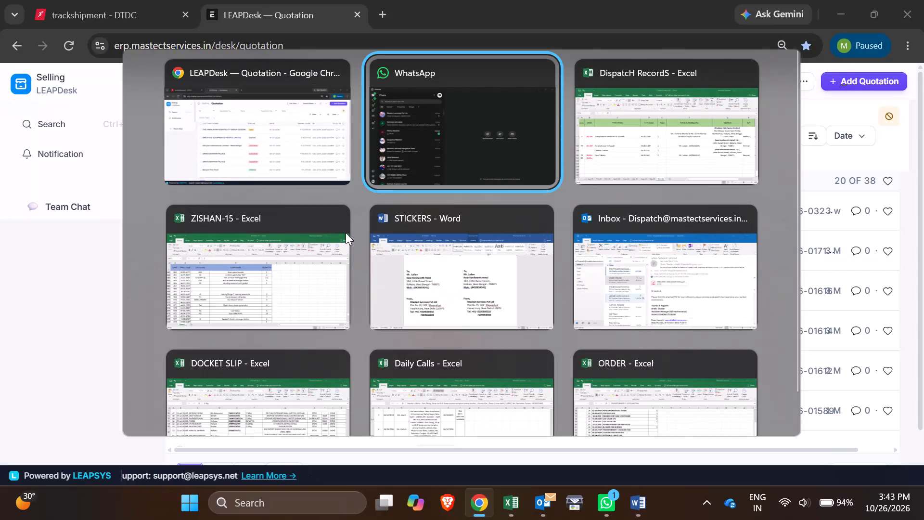
Switch to the ZISHAN-15 parts list and select the part code cell of the Hand shower roll guide, 50.00.140P.
key("alt+Tab")
key("alt+Tab")
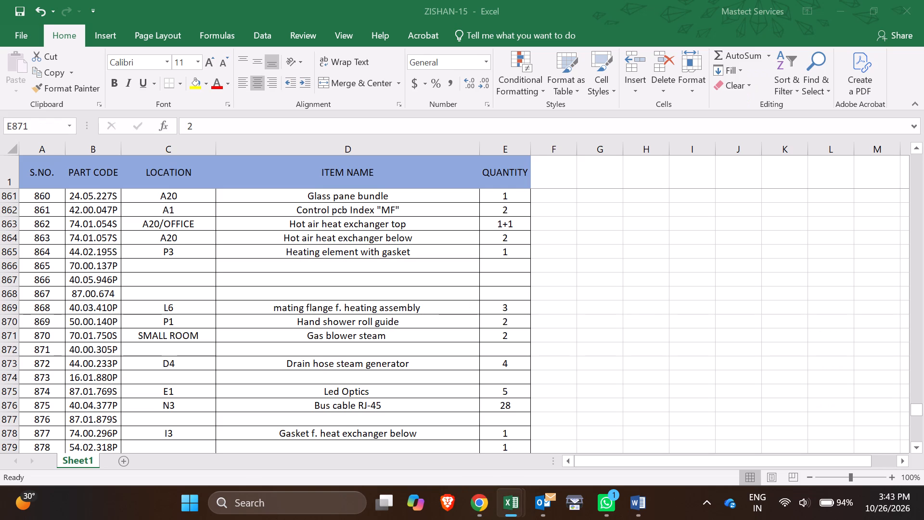
left_click(97, 320)
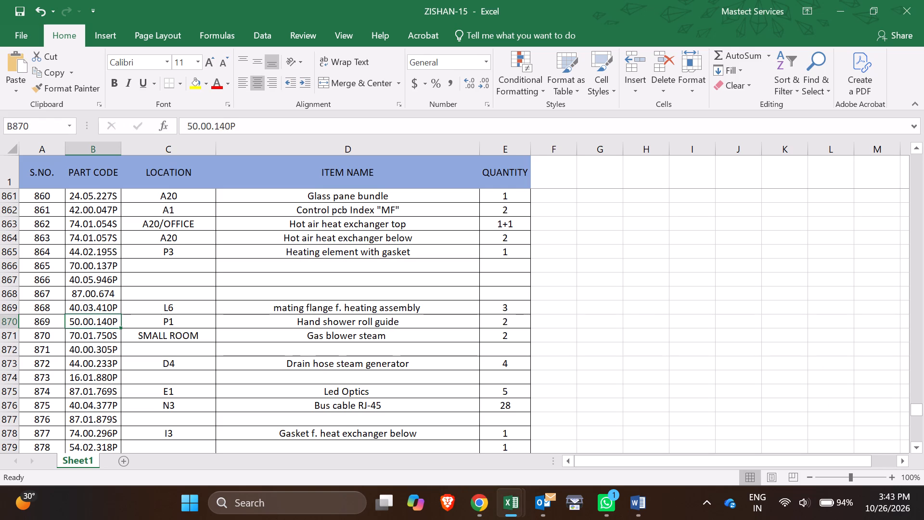
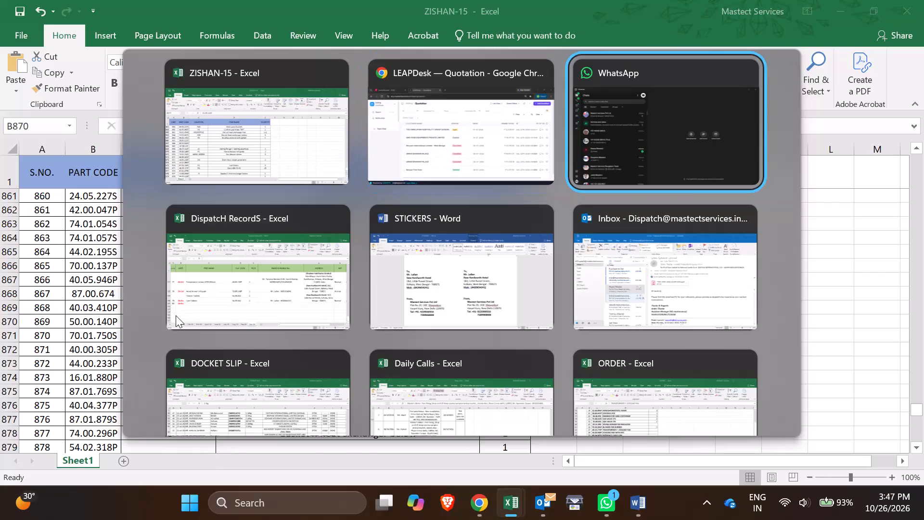
Switch to the DispatcH RecordS workbook and save it with the Cleaner Tablets part code cell selected.
key("alt+Tab")
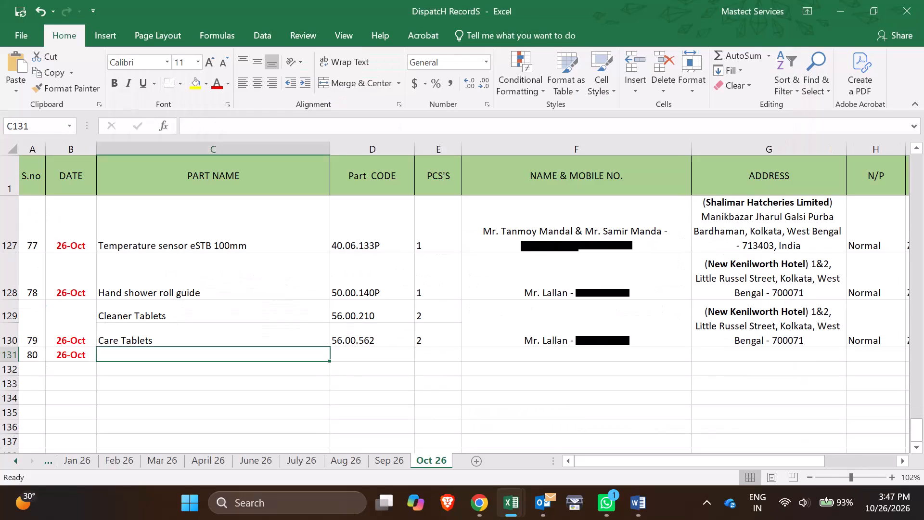
left_click(323, 310)
key("ctrl+s")
key("ctrl+s")
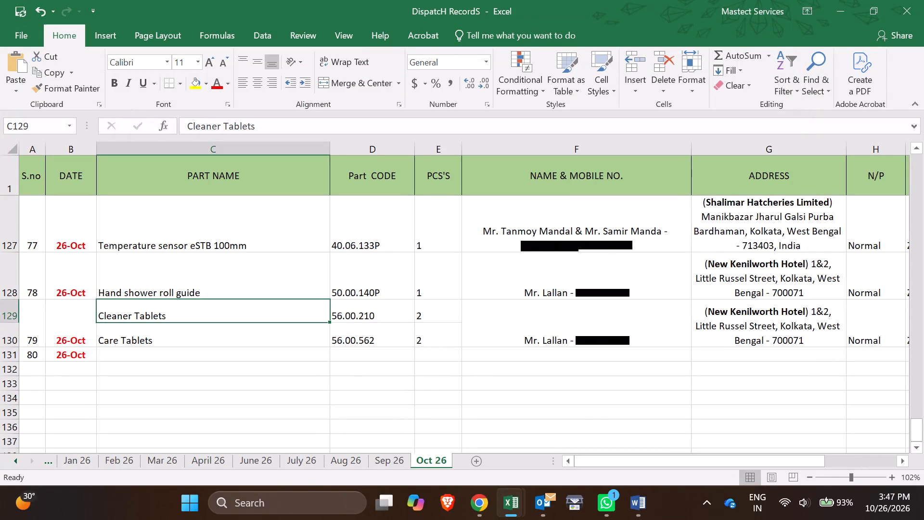
left_click(368, 311)
key("ctrl+s")
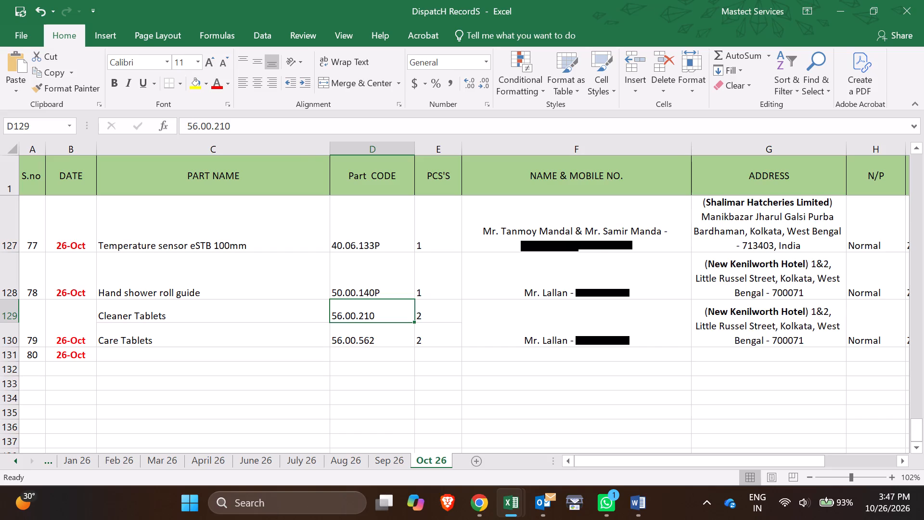
Search the Oct 26 sheet of the dispatch records for "isles".
key("alt+Tab")
key("alt+Tab")
key("alt+Tab")
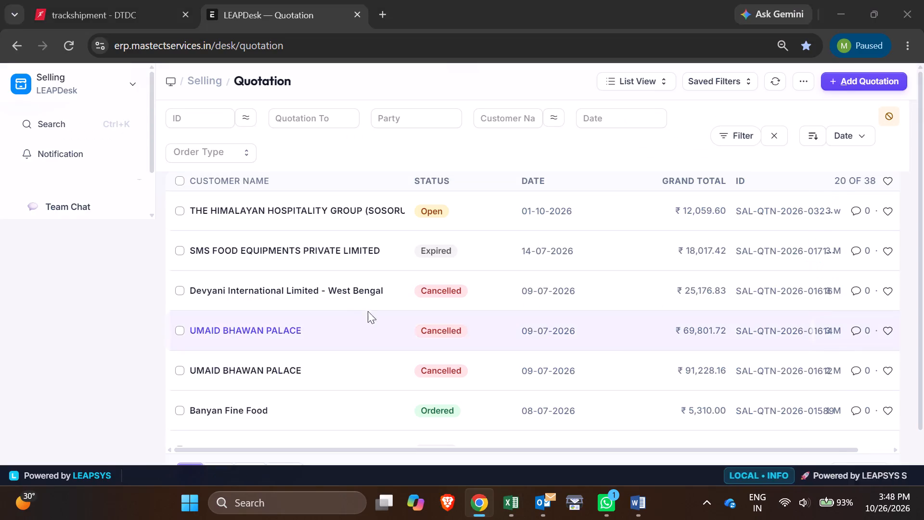
key("ctrl+f")
left_click(368, 311, "ctrl")
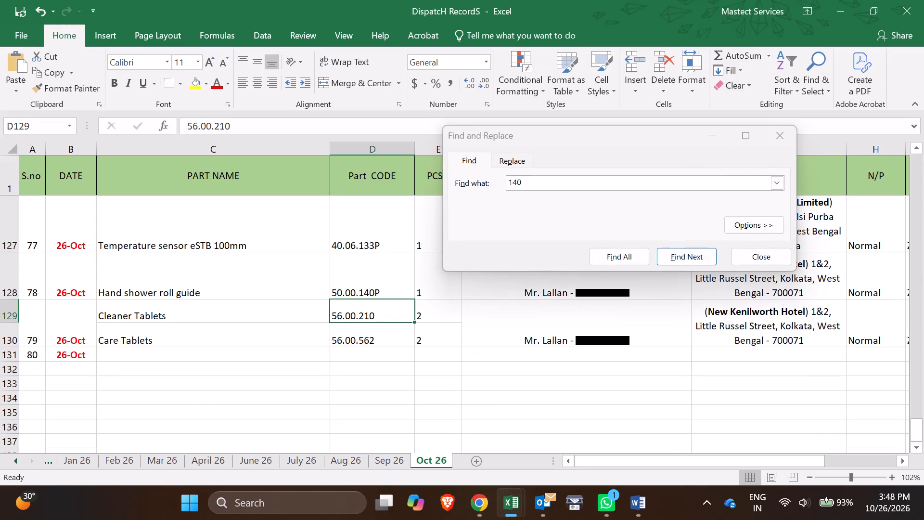
double_click(602, 178)
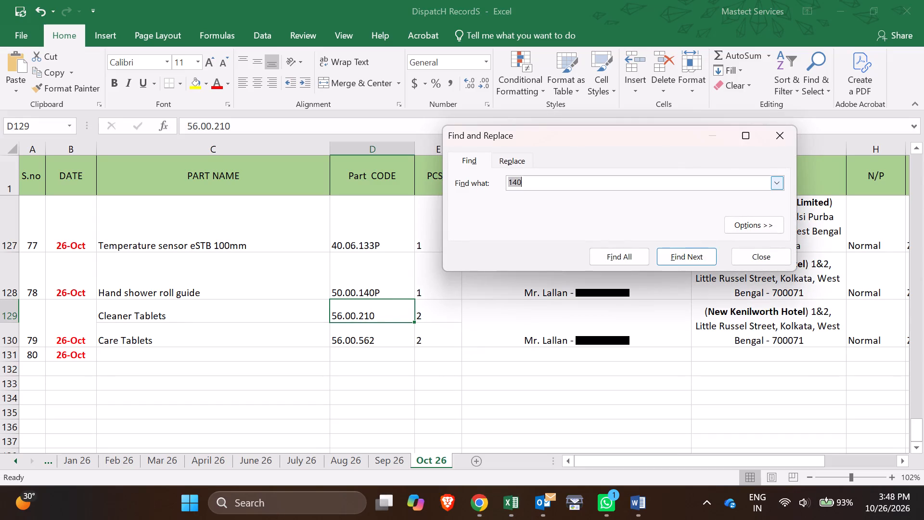
key("BackSpace")
type("is")
type("les")
key("Return")
key("Return")
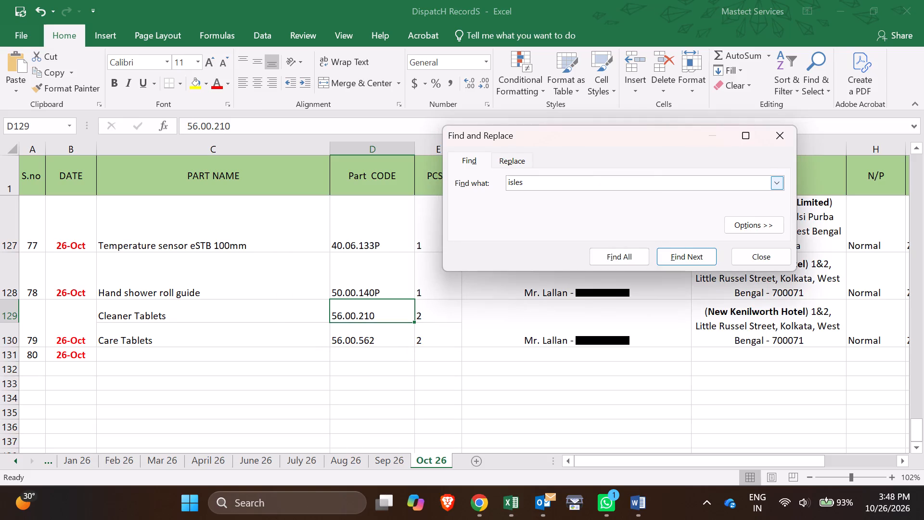
key("Return")
key("Return")
Search the Sep 26 sheet for "isles" and close the search at the Isles and Vales Private Limited entry.
left_click(389, 463)
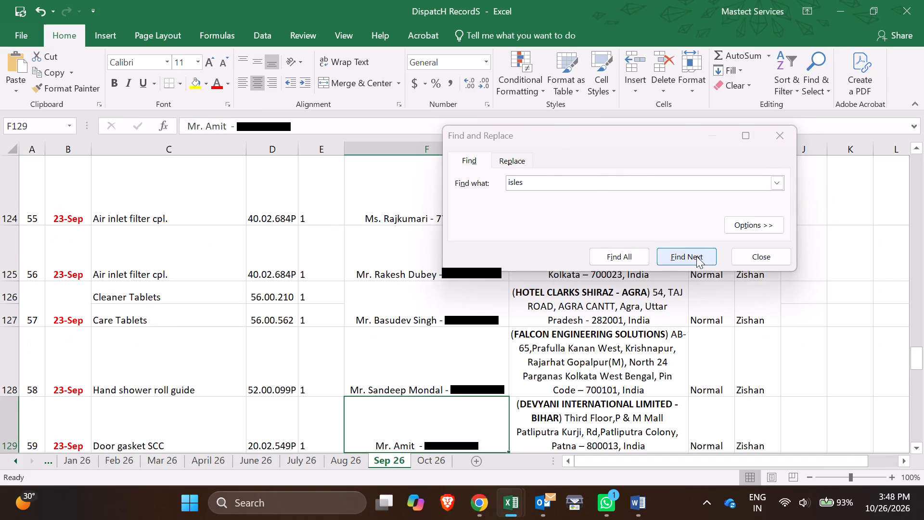
left_click(696, 256)
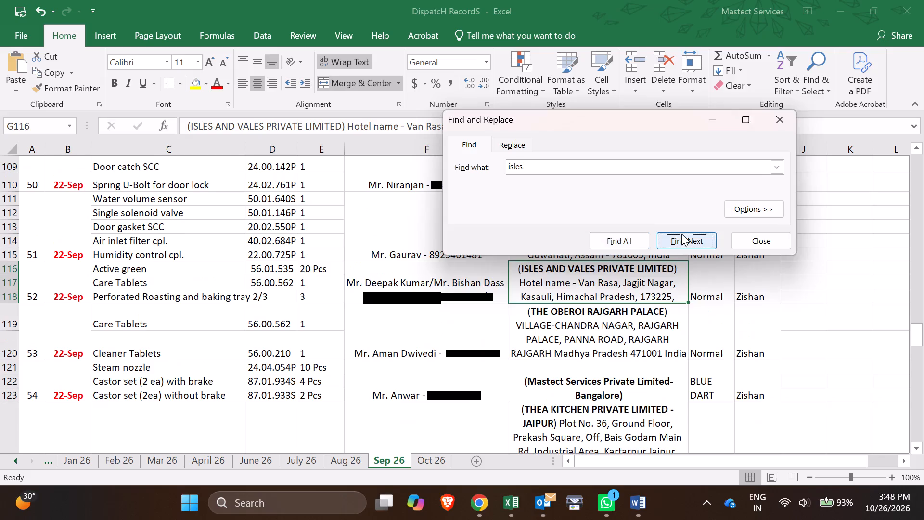
left_click(681, 234)
left_click(480, 291)
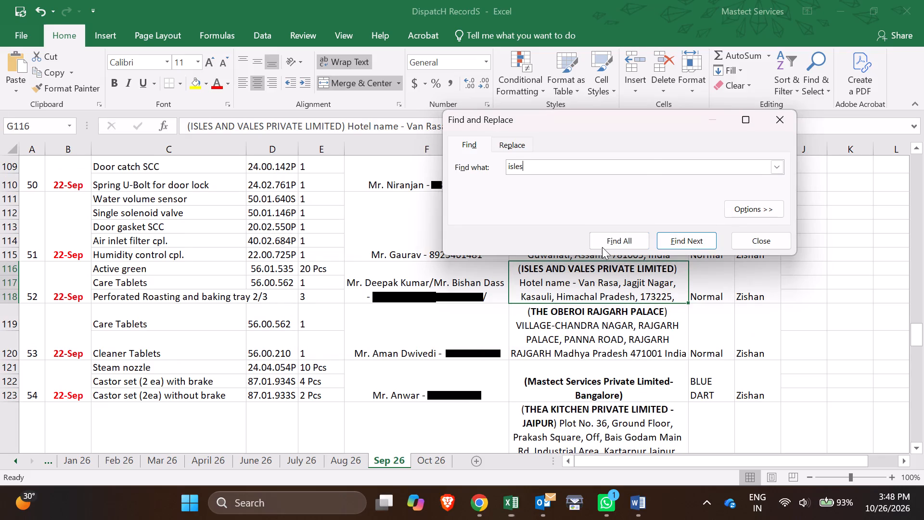
left_click(783, 115)
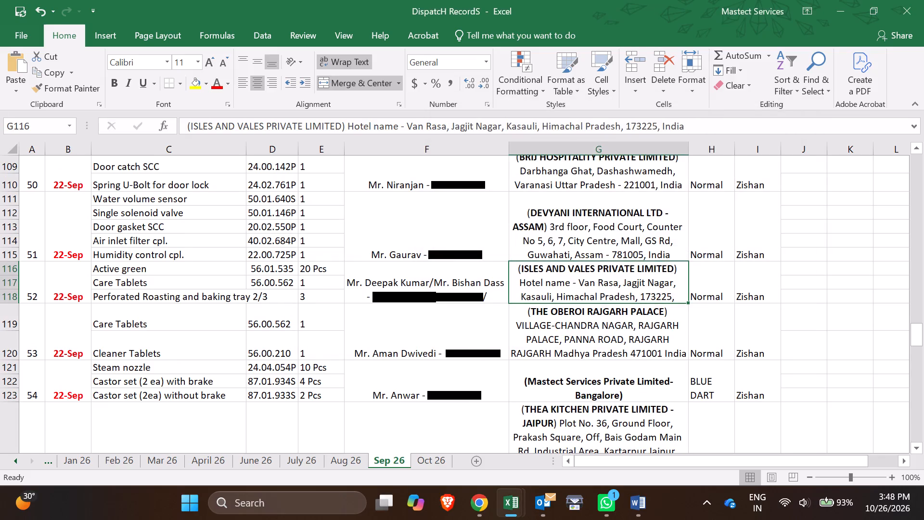
Select the 22-Sep Isles and Vales dispatch entry in rows 116 to 118, from part name through column I.
left_click(403, 284)
key("Left")
key("Left")
key("Left")
key("Left")
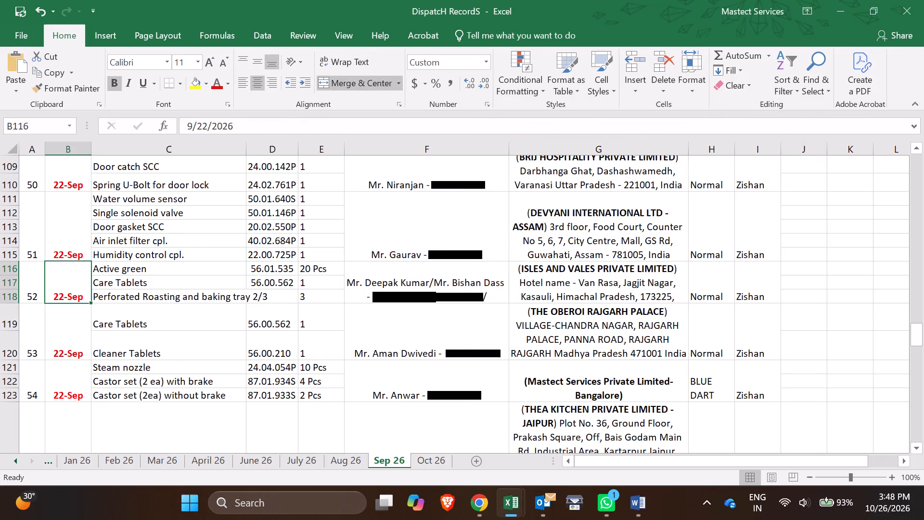
key("ctrl+shift+Right")
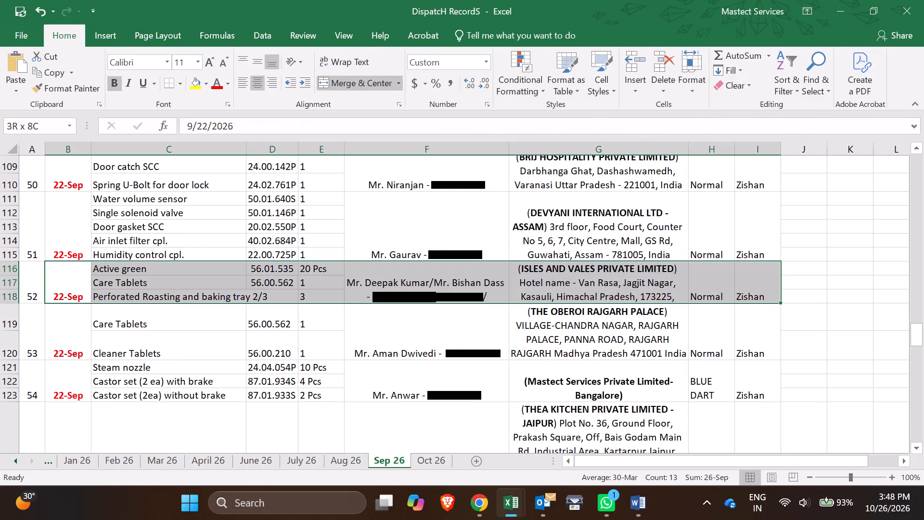
key("Right")
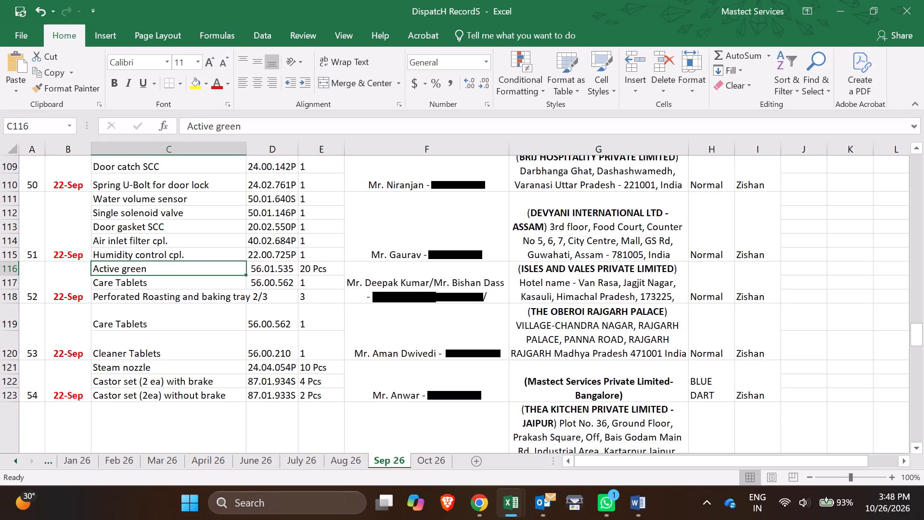
key("shift+Right")
key("shift+Right")
key("shift+Right")
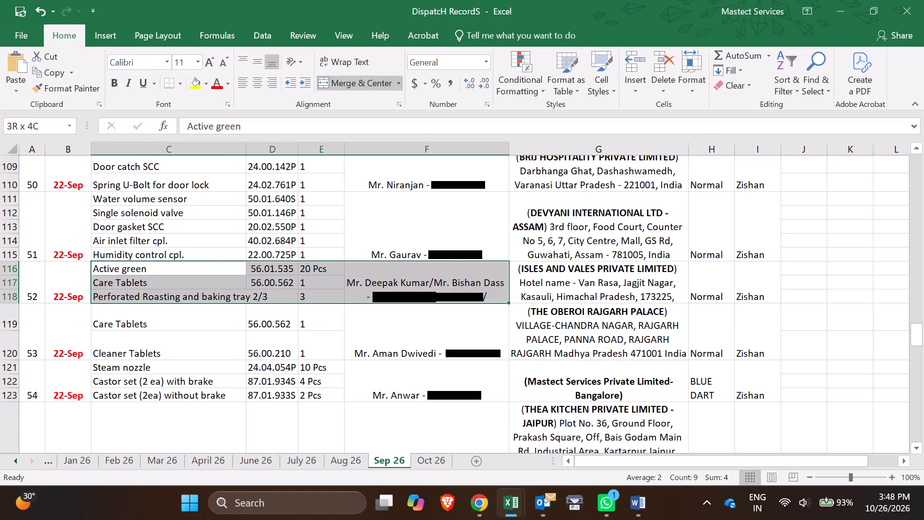
key("shift+Right")
key("shift+Right")
key("shift+Right")
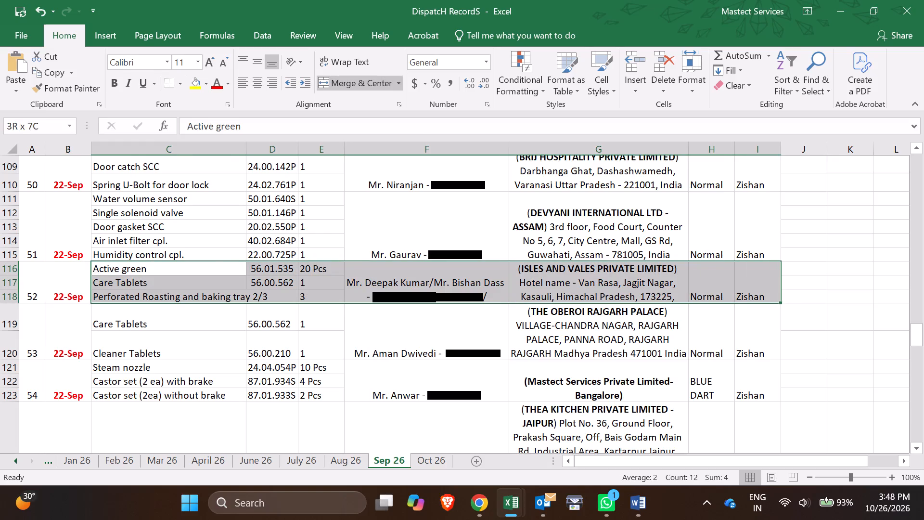
Switch to Chrome and close the LEAPDesk Quotation page, leaving the DTDC tracking page open.
key("alt+Tab")
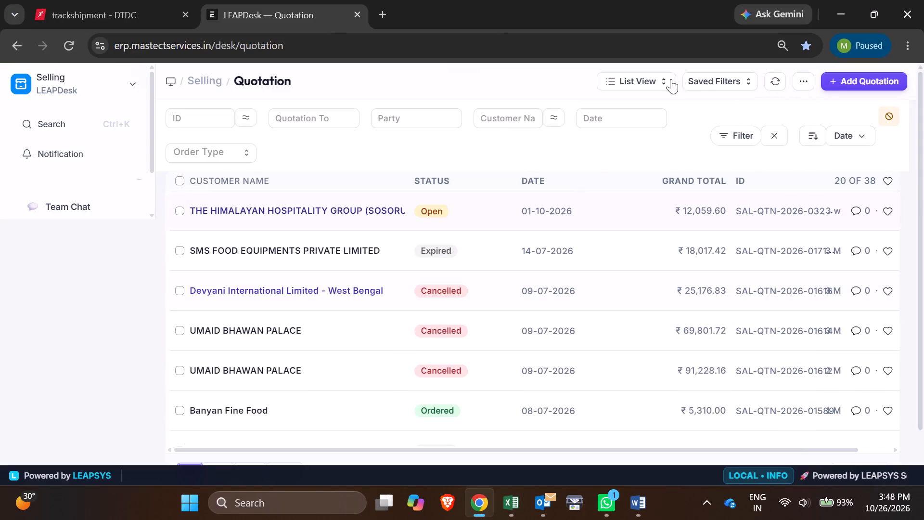
left_click(359, 11)
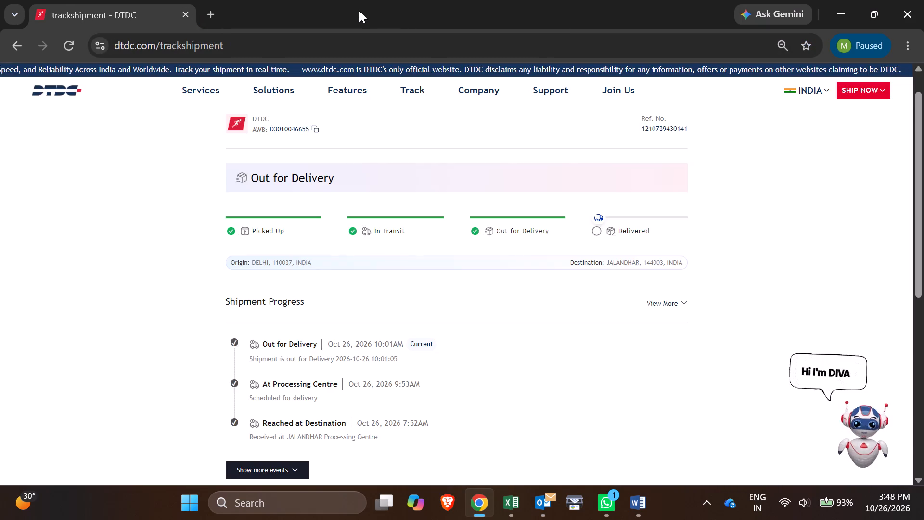
Leave the current DTDC shipment result and open the Track Shipments form for a new shipment lookup.
key("alt+Tab")
key("alt+Tab")
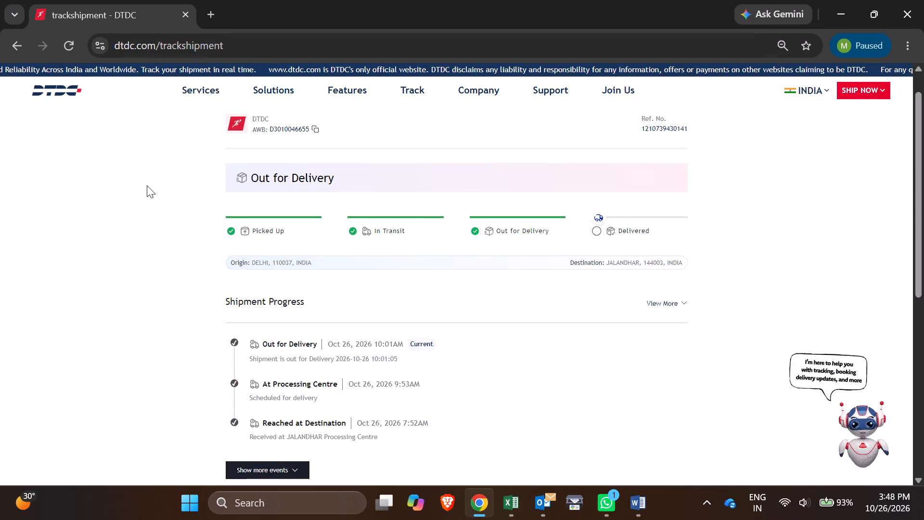
scroll(147, 185, "up", 5)
left_click(230, 116)
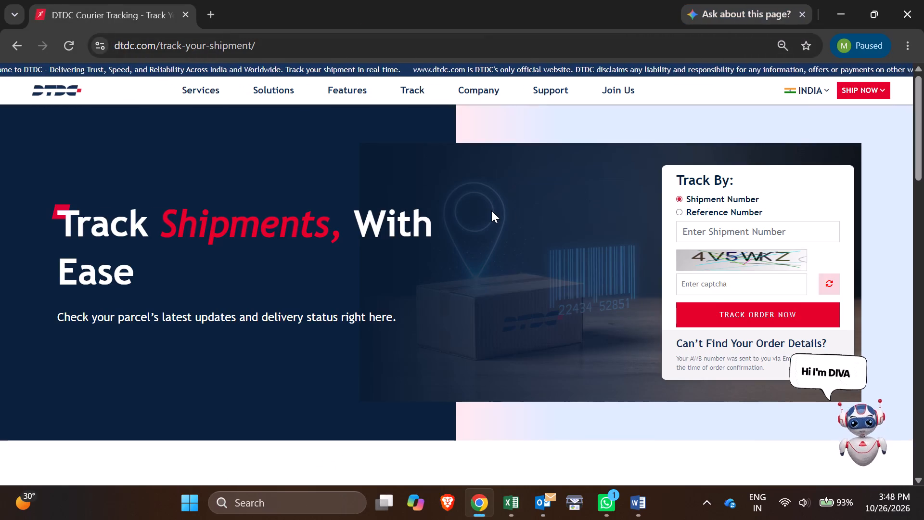
scroll(491, 210, "down", 2)
scroll(491, 210, "up", 4)
key("alt+Tab")
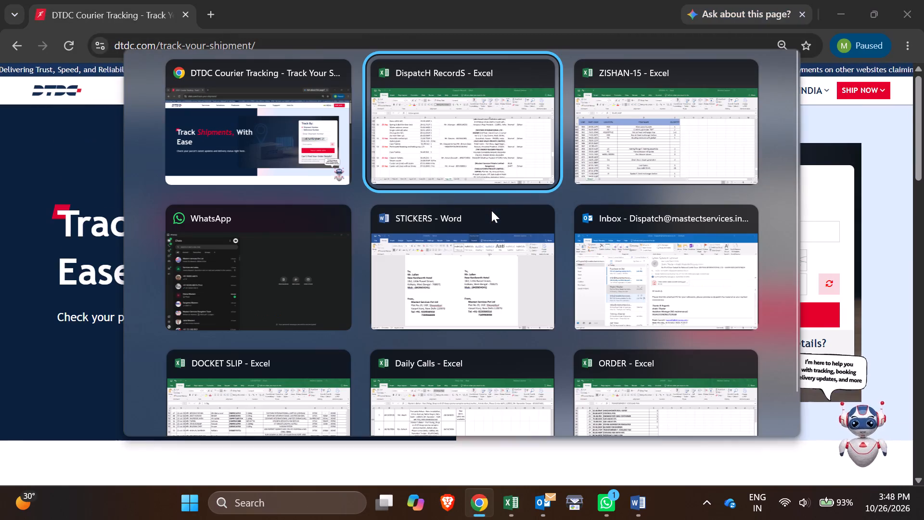
key("alt+Tab")
key("alt+Tab")
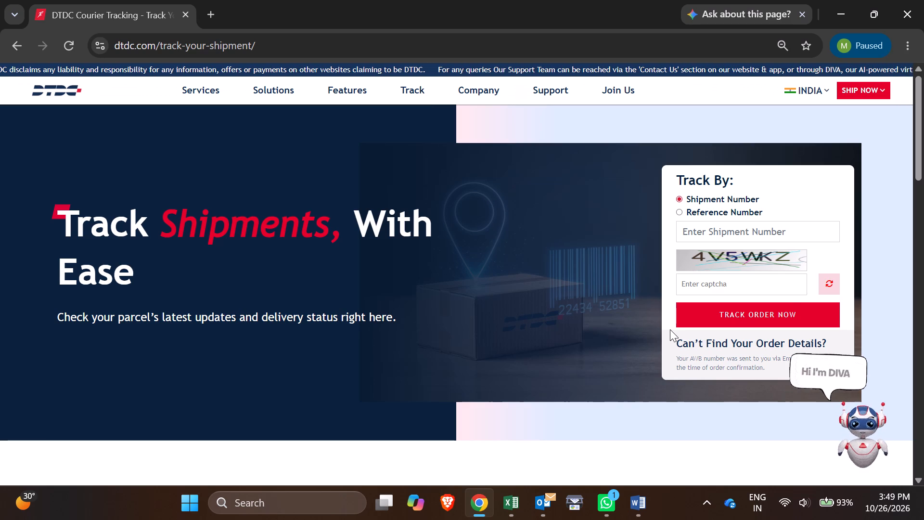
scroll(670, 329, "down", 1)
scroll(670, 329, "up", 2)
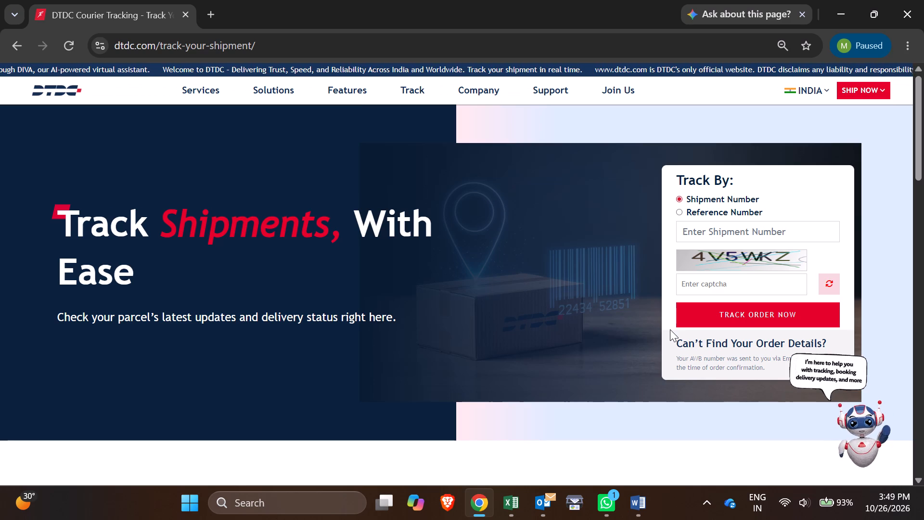
Switch from the DTDC tracking page to the DispatcH RecordS workbook in Excel, showing the Sep 26 sheet.
key("super+Tab")
key("alt+Tab")
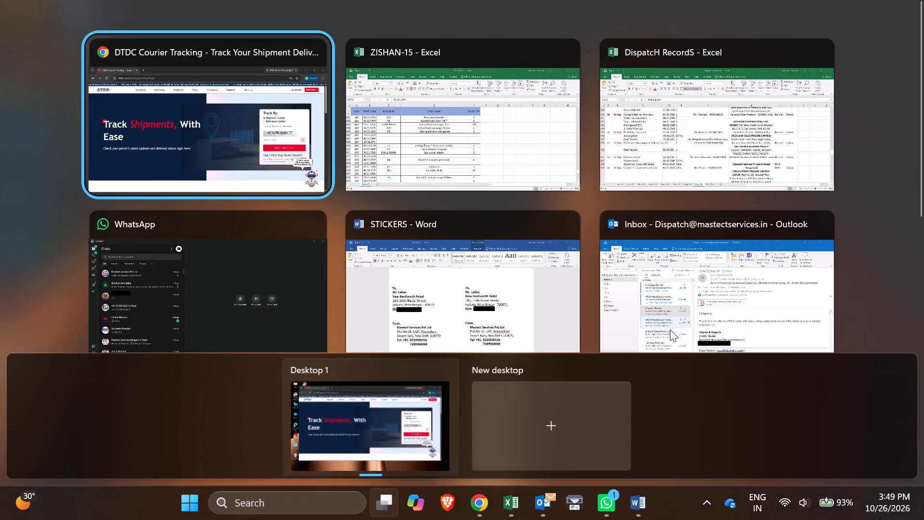
key("alt+Tab")
key("alt+Tab")
key("alt+Tab")
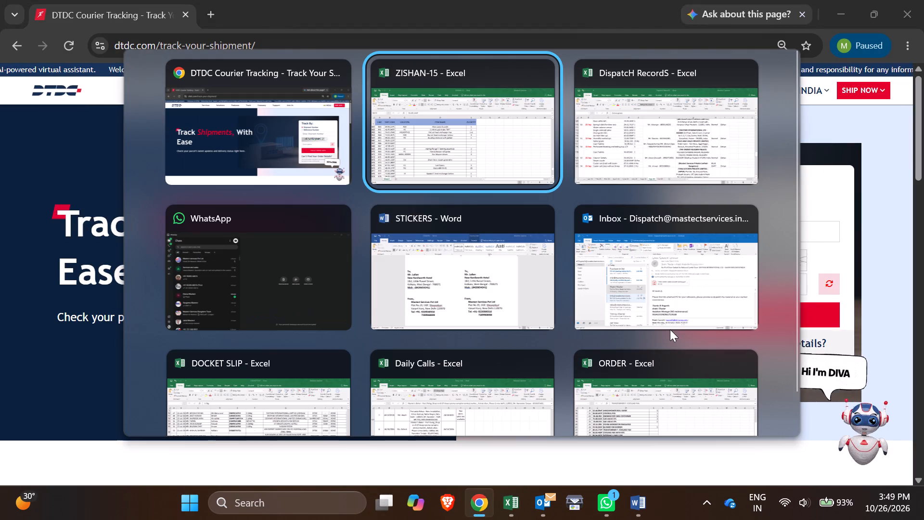
key("alt+Tab")
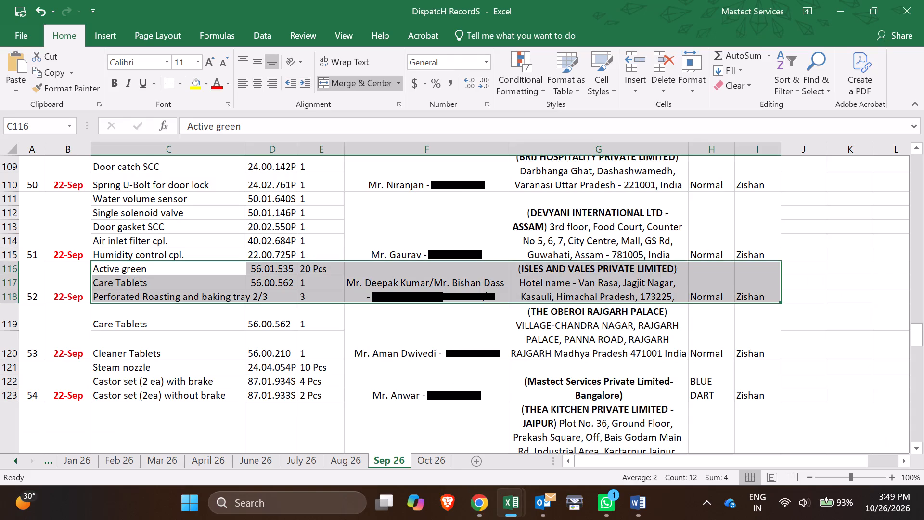
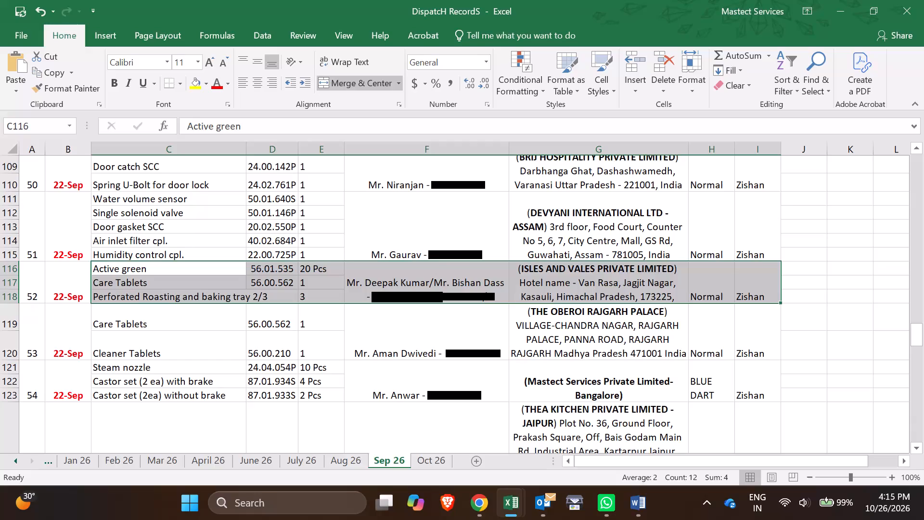
Copy the full contact text with names and phone numbers from the Isles and Vales entry's contact cell, F116.
left_click(544, 275)
left_click(447, 284)
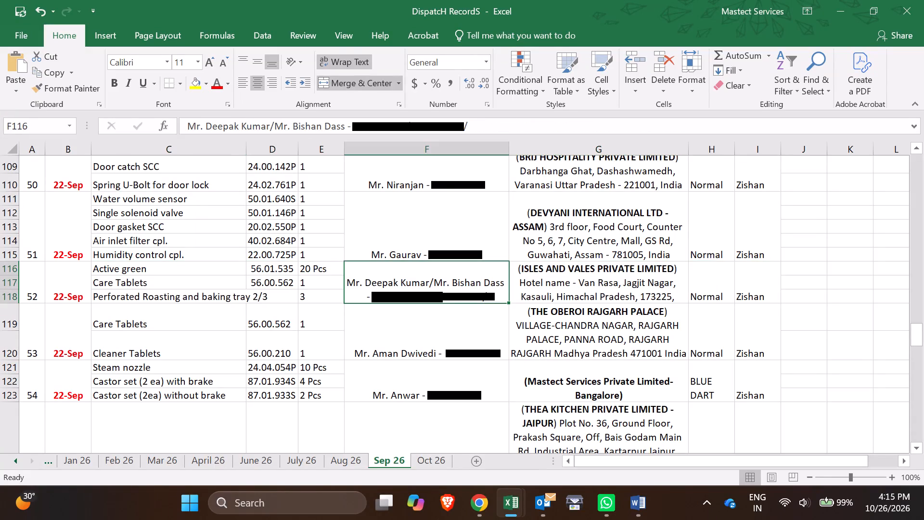
triple_click(337, 125)
left_click(337, 125)
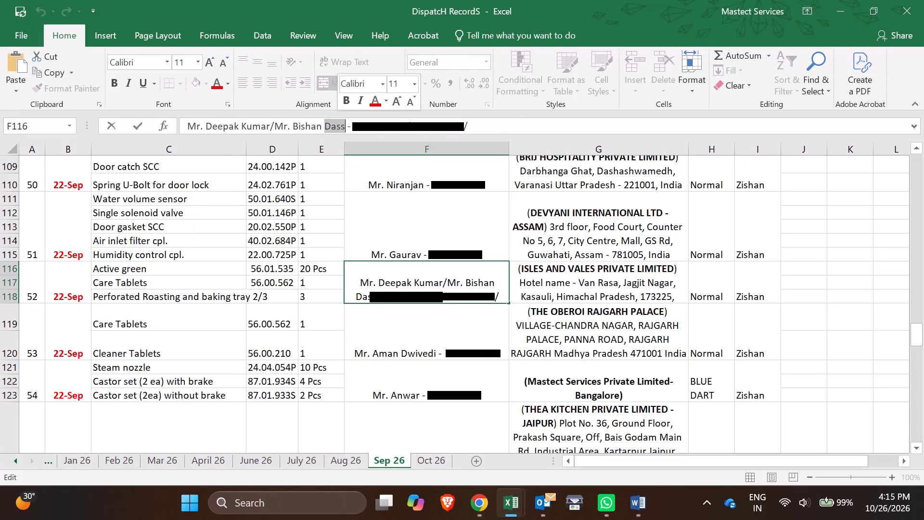
triple_click(337, 125)
key("ctrl+c")
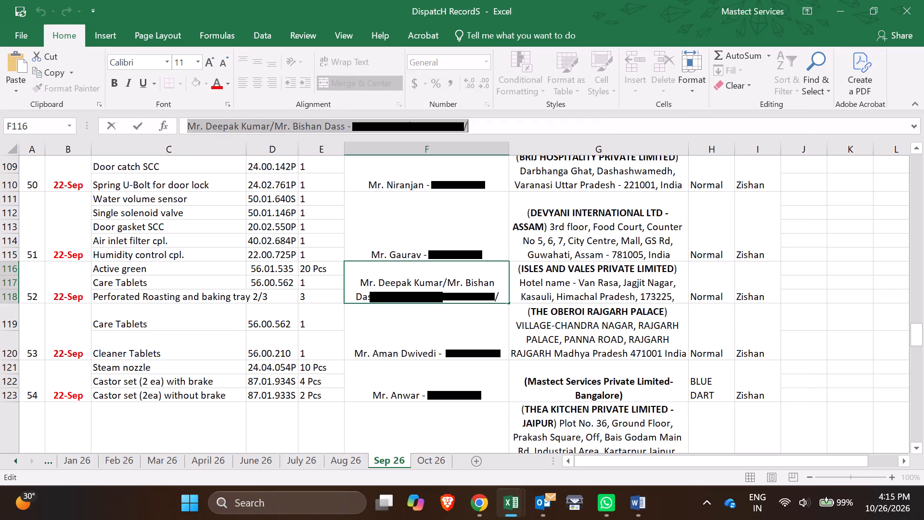
Switch to the STICKERS document in Word and replace the first label's recipient name after "Mr." with the copied contact text.
key("alt+Tab")
key("alt+Down")
key("alt+Up")
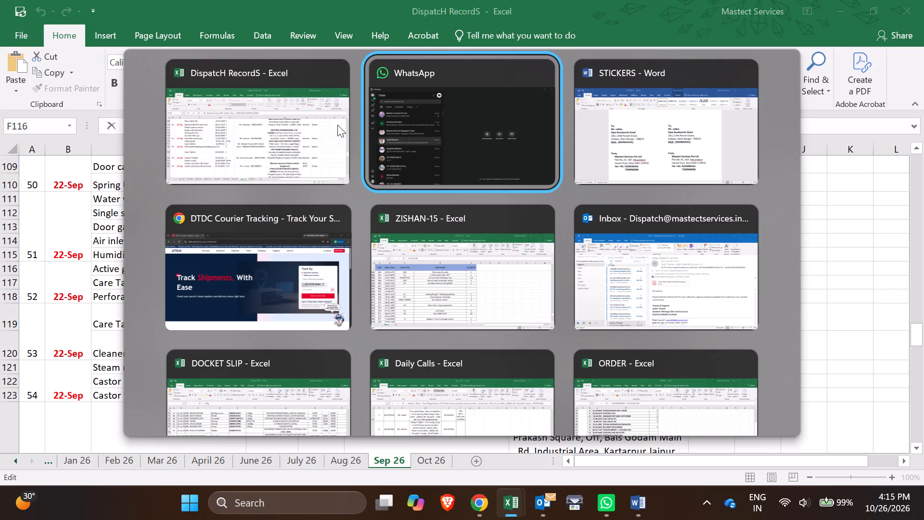
key("alt+Left")
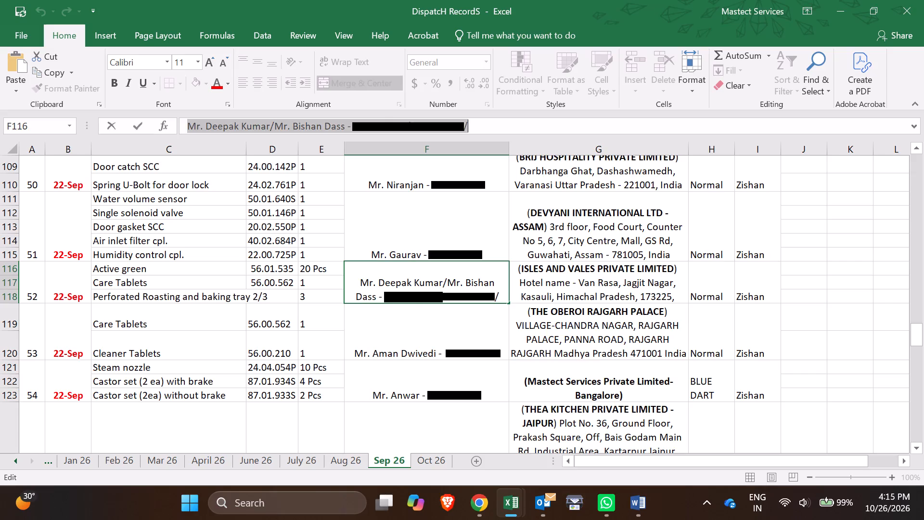
key("alt+Tab")
key("alt+Tab")
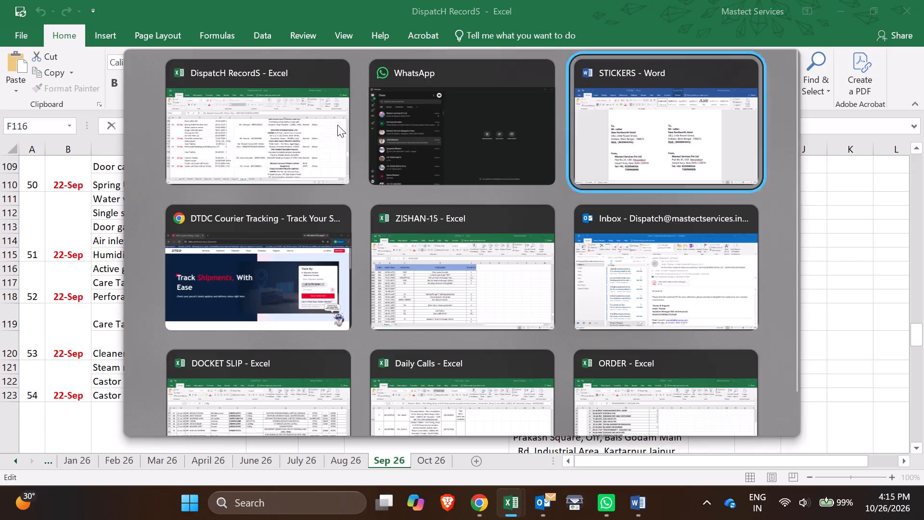
scroll(331, 236, "up", 7)
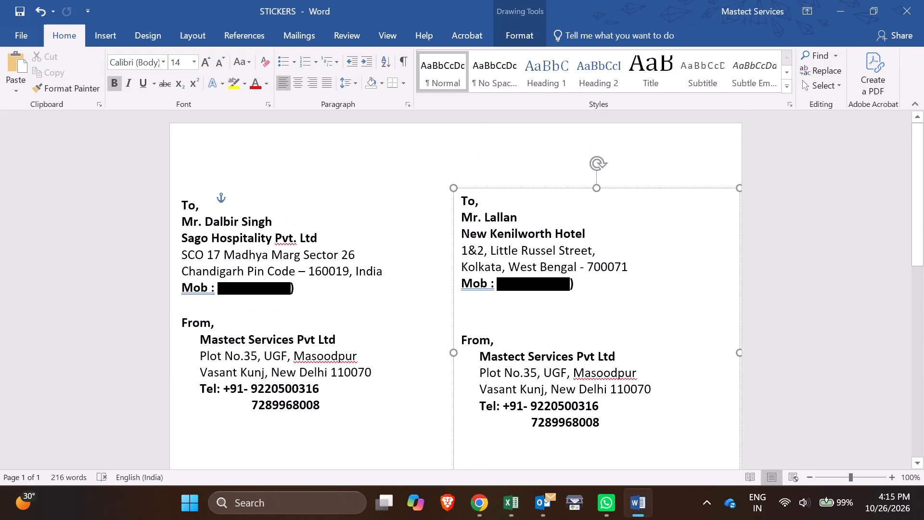
left_click(289, 221)
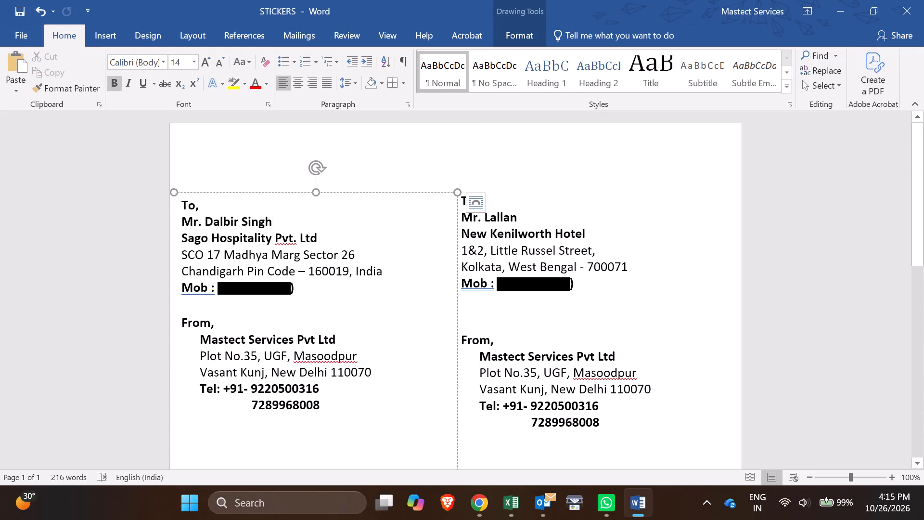
key("BackSpace")
key("BackSpace")
key("BackSpace")
key("BackSpace")
key("BackSpace")
key("BackSpace")
key("BackSpace")
key("BackSpace")
key("BackSpace")
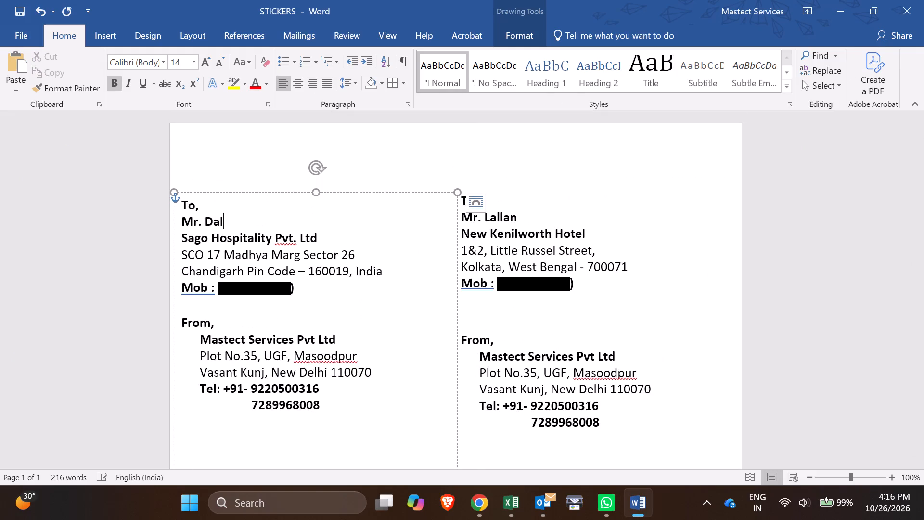
key("BackSpace")
key("BackSpace")
key("BackSpace")
key("ctrl+v")
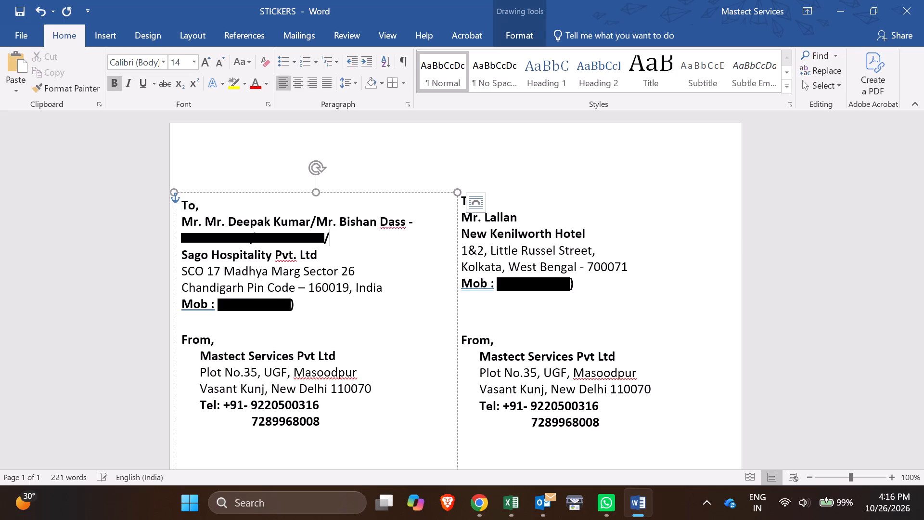
Cut the phone numbers from the first label's recipient line and remove the leftover trailing slash and dash.
key("BackSpace")
key("shift+Left")
key("shift+Left")
key("shift+Left")
key("shift+Left")
key("shift+Left")
key("shift+Left")
key("shift+Left")
key("shift+Left")
key("shift+Left")
key("shift+Left")
key("shift+Left")
key("shift+Left")
key("shift+Left")
key("shift+Left")
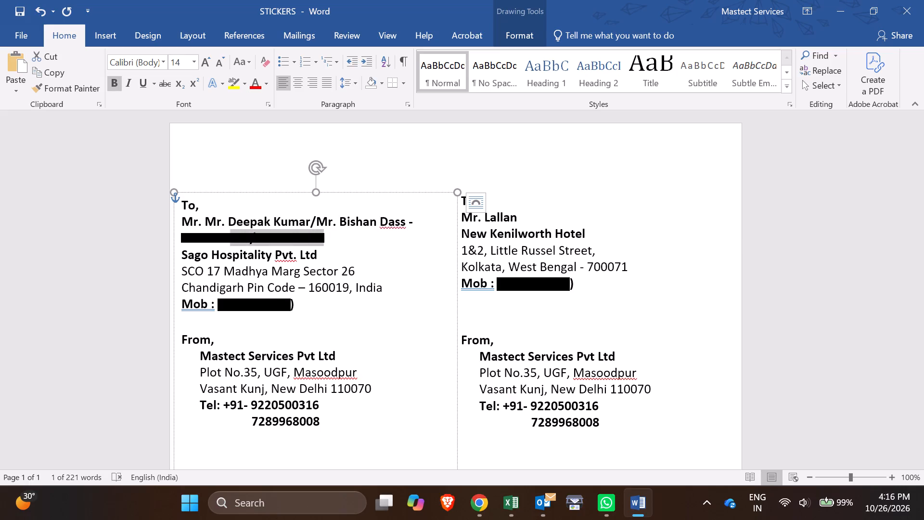
key("shift+Left")
key("shift+Left")
key("shift+Left")
key("shift+Left")
key("shift+Left")
key("shift+Left")
key("shift+Left")
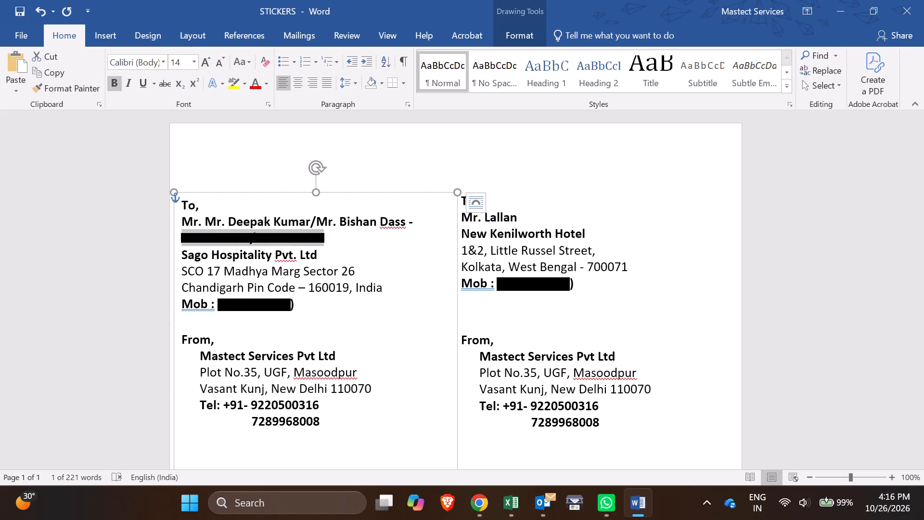
key("ctrl+x")
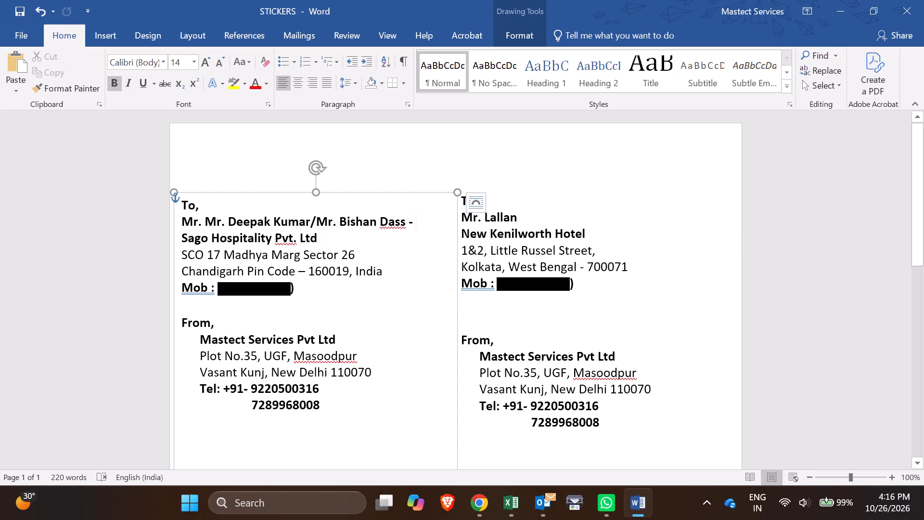
key("BackSpace")
key("BackSpace")
key("BackSpace")
Replace the slash between the two recipient names on the first label with a spaced "&".
key("Left")
key("Left")
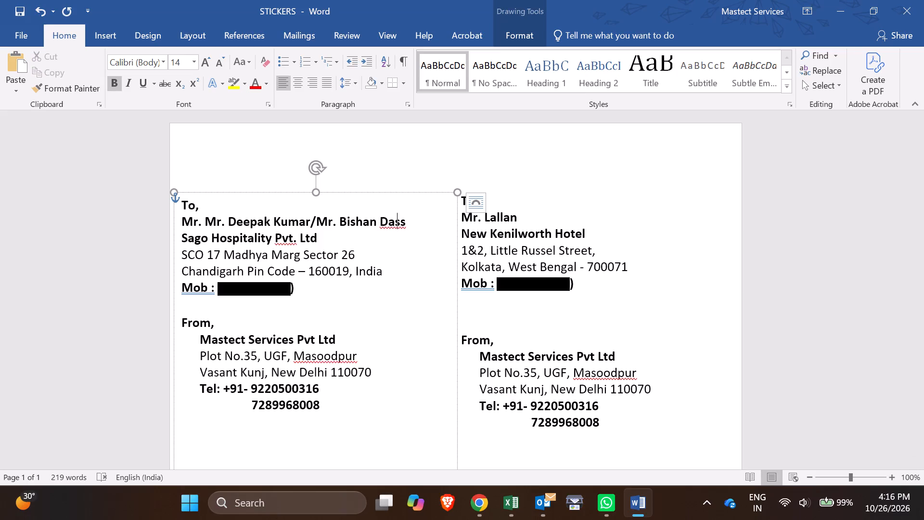
key("Left")
key("Left")
key("Left")
key("Left")
key("Left")
key("Left")
key("Left")
key("Left")
key("Left")
key("Left")
key("Left")
key("Left")
key("Left")
key("Left")
key("Right")
key("BackSpace")
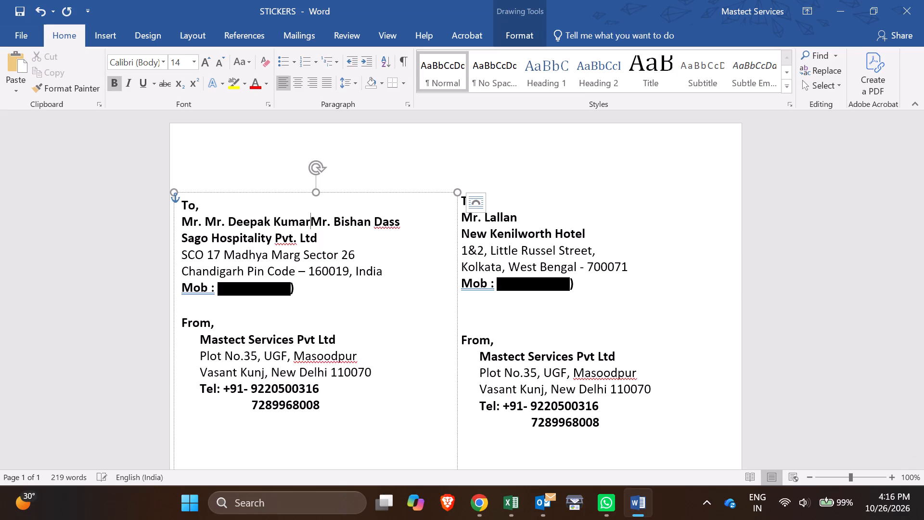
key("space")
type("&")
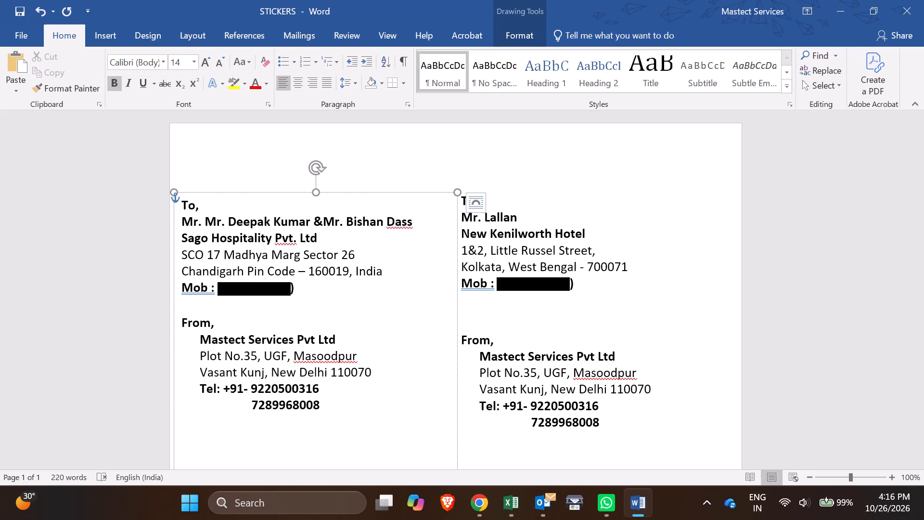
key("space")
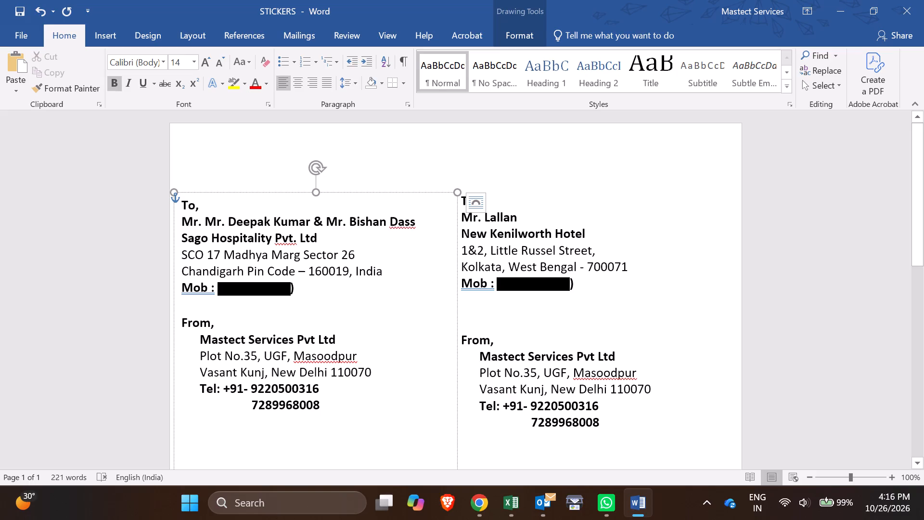
Delete the duplicate "Mr." at the start of the first label's recipient line.
left_click(229, 223)
key("BackSpace")
key("BackSpace")
key("BackSpace")
key("BackSpace")
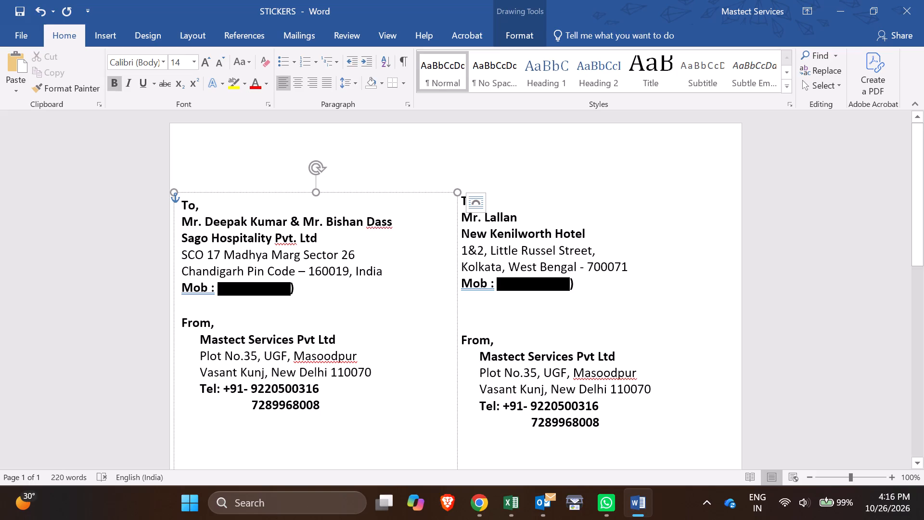
Replace the number in the first label's Mob line with the cut phone numbers.
double_click(283, 287)
key("ctrl+v")
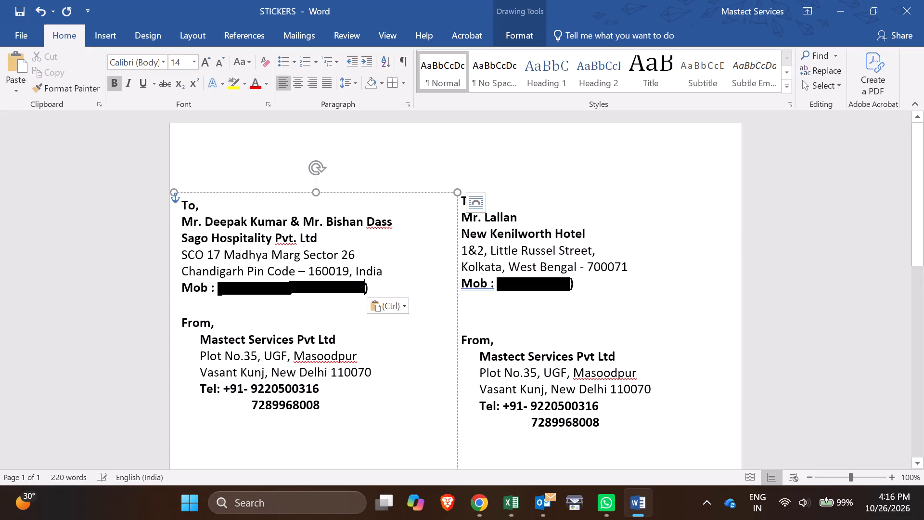
Switch to the DispatcH RecordS workbook and copy "ISLES AND VALES PRIVATE LIMITED" without its brackets from cell G116.
key("alt+Tab")
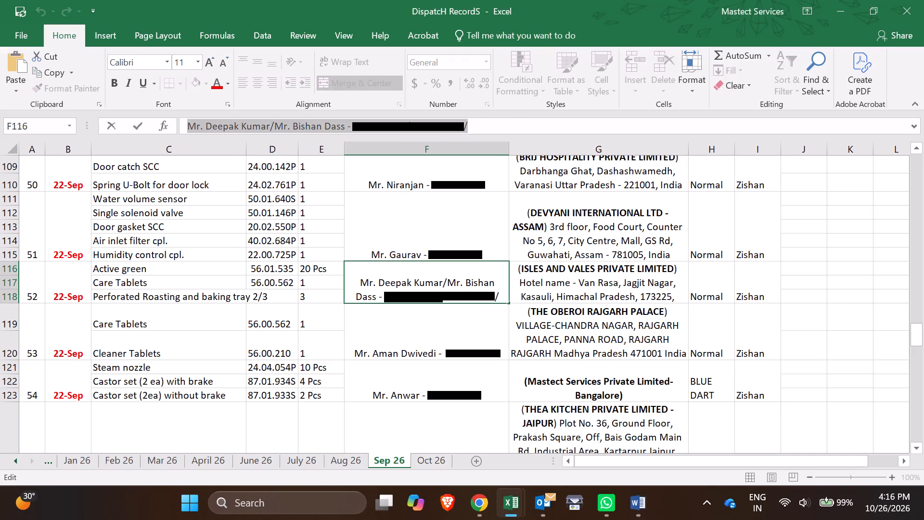
left_click(556, 265)
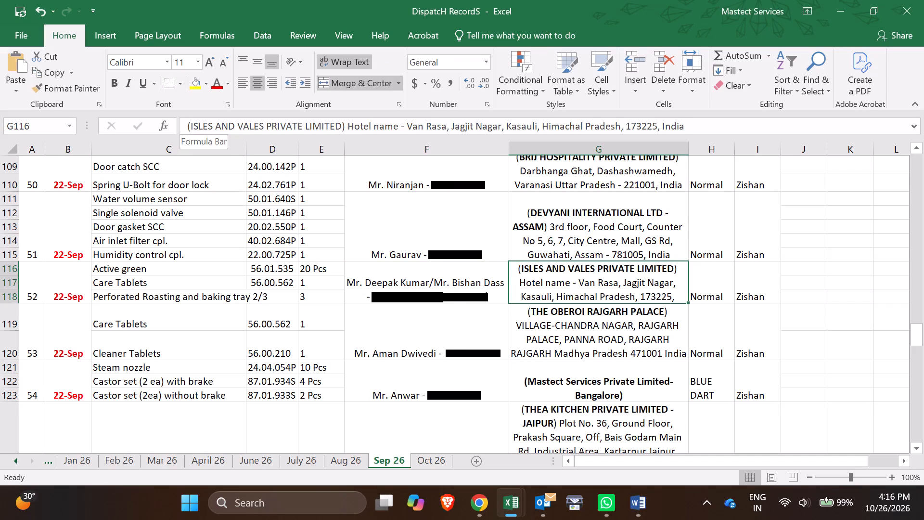
left_click(187, 130)
key("Right")
key("shift+Right")
key("shift+Right")
key("shift+Right")
key("shift+Right")
key("shift+Right")
key("shift+Right")
key("shift+Right")
key("shift+Right")
key("shift+Right")
key("shift+Right")
key("shift+Right")
key("shift+Right")
key("shift+Right")
key("shift+Right")
key("shift+Right")
key("shift+Right")
key("shift+Right")
key("shift+Right")
key("shift+Right")
key("shift+Right")
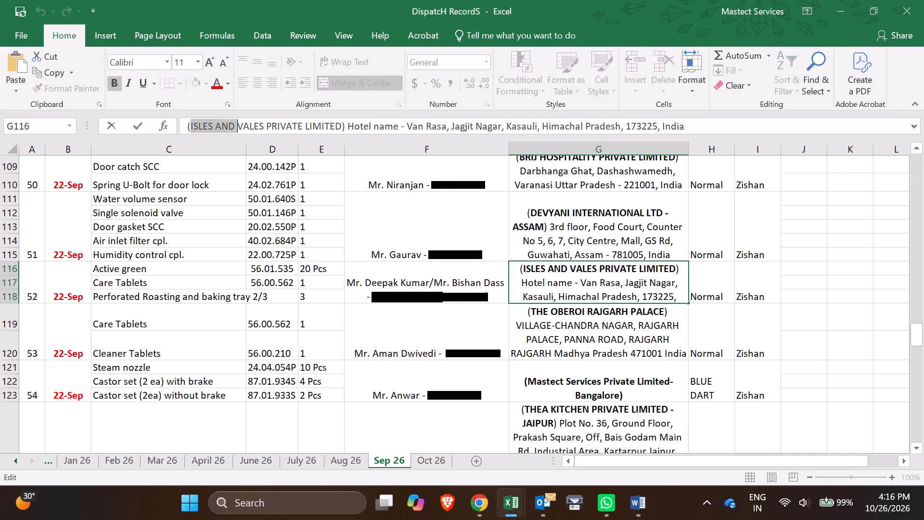
key("shift+Right")
key("ctrl+c")
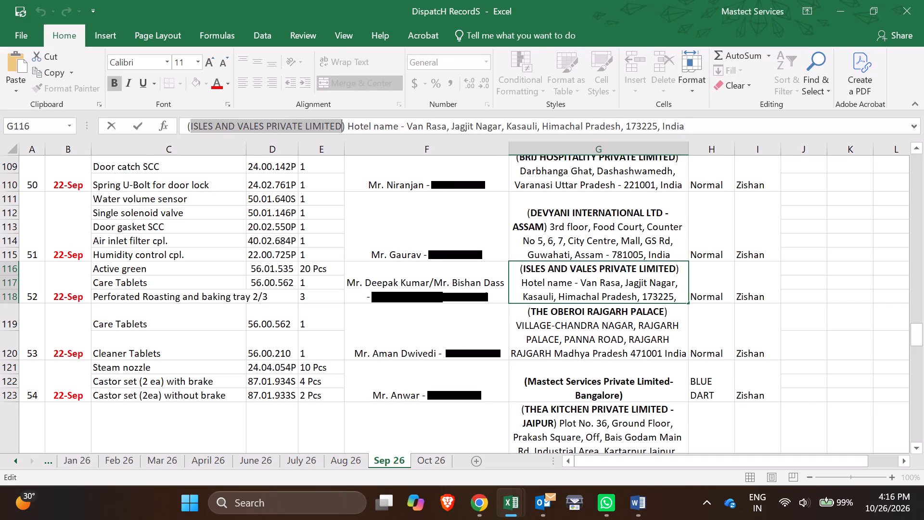
Return to the STICKERS document and replace the first label's company line, Sago Hospitality Pvt. Ltd, with the copied company name.
key("alt+Tab")
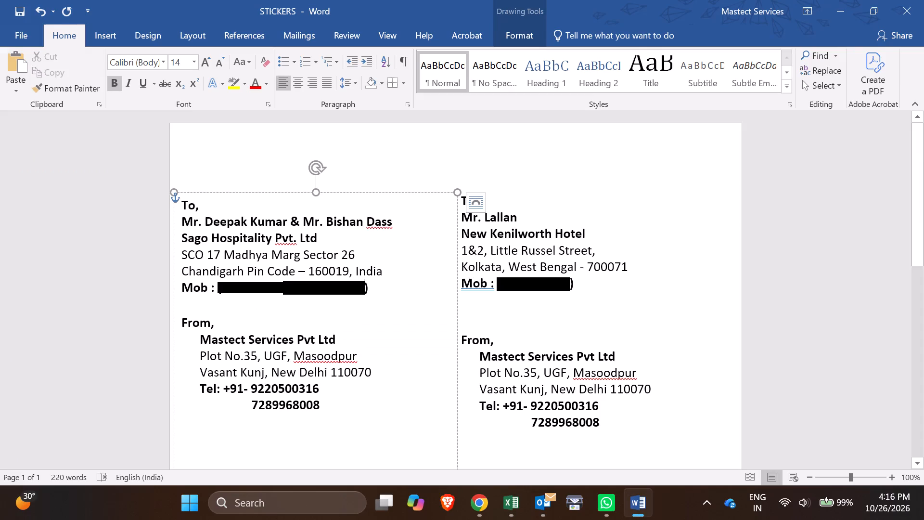
left_click(181, 240)
key("shift+Down")
key("shift+Left")
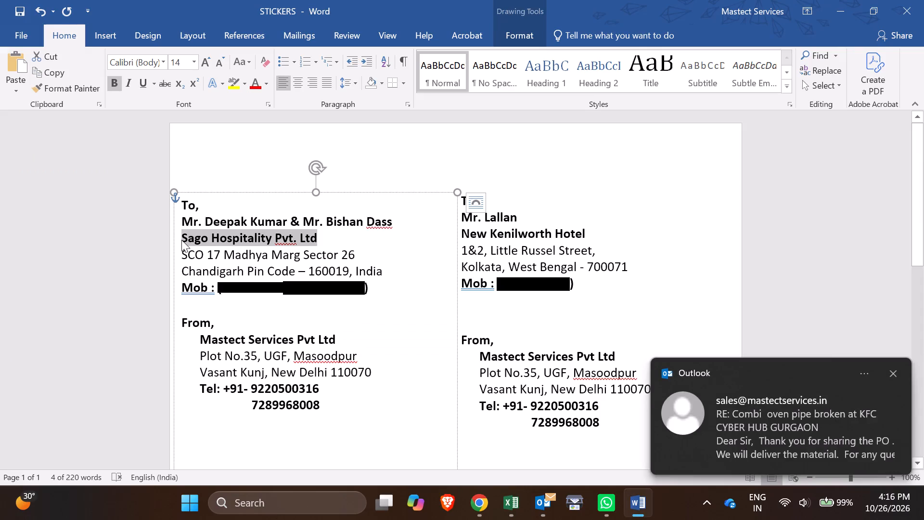
key("ctrl+v")
Switch to the DispatcH RecordS workbook, copy the hotel name and Jagjit Nagar locality from G116, and return to the STICKERS document.
key("alt+Tab")
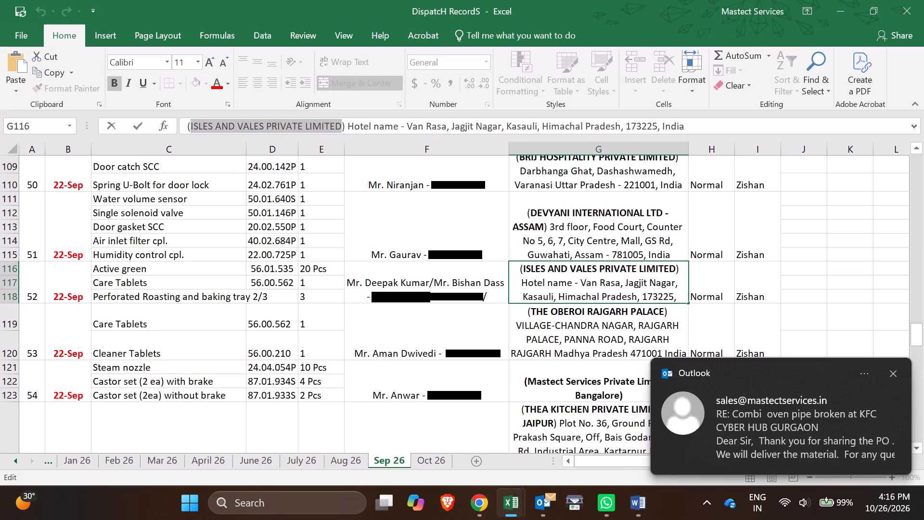
left_click(348, 126)
key("shift+Right")
key("shift+Right")
key("shift+Right")
key("shift+Right")
key("shift+Right")
key("shift+Right")
key("shift+Right")
key("shift+Right")
key("shift+Right")
key("shift+Right")
key("shift+Right")
key("shift+Right")
key("shift+Right")
key("shift+Right")
key("shift+Right")
key("shift+Right")
key("shift+Right")
key("shift+Right")
key("shift+Right")
key("shift+Right")
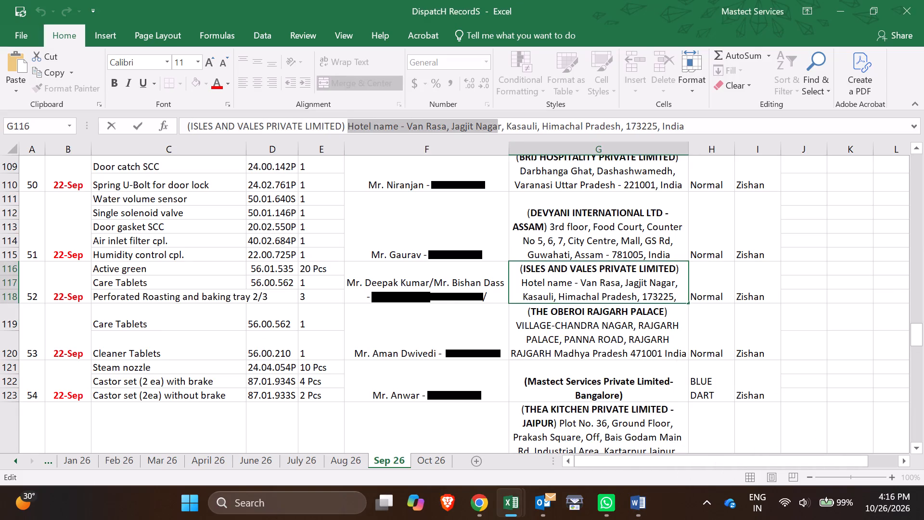
key("shift+Right")
key("shift+Right")
key("ctrl+c")
key("alt+Tab")
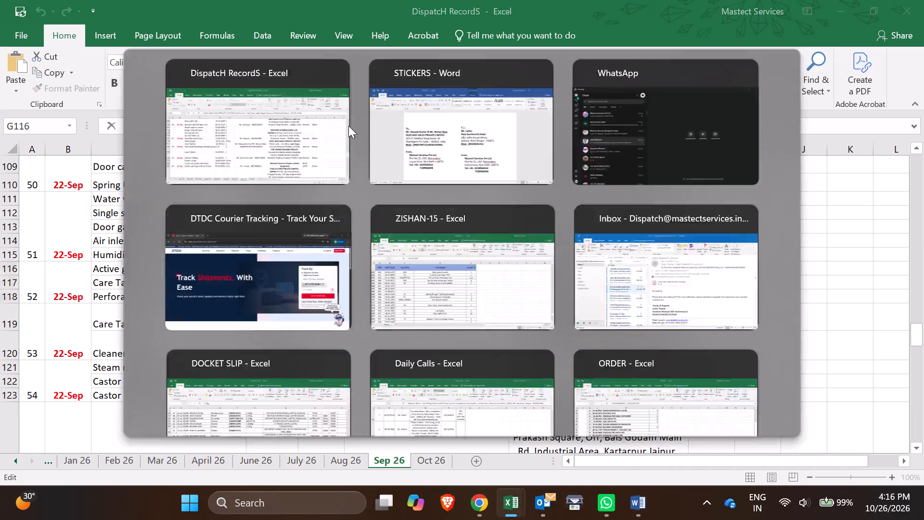
Replace the address lines below the company name on the Isles and Vales label with the copied Van Rasa hotel name line.
left_click(179, 253)
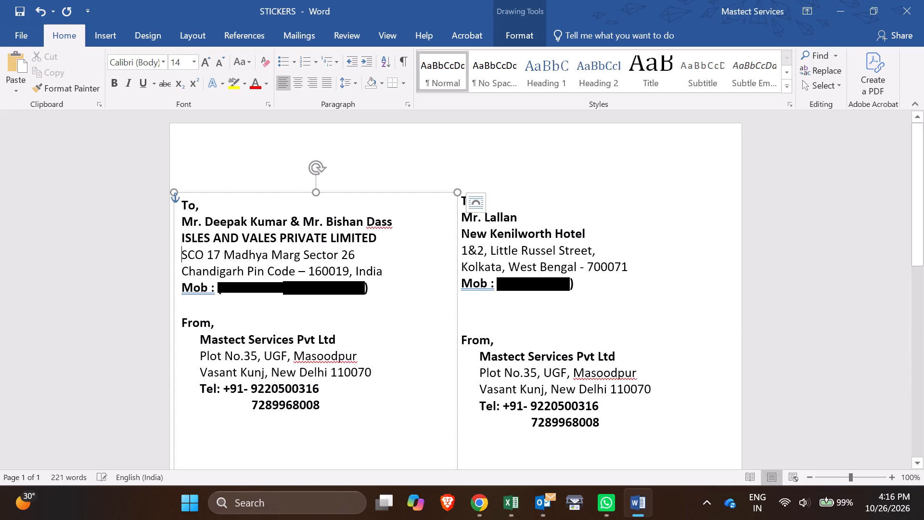
key("shift+Down")
key("shift+Down")
key("shift+Left")
key("BackSpace")
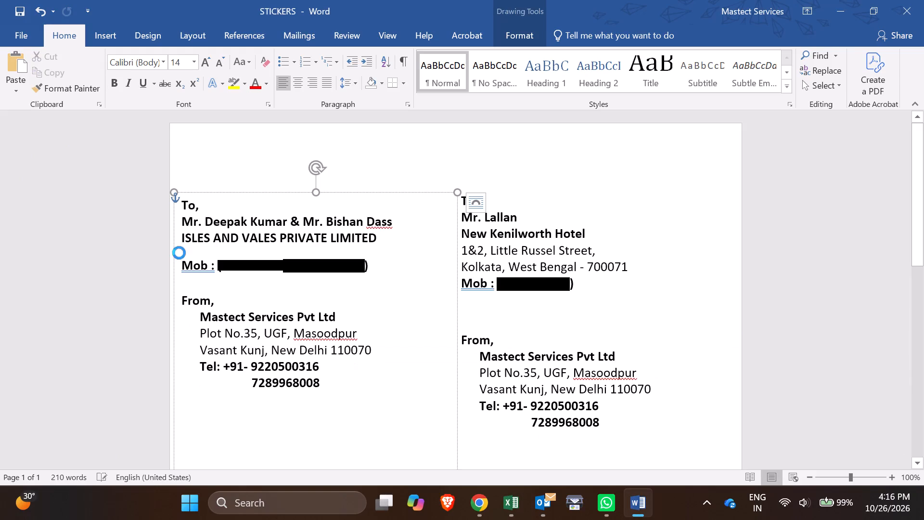
key("ctrl+v")
key("shift+Return")
key("alt+Tab")
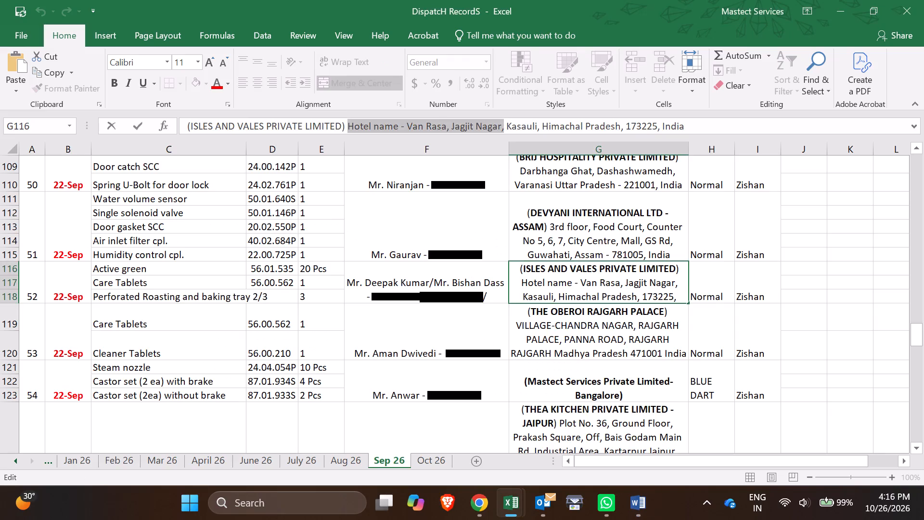
left_click(509, 130)
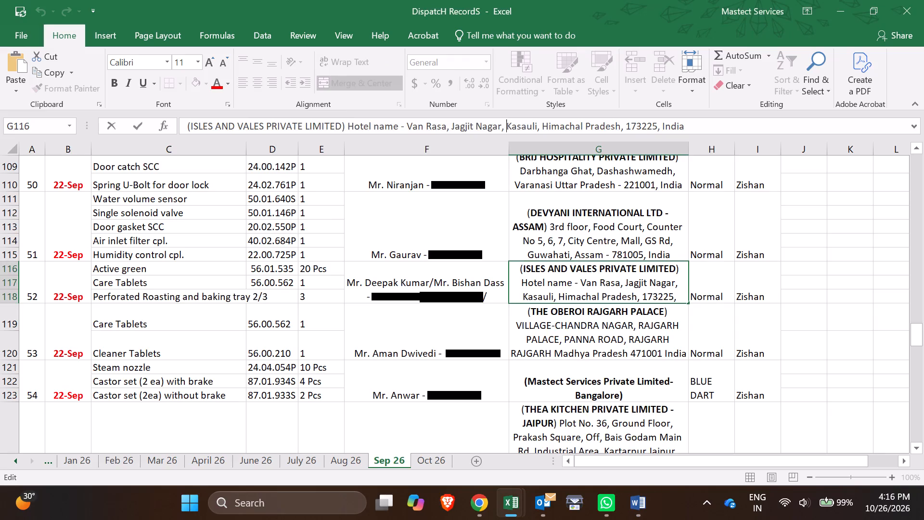
key("shift+Right")
key("shift+Right")
key("shift+Right")
key("shift+Right")
key("shift+Right")
key("shift+Right")
key("shift+Right")
key("shift+Right")
key("shift+Right")
key("shift+Right")
key("shift+Right")
key("shift+Right")
key("shift+Right")
key("shift+Right")
key("shift+Right")
key("shift+Right")
key("shift+Right")
key("shift+Right")
key("shift+Right")
key("shift+Right")
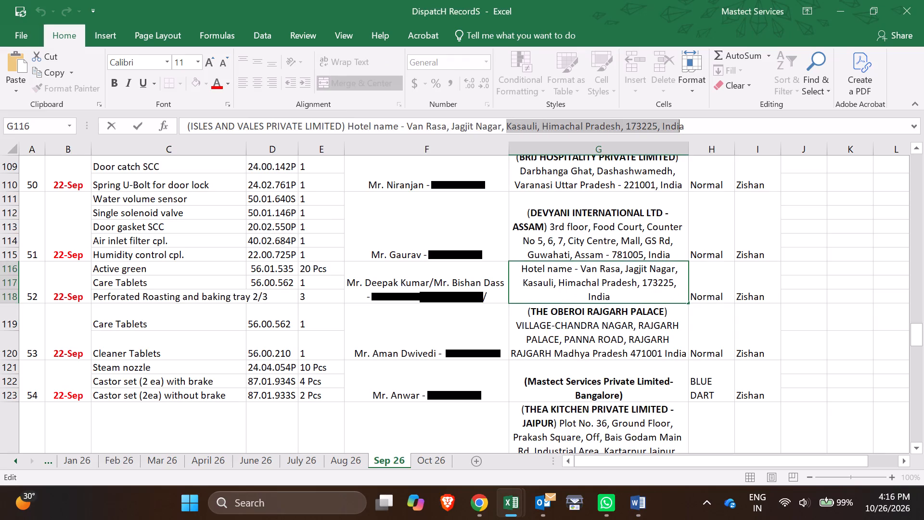
key("shift+Right")
key("ctrl+c")
Switch to the STICKERS document in Word and paste the copied Kasauli, Himachal Pradesh line below the Van Rasa hotel name line.
key("alt+Tab")
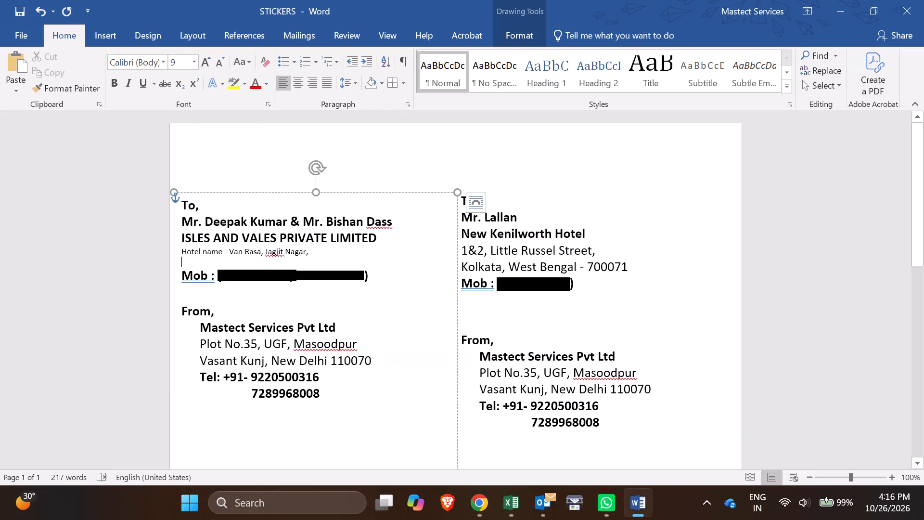
key("ctrl+v")
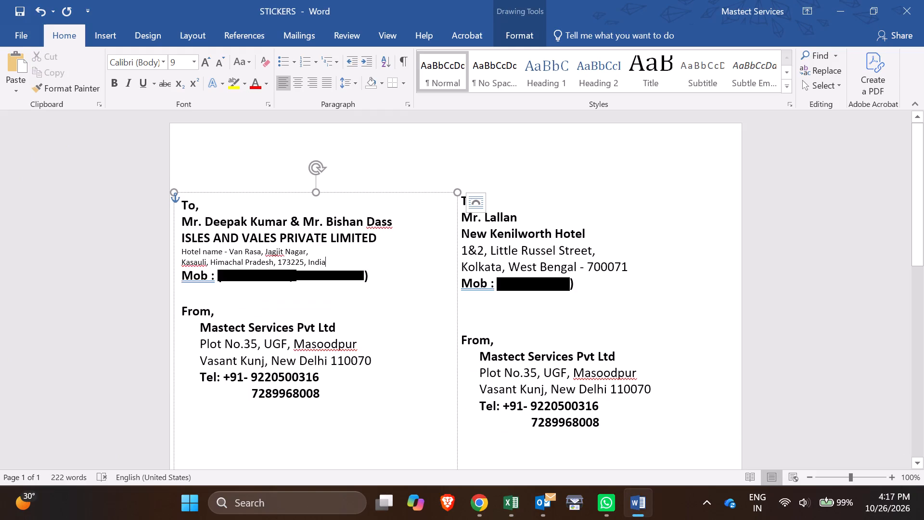
Enlarge both address lines on the Isles and Vales label to 14 pt and save the document.
left_click(183, 250)
key("shift+Down")
key("shift+Left")
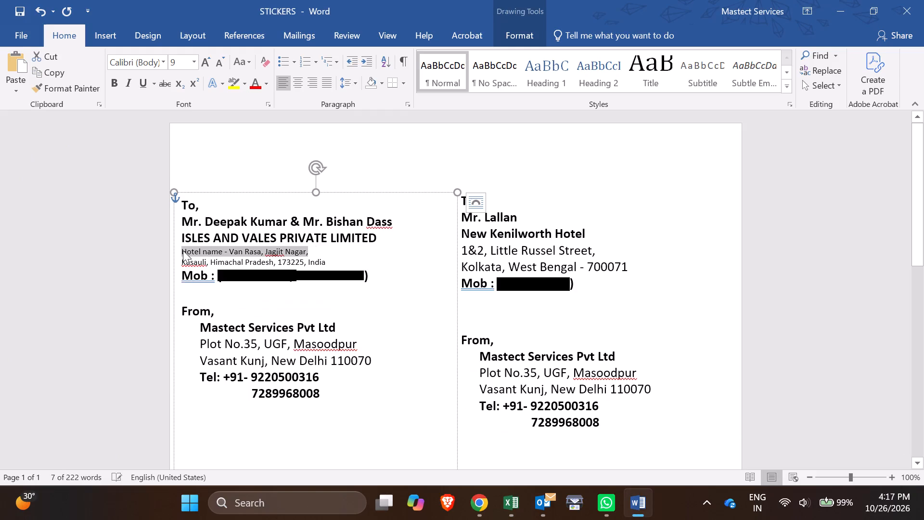
triple_click(203, 64)
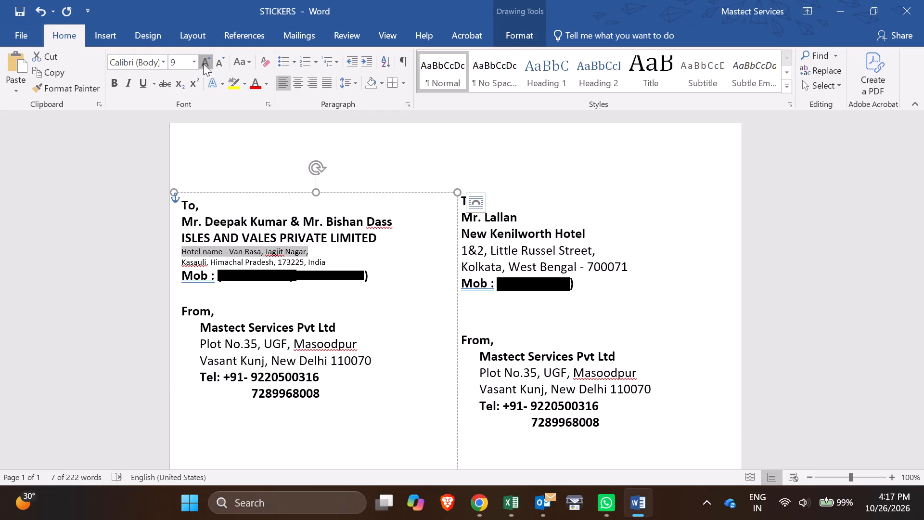
left_click(203, 64)
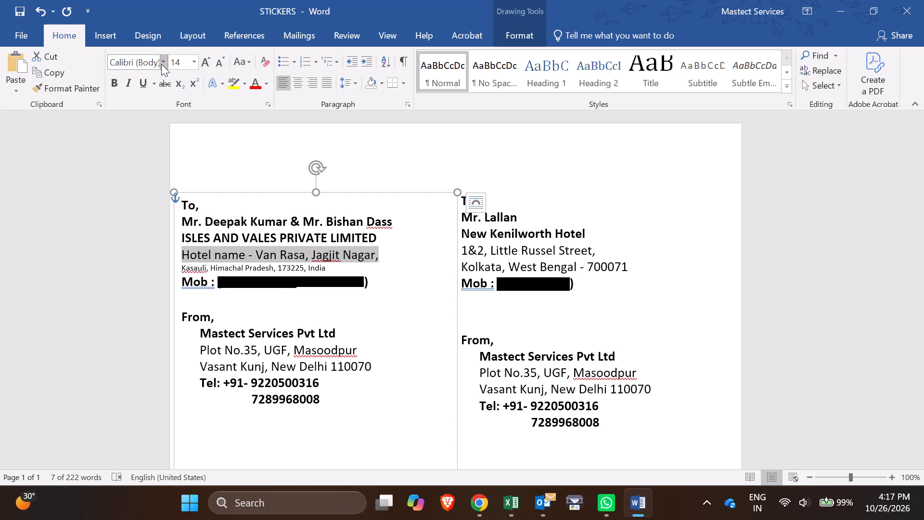
left_click(183, 271)
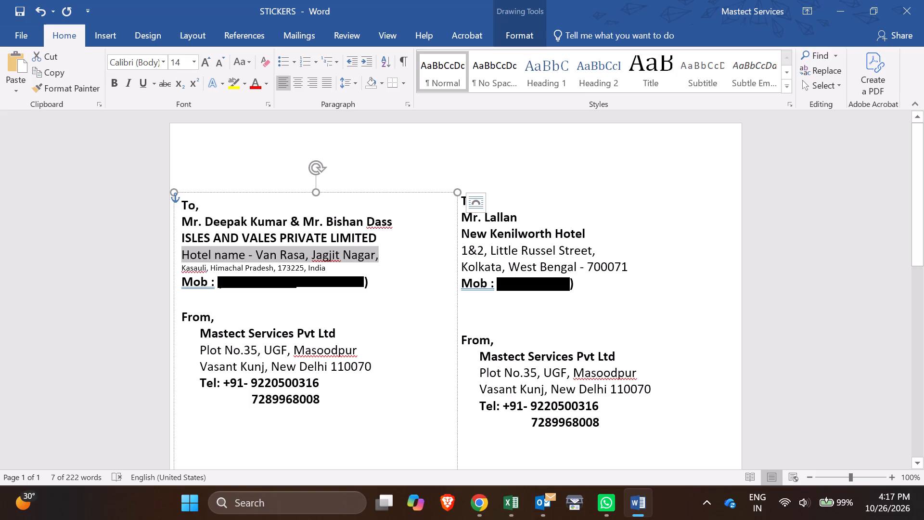
key("shift+Down")
key("shift+Left")
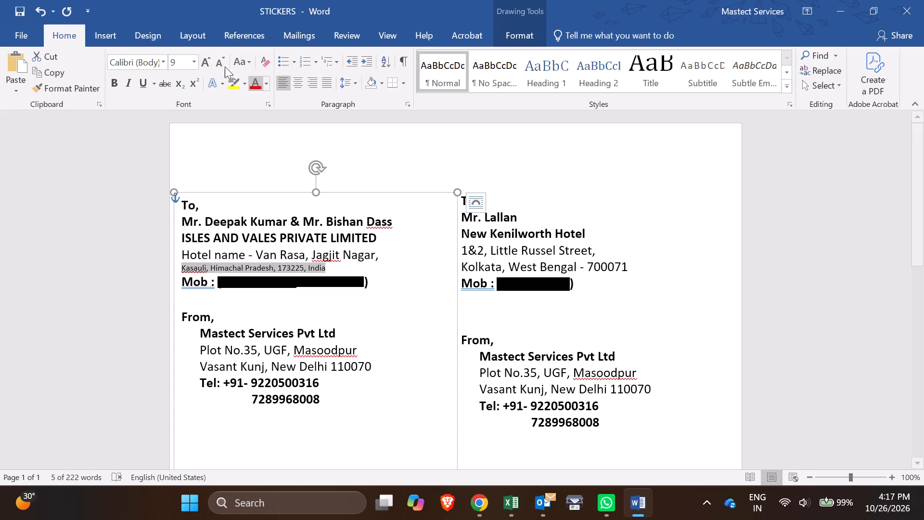
triple_click(203, 63)
left_click(203, 63)
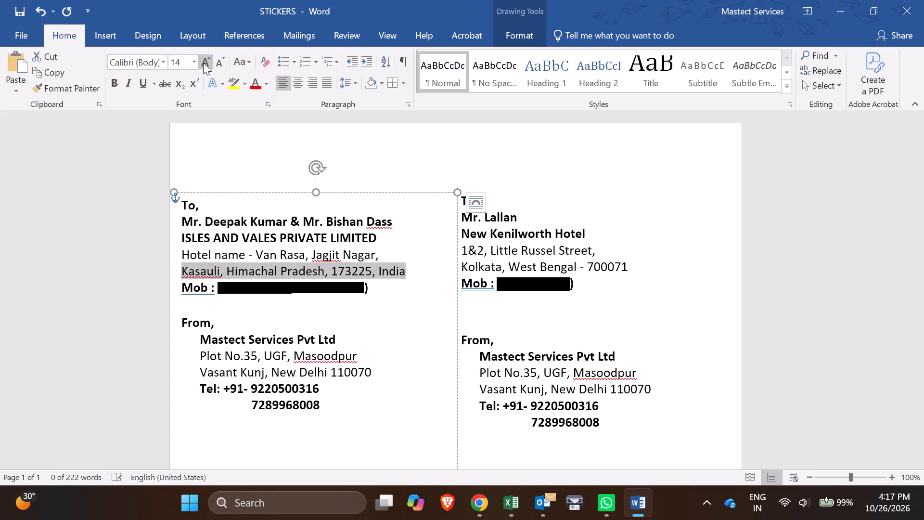
left_click(321, 267)
key("ctrl+s")
key("ctrl+s")
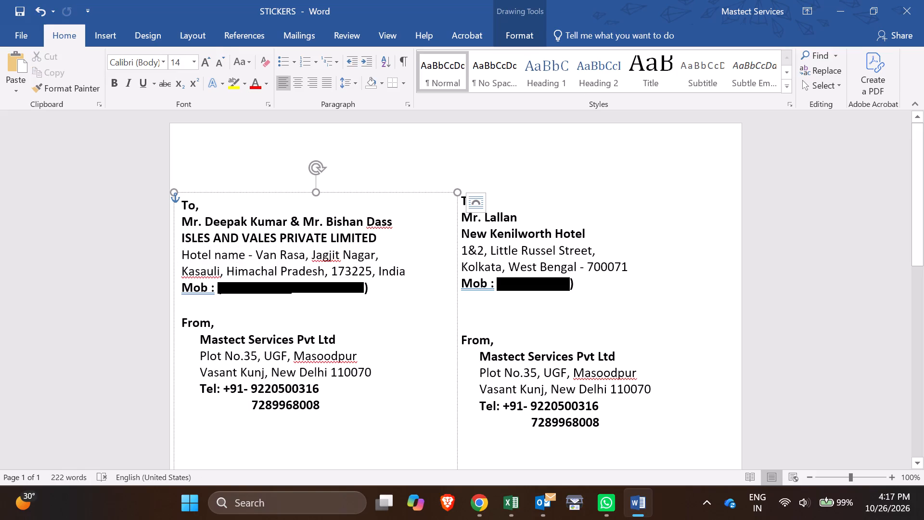
Switch to the DispatcH RecordS workbook in Excel and view the Isles and Vales contact cell F116.
key("alt+Tab")
left_click(458, 279)
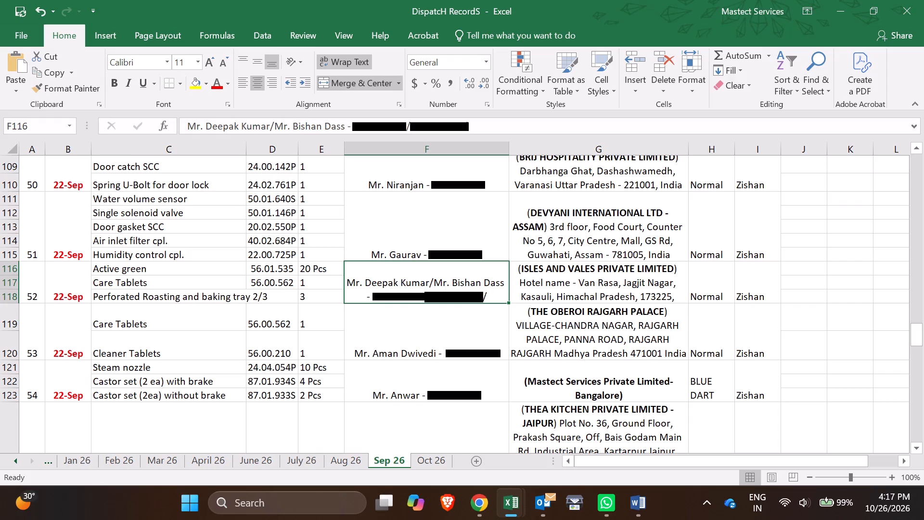
Return to the STICKERS document in Word, look over the New Kenilworth Hotel labels on the page, and save the document.
key("alt+Tab")
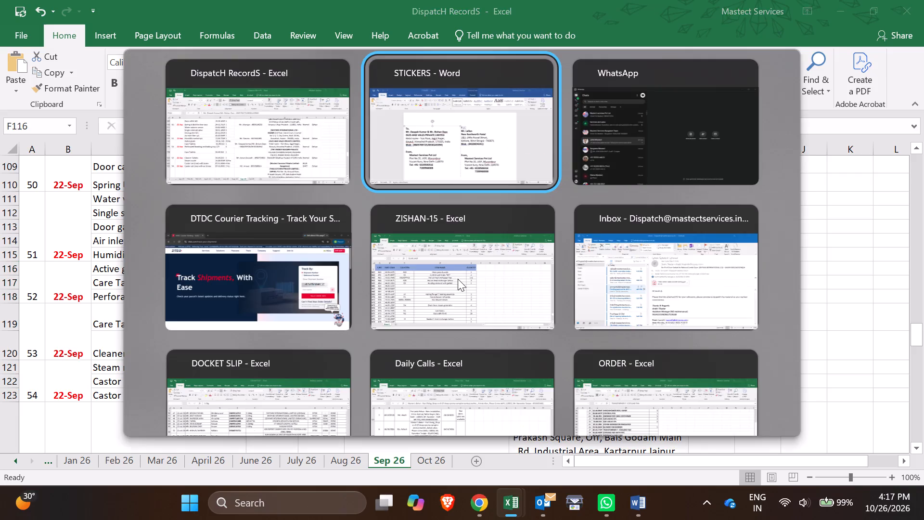
left_click(515, 258)
scroll(515, 258, "down", 1)
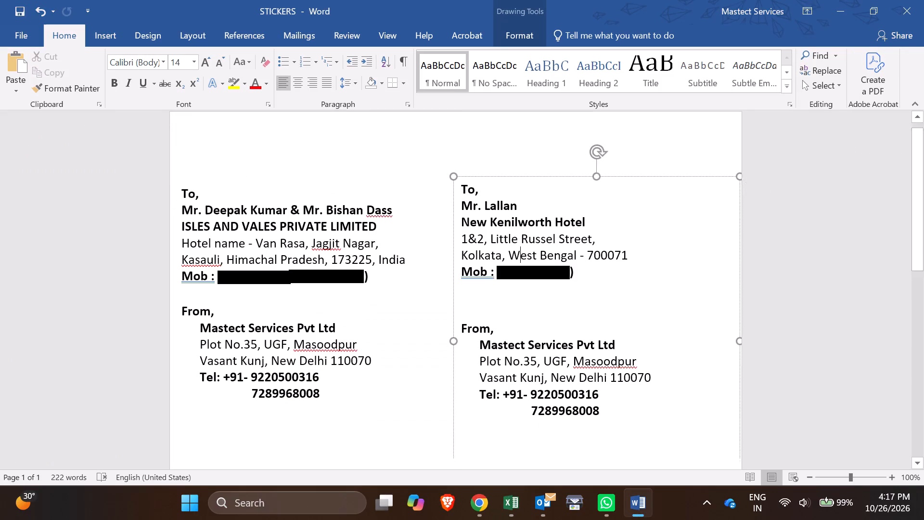
scroll(515, 258, "down", 2)
left_click(279, 329)
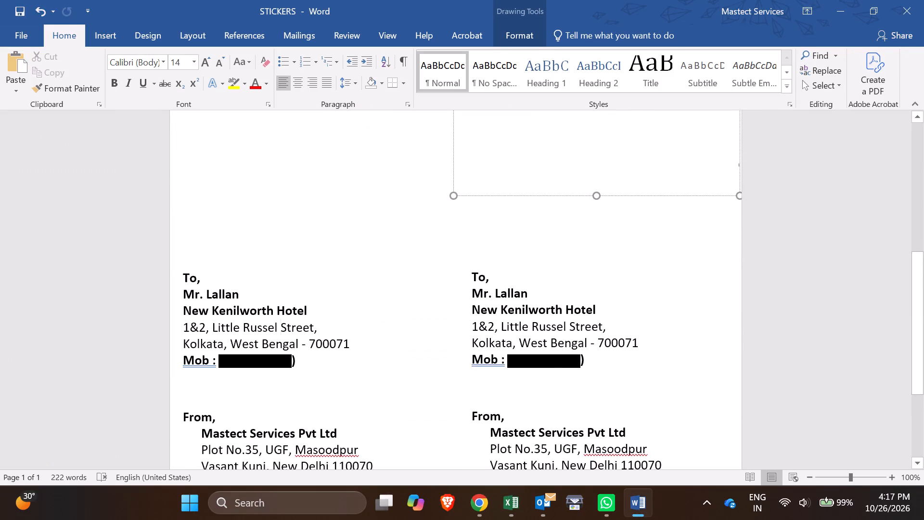
key("ctrl+s")
key("ctrl+s")
scroll(563, 334, "up", 5)
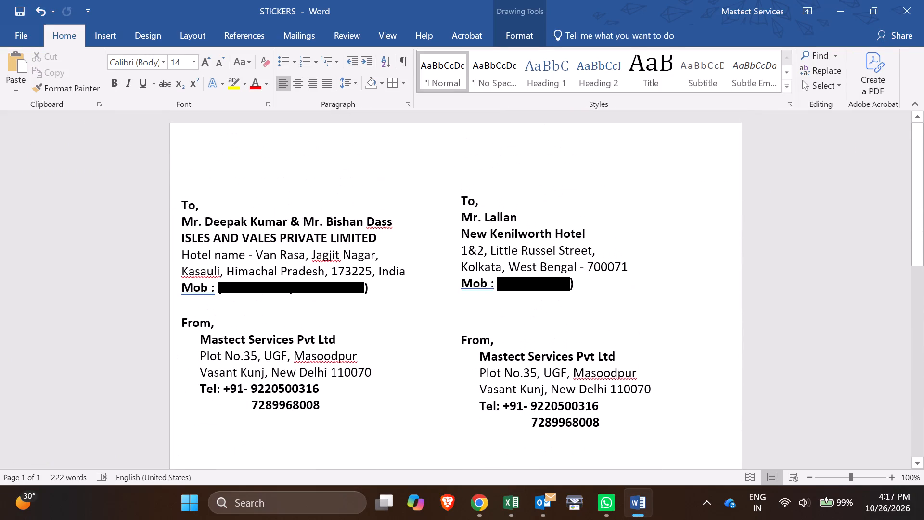
scroll(563, 334, "up", 3)
Switch to the Excel dispatch records and search the Sep 26 sheet for "perfect".
key("alt+Tab")
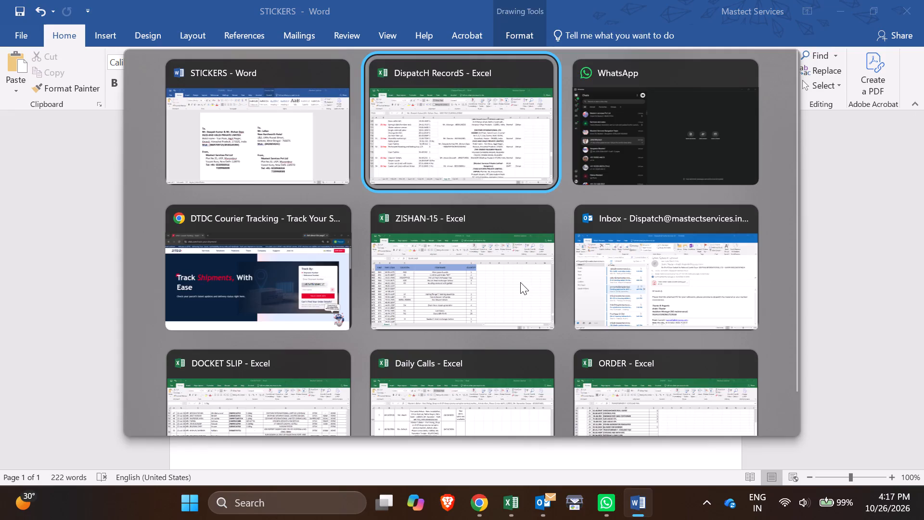
key("ctrl+f")
key("BackSpace")
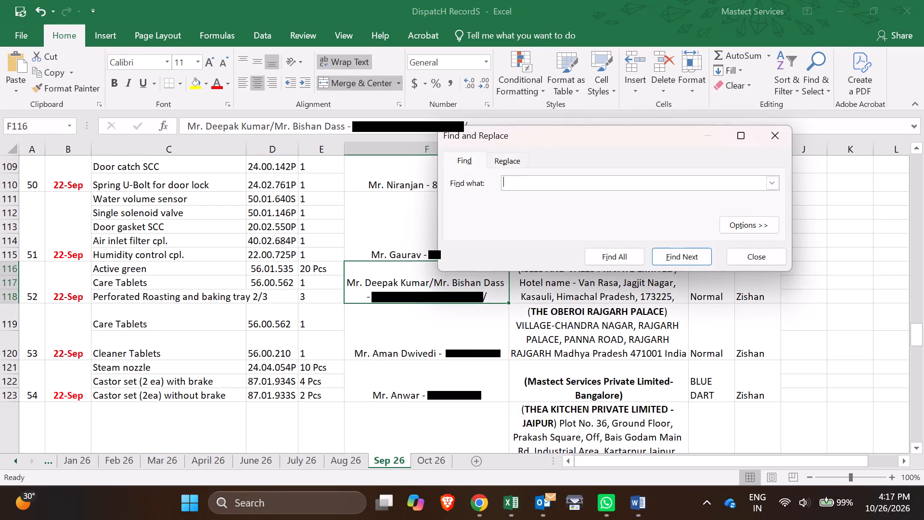
type("perfect")
key("Return")
key("Return")
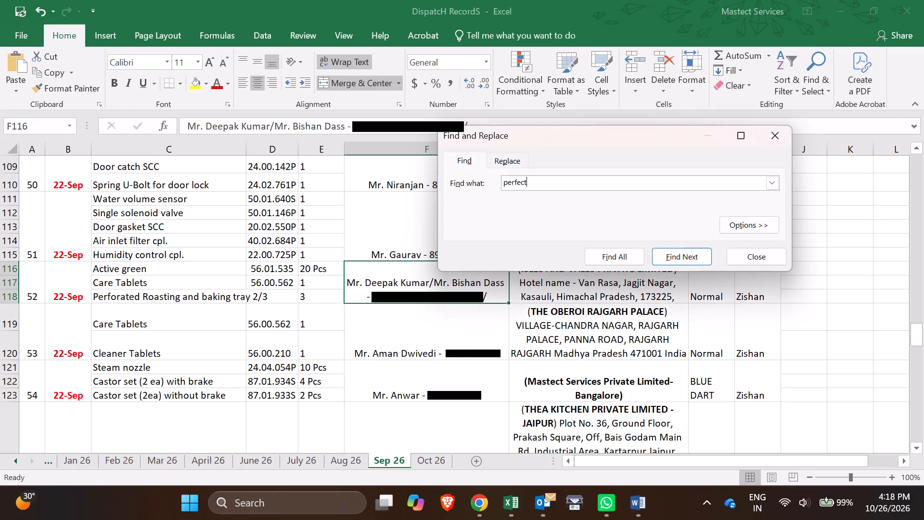
Repeat the "perfect" search on the Oct 26 sheet and on the Aug 26 sheet.
left_click(420, 464)
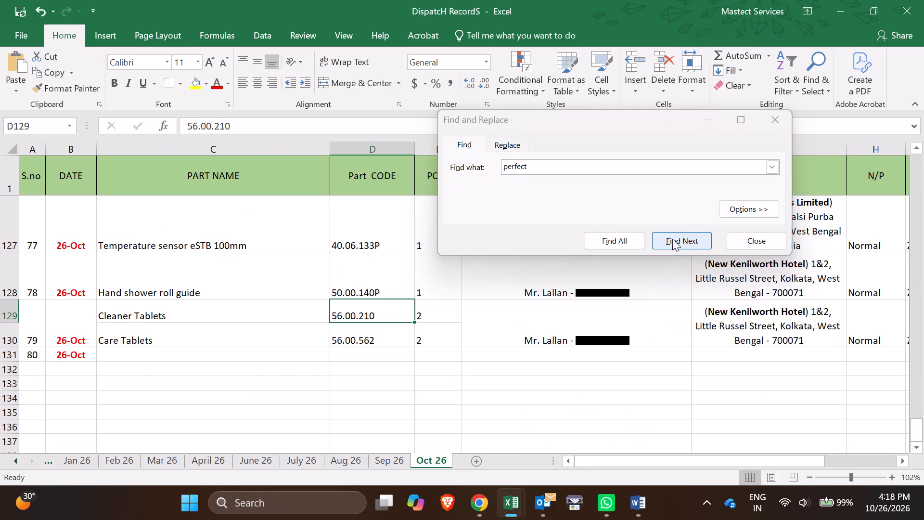
left_click(672, 239)
left_click(462, 288)
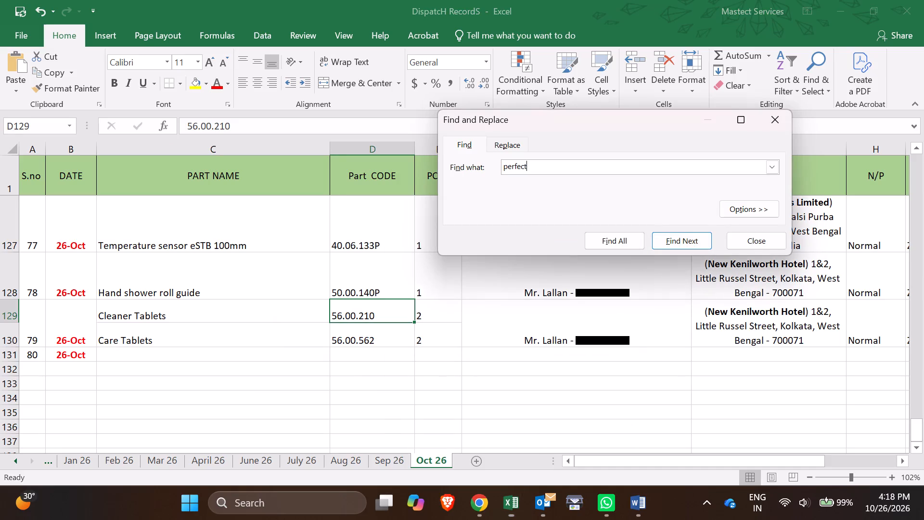
left_click(347, 463)
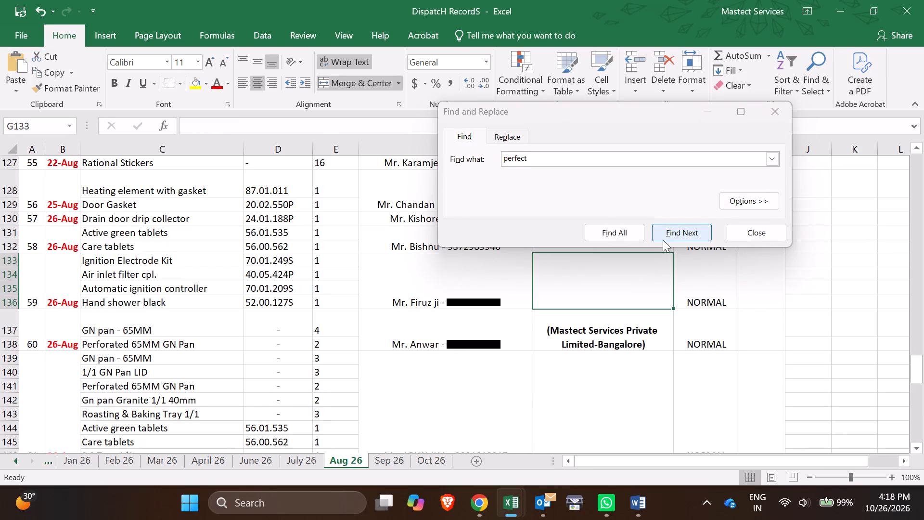
left_click(663, 240)
left_click(474, 288)
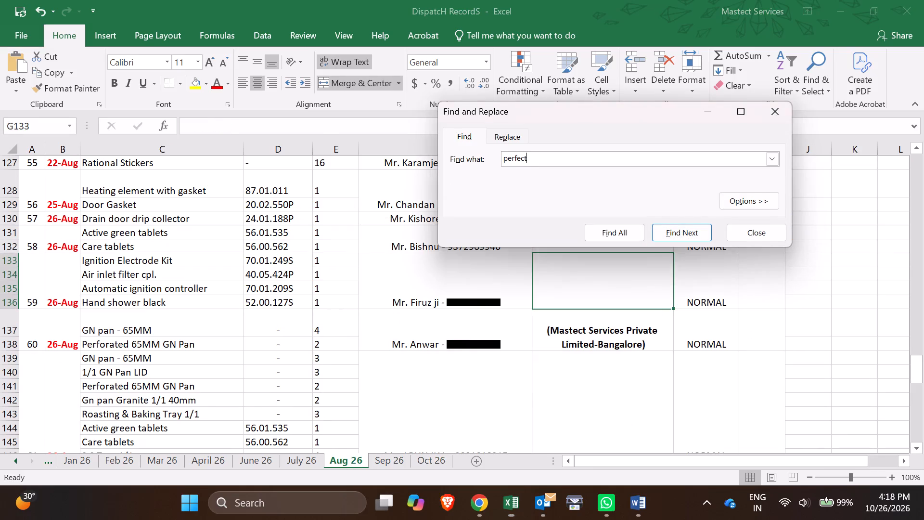
left_click(474, 288)
left_click(671, 230)
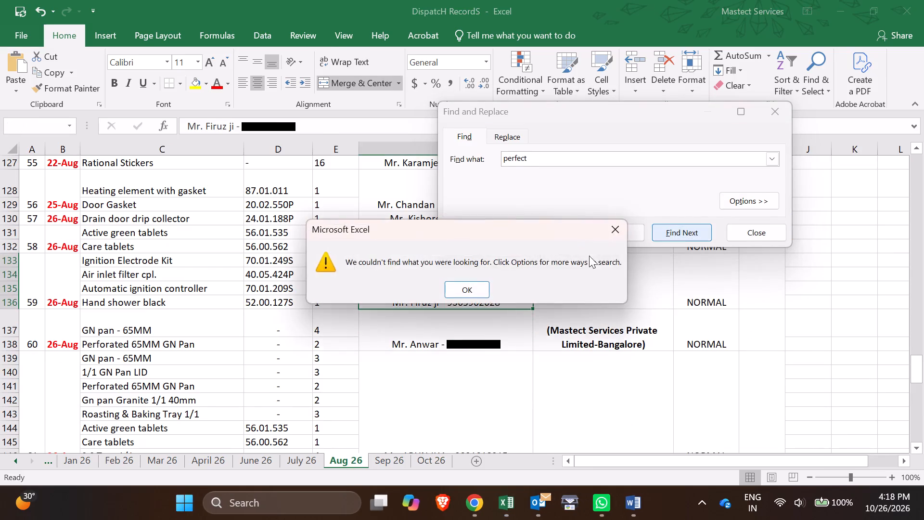
left_click(472, 289)
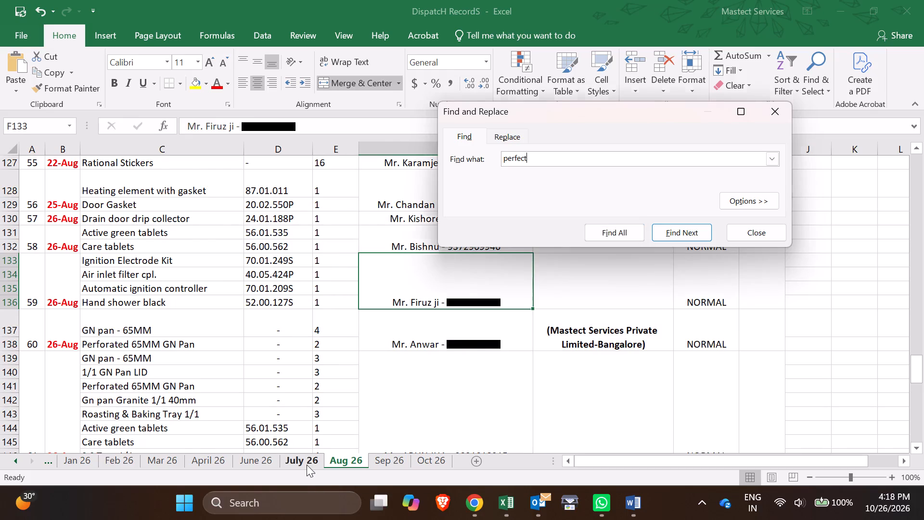
Search the July 26 sheet of the dispatch records for "perfect" and end the search.
left_click(307, 465)
left_click(687, 231)
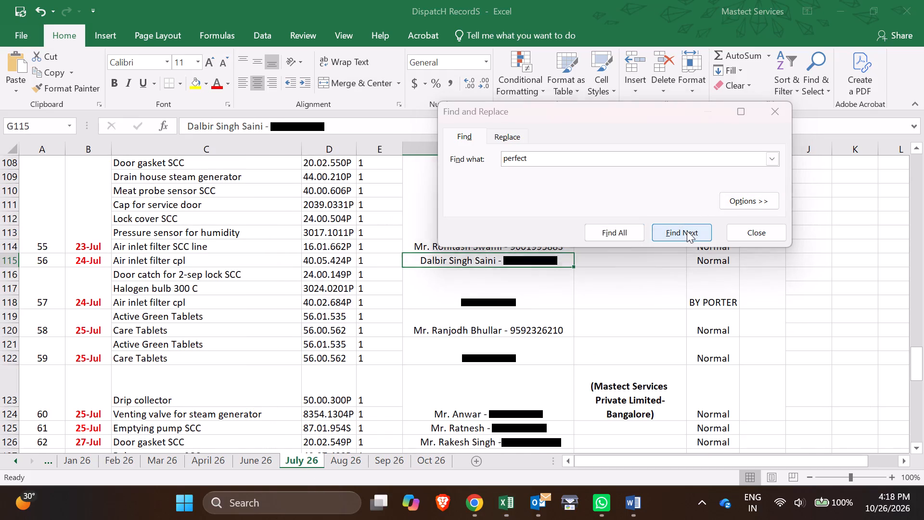
left_click(472, 285)
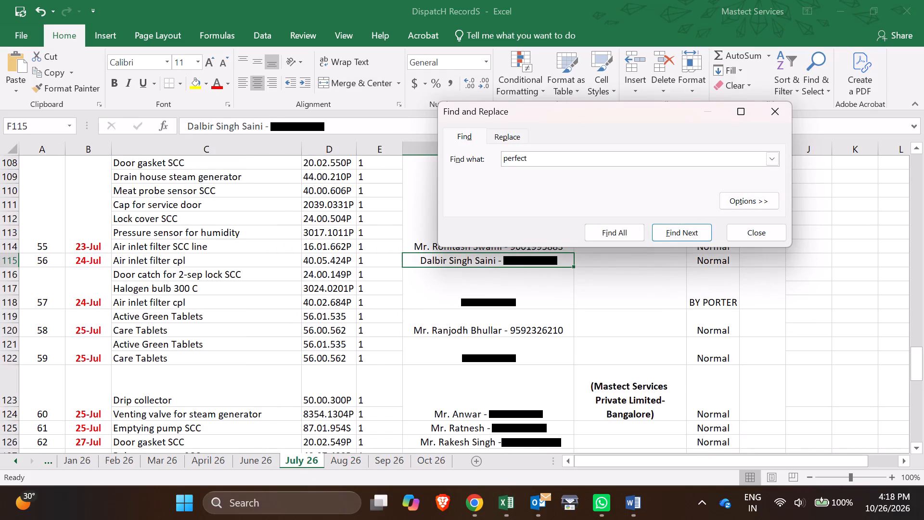
left_click(772, 117)
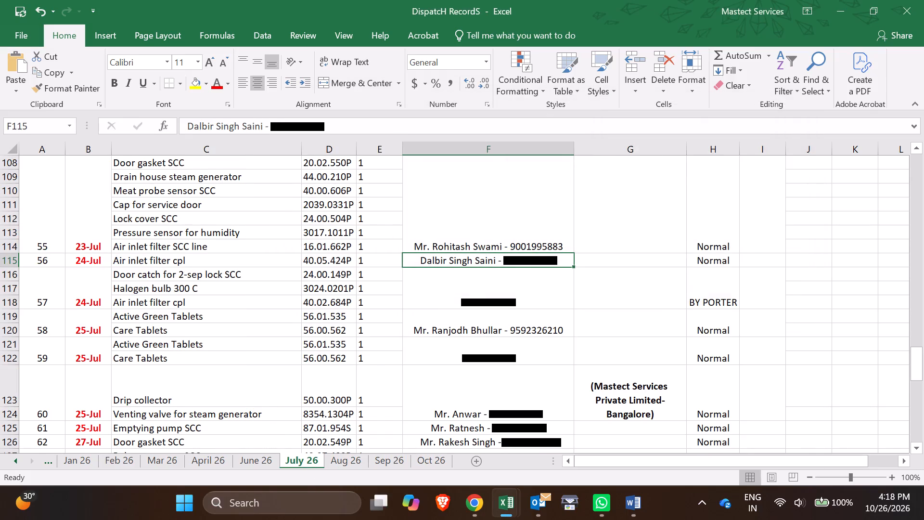
Save the dispatch records workbook.
left_click(595, 260)
key("ctrl+s")
Switch to Word to view the labels in the STICKERS document, and bring up the other open windows.
key("alt+Tab")
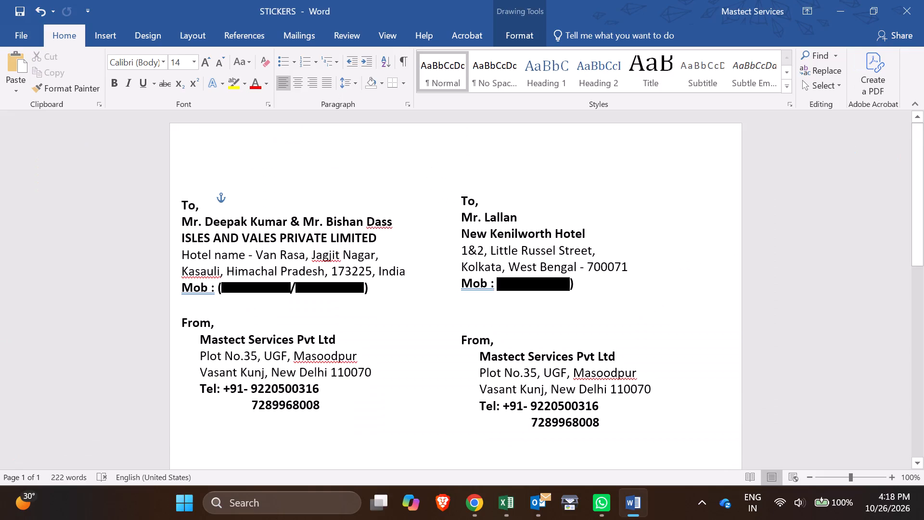
key("alt+Tab")
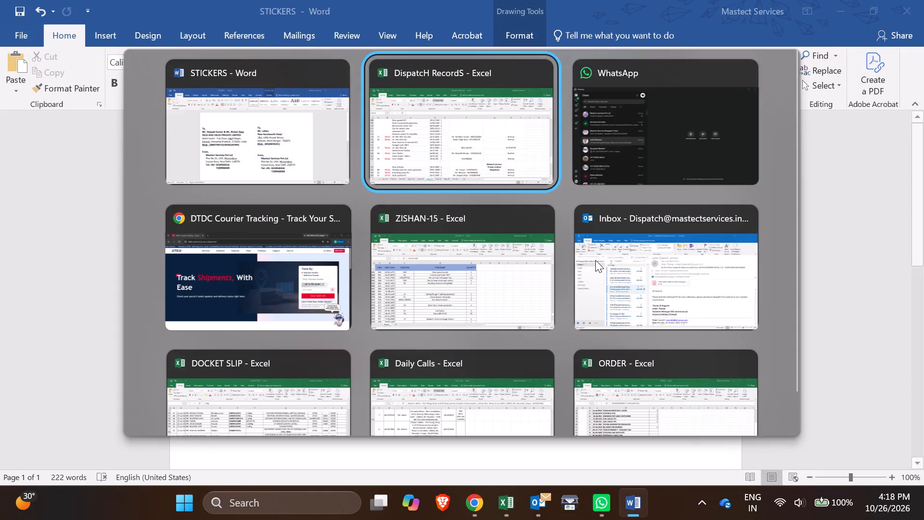
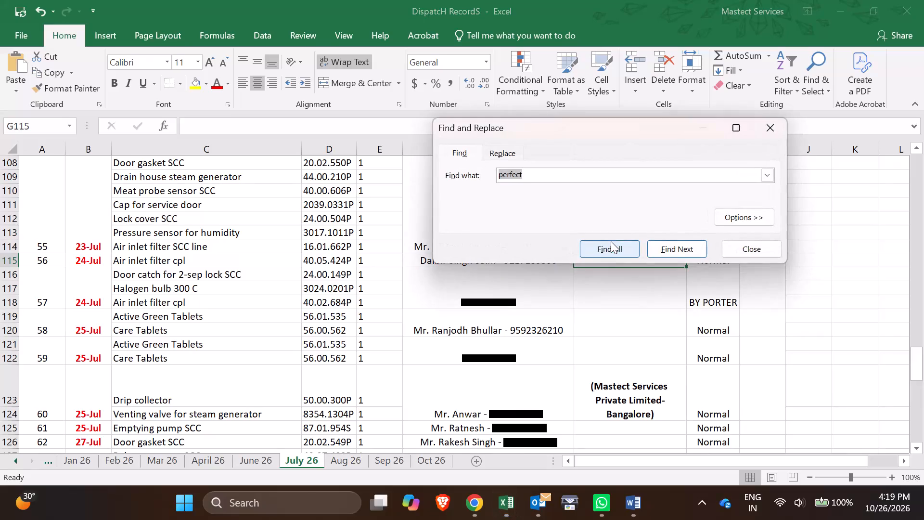
Clear the search term, list all matches for the blank search on the July 26 sheet, and close the search.
key("BackSpace")
left_click(611, 241)
left_click(611, 296)
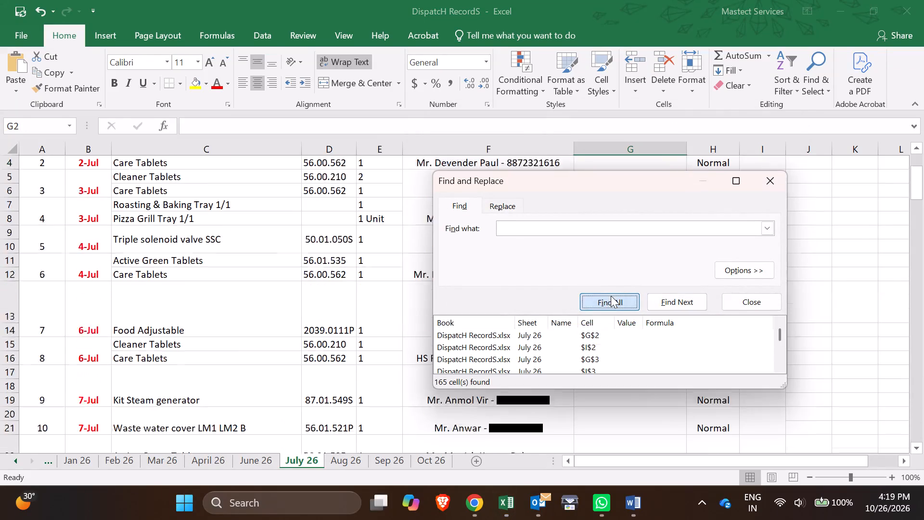
left_click(781, 180)
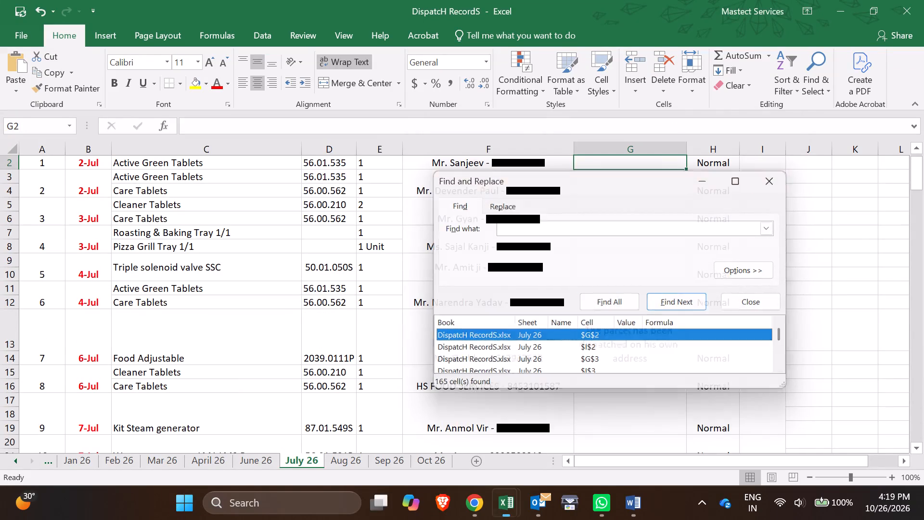
Save the dispatch records workbook and return to the Oct 26 sheet.
left_click(609, 245)
key("ctrl+s")
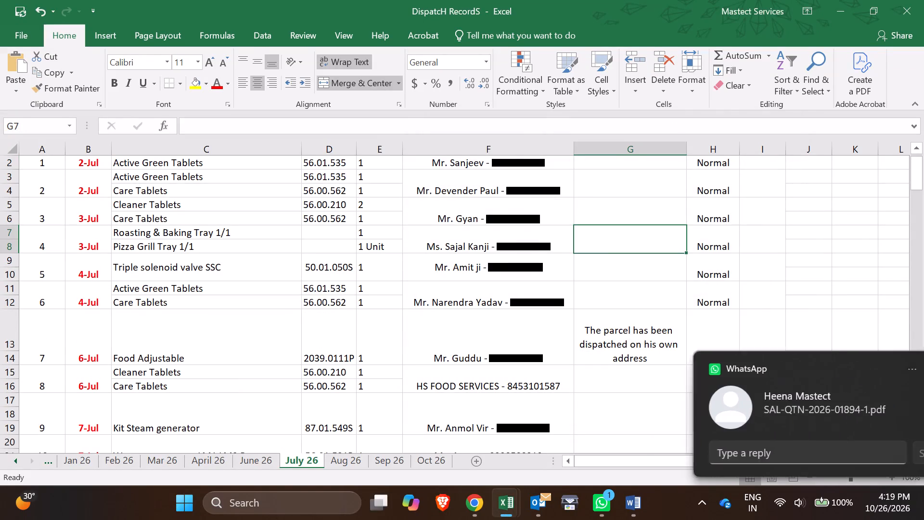
left_click(416, 460)
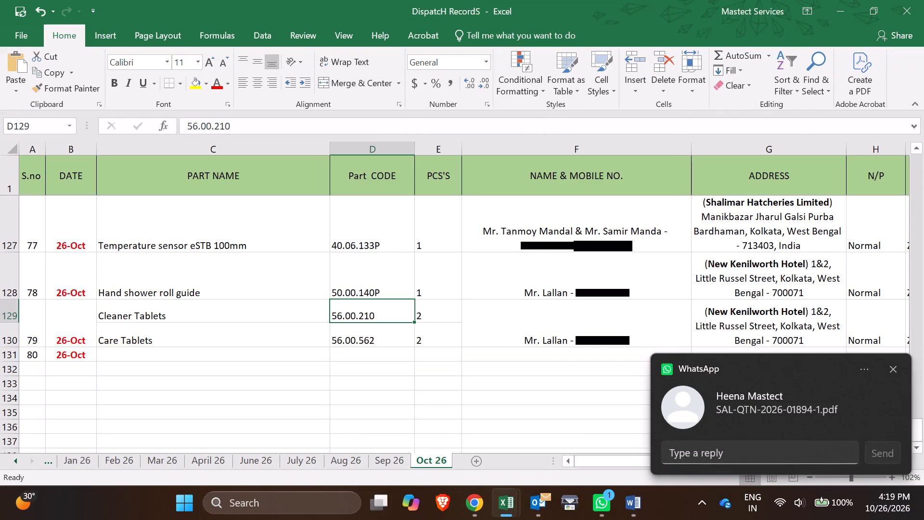
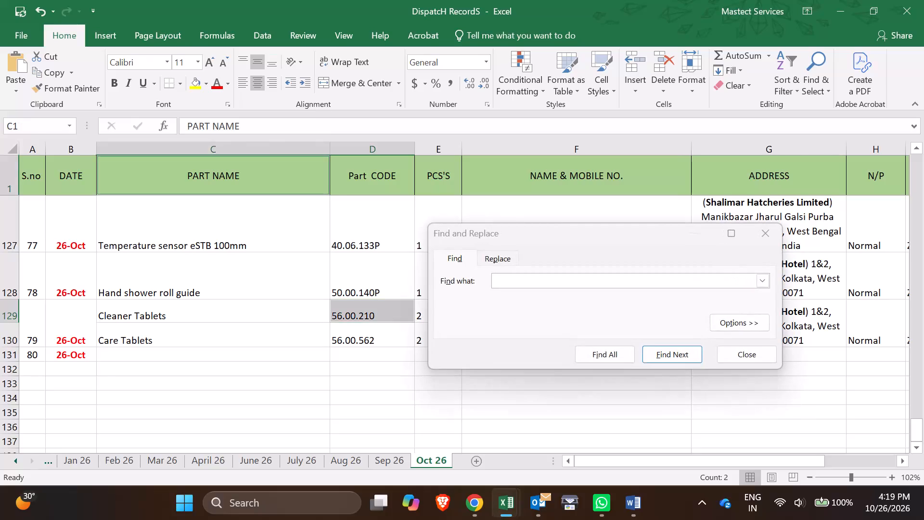
Search the Oct 26 sheet of the dispatch records for the text pasted from the clipboard.
left_click(278, 262)
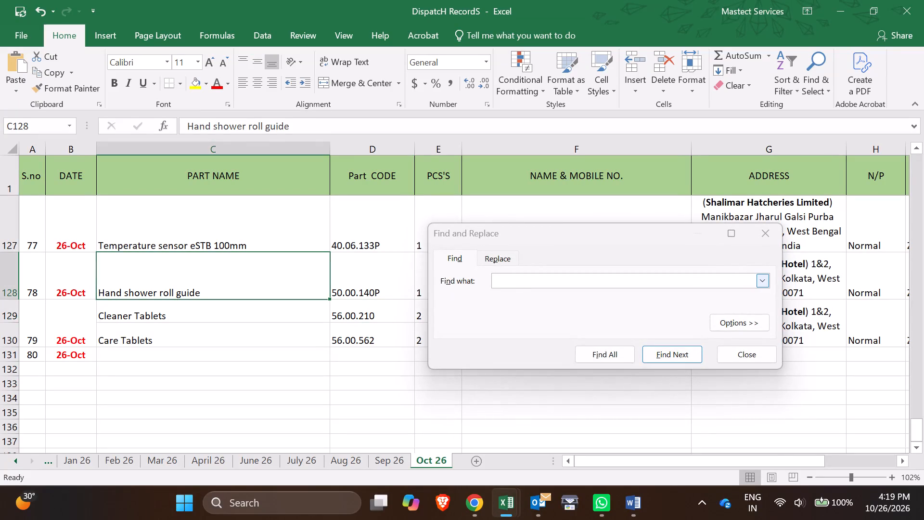
left_click(515, 276)
key("ctrl+v")
key("Return")
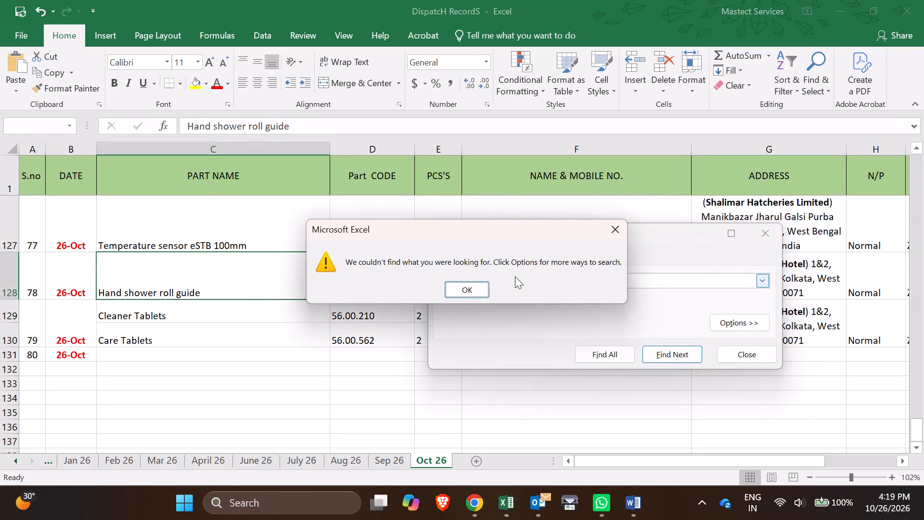
Search the Sep 26 sheet and the Aug 26 sheet for the customer's mobile number.
key("Return")
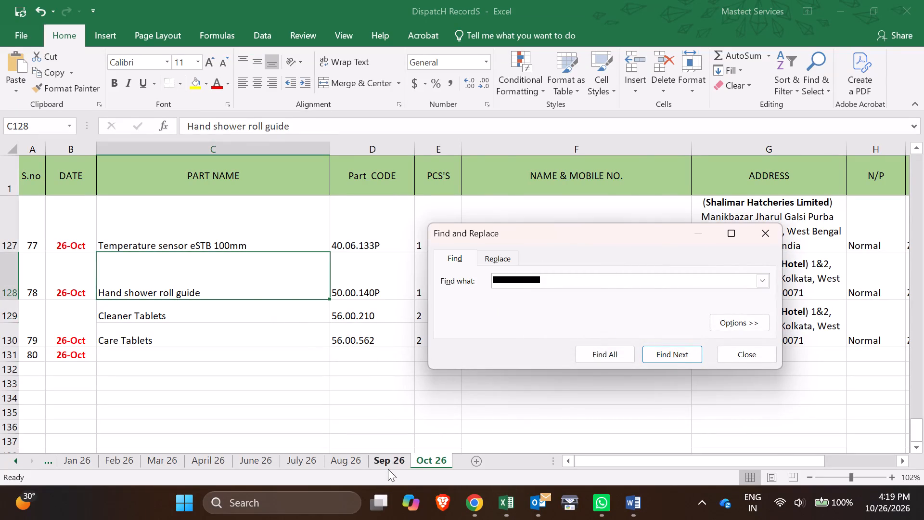
left_click(387, 464)
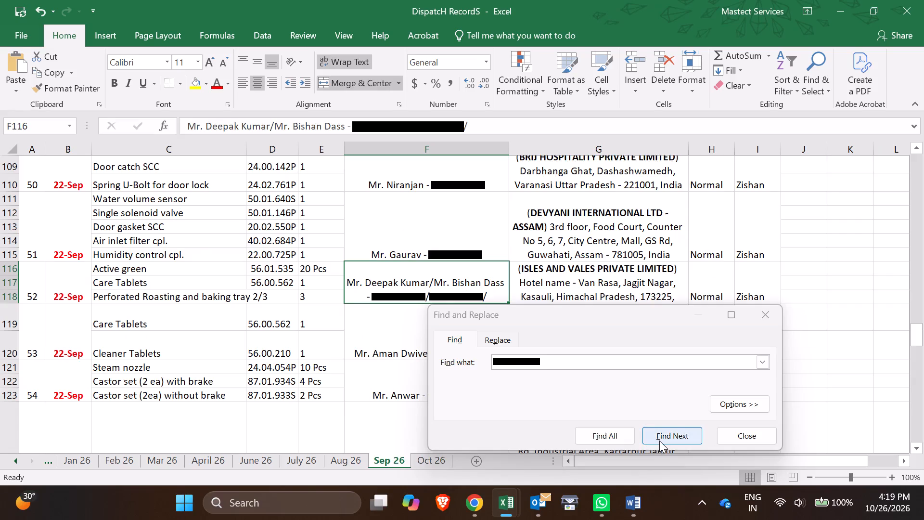
left_click(660, 441)
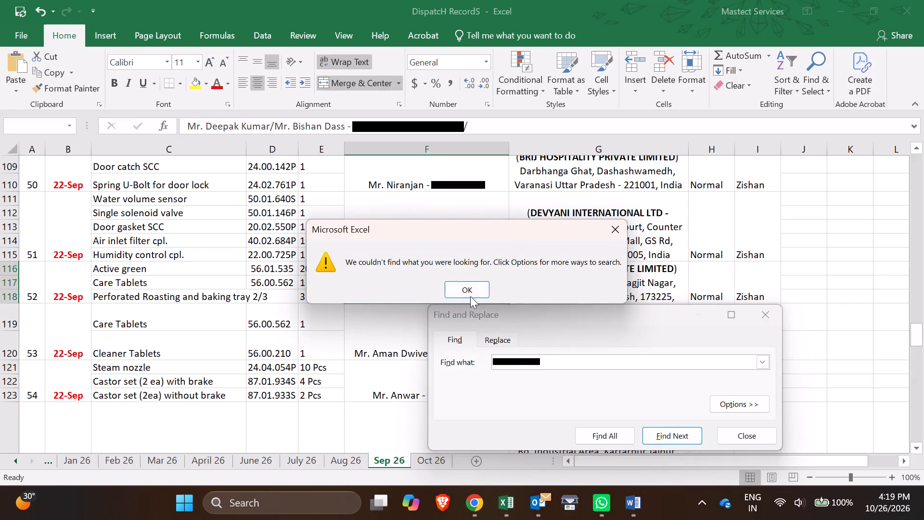
left_click(470, 294)
left_click(343, 465)
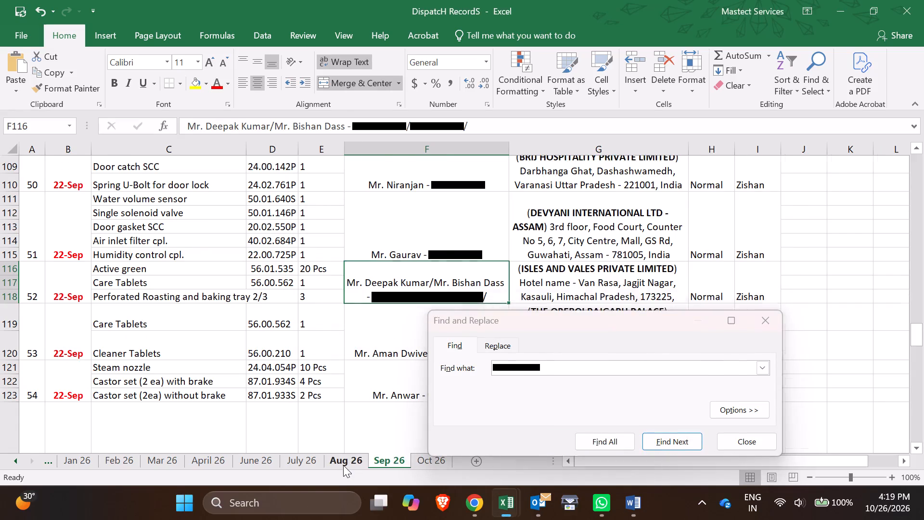
left_click(660, 437)
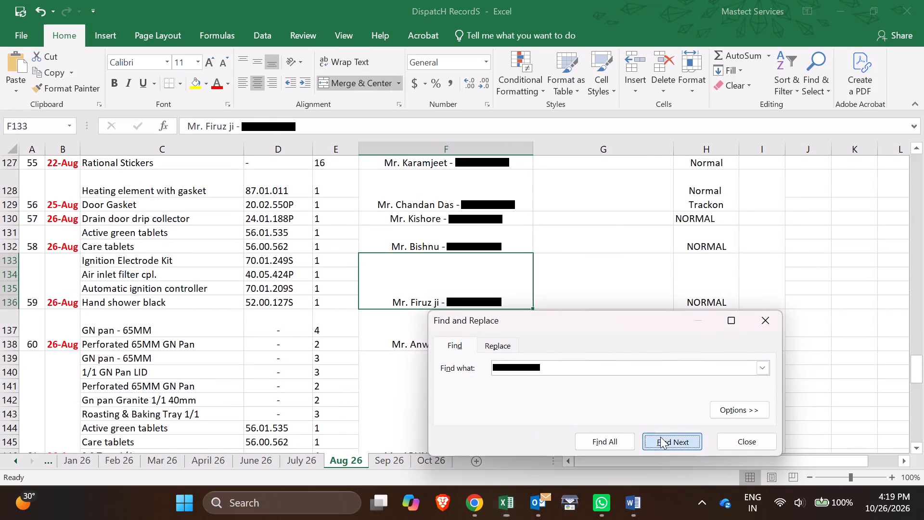
left_click(472, 287)
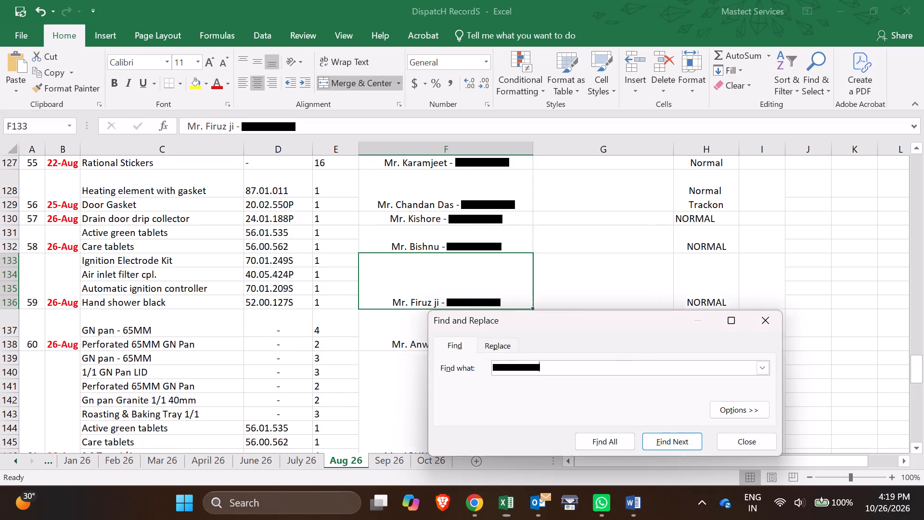
Repeat the mobile number search on the July 26, June 26 and April 26 sheets.
left_click_drag(520, 319, 566, 116)
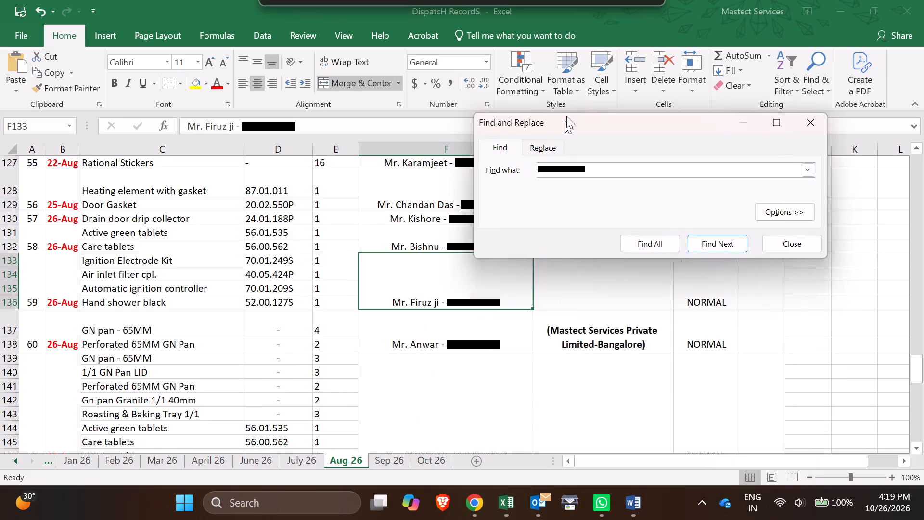
left_click_drag(566, 116, 600, 32)
left_click(297, 461)
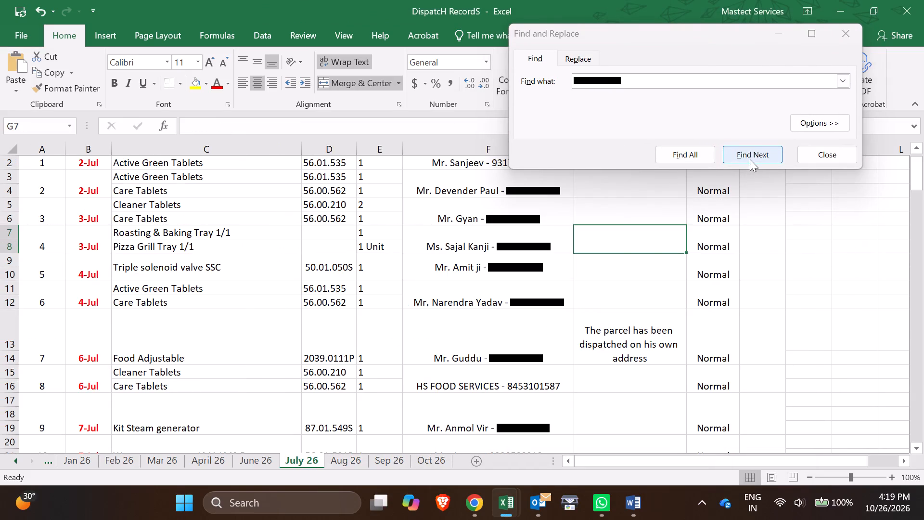
left_click(750, 159)
left_click(469, 291)
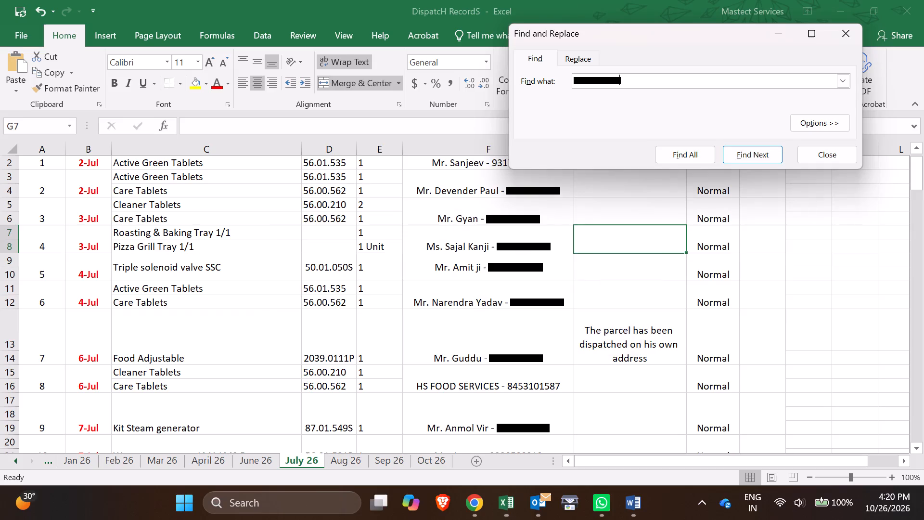
left_click(267, 459)
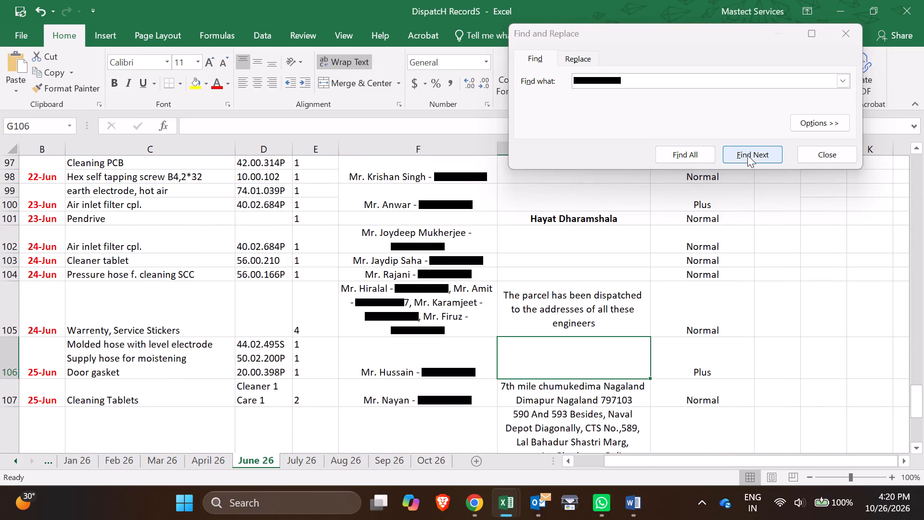
left_click(747, 155)
left_click(464, 293)
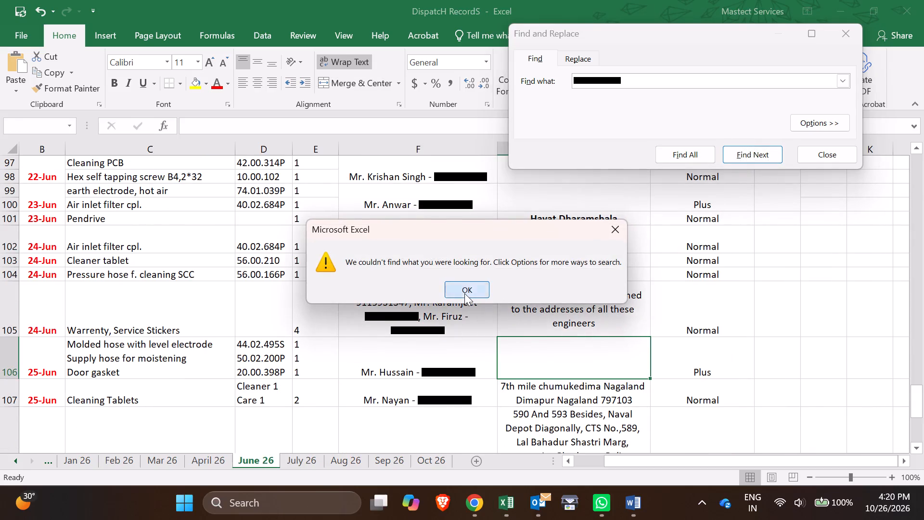
left_click(210, 457)
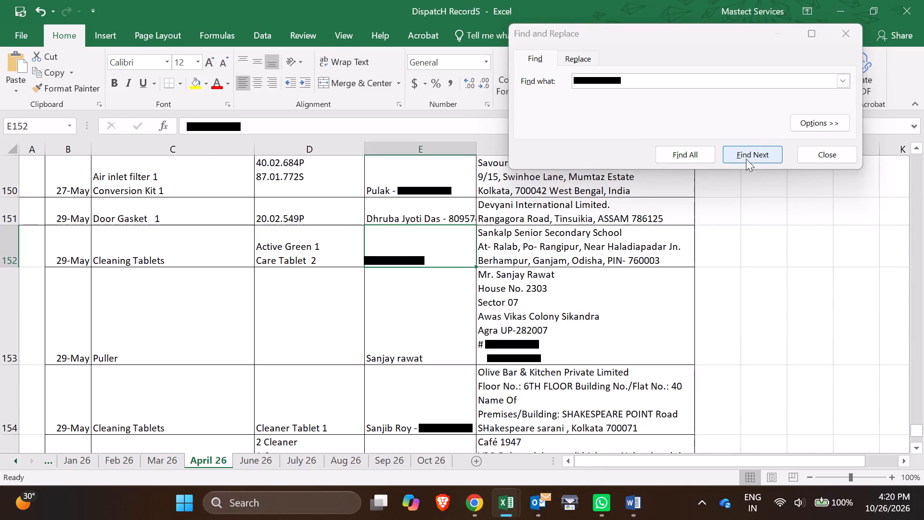
left_click(746, 159)
left_click(475, 286)
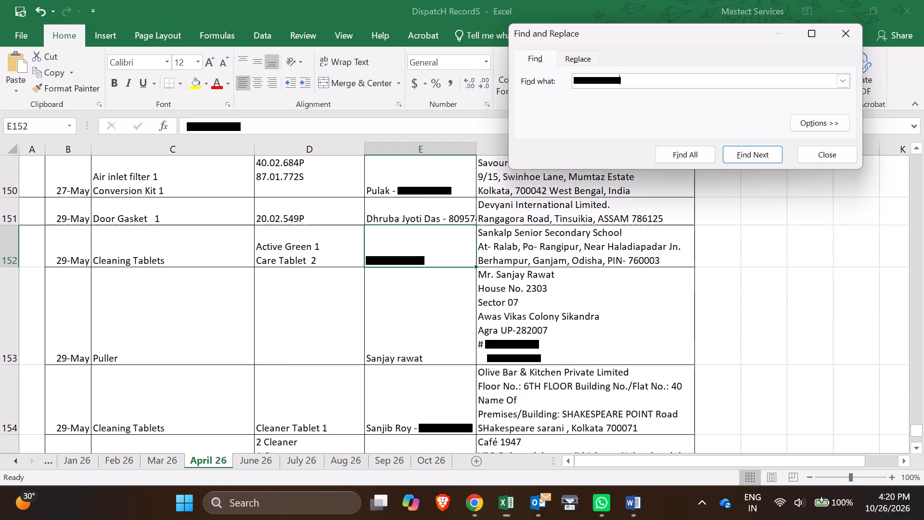
Return to the Oct 26 sheet, delete one character in the middle of the searched mobile number and search again.
left_click(434, 460)
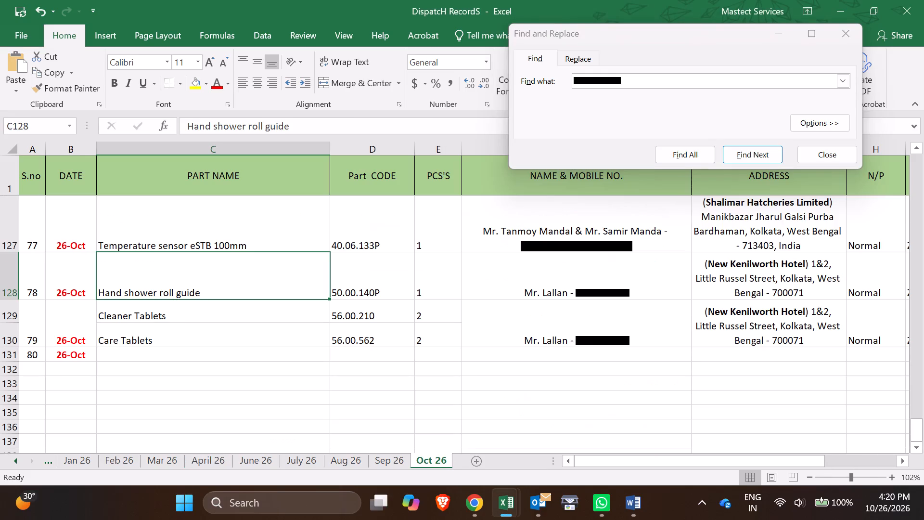
left_click(671, 233)
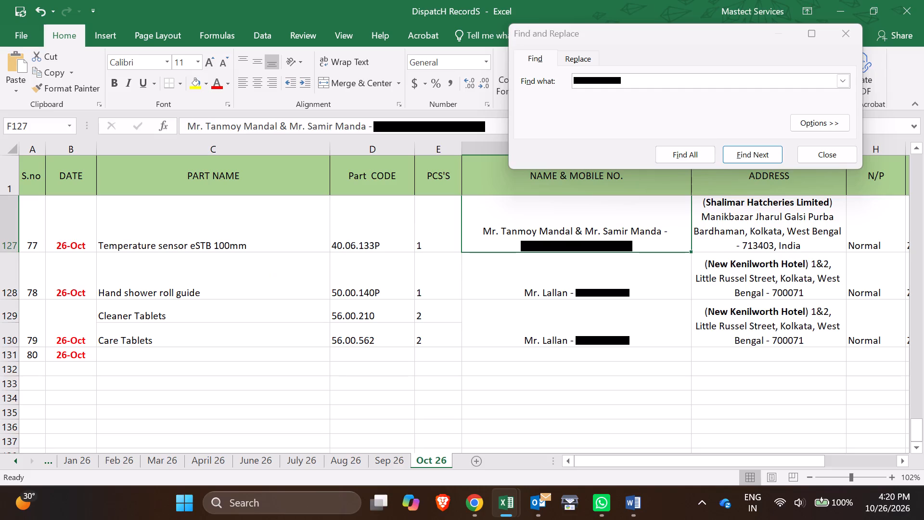
left_click(598, 85)
key("BackSpace")
key("Return")
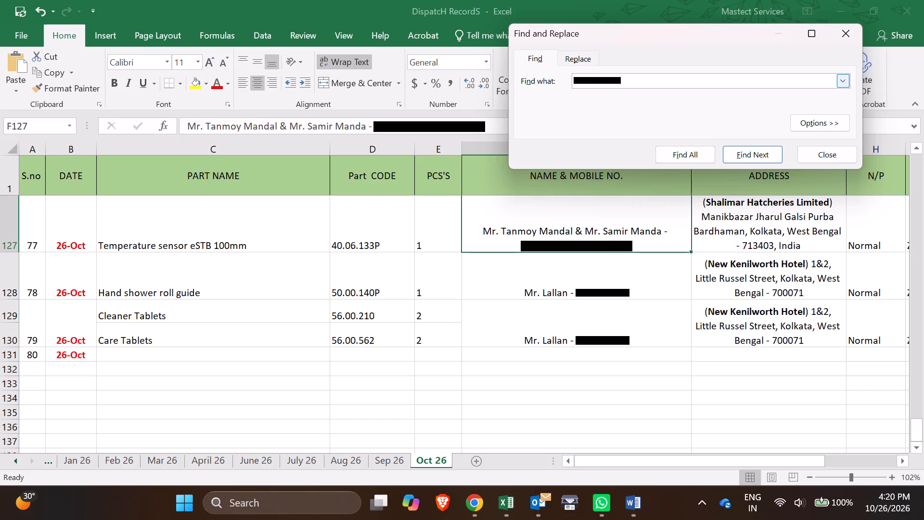
key("Return")
Repeat the corrected mobile number search on the Sep 26 sheet and on the Aug 26 sheet.
left_click(391, 459)
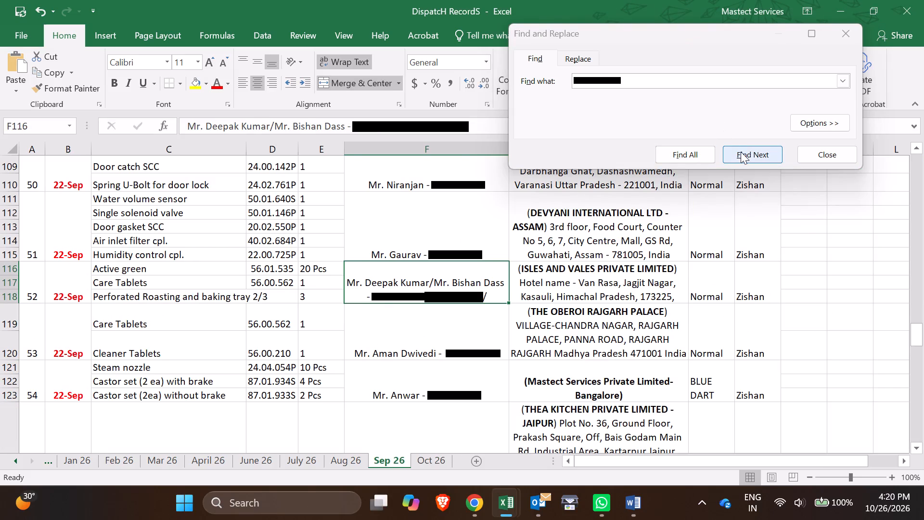
left_click(741, 152)
left_click(468, 286)
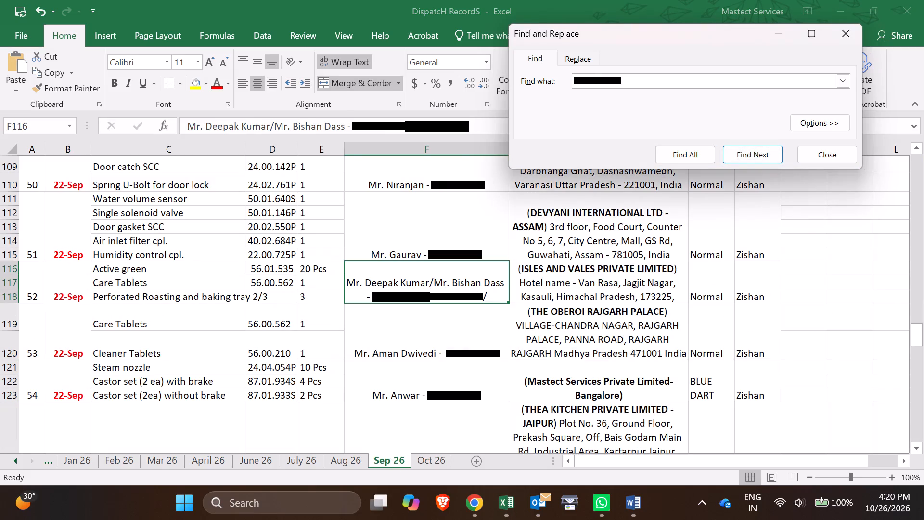
left_click(359, 457)
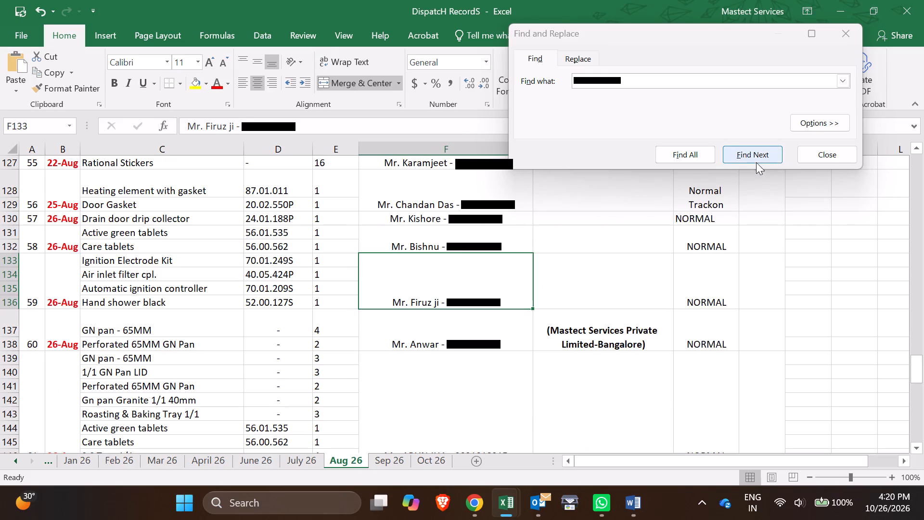
left_click(756, 162)
left_click(451, 292)
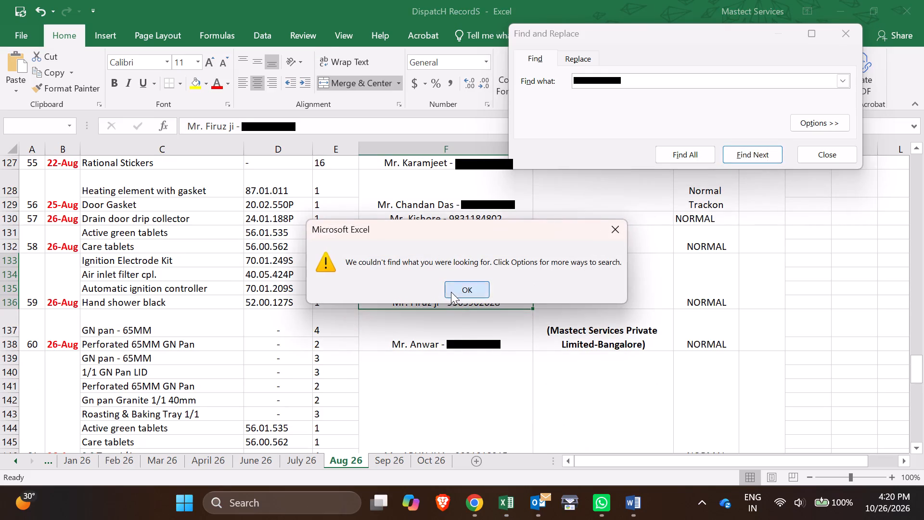
Return from the search to the Aug 26 sheet and save the dispatch records workbook.
left_click(549, 298)
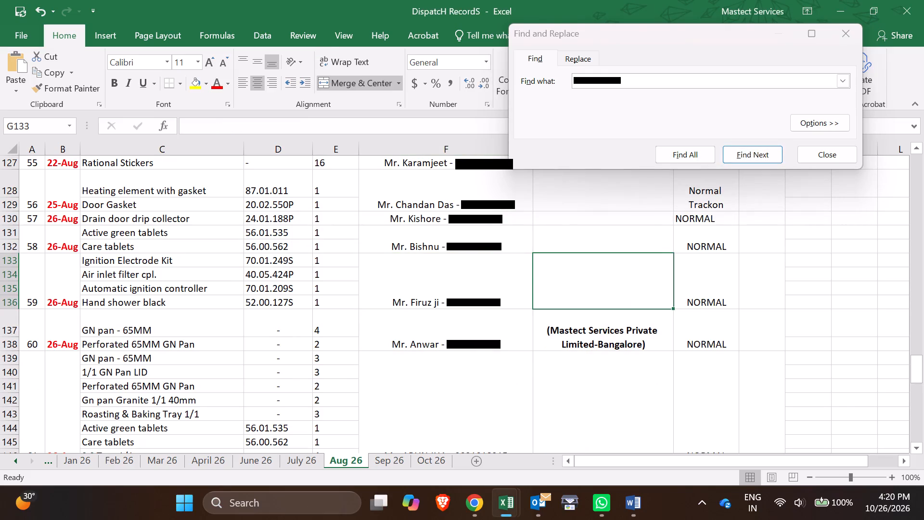
key("ctrl+s")
key("ctrl+s")
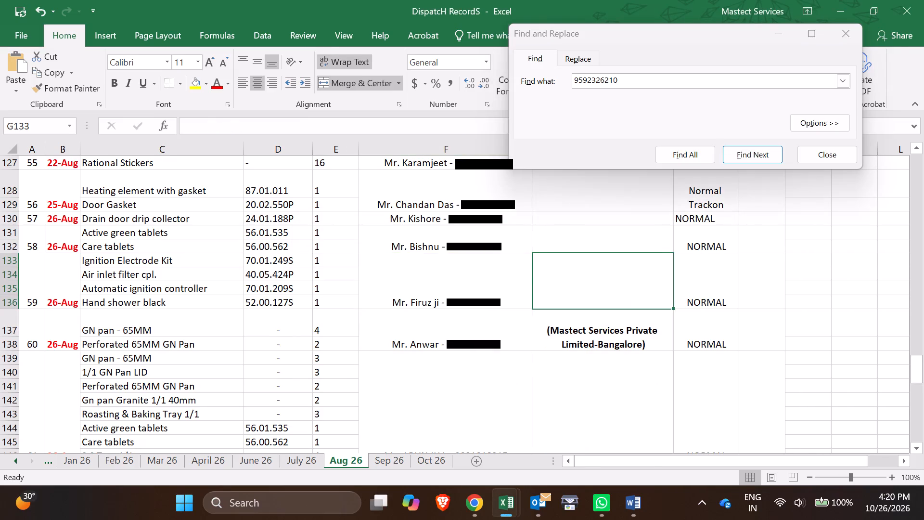
left_click(463, 295)
key("ctrl+s")
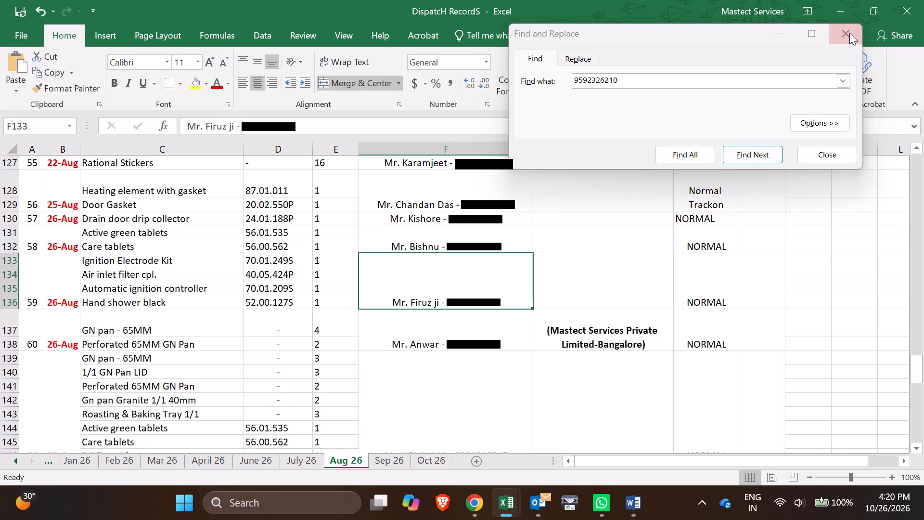
Close the number search and save the dispatch records workbook with the blank cell G133 beside the matched Aug 26 contact selected.
left_click(849, 32)
key("ctrl+s")
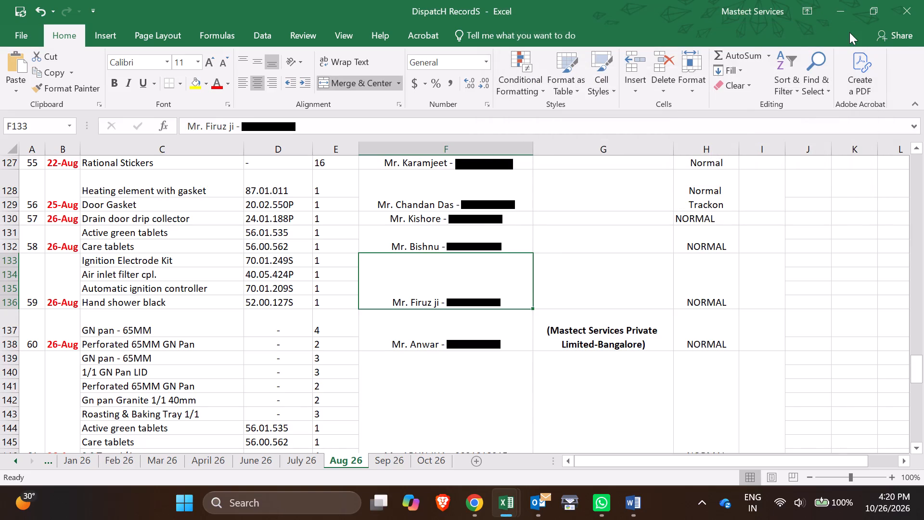
left_click(607, 274)
key("ctrl+s")
key("ctrl+s")
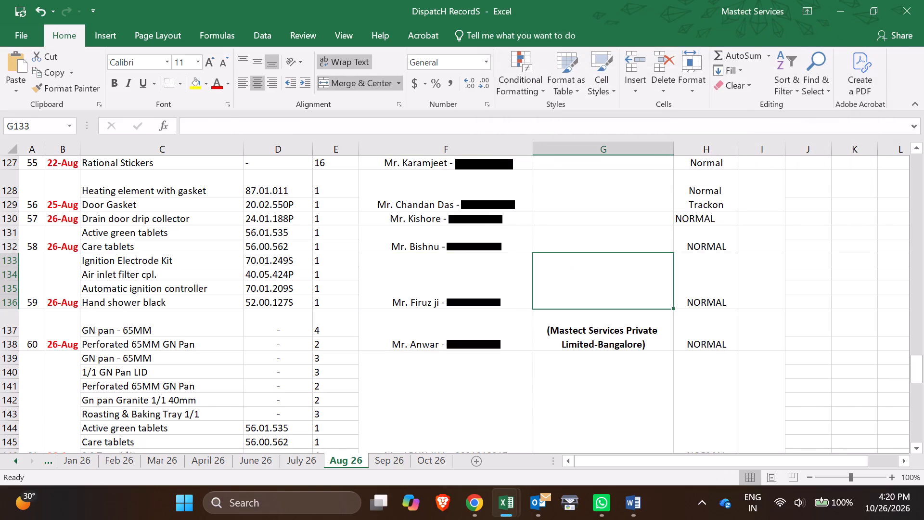
left_click(488, 280)
key("ctrl+s")
key("ctrl+s")
left_click(564, 278)
key("ctrl+s")
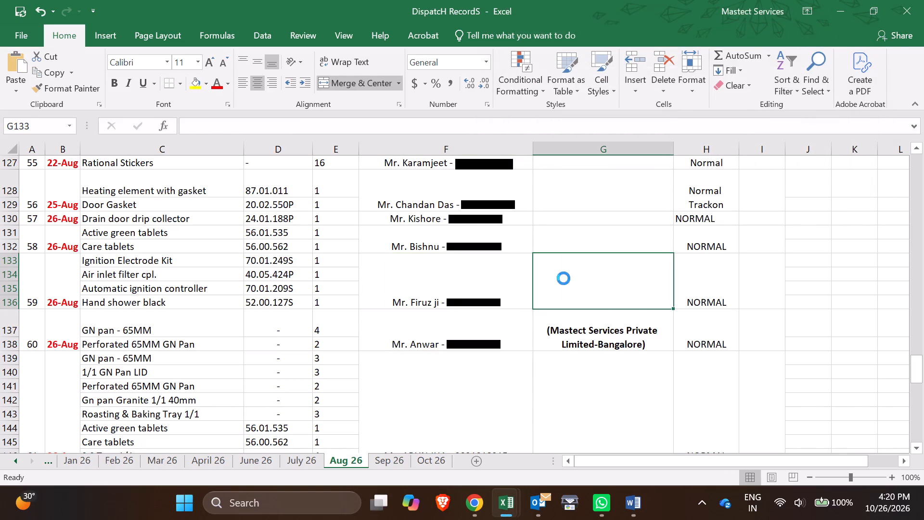
key("ctrl+s")
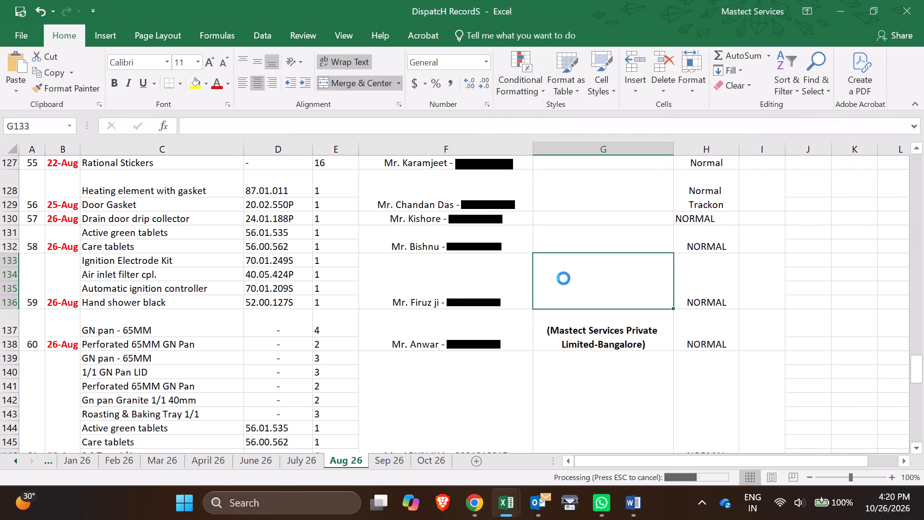
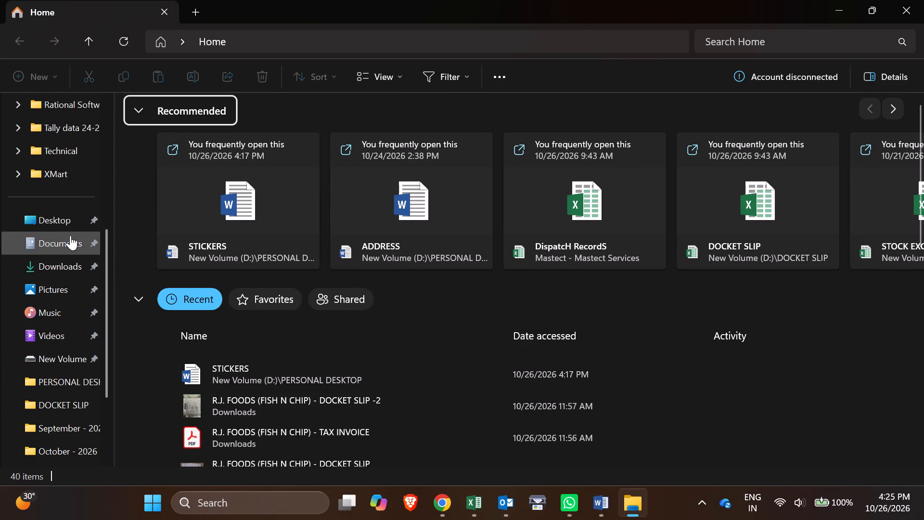
Open the ADDRESS Word document from the PERSONAL DESKTOP folder.
left_click(62, 376)
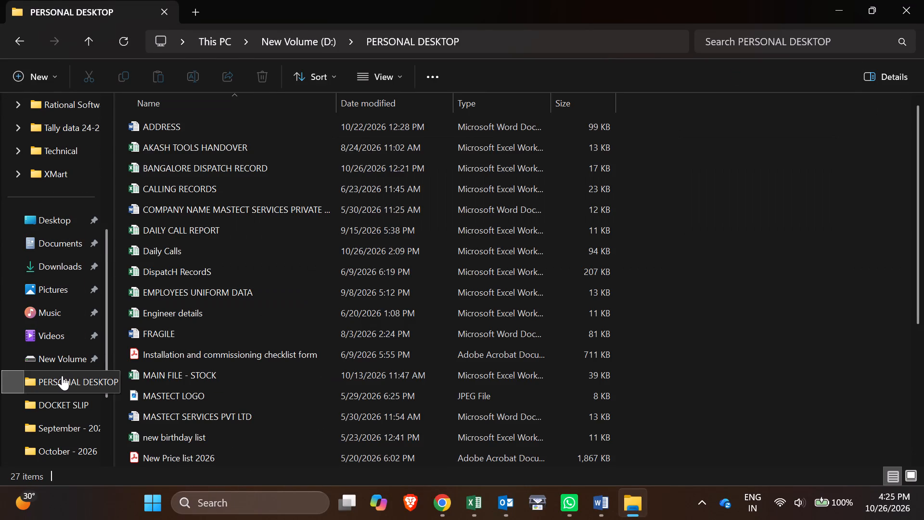
double_click(203, 130)
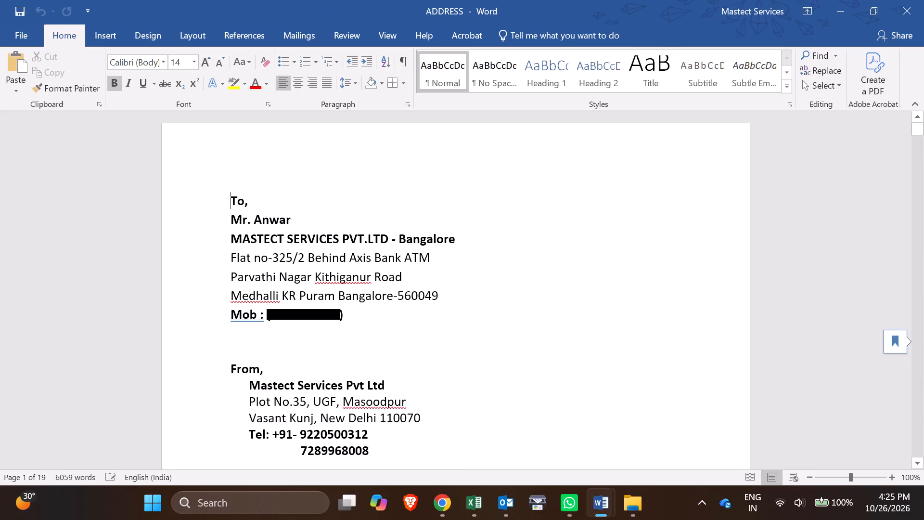
Start a text search in the ADDRESS document and switch back to the STICKERS document.
key("ctrl+f")
key("alt+Tab")
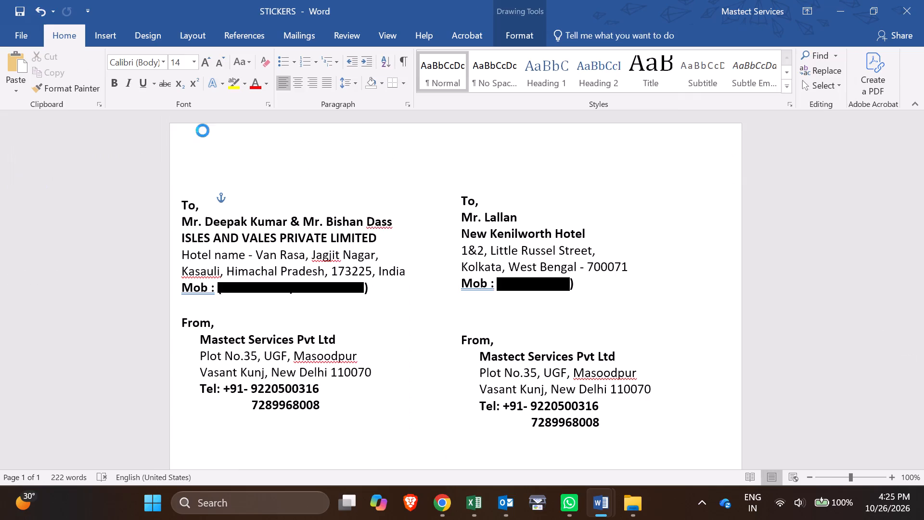
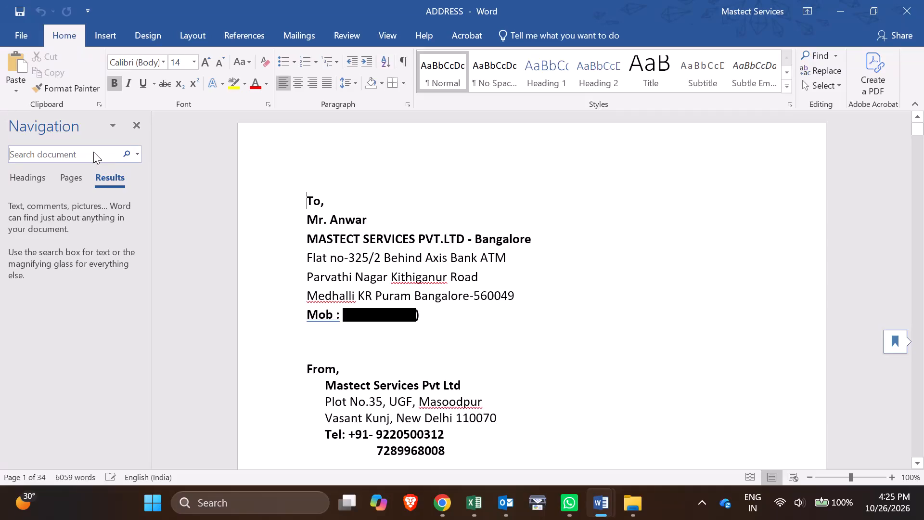
Search the ADDRESS document for PERFECT POULTRY, then switch to WhatsApp to compare with the quotation.
key("ctrl+v")
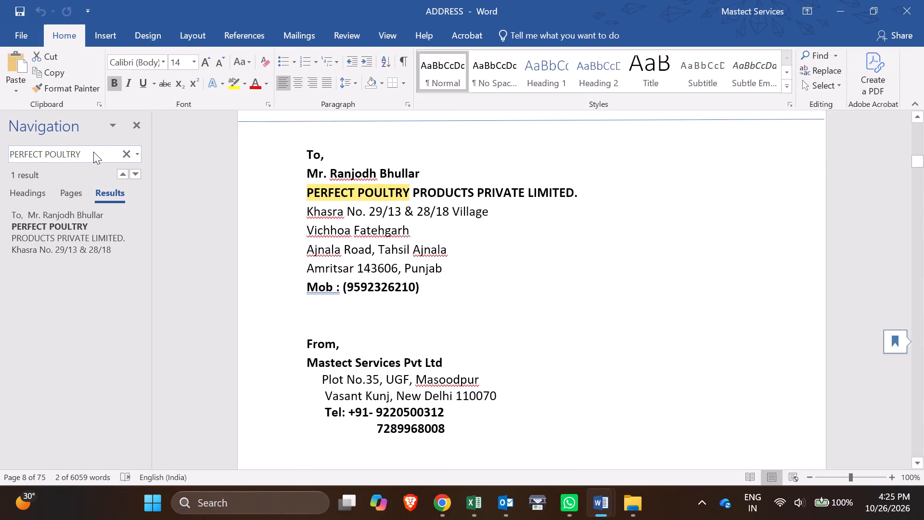
key("alt+Tab")
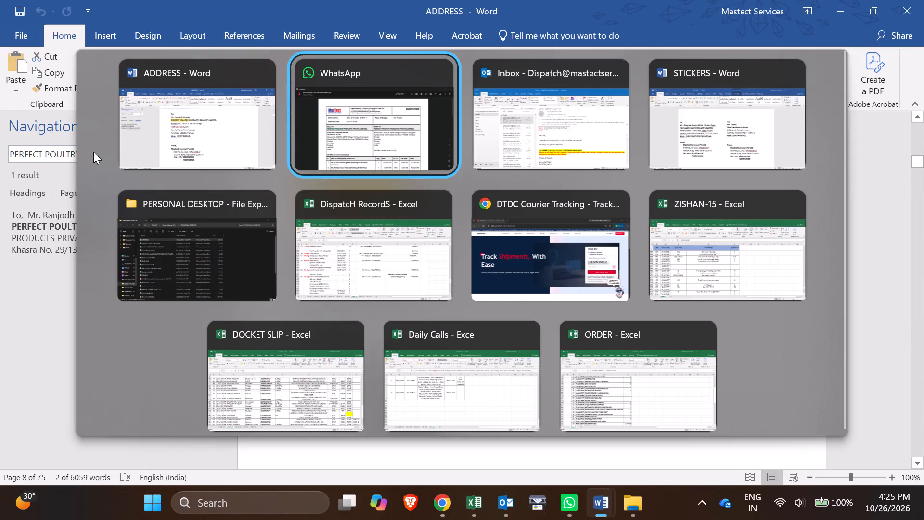
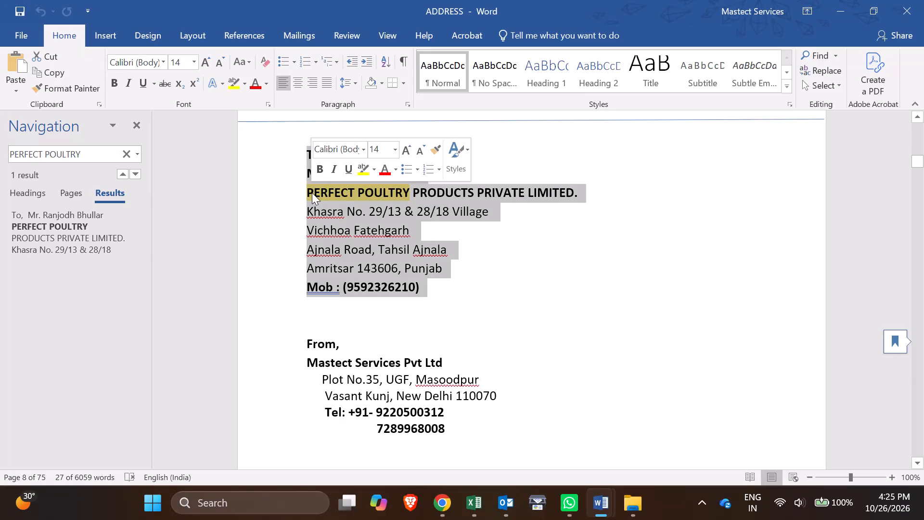
Deselect the Perfect Poultry address block and clear the company name search in the ADDRESS document.
left_click(312, 193)
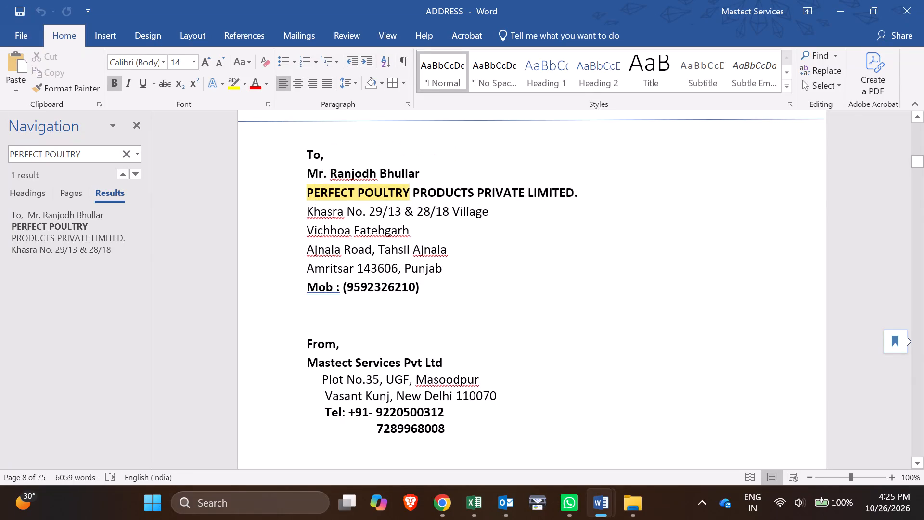
left_click(305, 169)
left_click(122, 154)
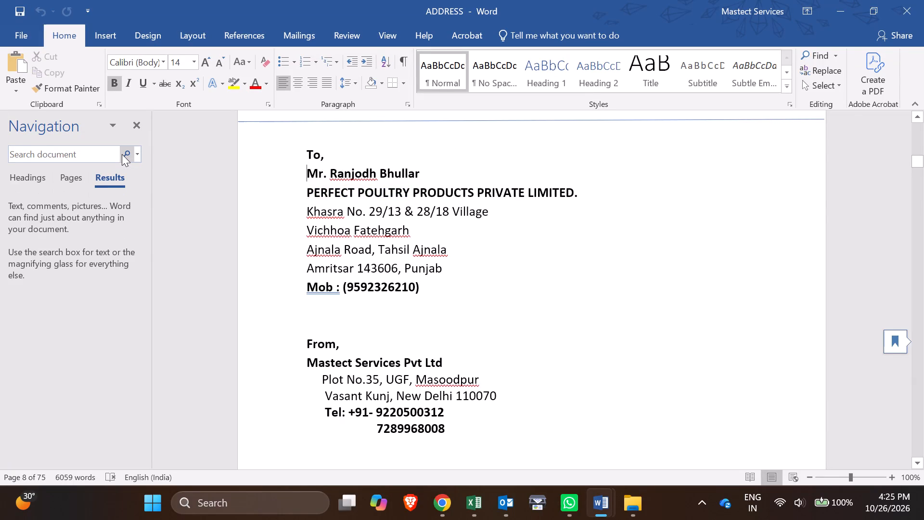
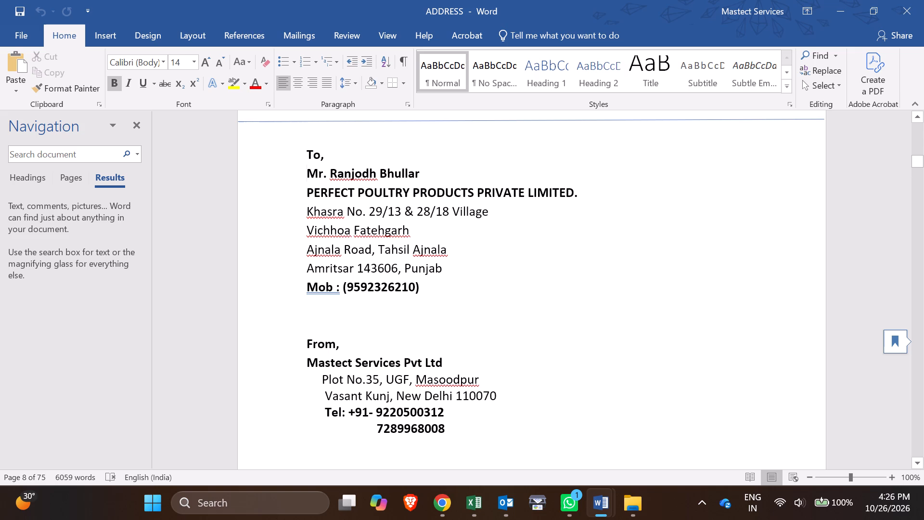
Copy the Perfect Poultry Products Private Limited recipient details, from the contact name through the mobile line, in the ADDRESS document.
key("shift+Down")
key("shift+Down")
key("shift+Down")
key("shift+Down")
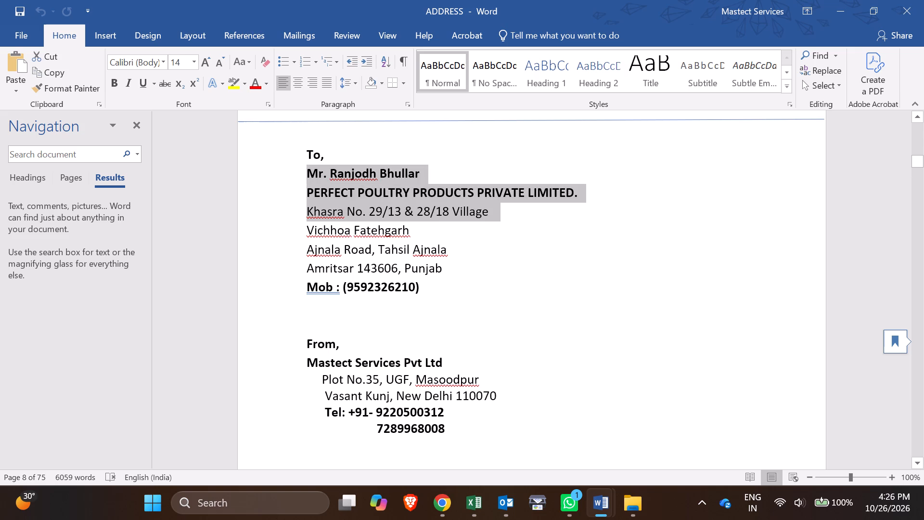
key("shift+Down")
key("shift+Down")
key("shift+Down")
key("shift+Left")
key("ctrl+c")
In the STICKERS document, replace the New Kenilworth Hotel recipient details with the copied Perfect Poultry Products details, then return to the ADDRESS document.
key("alt+Tab")
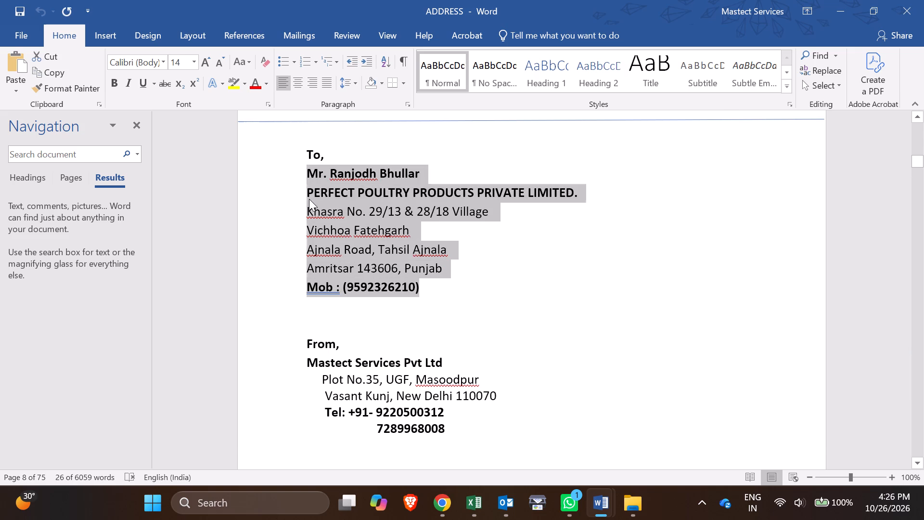
key("alt+Tab")
key("alt+Tab")
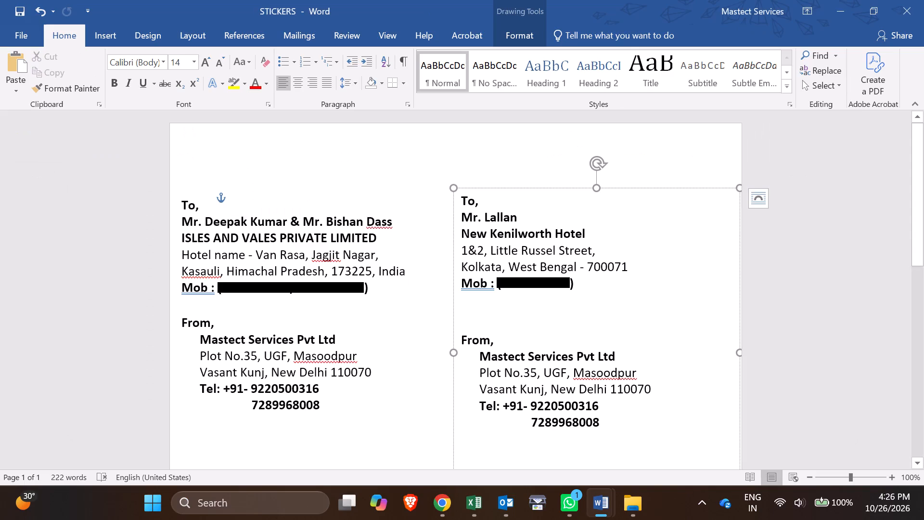
scroll(442, 240, "up", 7)
left_click(462, 219)
key("shift+Down")
key("shift+Down")
key("shift+Down")
key("shift+Down")
key("shift+Down")
key("shift+Left")
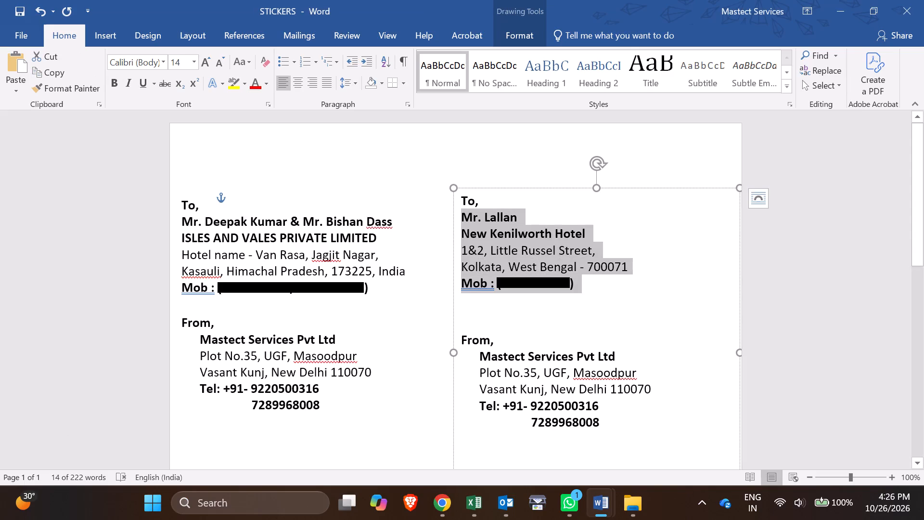
key("ctrl+v")
key("alt+Tab")
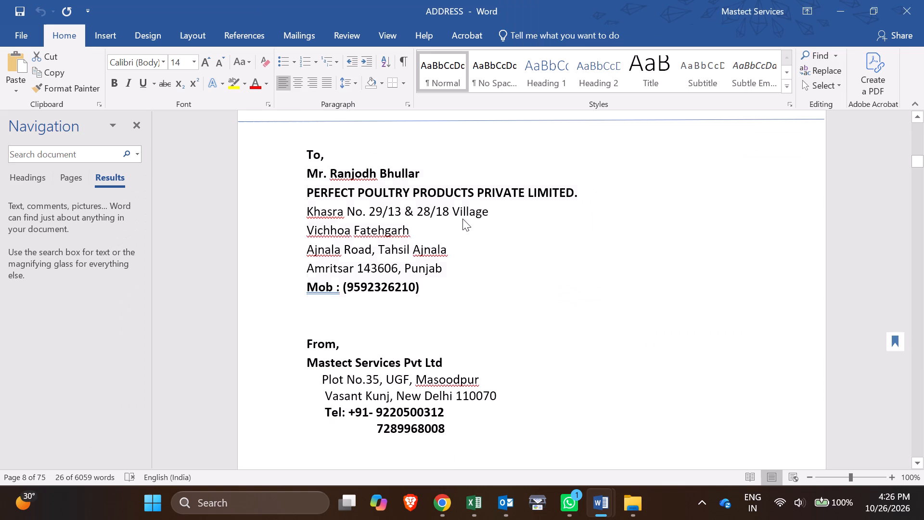
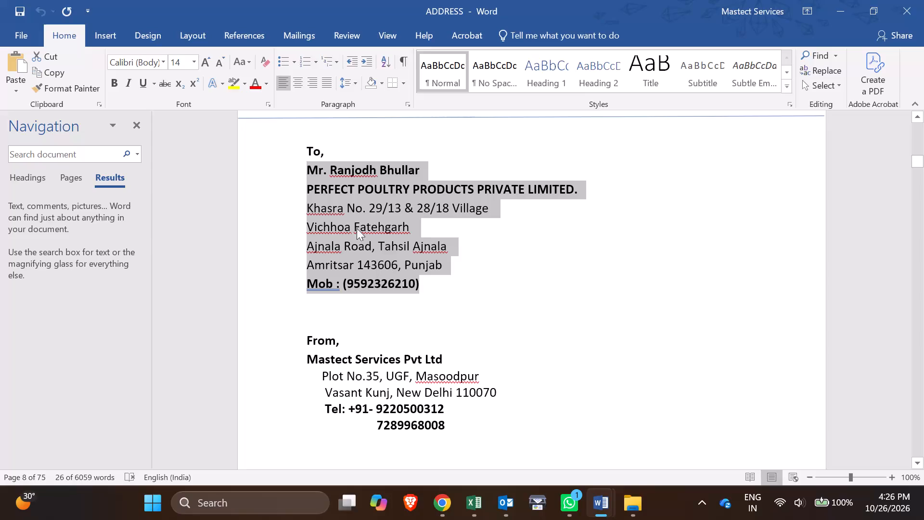
Switch from the ADDRESS document back to the STICKERS document with the Perfect Poultry Products label.
key("alt+Tab")
key("alt+Tab")
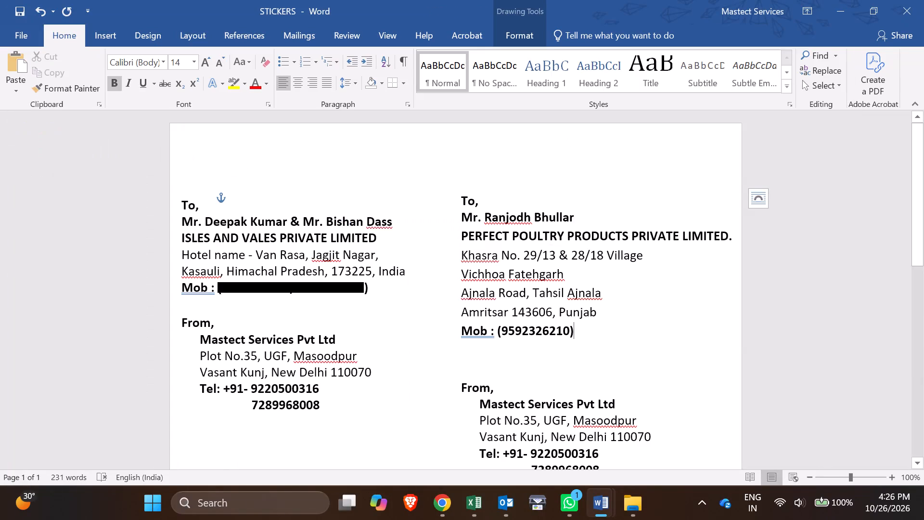
Save the STICKERS document with the updated Perfect Poultry Products label.
left_click(353, 279)
key("ctrl+s")
key("ctrl+s")
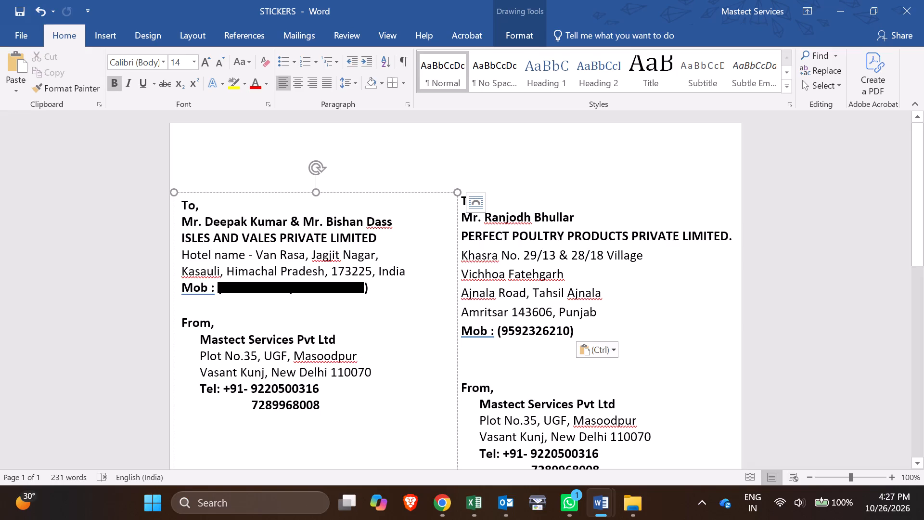
Copy the Perfect Poultry Products recipient details, from the contact name through the mobile line, in the upper-right label of STICKERS.
left_click(462, 224)
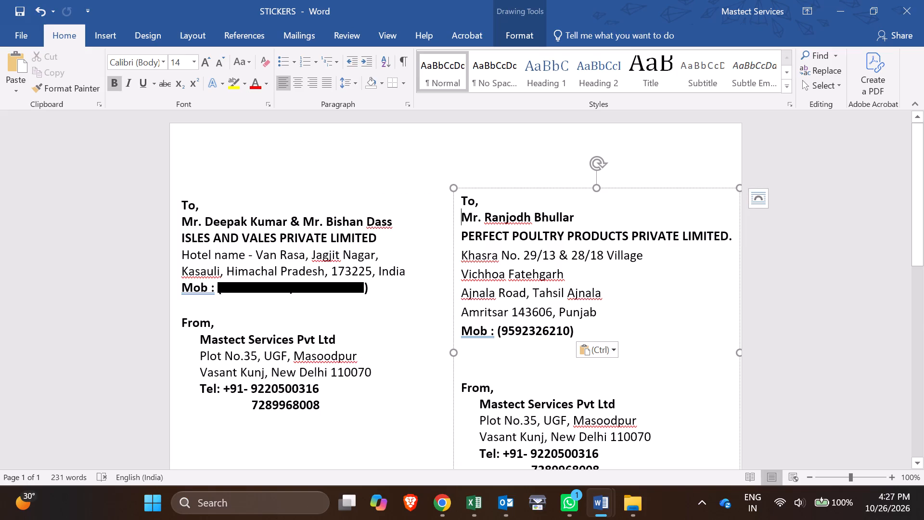
key("shift+Down")
key("shift+Down")
key("shift+Down")
key("shift+Down")
key("shift+Down")
key("shift+Down")
key("shift+Down")
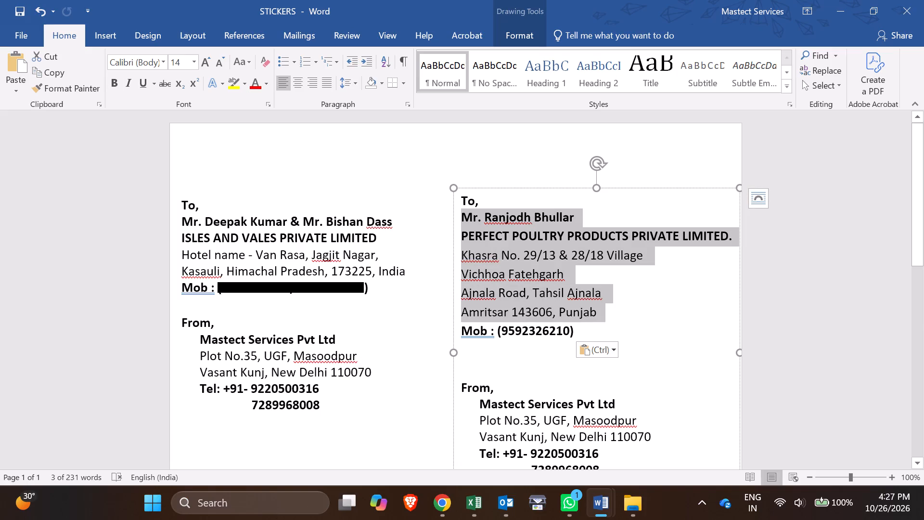
key("shift+Left")
key("ctrl+c")
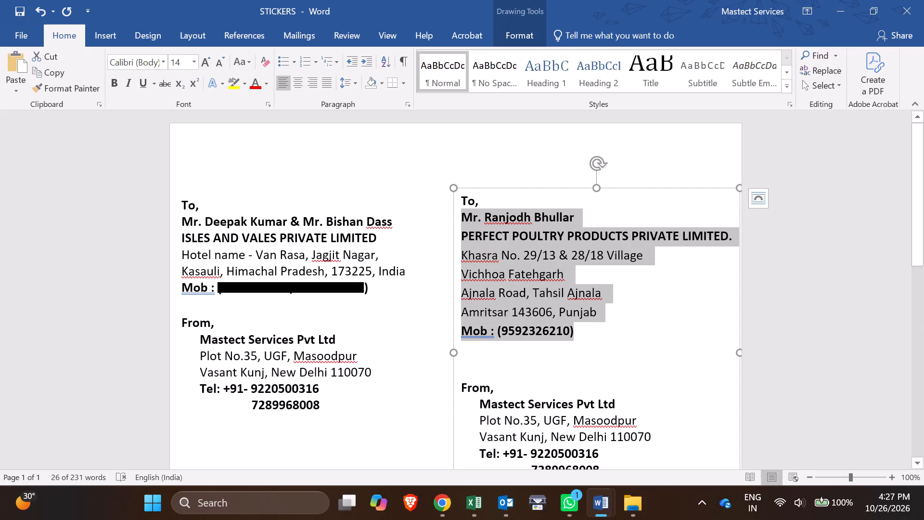
Replace the New Kenilworth Hotel recipient details in the page's lower-left label with the copied Perfect Poultry Products details and save.
scroll(349, 288, "down", 3)
left_click(185, 361)
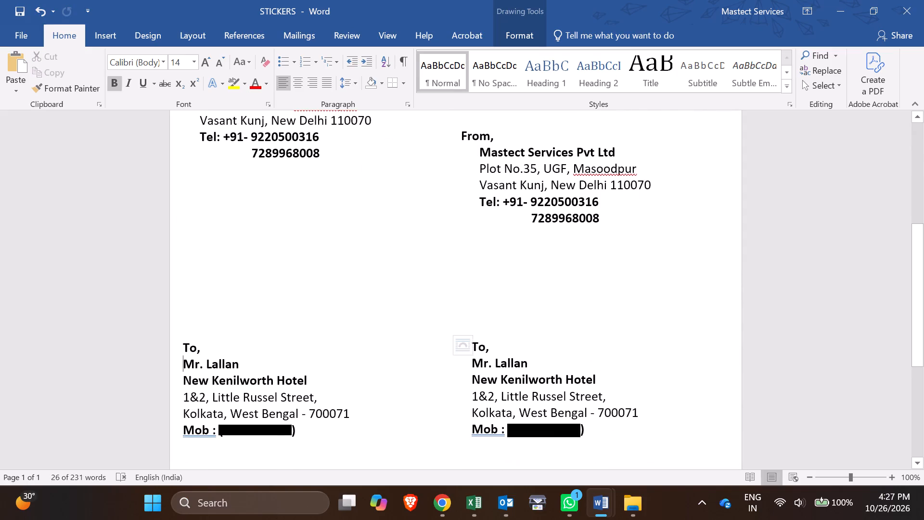
key("shift+Down")
key("shift+Down")
key("shift+Down")
key("shift+Down")
key("shift+Down")
key("shift+Left")
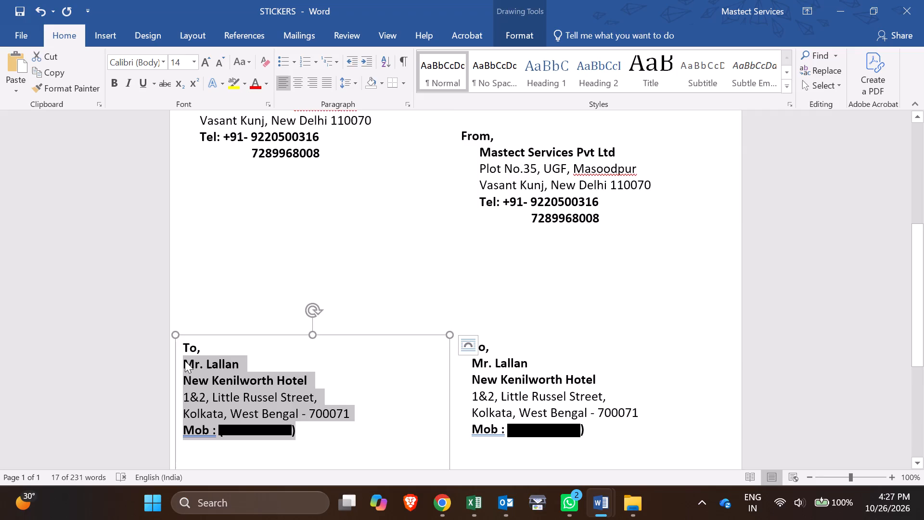
key("ctrl+v")
key("ctrl+s")
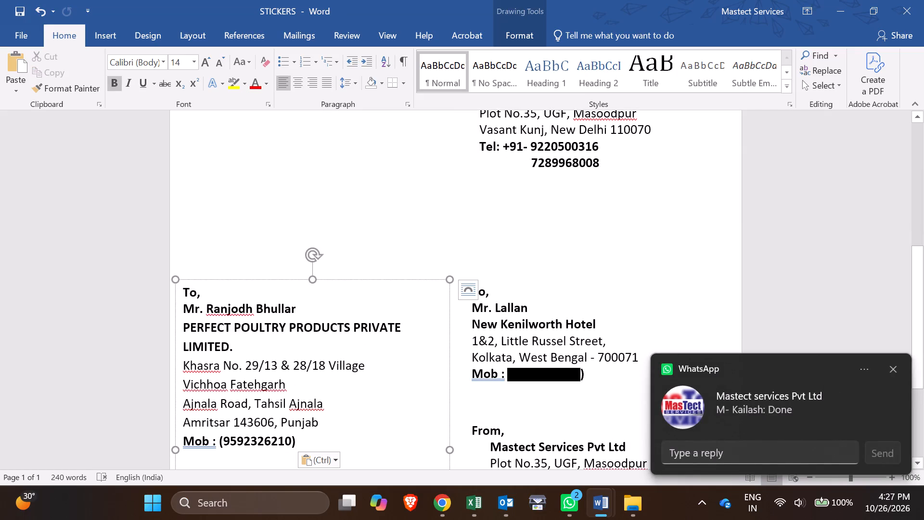
Look over the upper and lower labels in the STICKERS document and save it again.
key("alt+Tab")
key("alt+Tab")
scroll(573, 250, "down", 1)
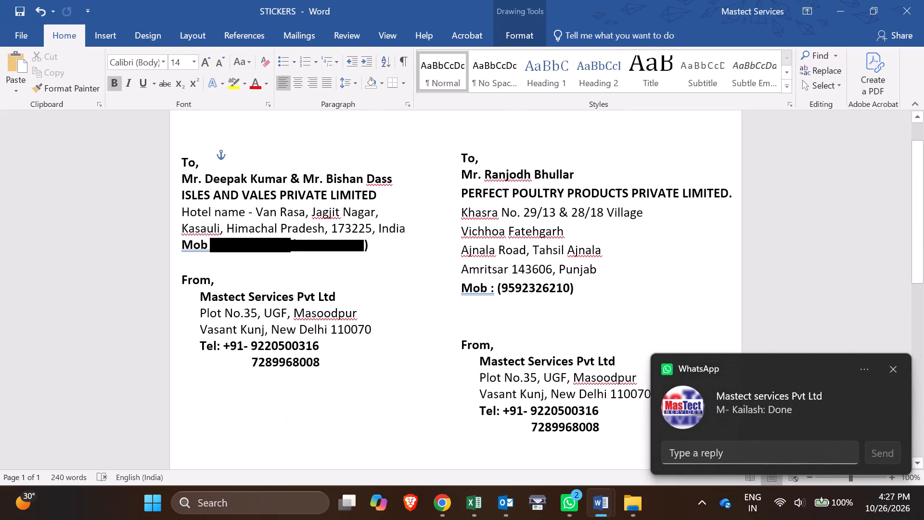
scroll(573, 250, "down", 1)
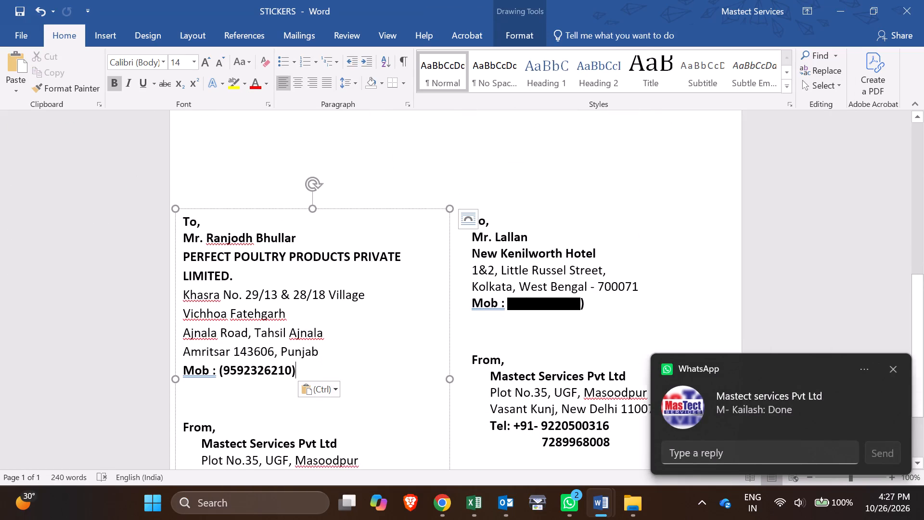
scroll(296, 276, "down", 1)
key("ctrl+s")
key("ctrl+s")
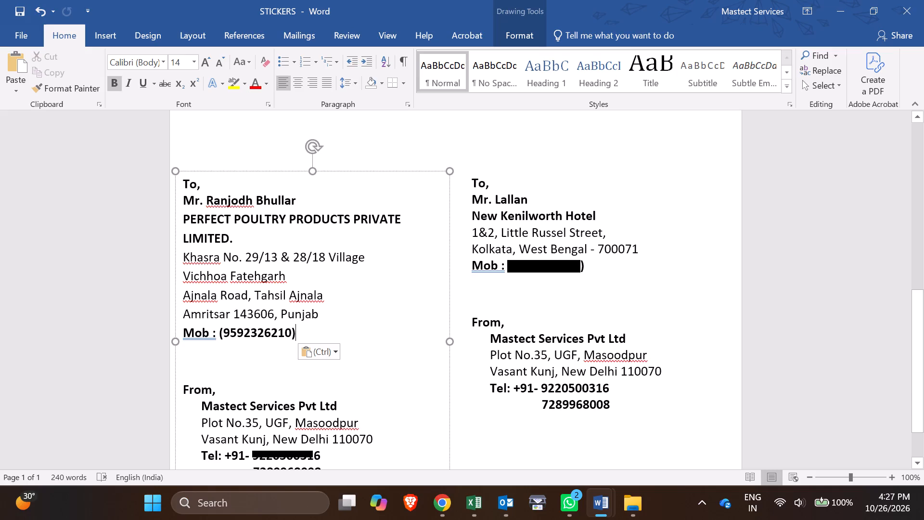
Switch from the remaining New Kenilworth Hotel label in STICKERS to the ADDRESS document.
left_click(520, 218)
key("alt+Tab")
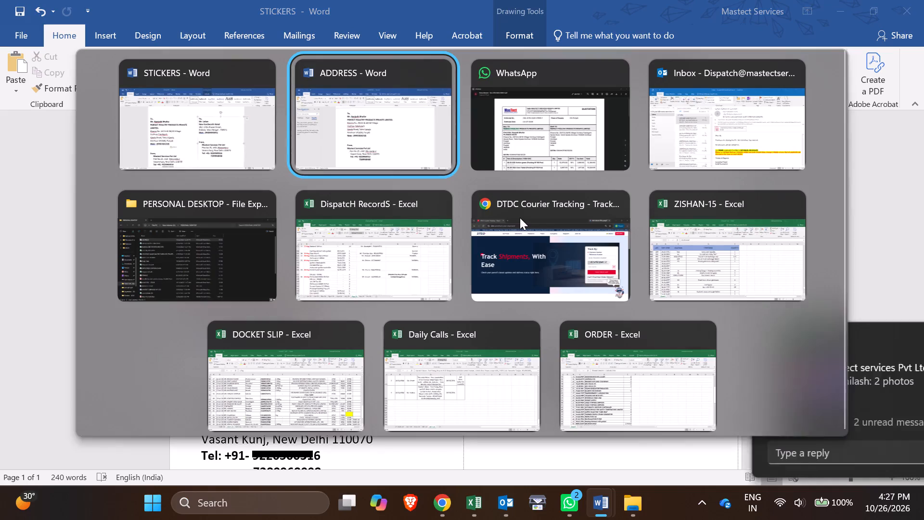
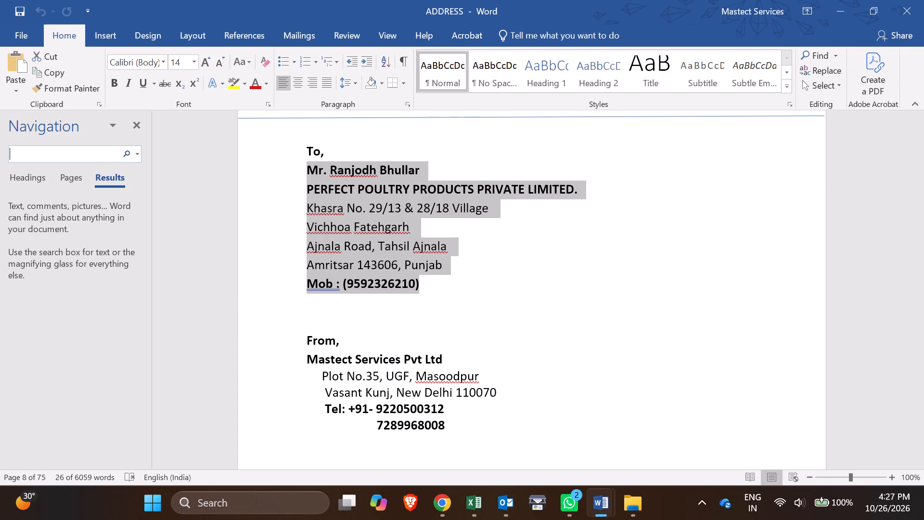
Search the ADDRESS document for K866.
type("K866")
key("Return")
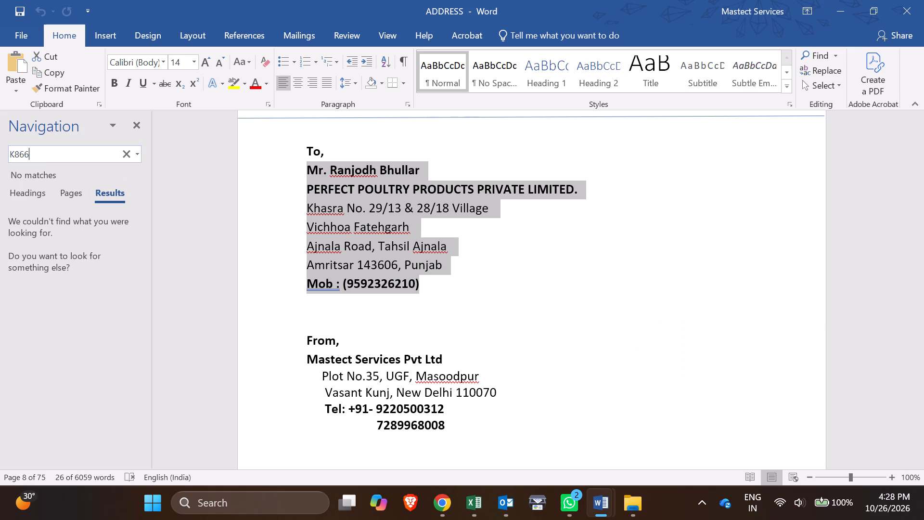
Search the ADDRESS document again for K866.
left_click(344, 238)
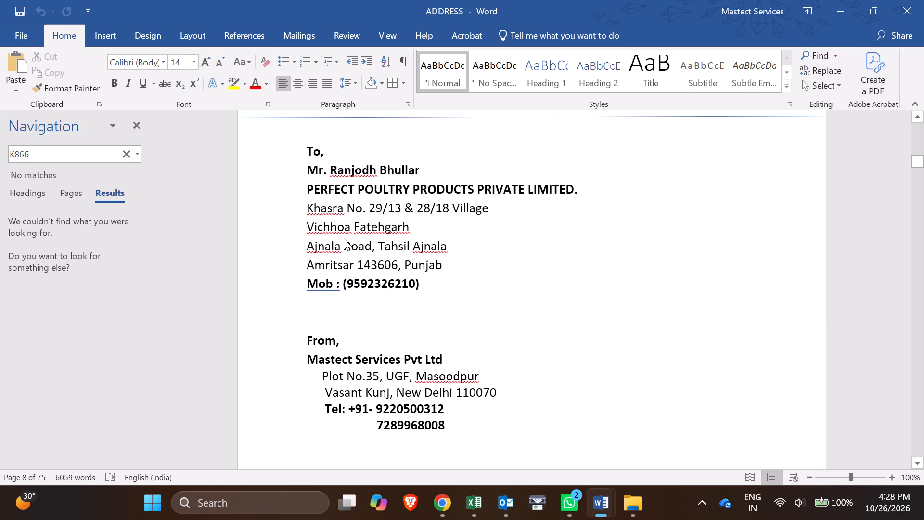
left_click(102, 157)
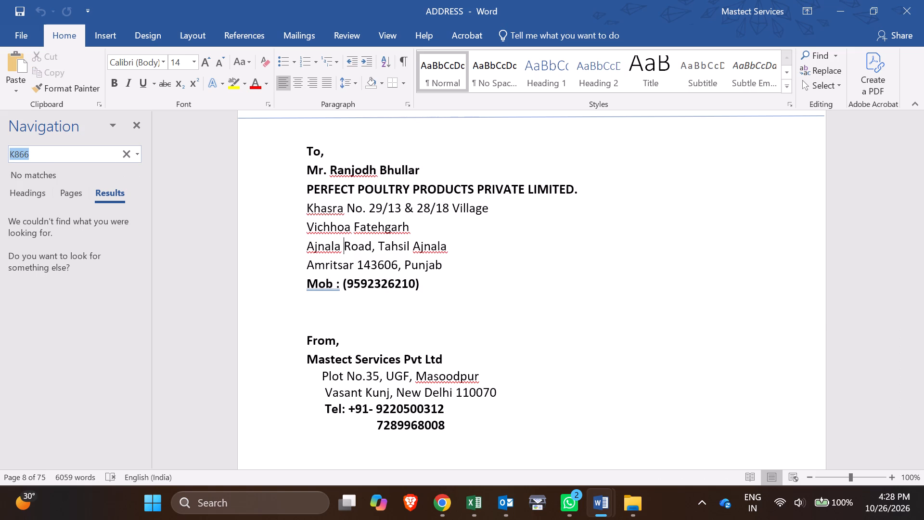
left_click(102, 157)
key("Return")
key("Return")
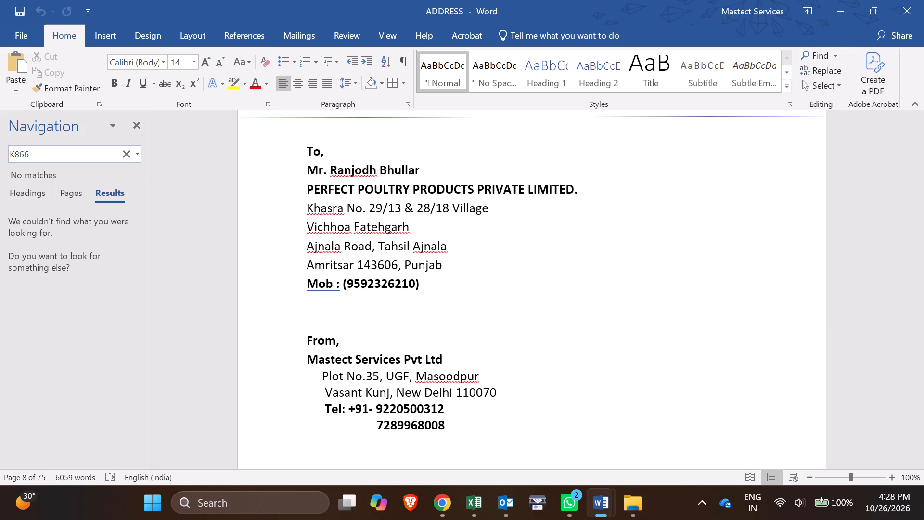
double_click(102, 157)
Clear the K866 search term from the ADDRESS document's search.
key("BackSpace")
key("BackSpace")
key("BackSpace")
key("BackSpace")
key("BackSpace")
key("BackSpace")
Switch to the PERSONAL DESKTOP folder window in File Explorer and close it.
key("alt+Tab")
key("alt+Down")
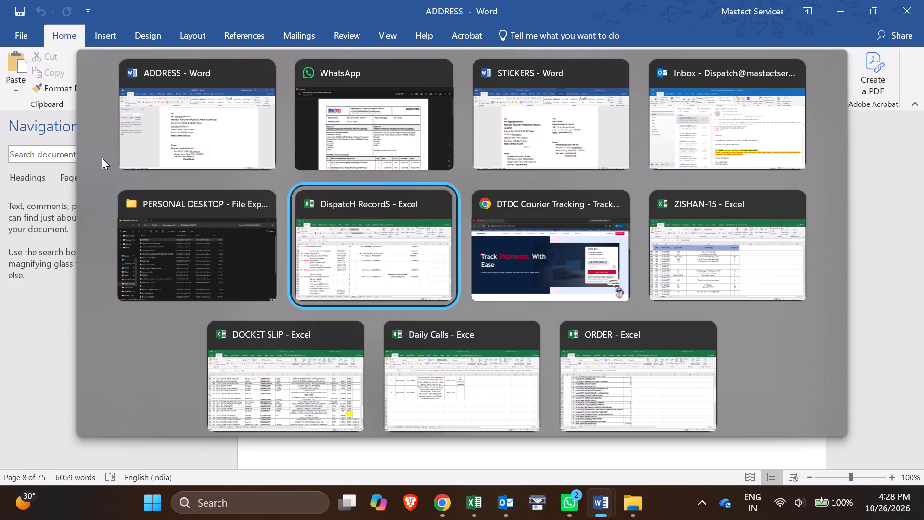
key("alt+Left")
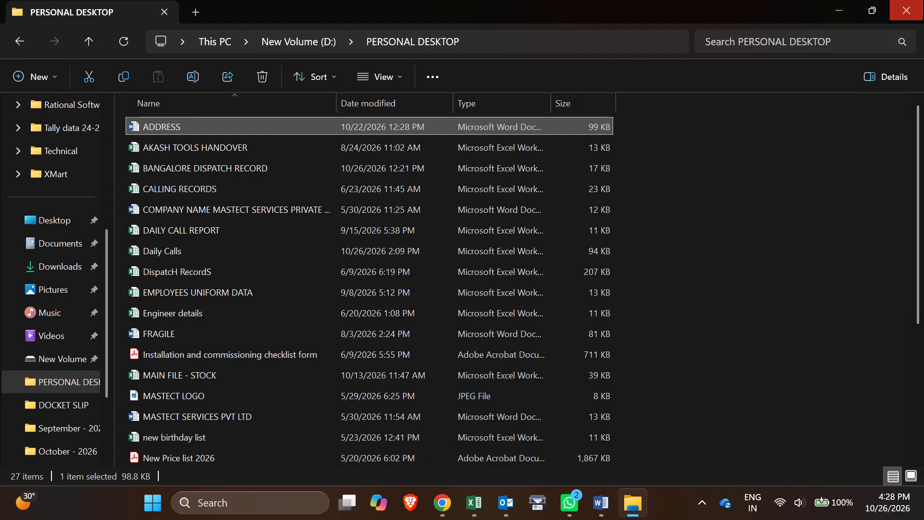
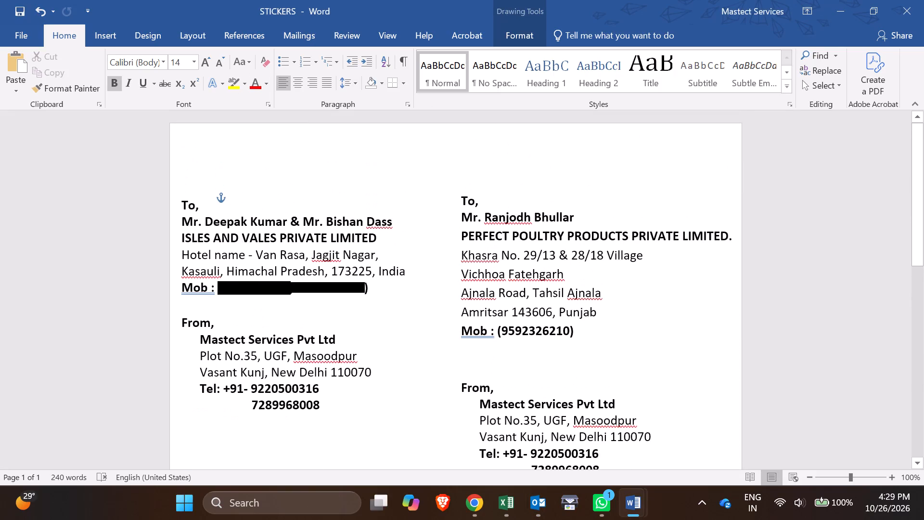
On the remaining New Kenilworth Hotel label in the lower half of the page, replace the contact name after "Mr." with Shakti.
scroll(654, 337, "down", 3)
left_click(555, 269)
key("BackSpace")
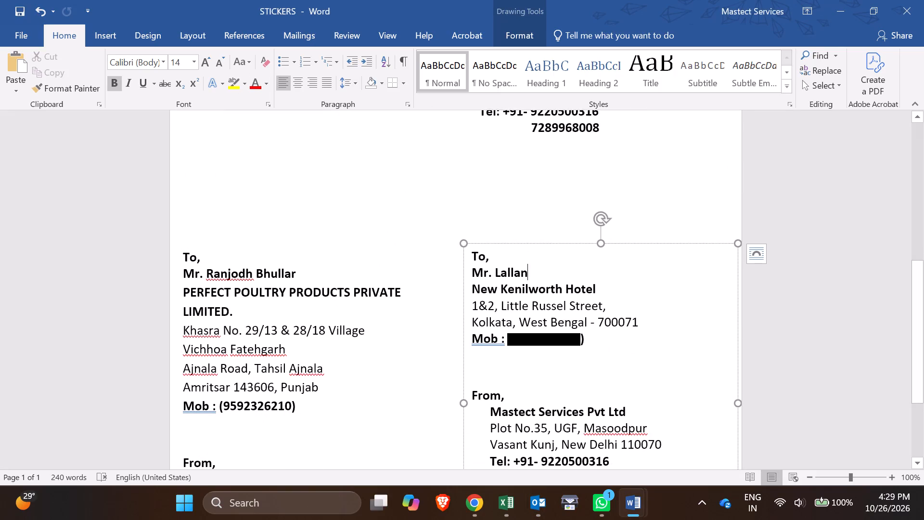
key("BackSpace")
key("BackSpace")
key("BackSpace")
key("BackSpace")
key("BackSpace")
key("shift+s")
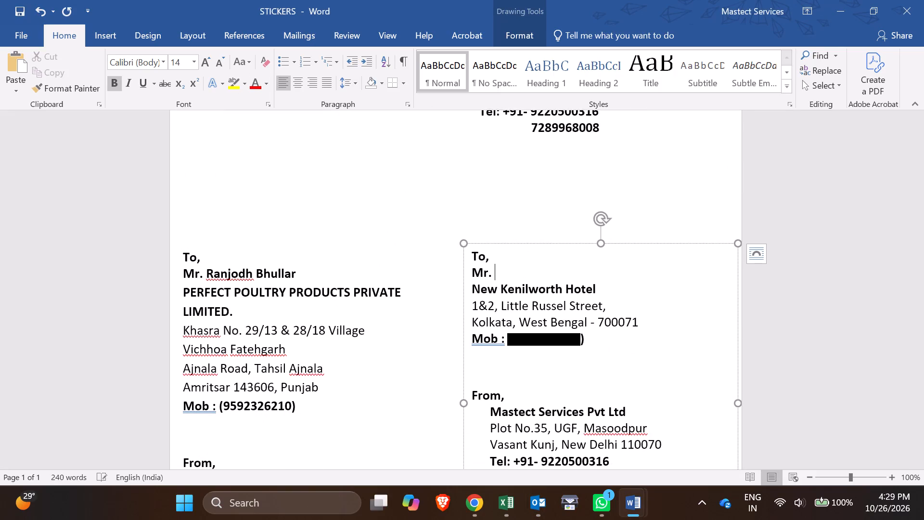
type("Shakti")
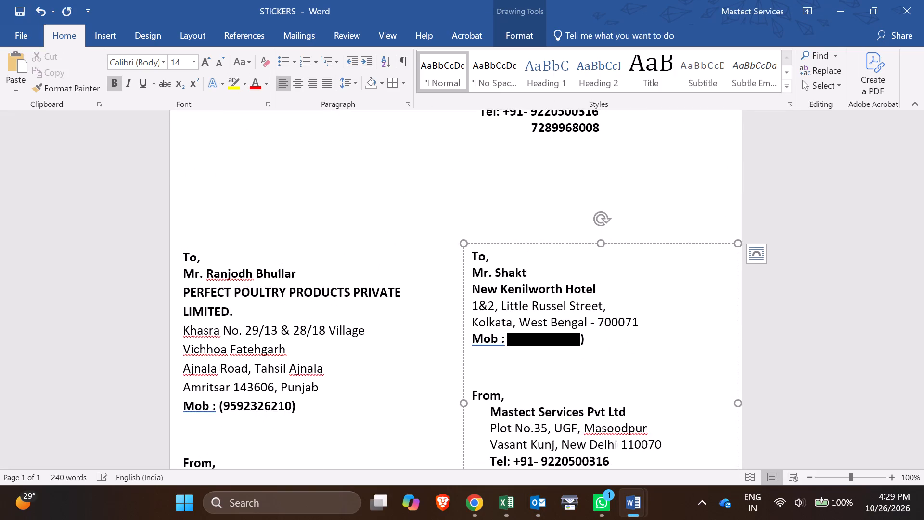
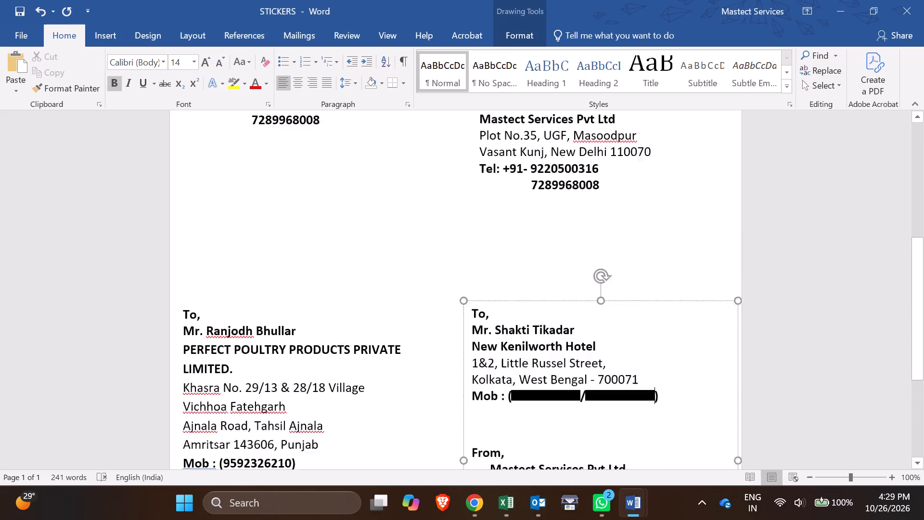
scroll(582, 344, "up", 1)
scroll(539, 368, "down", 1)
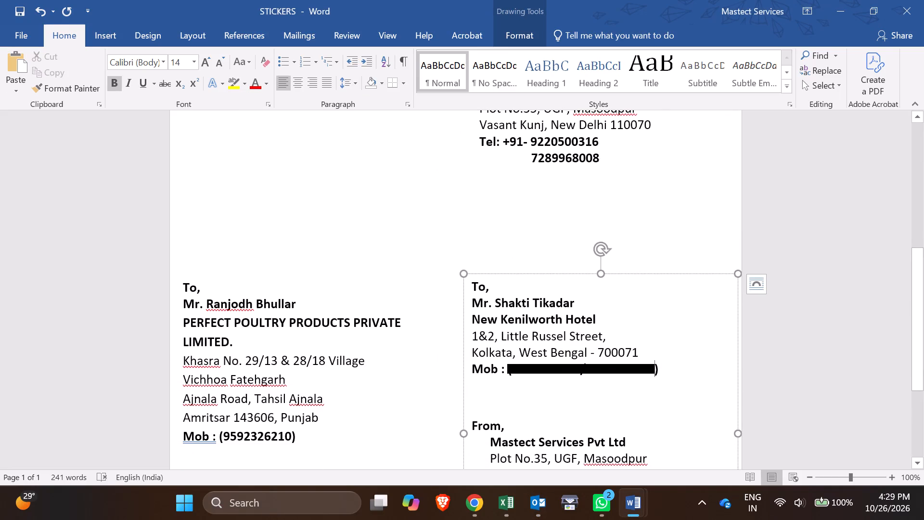
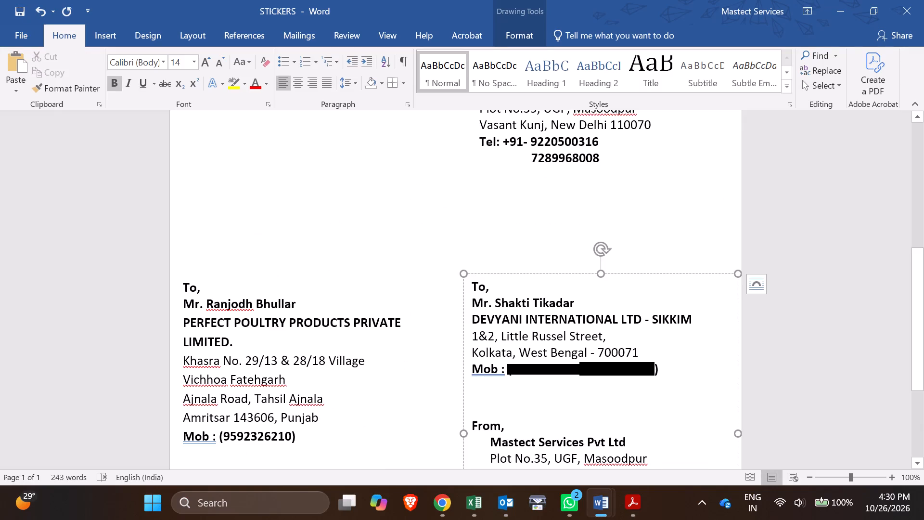
Select the two street and city address lines beneath the company name in the DEVYANI INTERNATIONAL LTD - SIKKIM recipient label.
left_click(474, 339)
key("shift+Down")
key("shift+Down")
key("shift+Left")
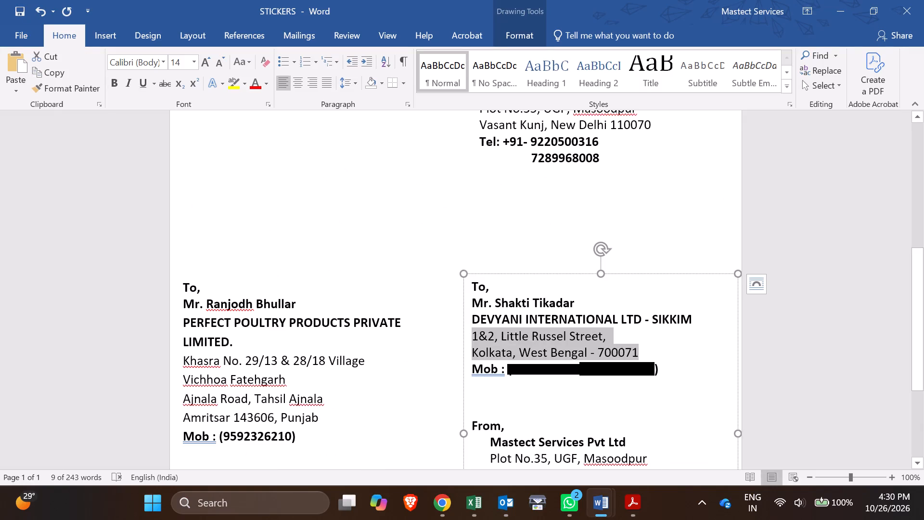
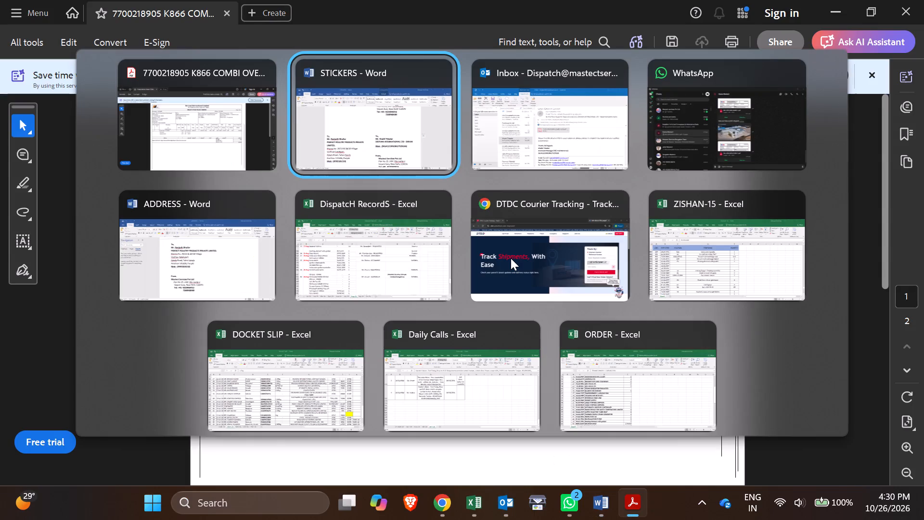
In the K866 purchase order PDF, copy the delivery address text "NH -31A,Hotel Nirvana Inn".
key("alt+Tab")
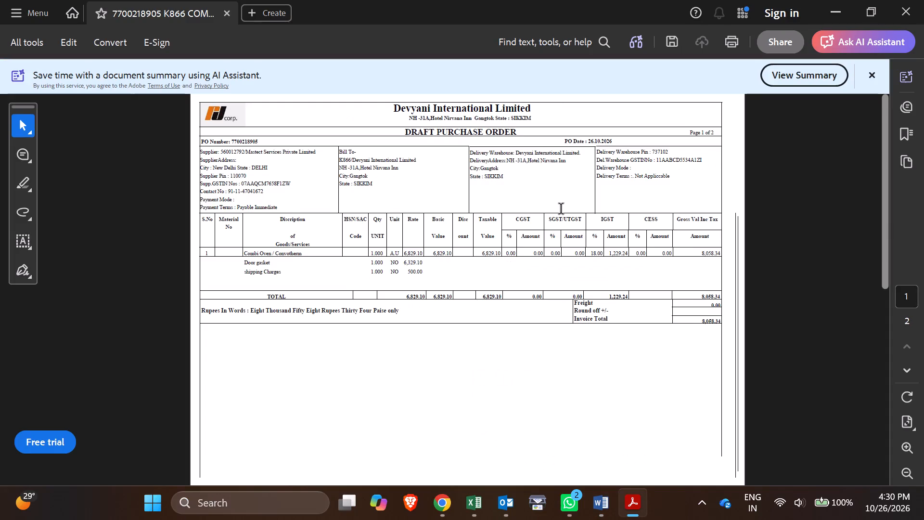
scroll(537, 180, "up", 3, "ctrl")
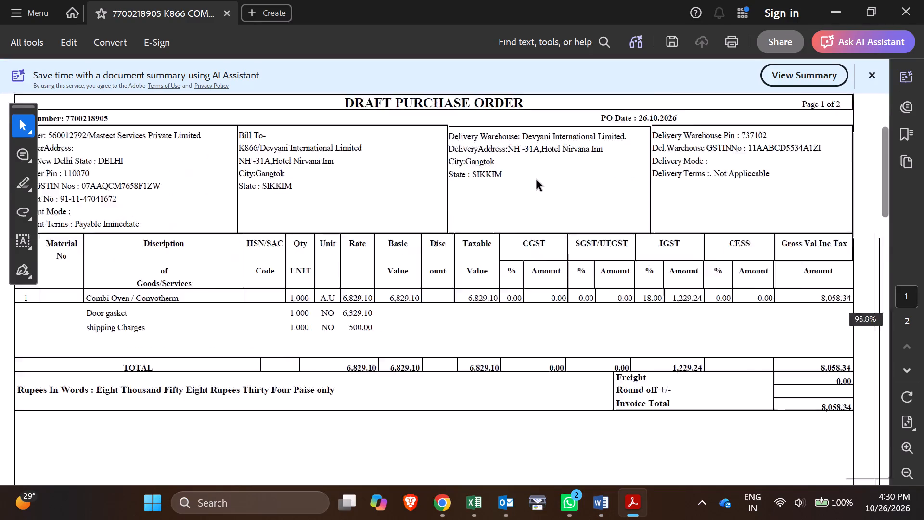
scroll(537, 180, "up", 2, "ctrl")
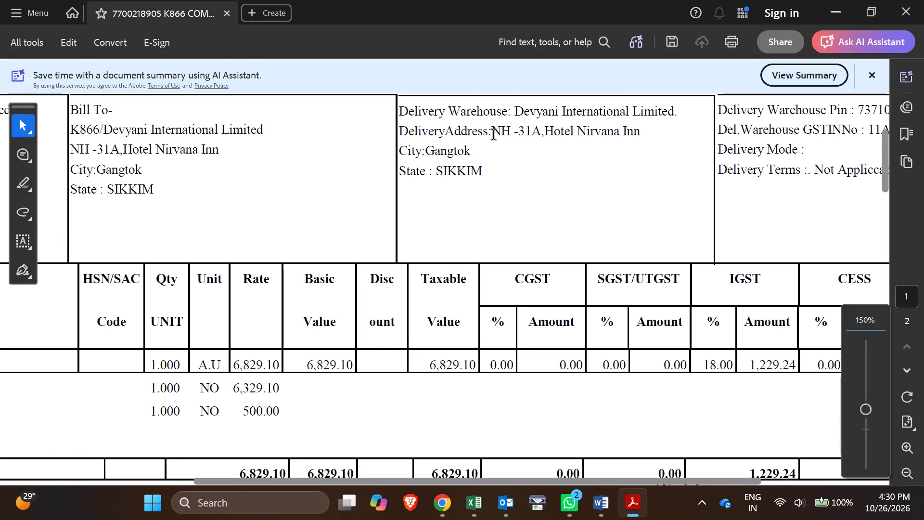
left_click_drag(494, 135, 613, 133)
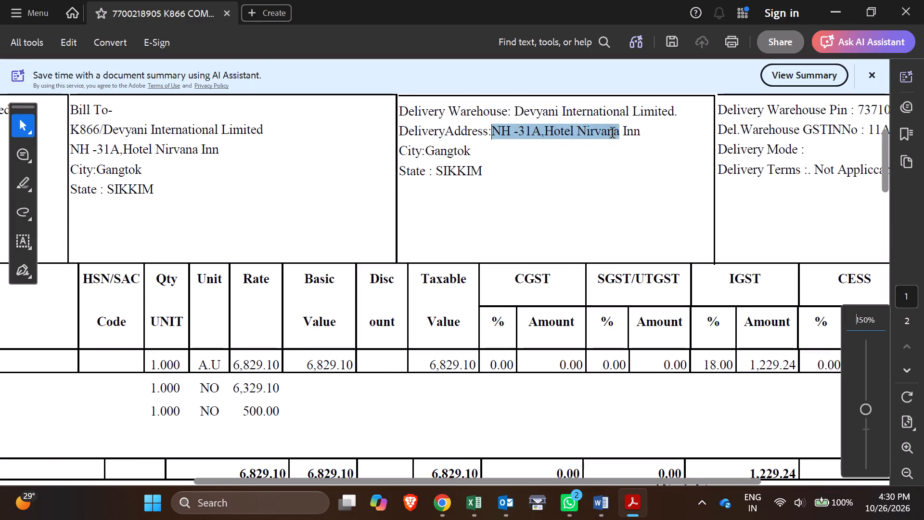
left_click_drag(613, 133, 634, 135)
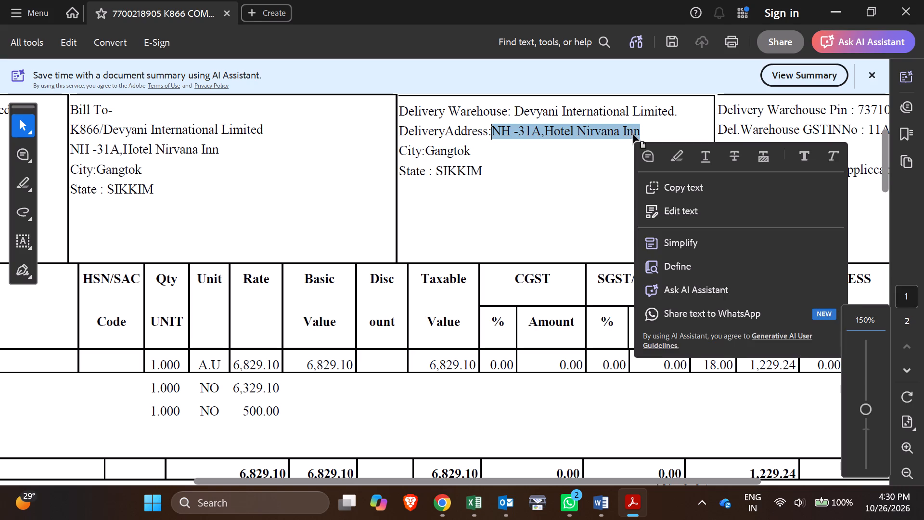
key("ctrl+c")
In the STICKERS document, paste the copied address under DEVYANI INTERNATIONAL LTD - SIKKIM, ending it with a comma and a line break.
key("alt+Tab")
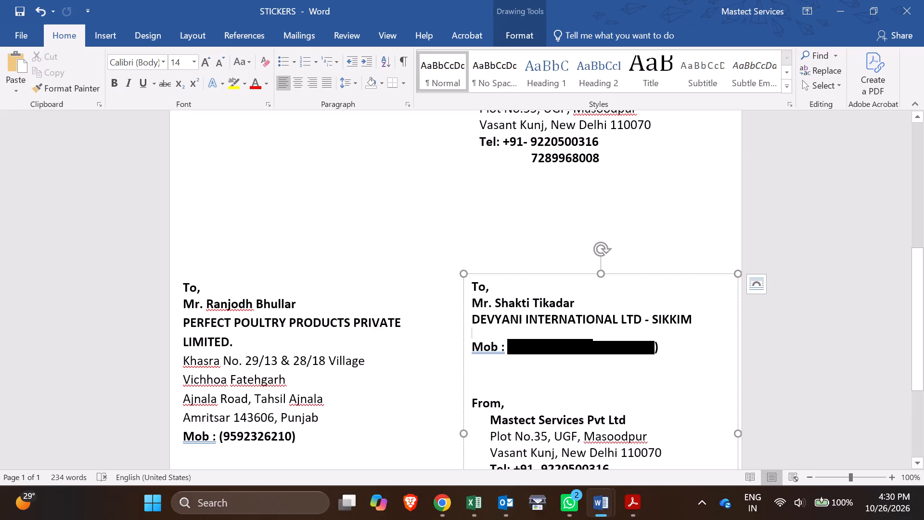
key("ctrl+v")
key("alt+Tab")
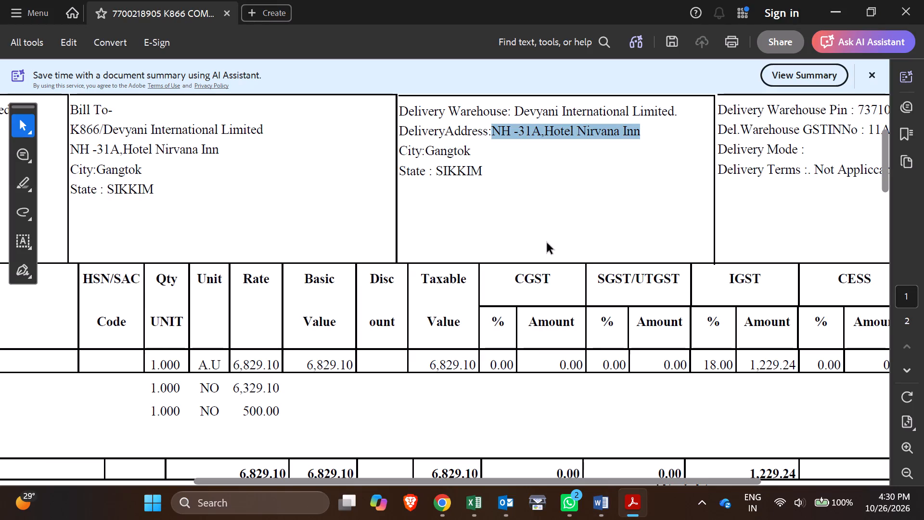
key("alt+Tab")
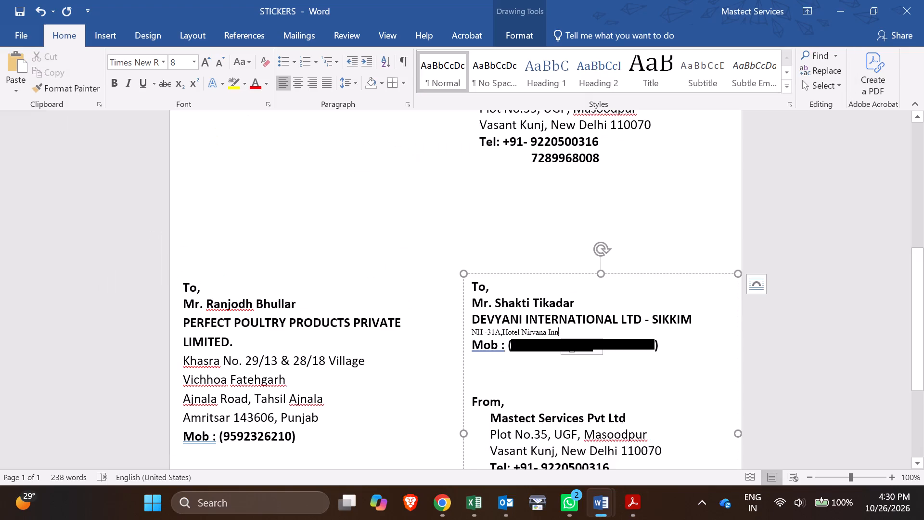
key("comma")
key("shift+Return")
Switch back to the K866 purchase order PDF to check the remaining delivery address details against the Devyani label.
key("alt+Tab")
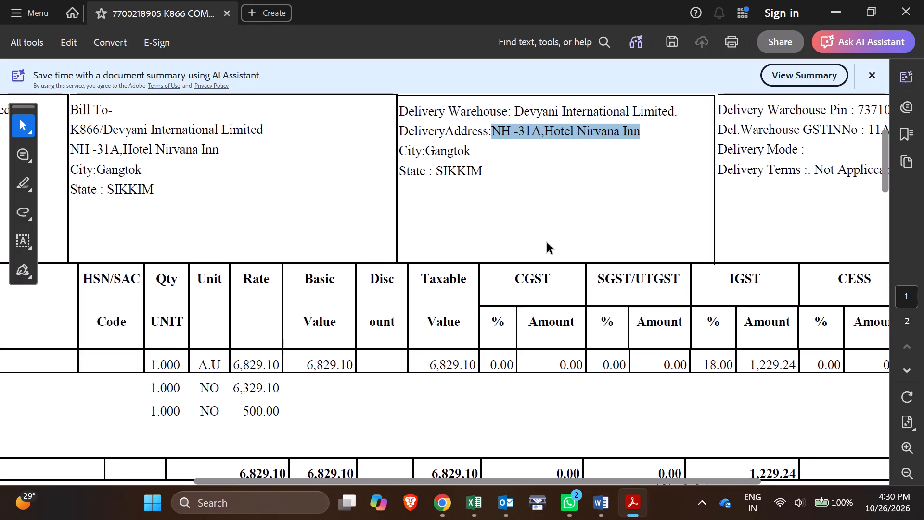
key("alt+Tab")
key("alt+Tab")
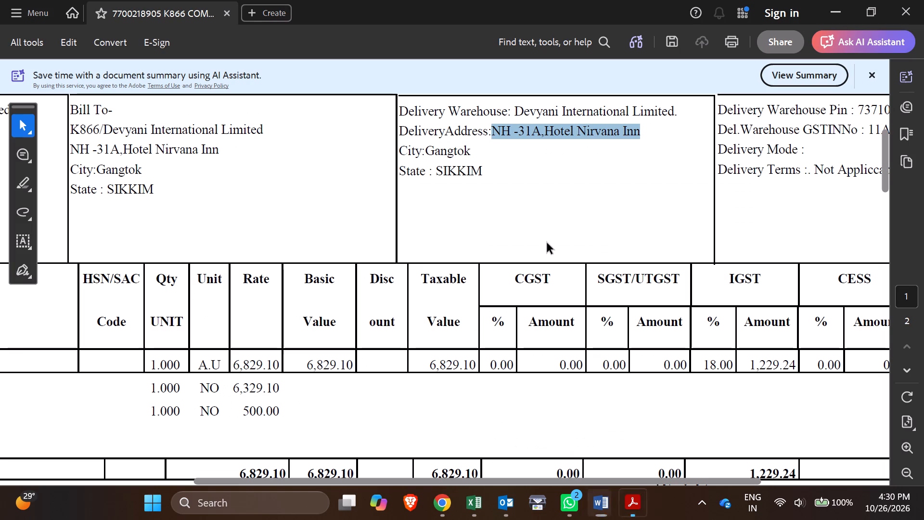
Add the city from the K866 purchase order to the Devyani International label's second address line as "Gangtok, Sikkim".
double_click(438, 154)
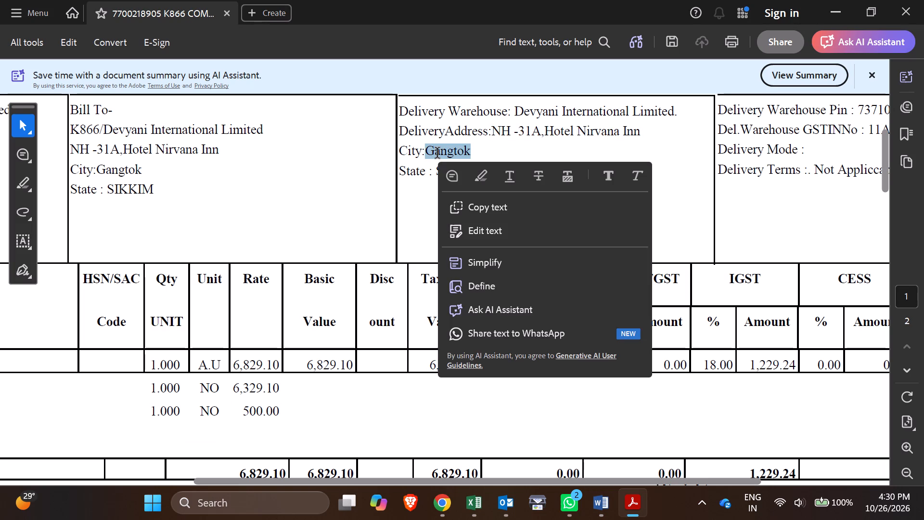
key("ctrl+c")
key("alt+Tab")
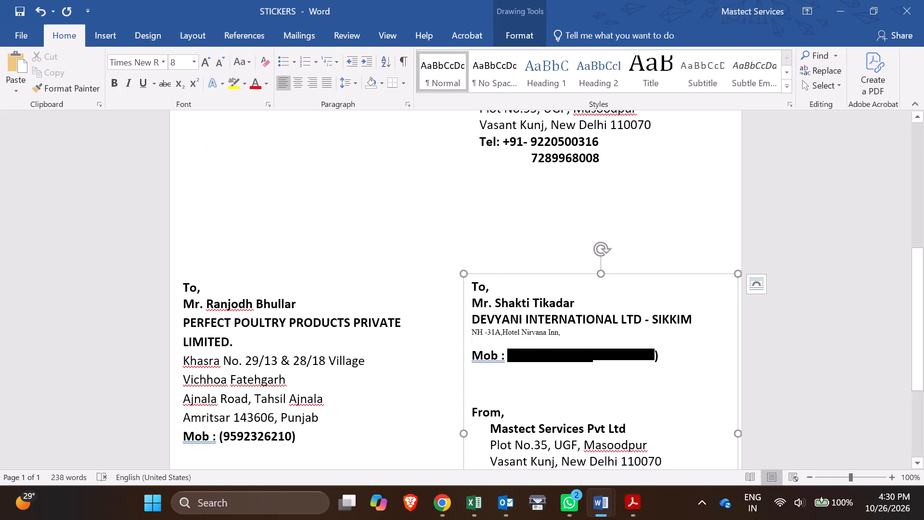
key("ctrl+v")
type(",")
key("space")
key("alt+Tab")
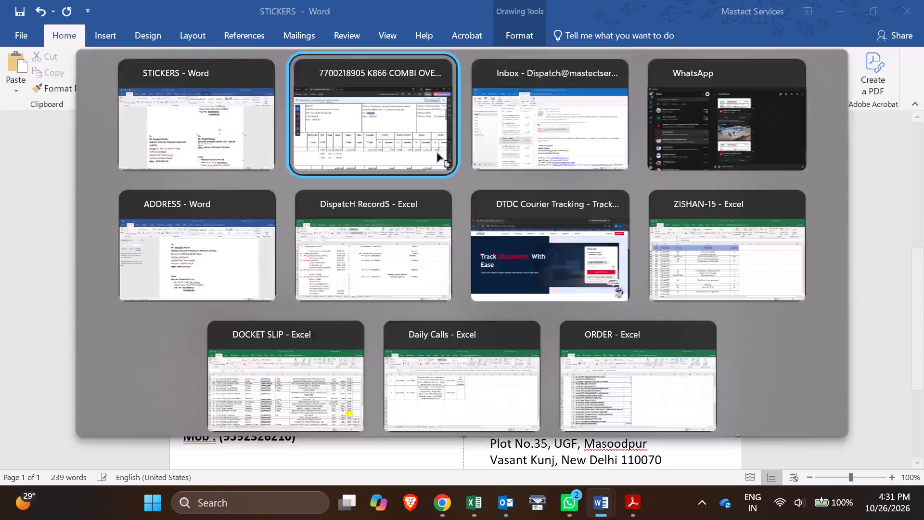
left_click(446, 174)
key("alt+Tab")
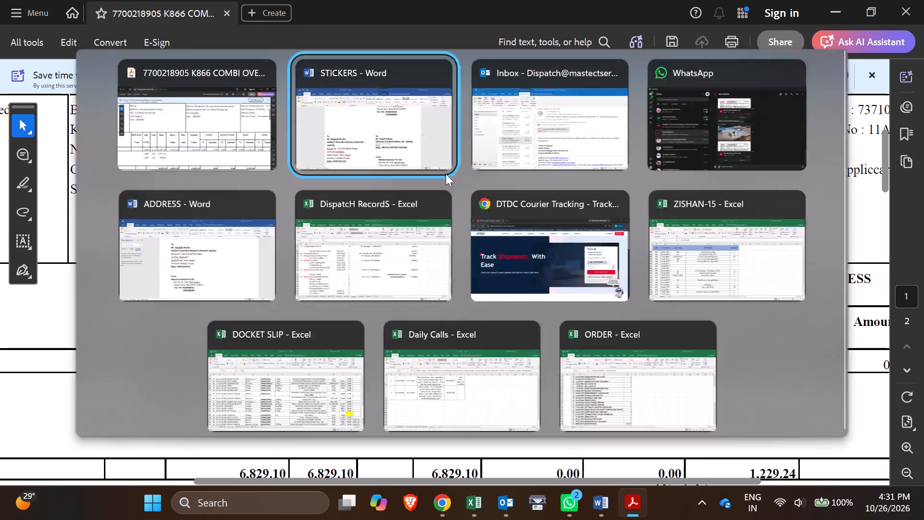
type("Sikkim")
key("alt+Tab")
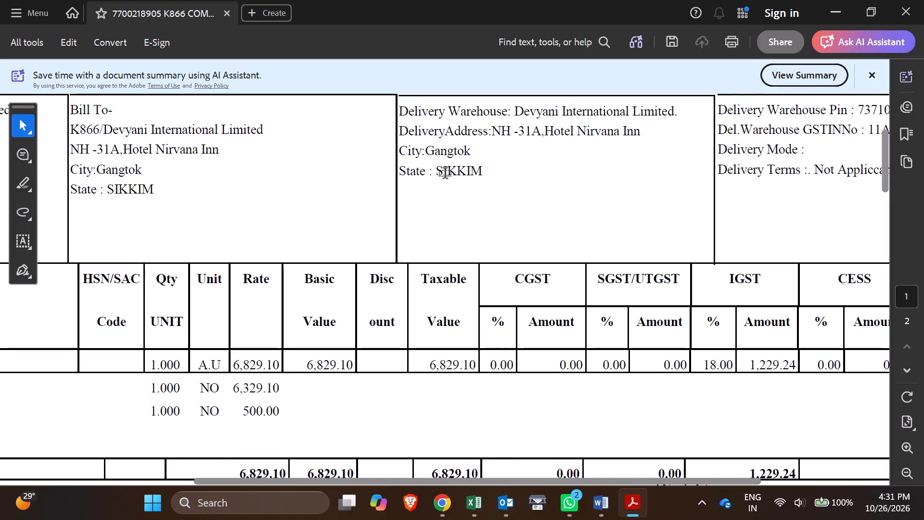
key("alt+Tab")
key("space")
type("-")
key("BackSpace")
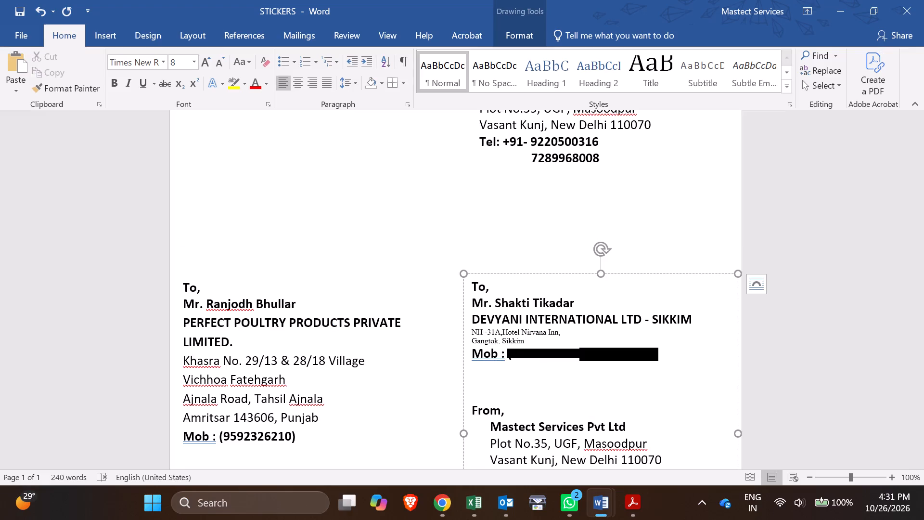
Complete the label's city line with the purchase order's warehouse pin code and country, reading "Gangtok, Sikkim – 737102, India".
key("alt+Tab")
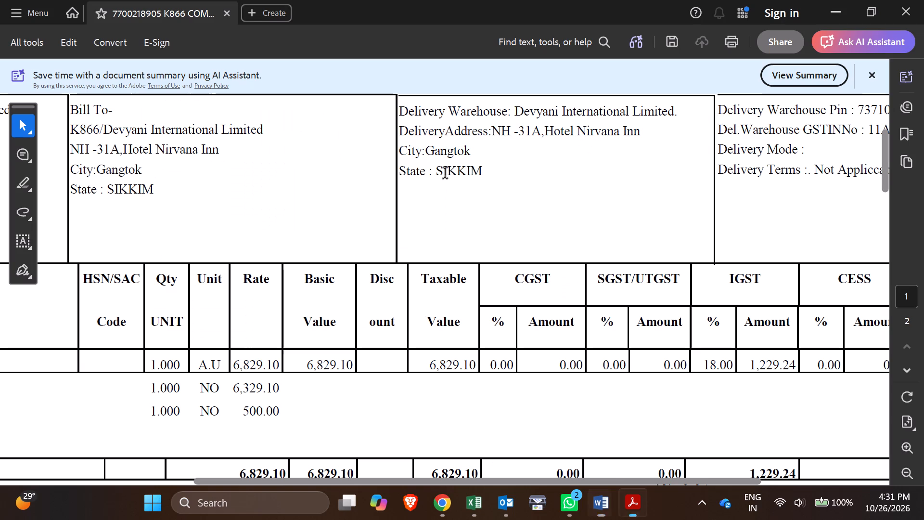
scroll(440, 175, "left", 1)
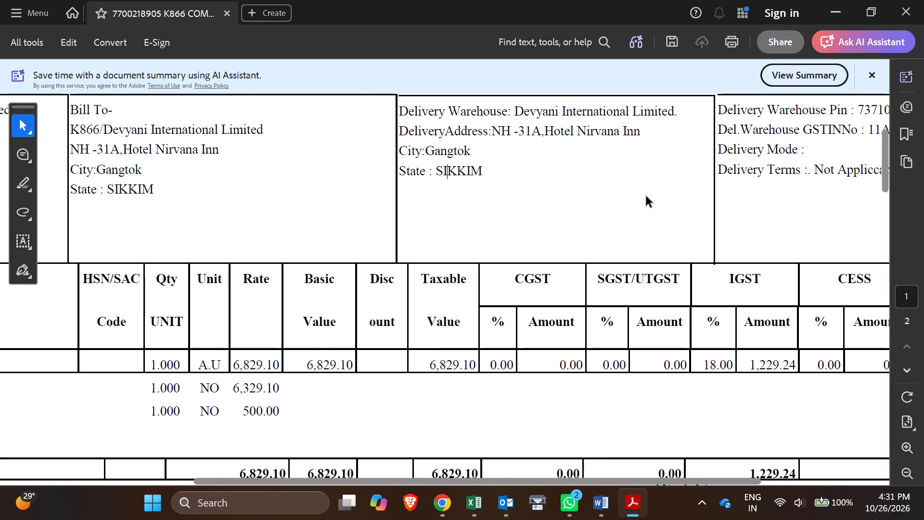
scroll(646, 196, "left", 2)
double_click(722, 108)
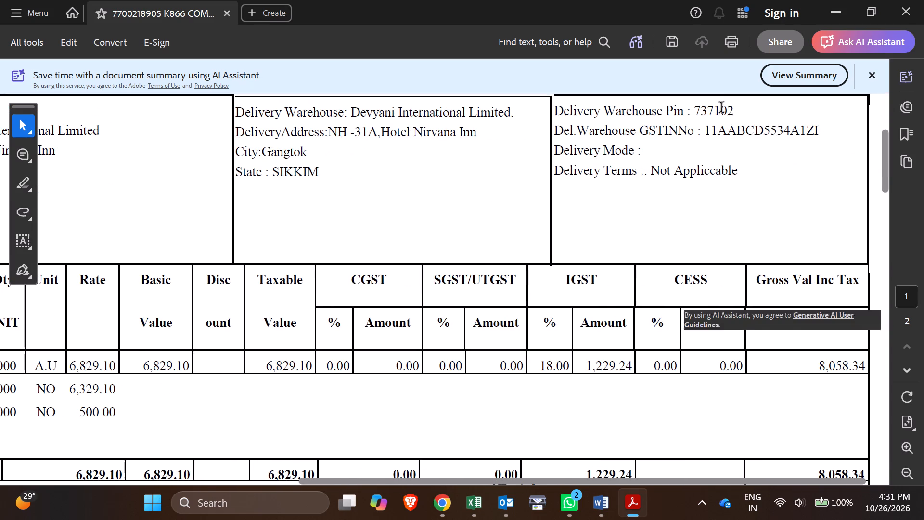
key("ctrl+c")
key("alt+Tab")
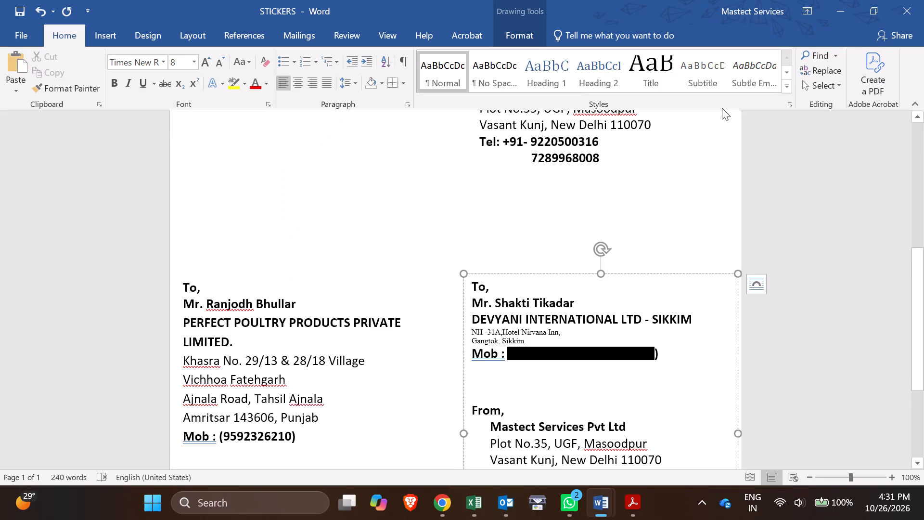
key("ctrl+v")
key("BackSpace")
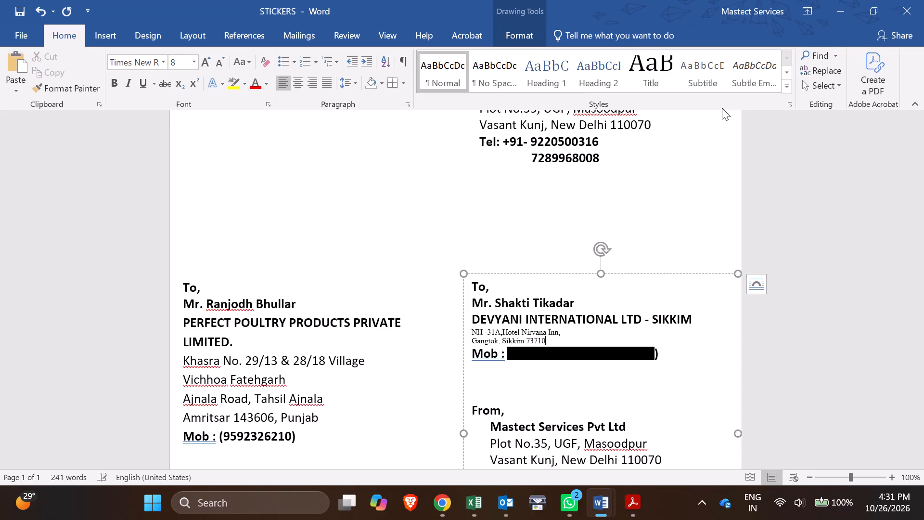
key("BackSpace")
key("BackSpace")
key("BackSpace")
key("BackSpace")
key("BackSpace")
type("-")
key("space")
key("alt+Tab")
key("ctrl+c")
key("alt+Tab")
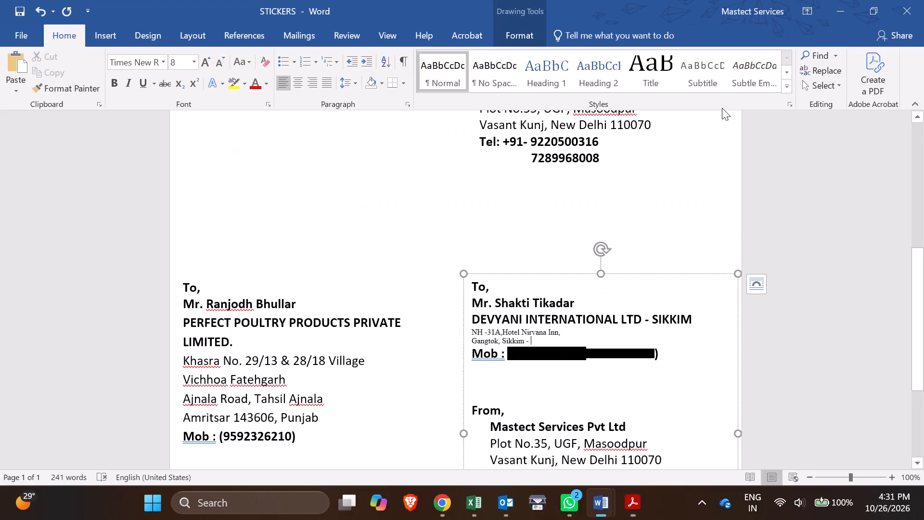
key("ctrl+v")
type(", India")
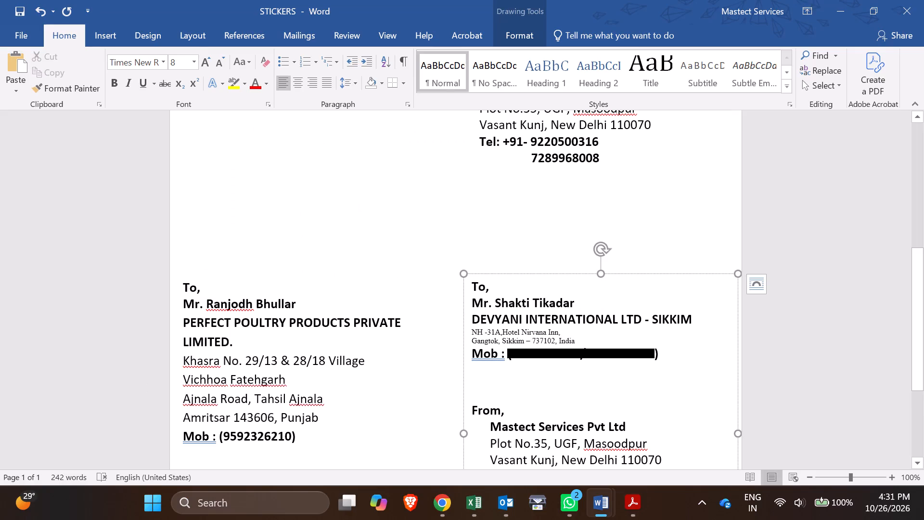
Format the hotel address line on the Devyani International label as 14 pt Calibri.
left_click(475, 335)
key("Left")
key("shift+Down")
key("shift+Left")
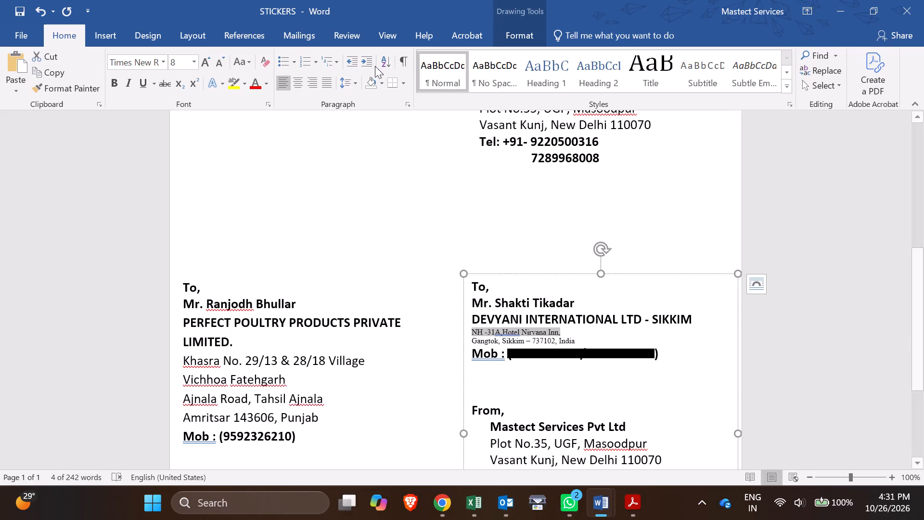
triple_click(207, 62)
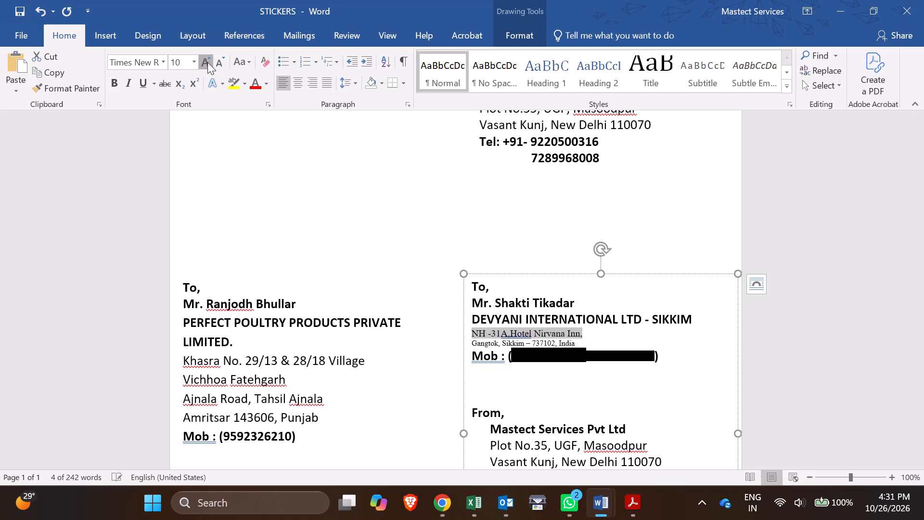
double_click(207, 62)
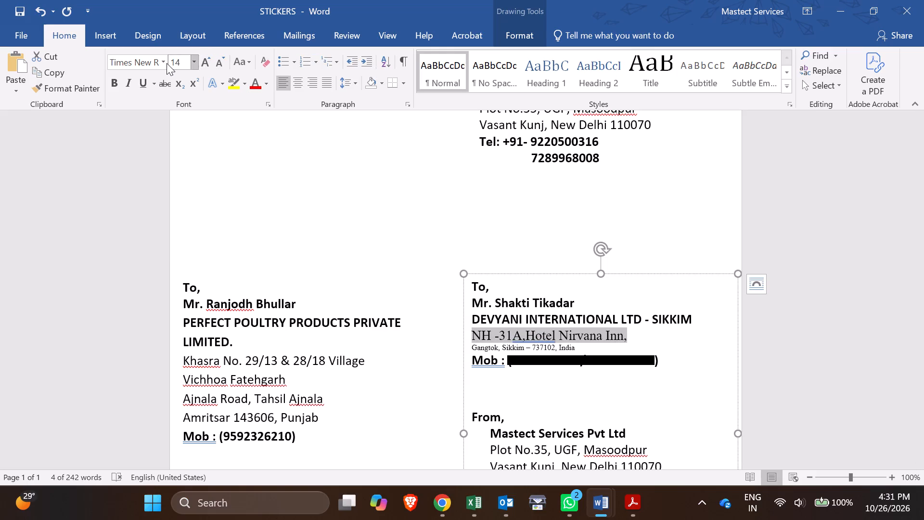
left_click(163, 64)
left_click(162, 109)
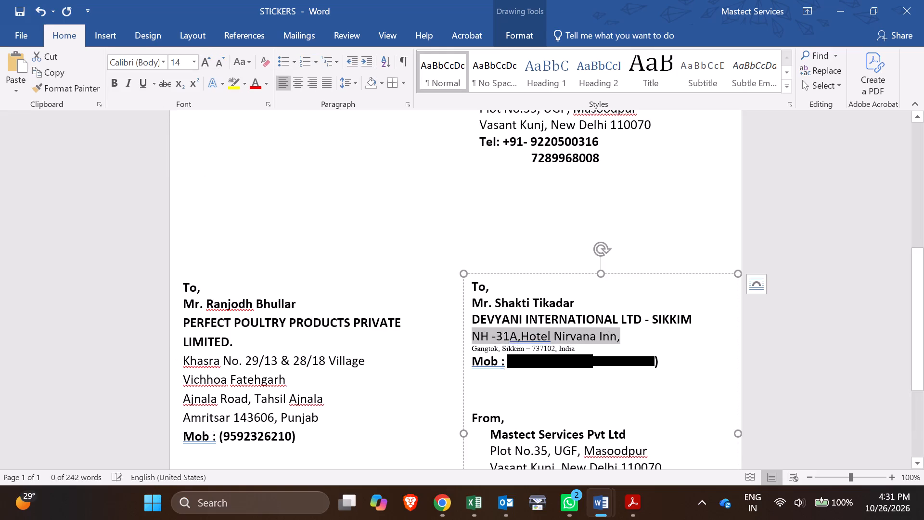
Format the Gangtok city line on the Devyani International label as 14 pt Calibri and save the document.
left_click(473, 350)
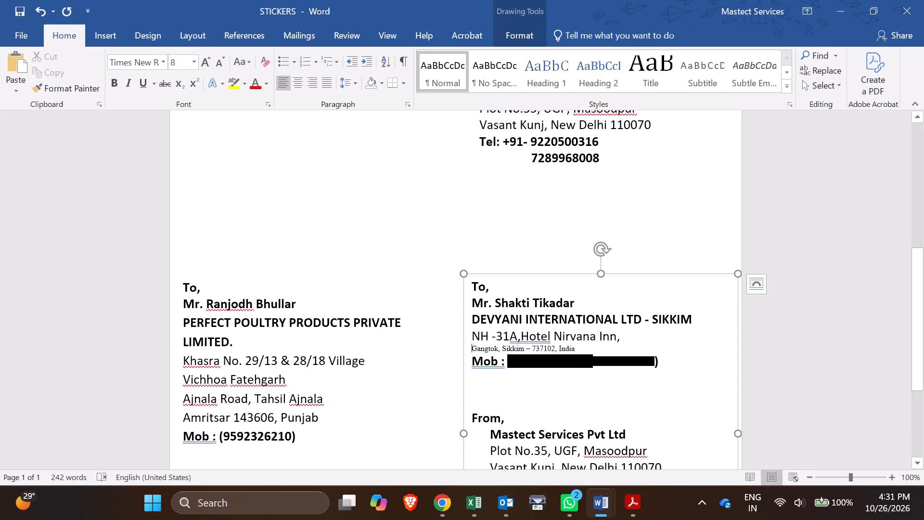
key("shift+Down")
key("shift+Left")
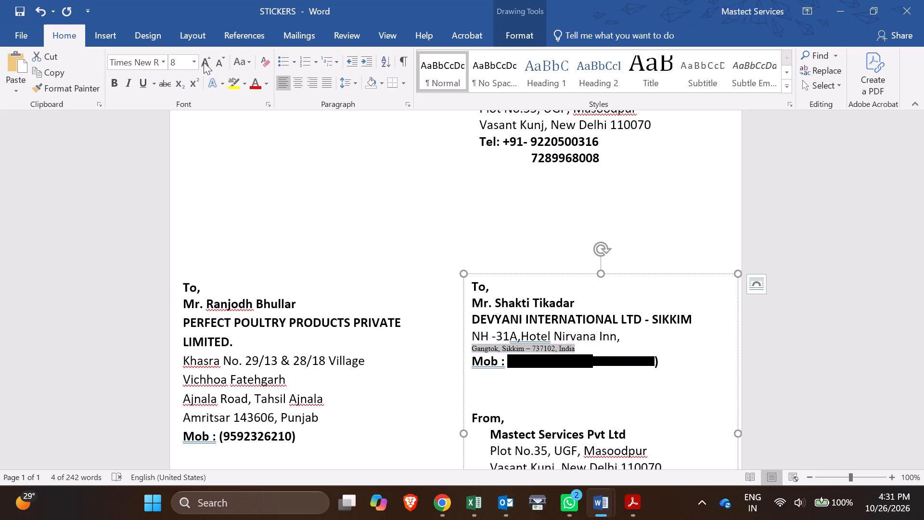
triple_click(201, 62)
left_click(201, 62)
left_click(201, 62)
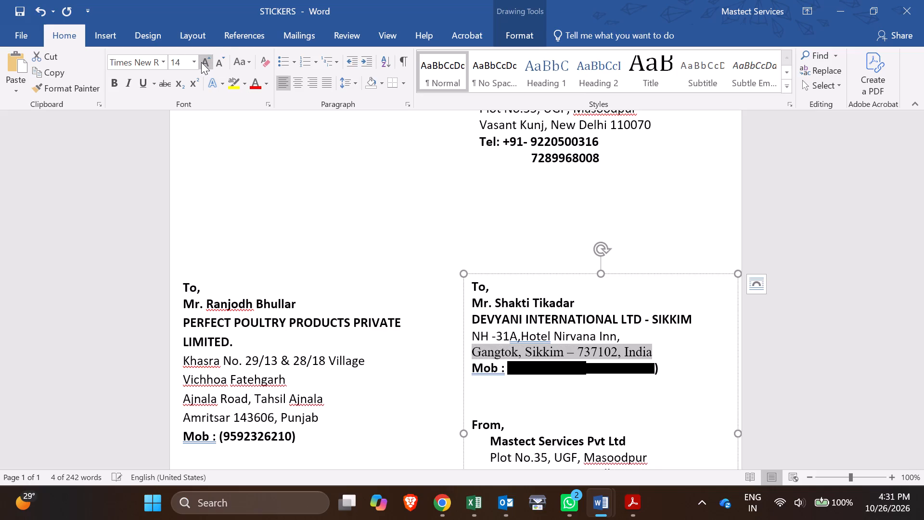
left_click(164, 64)
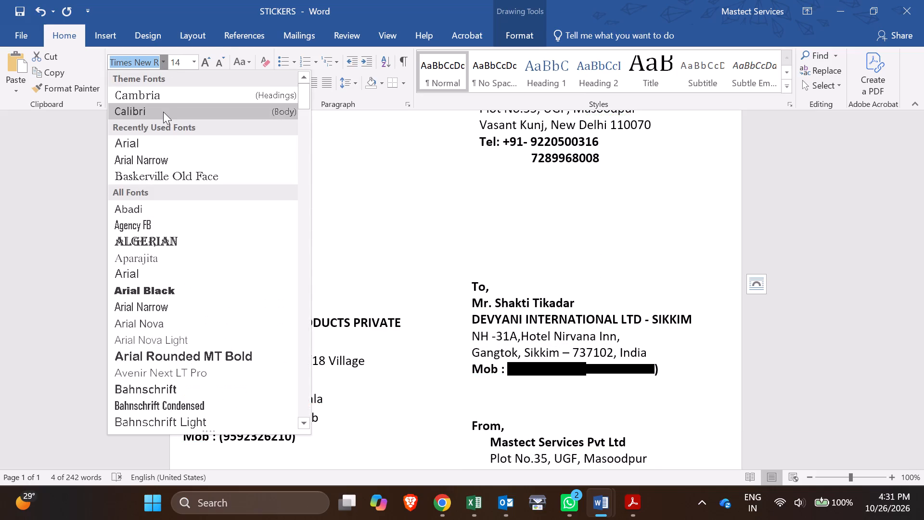
left_click(163, 112)
left_click(595, 344)
key("ctrl+s")
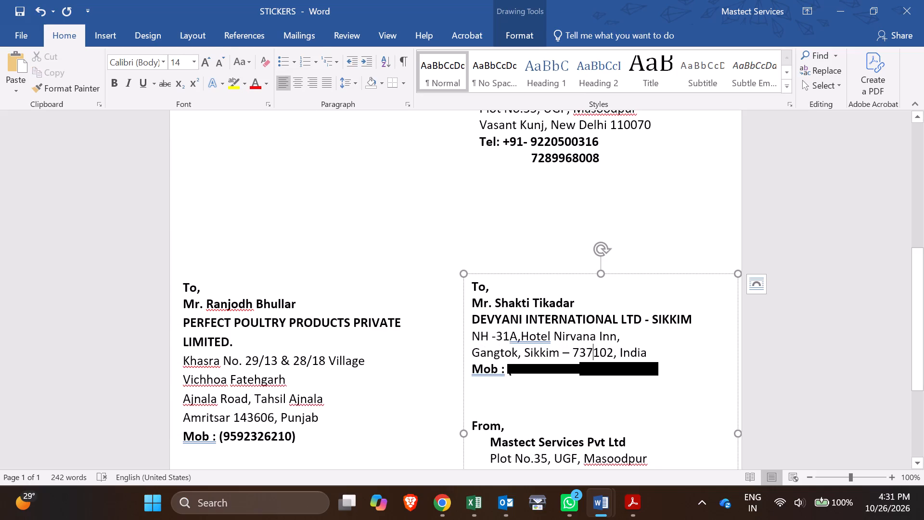
key("ctrl+s")
Insert a space before "Hotel" in the Devyani International label's address line and save the document.
left_click(522, 338)
key("space")
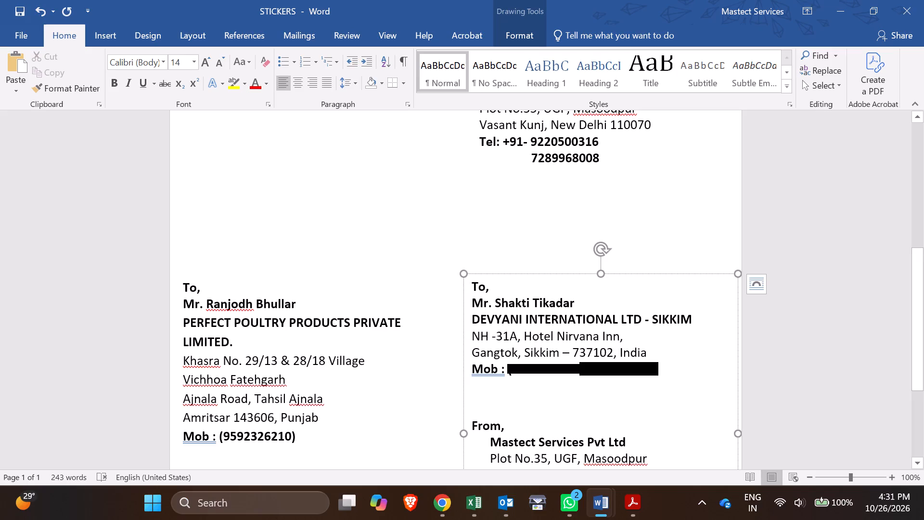
key("ctrl+s")
key("ctrl+s")
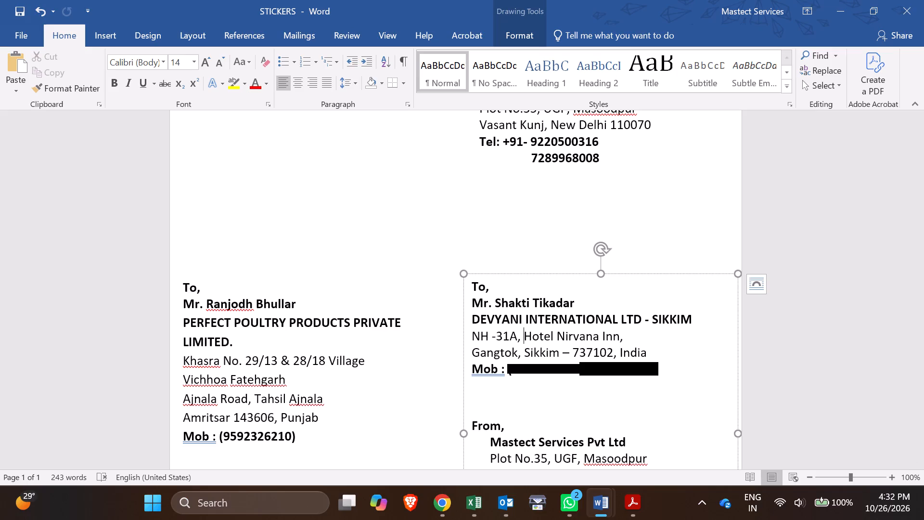
key("ctrl+s")
key("ctrl+s")
key("ctrl+s")
Check the K866 purchase order's delivery details against the STICKERS labels and save the STICKERS document again.
key("alt+Tab")
key("alt+Tab")
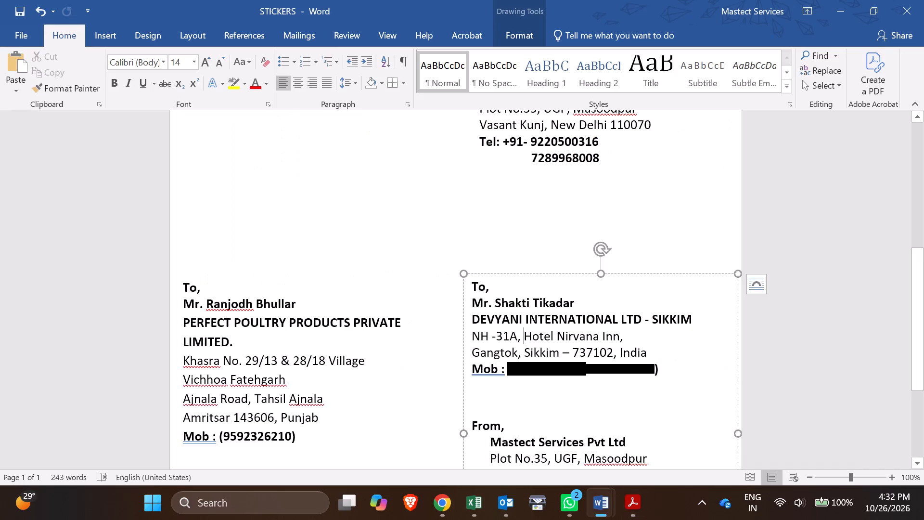
key("alt+Tab")
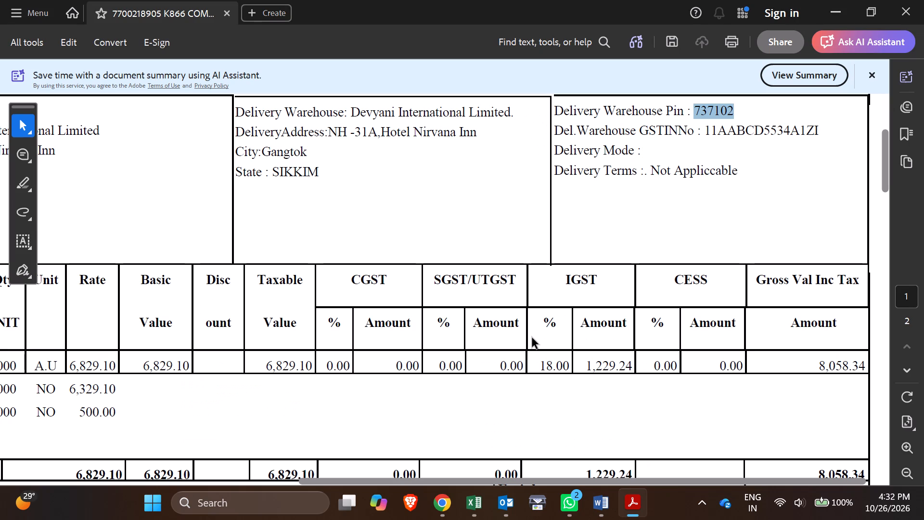
left_click(872, 81)
scroll(580, 162, "up", 4)
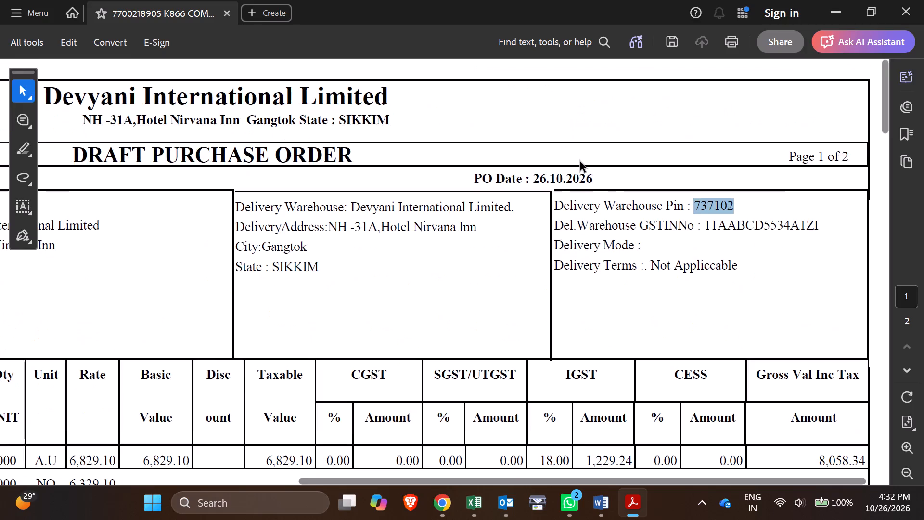
key("alt+Tab")
scroll(529, 311, "up", 1)
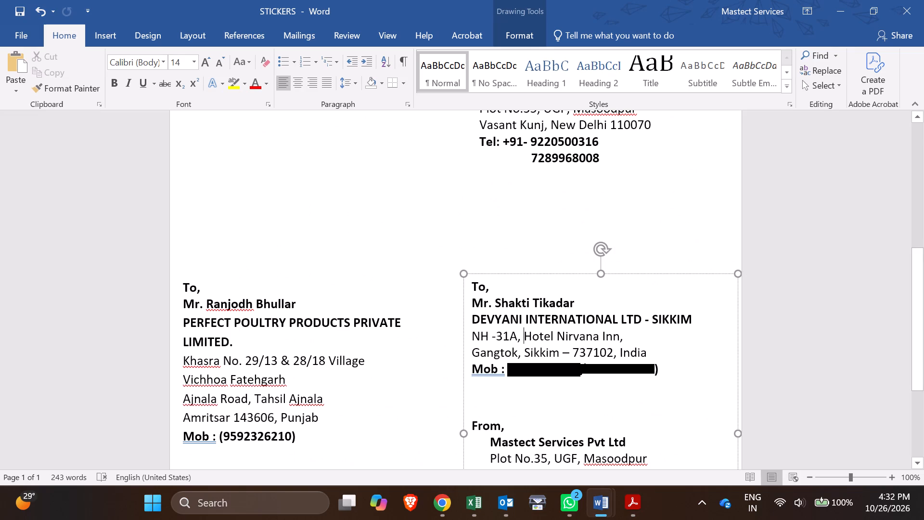
scroll(529, 311, "up", 8)
key("ctrl+s")
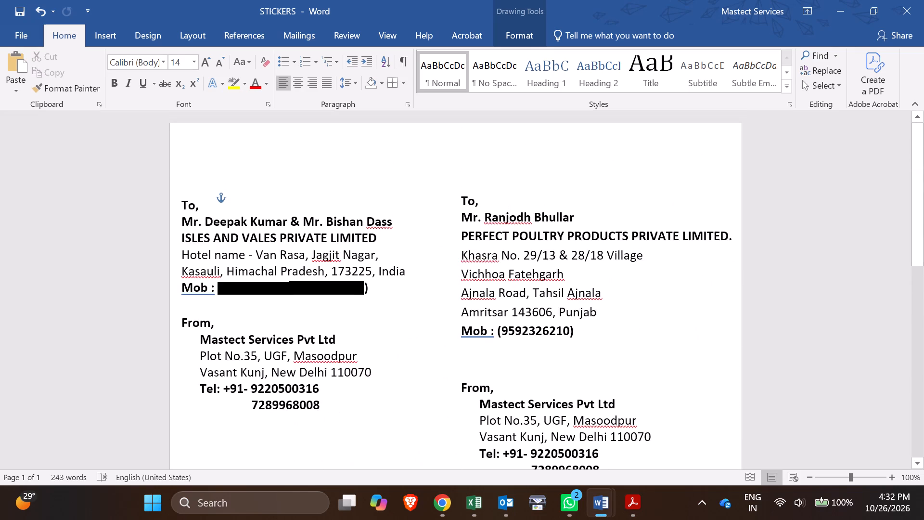
key("ctrl+s")
key("ctrl+s")
key("alt+Tab")
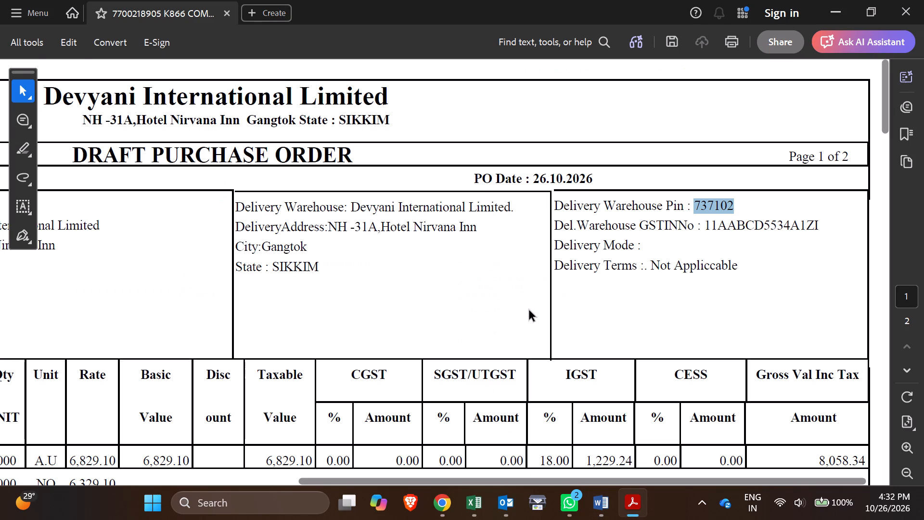
Compare the address labels in STICKERS with the delivery warehouse address and PIN in the K866 purchase order.
key("alt+Tab")
scroll(529, 311, "up", 1)
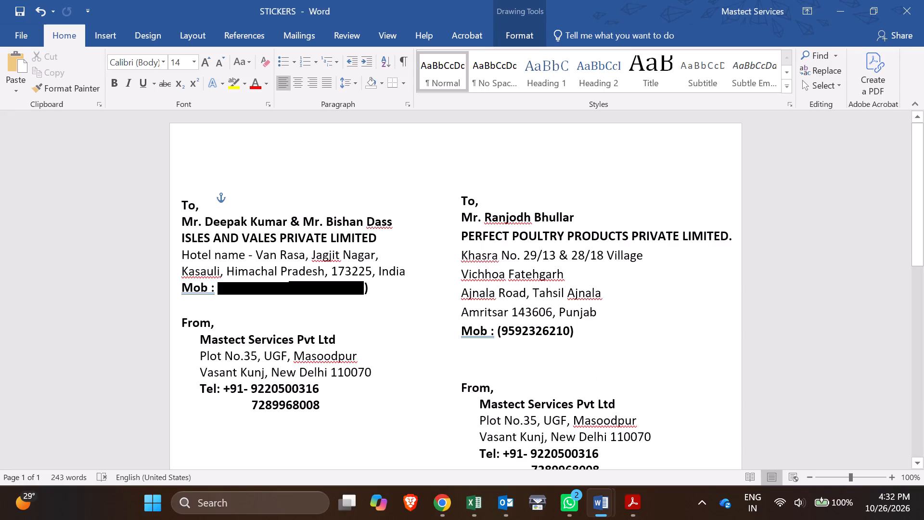
scroll(529, 311, "up", 6)
key("alt+Tab")
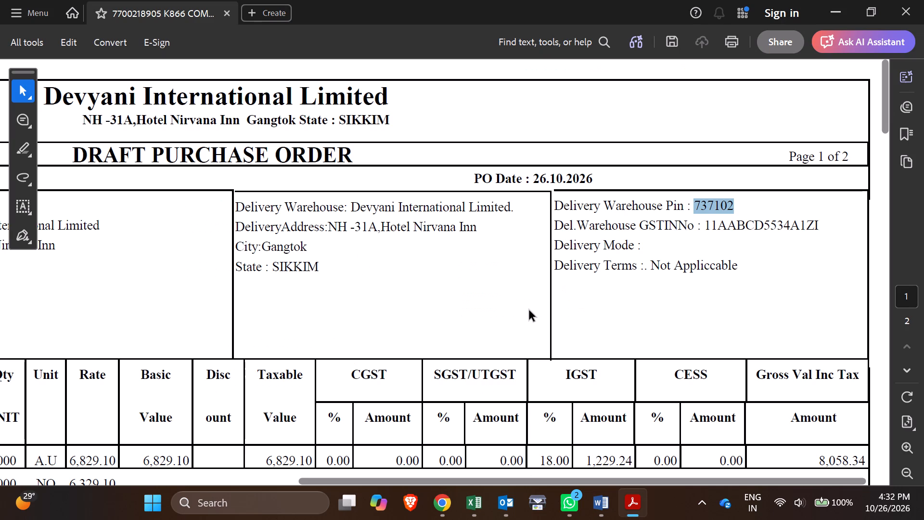
key("alt+Tab")
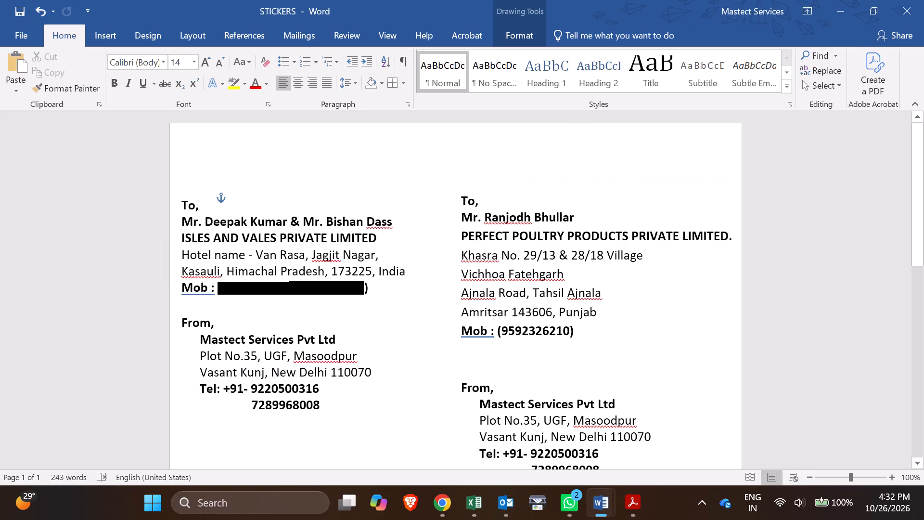
key("alt+Tab")
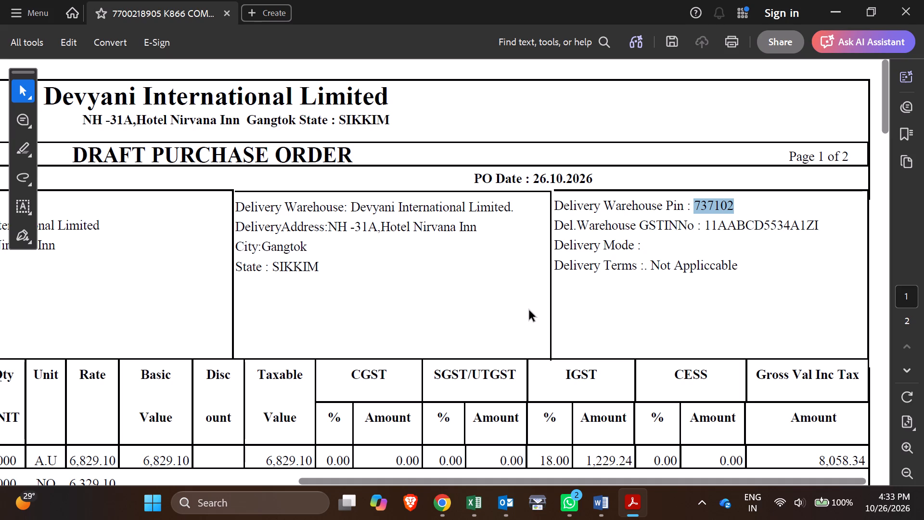
key("alt+Tab")
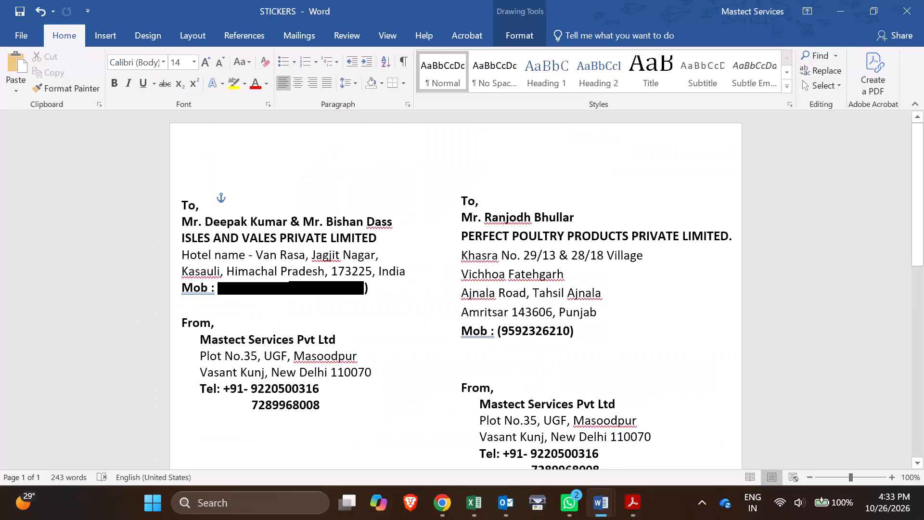
scroll(529, 311, "up", 3)
scroll(529, 311, "down", 6)
Save the STICKERS document and print one copy of the A4 label sheet on the Brother DCP-L2640DW printer.
key("ctrl+s")
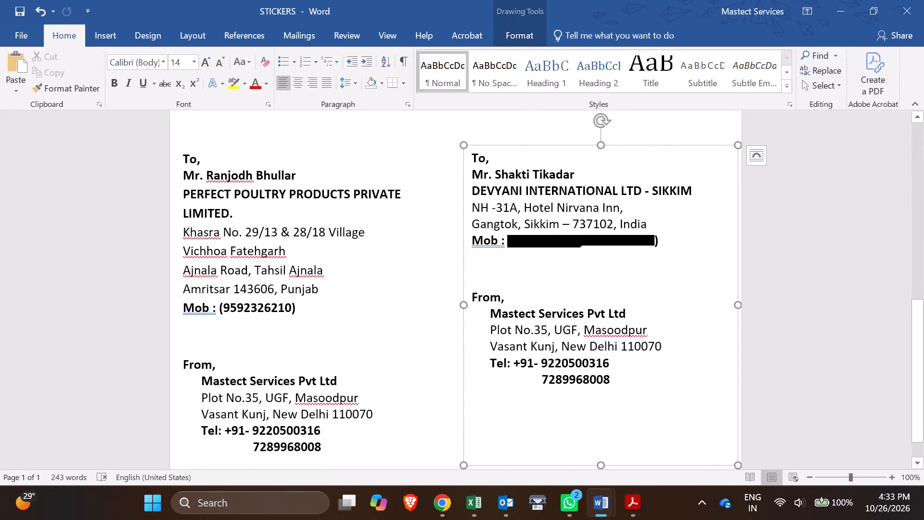
key("ctrl+s")
key("ctrl+p")
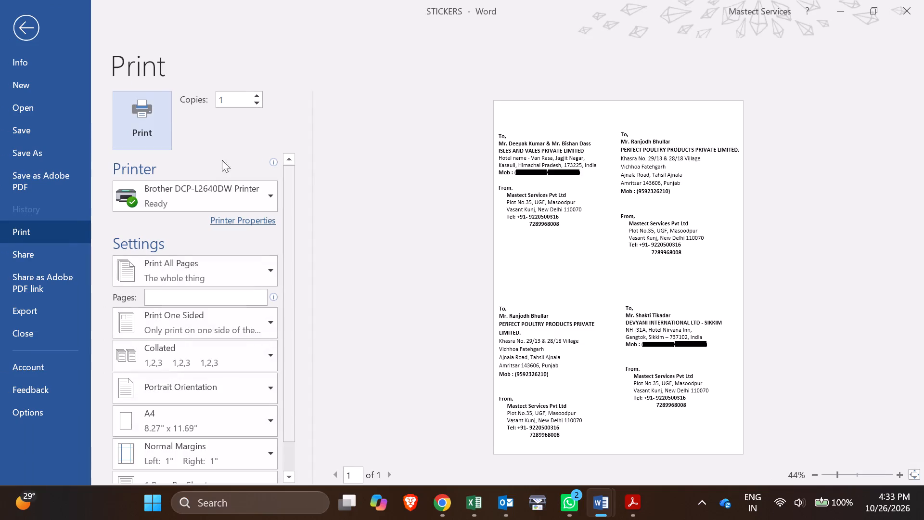
left_click(140, 116)
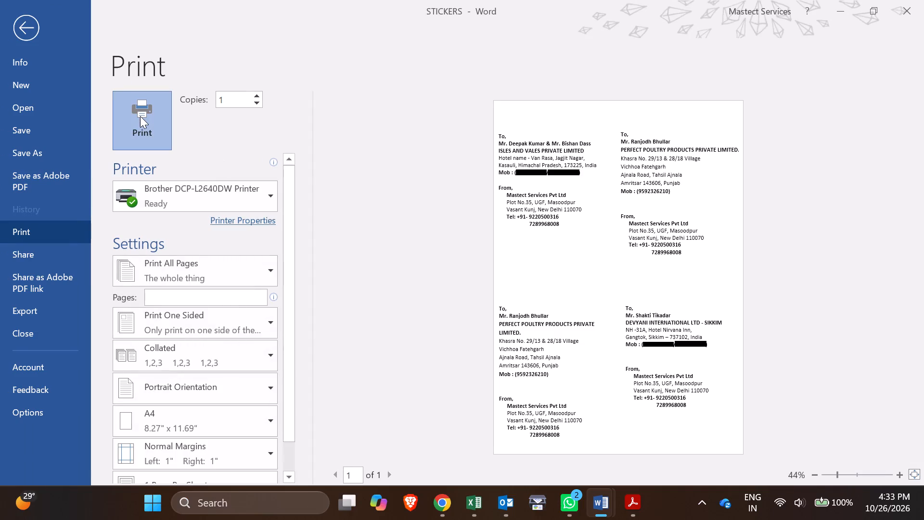
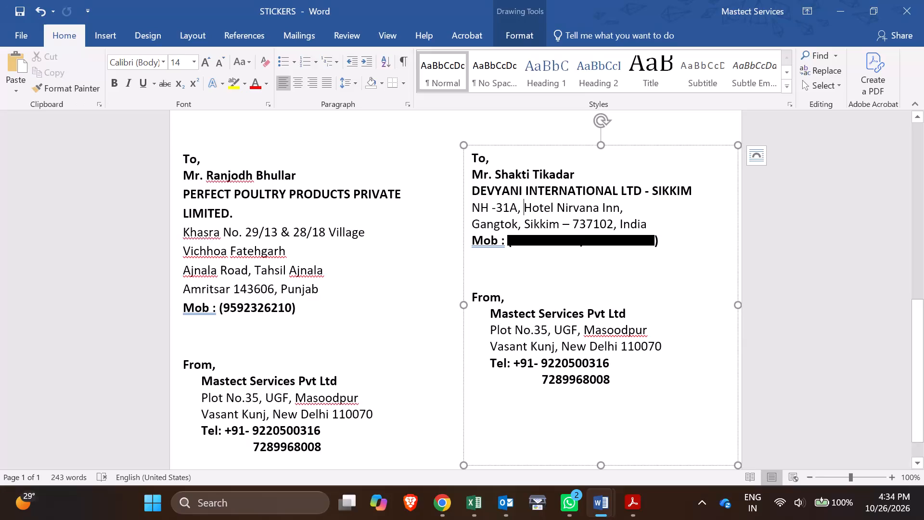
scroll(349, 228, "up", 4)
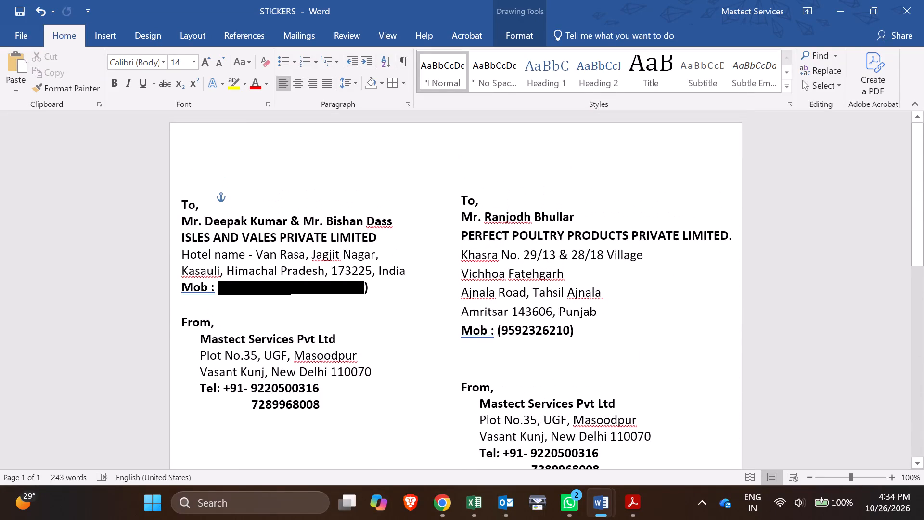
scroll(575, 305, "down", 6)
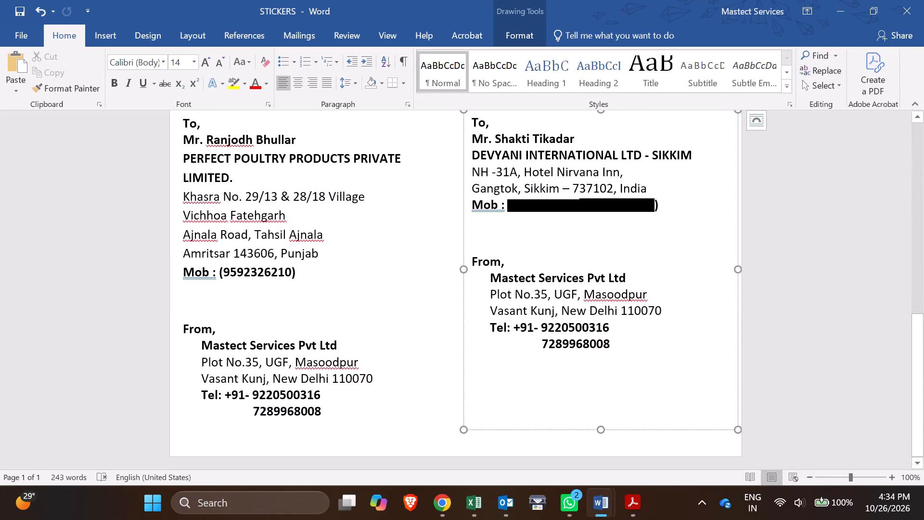
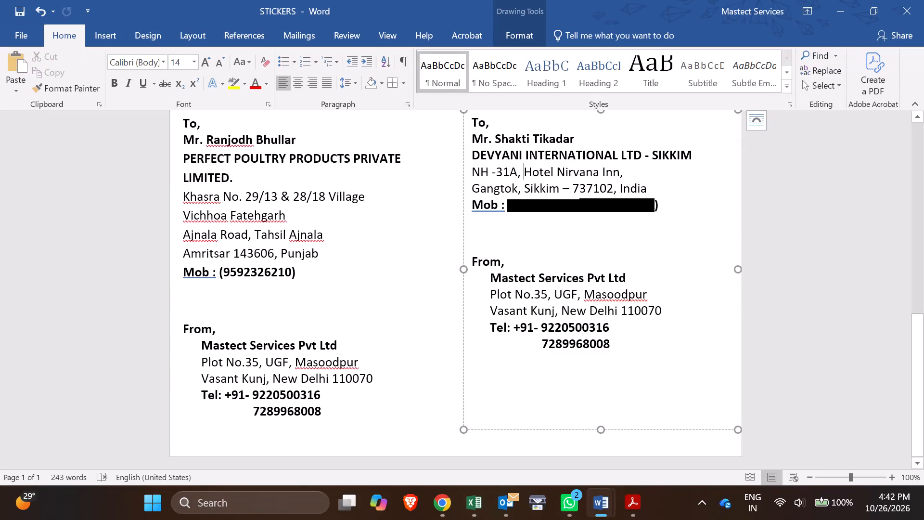
Switch to the DispatcH RecordS workbook, open the Oct 26 sheet and save the workbook.
left_click(257, 235)
scroll(257, 235, "up", 6)
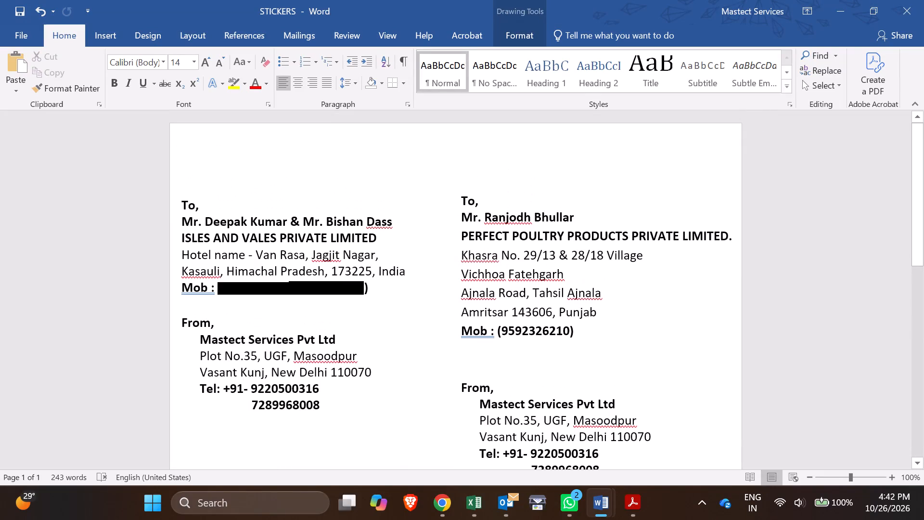
key("alt+Tab")
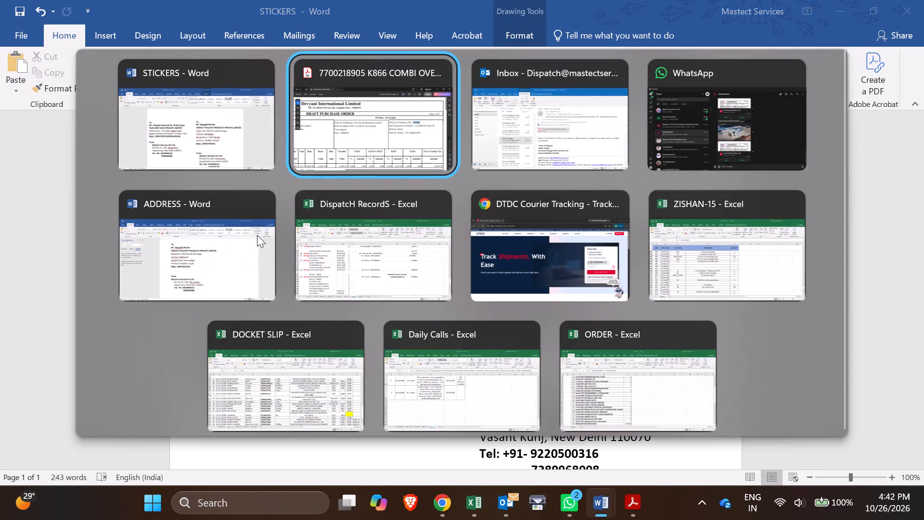
key("alt+Right")
key("alt+Down")
key("alt+Left")
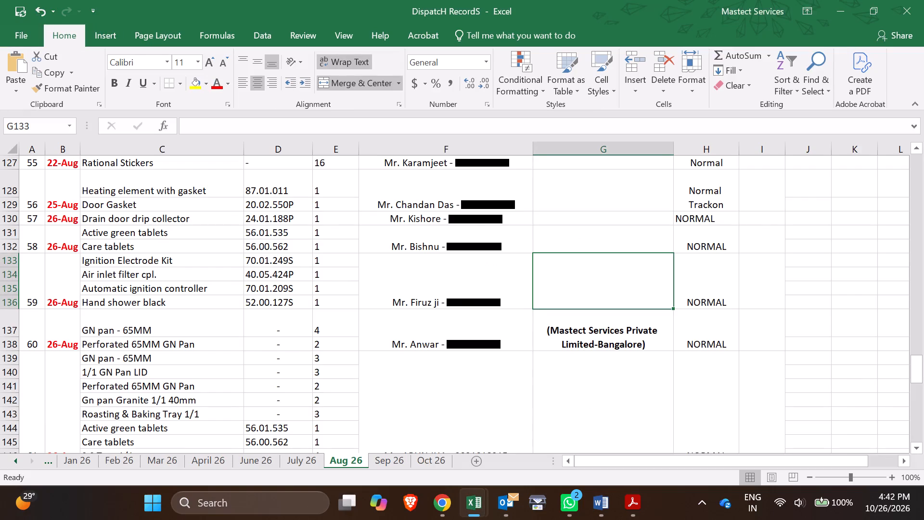
left_click(424, 458)
left_click(381, 340)
key("ctrl+s")
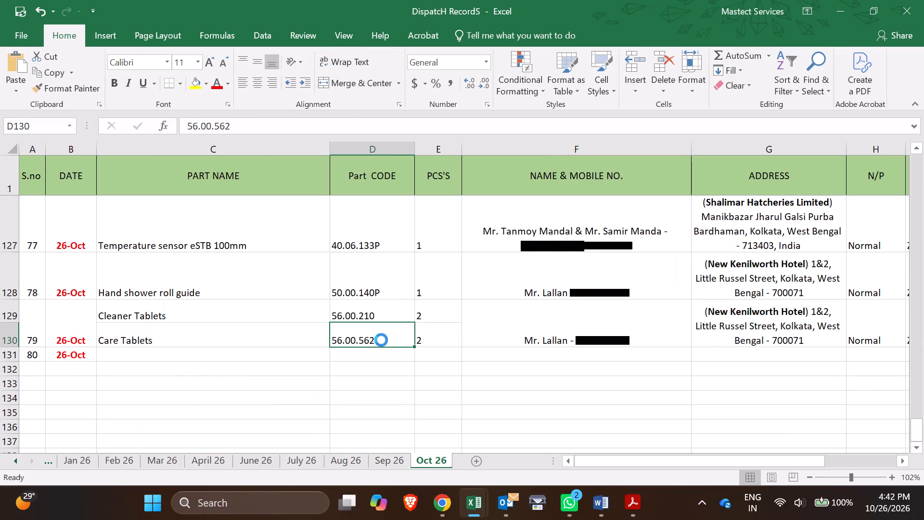
key("ctrl+s")
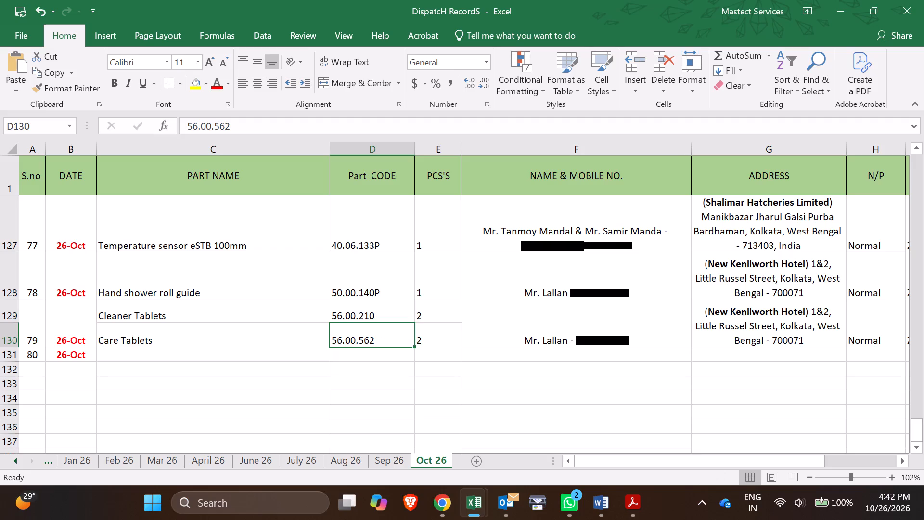
Review the 26-Oct dispatch entries 74 to 79, checking the parts and customer addresses recorded for each.
scroll(705, 302, "up", 4)
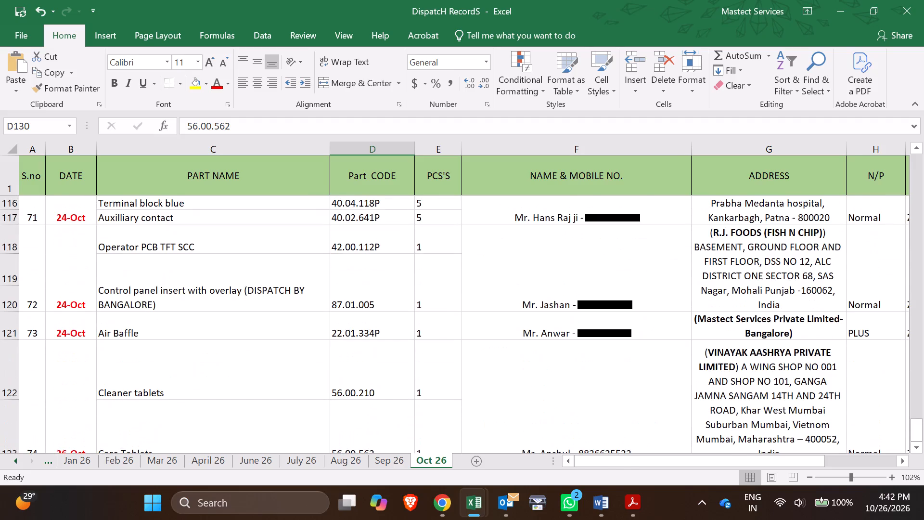
scroll(539, 312, "down", 1)
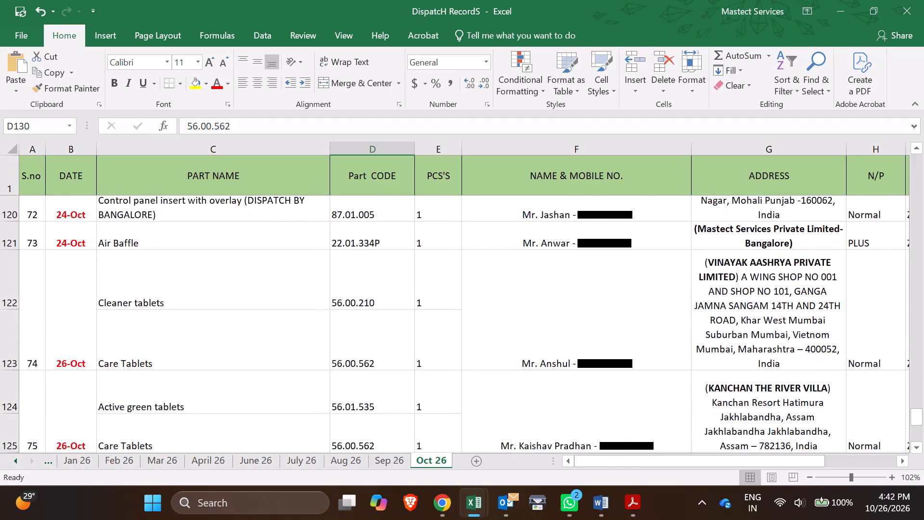
left_click(715, 305)
left_click(739, 428)
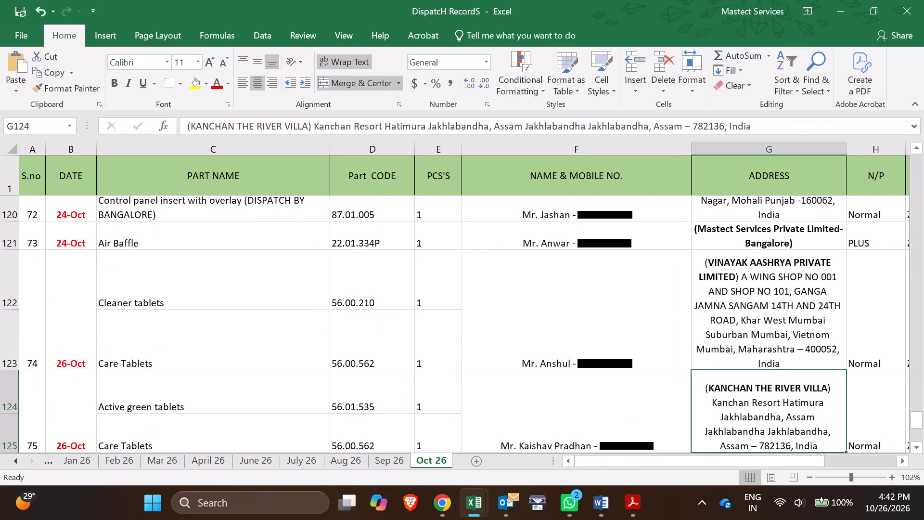
scroll(739, 428, "down", 1)
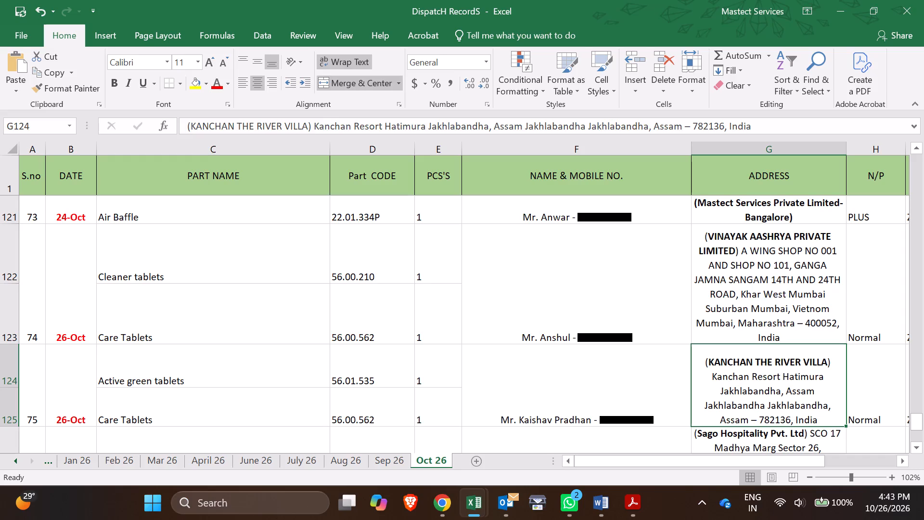
scroll(783, 305, "down", 3)
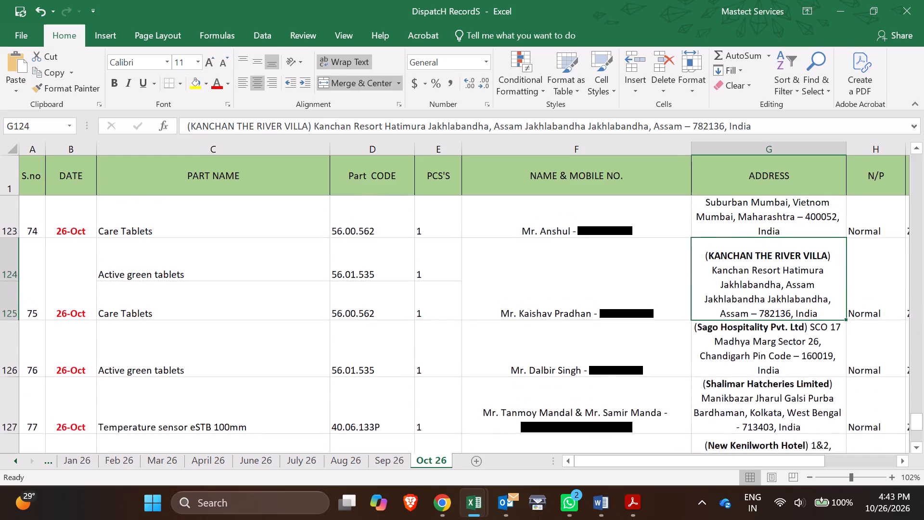
left_click(744, 407)
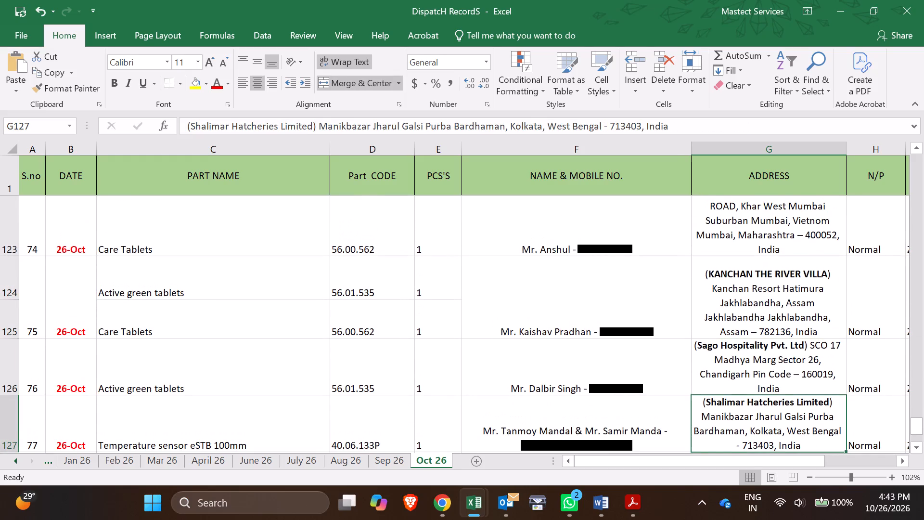
scroll(744, 407, "down", 2)
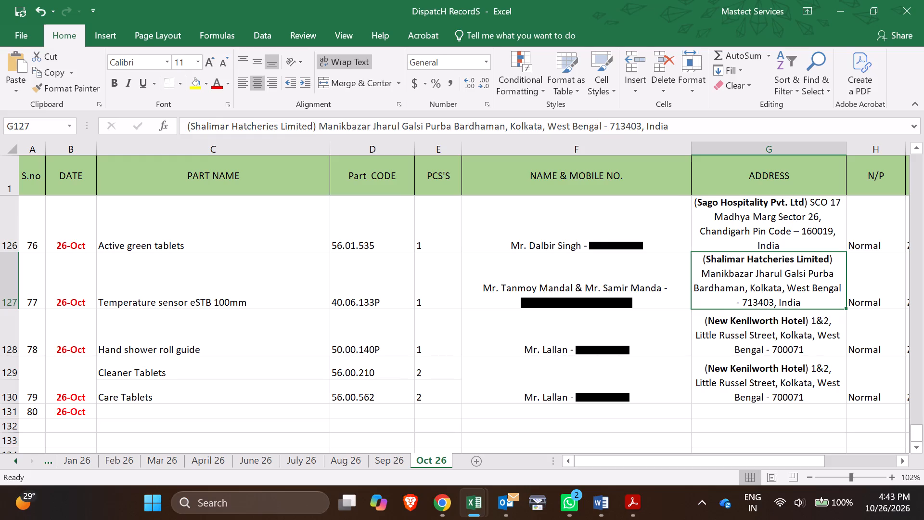
scroll(832, 214, "up", 1)
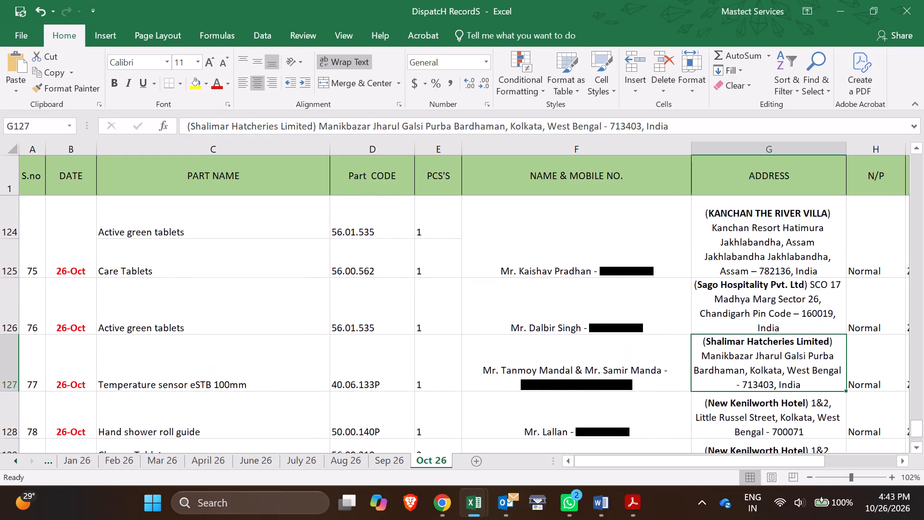
scroll(766, 238, "up", 3)
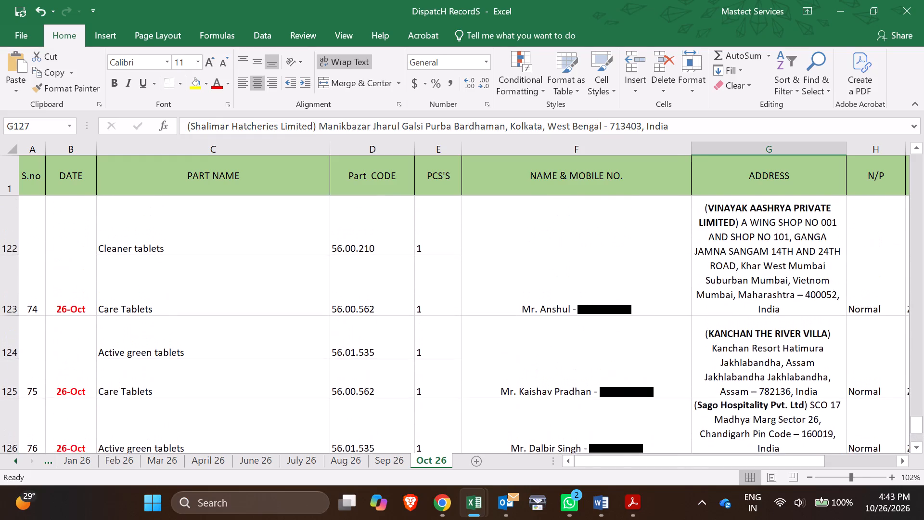
scroll(766, 238, "up", 1)
left_click(743, 248)
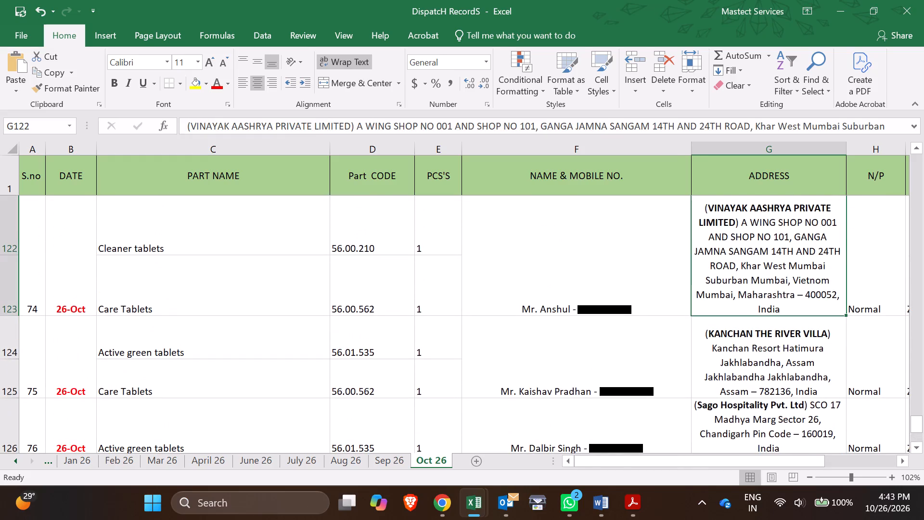
left_click(282, 276)
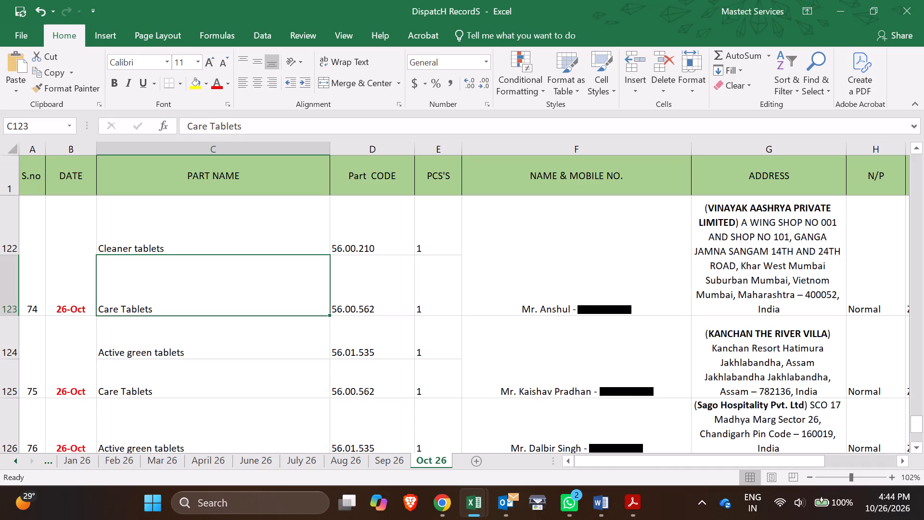
left_click(733, 423)
scroll(733, 423, "down", 1)
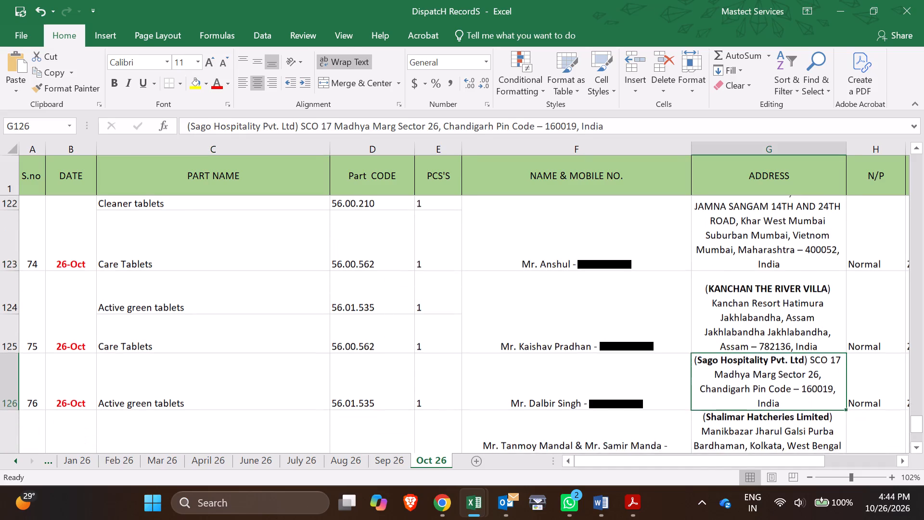
scroll(733, 423, "down", 1)
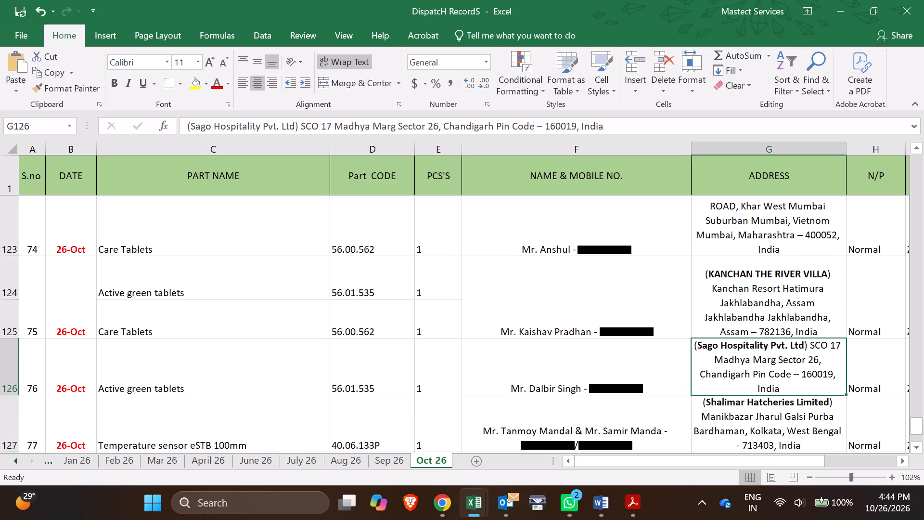
scroll(441, 378, "down", 3)
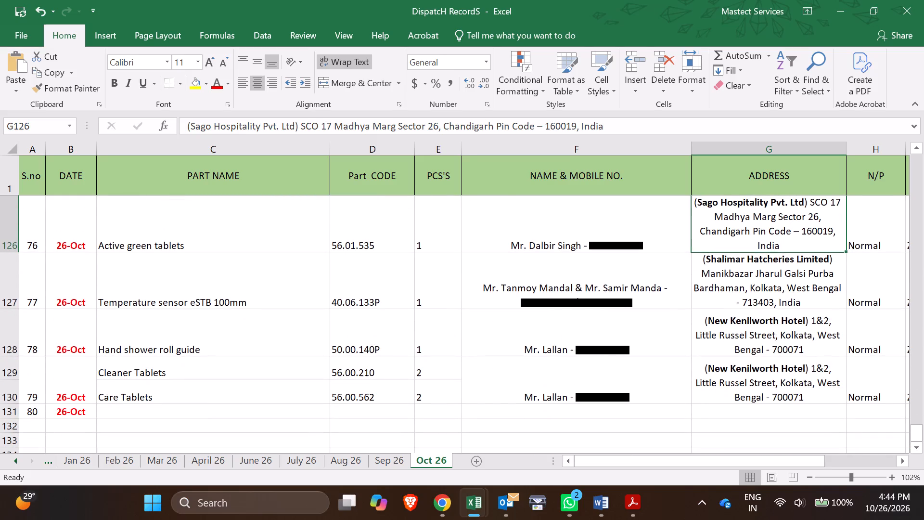
left_click(700, 324)
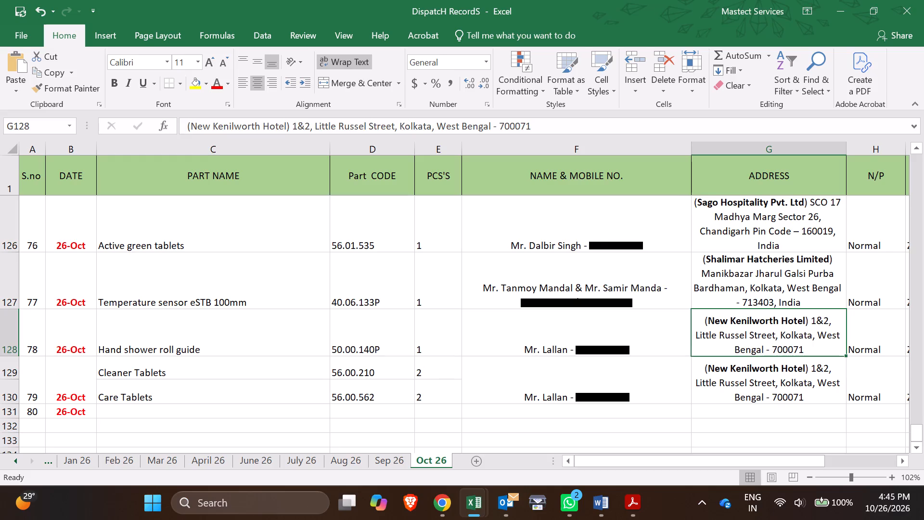
Enter Active green tablets as the part name for dispatch 80, and take its part code from the matching entry in dispatch 76.
key("alt+Tab")
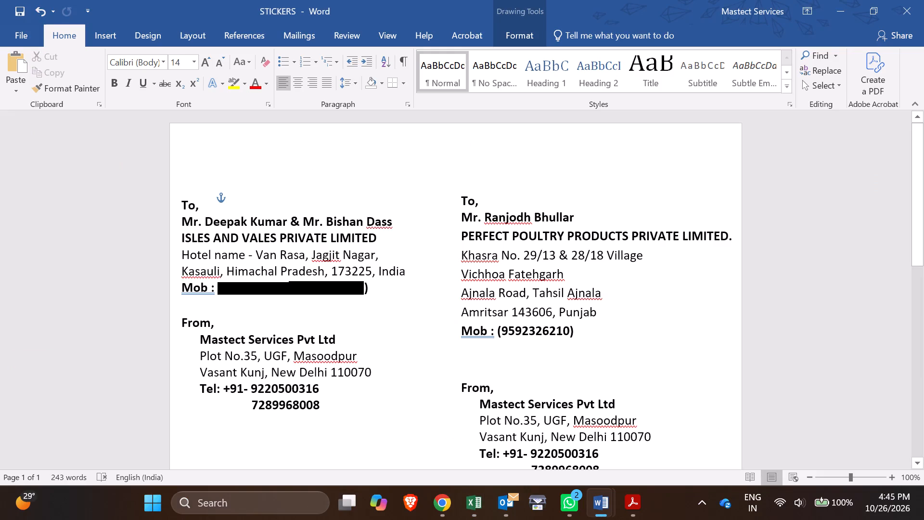
key("alt+Tab")
left_click(132, 413)
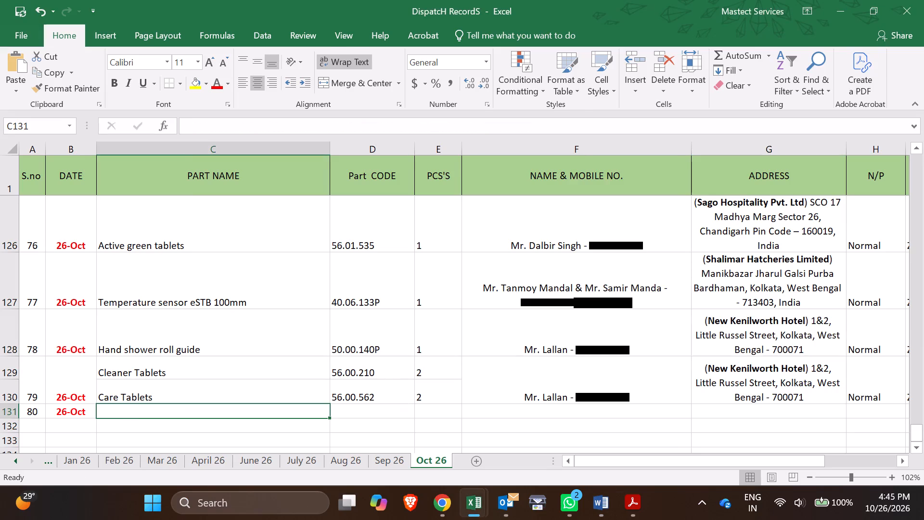
key("ctrl+s")
key("ctrl+s")
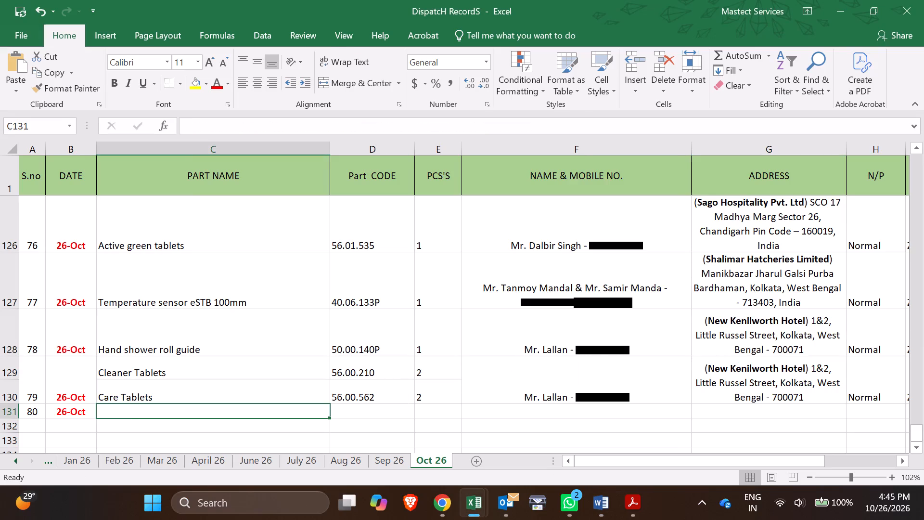
key("shift+a")
type("cti")
key("Return")
key("Up")
key("Right")
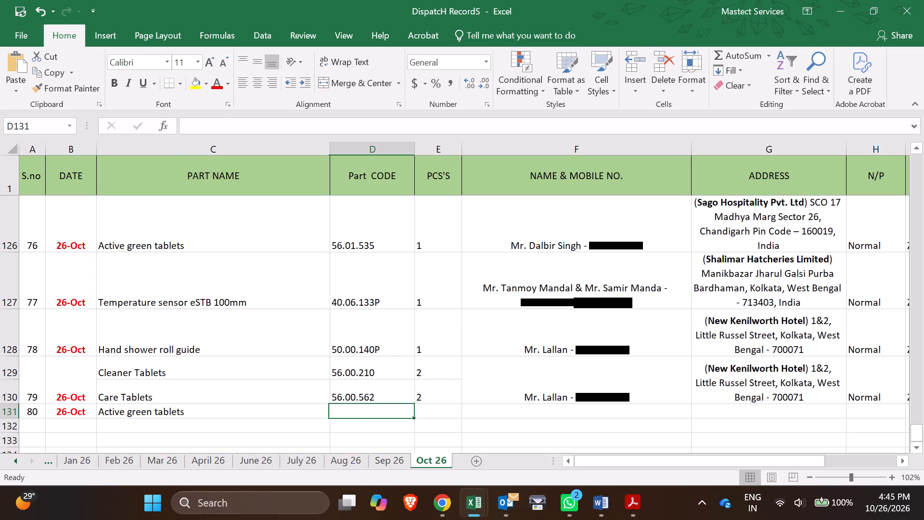
key("Up")
key("Up")
key("Up")
key("Up")
key("Up")
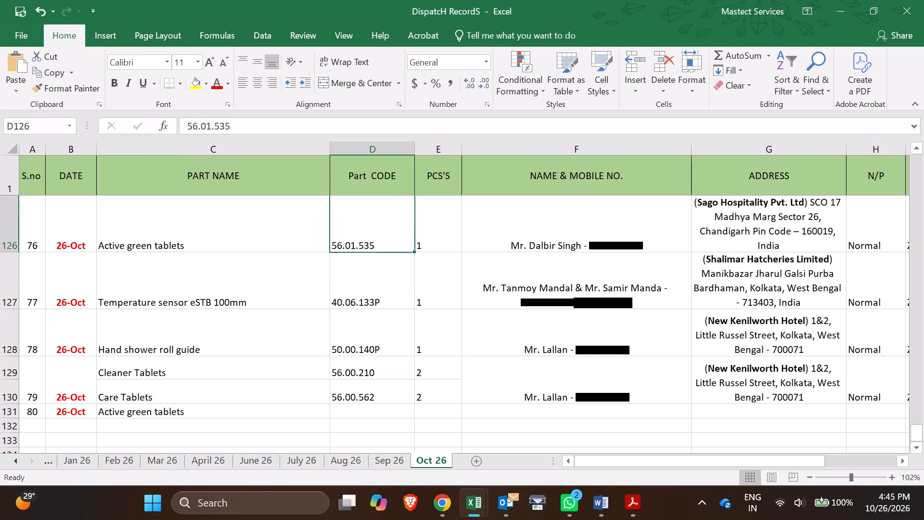
Copy part code 56.01.535 from dispatch 76 into the part code cell of dispatch 80 and save the workbook.
double_click(230, 128)
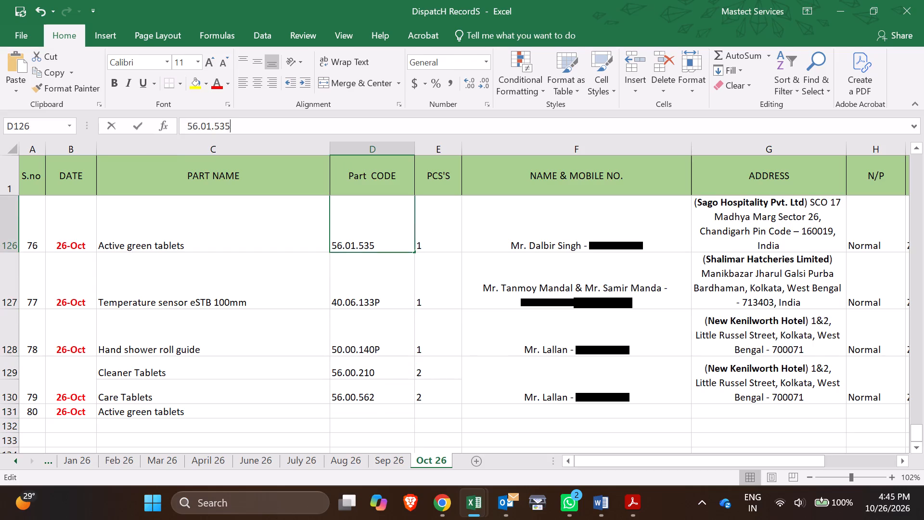
triple_click(230, 128)
key("ctrl+c")
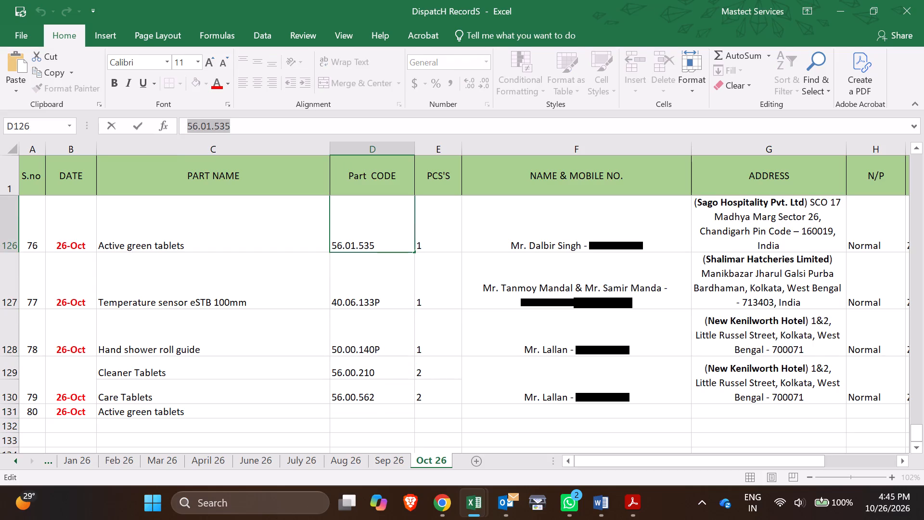
left_click(359, 413)
key("ctrl+v")
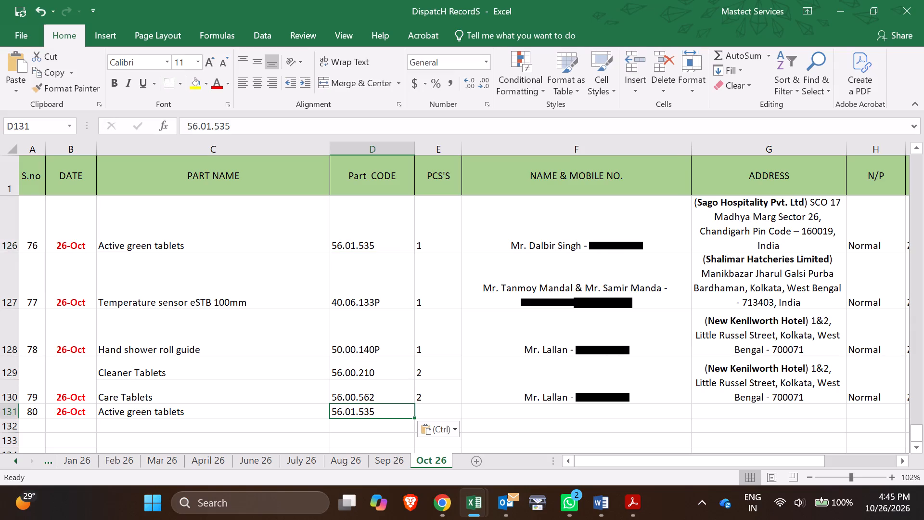
key("ctrl+s")
Enter 130 Pcs as the quantity for dispatch 80 and save the workbook.
key("Right")
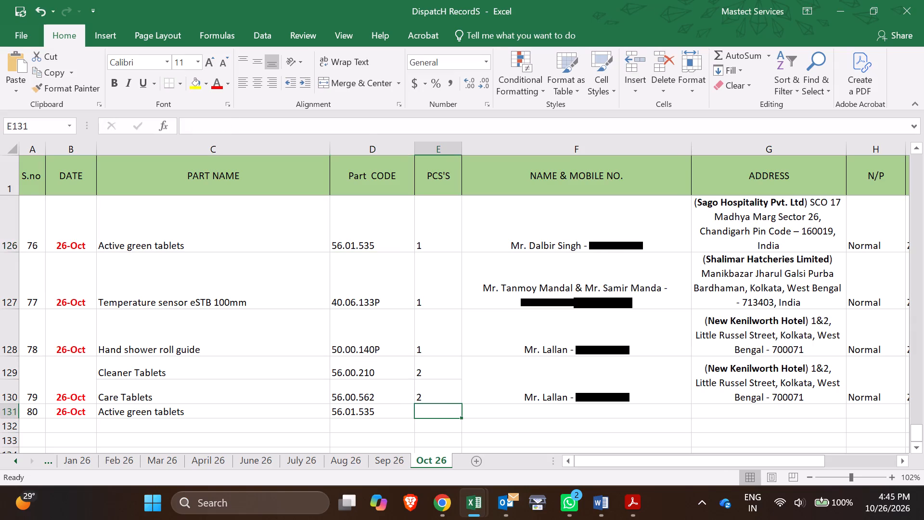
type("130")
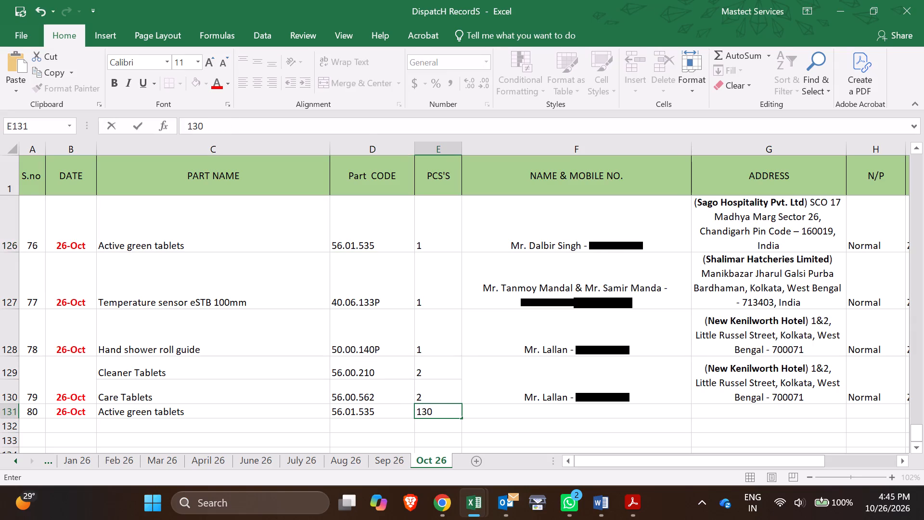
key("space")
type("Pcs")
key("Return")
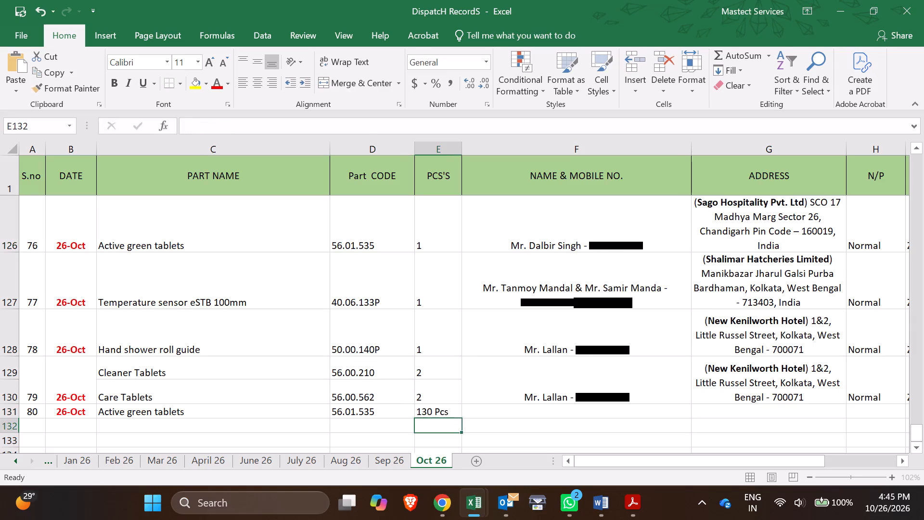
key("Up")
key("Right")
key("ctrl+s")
Copy the two recipients' names from the ISLES AND VALES label in STICKERS into dispatch 80's name cell, followed by a hyphen.
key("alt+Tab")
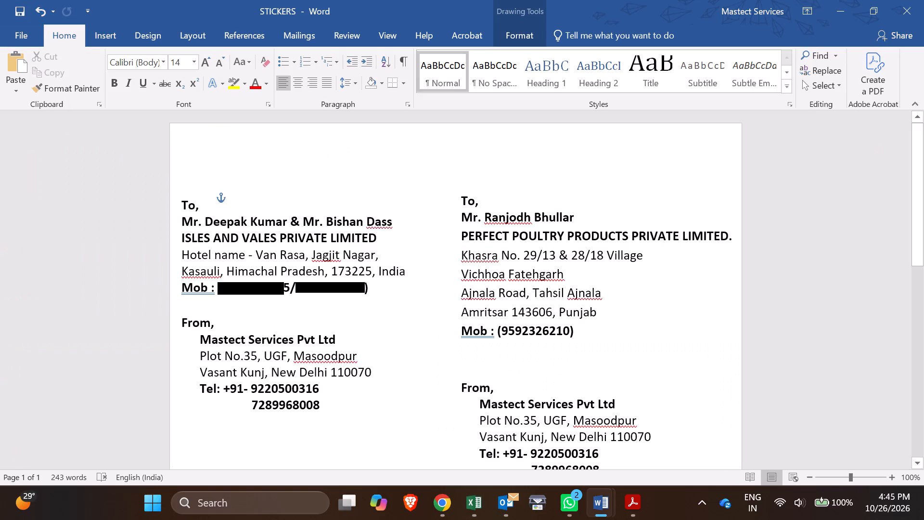
left_click(180, 224)
key("shift+Down")
key("shift+Left")
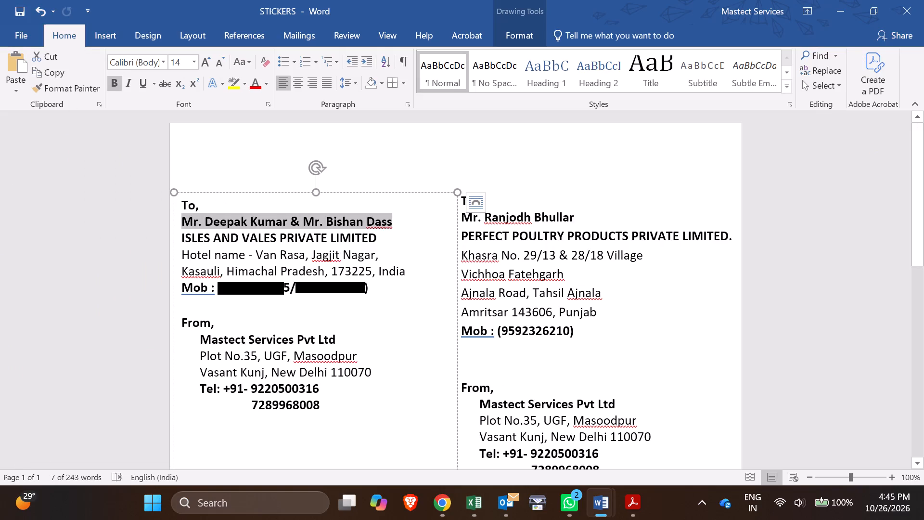
key("ctrl+c")
key("alt+Tab")
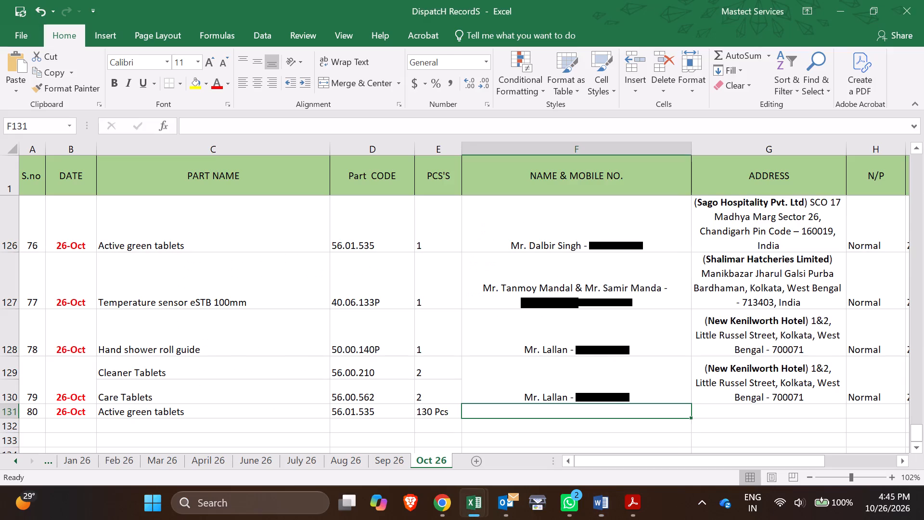
left_click(285, 127)
key("ctrl+v")
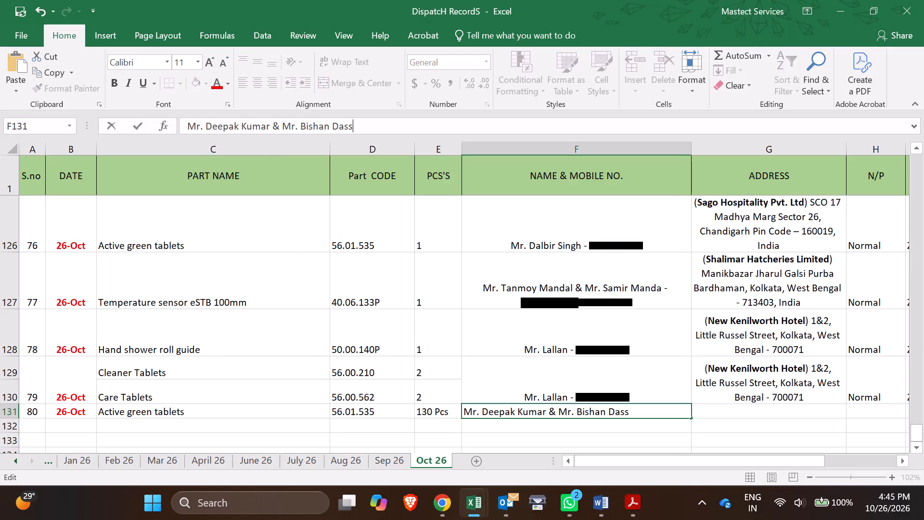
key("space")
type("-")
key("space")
Copy both mobile numbers from the ISLES AND VALES label in STICKERS, append them after the names in dispatch 80, and save the workbook.
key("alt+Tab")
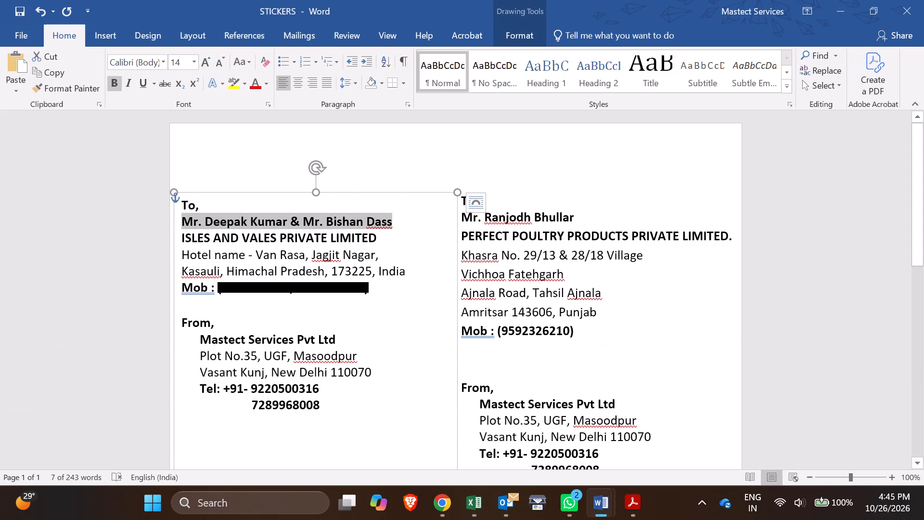
left_click(219, 288)
key("Right")
key("shift+Right")
key("shift+Right")
key("shift+Right")
key("shift+Right")
key("shift+Right")
key("shift+Right")
key("shift+Right")
key("shift+Right")
key("shift+Right")
key("shift+Right")
key("shift+Right")
key("shift+Right")
key("shift+Right")
key("shift+Right")
key("shift+Right")
key("shift+Right")
key("shift+Right")
key("shift+Right")
key("shift+Right")
key("shift+Right")
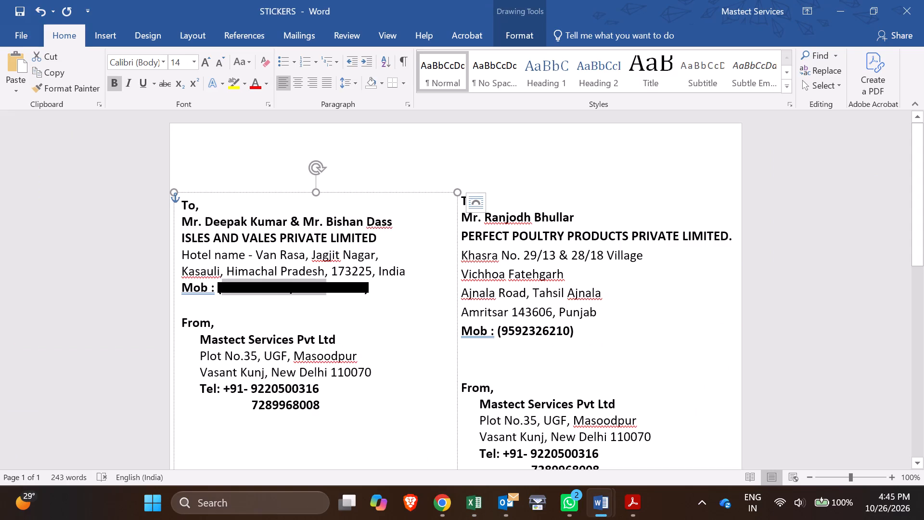
key("shift+Left")
key("ctrl+c")
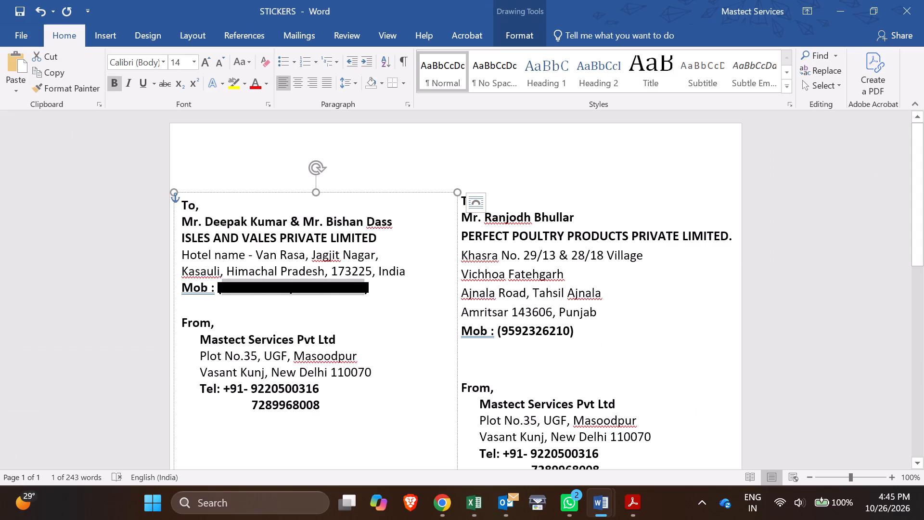
key("alt+Tab")
key("ctrl+v")
key("Return")
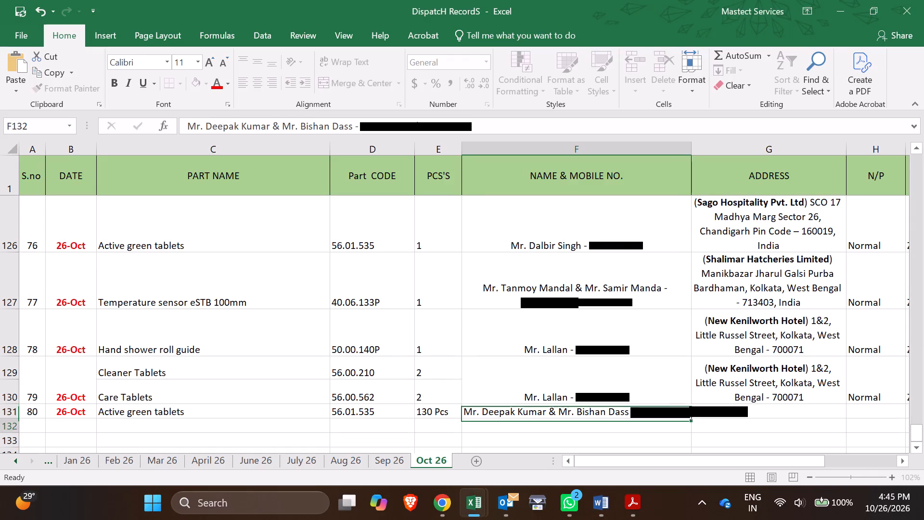
key("ctrl+s")
Wrap and centre the name and mobile text of dispatch 80, and save the workbook.
key("Up")
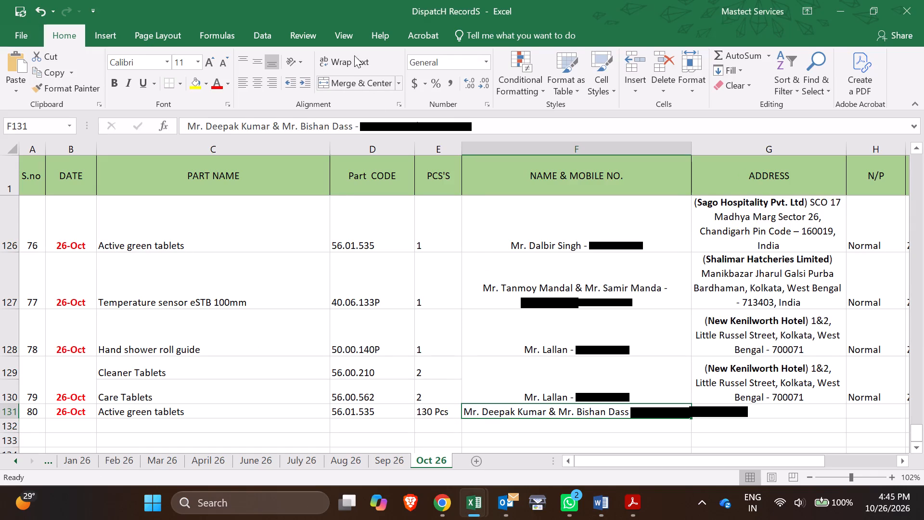
left_click(354, 60)
left_click(260, 81)
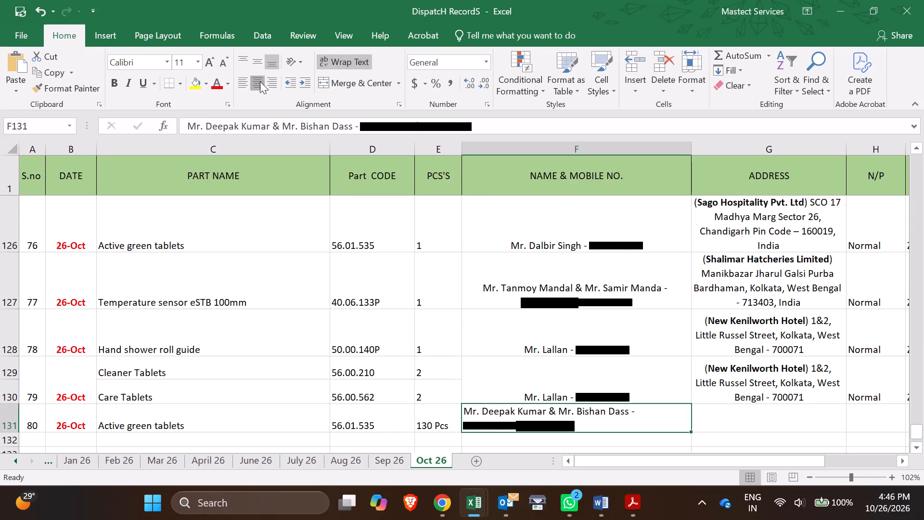
key("Right")
key("ctrl+s")
key("ctrl+s")
Copy the company name ISLES AND VALES PRIVATE LIMITED from its STICKERS label for the address of dispatch 80 in the DispatcH RecordS workbook.
key("alt+Tab")
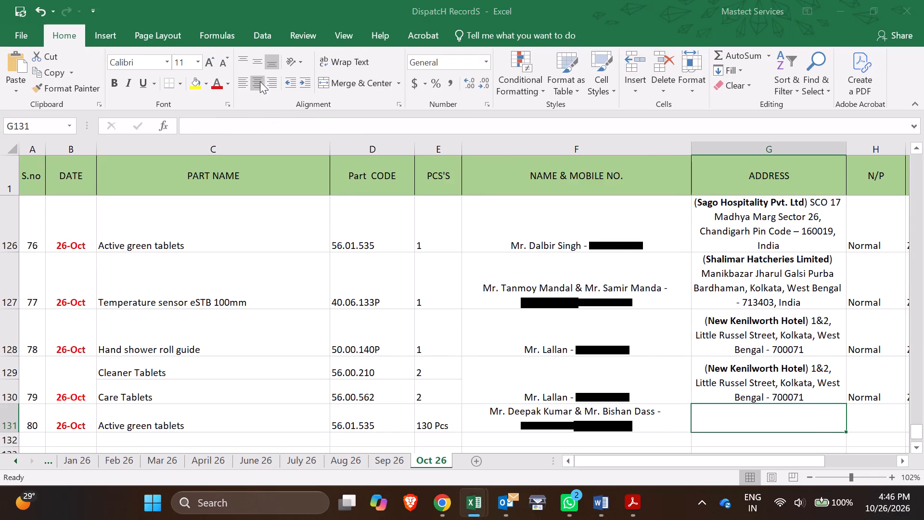
left_click(181, 239)
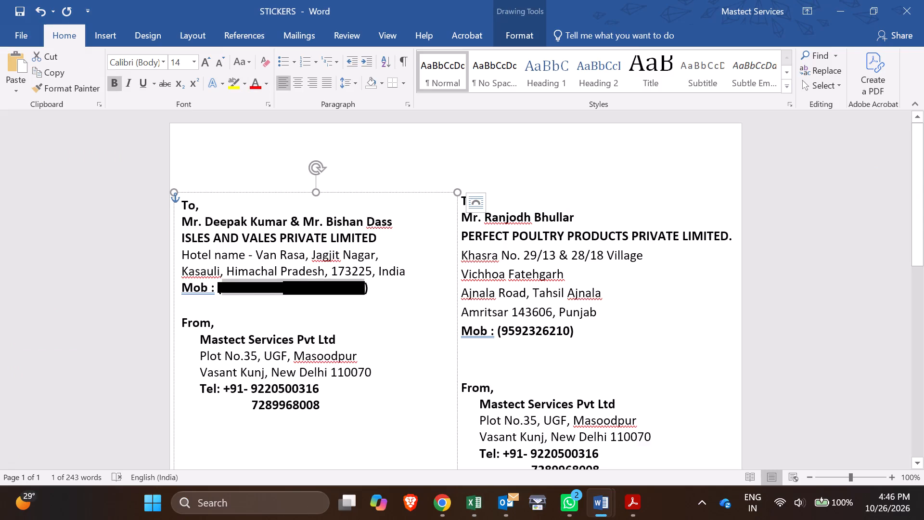
key("shift+Down")
key("shift+Left")
key("ctrl+c")
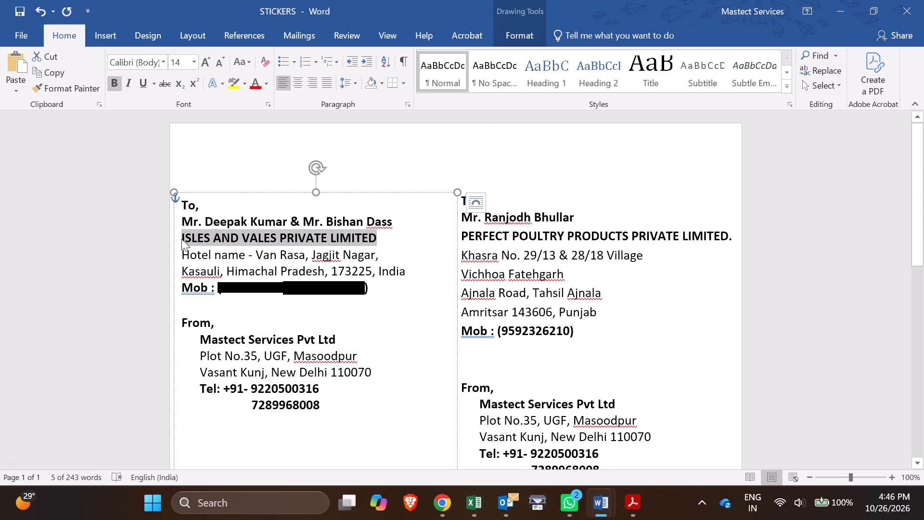
key("alt+Tab")
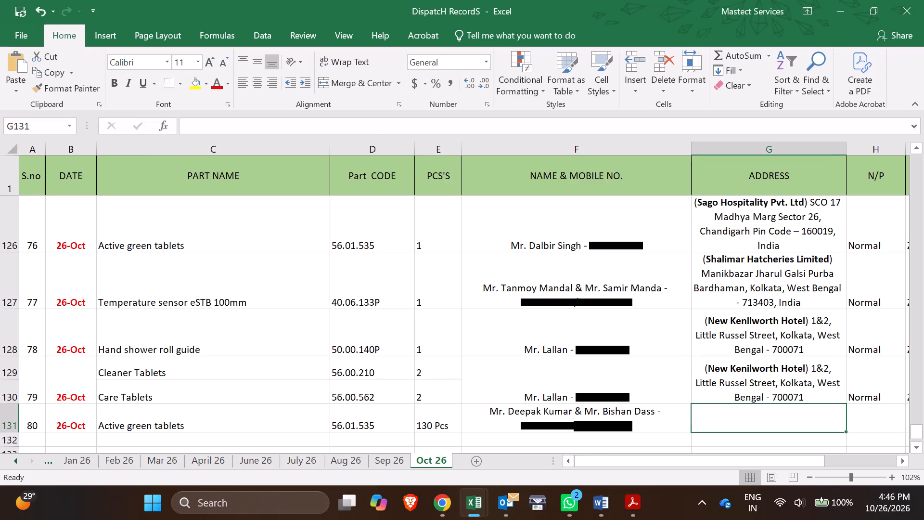
Enter the company name ISLES AND VALES PRIVATE LIMITED in parentheses in the address cell of dispatch 80.
left_click(336, 126)
key("shift+parenleft")
key("ctrl+v")
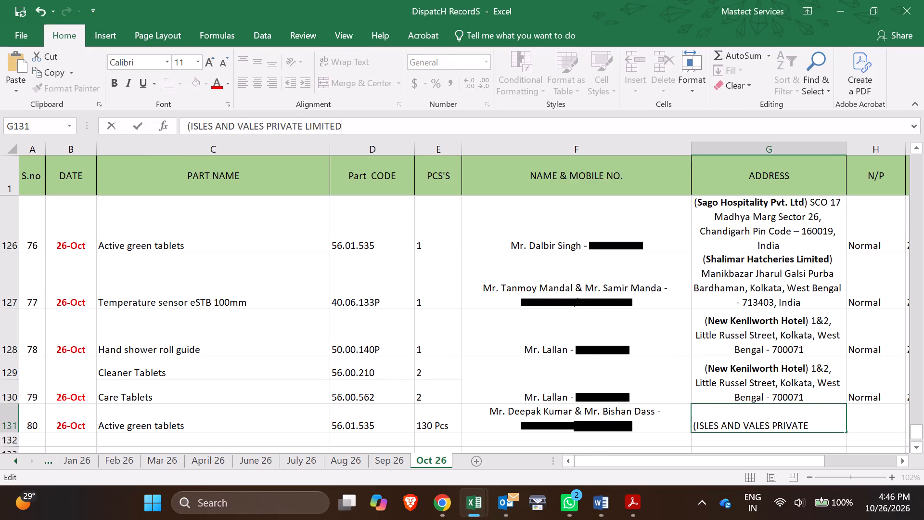
key("shift+parenright")
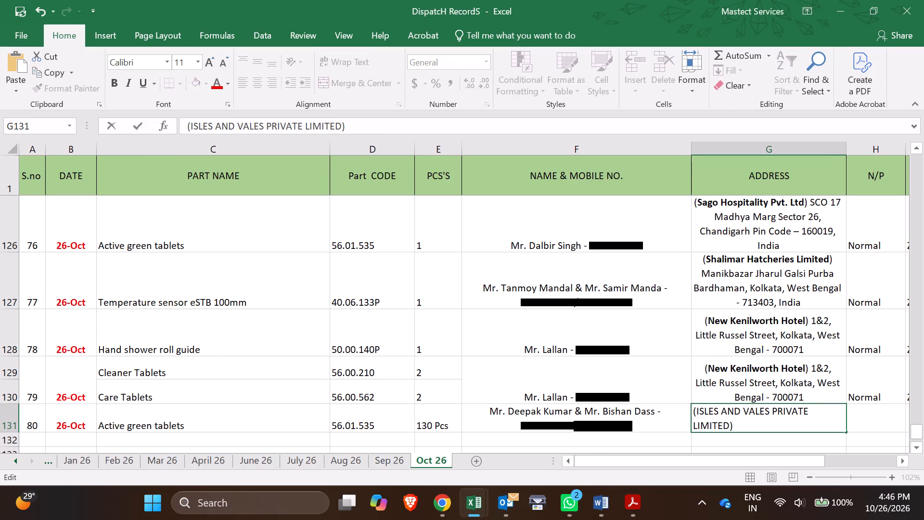
key("space")
key("alt+Tab")
left_click(182, 257)
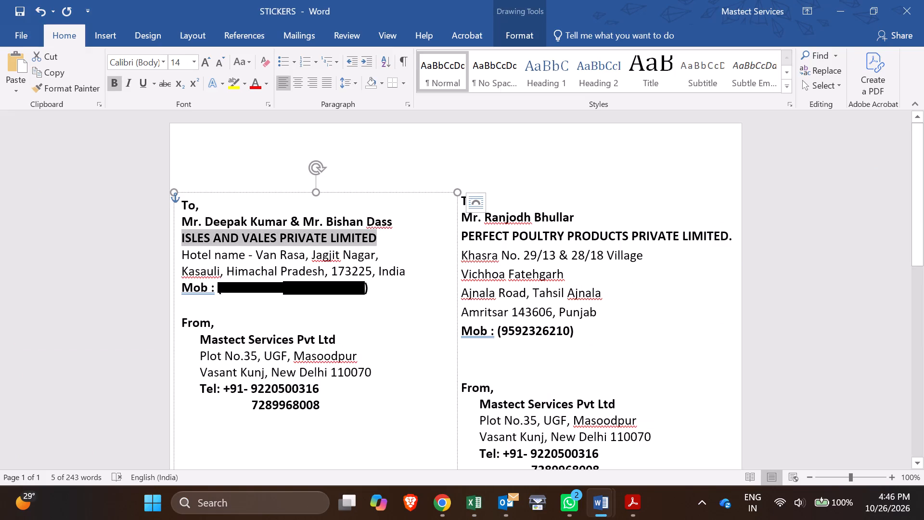
key("shift+Down")
key("shift+Left")
key("ctrl+c")
key("alt+Tab")
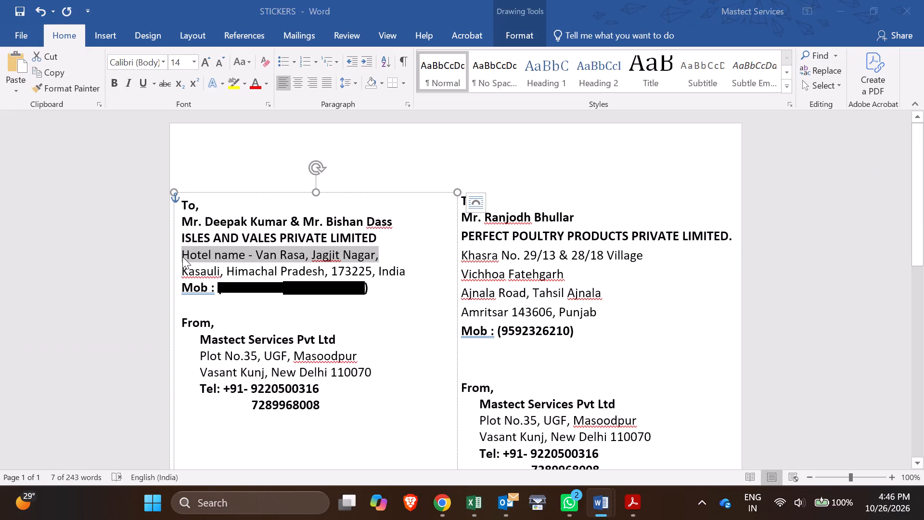
key("ctrl+v")
key("space")
Append the label's Kasauli, Himachal Pradesh line to complete dispatch 80's address, and save the workbook.
key("alt+Tab")
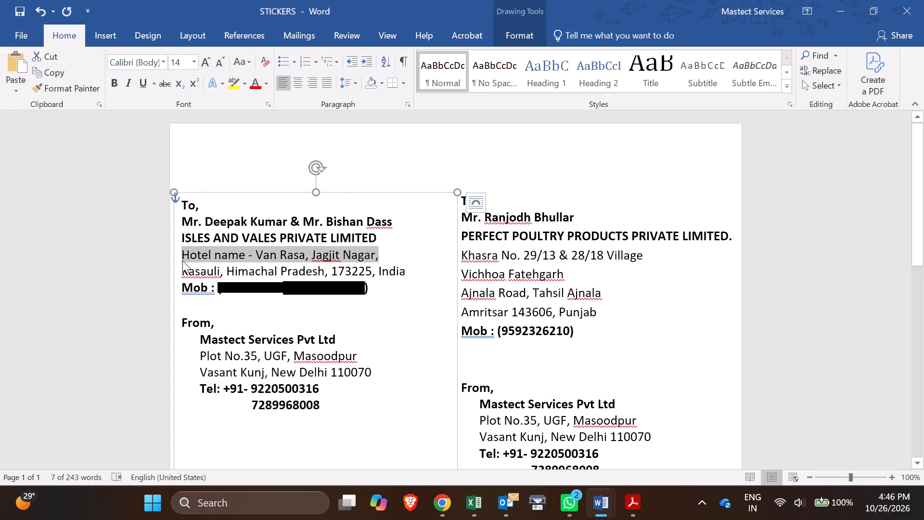
left_click(182, 269)
key("shift+Down")
key("shift+Left")
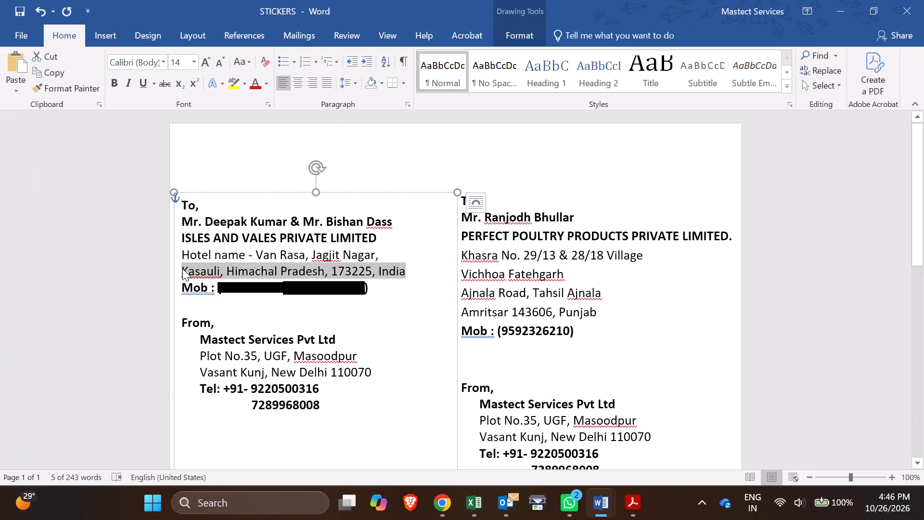
key("ctrl+c")
key("alt+Tab")
key("ctrl+v")
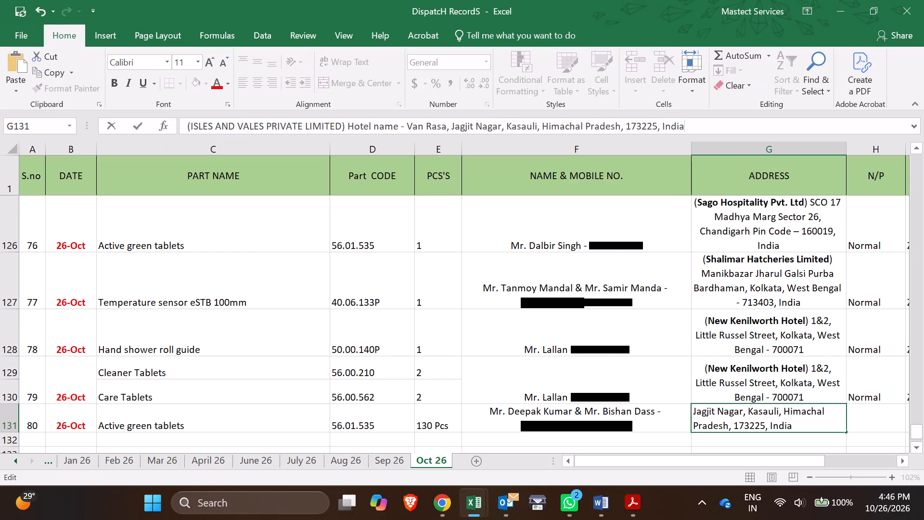
key("Return")
key("ctrl+s")
key("ctrl+s")
key("Up")
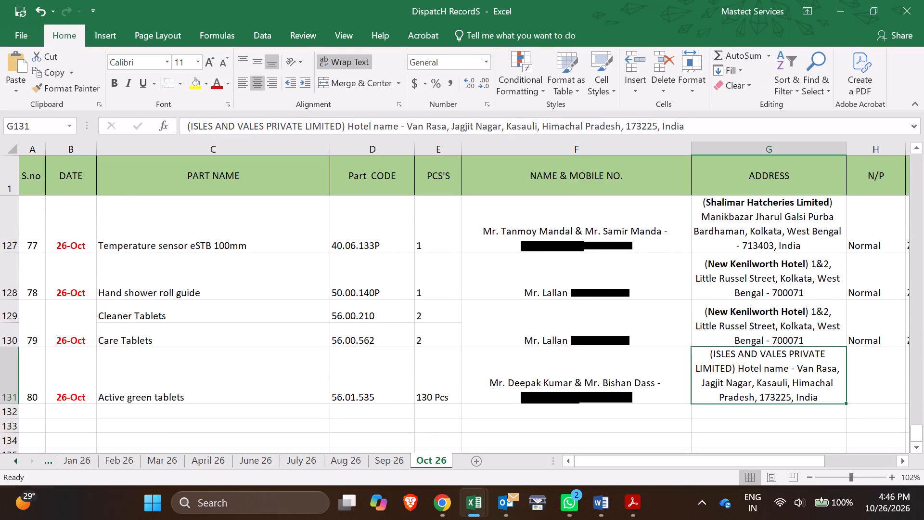
Make the company name ISLES AND VALES PRIVATE LIMITED bold within dispatch 80's address, and save the workbook.
left_click(194, 131)
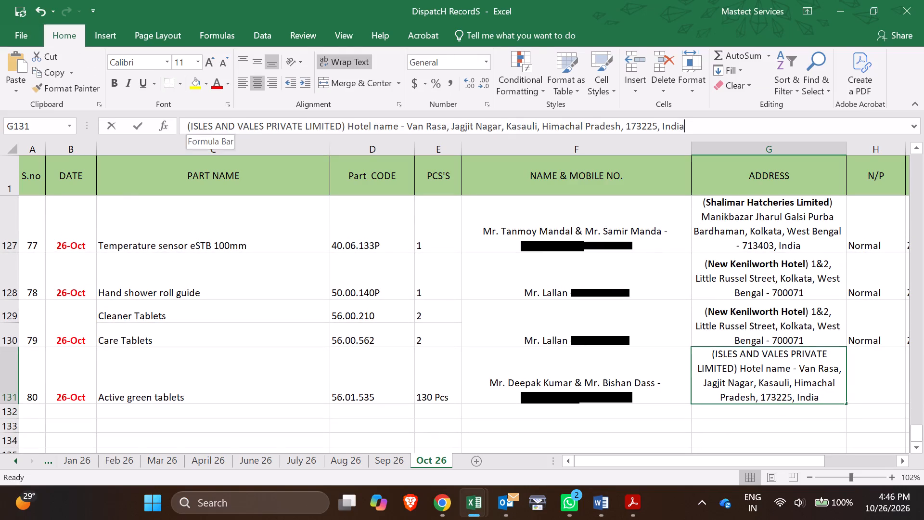
key("Left")
key("shift+Right")
key("shift+Right")
key("shift+Right")
key("shift+Right")
key("shift+Right")
key("shift+Right")
key("shift+Right")
key("shift+Right")
key("shift+Right")
key("shift+Right")
key("shift+Right")
key("shift+Right")
key("shift+Right")
key("shift+Right")
key("shift+Right")
key("shift+Right")
key("shift+Right")
key("shift+Right")
key("shift+Right")
key("shift+Right")
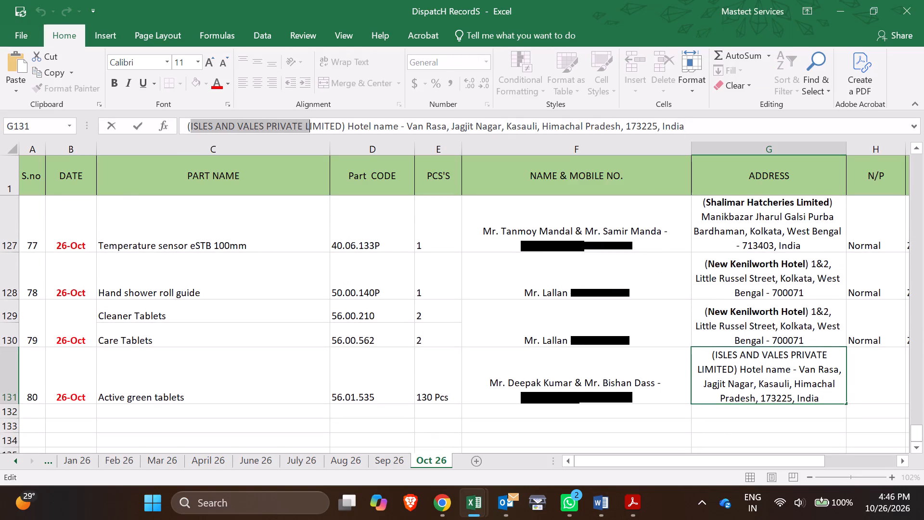
key("shift+Left")
key("shift+Left")
key("shift+Left")
key("shift+Left")
key("shift+Right")
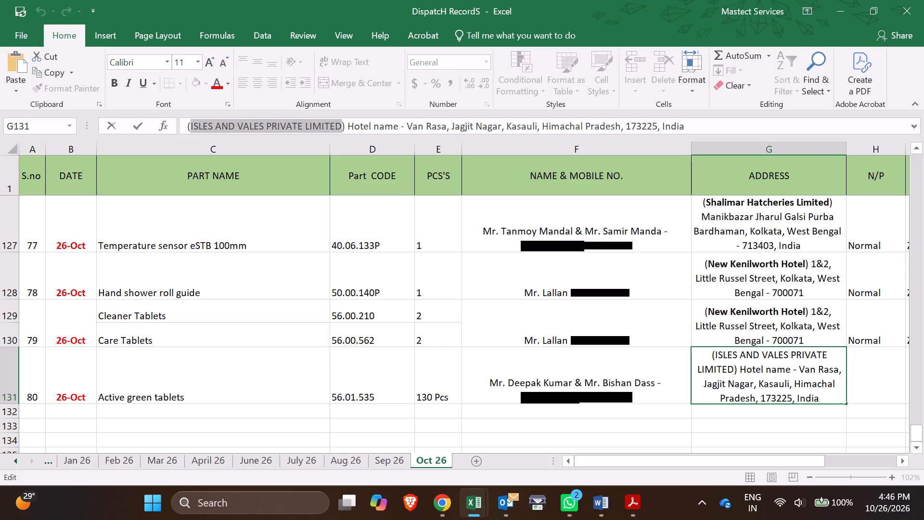
key("ctrl+b")
left_click(628, 374)
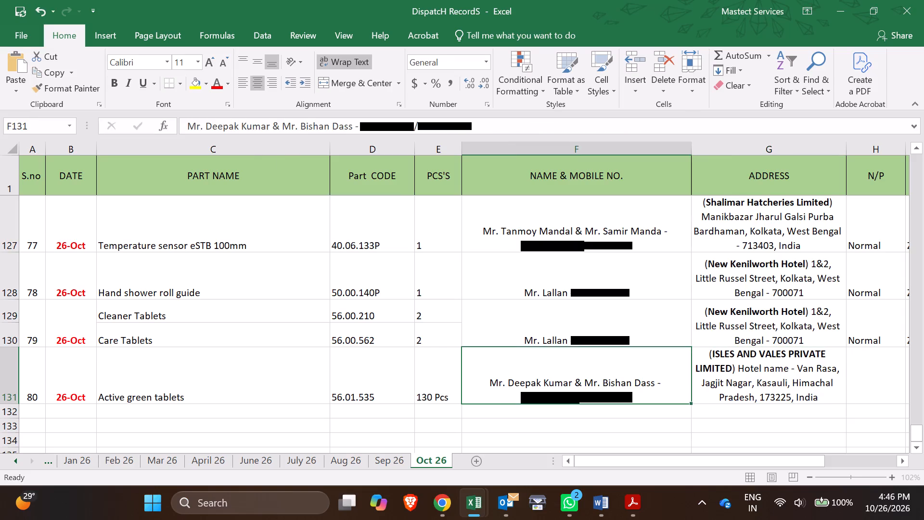
key("ctrl+s")
Fill in dispatch 80's N/P as Normal and its remark as Zishan, and save the workbook.
key("Right")
key("Right")
key("shift+n")
key("Return")
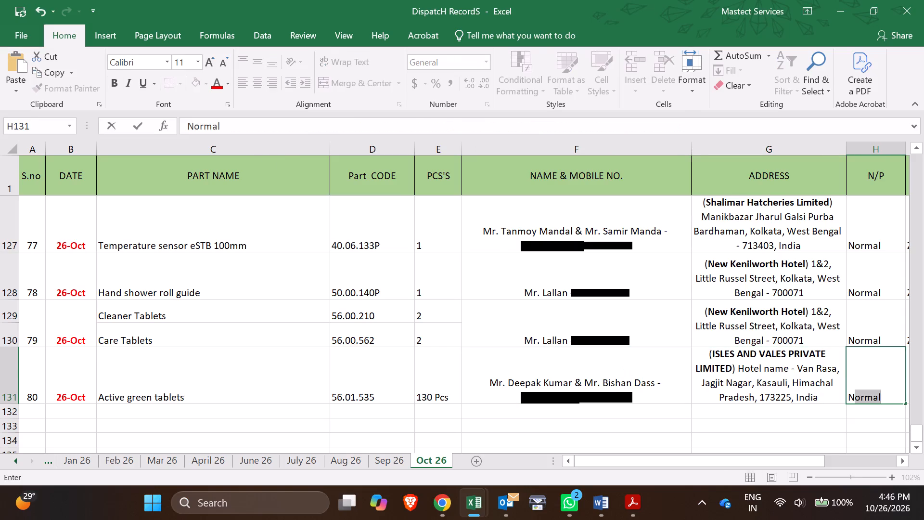
key("Up")
key("Right")
key("shift+z")
key("Return")
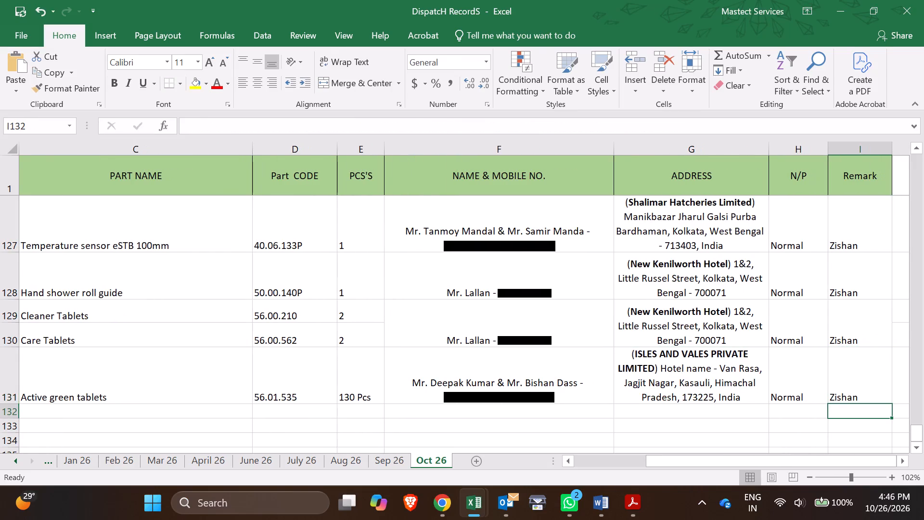
key("ctrl+s")
Start the entry below dispatch 80 with serial number 81 and the date 26-Oct copied from the row above, and save the workbook.
key("Up")
key("Left")
key("Left")
key("Left")
key("Left")
key("Left")
key("Left")
key("Left")
key("Left")
key("Left")
key("Left")
key("Left")
key("Left")
key("Left")
key("Left")
key("Left")
key("Right")
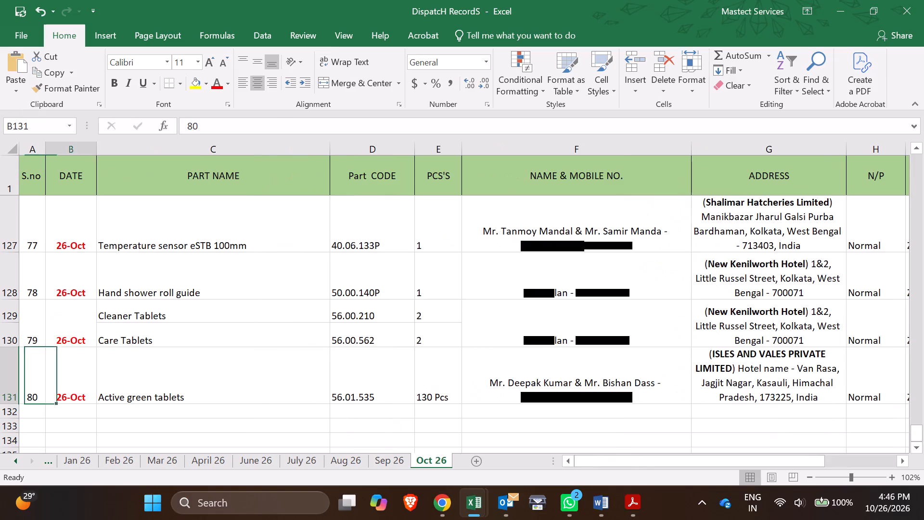
key("ctrl+s")
key("Down")
key("Left")
type("81")
key("Return")
key("Up")
key("Right")
key("ctrl+d")
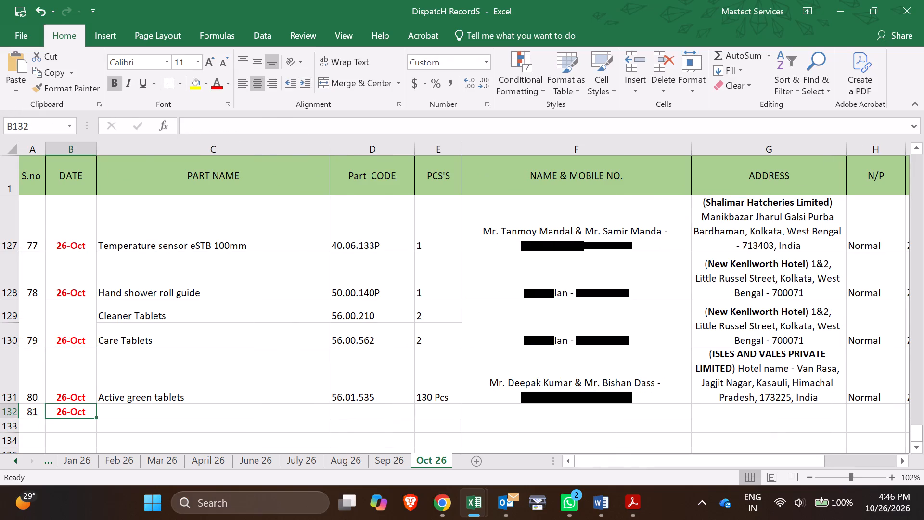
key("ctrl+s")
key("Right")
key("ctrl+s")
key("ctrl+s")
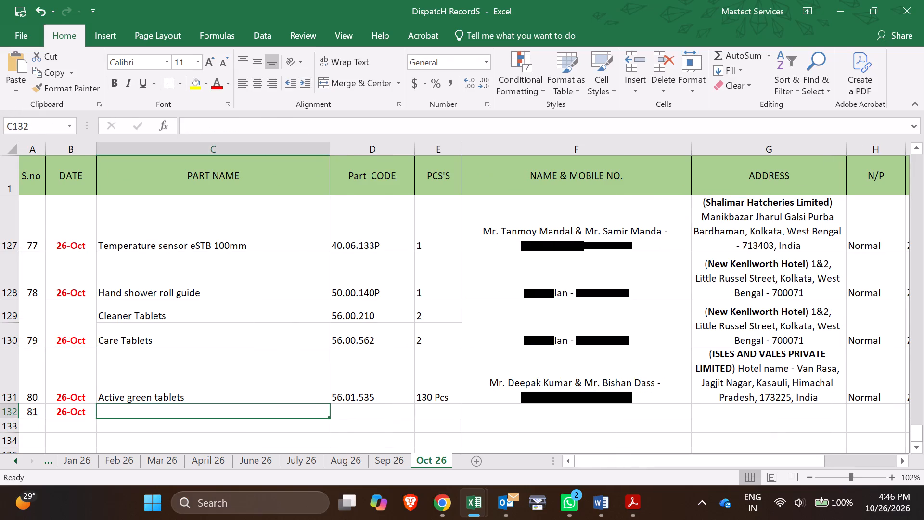
Save the workbook and start dispatch 81's part name with the letters Ac.
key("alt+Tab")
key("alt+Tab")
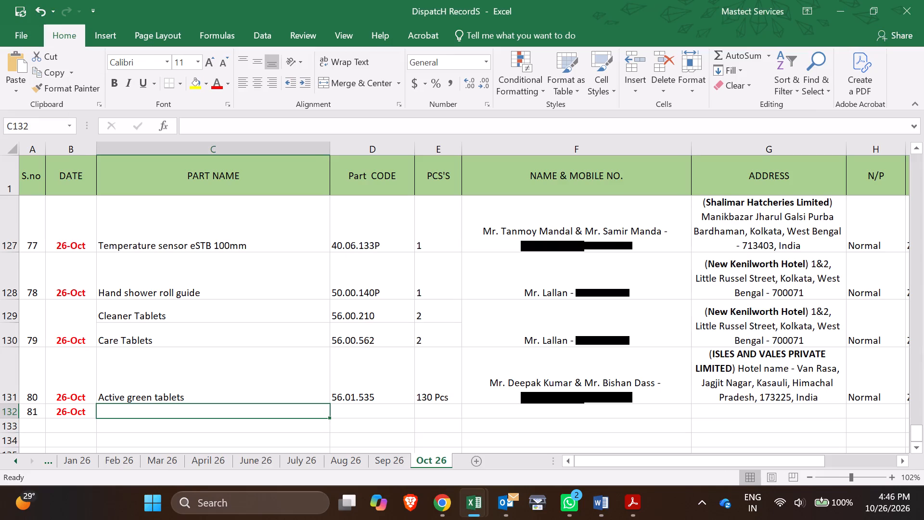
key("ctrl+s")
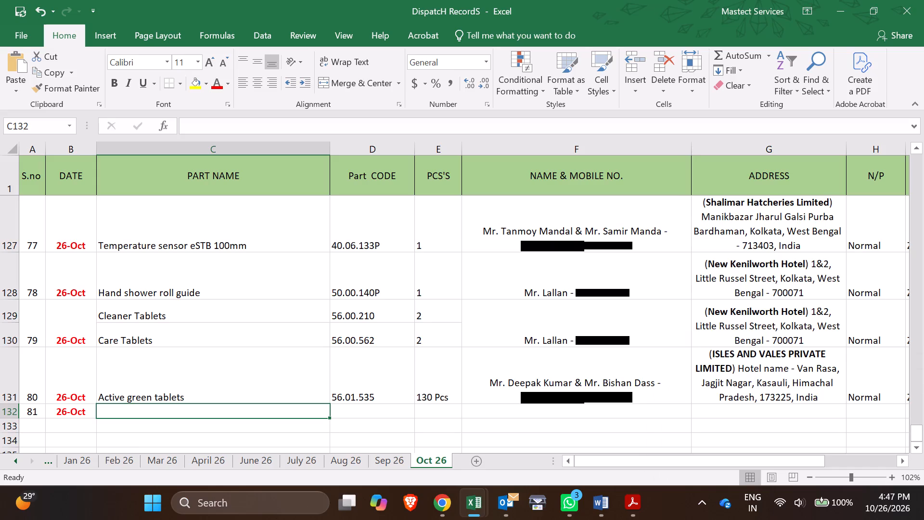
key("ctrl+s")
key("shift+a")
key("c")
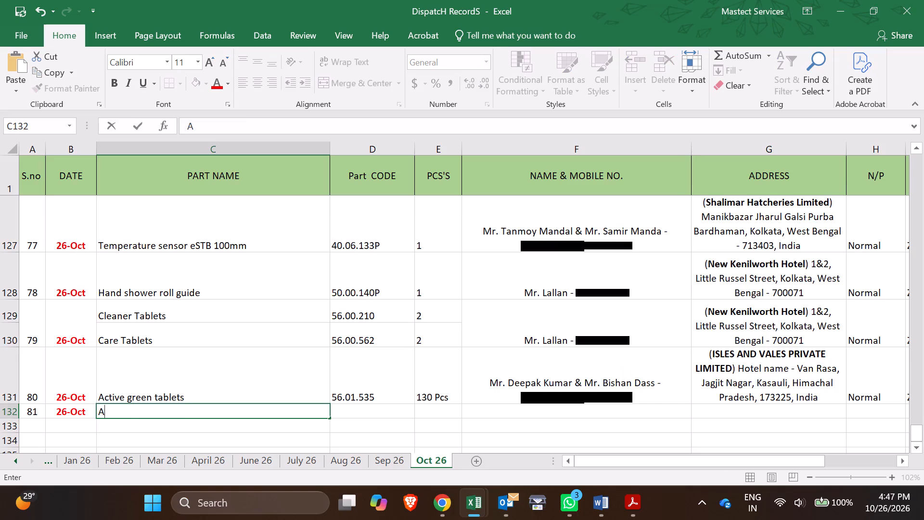
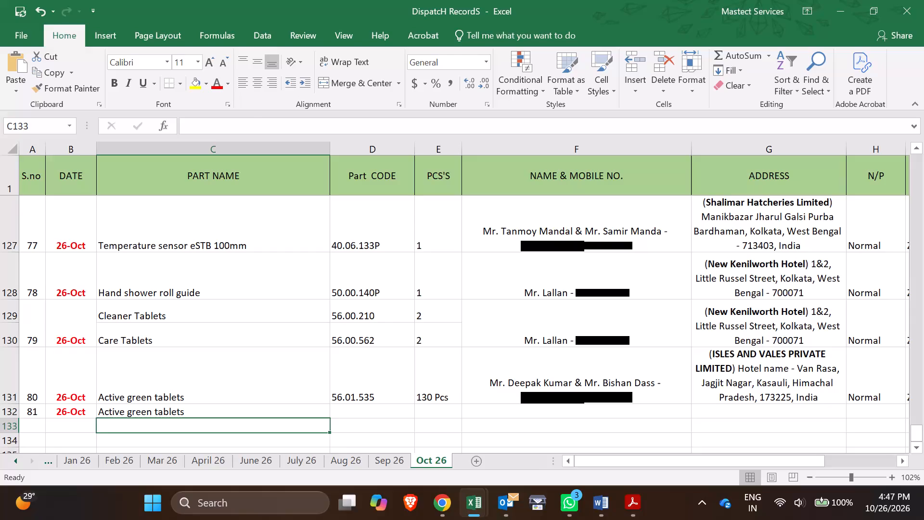
Copy part code 56.01.535 from dispatch 80 into dispatch 81's Active green tablets row, and save the workbook.
key("Up")
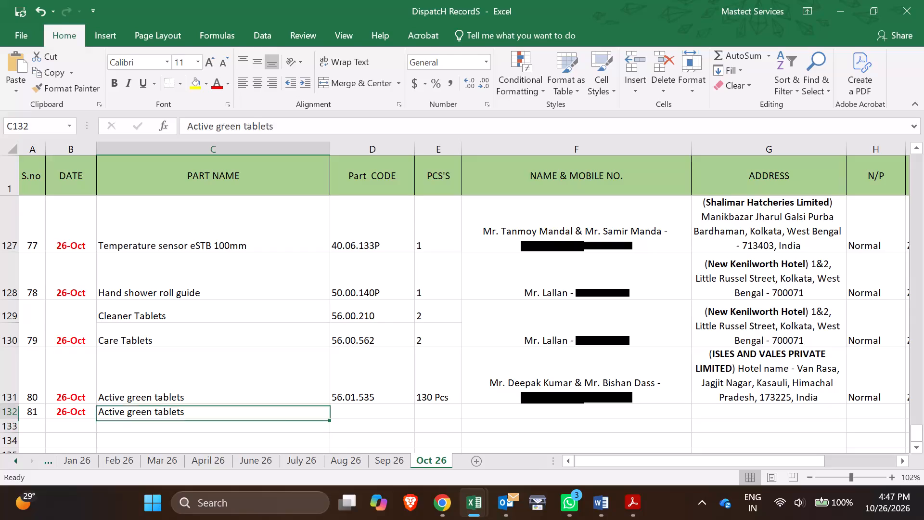
key("Right")
key("Up")
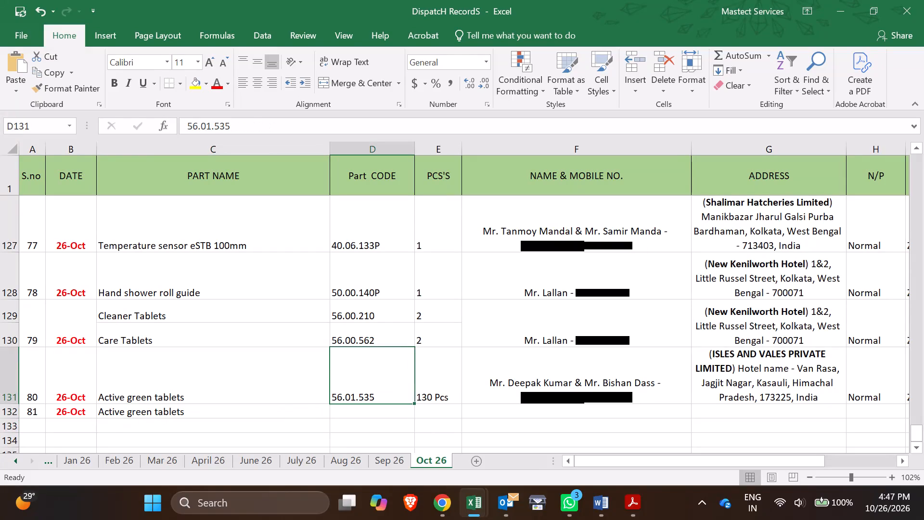
triple_click(494, 129)
key("ctrl+c")
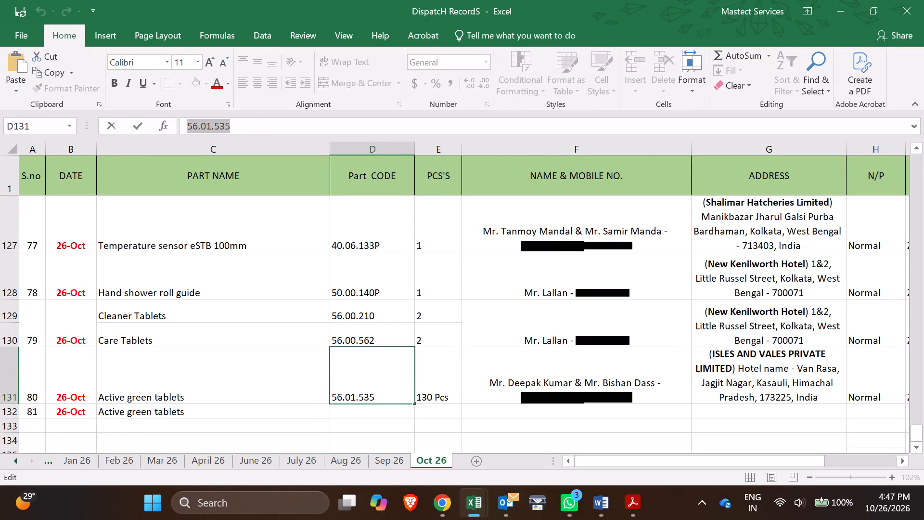
key("Down")
key("Return")
key("ctrl+v")
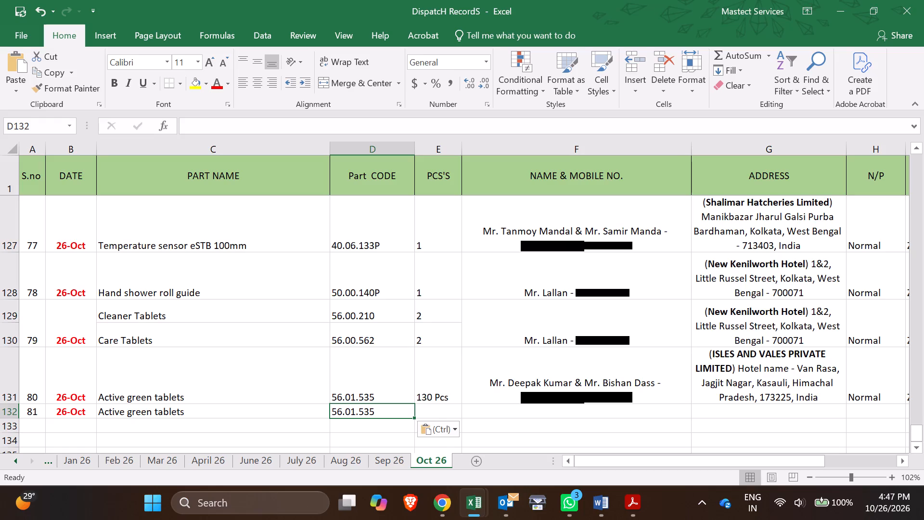
key("ctrl+s")
key("ctrl+Return")
Set the PCS'S for dispatch 81's Active green tablets to 1, and save the workbook.
key("Up")
key("Right")
key("Down")
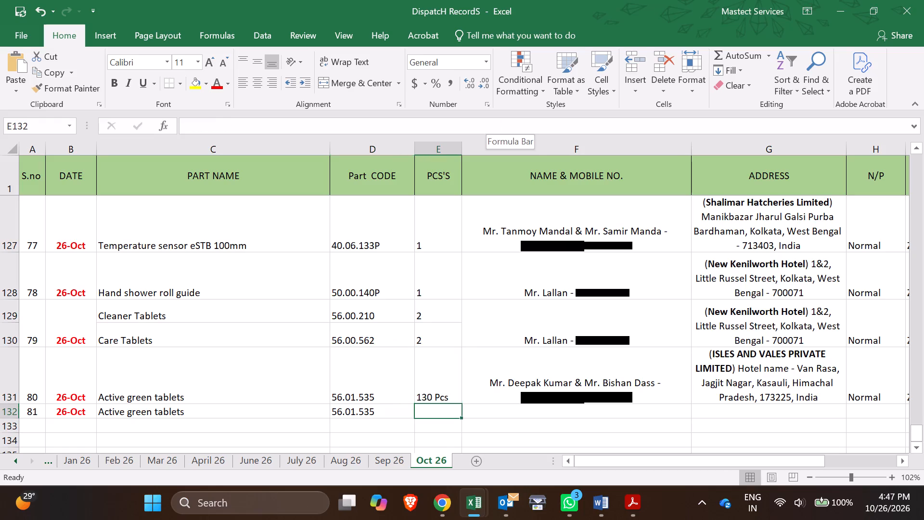
key("1")
key("Return")
key("Up")
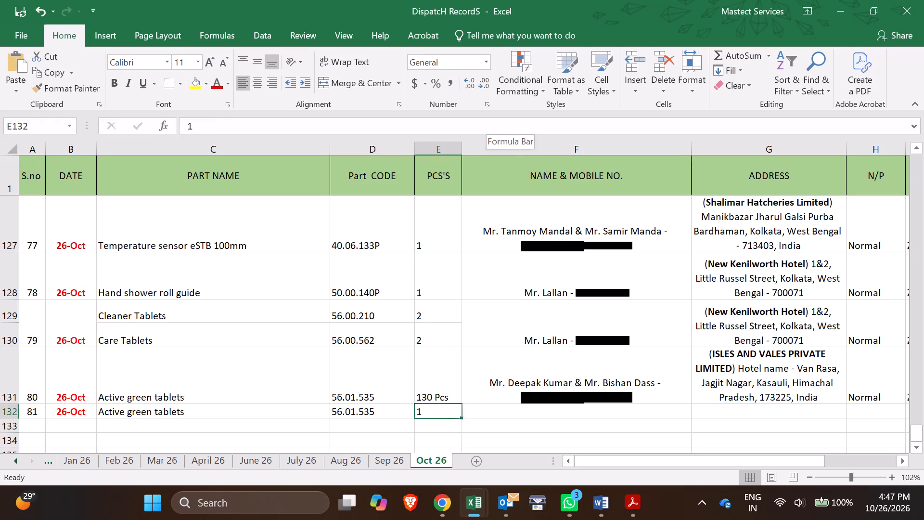
key("Right")
key("Down")
key("Left")
key("Left")
key("Left")
key("Left")
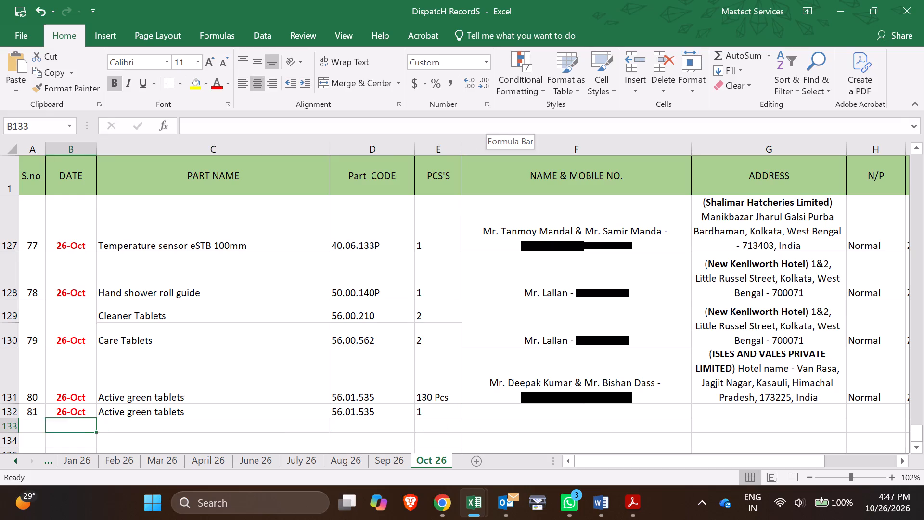
key("Right")
key("ctrl+s")
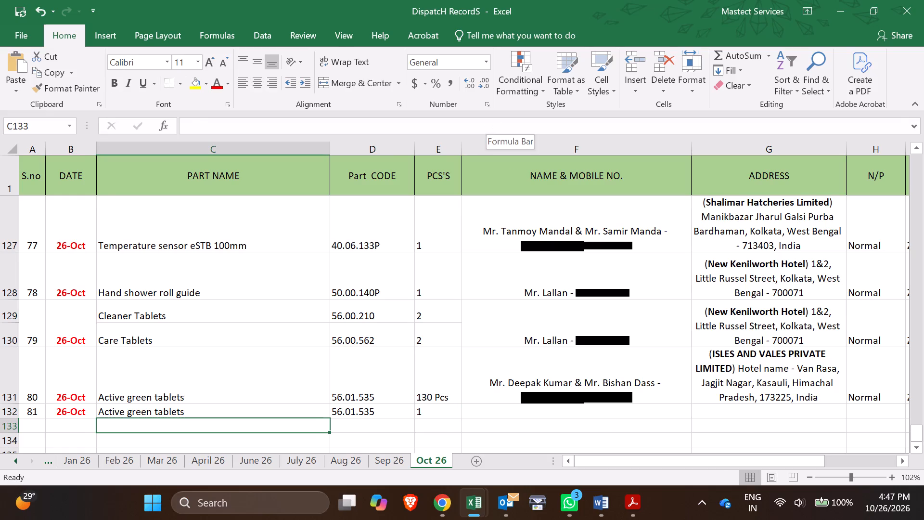
Add Care tablets on the row below dispatch 81's Active green tablets, with part code 56.00.562 and 1 piece.
key("shift+c")
type("are")
key("Return")
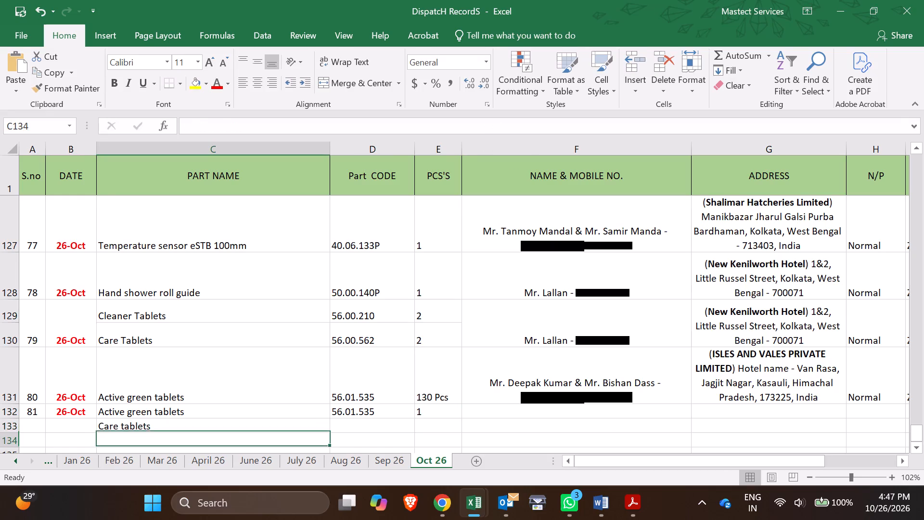
key("Up")
key("Right")
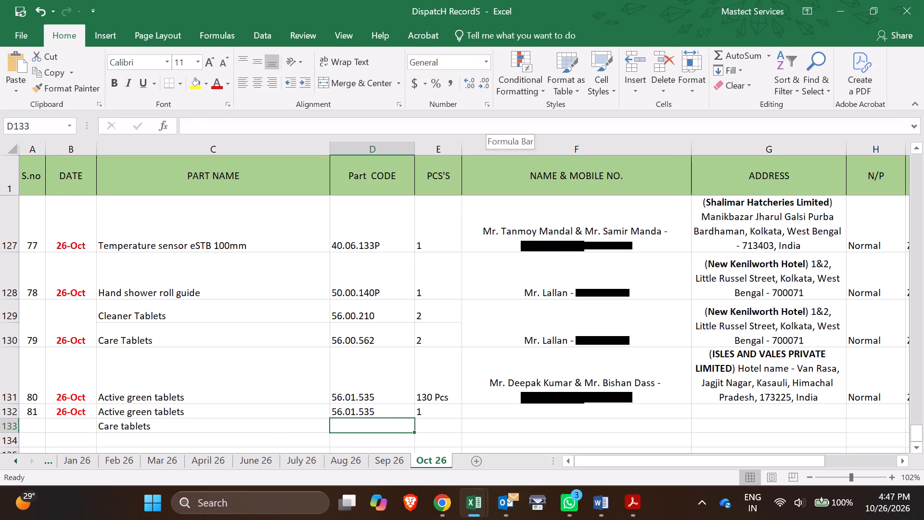
type("56.00.")
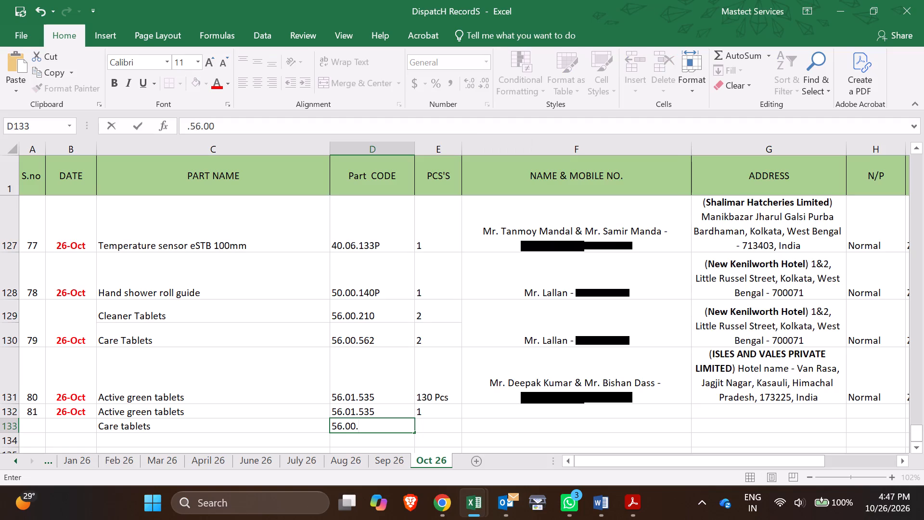
type("562")
key("Return")
key("Up")
key("Right")
key("1")
key("Return")
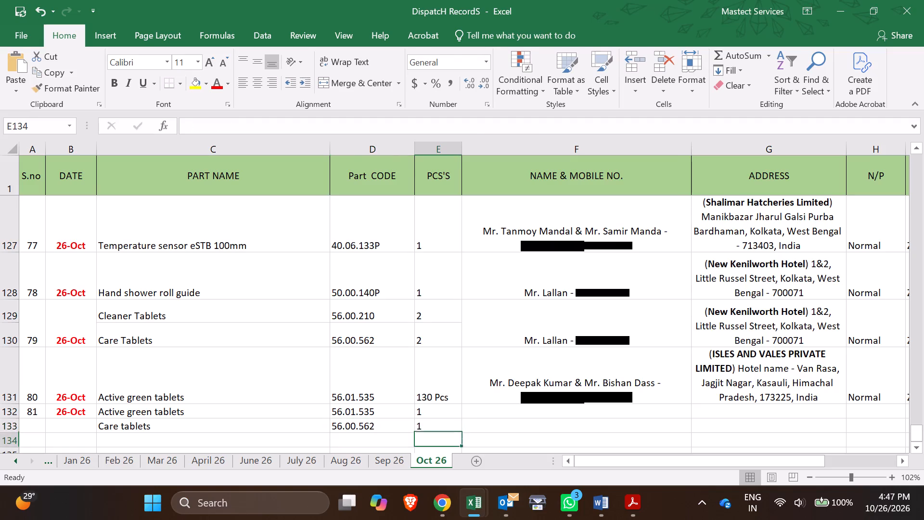
Select the NAME & MOBILE NO. cells spanning dispatch 81's Active green tablets and Care tablets rows.
key("Up")
key("Up")
key("Right")
key("shift+Down")
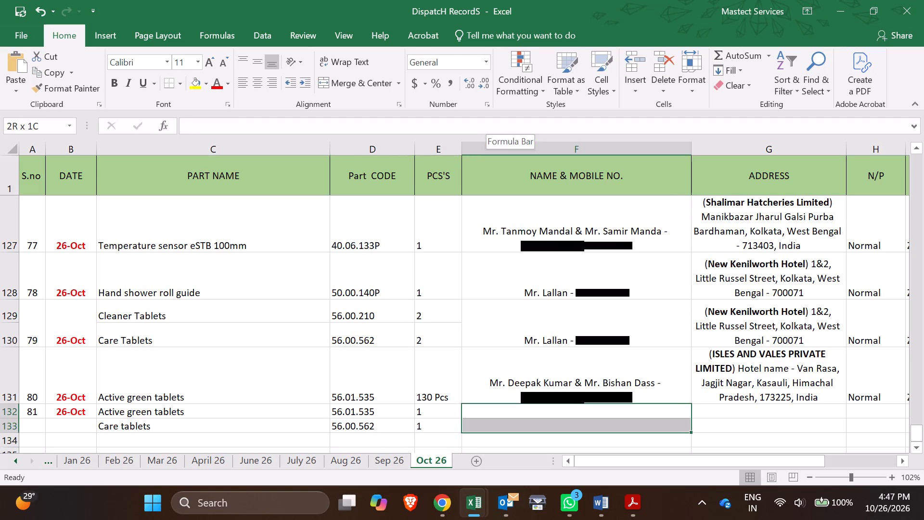
Merge and center dispatch 81's two rows separately in the NAME & MOBILE NO., ADDRESS, N/P and Remark columns.
left_click(353, 83)
key("Right")
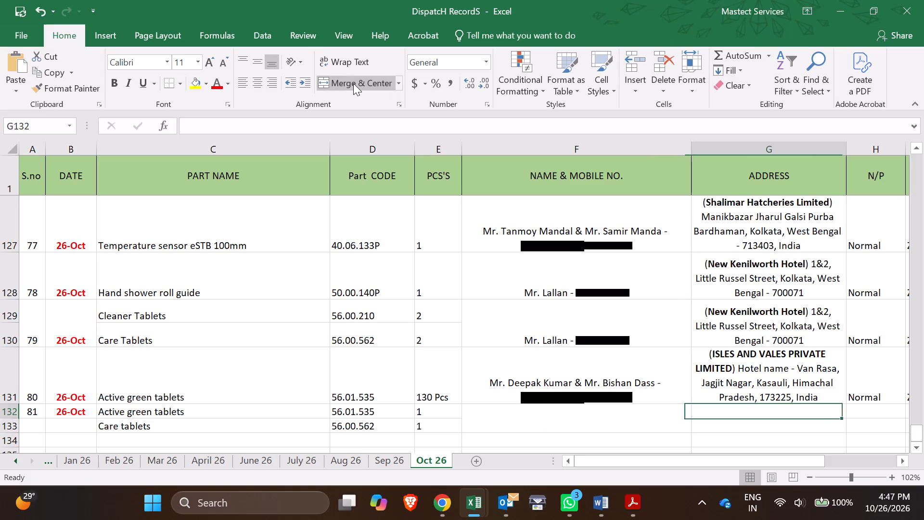
key("shift+Down")
left_click(353, 83)
key("Right")
key("shift+Down")
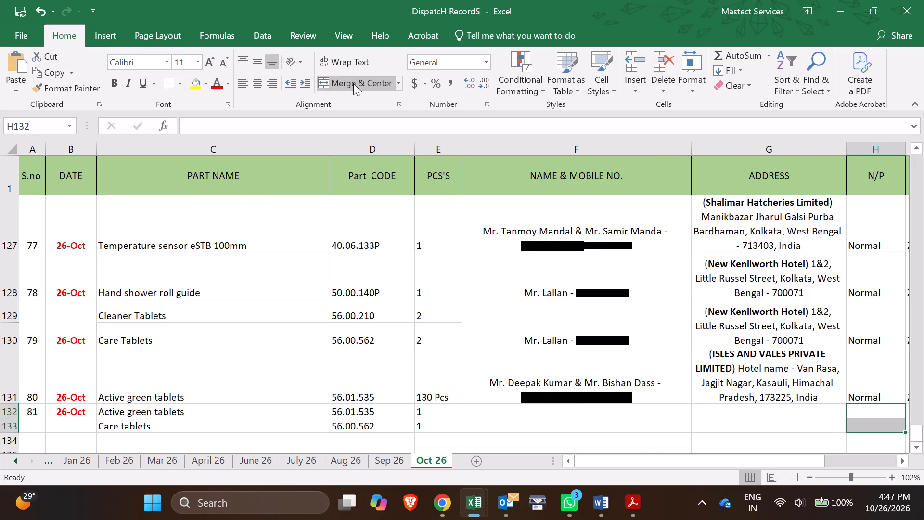
left_click(353, 83)
key("Right")
key("shift+Down")
left_click(353, 83)
Merge and center dispatch 81's two rows separately in the DATE and S.no columns, and save the workbook.
key("Left")
key("Left")
key("Left")
key("Left")
key("Left")
key("Left")
key("Left")
key("Left")
key("Left")
key("Left")
key("Left")
key("Left")
key("Left")
key("Left")
key("Left")
key("Left")
key("Left")
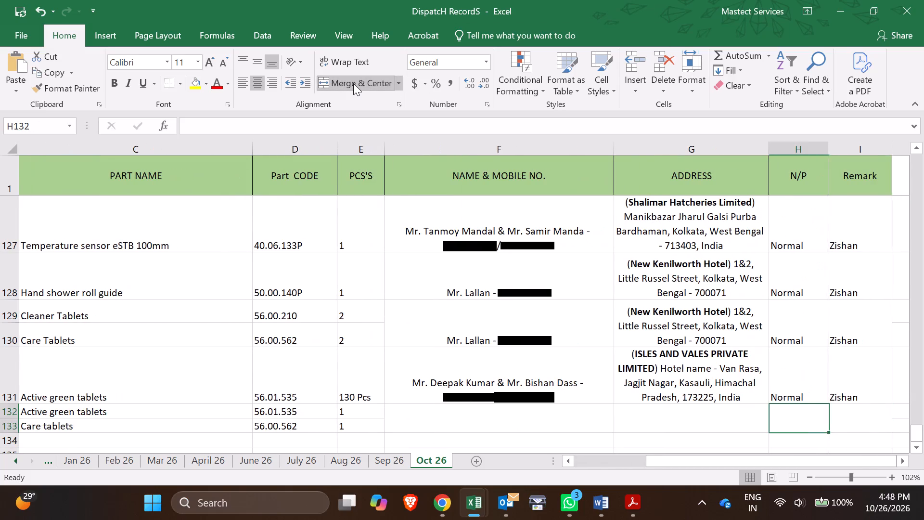
key("Right")
key("shift+Down")
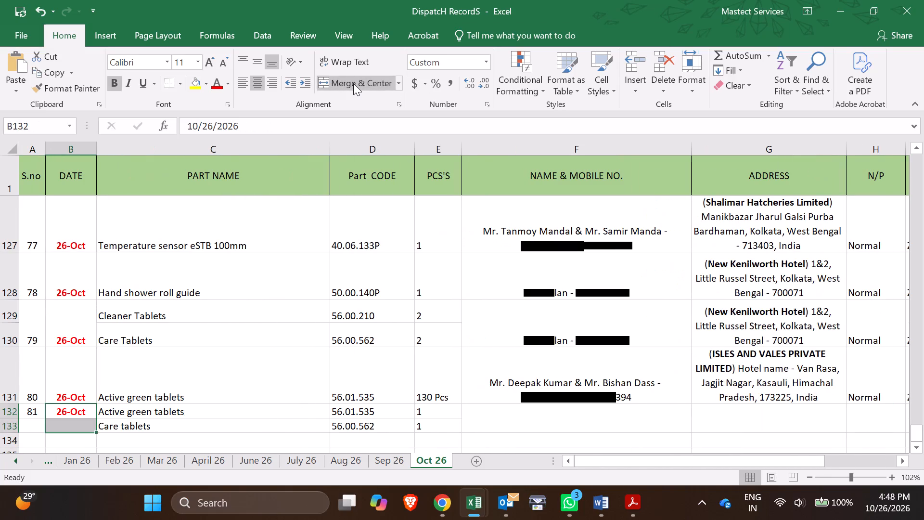
left_click(353, 83)
key("Left")
key("shift+Down")
left_click(353, 83)
key("Right")
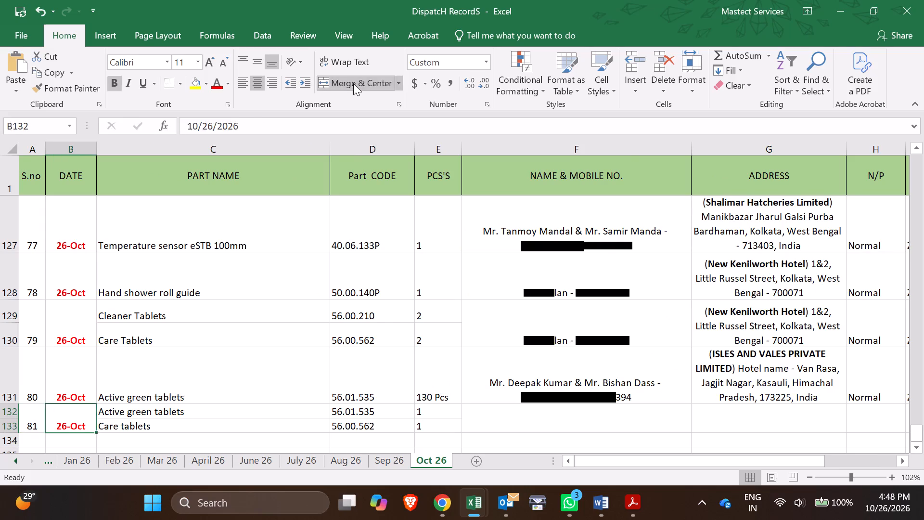
key("Right")
key("Right")
key("Right")
key("Right")
key("ctrl+s")
Copy the recipient's name from the PERFECT POULTRY label in STICKERS into dispatch 81's NAME & MOBILE NO. cell, followed by a spaced hyphen.
key("alt+Tab")
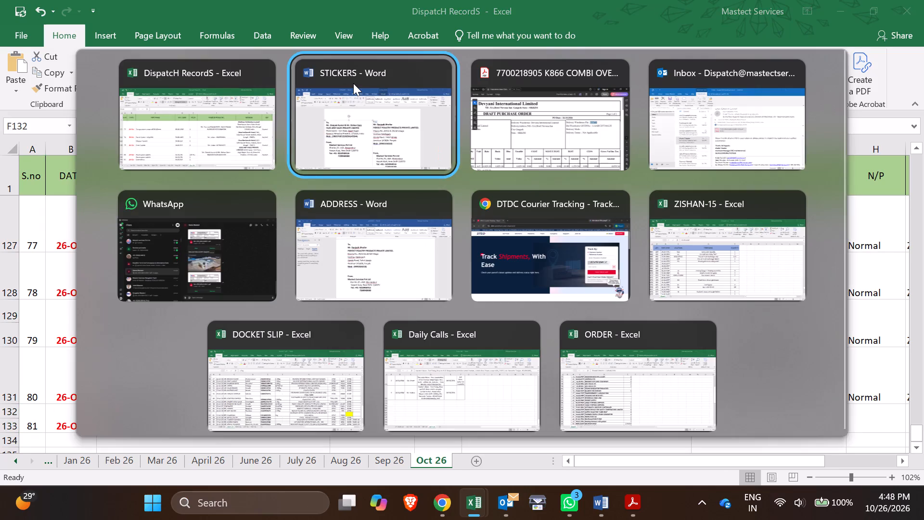
key("alt+Tab")
key("alt+Left")
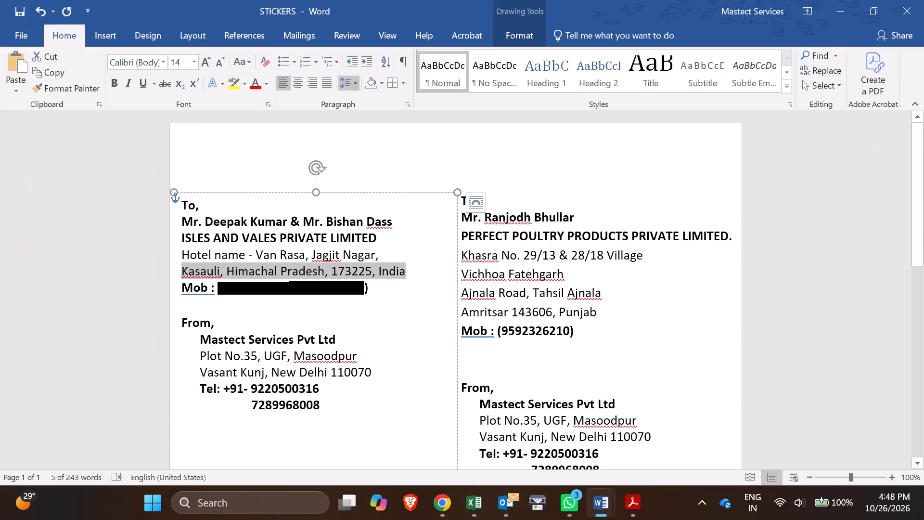
left_click(462, 219)
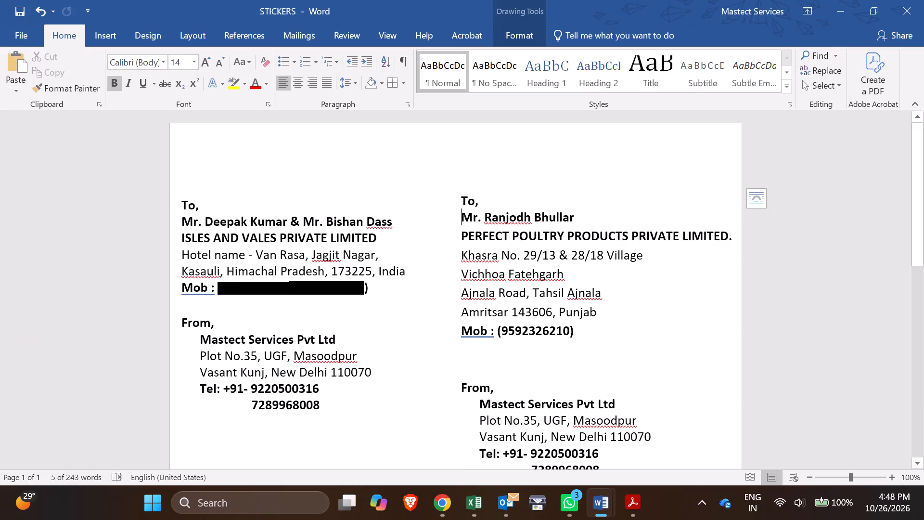
key("shift+Down")
key("shift+Left")
key("ctrl+c")
key("alt+Tab")
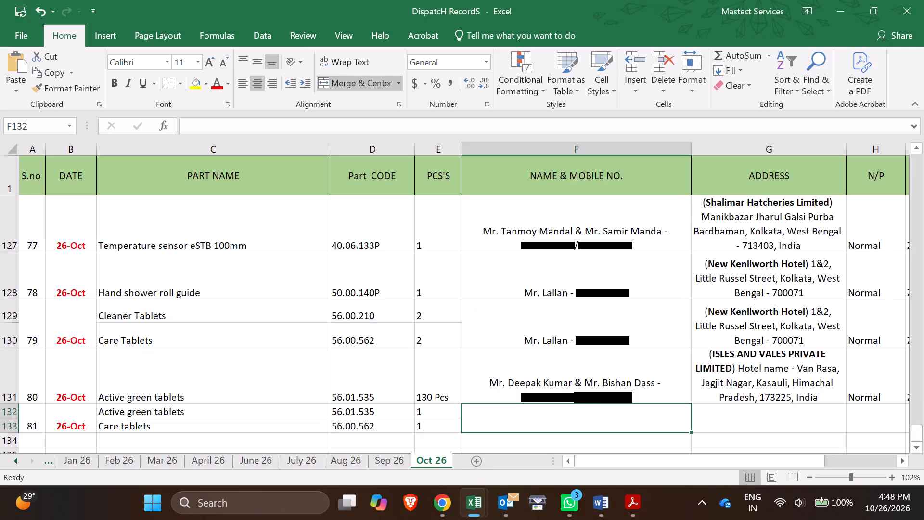
left_click(293, 125)
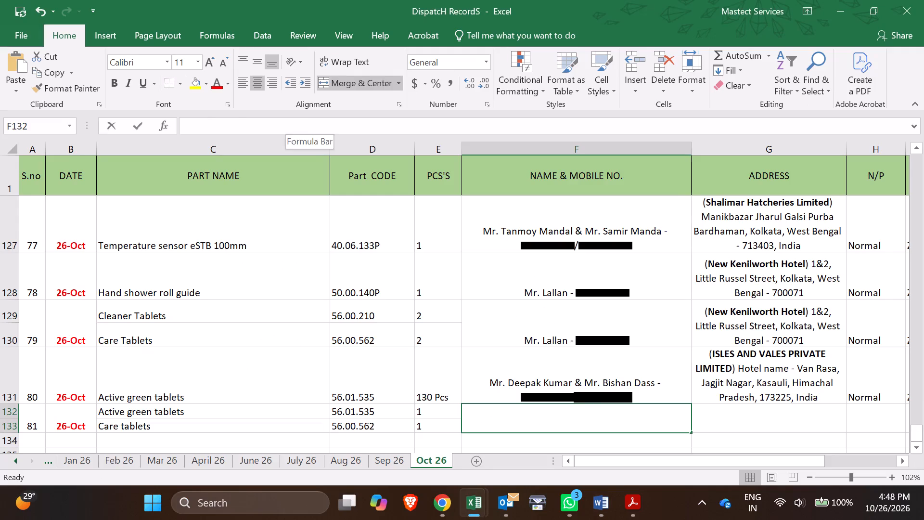
key("ctrl+v")
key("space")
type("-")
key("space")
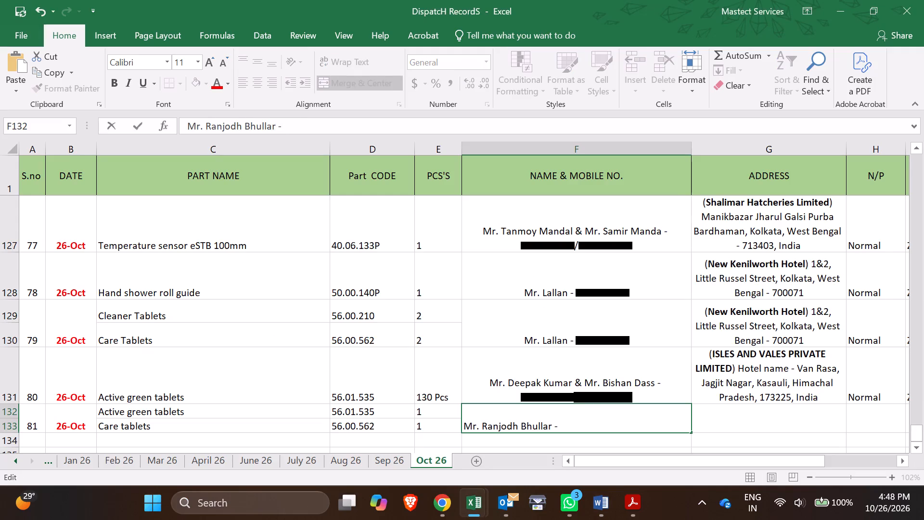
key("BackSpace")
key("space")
Append the mobile number from the PERFECT POULTRY label after the recipient's name in dispatch 81, and save the workbook.
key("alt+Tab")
double_click(527, 329)
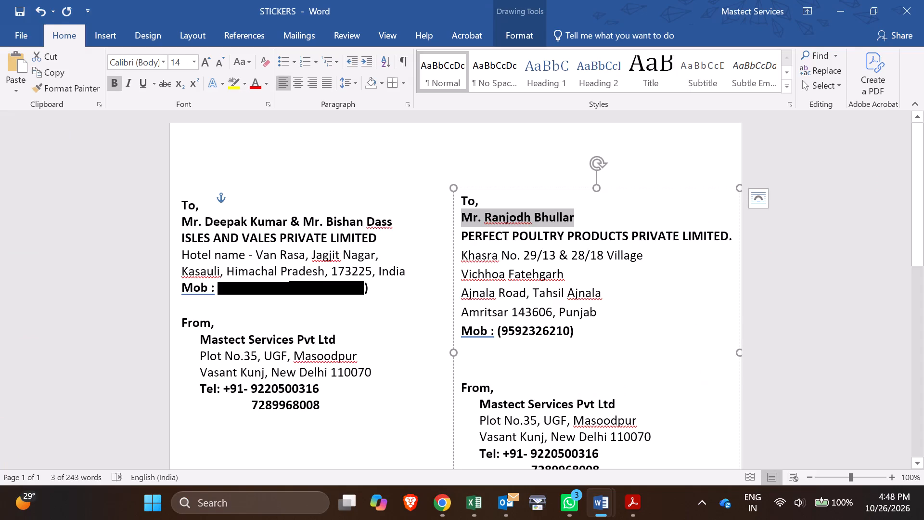
key("ctrl+c")
key("alt+Tab")
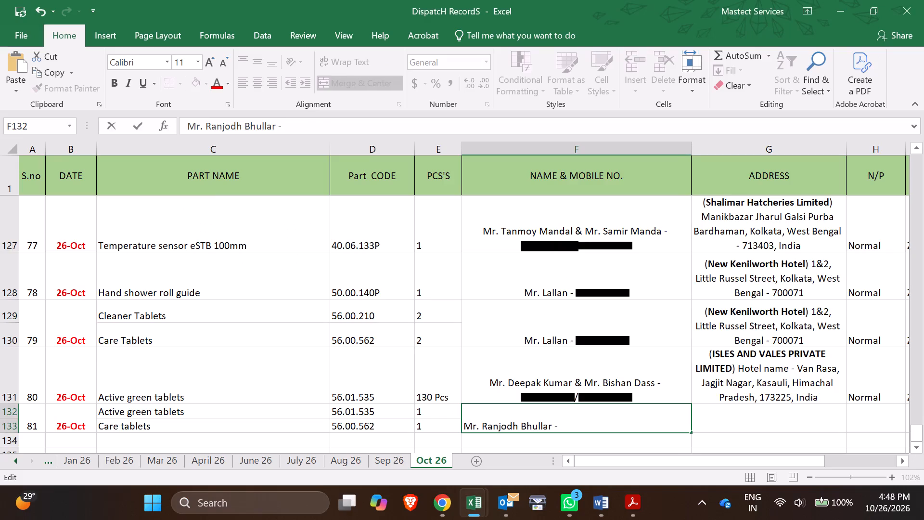
key("ctrl+v")
key("Return")
key("ctrl+s")
Copy PERFECT POULTRY PRODUCTS PRIVATE LIMITED, without the final period, from its STICKERS label for dispatch 81's ADDRESS cell.
key("Up")
key("Right")
key("alt+Tab")
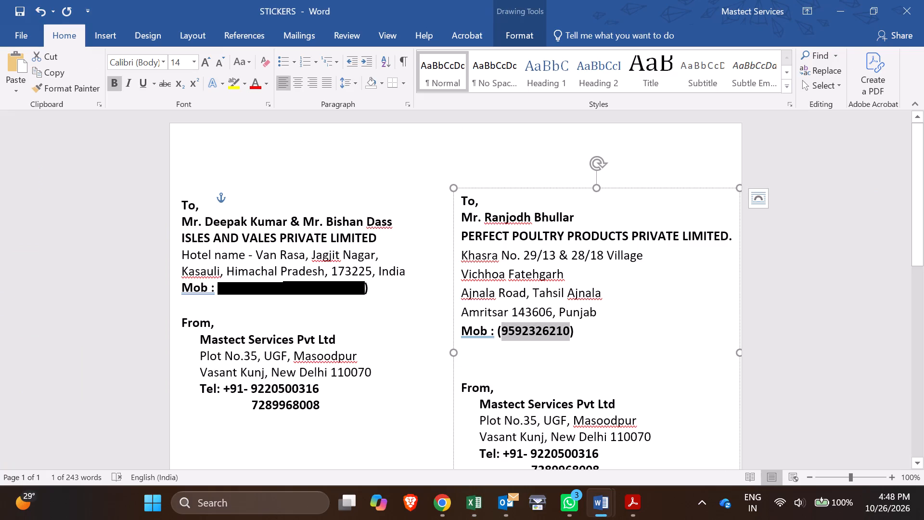
left_click(460, 236)
key("shift+Down")
key("shift+Left")
key("shift+Left")
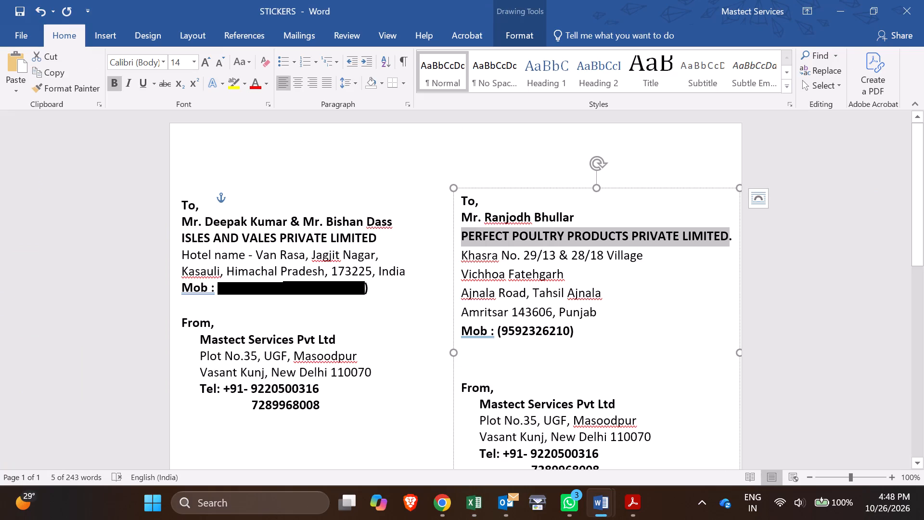
key("ctrl+c")
key("alt+Tab")
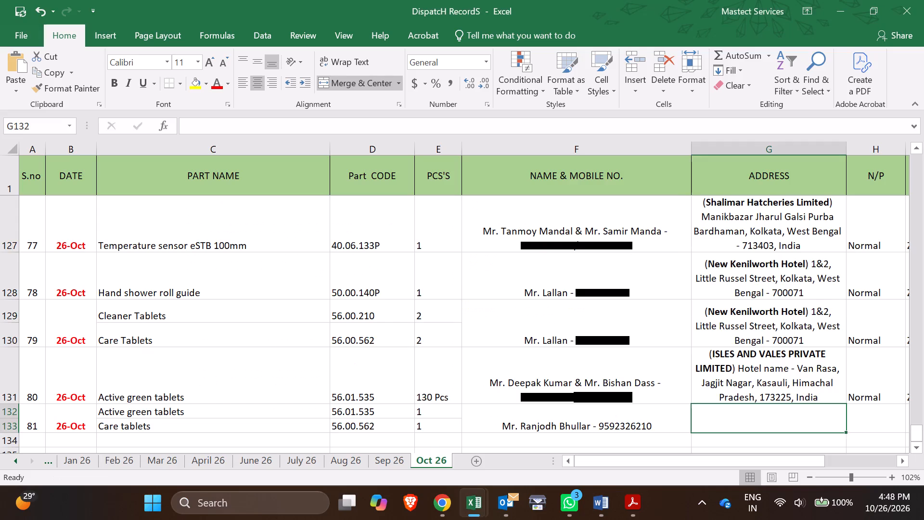
Begin dispatch 81's address with the company name PERFECT POULTRY PRODUCTS PRIVATE LIMITED in parentheses.
left_click(329, 126)
key("shift+parenleft")
key("ctrl+v")
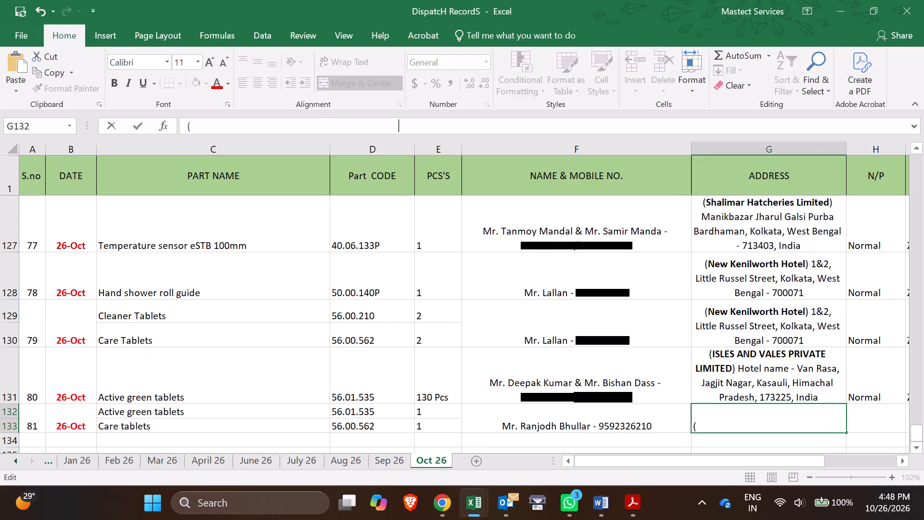
type(")")
key("space")
Append the Khasra and Village line from the STICKERS label to dispatch 81's address, followed by a comma.
key("alt+Tab")
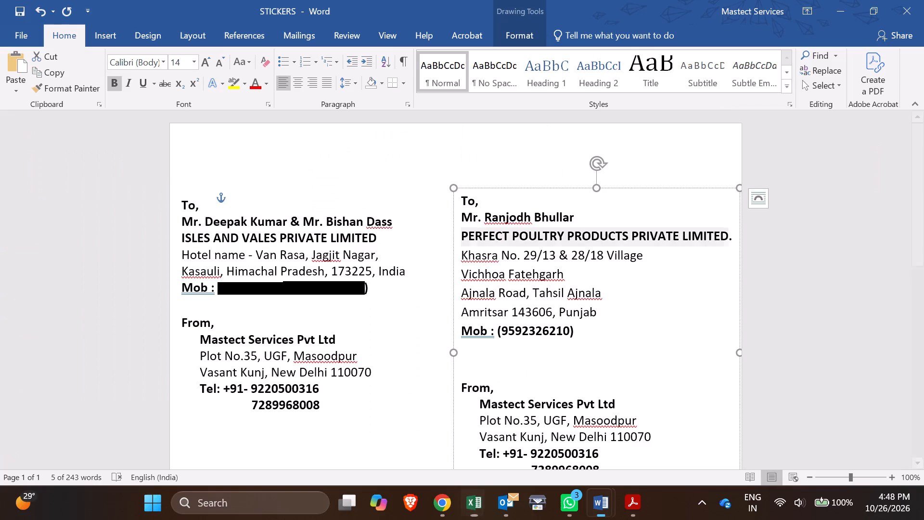
left_click(462, 257)
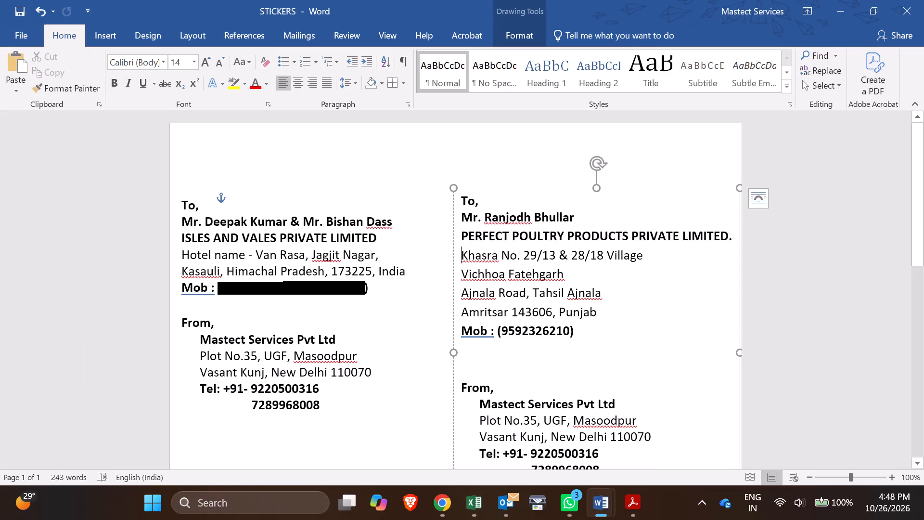
key("shift+Down")
key("shift+Left")
key("ctrl+c")
key("alt+Tab")
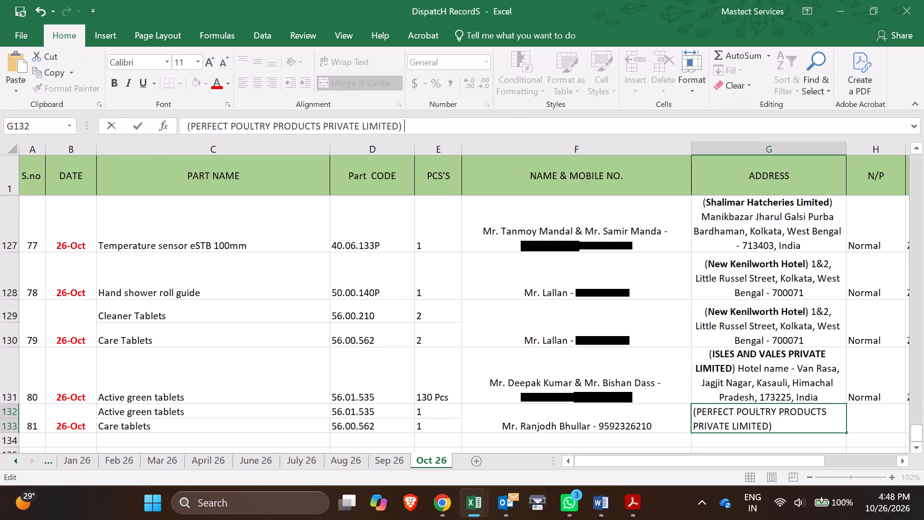
key("ctrl+v")
key("BackSpace")
type(",")
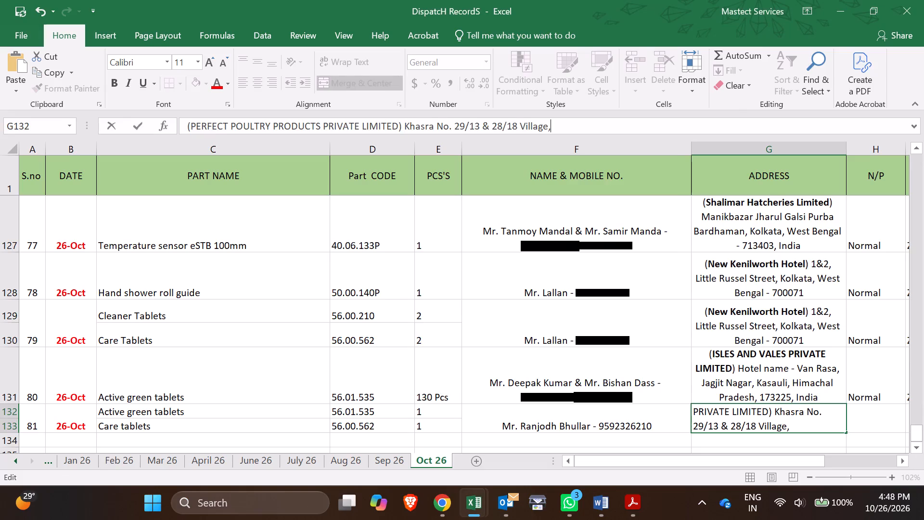
key("space")
Append the label's Vichhoa Fatehgarh line to dispatch 81's address, followed by a comma.
key("alt+Tab")
left_click(462, 272)
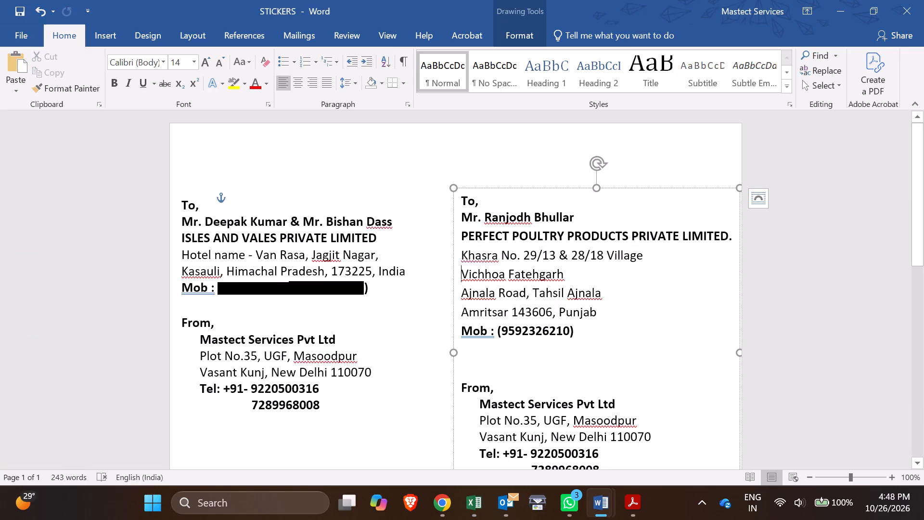
key("shift+Down")
key("shift+Left")
key("shift+Left")
key("ctrl+c")
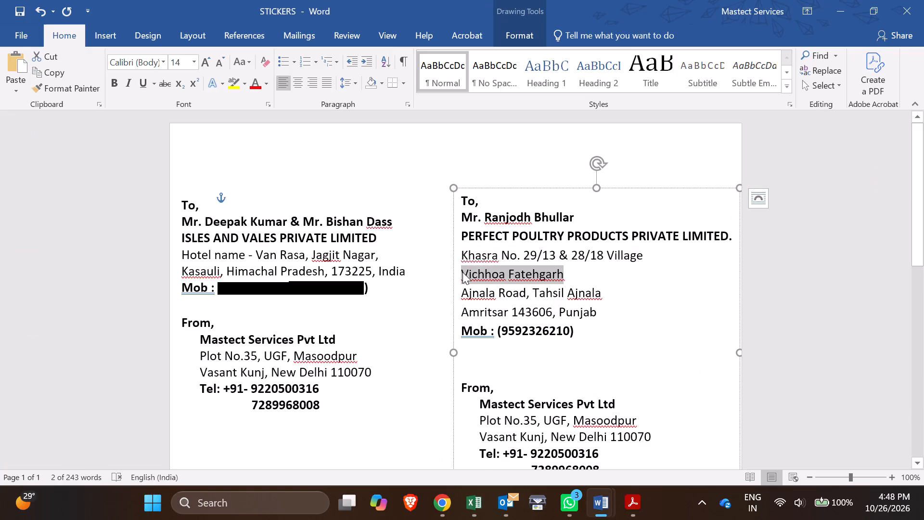
key("alt+Tab")
key("ctrl+v")
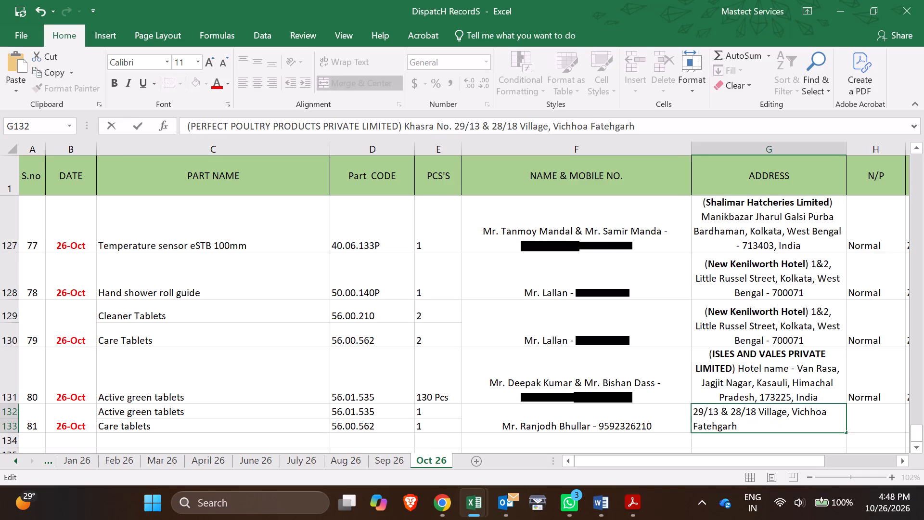
type(",")
key("space")
Append the label's Tahsil Ajnala line to dispatch 81's address, followed by a comma.
key("alt+Tab")
left_click(462, 289)
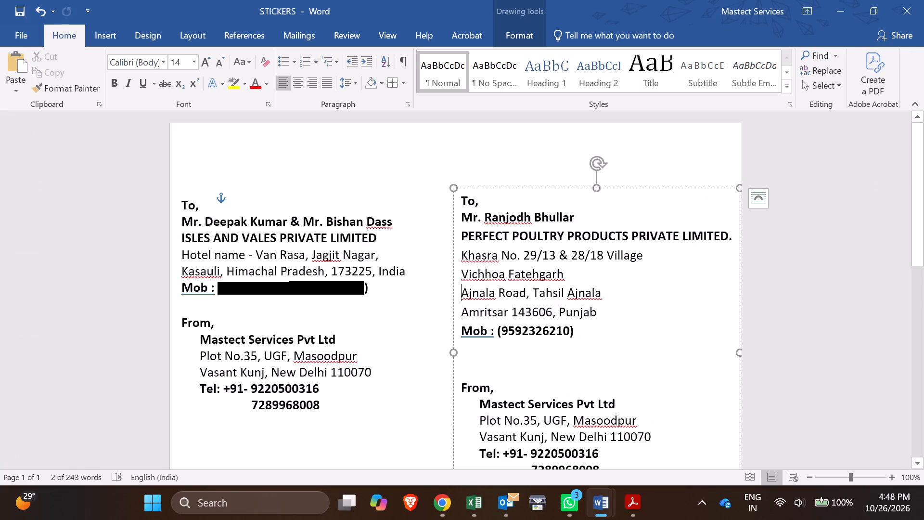
key("shift+Down")
key("shift+Left")
key("shift+Left")
key("ctrl+c")
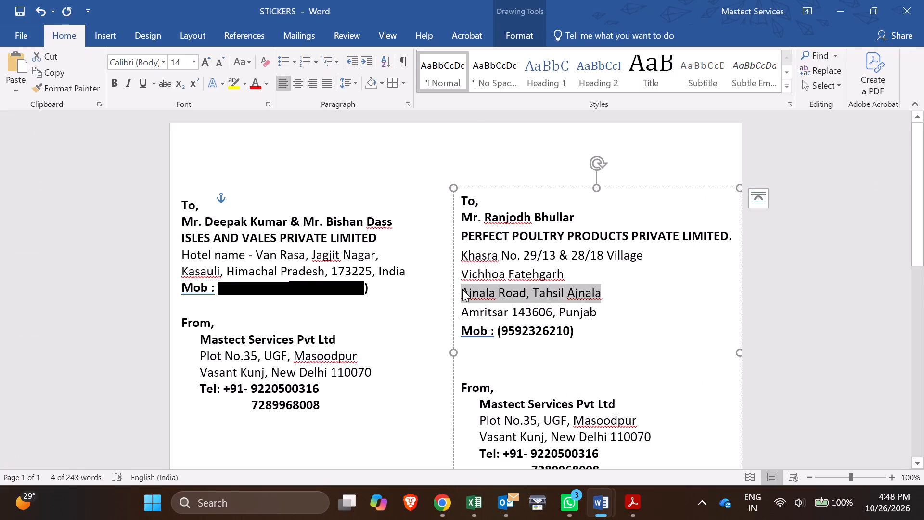
key("alt+Tab")
key("ctrl+v")
type(",")
key("space")
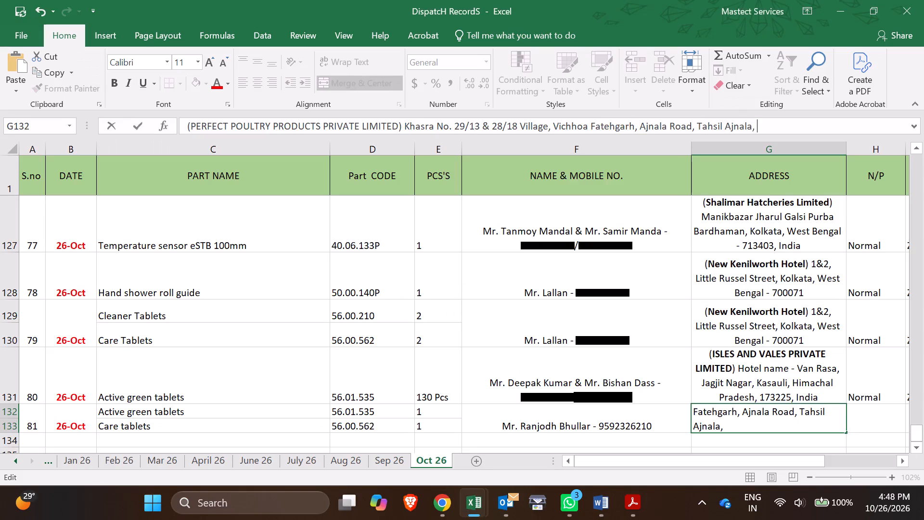
Append the label's Amritsar, Punjab line to complete dispatch 81's address, and save the workbook.
key("alt+Tab")
left_click(465, 316)
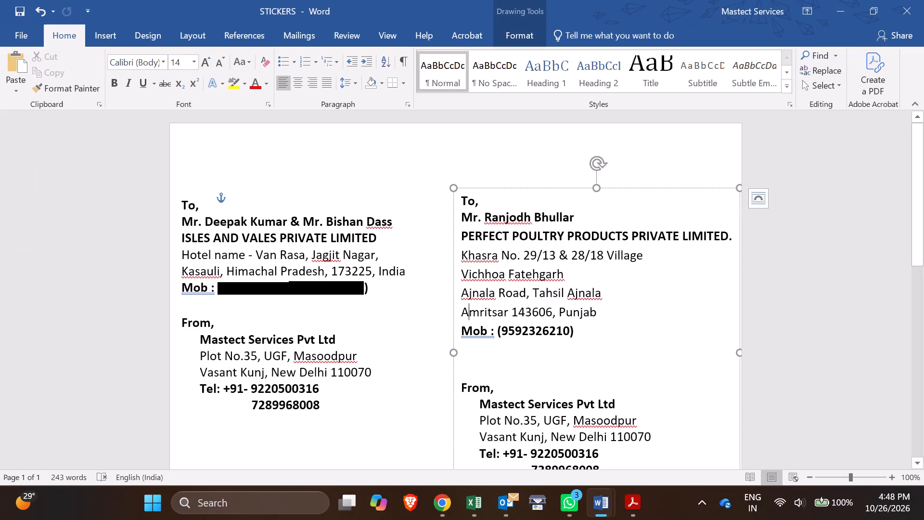
key("Left")
key("shift+Down")
key("shift+Left")
key("ctrl+c")
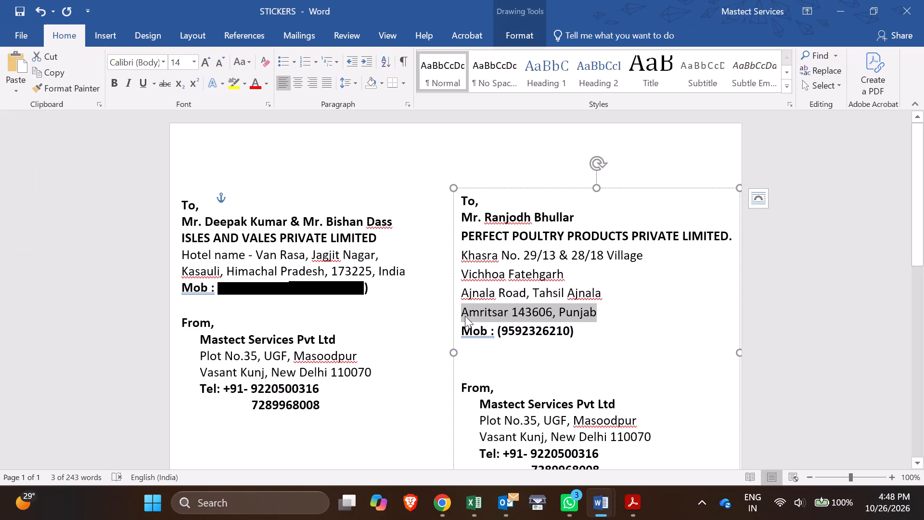
key("alt+Tab")
key("ctrl+v")
key("Return")
key("ctrl+s")
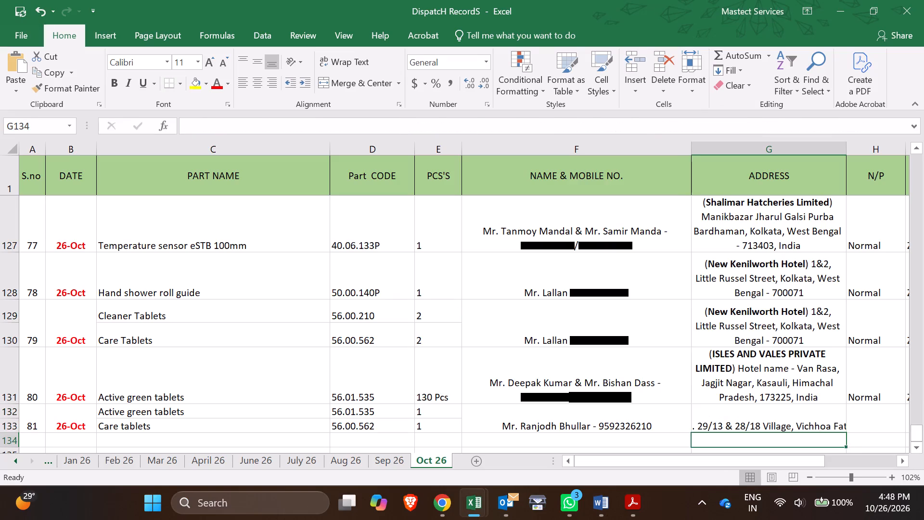
Wrap the text in dispatch 81's merged address cell.
key("ctrl+Up")
left_click(336, 60)
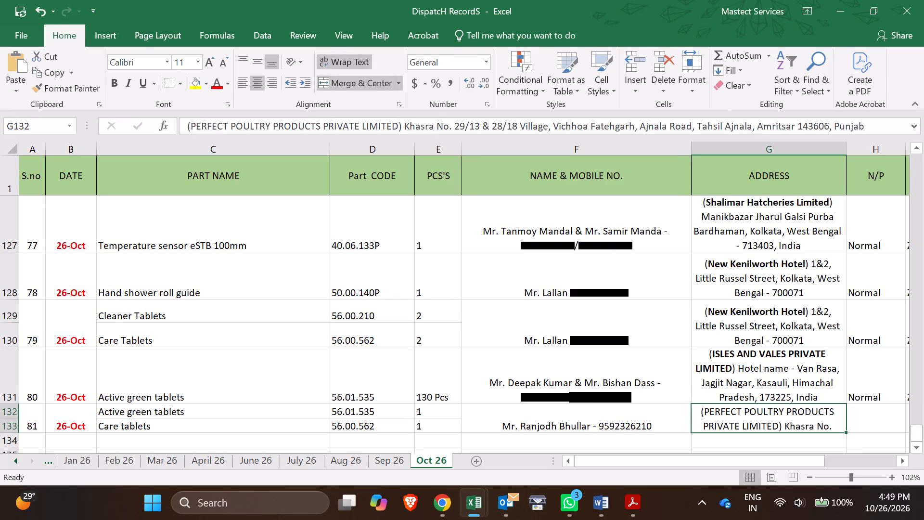
Fill in dispatch 81's N/P as Normal and its remark as Zishan.
scroll(492, 369, "down", 2)
scroll(490, 369, "right", 4)
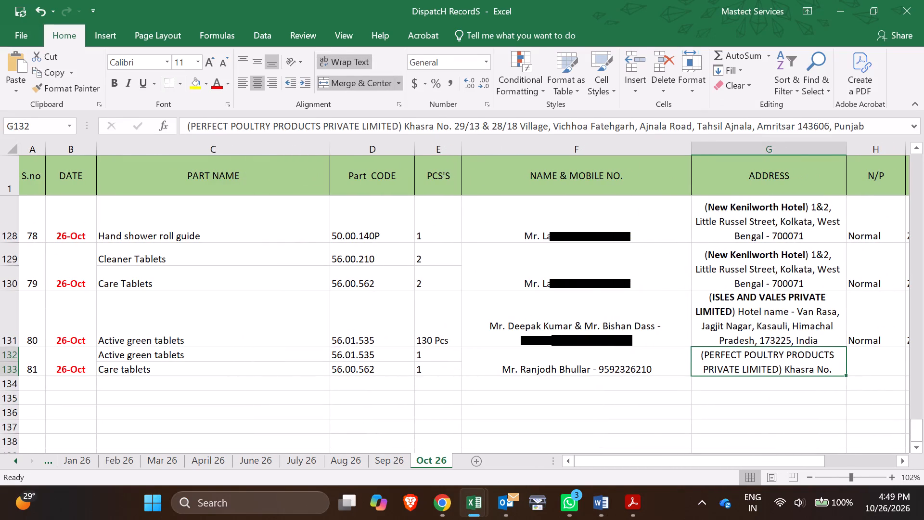
key("Right")
key("shift+n")
key("Return")
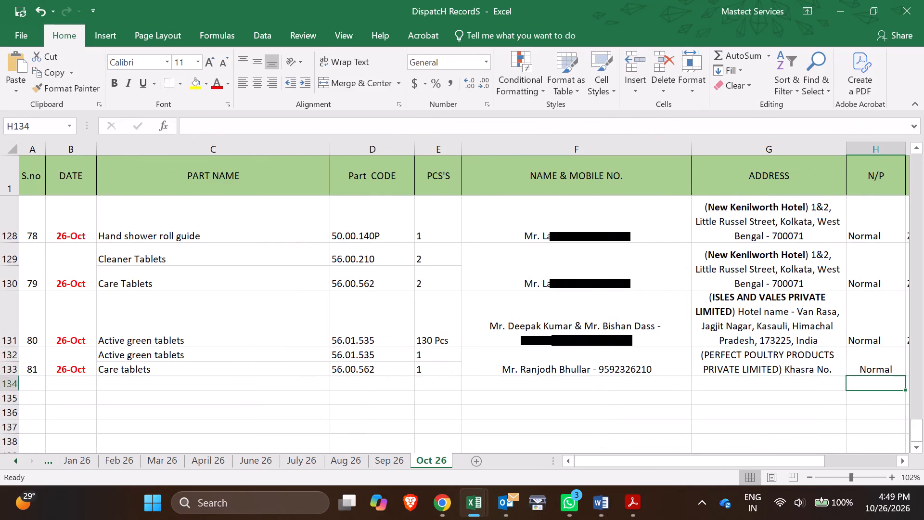
key("Up")
key("Right")
key("shift+z")
key("shift+Return")
key("Down")
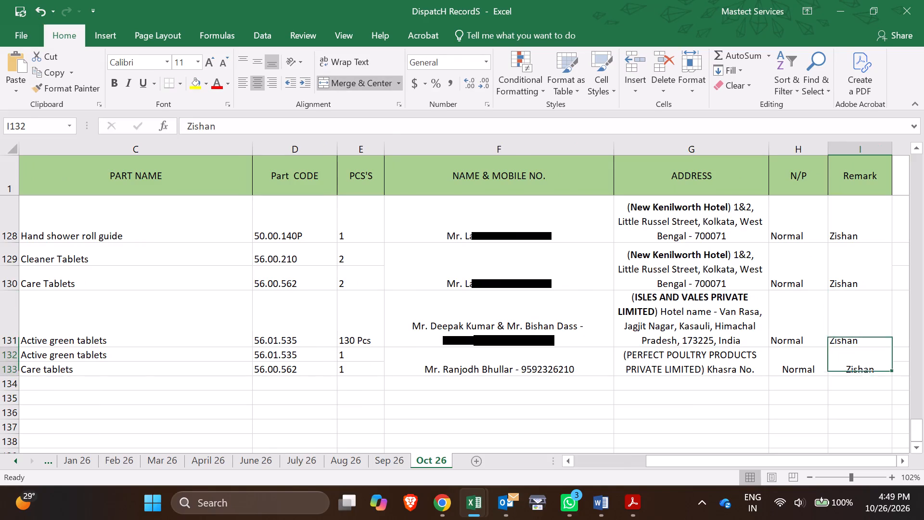
Left-align dispatch 81's N/P and Remark cells, and save the workbook.
key("Left")
key("shift+Right")
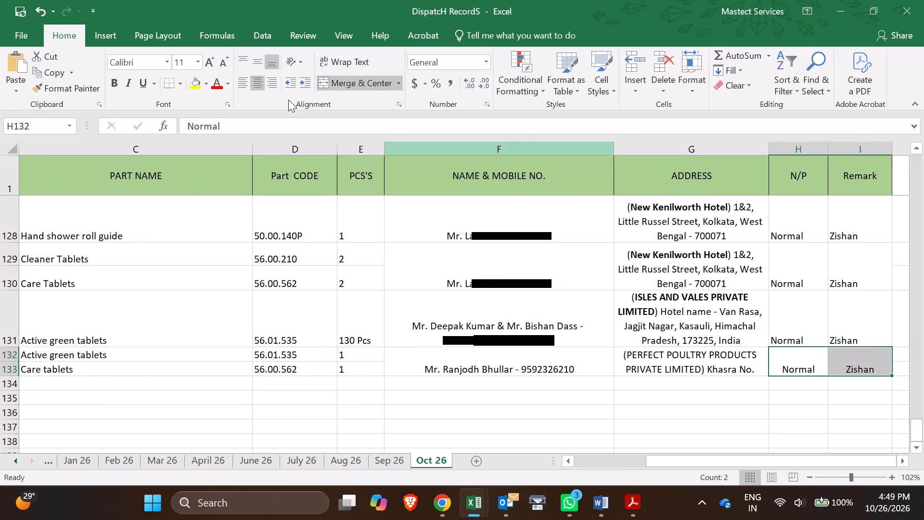
left_click(245, 85)
key("ctrl+s")
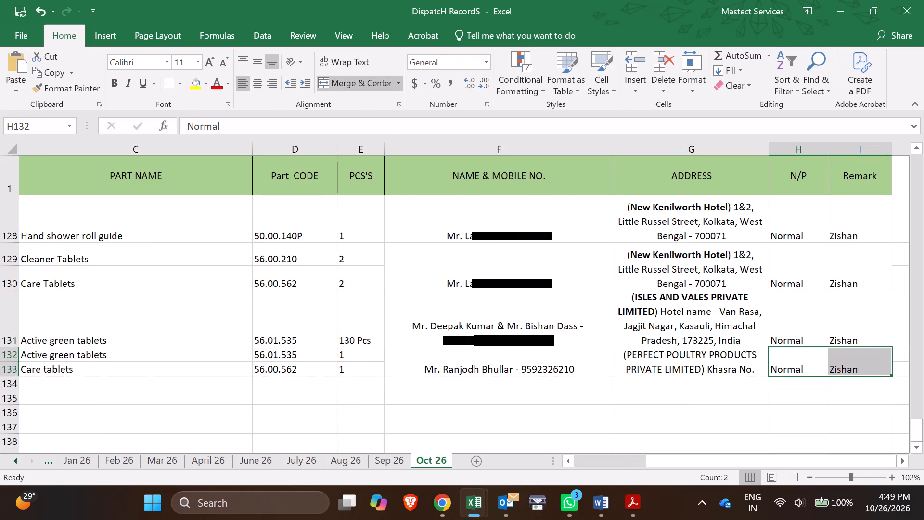
left_click(524, 274)
key("ctrl+s")
scroll(524, 274, "right", 6)
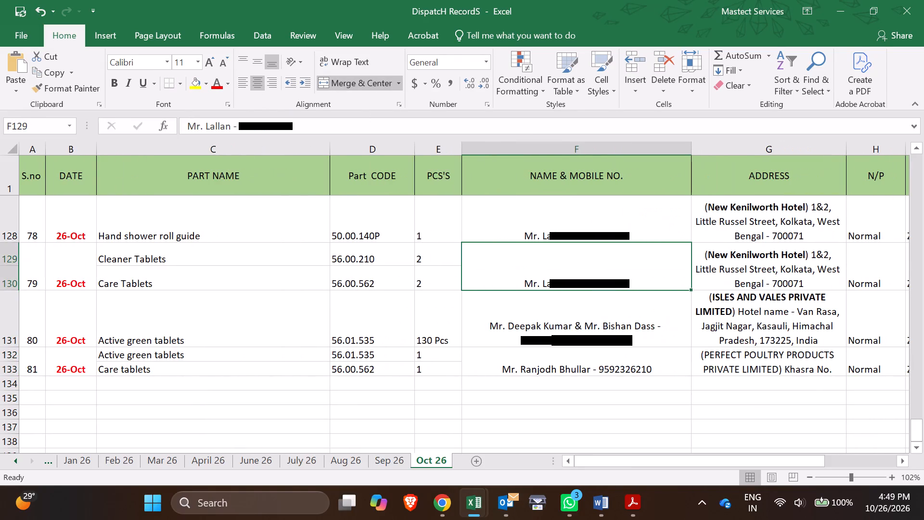
Increase the heights of rows 132 and 133 until dispatch 81's full wrapped address fits, and save the workbook.
left_click_drag(14, 362, 14, 367)
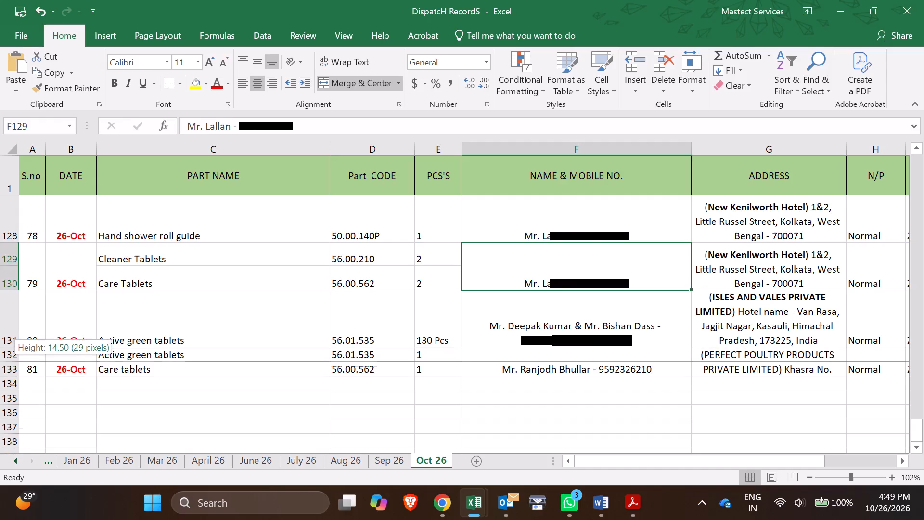
left_click_drag(14, 367, 14, 376)
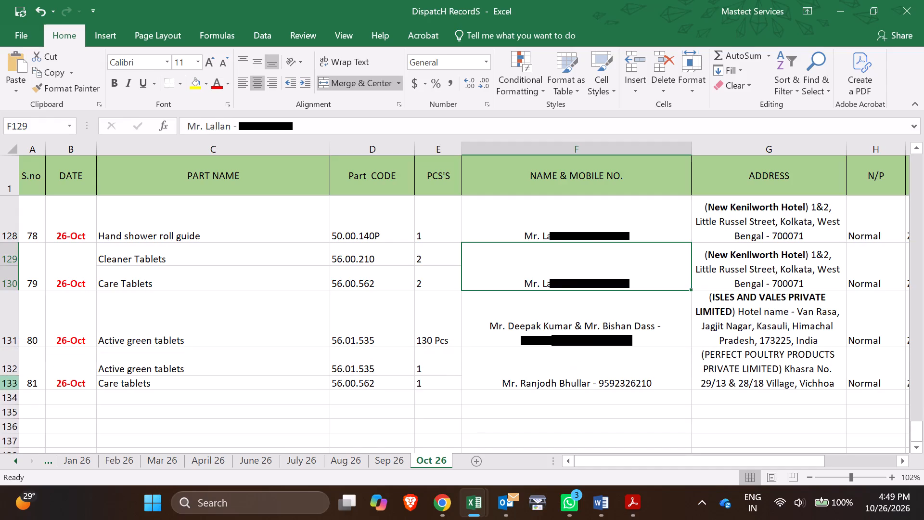
left_click_drag(16, 390, 16, 403)
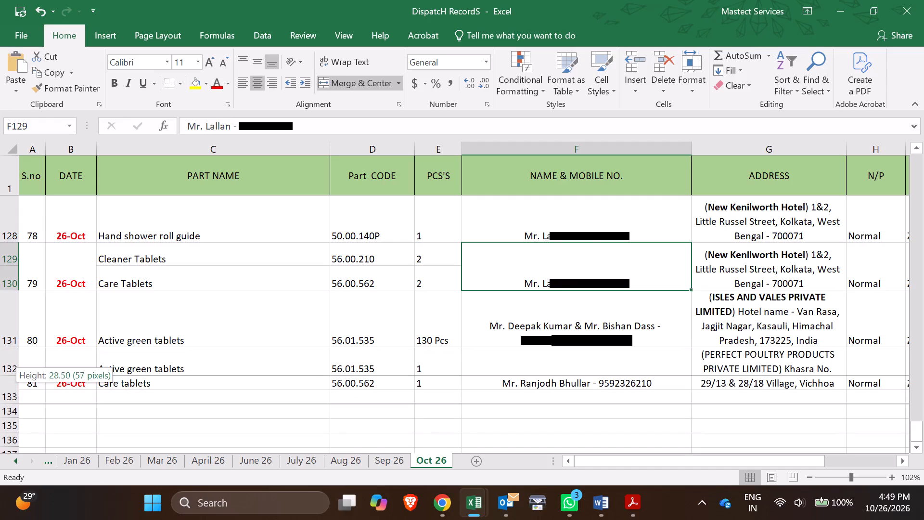
left_click_drag(16, 403, 16, 404)
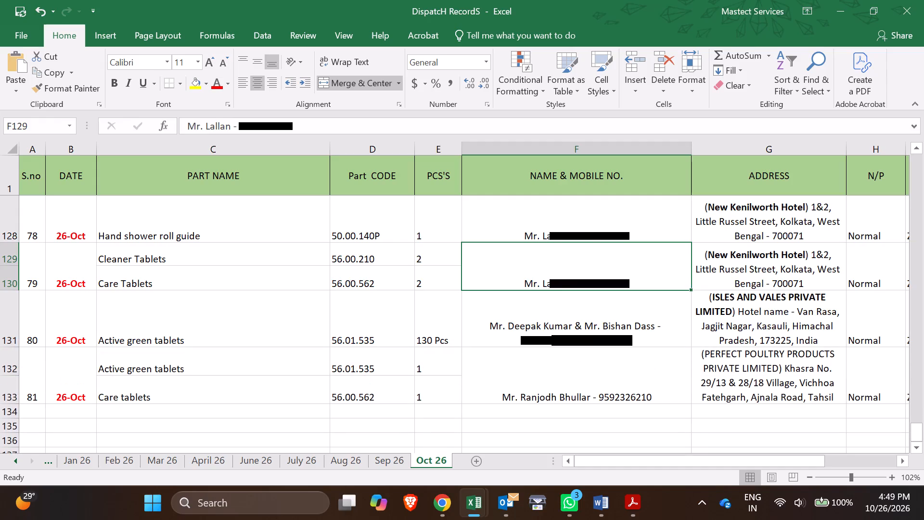
left_click(12, 374)
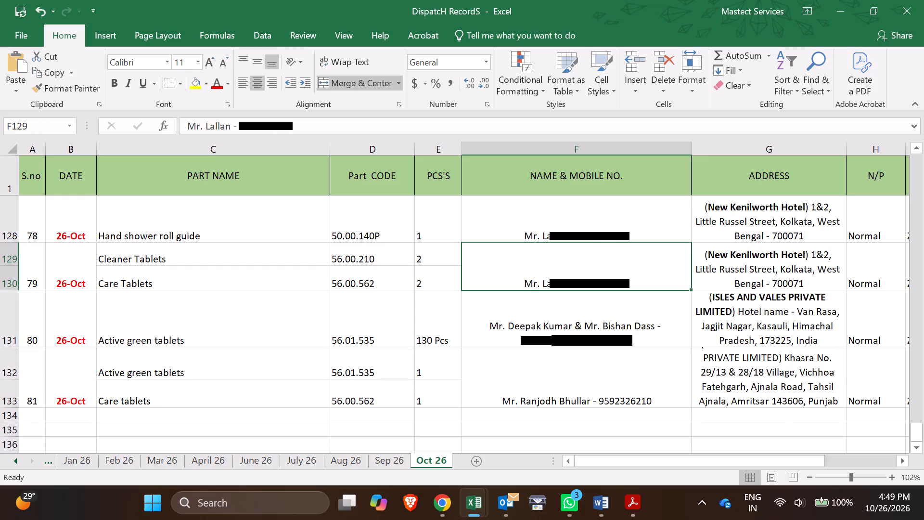
left_click(18, 406)
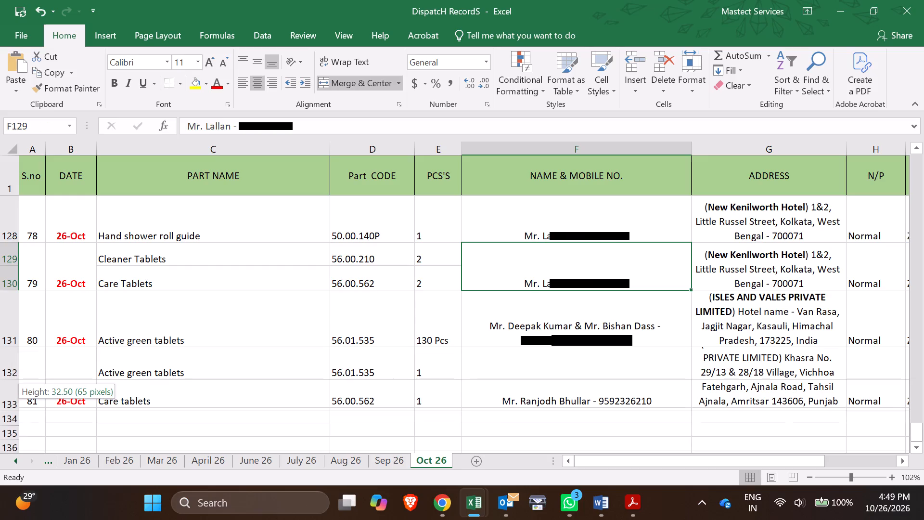
left_click(18, 409)
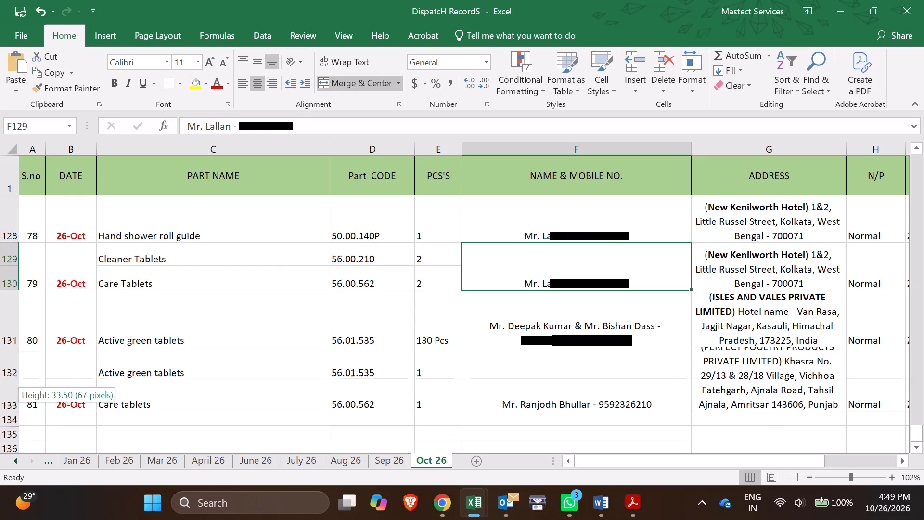
left_click(5, 379)
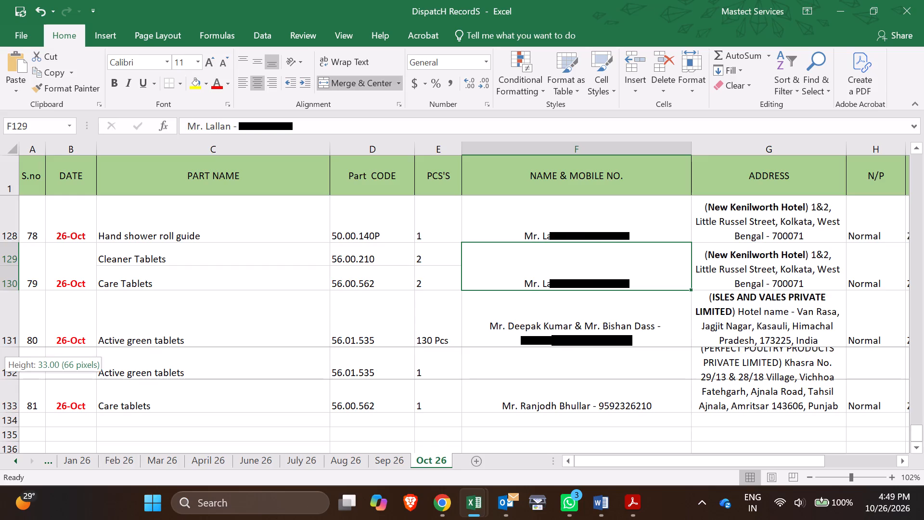
left_click(4, 380)
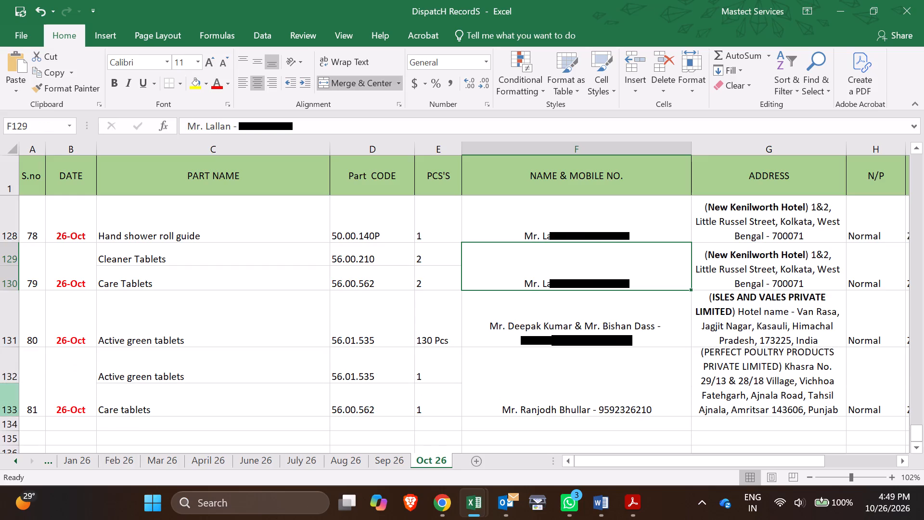
left_click(10, 417)
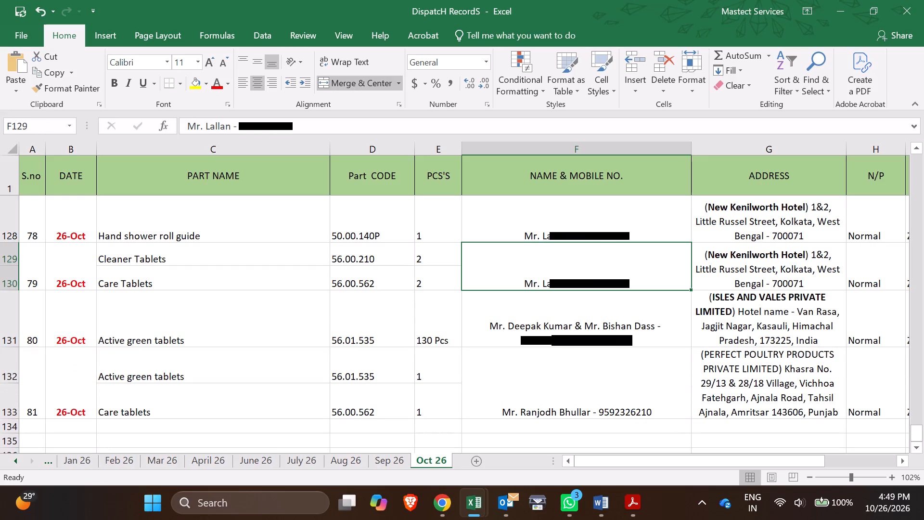
left_click(744, 382)
key("ctrl+s")
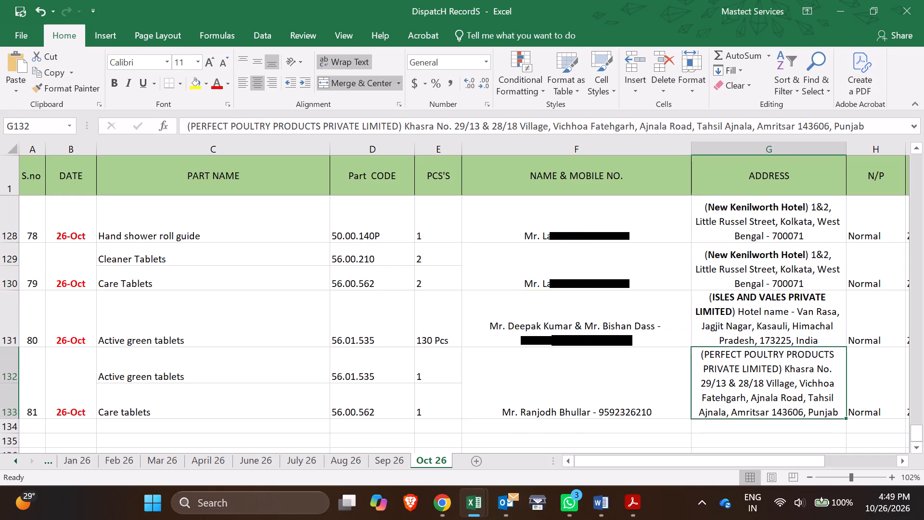
Bold the company name PERFECT POULTRY PRODUCTS PRIVATE LIMITED in dispatch 81's address, and save the workbook.
key("alt+Tab")
key("alt+Tab")
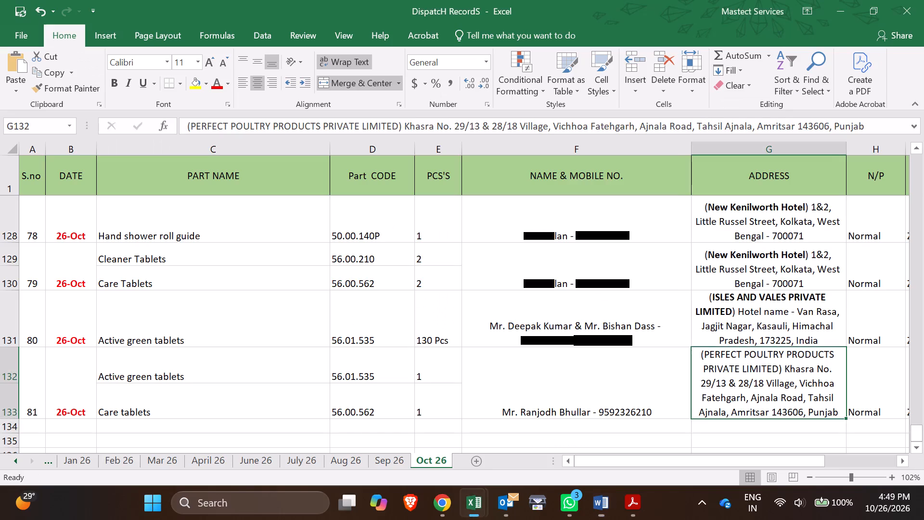
left_click(192, 127)
key("shift+Right")
key("shift+Right")
key("shift+Right")
key("shift+Right")
key("shift+Right")
key("shift+Right")
key("shift+Right")
key("shift+Right")
key("shift+Right")
key("shift+Right")
key("shift+Right")
key("shift+Right")
key("shift+Right")
key("shift+Right")
key("shift+Right")
key("shift+Right")
key("shift+Right")
key("shift+Right")
key("shift+Right")
key("shift+Right")
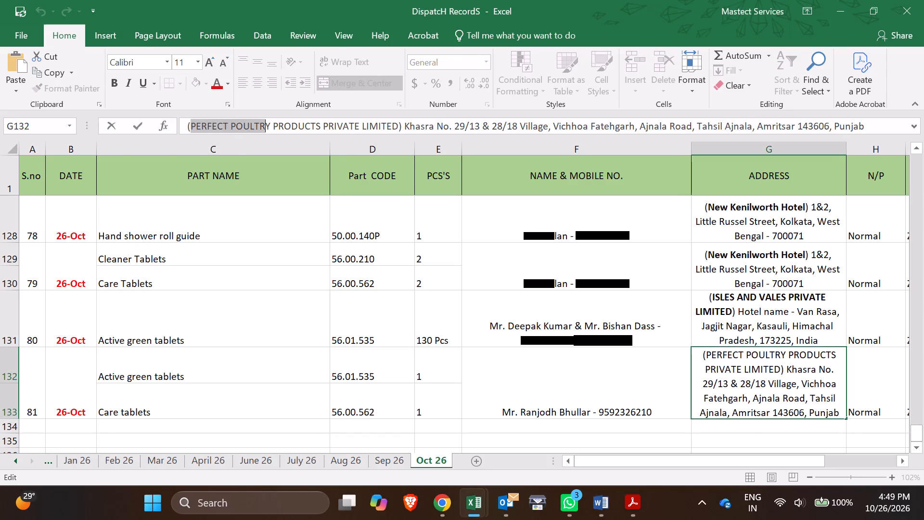
key("ctrl+b")
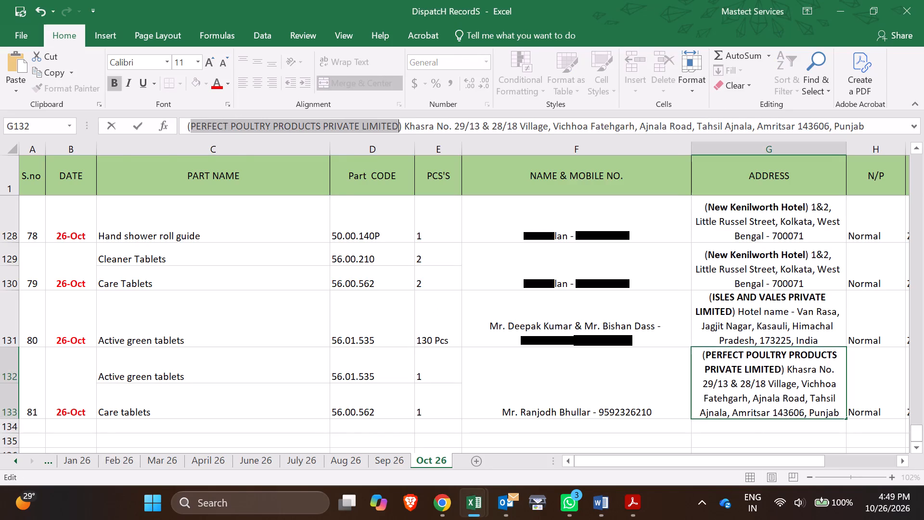
left_click(542, 403)
key("ctrl+s")
Enter serial number 82 for a new dispatch in row 134.
key("Right")
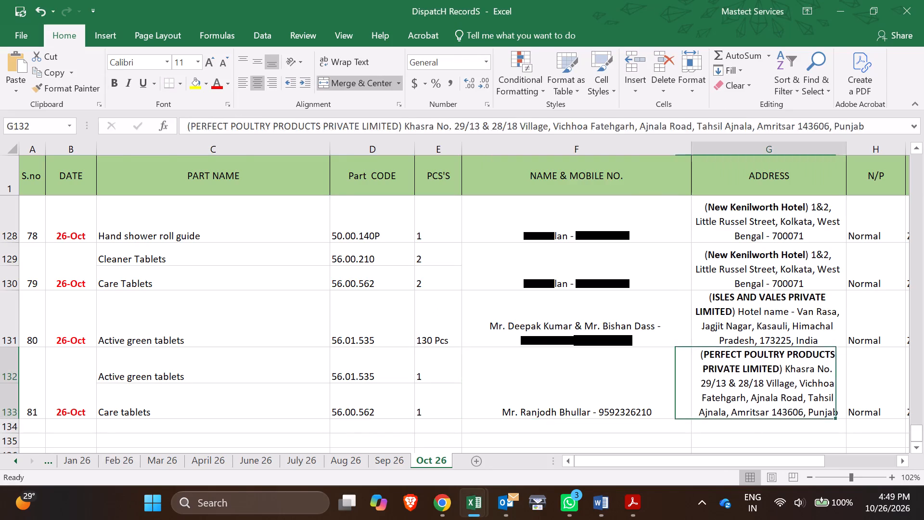
key("Right")
key("Right")
key("Left")
key("Down")
key("Left")
key("Left")
key("Left")
key("Left")
key("Left")
key("Left")
key("Left")
key("Left")
key("Left")
key("Left")
key("Left")
key("Left")
key("Left")
key("Left")
key("Left")
key("Left")
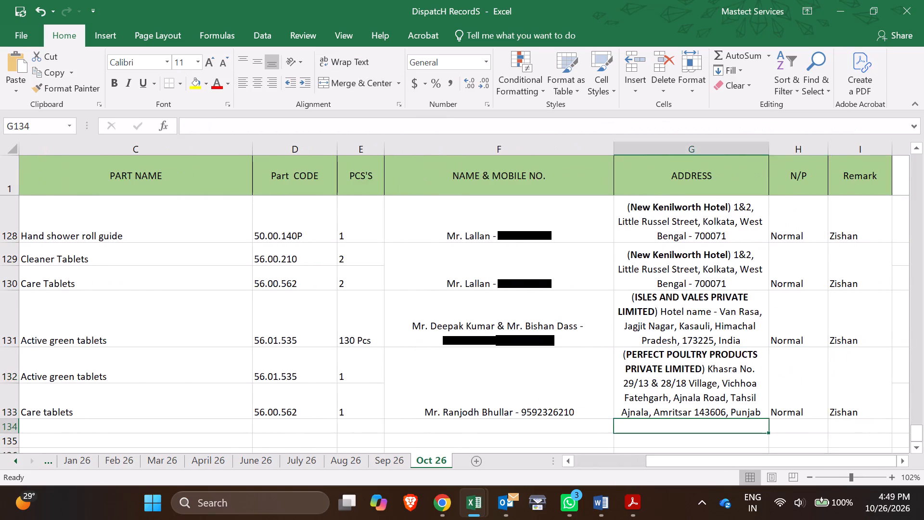
key("Right")
key("Left")
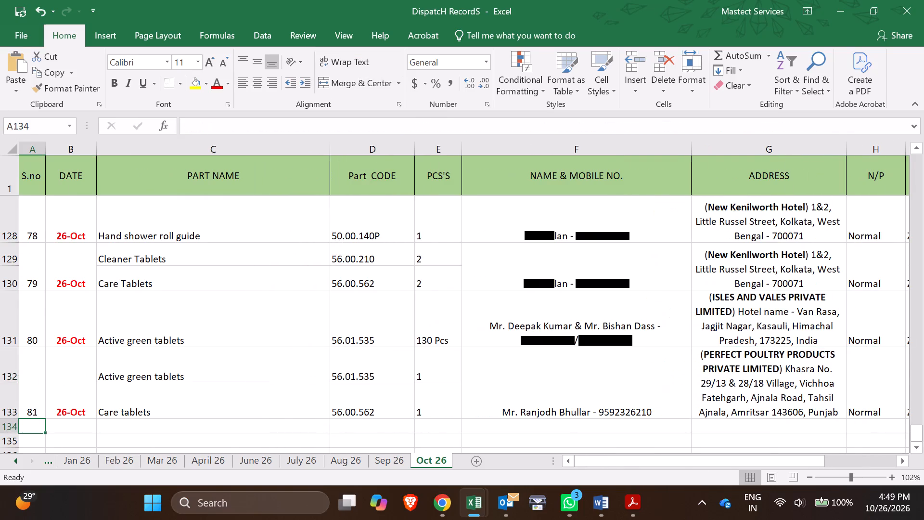
type("82")
key("Return")
Copy dispatch 81's 26-Oct date into dispatch 82's Date cell, and save the workbook.
key("Up")
key("Right")
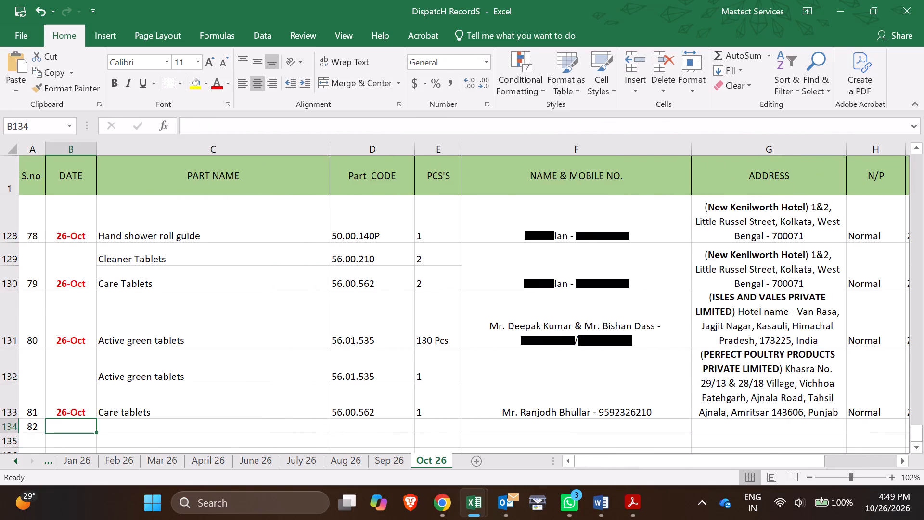
key("ctrl+d")
key("Return")
key("Up")
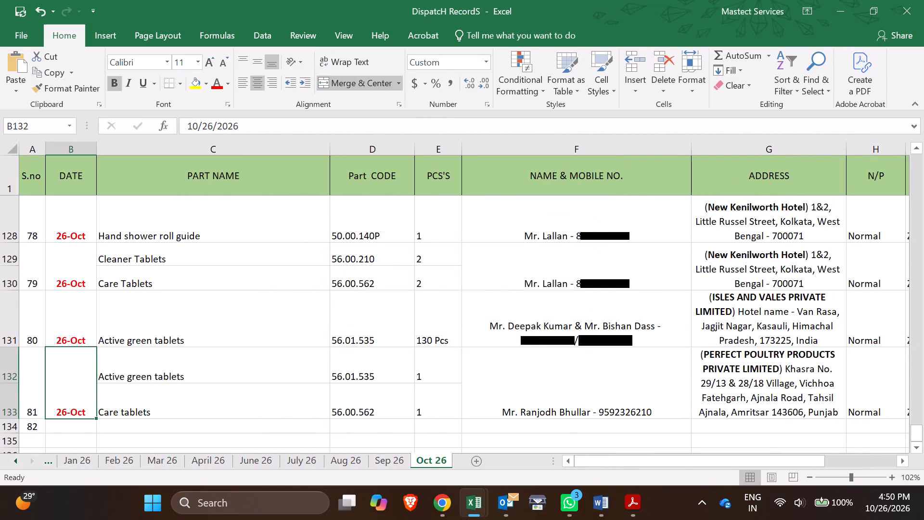
key("ctrl+c")
key("Down")
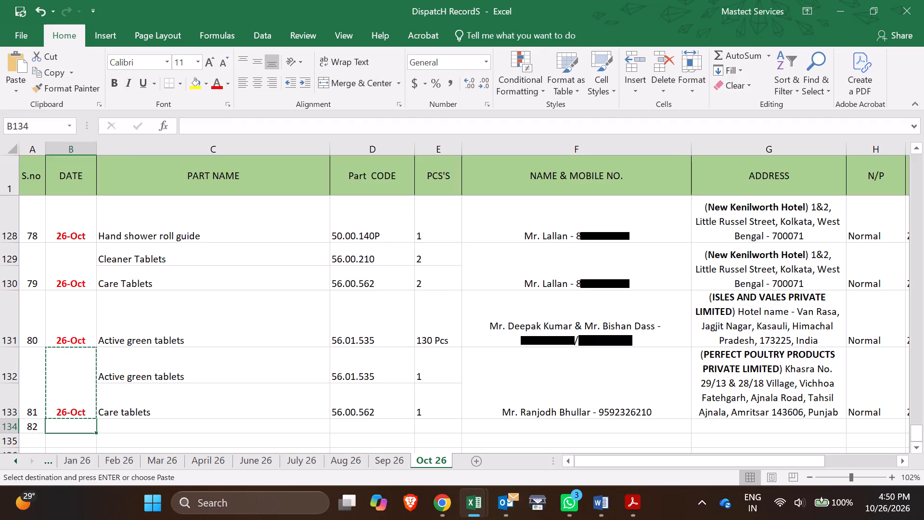
key("ctrl+v")
key("ctrl+s")
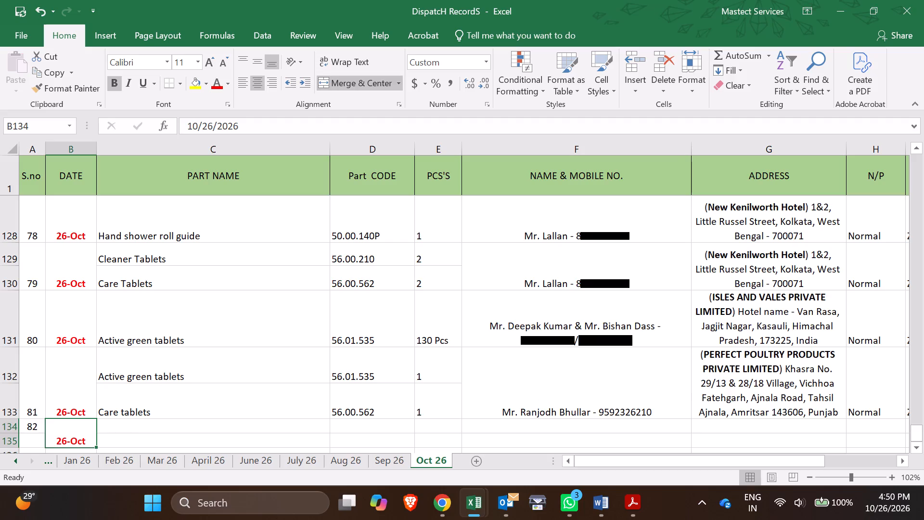
Unmerge dispatch 82's date cell, centre the date, and save the workbook.
left_click(359, 82)
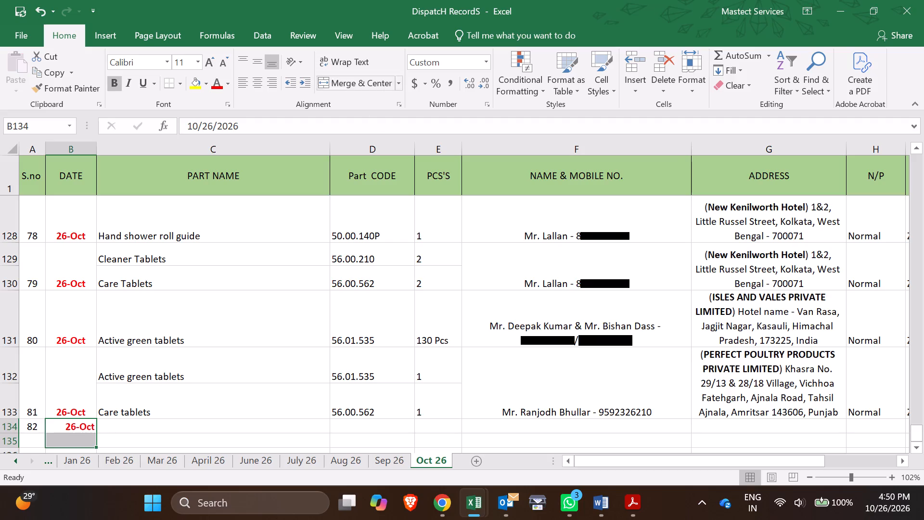
left_click(254, 89)
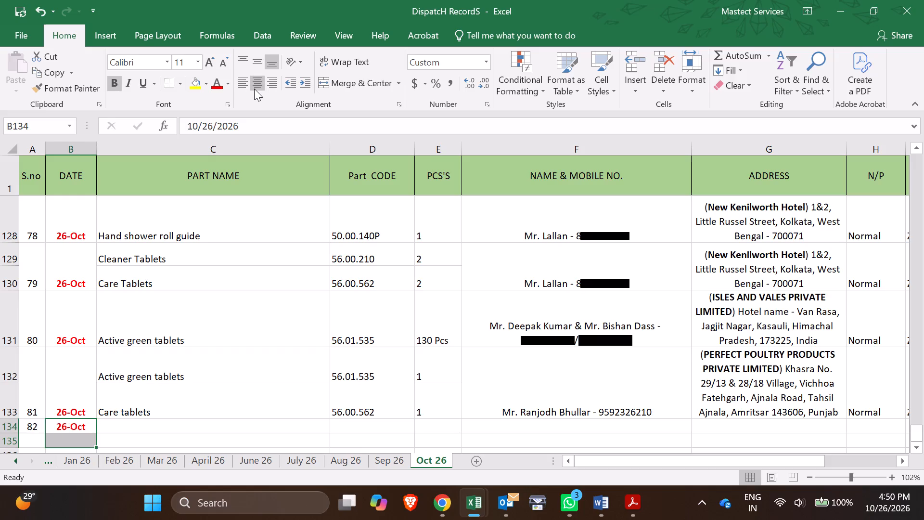
left_click(131, 426)
key("ctrl+s")
key("ctrl+s")
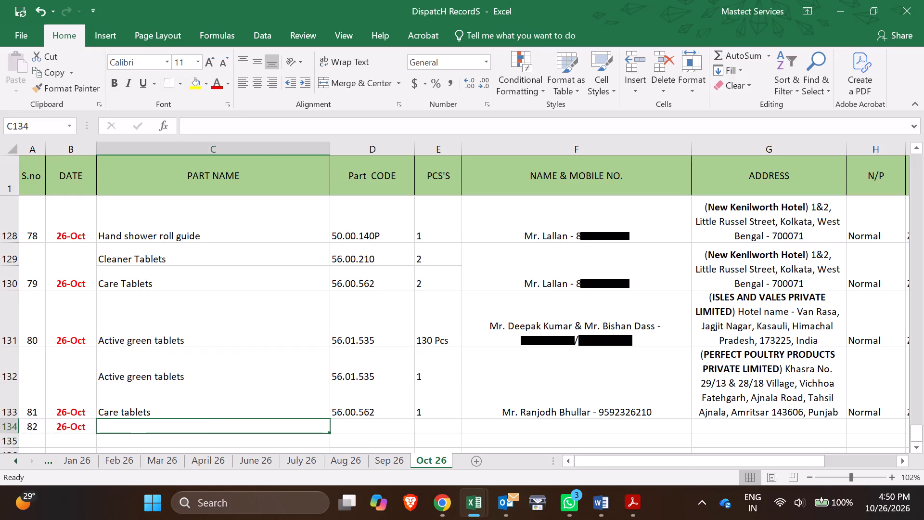
Enter Door gasket as dispatch 82's part name, and move to its part code cell.
type("Door")
key("space")
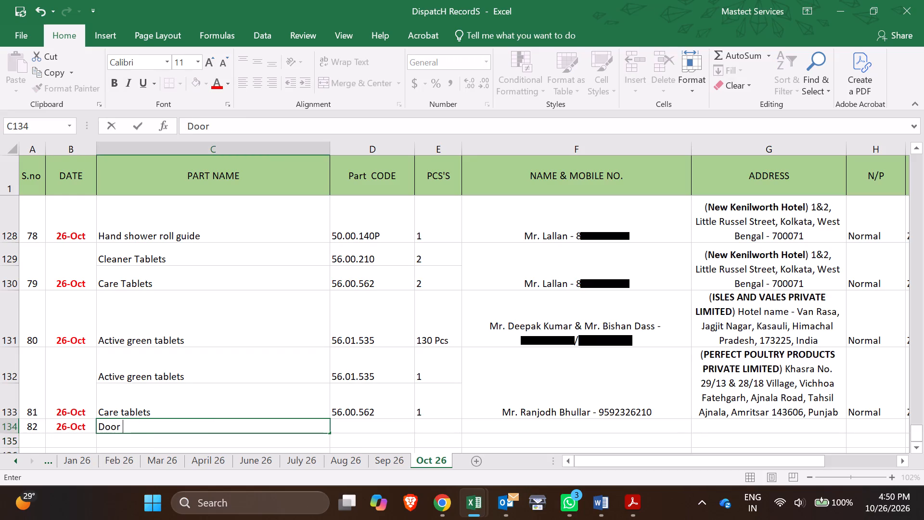
key("g")
type("as")
key("Return")
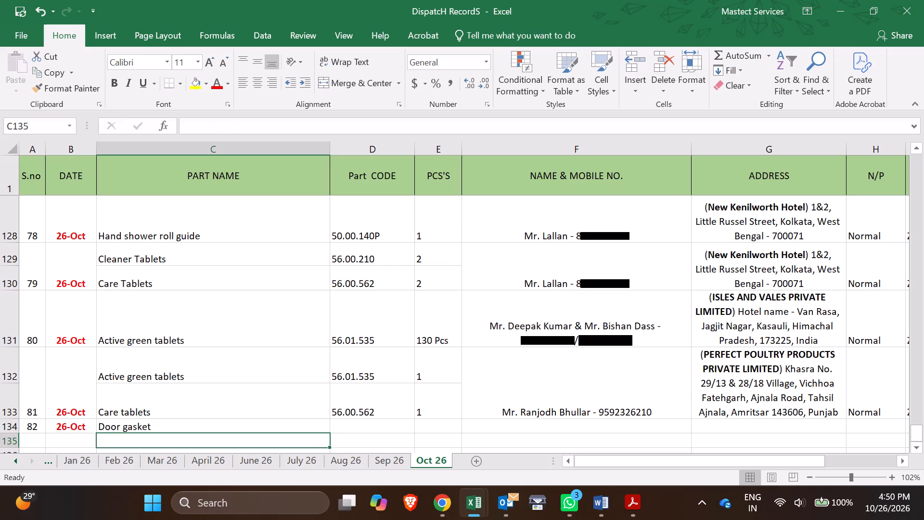
key("Up")
key("Right")
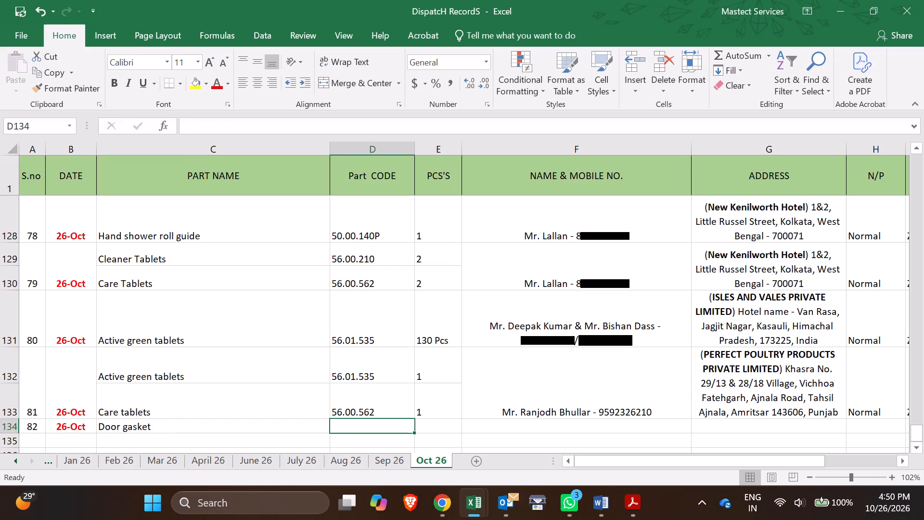
Enter 20.02.549P as dispatch 82's part code, and move to its pieces cell.
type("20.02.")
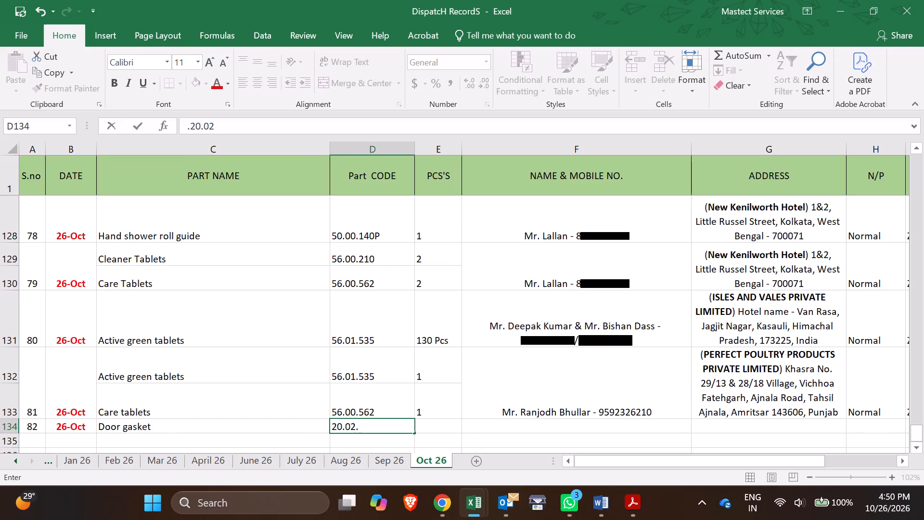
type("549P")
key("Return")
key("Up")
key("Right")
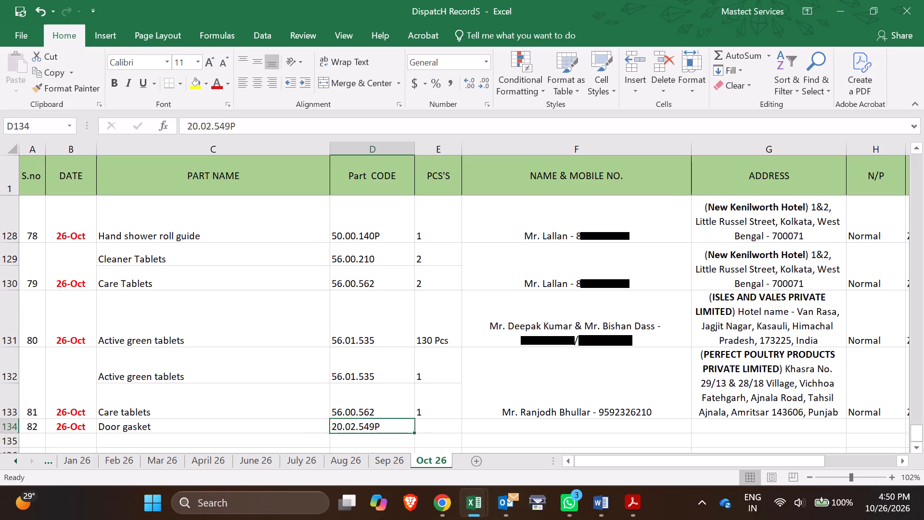
Enter a quantity of 1 for dispatch 82, and save the workbook with its name cell selected.
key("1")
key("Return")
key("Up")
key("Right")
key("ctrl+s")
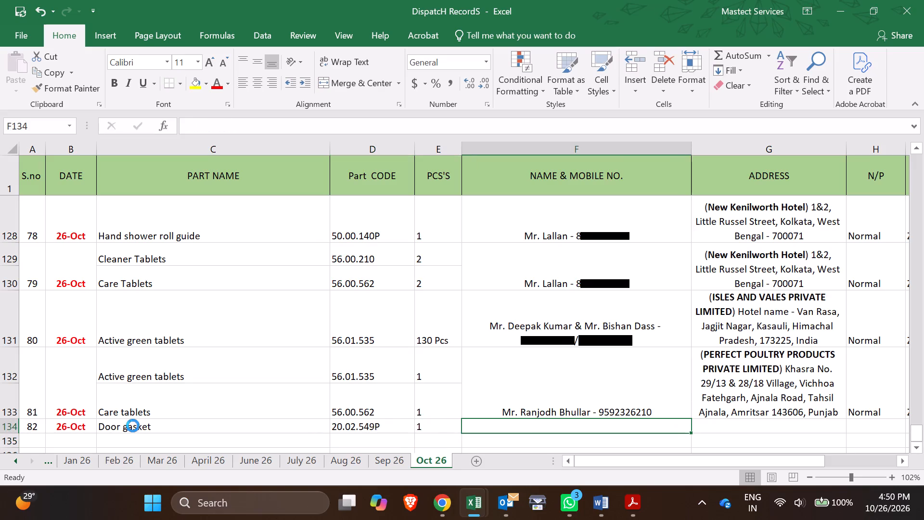
Fill dispatch 82's name and mobile cell from the recipient on the DEVYANI INTERNATIONAL LTD - SIKKIM label in STICKERS, and save the workbook.
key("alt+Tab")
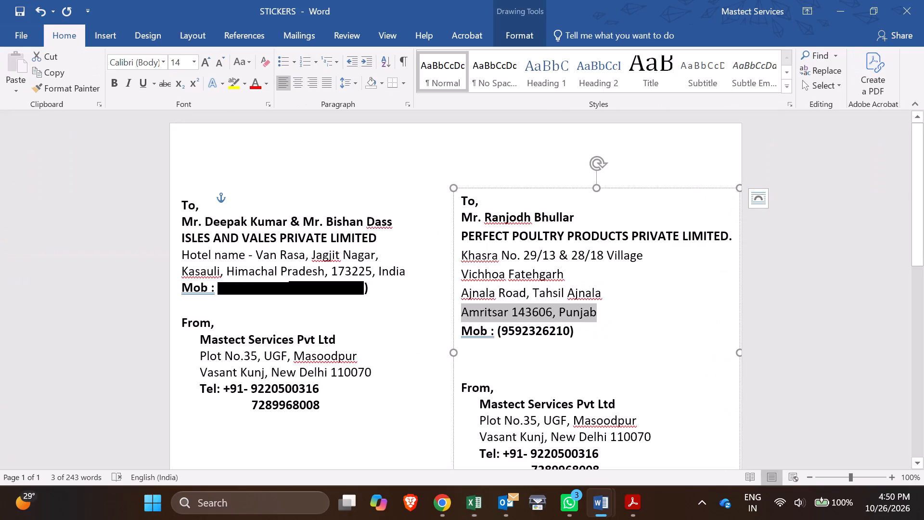
scroll(385, 353, "up", 4)
scroll(385, 353, "down", 4)
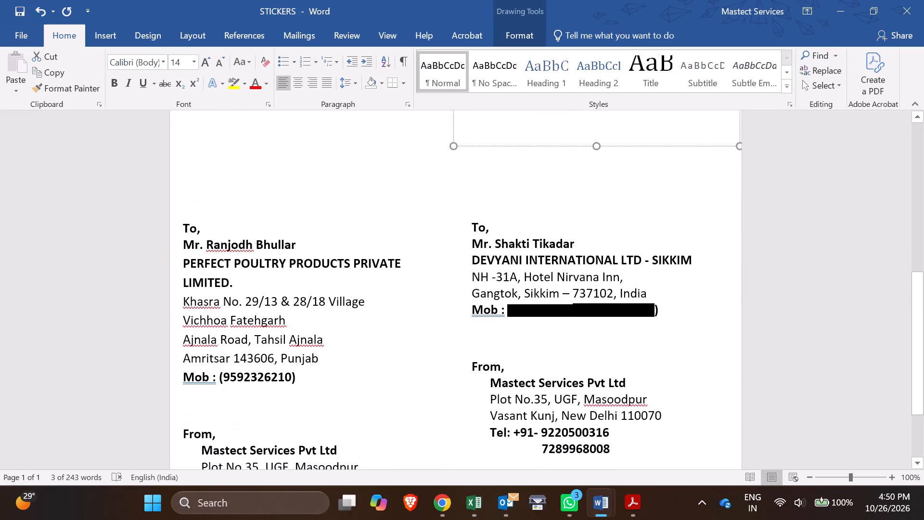
left_click(476, 237)
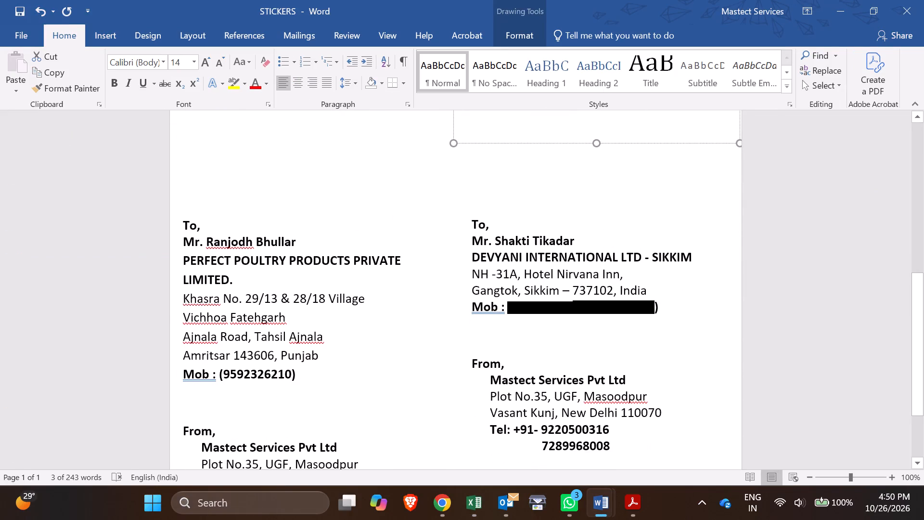
key("shift+Down")
key("shift+Left")
key("ctrl+c")
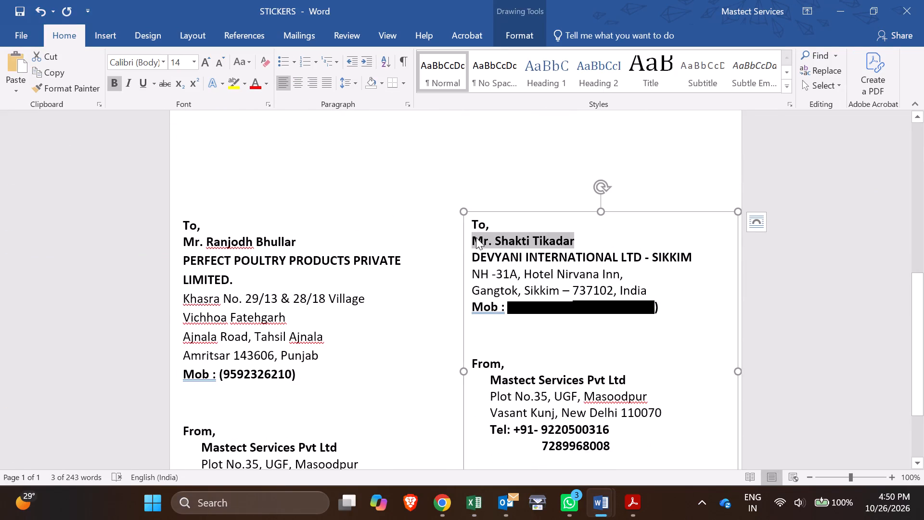
key("alt+Tab")
left_click(287, 127)
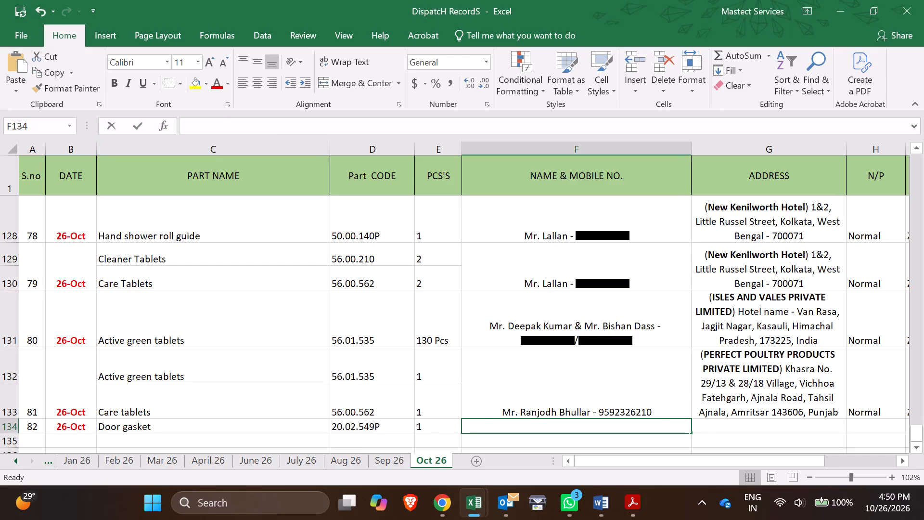
key("ctrl+v")
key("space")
key("Return")
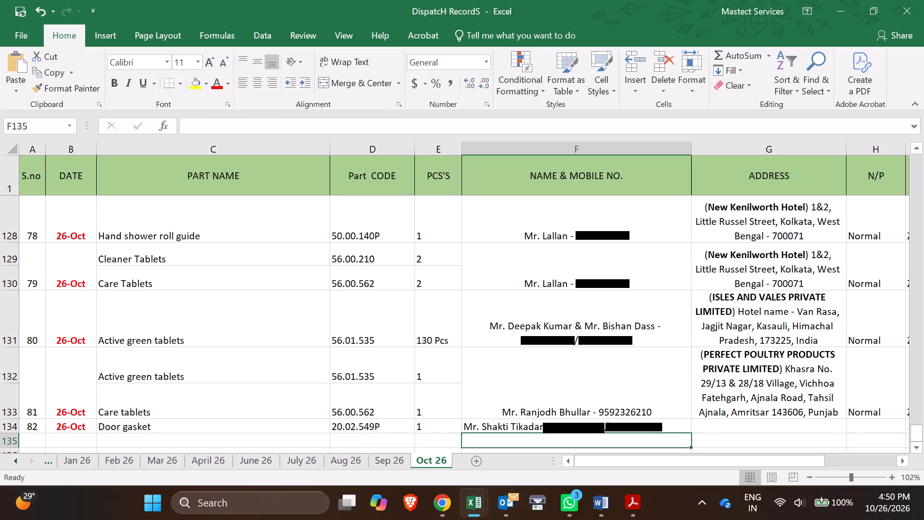
key("Up")
key("ctrl+s")
Centre dispatch 82's name and mobile entry, and move to its address cell.
key("alt+Tab")
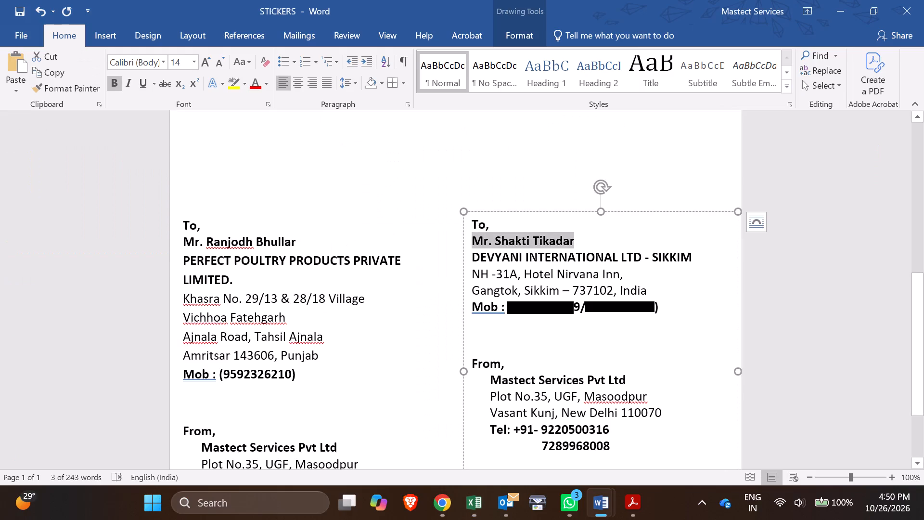
key("alt+Tab")
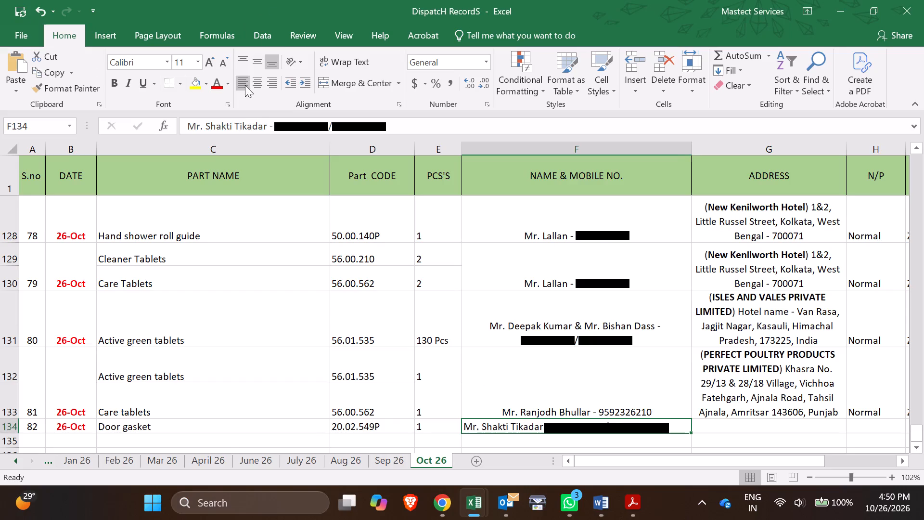
left_click(252, 86)
key("Right")
Copy the company name DEVYANI INTERNATIONAL LTD - SIKKIM from its STICKERS label into dispatch 82's address cell, enclosed in parentheses.
key("alt+Tab")
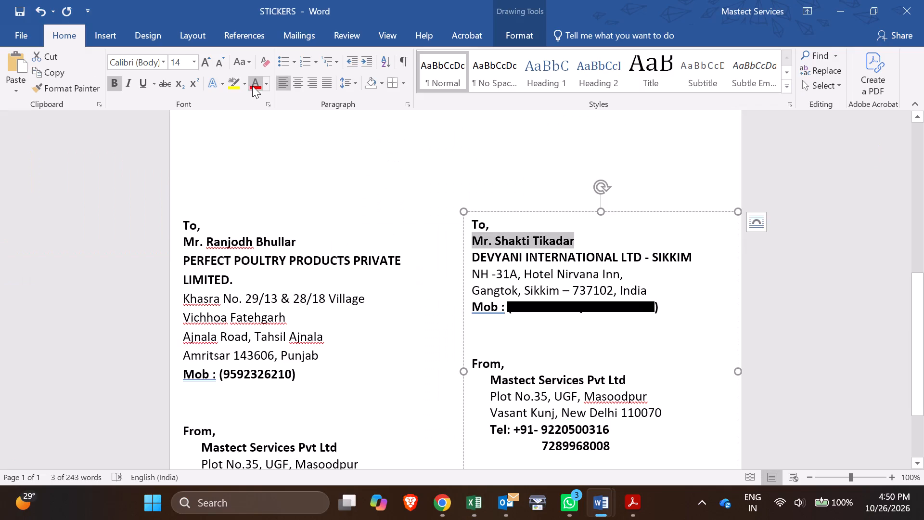
left_click(472, 257)
key("shift+Down")
key("shift+Left")
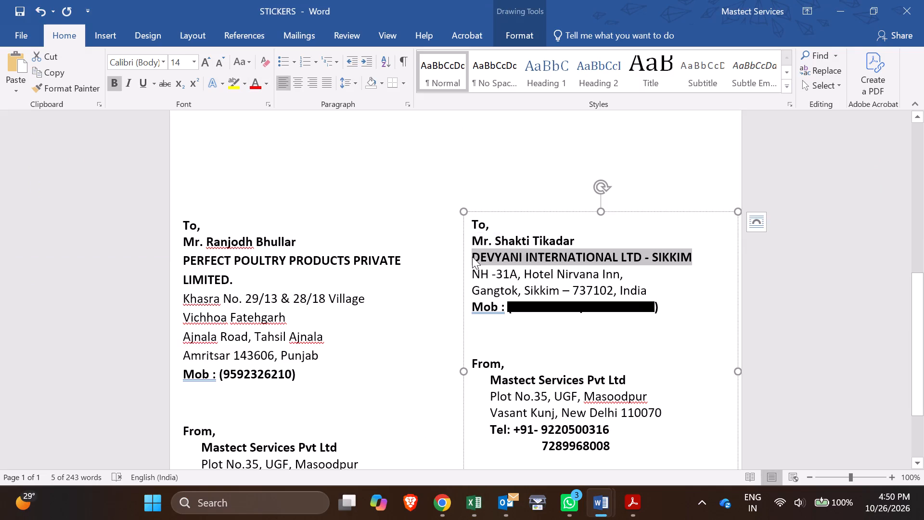
key("ctrl+c")
key("alt+Tab")
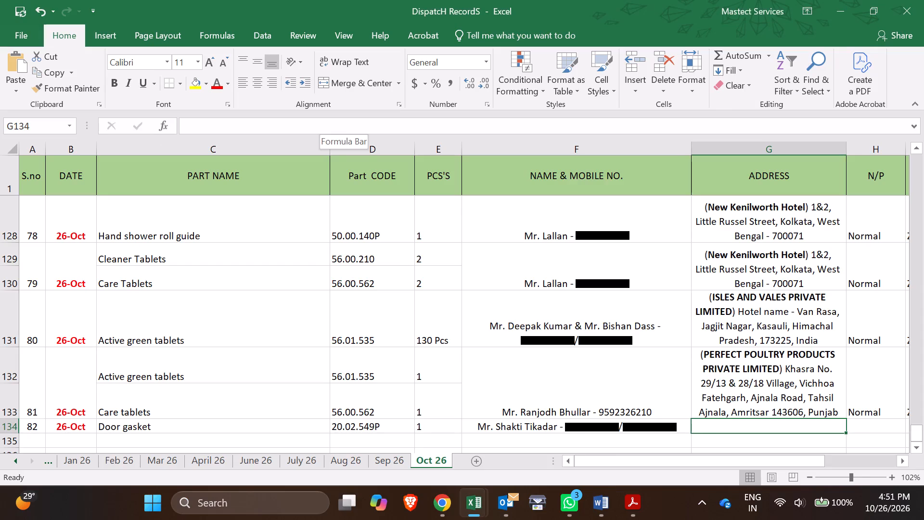
left_click(327, 126)
key("shift+parenleft")
key("ctrl+v")
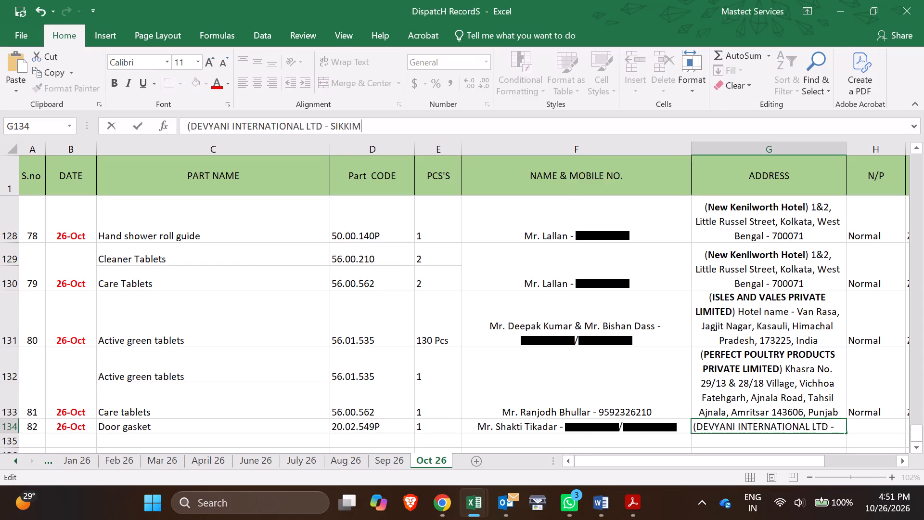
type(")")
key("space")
Copy the first address line below the Devyani company name in STICKERS, and return to dispatch 82's address cell in the workbook.
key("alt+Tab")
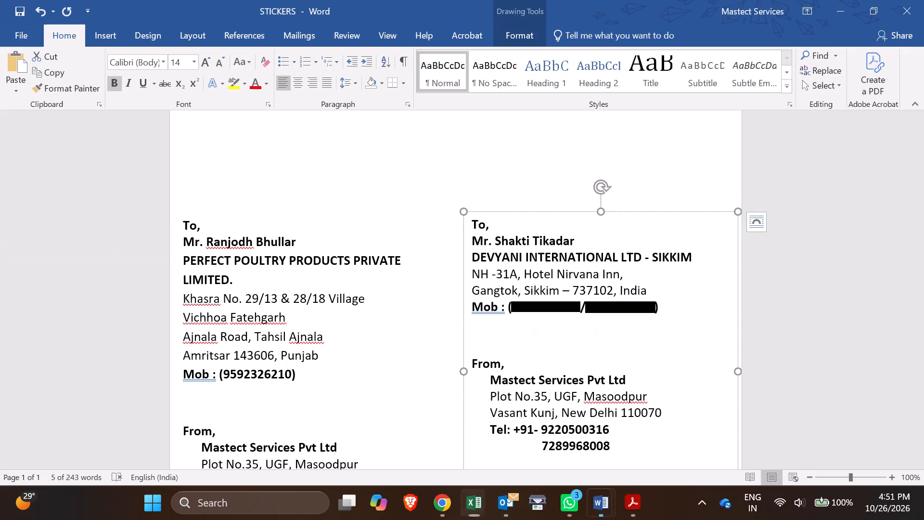
left_click(472, 276)
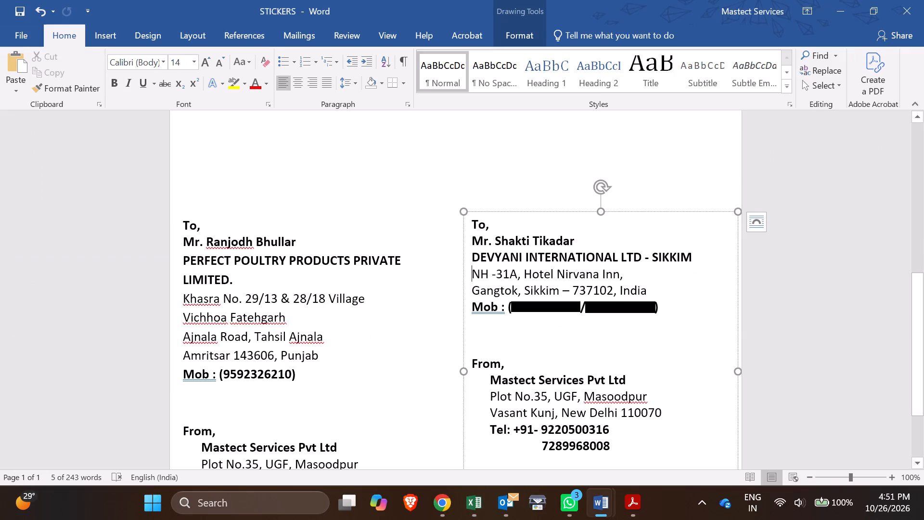
key("shift+Down")
key("shift+Left")
key("ctrl+c")
key("alt+Tab")
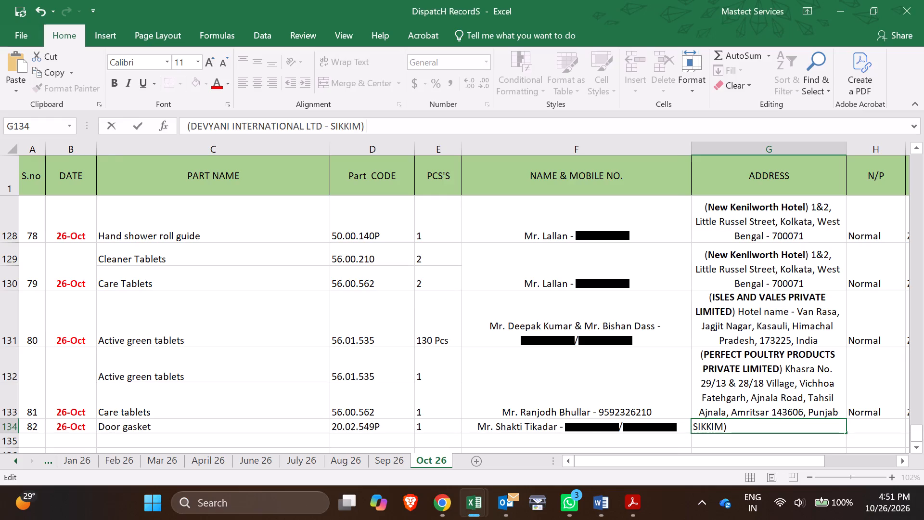
Append the Hotel Nirvana Inn and Gangtok, Sikkim lines from the STICKERS label to dispatch 82's address in DispatcH RecordS, and save the workbook.
key("ctrl+v")
key("space")
key("alt+Tab")
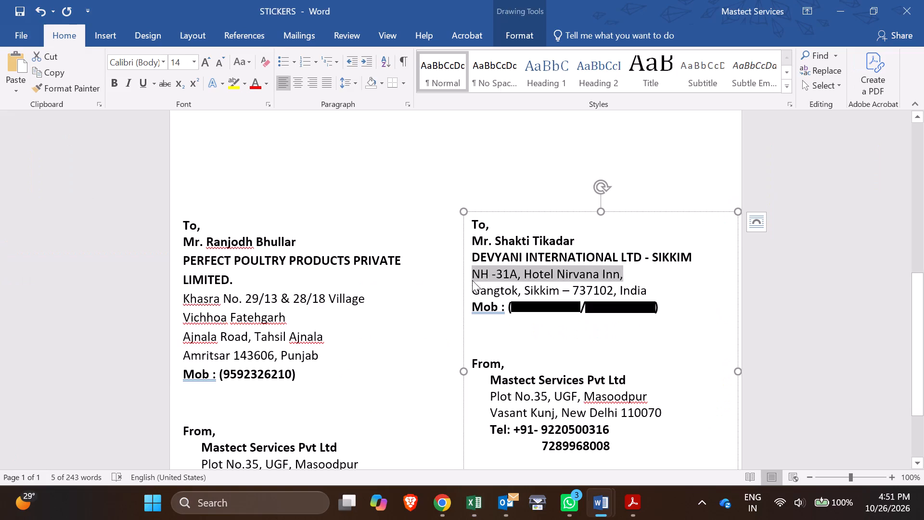
left_click(472, 288)
key("shift+Down")
key("shift+Left")
key("ctrl+c")
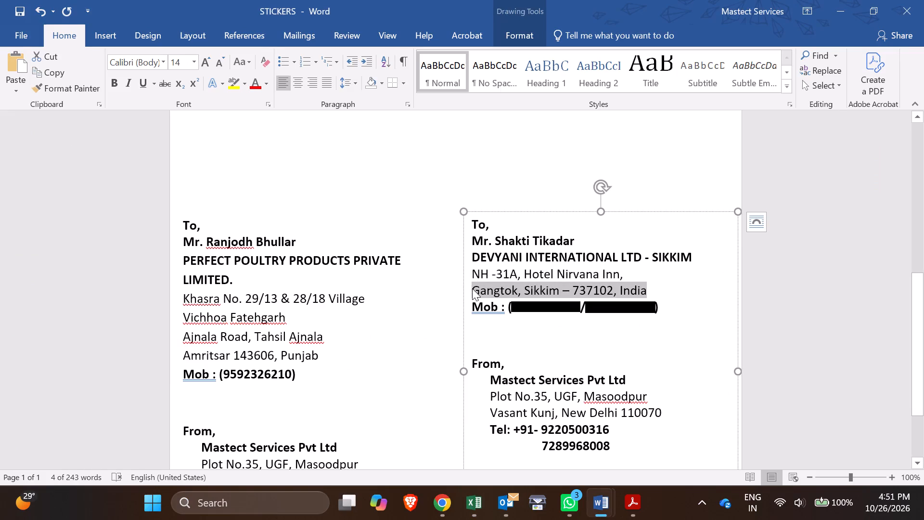
key("alt+Tab")
key("ctrl+v")
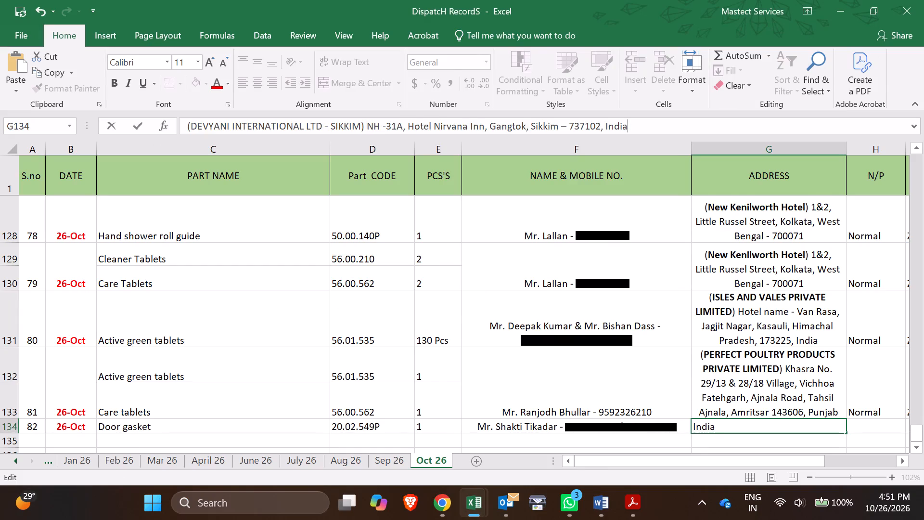
key("Return")
key("ctrl+s")
Bold the company name DEVYANI INTERNATIONAL LTD - SIKKIM in dispatch 82's address.
key("Up")
key("alt+Tab")
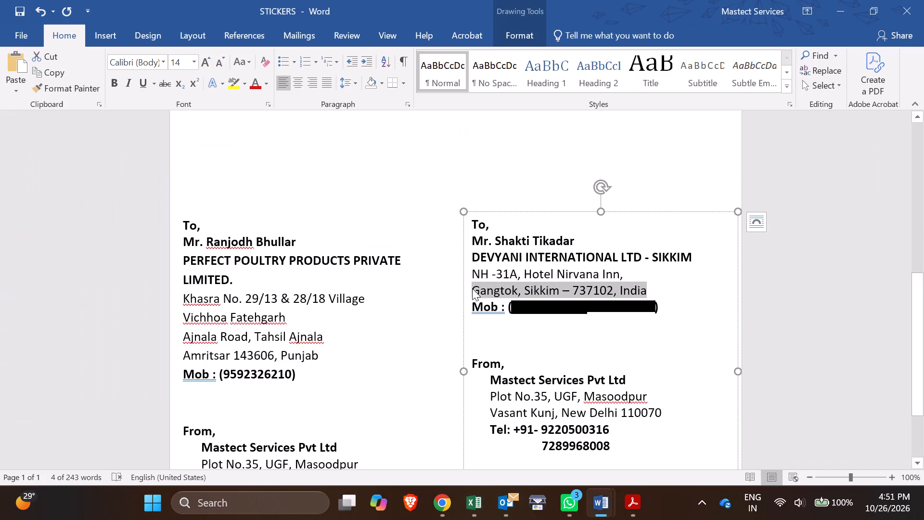
key("alt+Tab")
key("alt+Tab")
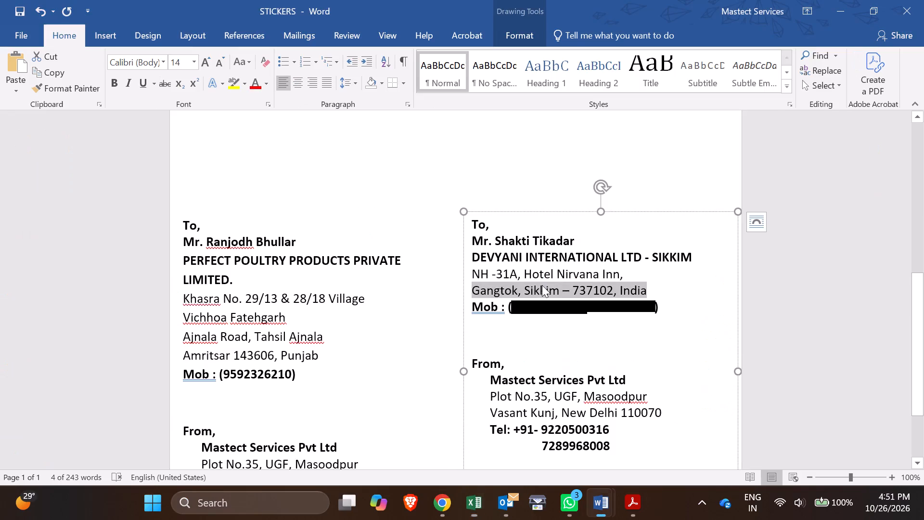
key("alt+Tab")
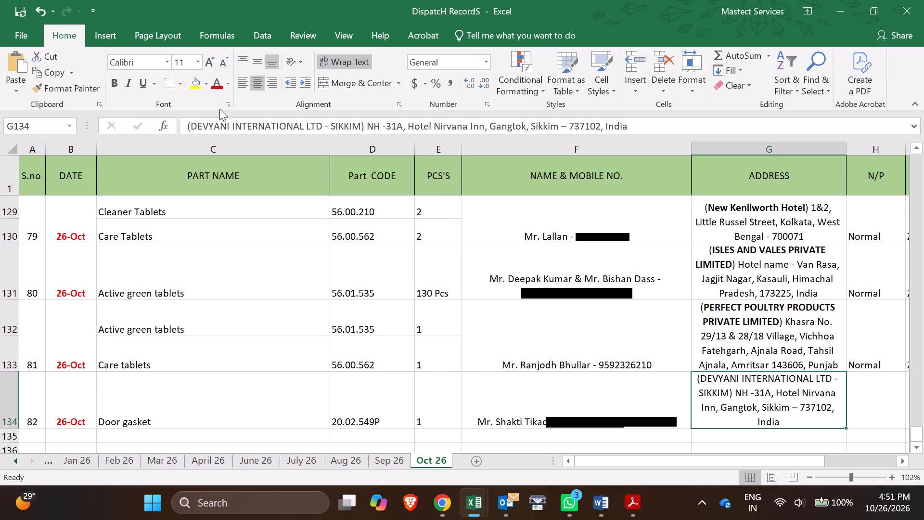
left_click(189, 124)
key("shift+Right")
key("shift+Right")
key("shift+Right")
key("shift+Right")
key("shift+Right")
key("shift+Right")
key("shift+Right")
key("shift+Right")
key("shift+Right")
key("shift+Right")
key("shift+Right")
key("shift+Right")
key("shift+Right")
key("shift+Right")
key("shift+Right")
key("shift+Right")
key("shift+Right")
key("shift+Right")
key("shift+Right")
key("shift+Right")
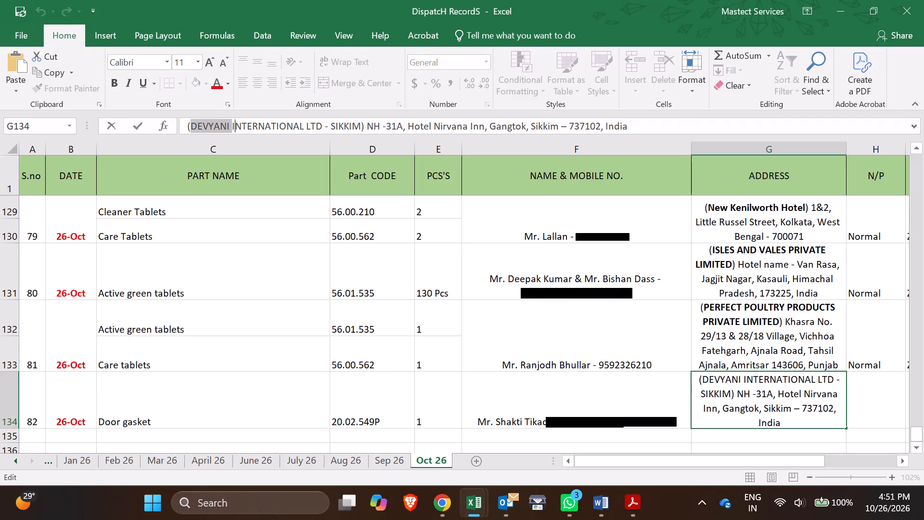
key("shift+Right")
key("ctrl+b")
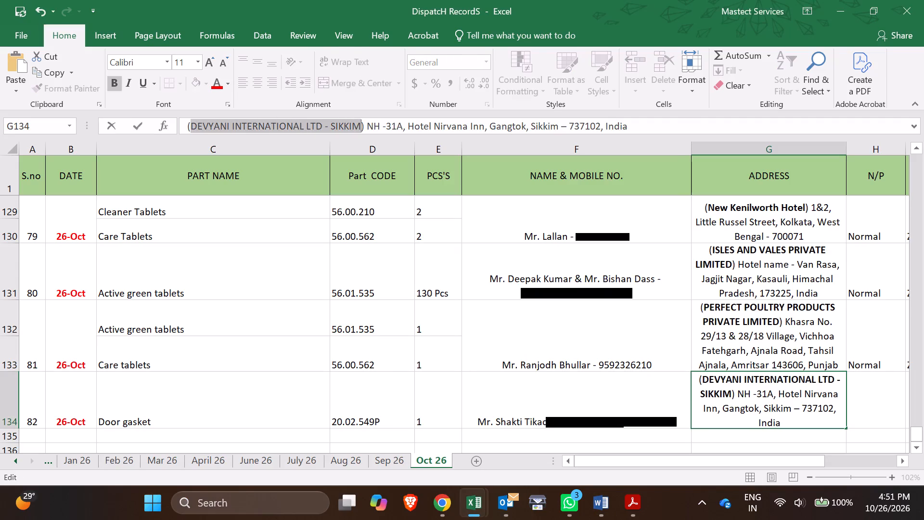
Enter Normal as dispatch 82's N/P and Zishan as its remark, and save the workbook.
left_click(559, 421)
key("ctrl+s")
key("Right")
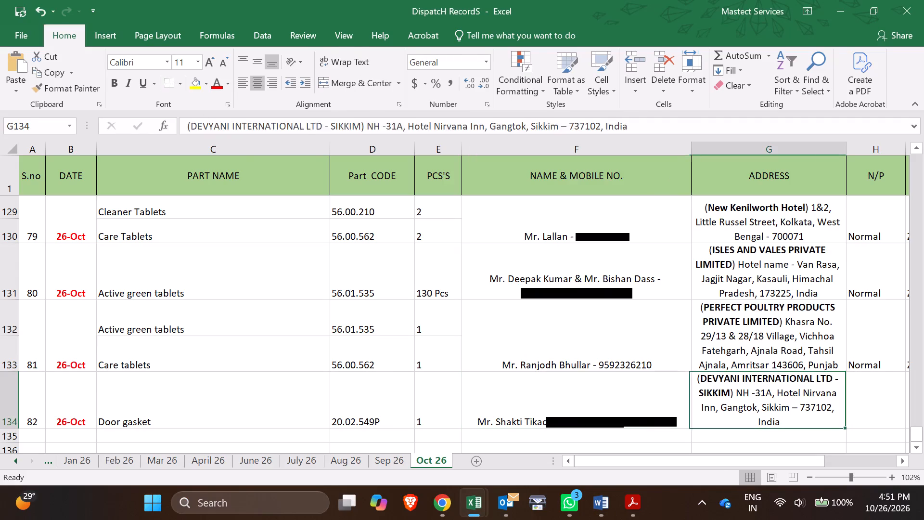
key("Right")
key("shift+n")
key("Return")
key("Up")
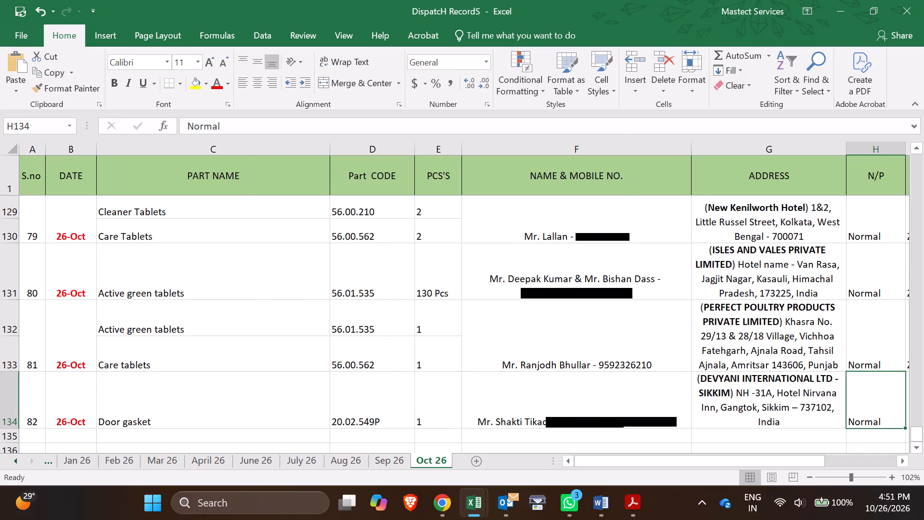
key("Right")
key("shift+z")
key("shift+Return")
key("Down")
key("ctrl+s")
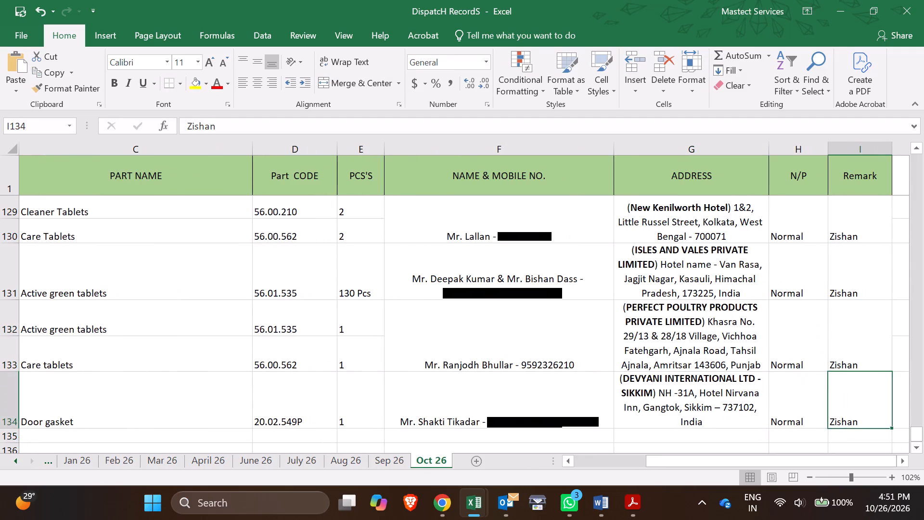
Begin a new record below dispatch 82 with serial number 83 and the date 26-Oct copied from above, and save.
key("Left")
key("Left")
key("Left")
key("Left")
key("Left")
key("Left")
key("Left")
key("Left")
key("Left")
key("Left")
key("Left")
key("Left")
key("Left")
key("Left")
key("Left")
key("Left")
key("Left")
key("Down")
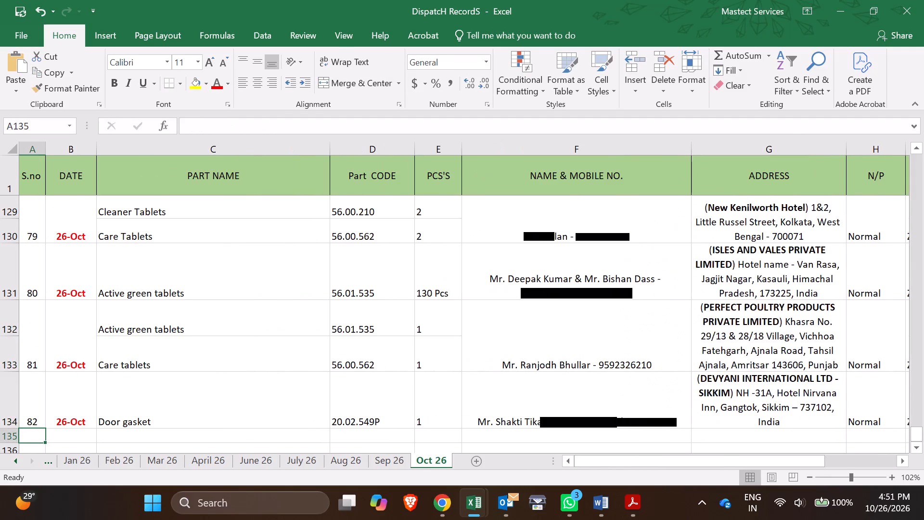
type("83")
key("Return")
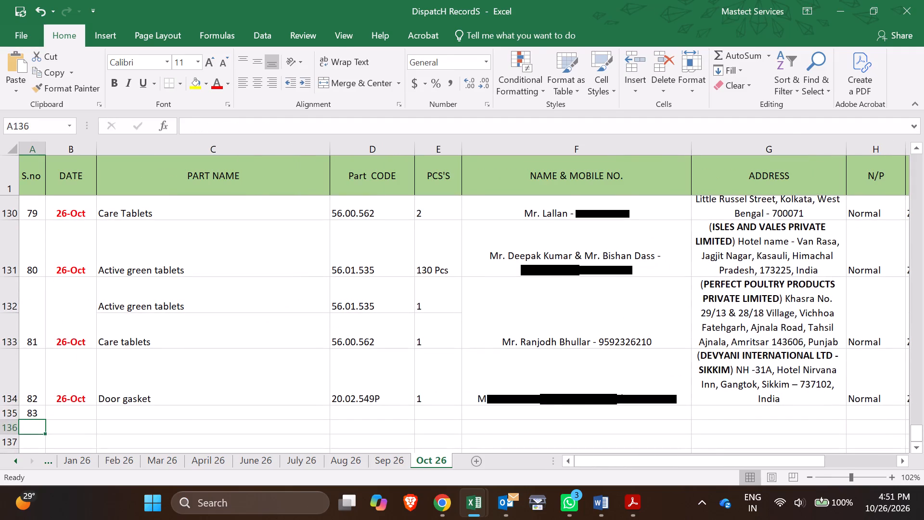
key("Up")
key("Right")
key("ctrl+d")
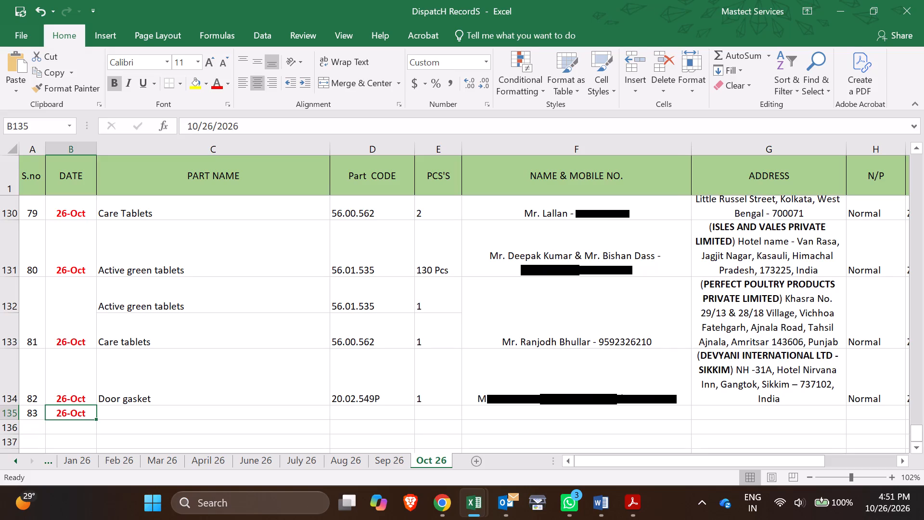
key("Return")
key("ctrl+s")
Enter Cleaner Tablets and, in the row below, Care tablets as dispatch 83's part names, and save the workbook.
key("Up")
key("Right")
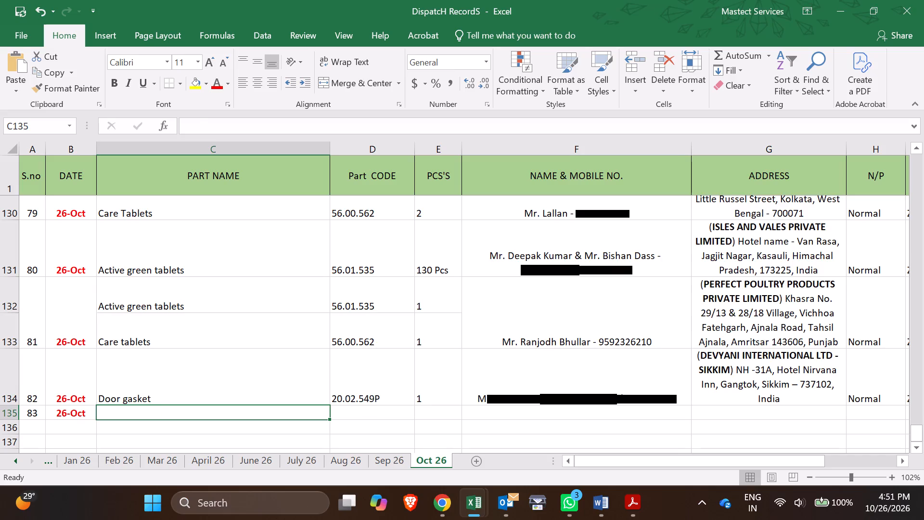
key("shift+c")
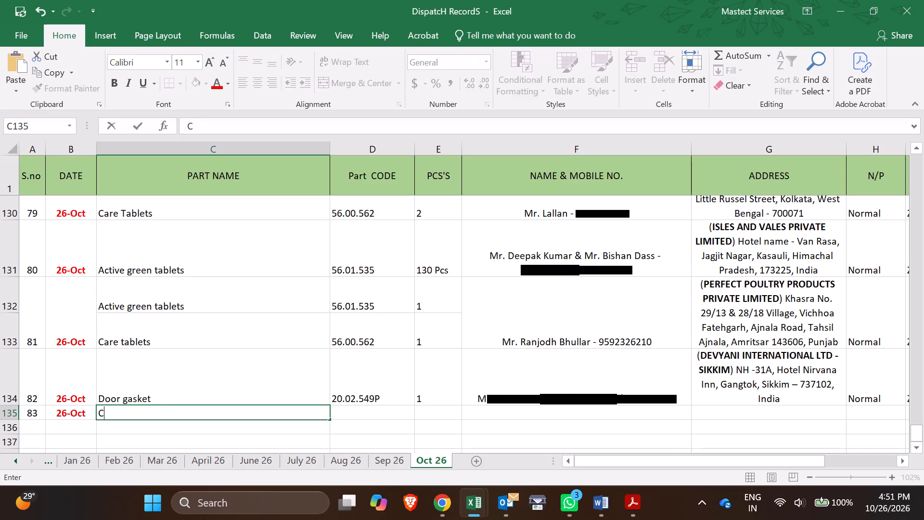
type("le")
key("Return")
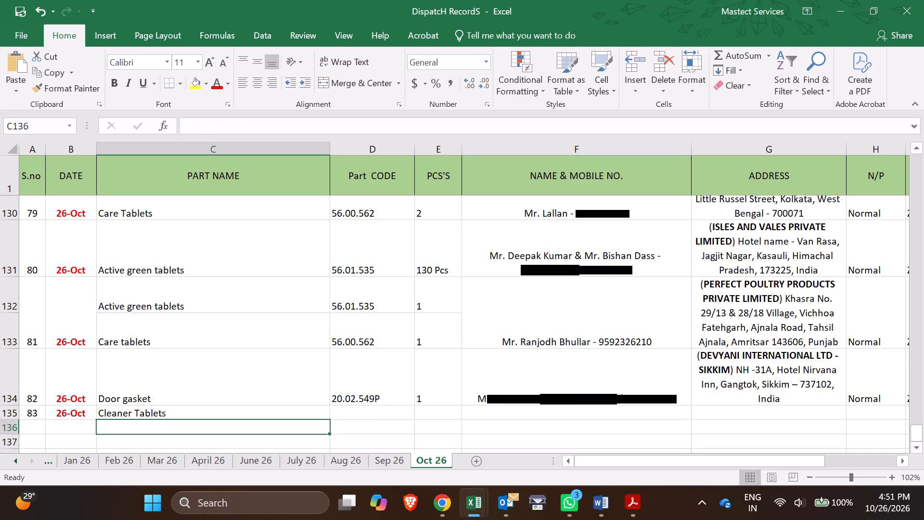
key("shift+c")
type("are")
key("Return")
key("Up")
key("Up")
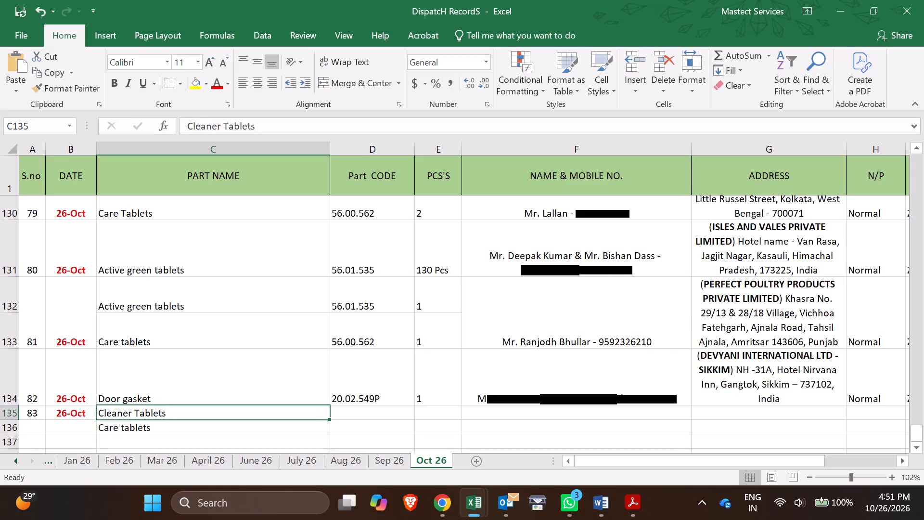
key("Right")
key("ctrl+s")
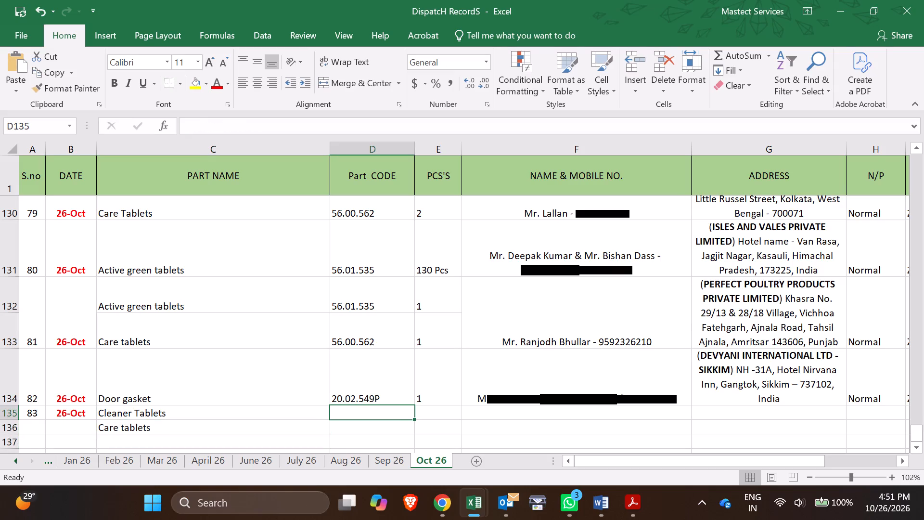
Enter dispatch 83's part codes: 56.00.210 for Cleaner Tablets and 56.00.562 for Care tablets.
type("56.00.210")
key("Return")
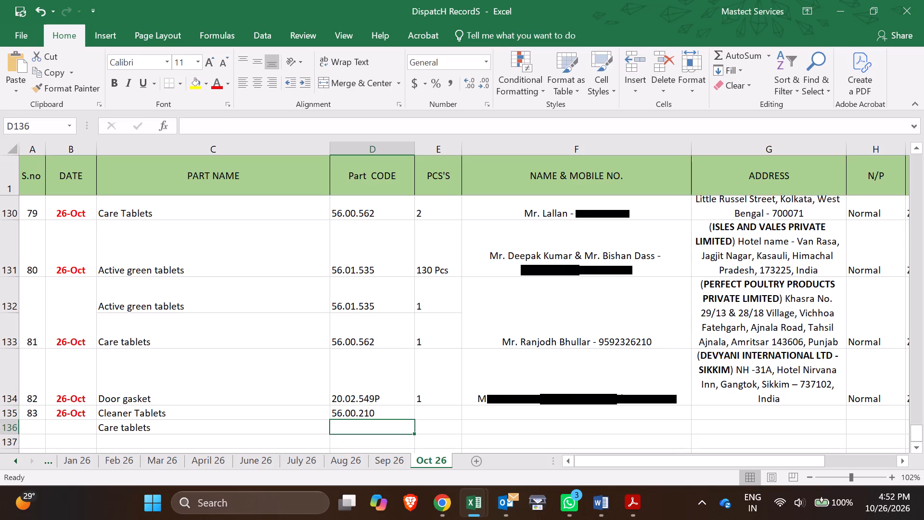
type("56.00.")
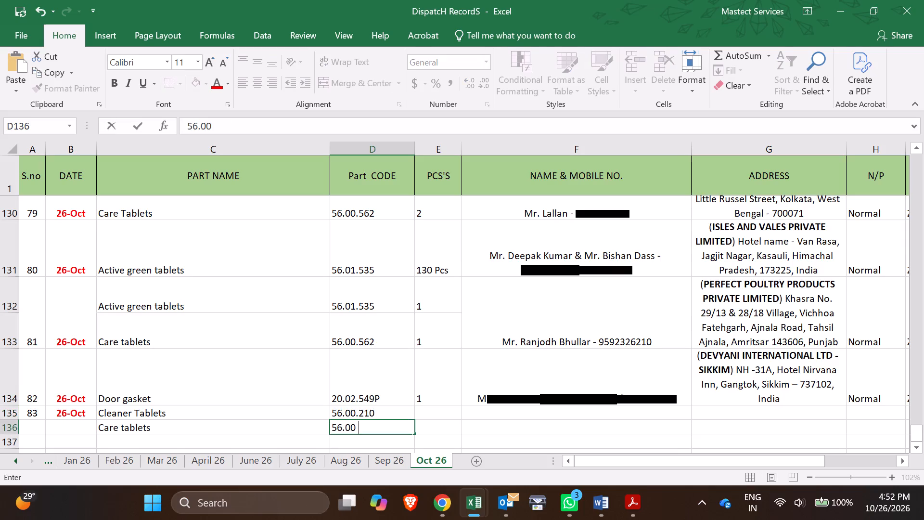
type("562")
key("Return")
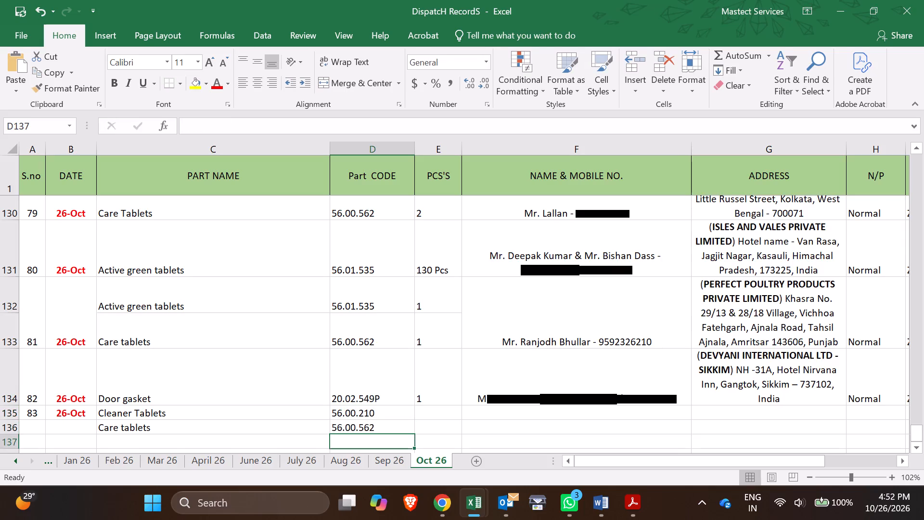
Enter a quantity of 2 for each of dispatch 83's two parts.
key("Up")
key("Up")
key("Right")
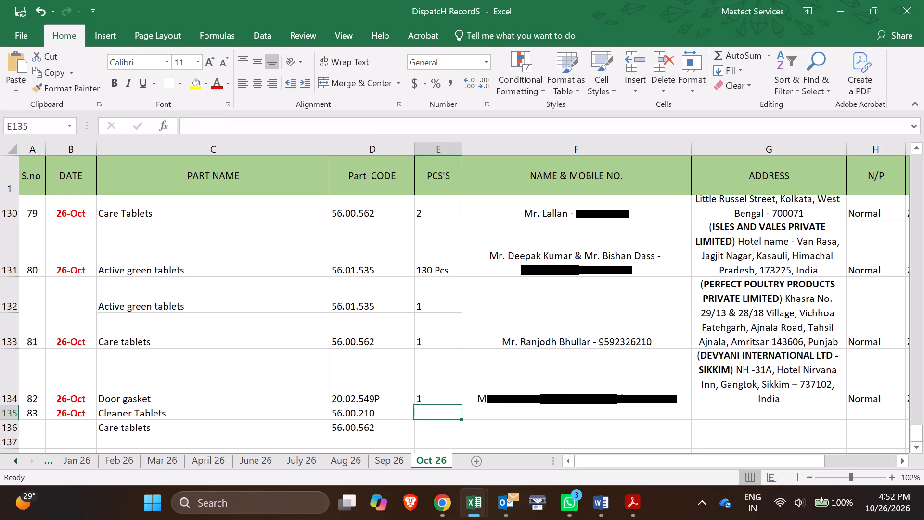
key("2")
key("Return")
key("2")
key("Return")
Merge and centre dispatch 83's name, address, N/P and remark cells, each across rows 135 and 136.
key("Up")
key("Up")
key("Right")
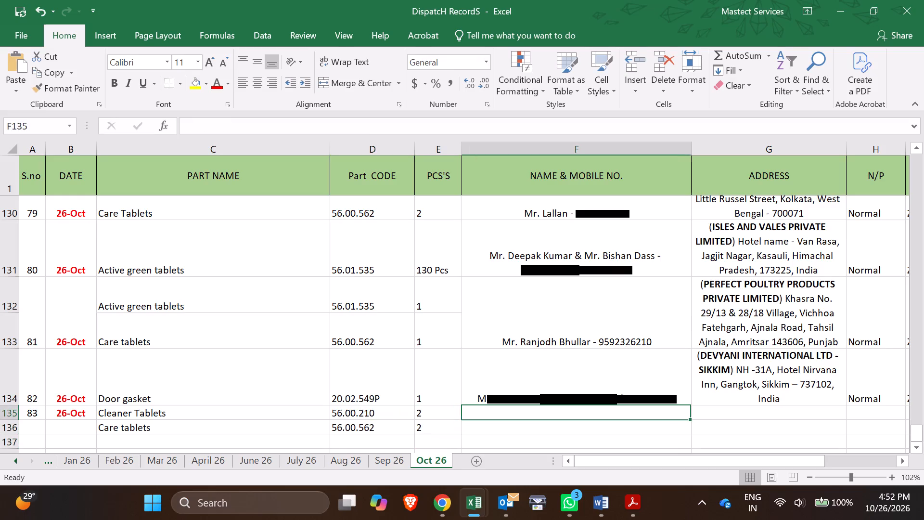
key("shift+Down")
left_click(387, 83)
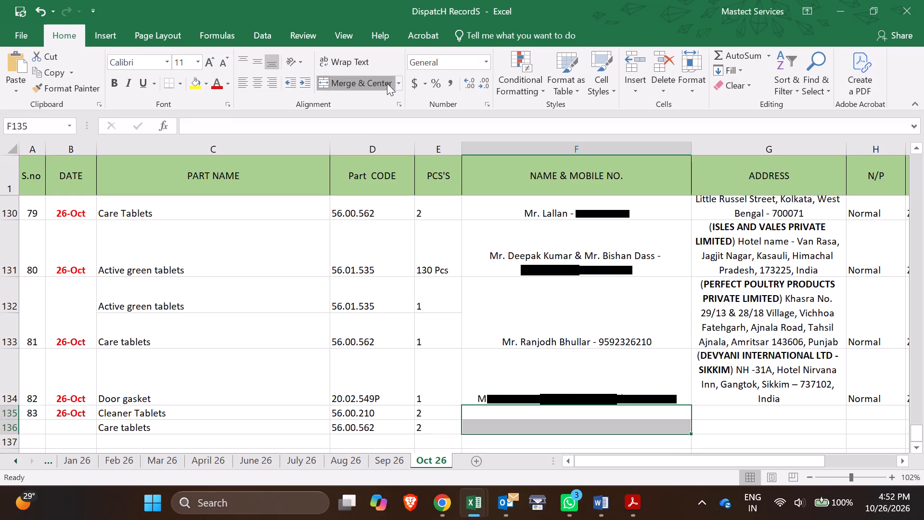
key("Right")
key("shift+Down")
left_click(387, 83)
key("Right")
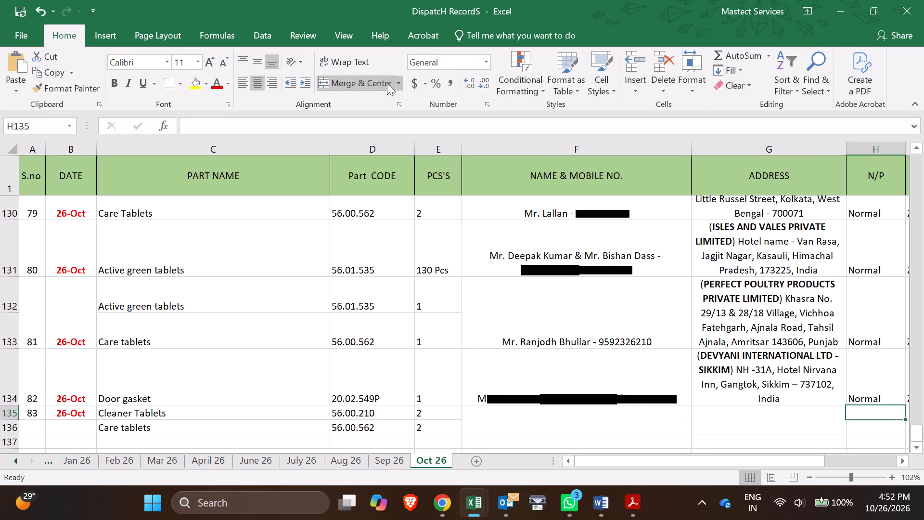
key("shift+Down")
left_click(387, 83)
key("Right")
key("shift+Down")
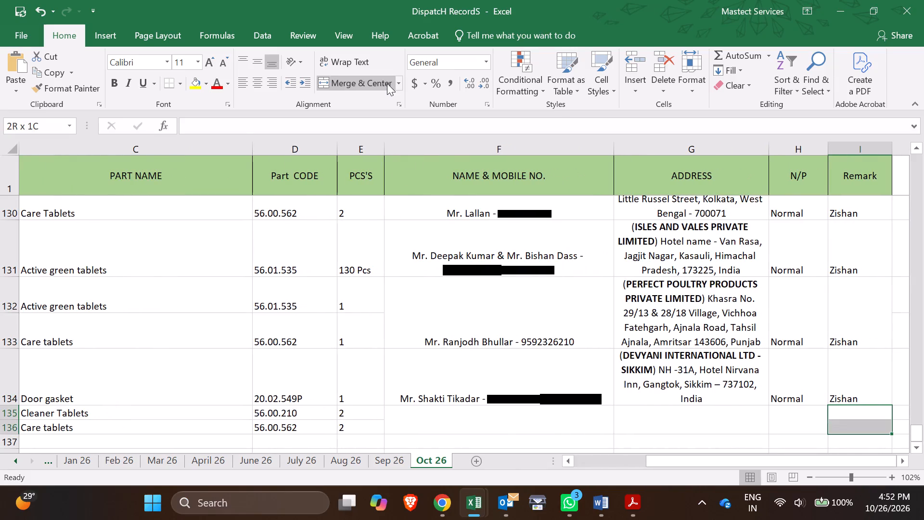
left_click(387, 83)
Merge and centre dispatch 83's date cell across rows 135 and 136, and move to its serial number cell.
key("Left")
key("Left")
key("Left")
key("Left")
key("Left")
key("Left")
key("Left")
key("Left")
key("Left")
key("Left")
key("Left")
key("Left")
key("Left")
key("Left")
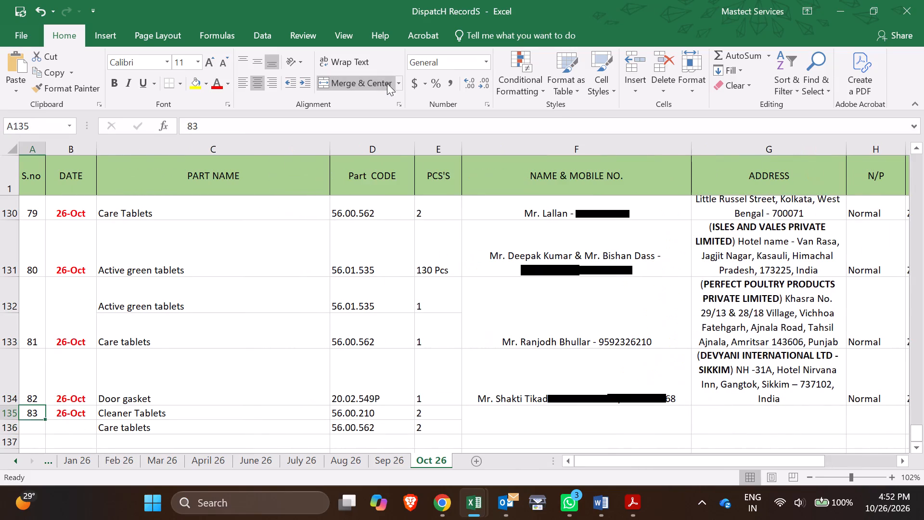
key("Right")
key("shift+Down")
left_click(387, 83)
key("Left")
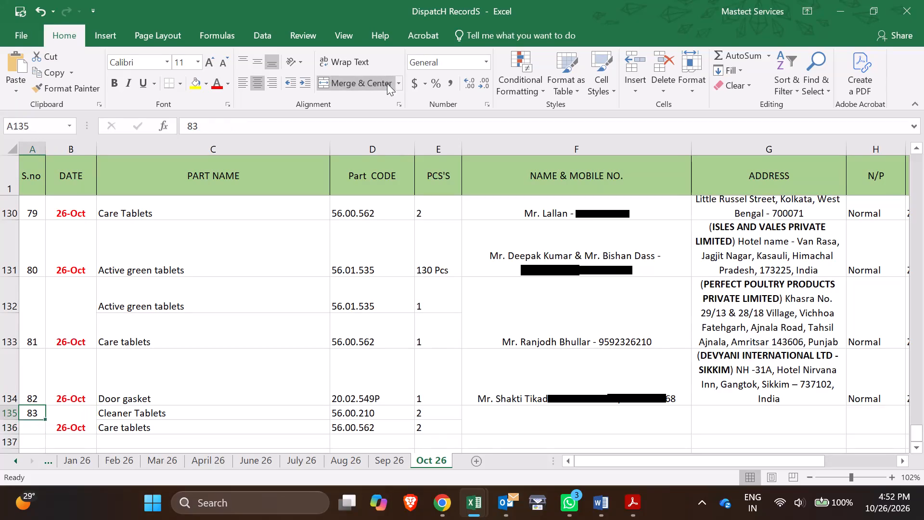
Merge and centre dispatch 83's serial number cell across rows 135 and 136, move to its name cell, and save the workbook.
key("shift+Down")
left_click(387, 83)
key("Right")
key("Right")
key("Right")
key("Right")
key("Right")
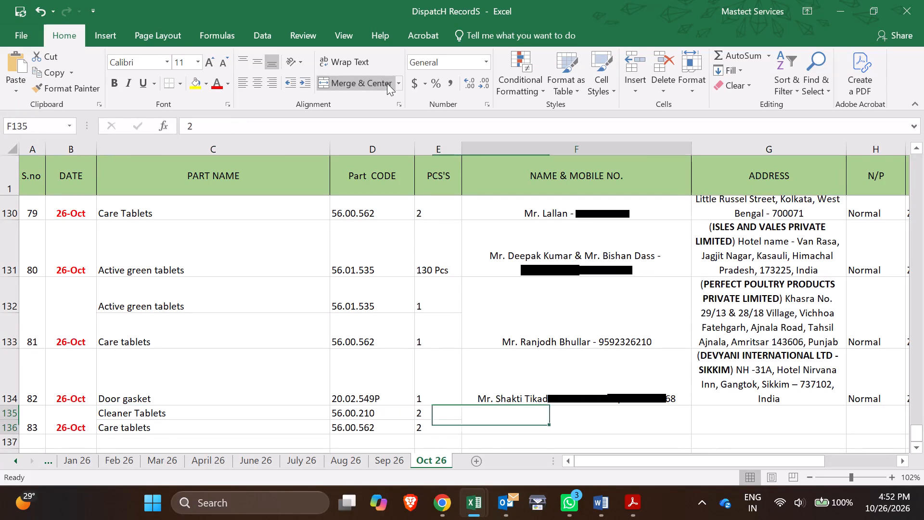
key("ctrl+s")
Review the recipient labels in STICKERS and the earlier 26-Oct dispatch entries in DispatcH RecordS, including dispatch 79's recipient cell.
key("alt+Tab")
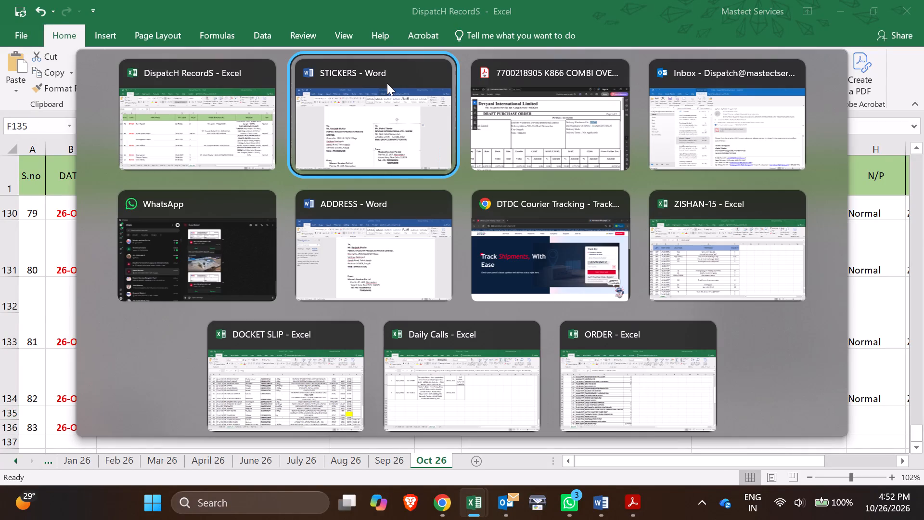
scroll(355, 247, "up", 1)
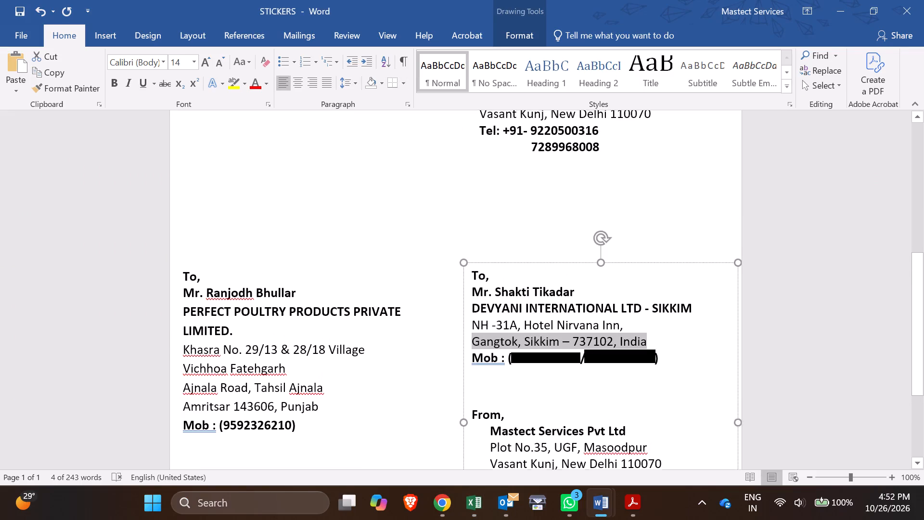
key("alt+Tab")
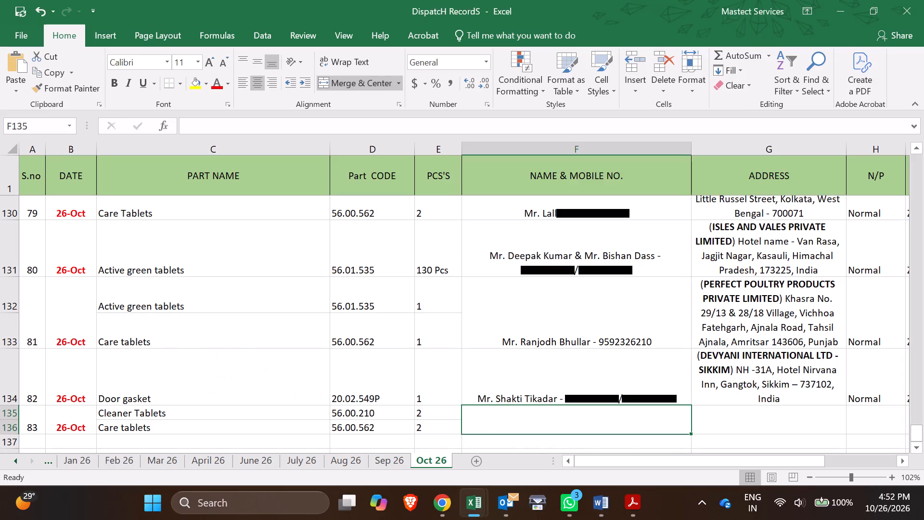
scroll(525, 359, "right", 3)
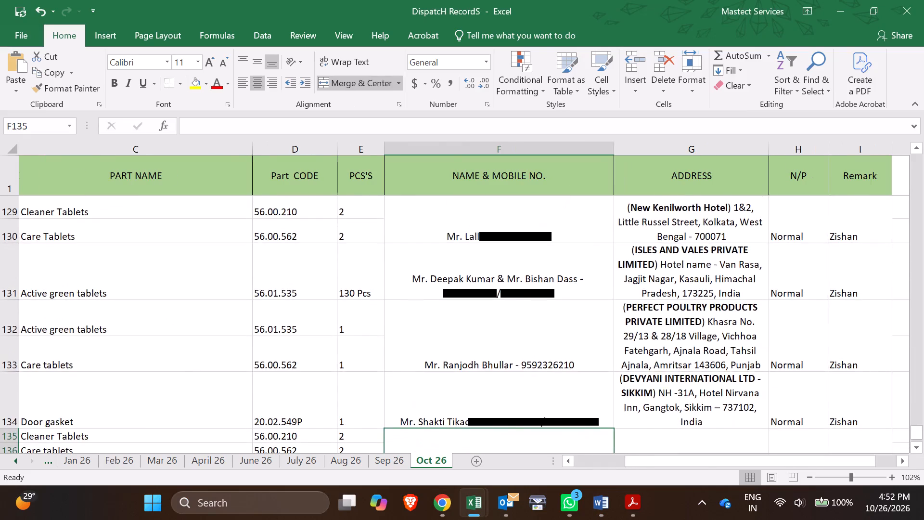
scroll(525, 359, "right", 3)
scroll(525, 359, "up", 1)
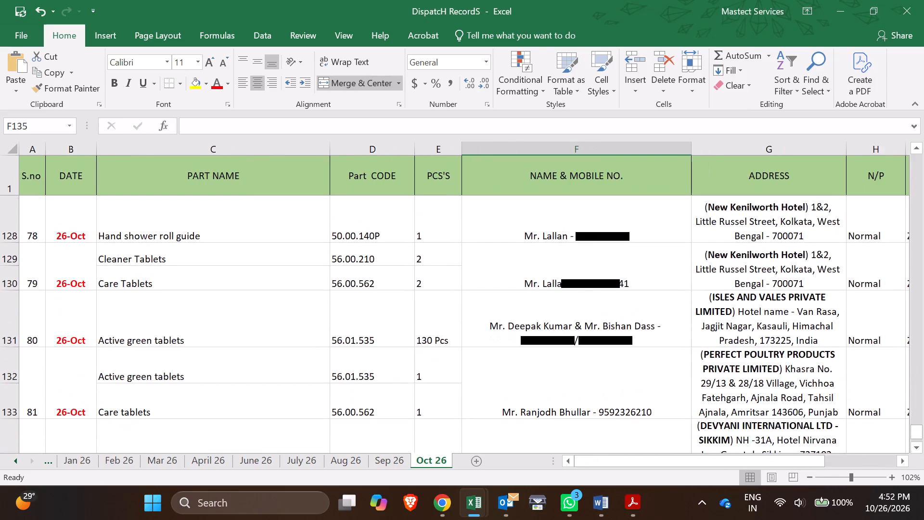
left_click(516, 276)
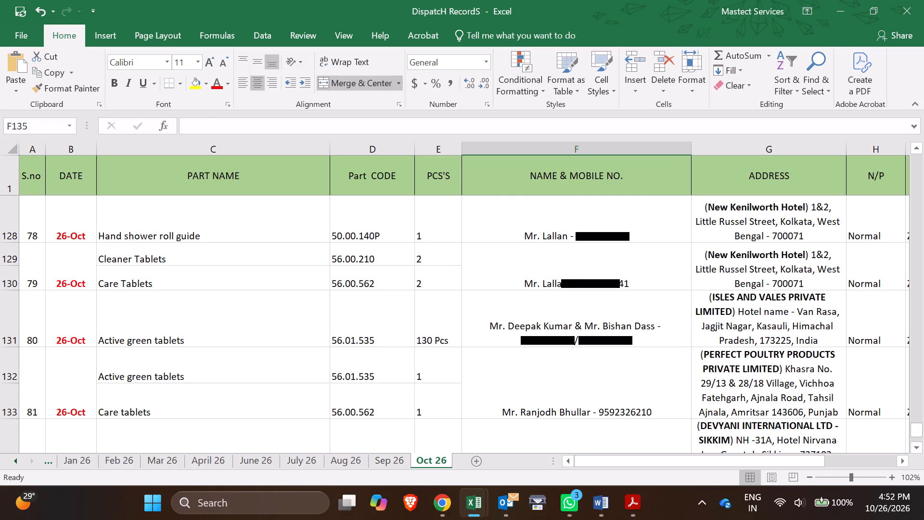
key("ctrl+s")
scroll(516, 276, "down", 2)
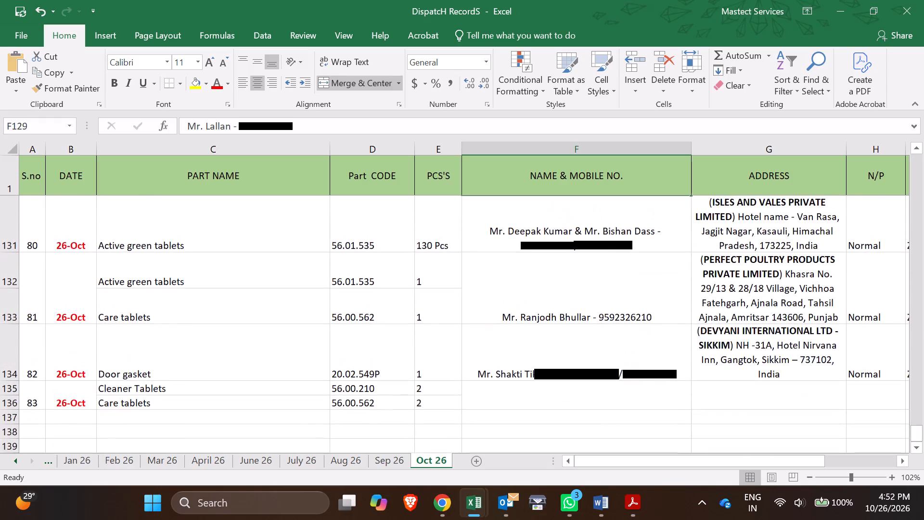
Clear the Cleaner Tablets part name in dispatch 83's first row.
left_click(162, 388)
key("BackSpace")
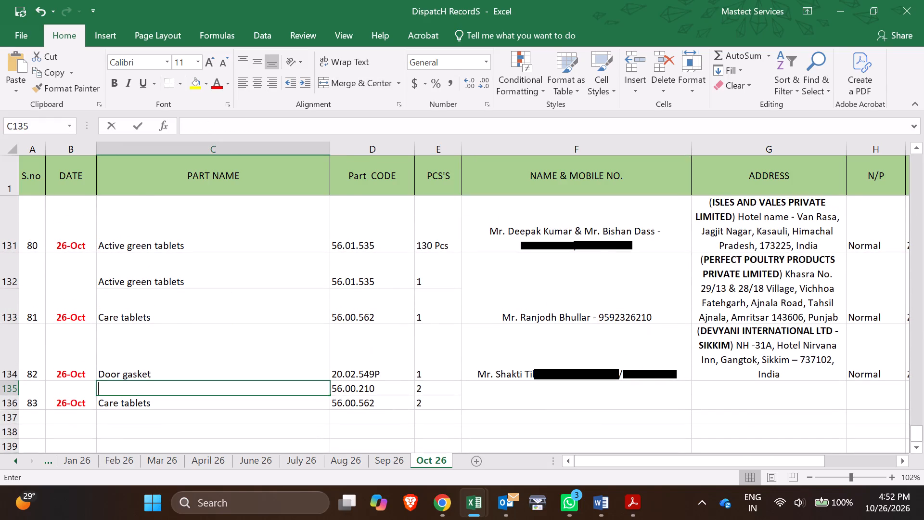
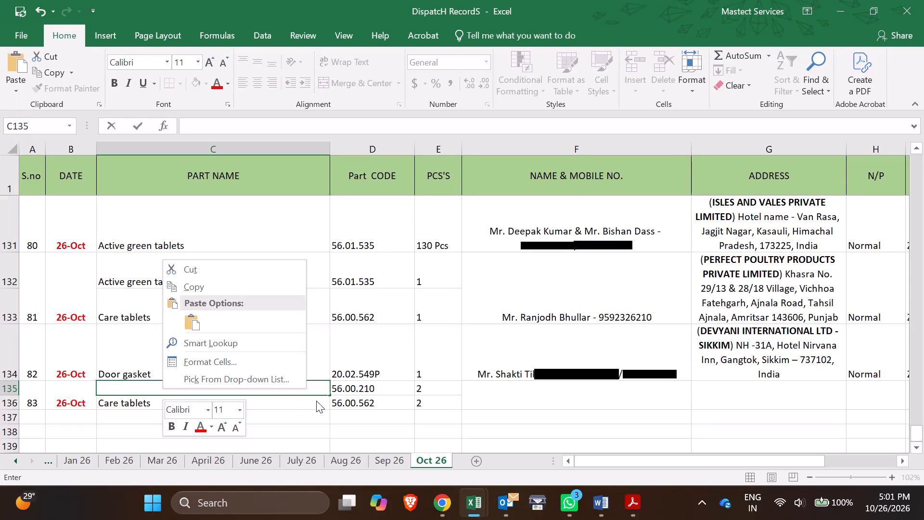
Clear the Care tablets part name and its part code 56.00.562 from dispatch 83's second row.
left_click(316, 401)
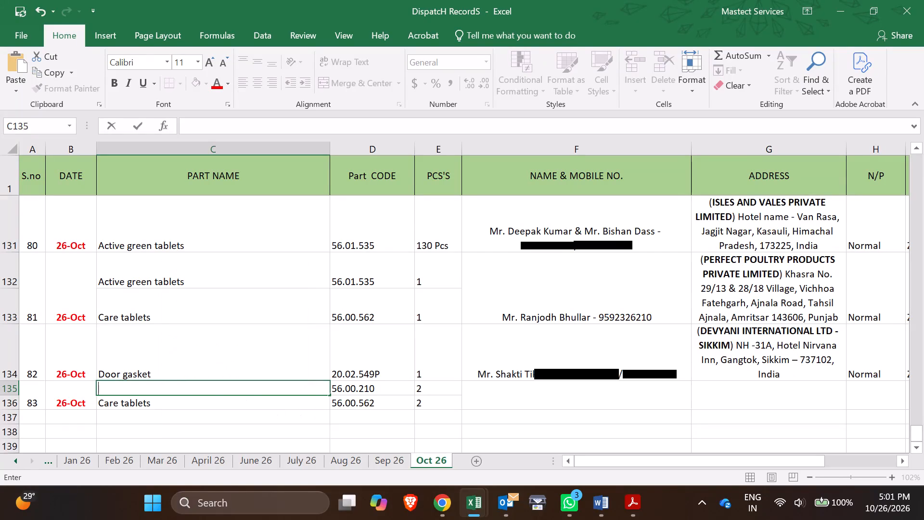
left_click(316, 403)
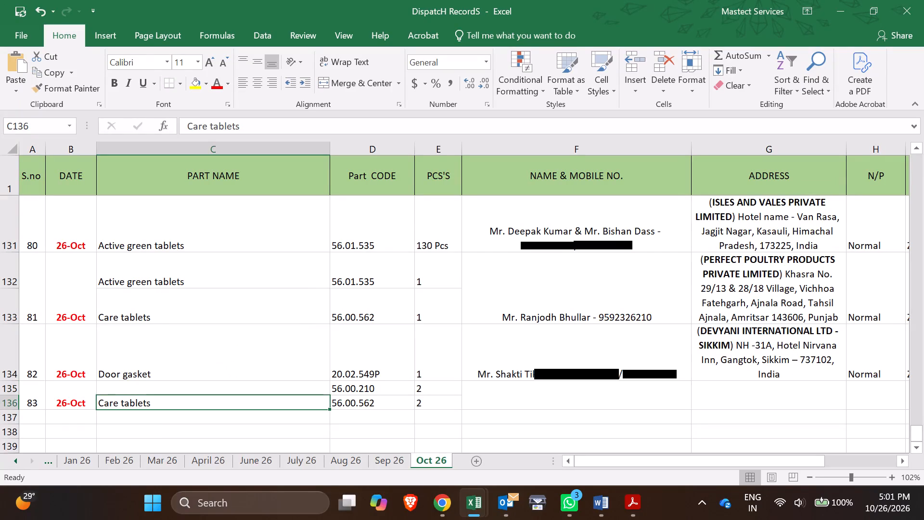
key("BackSpace")
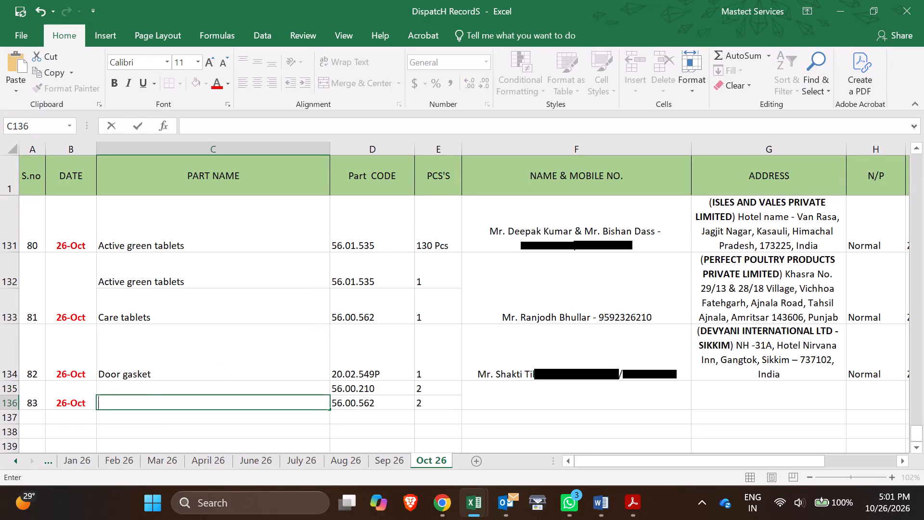
key("Return")
key("Up")
key("Right")
key("BackSpace")
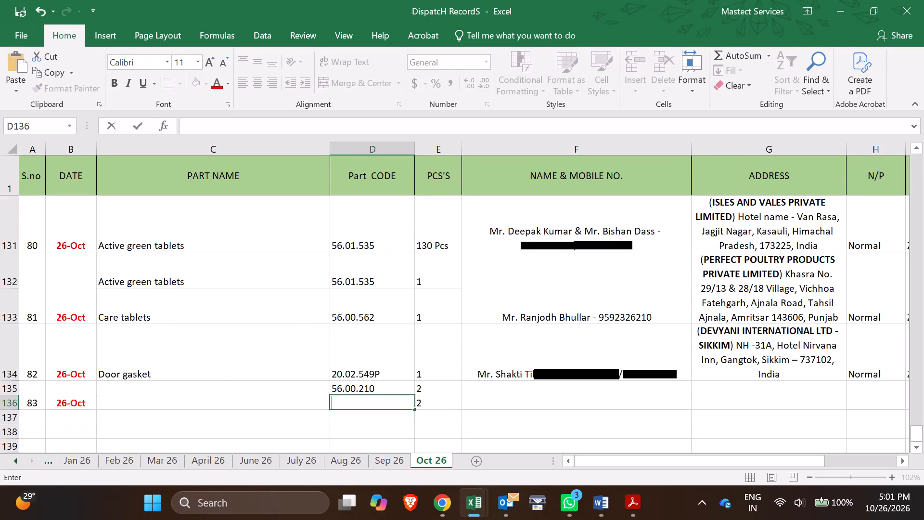
key("Return")
Set the quantity in dispatch 83's first row to 5 and clear the quantity in its second row.
key("Up")
key("Right")
key("Up")
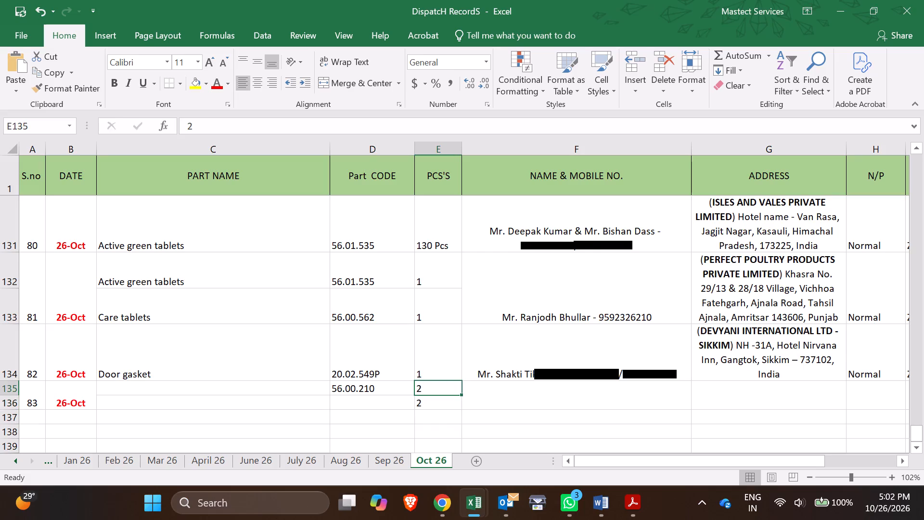
key("5")
key("Return")
key("BackSpace")
key("Return")
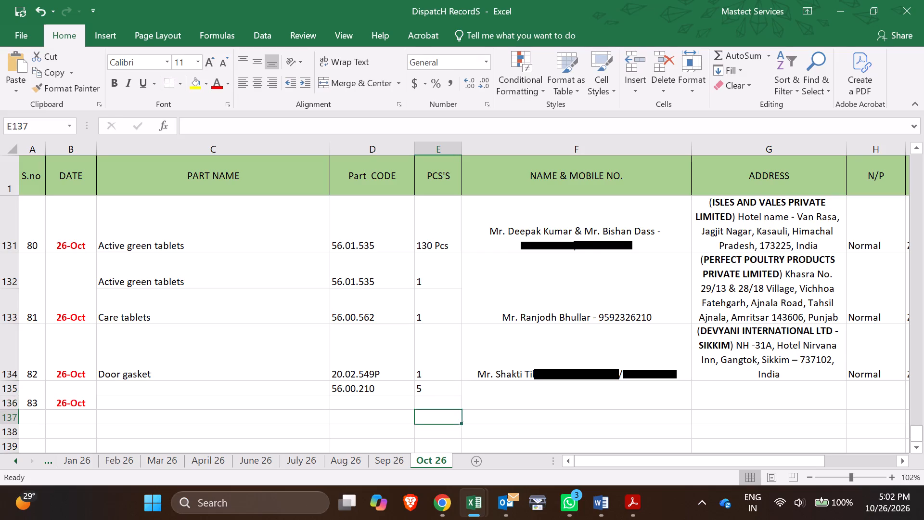
Replace the part code in dispatch 83's first row with a dash (-).
key("Up")
key("Left")
key("Up")
key("BackSpace")
key("Return")
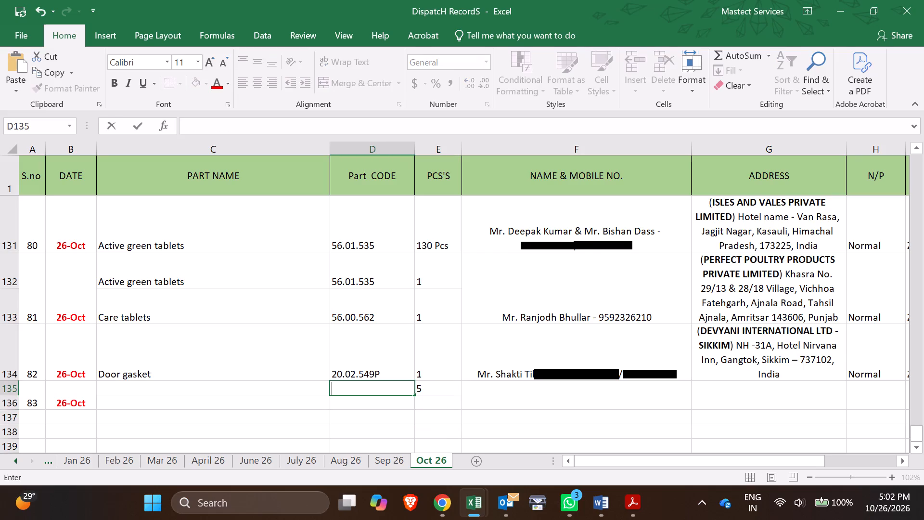
key("Up")
key("minus")
key("Return")
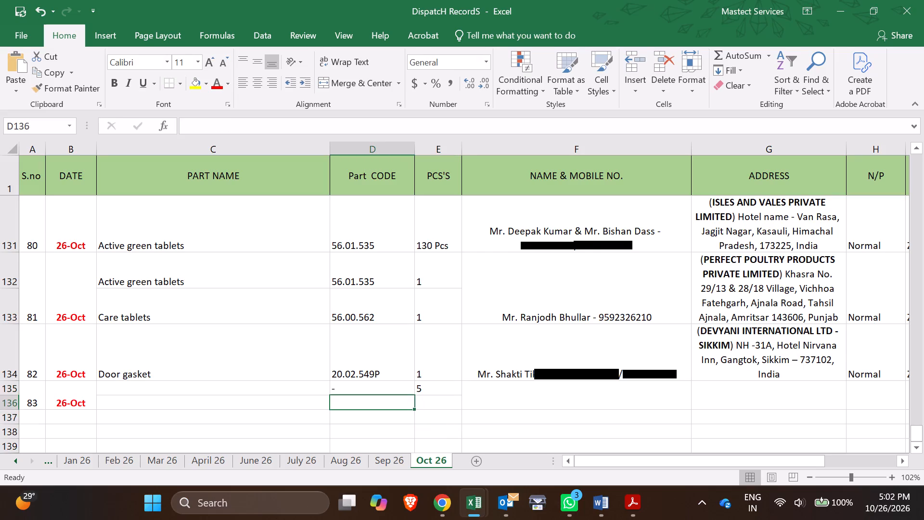
Enter Unit connection kit-R as the part name in dispatch 83's first row.
key("Up")
key("Left")
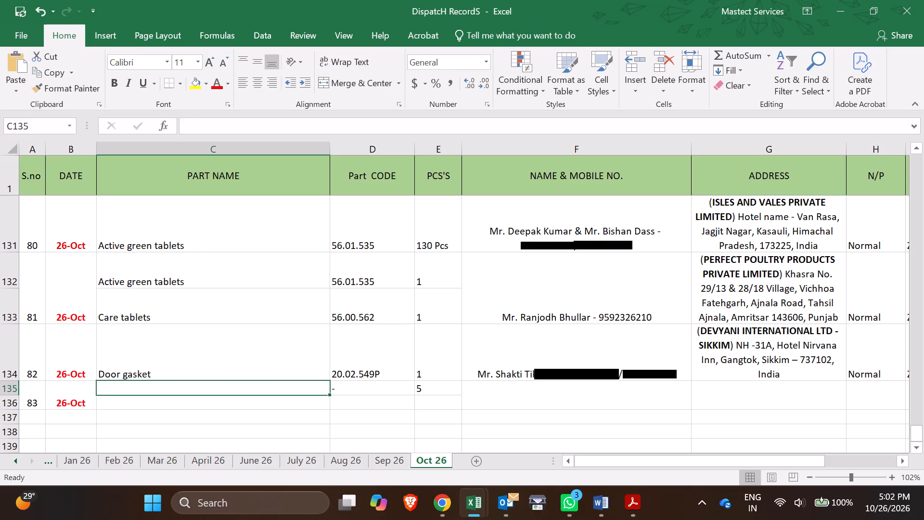
key("shift+u")
type("nit")
key("space")
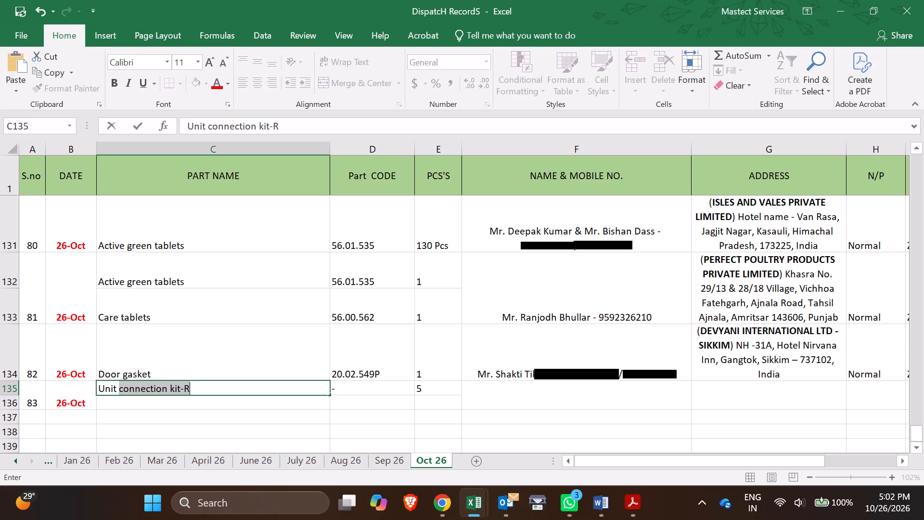
key("Return")
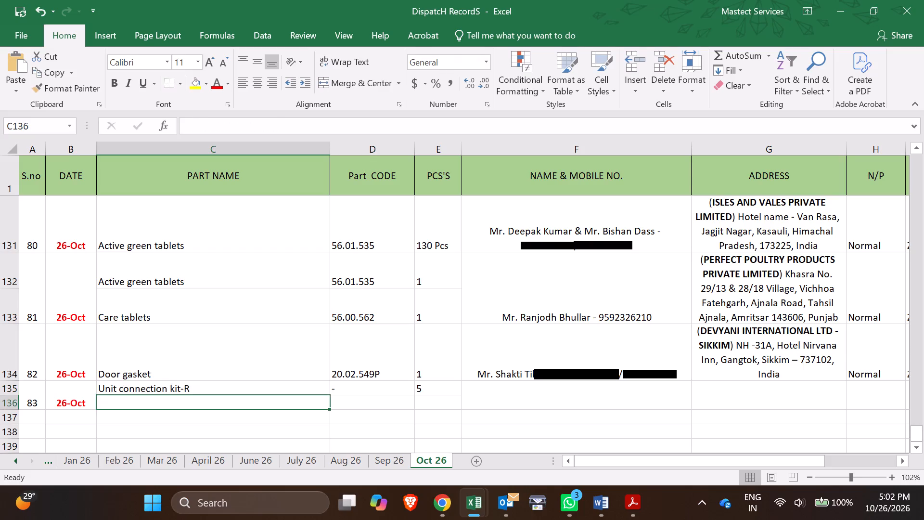
Unmerge dispatch 83's date and serial number cells across rows 135 and 136, centring the date again.
key("Up")
key("Left")
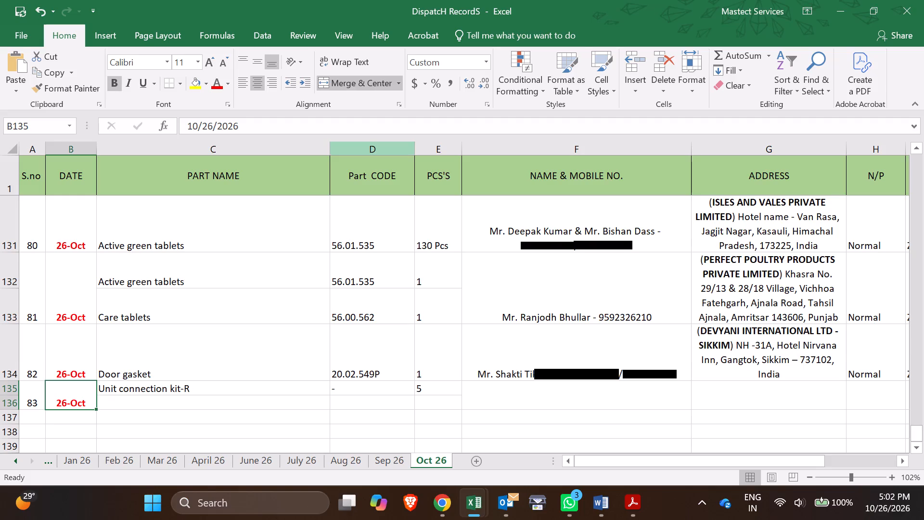
left_click(355, 87)
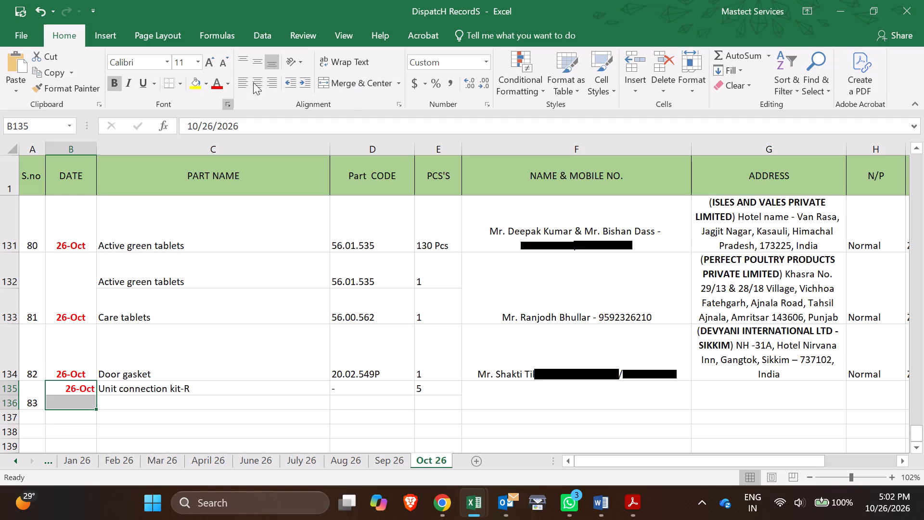
left_click(258, 82)
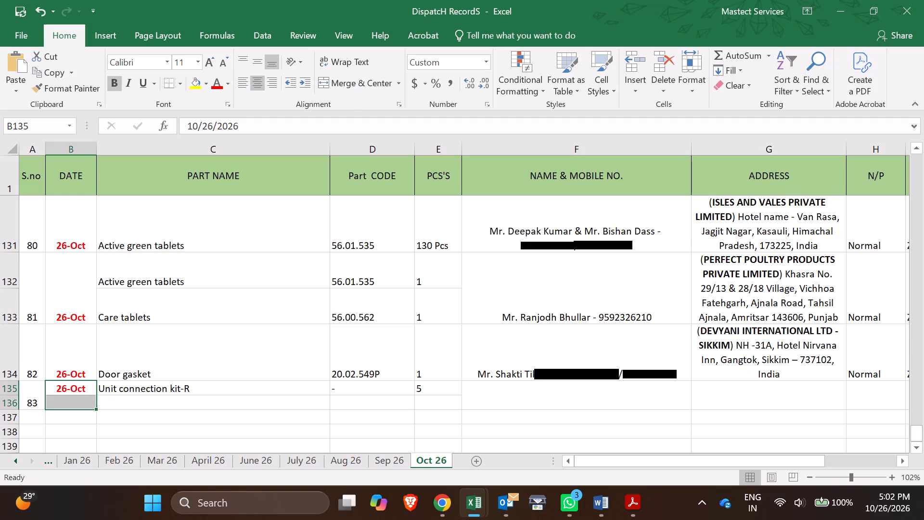
left_click(35, 396)
left_click(372, 79)
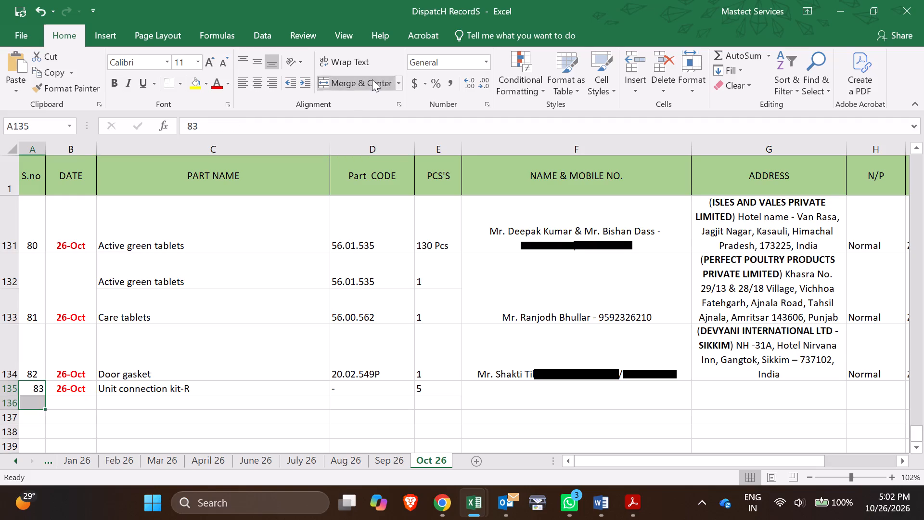
Centre dispatch 83's serial number in its cell and save the workbook.
left_click(257, 86)
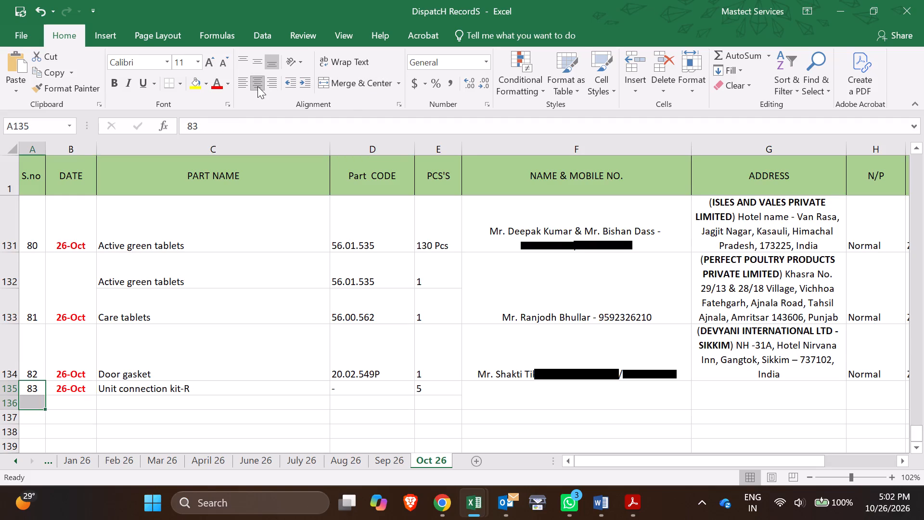
key("Right")
key("Right")
key("ctrl+s")
Unmerge dispatch 83's name and mobile number, address, N/P and remark cells across rows 135 and 136.
key("Right")
key("Right")
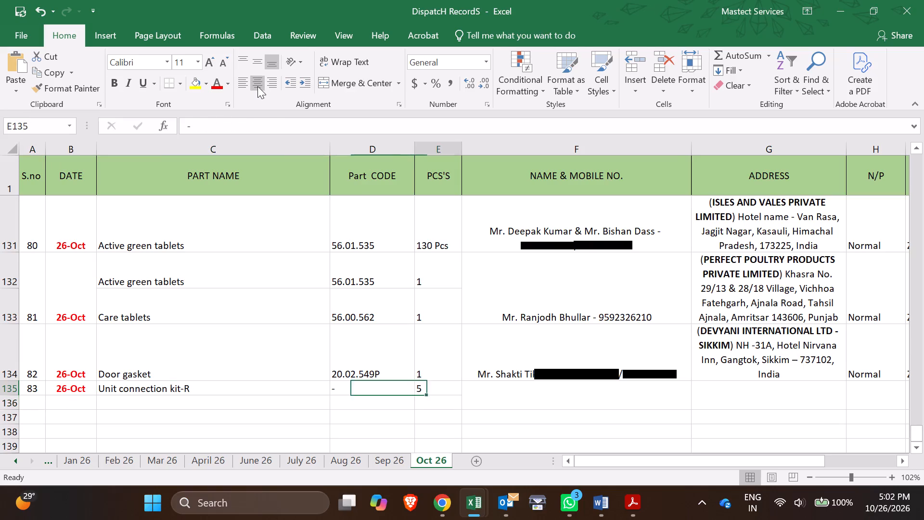
key("Right")
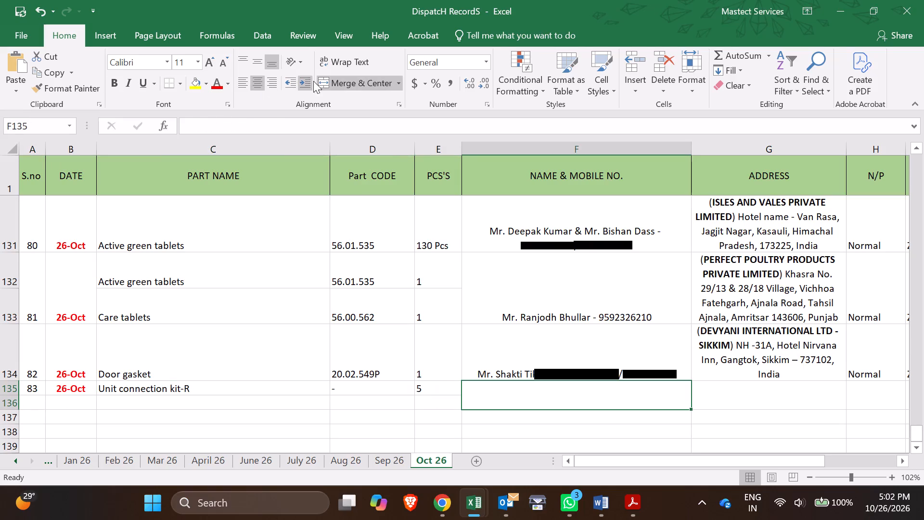
left_click(334, 80)
key("Right")
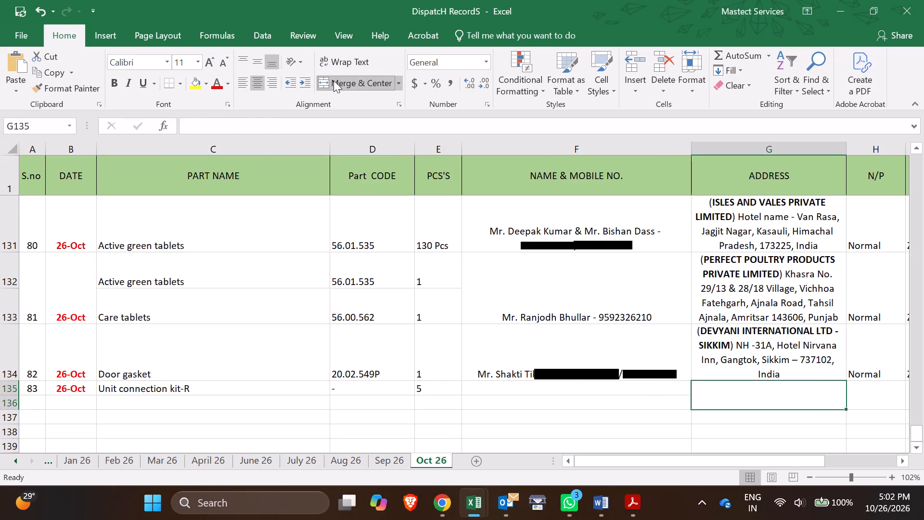
left_click(334, 80)
key("Right")
left_click(334, 80)
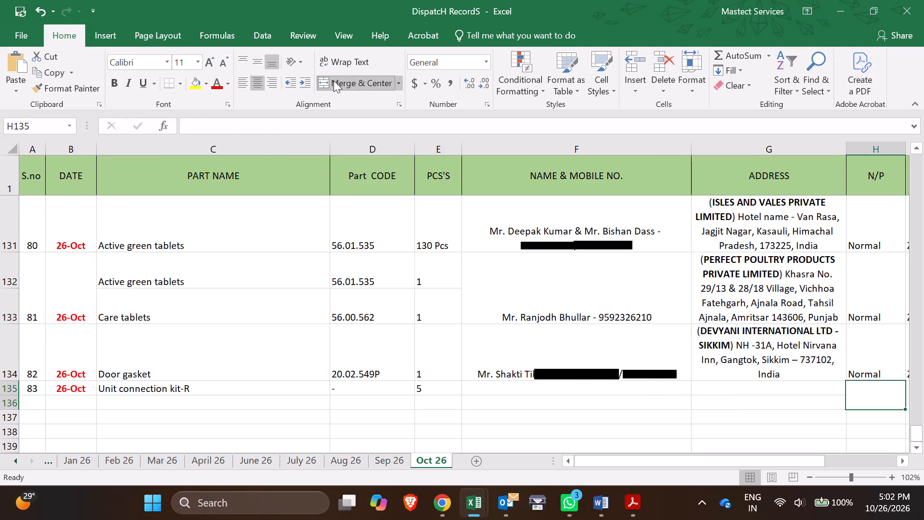
key("Right")
left_click(334, 80)
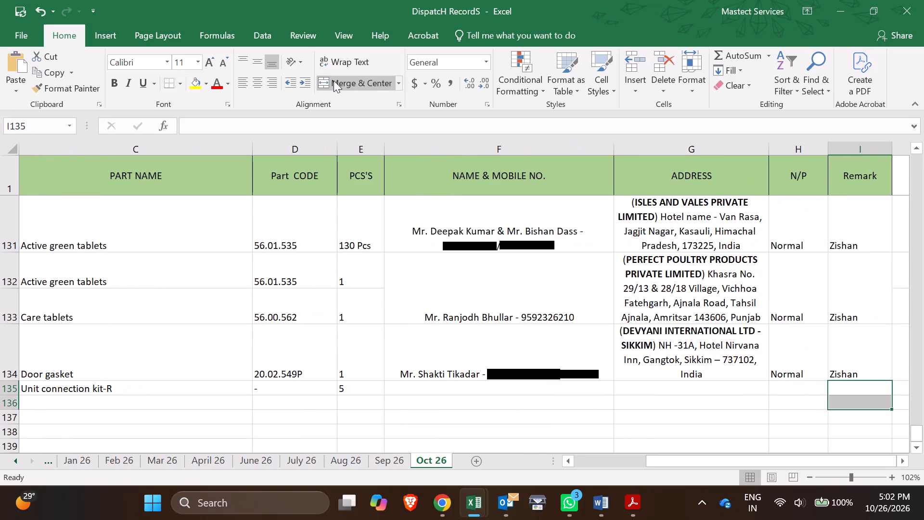
Enter Mr. Anwar with his mobile number as dispatch 83's recipient, centre the entry and save the workbook.
key("Left")
key("Left")
key("Left")
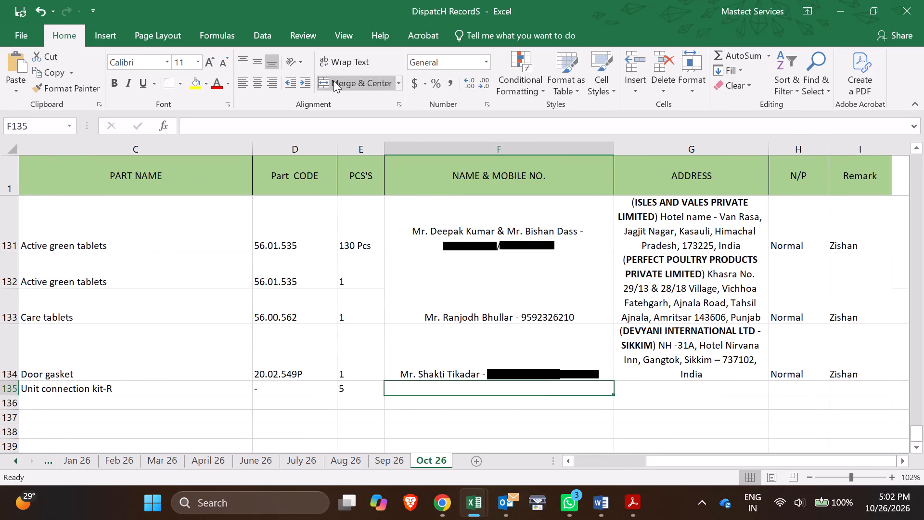
key("Left")
key("Right")
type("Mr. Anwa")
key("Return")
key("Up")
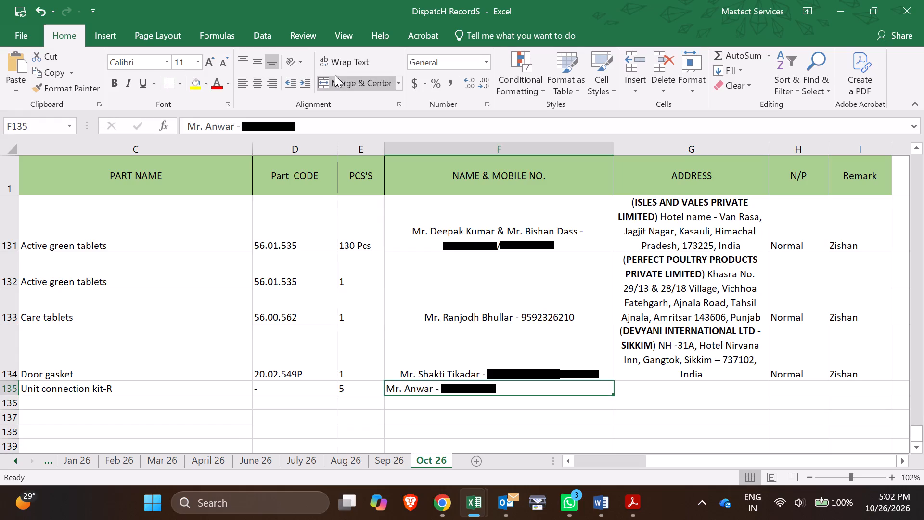
left_click(257, 86)
key("Right")
key("ctrl+s")
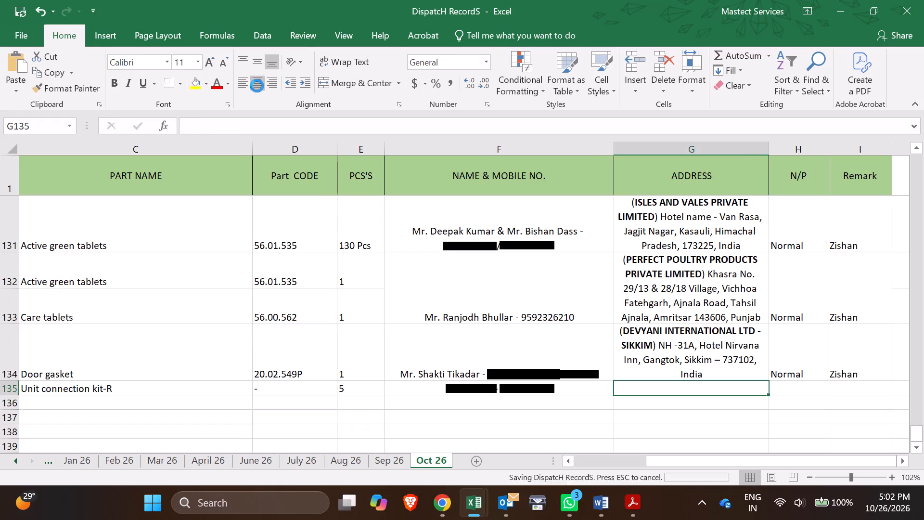
Copy the (Mastect Services Private Limited-Bangalore) address text from the Air Baffle dispatch in row 121.
scroll(680, 294, "up", 1)
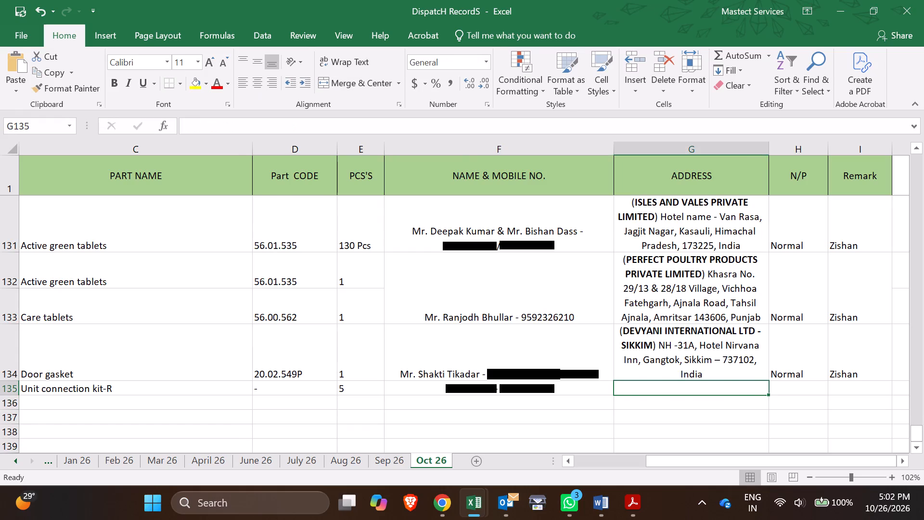
scroll(680, 294, "up", 7)
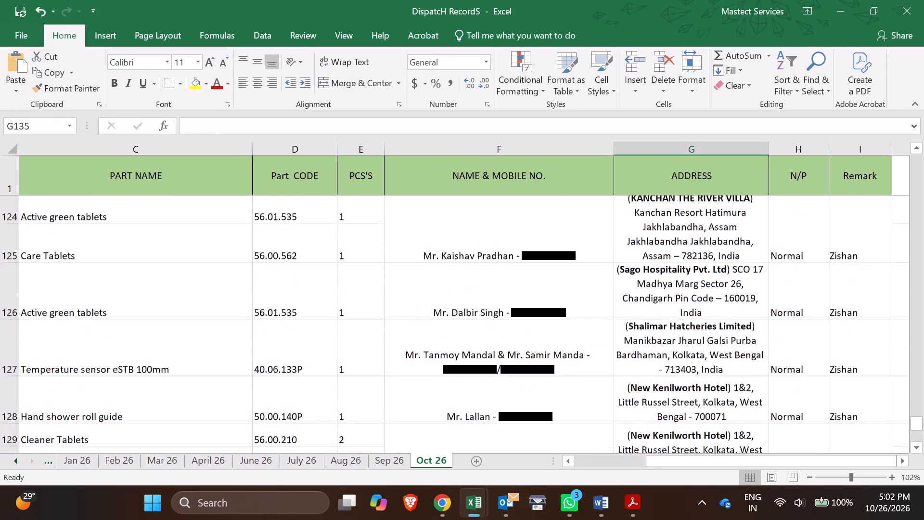
scroll(680, 294, "up", 5)
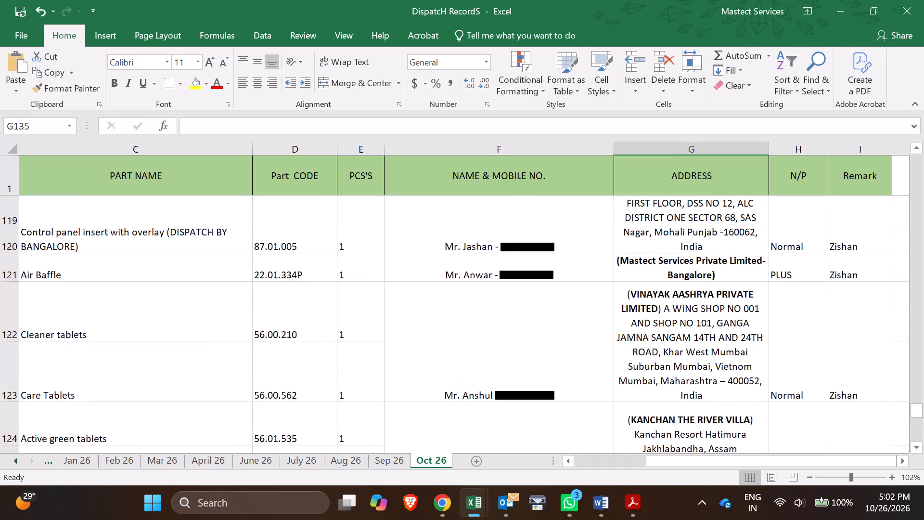
left_click(666, 271)
triple_click(373, 123)
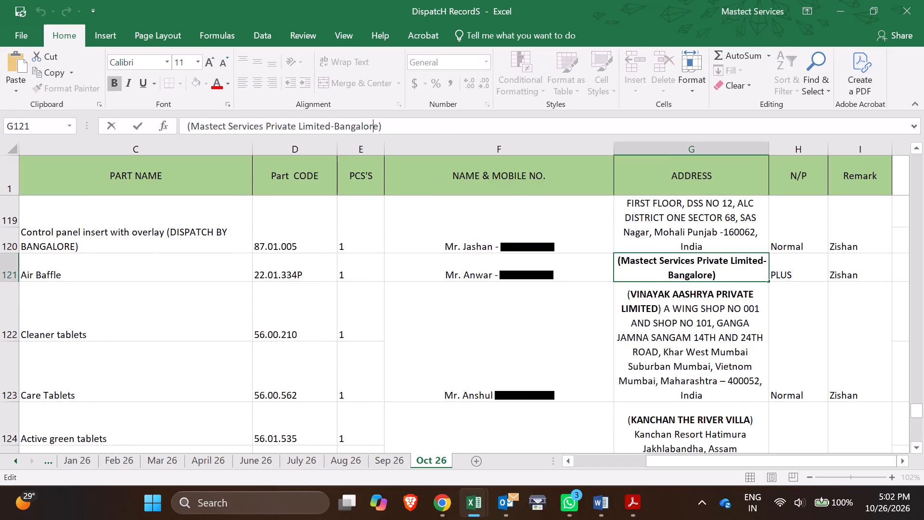
Copy the (Mastect Services Private Limited-Bangalore) address text from row 121 into dispatch 83's address cell and save the workbook.
key("ctrl+c")
left_click(612, 345)
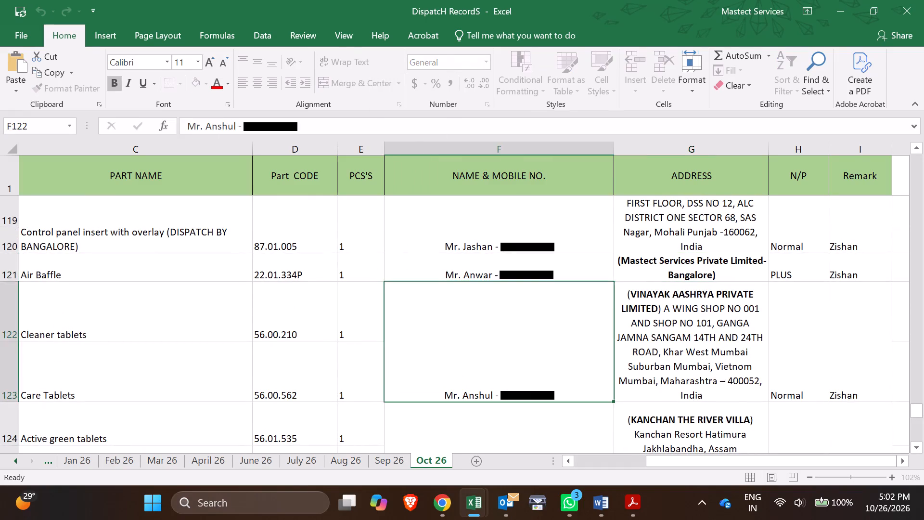
scroll(612, 345, "down", 10)
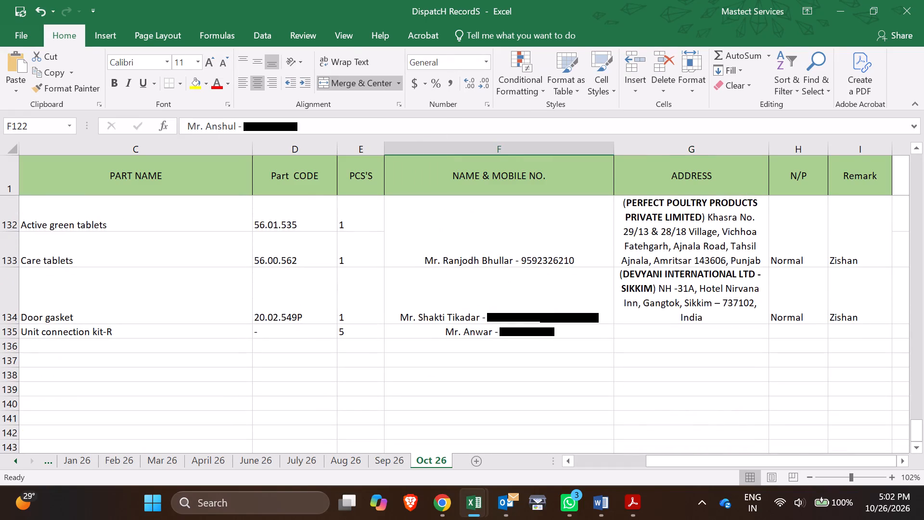
left_click(642, 332)
left_click(453, 125)
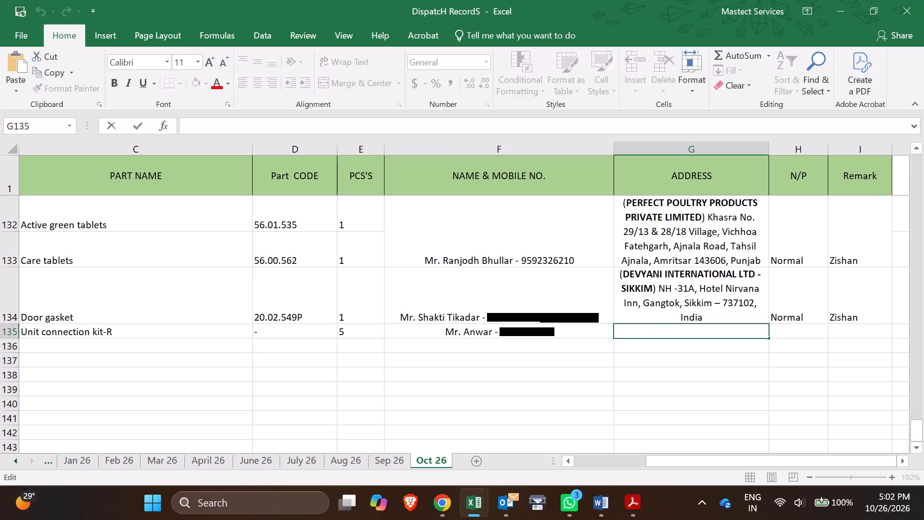
key("ctrl+v")
key("Return")
key("ctrl+s")
Make dispatch 83's address bold and save the workbook.
key("Up")
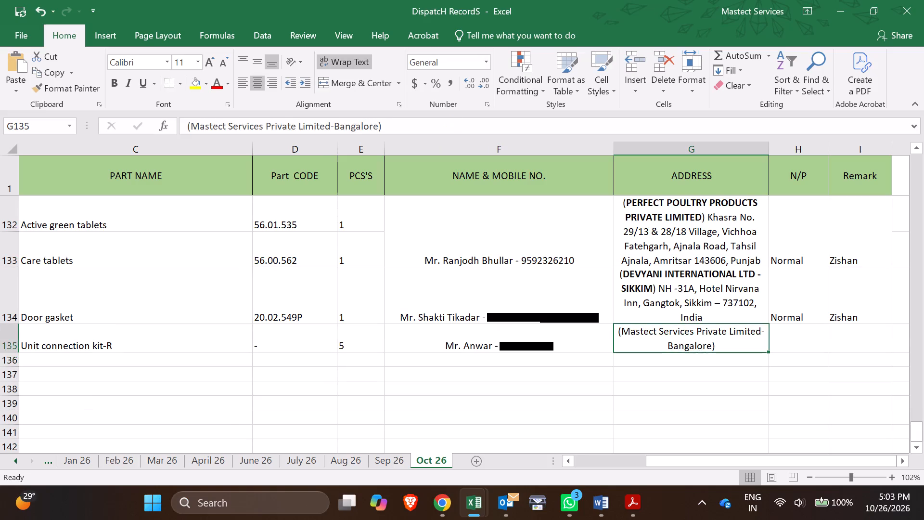
key("ctrl+b")
key("ctrl+s")
Enter Normal as dispatch 83's N/P value and Zishan as its remark, and save the workbook.
key("Return")
key("Up")
key("Right")
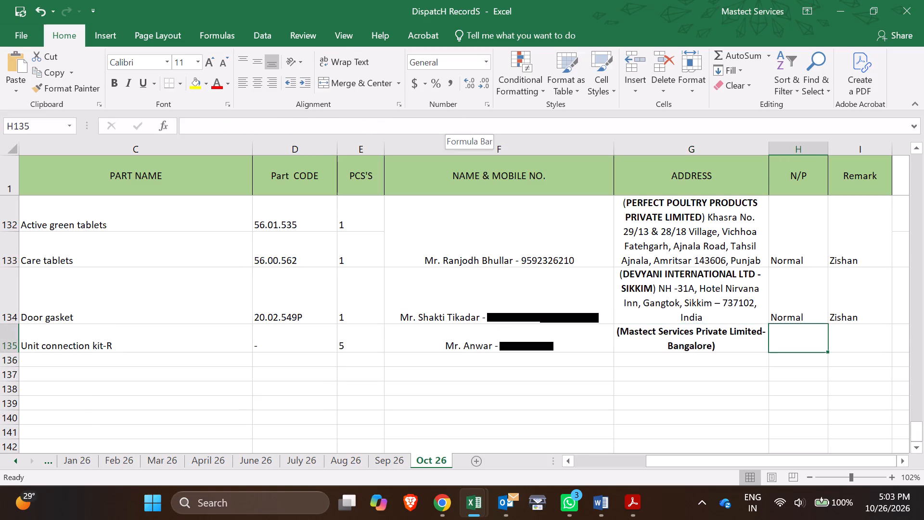
key("shift+n")
key("Return")
key("Up")
key("Right")
key("shift+z")
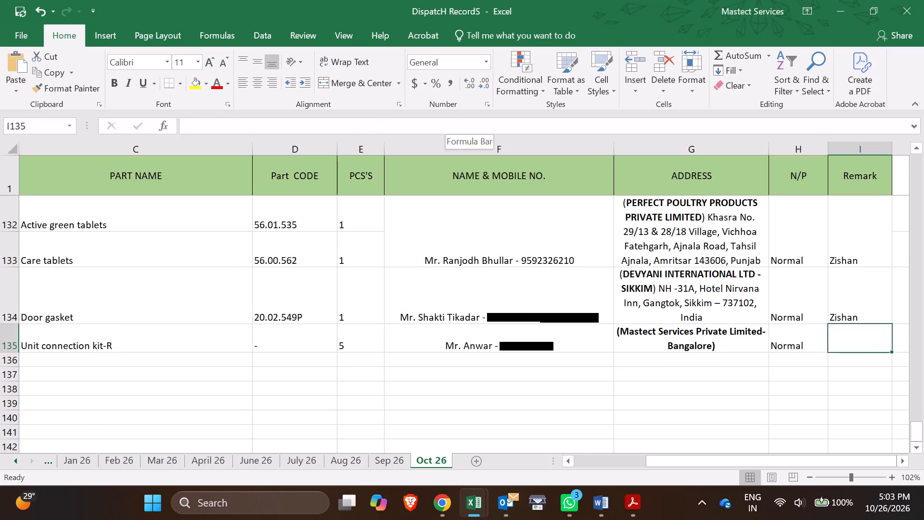
key("shift+Return")
key("ctrl+s")
Return to dispatch 83's serial number cell in row 135 and save the workbook.
key("Down")
key("Left")
key("Left")
key("Left")
key("Left")
key("Left")
key("Left")
key("Left")
key("Left")
key("Left")
key("Left")
key("Left")
key("Left")
key("Left")
key("Left")
key("Left")
key("Left")
key("Left")
key("Left")
key("Left")
key("Left")
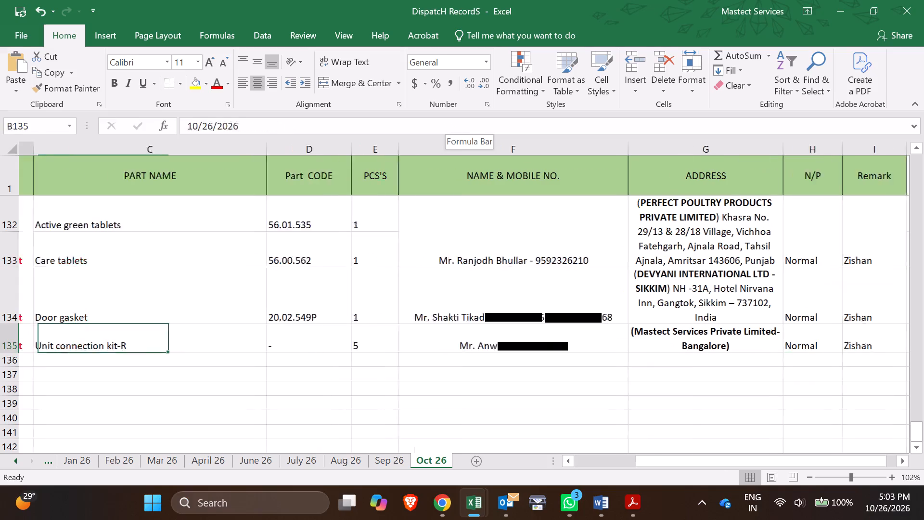
key("ctrl+s")
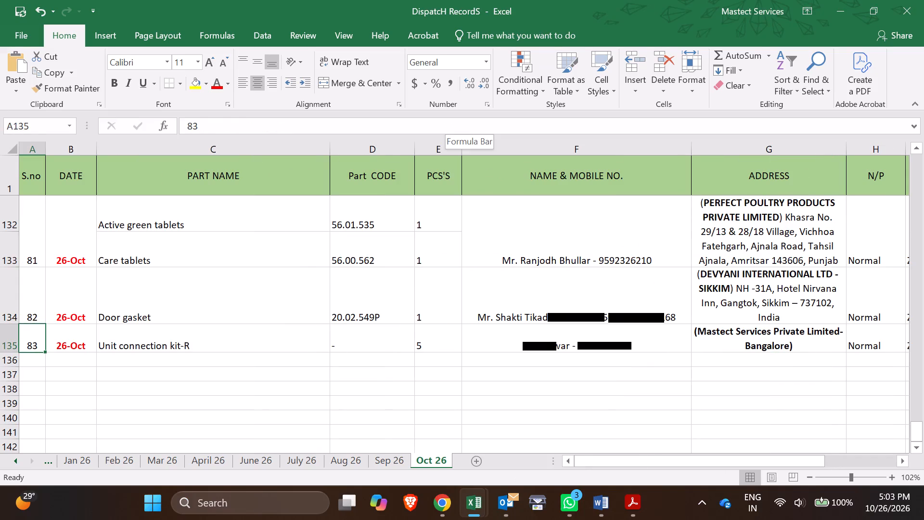
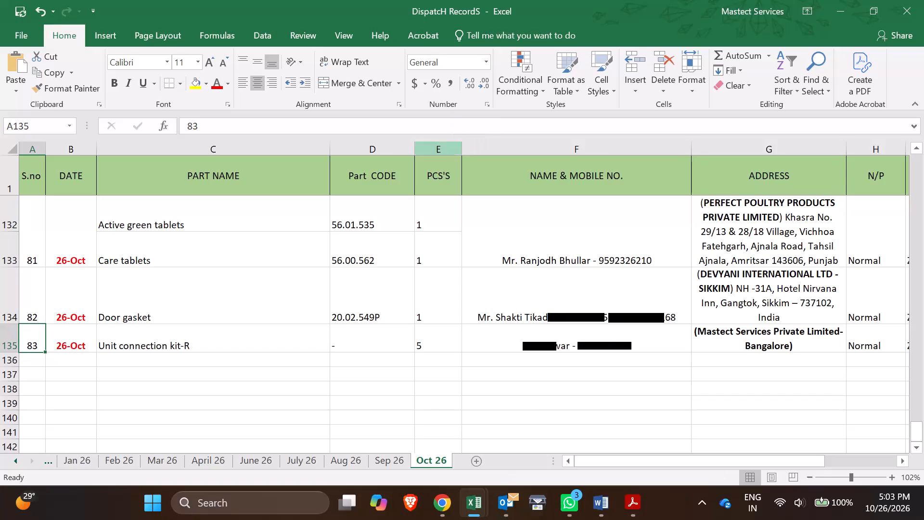
Review the 26-Oct dispatch entries, serial numbers 74 to 83, in the Oct 26 sheet and save the workbook.
scroll(328, 319, "up", 5)
scroll(328, 319, "right", 6)
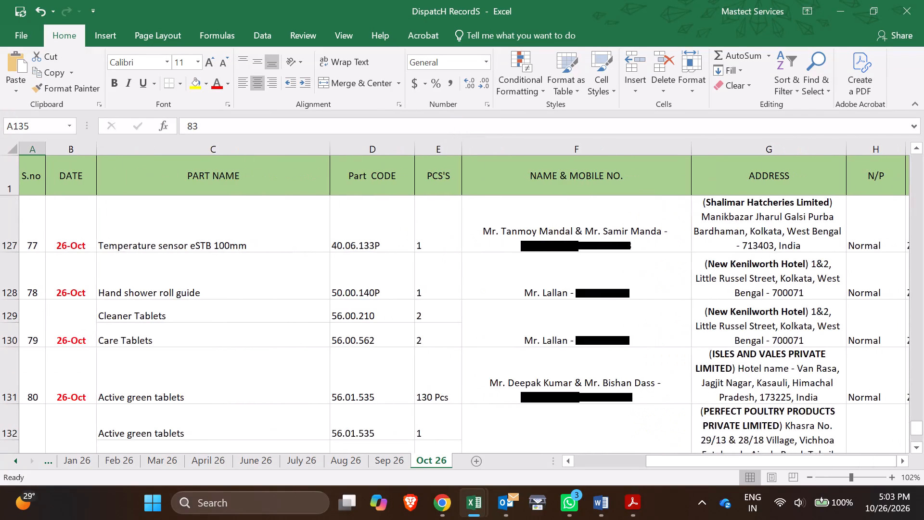
scroll(328, 319, "up", 4)
scroll(177, 273, "up", 1)
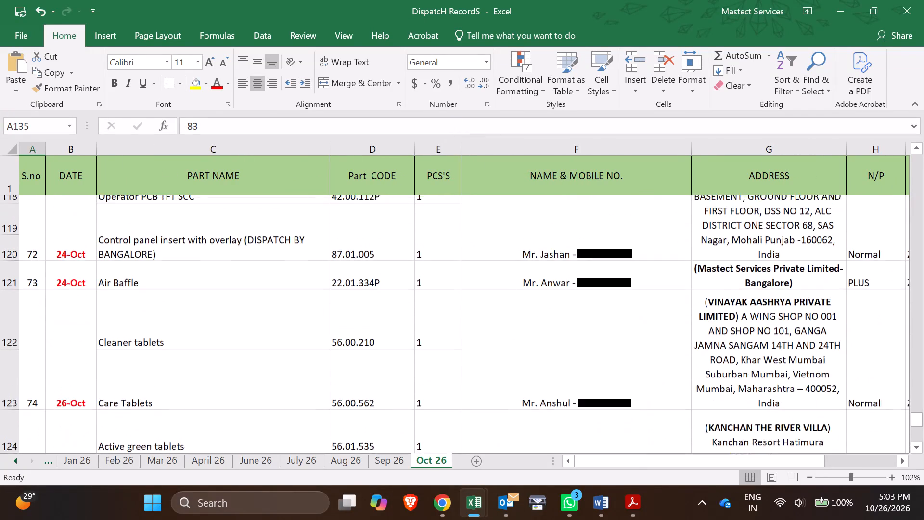
scroll(177, 273, "up", 1)
left_click(90, 359)
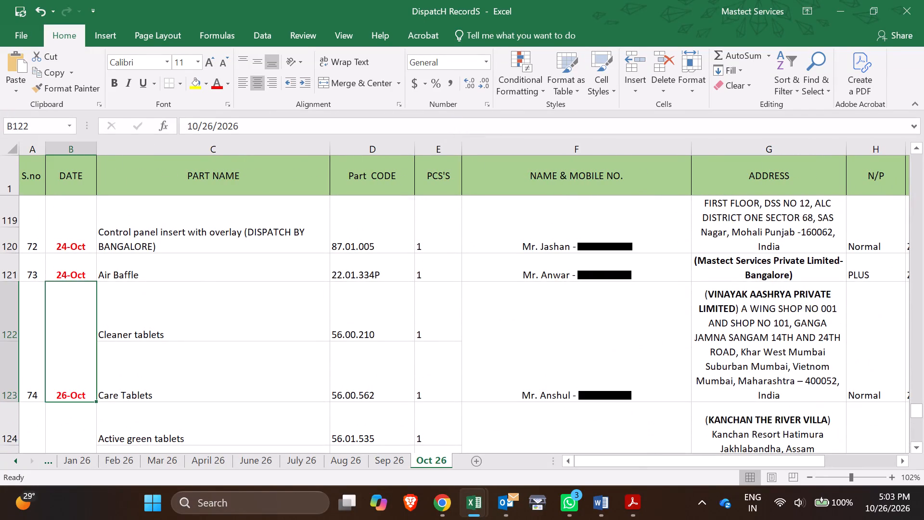
key("Return")
key("Down")
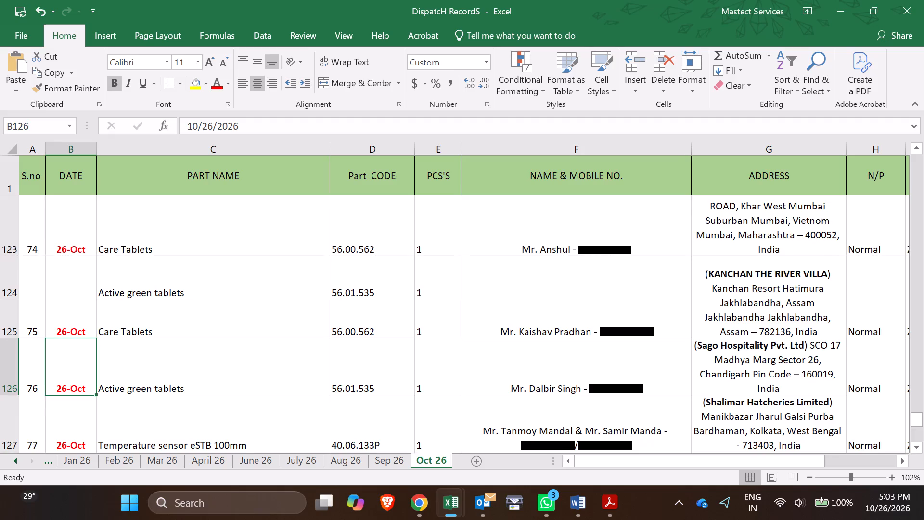
key("Down")
key("Down")
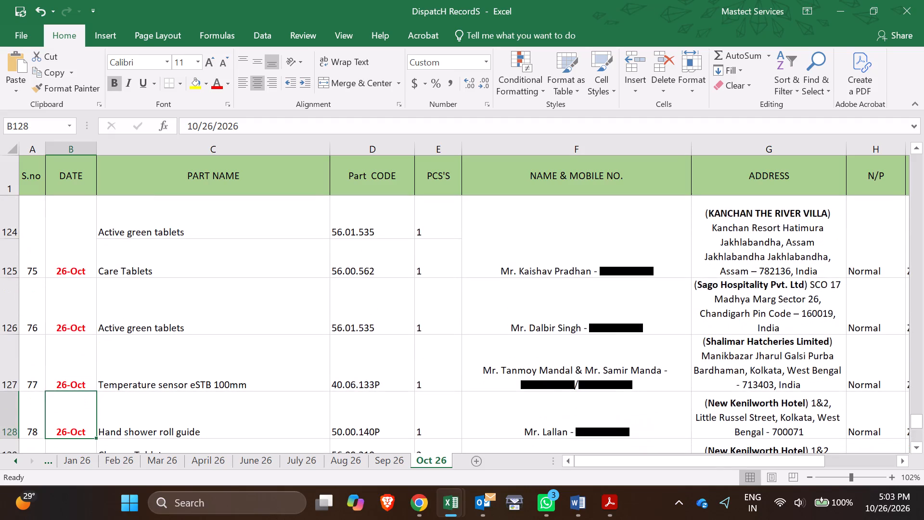
key("Down")
key("Down")
key("Down")
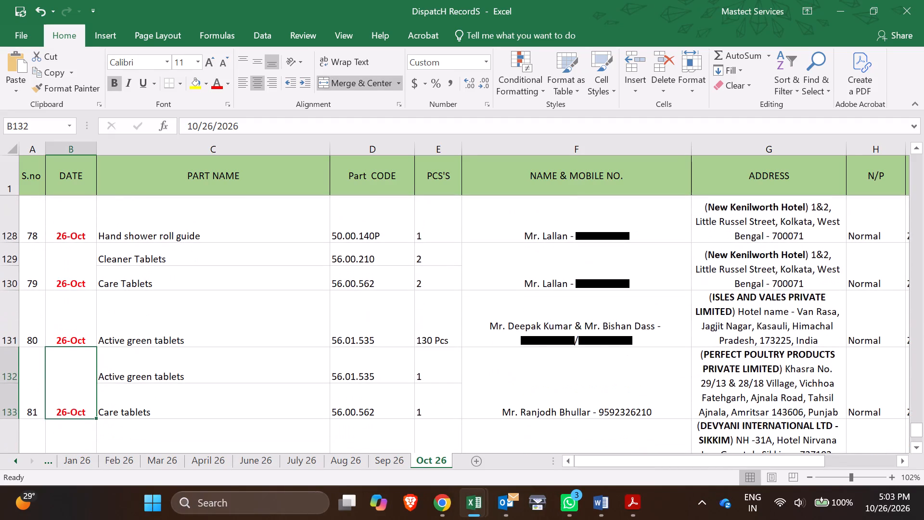
key("Down")
key("Down")
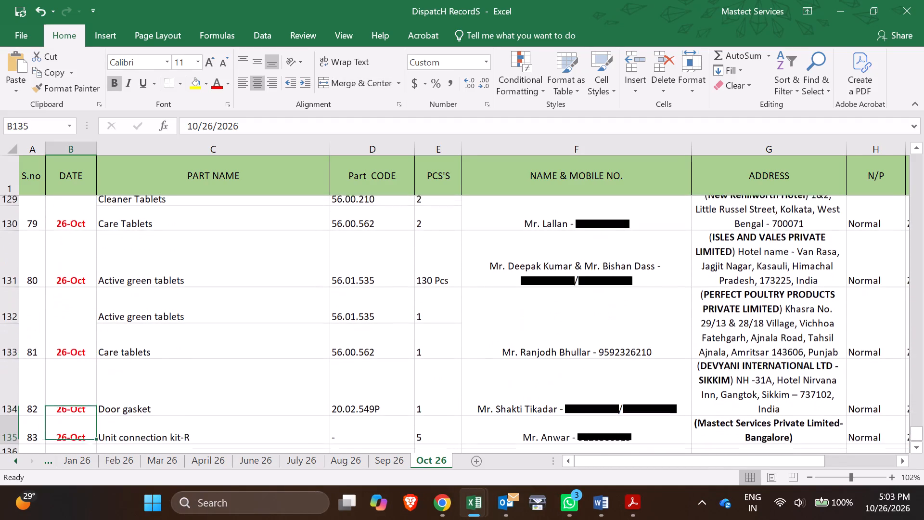
key("ctrl+s")
key("Down")
key("Up")
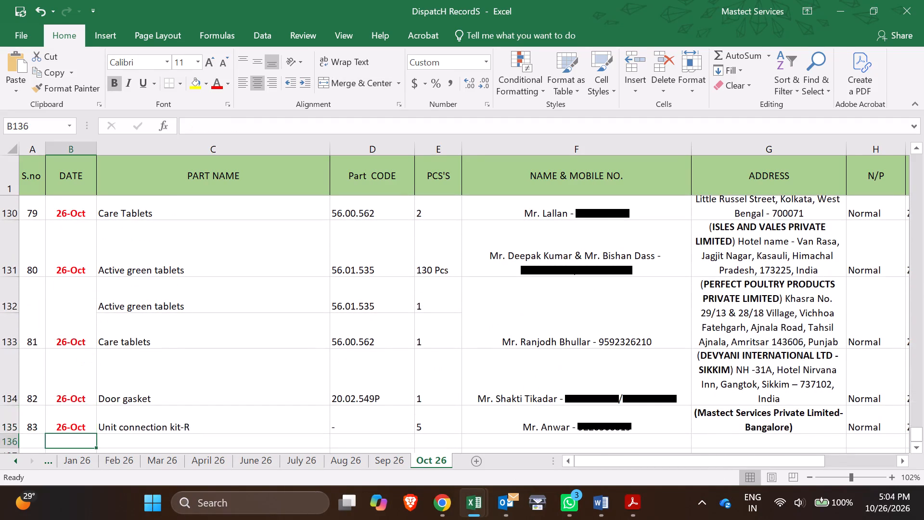
key("Up")
key("Up")
key("Up")
key("ctrl+s")
Switch to Acrobat and close the Devyani International draft purchase order, then save the DispatcH RecordS workbook again.
key("alt+Tab")
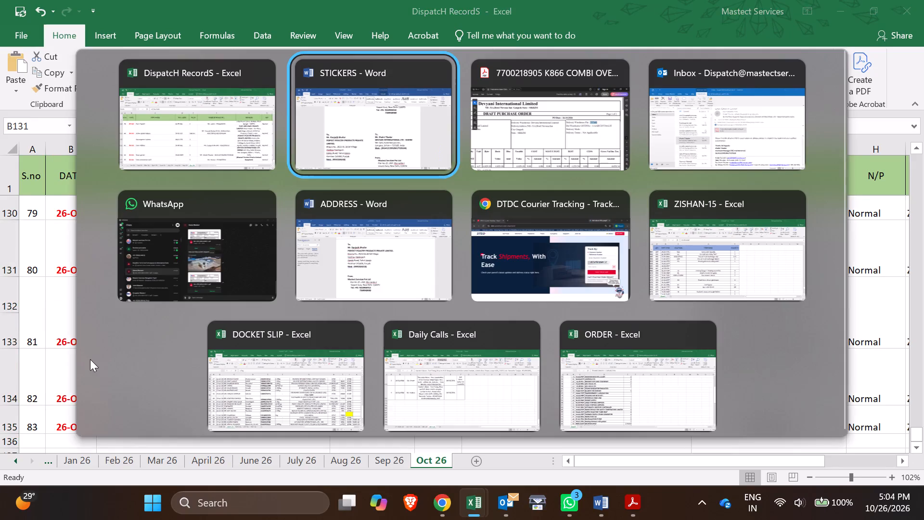
key("alt+Right")
double_click(923, 11)
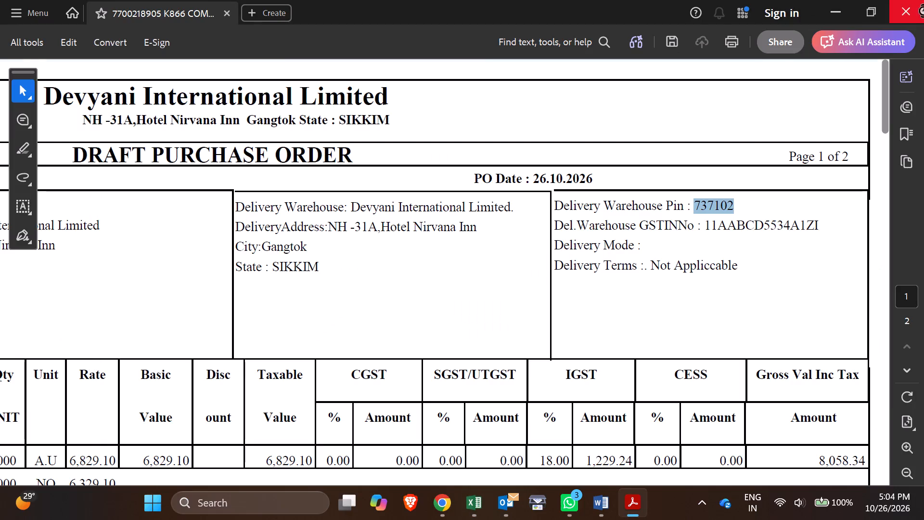
left_click(510, 297)
key("ctrl+s")
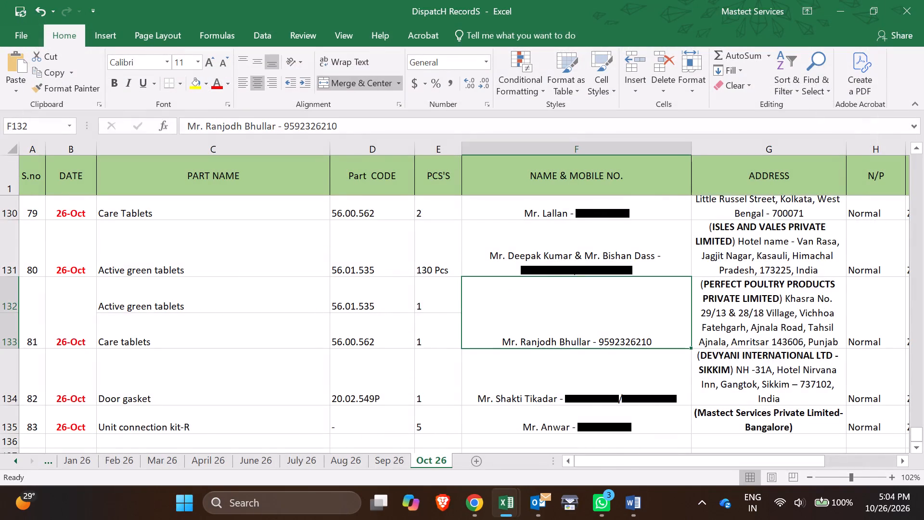
Switch to the ORDER workbook and examine its list of part codes, part names and quantities, saving the workbook.
key("alt+Tab")
key("alt+Down")
key("alt+Down")
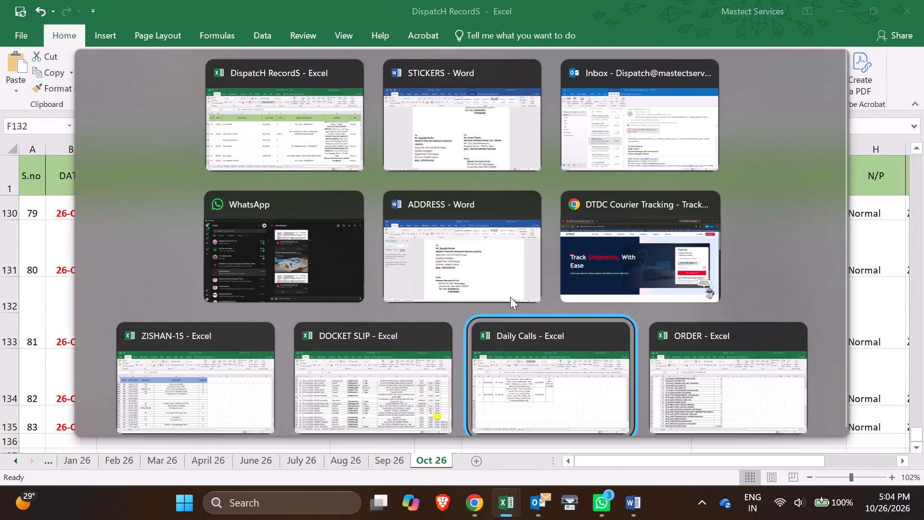
key("alt+Right")
key("ctrl+s")
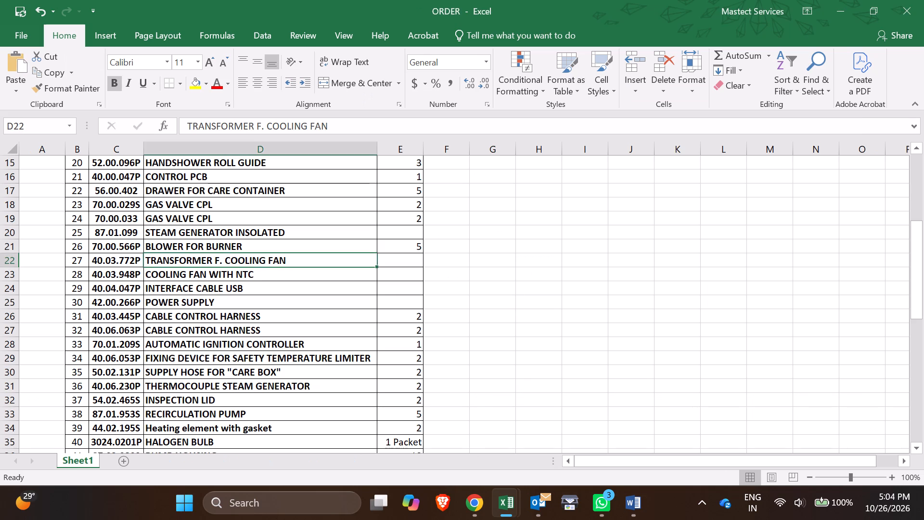
left_click(368, 322)
key("ctrl+s")
scroll(368, 322, "down", 2)
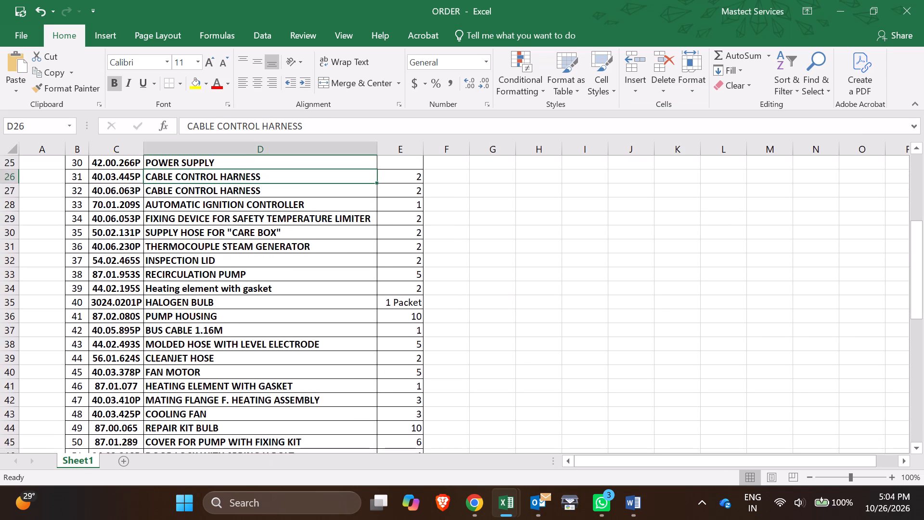
scroll(368, 322, "down", 7)
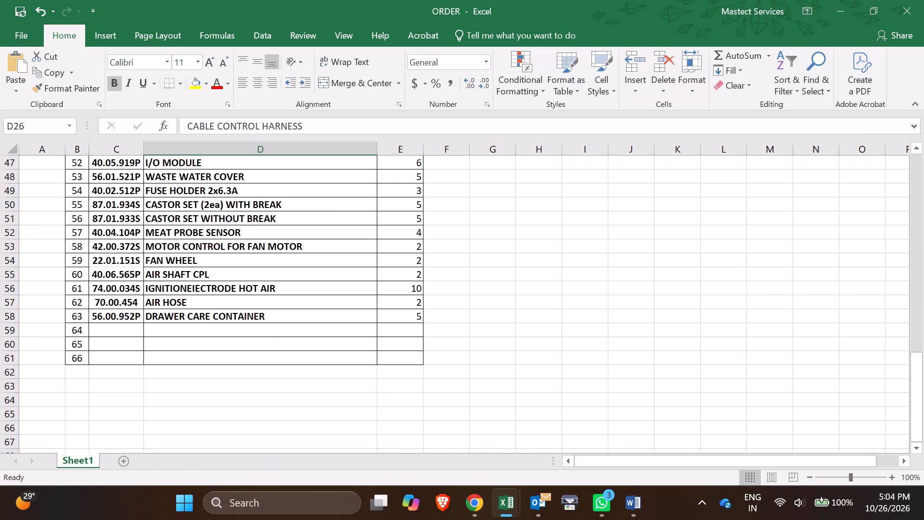
scroll(368, 322, "up", 5)
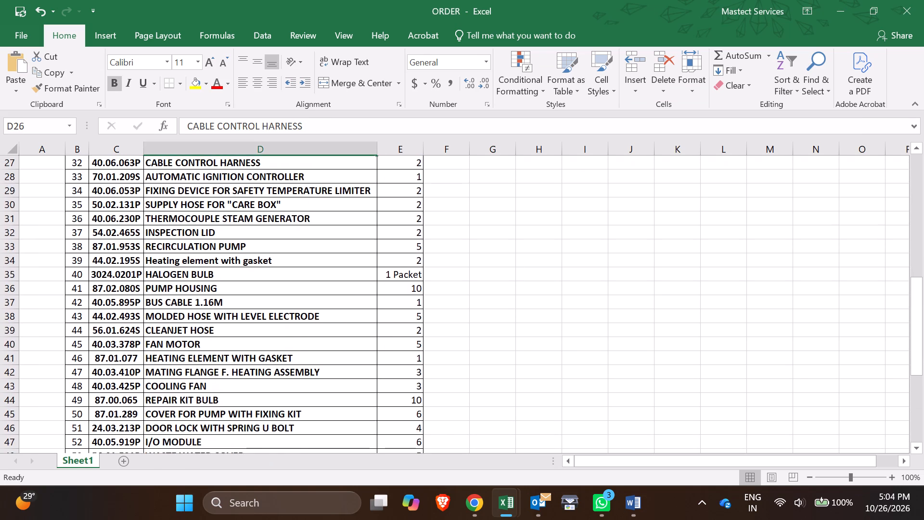
scroll(368, 322, "up", 2)
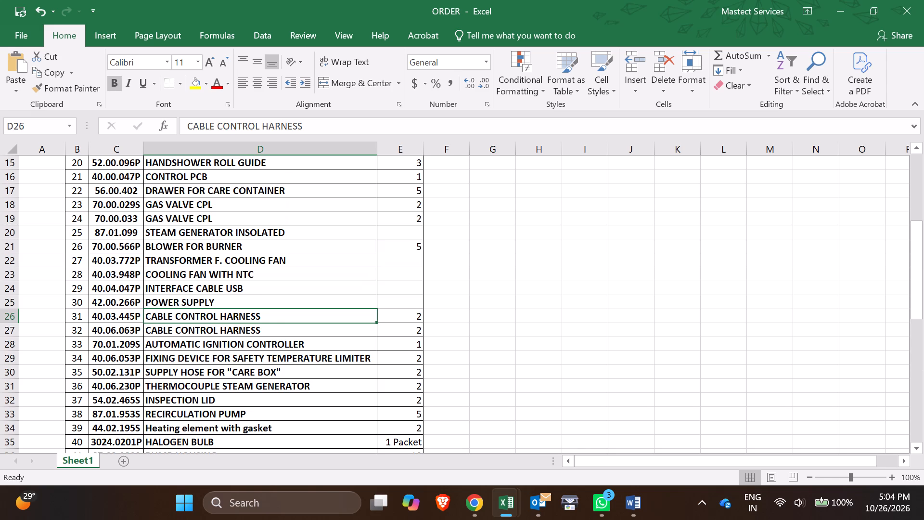
left_click(237, 228)
key("ctrl+s")
Switch to the ADDRESS document in Word and close its Navigation pane.
key("alt+Tab")
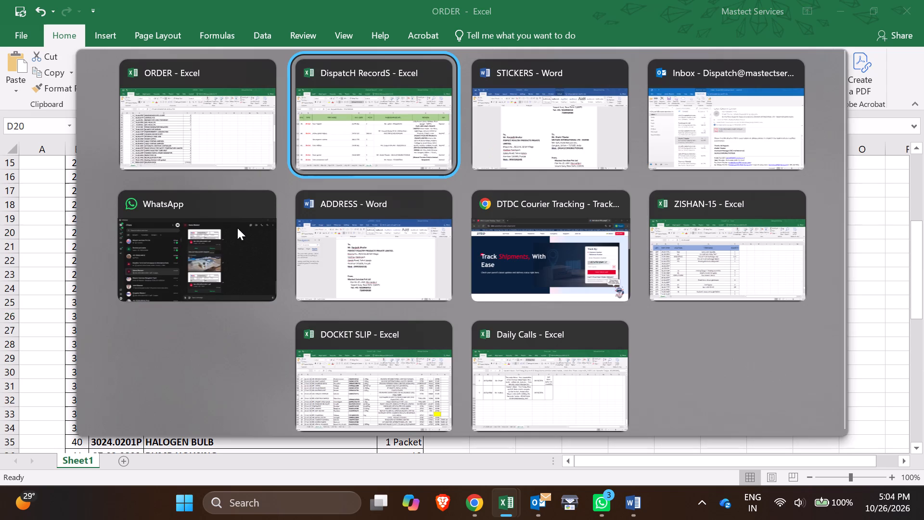
key("alt+Down")
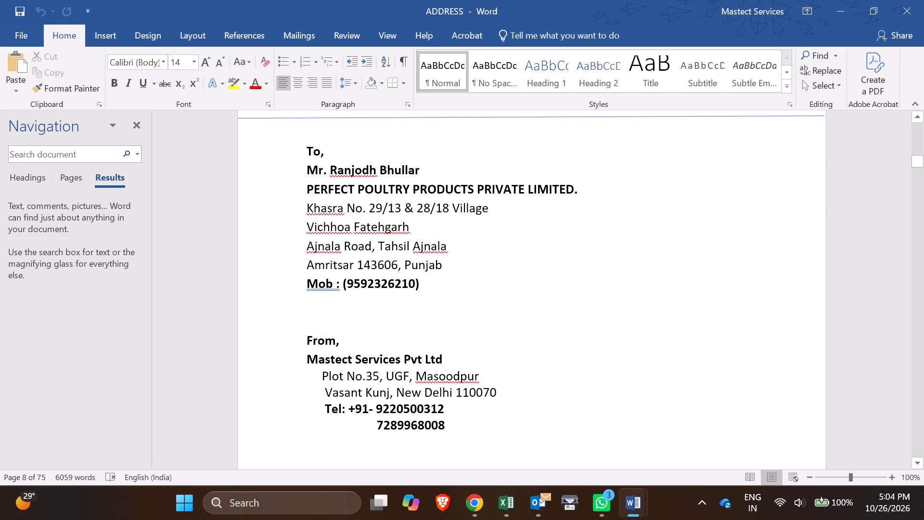
left_click(141, 126)
left_click(375, 246)
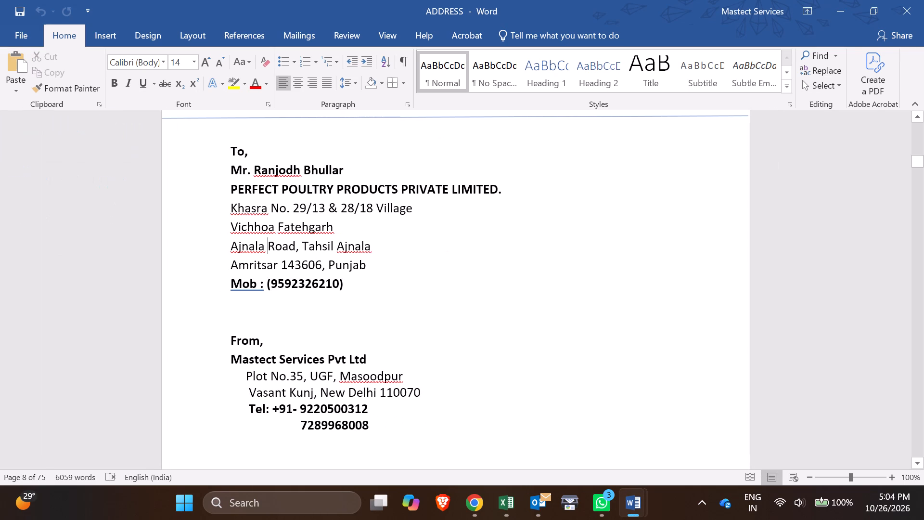
Save the ADDRESS document and close it.
key("ctrl+s")
key("ctrl+s")
left_click(919, 3)
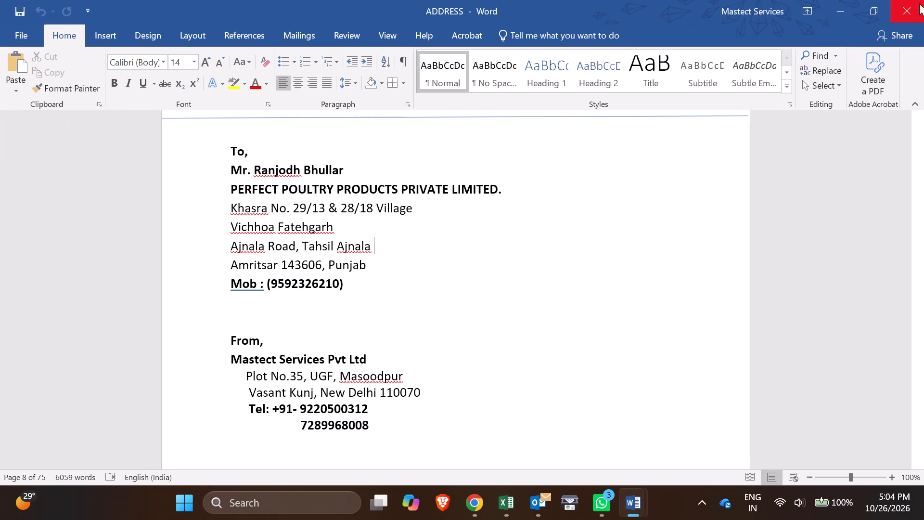
Switch to the STICKERS document in Word, save its shipping labels and close the document.
key("alt+Tab")
key("alt+Tab")
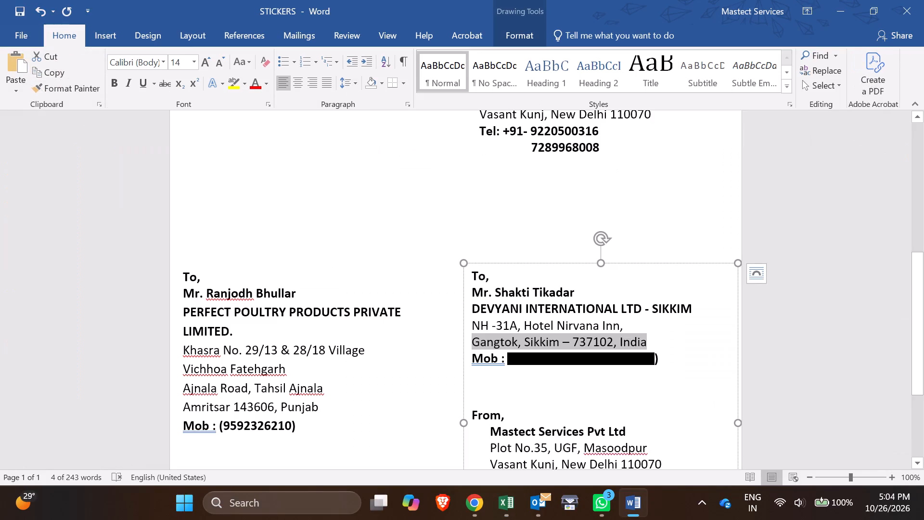
left_click(319, 327)
scroll(319, 327, "up", 3)
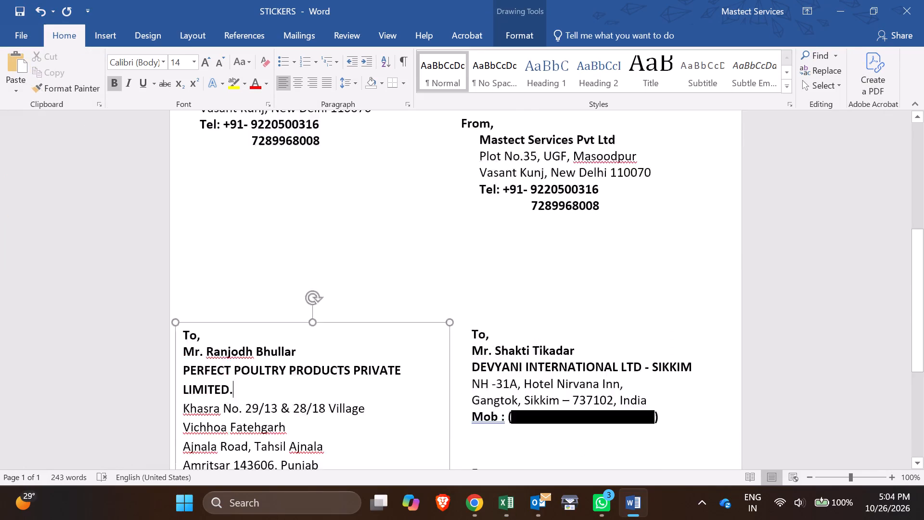
scroll(319, 327, "up", 8)
key("ctrl+s")
key("ctrl+s")
key("ctrl+s")
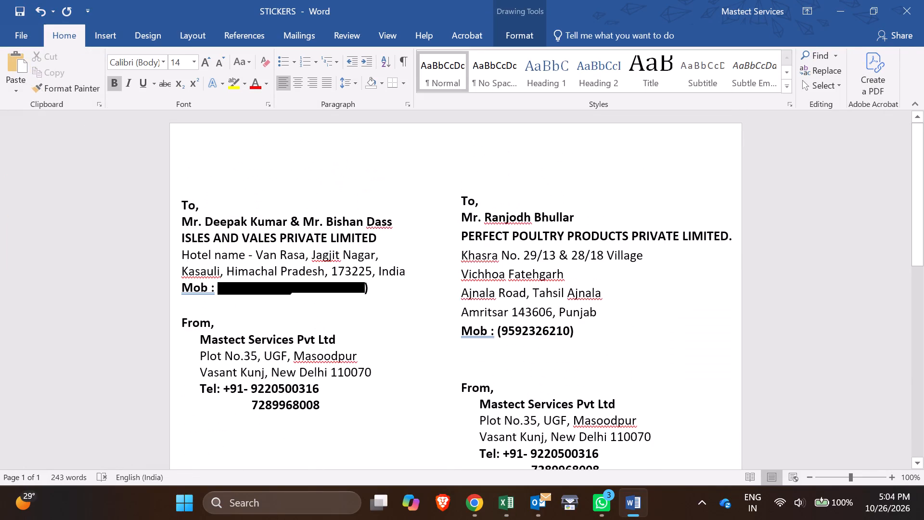
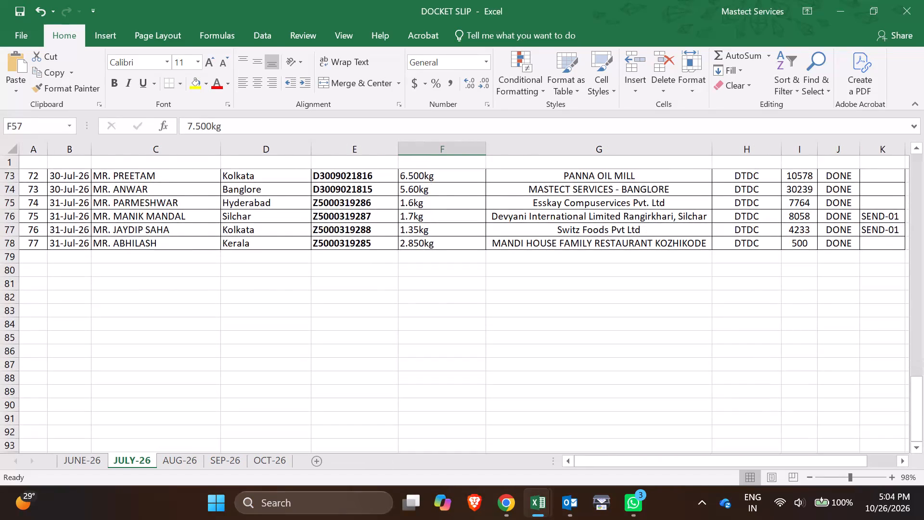
scroll(331, 307, "right", 3)
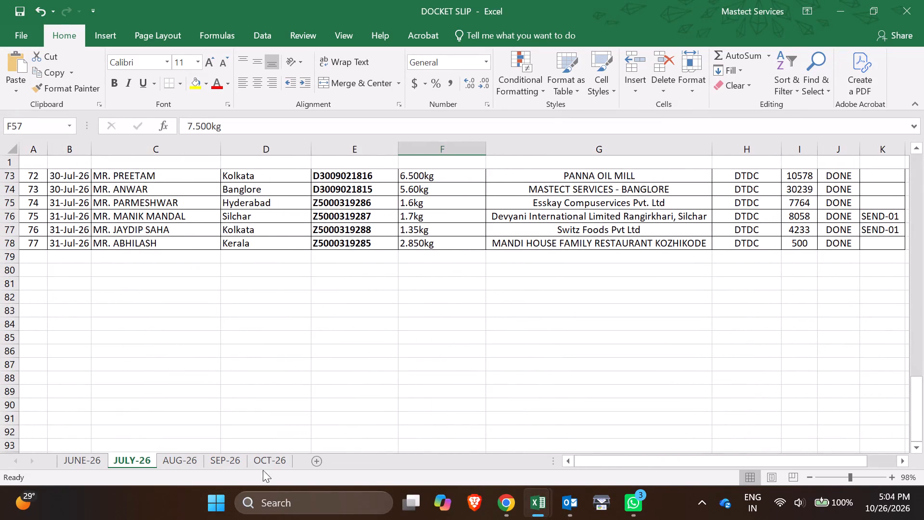
left_click(263, 463)
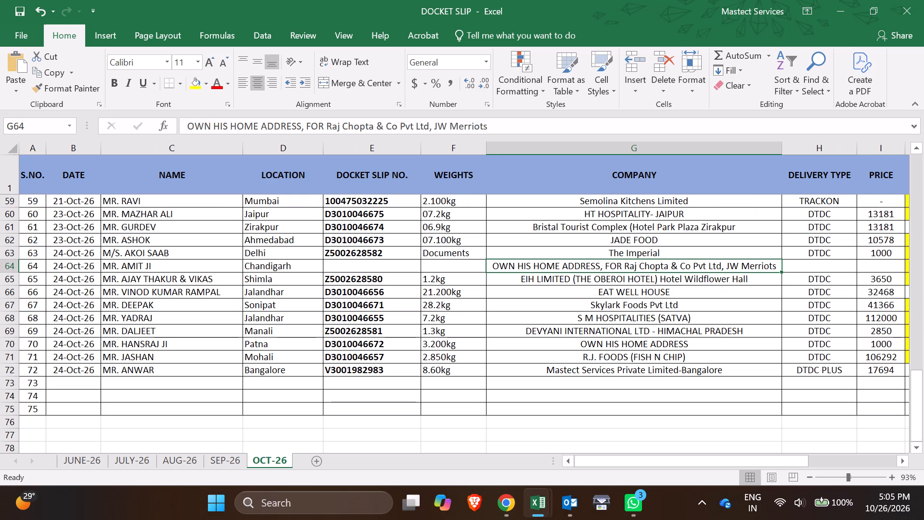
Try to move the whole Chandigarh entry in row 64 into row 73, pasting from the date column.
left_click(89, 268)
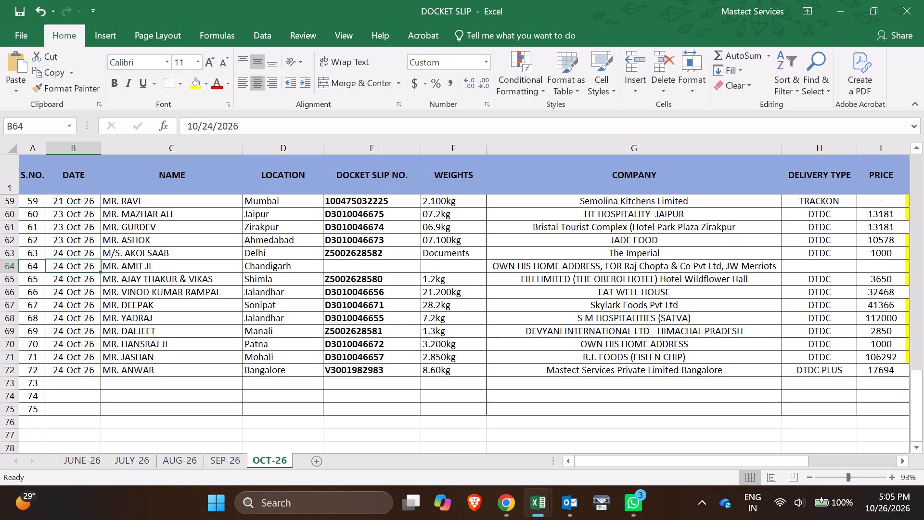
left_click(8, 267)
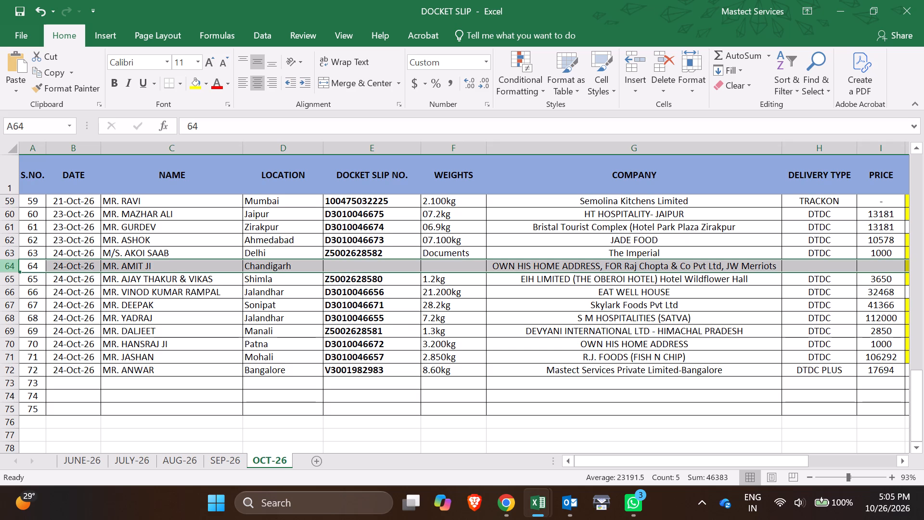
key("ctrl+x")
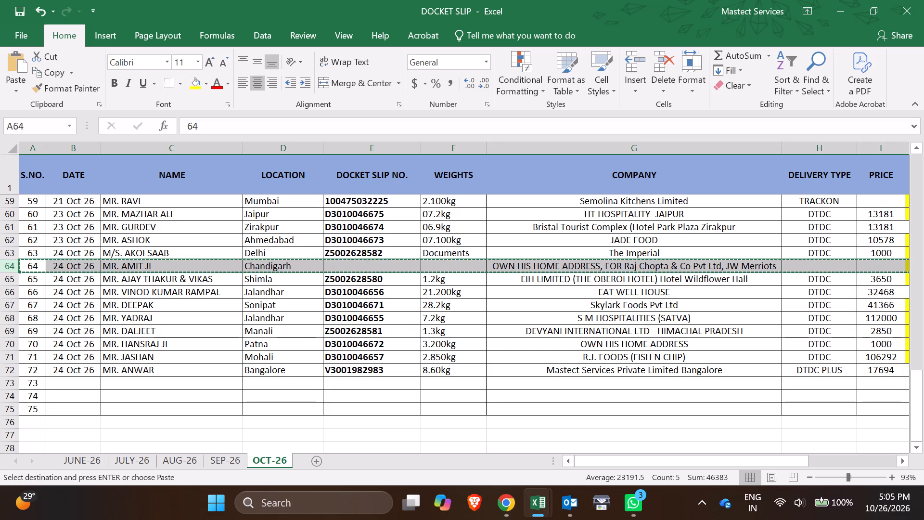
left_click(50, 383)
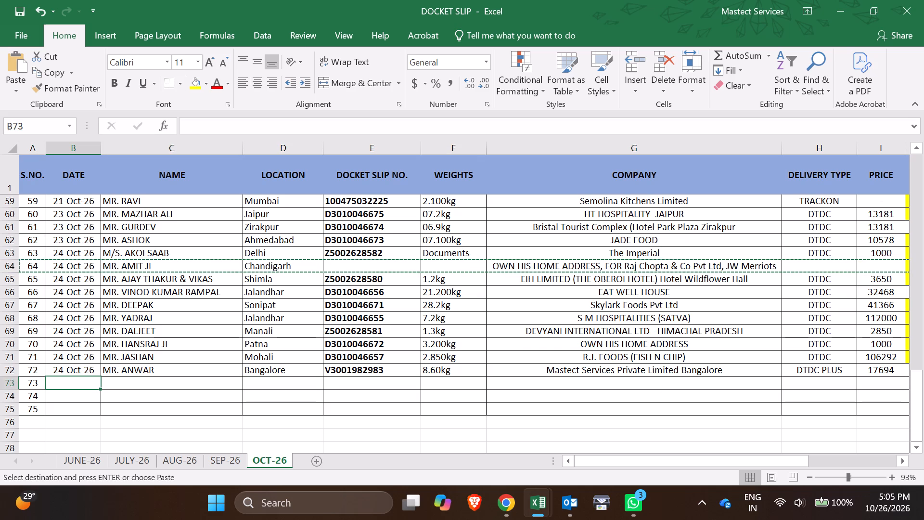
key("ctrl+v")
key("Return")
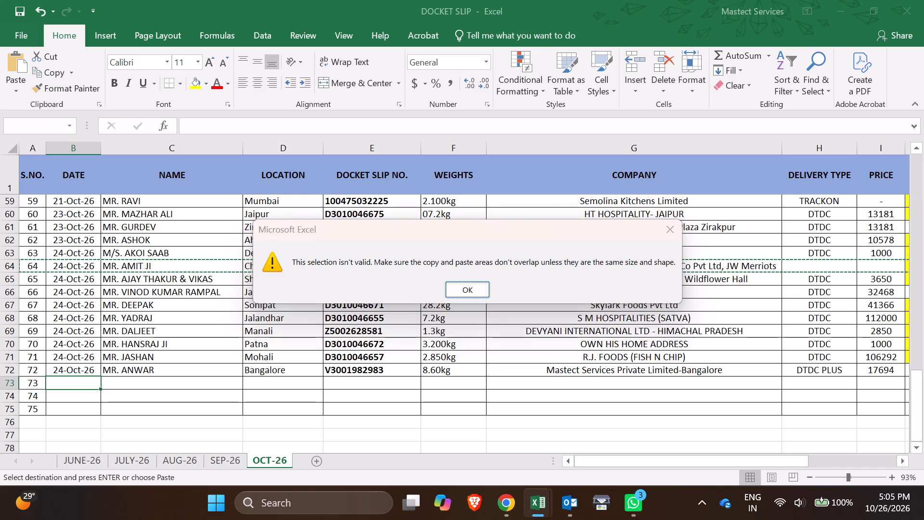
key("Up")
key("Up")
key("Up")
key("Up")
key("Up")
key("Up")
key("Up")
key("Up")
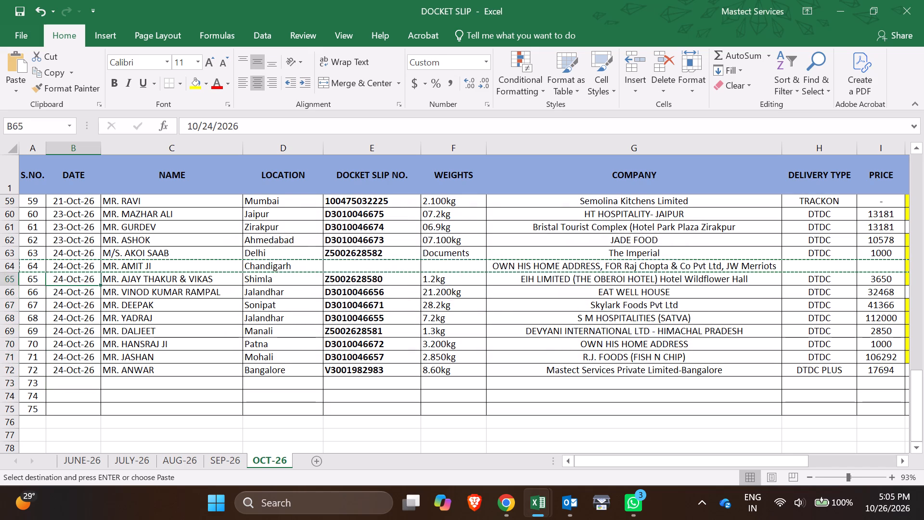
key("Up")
Move the whole Chandigarh entry from row 64 to row 73 and save the DOCKET SLIP workbook.
left_click(7, 267)
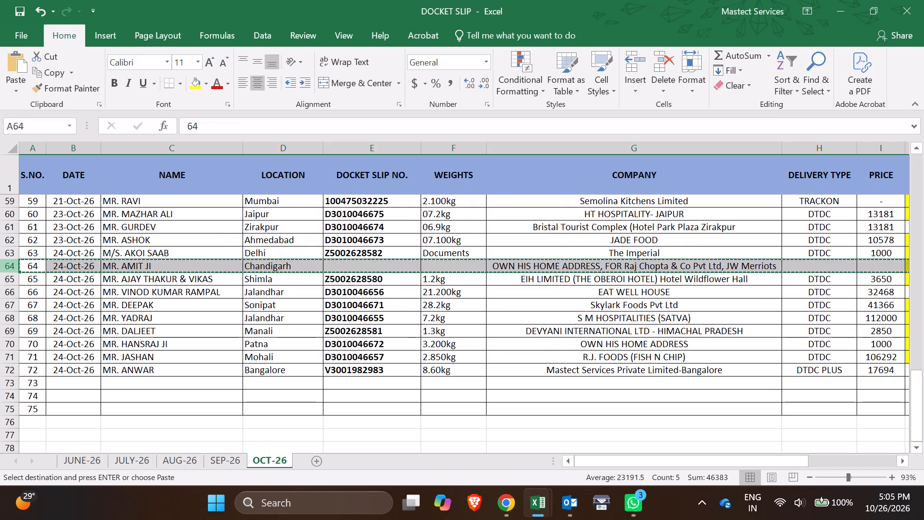
key("ctrl+x")
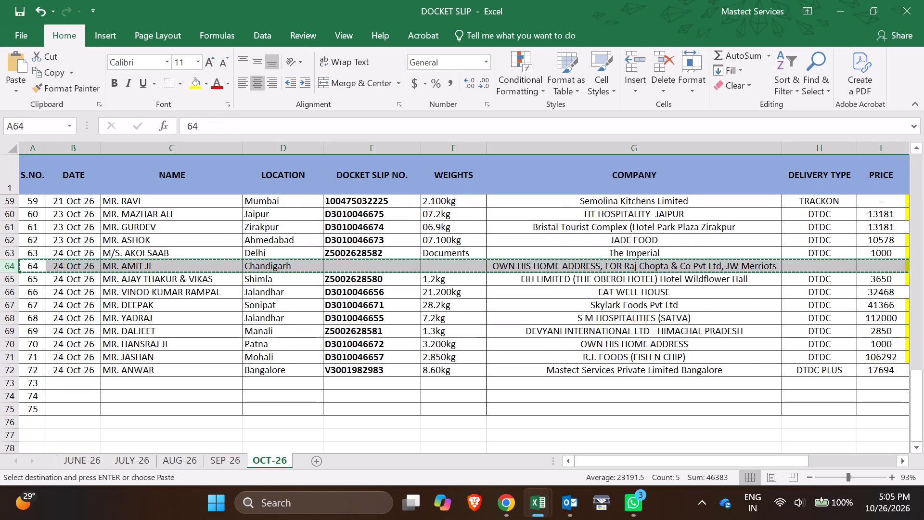
left_click(38, 382)
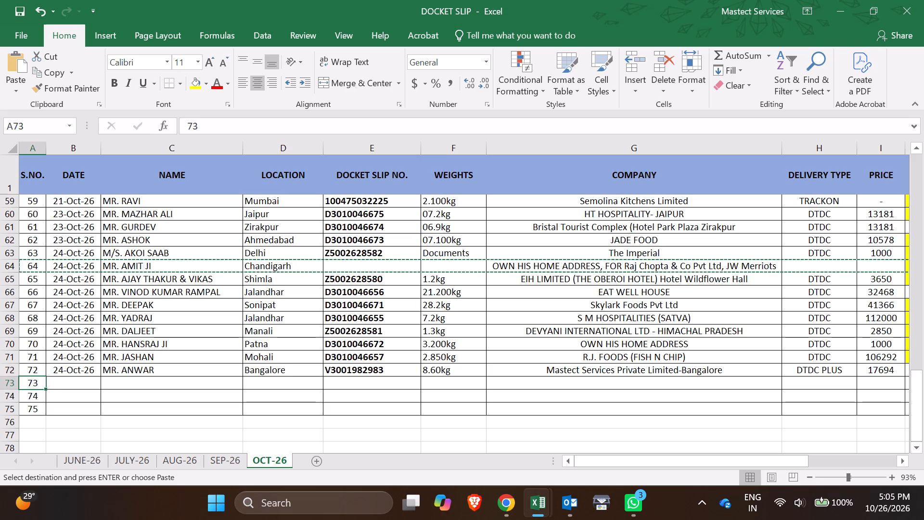
key("ctrl+v")
key("ctrl+s")
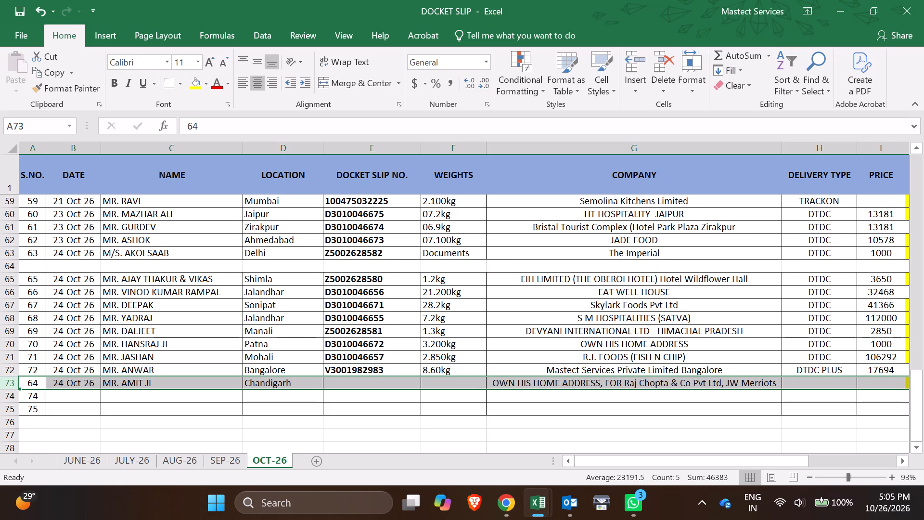
Delete the emptied row 64 from the OCT-26 sheet and save the workbook.
left_click(9, 270)
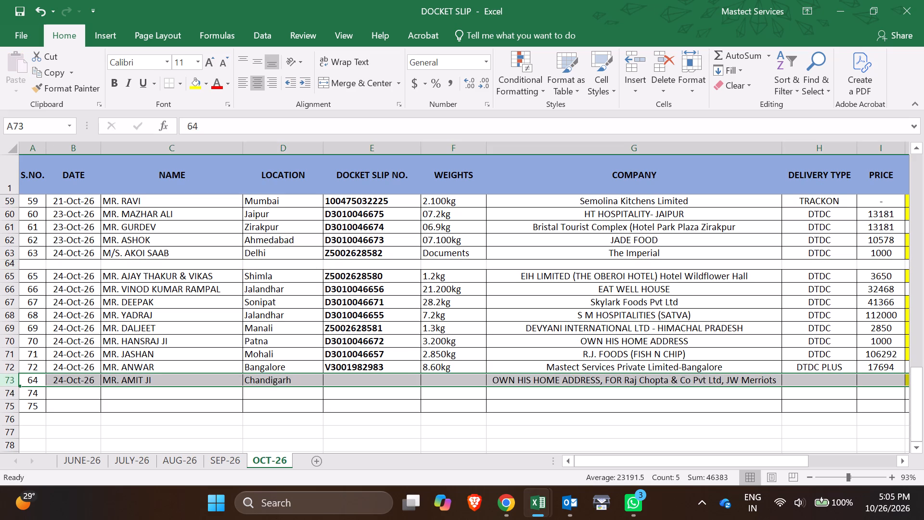
left_click(4, 266)
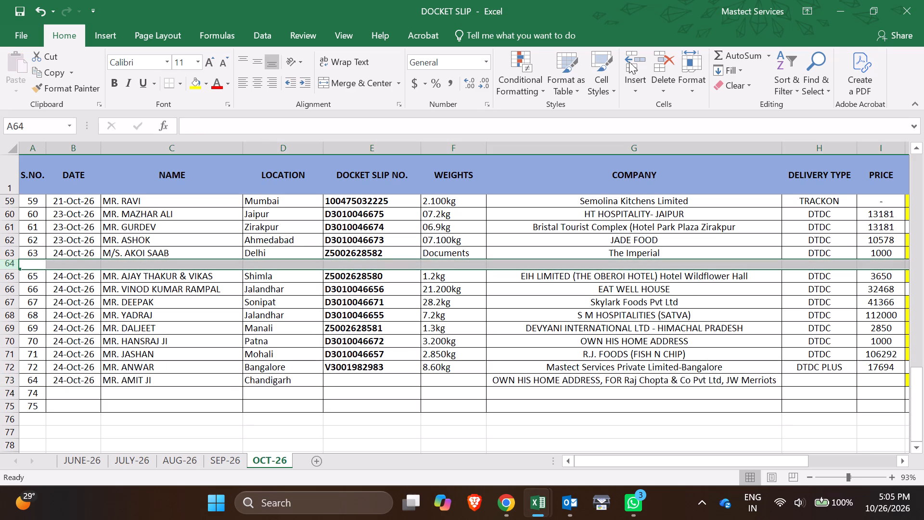
left_click(660, 61)
left_click(295, 311)
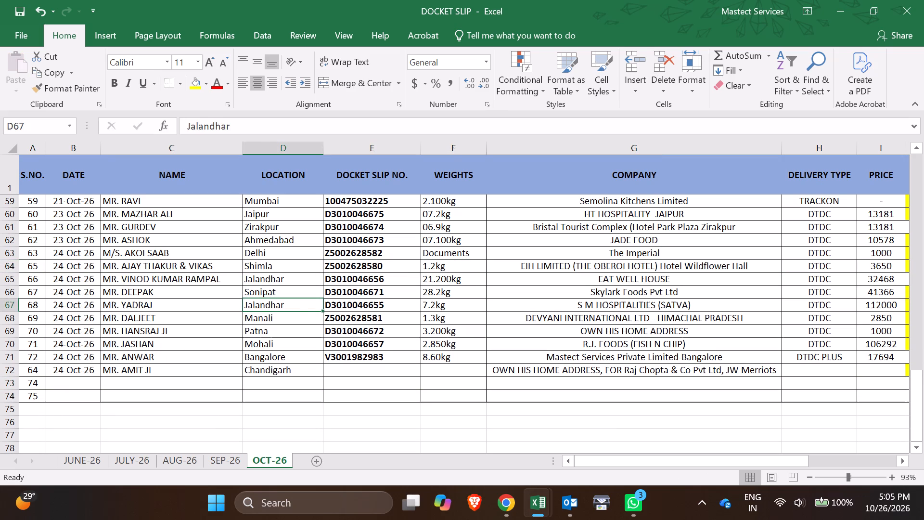
key("ctrl+s")
key("ctrl+s")
Extend the serial number series from 62 and 63 down to 74 in row 74, and save the workbook.
left_click(40, 262)
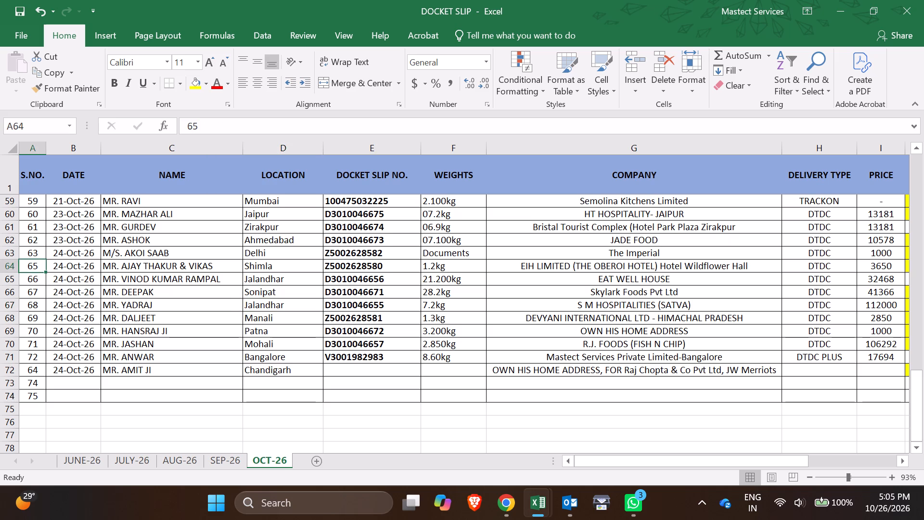
key("Up")
key("Up")
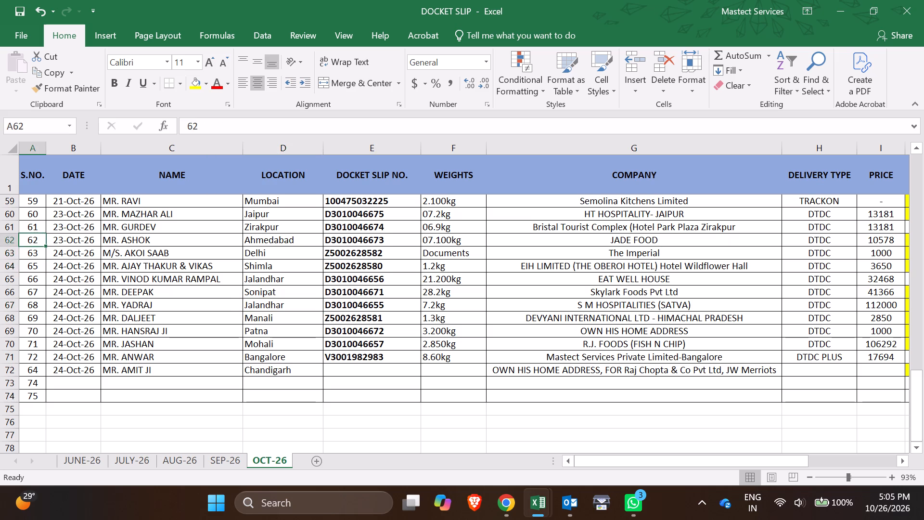
key("shift+Down")
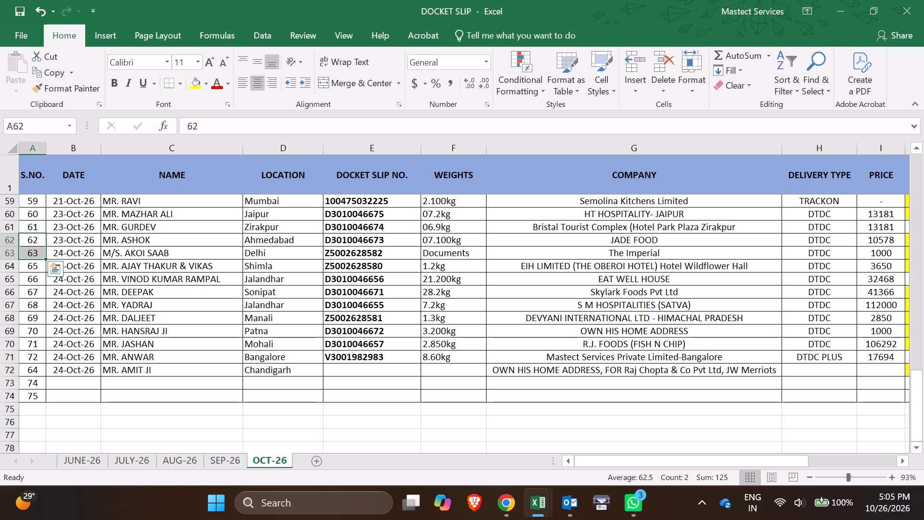
left_click_drag(44, 260, 42, 392)
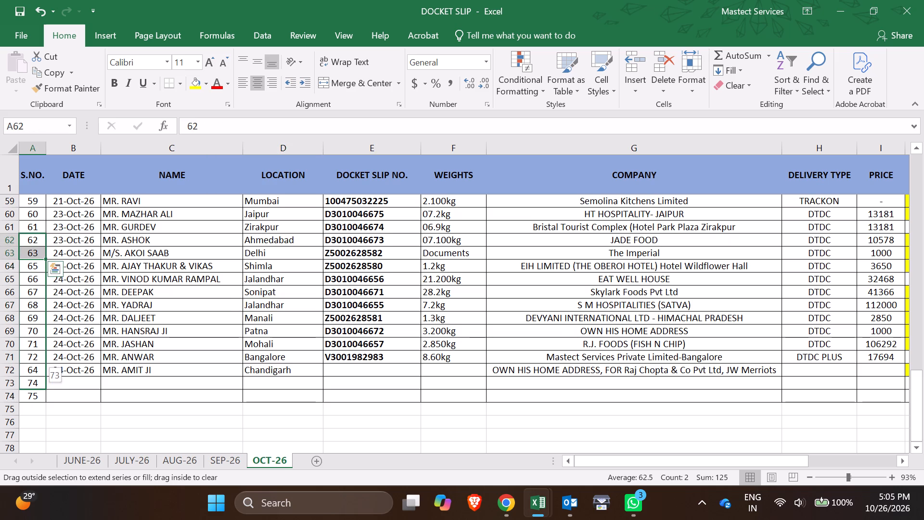
left_click_drag(42, 392, 42, 399)
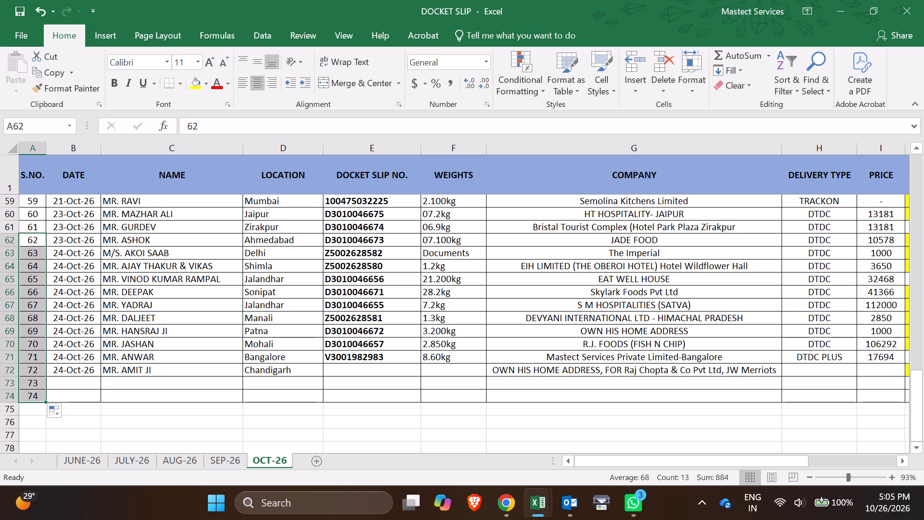
left_click(66, 378)
key("ctrl+s")
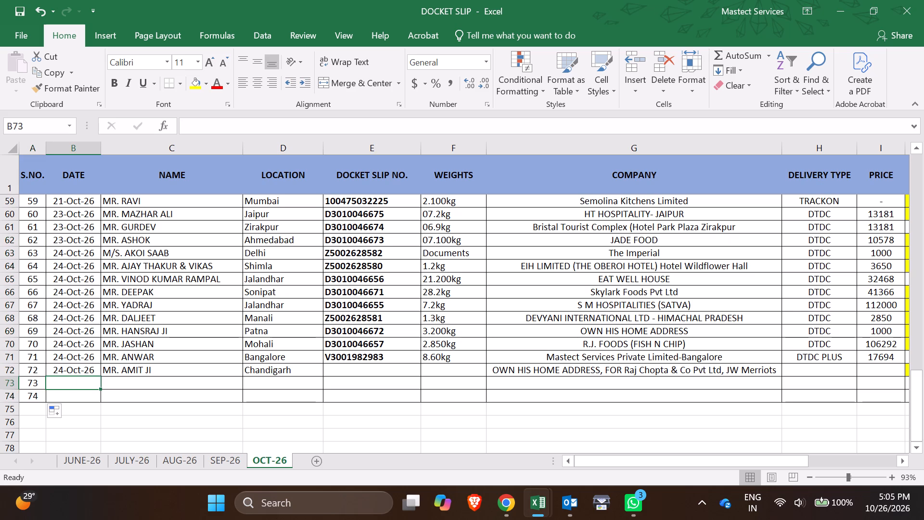
Change the date of the Chandigarh entry in row 72 to 10/26/2026 and save the workbook.
left_click(80, 370)
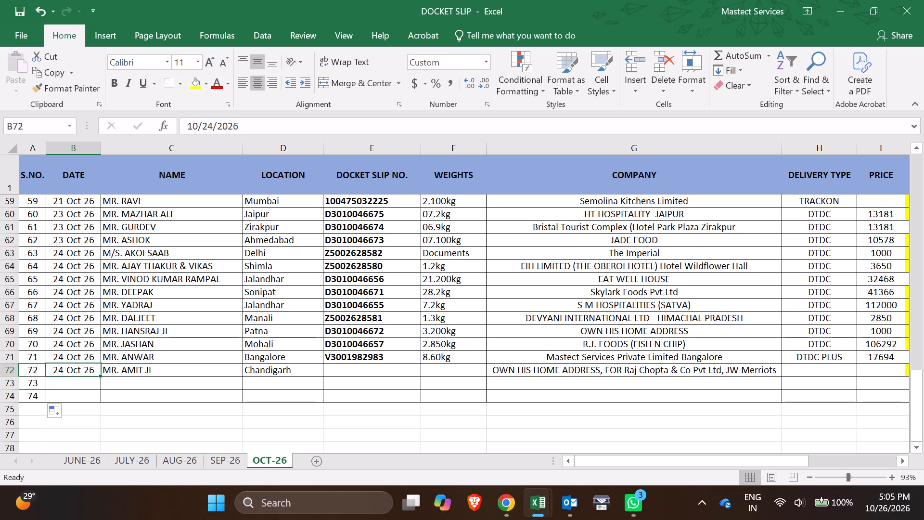
left_click(211, 127)
key("BackSpace")
key("6")
key("Return")
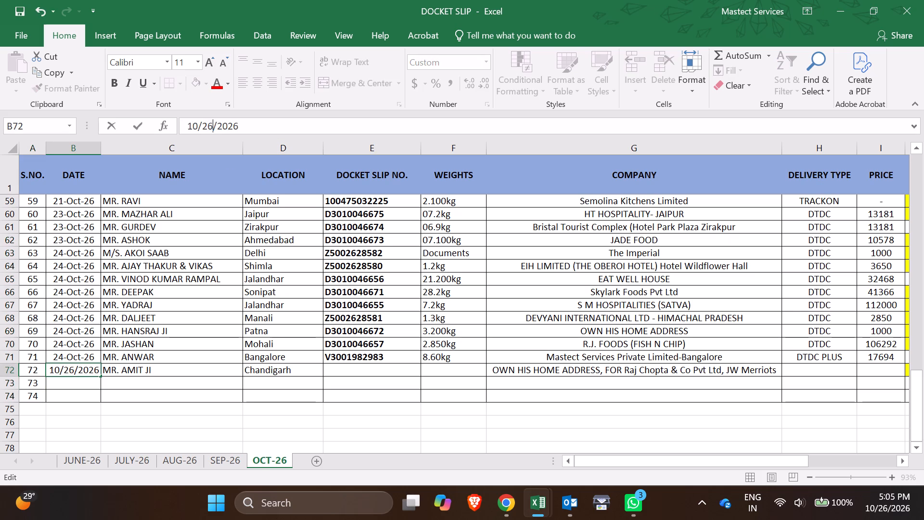
key("Up")
key("ctrl+s")
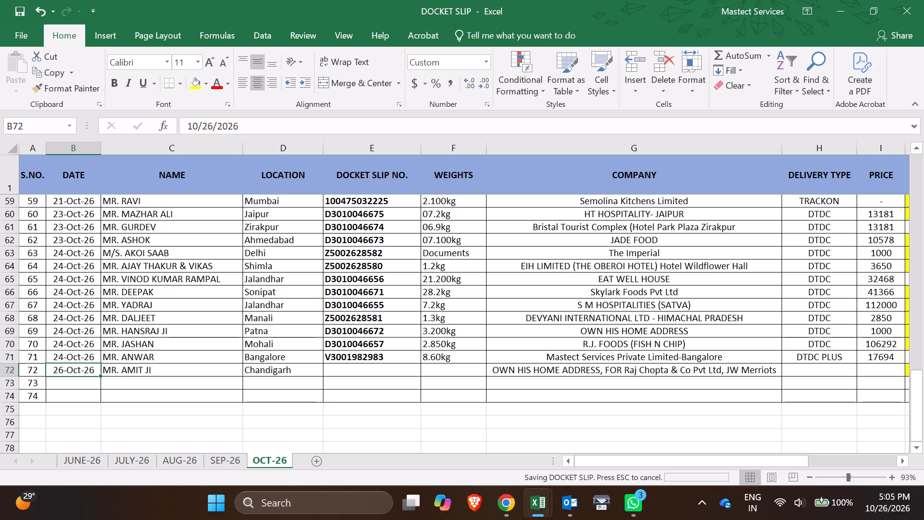
Fill the 26-Oct-26 date down the DATE column from row 73 through row 82.
key("Right")
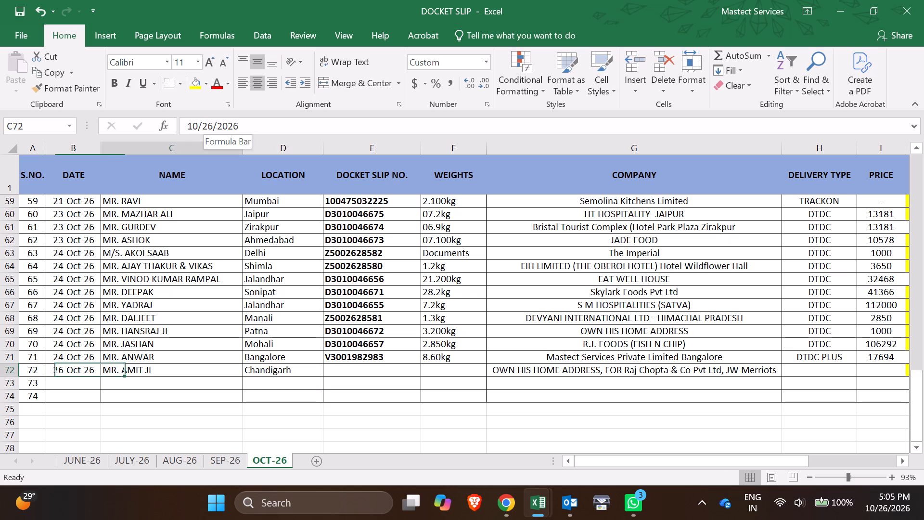
key("Right")
key("Right")
key("Down")
key("Left")
key("Left")
key("Left")
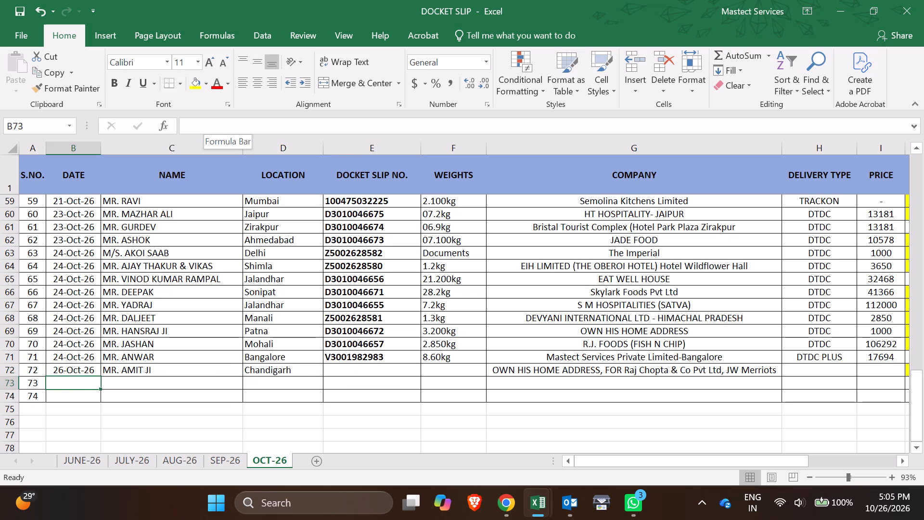
key("ctrl+d")
key("Return")
key("ctrl+d")
key("Return")
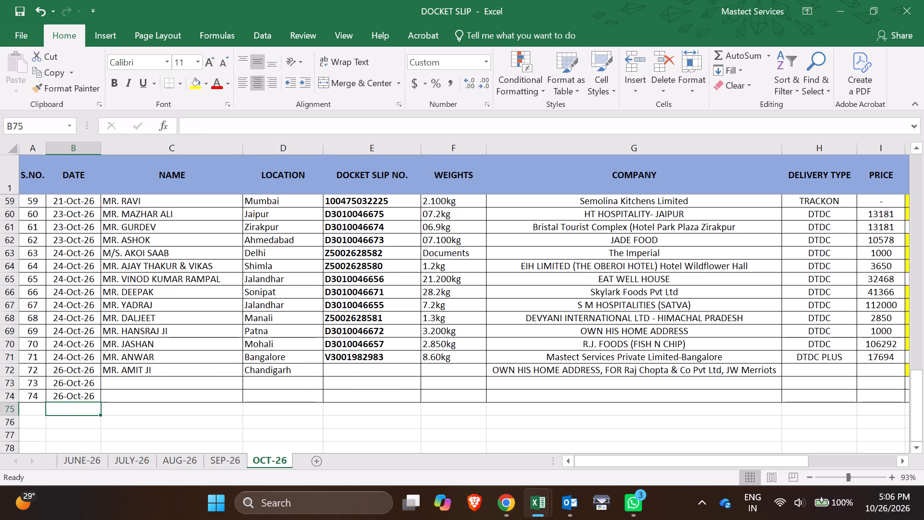
key("ctrl+d")
key("Return")
key("ctrl+d")
key("Return")
key("ctrl+d")
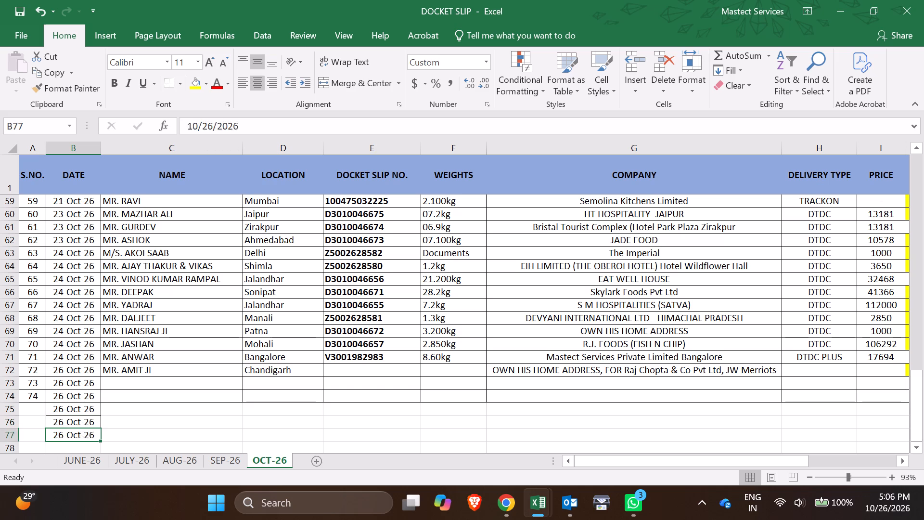
key("Return")
key("ctrl+d")
key("ctrl+Return")
key("ctrl+d")
key("Return")
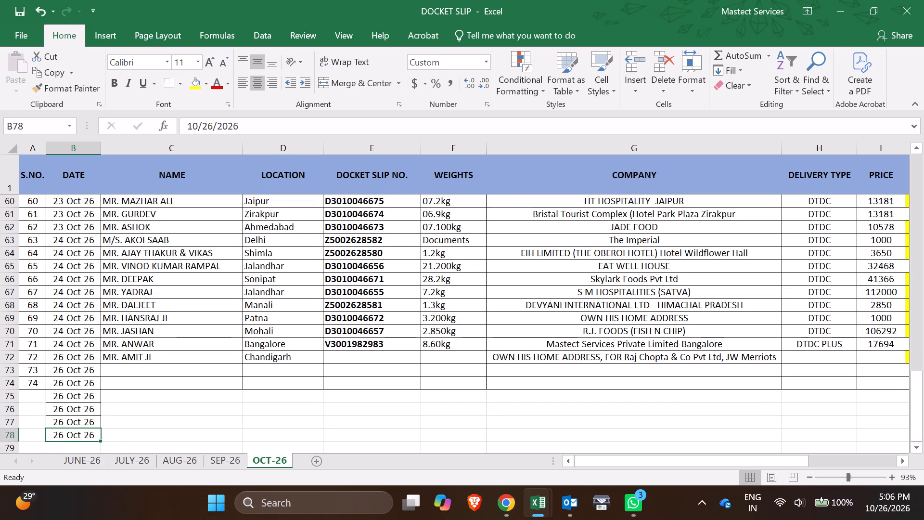
key("ctrl+d")
key("Return")
key("ctrl+d")
key("Return")
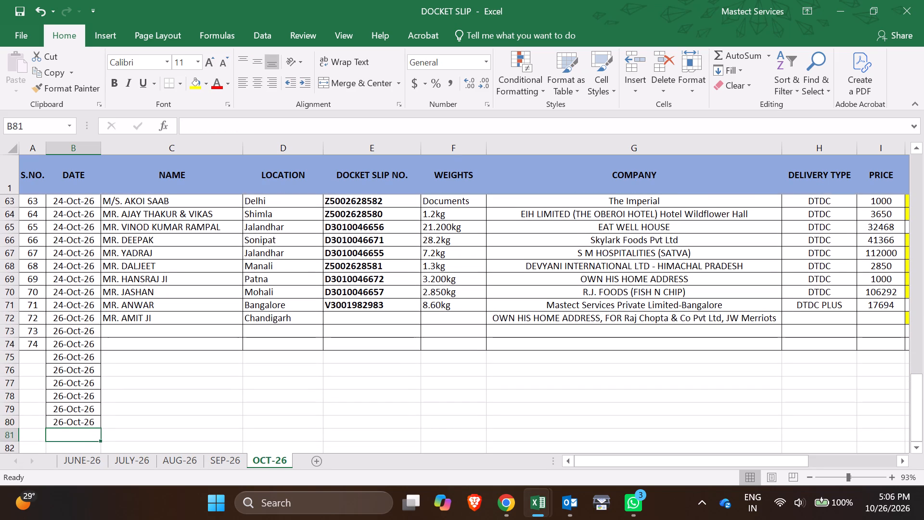
key("ctrl+d")
key("Return")
key("ctrl+d")
key("Return")
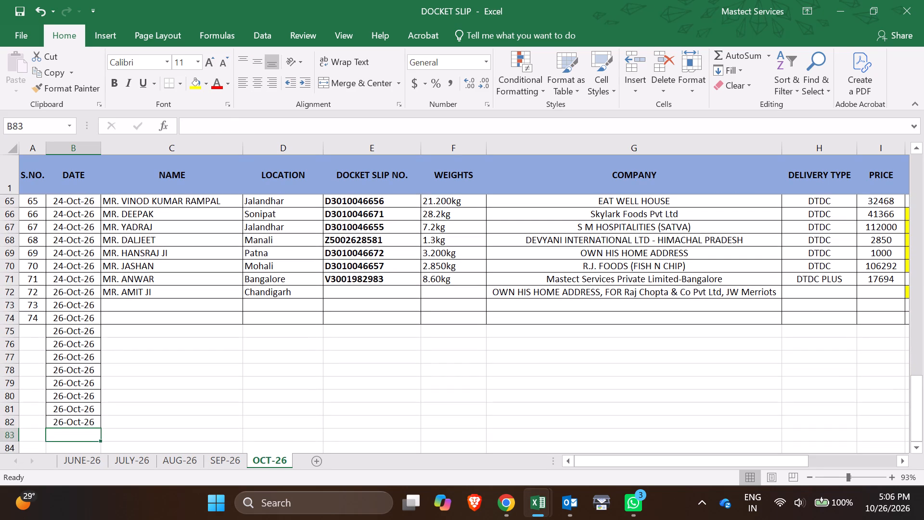
Enter serial numbers 75 to 82 in the S.NO. column for rows 75 through 82.
key("Up")
key("Up")
key("Up")
key("Up")
key("Up")
key("Up")
key("Up")
key("Up")
key("Up")
key("Up")
key("Up")
key("Left")
key("Left")
key("Down")
key("Down")
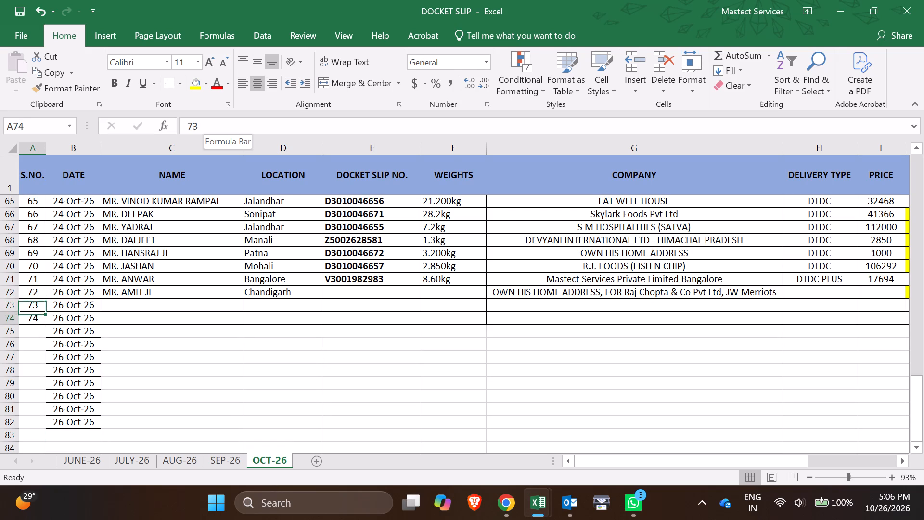
key("Down")
type("75")
key("Return")
type("76")
key("Return")
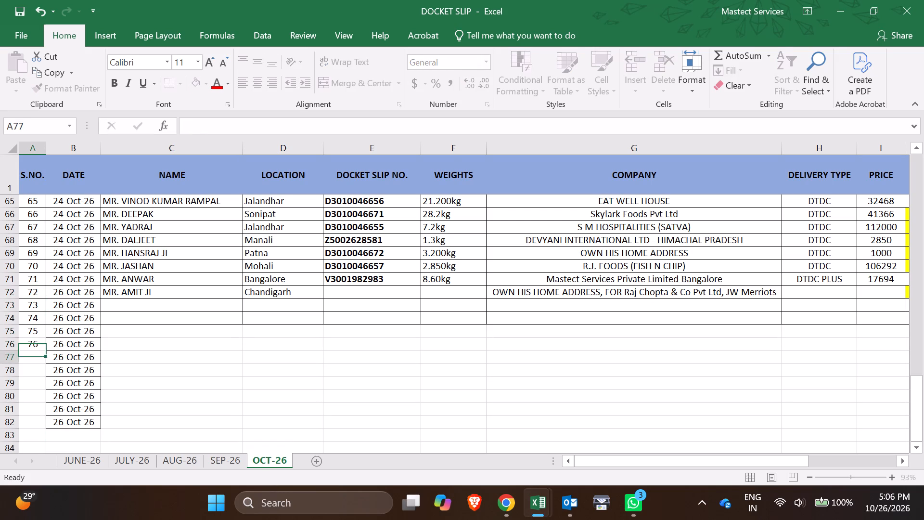
type("77")
key("Return")
type("78")
key("Return")
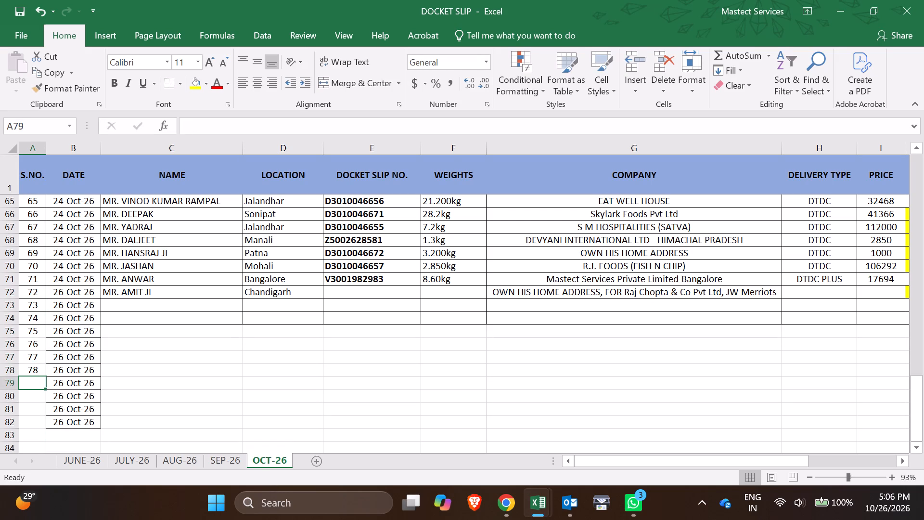
type("79")
key("Return")
type("80")
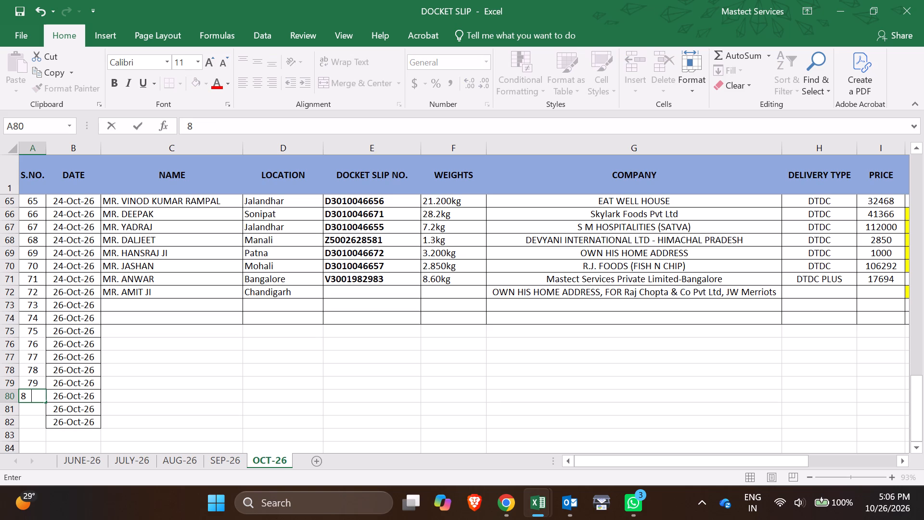
key("Return")
type("81")
key("Return")
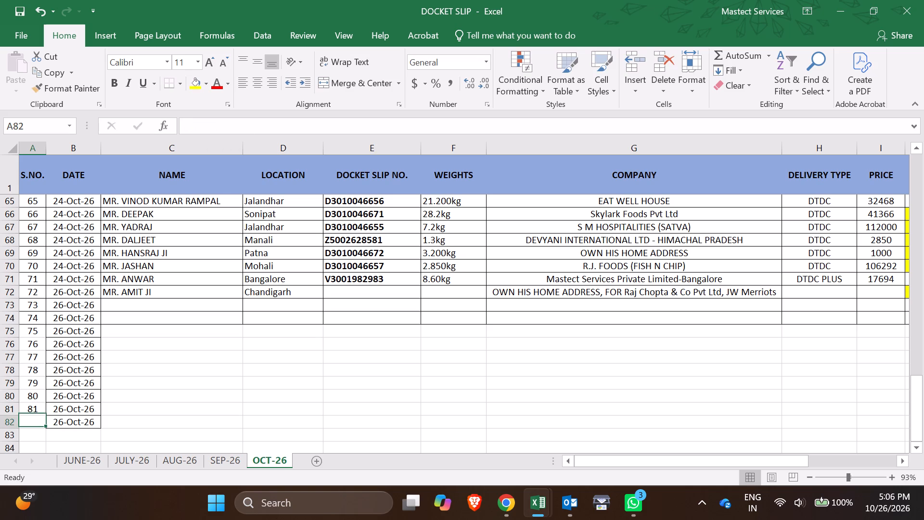
type("82")
key("Return")
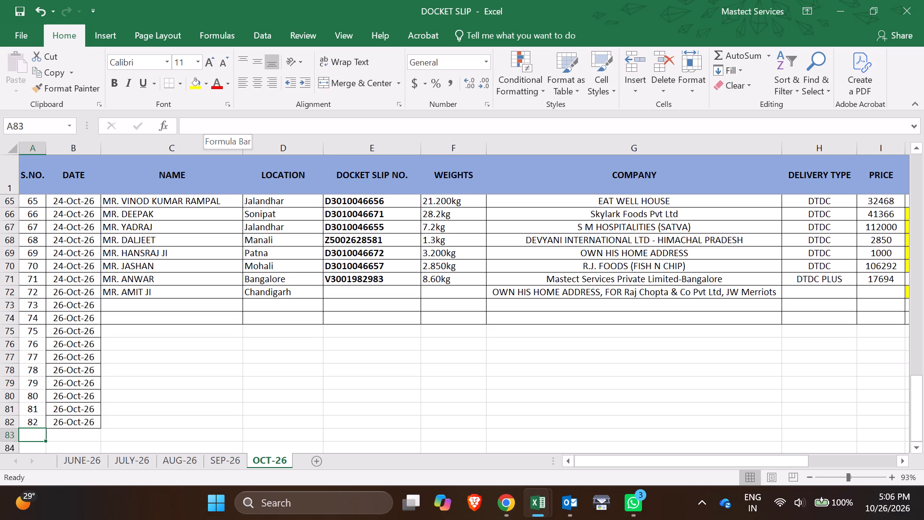
Apply all borders to rows 74 through 82 from the S.NO. column to the MAIL column, and save the workbook.
left_click(30, 316)
key("ctrl+shift+Down")
key("ctrl+shift+Right")
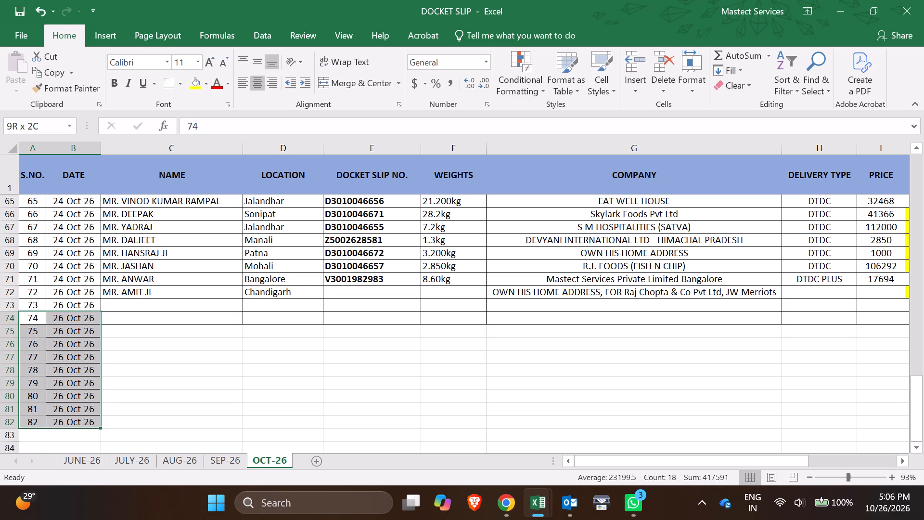
key("ctrl+shift+Right")
key("ctrl+shift+Left")
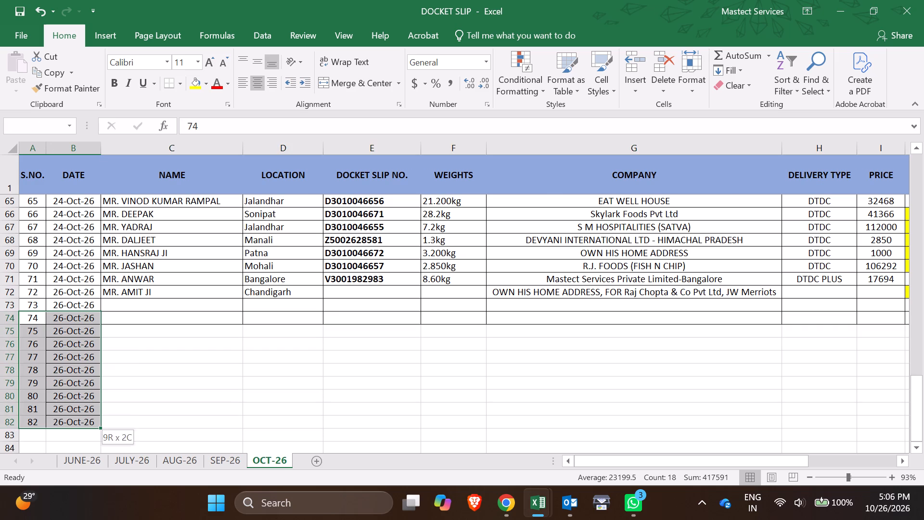
key("shift+Right")
key("shift+Right")
key("shift+Right")
key("shift+Right")
key("shift+Right")
key("shift+Right")
key("shift+Right")
key("shift+Right")
key("shift+Right")
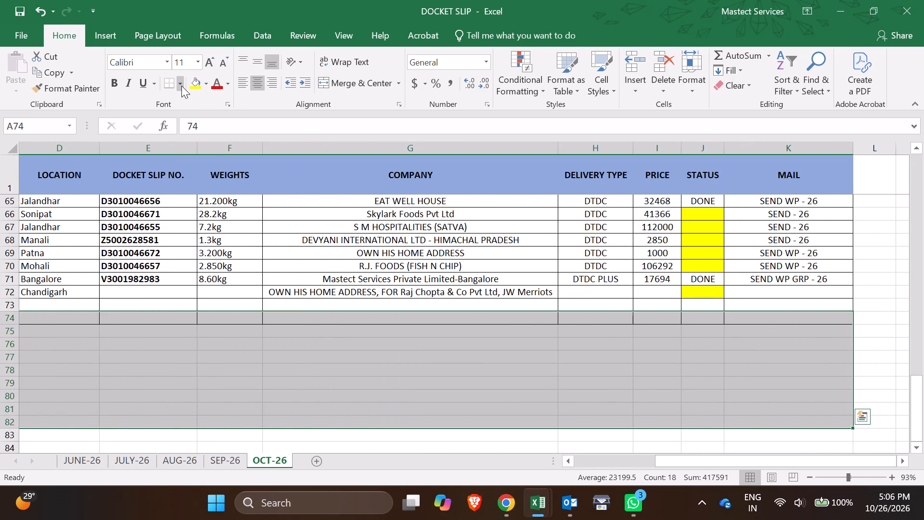
left_click(182, 87)
left_click(217, 198)
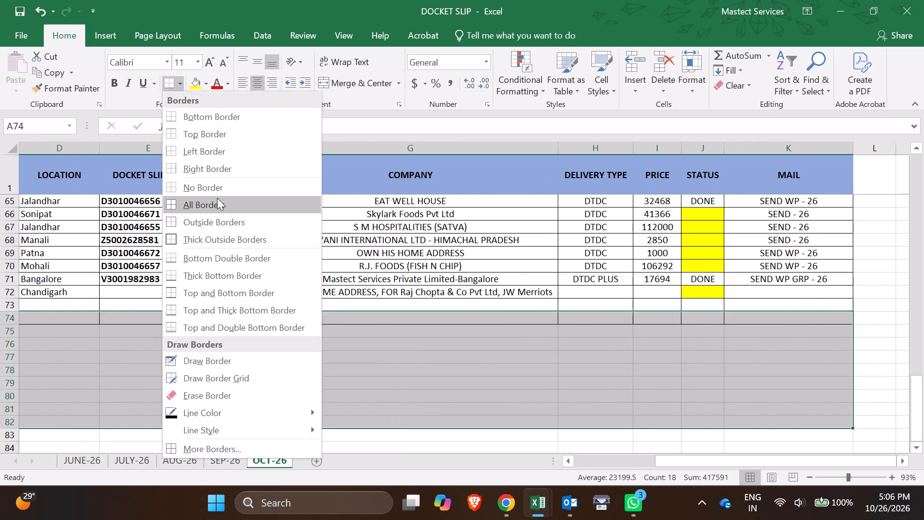
left_click(394, 341)
scroll(394, 341, "right", 5)
key("ctrl+s")
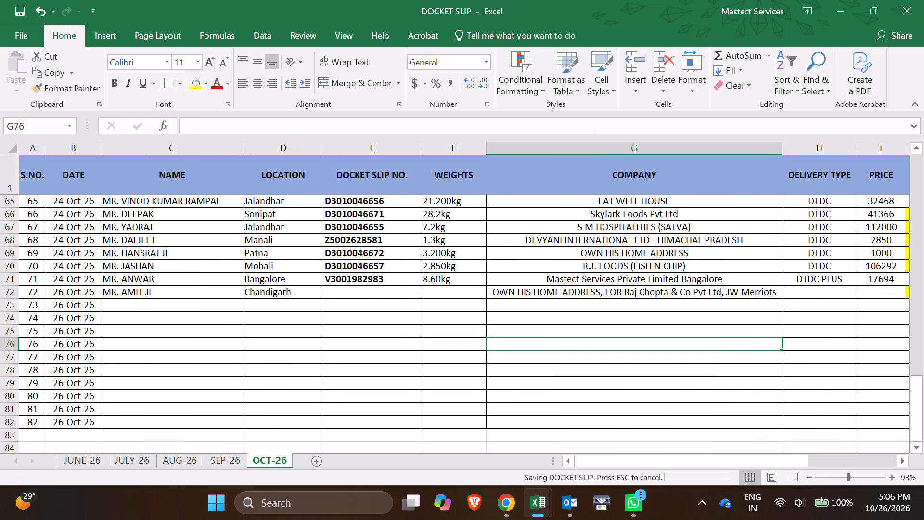
Enter serial numbers 83 to 95 in the S.NO. column for rows 83 through 95.
left_click(84, 326)
scroll(84, 326, "down", 3)
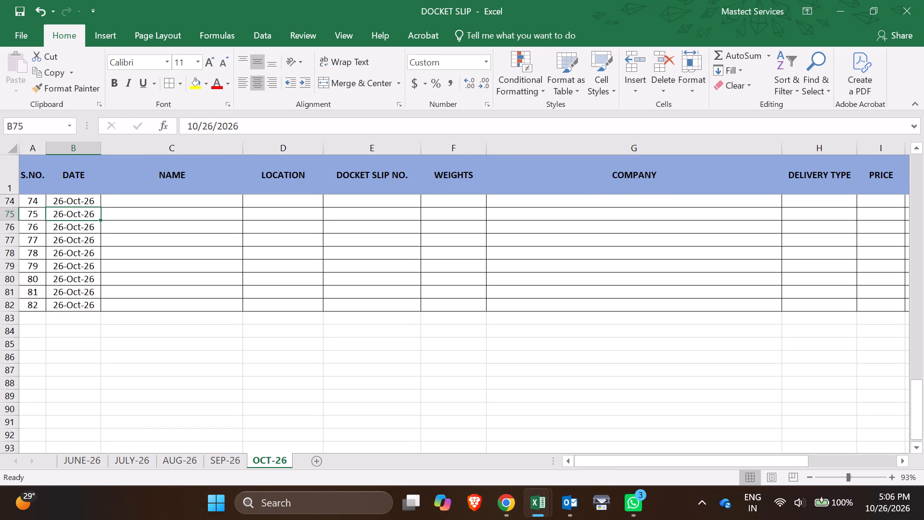
left_click(35, 315)
type("83")
key("Return")
type("84")
key("Return")
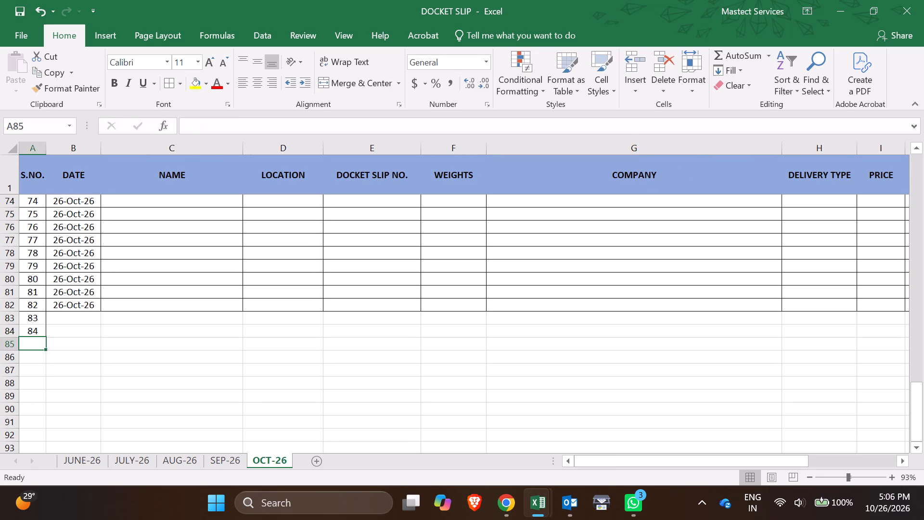
type("85")
key("Return")
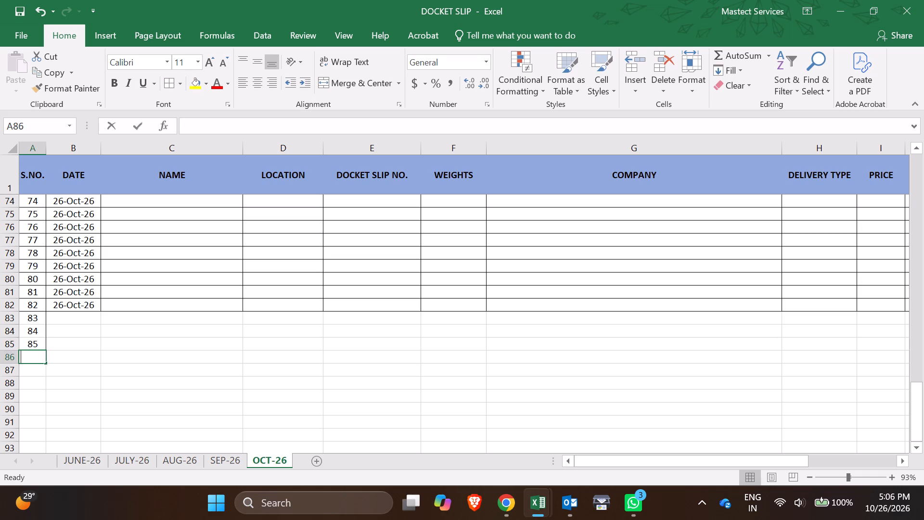
key("8")
key("6")
key("Return")
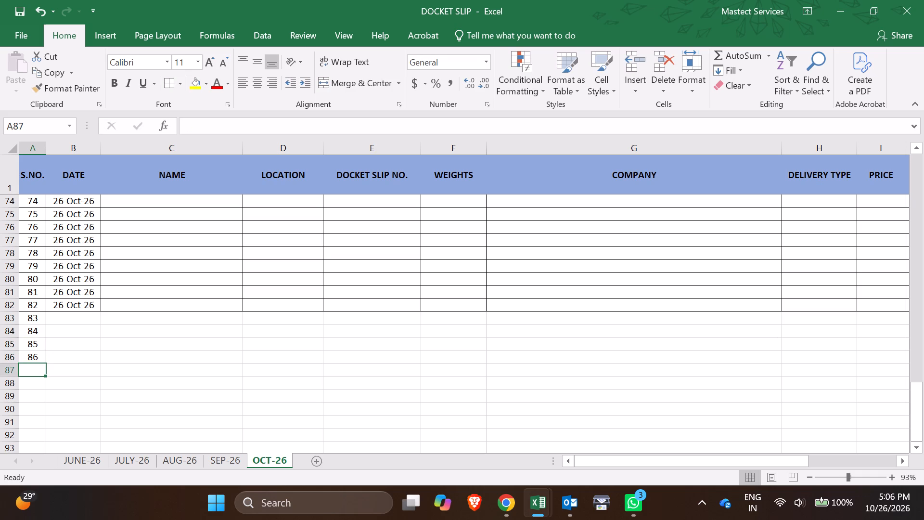
type("87")
key("Return")
type("88")
key("Return")
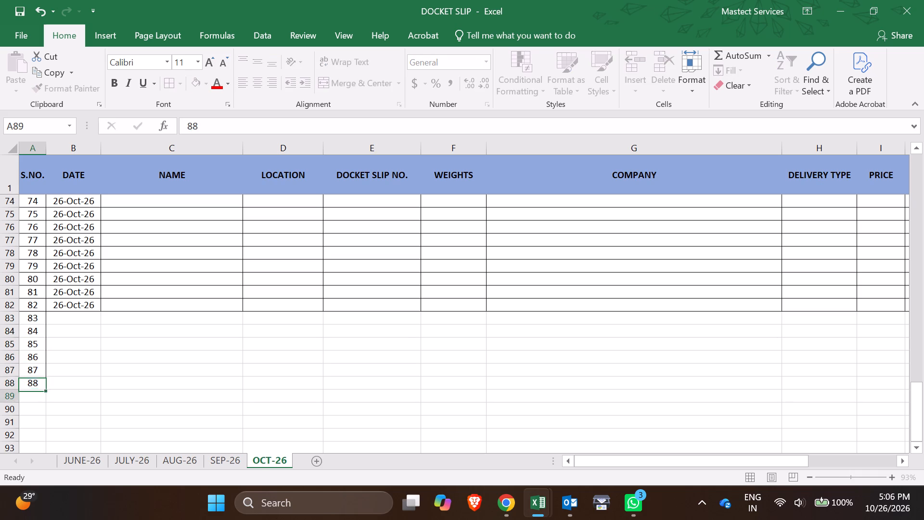
type("89")
key("Return")
type("90")
key("Return")
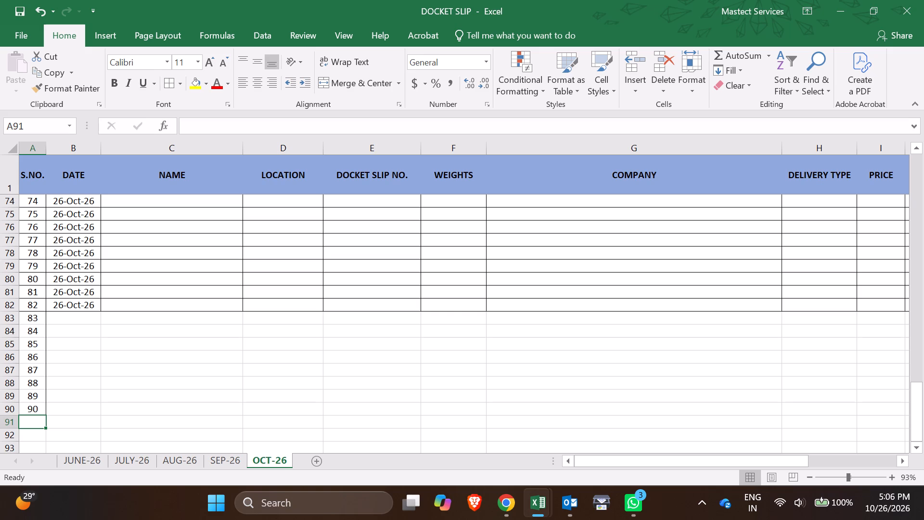
type("91")
key("Return")
type("92")
key("Return")
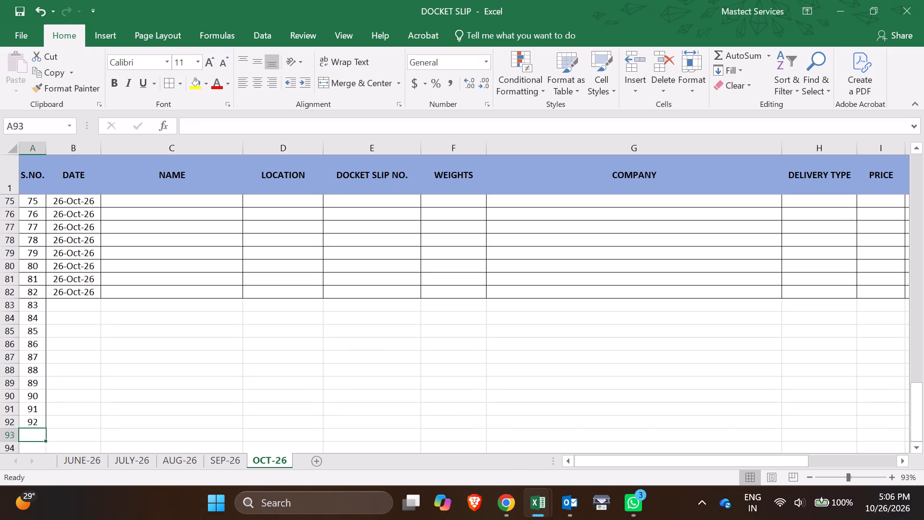
type("93")
key("Return")
type("94")
key("Return")
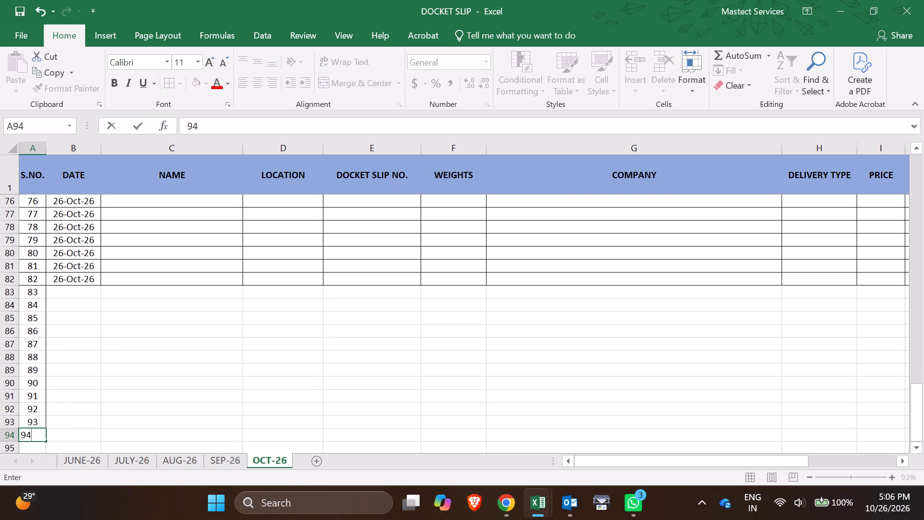
type("95")
key("Return")
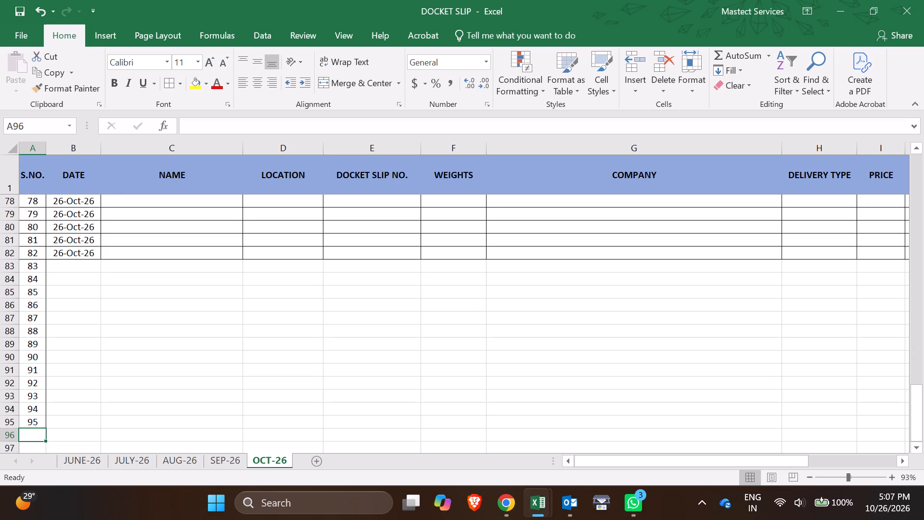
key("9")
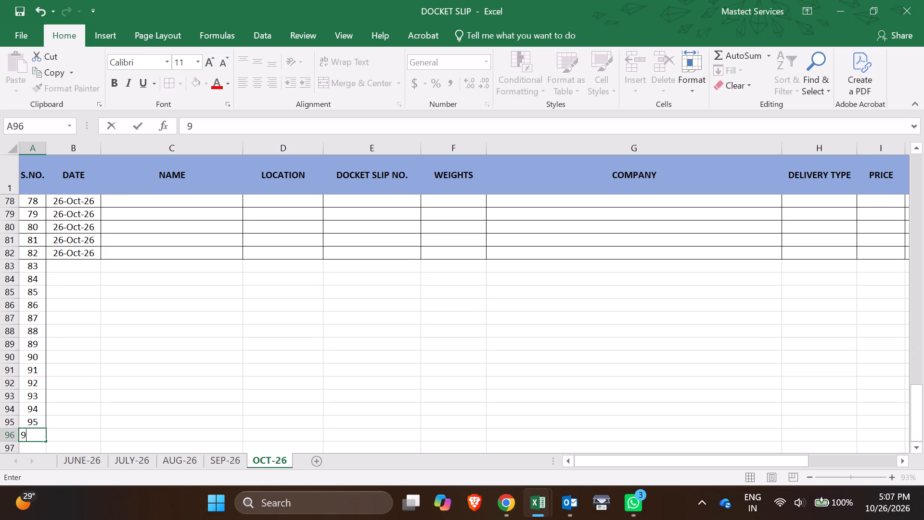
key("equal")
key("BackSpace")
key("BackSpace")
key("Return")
Apply all borders to rows 83 through 95 from the S.NO. column to the MAIL column.
key("Up")
key("Up")
key("Up")
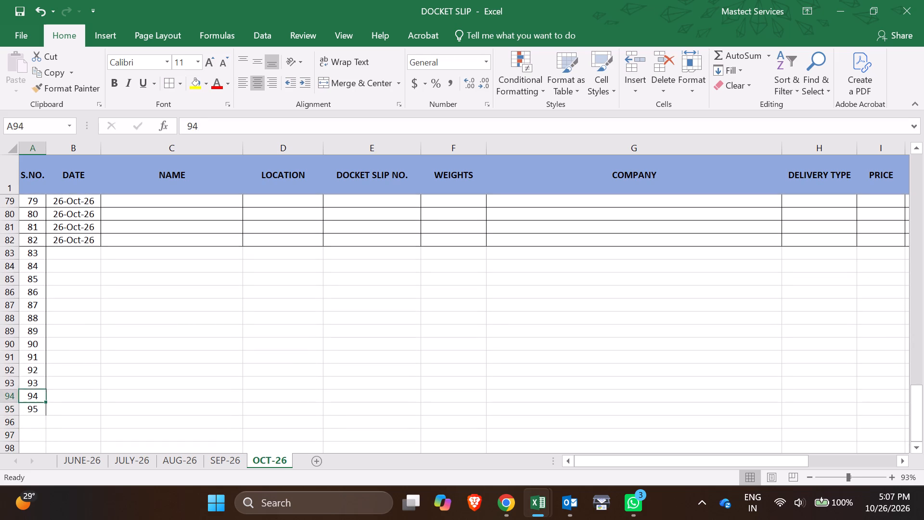
key("Up")
key("Up")
key("Up")
key("Up")
key("Up")
key("Up")
key("Up")
key("Up")
key("Up")
key("Up")
key("Up")
key("Up")
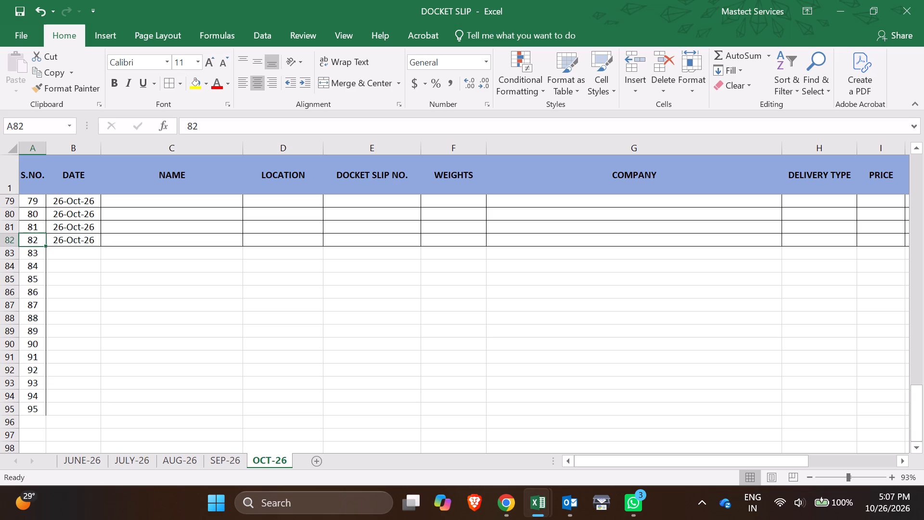
key("Down")
key("shift+Down")
key("shift+Down")
key("shift+Down")
key("shift+Down")
key("shift+Down")
key("shift+Down")
key("shift+Down")
key("shift+Down")
key("shift+Down")
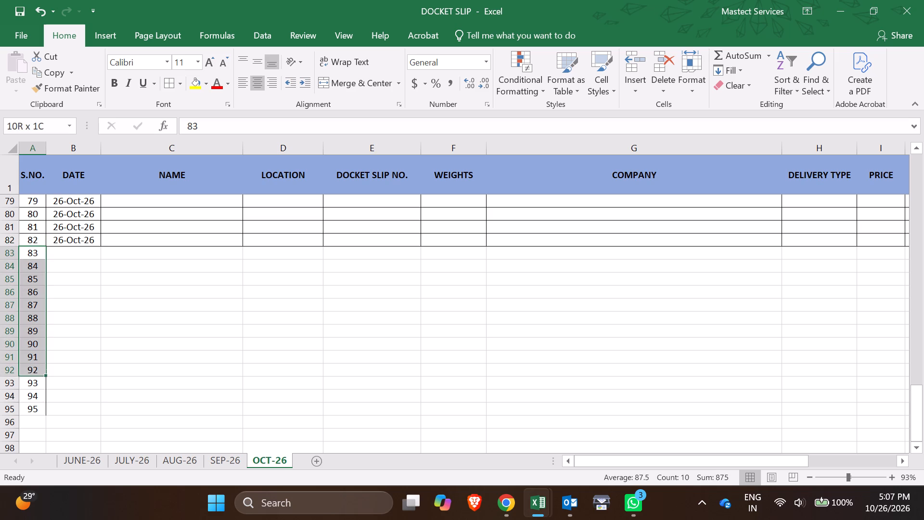
key("shift+Down")
key("shift+Down")
key("shift+Down")
key("shift+Right")
key("shift+Right")
key("shift+Right")
key("shift+Right")
key("shift+Right")
key("shift+Right")
key("shift+Right")
key("shift+Right")
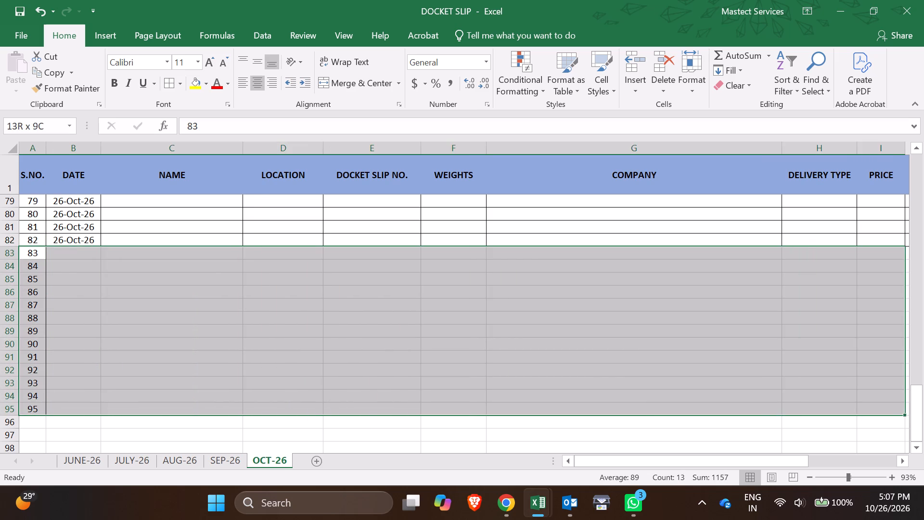
key("shift+Right")
key("shift+Right")
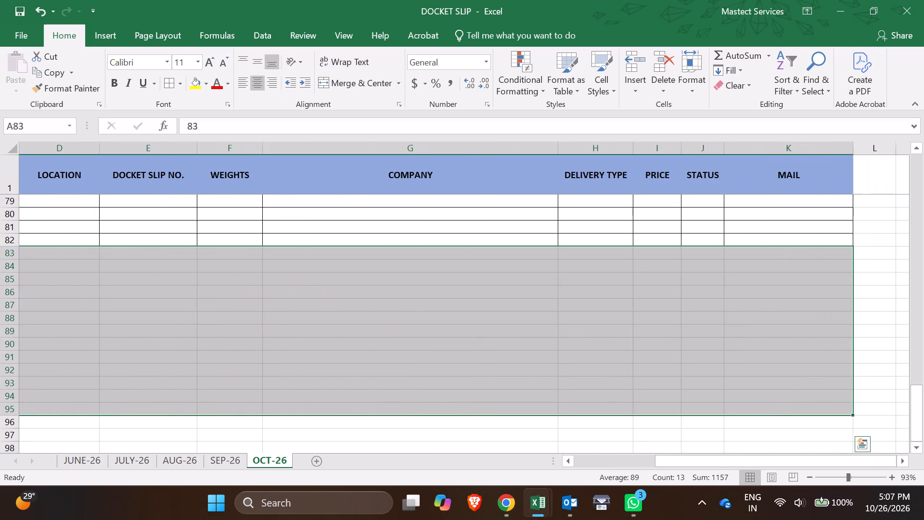
left_click(170, 86)
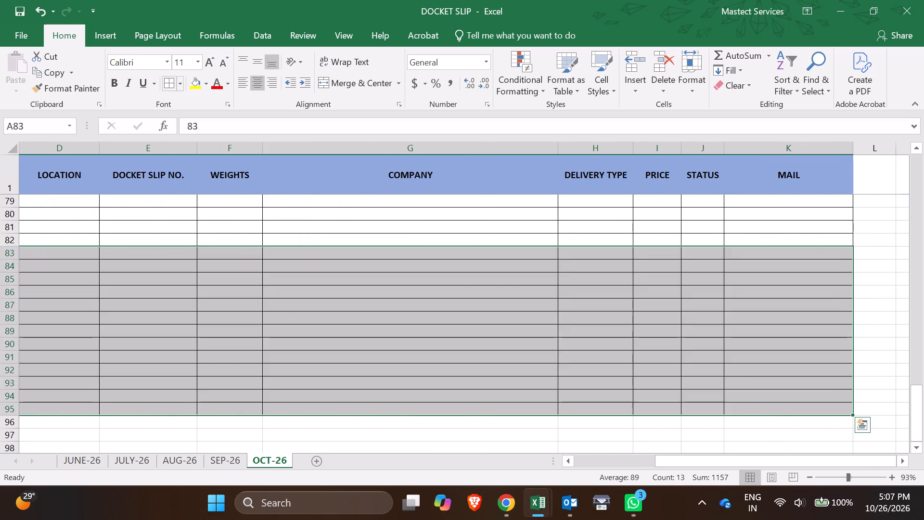
left_click(248, 349)
scroll(248, 349, "right", 5)
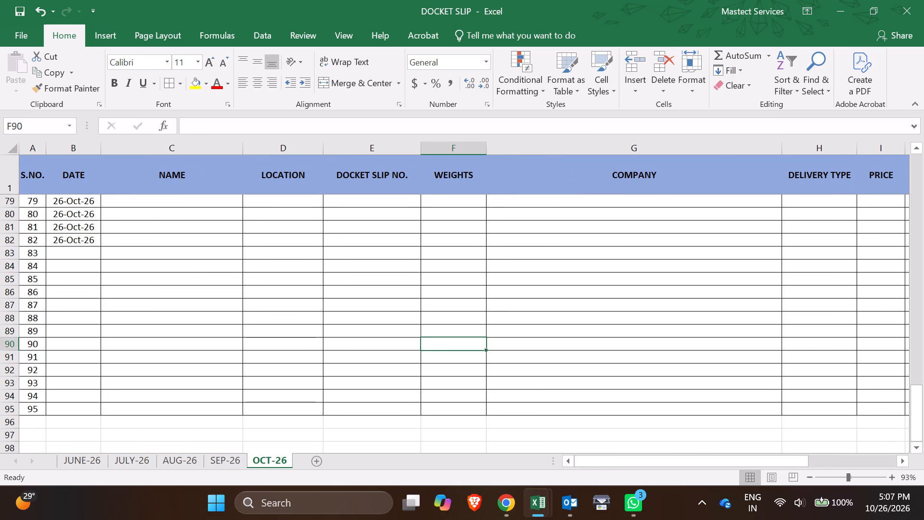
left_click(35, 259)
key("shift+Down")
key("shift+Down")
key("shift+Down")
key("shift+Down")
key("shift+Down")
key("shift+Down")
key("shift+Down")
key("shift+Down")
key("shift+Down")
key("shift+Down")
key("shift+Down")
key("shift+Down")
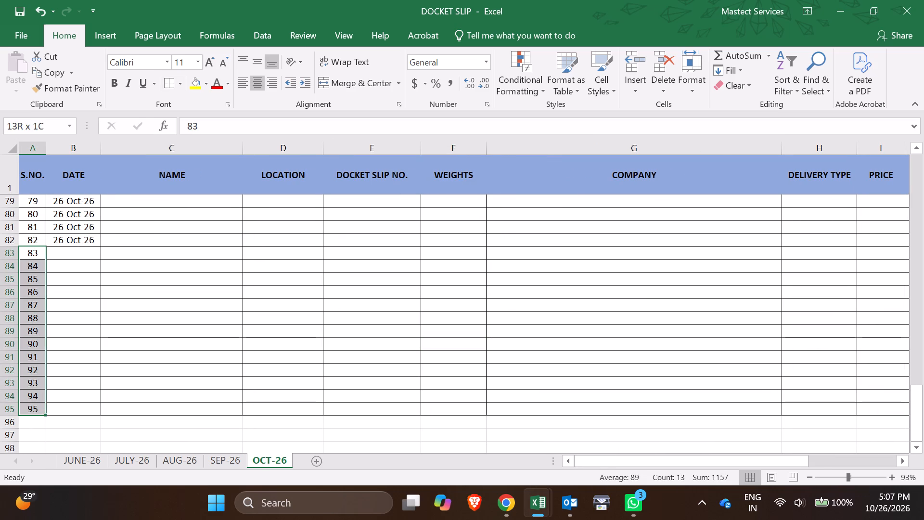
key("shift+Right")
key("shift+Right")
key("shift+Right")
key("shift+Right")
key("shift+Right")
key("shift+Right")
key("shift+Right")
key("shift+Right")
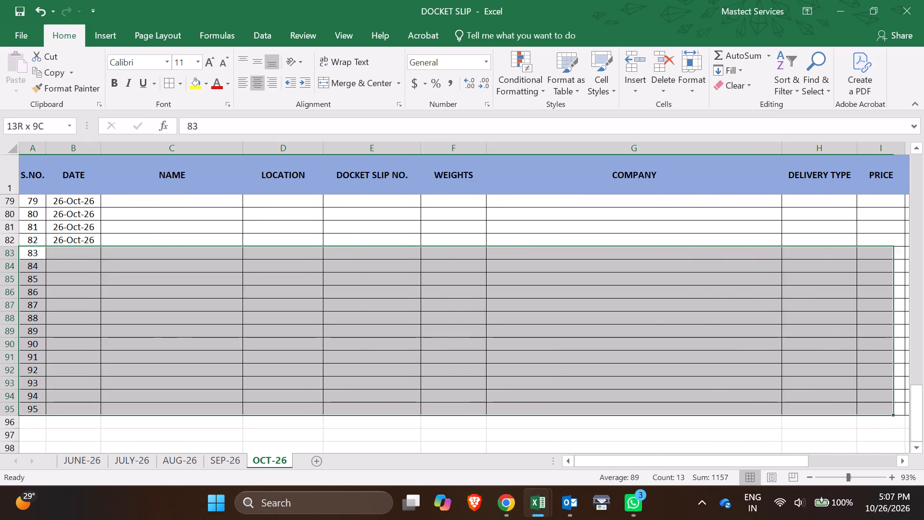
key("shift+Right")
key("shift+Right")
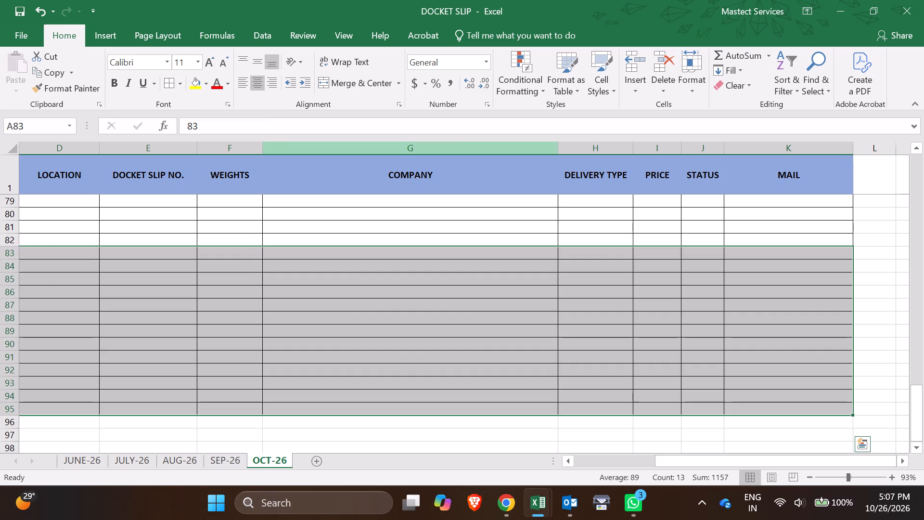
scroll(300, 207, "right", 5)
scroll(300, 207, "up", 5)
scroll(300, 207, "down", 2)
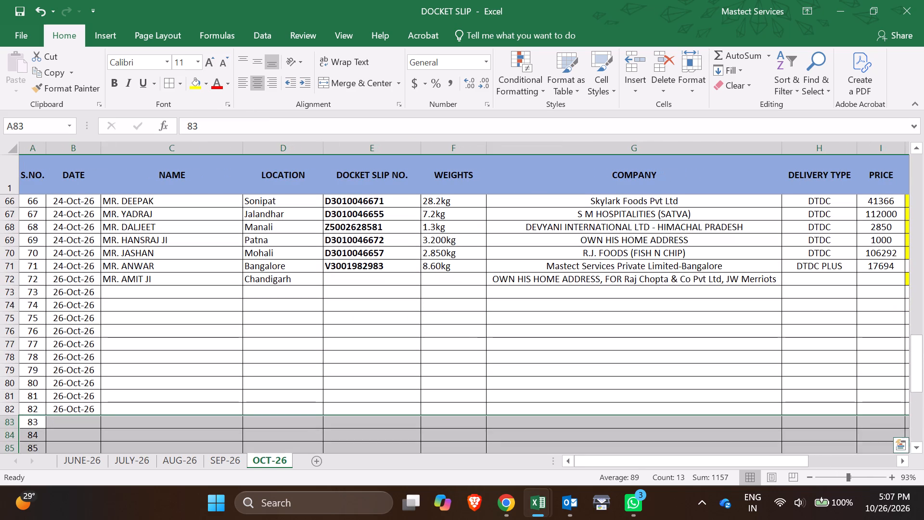
Left-align and bold the DOCKET SLIP NO. cells from row 73 through row 95.
left_click(155, 288)
key("Right")
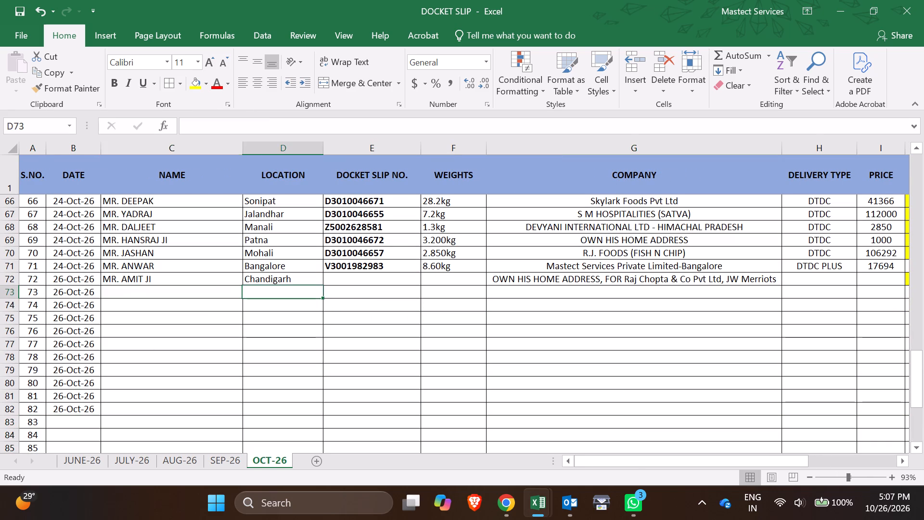
key("Right")
key("Up")
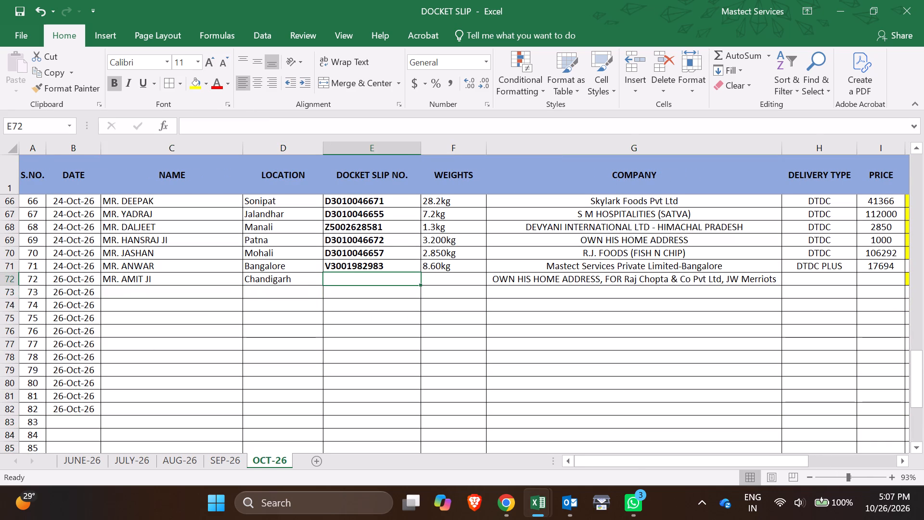
key("Down")
key("shift+Down")
key("shift+Down")
key("shift+Down")
key("shift+Down")
key("shift+Down")
key("shift+Down")
key("shift+Down")
key("shift+Down")
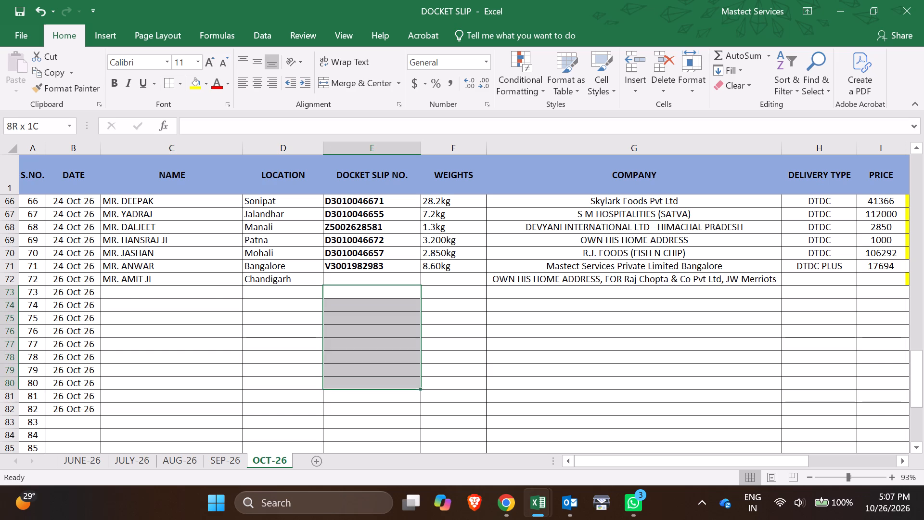
key("shift+Down")
key("shift+Down")
key("shift+Down")
key("shift+Down")
key("shift+Down")
key("shift+Down")
key("shift+Down")
key("shift+Down")
key("shift+Down")
key("shift+Down")
key("shift+Down")
key("shift+Down")
key("shift+Down")
key("shift+Down")
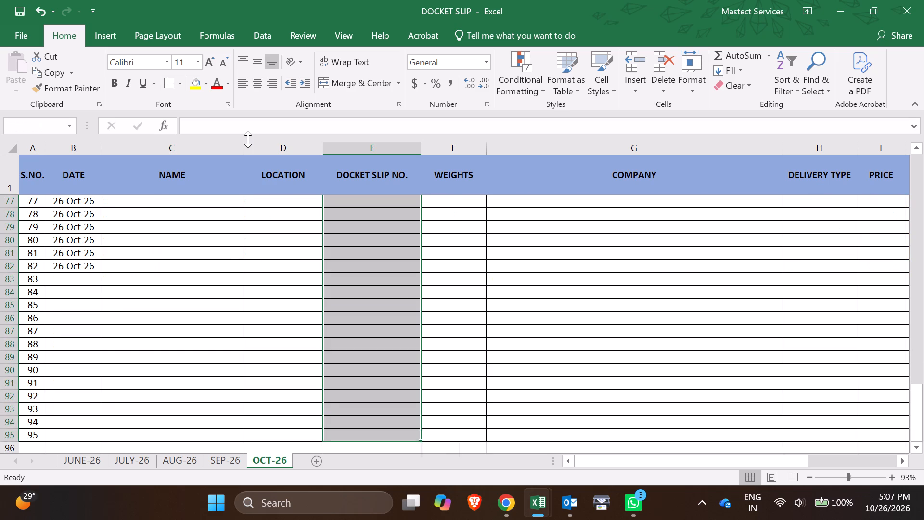
left_click(240, 79)
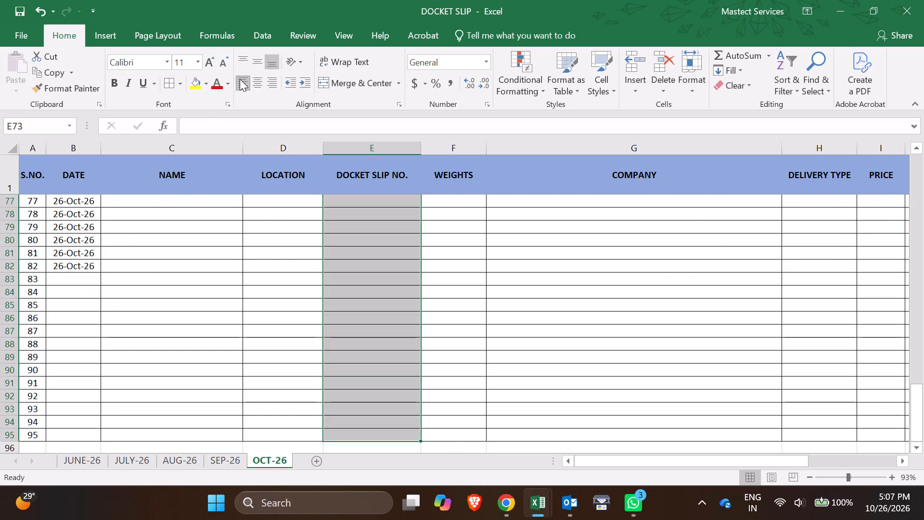
left_click(115, 81)
scroll(503, 199, "up", 1)
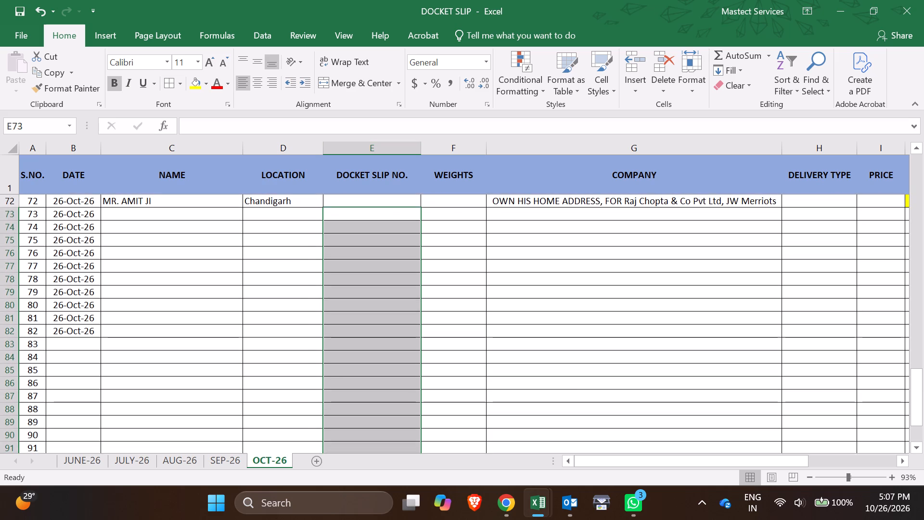
Select the blank cells in rows 73 through 95 from the COMPANY column to the MAIL column.
left_click(502, 209)
key("shift+Right")
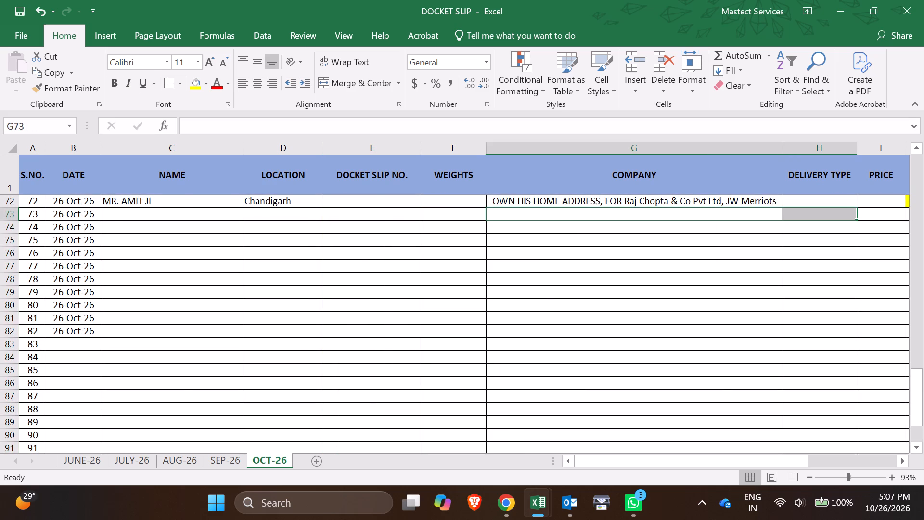
key("shift+Right")
key("shift+Right")
key("shift+Right")
key("shift+Down")
key("shift+Down")
key("shift+Down")
key("shift+Down")
key("shift+Down")
key("shift+Down")
key("shift+Down")
key("shift+Down")
key("shift+Down")
key("shift+Down")
key("shift+Down")
key("shift+Down")
key("shift+Down")
key("shift+Down")
key("shift+Down")
key("shift+Down")
key("shift+Down")
key("shift+Down")
key("shift+Down")
key("shift+Down")
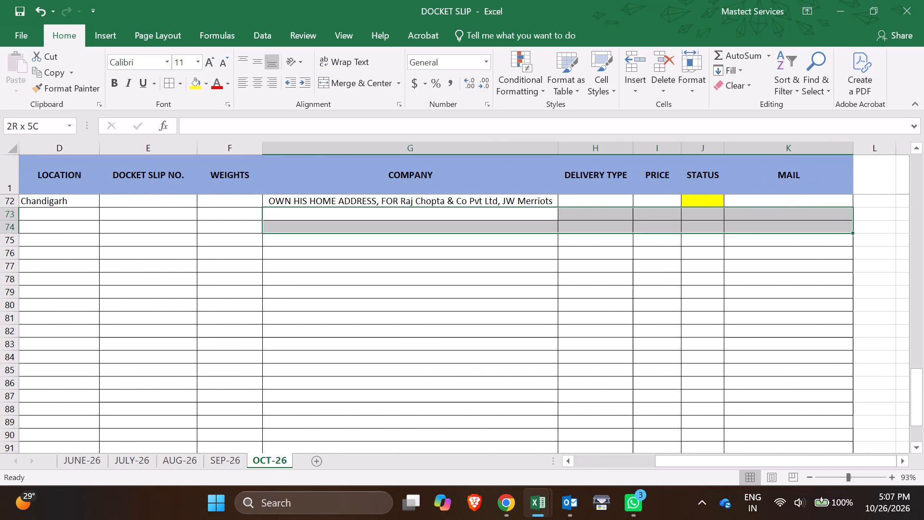
key("shift+Down")
key("shift+Down")
key("shift+Down")
key("shift+Down")
key("shift+Up")
key("shift+Up")
key("shift+Up")
key("shift+Up")
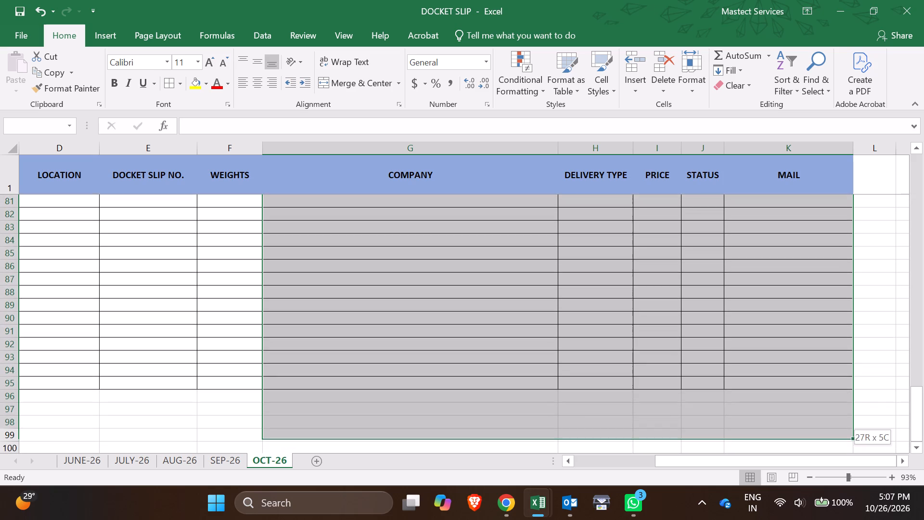
Center the contents of the cells in rows 73 through 95 from the COMPANY column to the MAIL column.
key("shift+Down")
key("shift+Up")
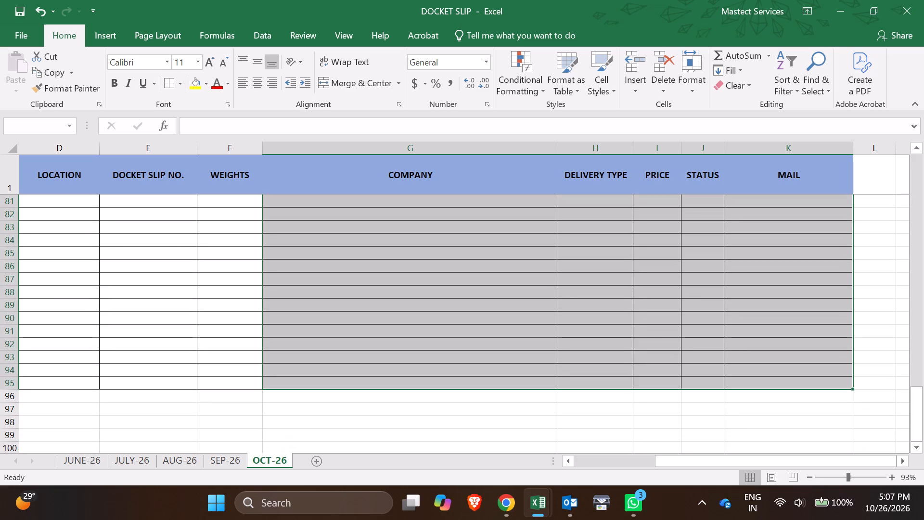
left_click(255, 80)
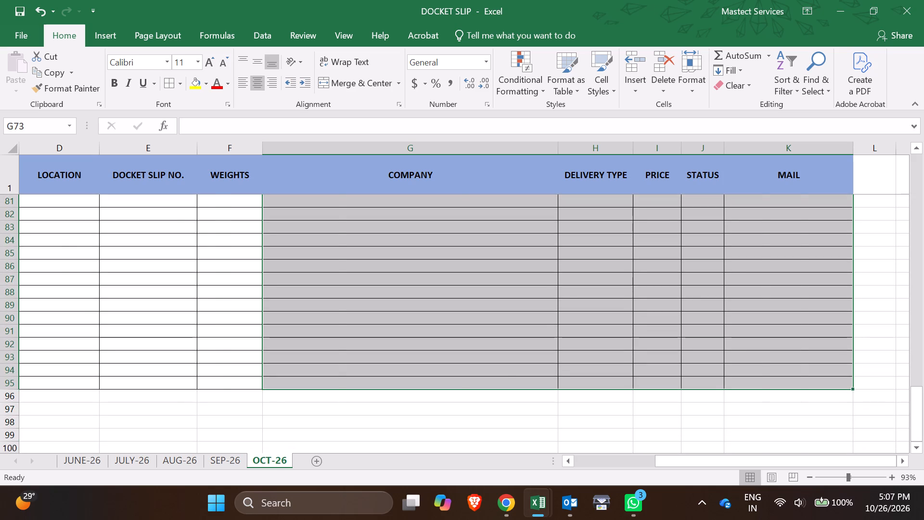
Save the DOCKET SLIP workbook with the NAME cell of row 74 selected.
scroll(302, 246, "right", 4)
scroll(302, 246, "up", 4)
scroll(302, 246, "down", 4)
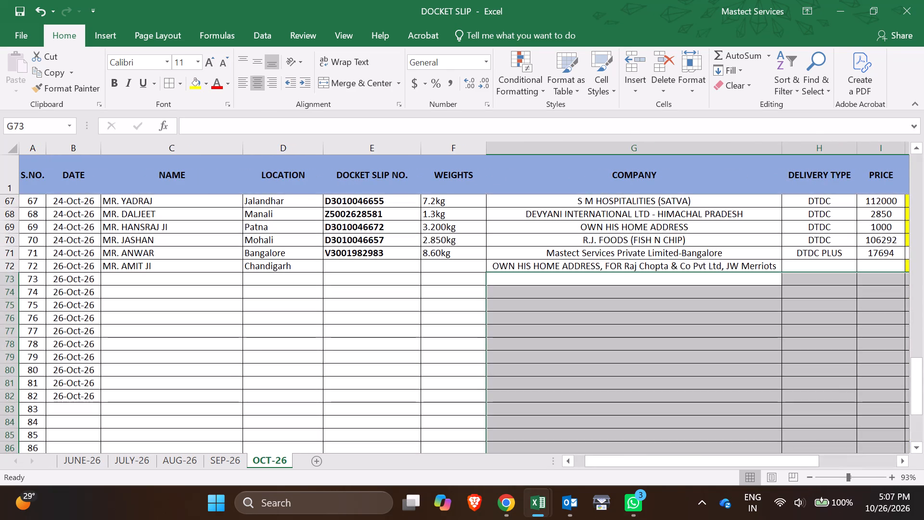
left_click(142, 288)
key("ctrl+s")
scroll(142, 288, "down", 1)
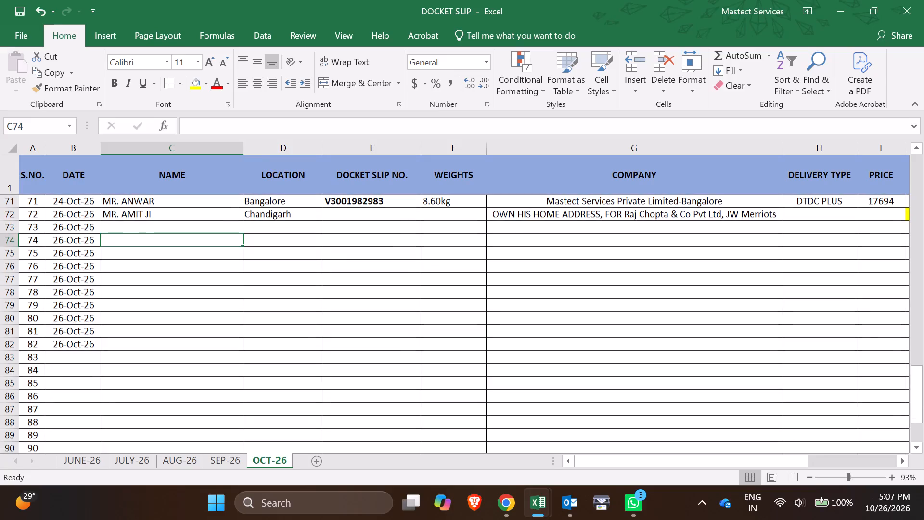
key("ctrl+s")
scroll(53, 351, "right", 1)
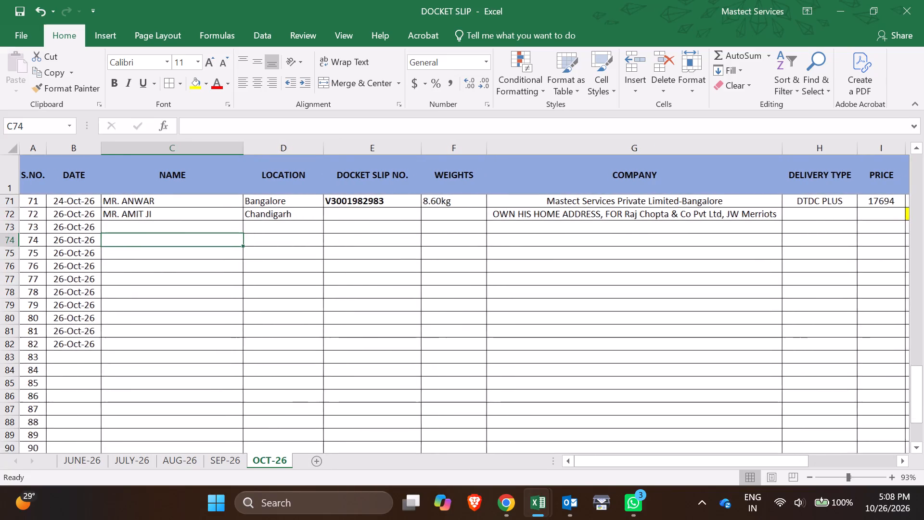
scroll(53, 351, "right", 1)
key("ctrl+s")
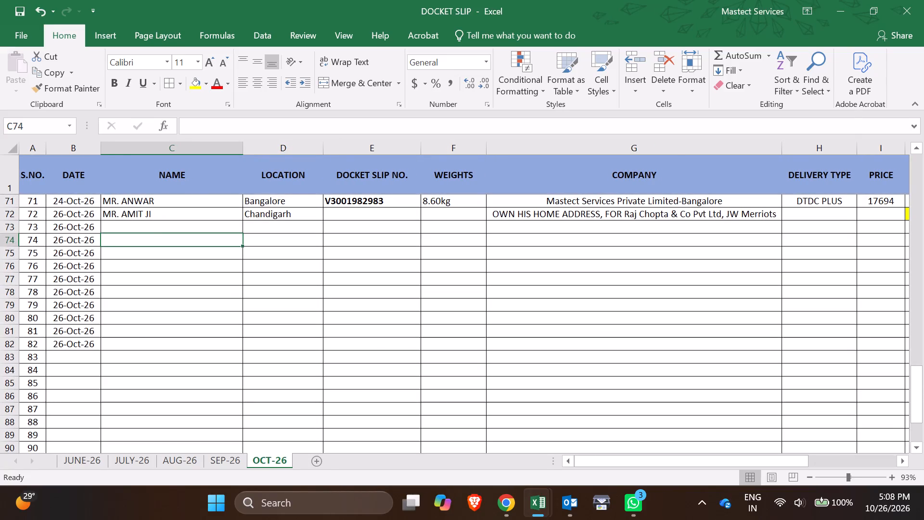
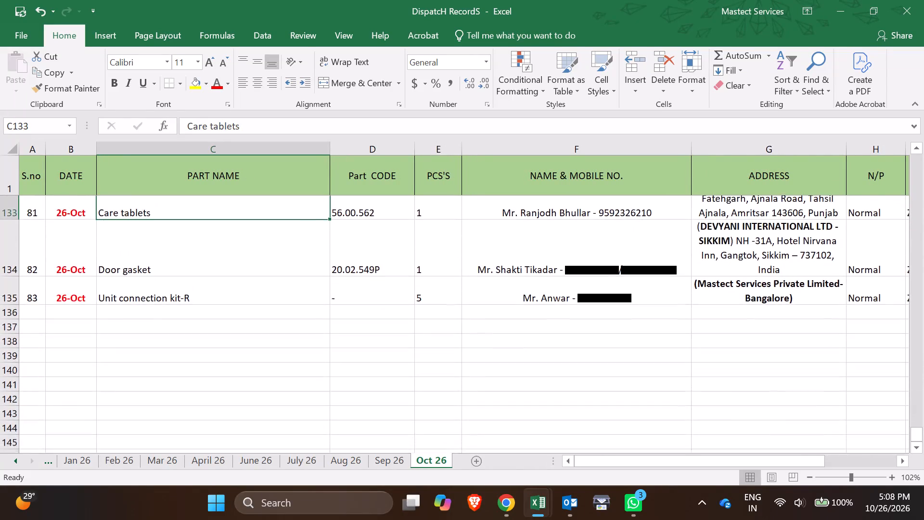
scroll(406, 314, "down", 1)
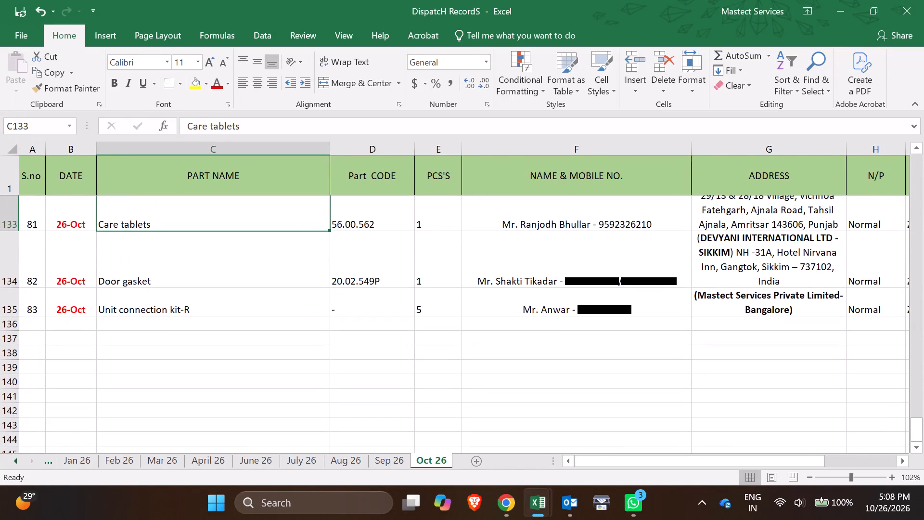
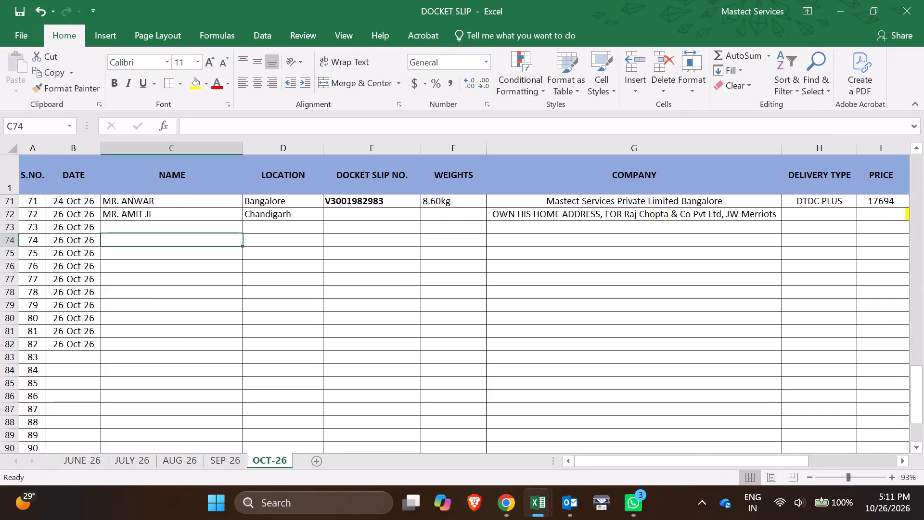
Save the DOCKET SLIP workbook with the extended OCT-26 rows.
key("ctrl+s")
key("ctrl+s")
key("ctrl+s")
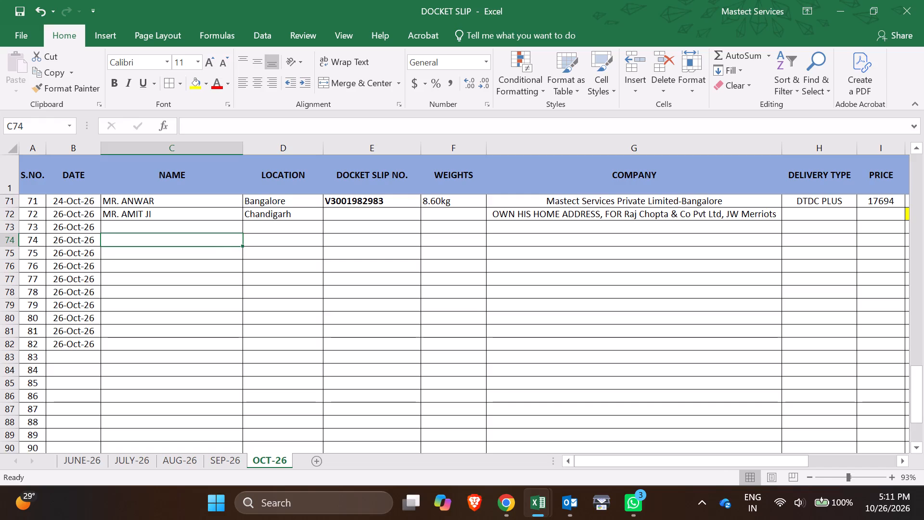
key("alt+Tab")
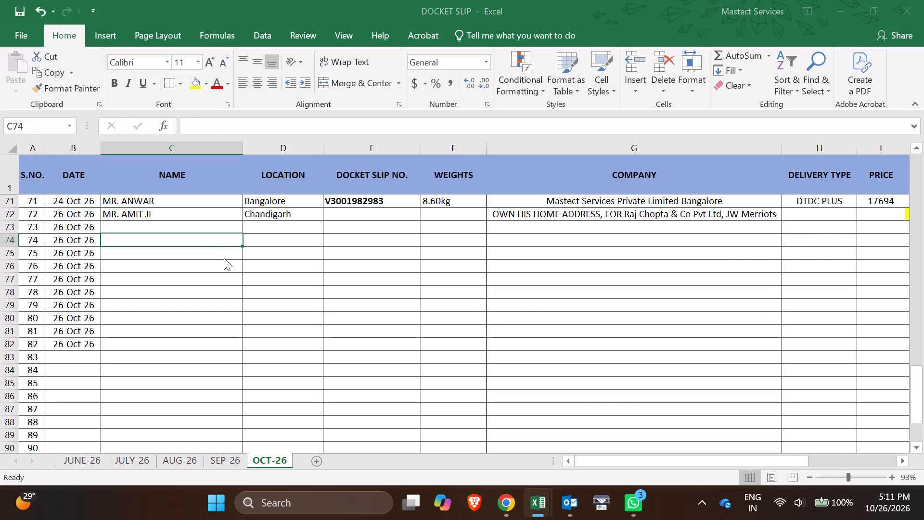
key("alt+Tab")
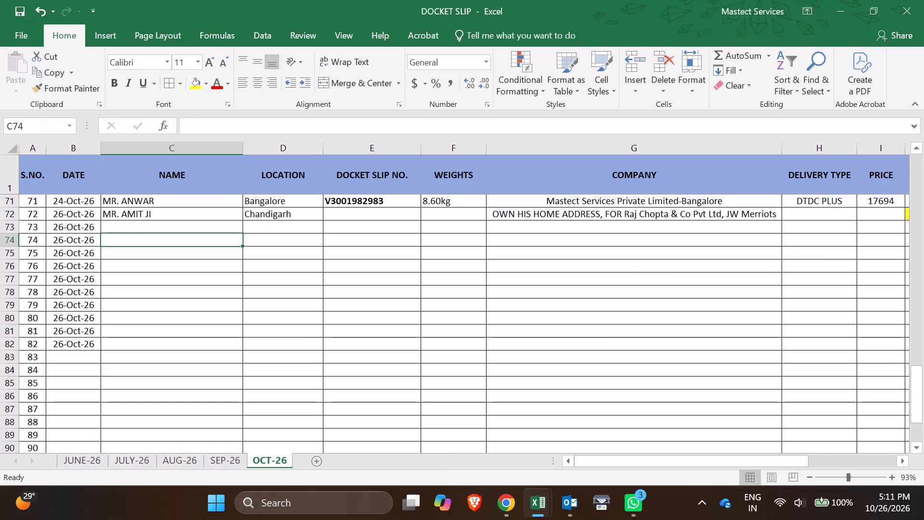
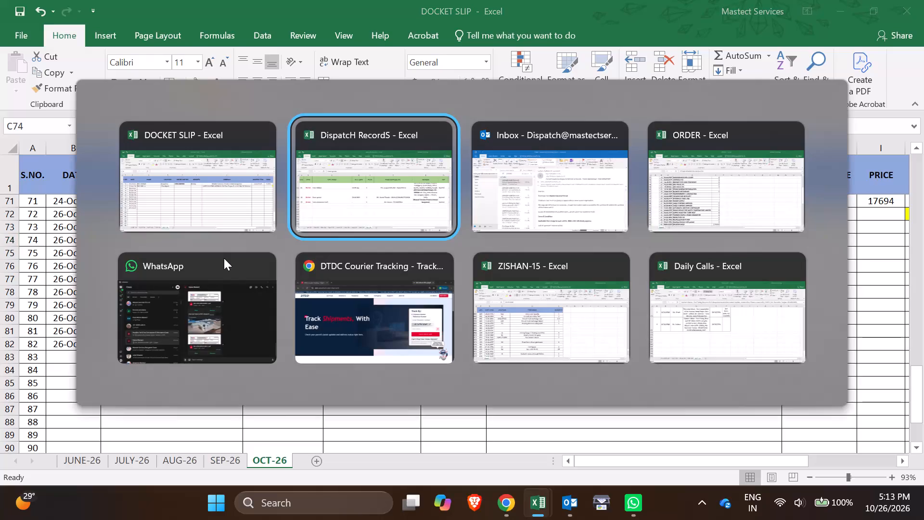
Review the latest 26-Oct entries in the DispatcH RecordS workbook, then return to the OCT-26 sheet of DOCKET SLIP.
key("alt+Tab")
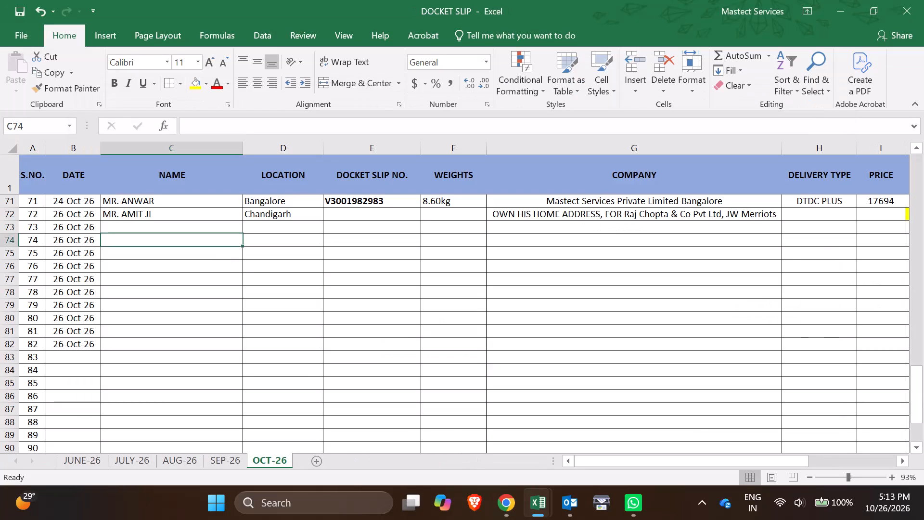
key("alt+Tab")
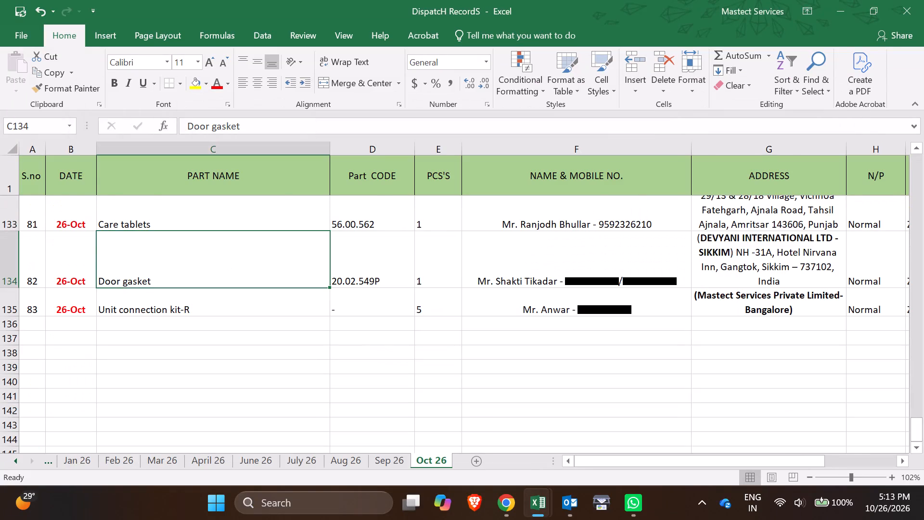
key("alt+Tab")
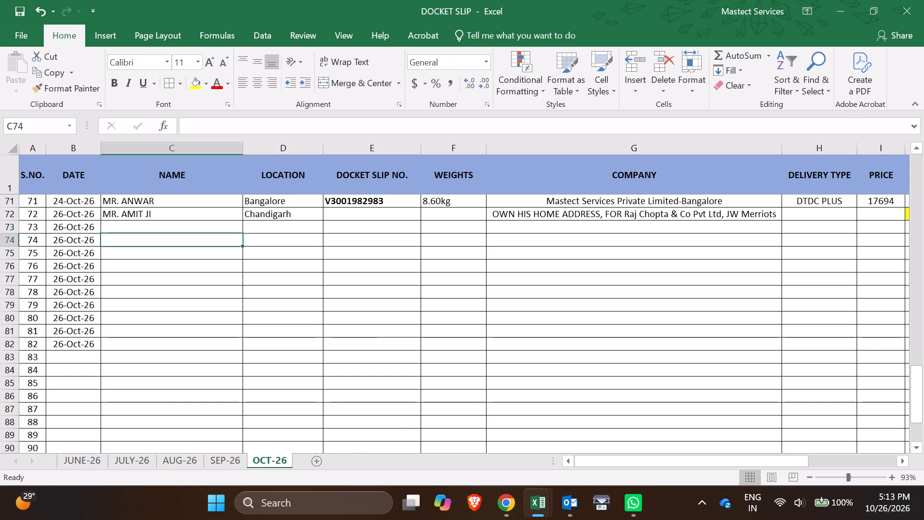
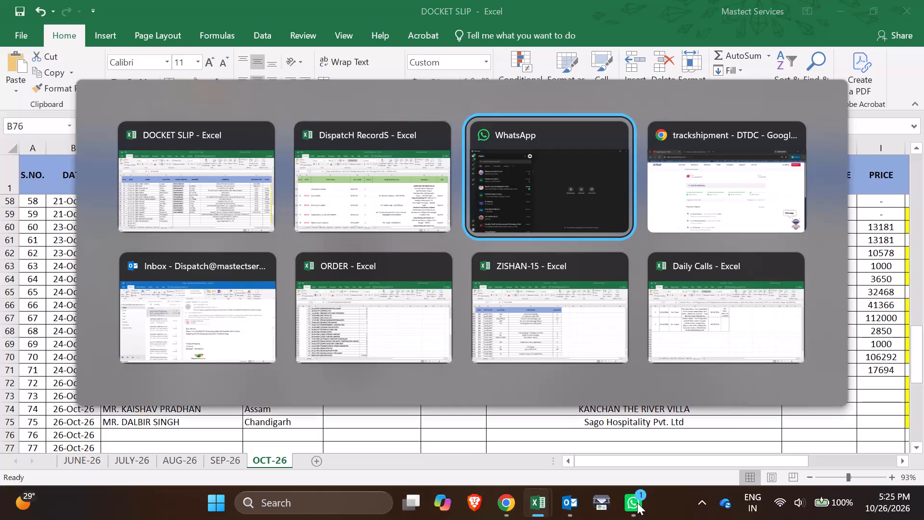
key("alt+Left")
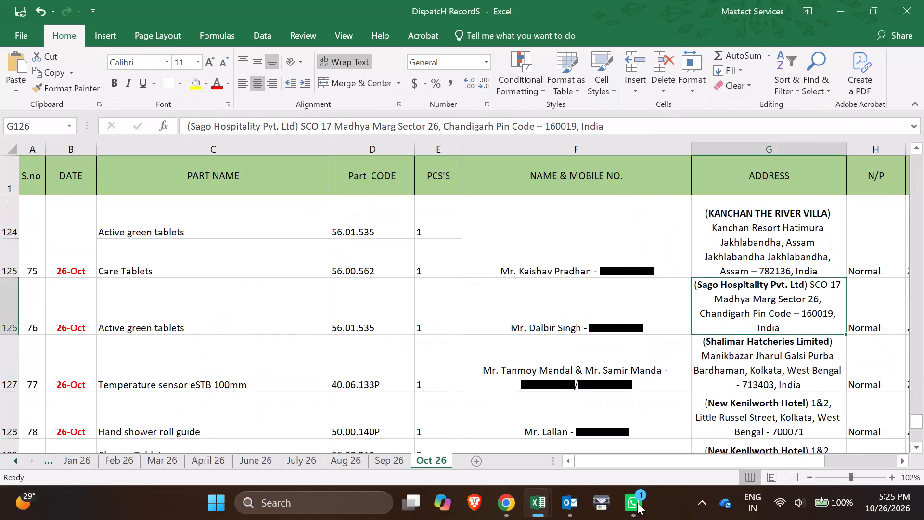
key("alt+Tab")
key("alt+Tab")
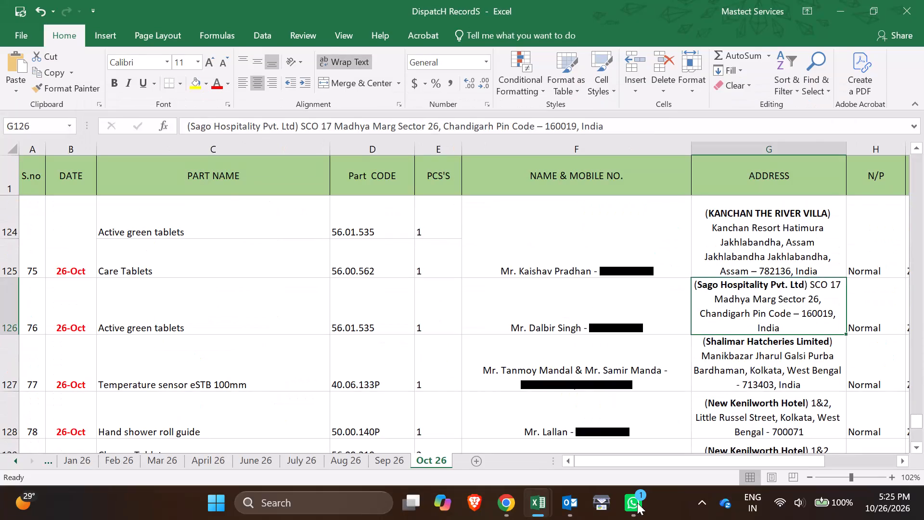
key("alt+Tab")
key("Right")
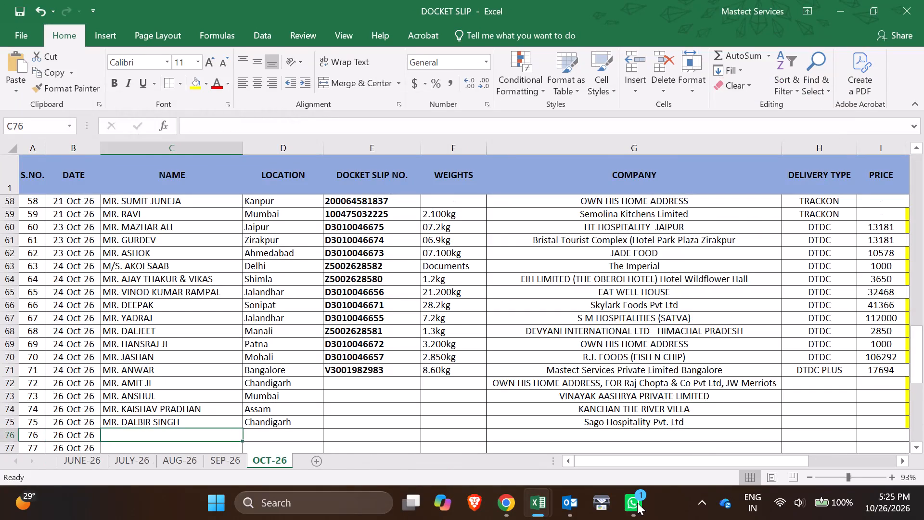
key("alt+Tab")
left_click(562, 355)
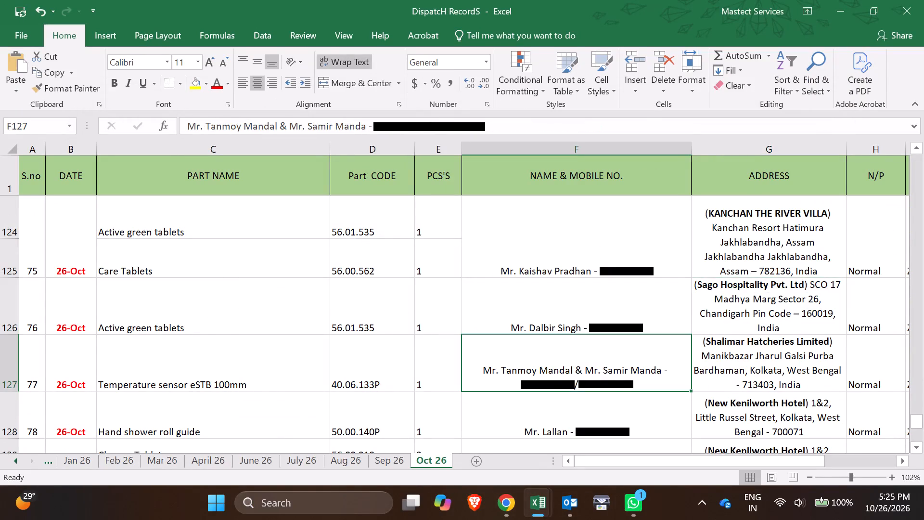
left_click(207, 125)
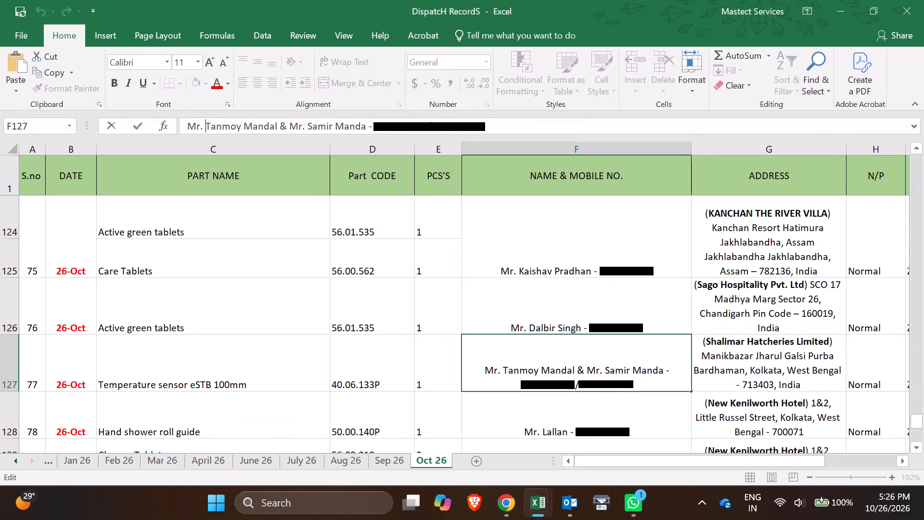
key("alt+Tab")
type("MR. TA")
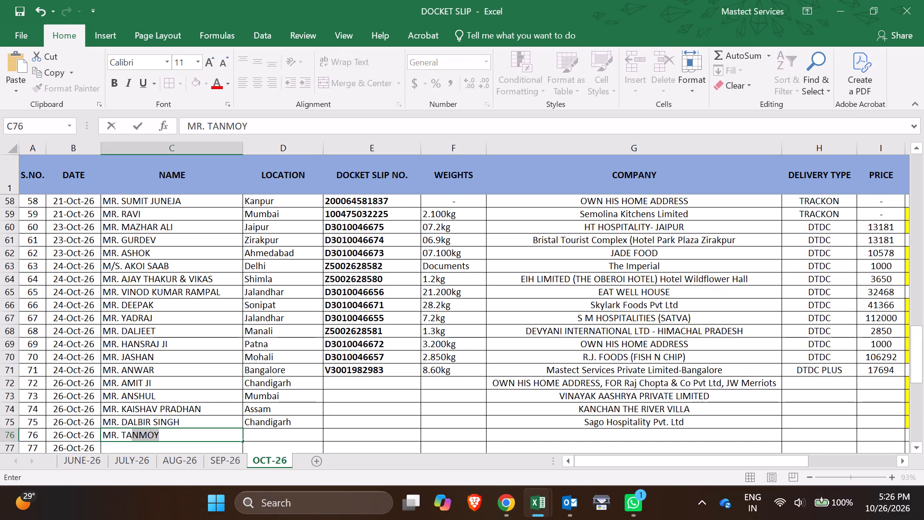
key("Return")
Append "&" to the name in DOCKET SLIP row 76 and look up the second recipient in the Shalimar Hatcheries Limited entry.
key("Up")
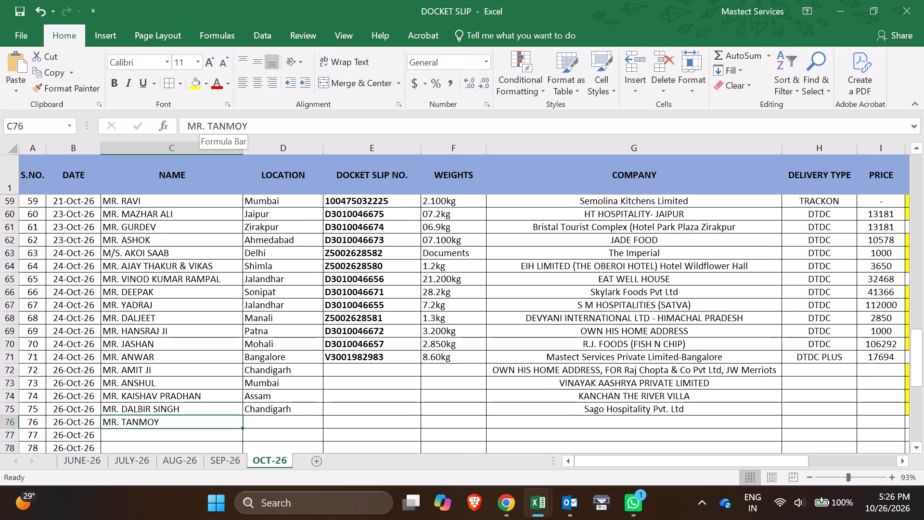
left_click(268, 124)
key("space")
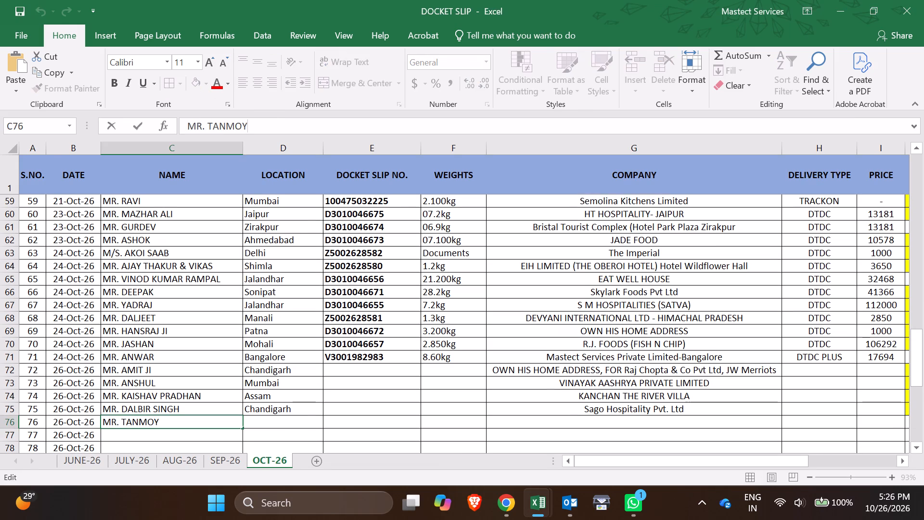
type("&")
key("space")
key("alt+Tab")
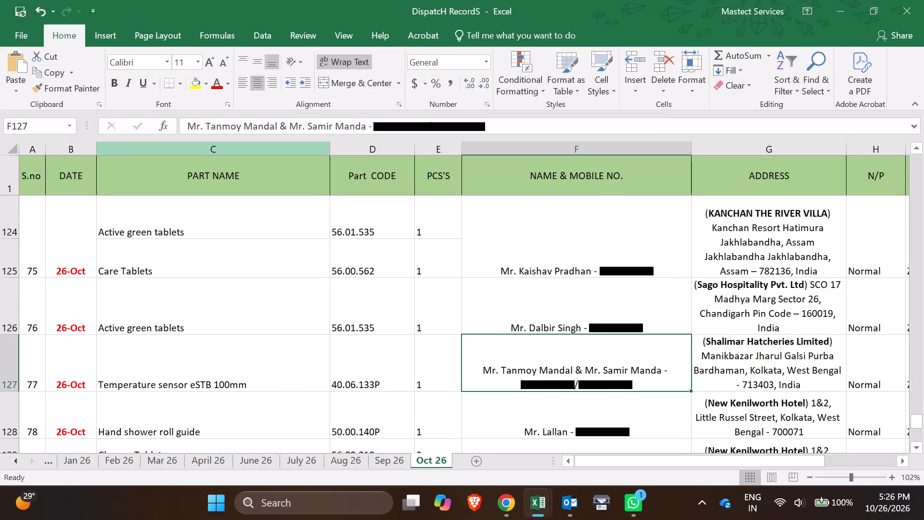
In the DOCKET SLIP workbook, complete the row 76 name by adding MR. SAMEER after the ampersand, and save.
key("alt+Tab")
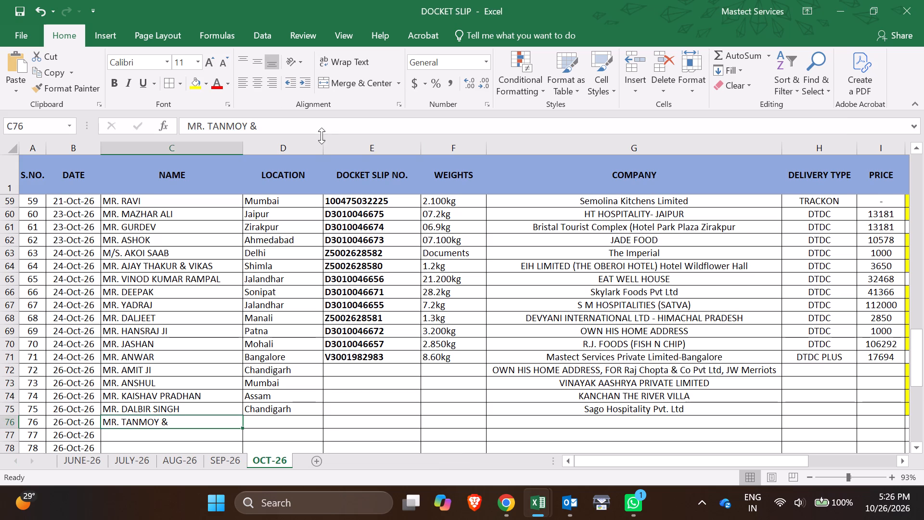
left_click(317, 125)
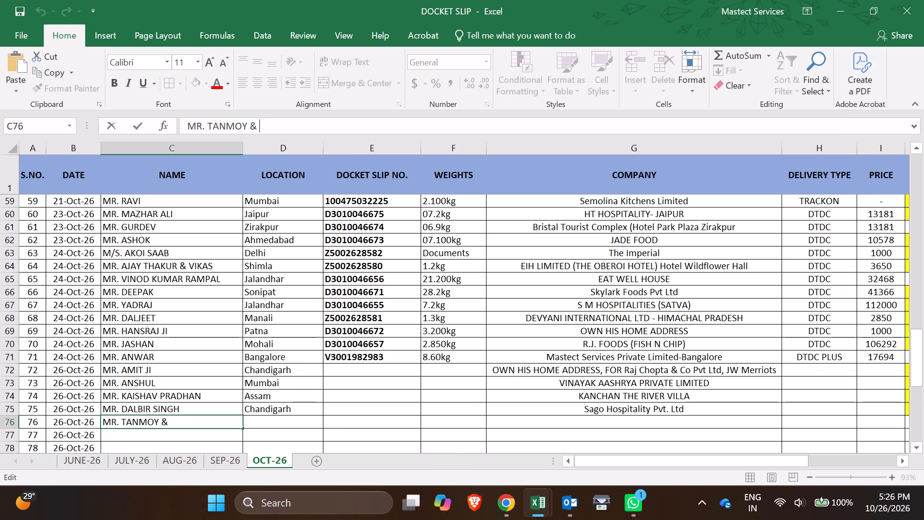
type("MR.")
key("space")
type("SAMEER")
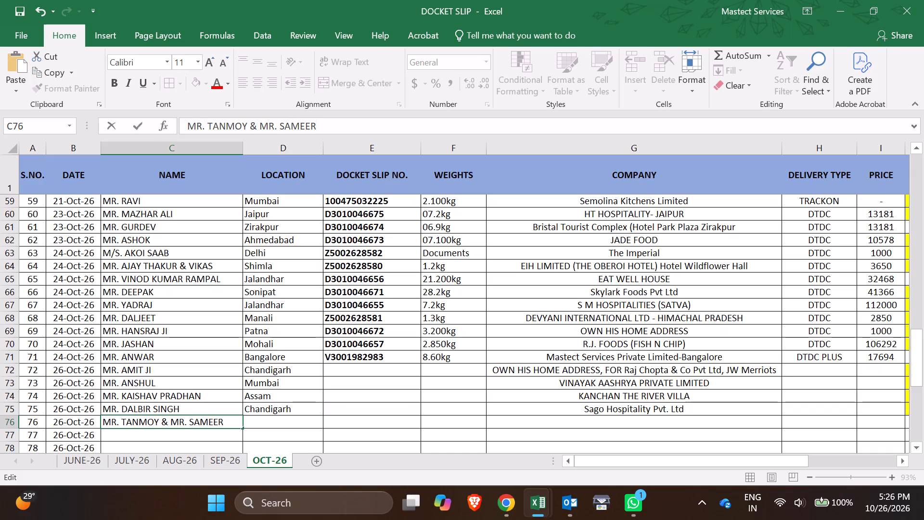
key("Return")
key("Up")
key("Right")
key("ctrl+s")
Check the Shalimar Hatcheries Limited address in row 127 of the DispatcH RecordS workbook and return to DOCKET SLIP.
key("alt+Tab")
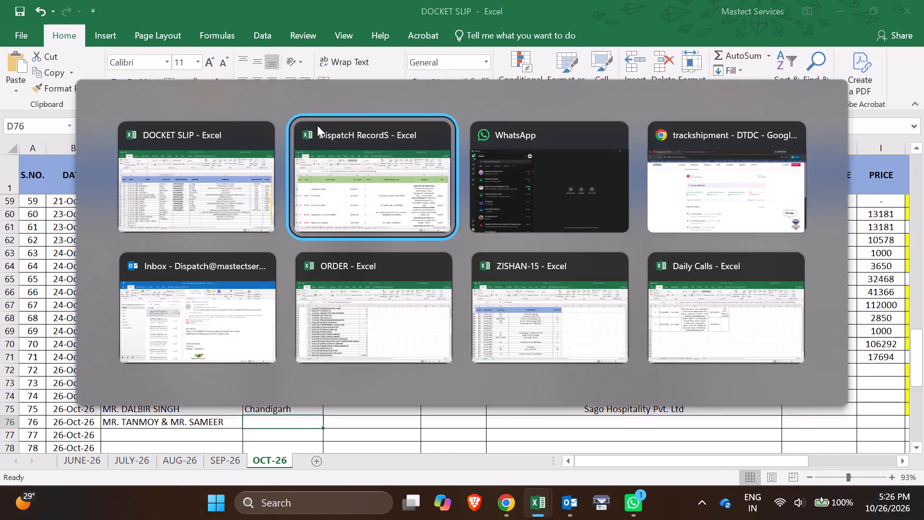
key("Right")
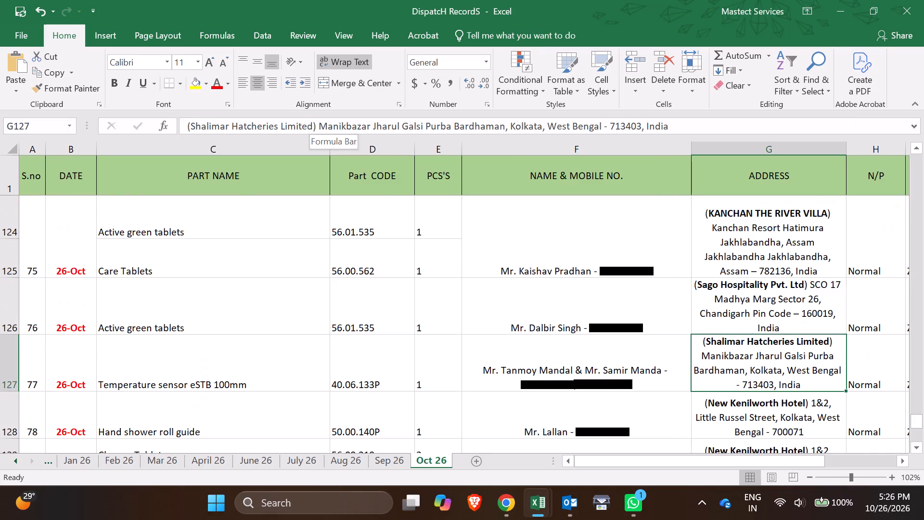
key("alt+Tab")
Enter Kolkata as the location in row 76 of the DOCKET SLIP OCT-26 sheet.
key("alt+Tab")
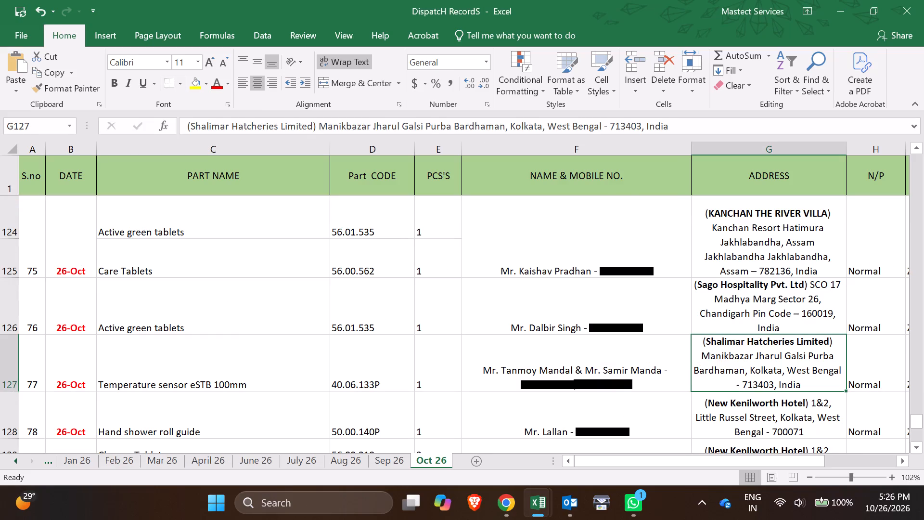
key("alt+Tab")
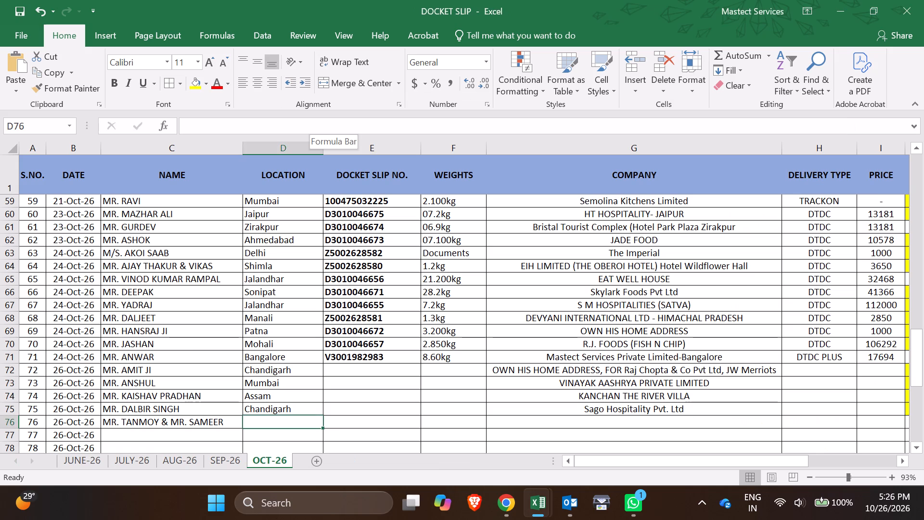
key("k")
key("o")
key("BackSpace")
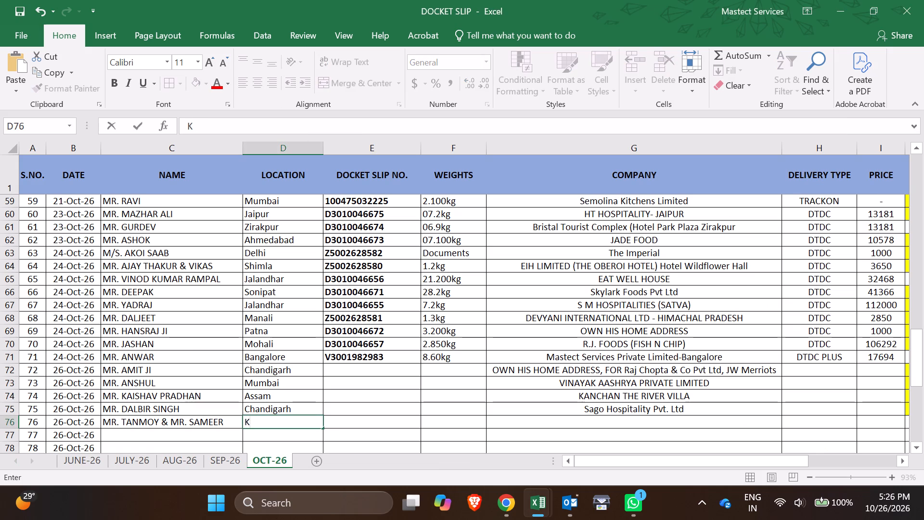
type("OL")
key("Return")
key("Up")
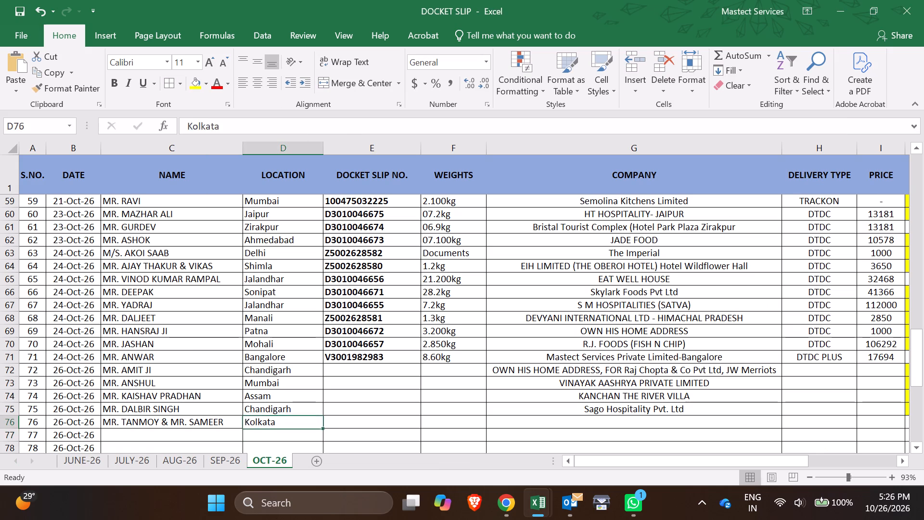
Copy the company name Shalimar Hatcheries Limited from row 127 of DispatcH RecordS into the row 76 COMPANY cell of DOCKET SLIP, and save.
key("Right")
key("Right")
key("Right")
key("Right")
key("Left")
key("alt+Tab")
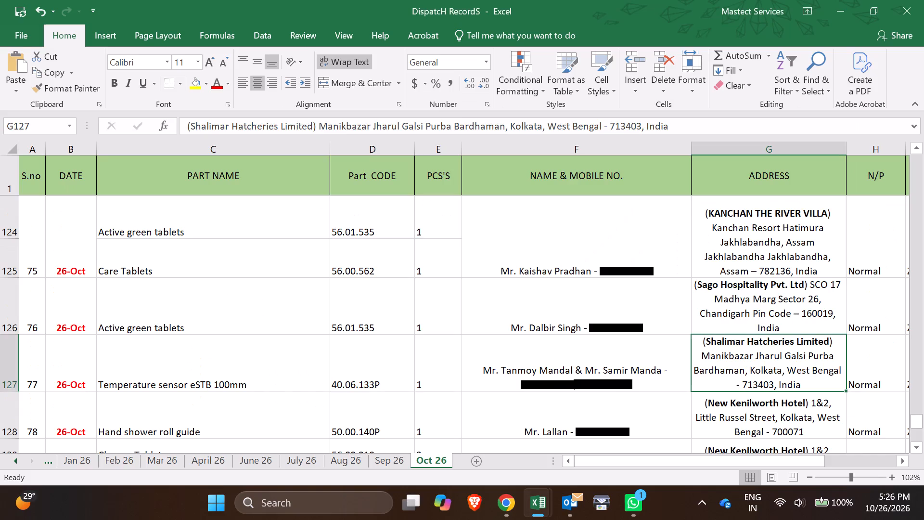
left_click(191, 127)
key("shift+Right")
key("shift+Right")
key("shift+Right")
key("shift+Right")
key("shift+Right")
key("shift+Right")
key("shift+Right")
key("shift+Right")
key("shift+Right")
key("shift+Right")
key("shift+Right")
key("shift+Right")
key("shift+Right")
key("shift+Right")
key("shift+Right")
key("shift+Right")
key("shift+Right")
key("shift+Right")
key("shift+Right")
key("shift+Right")
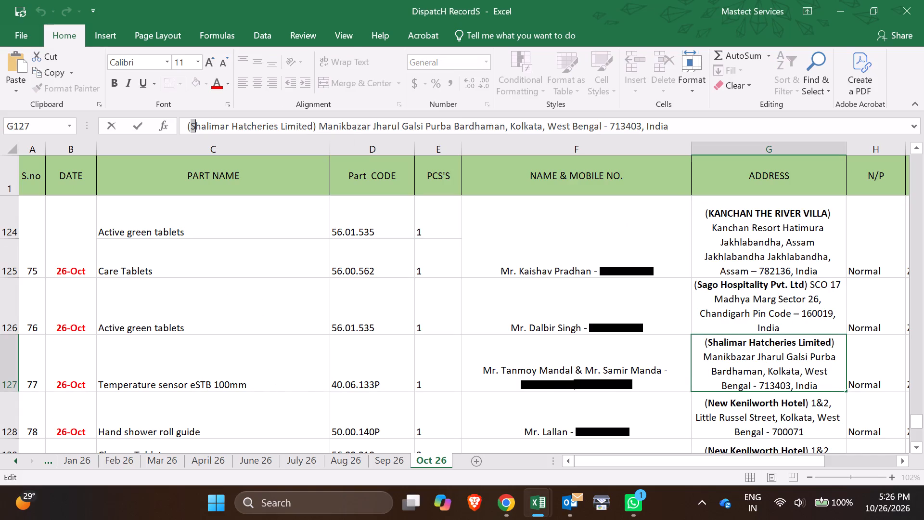
key("shift+Right")
key("shift+Right")
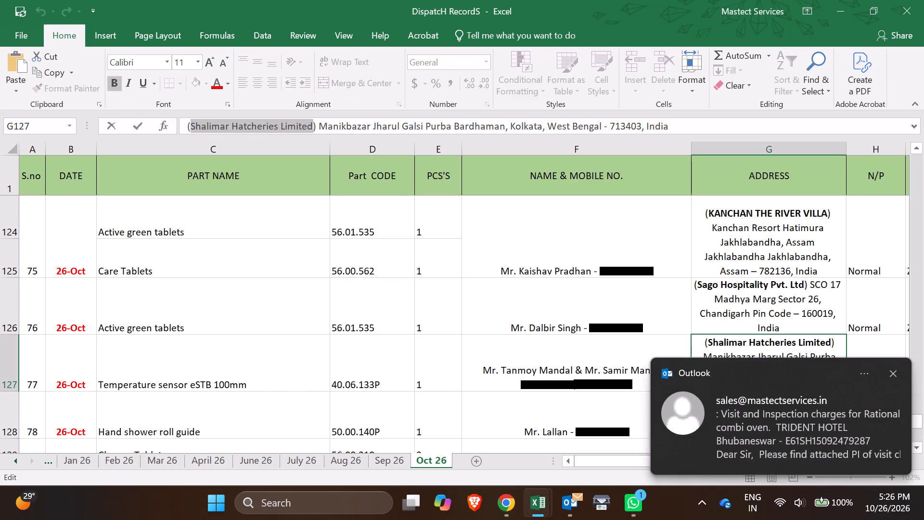
key("ctrl+c")
key("alt+Tab")
key("ctrl+v")
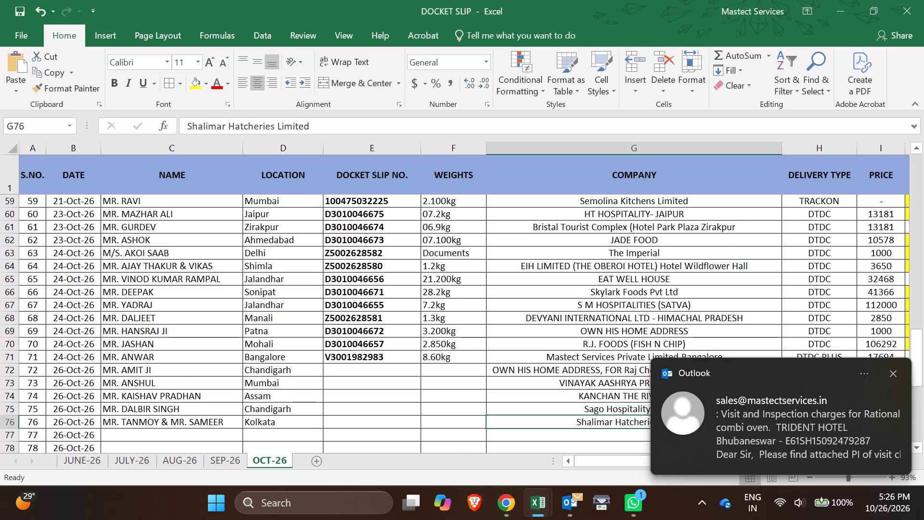
key("Return")
key("ctrl+s")
Fill the row 76 STATUS cell down from the row above, return to the row 77 NAME cell, and save.
key("Up")
key("Right")
key("Right")
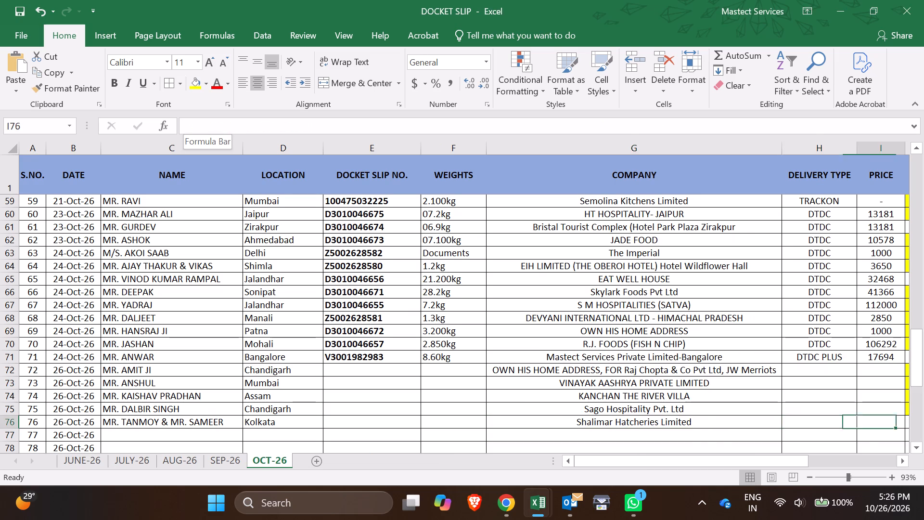
key("Right")
key("ctrl+d")
key("Return")
key("Left")
key("Left")
key("Left")
key("Left")
key("Left")
key("Left")
key("Left")
key("Left")
key("Left")
key("Left")
key("Left")
key("Left")
key("Left")
key("Left")
key("Left")
key("Left")
key("Left")
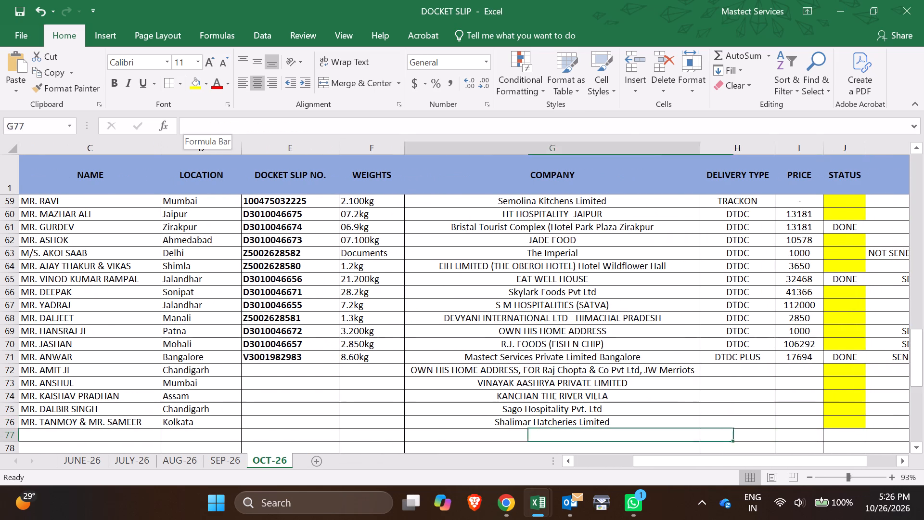
key("Right")
key("Right")
key("ctrl+s")
Look up the row 128 recipient in DispatcH RecordS, enter MR. LALLAN as the name in DOCKET SLIP rows 77 and 78, and save.
key("alt+Tab")
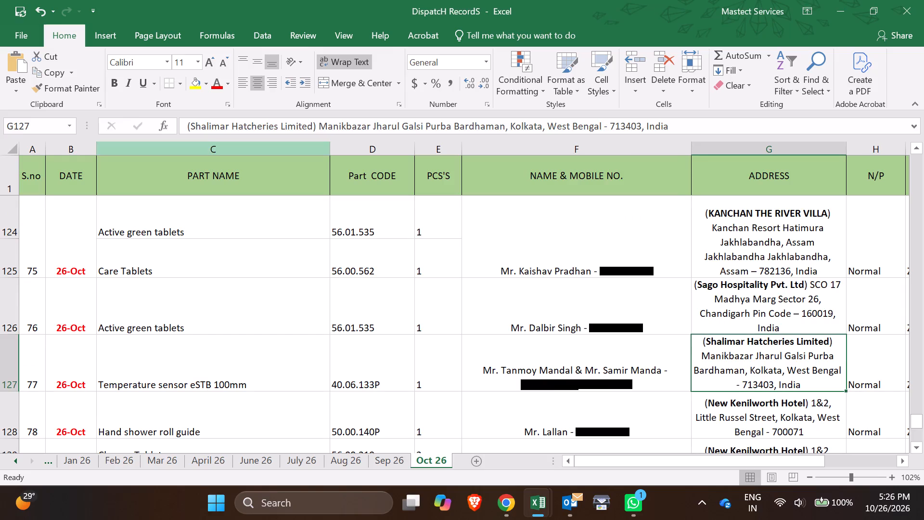
left_click(512, 345)
scroll(512, 345, "down", 3)
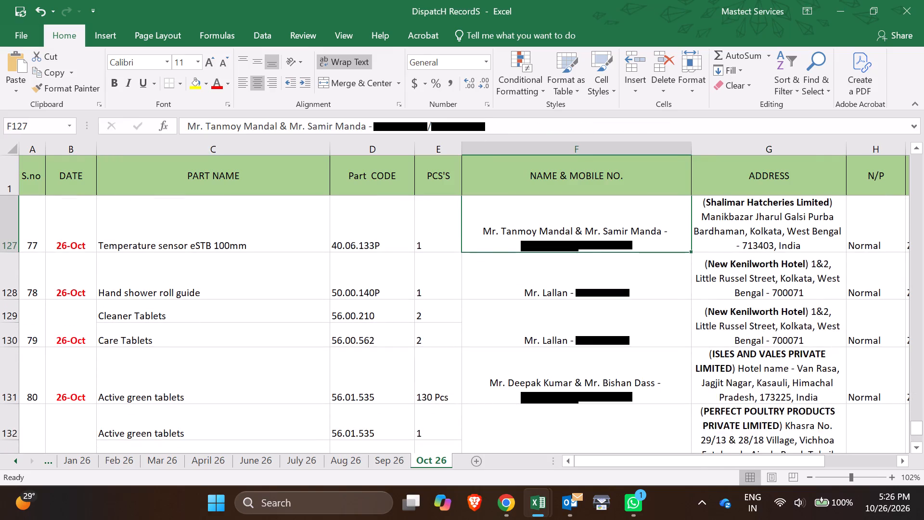
left_click(546, 268)
key("alt+Tab")
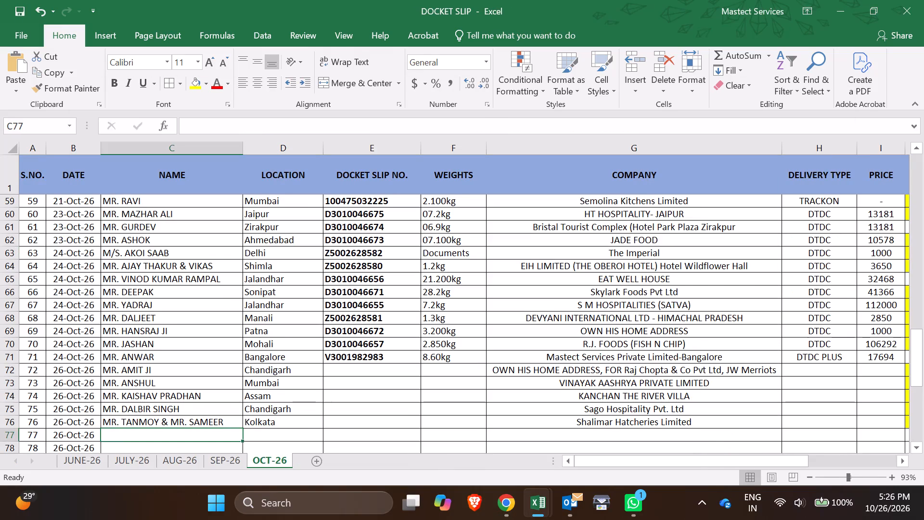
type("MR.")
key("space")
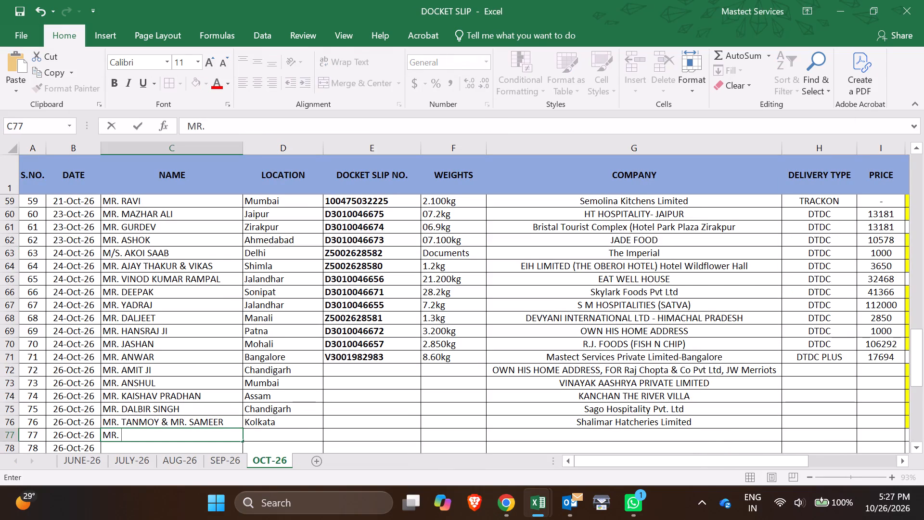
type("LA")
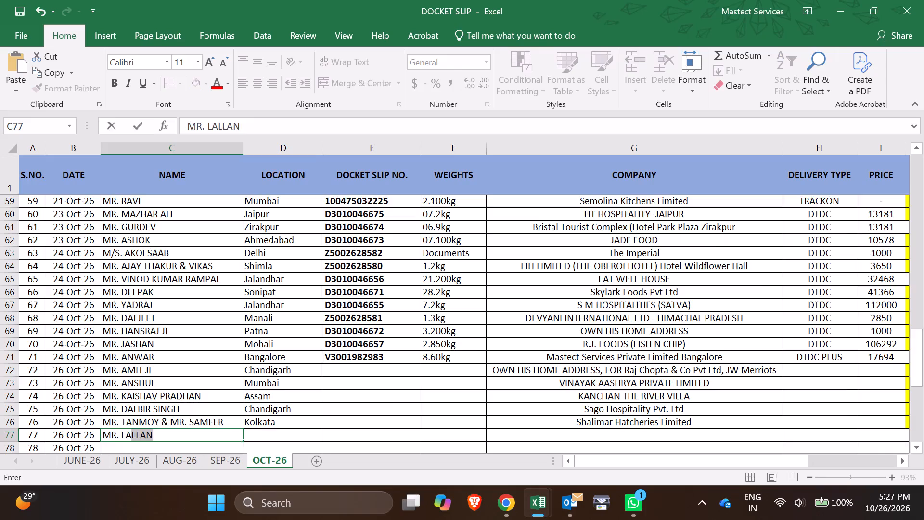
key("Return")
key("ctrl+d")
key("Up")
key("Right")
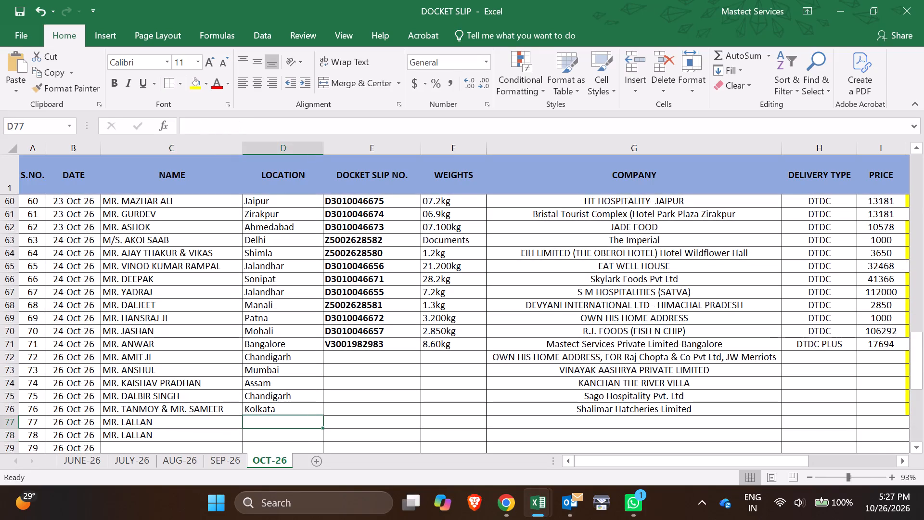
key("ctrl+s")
Check the New Kenilworth Hotel address in DispatcH RecordS and fill Kolkata as the location in DOCKET SLIP rows 77 and 78.
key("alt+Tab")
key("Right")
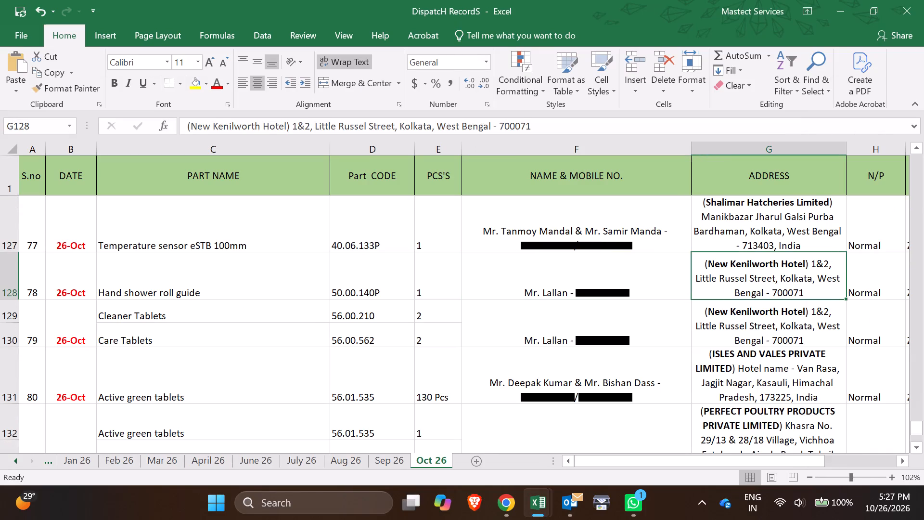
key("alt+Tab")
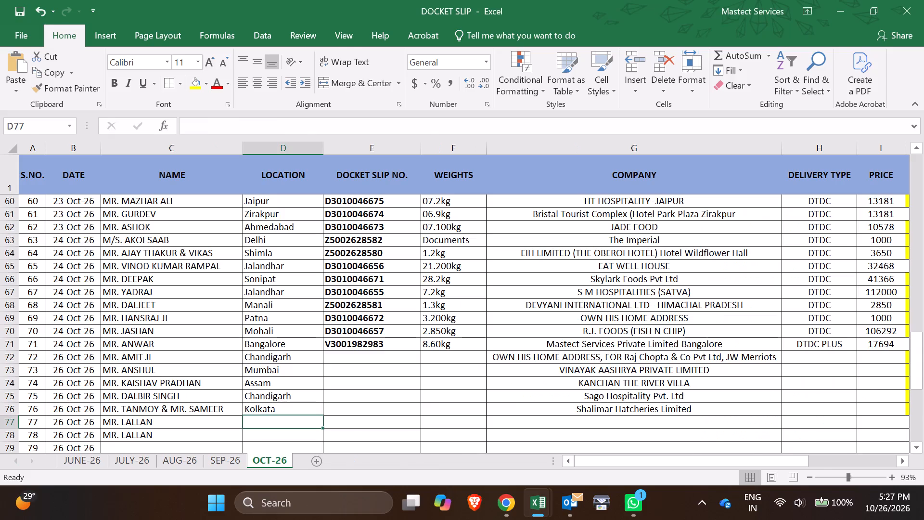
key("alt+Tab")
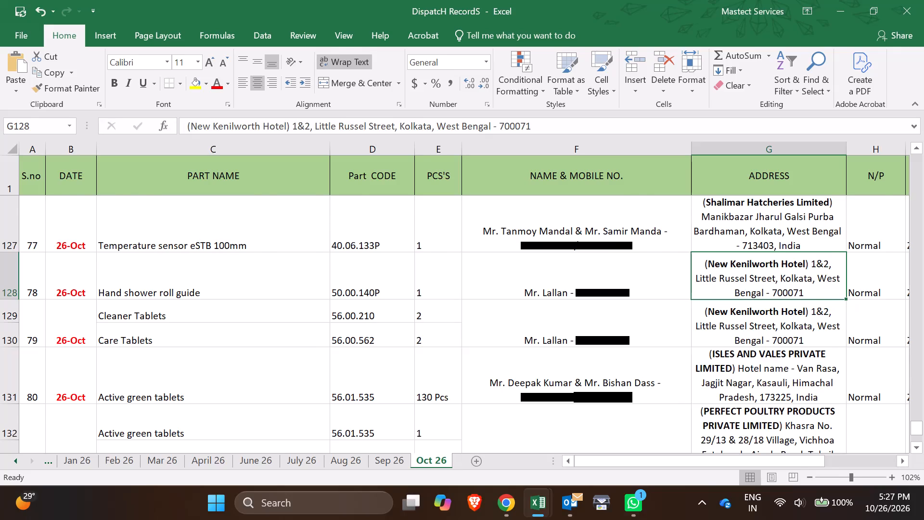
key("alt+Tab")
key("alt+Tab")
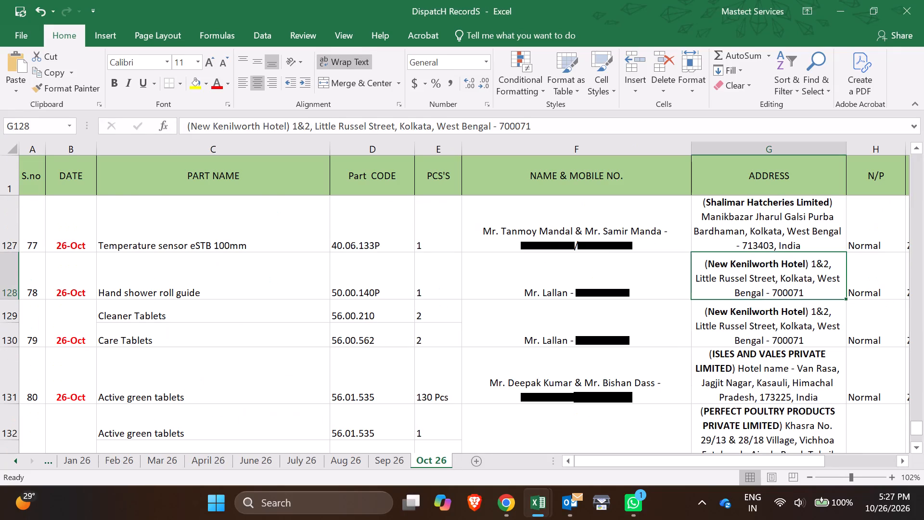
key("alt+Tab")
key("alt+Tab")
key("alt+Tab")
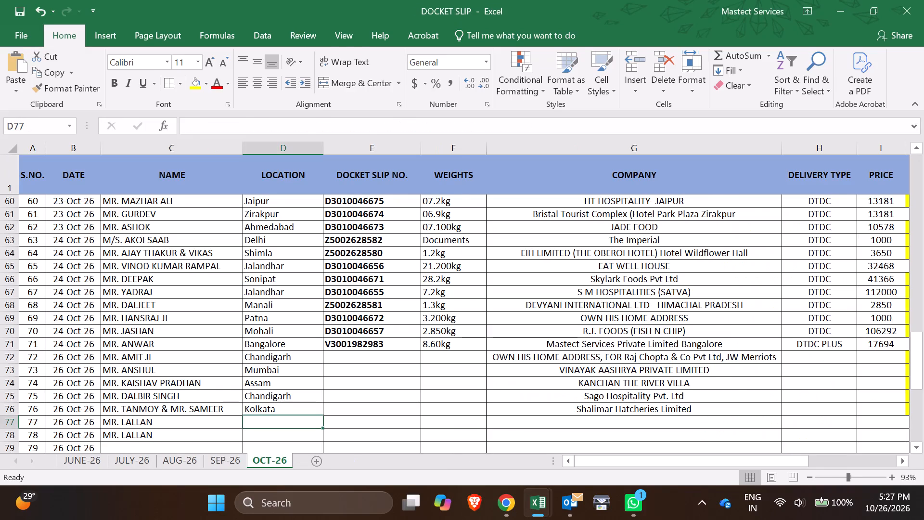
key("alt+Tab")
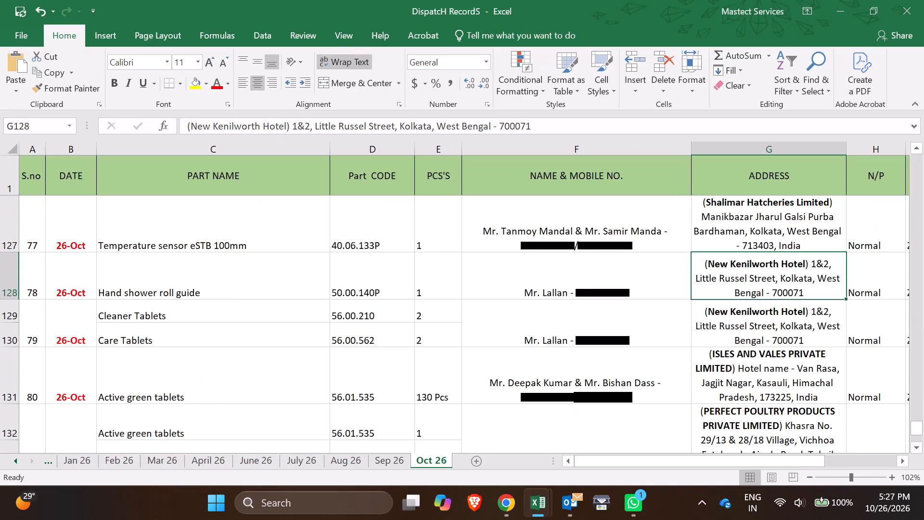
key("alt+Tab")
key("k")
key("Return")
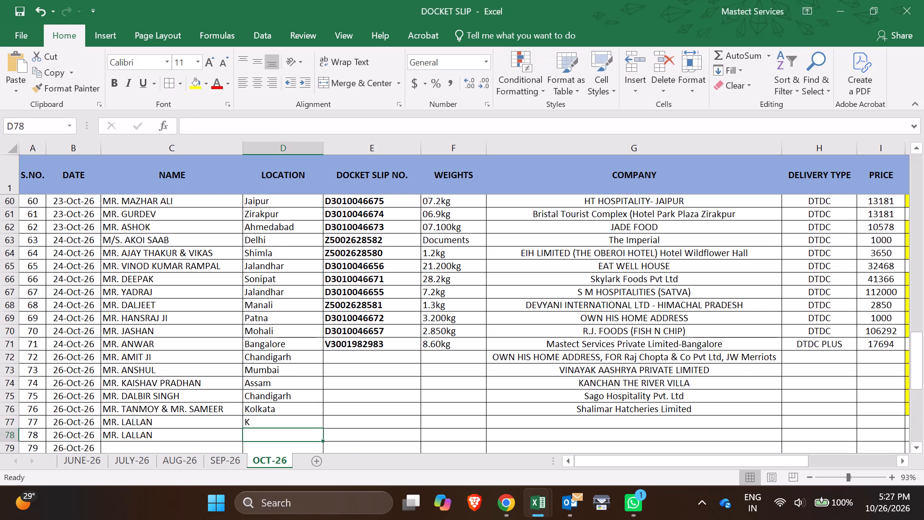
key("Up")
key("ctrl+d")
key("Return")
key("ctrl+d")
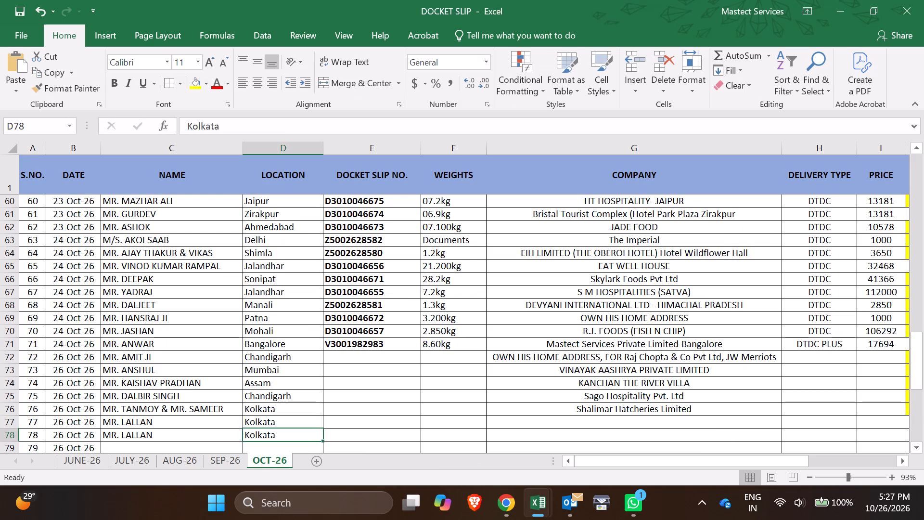
Copy the name New Kenilworth Hotel from the row 128 address in DispatcH RecordS into DOCKET SLIP's row 77 company cell and save.
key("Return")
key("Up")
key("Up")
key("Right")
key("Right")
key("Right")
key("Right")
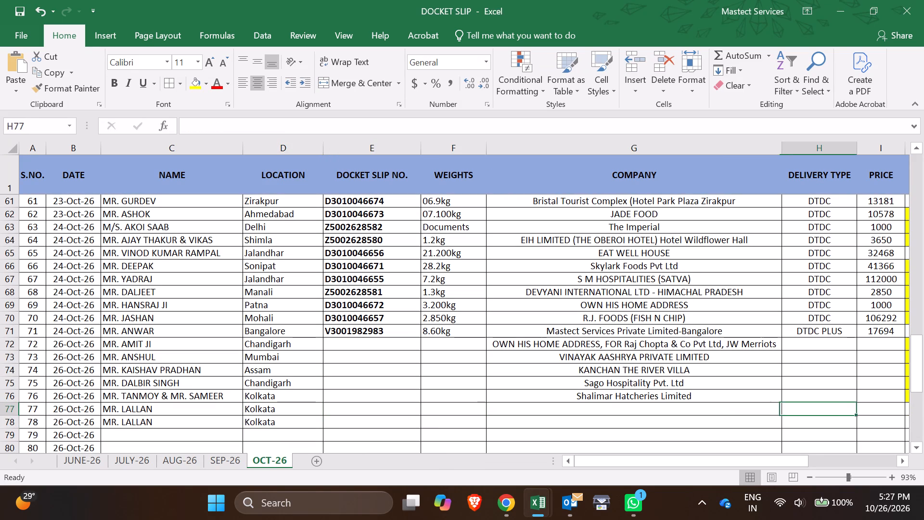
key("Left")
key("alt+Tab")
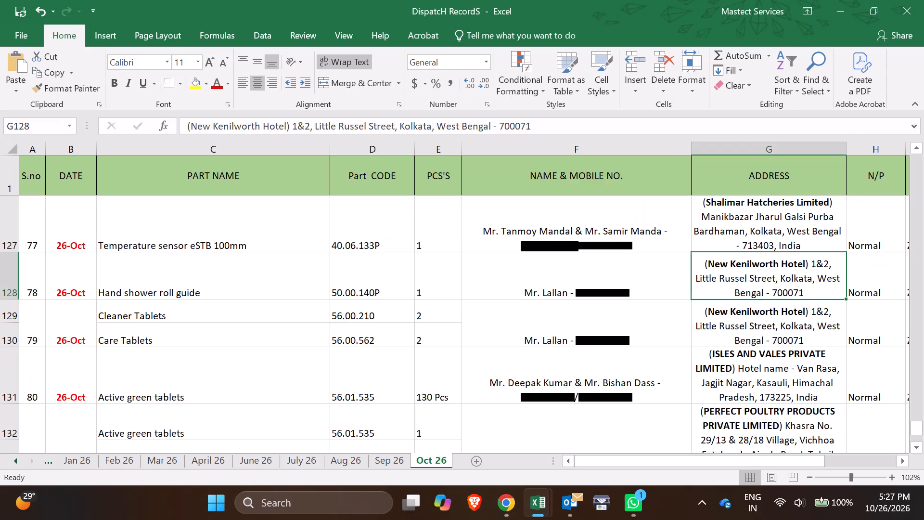
left_click(190, 127)
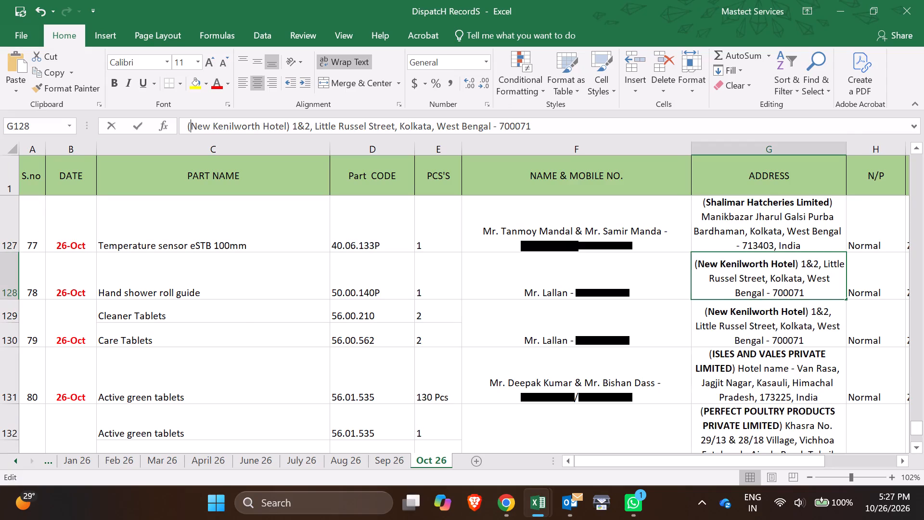
key("shift+Right")
key("shift+Right")
key("shift+Right")
key("shift+Right")
key("shift+Right")
key("shift+Right")
key("shift+Right")
key("shift+Right")
key("shift+Right")
key("shift+Right")
key("shift+Right")
key("shift+Right")
key("shift+Right")
key("shift+Right")
key("shift+Right")
key("shift+Right")
key("shift+Right")
key("shift+Right")
key("shift+Right")
key("shift+Right")
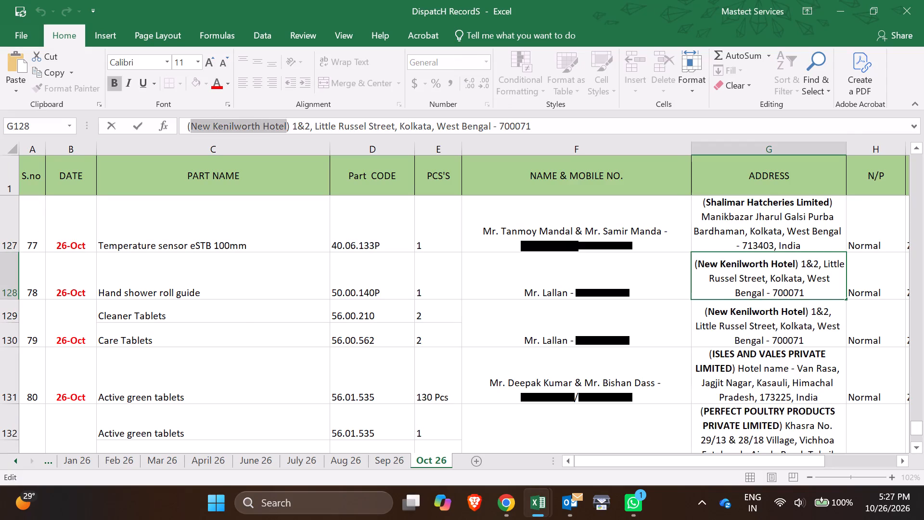
key("ctrl+c")
key("alt+Tab")
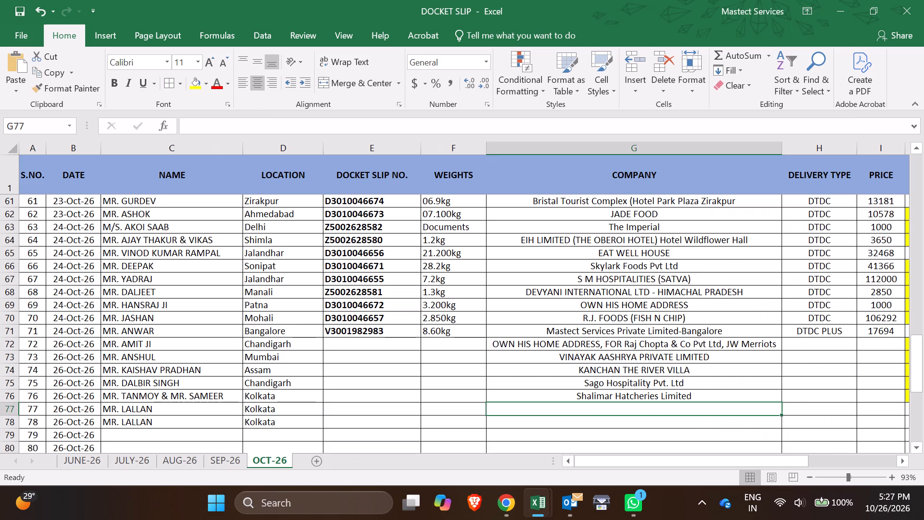
key("ctrl+v")
key("ctrl+s")
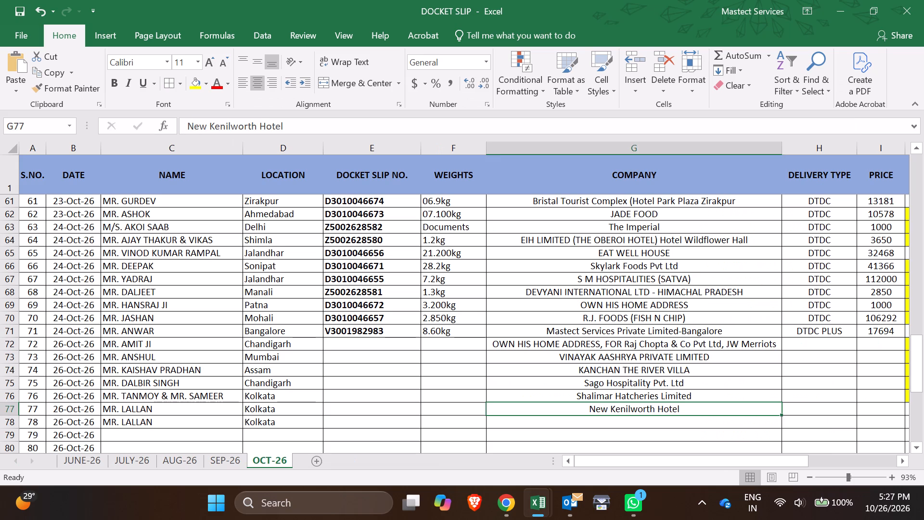
Fill the company New Kenilworth Hotel down from row 77 to row 78.
key("Return")
key("ctrl+d")
key("Return")
Copy the yellow highlighted status cell down to rows 77 and 78, and save the workbook.
key("Up")
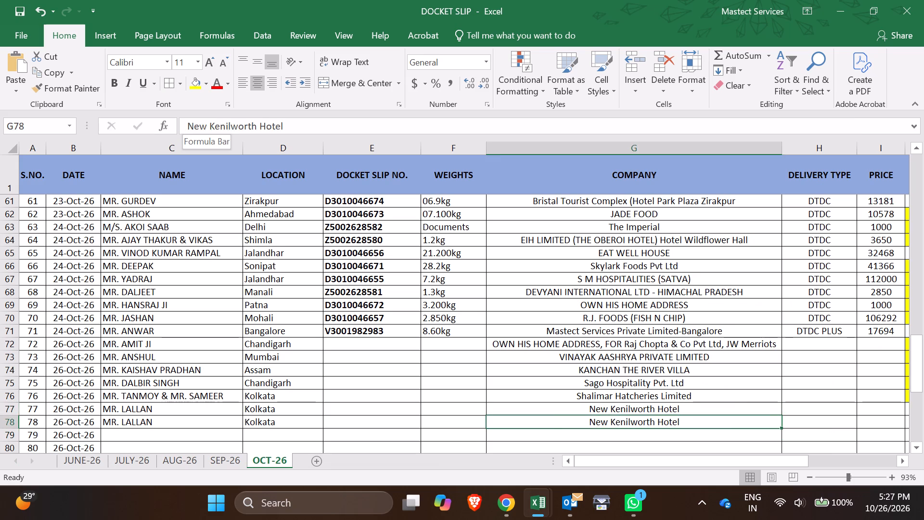
key("Right")
key("Up")
key("Right")
key("Right")
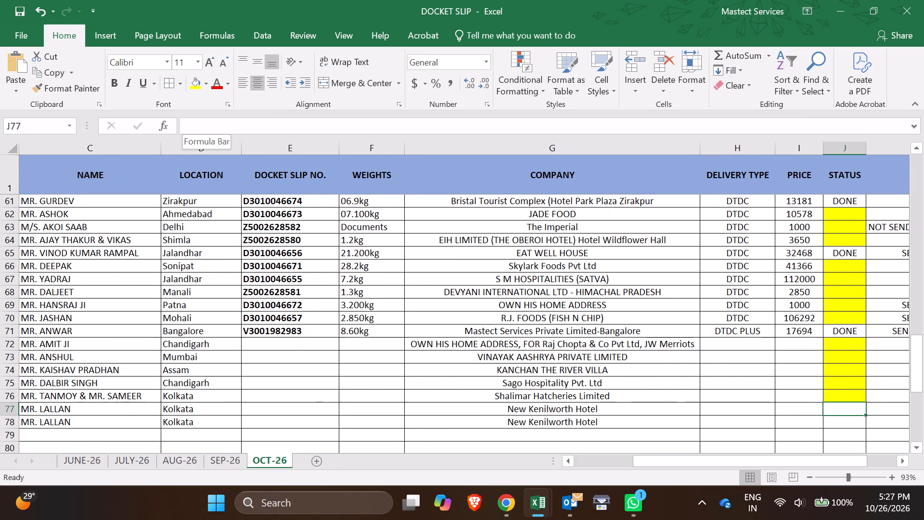
key("ctrl+d")
key("Return")
key("ctrl+d")
key("Return")
key("ctrl+s")
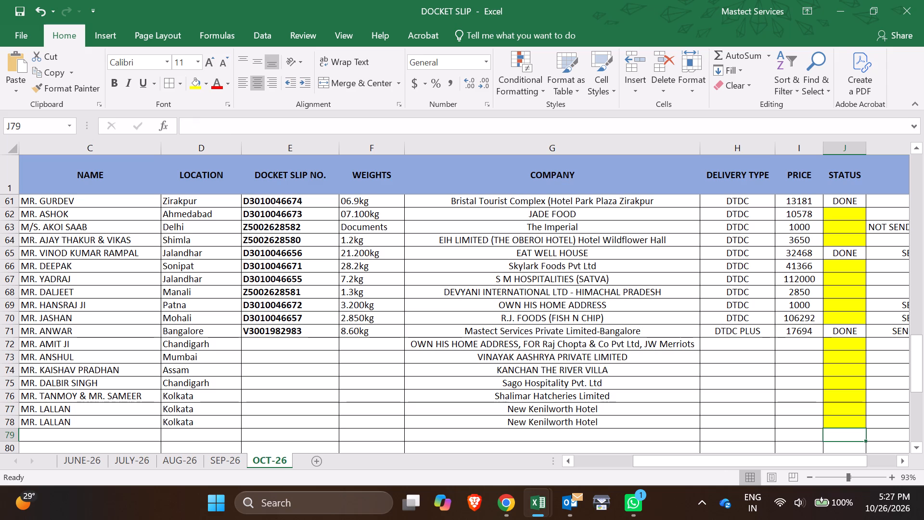
key("ctrl+s")
key("ctrl+s")
Enter the first contact's name from row 131 of DispatcH RecordS into the name cell of DOCKET SLIP row 79.
key("Return")
key("Up")
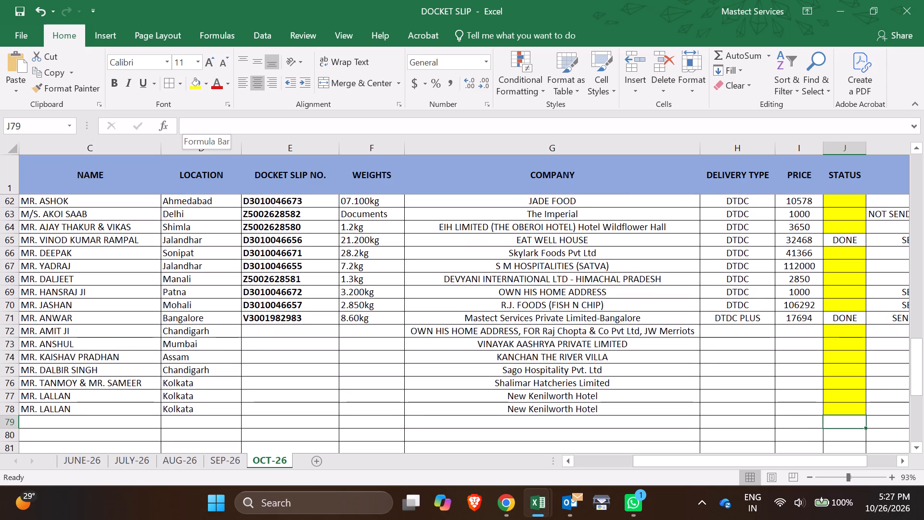
key("Left")
key("Left")
key("Up")
key("Left")
key("Left")
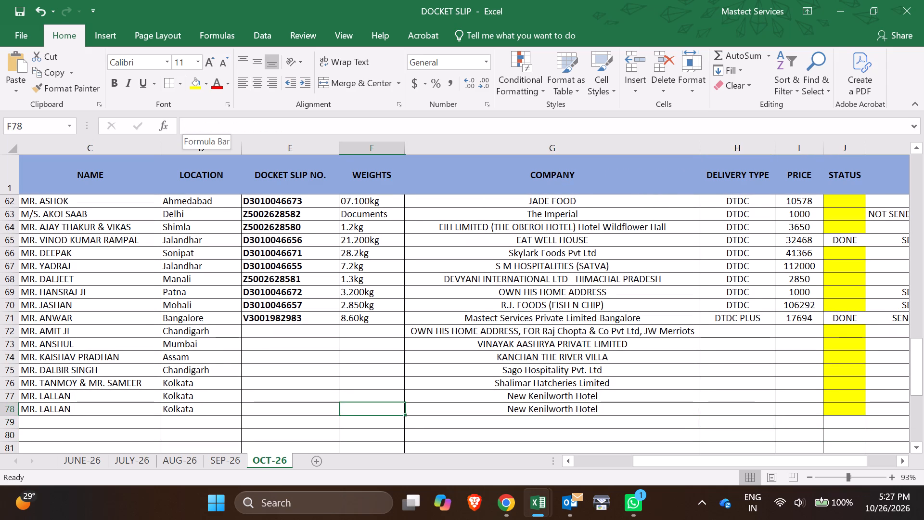
key("Down")
key("Left")
key("Left")
key("Left")
key("Left")
key("Left")
key("Left")
key("Left")
key("Right")
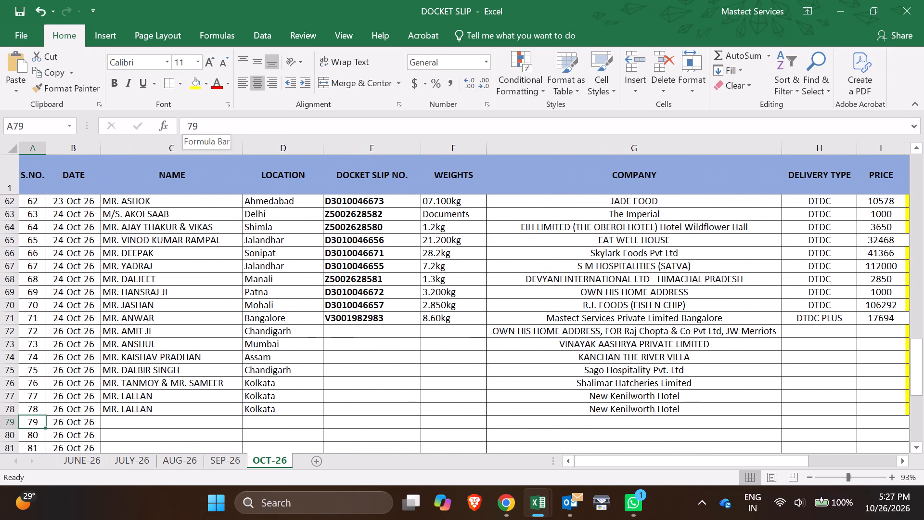
key("Right")
key("Right")
key("Left")
key("alt+Tab")
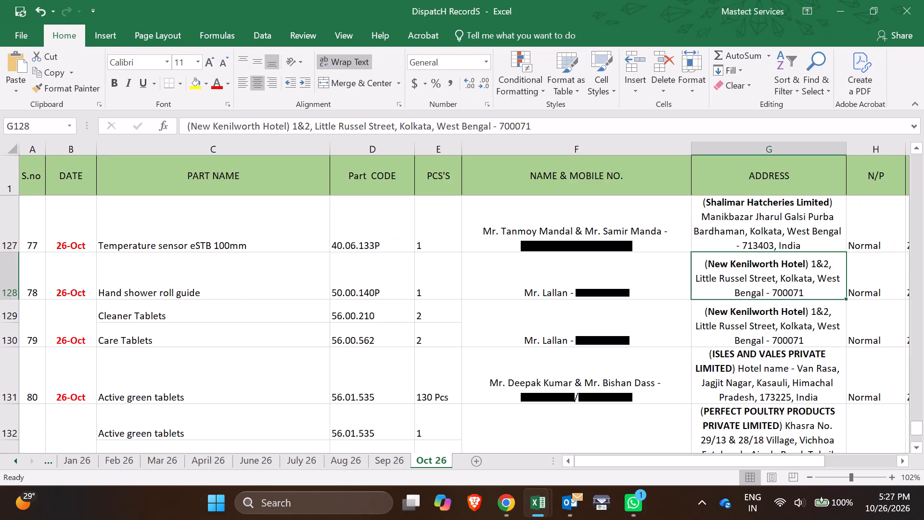
left_click(611, 365)
scroll(611, 365, "down", 2)
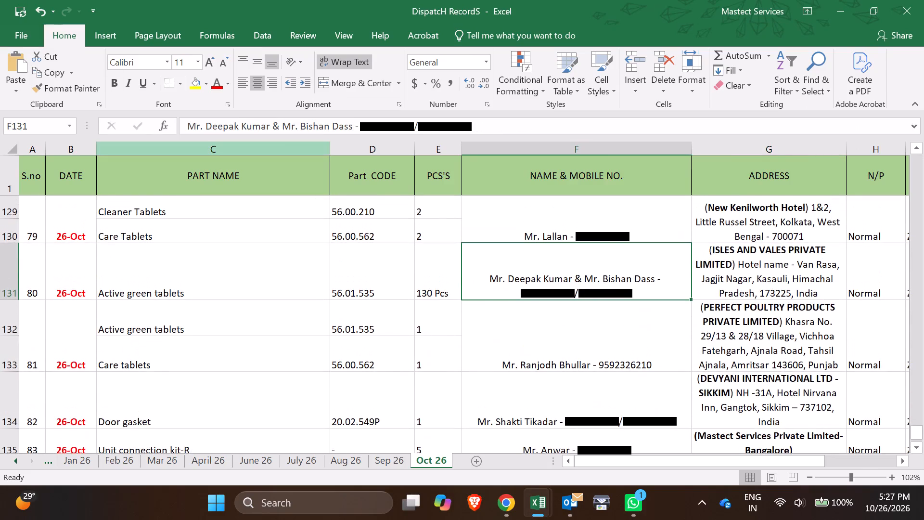
key("alt+Tab")
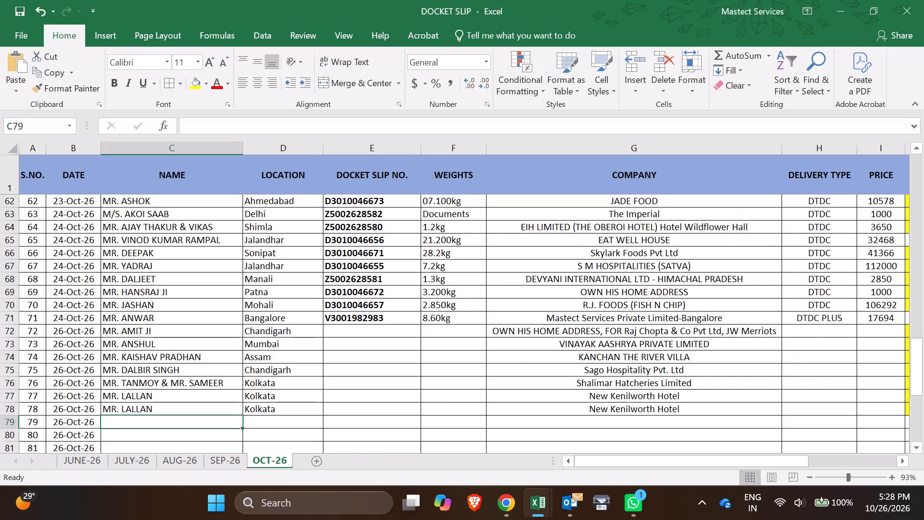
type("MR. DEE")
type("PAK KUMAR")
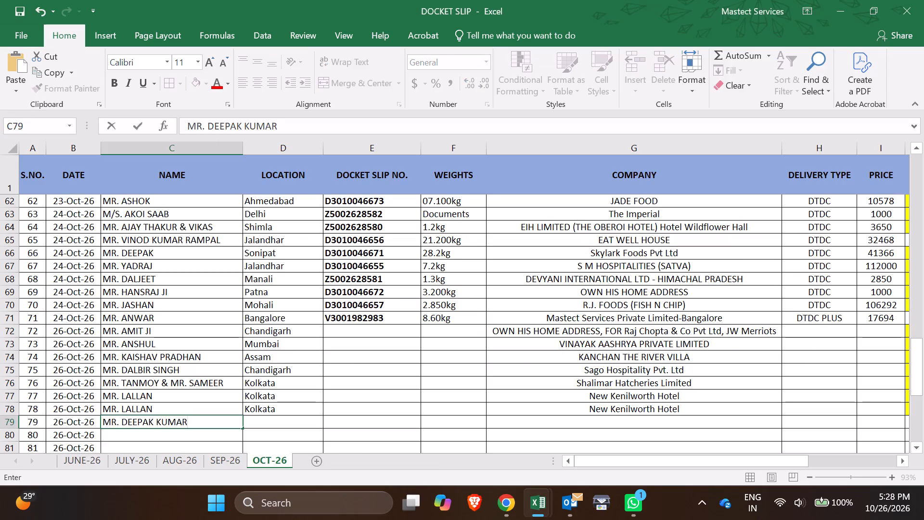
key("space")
Append "& BISHAN" to the row 79 name, checking its spelling in row 131 of DispatcH RecordS, and save.
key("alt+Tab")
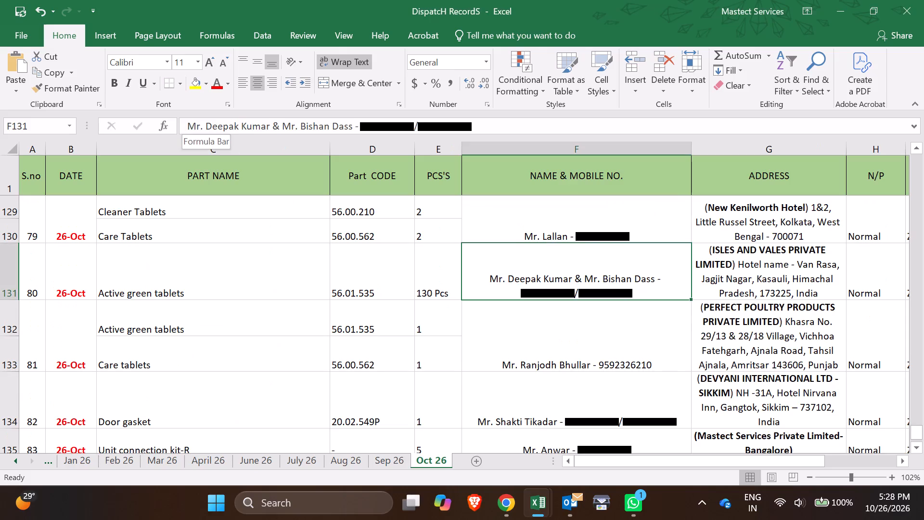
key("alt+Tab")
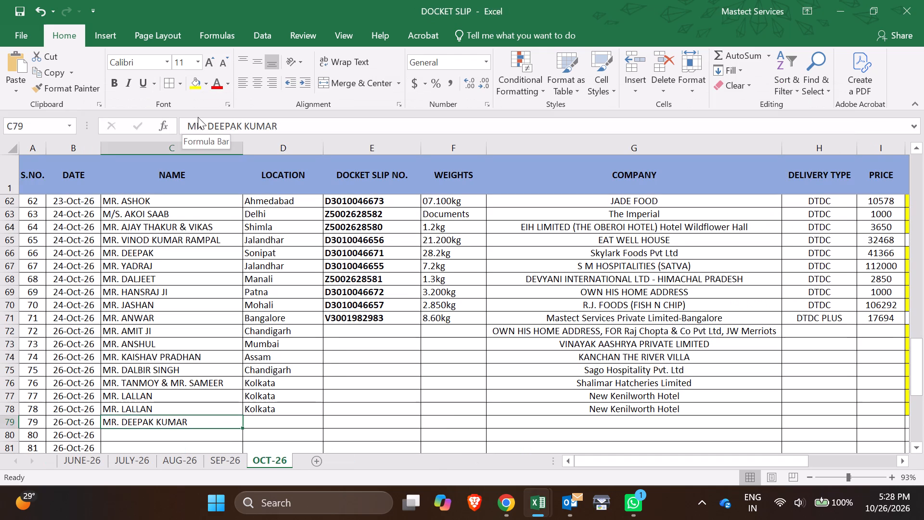
left_click(287, 126)
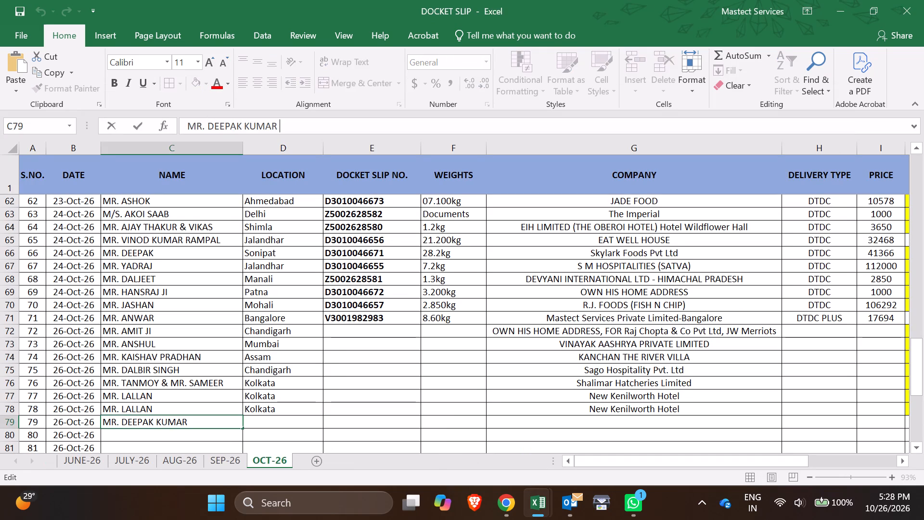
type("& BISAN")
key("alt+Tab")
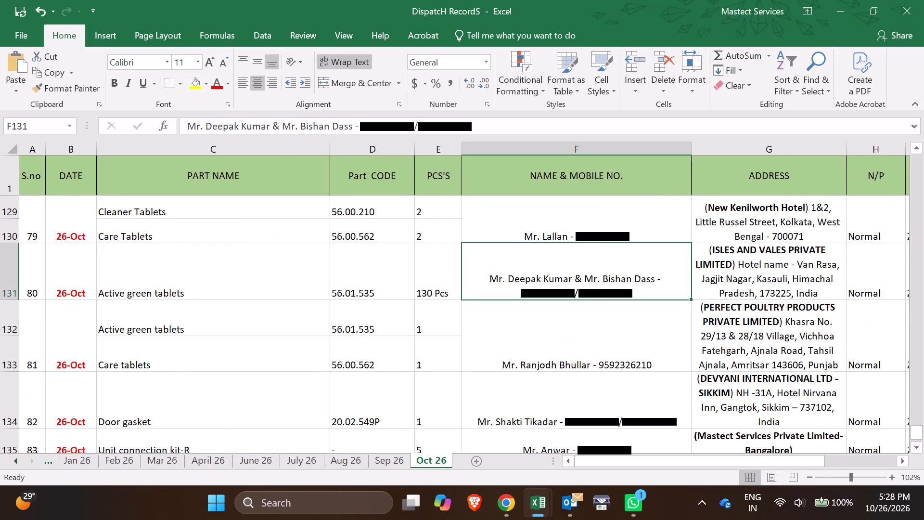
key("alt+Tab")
left_click(321, 126)
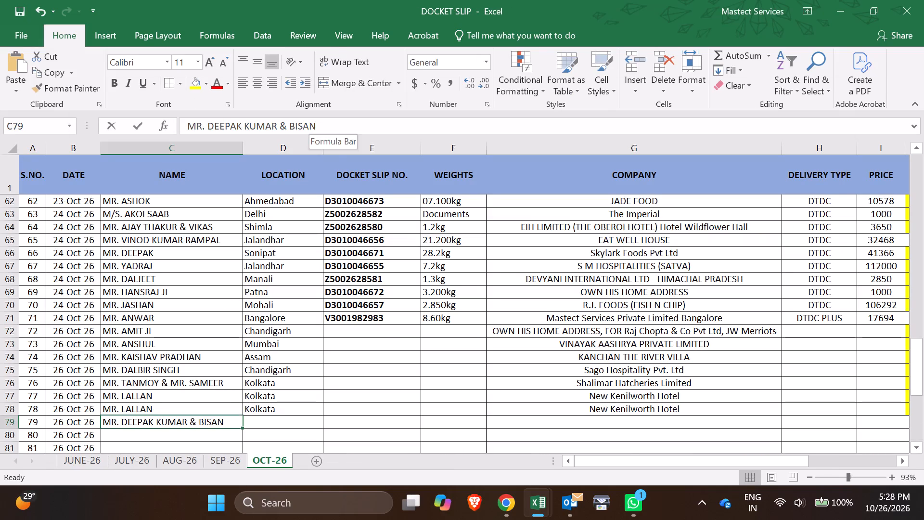
key("BackSpace")
key("BackSpace")
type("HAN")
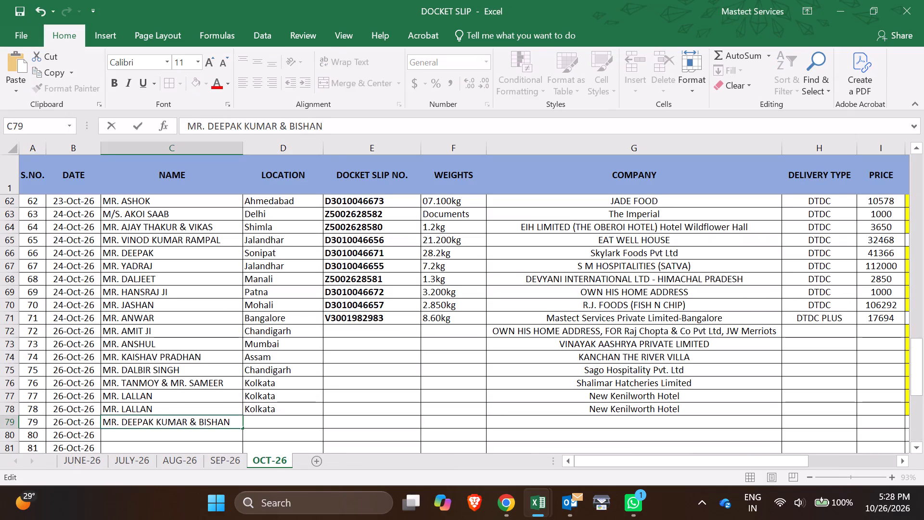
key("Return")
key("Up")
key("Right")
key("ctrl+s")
Check the address in row 131 of DispatcH RecordS for the location and company of DOCKET SLIP row 79.
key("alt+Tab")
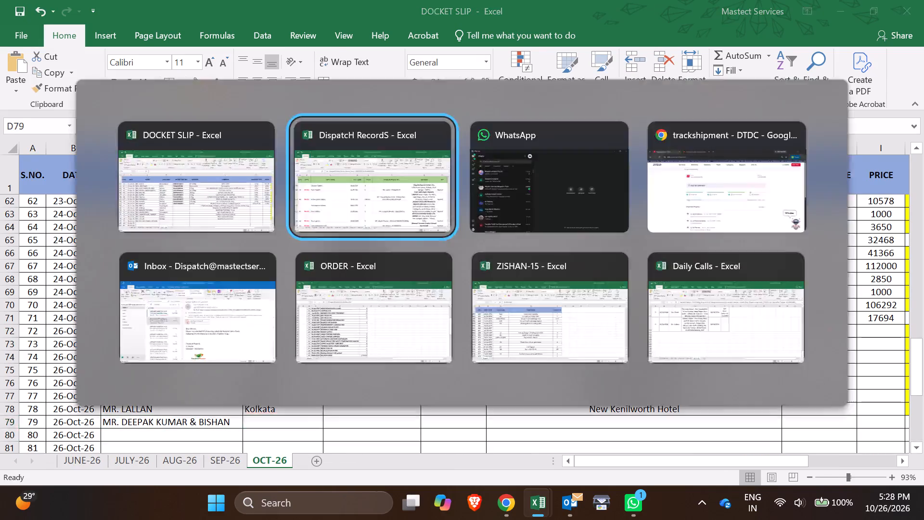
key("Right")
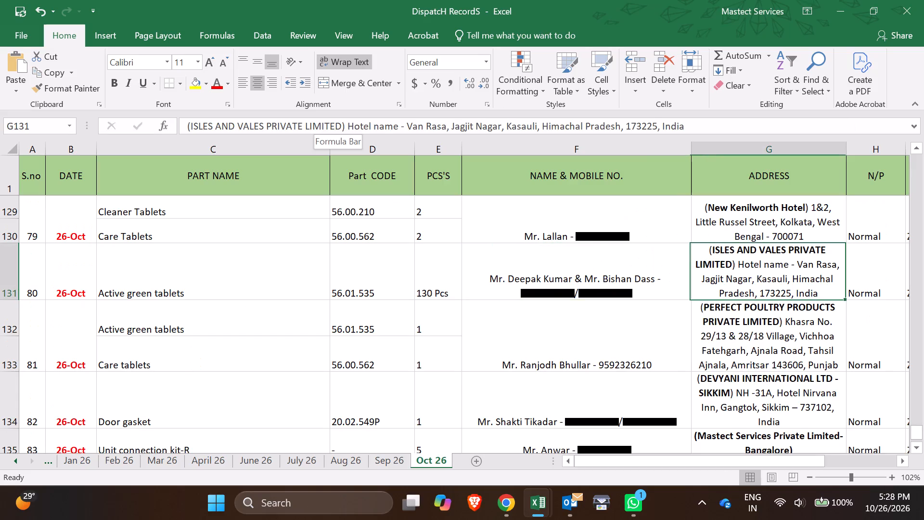
Enter Himachal as the location in row 79 of the DOCKET SLIP OCT-26 sheet.
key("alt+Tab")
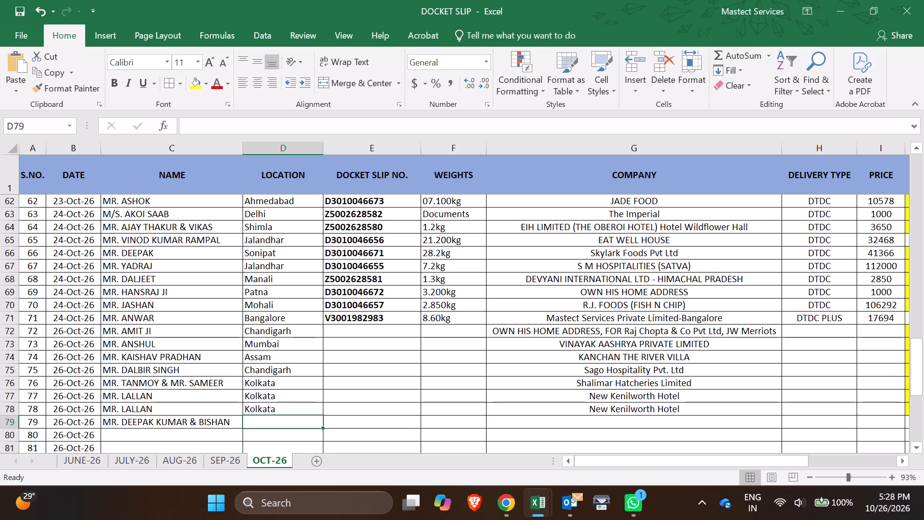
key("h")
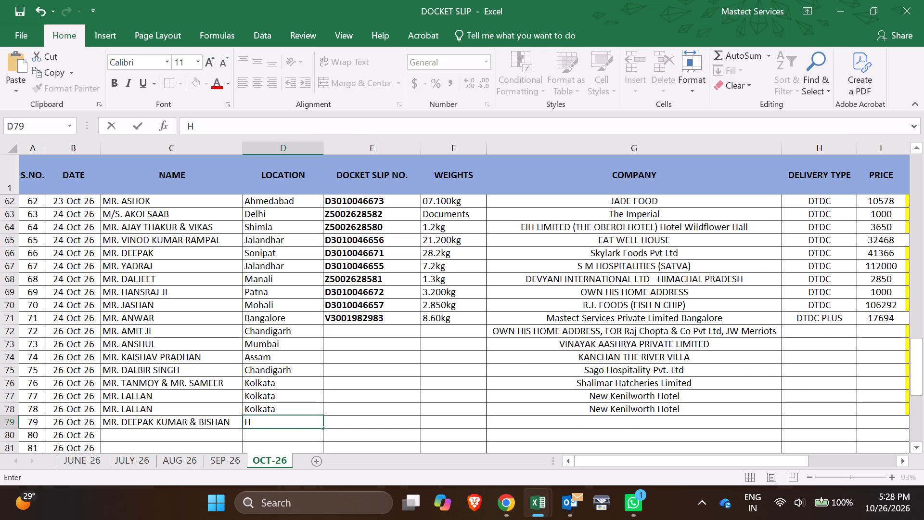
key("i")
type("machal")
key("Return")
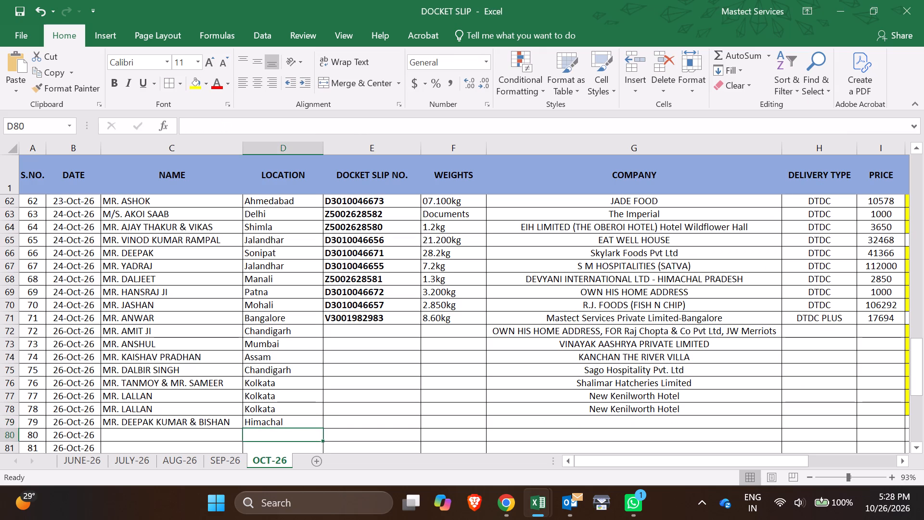
Copy ISLES AND VALES PRIVATE LIMITED from the row 131 address in DispatcH RecordS into the DOCKET SLIP row 79 company cell, and save.
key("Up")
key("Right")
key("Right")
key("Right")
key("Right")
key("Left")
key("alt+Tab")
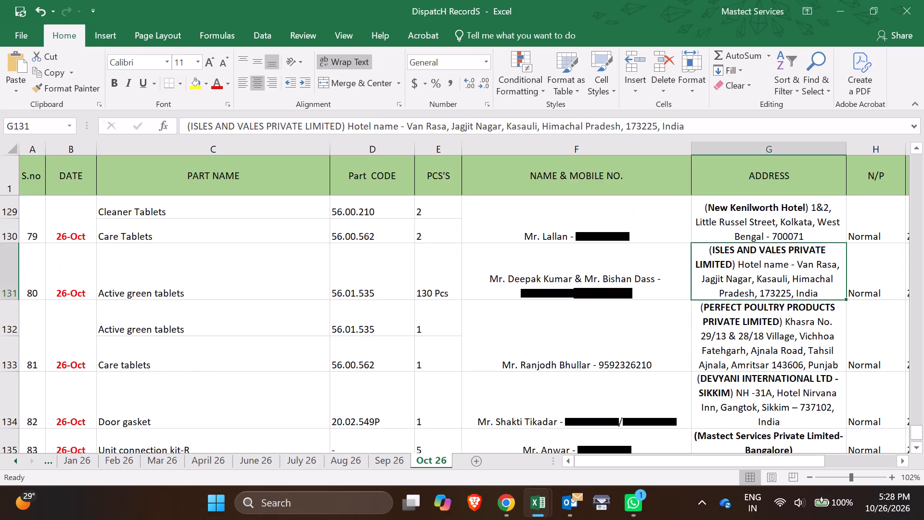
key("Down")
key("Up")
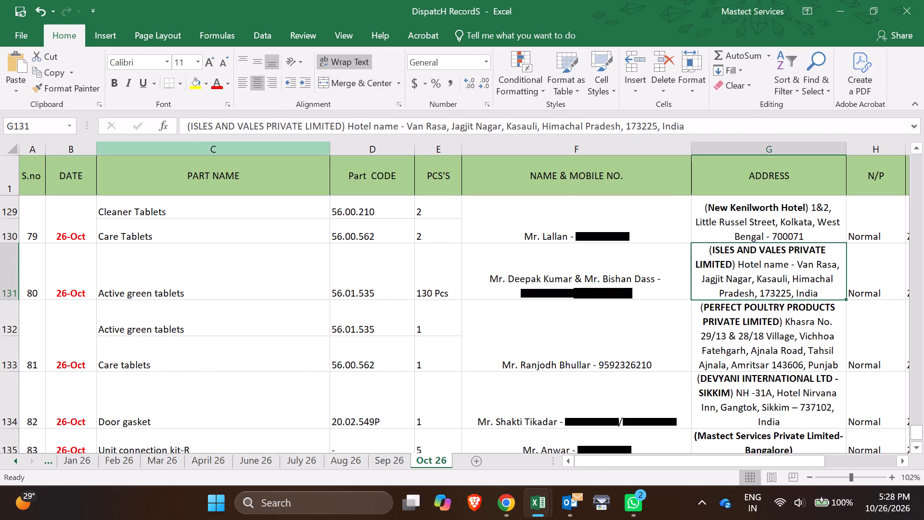
left_click(191, 128)
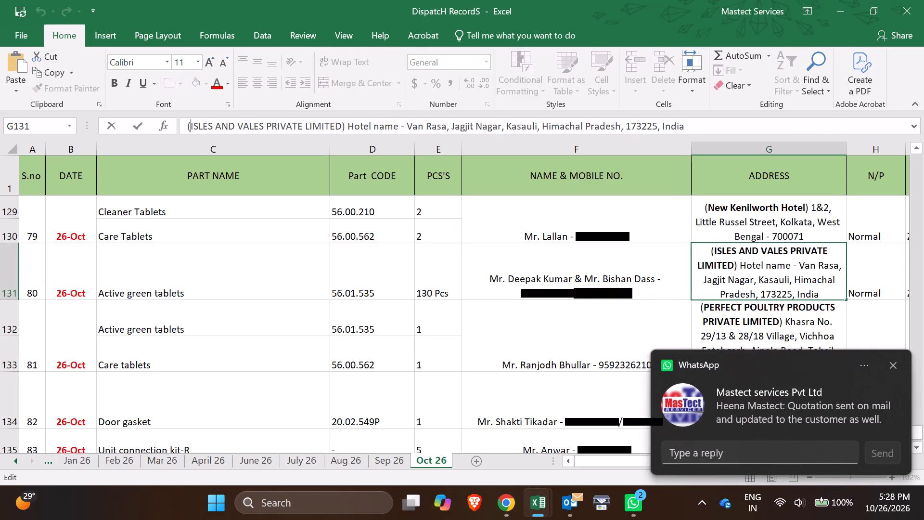
key("shift+Right")
key("shift+Right")
key("shift+Right")
key("shift+Right")
key("shift+Right")
key("shift+Right")
key("shift+Right")
key("shift+Right")
key("shift+Right")
key("shift+Right")
key("shift+Right")
key("shift+Right")
key("shift+Right")
key("shift+Right")
key("shift+Right")
key("shift+Right")
key("shift+Right")
key("shift+Right")
key("shift+Right")
key("shift+Right")
key("shift+Right")
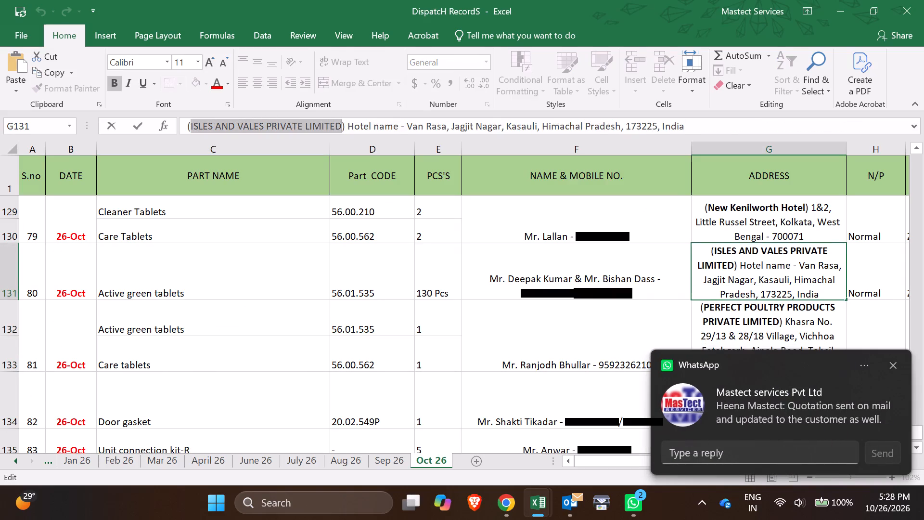
key("ctrl+c")
key("alt+Tab")
key("ctrl+v")
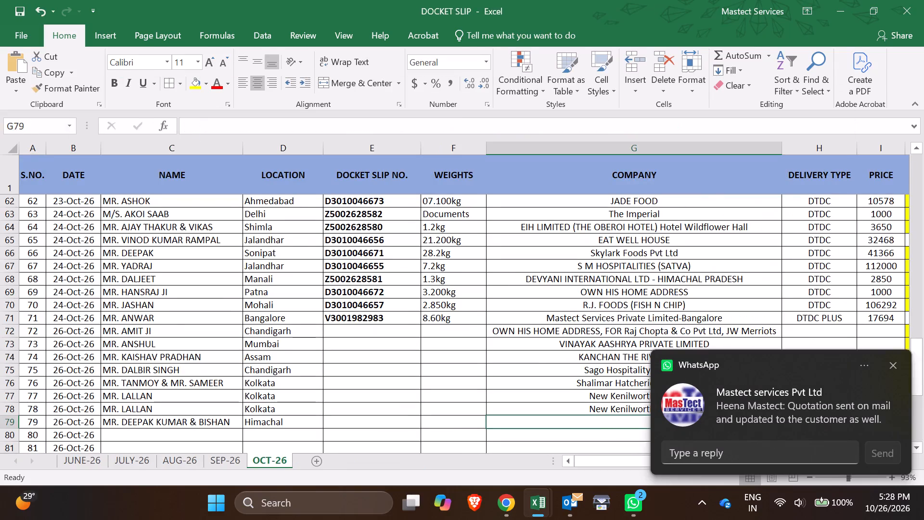
key("ctrl+s")
key("Return")
Copy the yellow highlighted status cell down to row 79, return to the name column of row 80, and save the workbook.
key("Up")
key("Right")
key("Right")
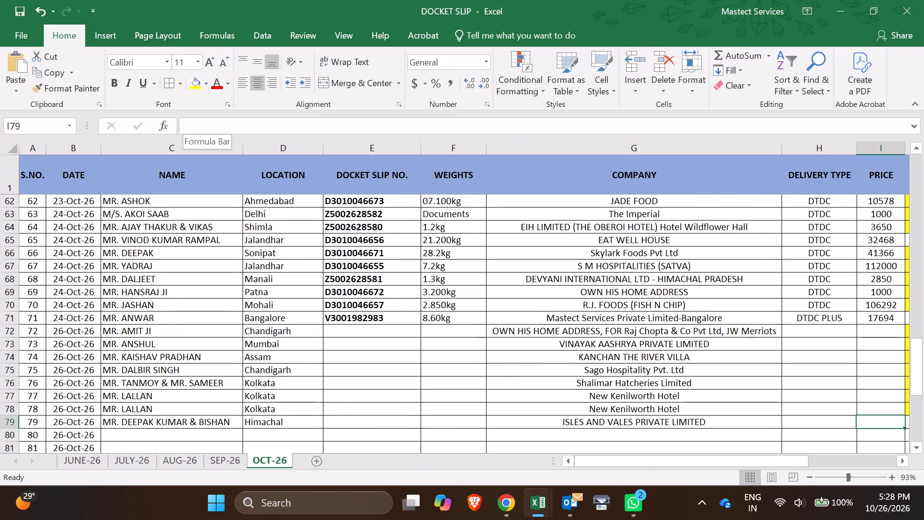
key("Right")
key("ctrl+d")
key("Return")
key("Left")
key("Left")
key("Left")
key("Left")
key("Left")
key("Left")
key("Left")
key("Left")
key("Left")
key("Left")
key("Left")
key("Left")
key("Left")
key("Left")
key("Left")
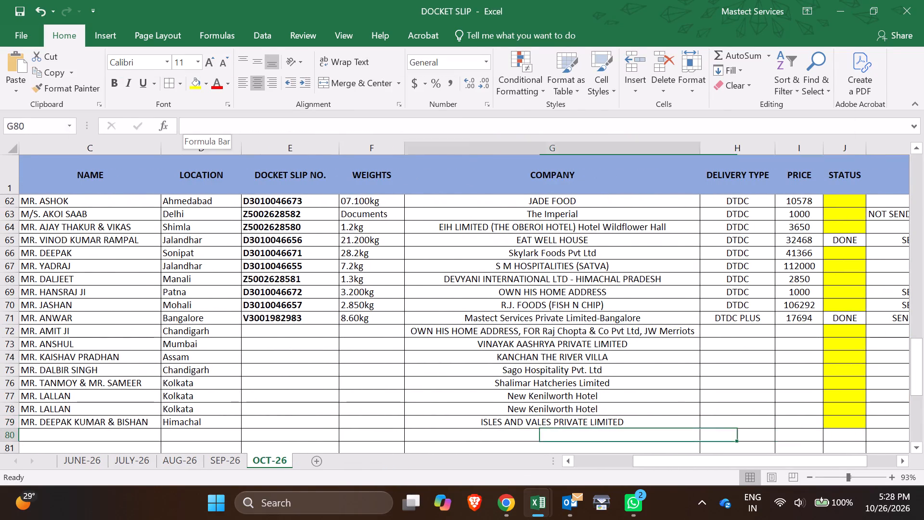
key("Right")
key("Right")
key("ctrl+s")
Enter the contact's full name from rows 132–133 of DispatcH RecordS, in capitals, into the name cell of DOCKET SLIP row 80.
key("alt+Tab")
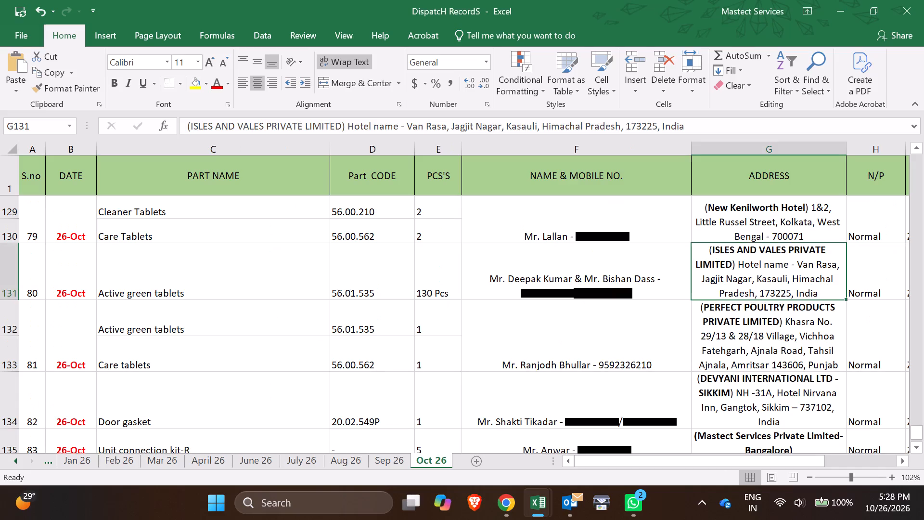
left_click(611, 330)
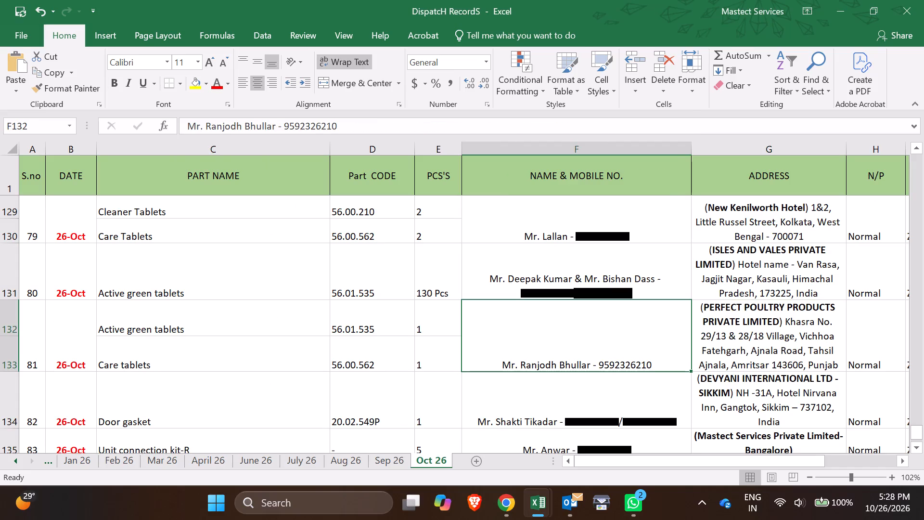
key("alt+Tab")
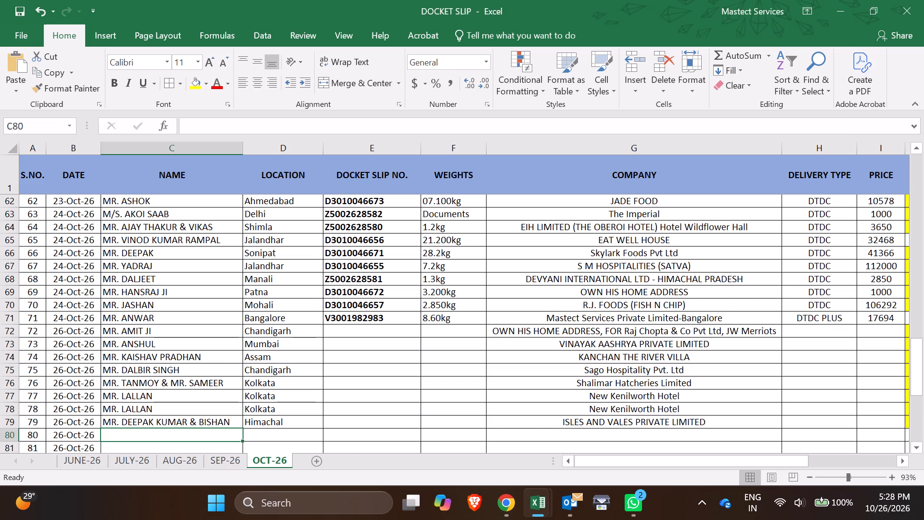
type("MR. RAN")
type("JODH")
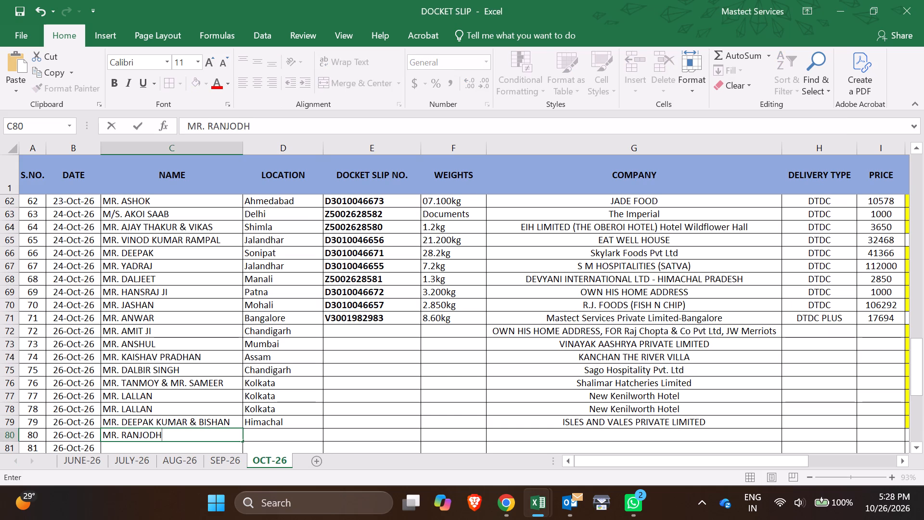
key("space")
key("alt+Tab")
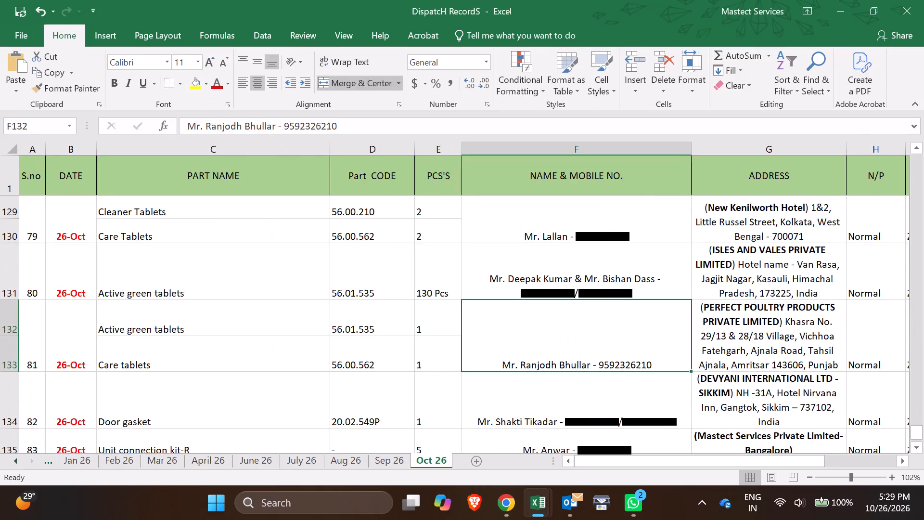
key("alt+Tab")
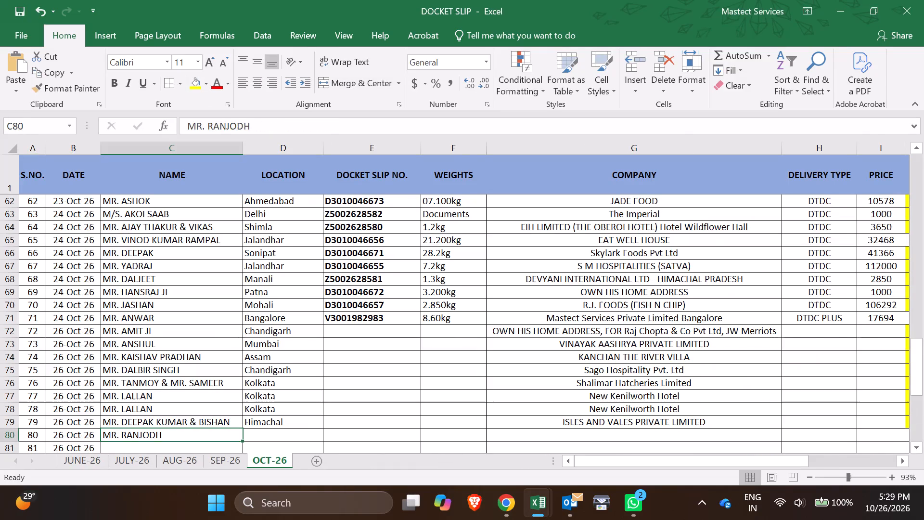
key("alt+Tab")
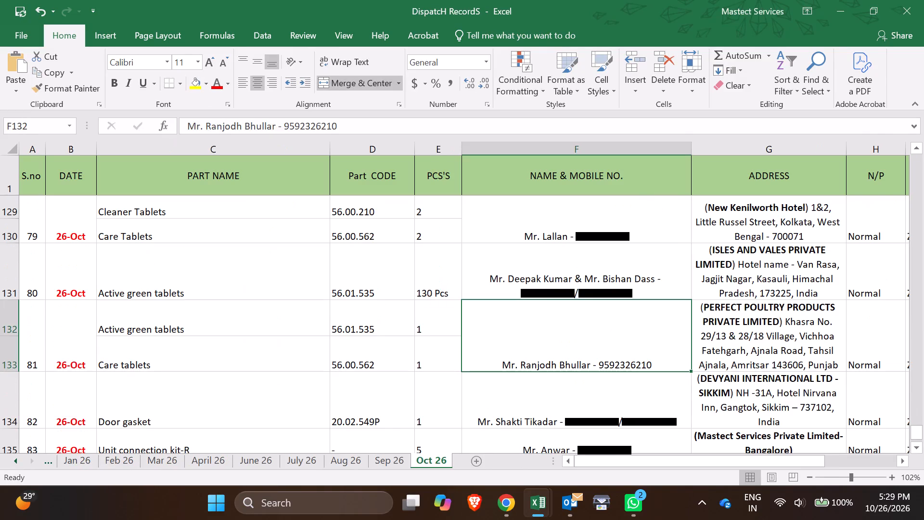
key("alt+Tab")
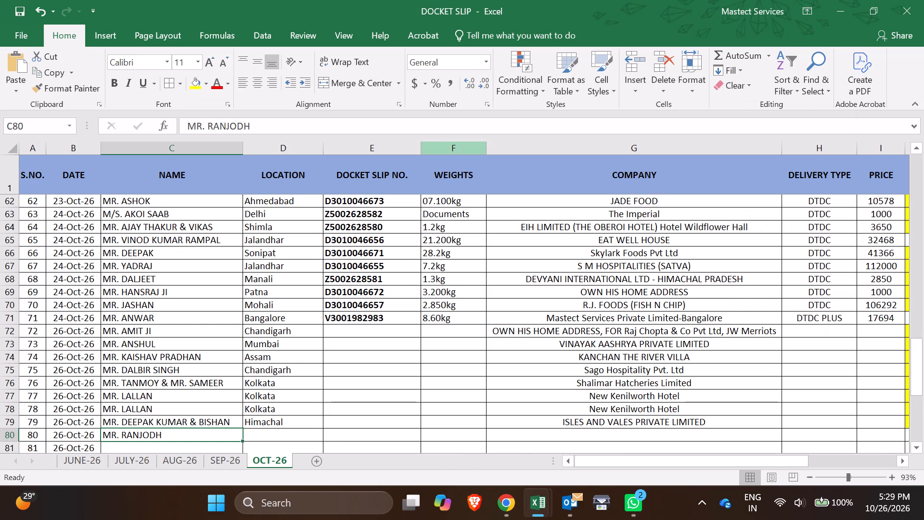
left_click(458, 126)
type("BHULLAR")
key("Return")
Check the address in rows 132–133 of DispatcH RecordS and enter Amritsar as the location in DOCKET SLIP row 80.
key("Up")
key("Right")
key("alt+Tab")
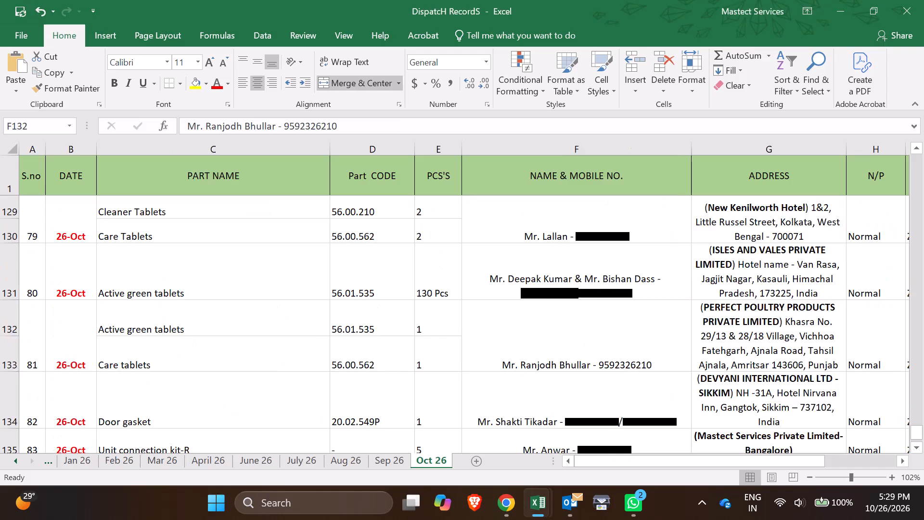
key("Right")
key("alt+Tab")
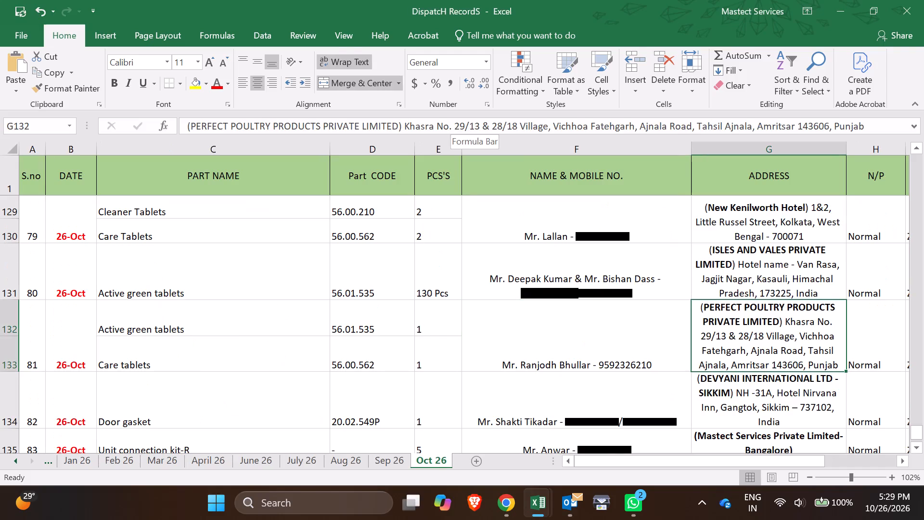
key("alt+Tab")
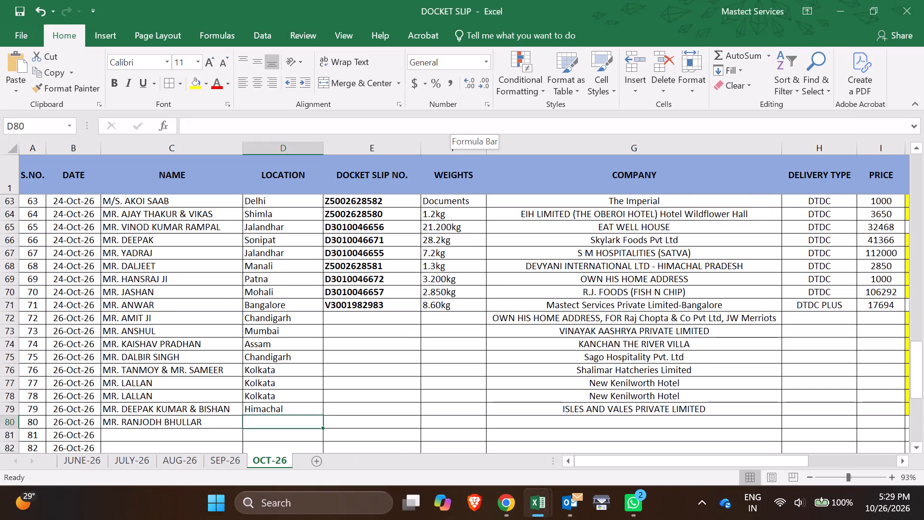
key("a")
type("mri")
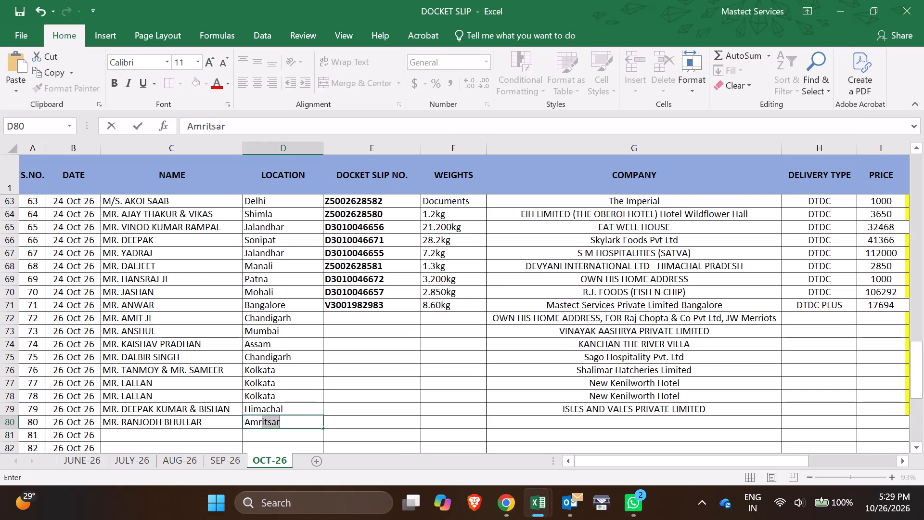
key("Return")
Copy PERFECT POULTRY PRODUCTS PRIVATE LIMITED from the row 132 address in DispatcH RecordS into the company cell of DOCKET SLIP row 80, and save.
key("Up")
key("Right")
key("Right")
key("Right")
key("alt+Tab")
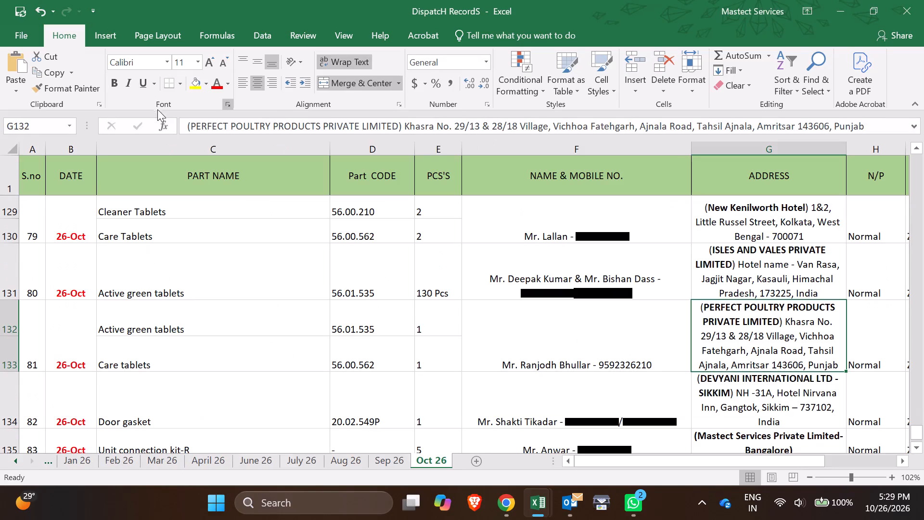
left_click(190, 126)
key("shift+Right")
key("shift+Right")
key("shift+Right")
key("shift+Right")
key("shift+Right")
key("shift+Right")
key("shift+Right")
key("shift+Right")
key("shift+Right")
key("shift+Right")
key("shift+Right")
key("shift+Right")
key("shift+Right")
key("shift+Right")
key("shift+Right")
key("shift+Right")
key("shift+Right")
key("shift+Right")
key("shift+Right")
key("shift+Right")
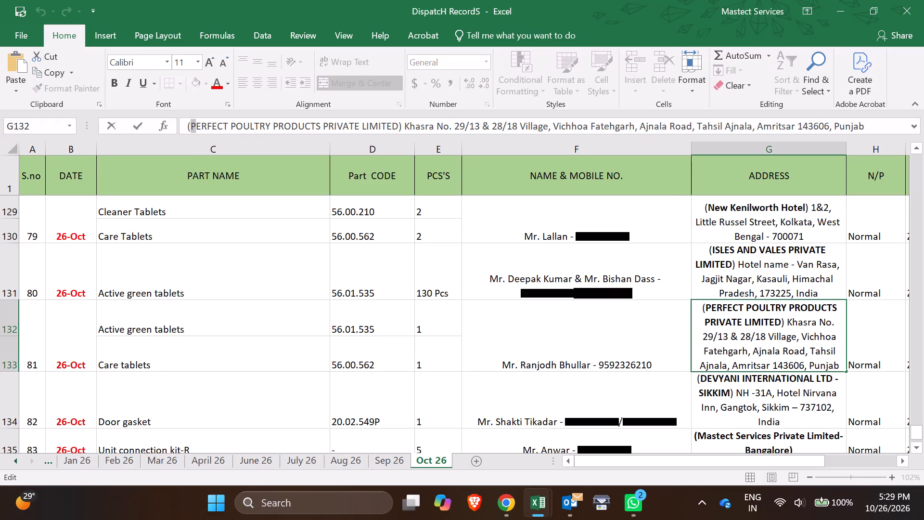
key("shift+Right")
key("shift+Right")
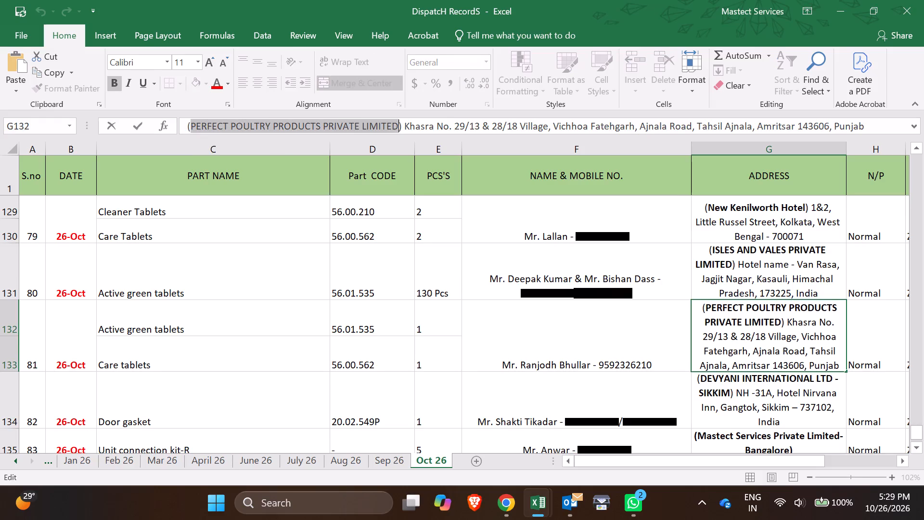
key("ctrl+c")
key("alt+Tab")
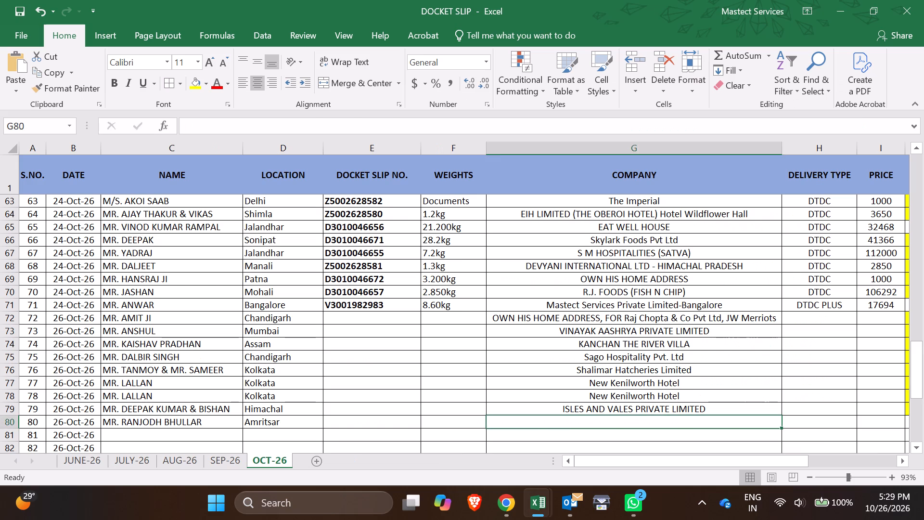
key("ctrl+v")
key("ctrl+s")
key("Return")
Fill the yellow highlighted status cell down from row 79 to row 80, and save the workbook.
key("Up")
key("Right")
key("Right")
key("Right")
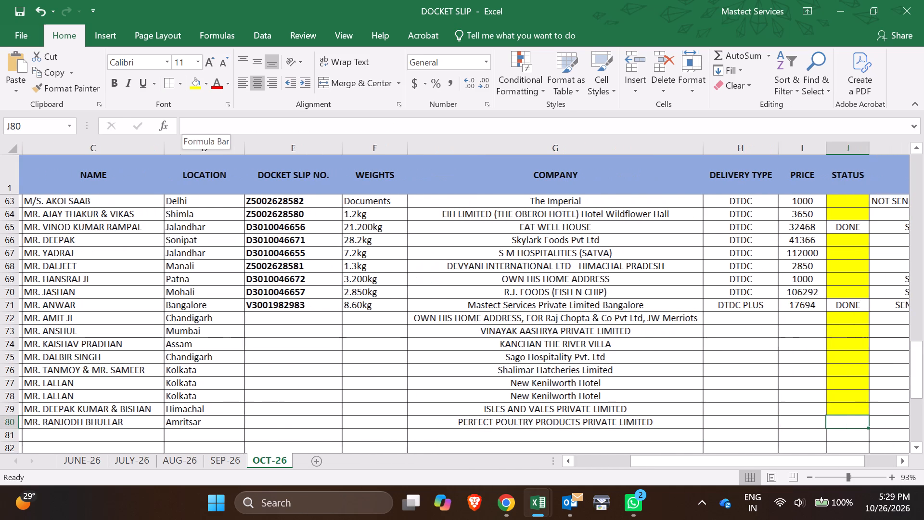
key("ctrl+d")
key("Return")
key("Left")
key("Left")
key("Left")
key("Left")
key("Left")
key("Left")
key("Left")
key("Left")
key("Left")
key("Left")
key("Left")
key("Left")
key("Left")
key("Left")
key("Left")
key("Left")
key("Left")
key("Left")
key("Right")
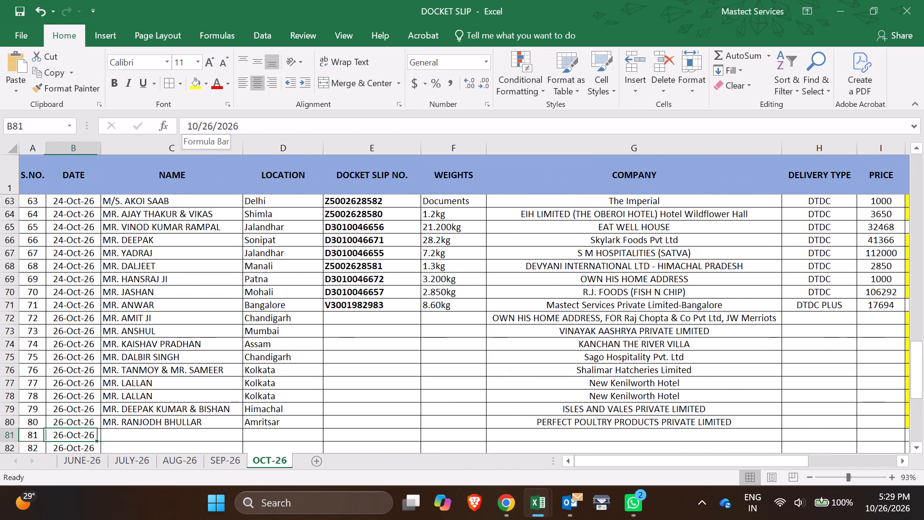
key("Right")
key("ctrl+s")
Start the name in DOCKET SLIP row 81 with "MR." and look up the contact in row 134 of DispatcH RecordS.
key("alt+Tab")
scroll(637, 327, "down", 1)
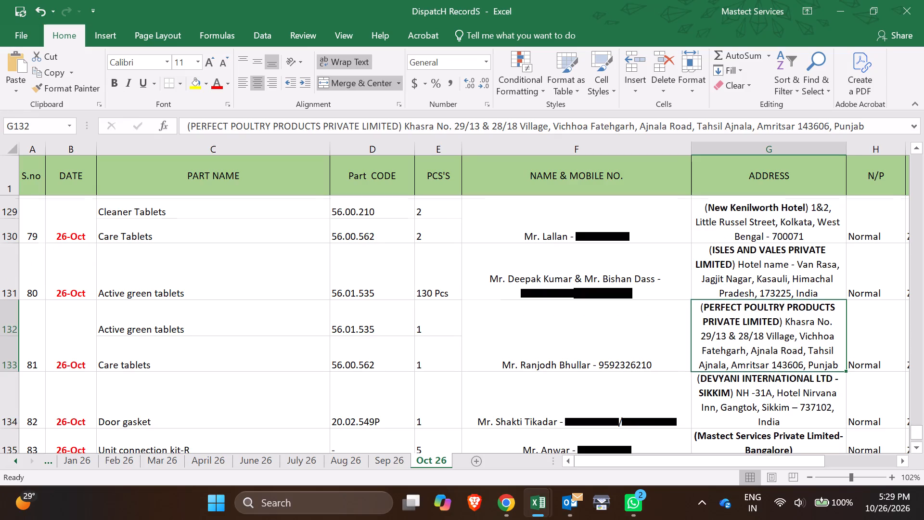
scroll(637, 327, "down", 2)
left_click(571, 259)
key("alt+Tab")
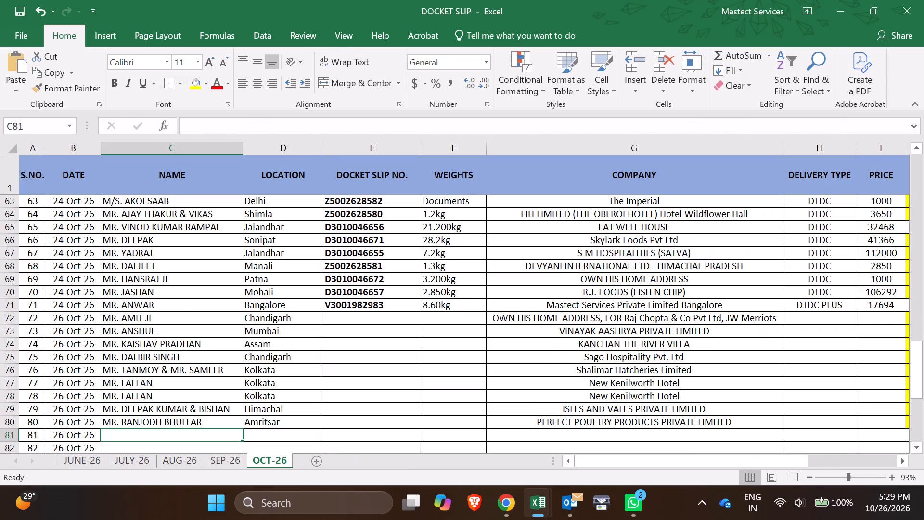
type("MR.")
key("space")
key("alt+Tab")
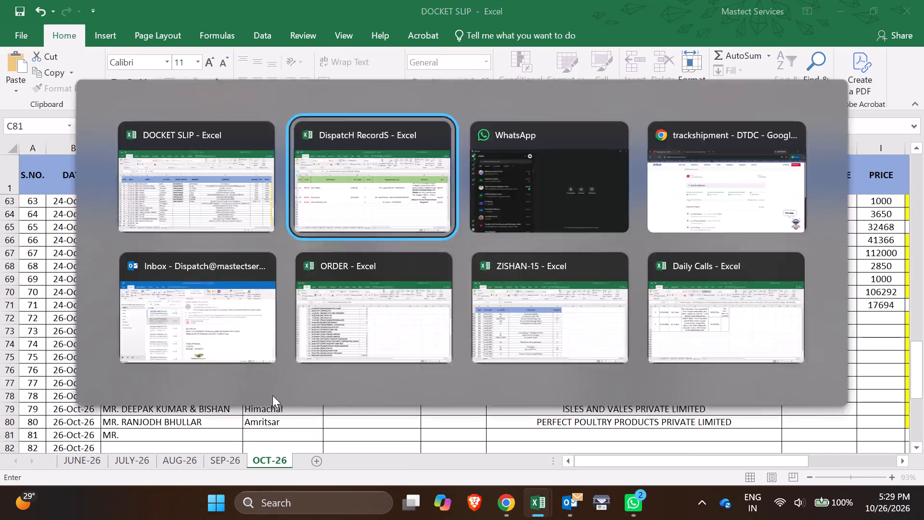
Complete the name in DOCKET SLIP row 81 with the contact's name from row 134 of DispatcH RecordS.
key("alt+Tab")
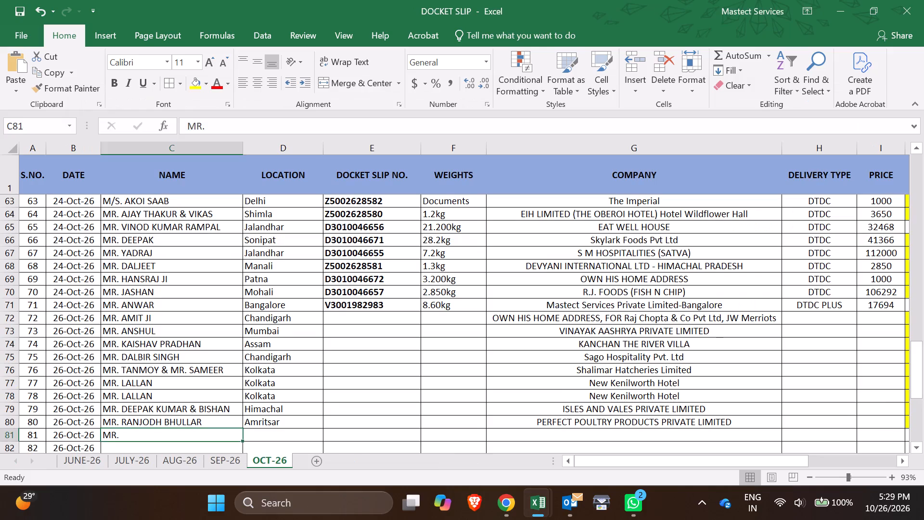
left_click(325, 126)
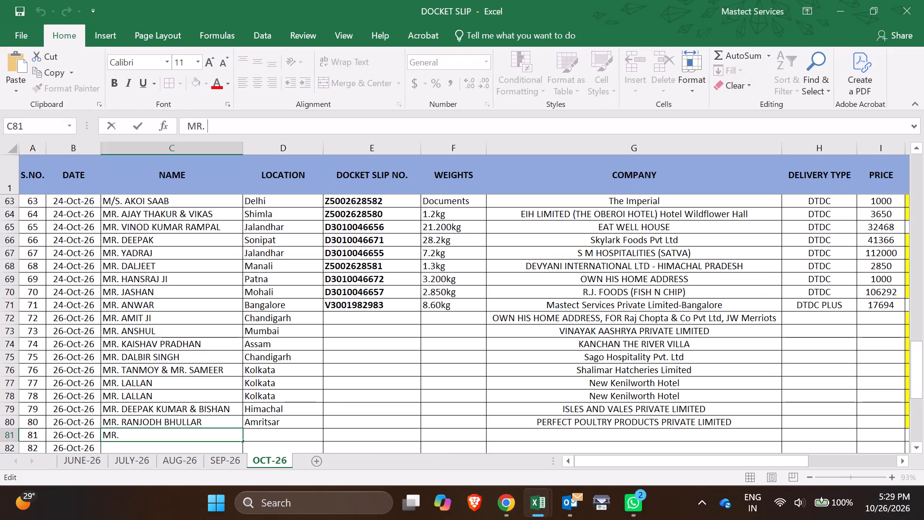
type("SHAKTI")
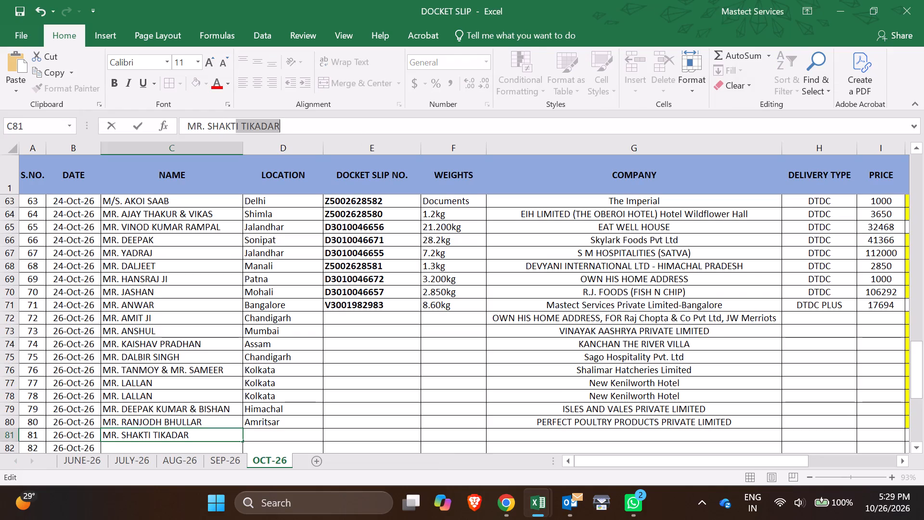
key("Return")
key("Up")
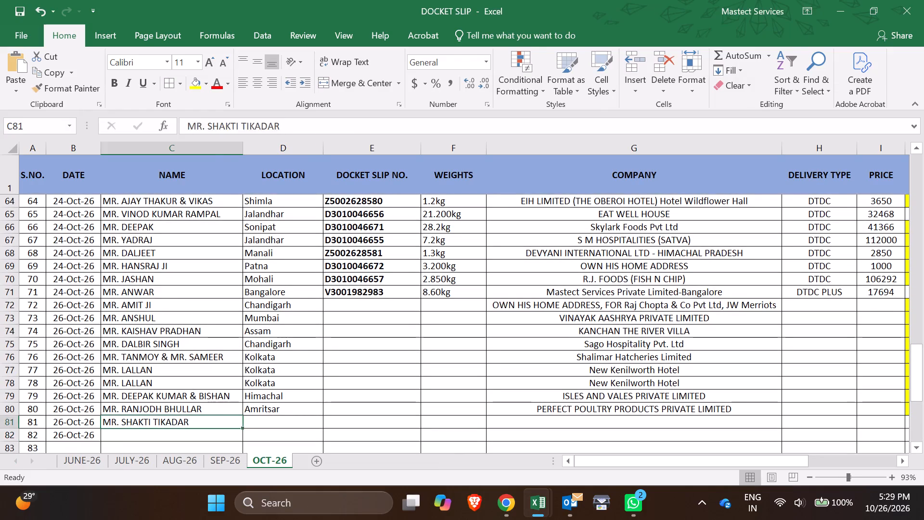
Enter the location in DOCKET SLIP row 81, based on the row 134 address in DispatcH RecordS.
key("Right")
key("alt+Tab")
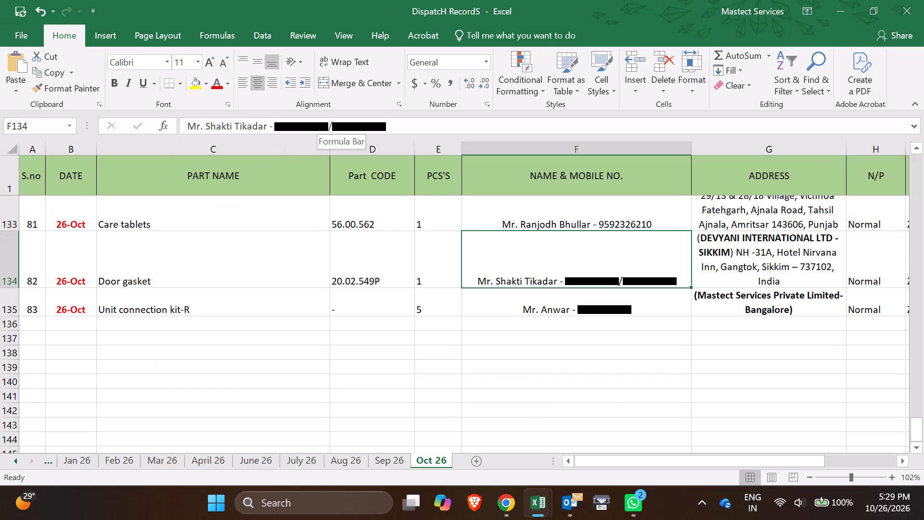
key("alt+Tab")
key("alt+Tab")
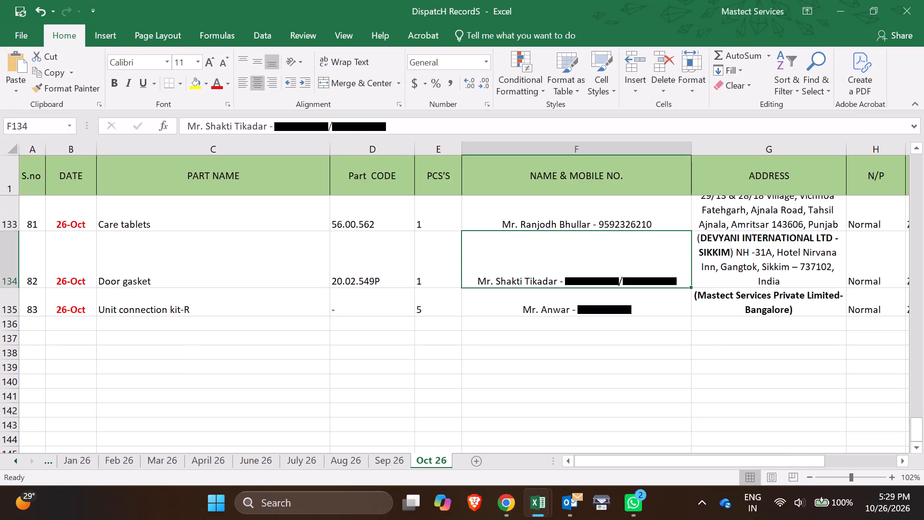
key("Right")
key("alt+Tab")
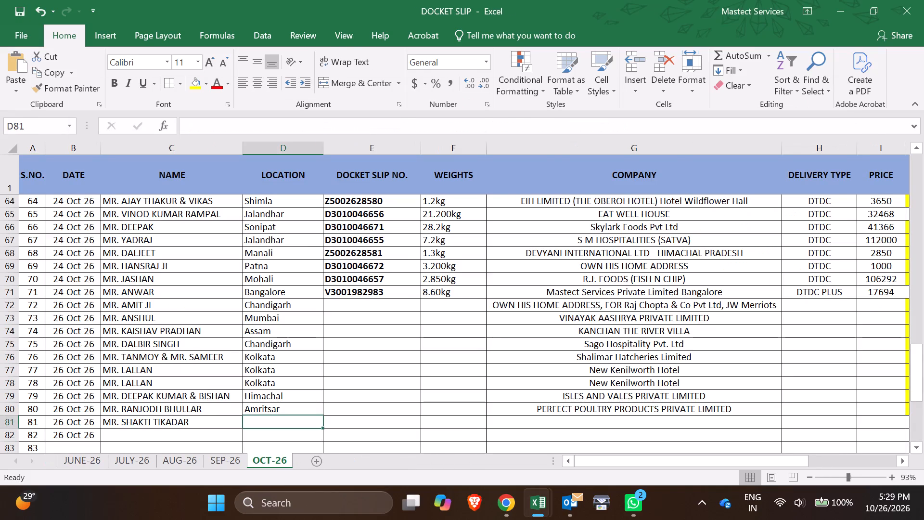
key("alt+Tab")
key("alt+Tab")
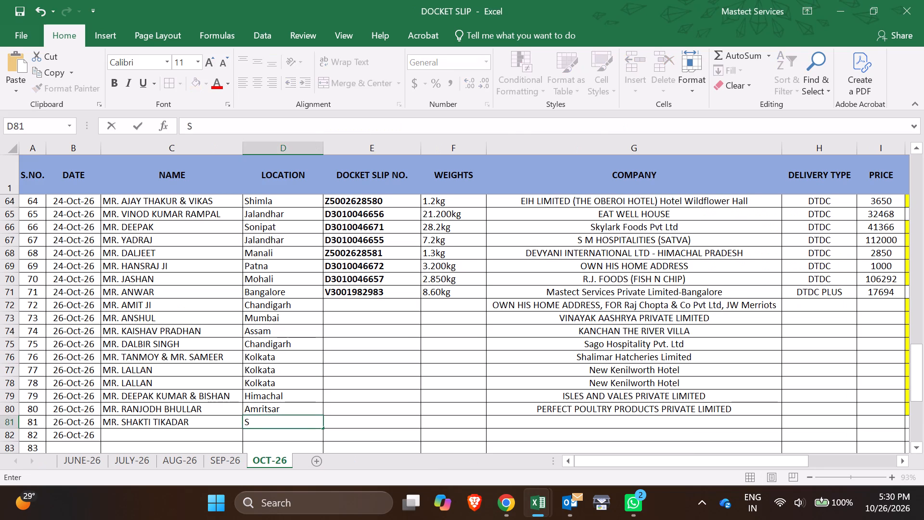
Complete the location in DOCKET SLIP row 81 as Sikkam.
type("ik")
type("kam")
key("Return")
Copy DEVYANI INTERNATIONAL LTD - SIKKIM from the row 134 address in DispatcH RecordS into the company cell of DOCKET SLIP row 81, and save.
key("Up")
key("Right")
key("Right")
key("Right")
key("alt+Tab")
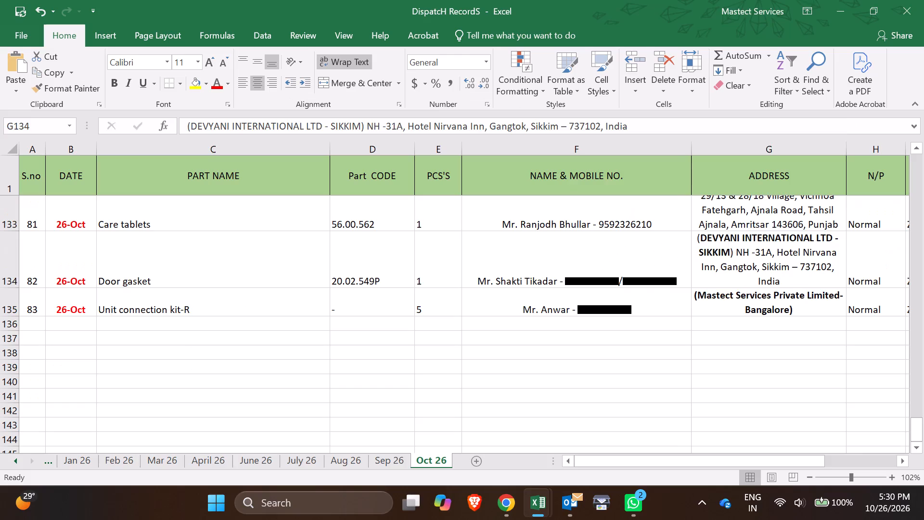
left_click(194, 125)
key("shift+Right")
key("shift+Right")
key("shift+Right")
key("shift+Right")
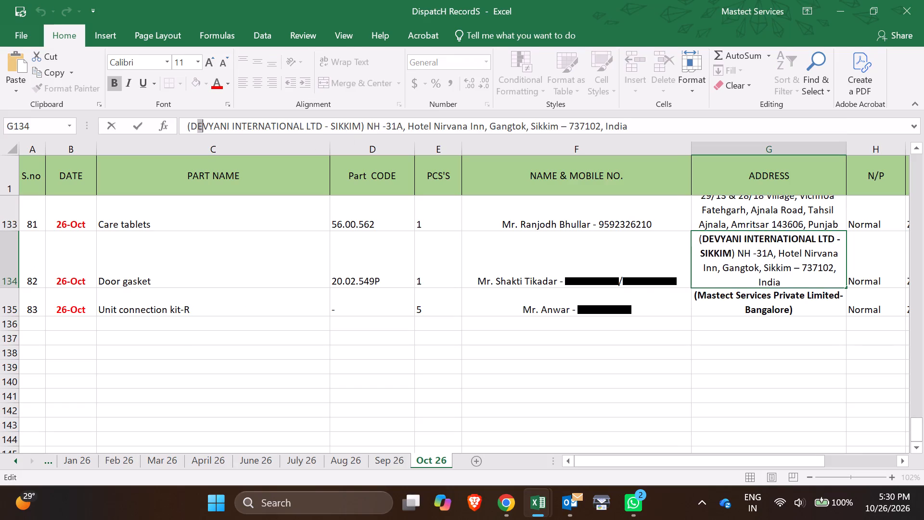
key("Left")
key("Left")
key("shift+Right")
key("shift+Right")
key("shift+Right")
key("shift+Right")
key("shift+Right")
key("shift+Right")
key("shift+Right")
key("shift+Right")
key("shift+Right")
key("shift+Right")
key("shift+Right")
key("shift+Right")
key("shift+Right")
key("shift+Right")
key("shift+Right")
key("shift+Right")
key("shift+Right")
key("shift+Right")
key("shift+Right")
key("shift+Right")
key("shift+Right")
key("shift+Right")
key("shift+Right")
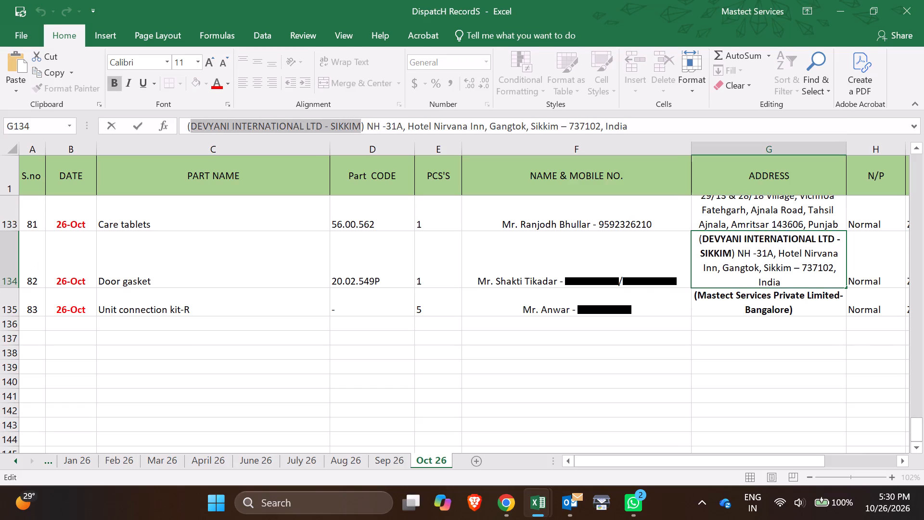
key("ctrl+c")
key("alt+Tab")
key("ctrl+v")
key("ctrl+s")
key("Return")
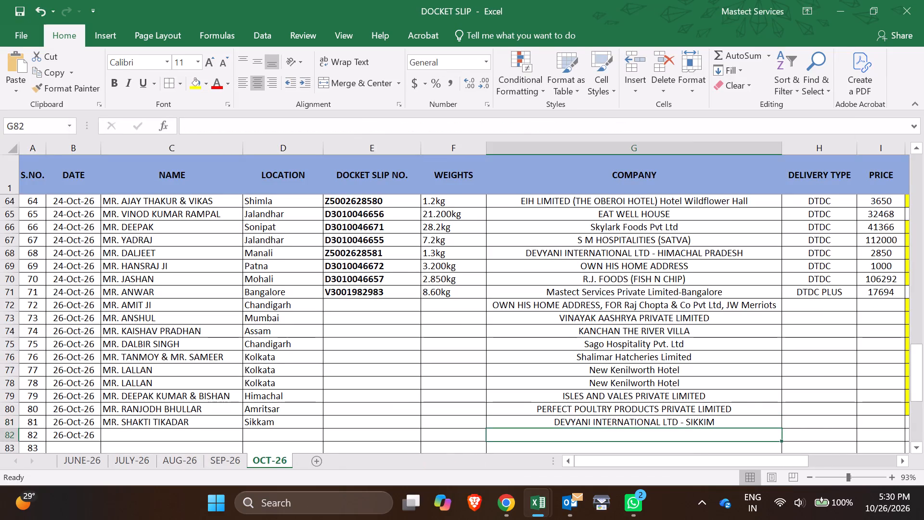
Fill the yellow highlighted status cell down from row 80 to row 81 in DOCKET SLIP, and save the workbook.
key("Up")
key("Right")
key("Right")
key("Right")
key("ctrl+d")
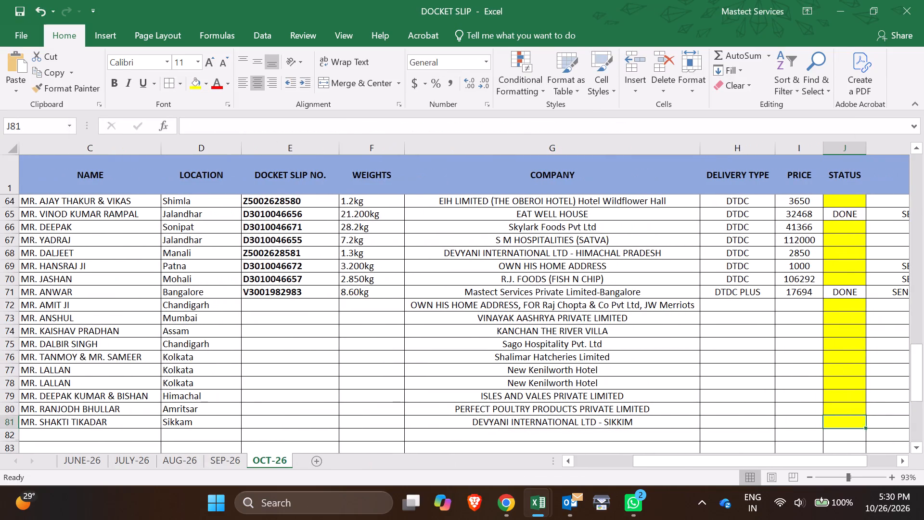
key("Return")
key("Left")
key("Left")
key("Left")
key("Left")
key("Left")
key("Left")
key("Left")
key("Left")
key("Left")
key("Left")
key("Left")
key("Left")
key("Left")
key("Left")
key("Left")
key("Left")
key("Left")
key("Right")
key("Right")
key("ctrl+s")
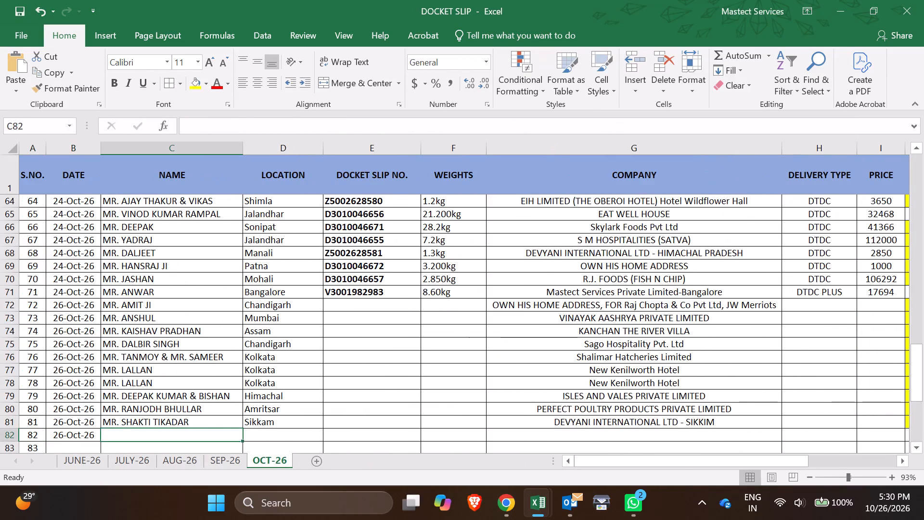
Look up the contact in row 135 of DispatcH RecordS and enter MR. ANWAR as the name in DOCKET SLIP row 82.
key("alt+Tab")
left_click(509, 301)
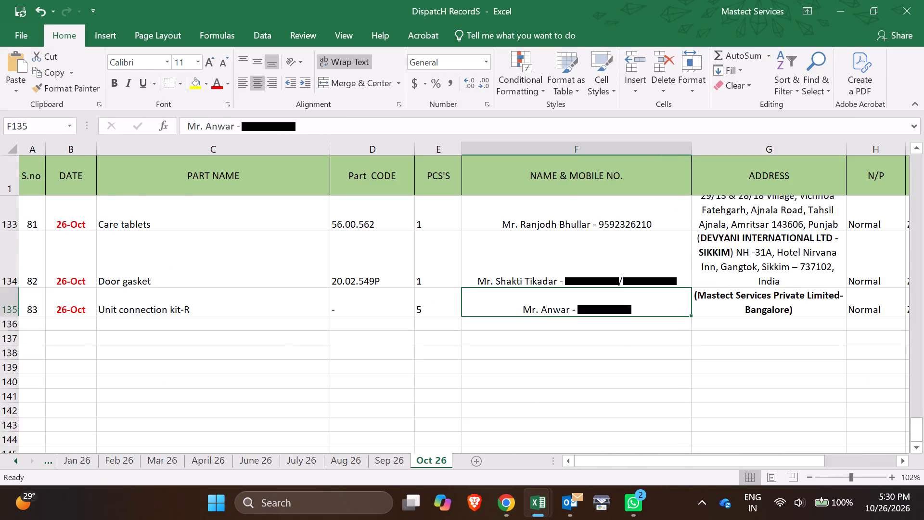
key("alt+Tab")
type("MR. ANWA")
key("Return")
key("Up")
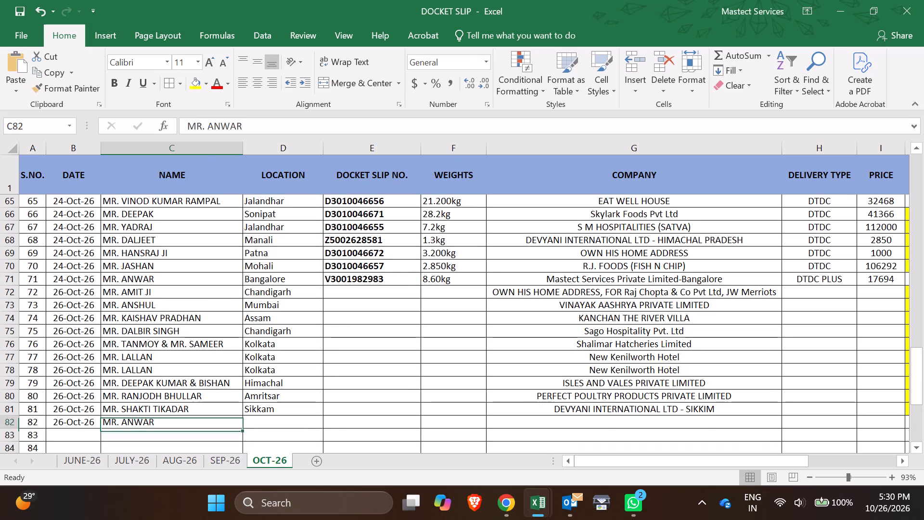
Enter Bangalore as the location in DOCKET SLIP row 82.
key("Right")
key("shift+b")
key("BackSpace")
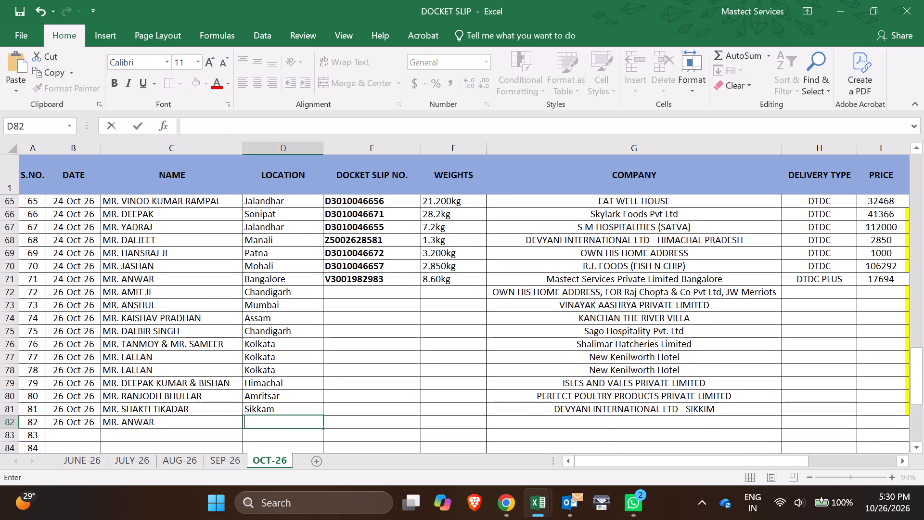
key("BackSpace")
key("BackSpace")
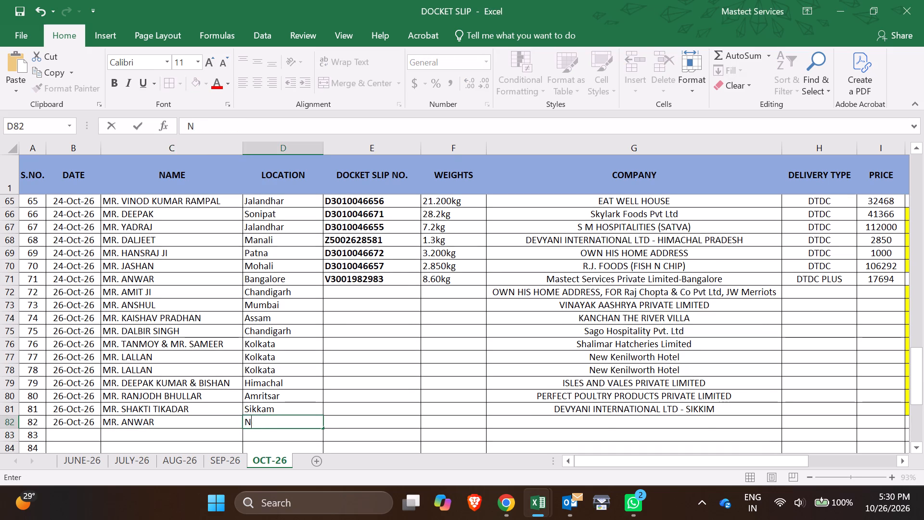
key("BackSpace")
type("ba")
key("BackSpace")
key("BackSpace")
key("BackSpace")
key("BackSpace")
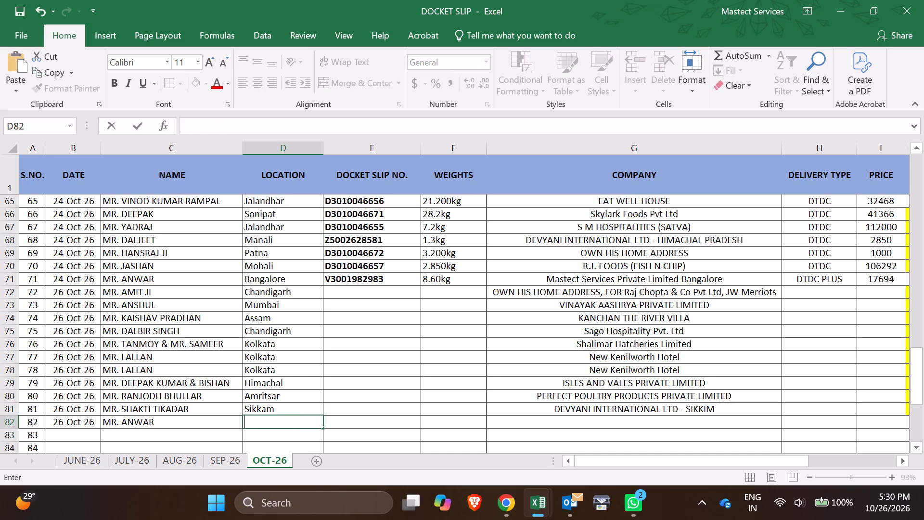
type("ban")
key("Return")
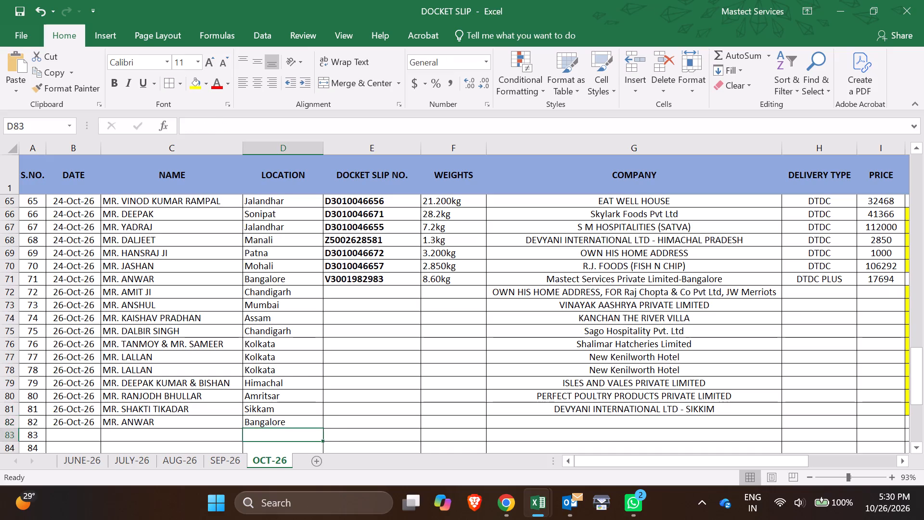
Copy MASTECT SERVICES - BANGLORE from the row 22 company cell into the company cell of DOCKET SLIP row 82, and save.
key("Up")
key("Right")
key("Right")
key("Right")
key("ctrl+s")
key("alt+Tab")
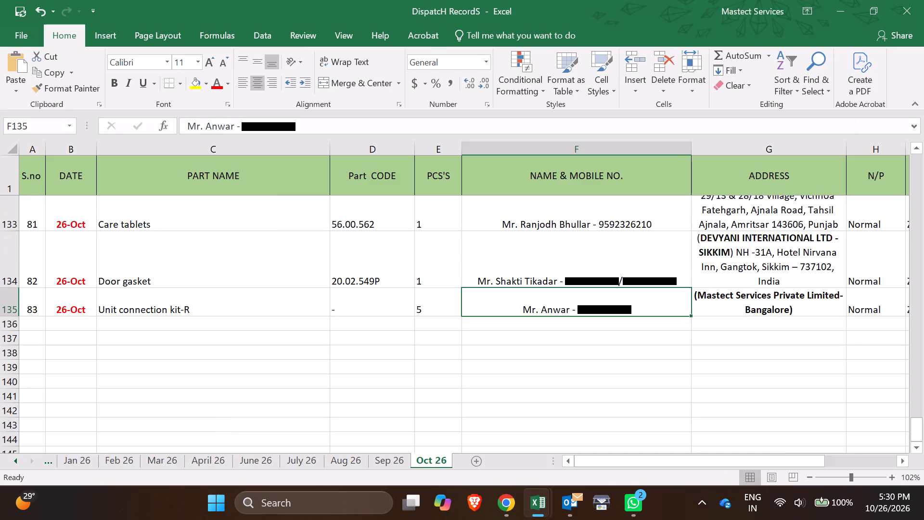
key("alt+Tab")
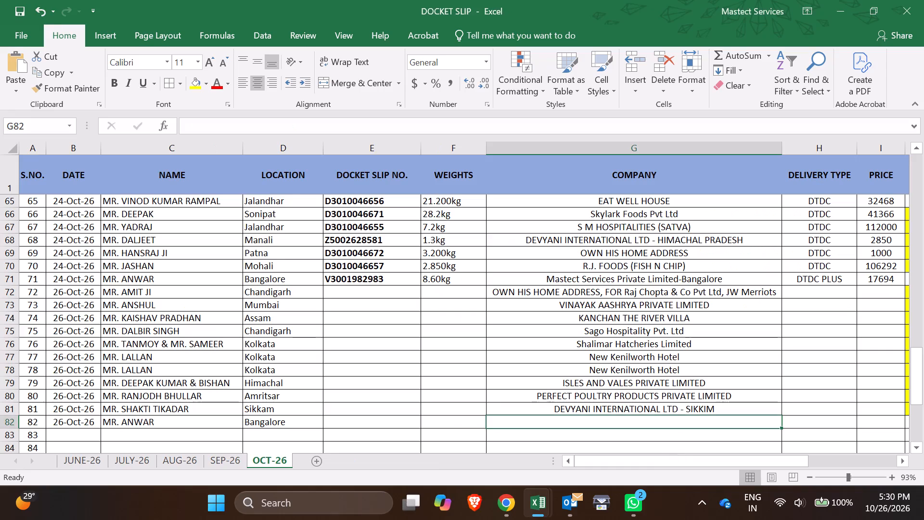
scroll(556, 277, "up", 3)
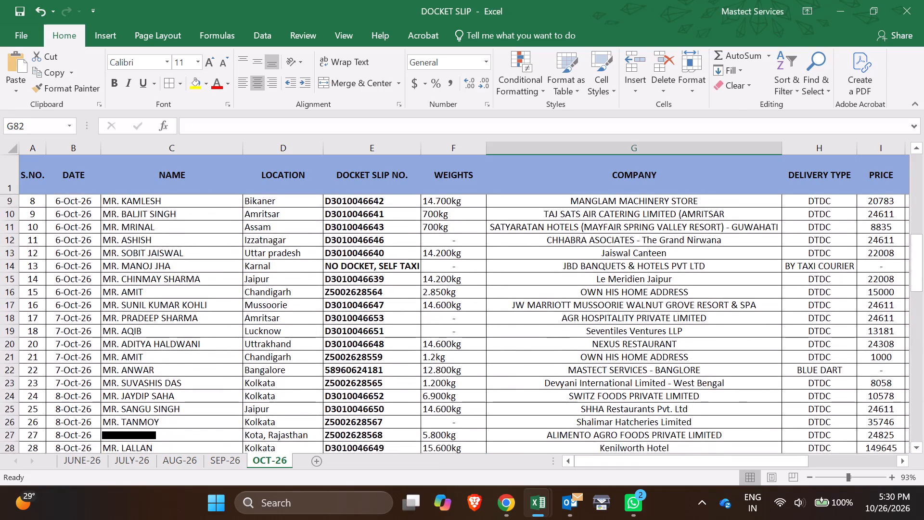
left_click(615, 372)
key("ctrl+c")
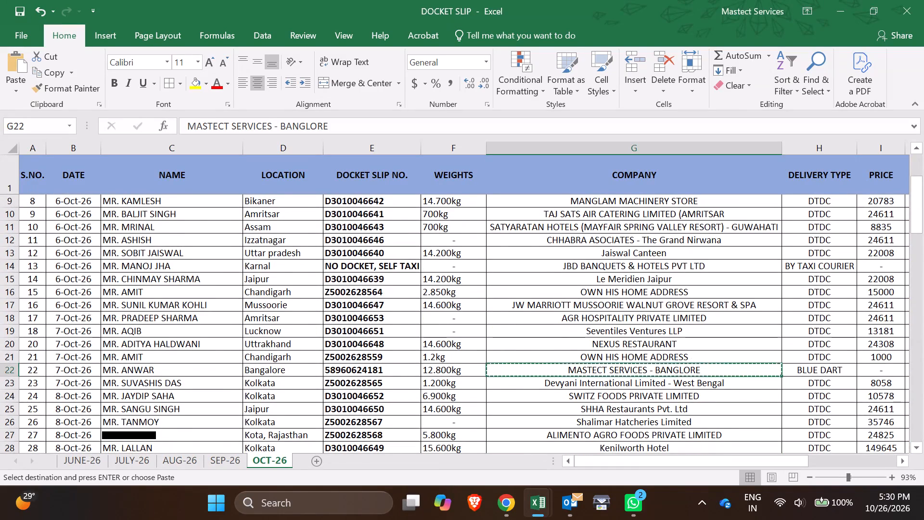
scroll(615, 372, "down", 9)
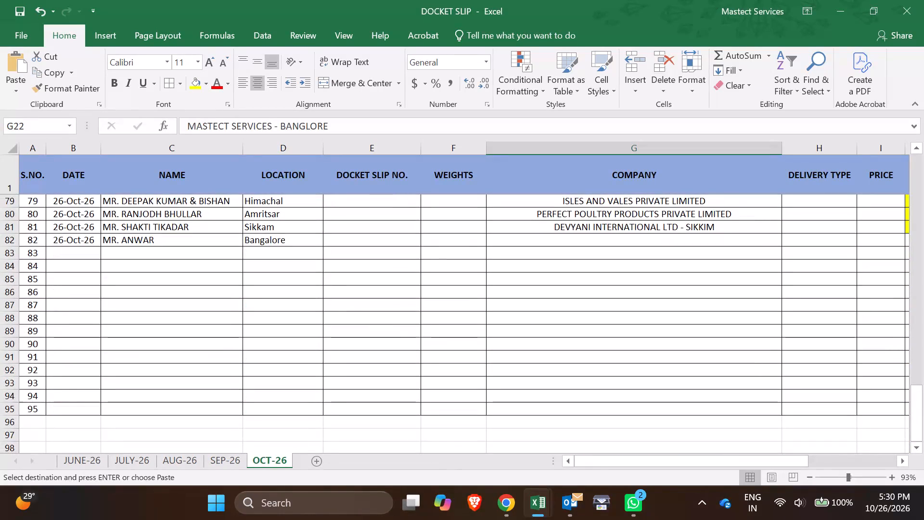
left_click(585, 240)
key("ctrl+v")
key("ctrl+s")
key("Return")
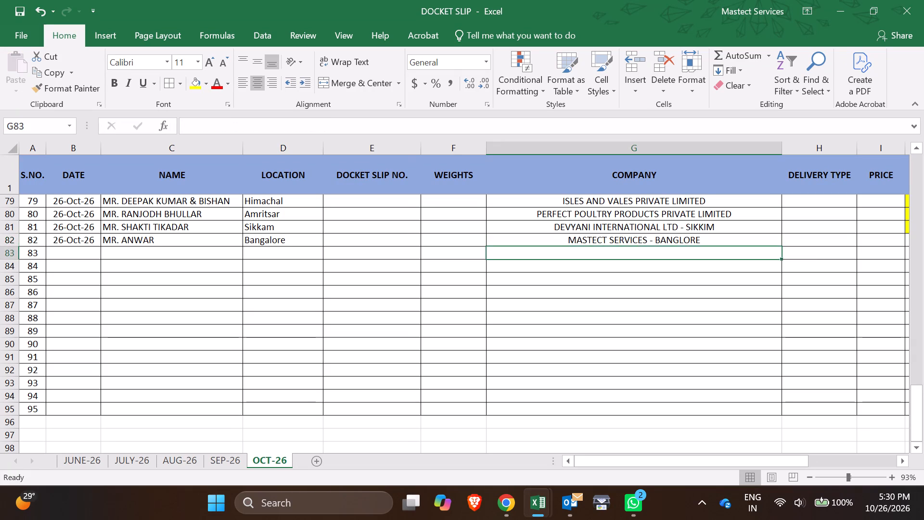
Fill the yellow highlighted status cell down from row 81 to row 82, and save the DOCKET SLIP workbook.
key("Up")
key("Right")
key("Right")
key("Right")
key("ctrl+d")
key("Return")
key("Left")
key("Left")
key("Left")
key("Left")
key("Left")
key("Left")
key("Left")
key("Left")
key("Left")
key("Left")
key("Left")
key("Left")
key("Left")
key("Left")
key("Left")
key("Left")
key("Left")
key("Left")
key("Left")
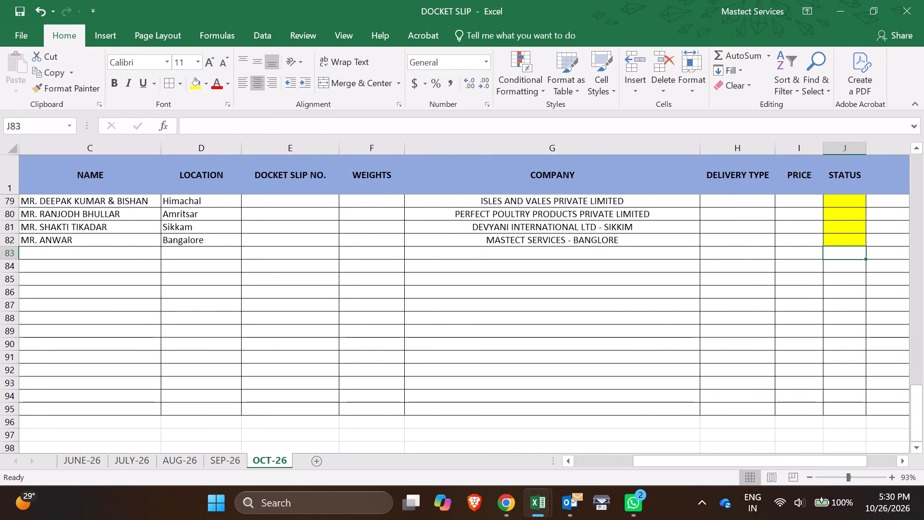
key("ctrl+s")
key("ctrl+s")
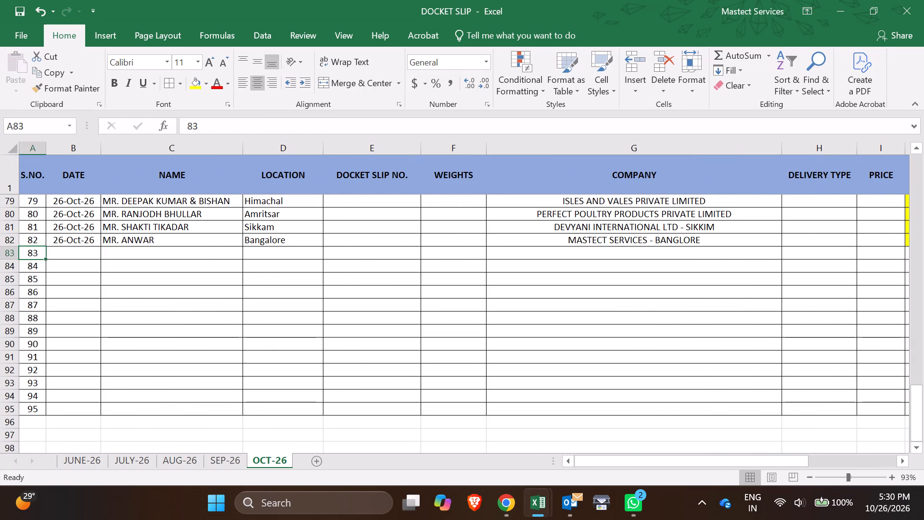
key("ctrl+s")
Switch to the DispatcH RecordS workbook and save it.
key("alt+Tab")
left_click(708, 321)
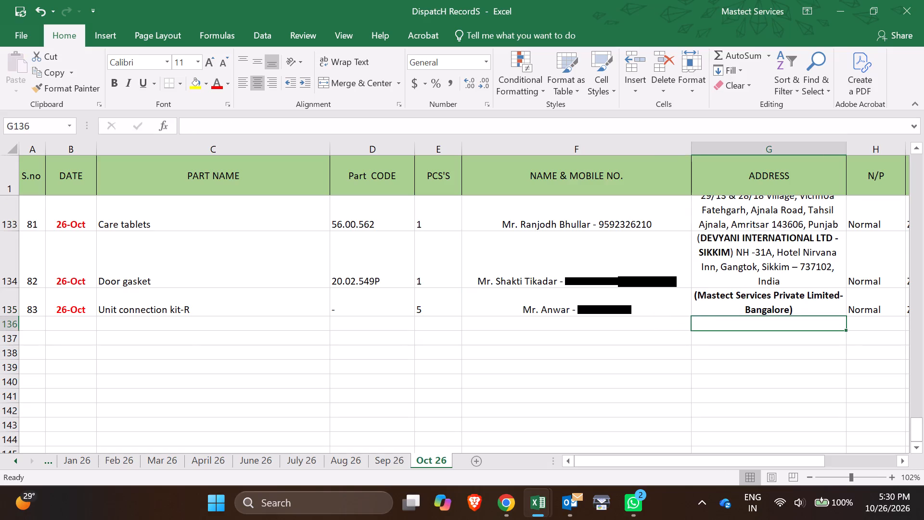
key("ctrl+s")
Switch to the DTDC shipment page in Chrome and go back to order tracking.
key("alt+Tab")
key("alt+Tab")
key("alt+Tab")
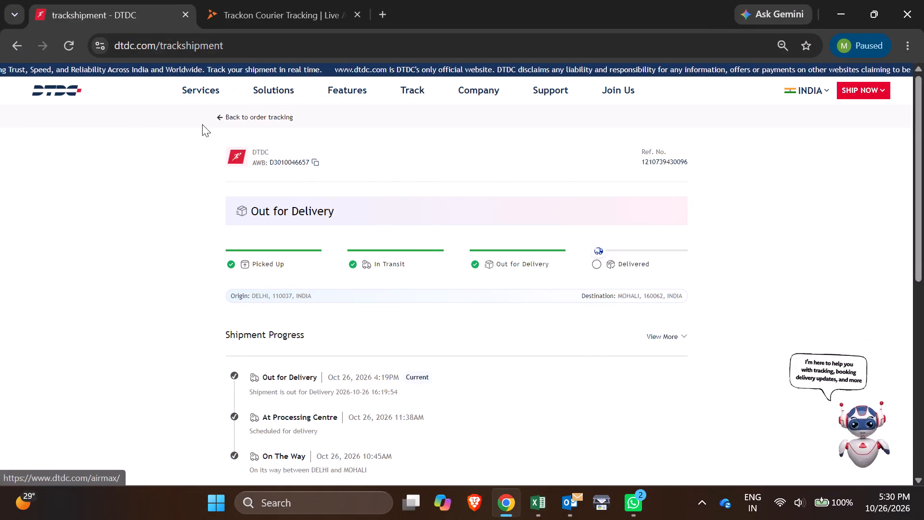
left_click(233, 116)
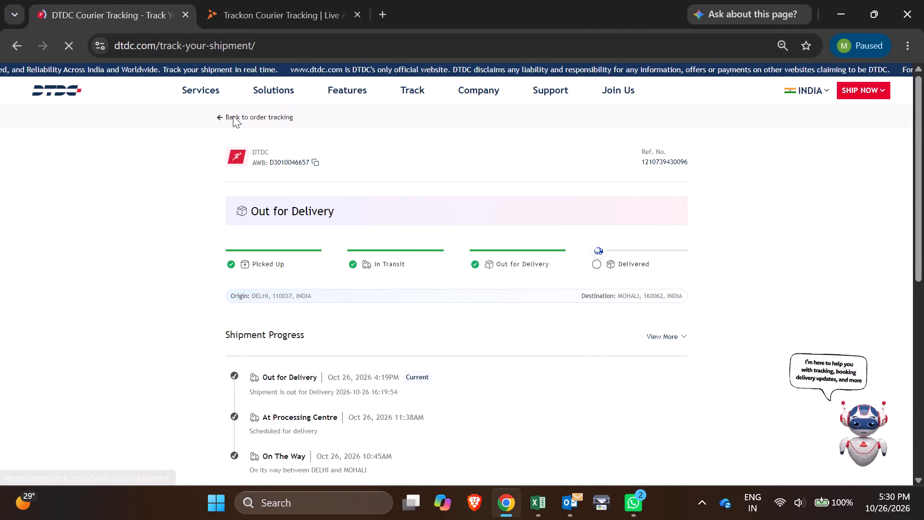
Switch from the DTDC tracking page to another open window.
key("alt+Tab")
key("alt+Down")
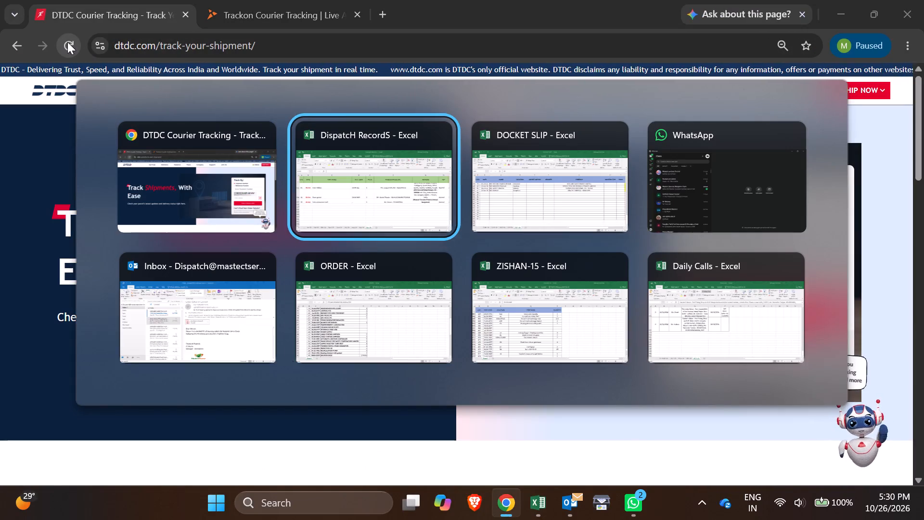
Switch to the ZISHAN-15 workbook, save it, and select the item name cell in row 869.
key("alt+Right")
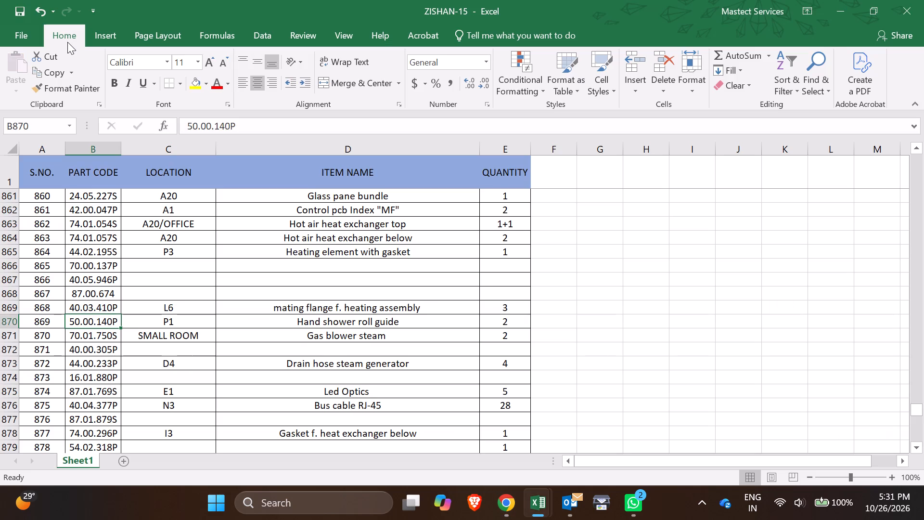
key("ctrl+s")
key("ctrl+s")
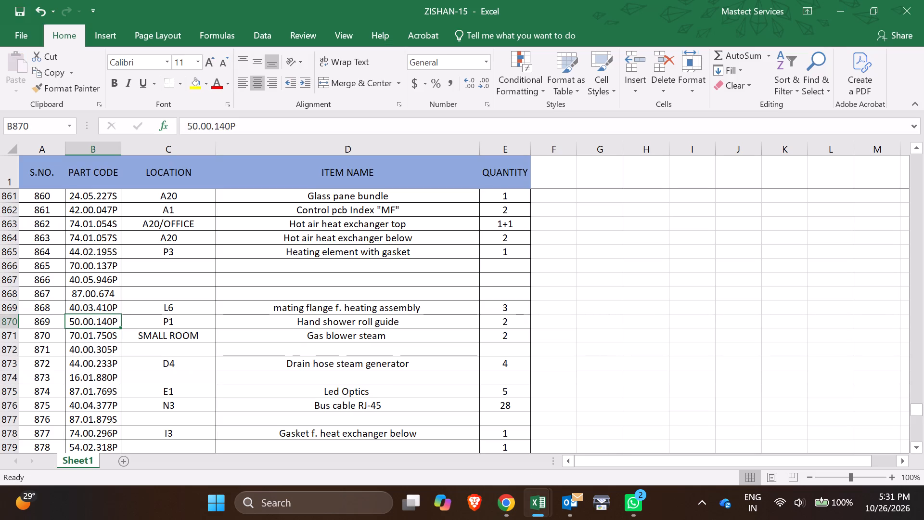
left_click(304, 308)
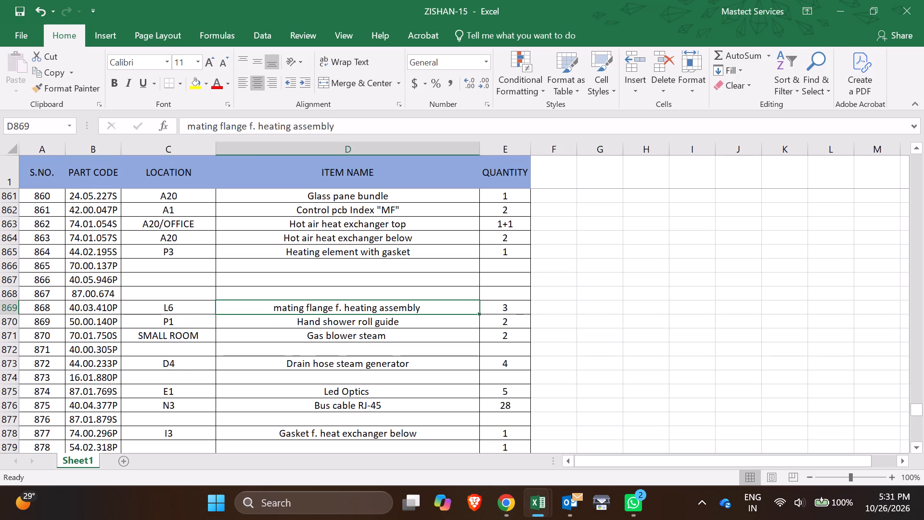
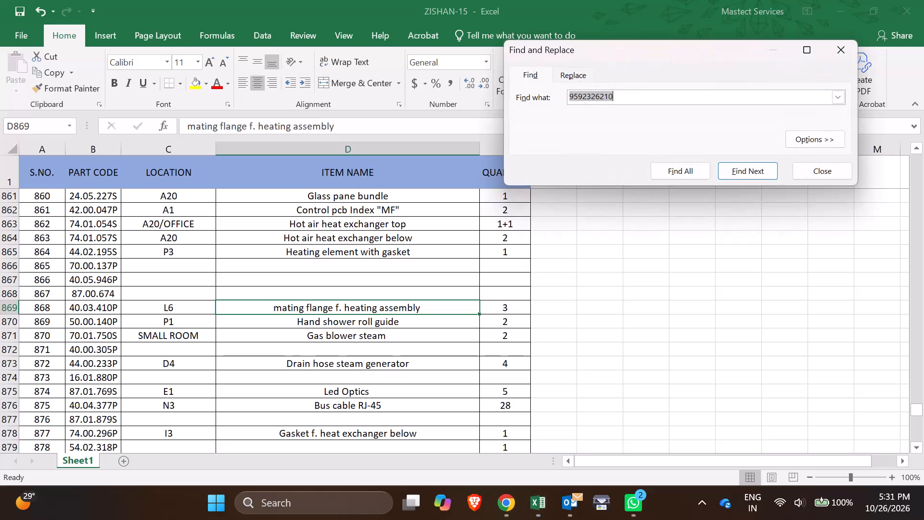
Search the ZISHAN-15 sheet for part code 20.02.549.
key("BackSpace")
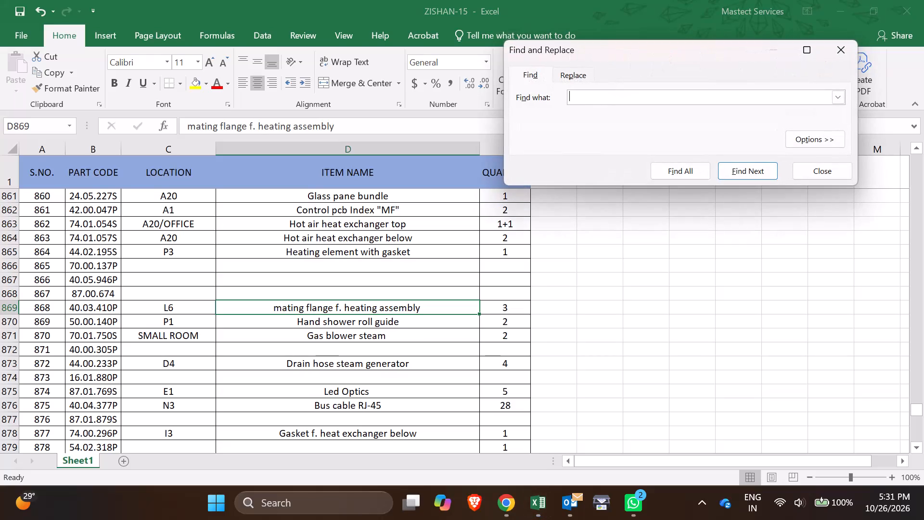
type("20.02.")
key("5")
type("49")
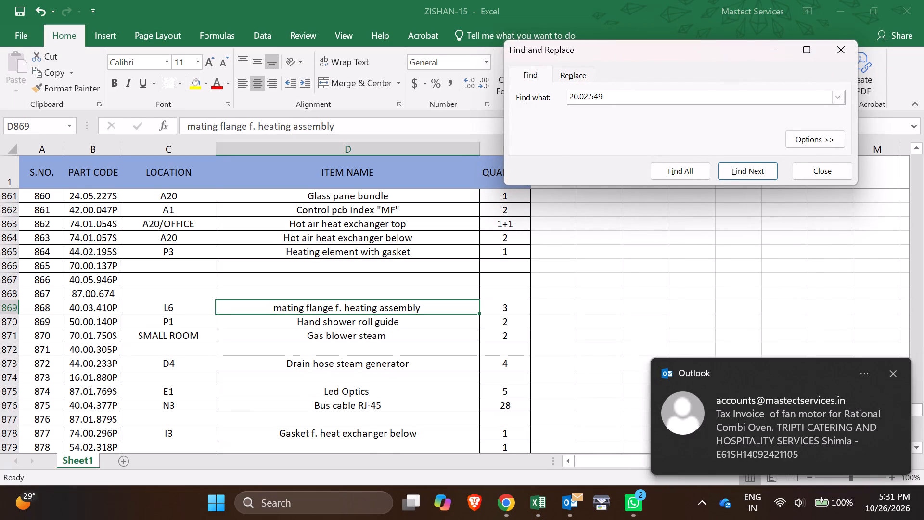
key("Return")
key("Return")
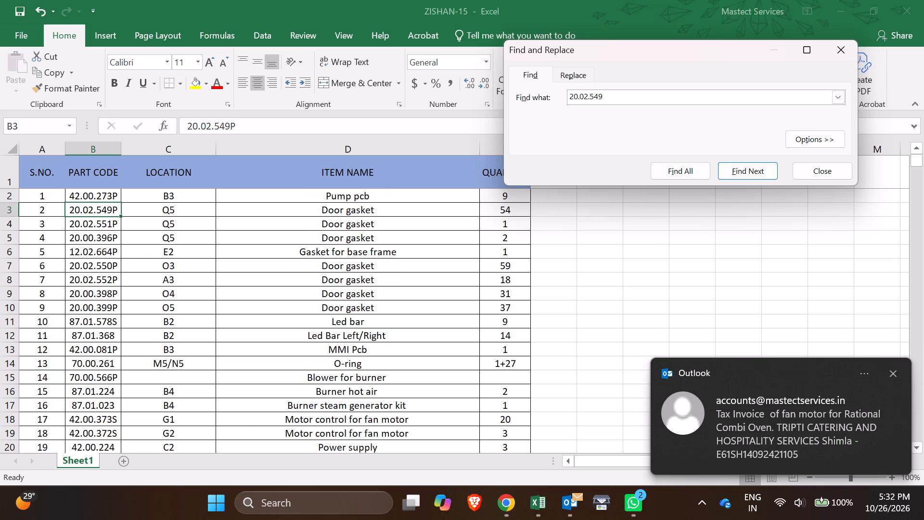
Set the quantity of door gasket 20.02.549P to 53, save the workbook, and close the search dialog.
left_click(511, 213)
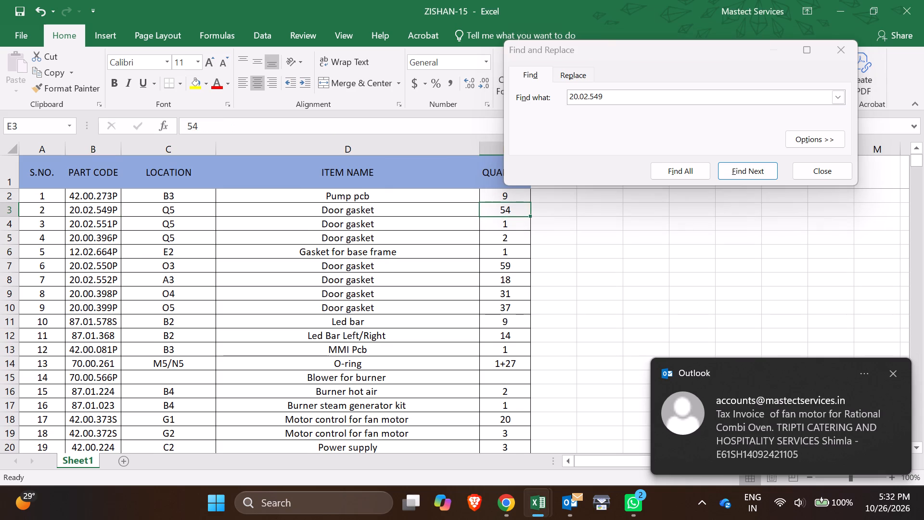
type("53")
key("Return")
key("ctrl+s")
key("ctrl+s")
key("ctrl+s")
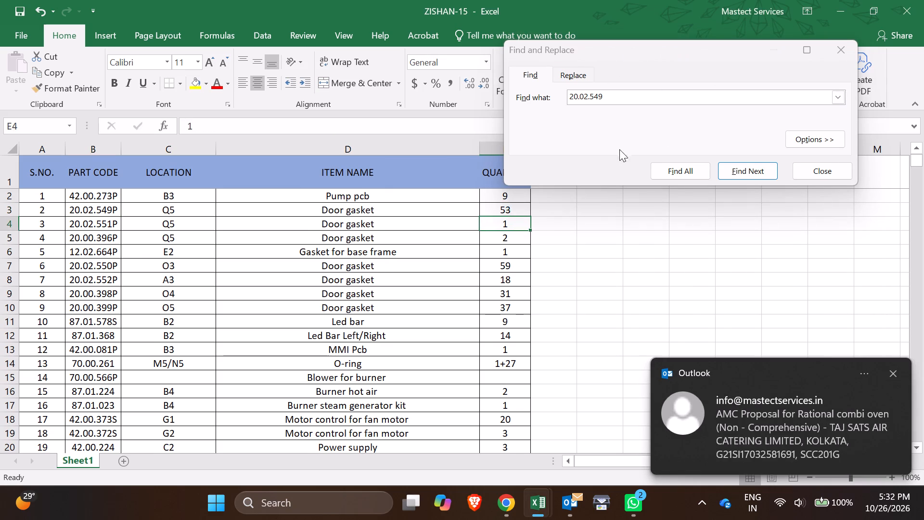
left_click(840, 51)
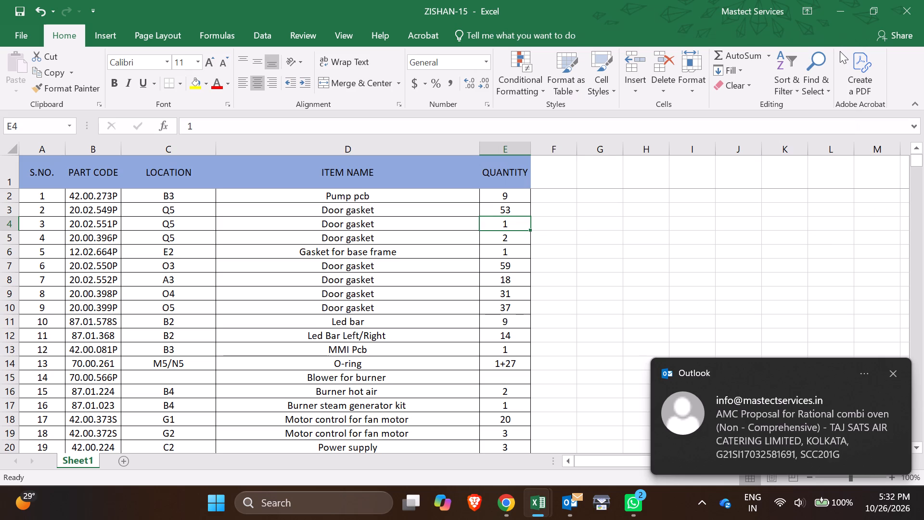
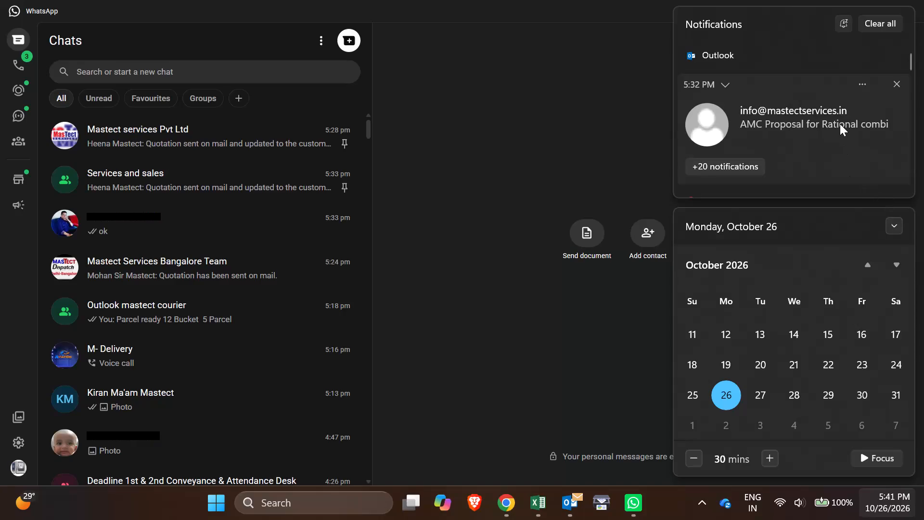
Clear all pending desktop notifications.
scroll(840, 124, "down", 8)
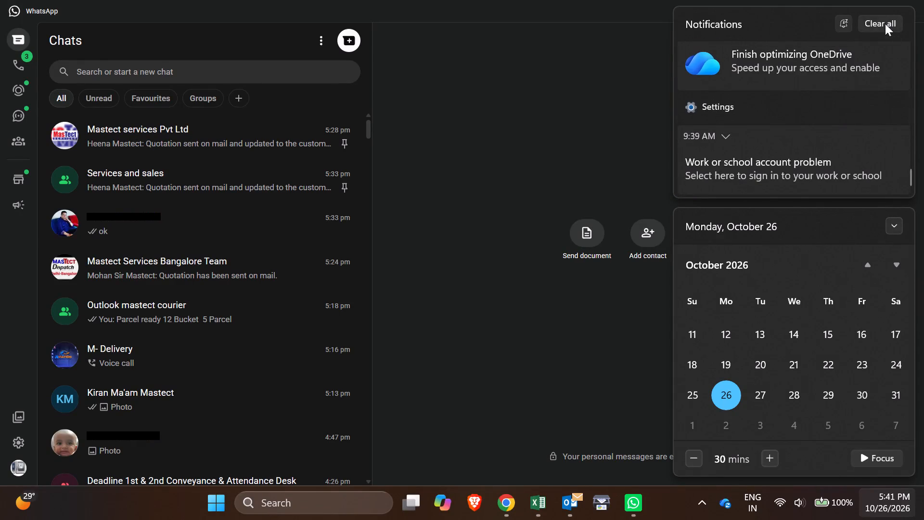
left_click(884, 22)
left_click(884, 22)
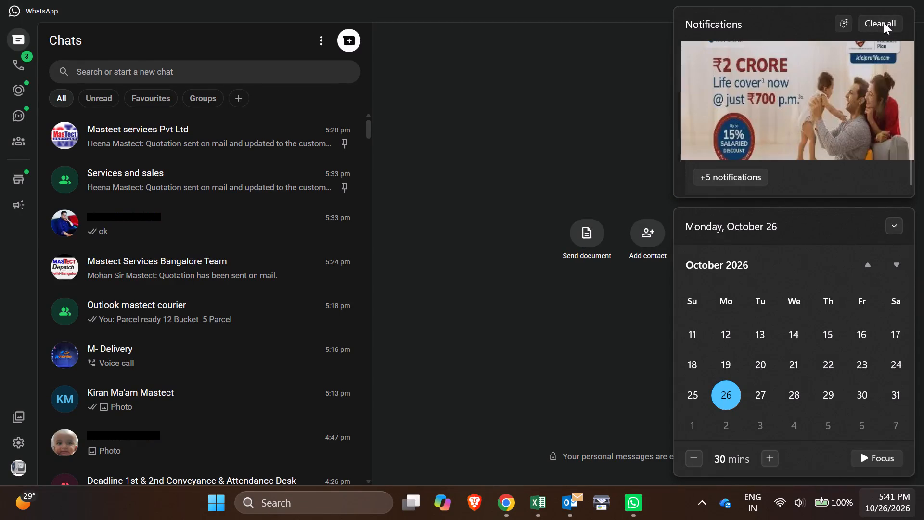
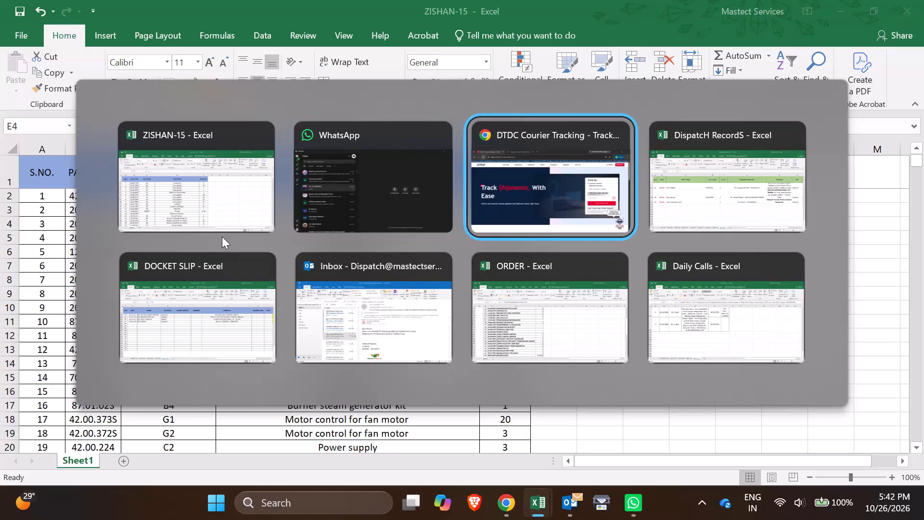
Switch to the DispatcH RecordS workbook, select the name and mobile number cell in row 135, and save the workbook.
key("alt+Tab")
left_click(482, 307)
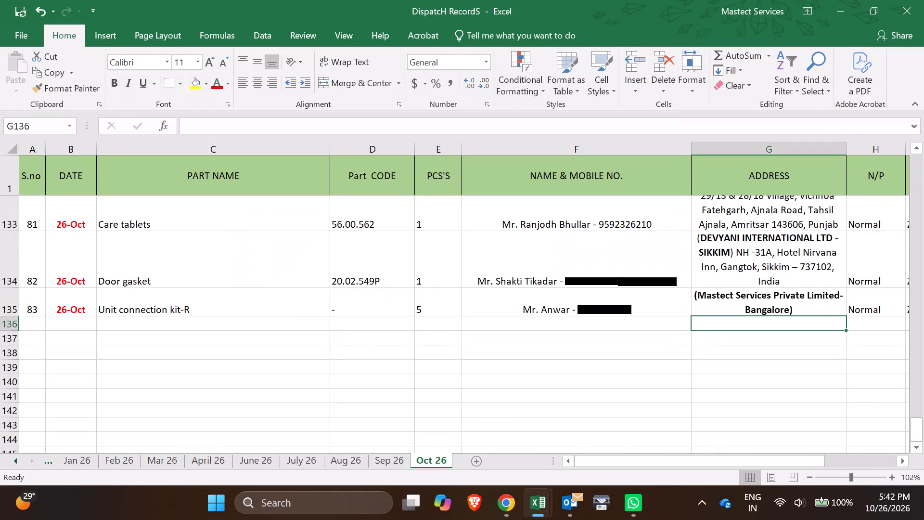
key("ctrl+s")
key("ctrl+s")
scroll(482, 307, "up", 2)
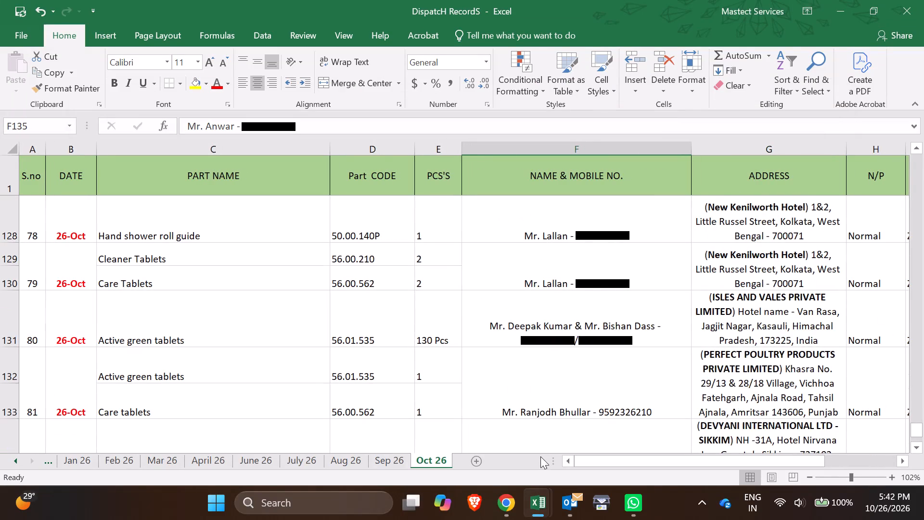
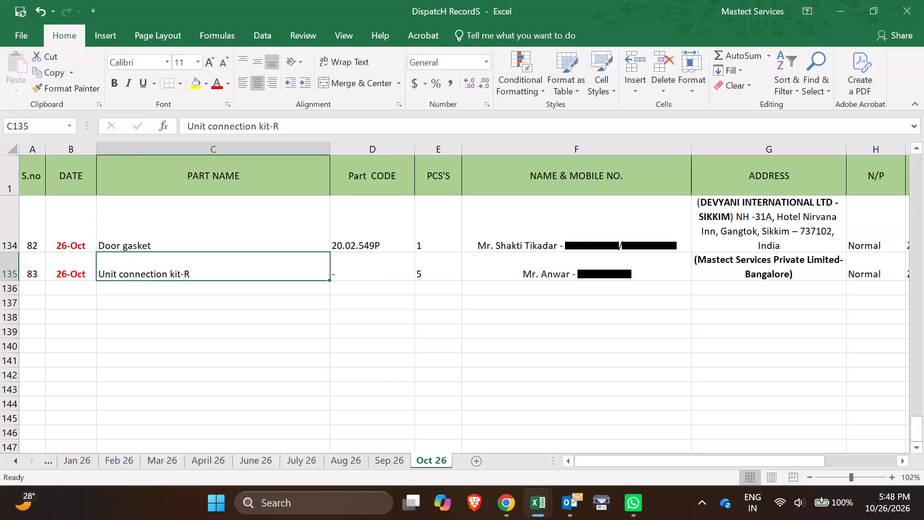
Save the DispatcH RecordS workbook and switch to the Daily Calls workbook.
key("ctrl+s")
key("ctrl+s")
key("alt+Tab")
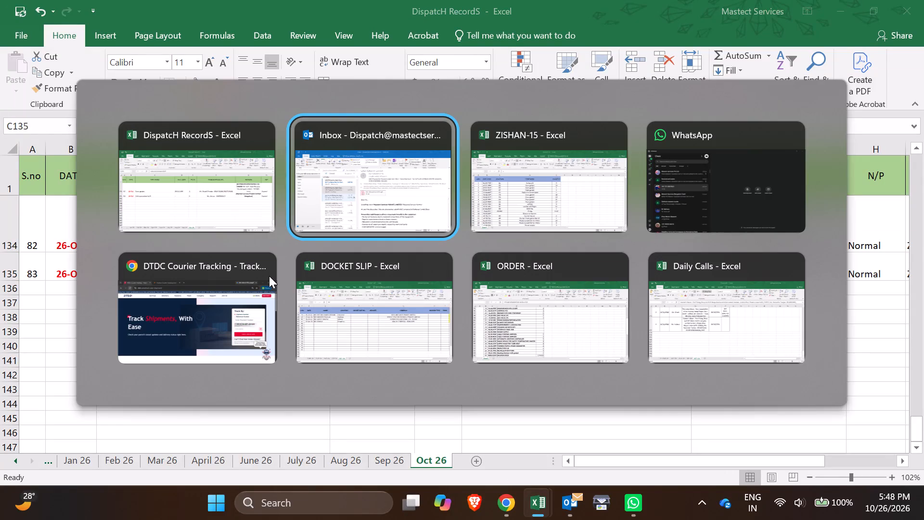
key("alt+Right")
key("alt+Right")
key("alt+Down")
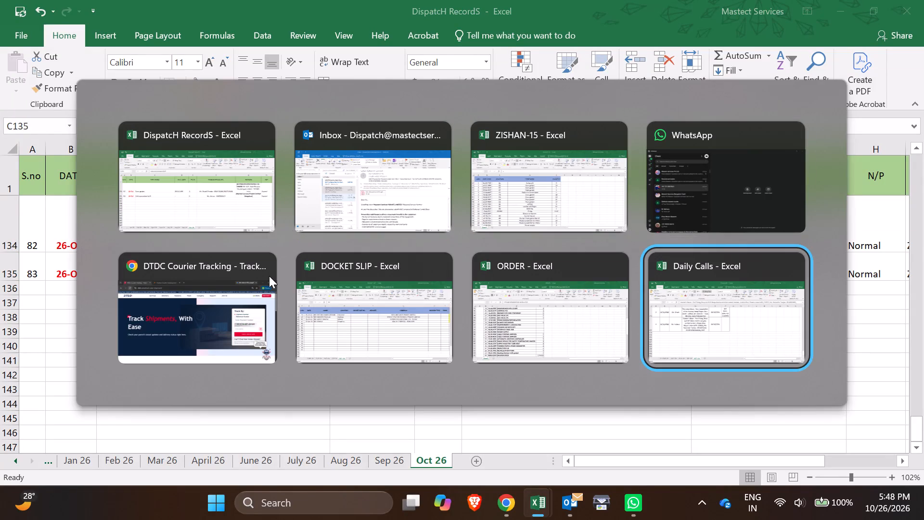
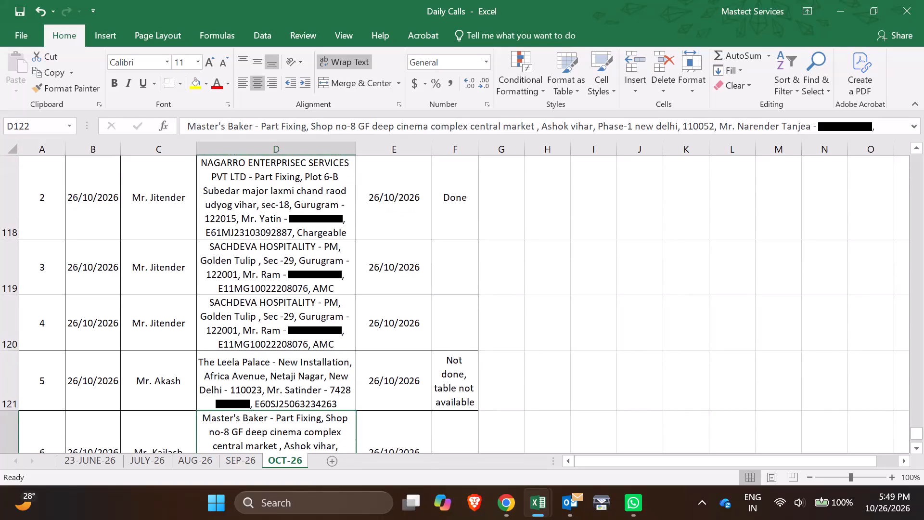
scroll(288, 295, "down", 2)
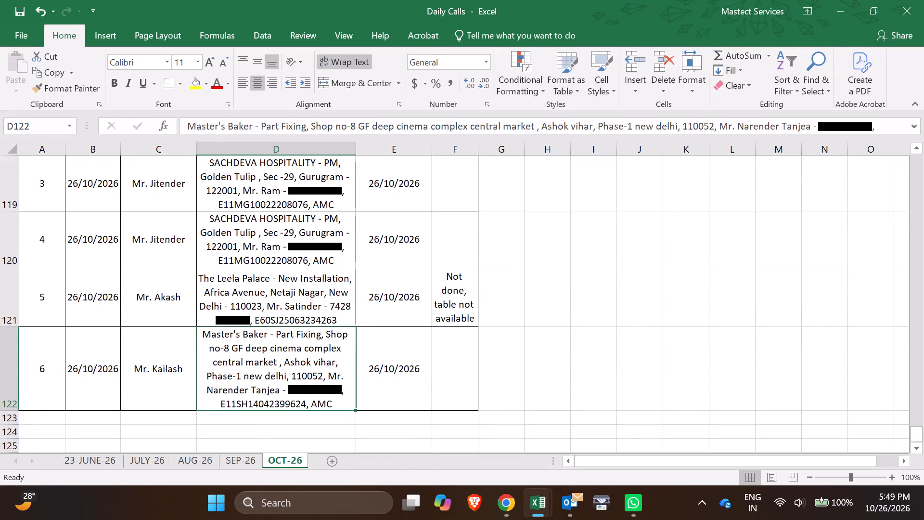
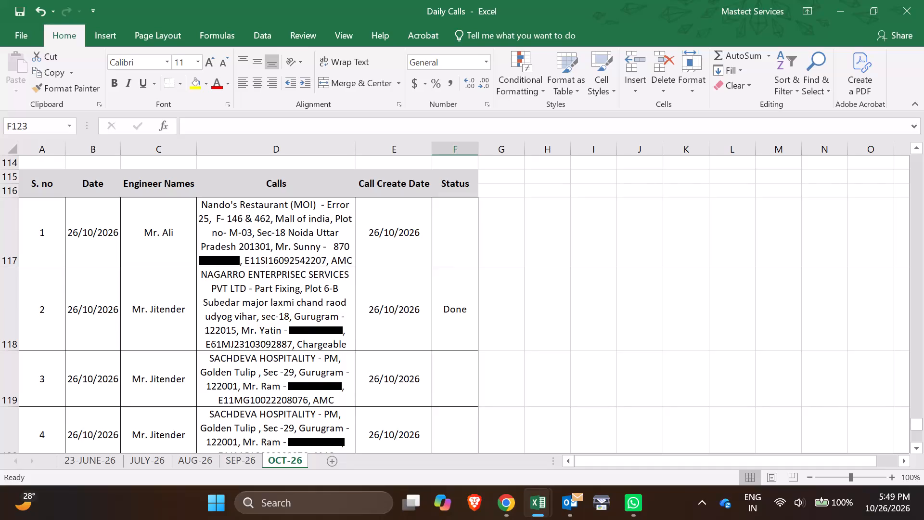
Set the status of the Nando's Restaurant (MOI) call in row 117 of the OCT-26 sheet to Done.
left_click(462, 215)
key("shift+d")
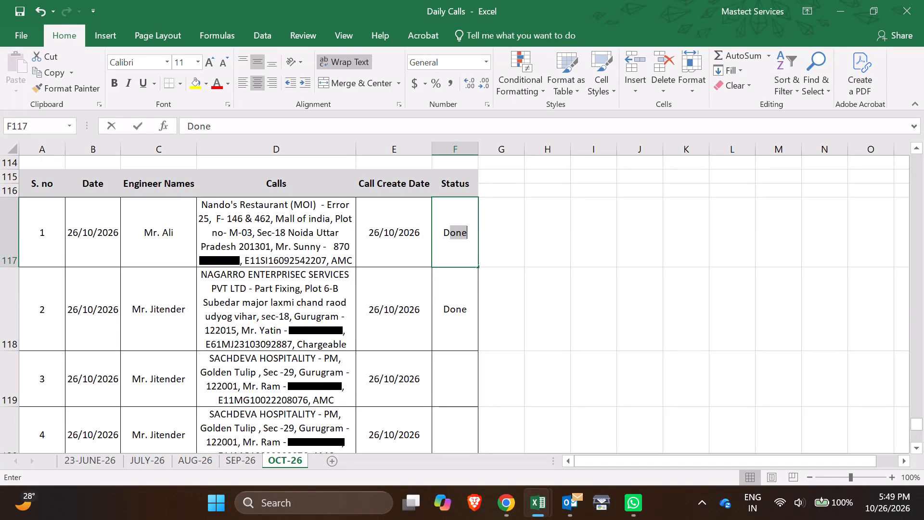
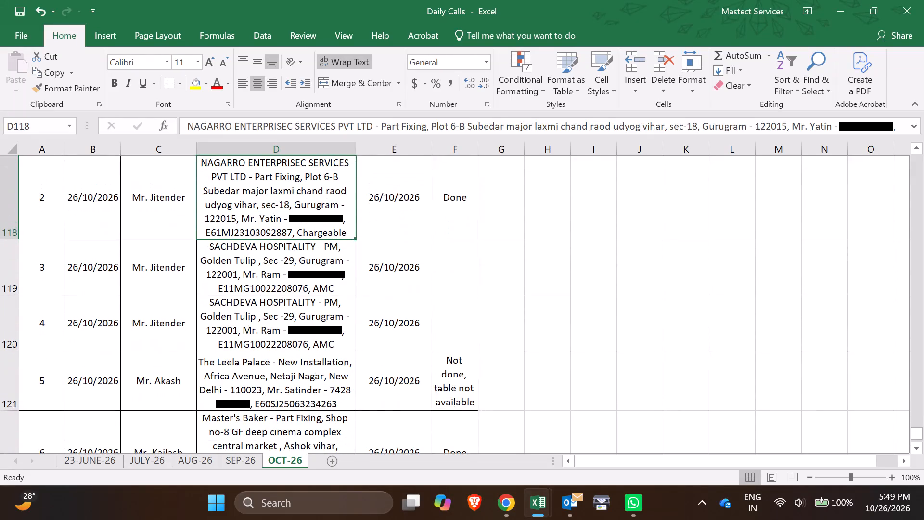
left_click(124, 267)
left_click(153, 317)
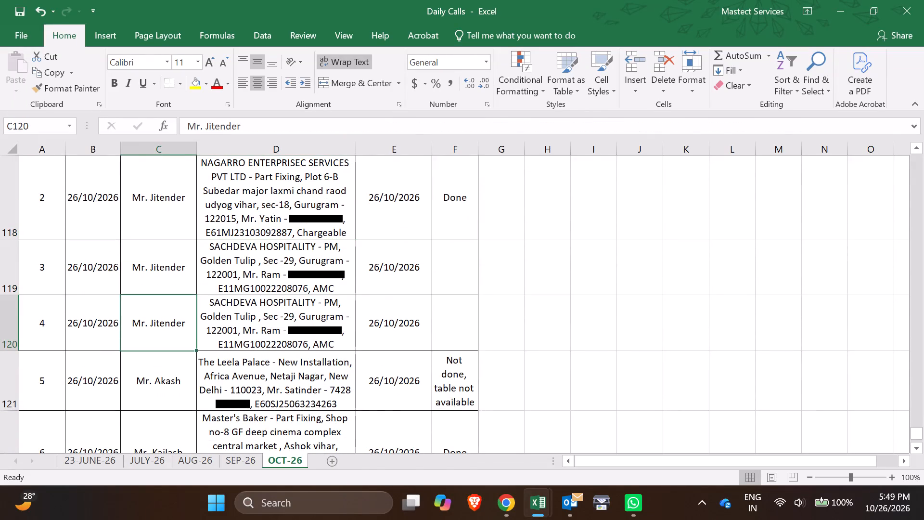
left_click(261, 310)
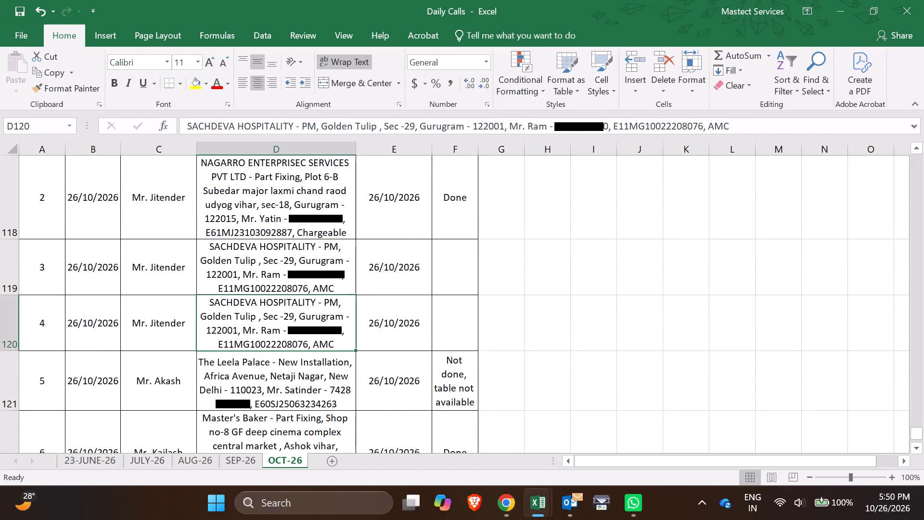
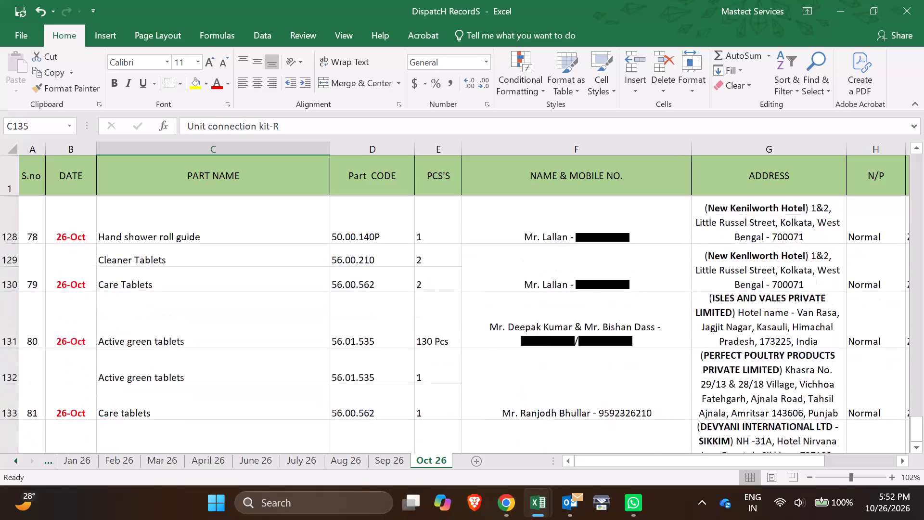
Examine the 24-Oct and 26-Oct dispatch entries in the Oct 26 sheet, checking parts, codes, quantities and recipients.
scroll(603, 274, "up", 1)
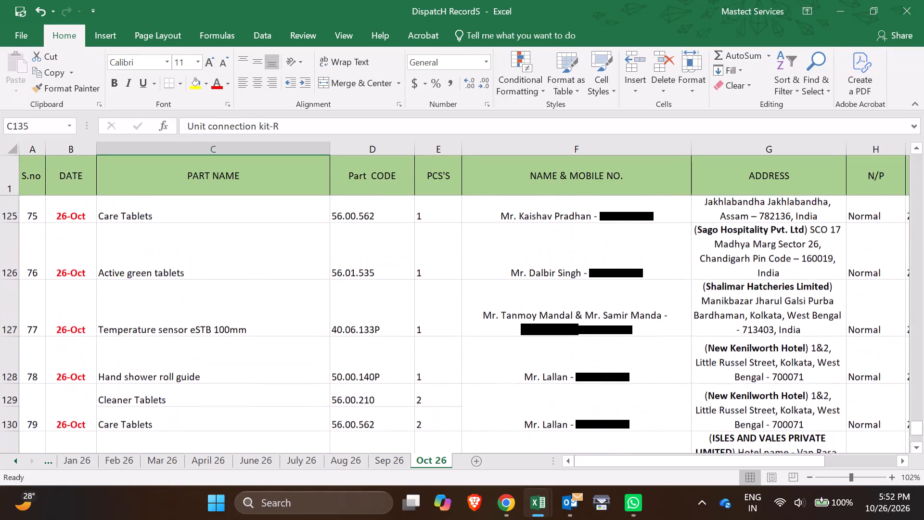
scroll(603, 274, "up", 6)
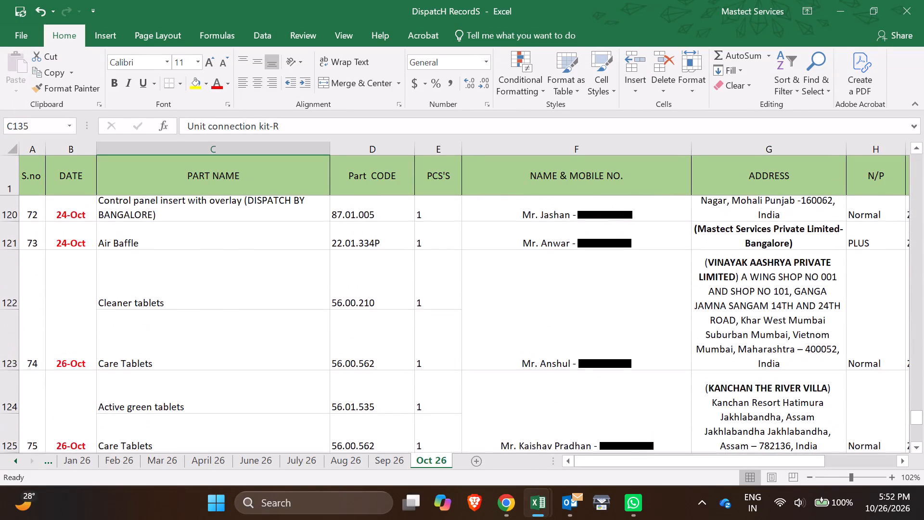
scroll(603, 274, "up", 6)
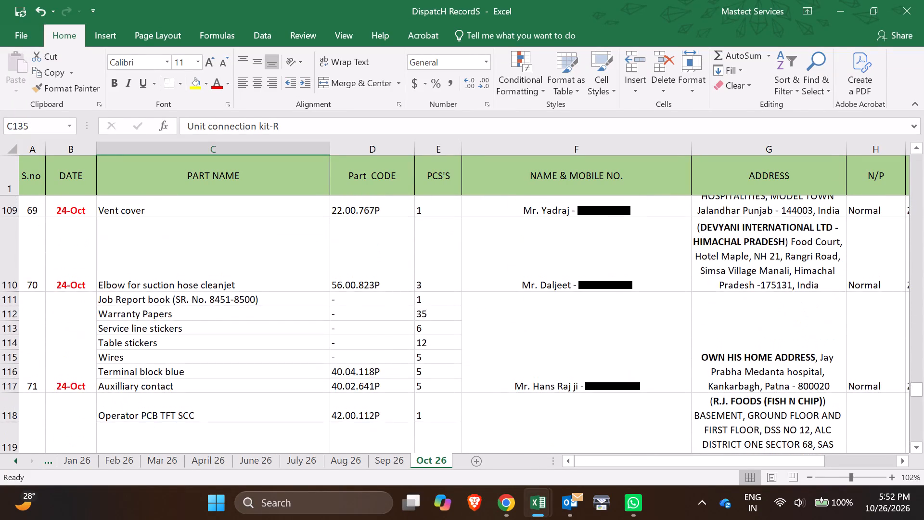
scroll(603, 274, "up", 3)
scroll(603, 274, "down", 5)
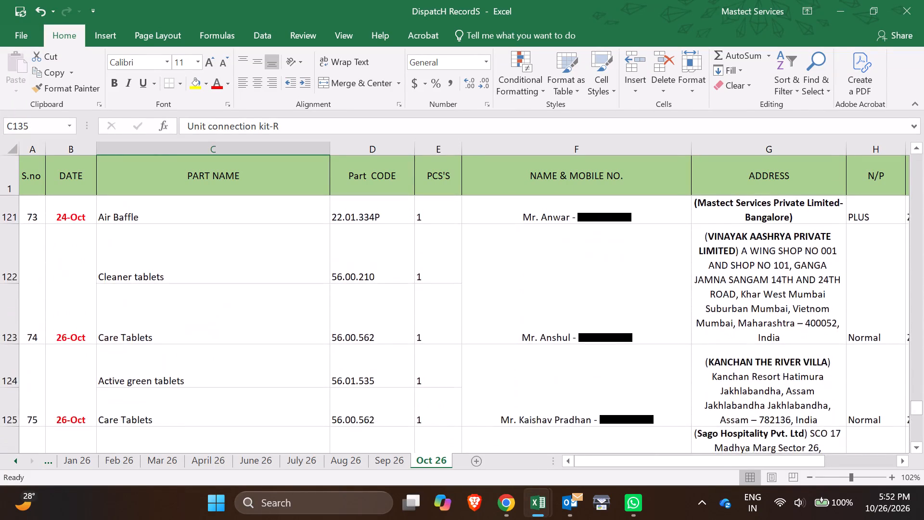
scroll(603, 274, "down", 6)
scroll(752, 250, "up", 5)
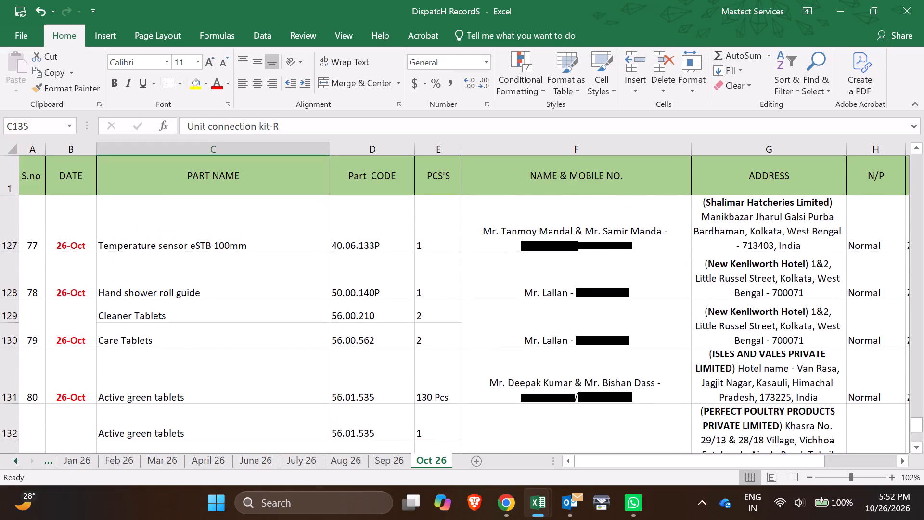
scroll(752, 250, "right", 1)
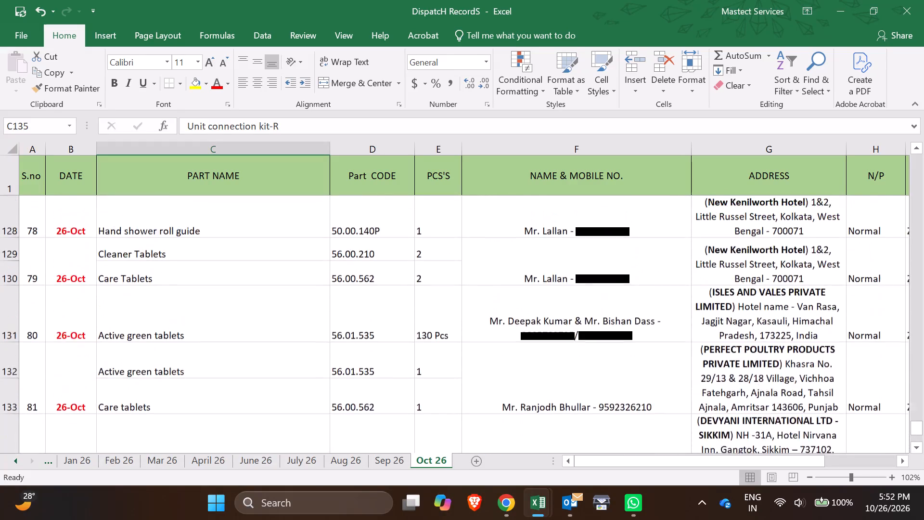
scroll(752, 250, "right", 1)
scroll(752, 250, "up", 2)
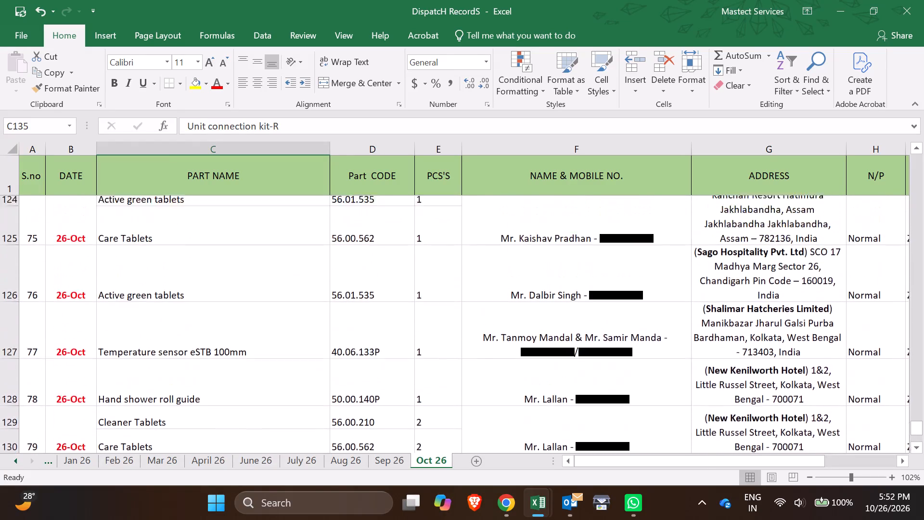
scroll(752, 250, "up", 2)
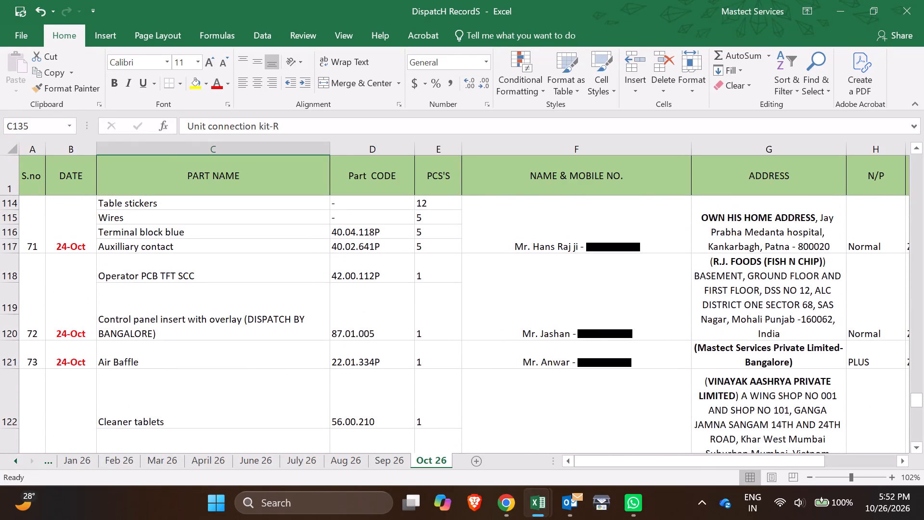
Switch to the Daily Calls workbook, save it, and return to the Oct 26 sheet of DispatcH RecordS.
left_click(652, 302)
key("alt+Tab")
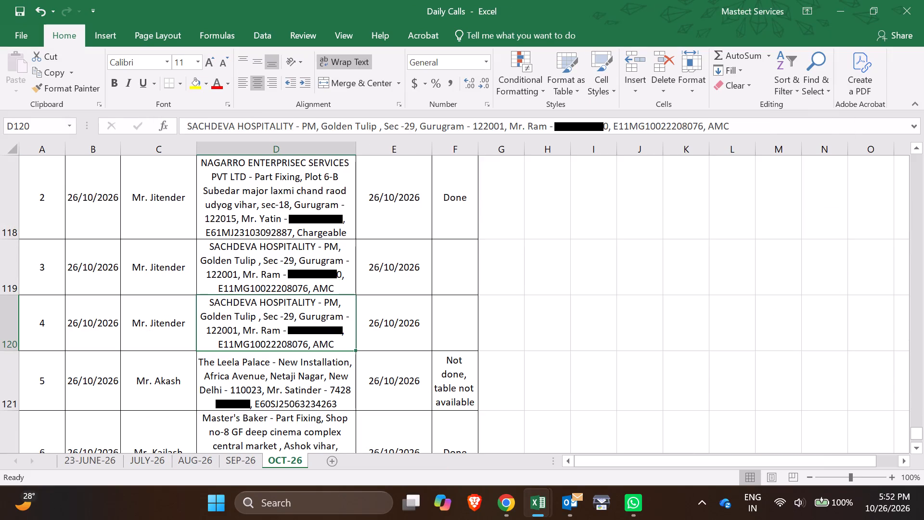
key("ctrl+s")
key("alt+Tab")
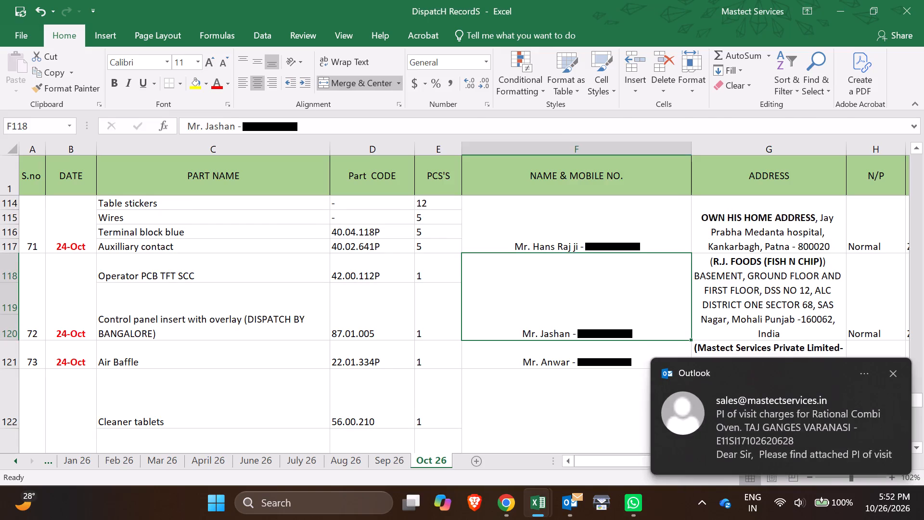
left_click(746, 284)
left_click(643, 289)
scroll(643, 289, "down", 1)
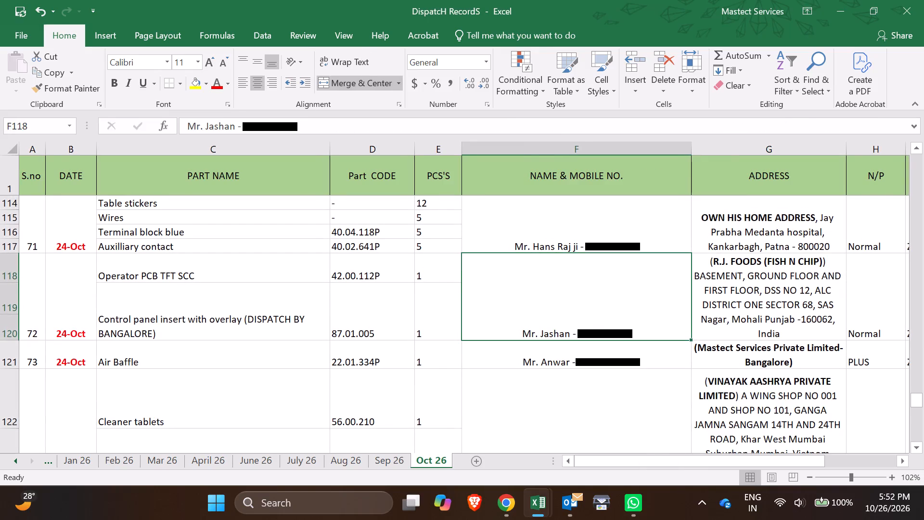
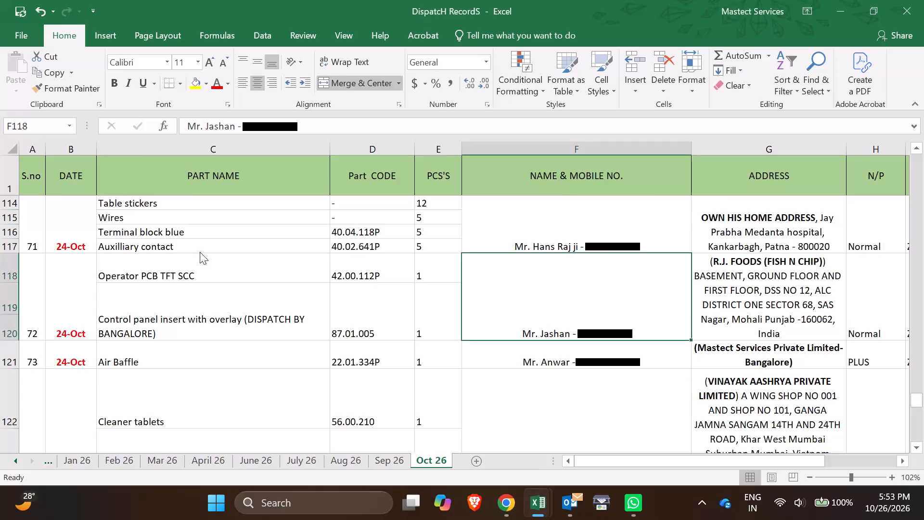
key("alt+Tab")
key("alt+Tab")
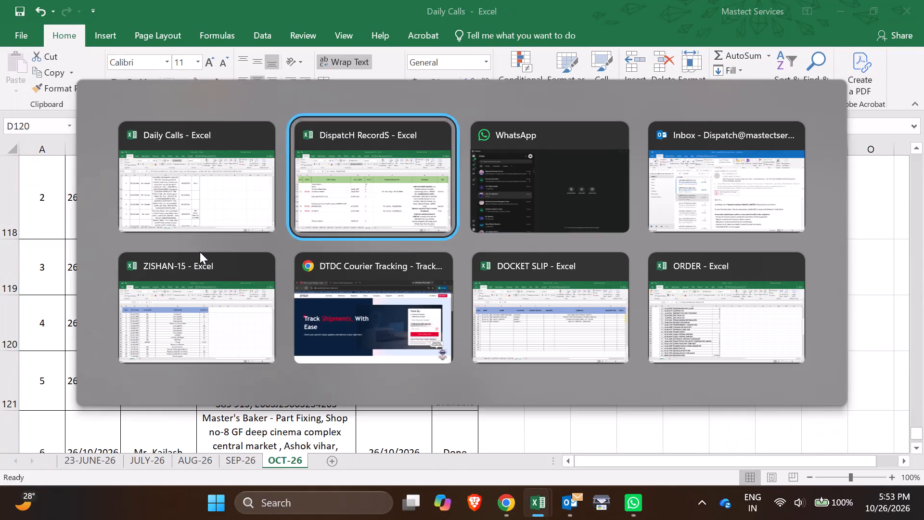
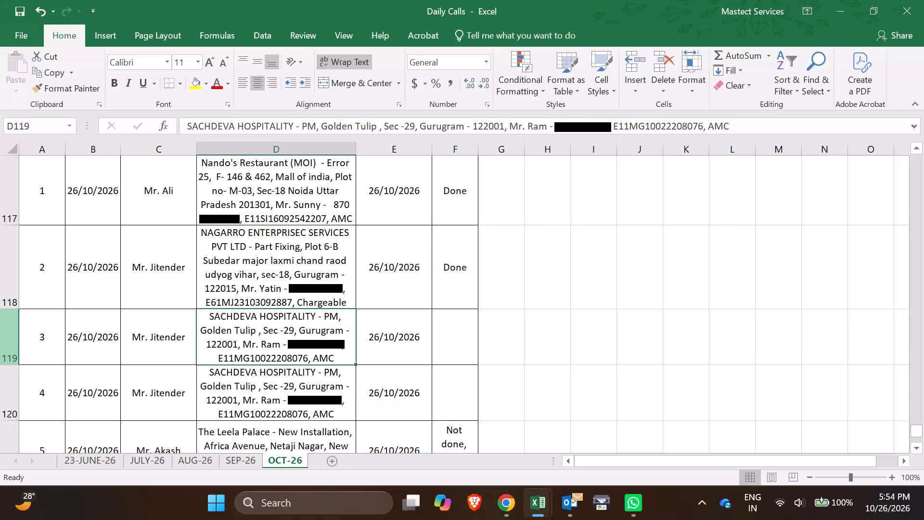
Select the entire row 119, the first SACHDEVA HOSPITALITY call dated 26/10/2026, in the OCT-26 sheet.
left_click(0, 335)
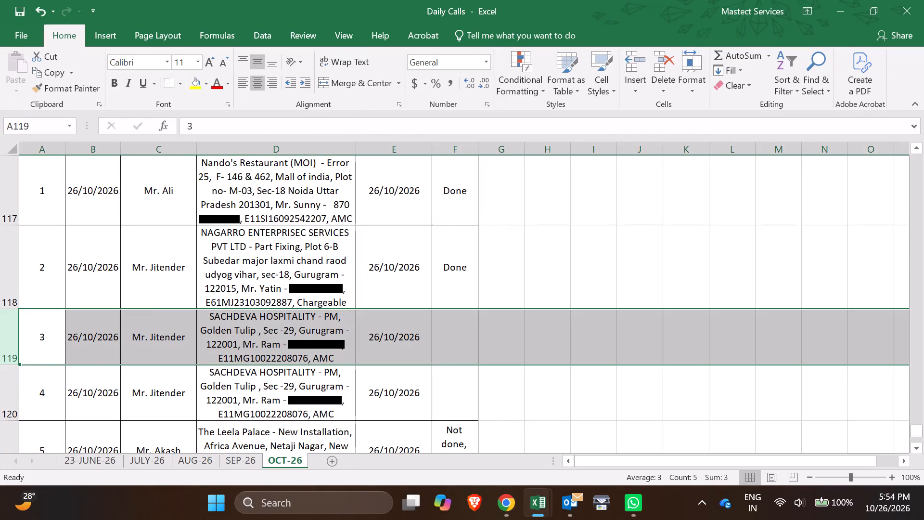
scroll(435, 330, "down", 1)
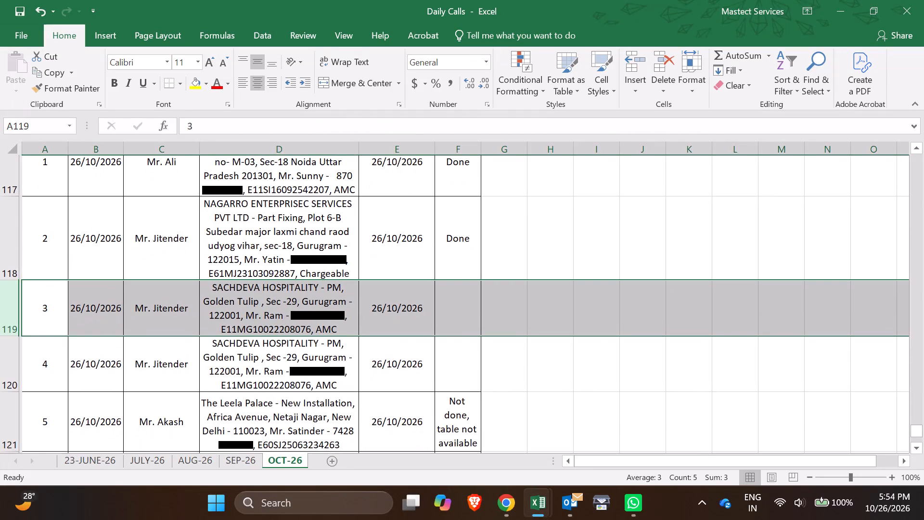
scroll(435, 330, "down", 1)
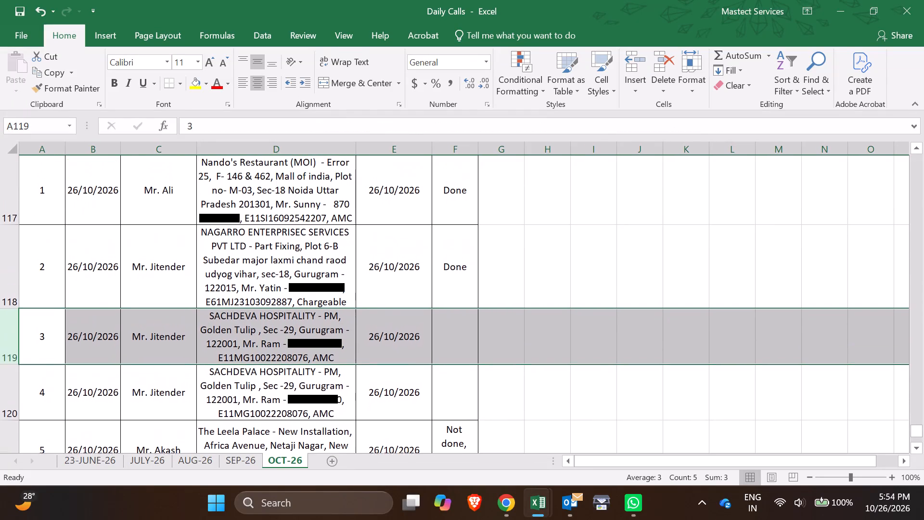
Delete row 119, the duplicate SACHDEVA HOSPITALITY PM call numbered 3, from the 26/10/2026 calls.
left_click(659, 61)
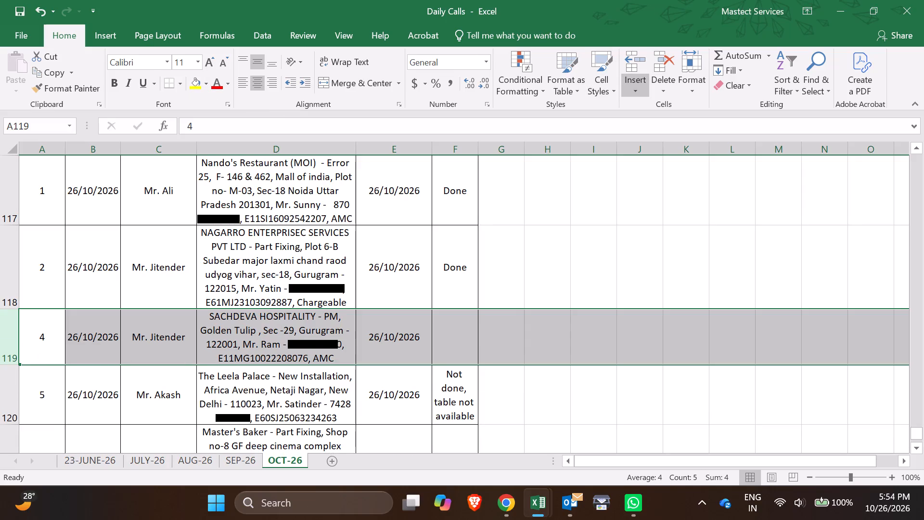
left_click(360, 344)
Renumber the SACHDEVA HOSPITALITY, The Leela Palace and Master's Baker calls of 26/10/2026 as 3, 4 and 5.
left_click(53, 270)
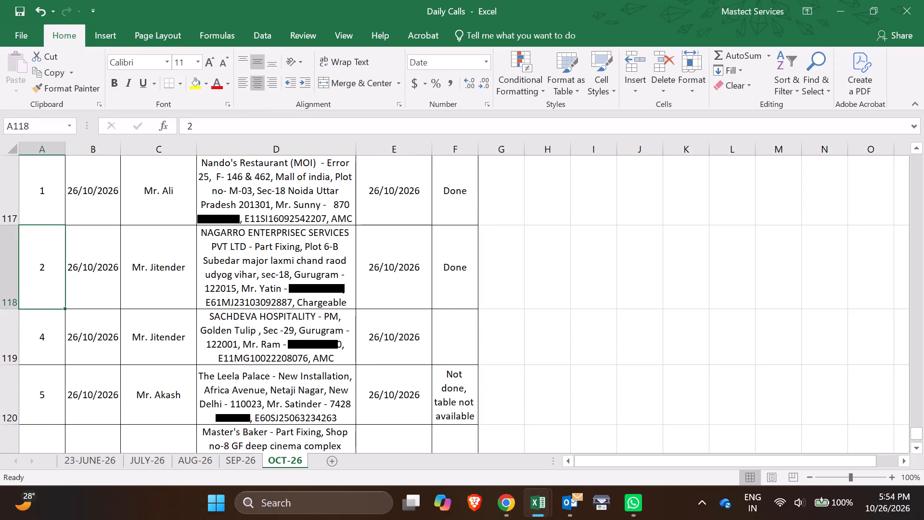
key("Up")
key("Up")
key("Down")
key("Down")
key("Down")
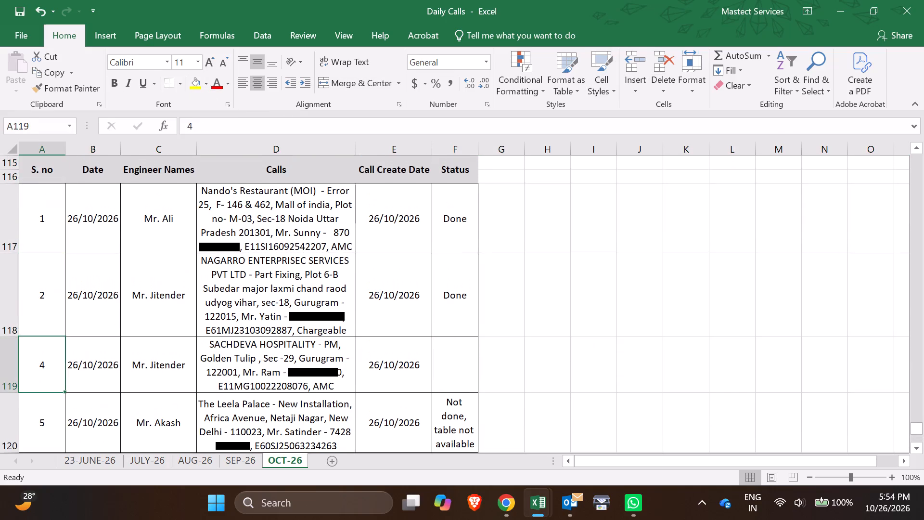
key("3")
key("Return")
key("4")
key("Return")
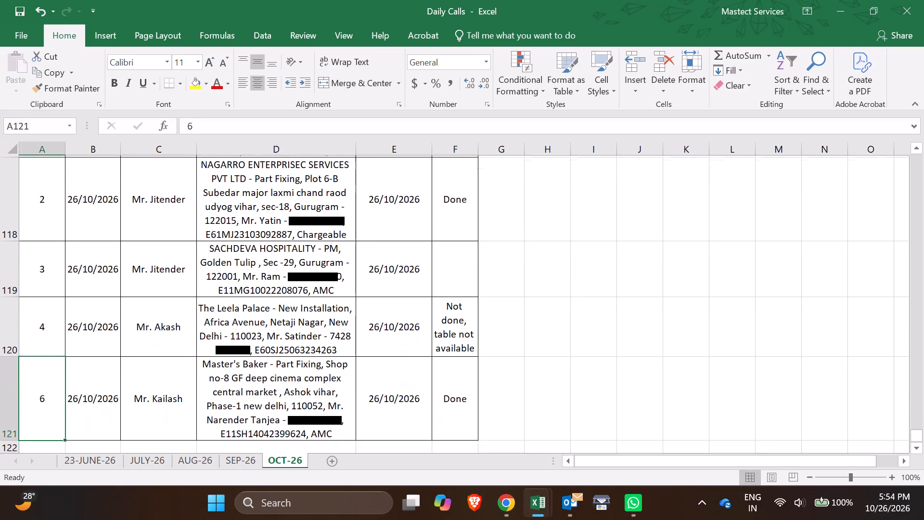
key("5")
key("Return")
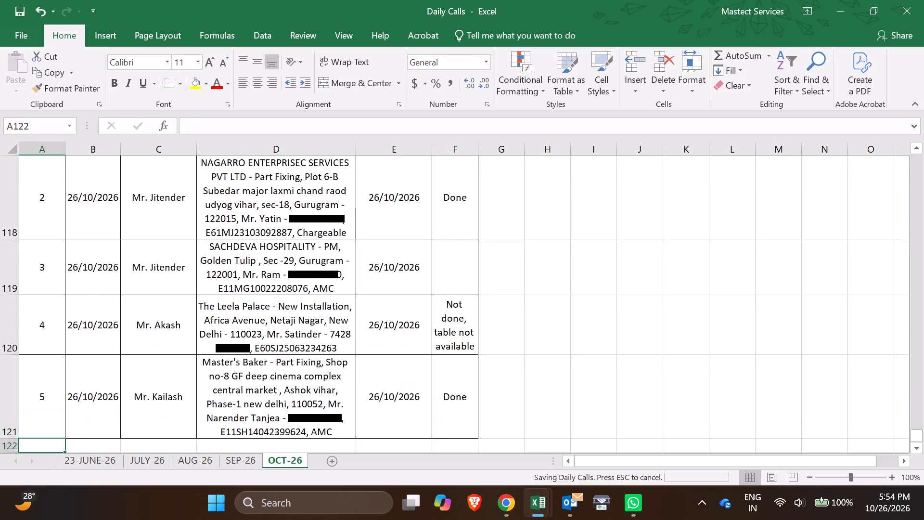
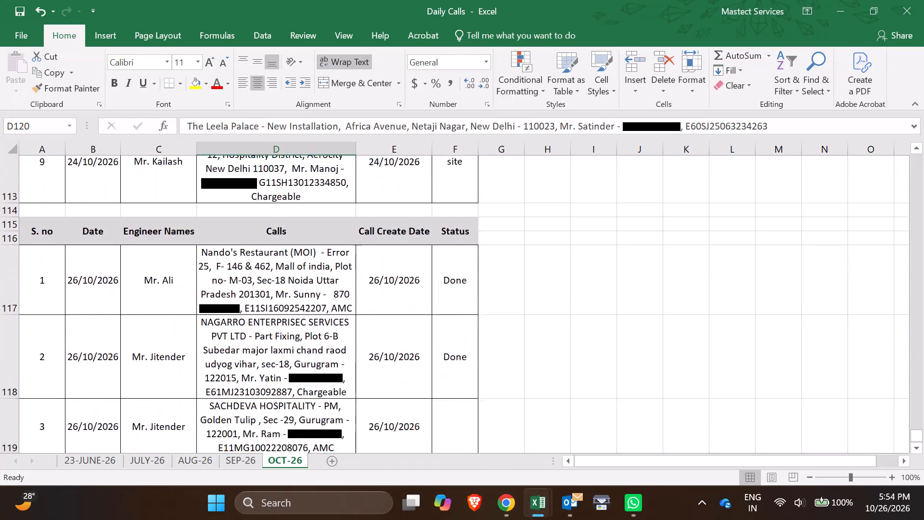
Save the Daily Calls workbook with the renumbered 26/10/2026 calls.
left_click(228, 320)
key("ctrl+s")
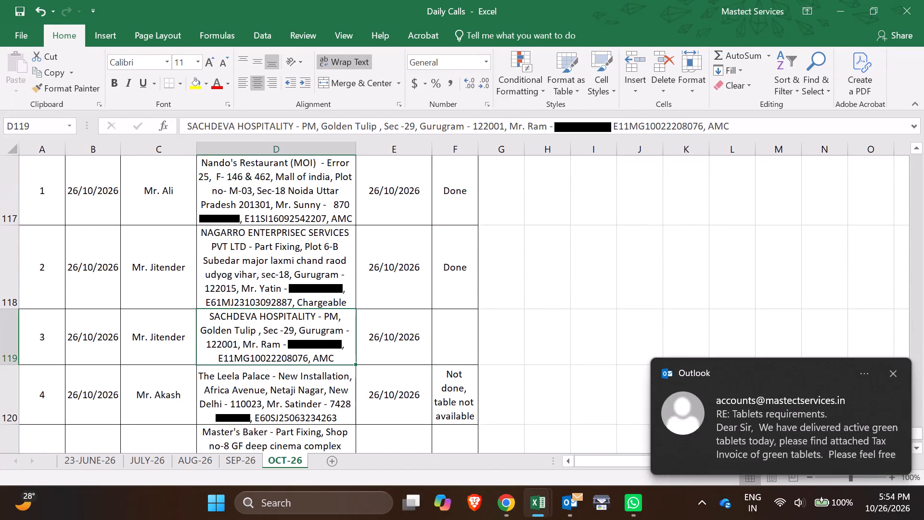
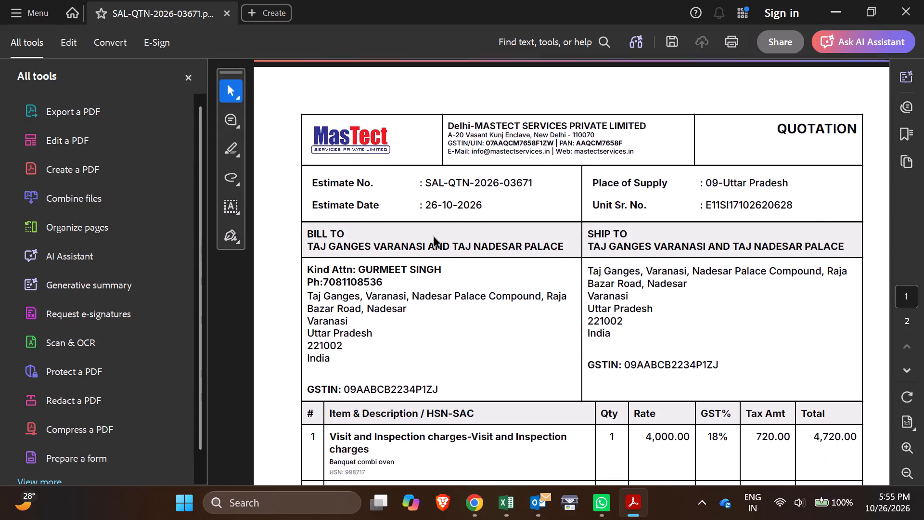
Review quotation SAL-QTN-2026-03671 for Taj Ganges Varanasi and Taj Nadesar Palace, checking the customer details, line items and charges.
scroll(434, 237, "down", 4)
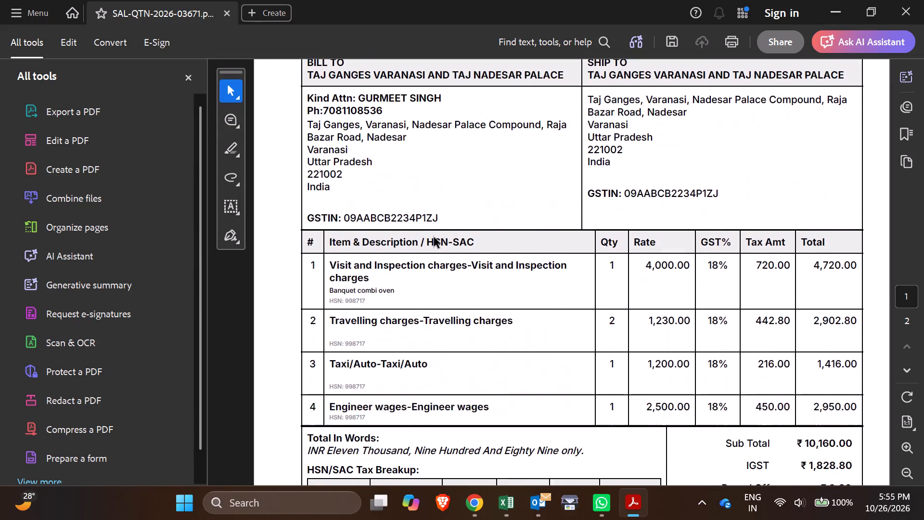
scroll(434, 237, "down", 1)
scroll(434, 237, "up", 8)
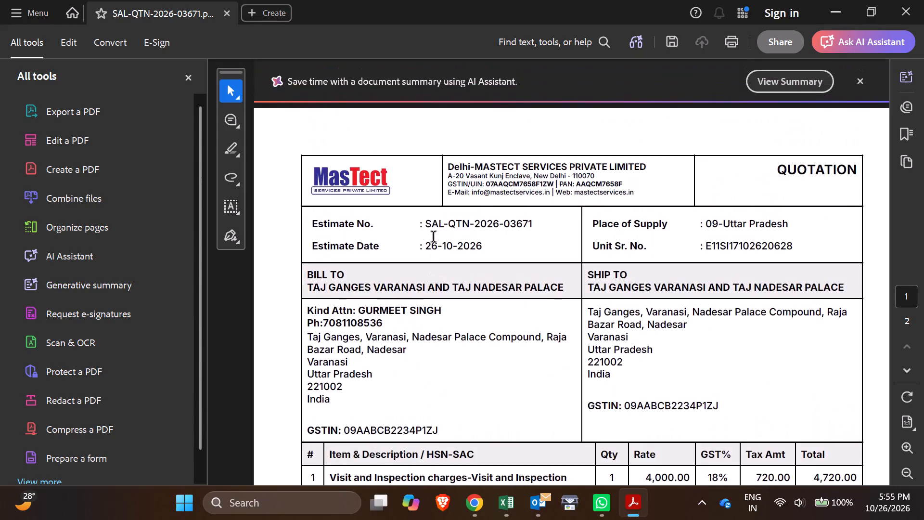
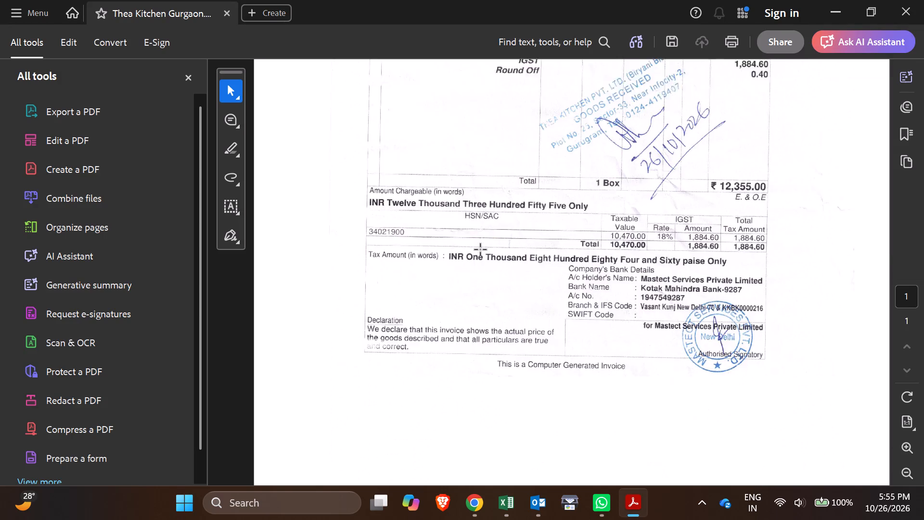
Examine the scanned Thea Kitchen Gurgaon tax invoice, checking its item, quantity, amounts, goods-received stamp and invoice details.
scroll(481, 250, "down", 1)
scroll(481, 250, "up", 1)
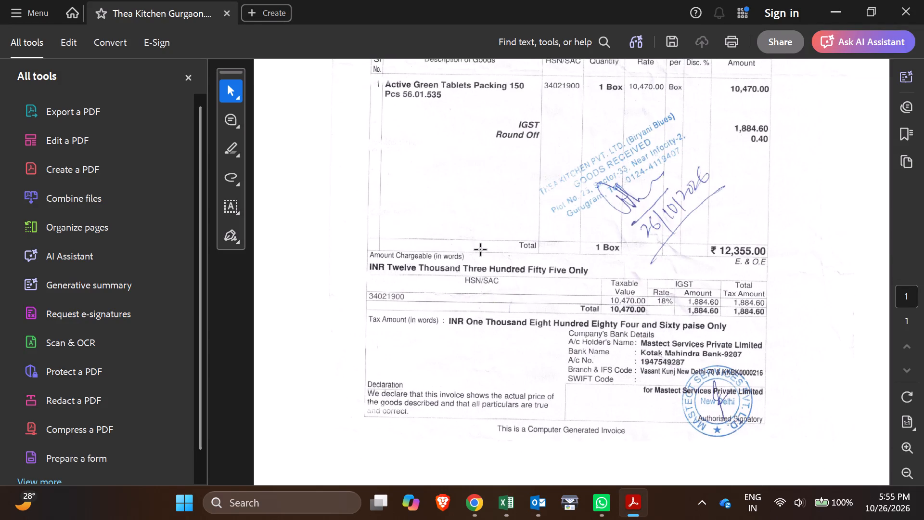
scroll(481, 250, "down", 5)
scroll(481, 250, "up", 5)
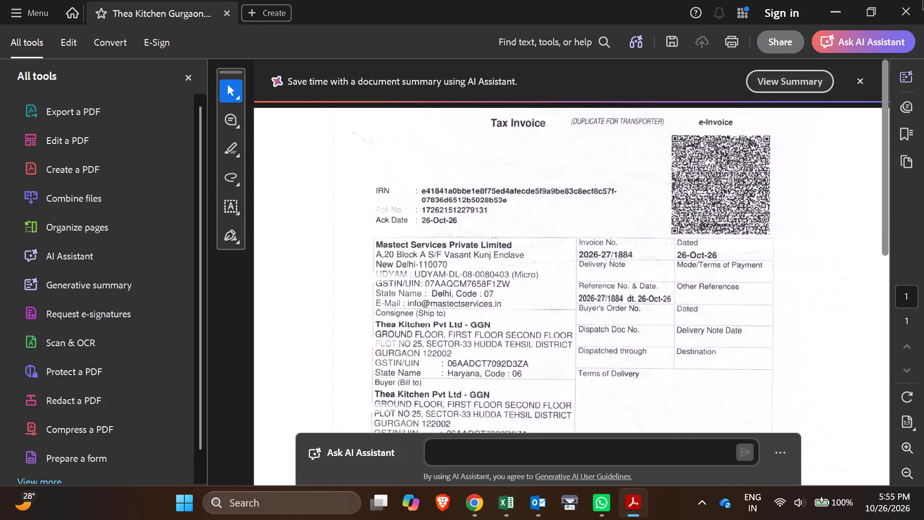
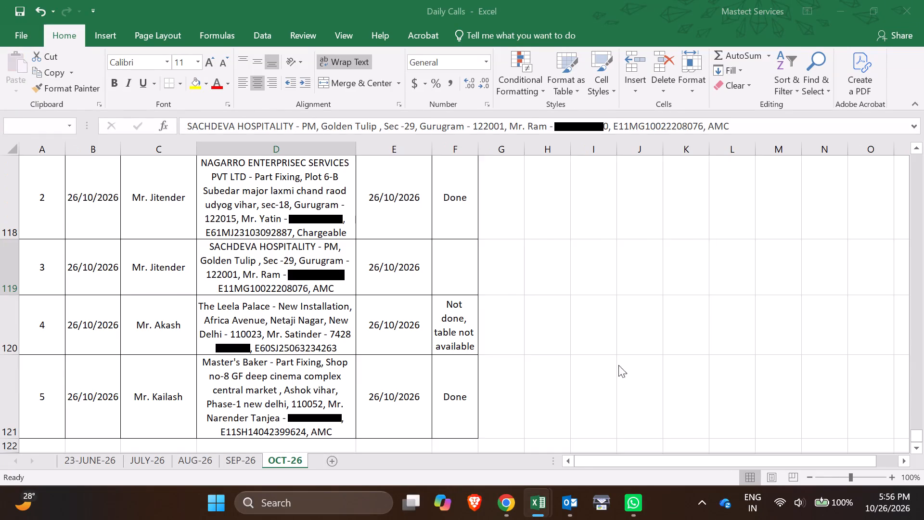
Save the Daily Calls workbook with the renumbered 26/10/2026 calls.
left_click(599, 401)
key("ctrl+s")
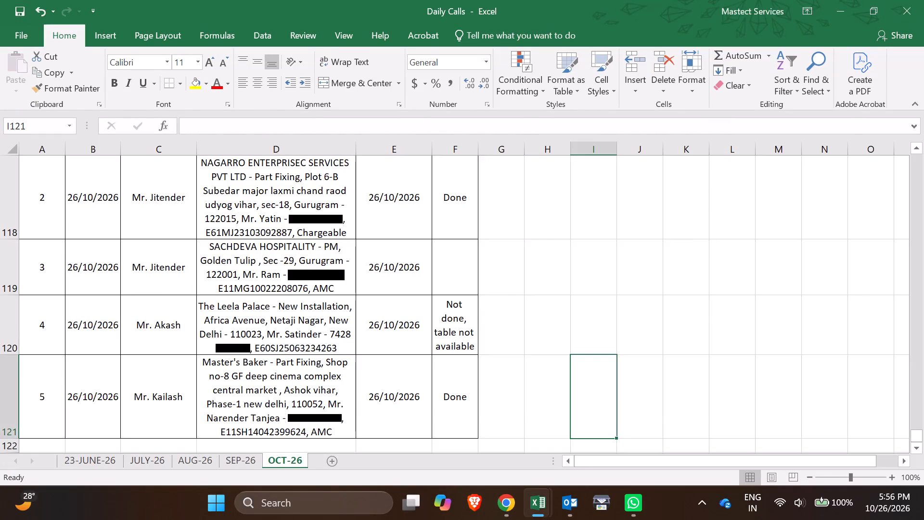
Switch to the DOCKET SLIP workbook to view the 26-Oct-26 entries on the OCT-26 sheet.
key("alt+Tab")
key("alt+Tab")
key("alt+Tab")
key("alt+Tab")
key("alt+Tab")
key("alt+Tab")
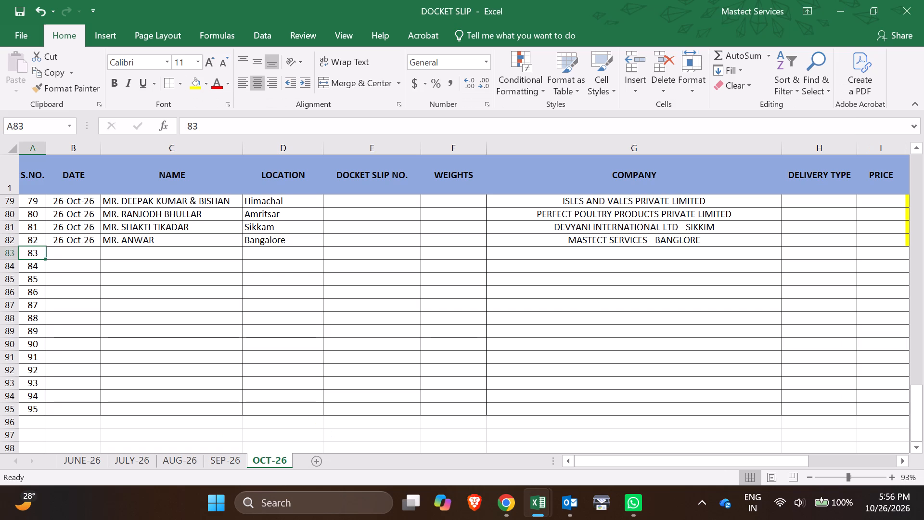
Save the DOCKET SLIP workbook and look over the 26-Oct-26 entries on the OCT-26 sheet.
left_click(372, 273)
key("ctrl+s")
scroll(372, 273, "up", 1)
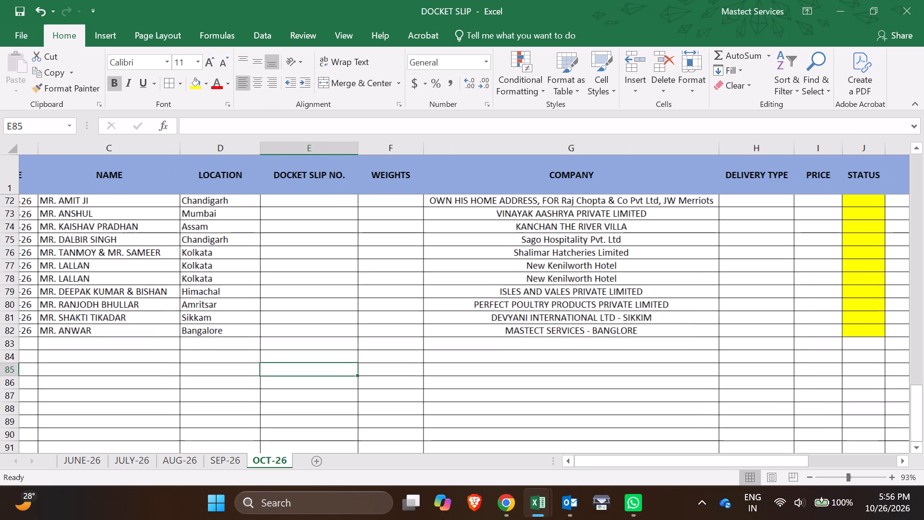
scroll(372, 273, "up", 1)
scroll(372, 273, "right", 5)
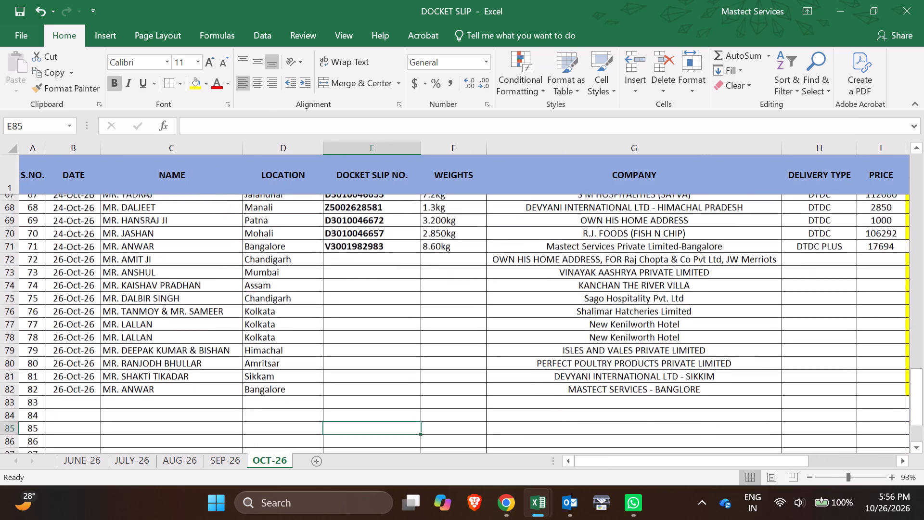
scroll(372, 273, "right", 1)
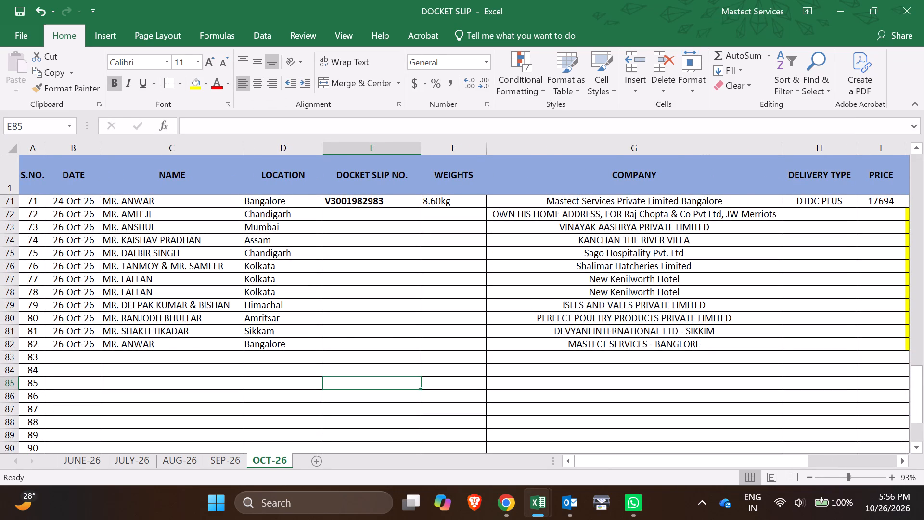
Switch to the ZISHAN-15 stock workbook, save it and close it.
key("alt+Tab")
key("alt+Tab")
key("alt+Tab")
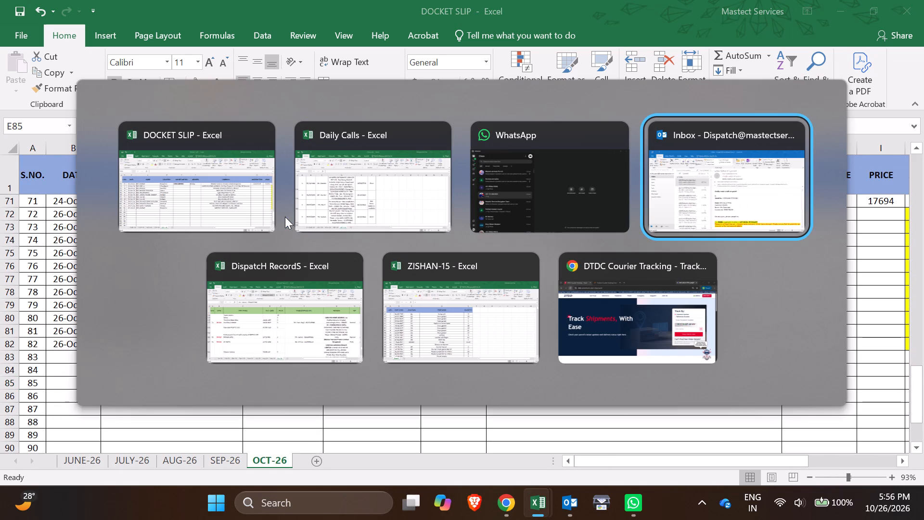
key("alt+Tab")
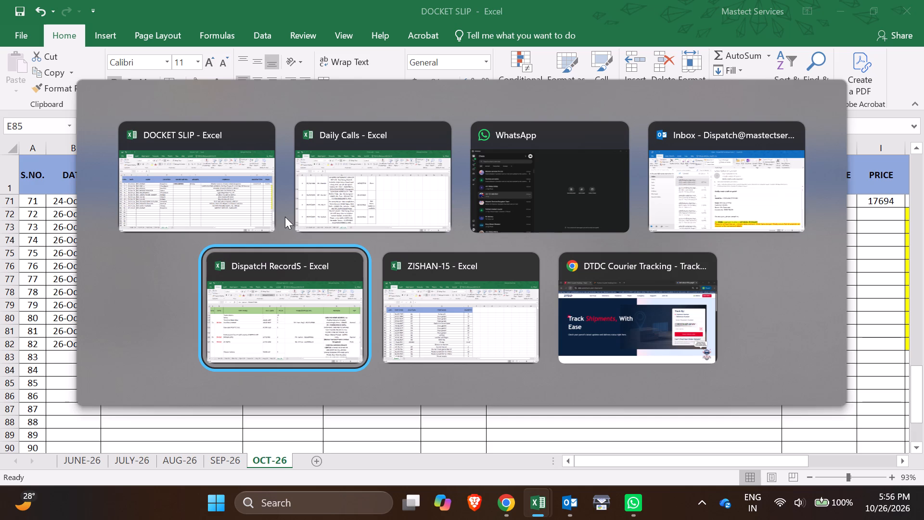
key("alt+Tab")
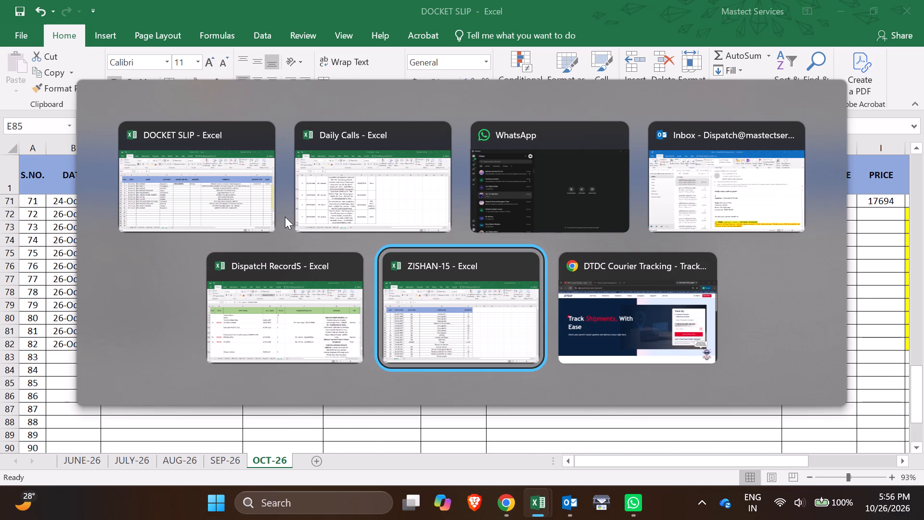
key("ctrl+s")
key("ctrl+s")
key("ctrl+s")
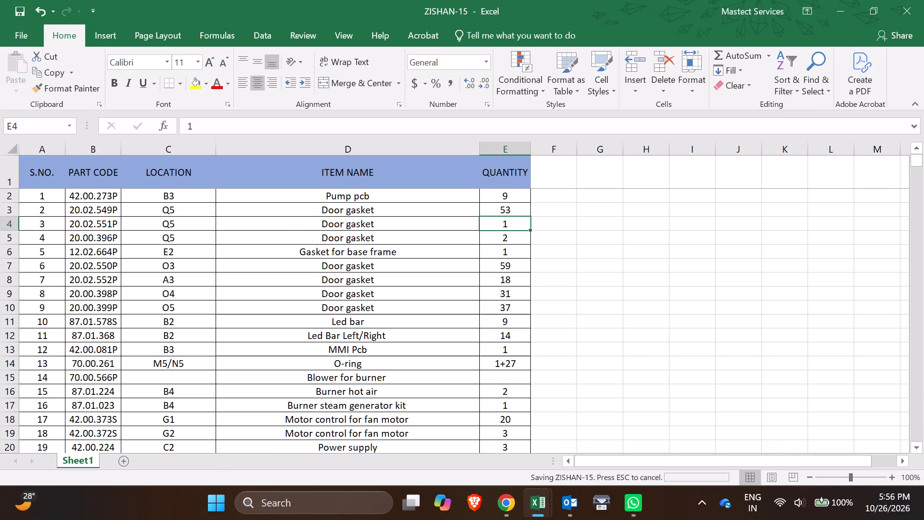
left_click(923, 0)
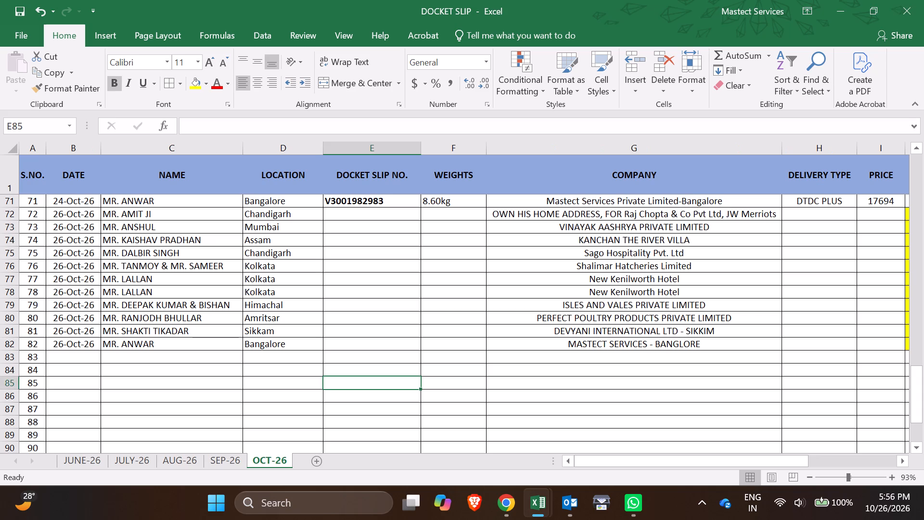
Switch to the Daily Calls workbook and open a File Explorer window alongside it.
key("alt+Tab")
key("alt+Tab")
key("alt+Tab")
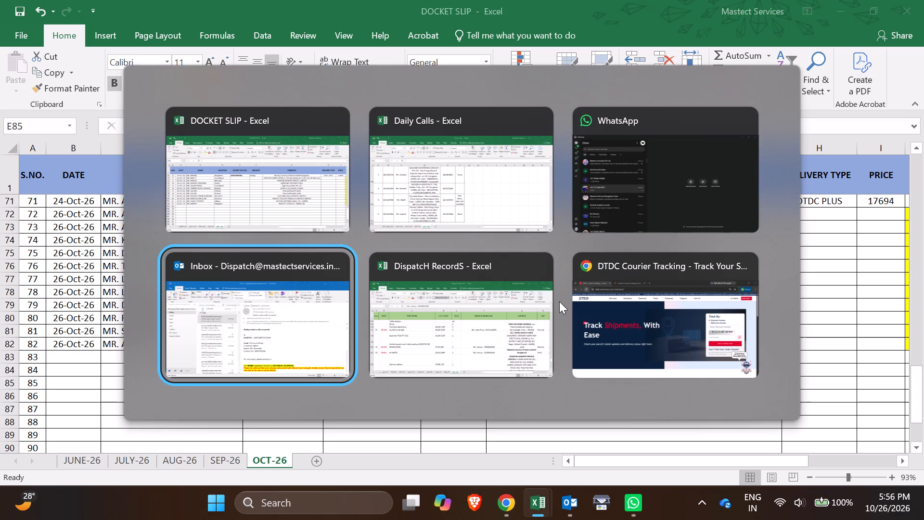
key("alt+Up")
key("alt+Right")
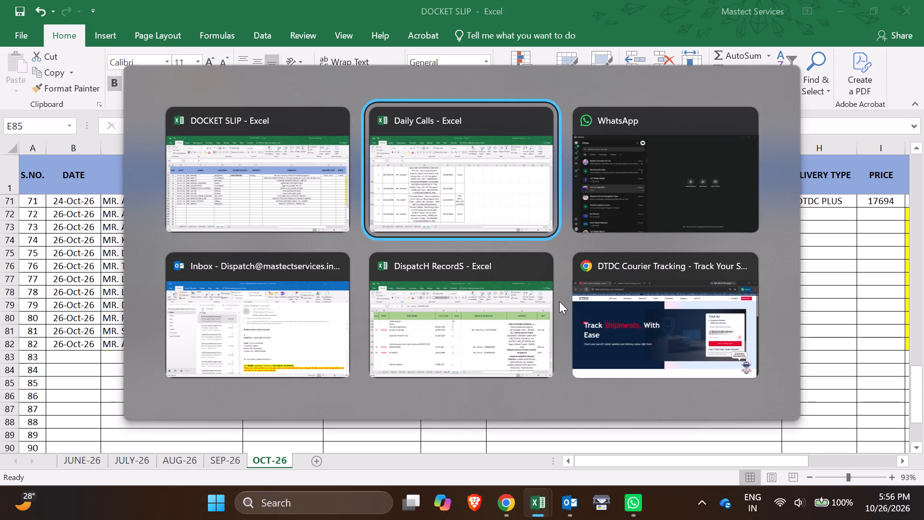
key("super+e")
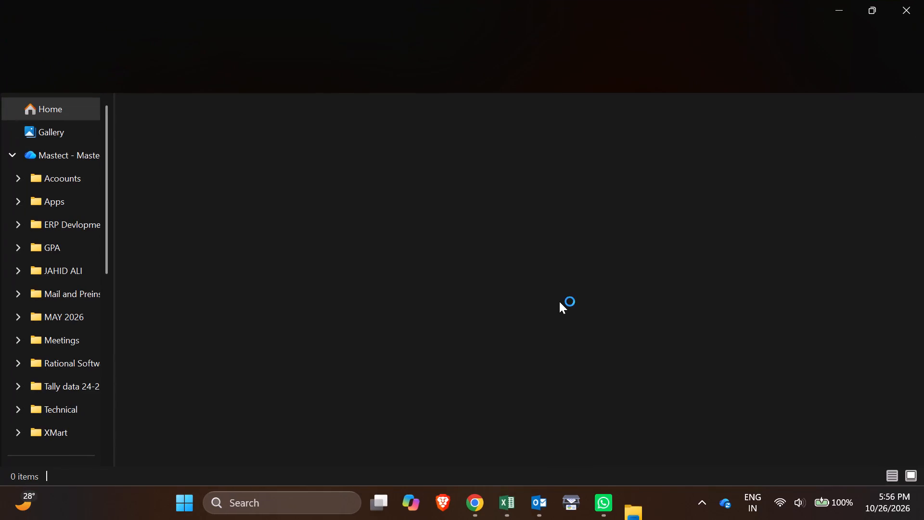
key("alt+Tab")
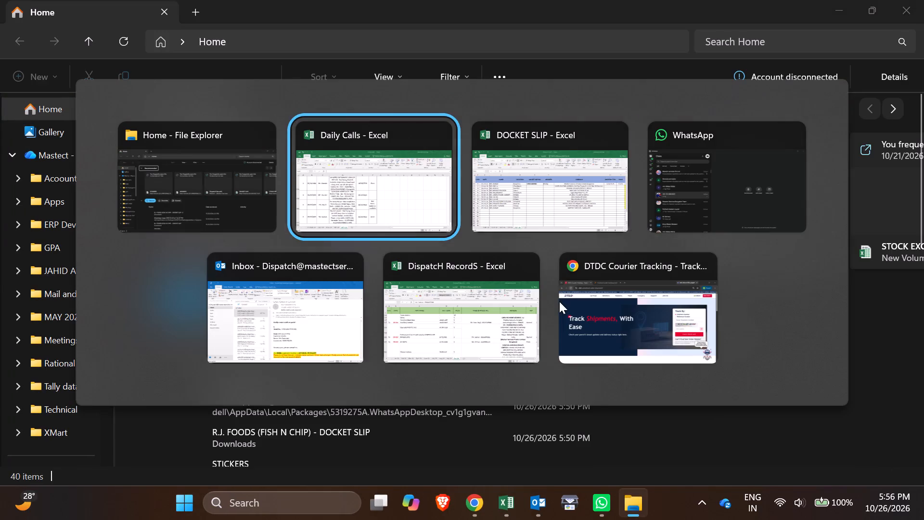
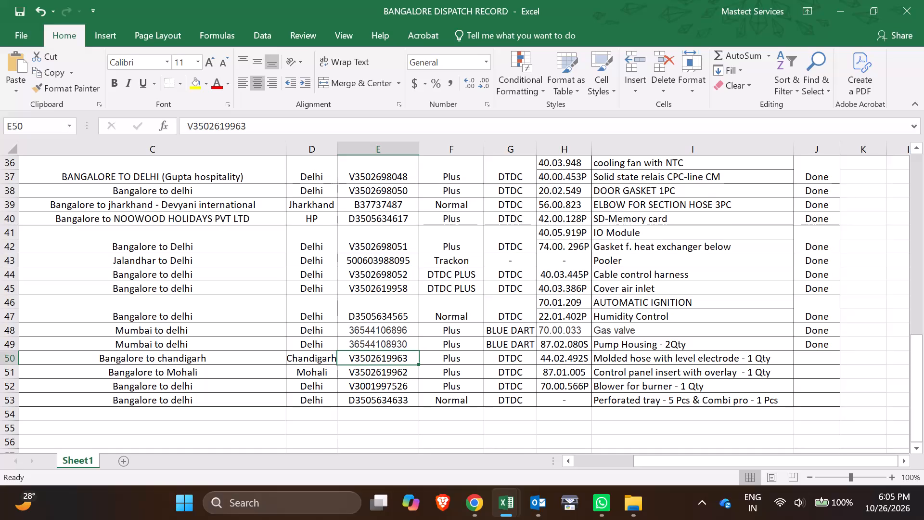
Copy the item description "Molded hose with level electrode - 1 Qty" from the Bangalore to Chandigarh row and switch to WhatsApp.
left_click(614, 361)
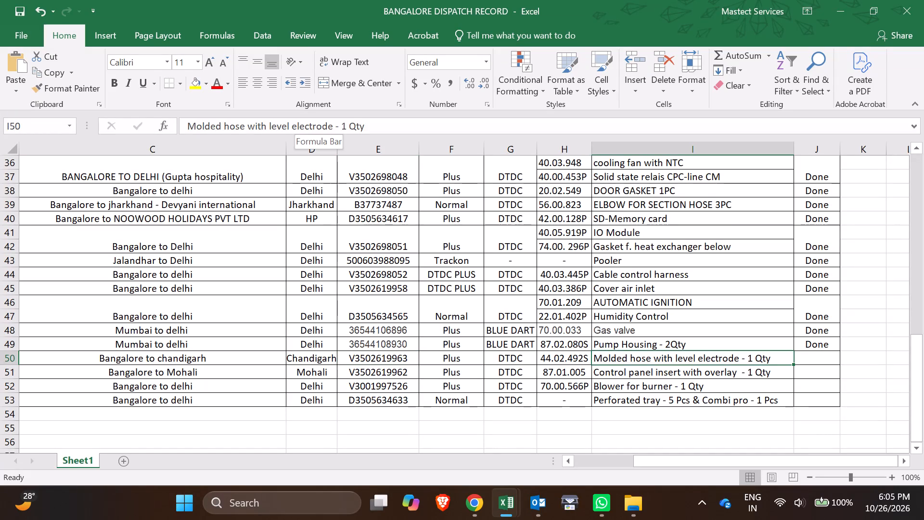
triple_click(302, 127)
key("ctrl+c")
key("alt+Tab")
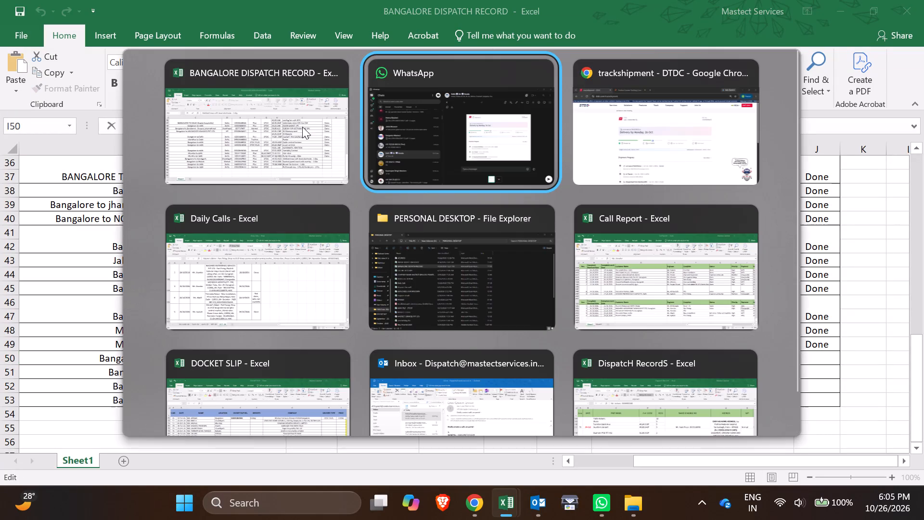
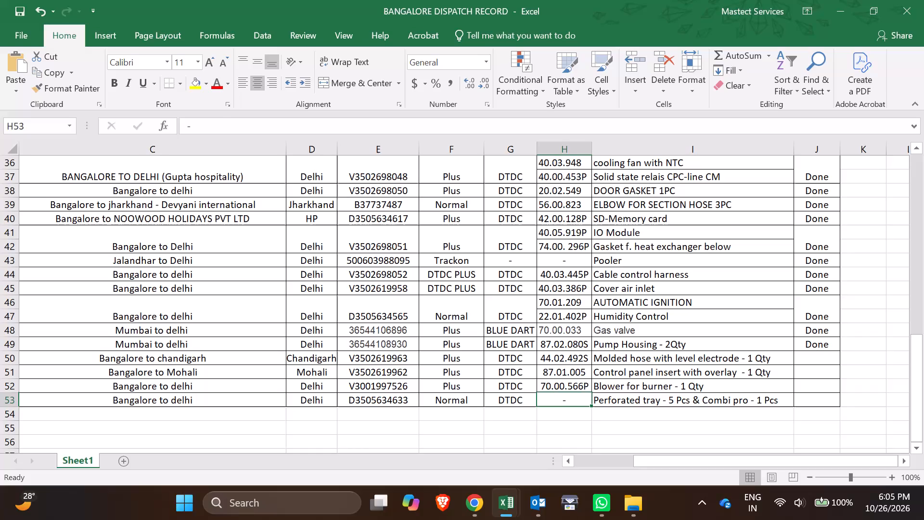
In the BANGALORE DISPATCH RECORD workbook, select the part number text 44.02.492S in the Bangalore to Chandigarh row.
left_click(555, 353)
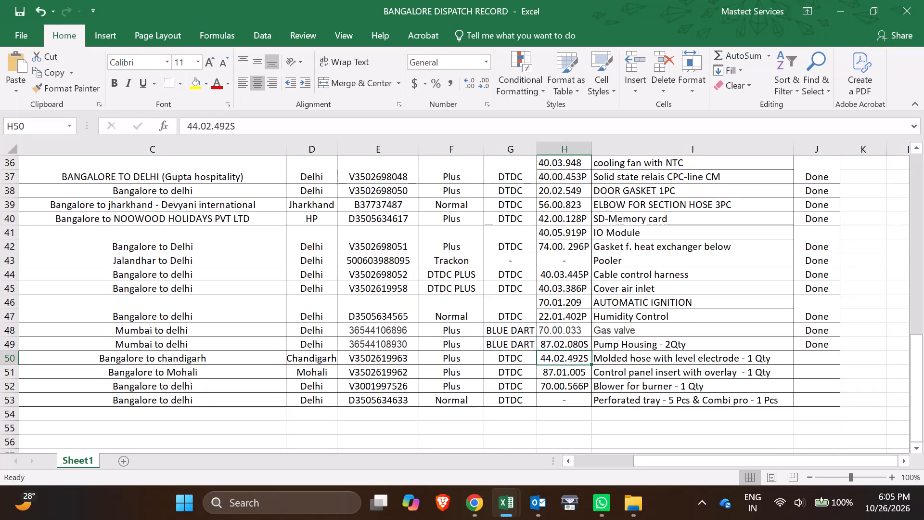
triple_click(393, 125)
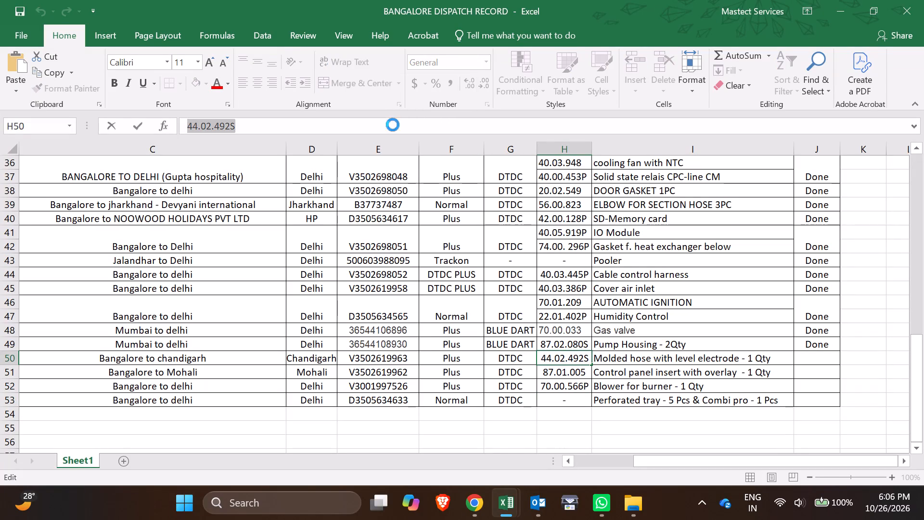
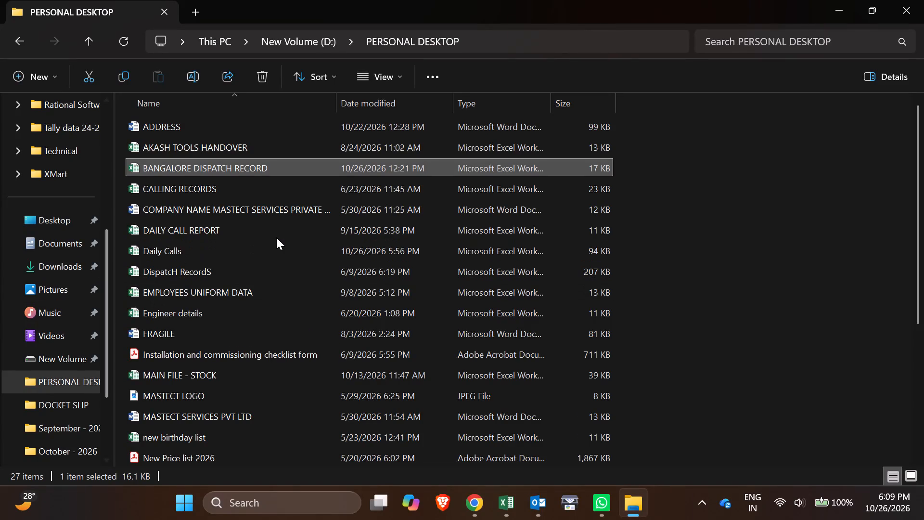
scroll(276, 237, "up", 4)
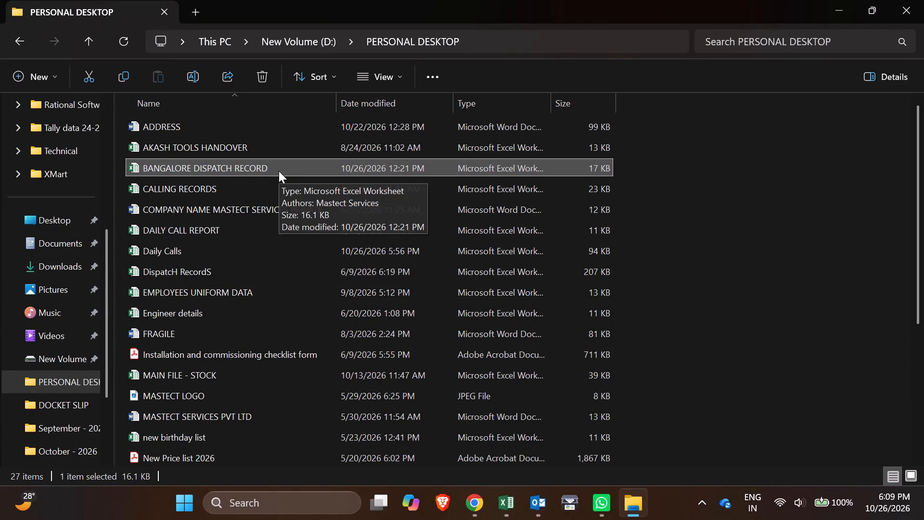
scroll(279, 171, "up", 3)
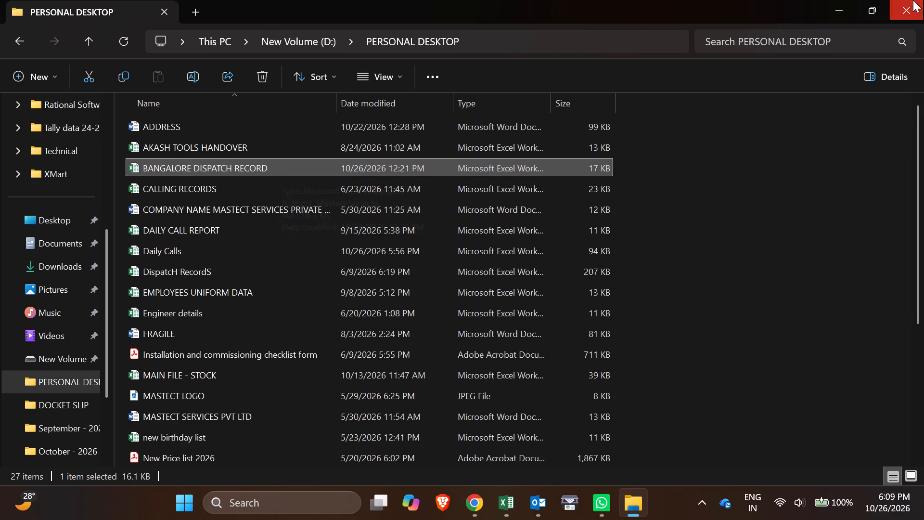
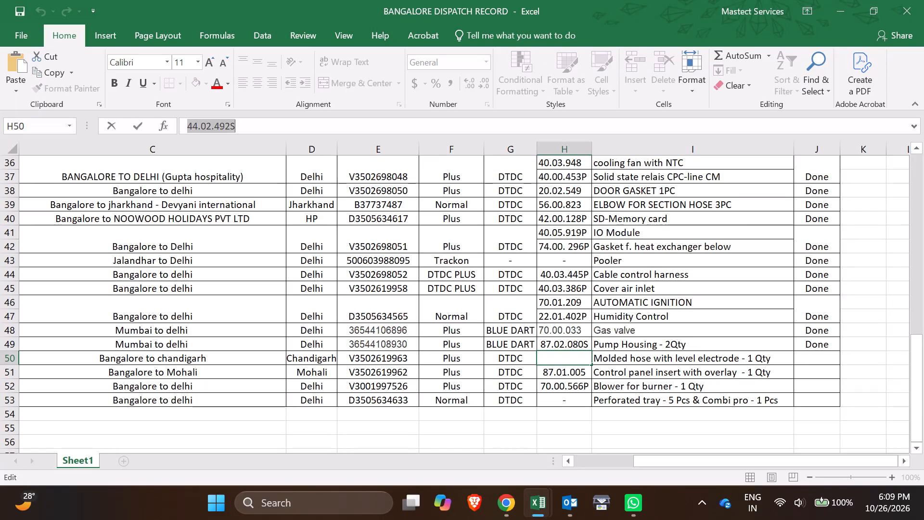
key("Return")
key("Left")
key("Left")
key("Left")
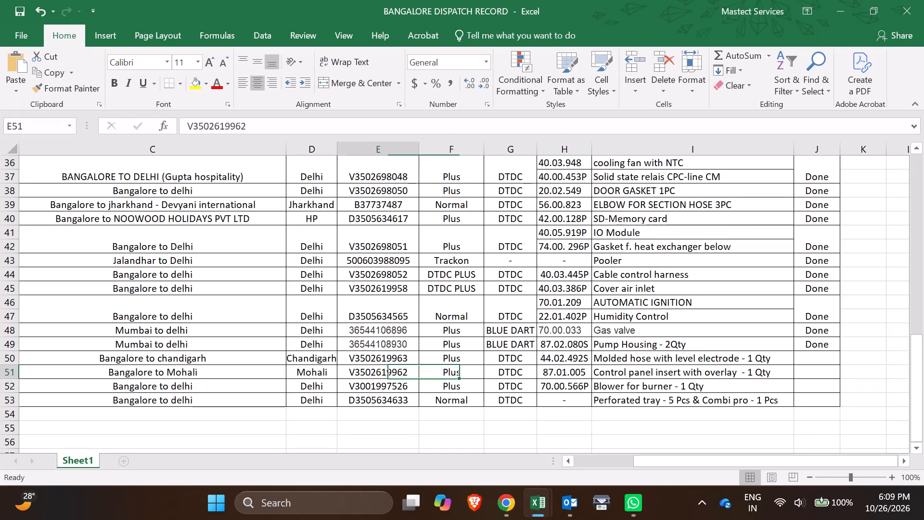
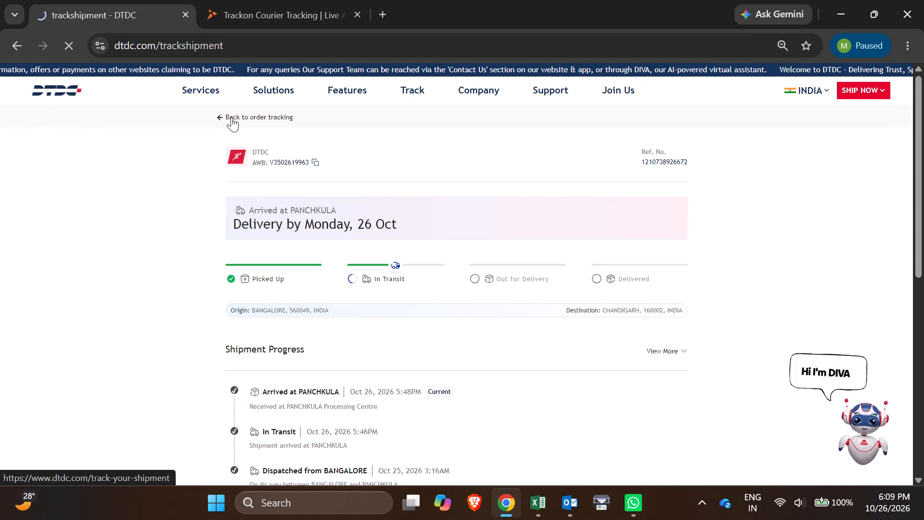
left_click(712, 236)
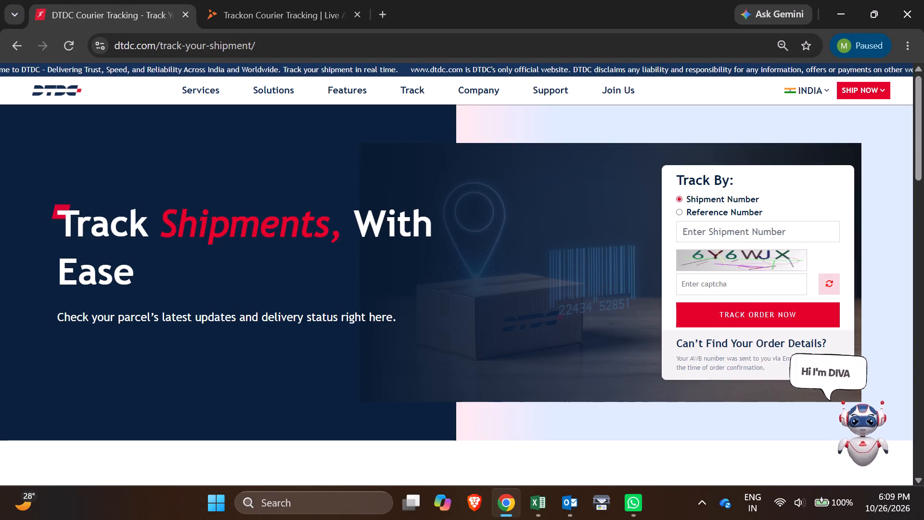
key("ctrl+v")
left_click(698, 286)
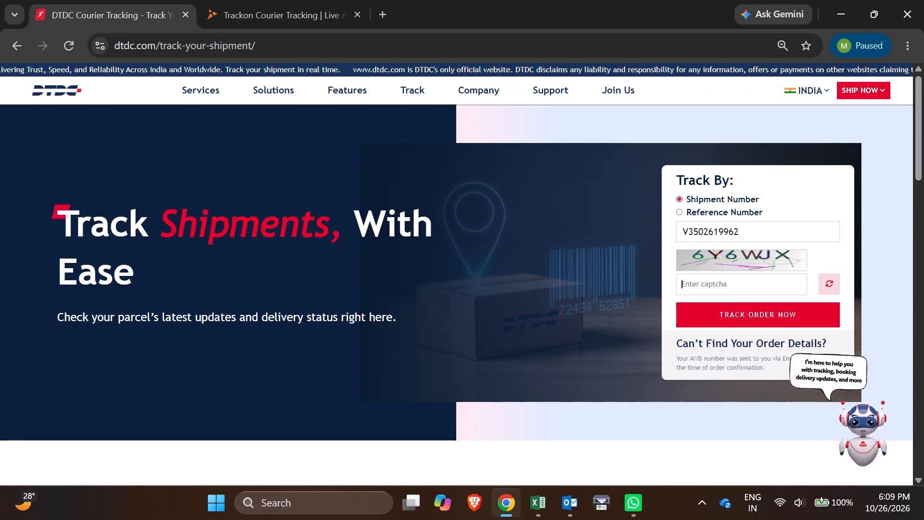
key("6")
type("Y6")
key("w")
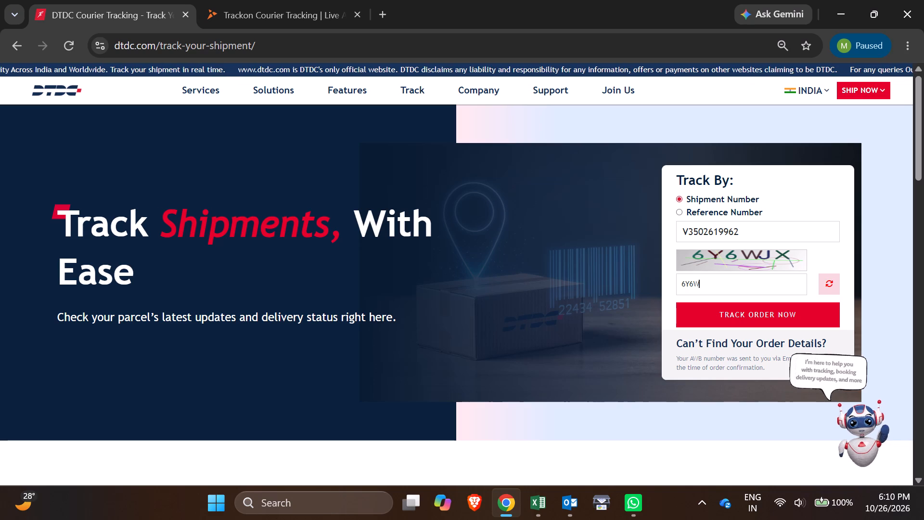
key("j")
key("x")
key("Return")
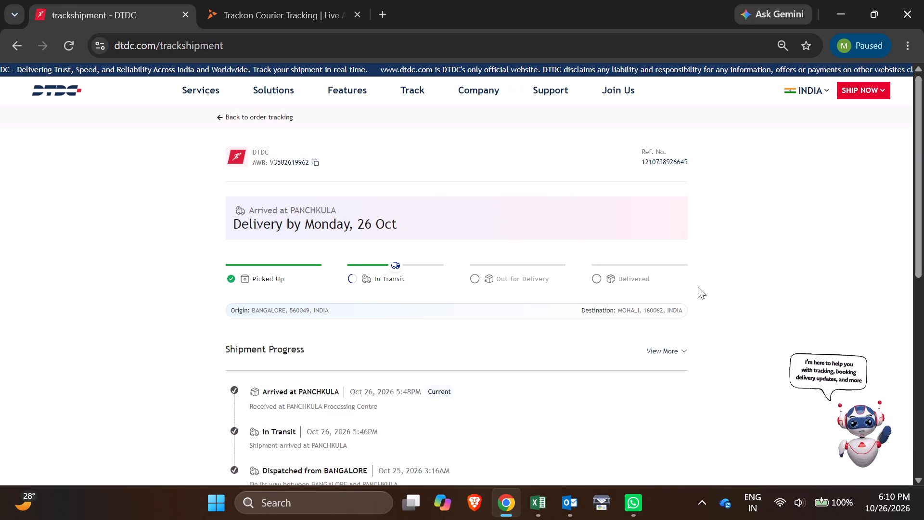
Capture a screenshot of the Bangalore to Mohali tracking details, from the AWB number down to the Dispatched from BANGALORE event.
scroll(698, 286, "down", 2)
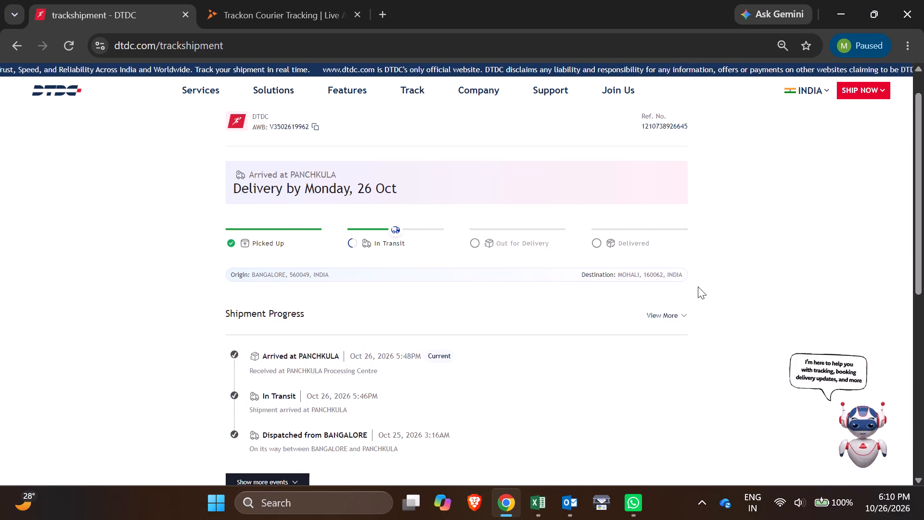
scroll(698, 286, "down", 1)
key("shift+super+s")
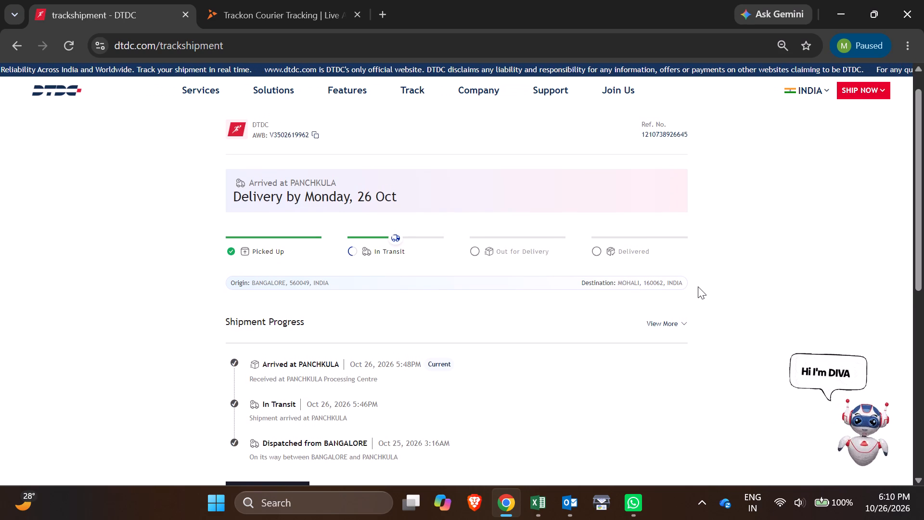
left_click_drag(215, 106, 215, 117)
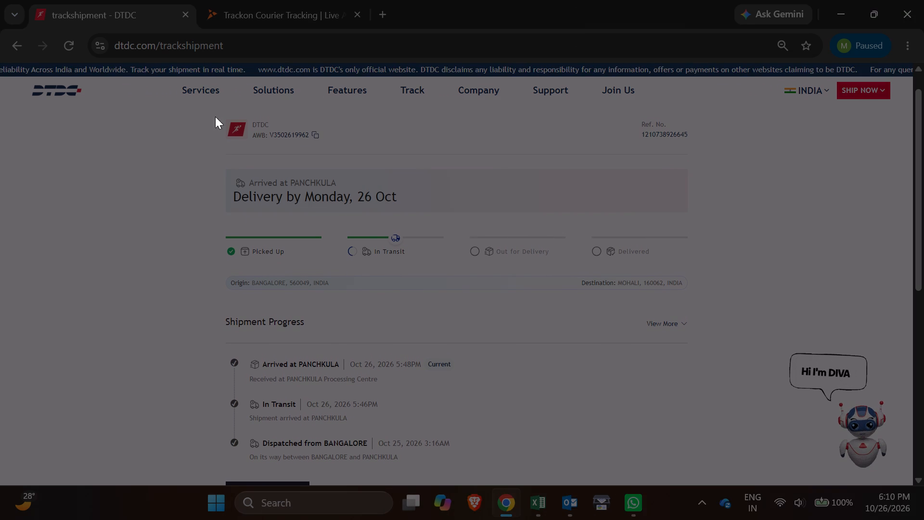
left_click_drag(215, 117, 726, 468)
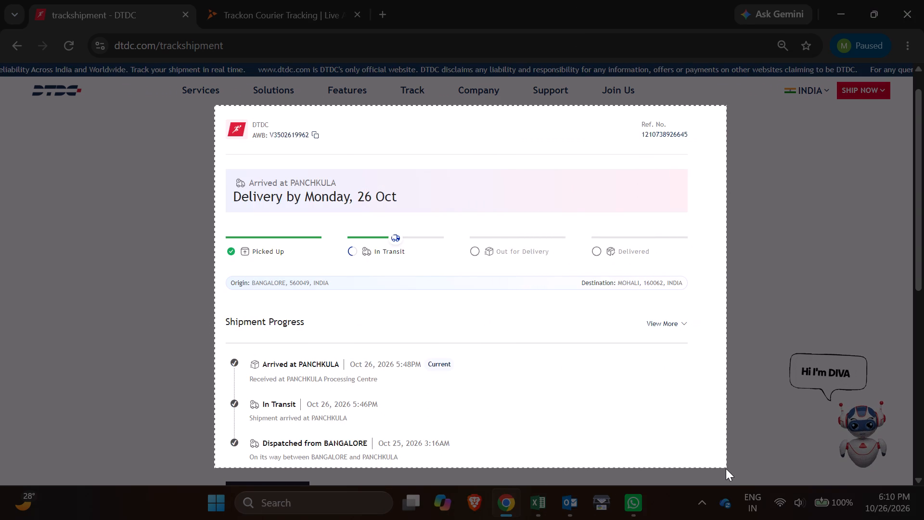
left_click_drag(726, 468, 724, 470)
Switch to WhatsApp to share the Mohali shipment's tracking screenshot.
key("alt+Tab")
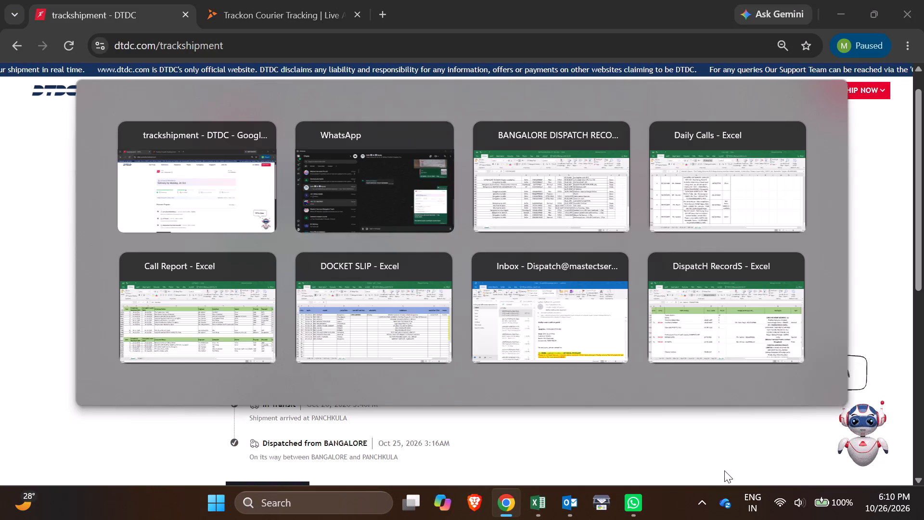
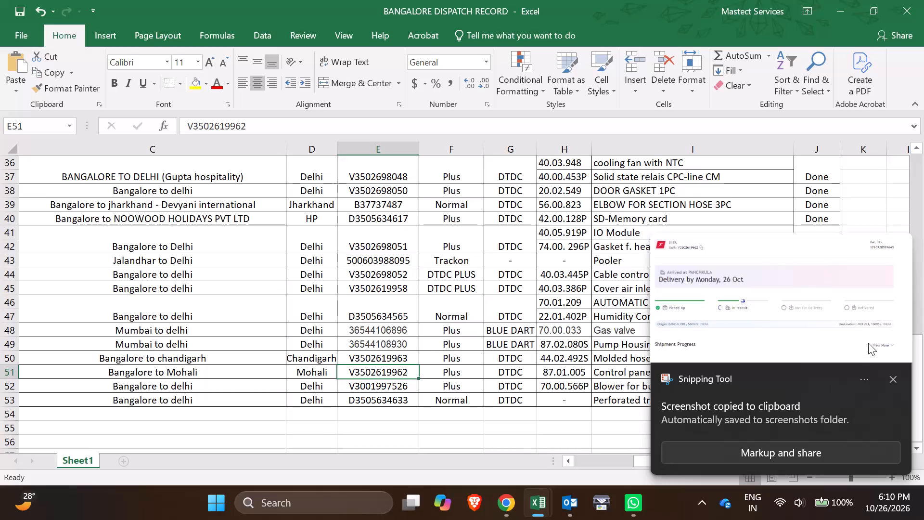
Copy the full item description "Control panel insert with overlay - 1 Qty" from the Bangalore to Mohali row of the dispatch record.
left_click(897, 379)
left_click(653, 372)
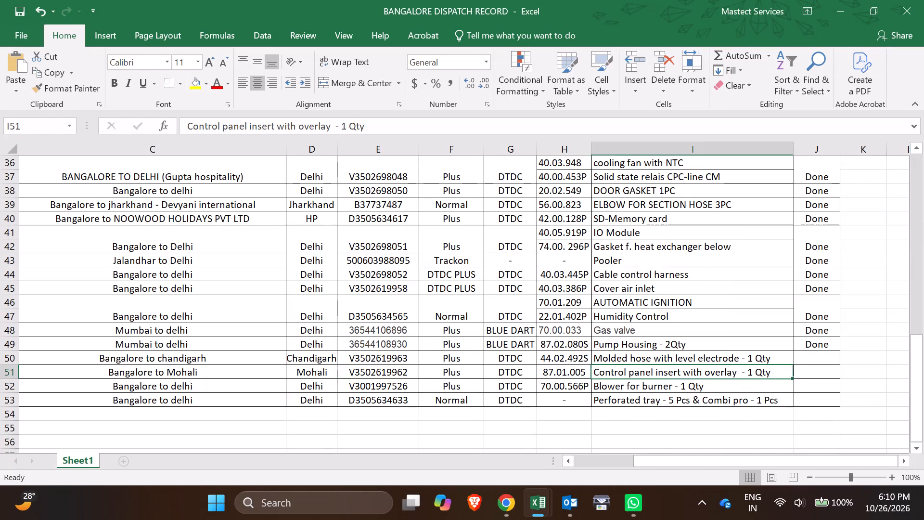
triple_click(357, 124)
left_click(357, 124)
triple_click(357, 124)
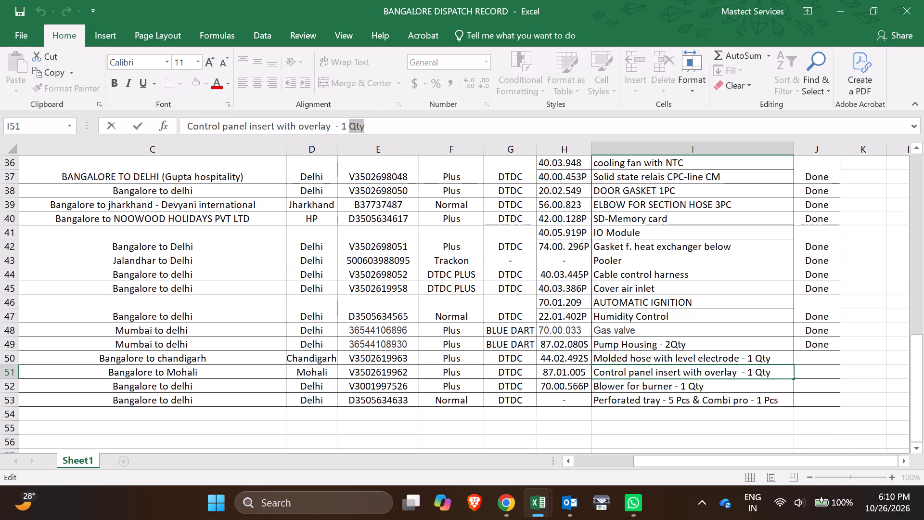
key("ctrl+c")
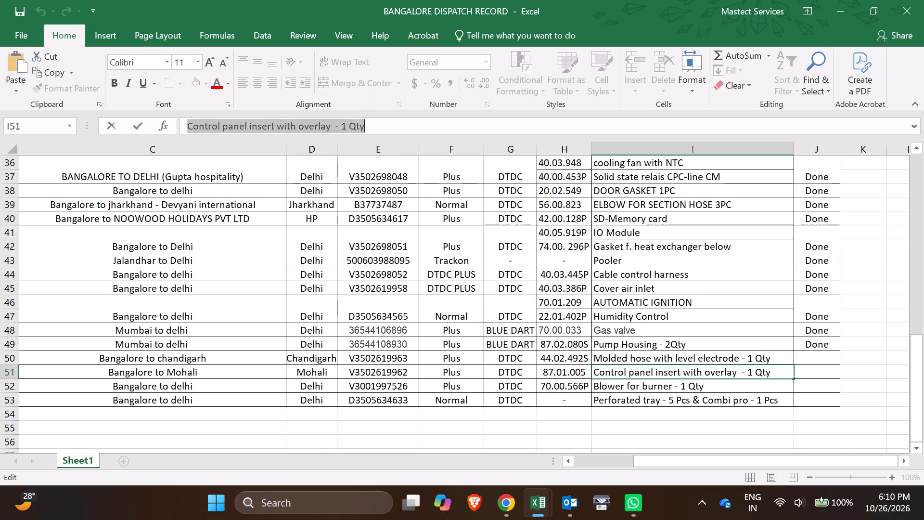
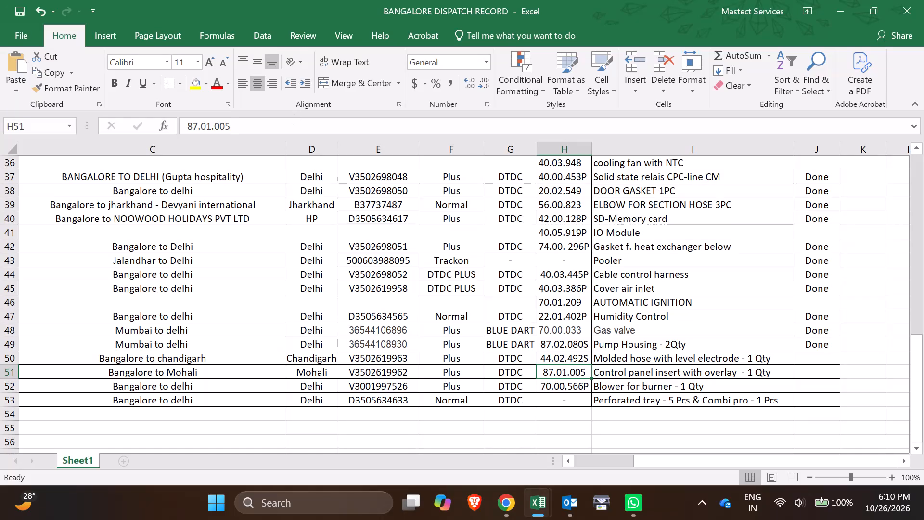
Select the full part number text 87.01.005 in the Bangalore to Mohali row of the dispatch record.
triple_click(293, 127)
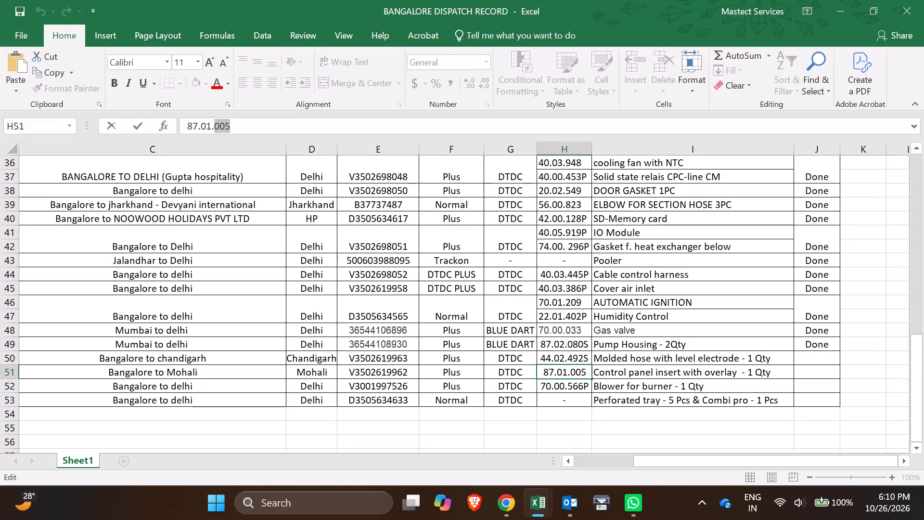
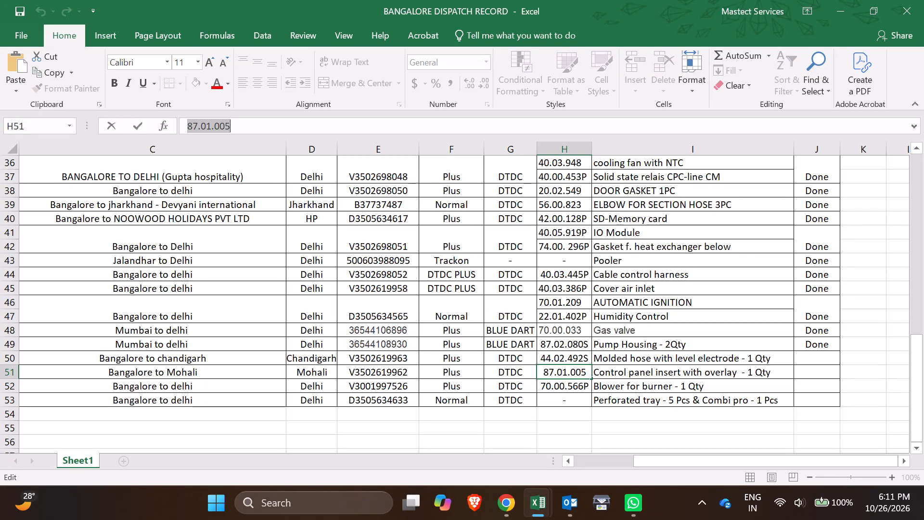
Leave the part number cell 87.01.005 in the Bangalore to Mohali row unedited and reselect that cell.
key("Return")
key("Up")
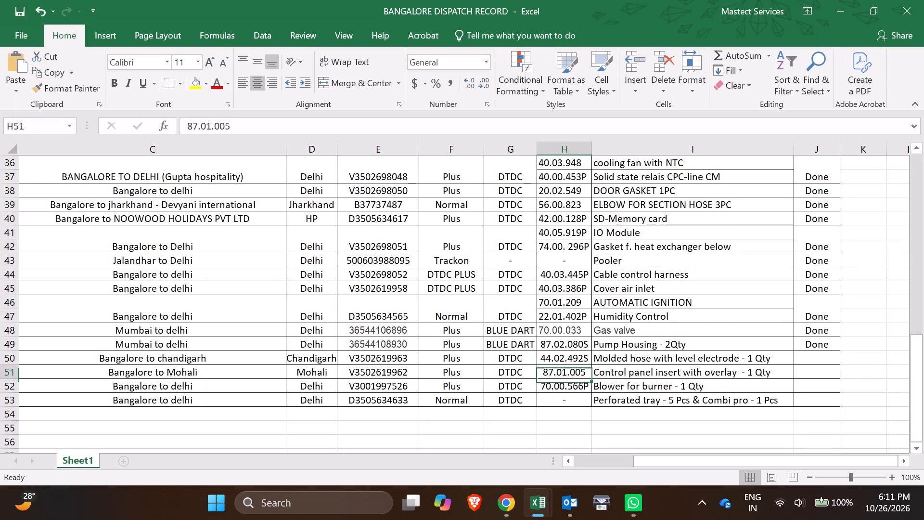
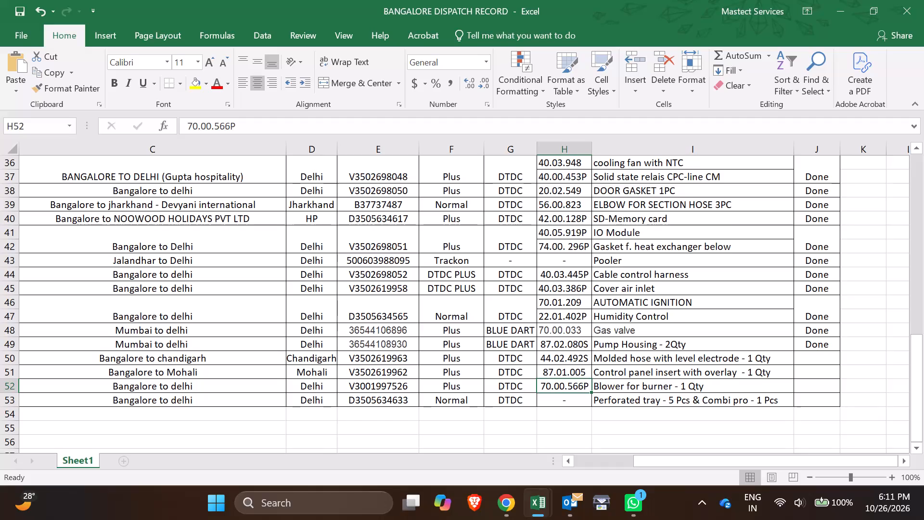
Copy 70.00.566P from the Blower for burner row and enter it in Chrome as the shipment number for a new DTDC tracking search, with the captcha.
key("ctrl+c")
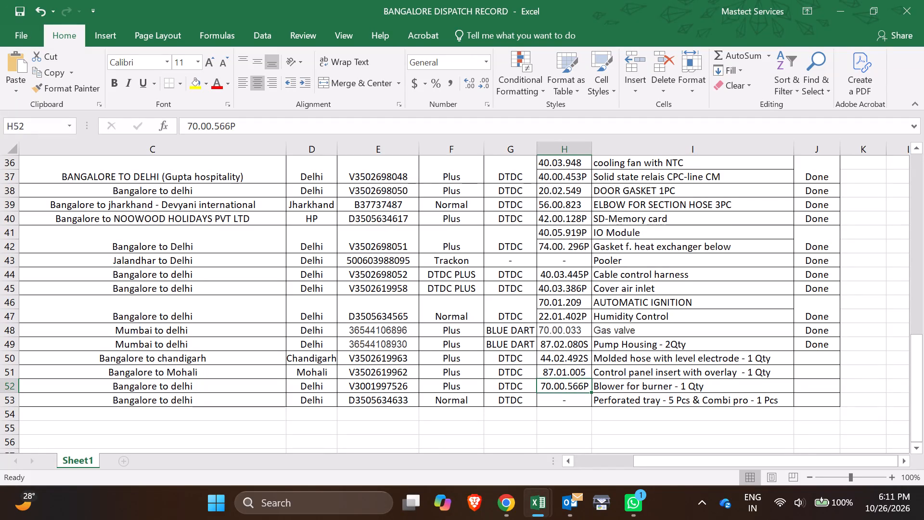
key("alt+Tab")
key("alt+Right")
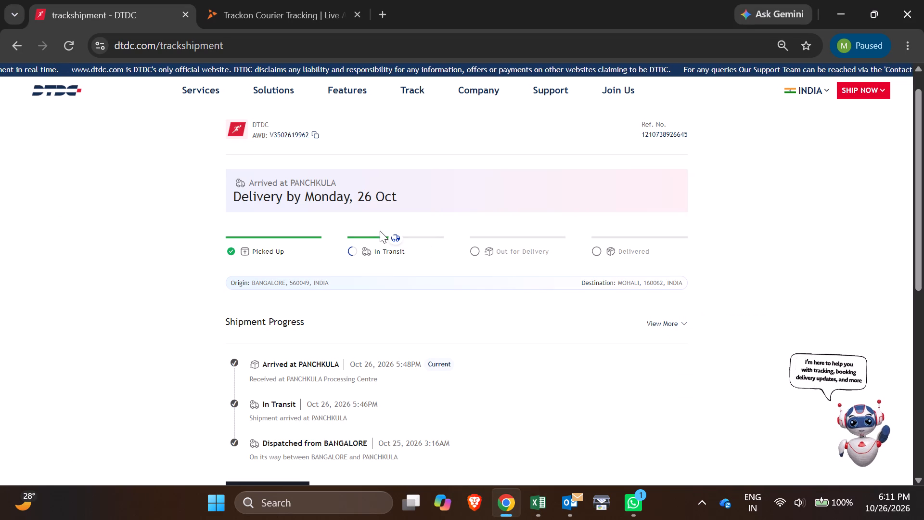
scroll(100, 190, "up", 4)
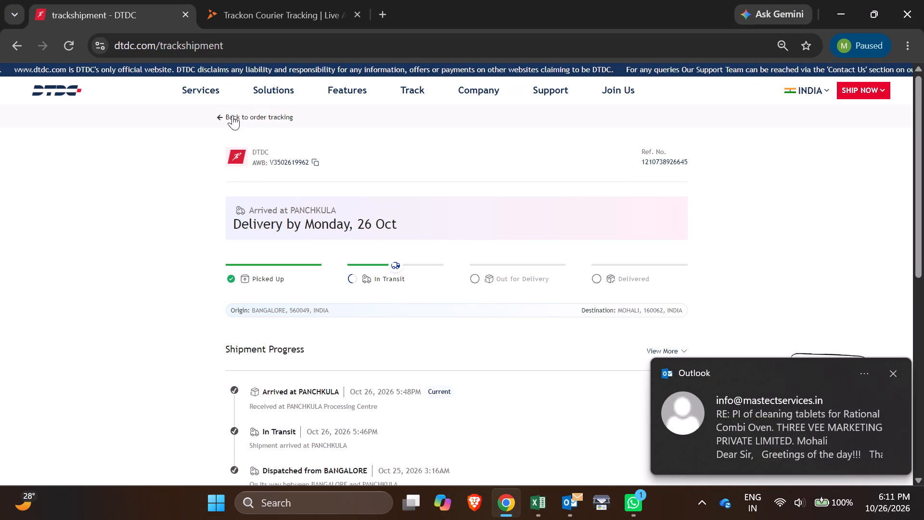
left_click(232, 115)
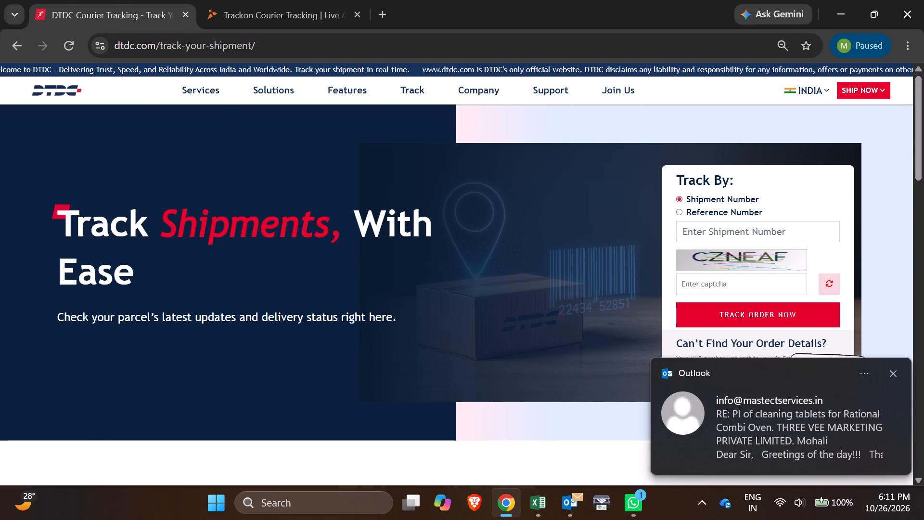
left_click(743, 227)
key("ctrl+v")
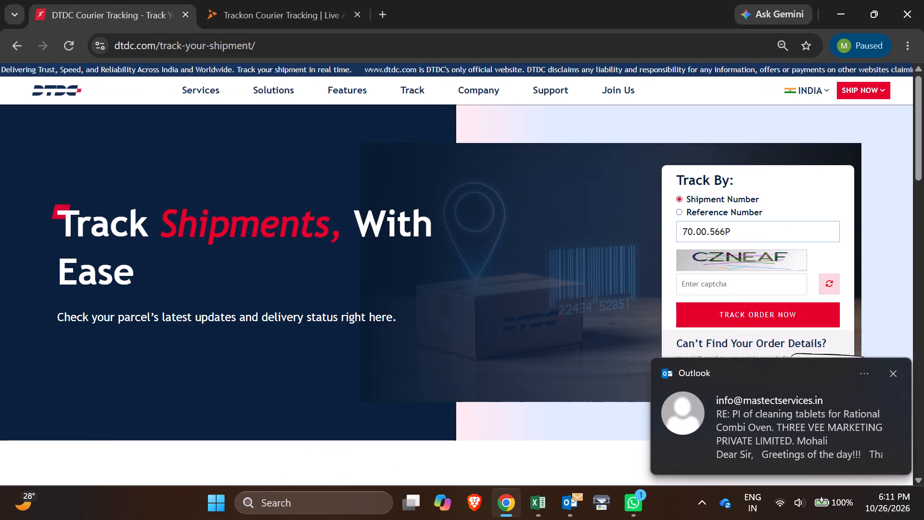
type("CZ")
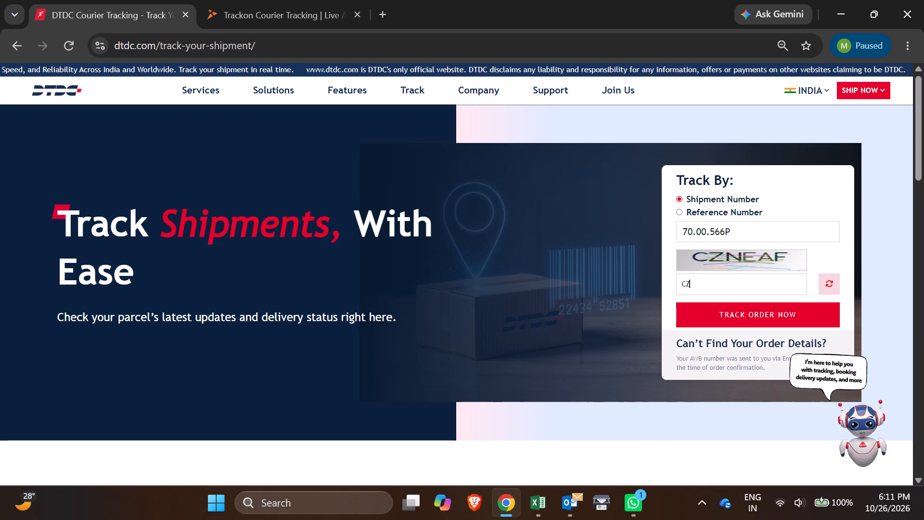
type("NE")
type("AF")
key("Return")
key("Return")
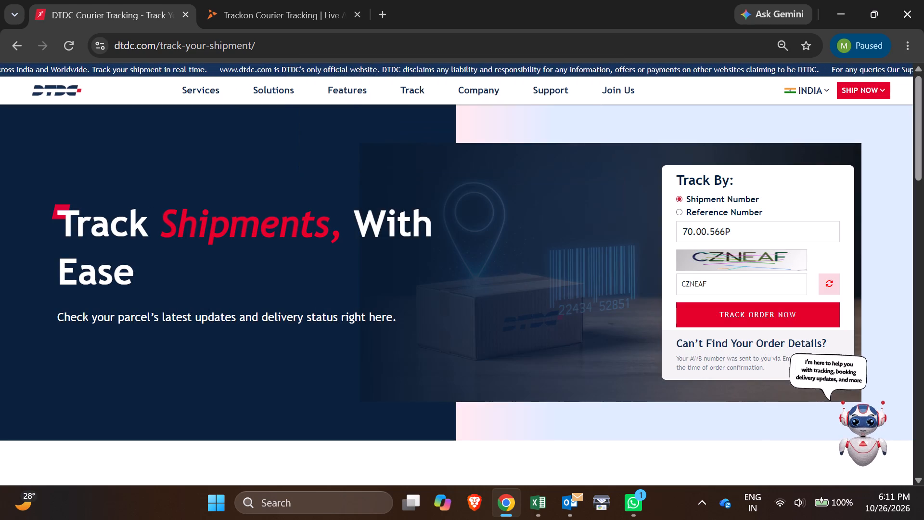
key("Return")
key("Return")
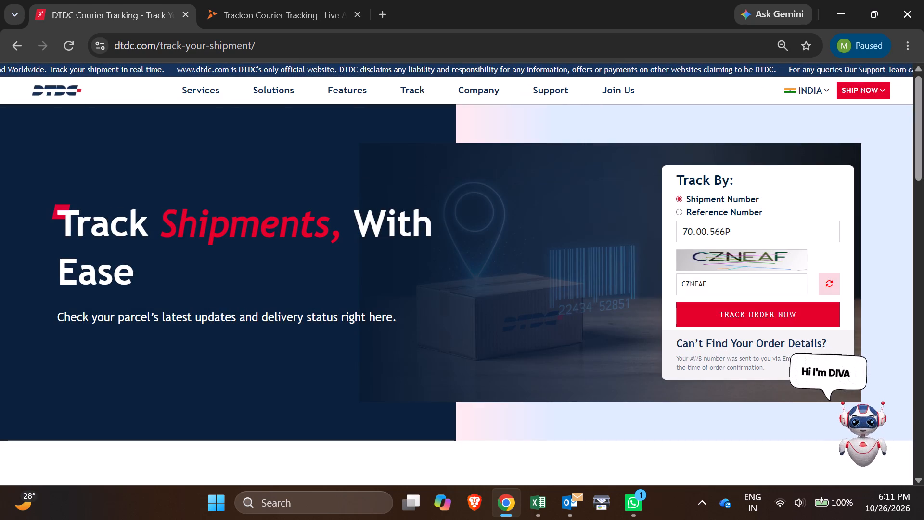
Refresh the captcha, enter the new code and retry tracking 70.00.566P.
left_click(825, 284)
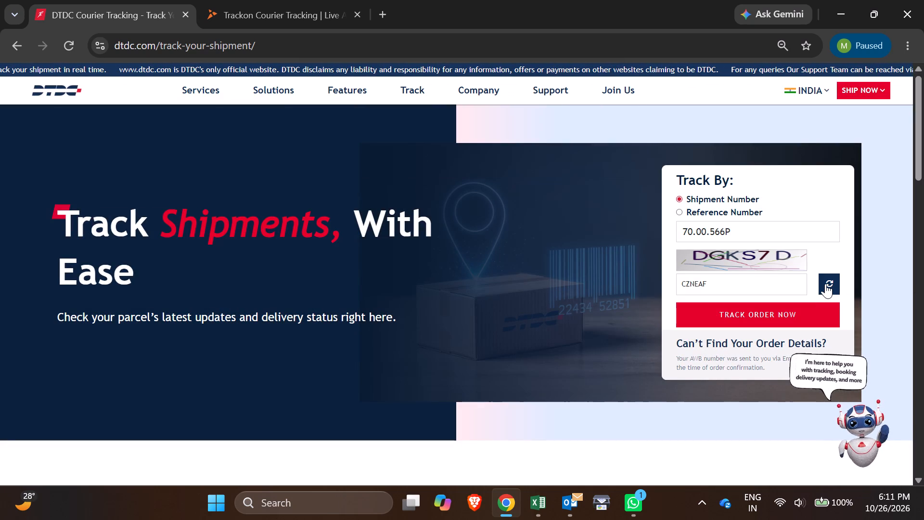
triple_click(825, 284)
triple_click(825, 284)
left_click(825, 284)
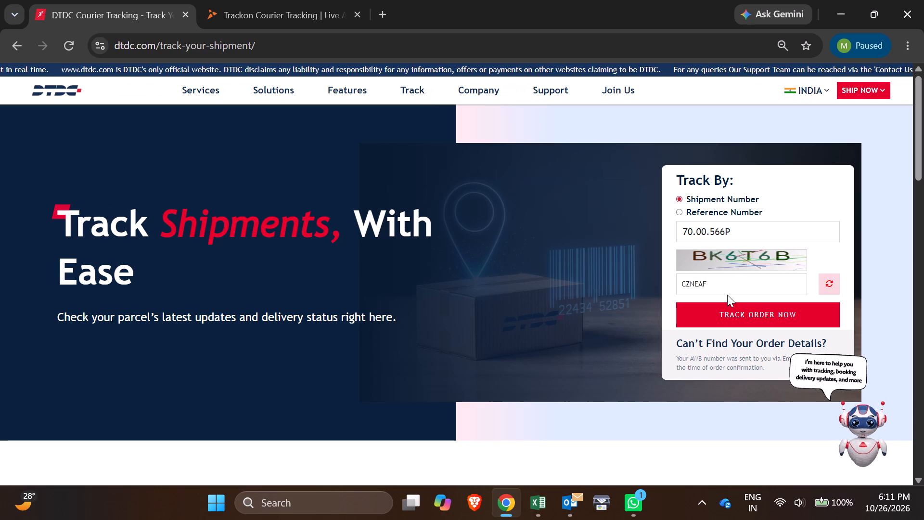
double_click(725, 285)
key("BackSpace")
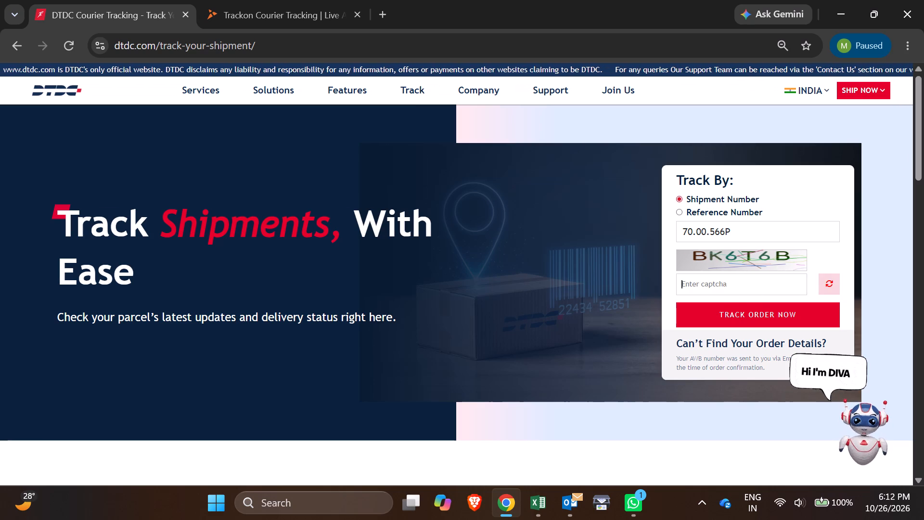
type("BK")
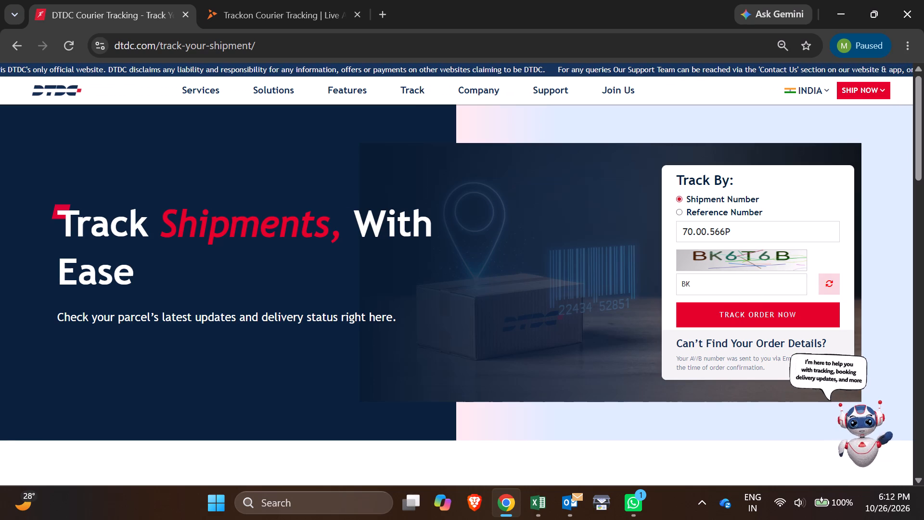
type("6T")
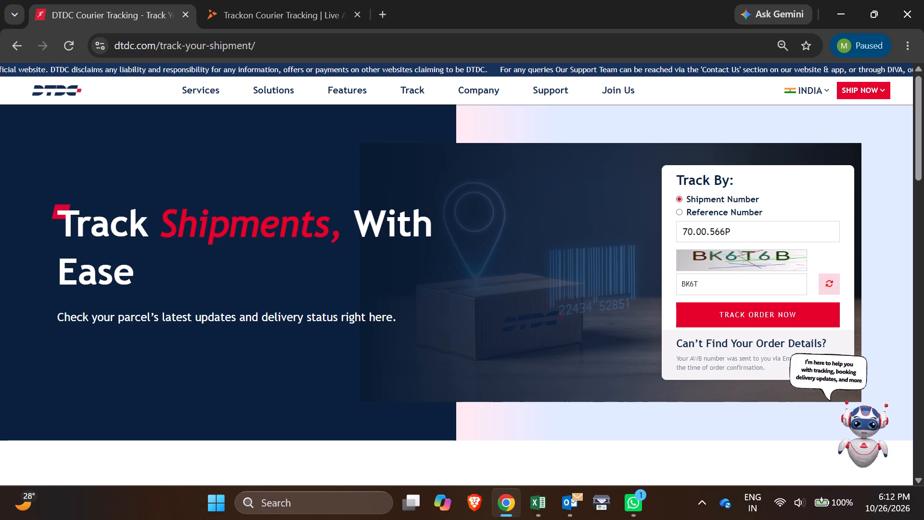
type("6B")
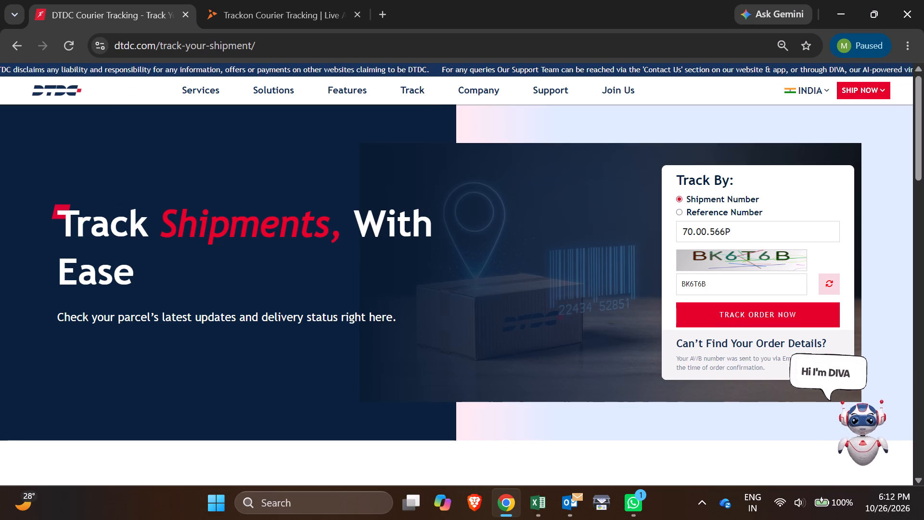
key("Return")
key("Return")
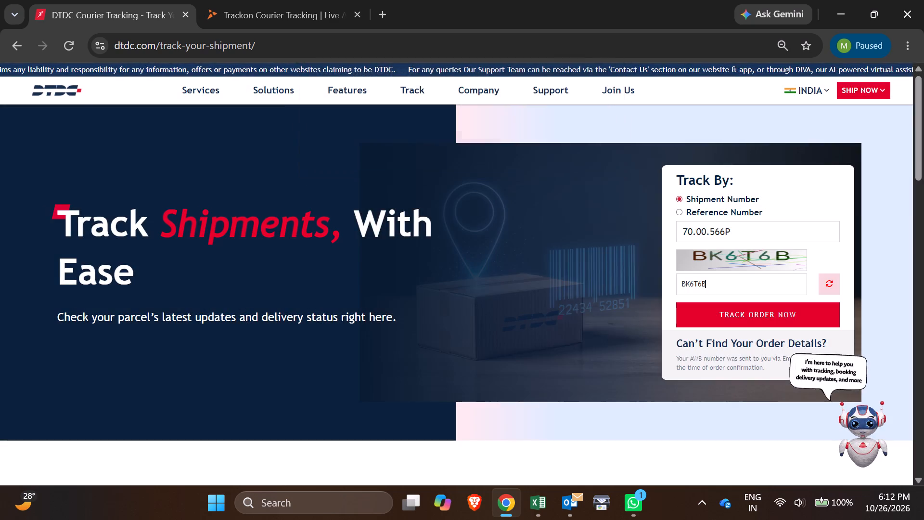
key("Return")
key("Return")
Switch to the BANGALORE DISPATCH RECORD workbook in Excel and save it.
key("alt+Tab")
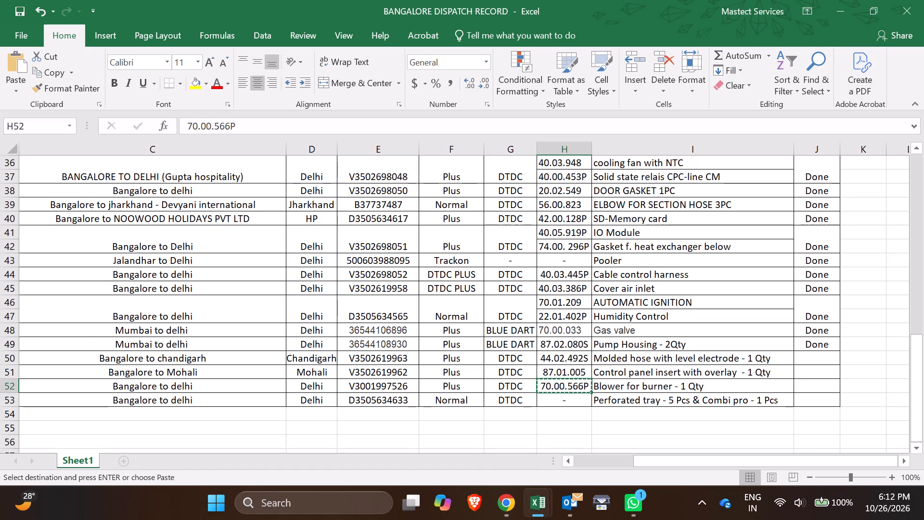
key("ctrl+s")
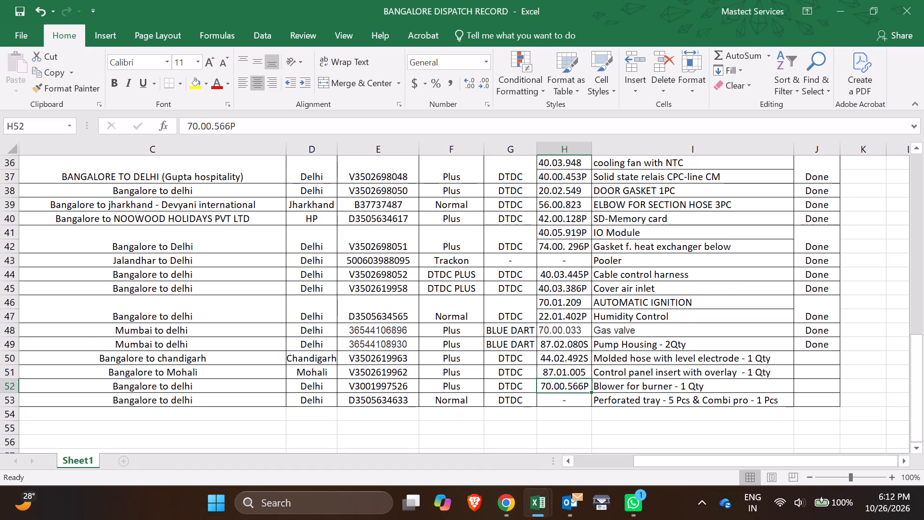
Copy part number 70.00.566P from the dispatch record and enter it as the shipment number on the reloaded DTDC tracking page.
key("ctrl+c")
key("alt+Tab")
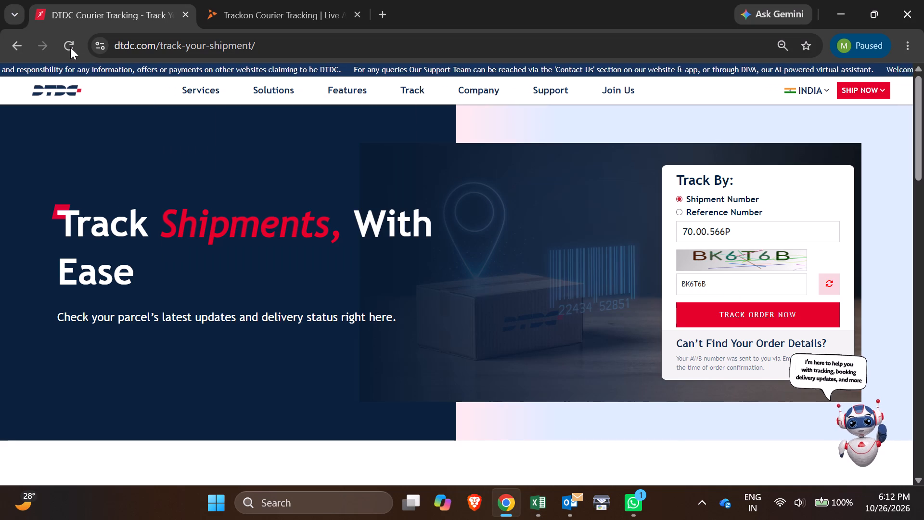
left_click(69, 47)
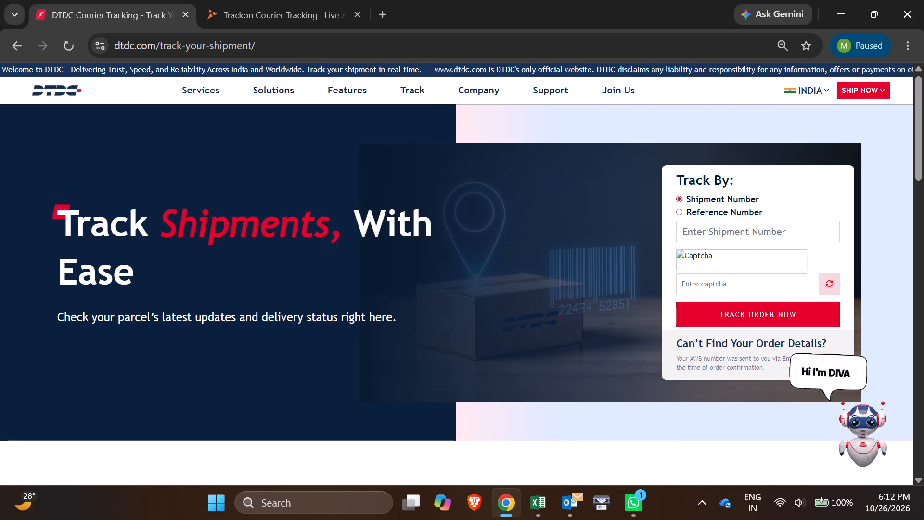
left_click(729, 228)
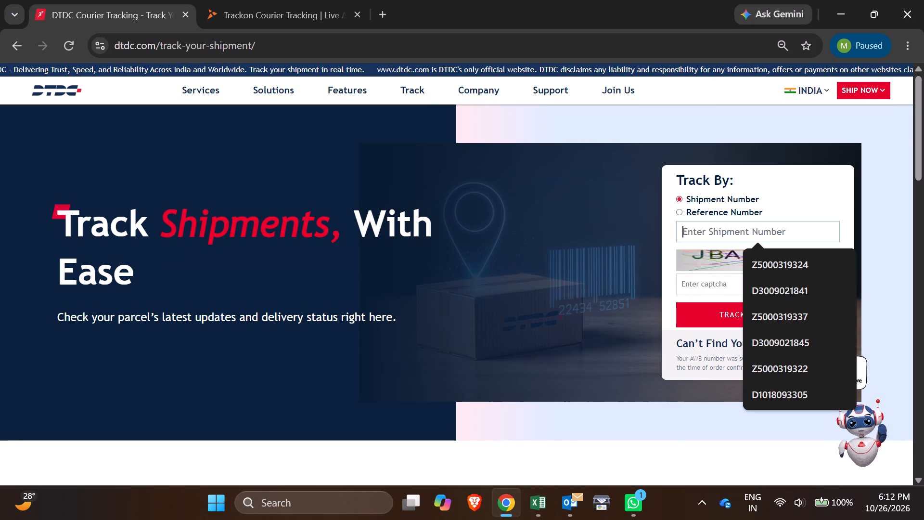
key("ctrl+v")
key("alt+Tab")
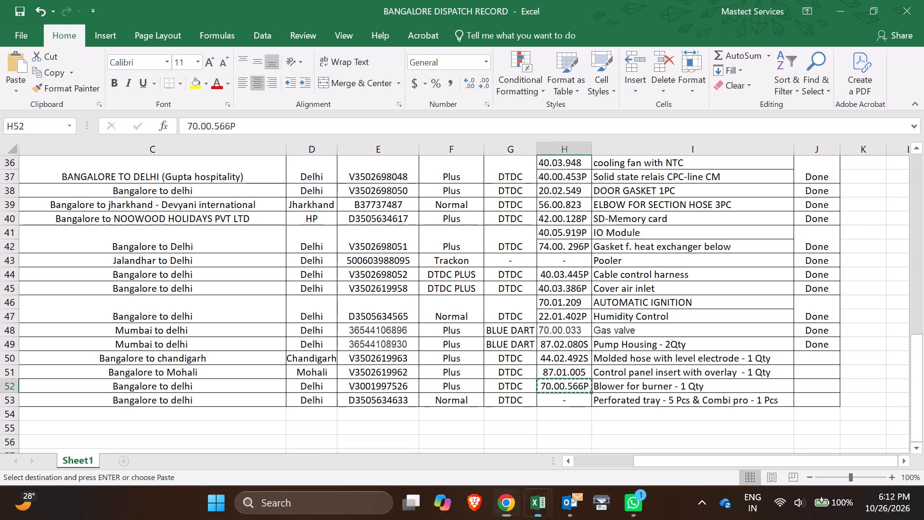
left_click(393, 384)
key("ctrl+c")
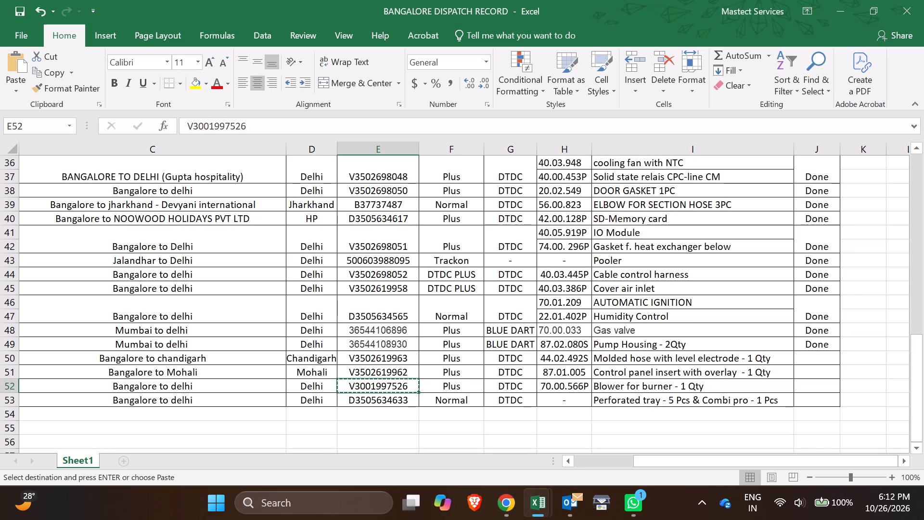
key("alt+Tab")
triple_click(734, 241)
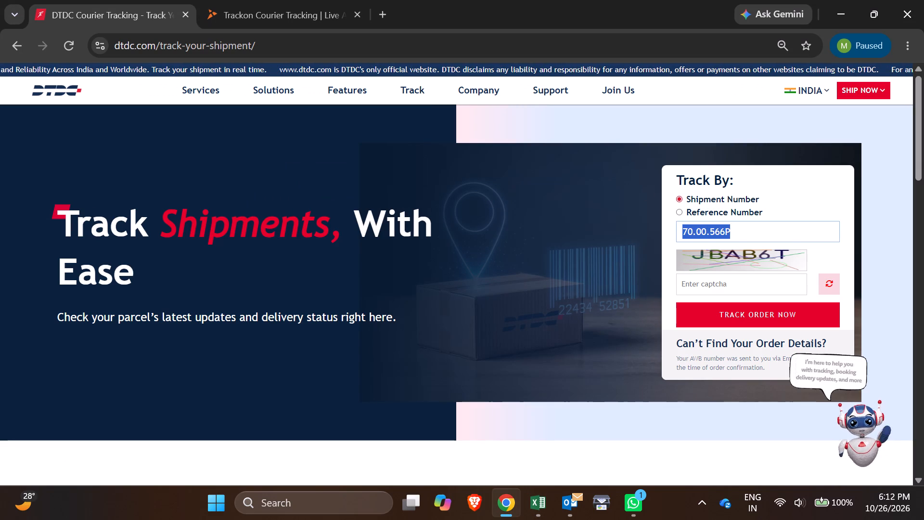
key("ctrl+v")
left_click(739, 280)
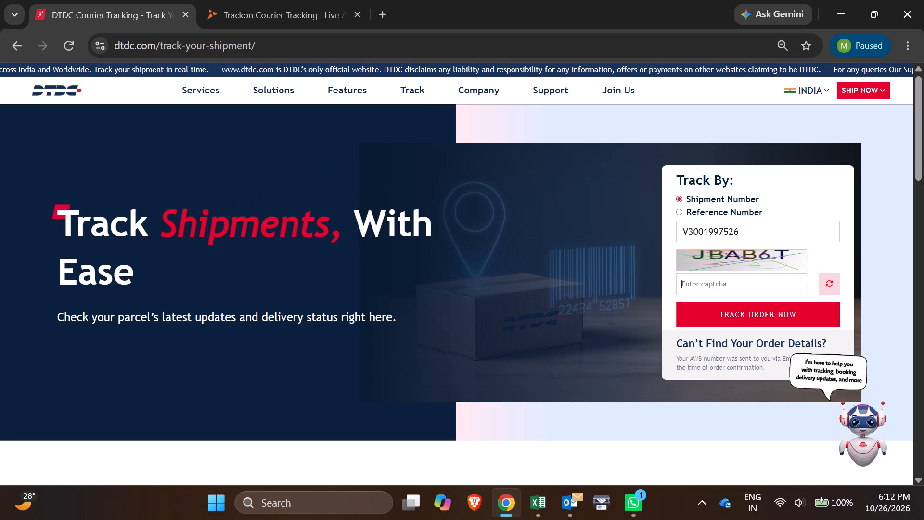
key("j")
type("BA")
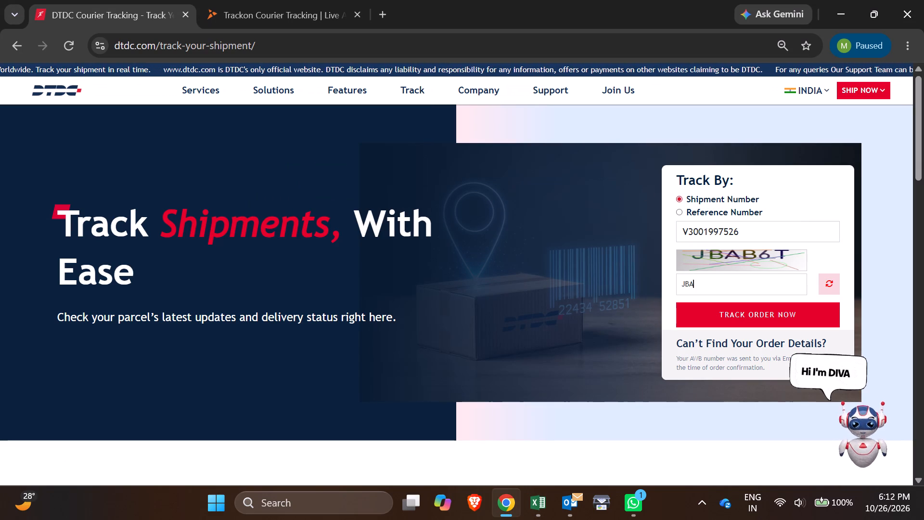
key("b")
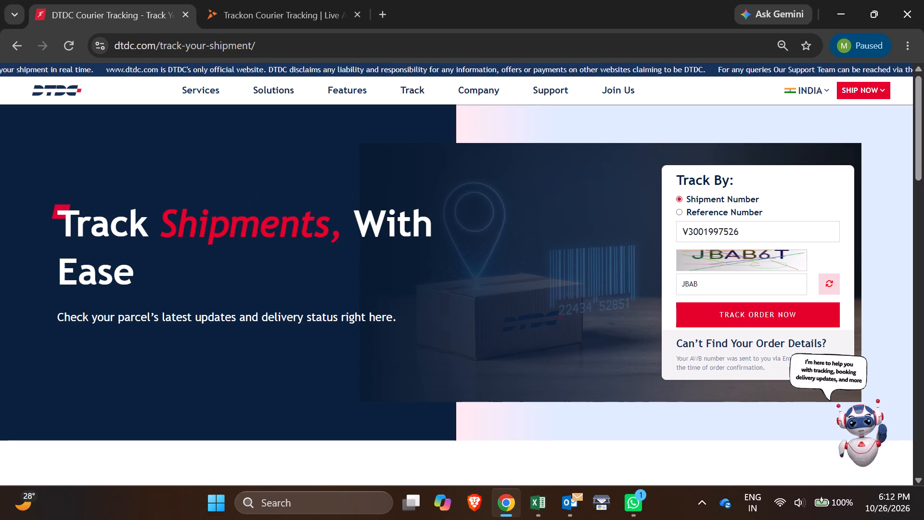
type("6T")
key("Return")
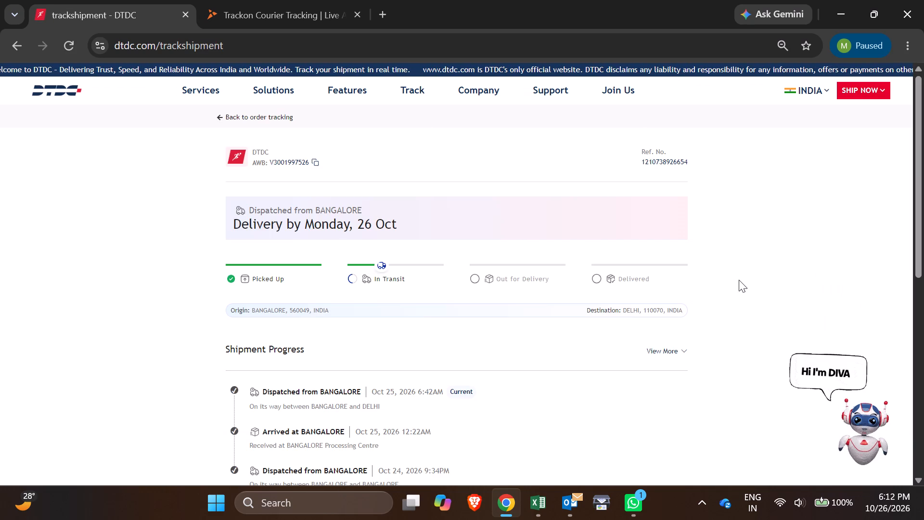
scroll(739, 280, "down", 1)
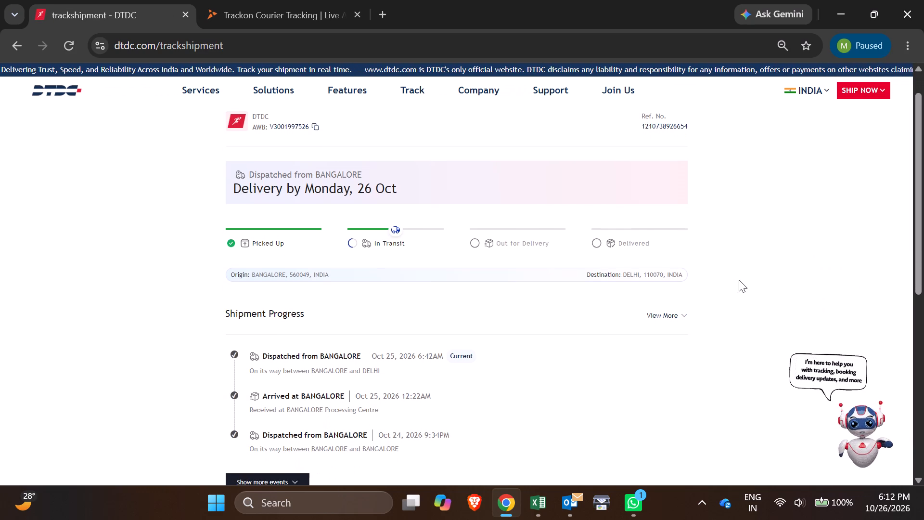
scroll(739, 280, "down", 1)
key("shift+super+s")
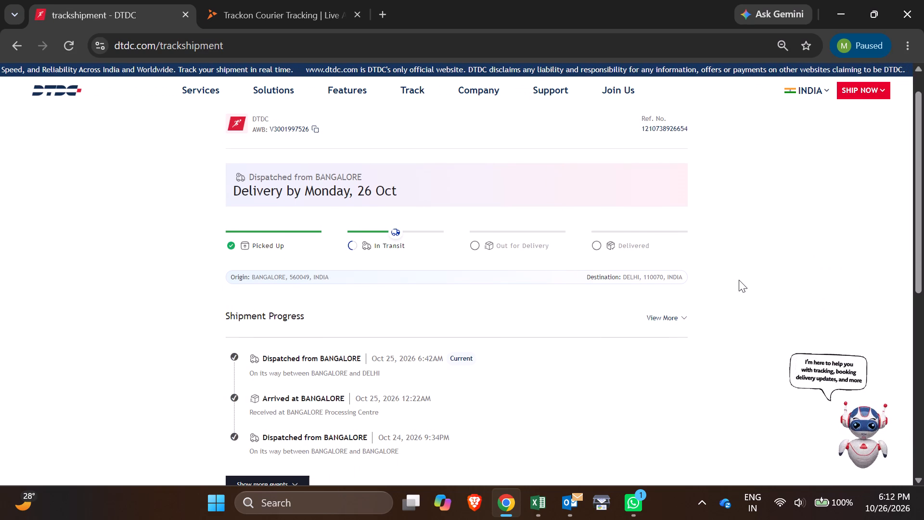
left_click_drag(215, 104, 215, 104)
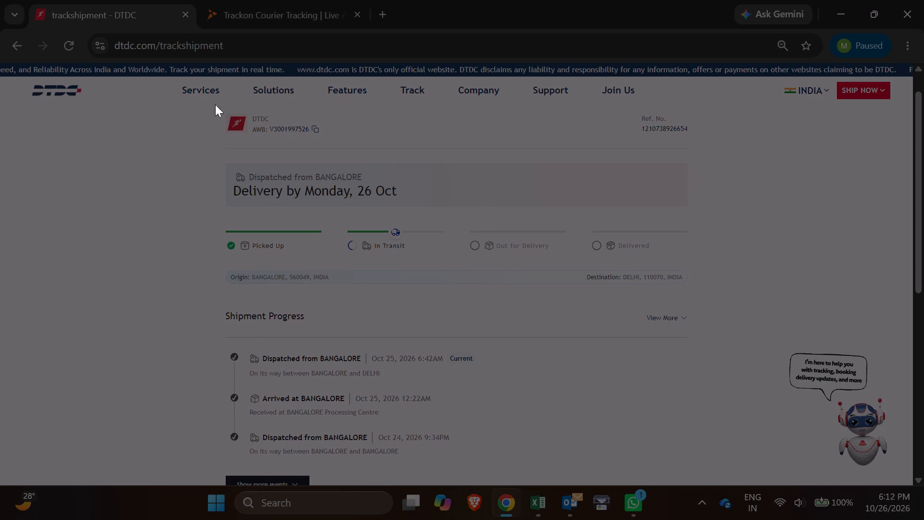
left_click_drag(215, 104, 711, 463)
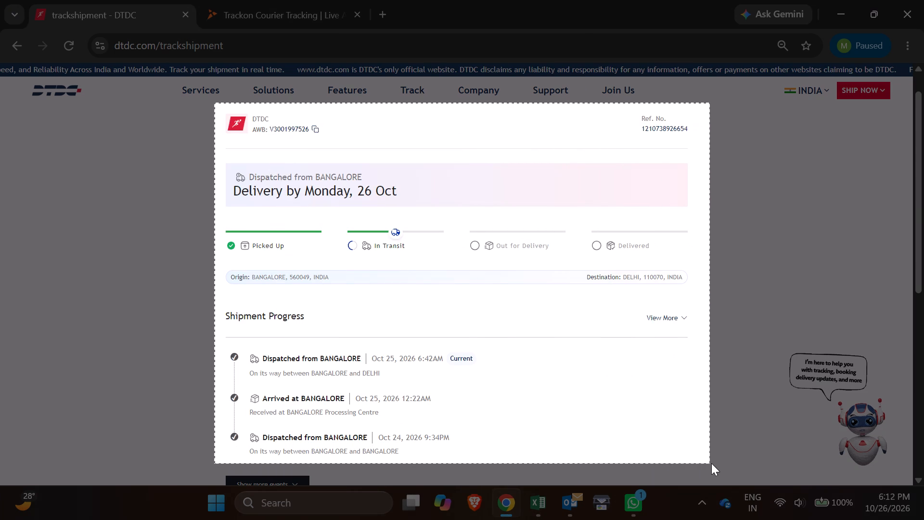
left_click_drag(711, 463, 713, 464)
Switch away from the DTDC tracking page to another open window.
key("alt+Tab")
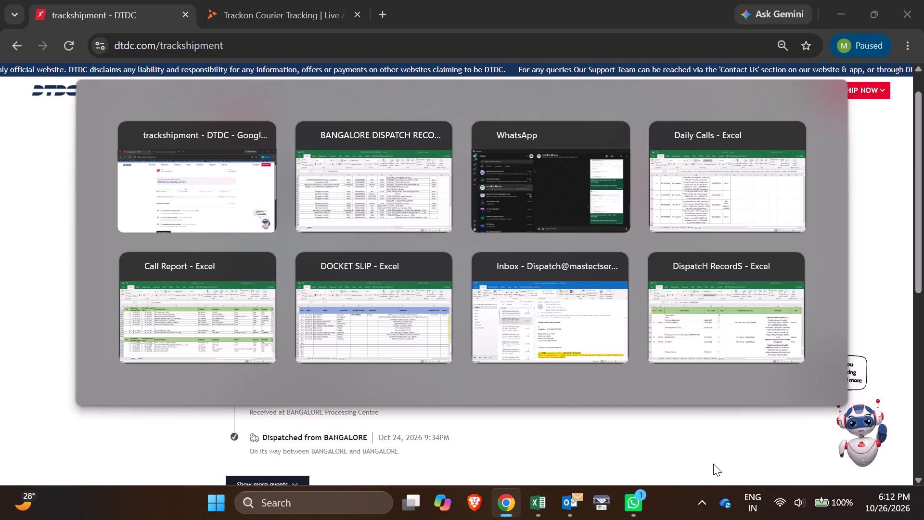
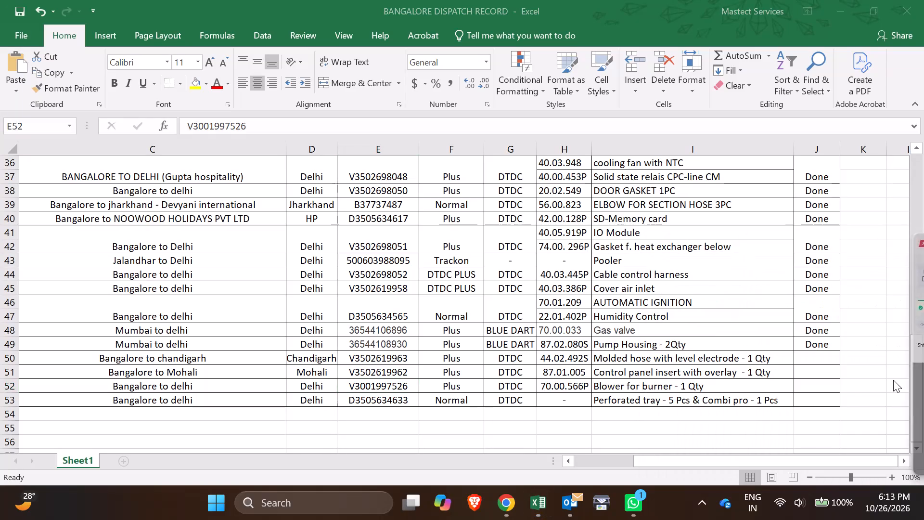
Copy the item description text "Blower for burner - 1 Qty" from cell I52 of the dispatch record.
left_click(651, 385)
triple_click(390, 127)
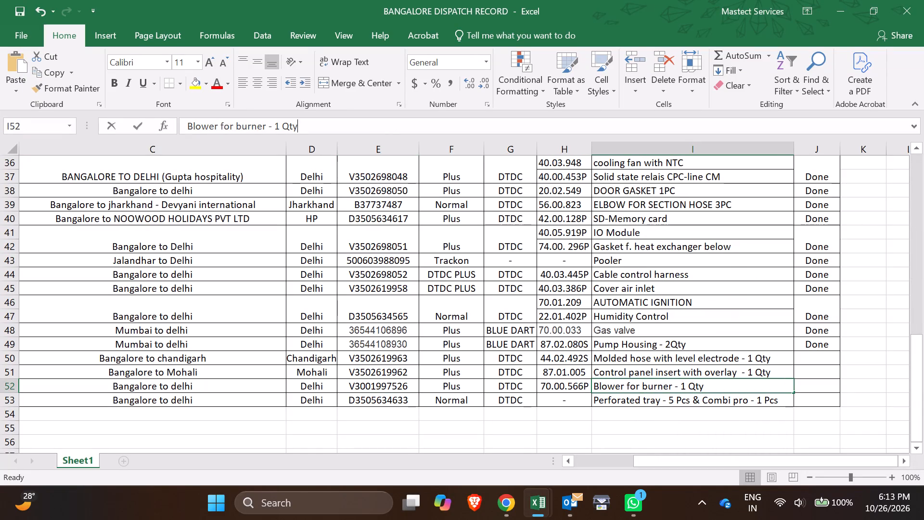
key("ctrl+c")
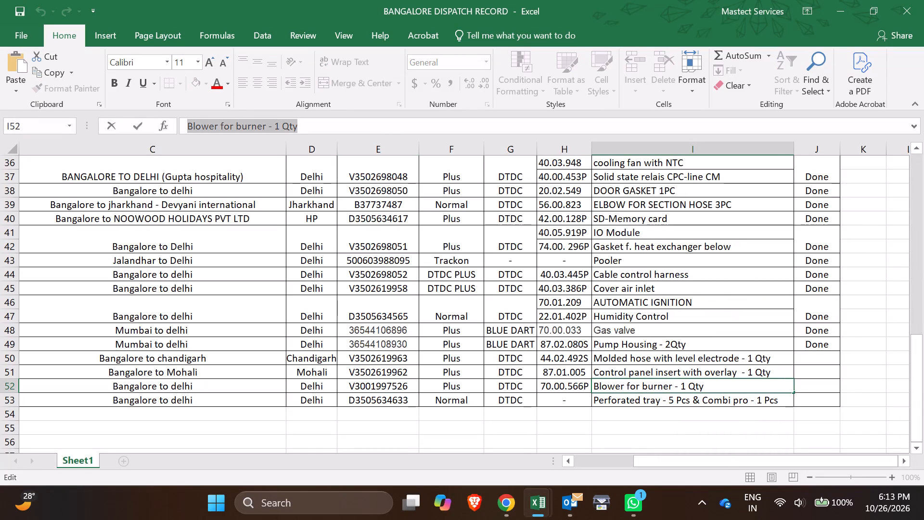
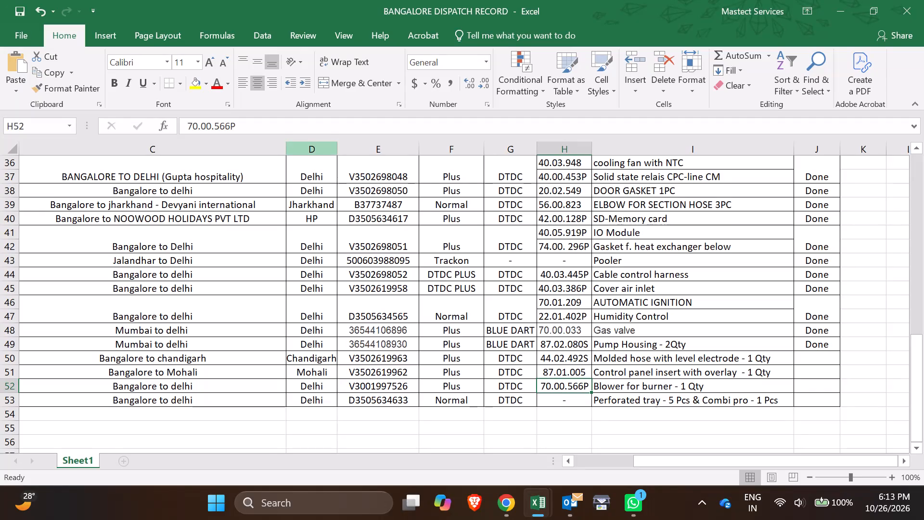
Select the part number text "70.00.566P" inside cell H52 of the dispatch record.
triple_click(261, 122)
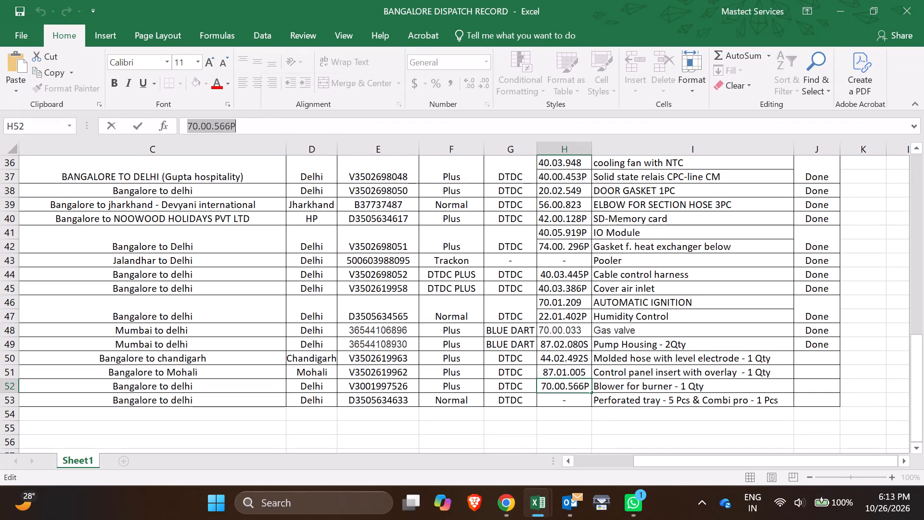
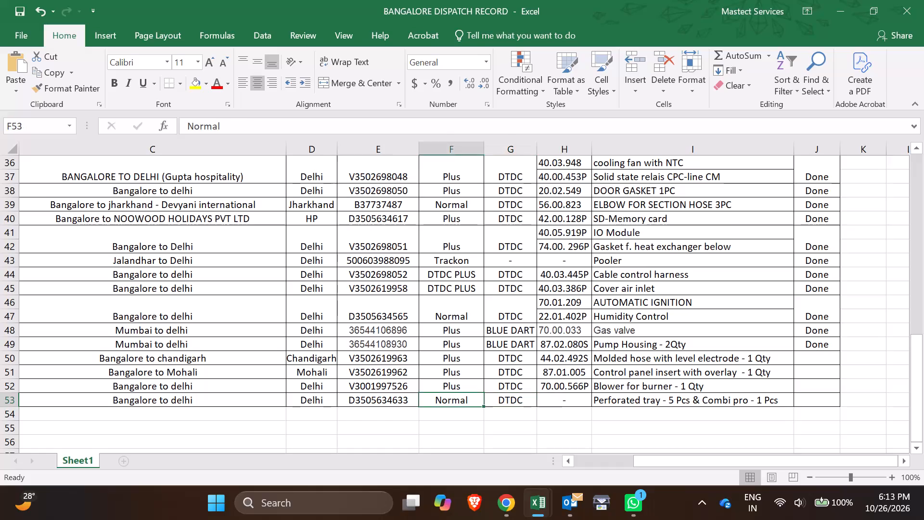
key("ctrl+c")
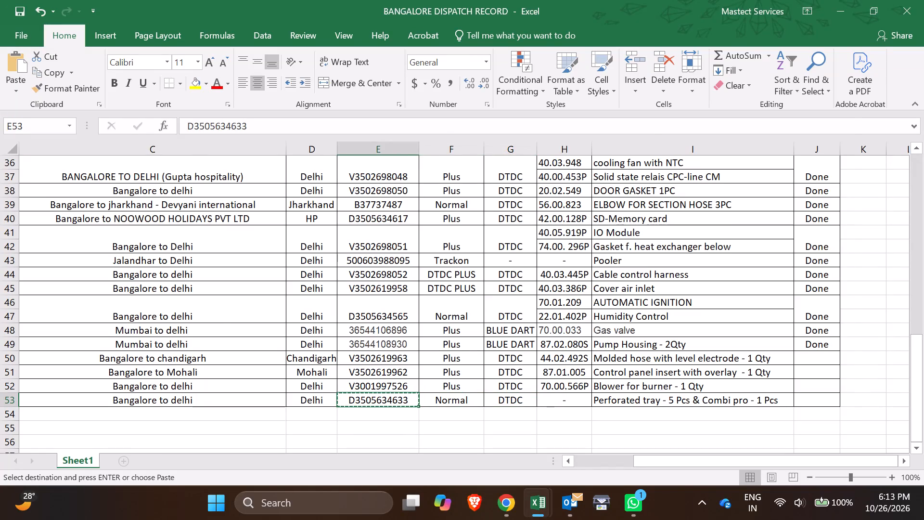
key("alt+Tab")
key("alt+Tab")
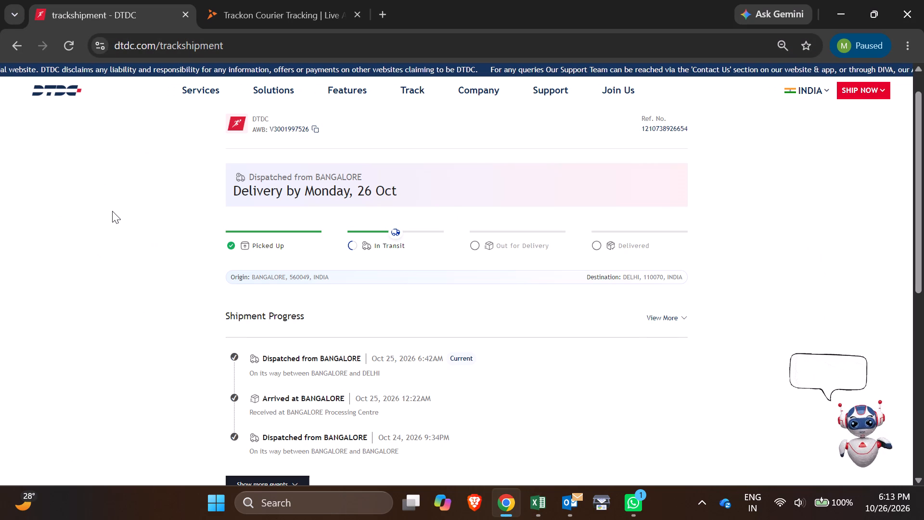
scroll(112, 211, "up", 3)
left_click(233, 117)
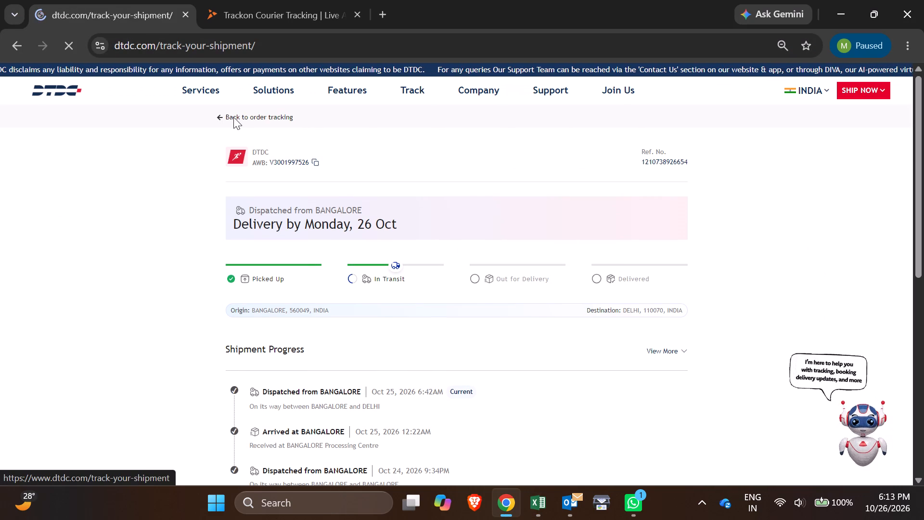
left_click(740, 237)
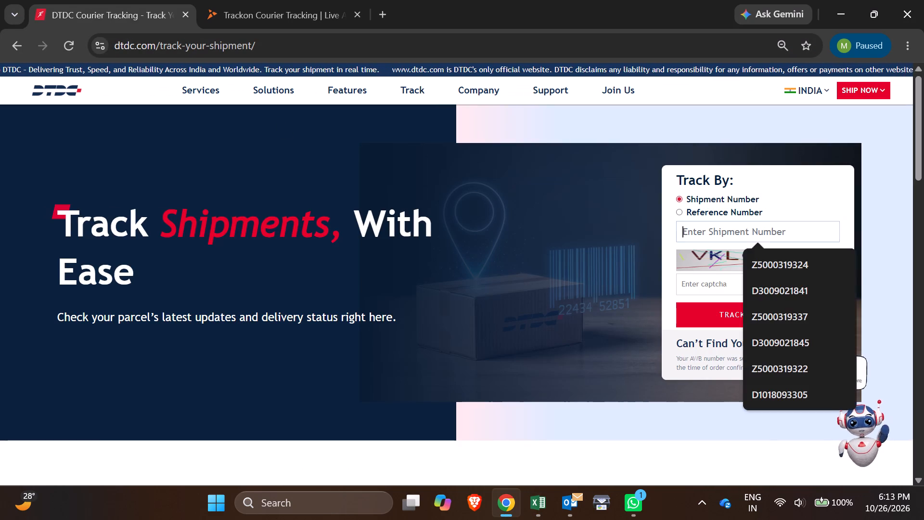
key("ctrl+v")
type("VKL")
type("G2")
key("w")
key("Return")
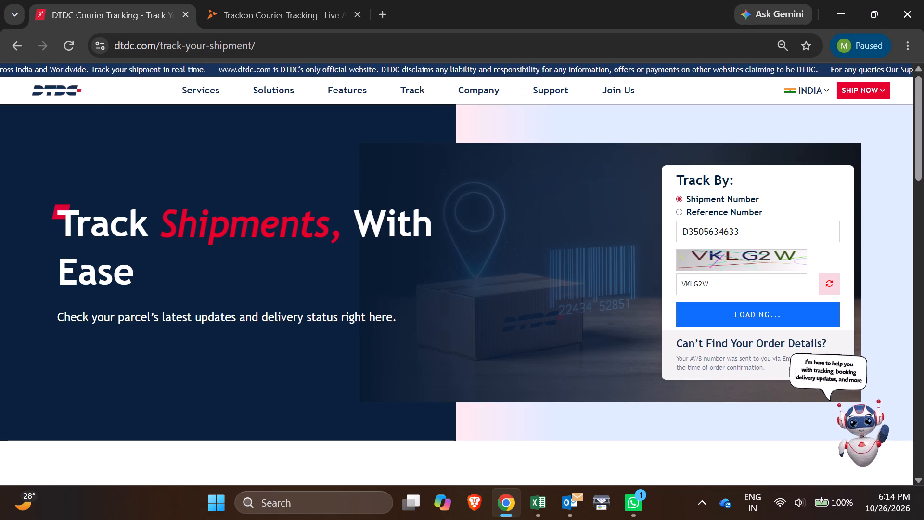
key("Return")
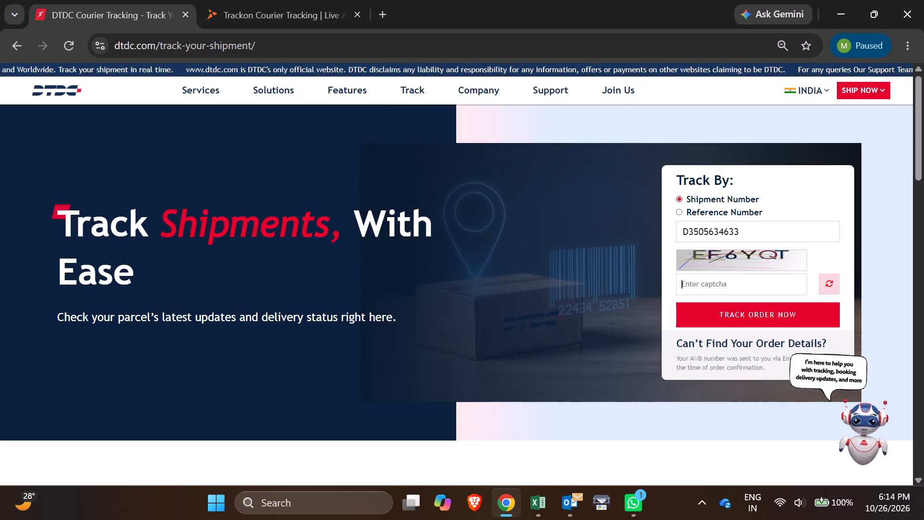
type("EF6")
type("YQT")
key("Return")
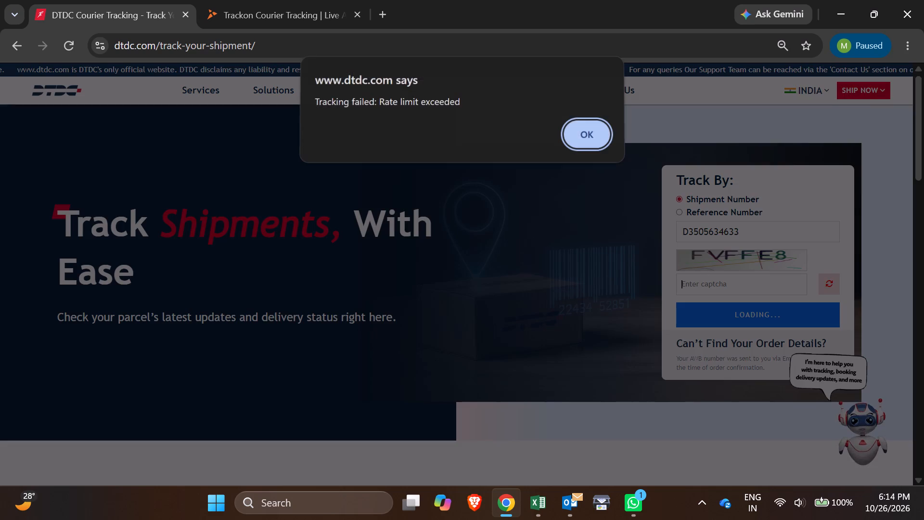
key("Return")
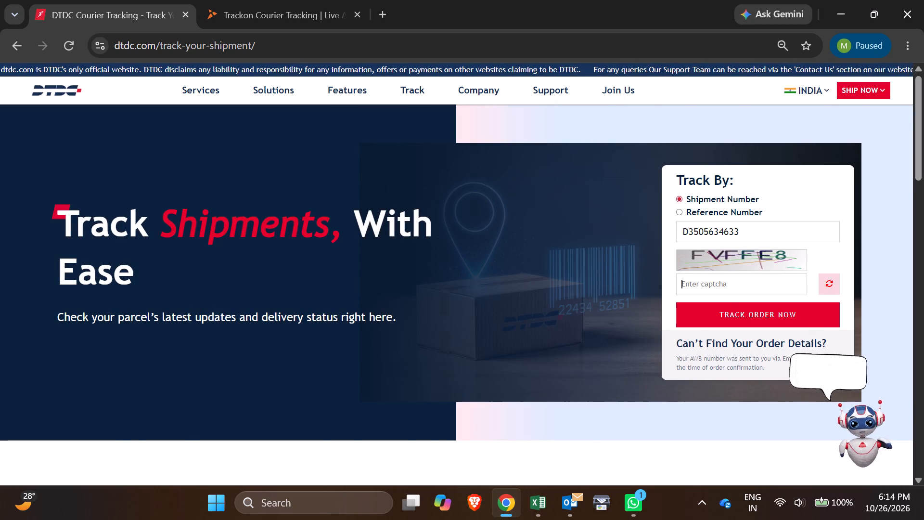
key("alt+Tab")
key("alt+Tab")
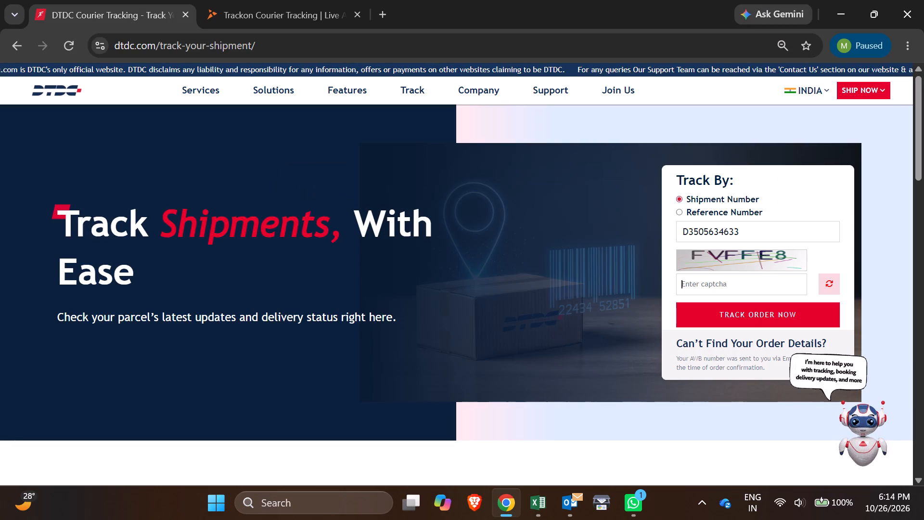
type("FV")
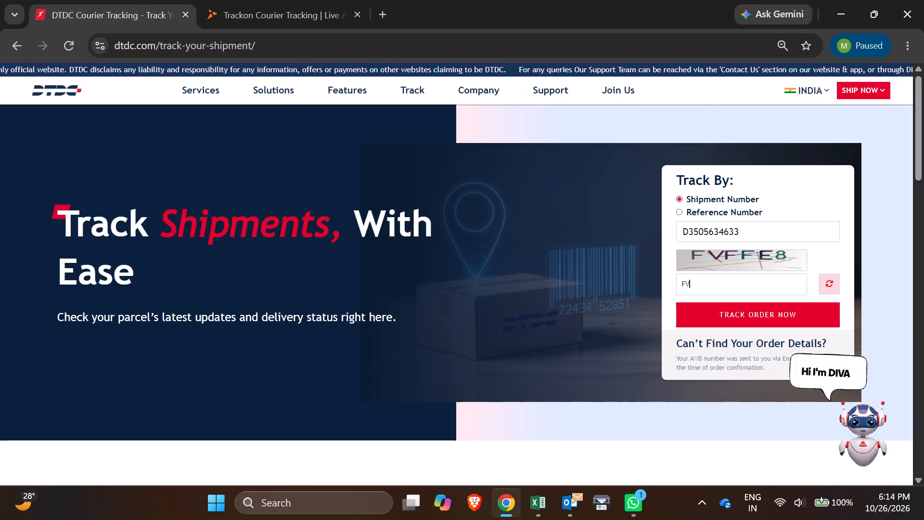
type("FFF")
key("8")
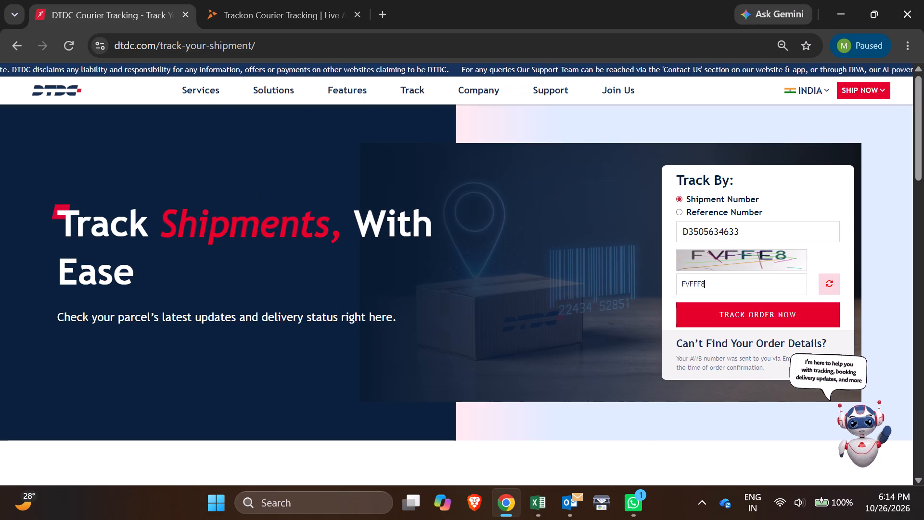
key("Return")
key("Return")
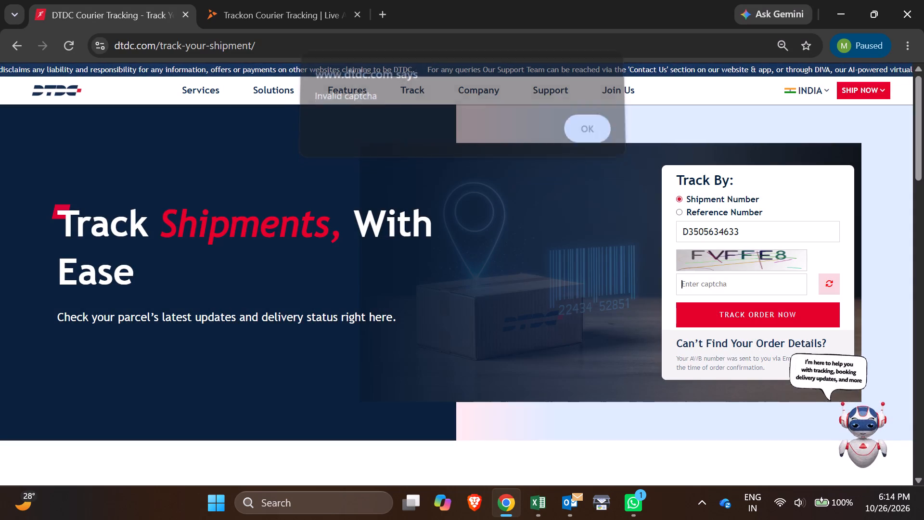
left_click(782, 281)
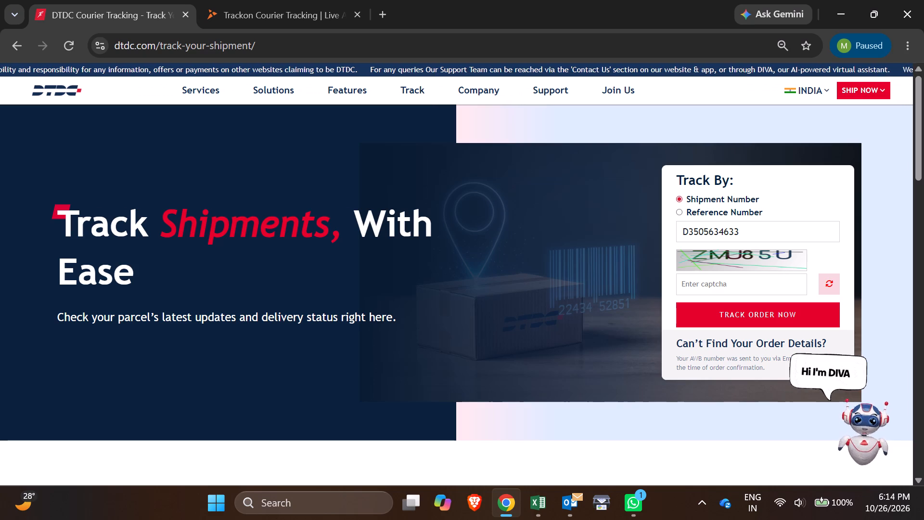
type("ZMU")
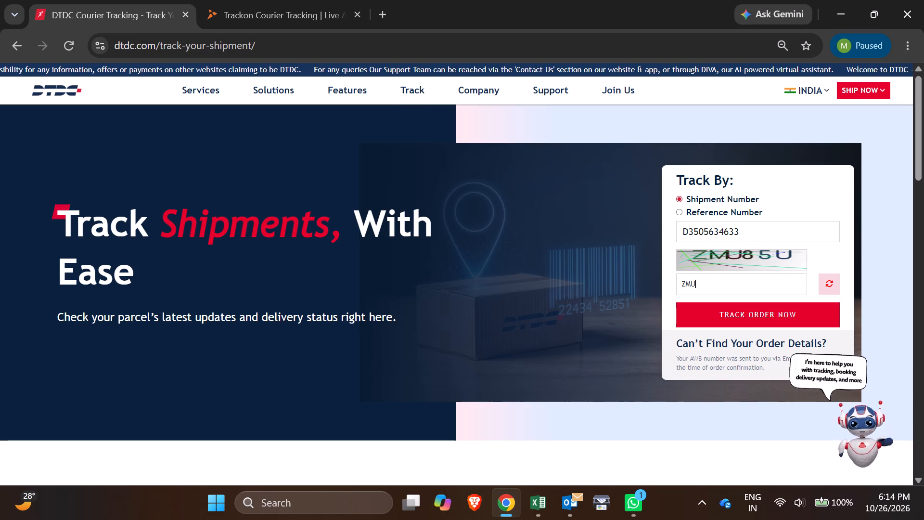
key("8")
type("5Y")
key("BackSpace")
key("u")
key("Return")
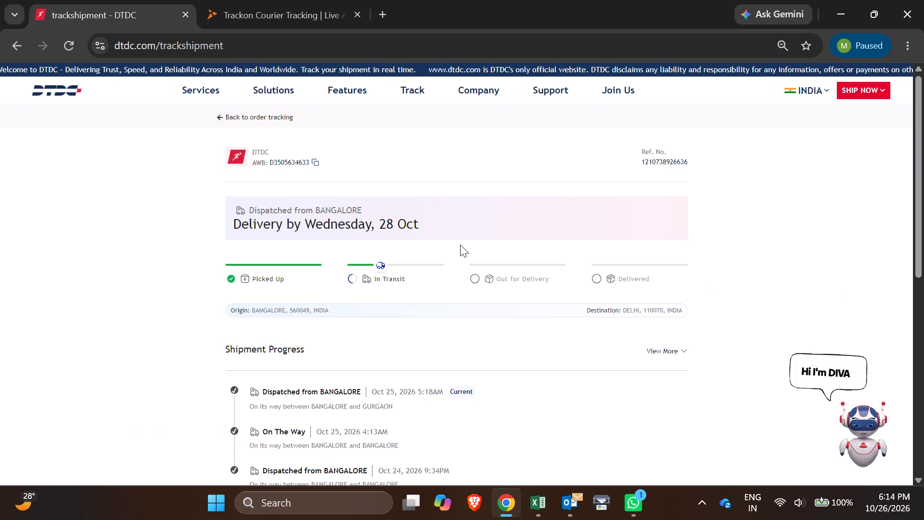
Switch back to the BANGALORE DISPATCH RECORD workbook in Excel, save it and close it.
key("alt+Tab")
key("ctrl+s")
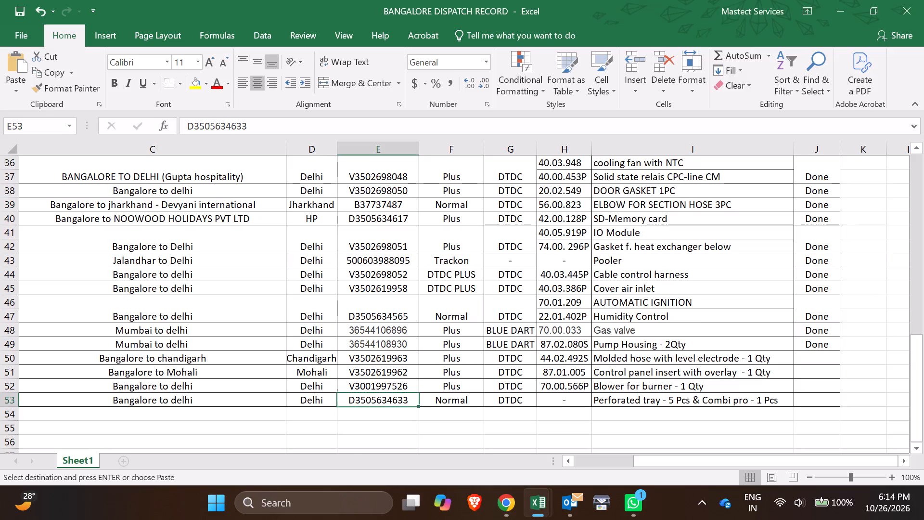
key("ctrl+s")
left_click(923, 0)
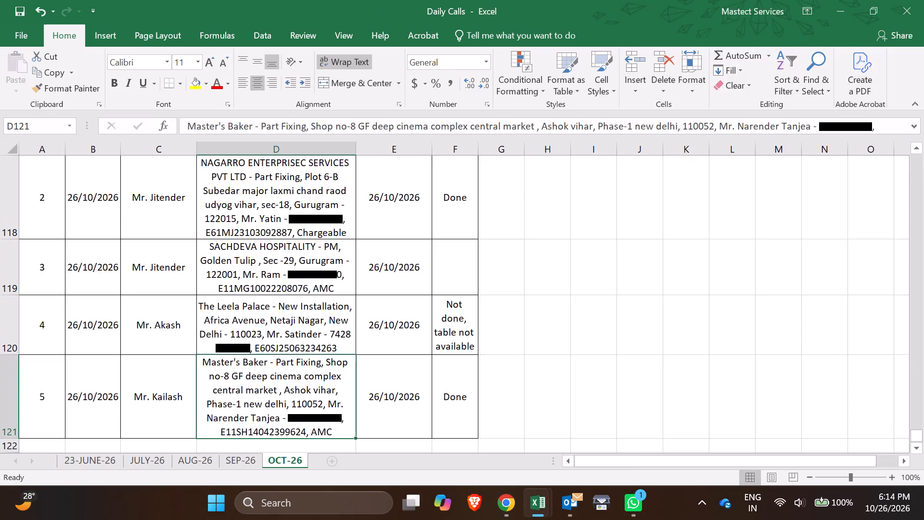
Save the Daily Calls workbook.
left_click(370, 374)
key("ctrl+s")
Switch to the Call Report workbook and save it.
key("alt+Tab")
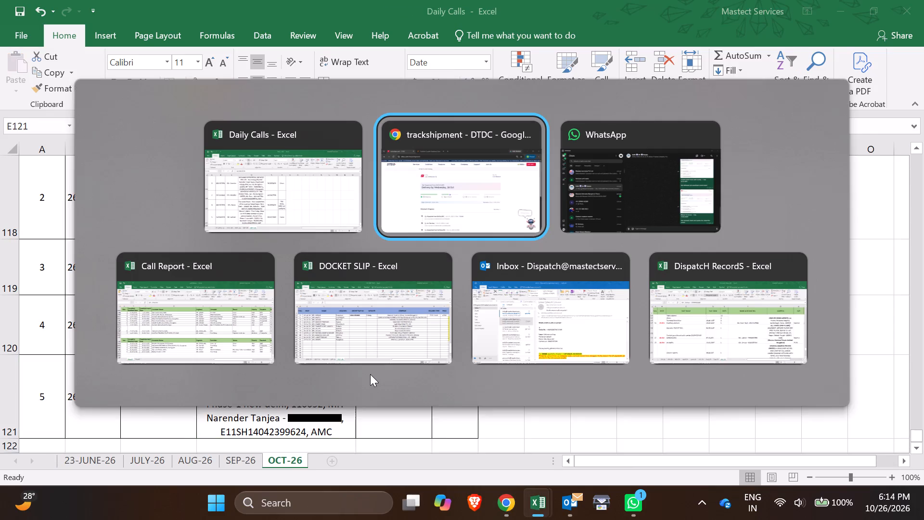
key("alt+Right")
key("alt+Down")
key("alt+Left")
key("alt+Left")
key("alt+Left")
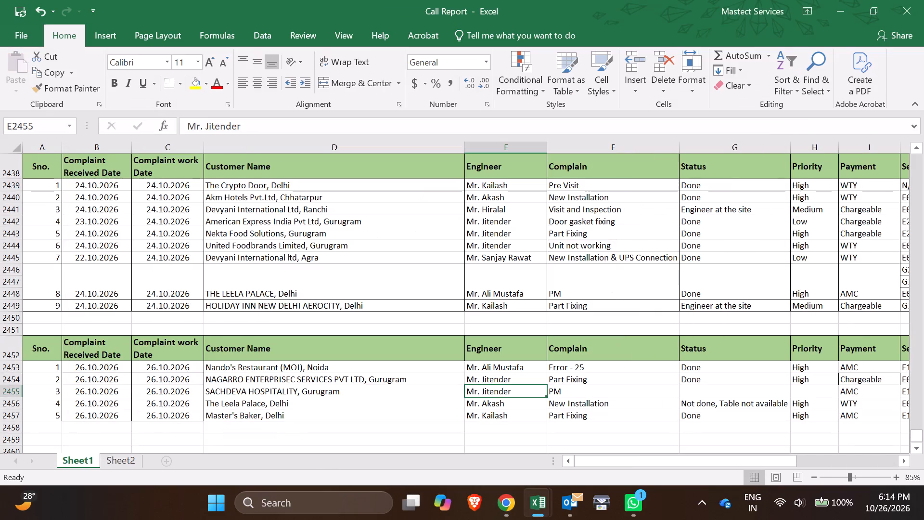
key("ctrl+s")
key("ctrl+s")
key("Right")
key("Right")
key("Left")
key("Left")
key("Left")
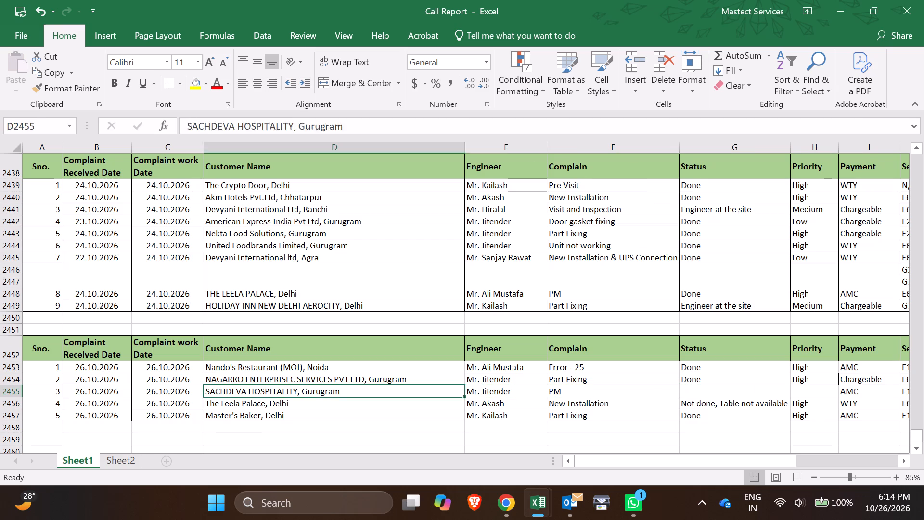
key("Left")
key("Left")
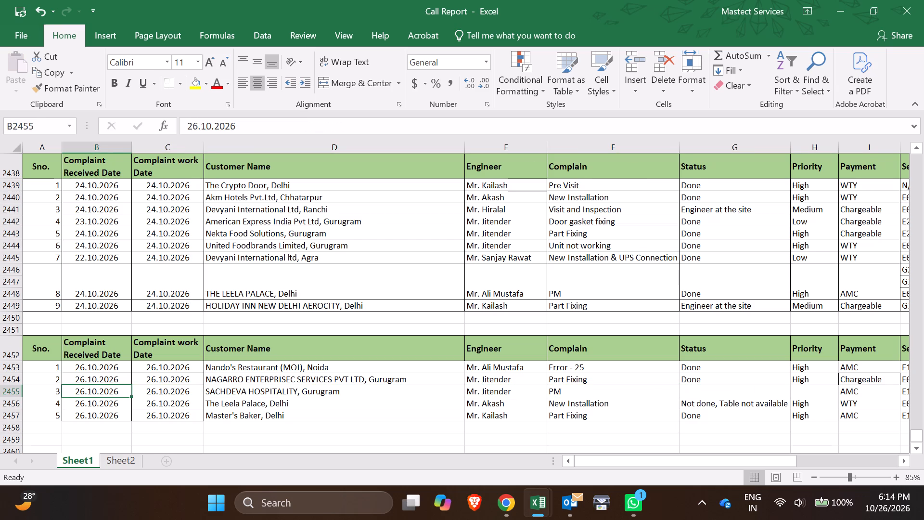
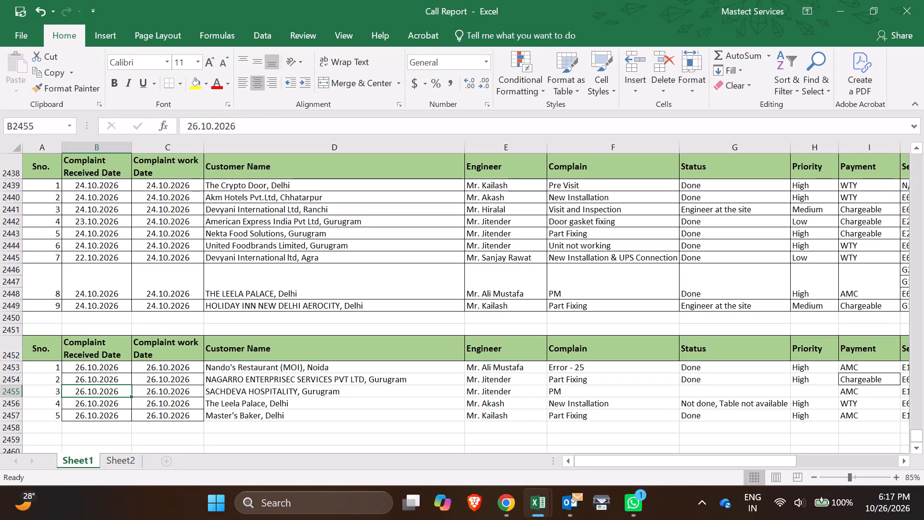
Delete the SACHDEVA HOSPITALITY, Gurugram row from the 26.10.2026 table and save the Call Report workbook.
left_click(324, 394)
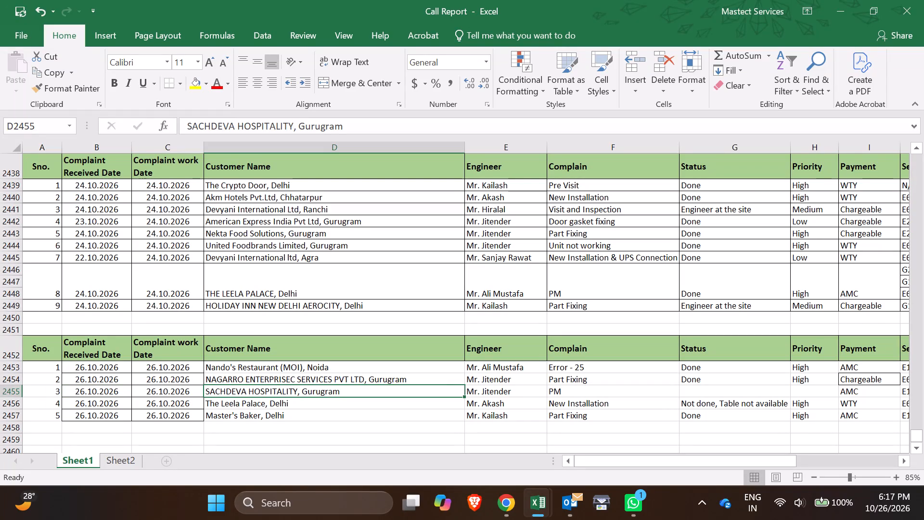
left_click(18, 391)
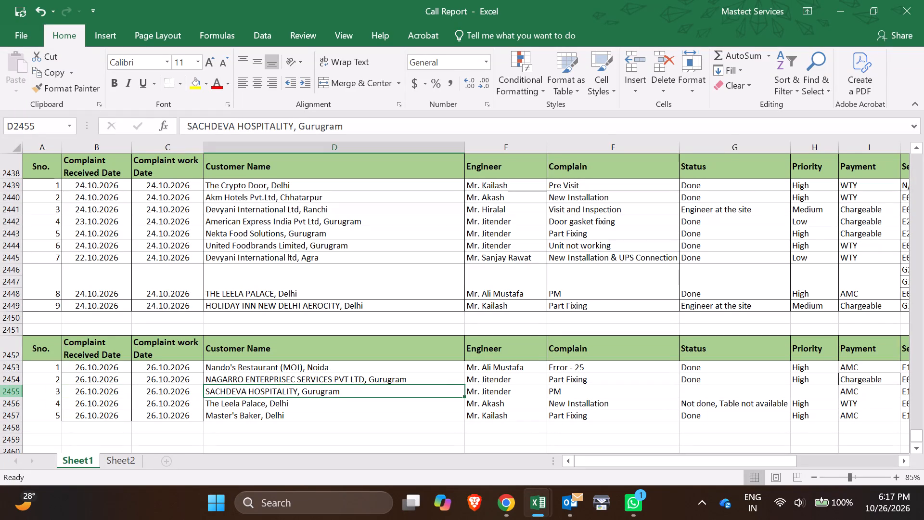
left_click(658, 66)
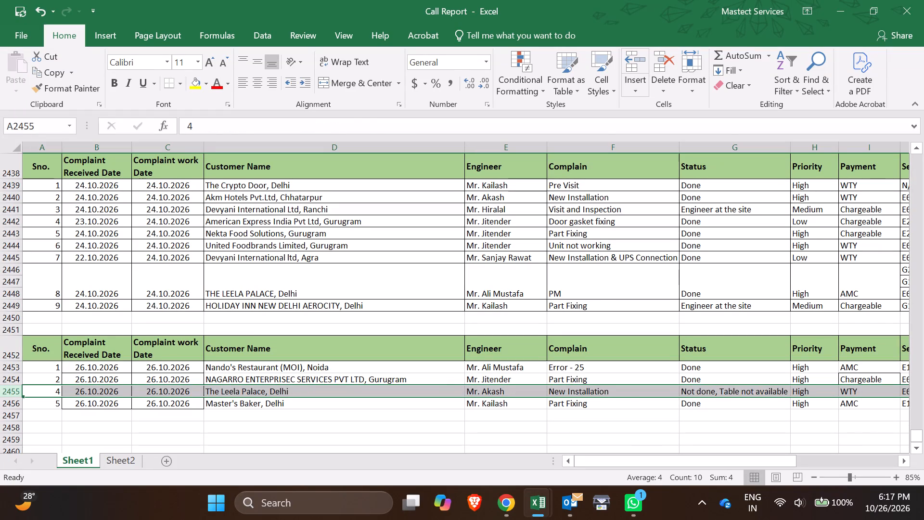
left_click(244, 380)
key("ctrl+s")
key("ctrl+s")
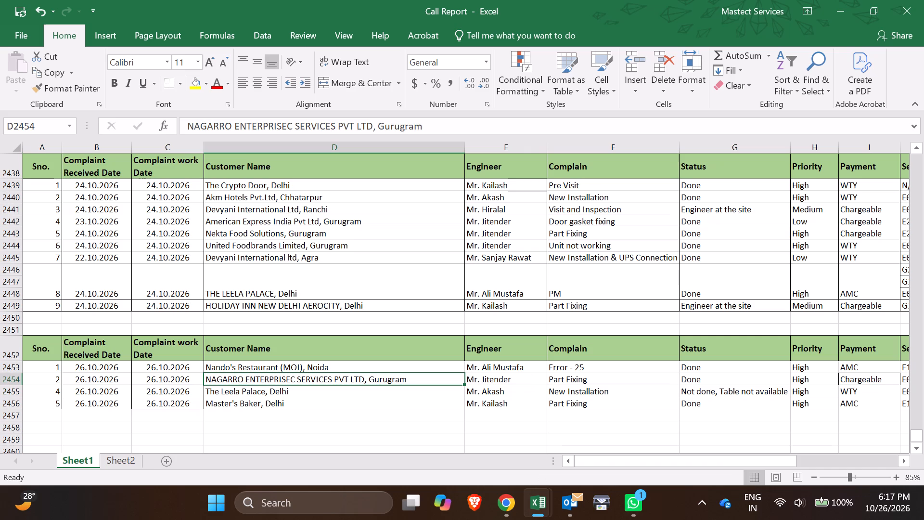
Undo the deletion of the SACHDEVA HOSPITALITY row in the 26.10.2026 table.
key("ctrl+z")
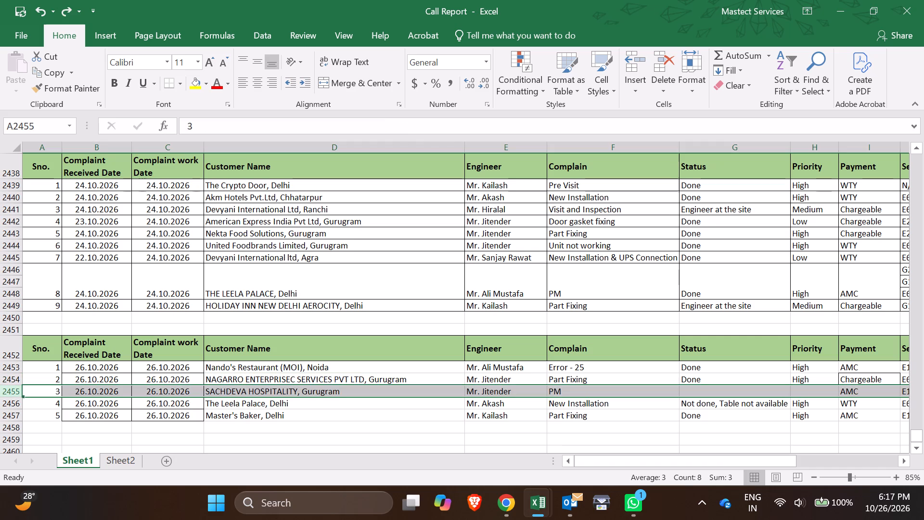
Enter "Not done, Suma not available" as the status of the SACHDEVA HOSPITALITY, Gurugram complaint dated 26.10.2026.
left_click(688, 388)
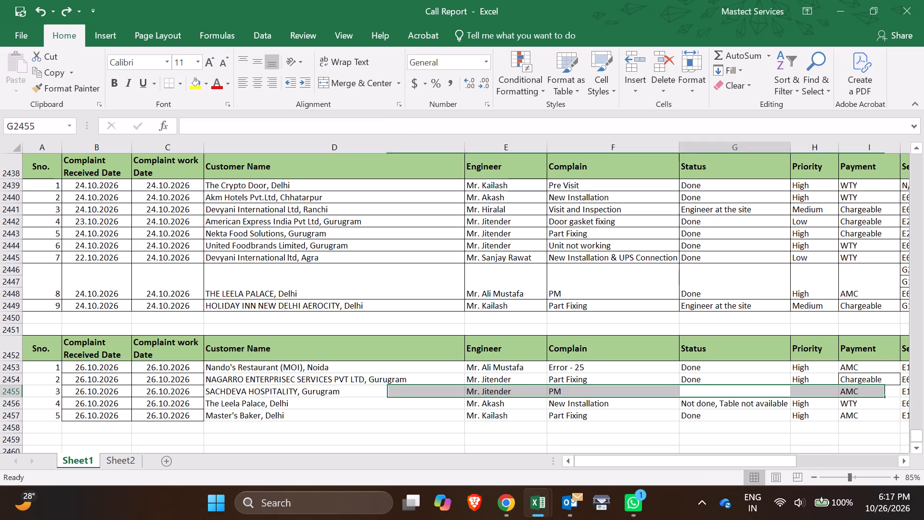
key("shift+n")
type("ot")
key("space")
type("done,")
key("space")
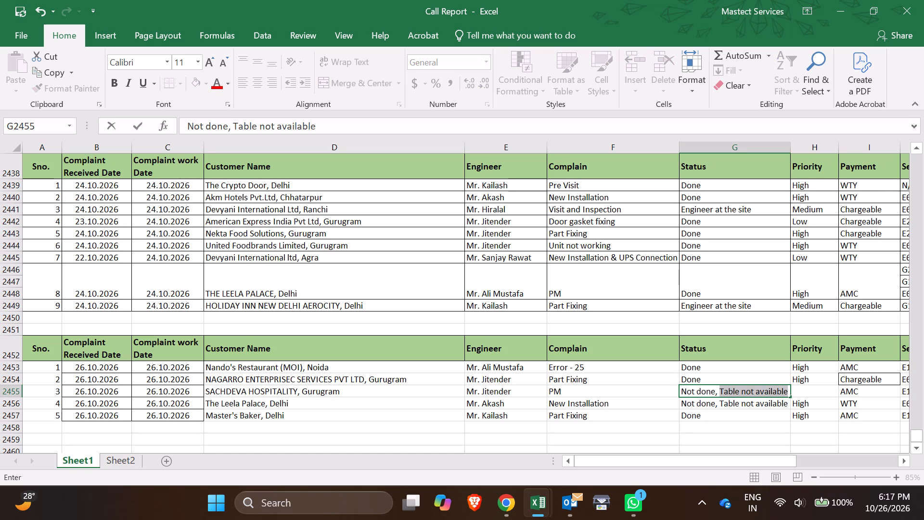
type("Suma not aa")
key("BackSpace")
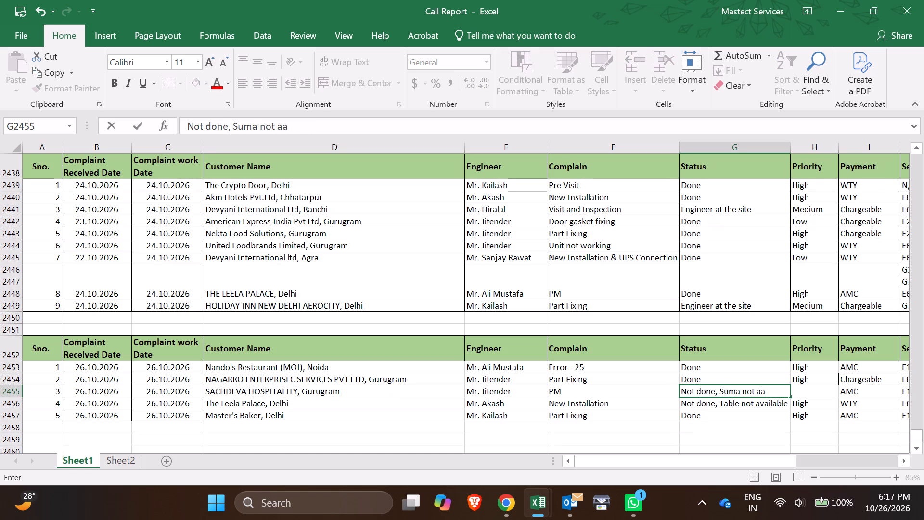
type("vailable")
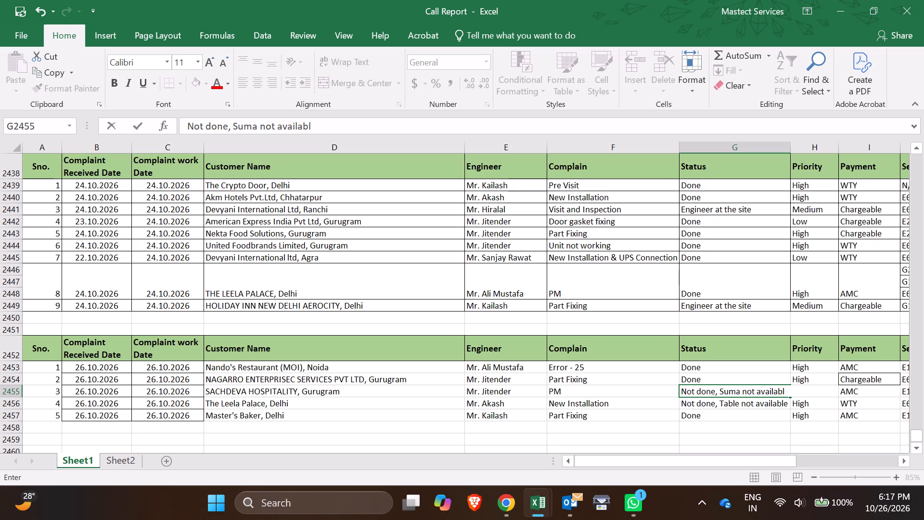
key("Return")
Set the SACHDEVA HOSPITALITY complaint's priority to High and save the workbook.
key("Up")
key("Right")
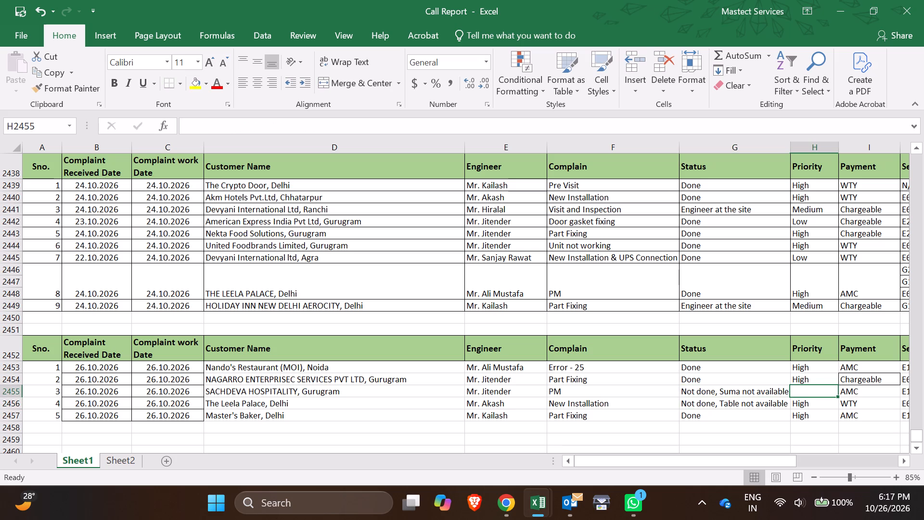
key("shift+h")
key("Return")
key("ctrl+s")
key("ctrl+s")
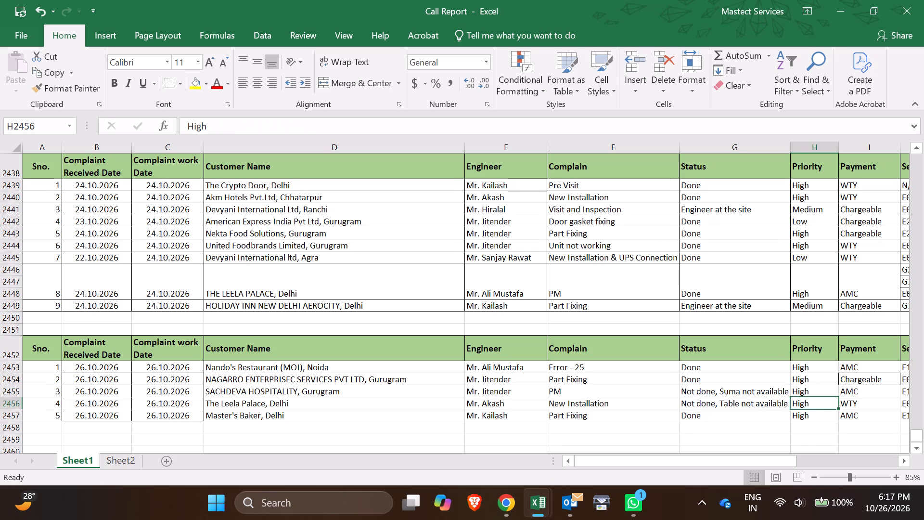
Apply all borders to the five 26.10.2026 complaint rows, from Sno. through Serial No, and save the workbook.
scroll(693, 397, "right", 4)
left_click(52, 368)
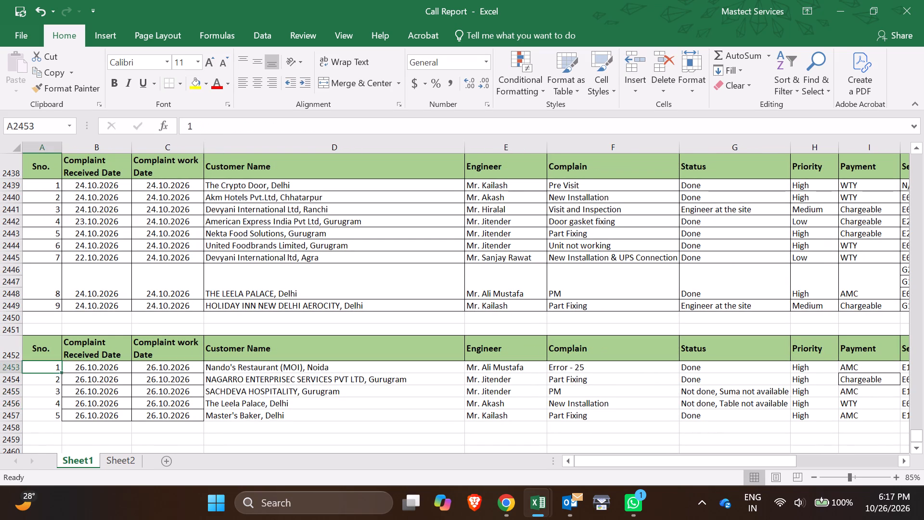
key("Return")
key("Return")
key("Return")
key("Return")
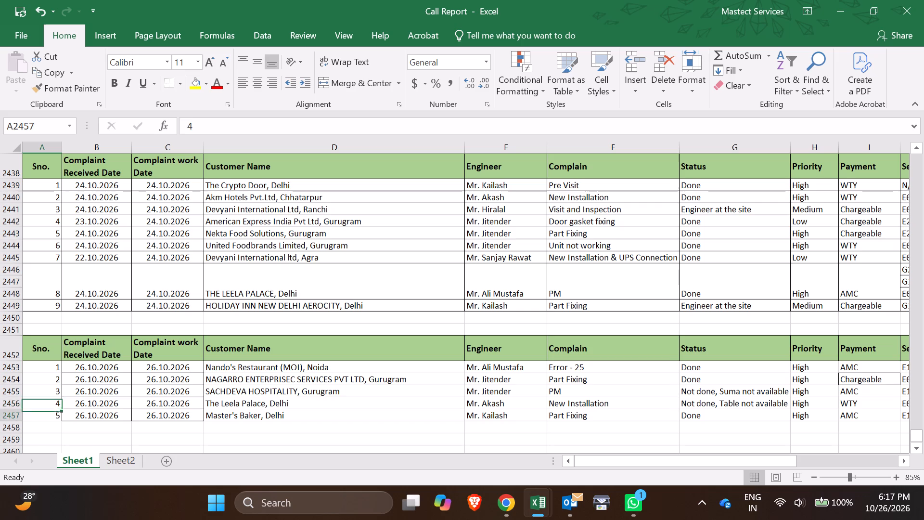
key("Up")
key("Up")
key("Up")
key("Up")
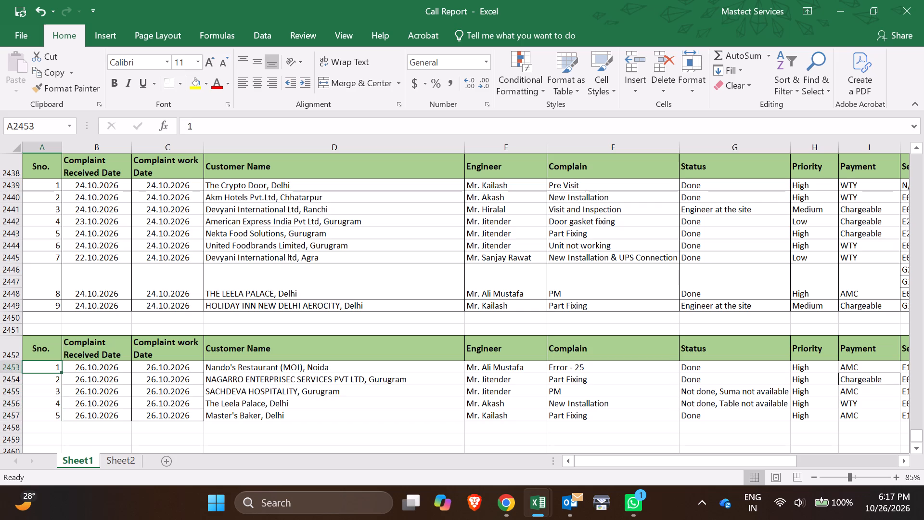
key("shift+Down")
key("shift+Down")
key("shift+Down")
key("shift+Down")
key("shift+Right")
key("shift+Right")
key("shift+Right")
key("shift+Right")
key("shift+Right")
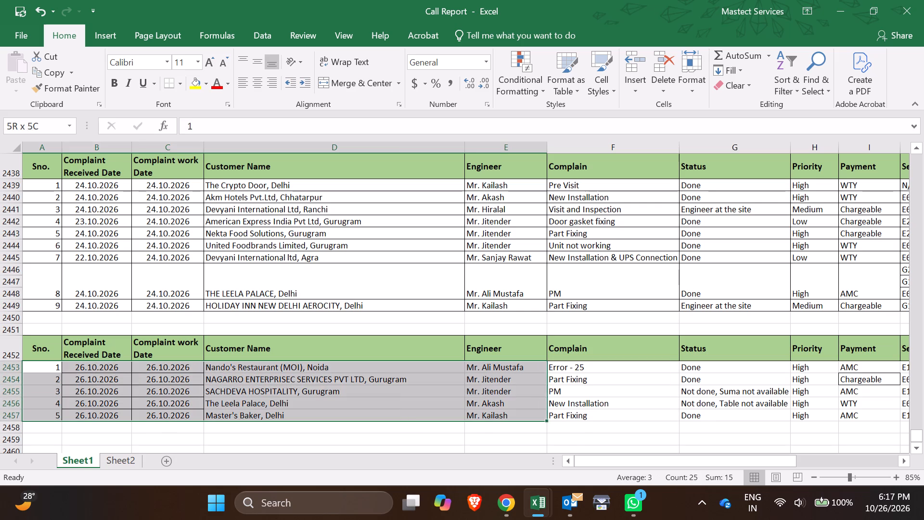
key("shift+Right")
key("shift+Right")
key("shift+Right")
key("shift+Right")
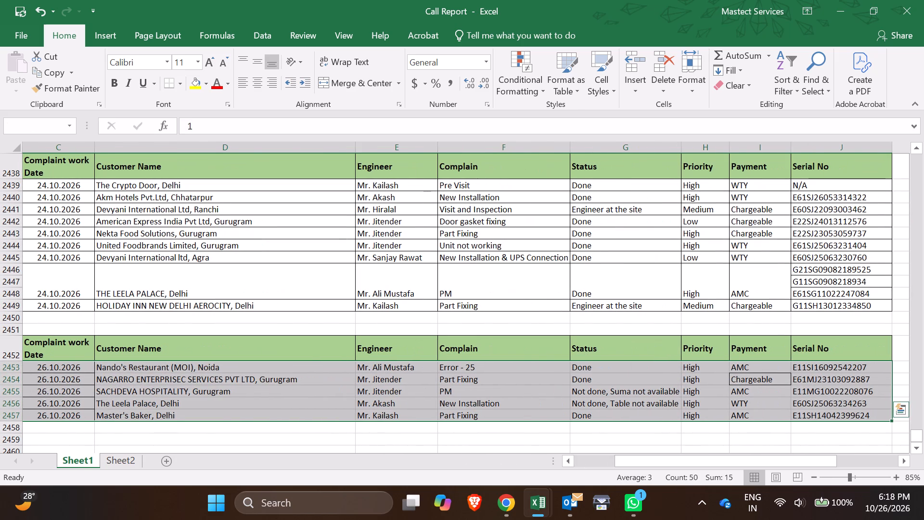
left_click(180, 84)
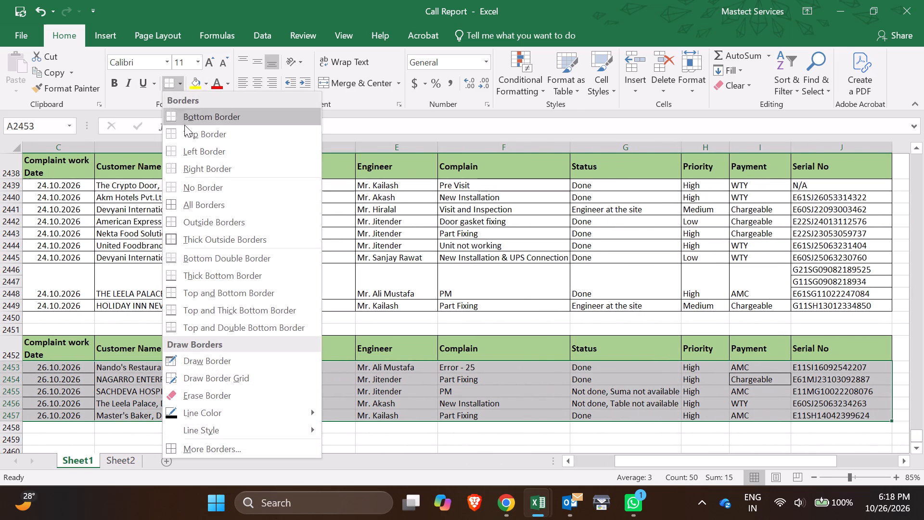
left_click(191, 202)
scroll(182, 382, "right", 3)
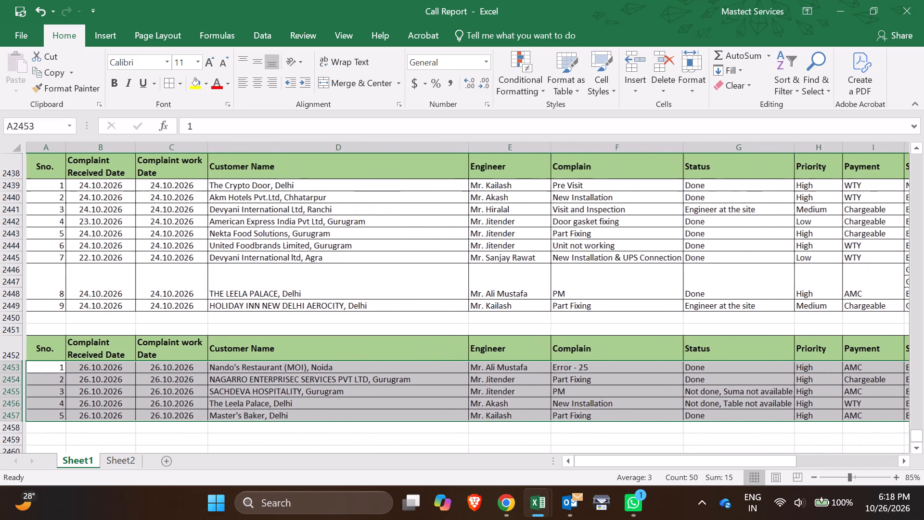
key("ctrl+s")
key("ctrl+s")
Select the two-column summary block beside the 24.10.2026 complaints, from New down to Pending after attend.
scroll(182, 382, "left", 5)
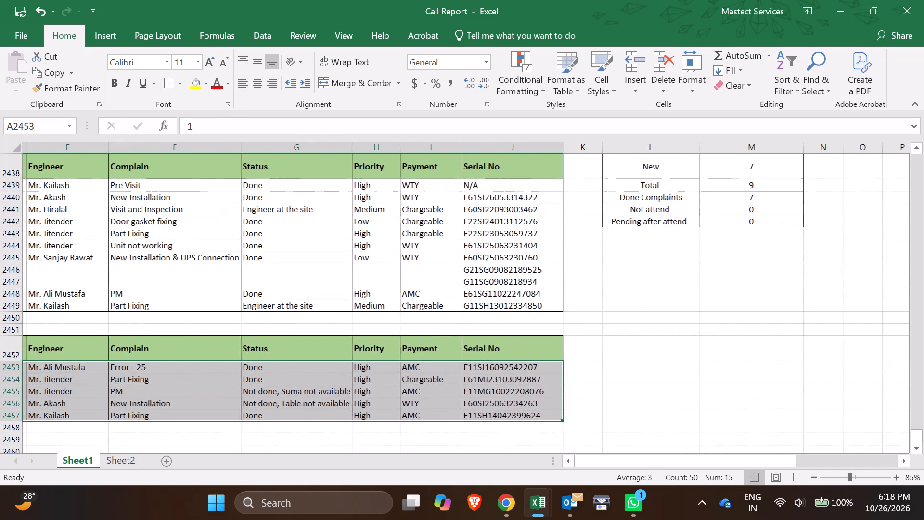
scroll(609, 248, "up", 1)
left_click(639, 207)
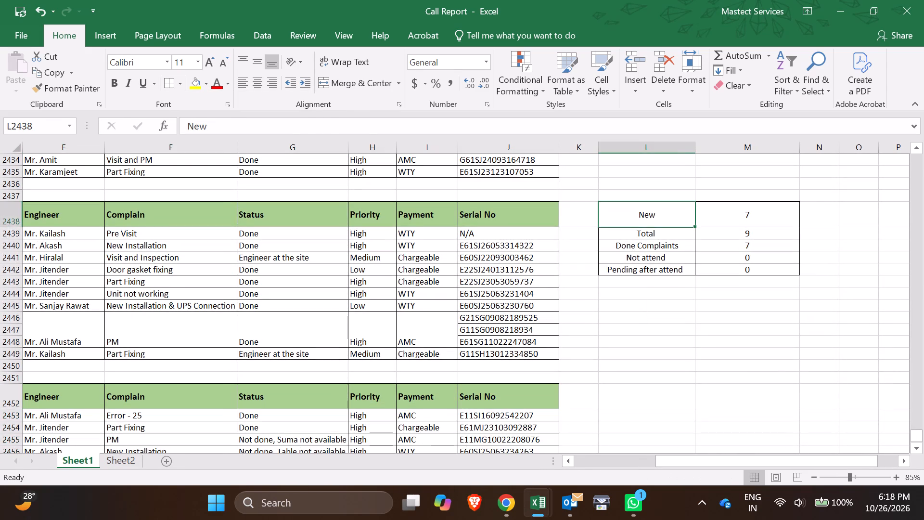
key("shift+Down")
key("shift+Down")
key("shift+Down")
key("shift+Down")
key("shift+Right")
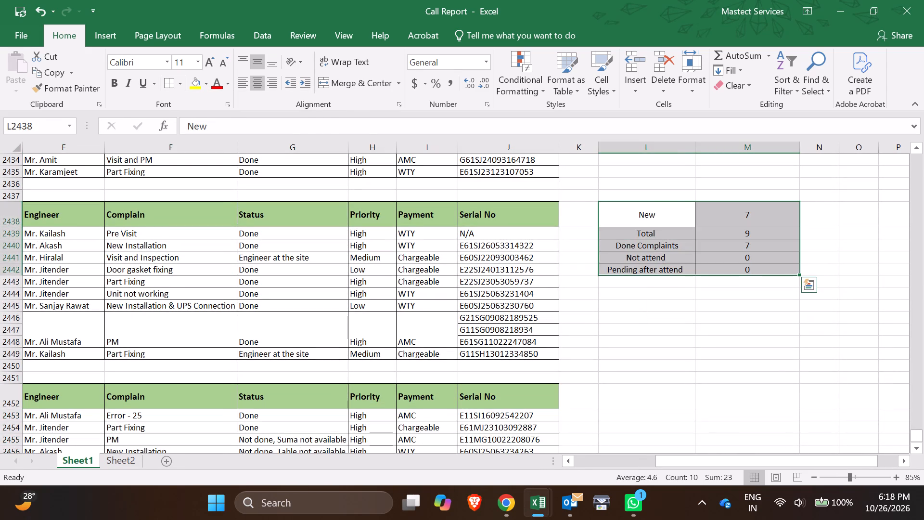
Copy the selected 24.10.2026 summary block beside the 26.10.2026 complaints header, starting in column L, and save the workbook.
key("ctrl+c")
left_click(636, 391)
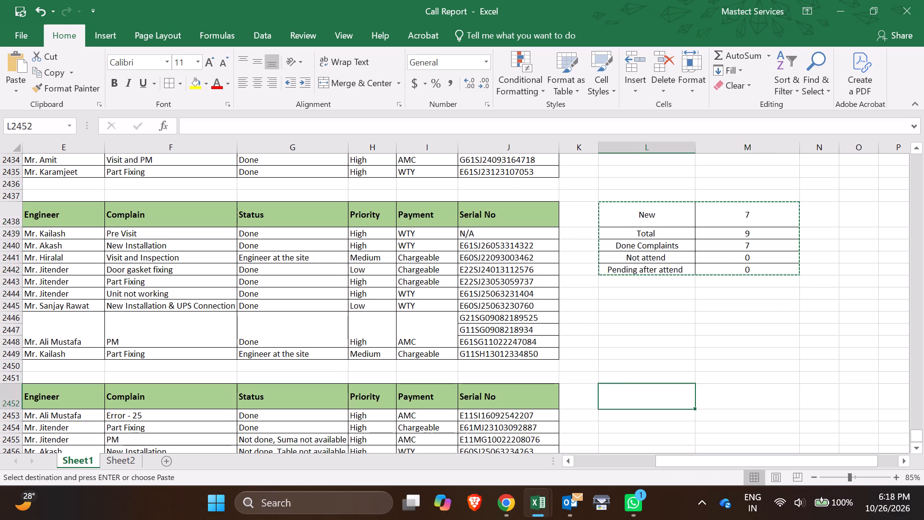
key("ctrl+v")
key("ctrl+s")
In the 26.10.2026 summary block, set New to 5, Total to 5 and Done Complaints to 3, and save the workbook.
scroll(636, 391, "down", 2)
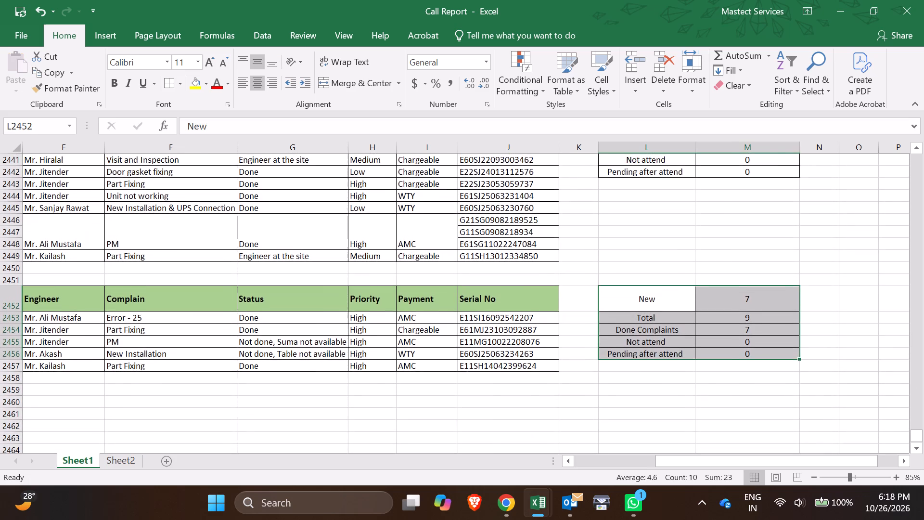
scroll(636, 391, "left", 1)
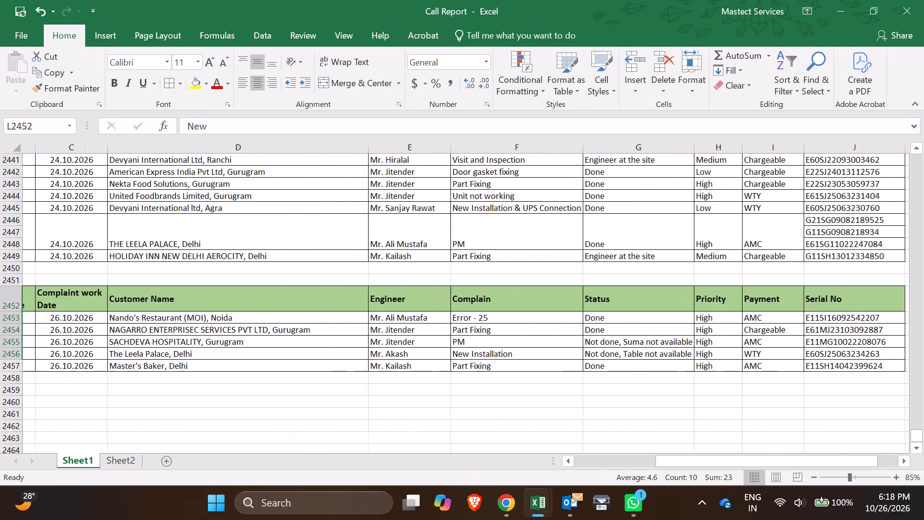
scroll(636, 391, "left", 8)
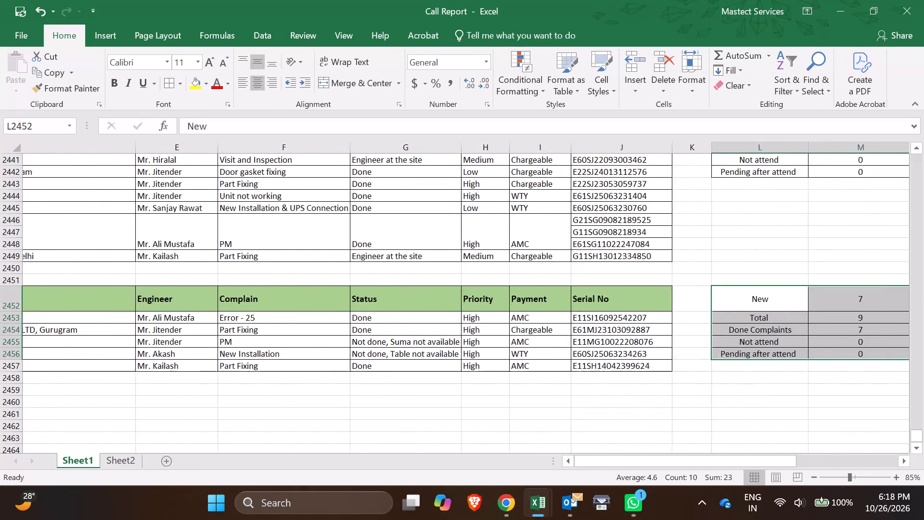
left_click(730, 303)
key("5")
key("Return")
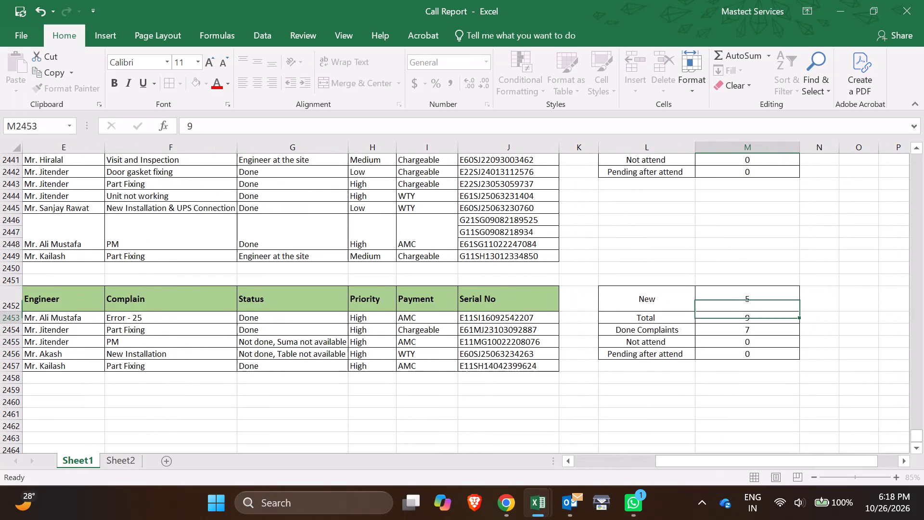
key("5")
key("Return")
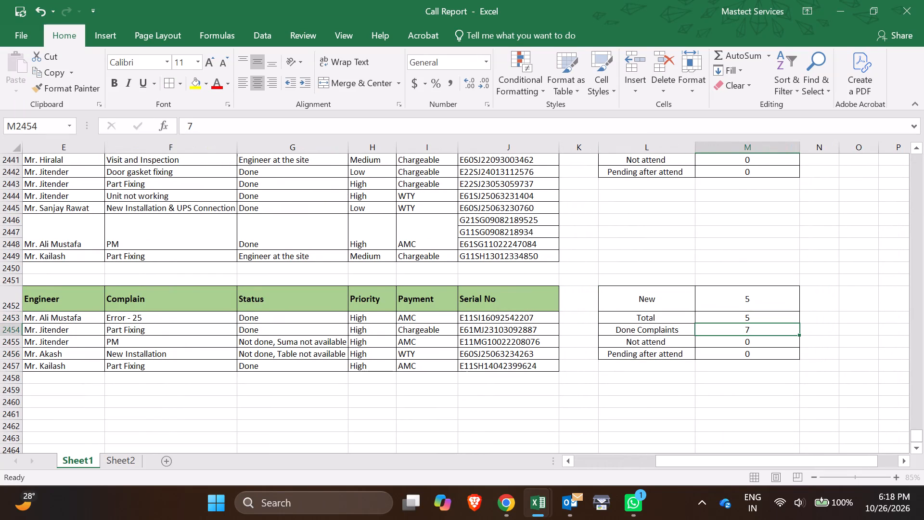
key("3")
key("Return")
key("ctrl+s")
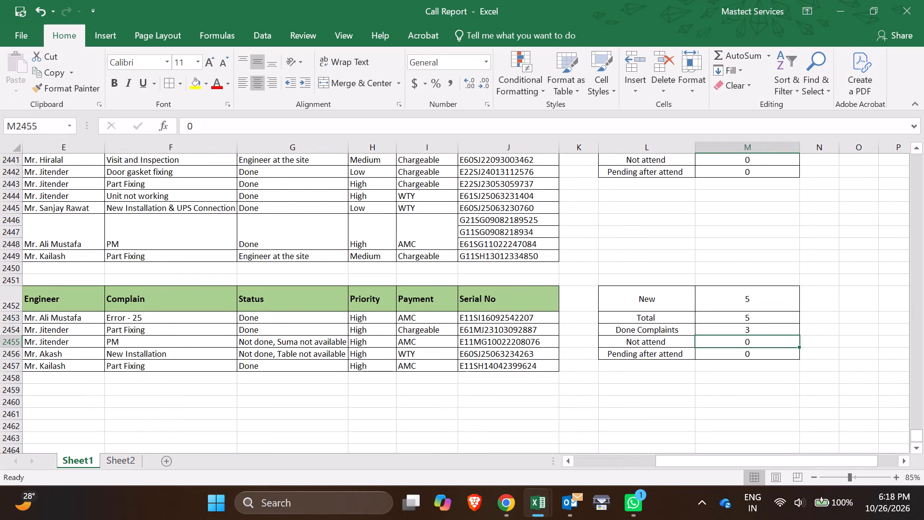
Set Pending after attend to 2 in the 26.10.2026 summary block and save the workbook.
key("Return")
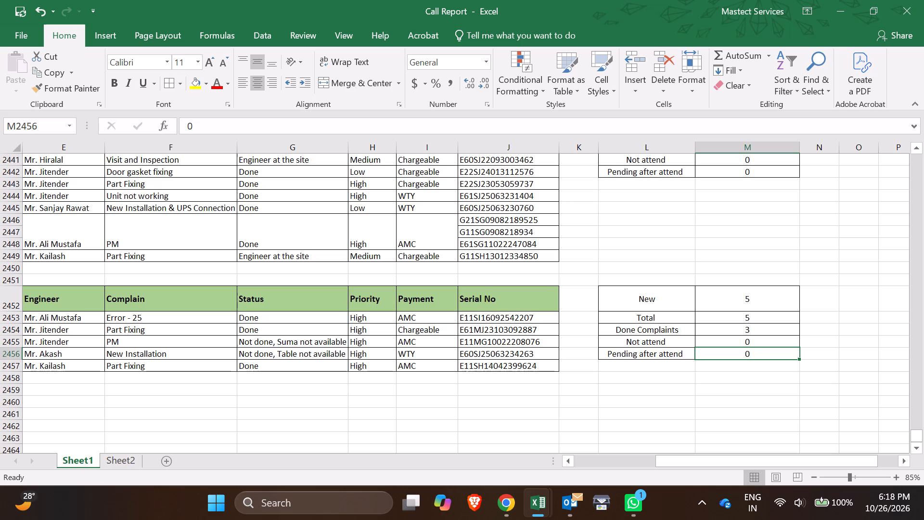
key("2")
key("Return")
key("ctrl+s")
key("ctrl+s")
scroll(730, 303, "right", 3)
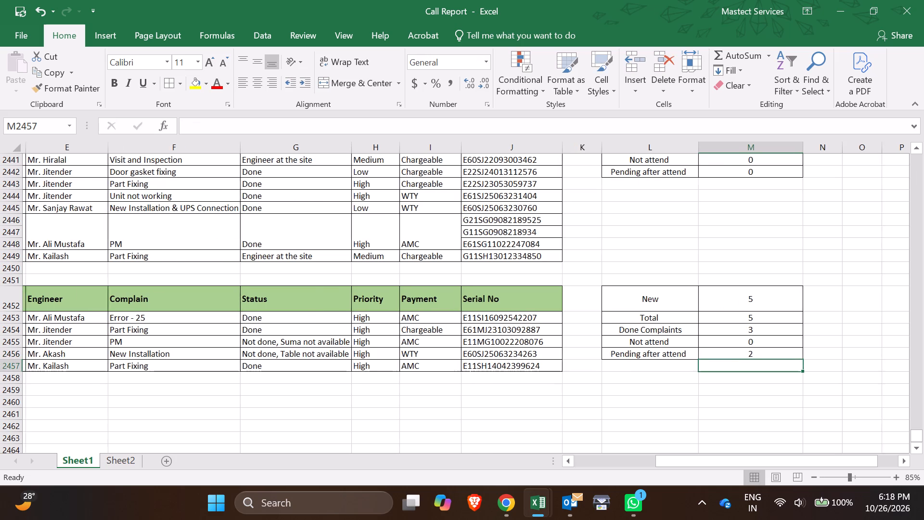
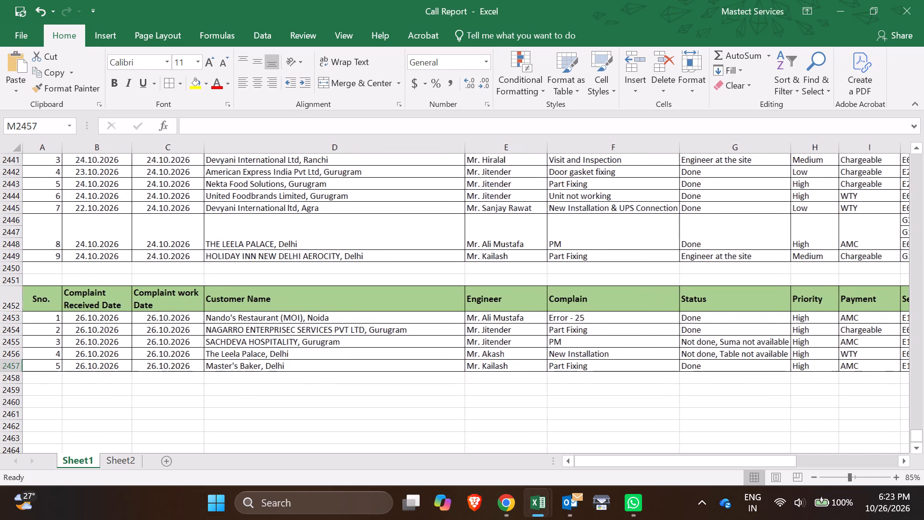
Save the Call Report workbook and select the 26.10.2026 complaint table's Sno. column from its header down to complaint 5.
left_click(47, 305)
key("ctrl+s")
key("ctrl+s")
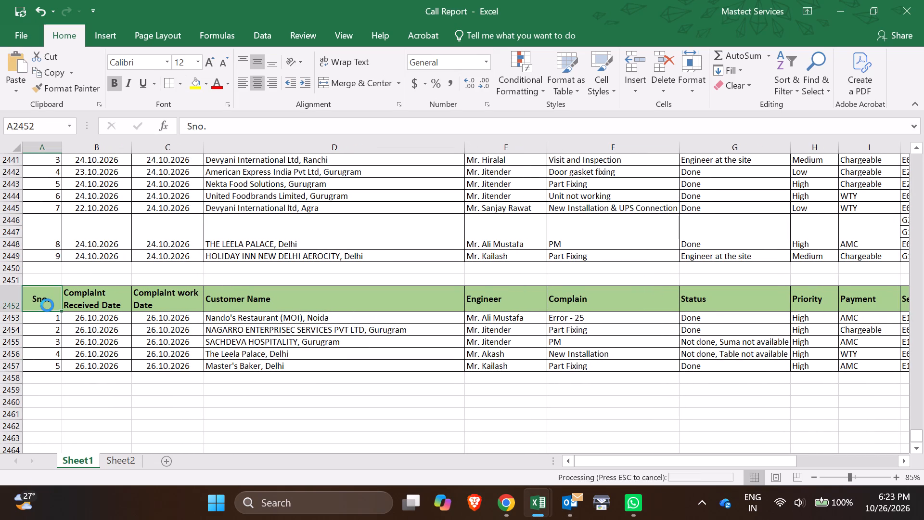
key("ctrl+shift+Down")
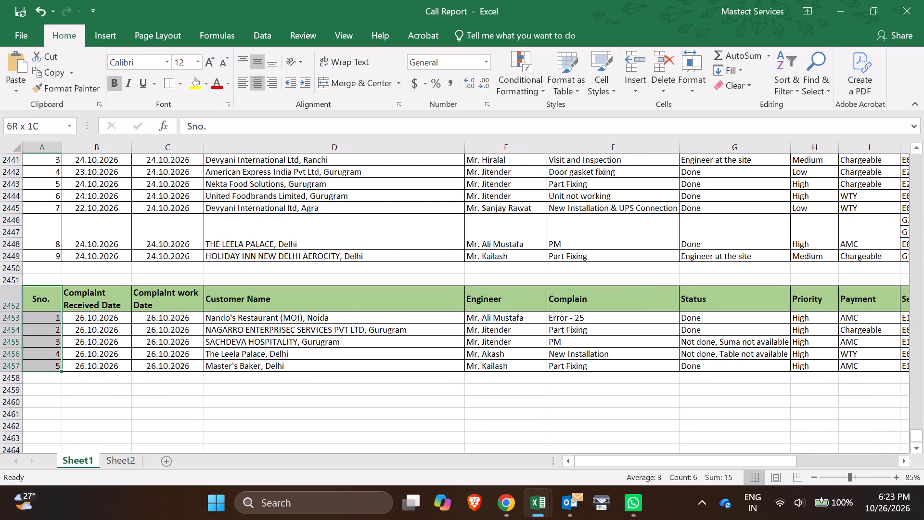
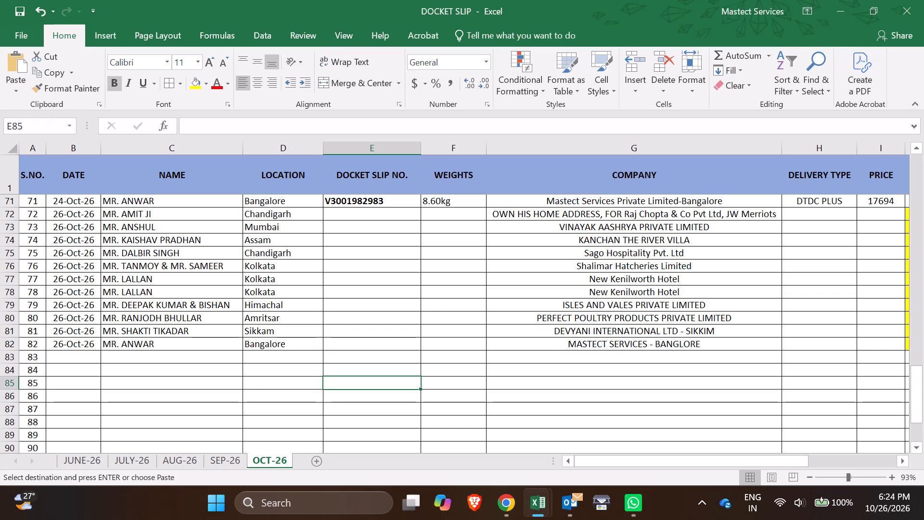
Save the DOCKET SLIP workbook.
key("ctrl+s")
Examine the earlier OCT-26 dispatches with a blank yellow status, starting with the Semolina Kitchens Limited, Mumbai row.
scroll(540, 335, "left", 4)
scroll(540, 335, "up", 2)
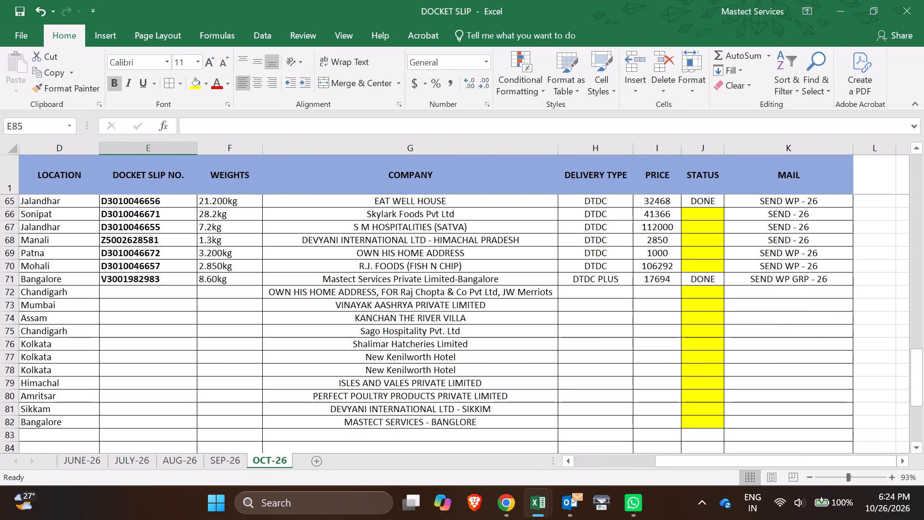
scroll(540, 335, "up", 2)
scroll(705, 287, "up", 1)
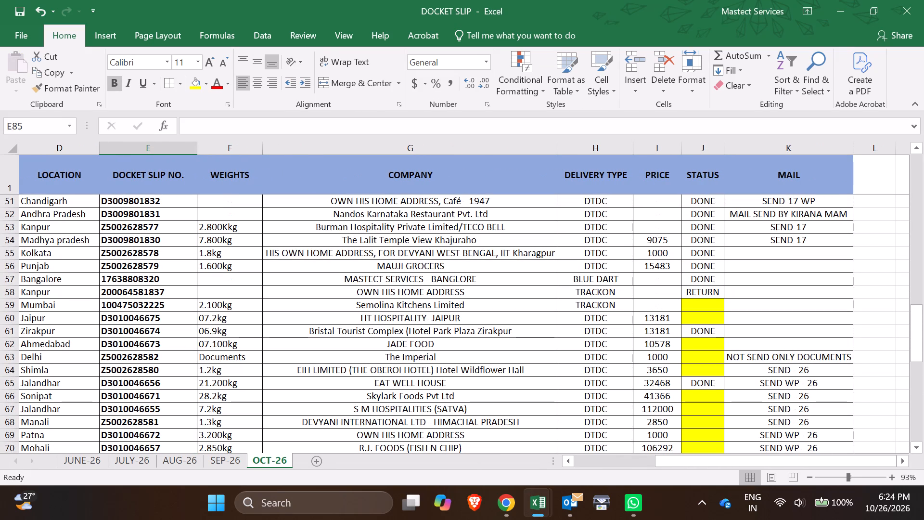
left_click(700, 303)
key("Left")
key("Left")
key("Left")
key("Left")
key("Left")
key("Left")
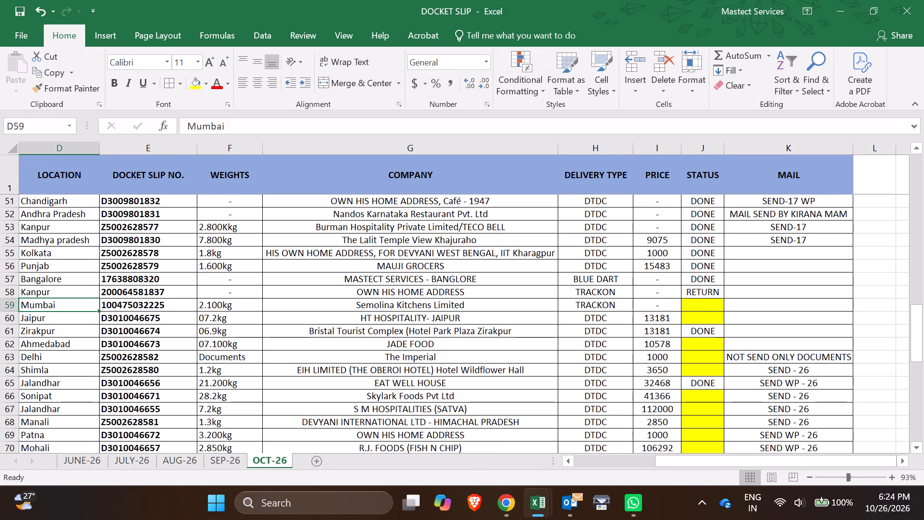
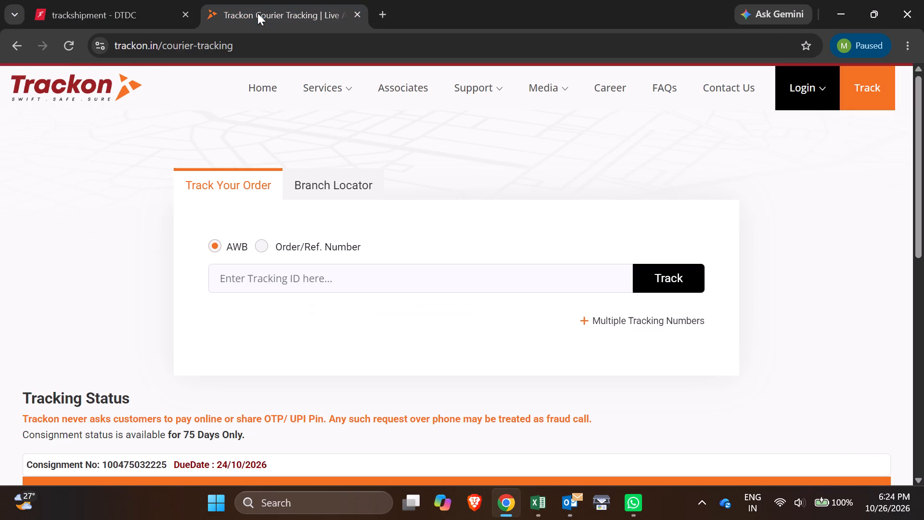
left_click(63, 50)
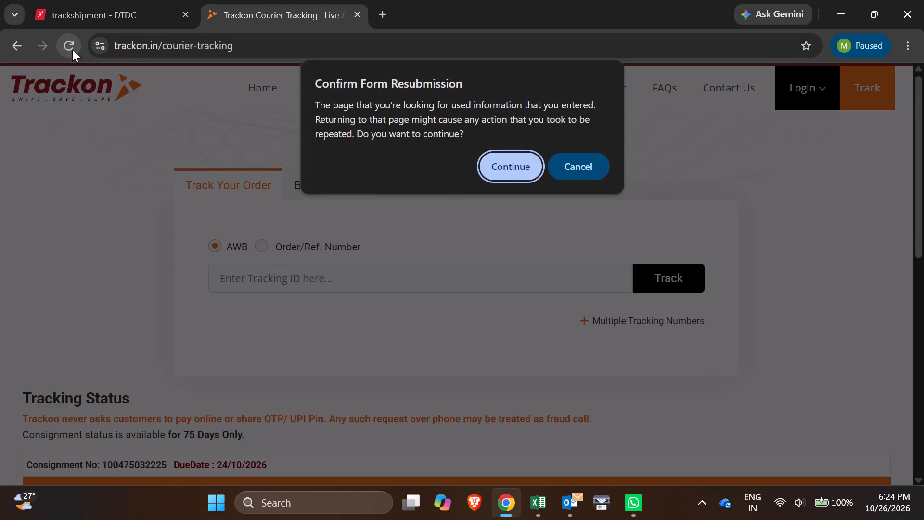
left_click(505, 162)
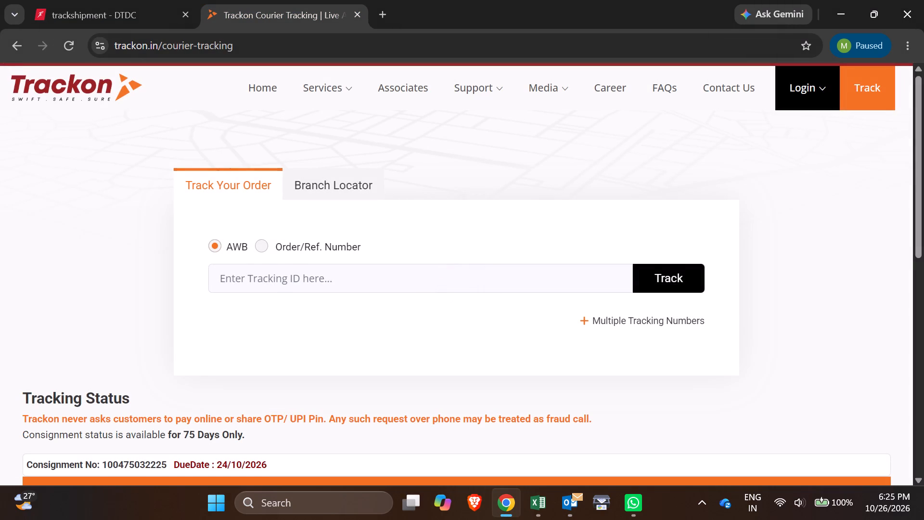
left_click(490, 276)
key("ctrl+v")
left_click(655, 280)
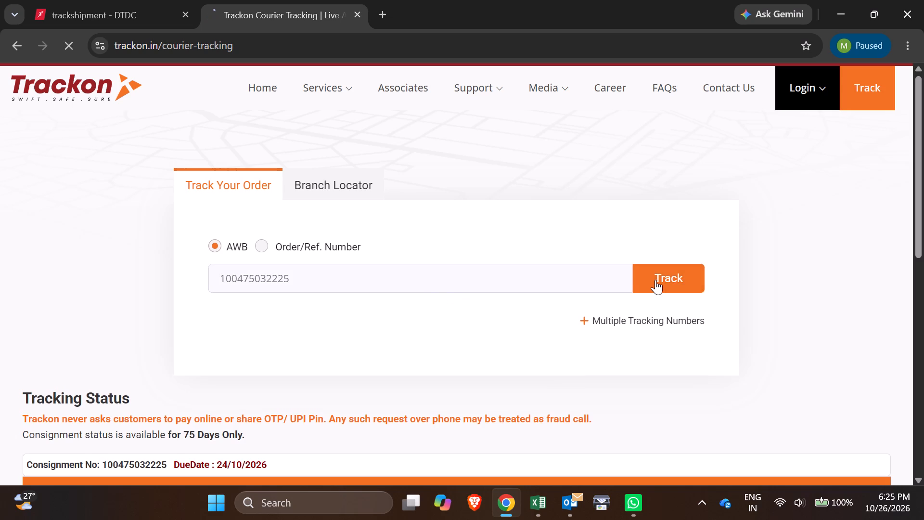
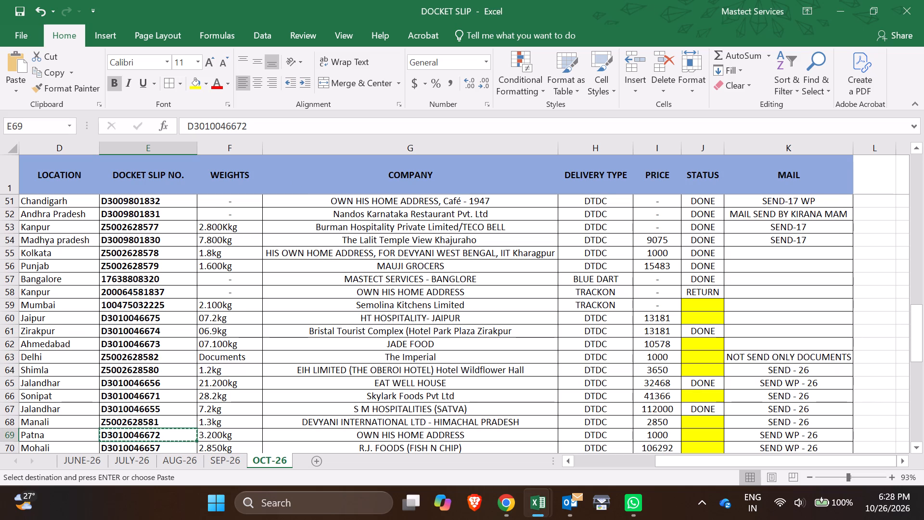
Save the DOCKET SLIP workbook.
key("ctrl+s")
key("ctrl+s")
key("ctrl+s")
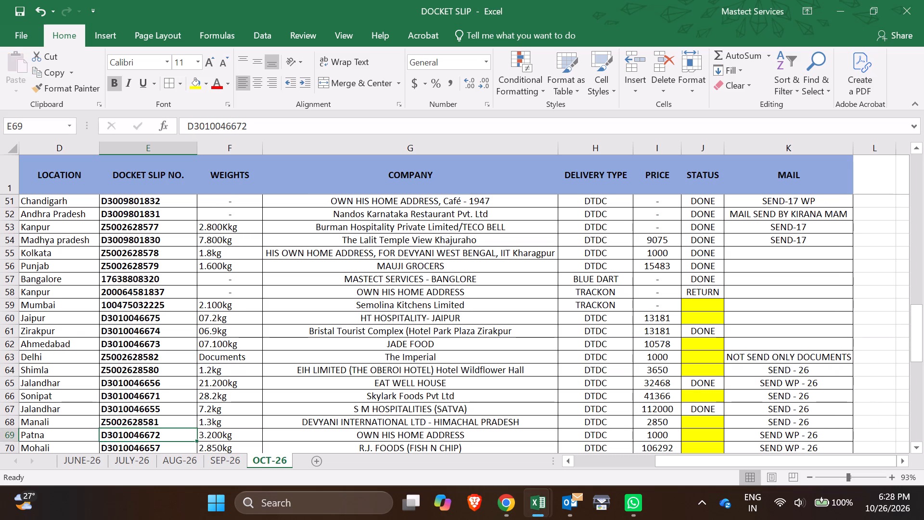
scroll(419, 331, "down", 3)
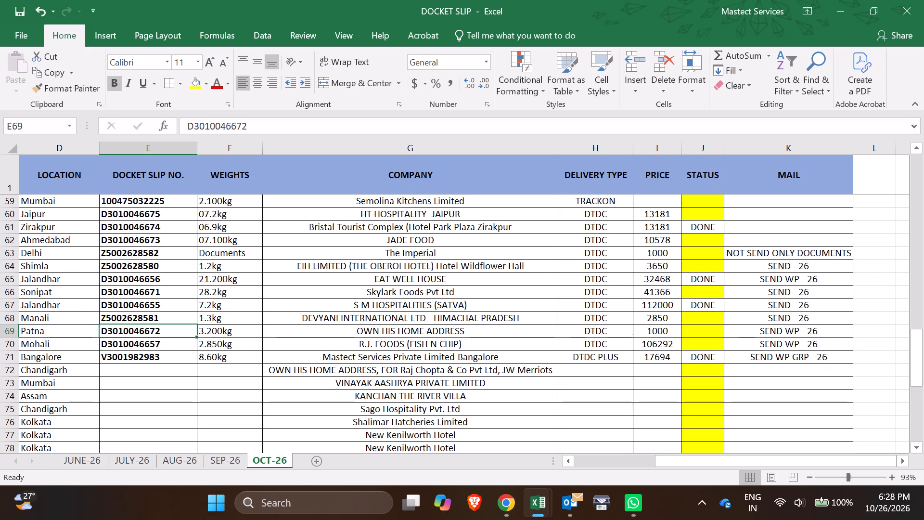
key("ctrl+s")
key("ctrl+s")
key("ctrl+s")
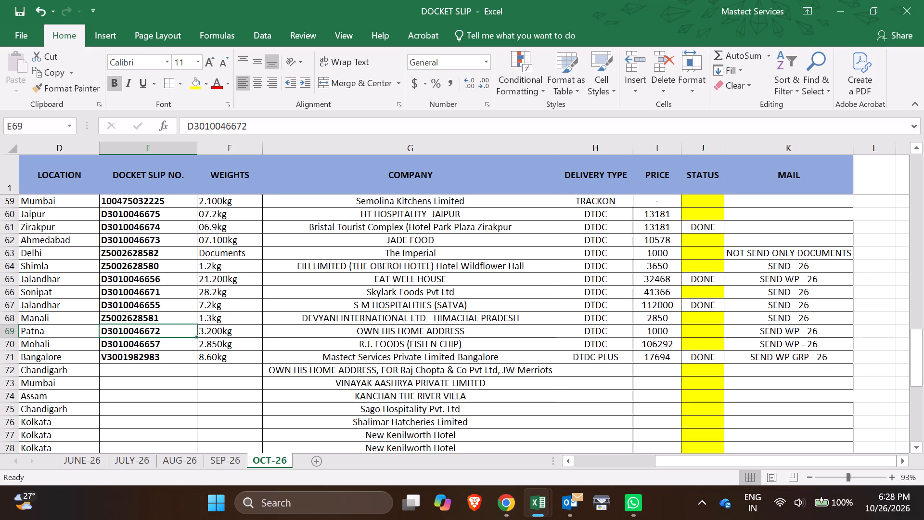
key("Right")
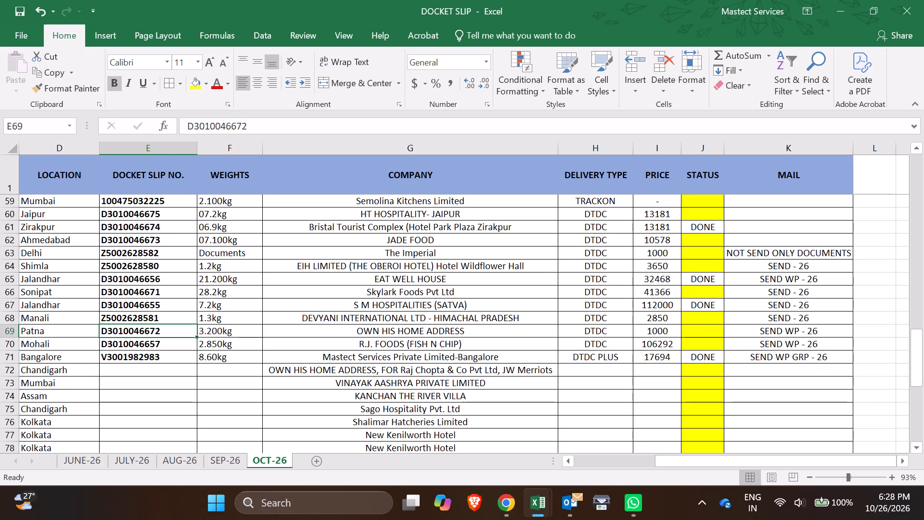
key("Right")
key("Right")
key("Right")
key("Right")
key("Down")
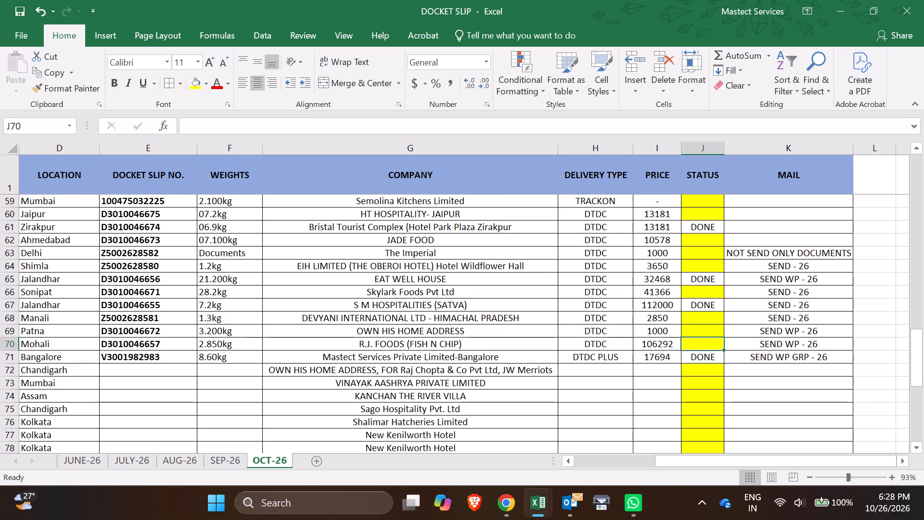
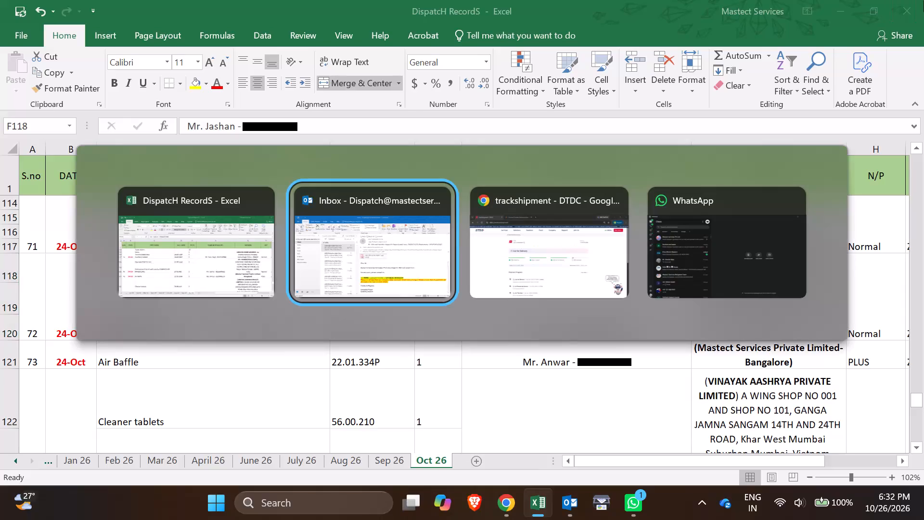
Switch to Chrome and close the DTDC and Trackon courier tracking pages along with the browser window.
key("alt+Tab")
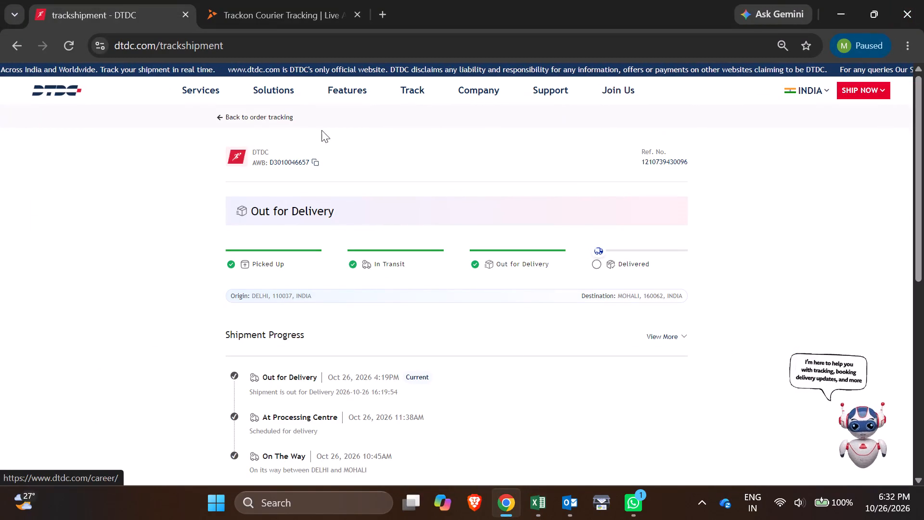
left_click(271, 116)
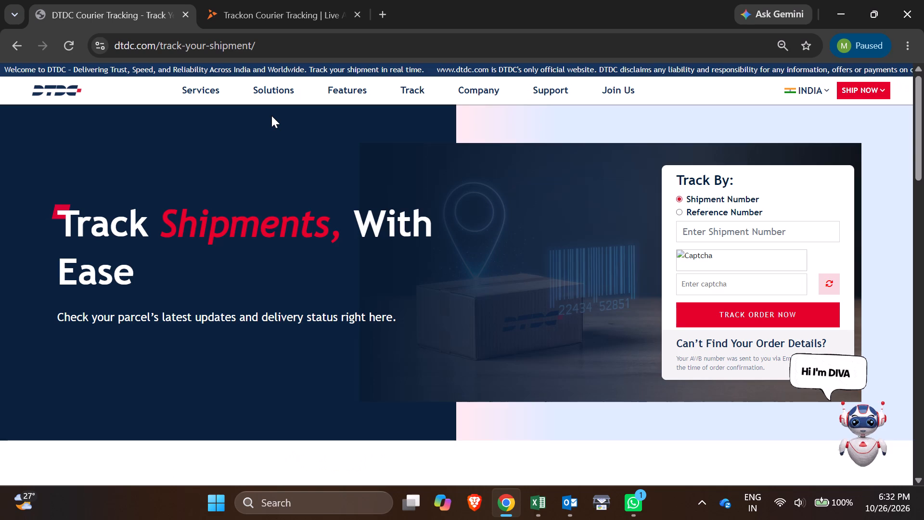
left_click(259, 12)
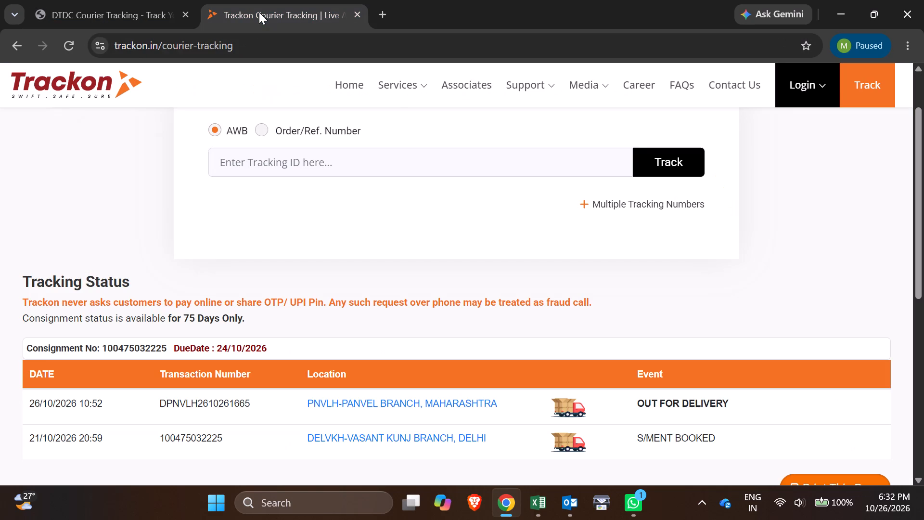
left_click(99, 16)
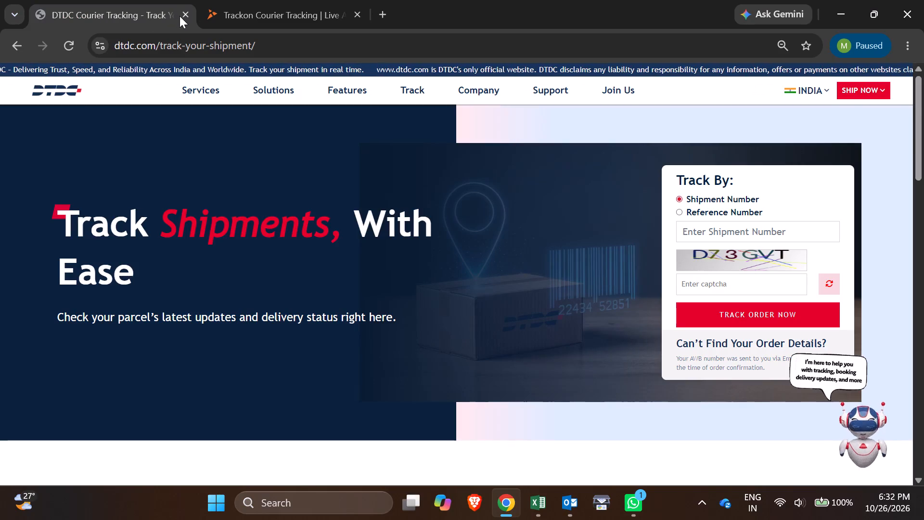
left_click(182, 16)
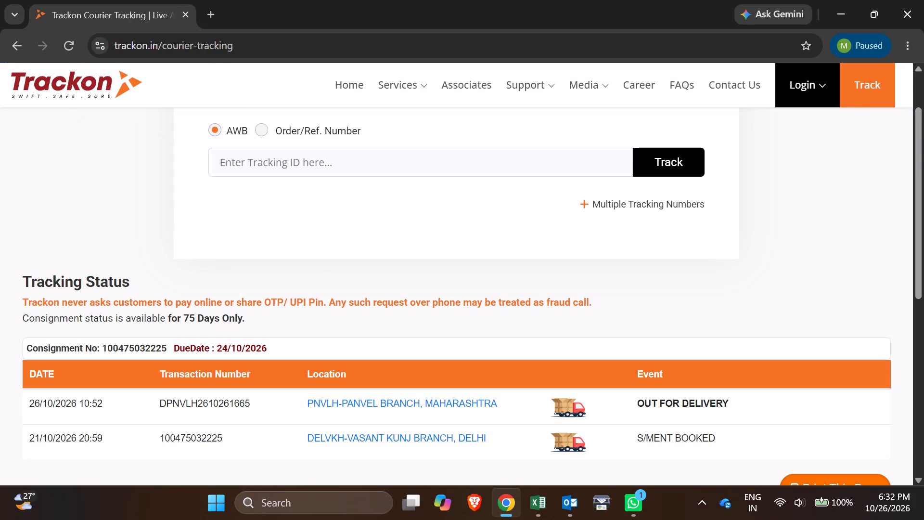